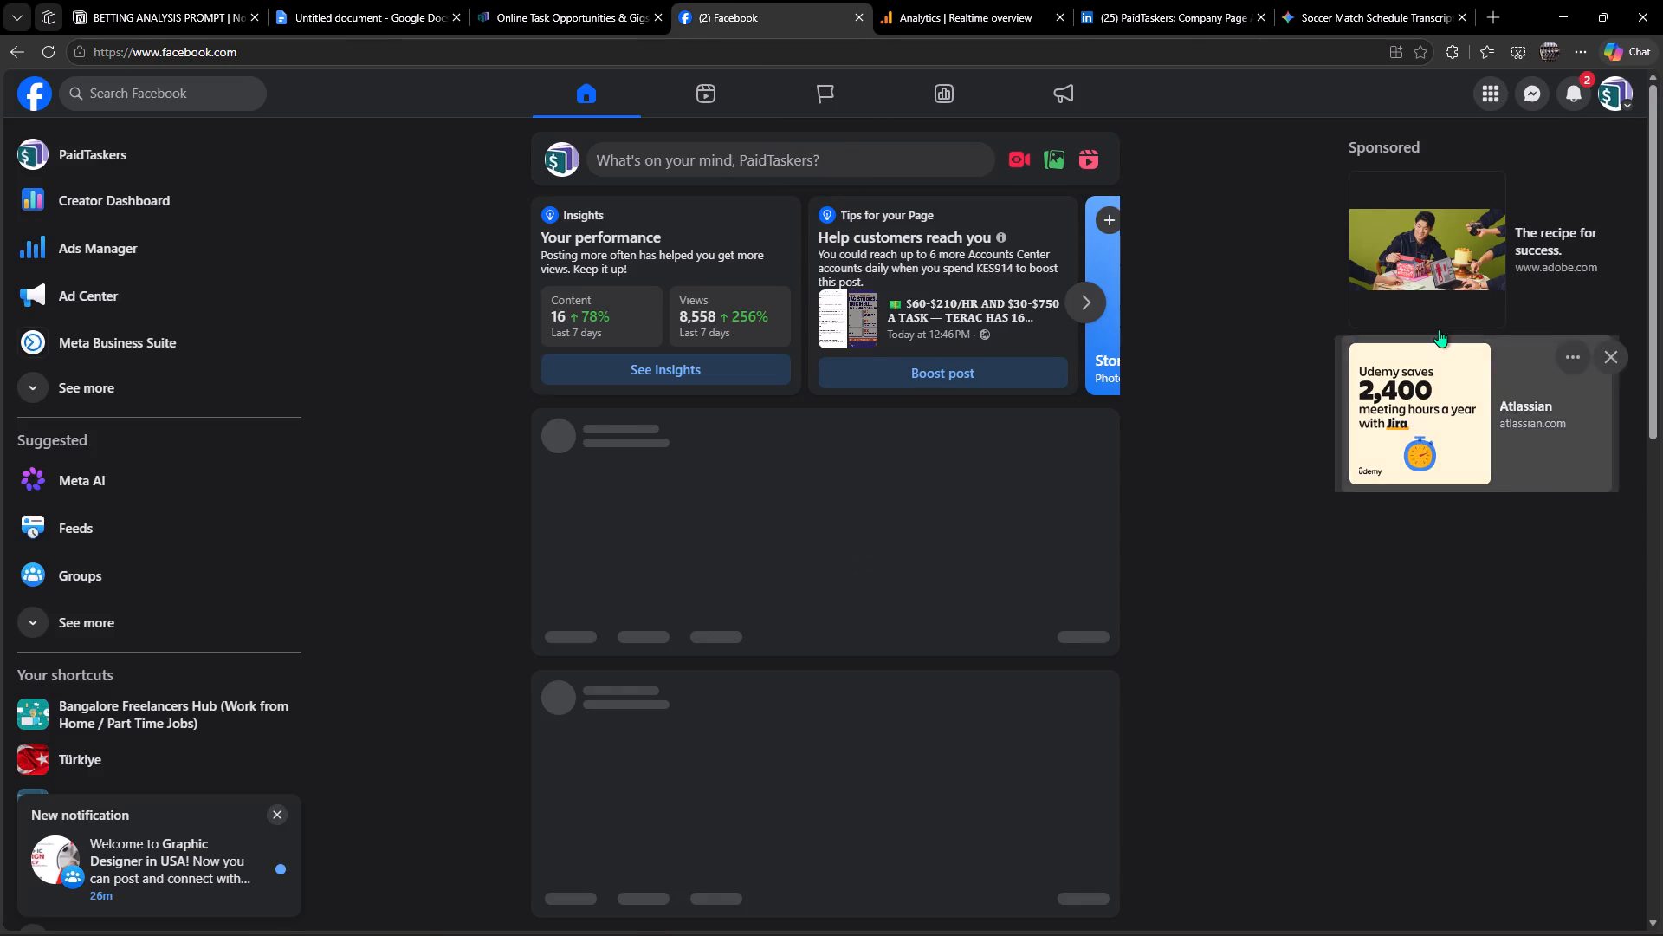
Check the Facebook notifications for the PaidTaskers page and dismiss the list.
{"action": "left_click", "coordinate": [1590, 83]}
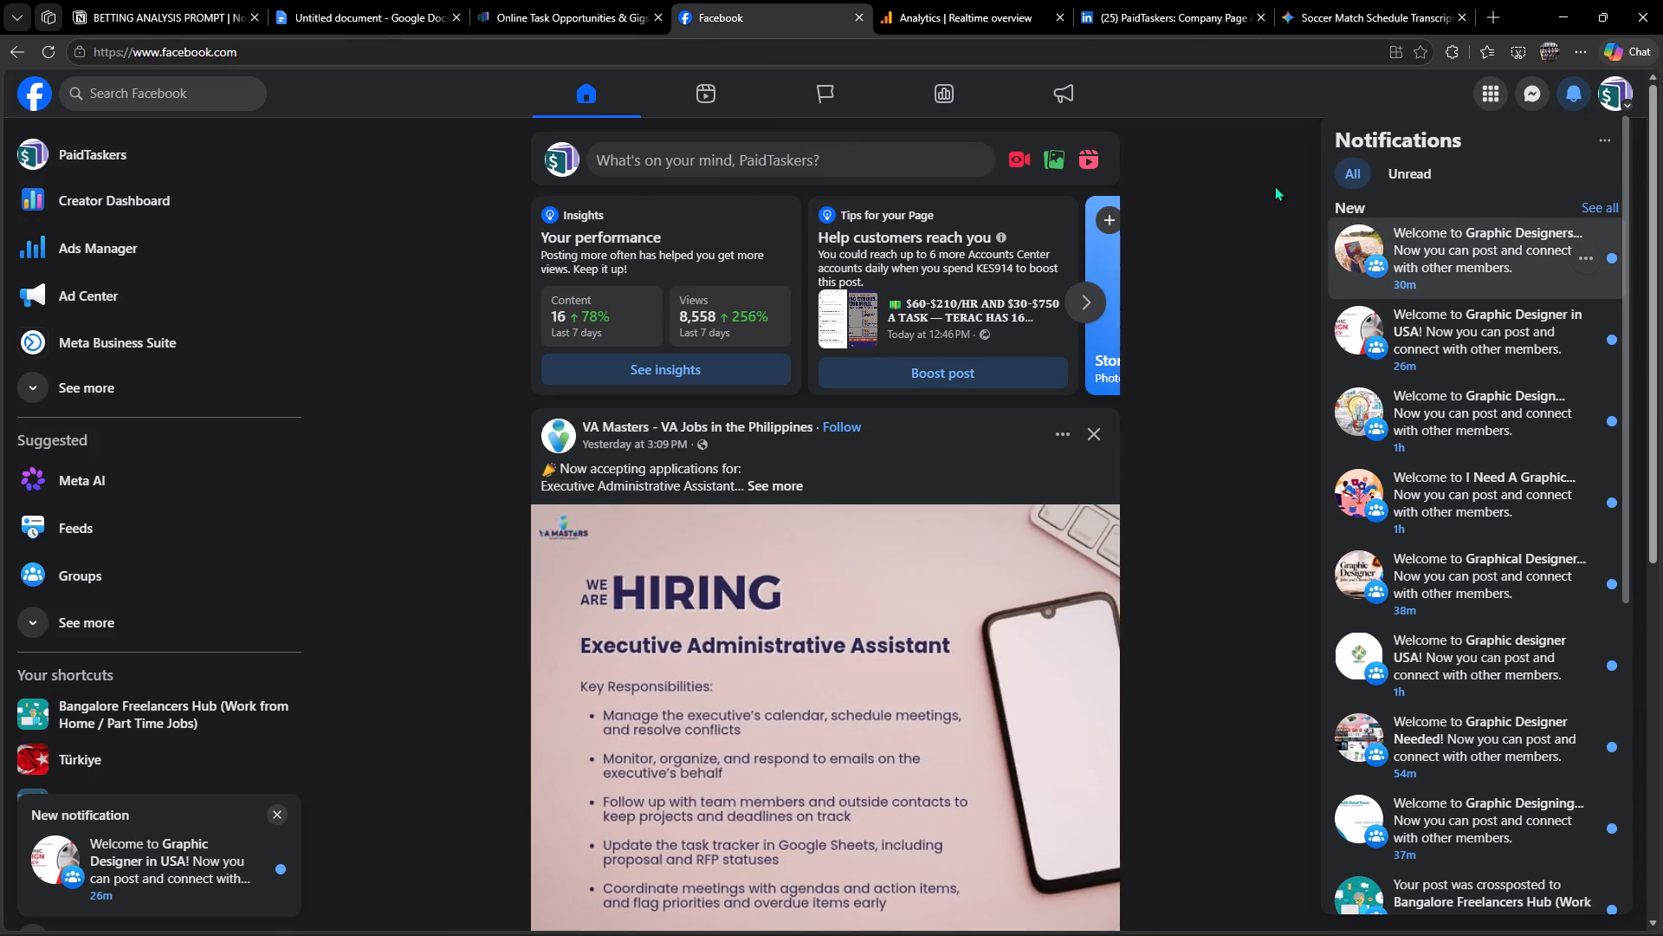
{"action": "left_click", "coordinate": [1270, 181]}
Load the PaidTaskers Sanity Studio in place of the Facebook page.
{"action": "left_click", "coordinate": [903, 50]}
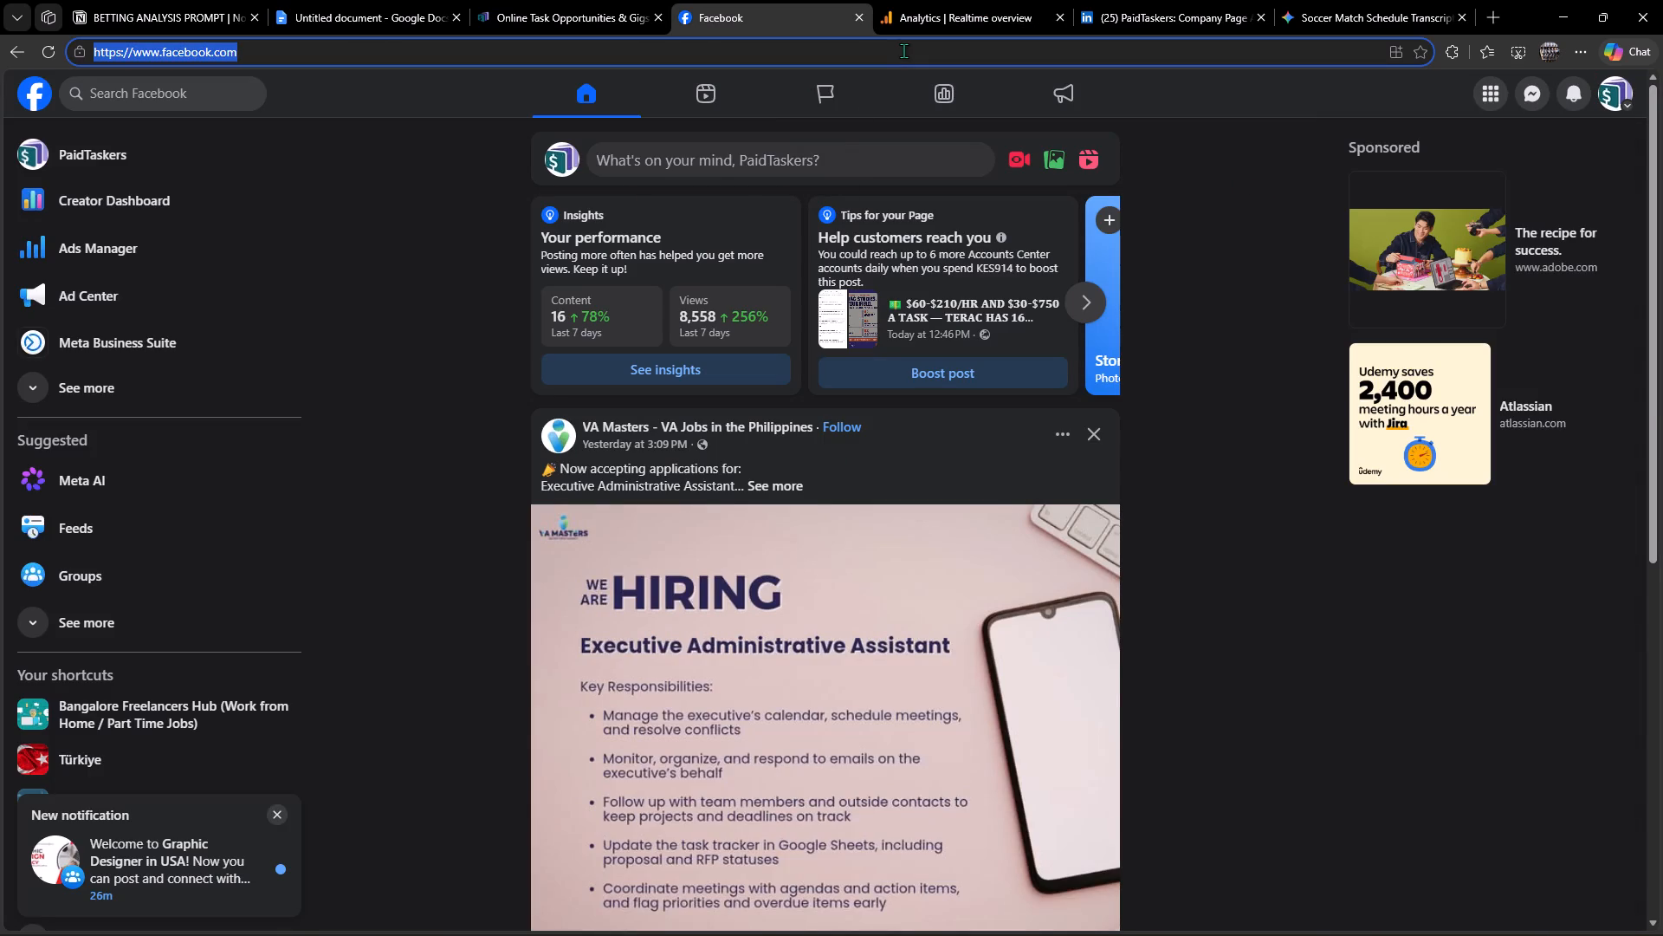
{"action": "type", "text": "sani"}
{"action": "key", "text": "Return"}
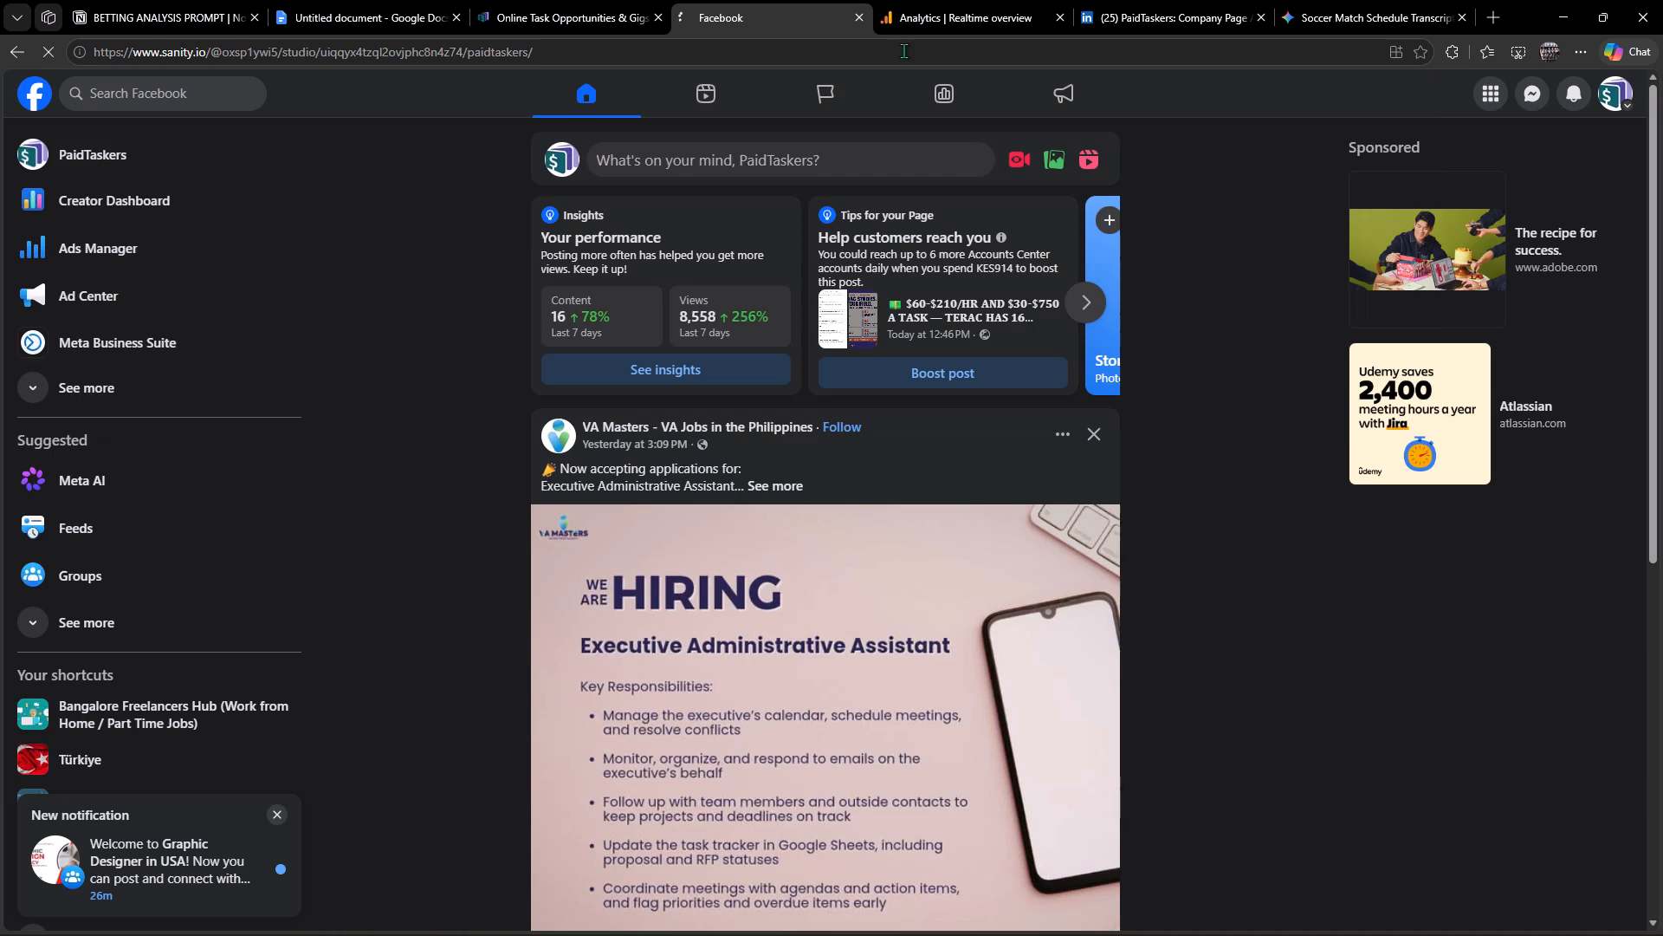
Load YouTube in place of the PaidTaskers opportunities page.
{"action": "left_click", "coordinate": [617, 0]}
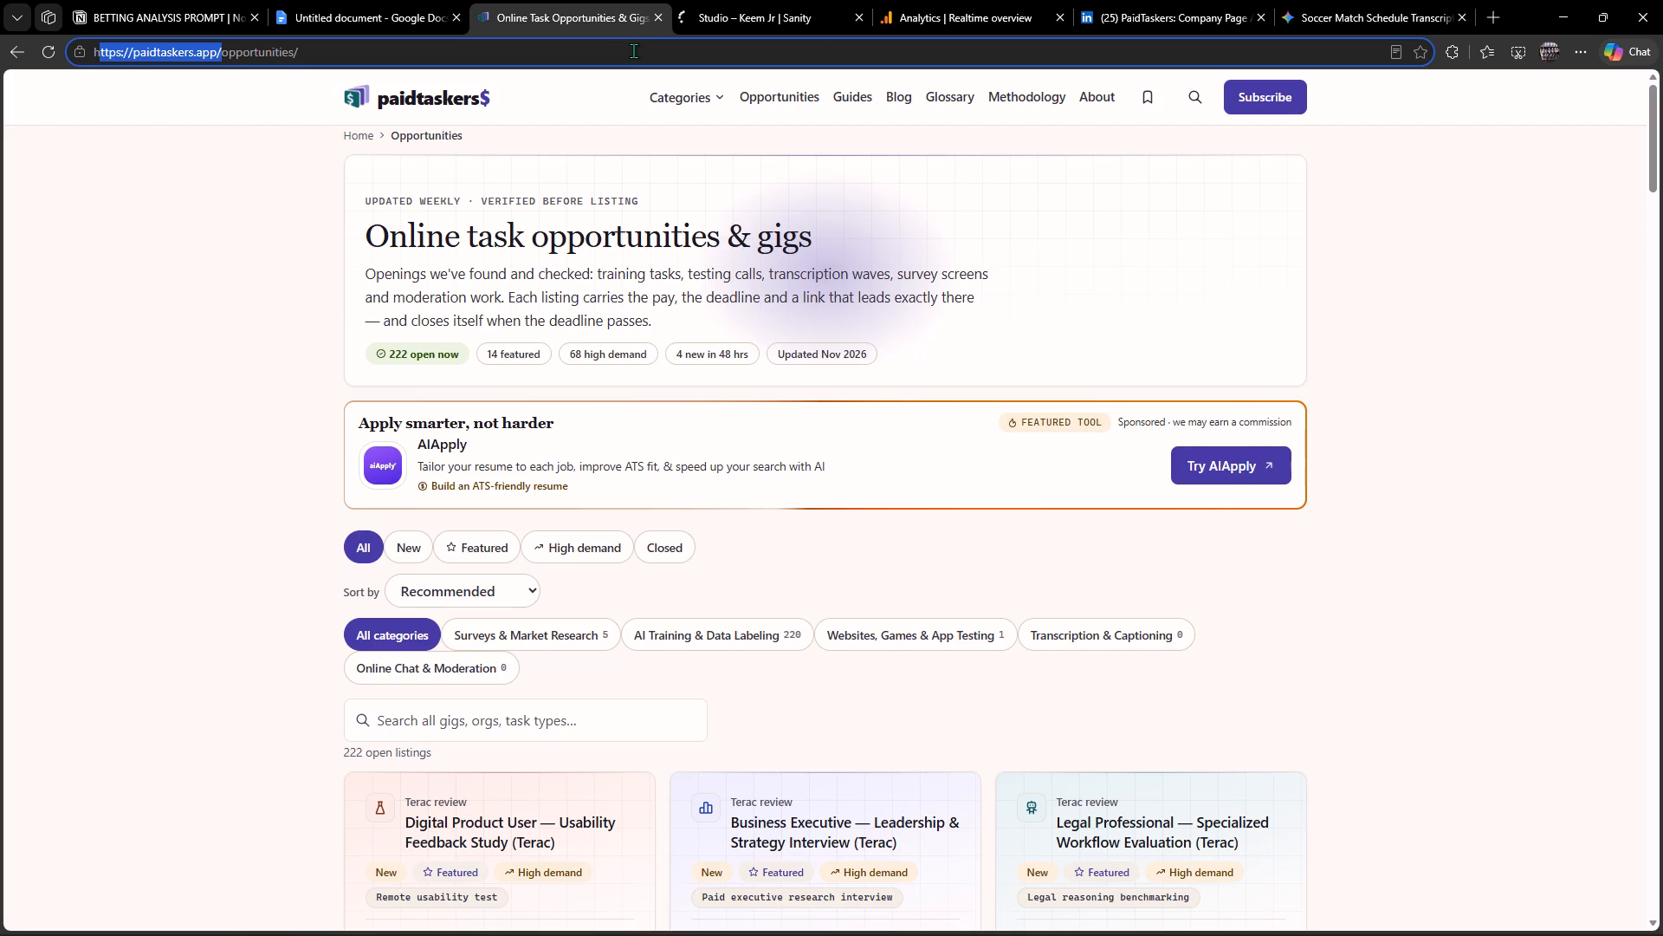
{"action": "key", "text": "ctrl+a"}
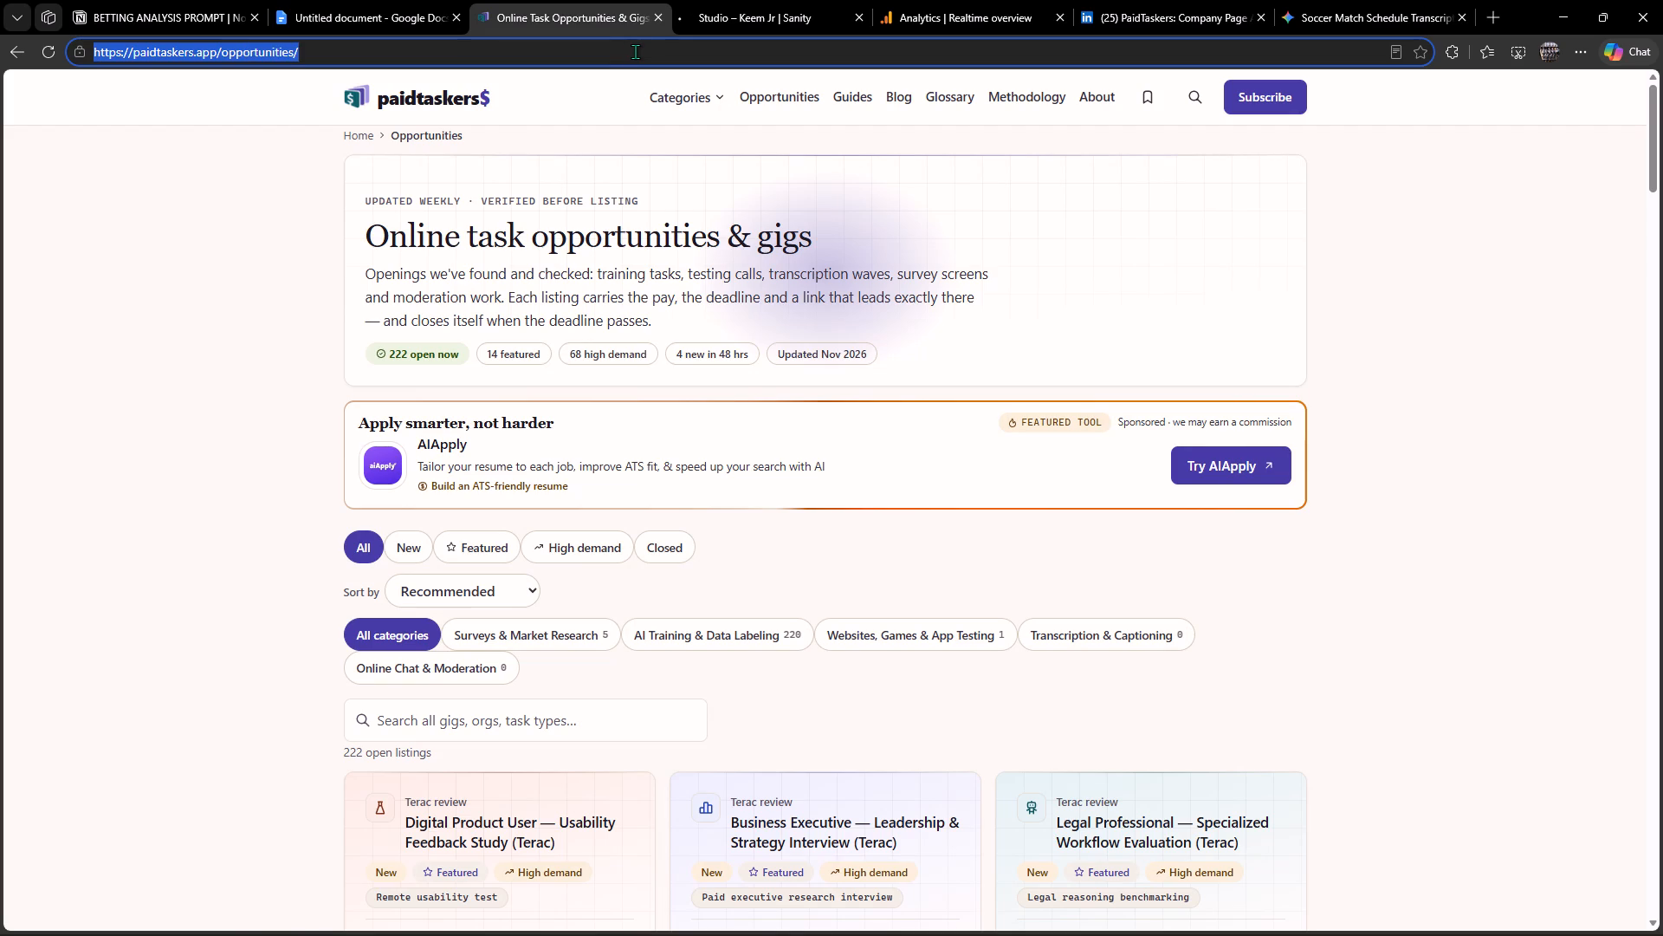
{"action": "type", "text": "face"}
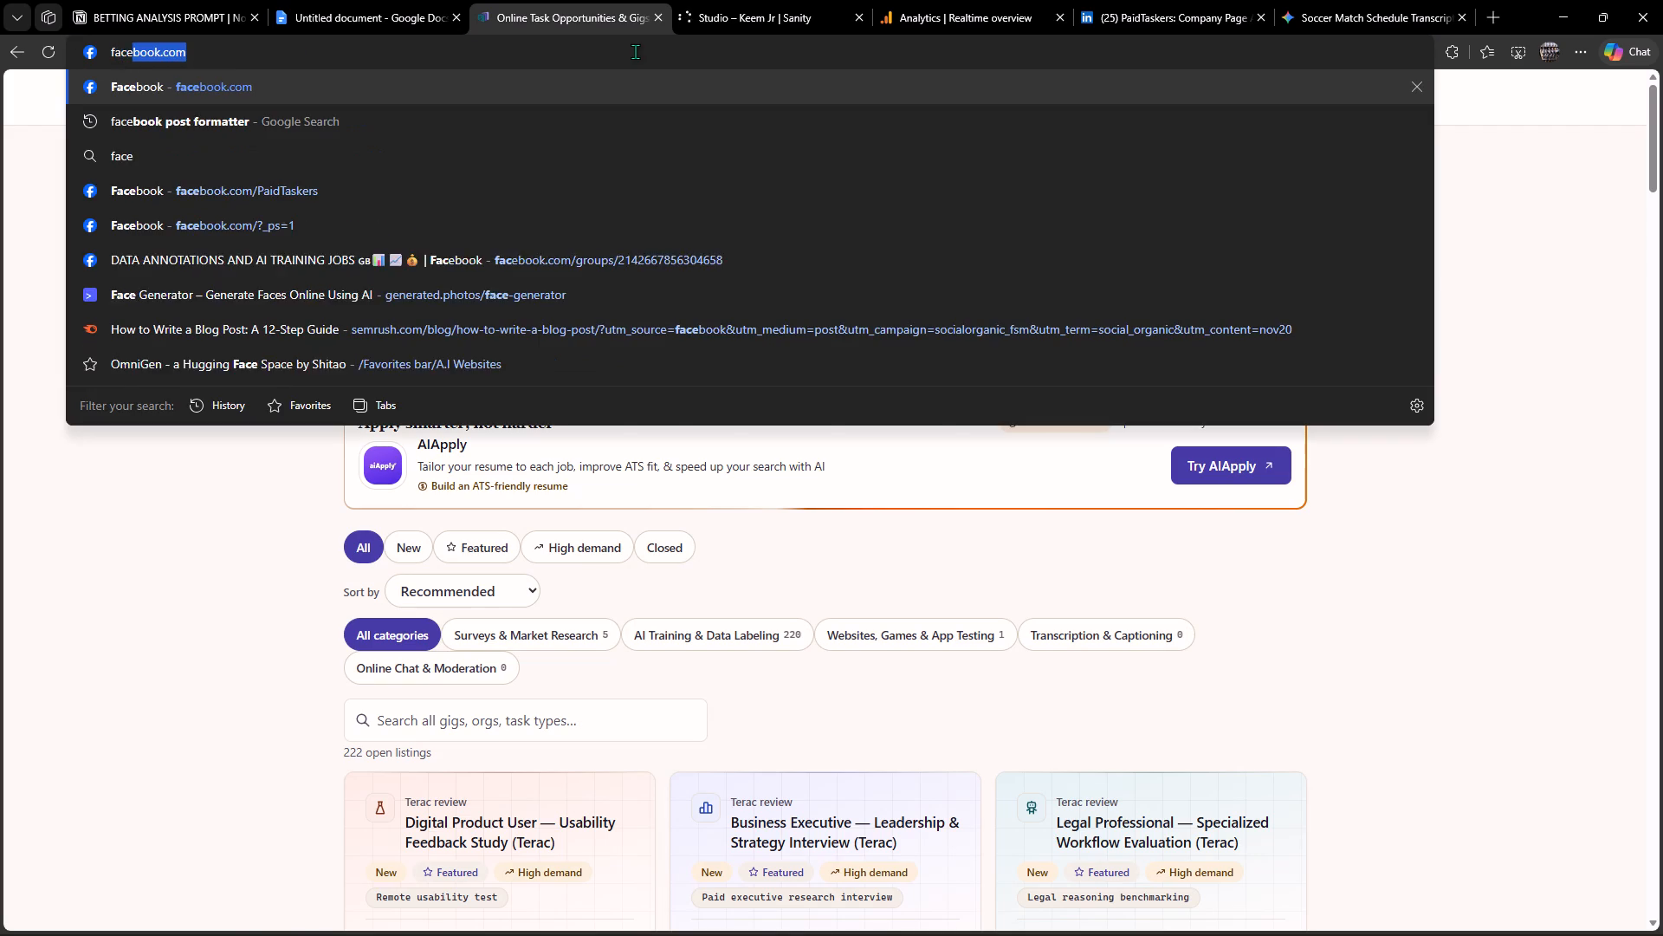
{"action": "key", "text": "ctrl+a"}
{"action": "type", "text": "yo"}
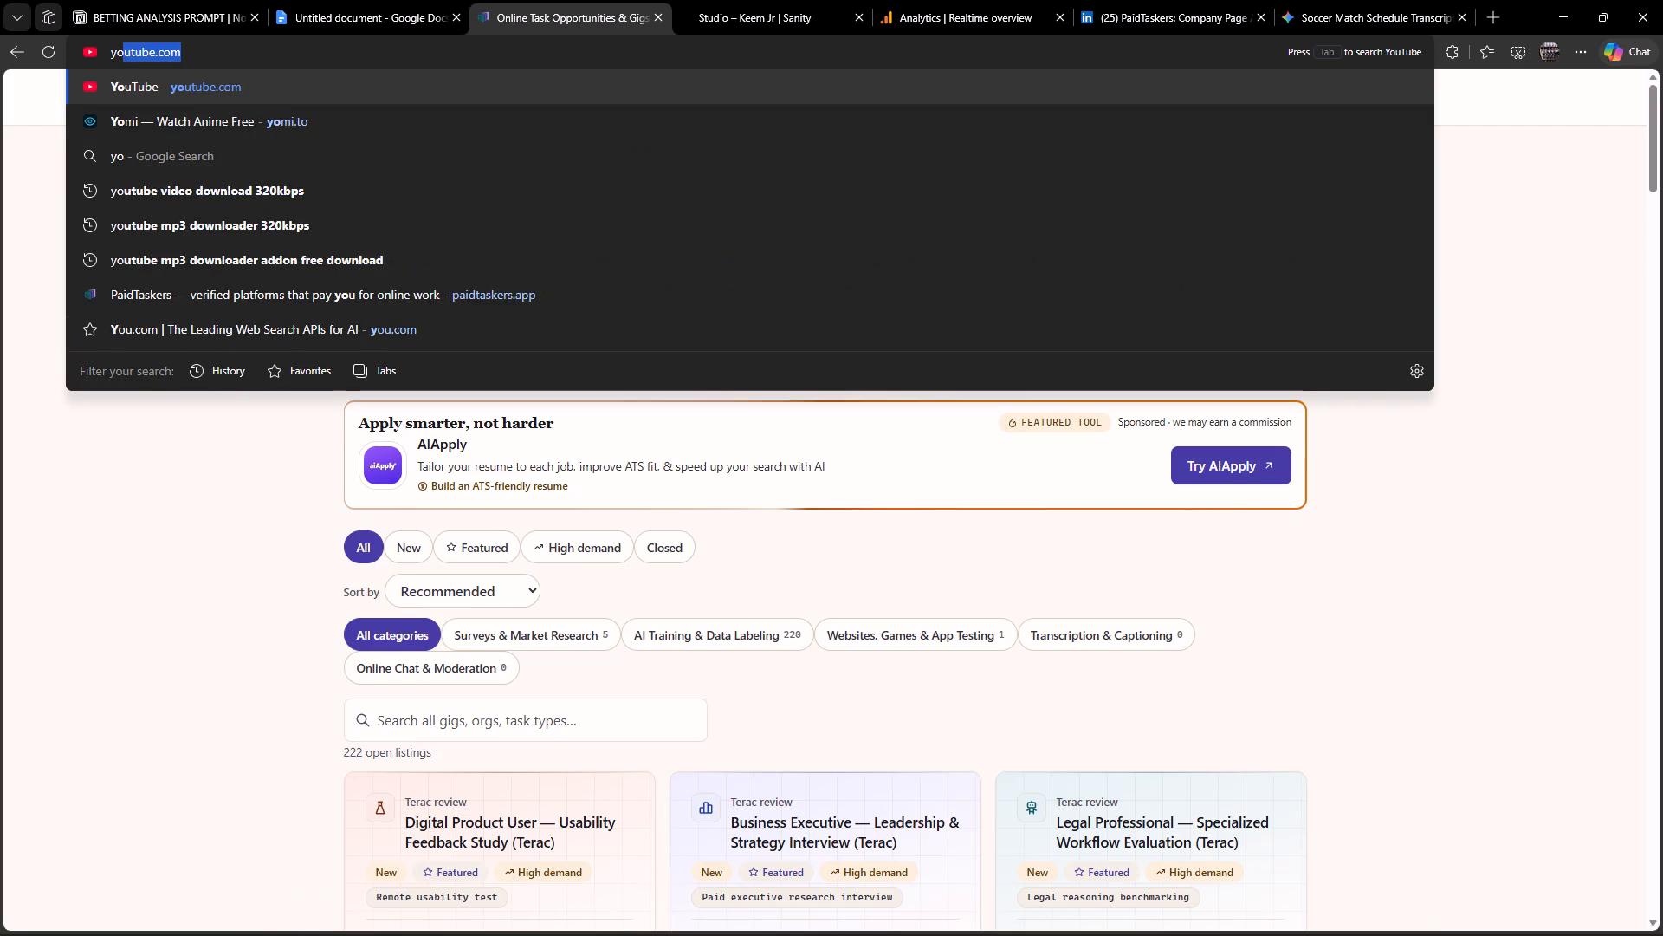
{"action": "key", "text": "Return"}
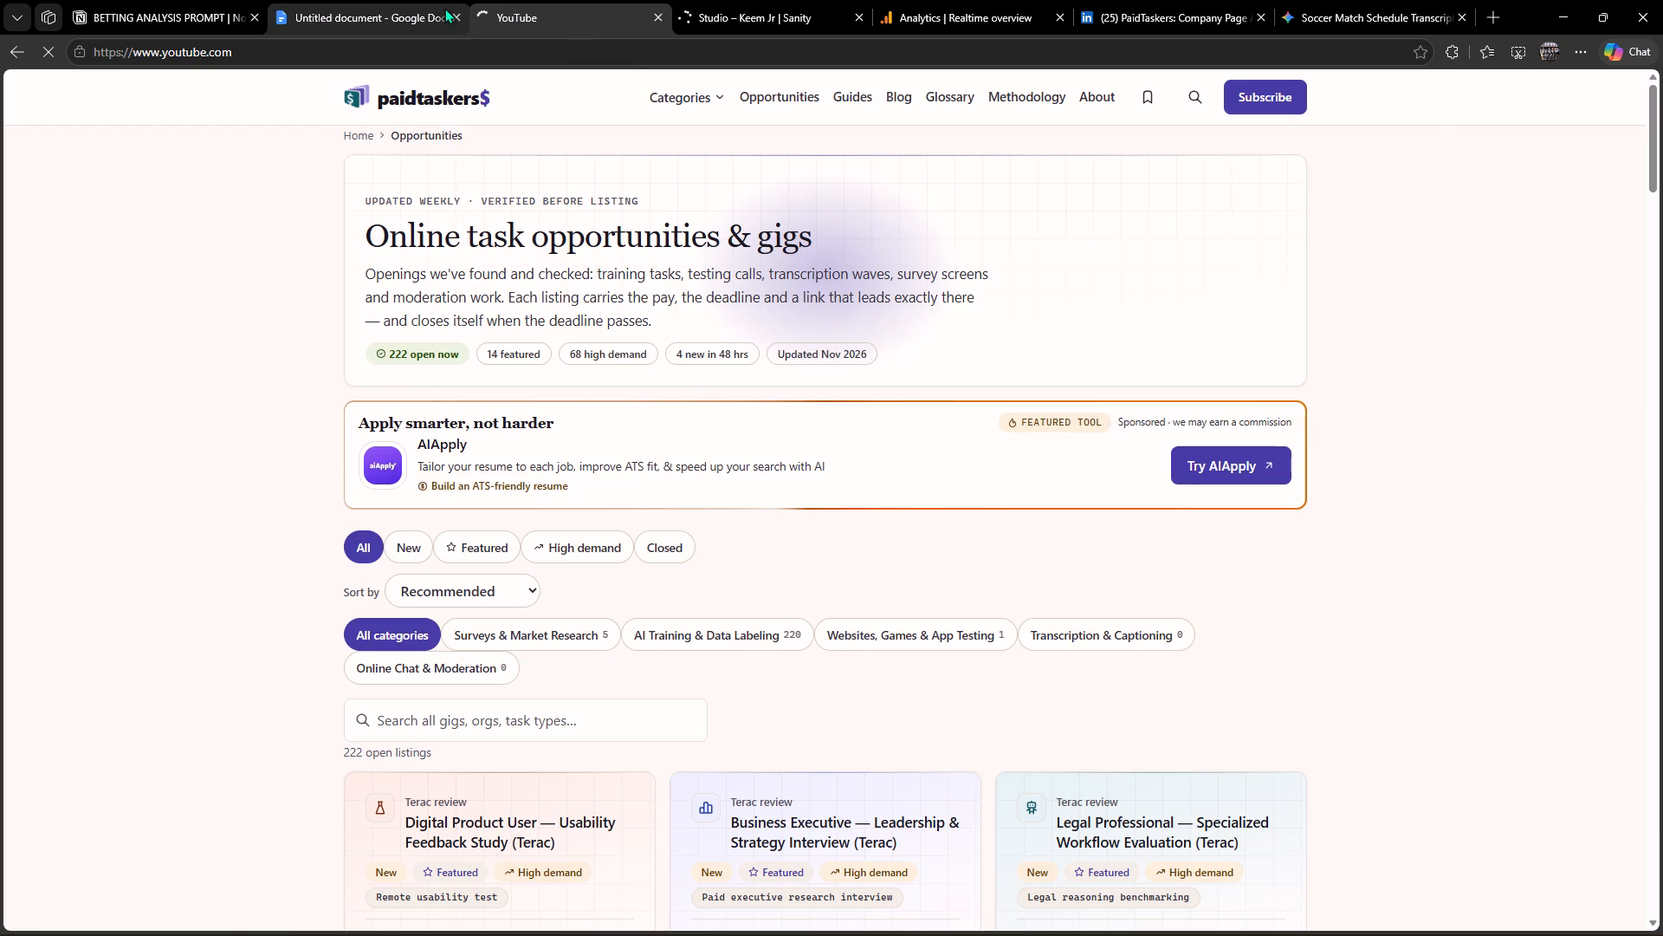
Close the untitled Google Docs document.
{"action": "left_click", "coordinate": [454, 19]}
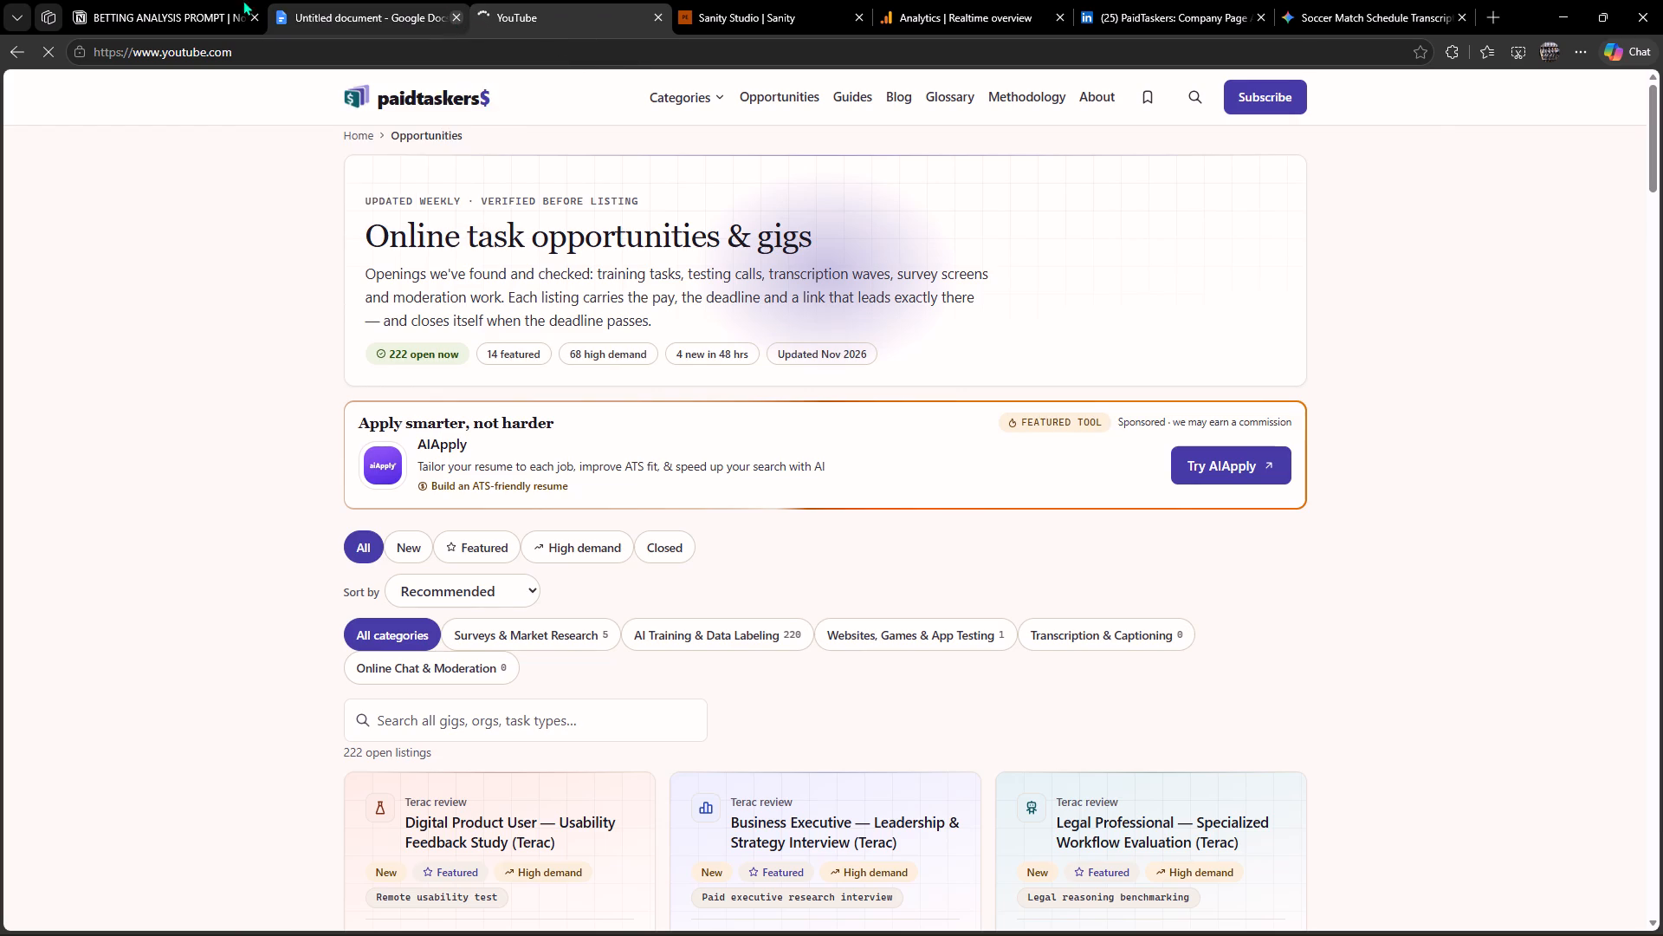
Switch to Edge, browse the YouTube home feed and open the video "Trump Just Lost the Midterms... What Comes Next".
{"action": "left_click", "coordinate": [220, 0]}
{"action": "left_click", "coordinate": [503, 0]}
{"action": "left_click", "coordinate": [411, 0]}
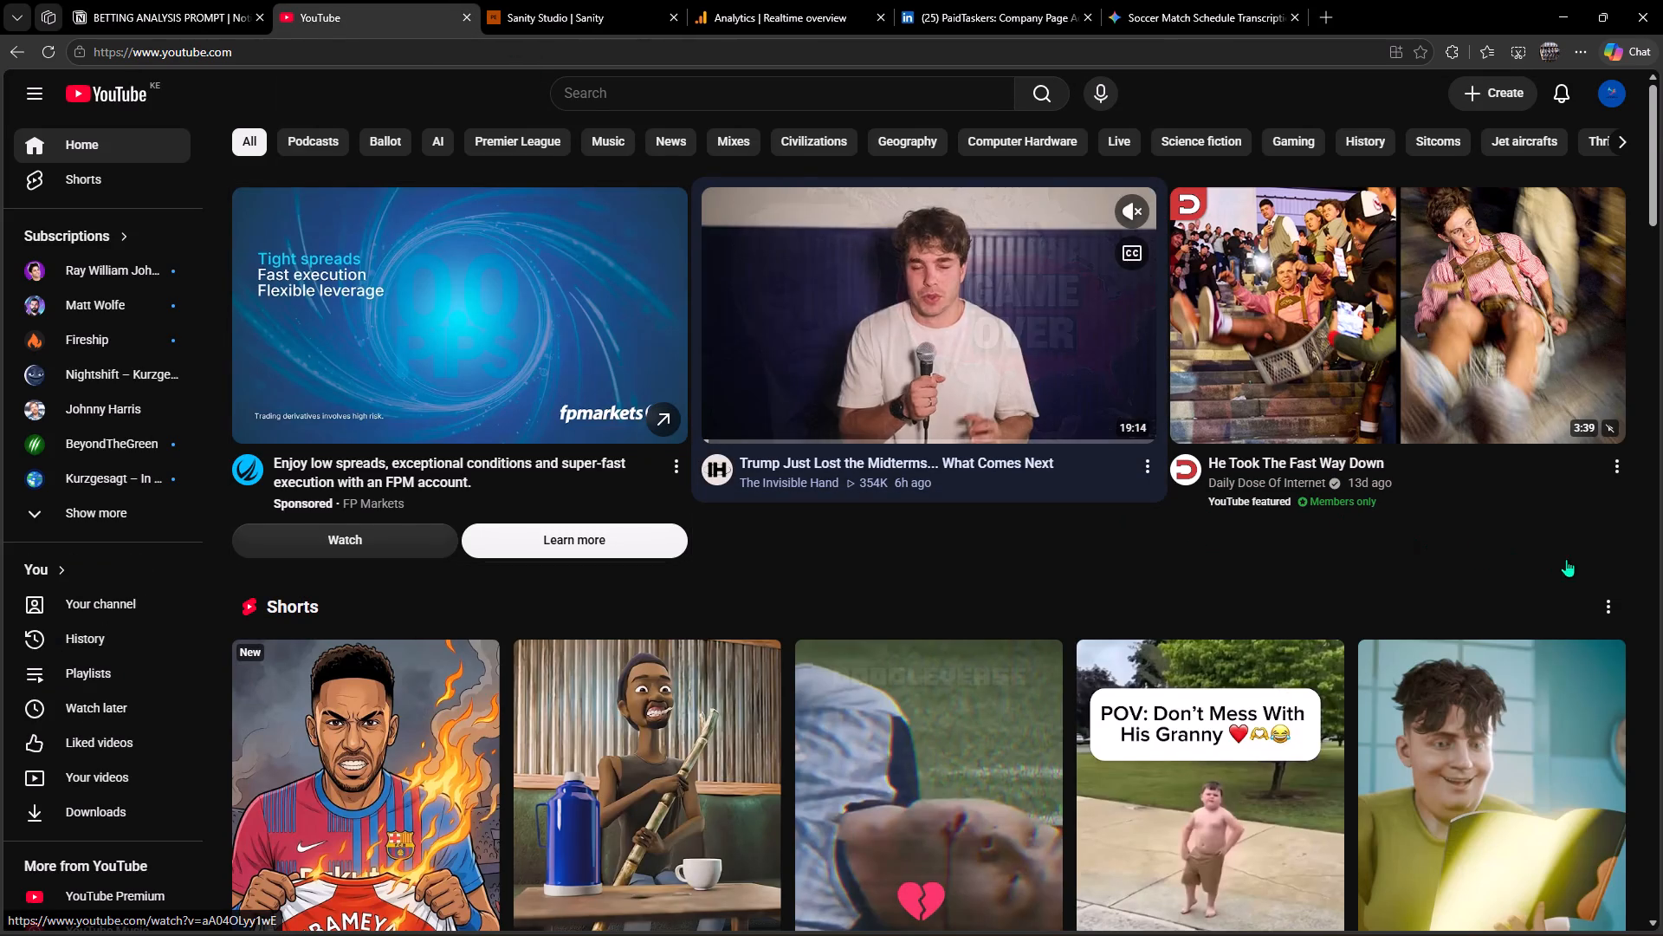
{"action": "scroll", "coordinate": [1568, 559], "scroll_direction": "down", "scroll_amount": 10}
{"action": "scroll", "coordinate": [1568, 559], "scroll_direction": "up", "scroll_amount": 10}
{"action": "scroll", "coordinate": [1568, 559], "scroll_direction": "down", "scroll_amount": 5}
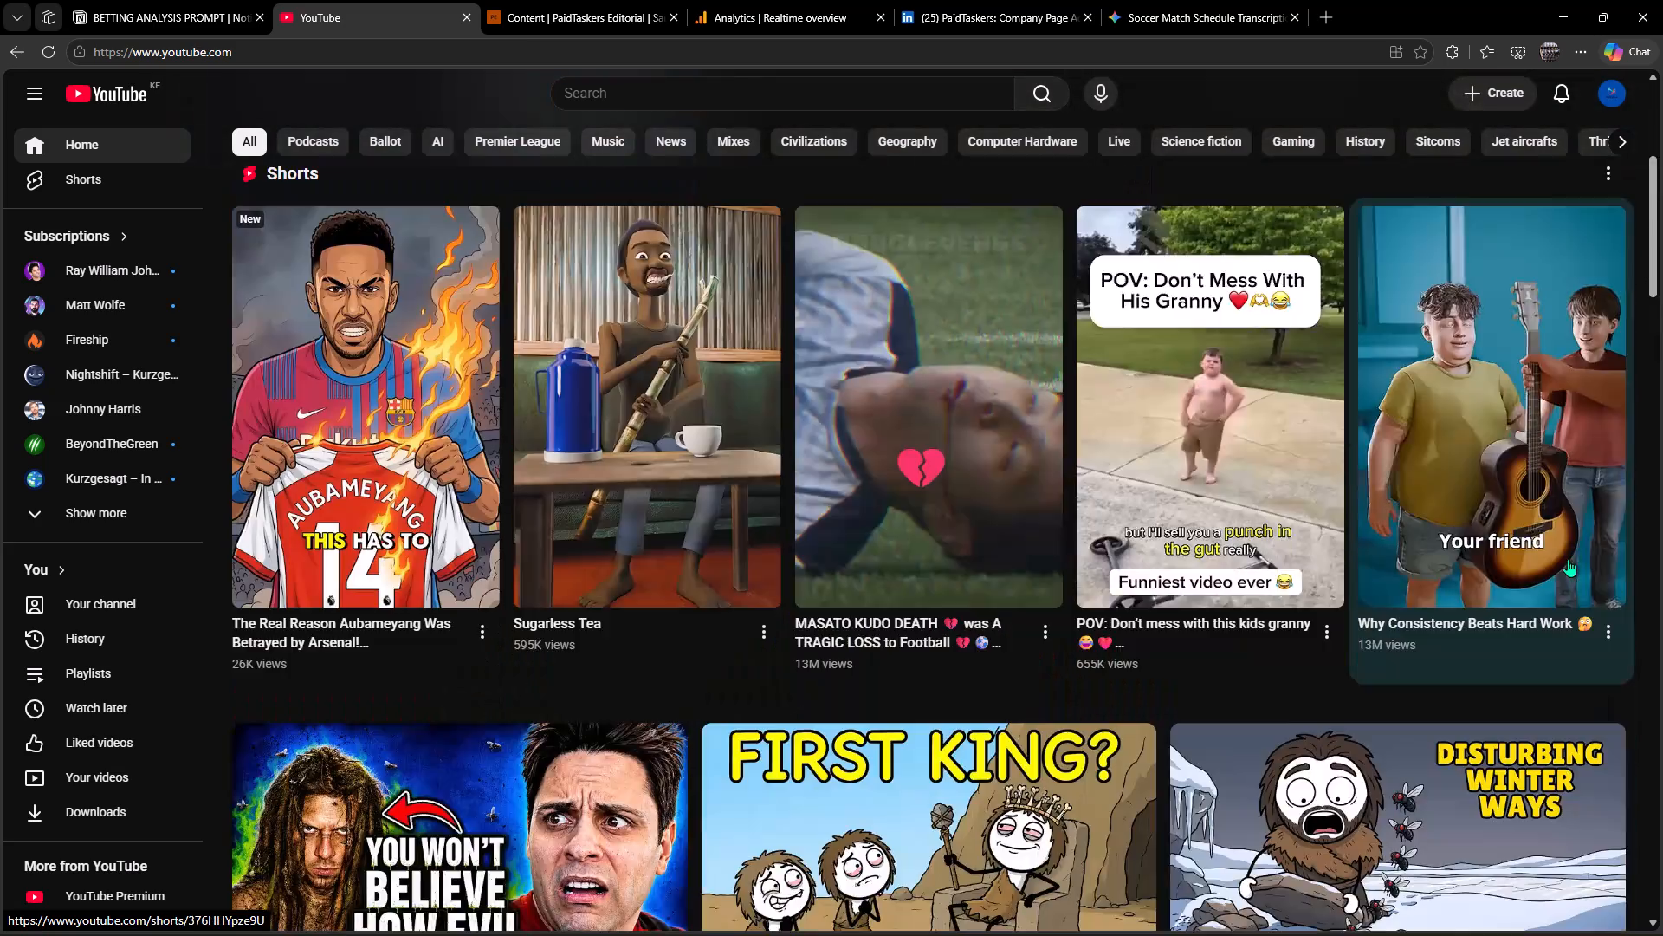
{"action": "scroll", "coordinate": [1568, 559], "scroll_direction": "down", "scroll_amount": 12}
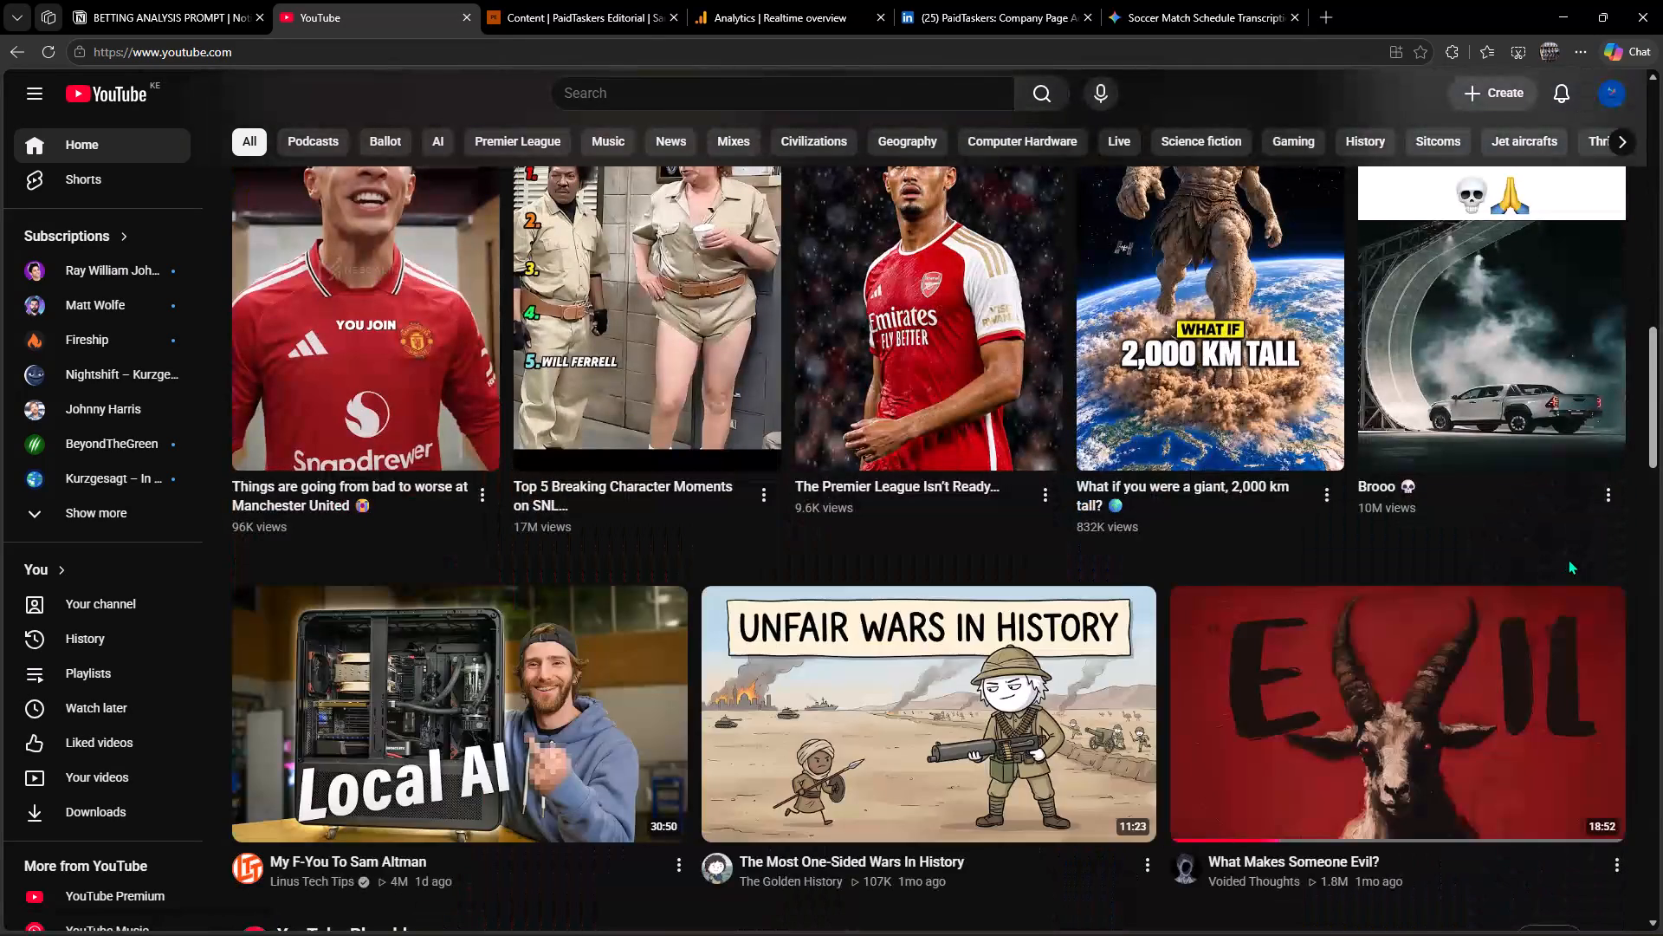
{"action": "scroll", "coordinate": [1568, 559], "scroll_direction": "down", "scroll_amount": 9}
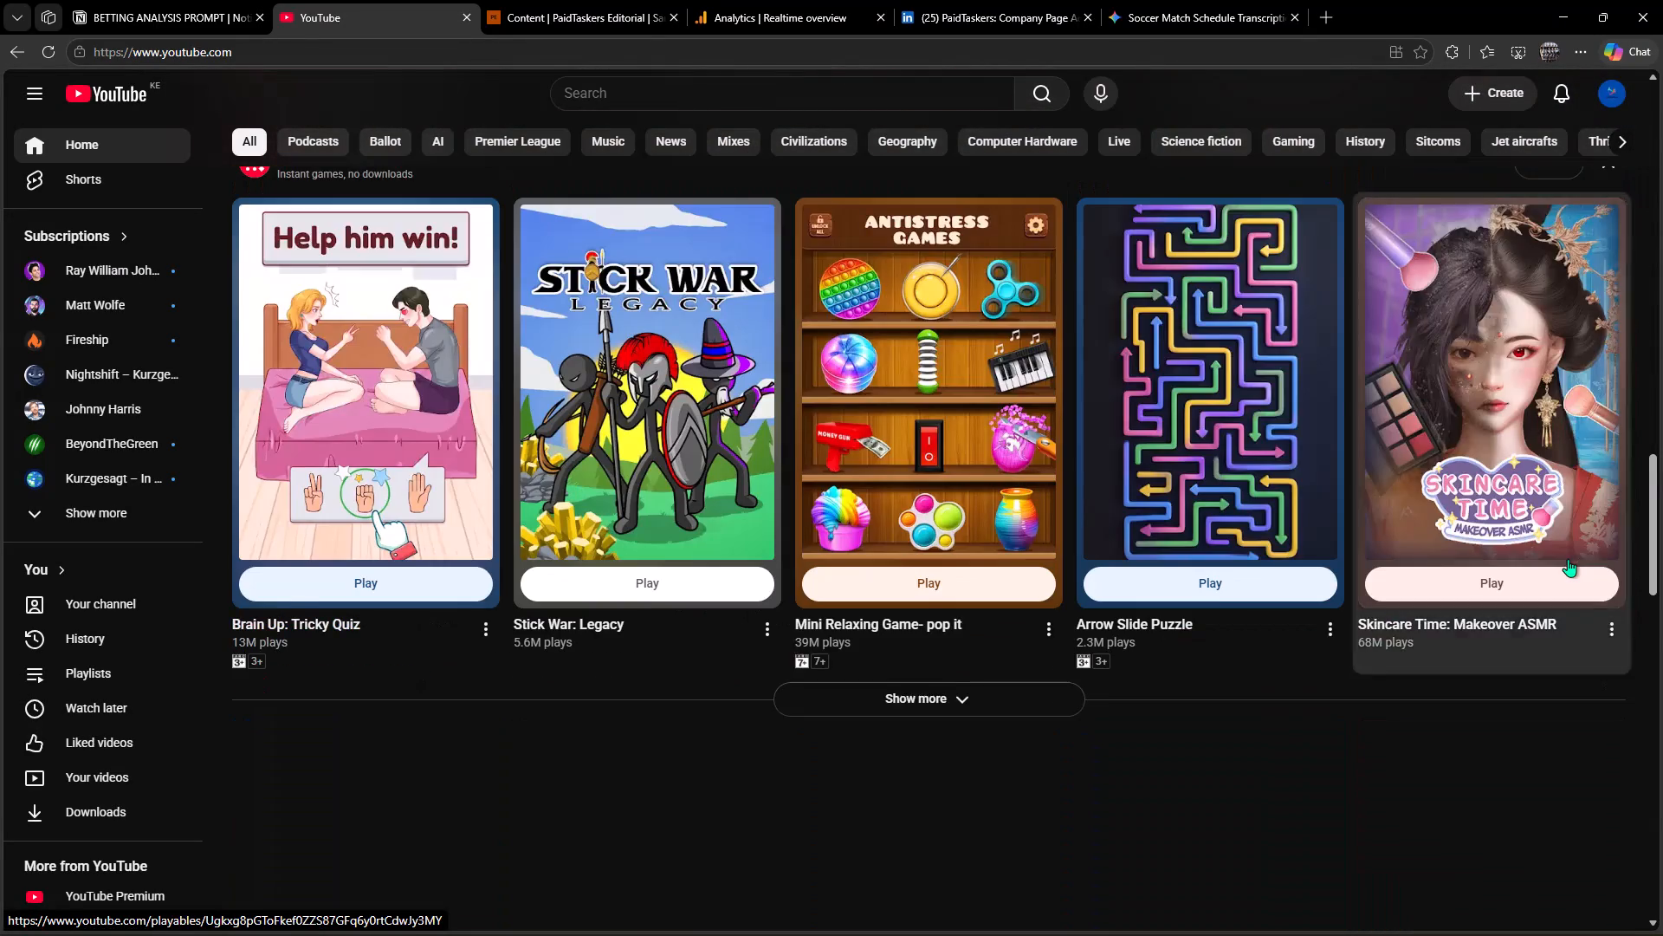
{"action": "scroll", "coordinate": [1568, 559], "scroll_direction": "down", "scroll_amount": 5}
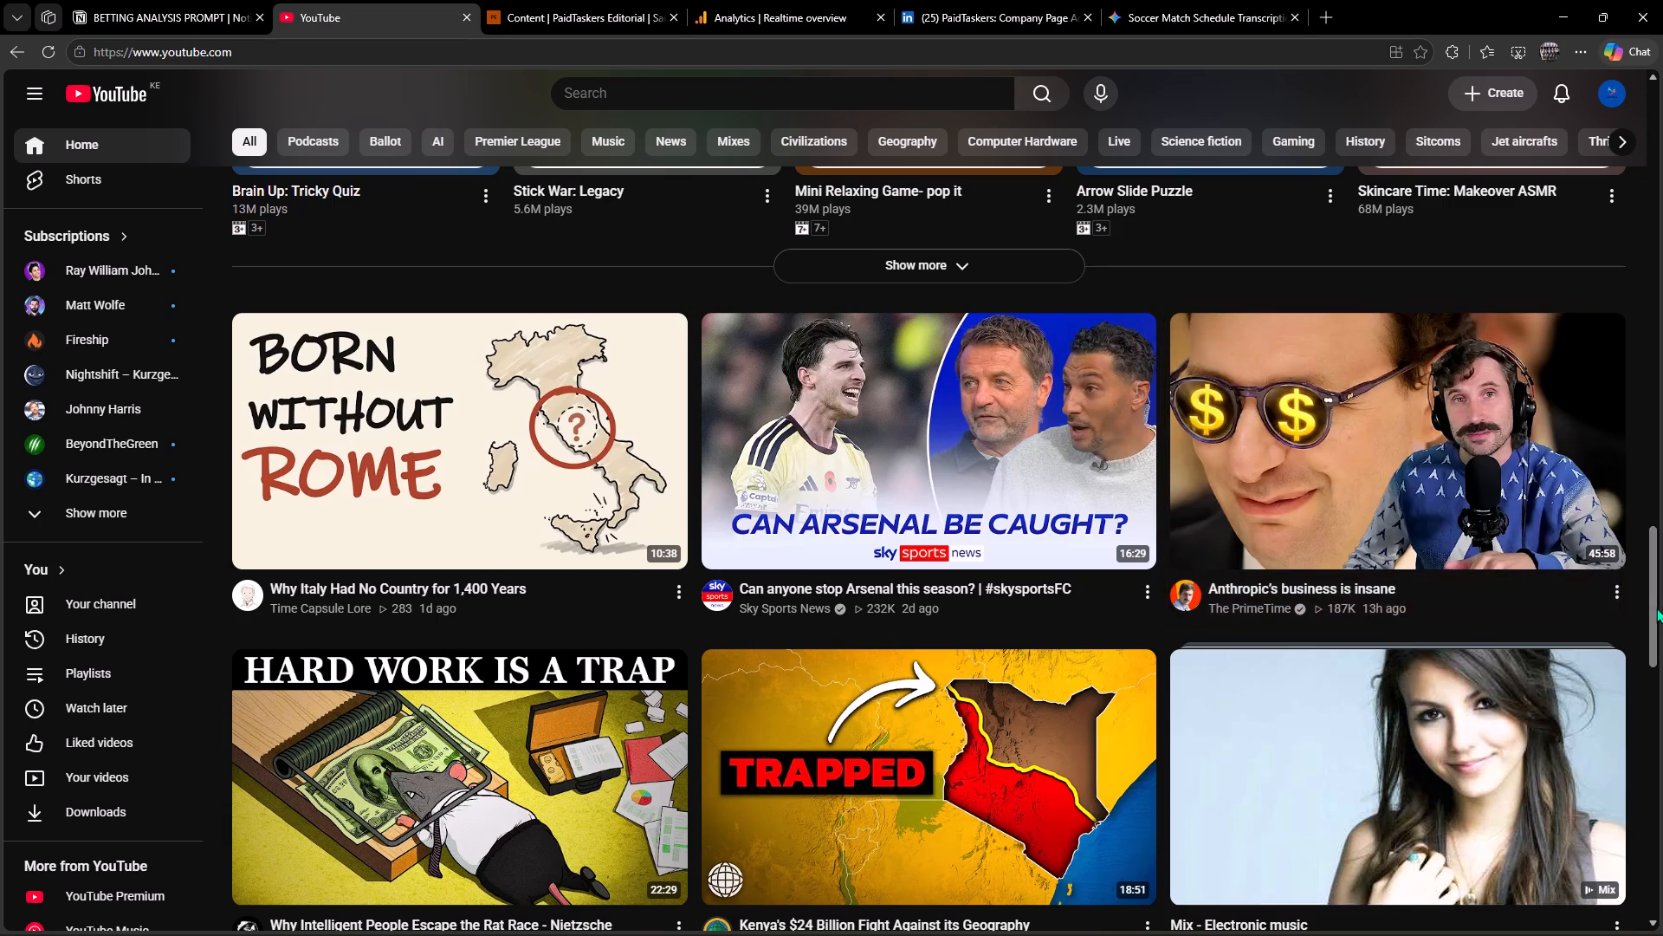
{"action": "left_click_drag", "start_coordinate": [1656, 608], "coordinate": [1662, 166]}
{"action": "left_click", "coordinate": [1026, 309]}
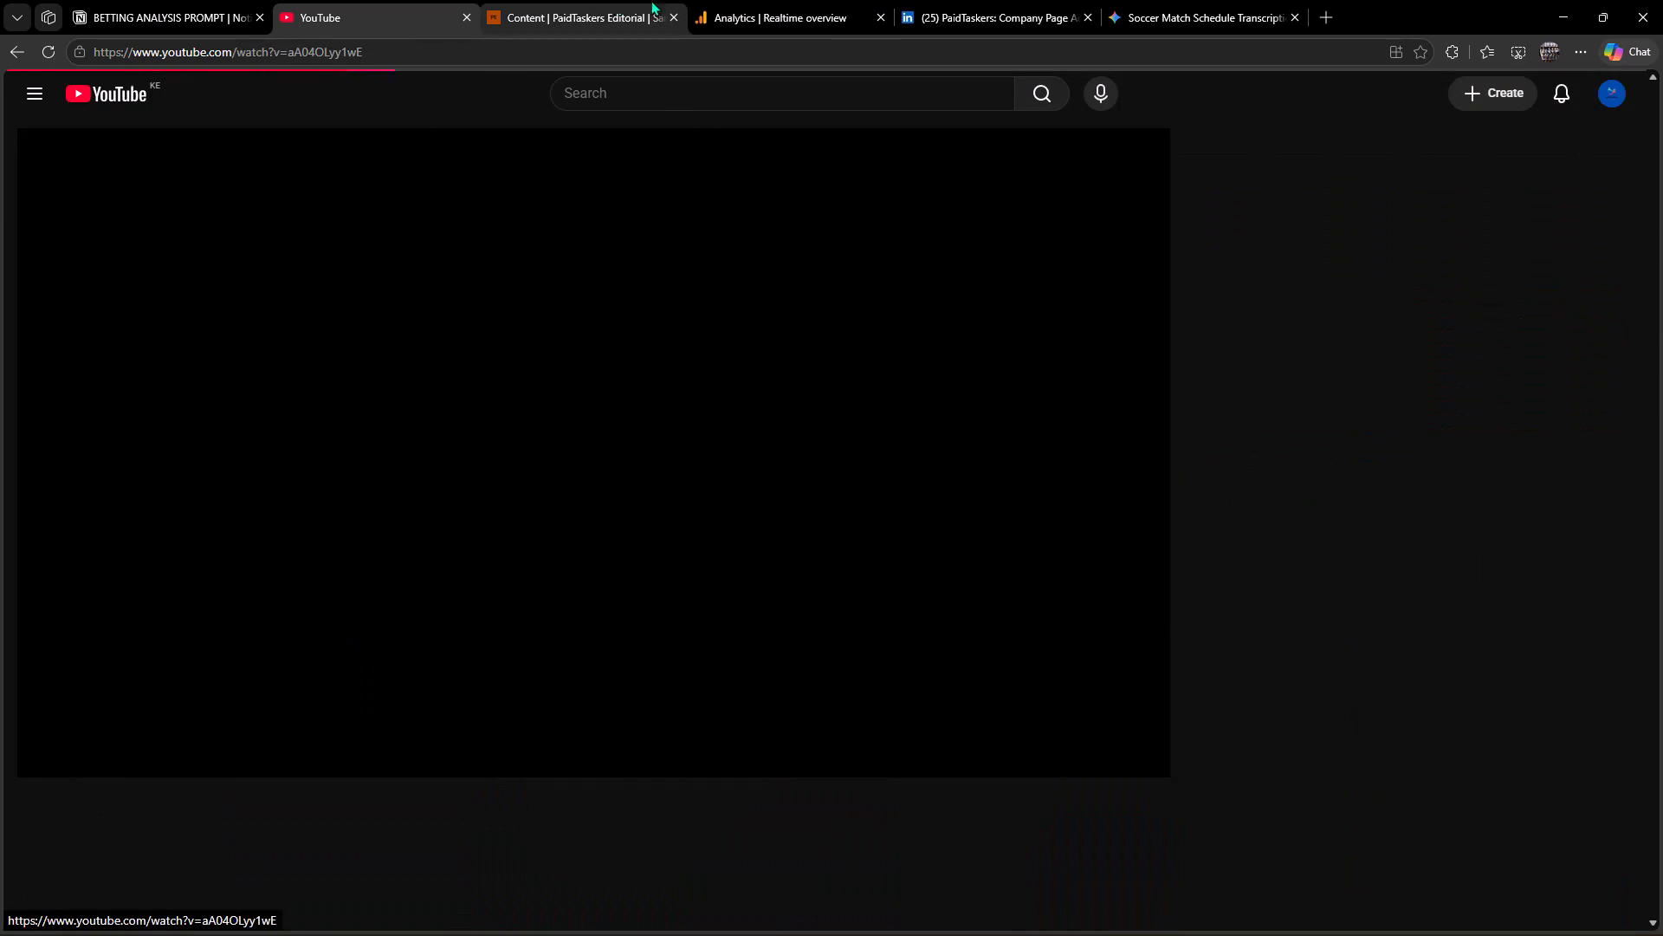
Open the Opportunities list in the PaidTaskers Editorial studio.
{"action": "left_click", "coordinate": [613, 0]}
{"action": "left_click", "coordinate": [262, 399]}
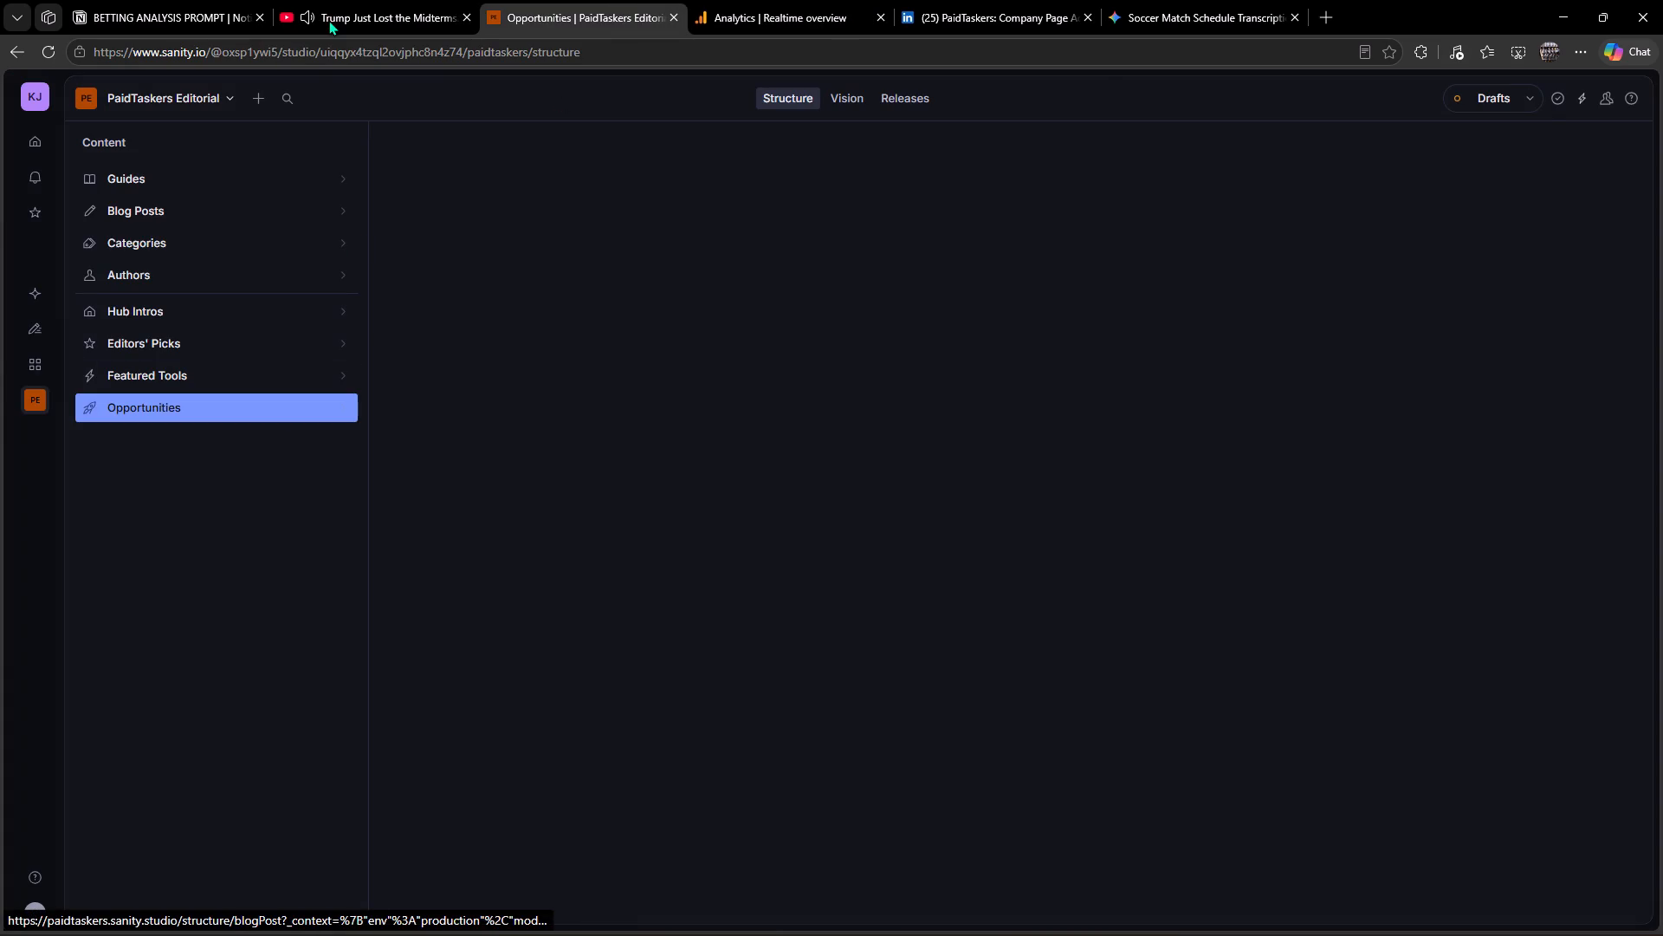
Return to the YouTube video, skip its advert and set the playback volume to about half.
{"action": "left_click", "coordinate": [341, 0]}
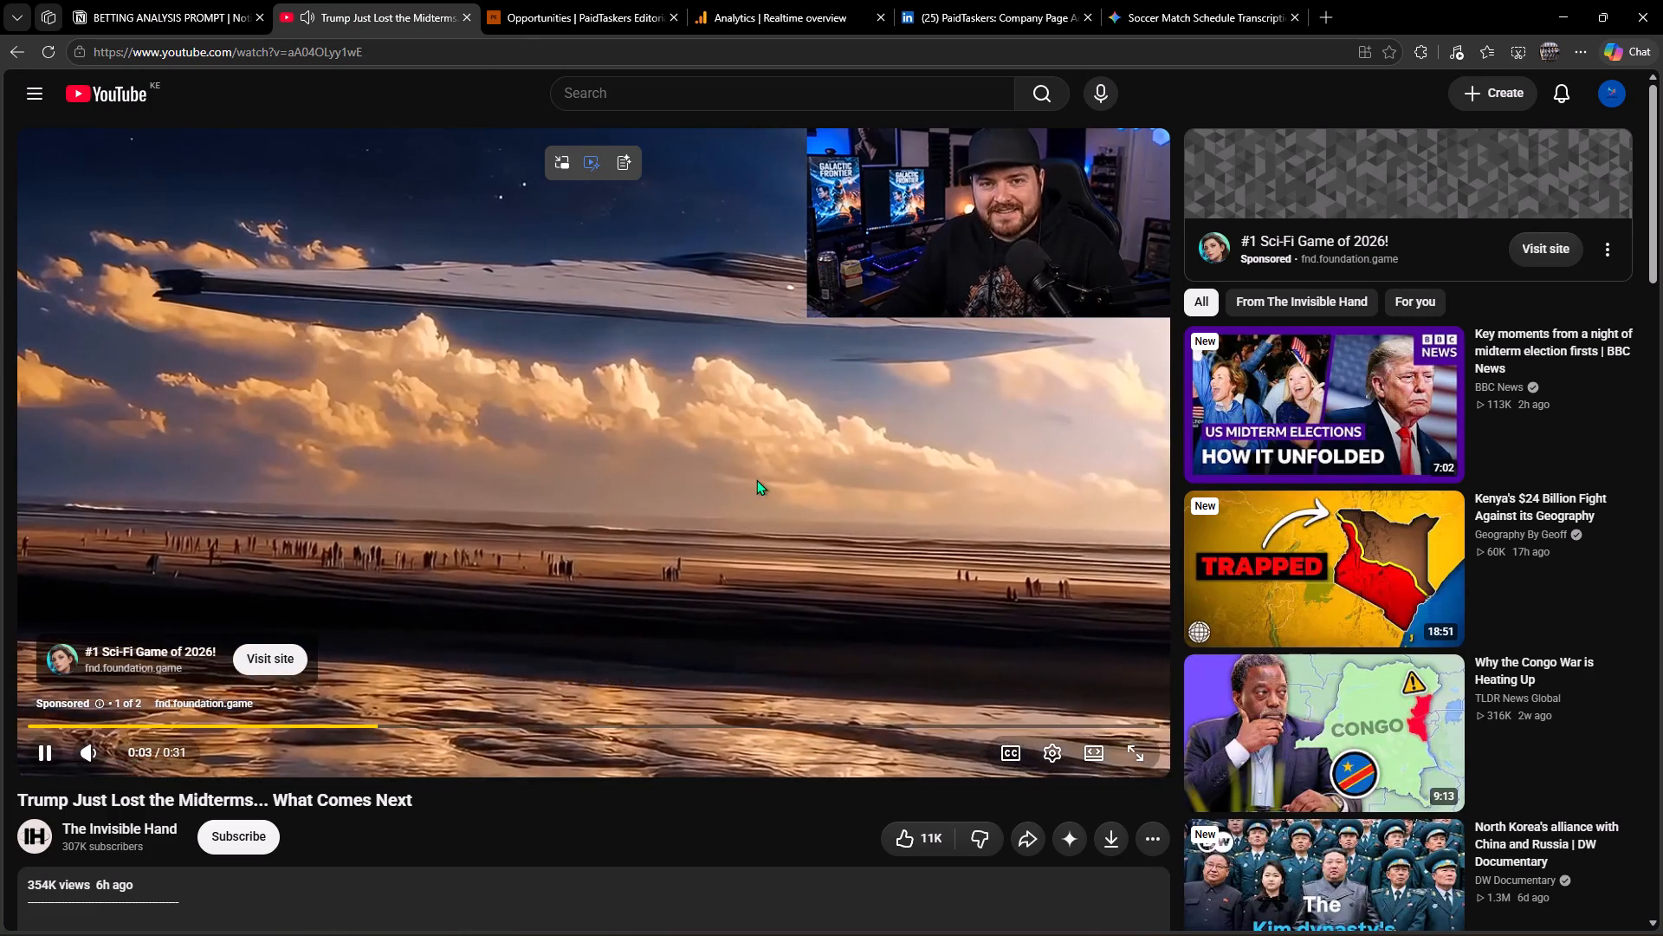
{"action": "left_click", "coordinate": [598, 0]}
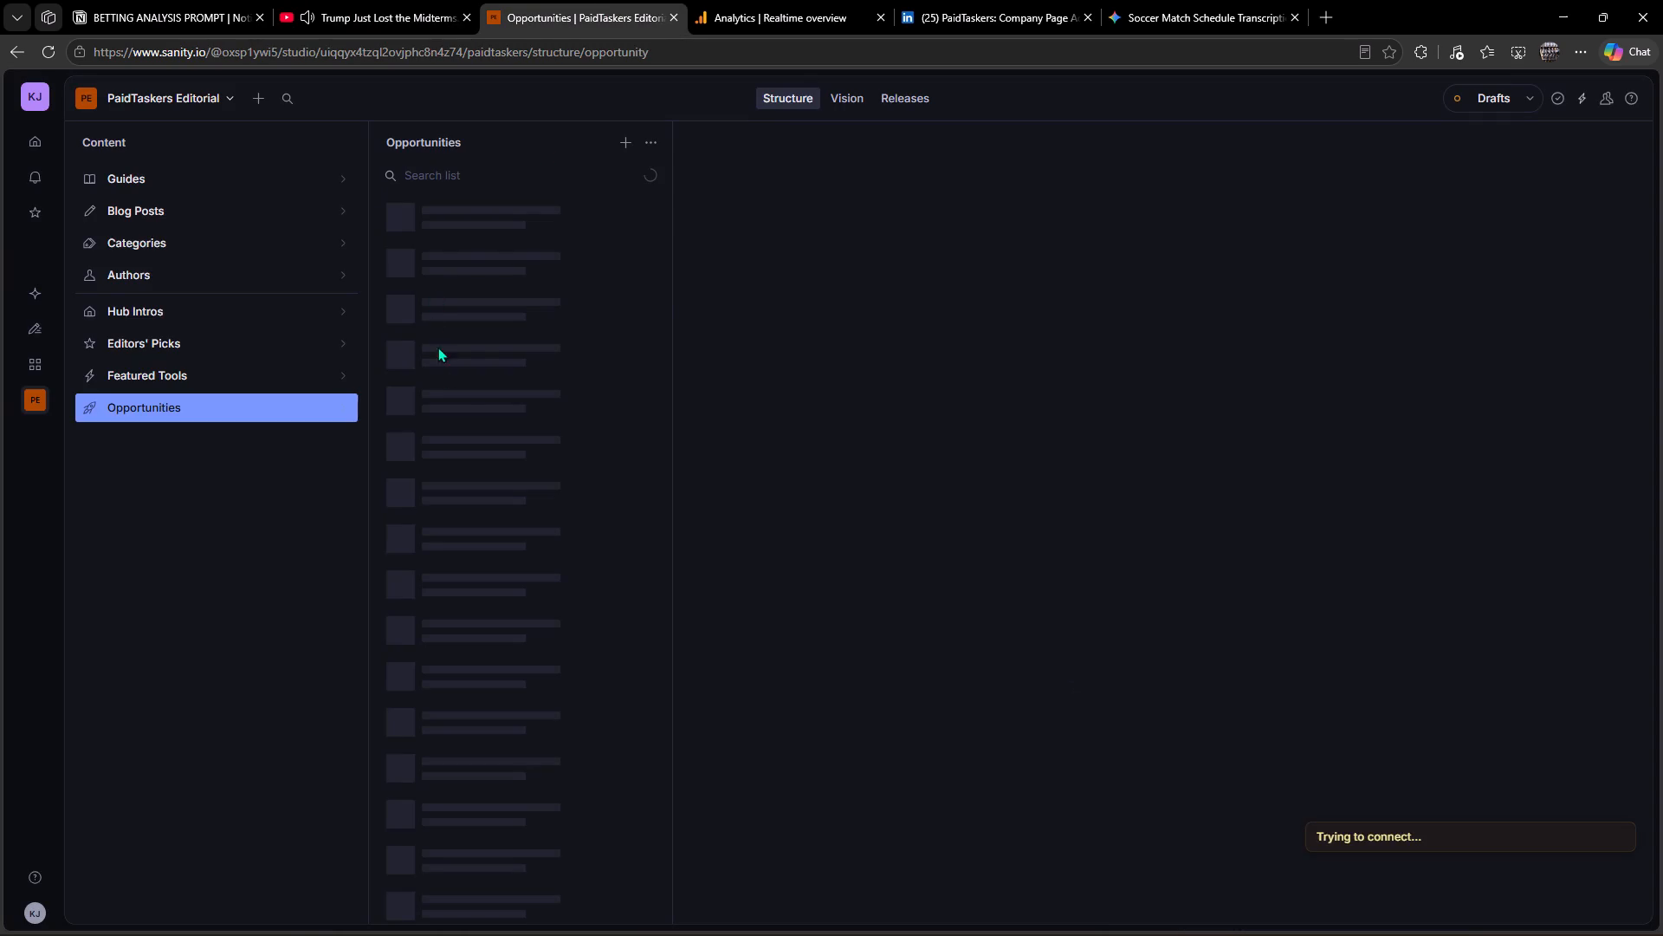
{"action": "left_click", "coordinate": [440, 0]}
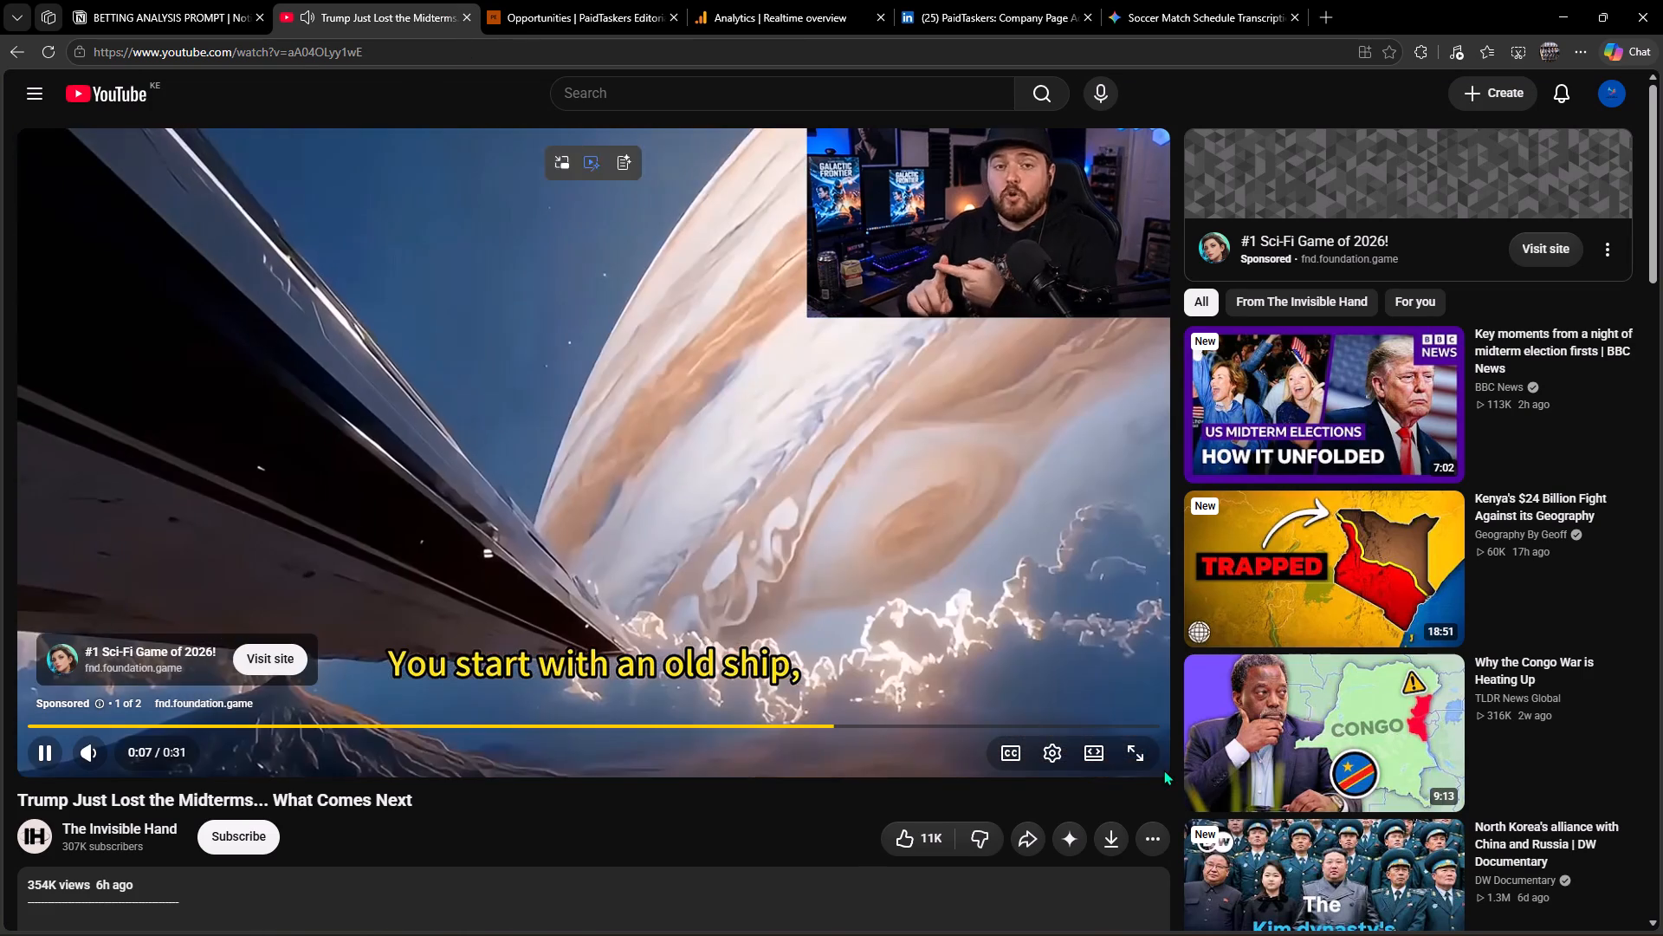
{"action": "scroll", "coordinate": [1118, 692], "scroll_direction": "down", "scroll_amount": 1}
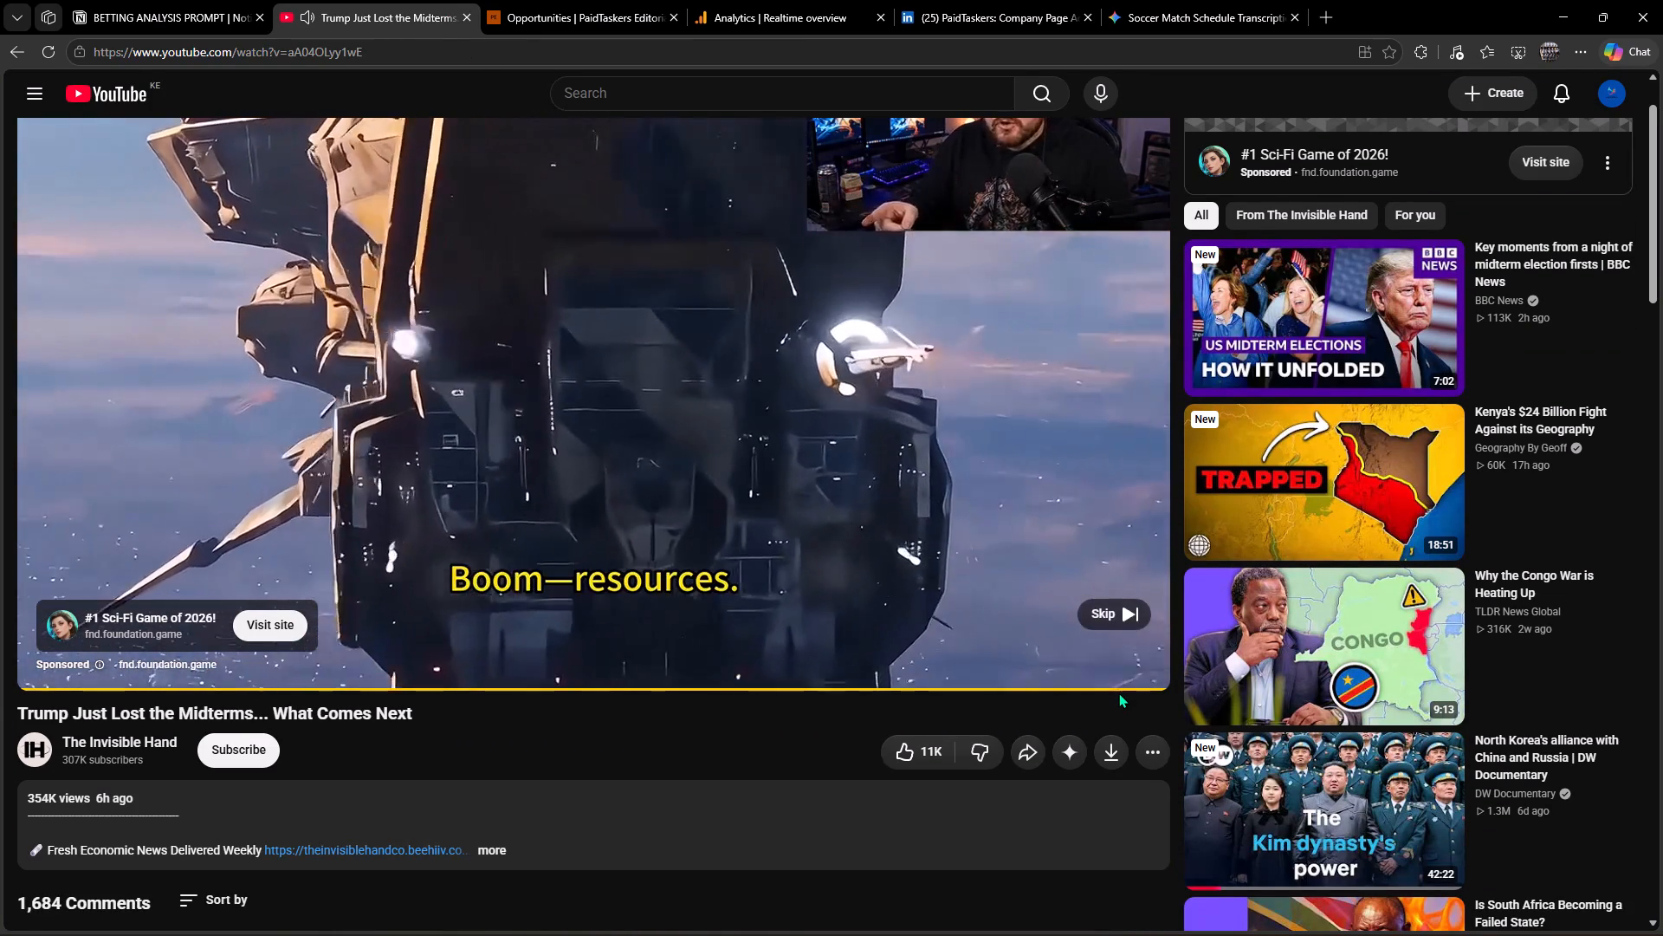
{"action": "left_click", "coordinate": [1109, 614]}
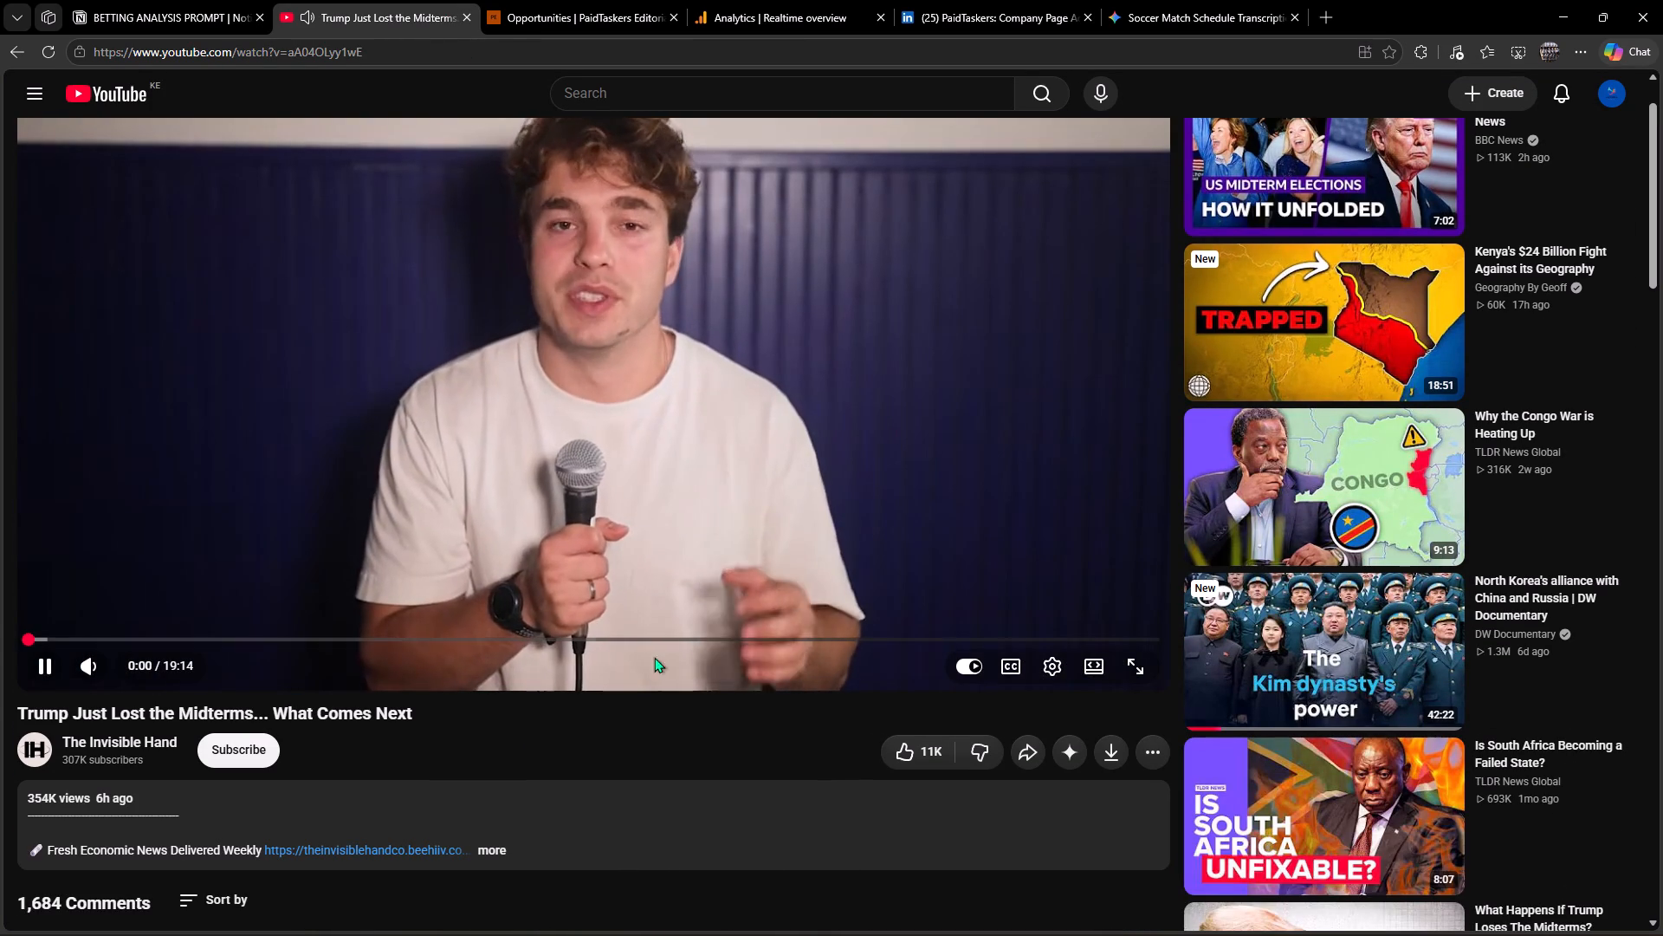
{"action": "left_click", "coordinate": [131, 662]}
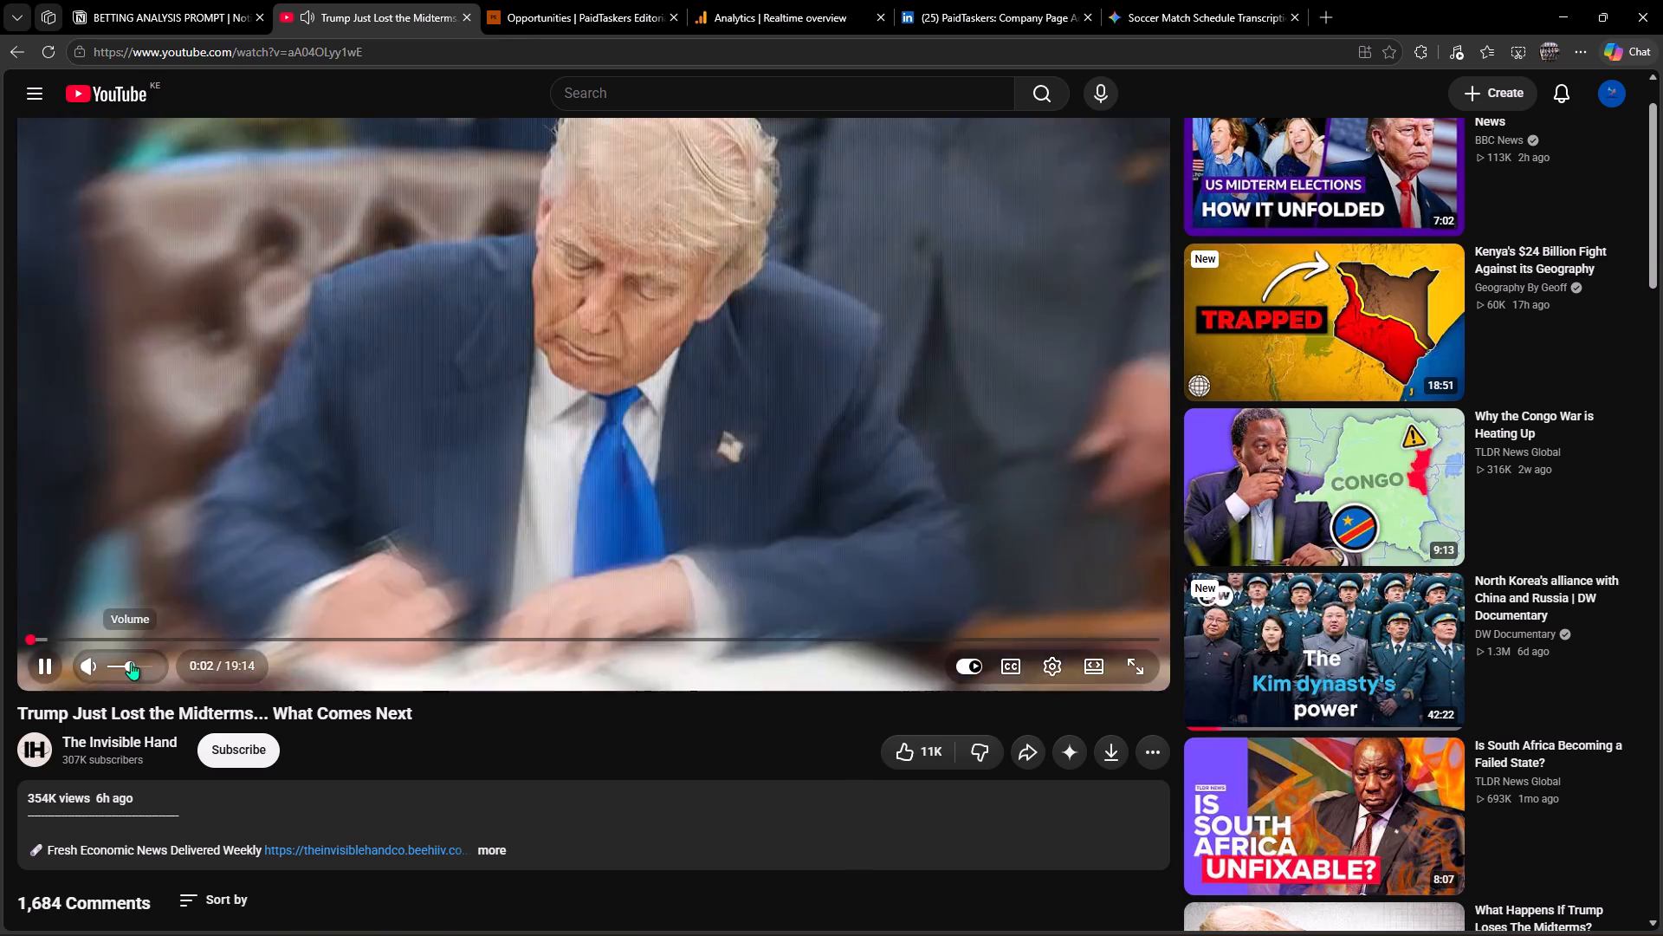
Create a new Opportunity document in the PaidTaskers Editorial studio.
{"action": "left_click", "coordinate": [522, 0]}
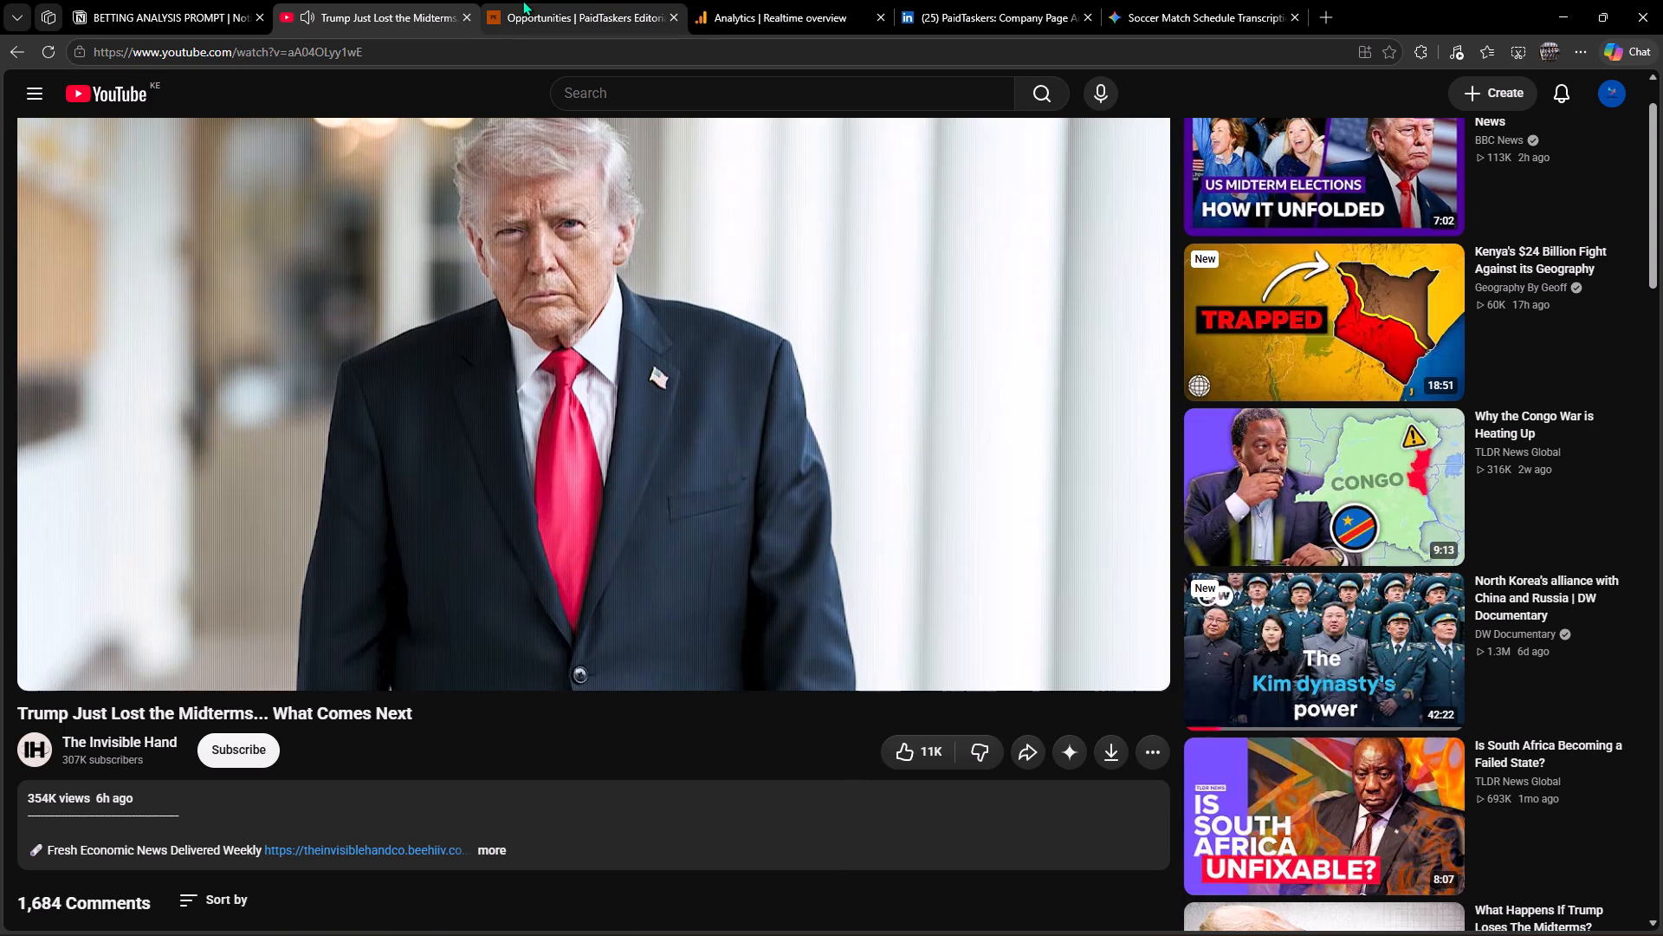
{"action": "left_click", "coordinate": [628, 147]}
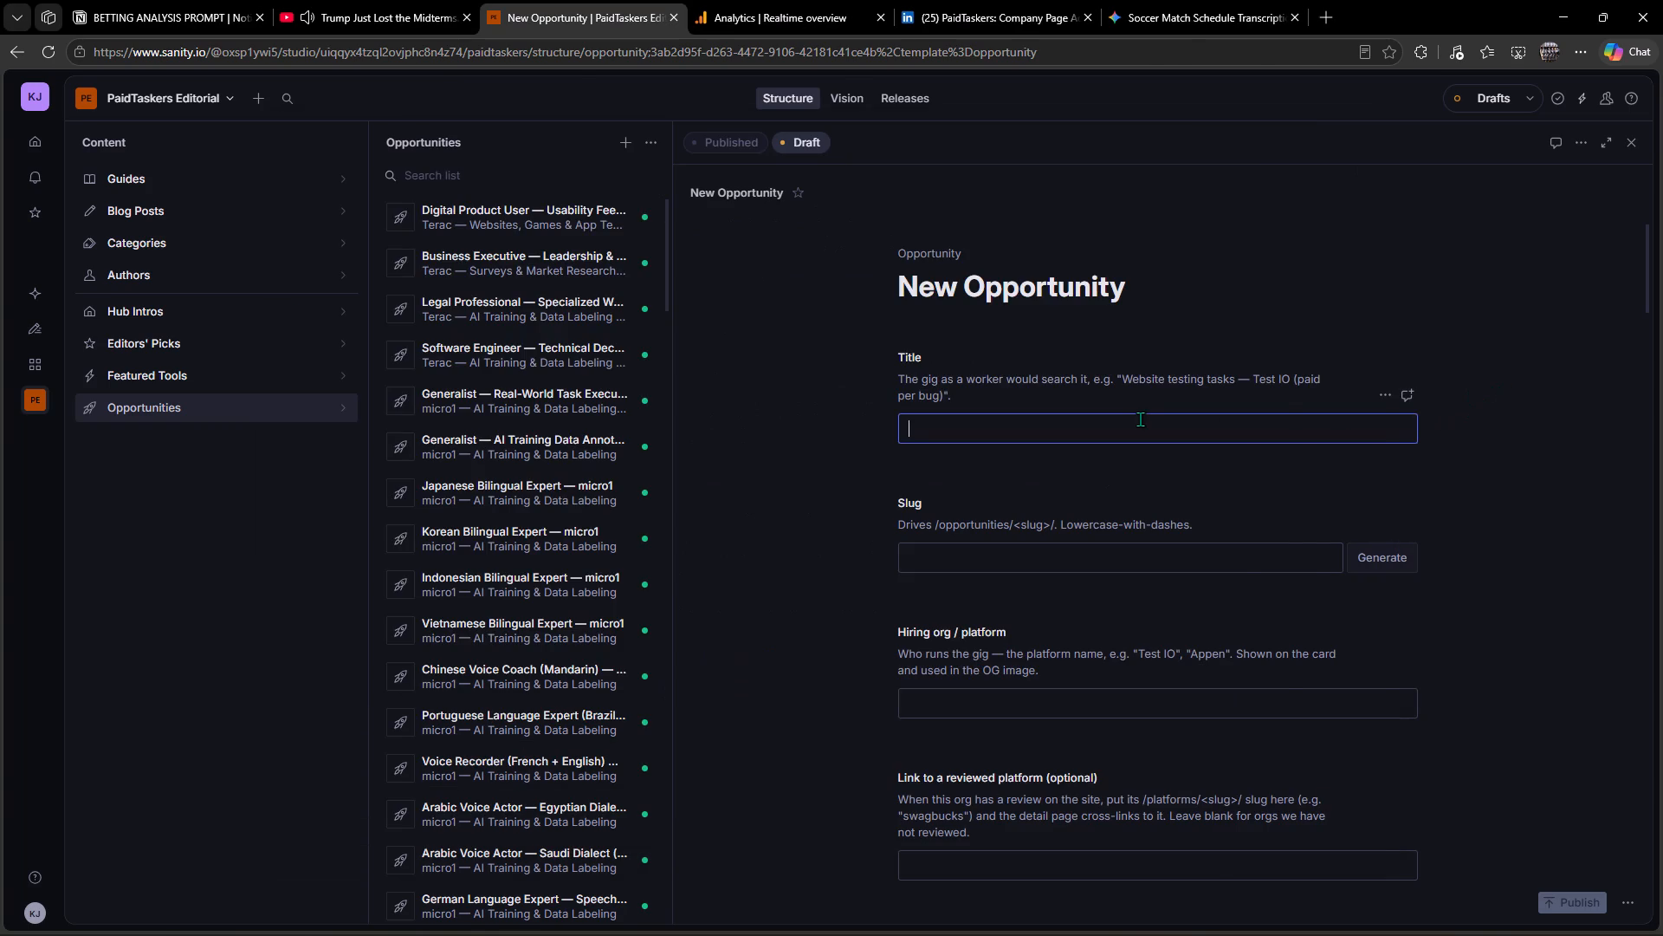
{"action": "key", "text": "super+Right"}
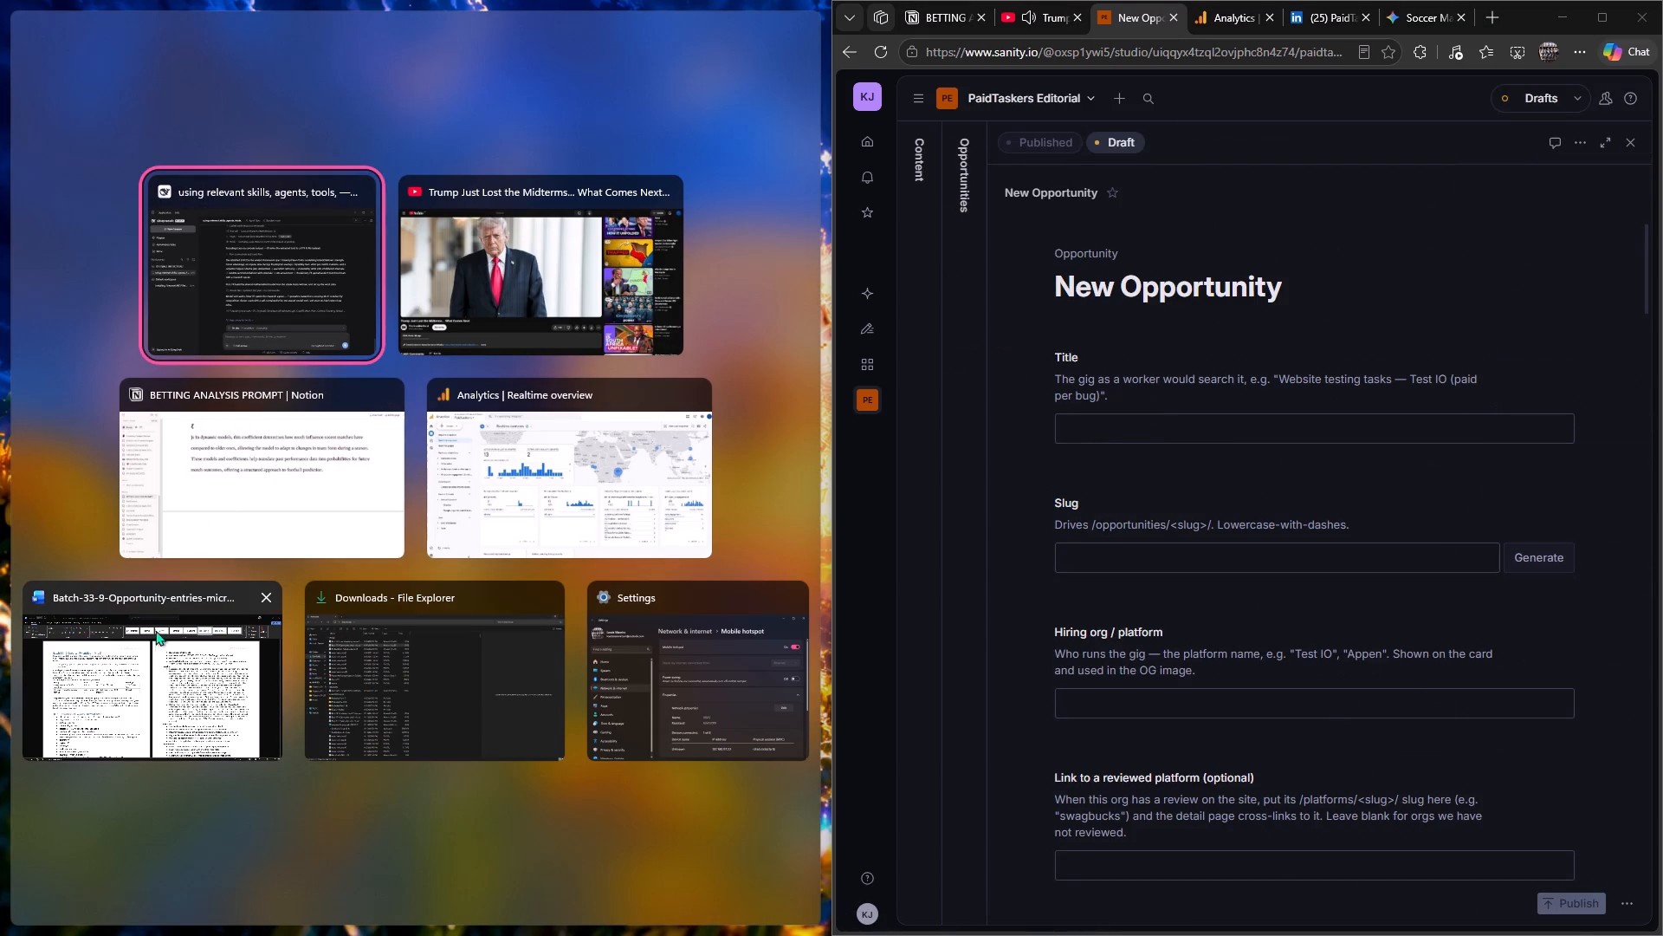
{"action": "left_click", "coordinate": [124, 684]}
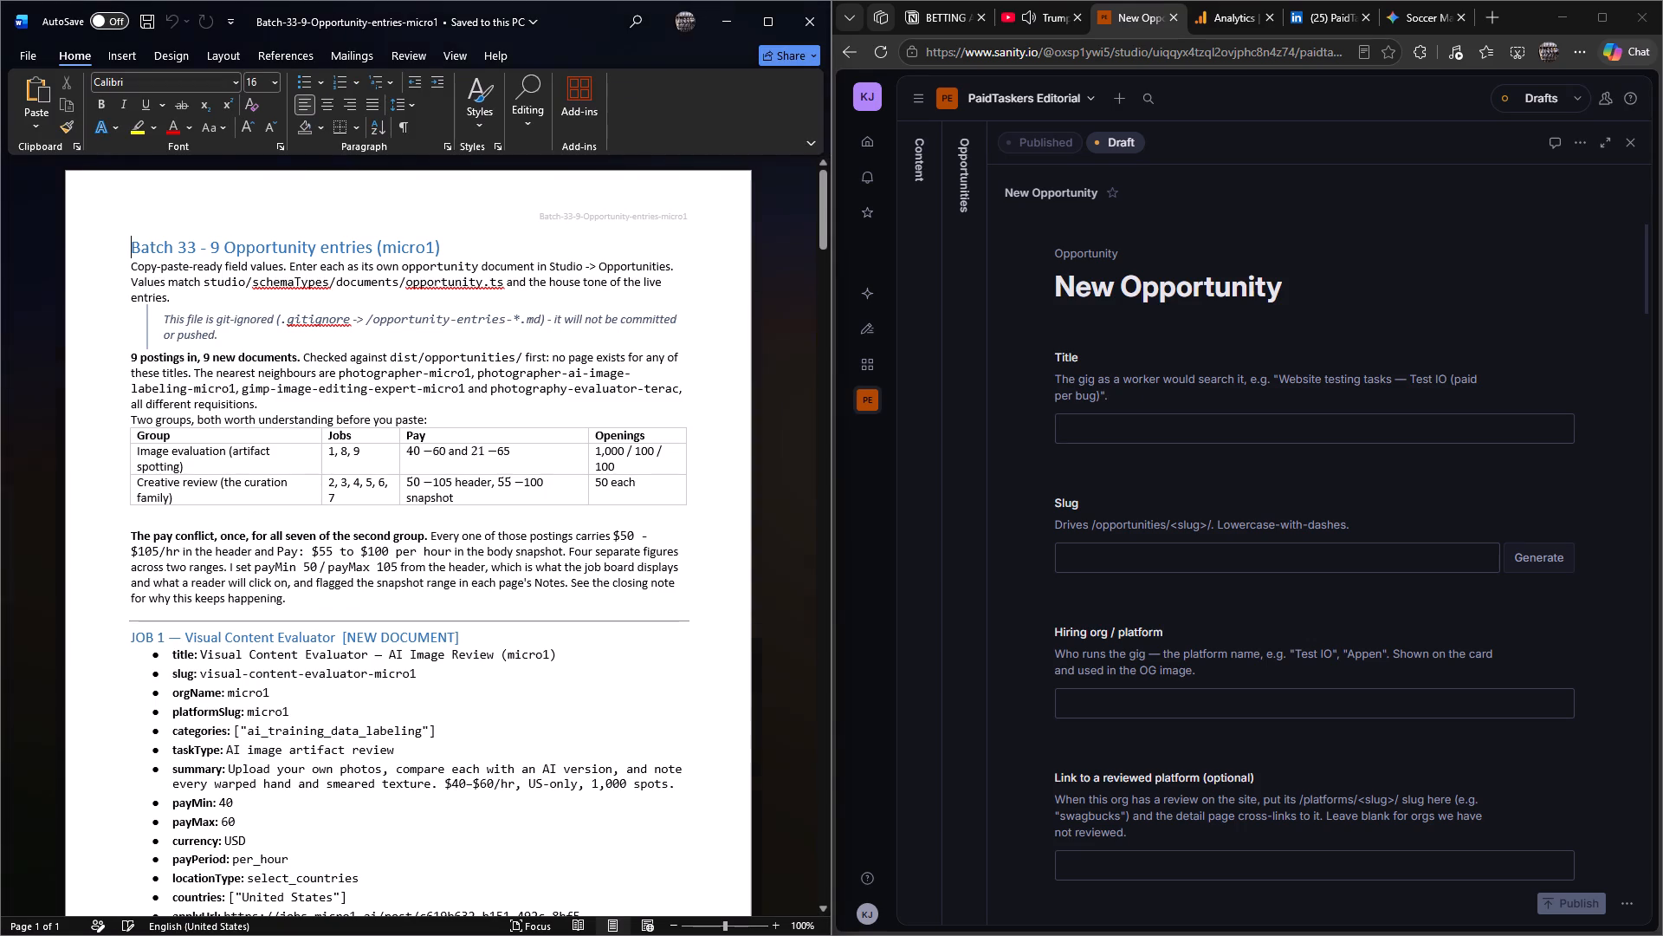
Copy Job 1's title, "Visual Content Evaluator — AI Image Review (micro1)", from the Word document into the opportunity's Title field.
{"action": "left_click", "coordinate": [1146, 316]}
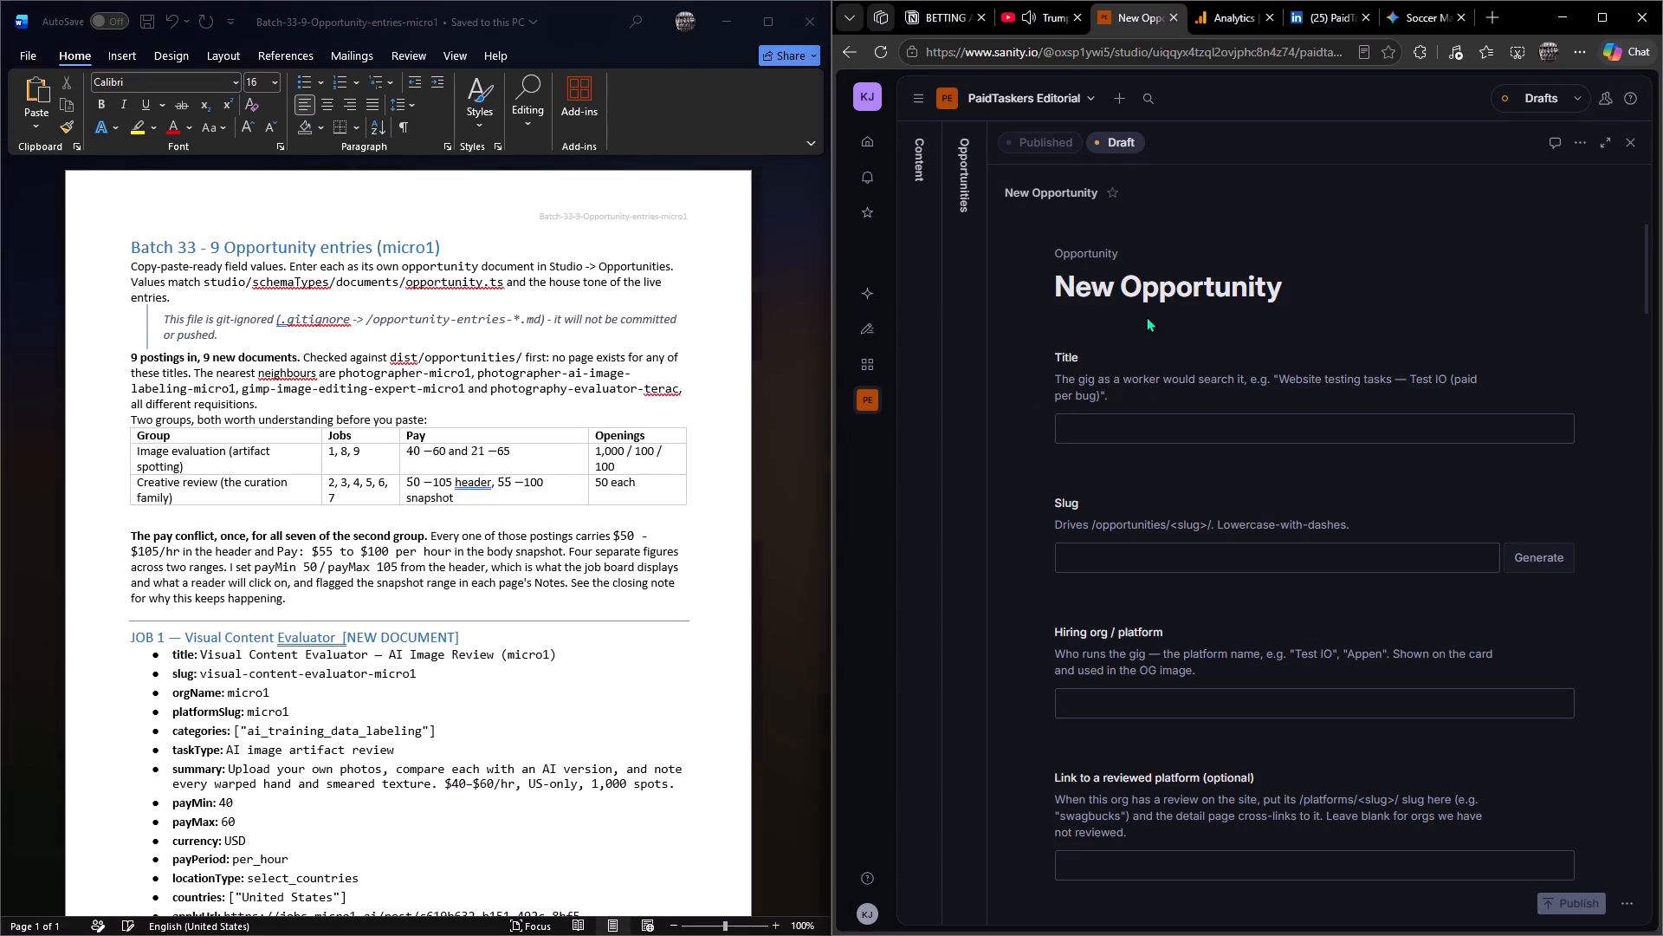
{"action": "left_click", "coordinate": [1113, 432]}
{"action": "left_click", "coordinate": [306, 452]}
{"action": "scroll", "coordinate": [306, 452], "scroll_direction": "down", "scroll_amount": 1}
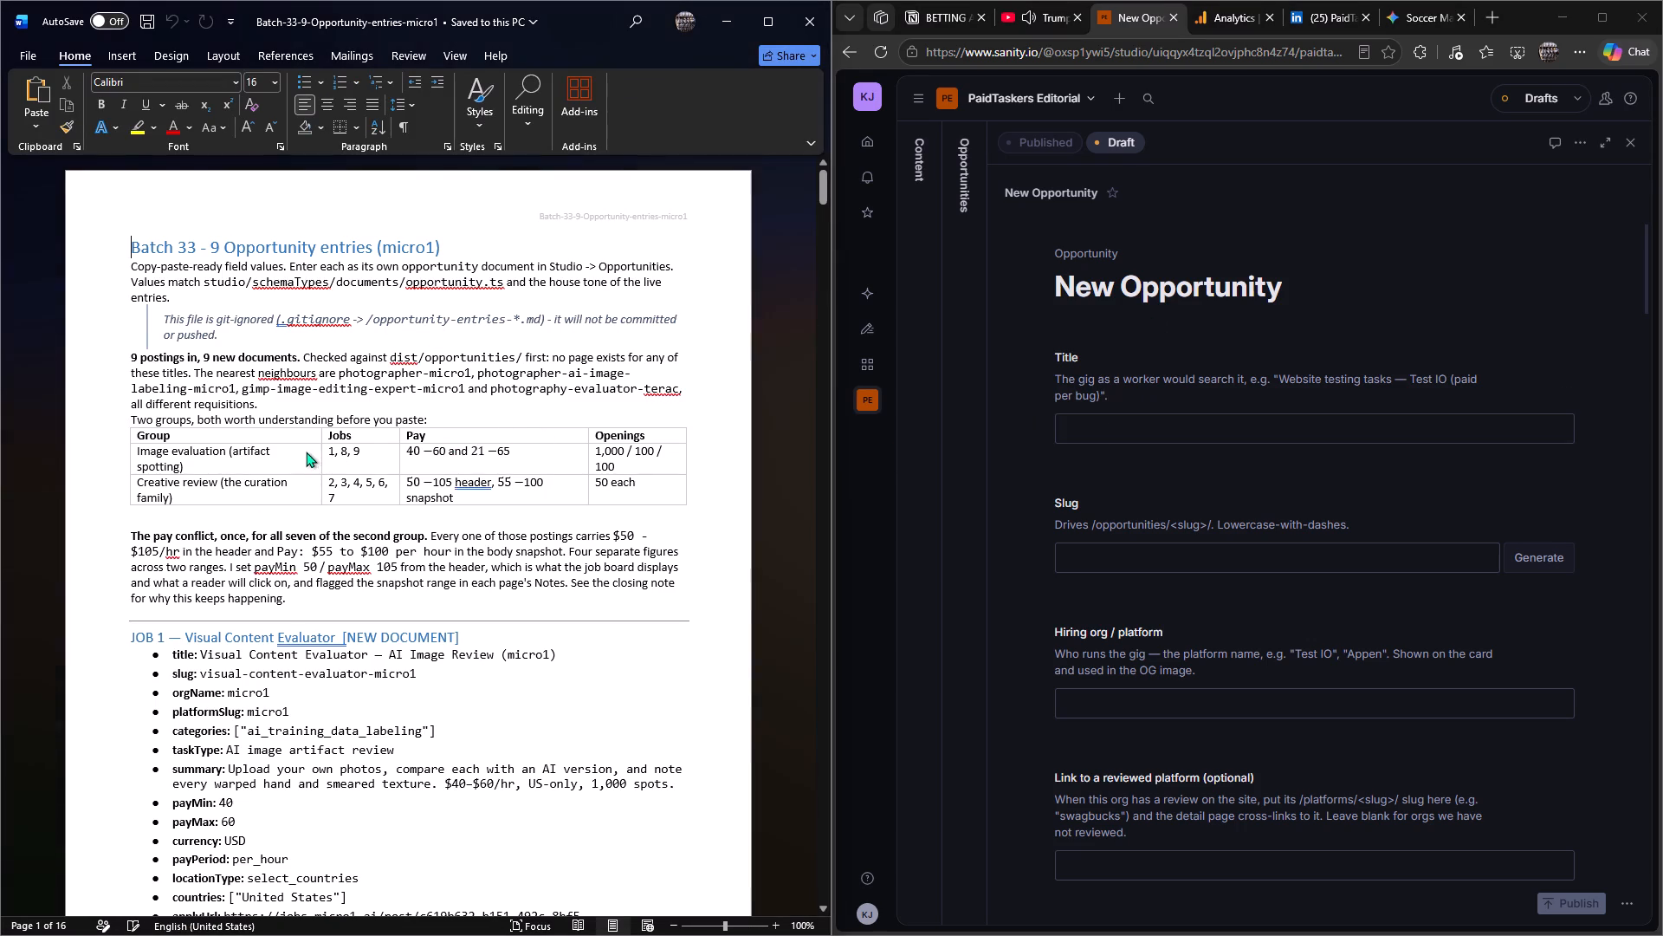
{"action": "scroll", "coordinate": [306, 452], "scroll_direction": "down", "scroll_amount": 6}
{"action": "left_click_drag", "start_coordinate": [203, 367], "coordinate": [598, 366]}
{"action": "key", "text": "ctrl+c"}
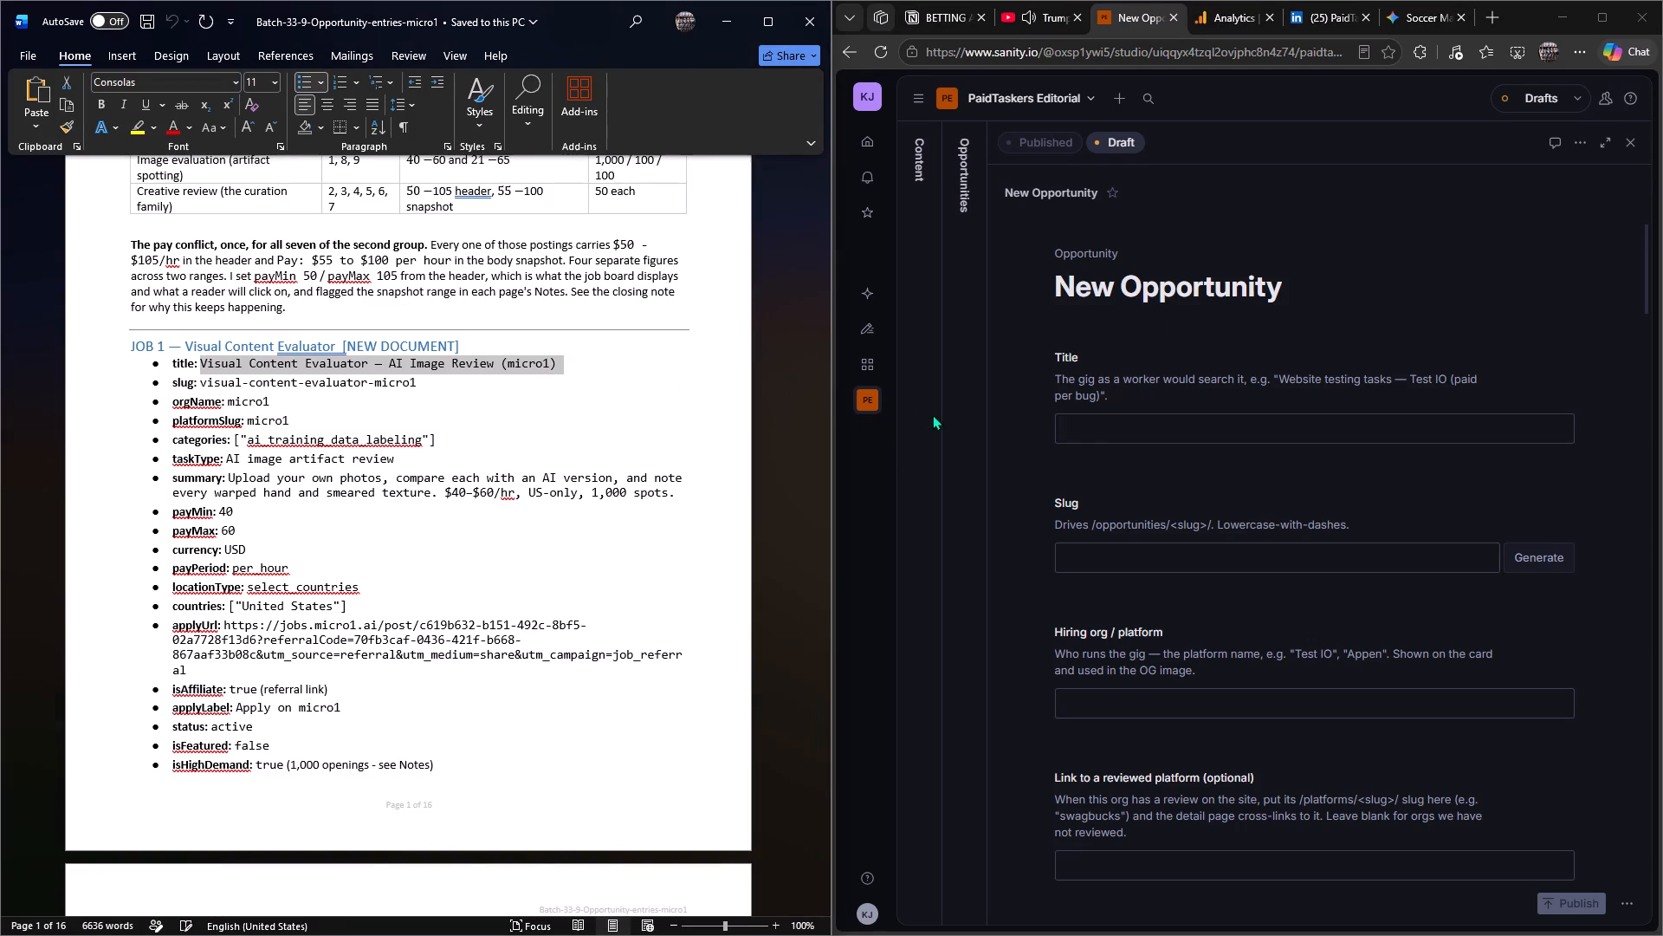
{"action": "left_click", "coordinate": [1084, 431]}
{"action": "key", "text": "ctrl+v"}
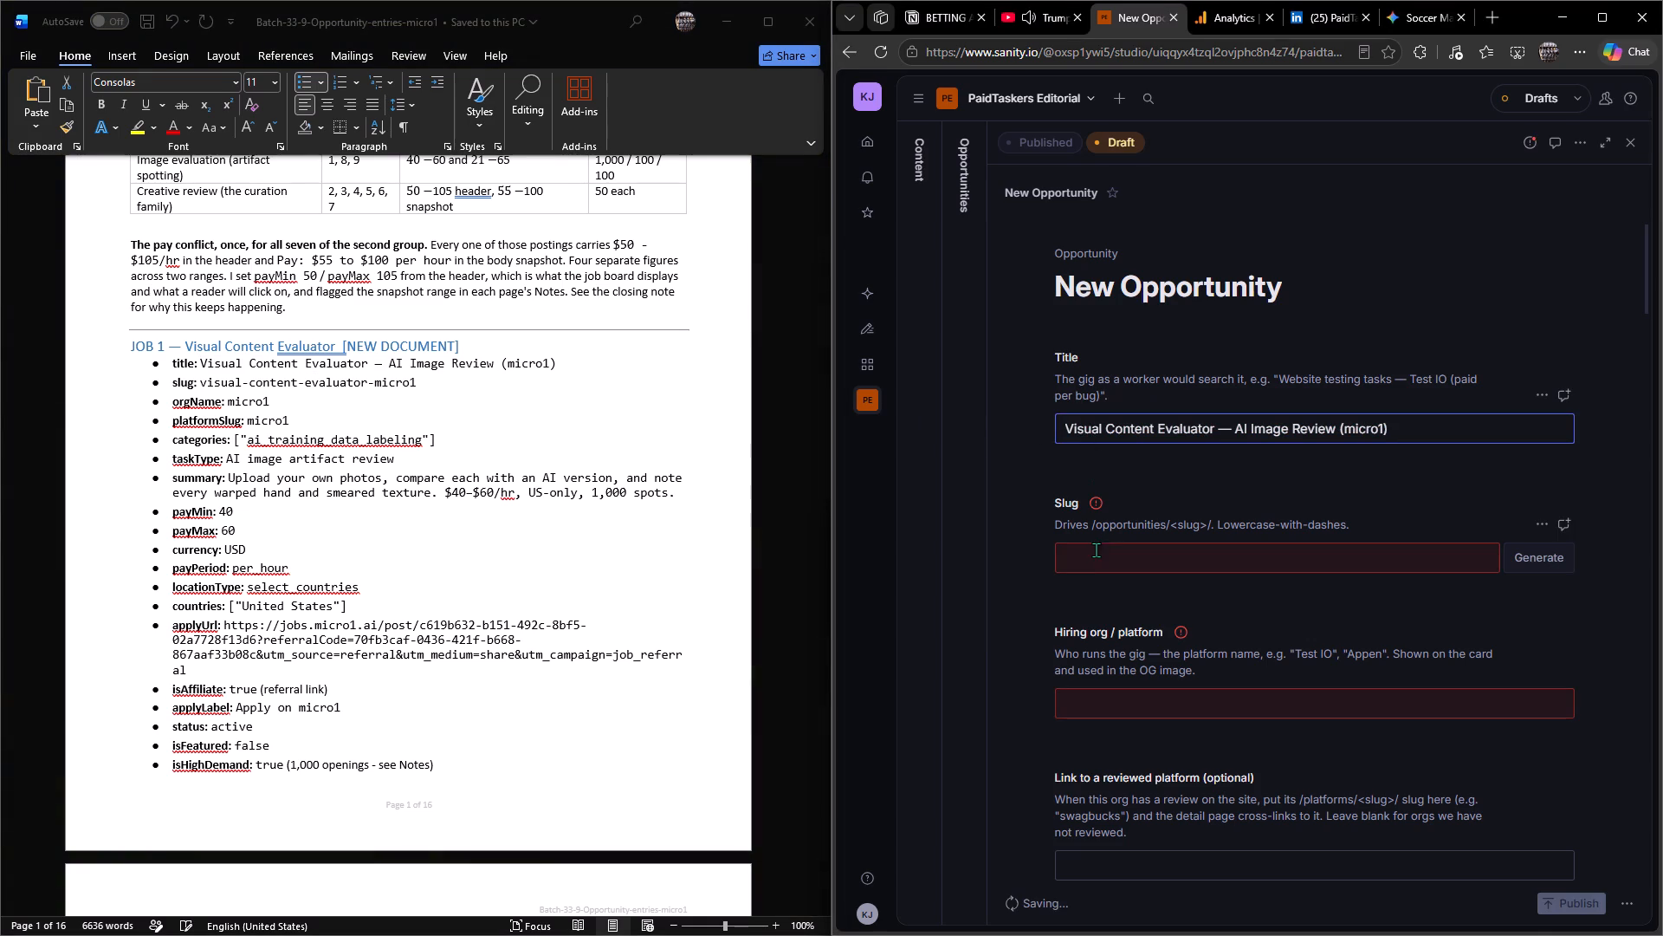
Copy Job 1's slug, visual-content-evaluator-micro1, from the Word document into the Slug field.
{"action": "left_click", "coordinate": [1095, 562]}
{"action": "left_click", "coordinate": [324, 459]}
{"action": "left_click_drag", "start_coordinate": [443, 381], "coordinate": [208, 380]}
{"action": "key", "text": "ctrl+c"}
{"action": "left_click", "coordinate": [1153, 591]}
{"action": "key", "text": "ctrl+v"}
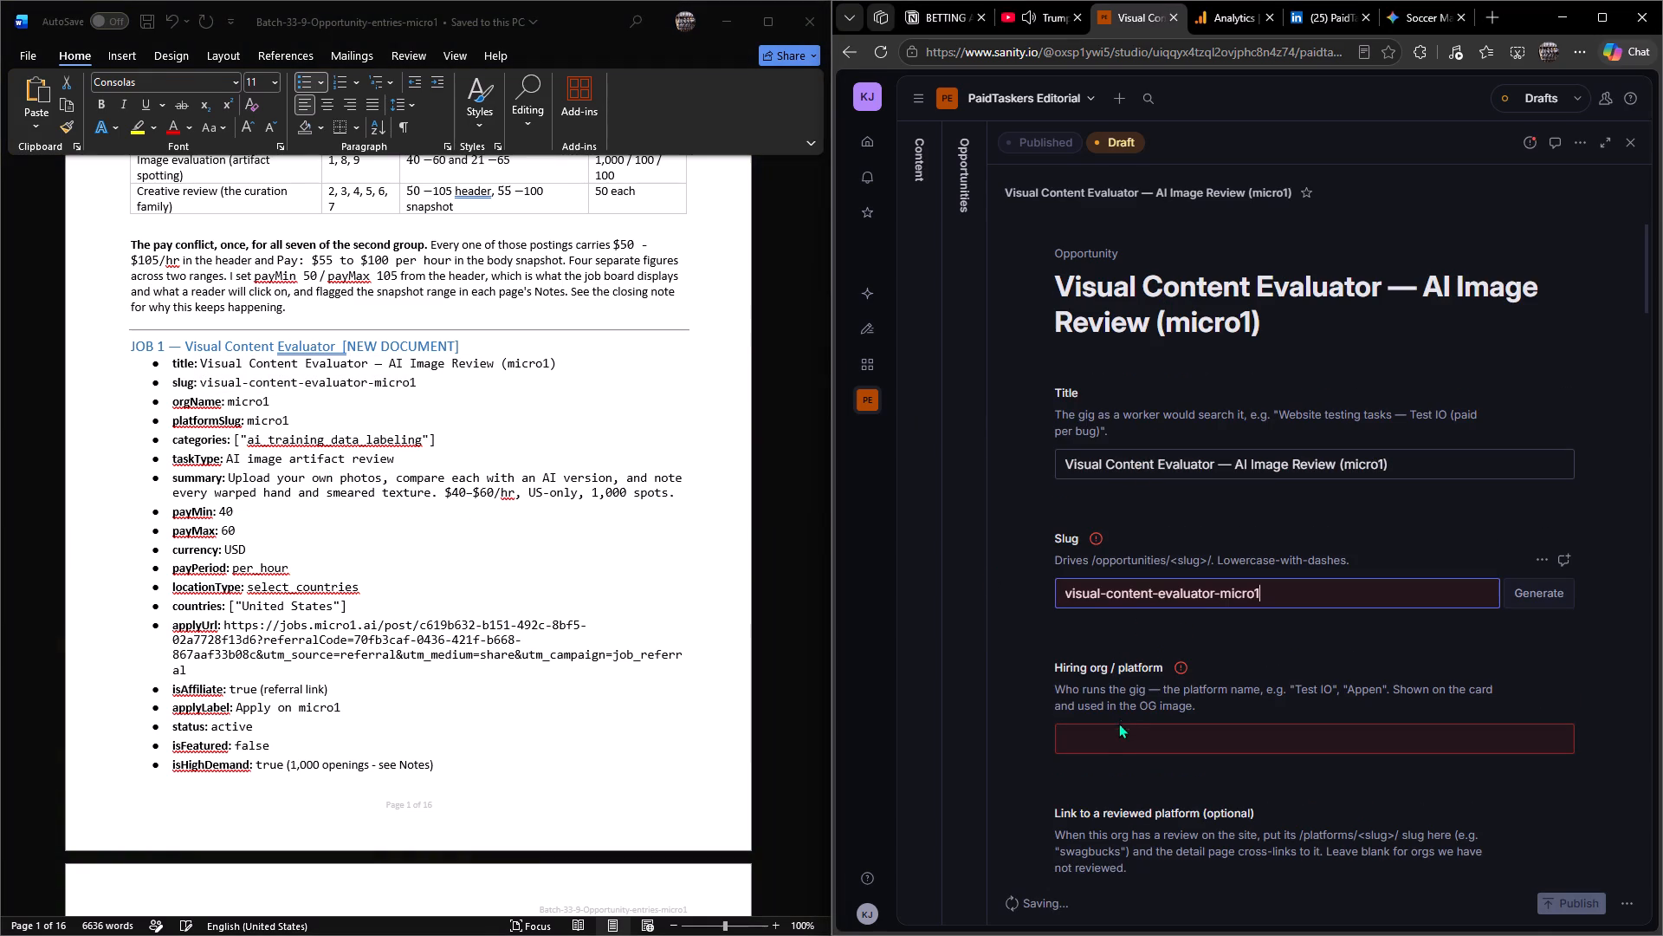
Copy the orgName micro1 from the Word document into both the Hiring org / platform and the reviewed platform link fields.
{"action": "left_click", "coordinate": [1114, 747]}
{"action": "left_click", "coordinate": [274, 406]}
{"action": "left_click_drag", "start_coordinate": [278, 399], "coordinate": [274, 397]}
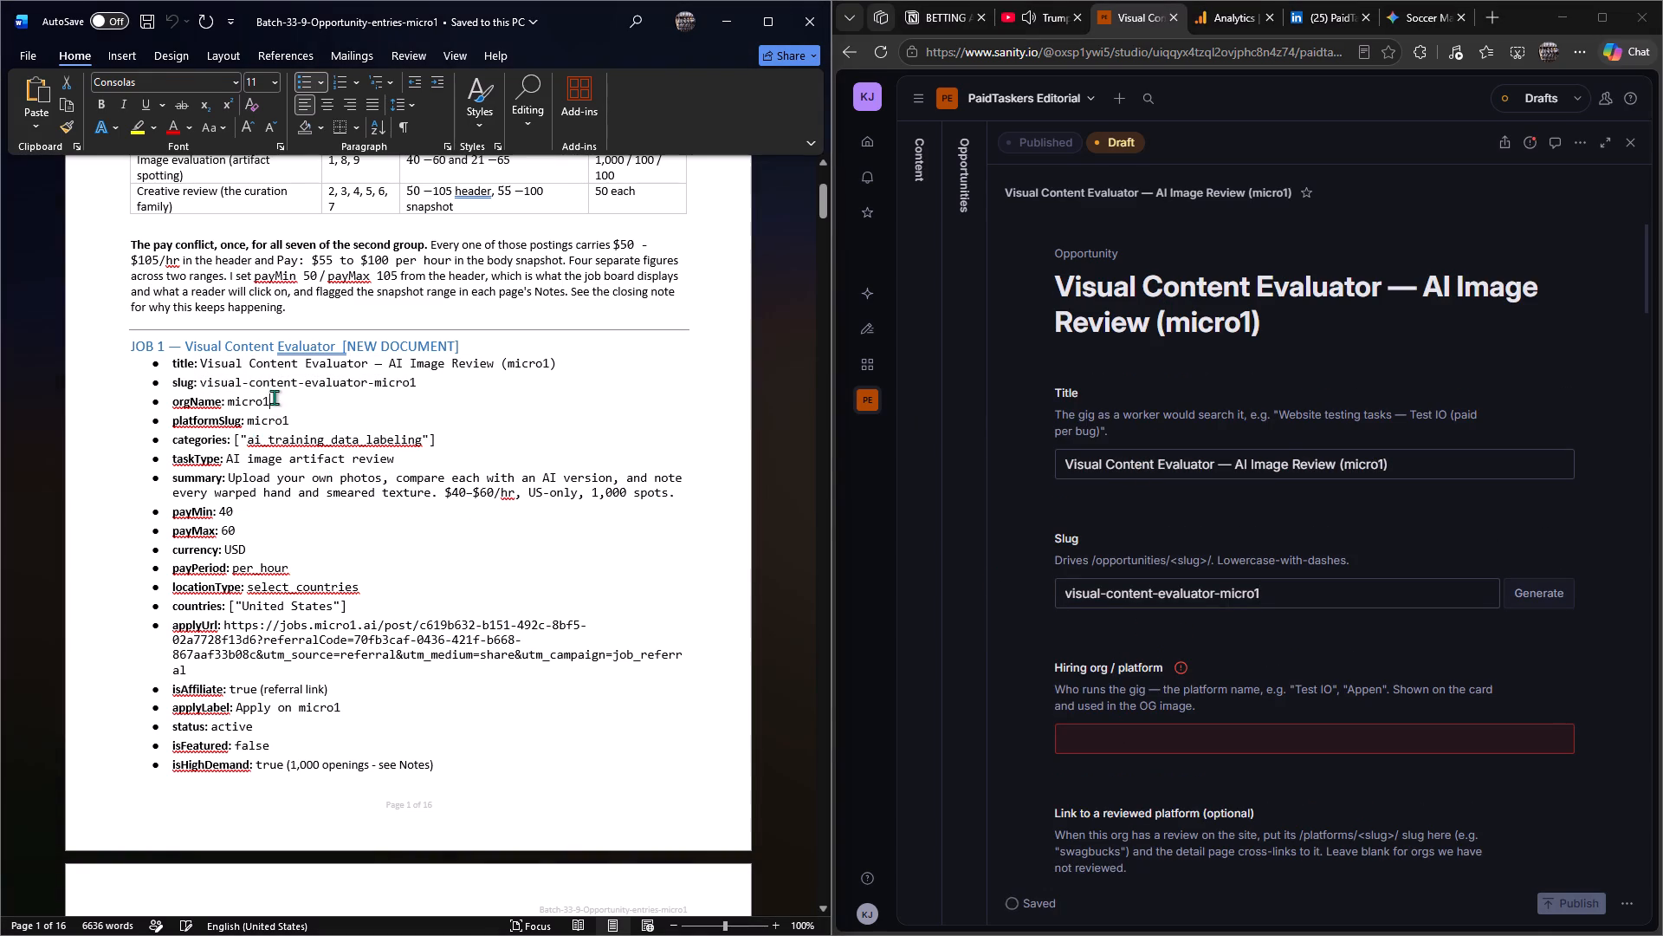
{"action": "left_click_drag", "start_coordinate": [274, 397], "coordinate": [230, 396]}
{"action": "left_click", "coordinate": [230, 396]}
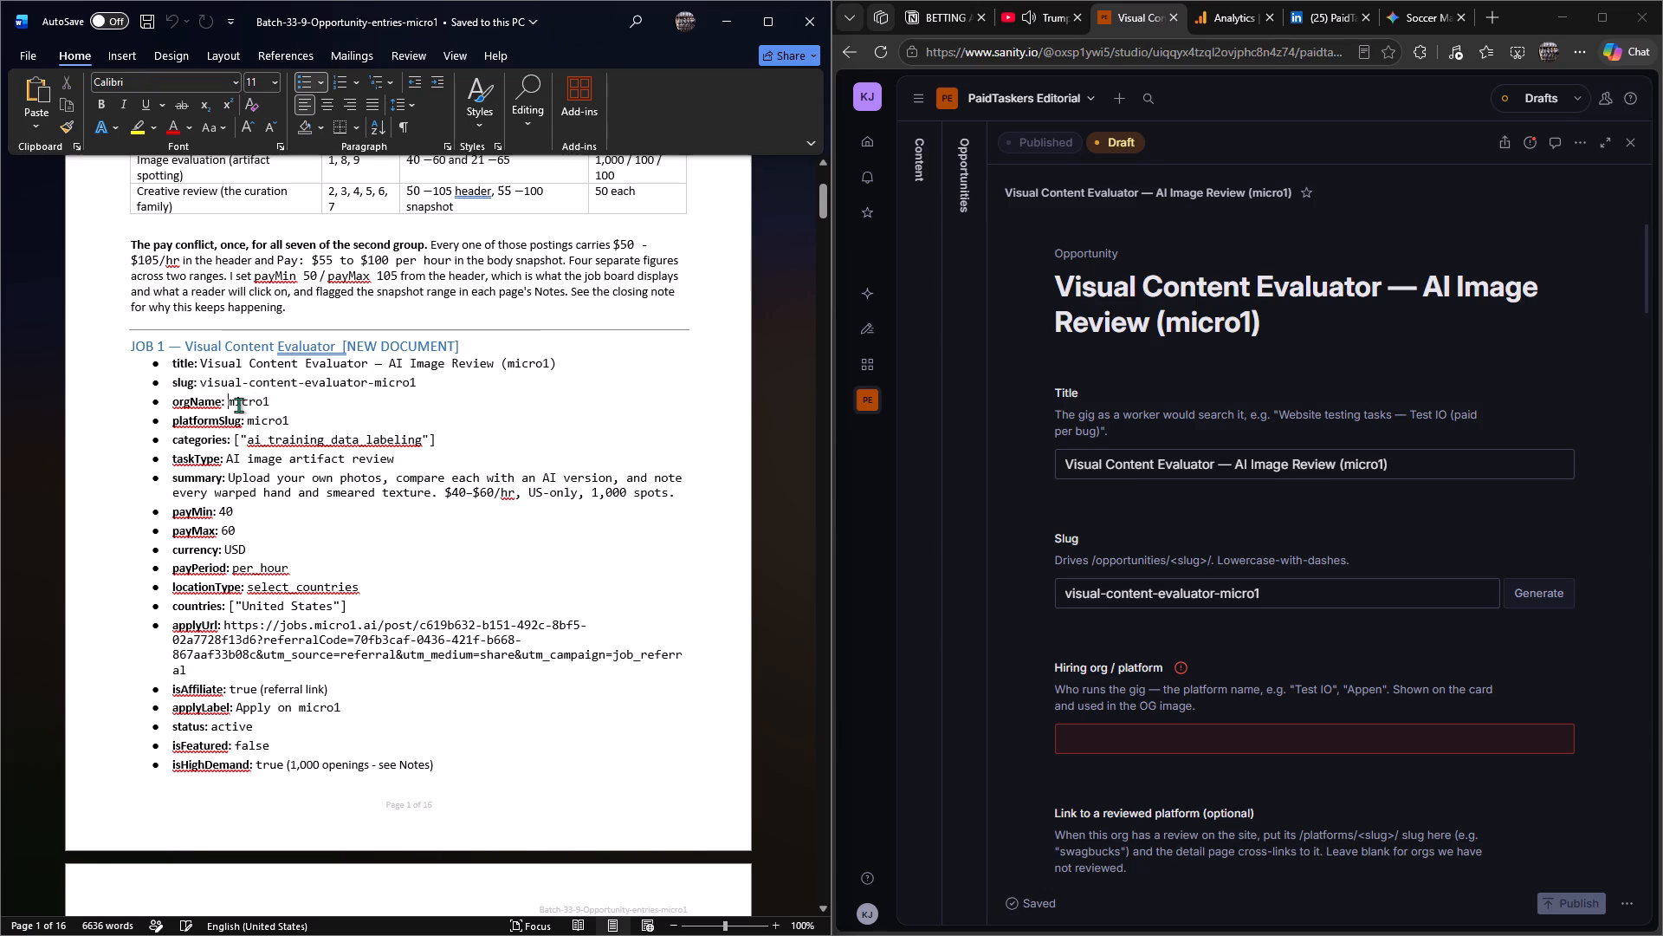
{"action": "left_click_drag", "start_coordinate": [269, 400], "coordinate": [233, 399]}
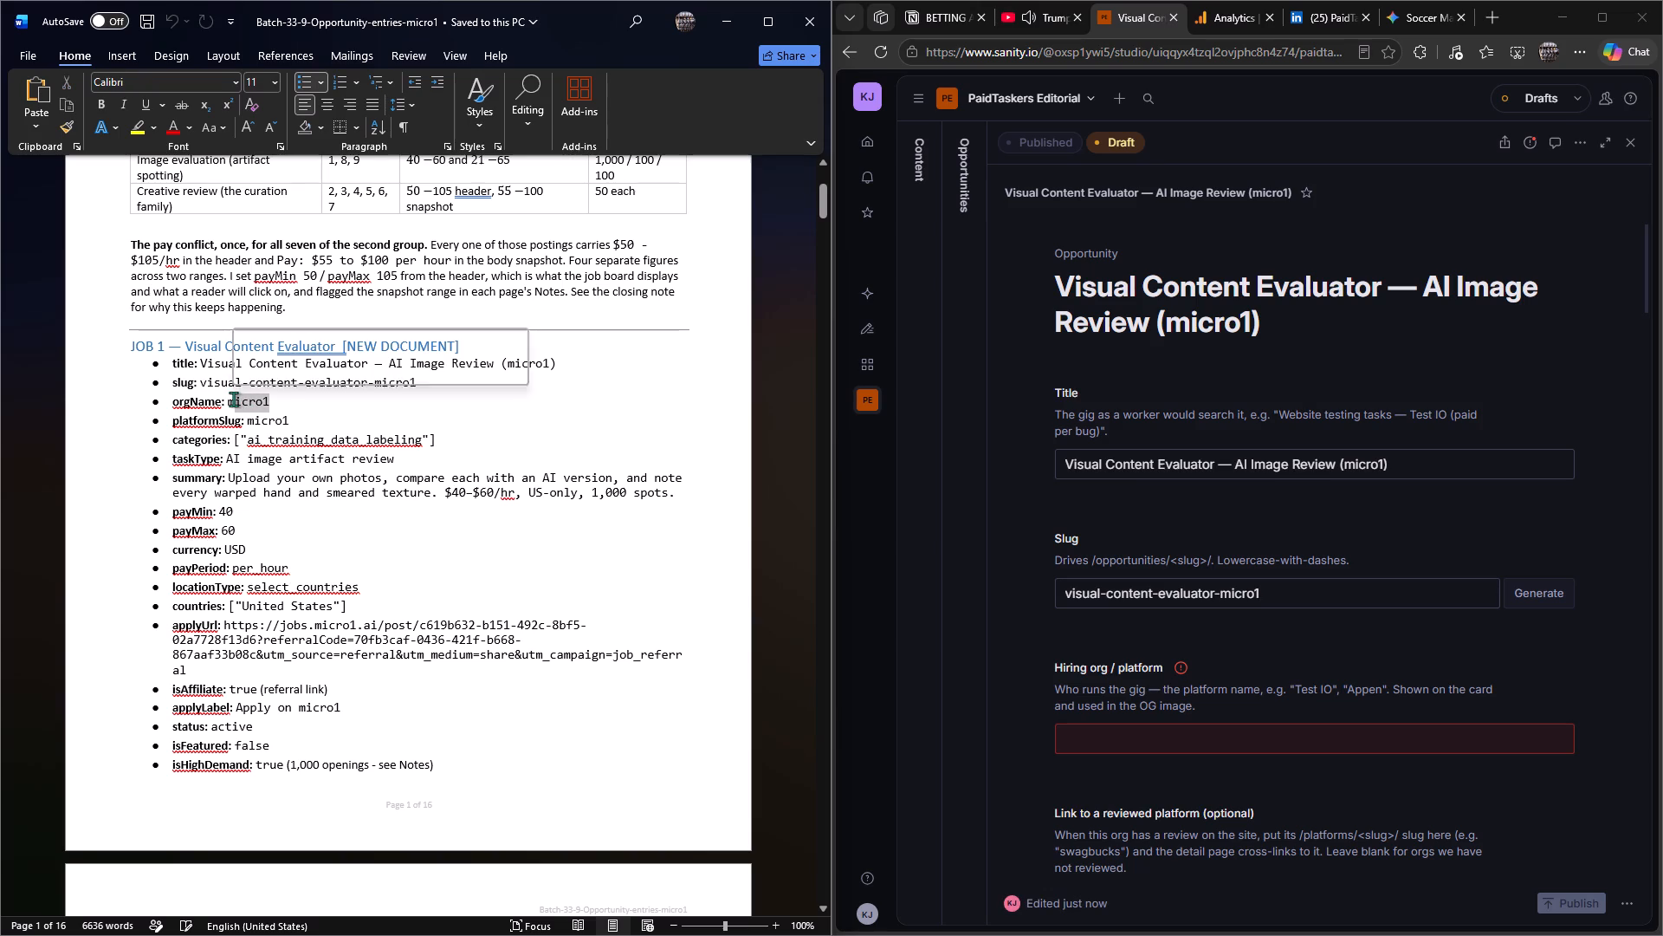
{"action": "key", "text": "shift+Left"}
{"action": "key", "text": "ctrl+c"}
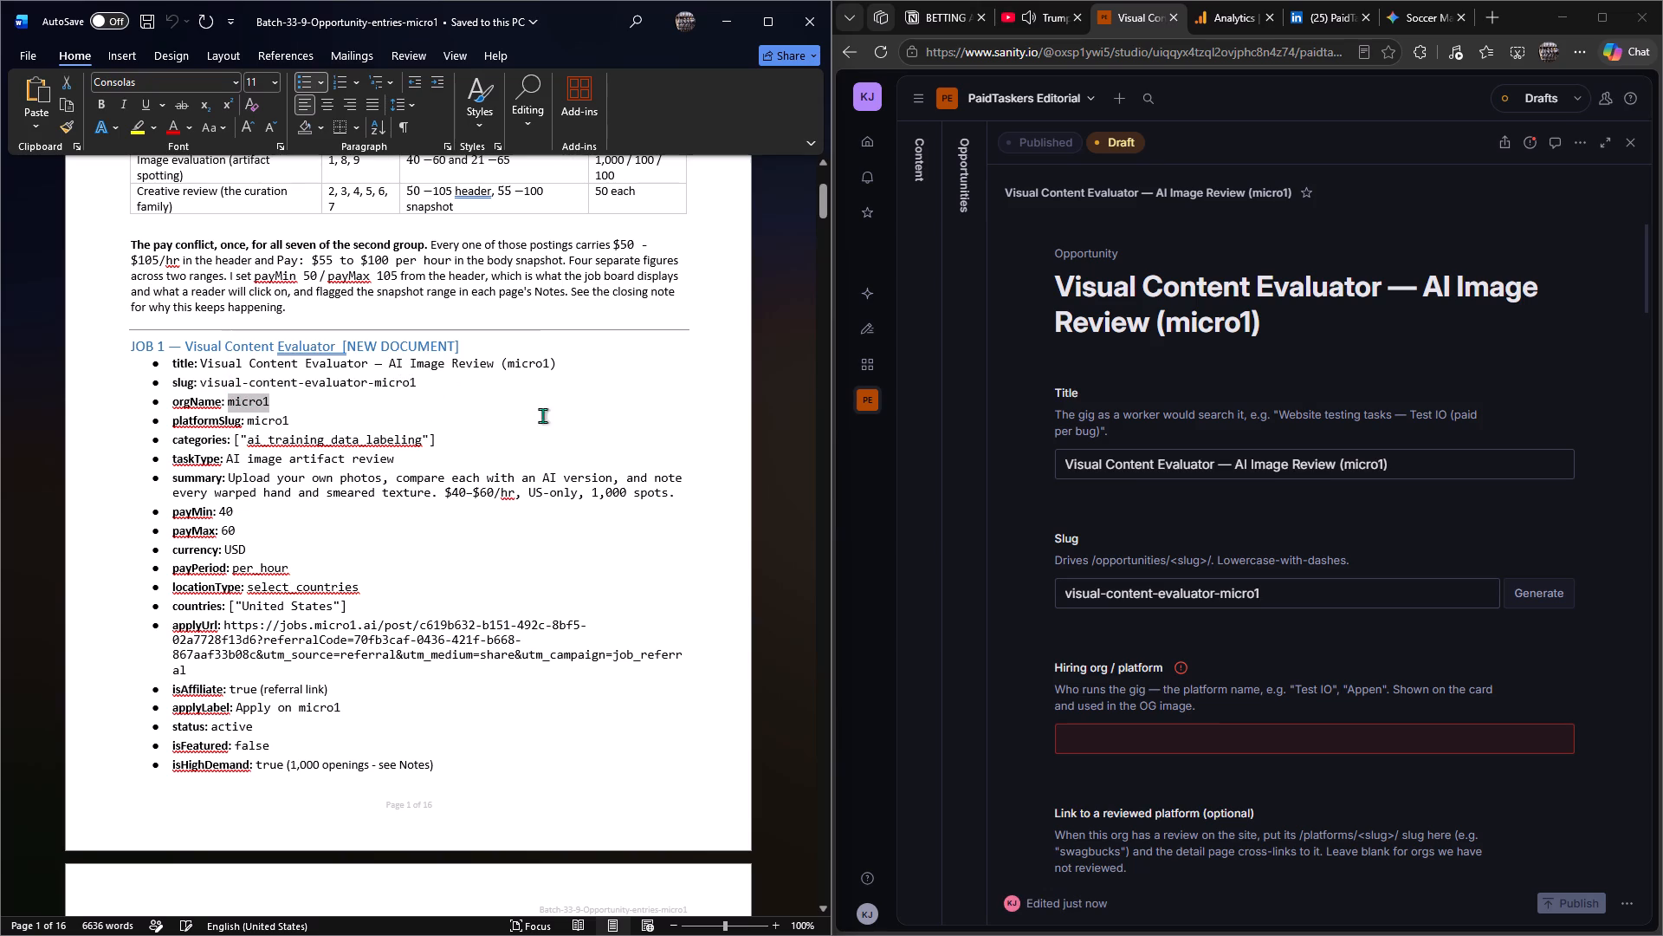
{"action": "left_click", "coordinate": [1221, 741]}
{"action": "key", "text": "ctrl+v"}
{"action": "scroll", "coordinate": [1246, 673], "scroll_direction": "down", "scroll_amount": 3}
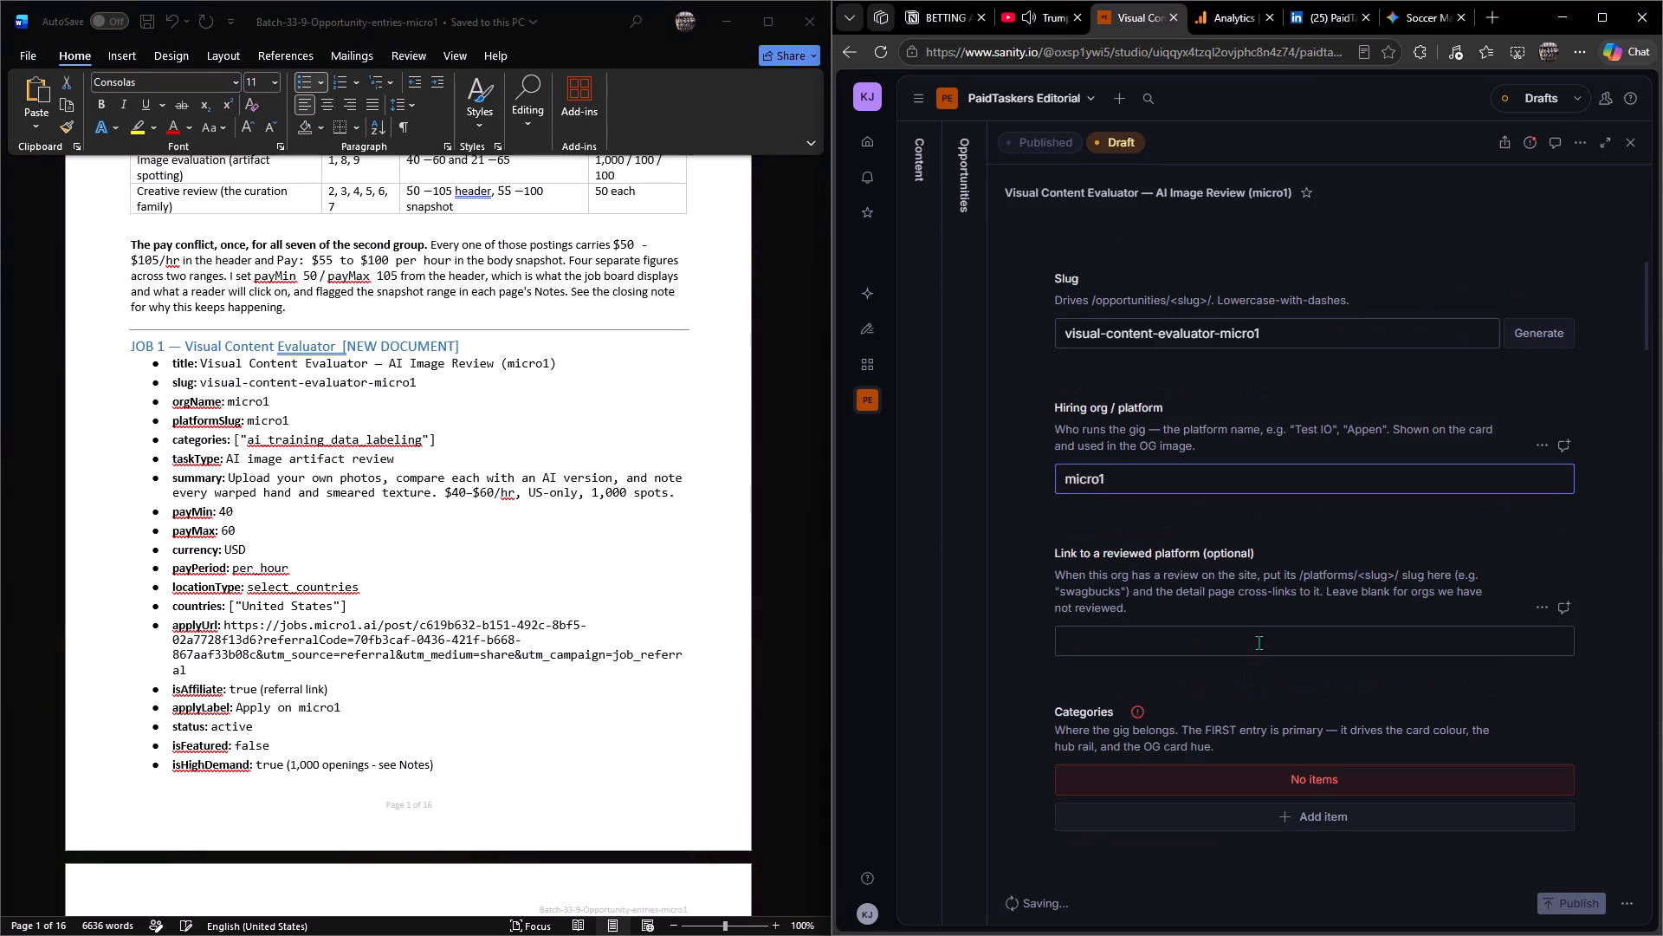
{"action": "left_click", "coordinate": [1259, 642]}
{"action": "key", "text": "ctrl+v"}
Add a category item to the opportunity and set it to AI Training & Data Labeling.
{"action": "scroll", "coordinate": [1254, 657], "scroll_direction": "down", "scroll_amount": 2}
{"action": "left_click", "coordinate": [1262, 645]}
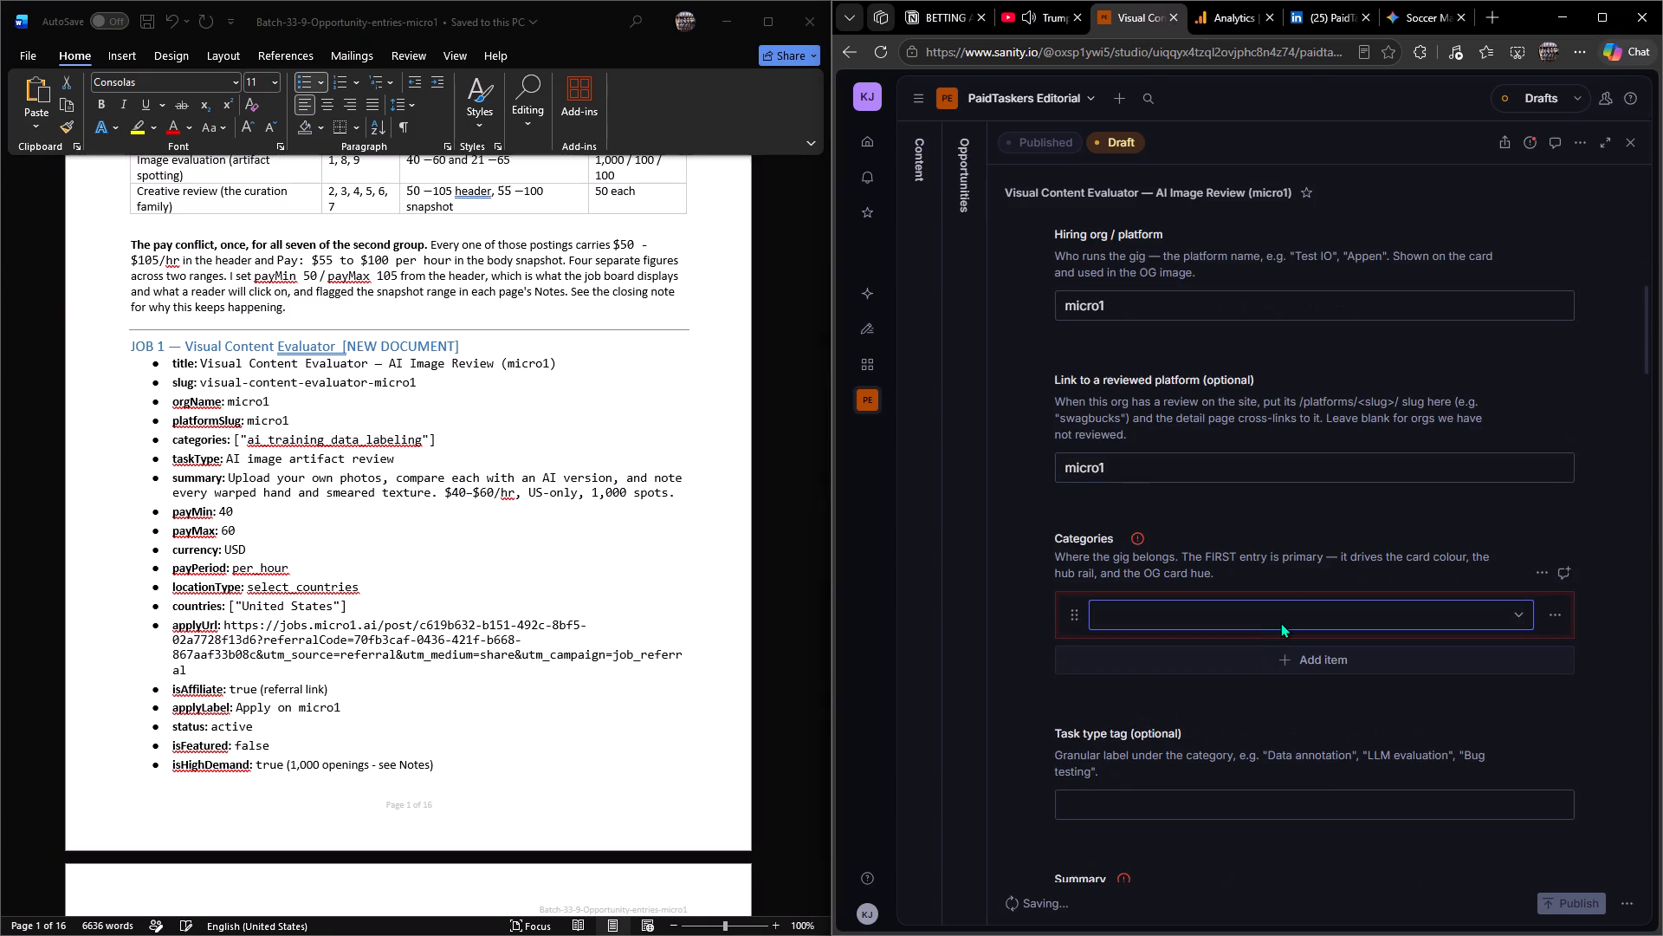
{"action": "left_click", "coordinate": [1280, 622]}
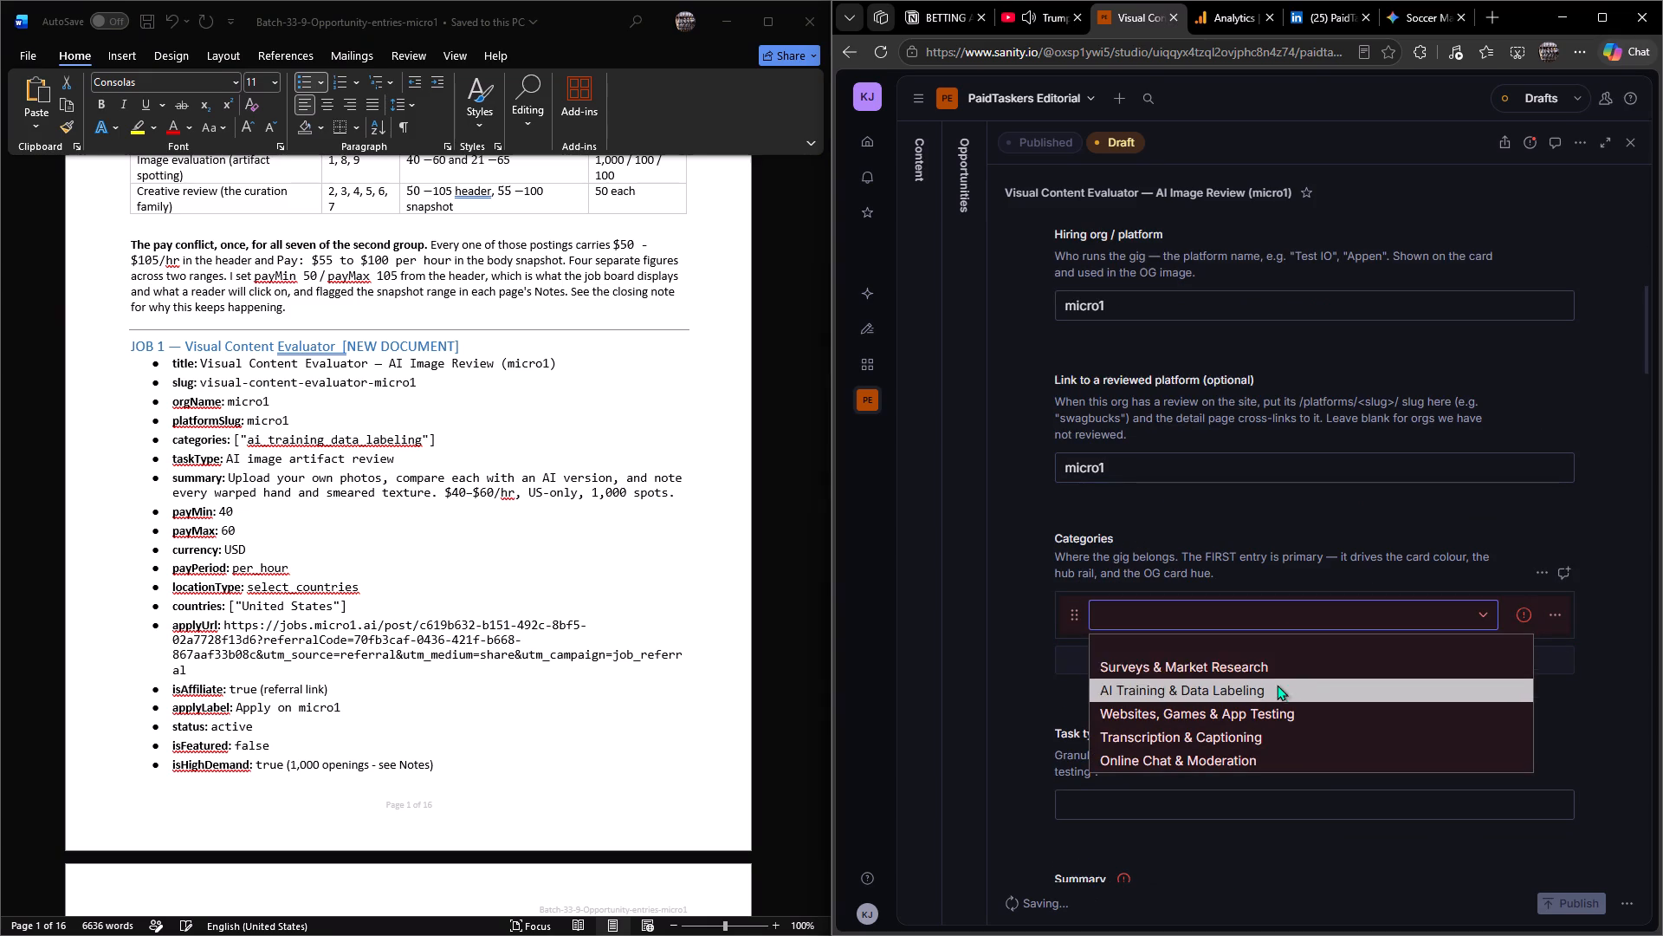
{"action": "left_click", "coordinate": [1277, 686]}
Copy Job 1's taskType, "AI image artifact review", from the Word document into the Task type tag field.
{"action": "double_click", "coordinate": [411, 458]}
{"action": "left_click_drag", "start_coordinate": [408, 458], "coordinate": [391, 461]}
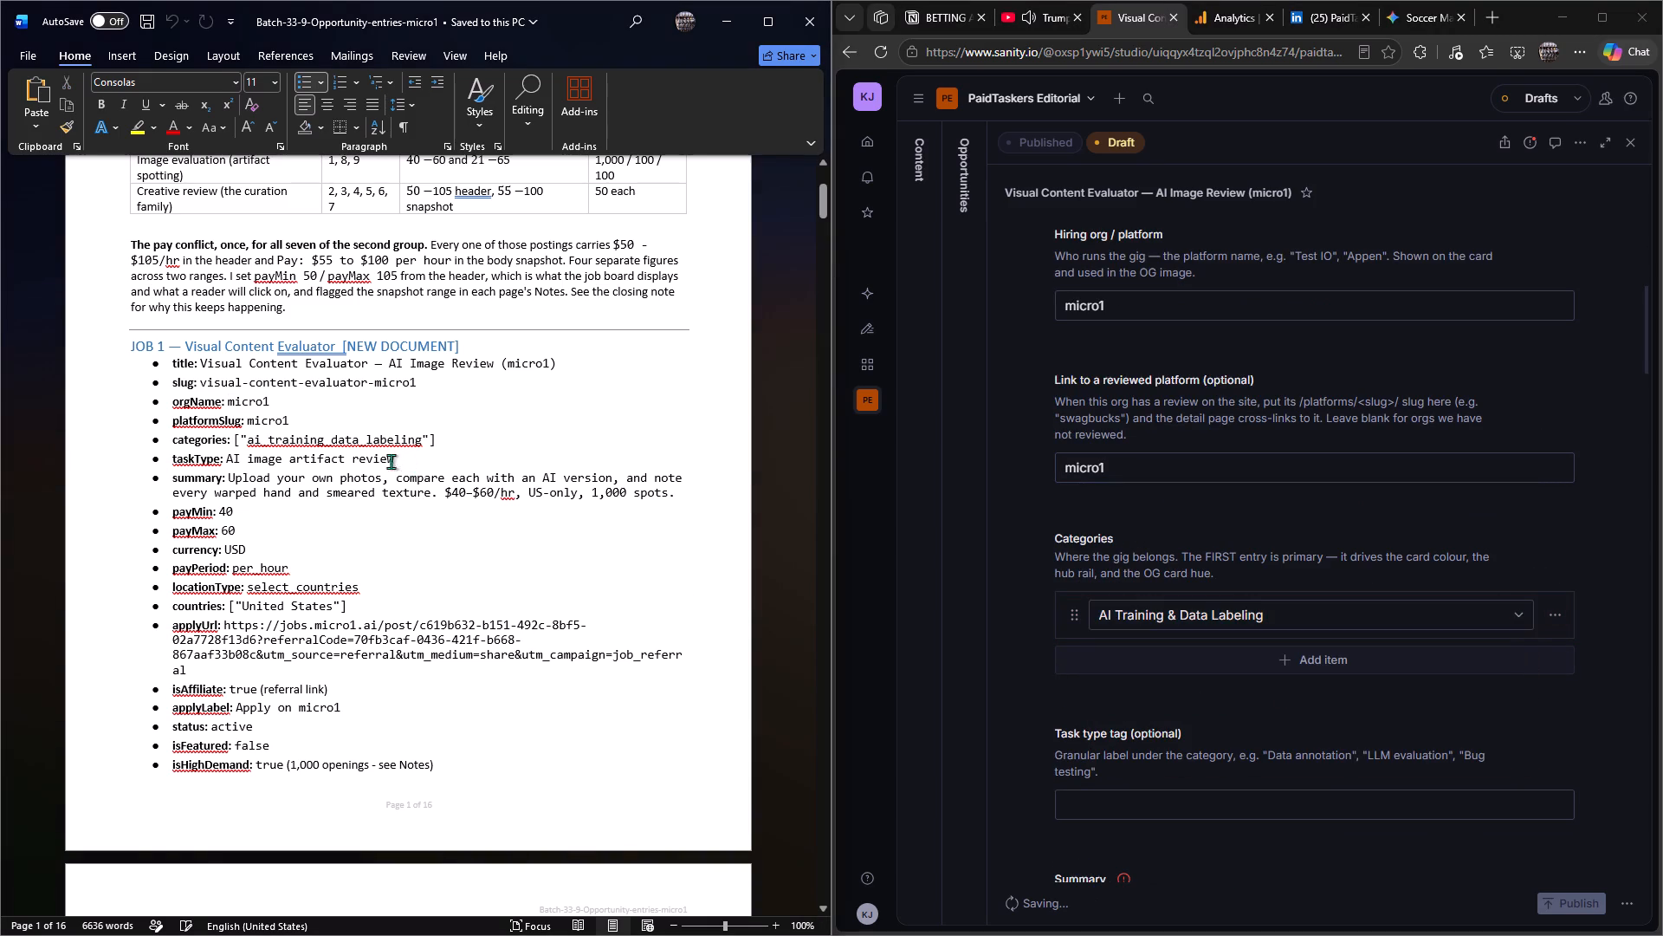
{"action": "left_click_drag", "start_coordinate": [391, 461], "coordinate": [235, 462]}
{"action": "key", "text": "ctrl+c"}
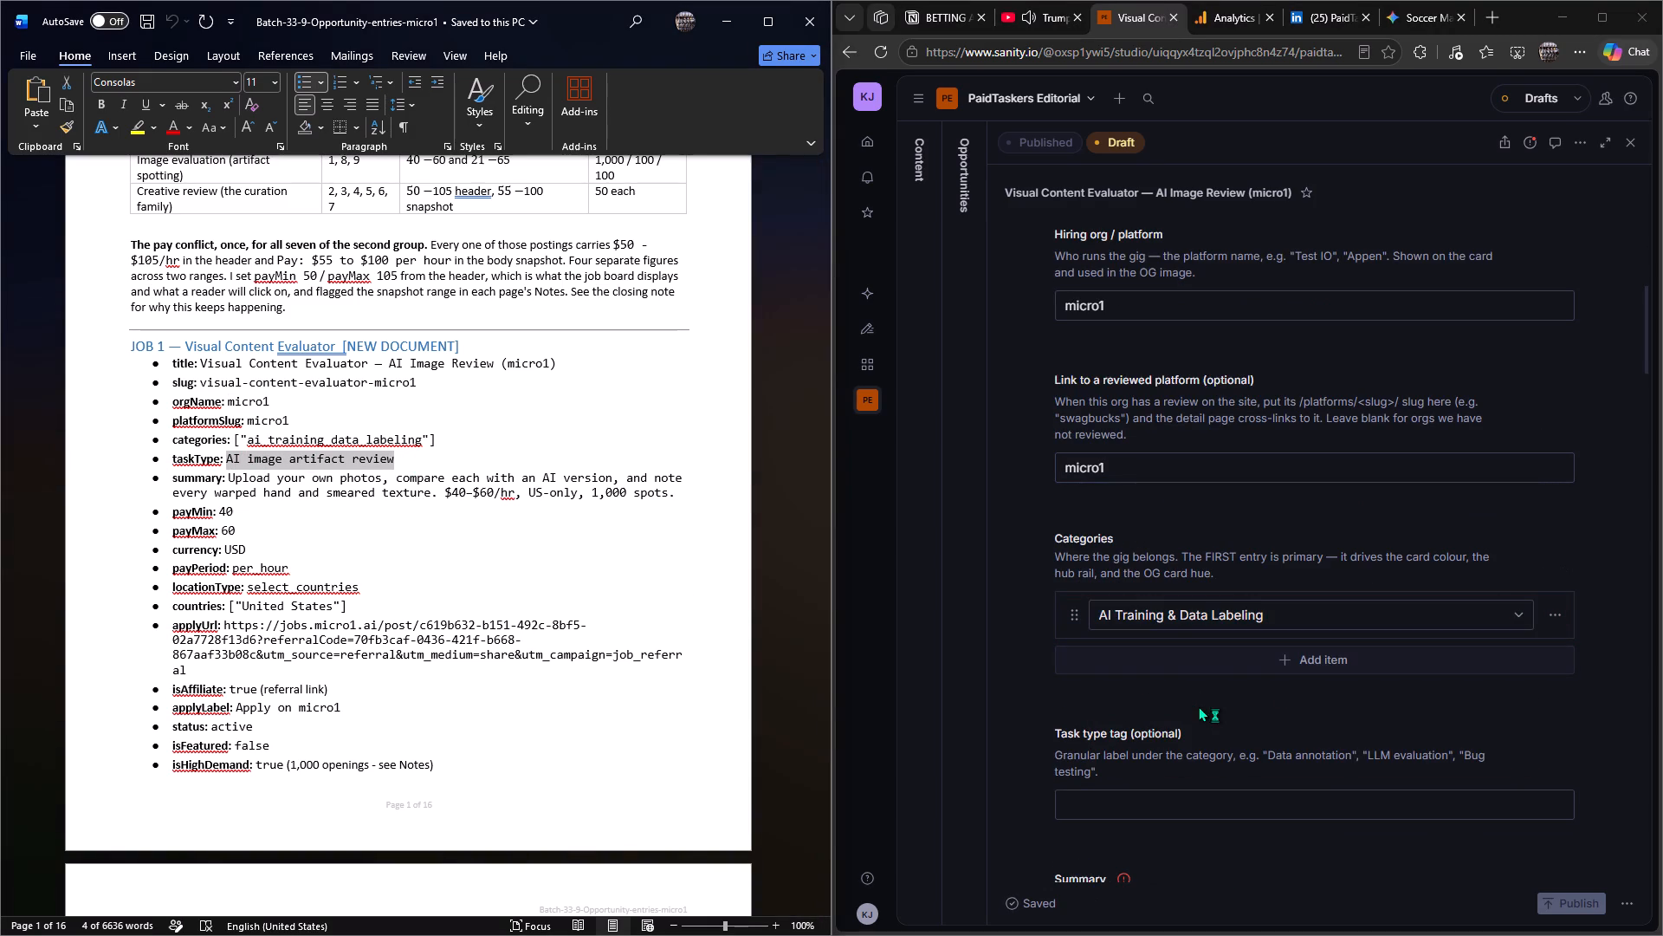
{"action": "left_click", "coordinate": [1204, 802]}
{"action": "key", "text": "ctrl+v"}
Copy Job 1's two-sentence summary, from "Upload your own photos" to "1,000 spots.", into the opportunity's Summary field.
{"action": "scroll", "coordinate": [1218, 726], "scroll_direction": "down", "scroll_amount": 4}
{"action": "left_click", "coordinate": [1202, 606]}
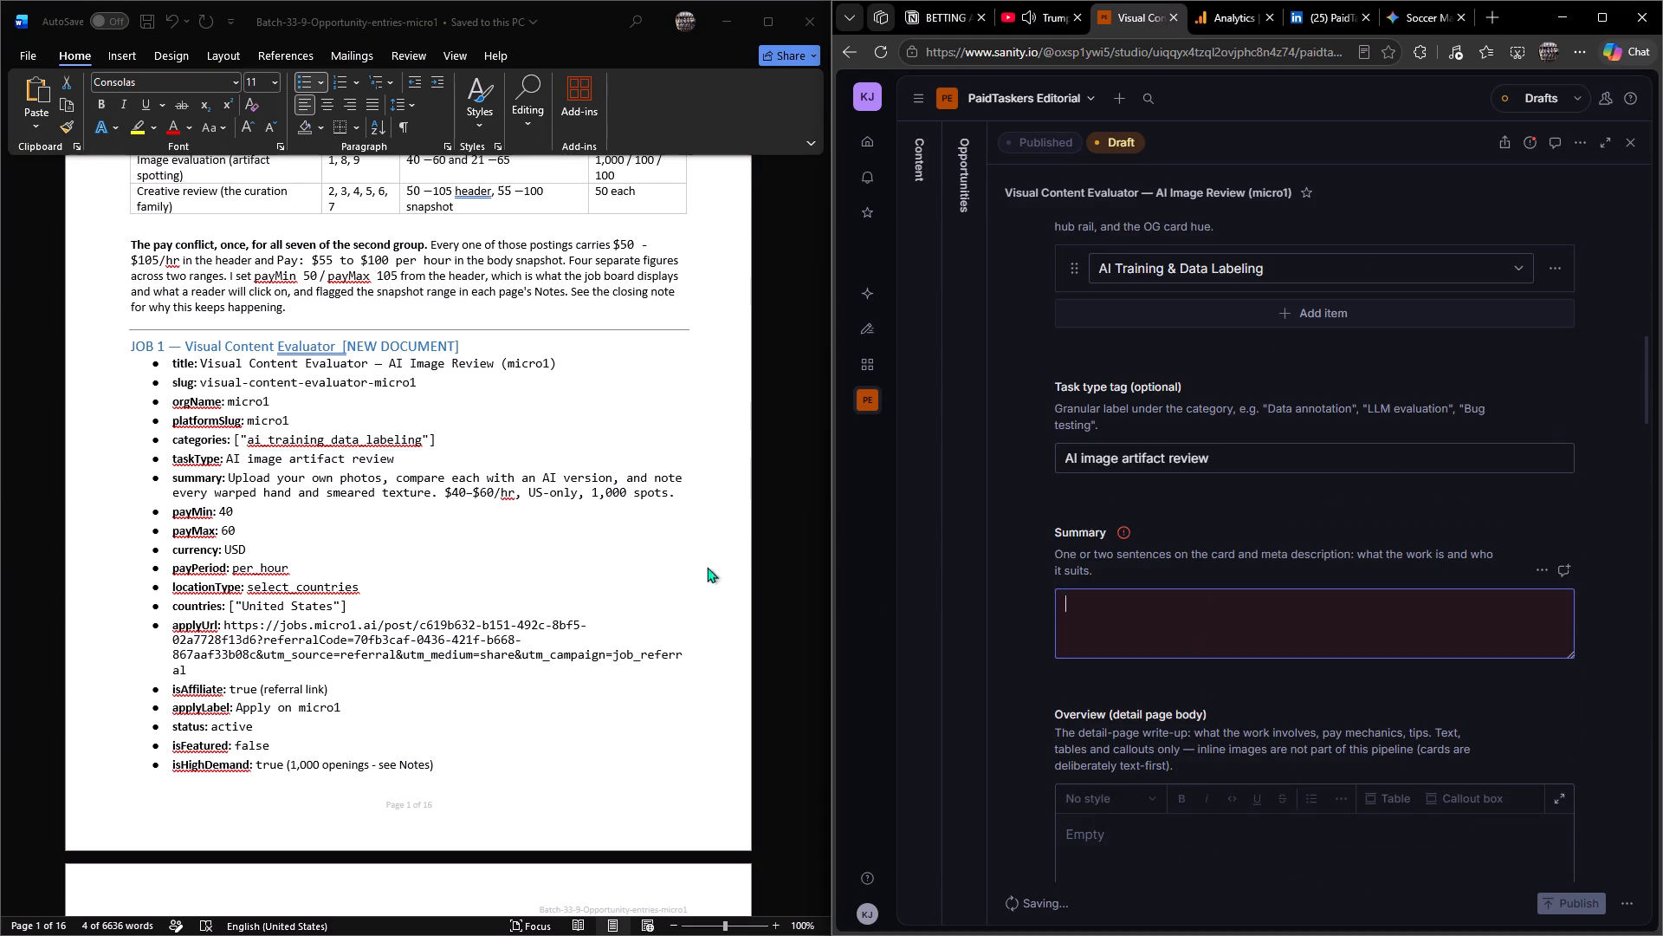
{"action": "left_click", "coordinate": [411, 497]}
{"action": "left_click_drag", "start_coordinate": [685, 494], "coordinate": [278, 491]}
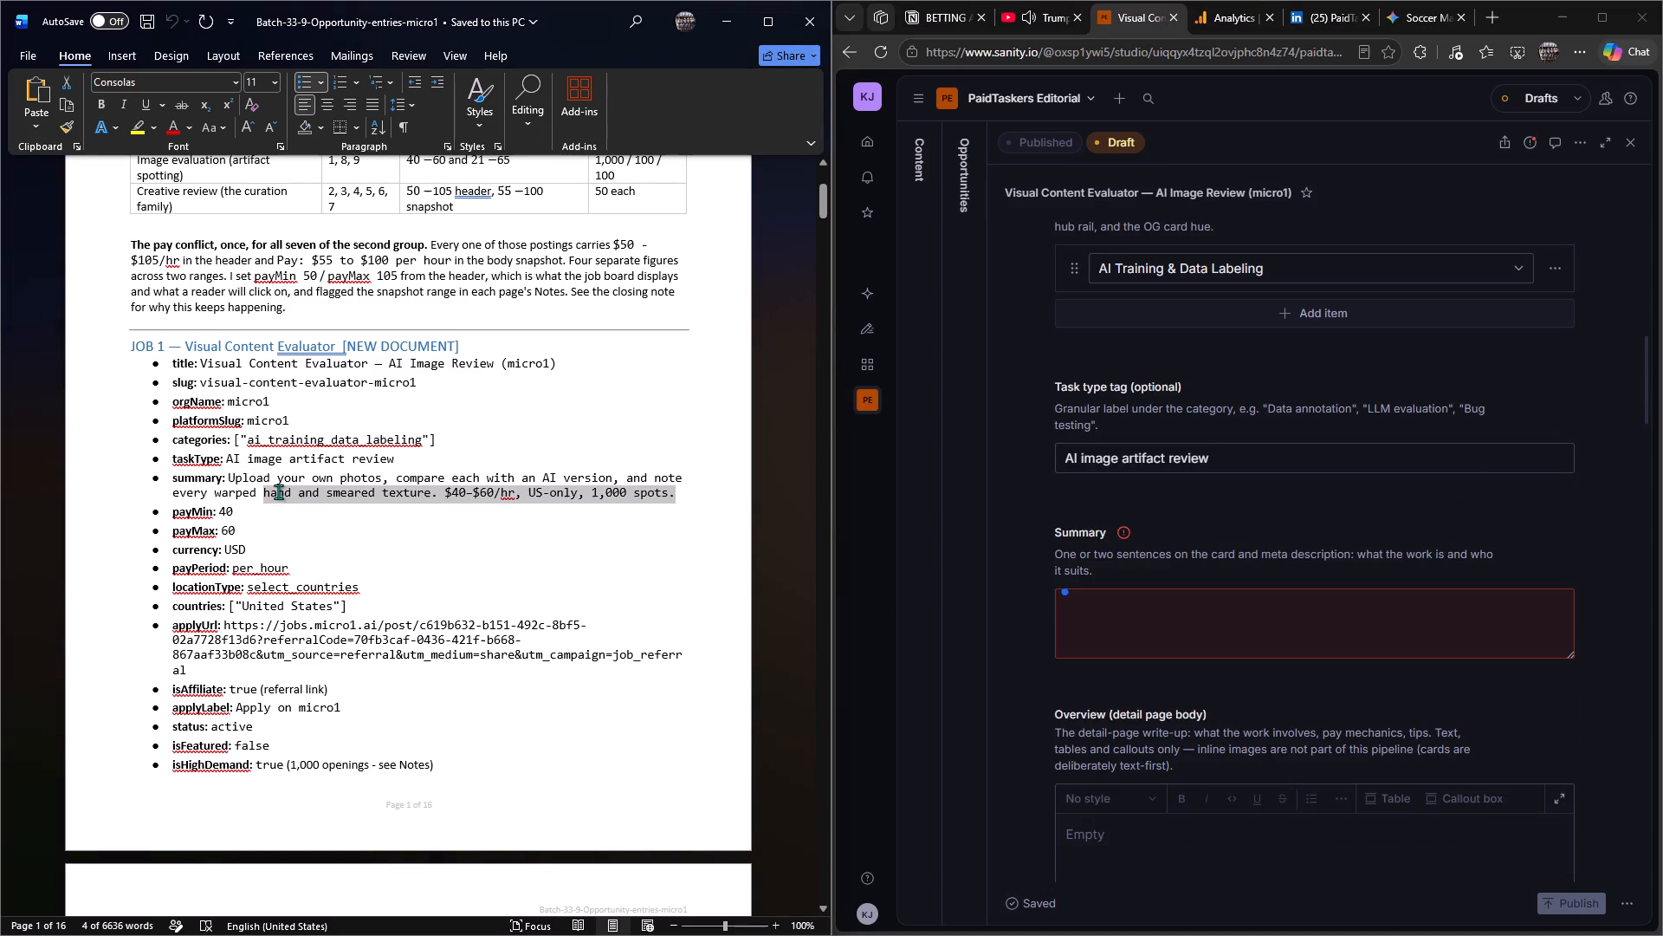
{"action": "left_click_drag", "start_coordinate": [278, 491], "coordinate": [235, 482]}
{"action": "key", "text": "ctrl+c"}
{"action": "left_click", "coordinate": [1146, 633]}
{"action": "key", "text": "ctrl+v"}
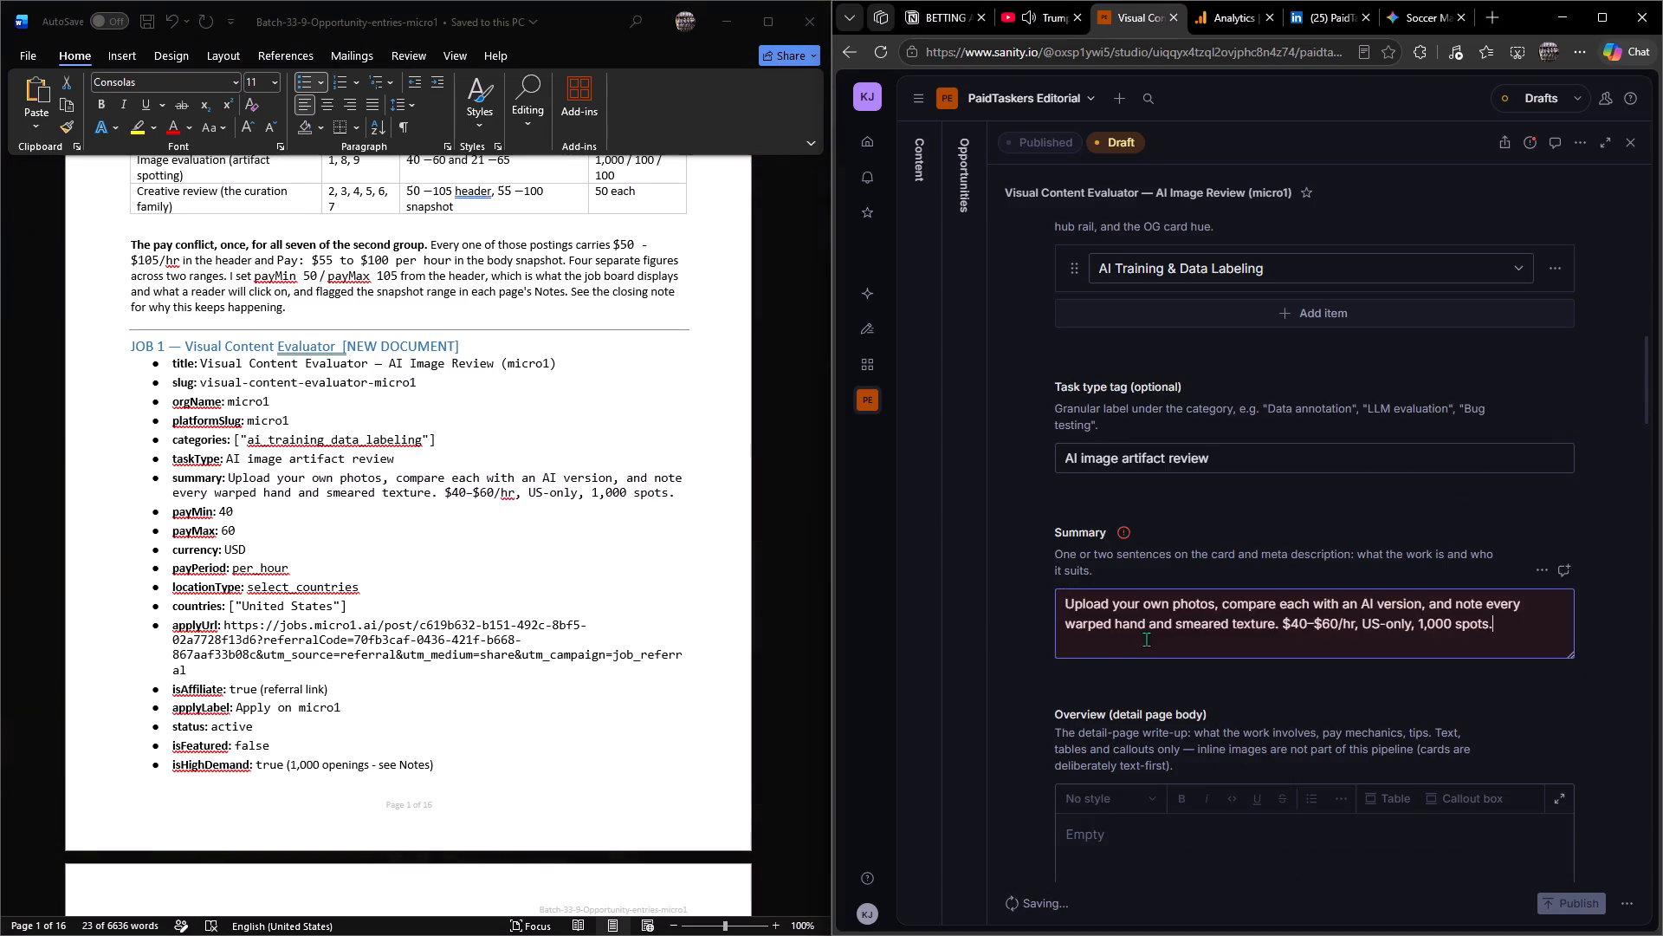
Copy Job 1's overview paragraph, starting "The first thing to understand about this job", from the Word document into the Overview body.
{"action": "scroll", "coordinate": [1146, 653], "scroll_direction": "down", "scroll_amount": 3}
{"action": "left_click", "coordinate": [1146, 653]}
{"action": "left_click", "coordinate": [341, 472]}
{"action": "left_click", "coordinate": [359, 520]}
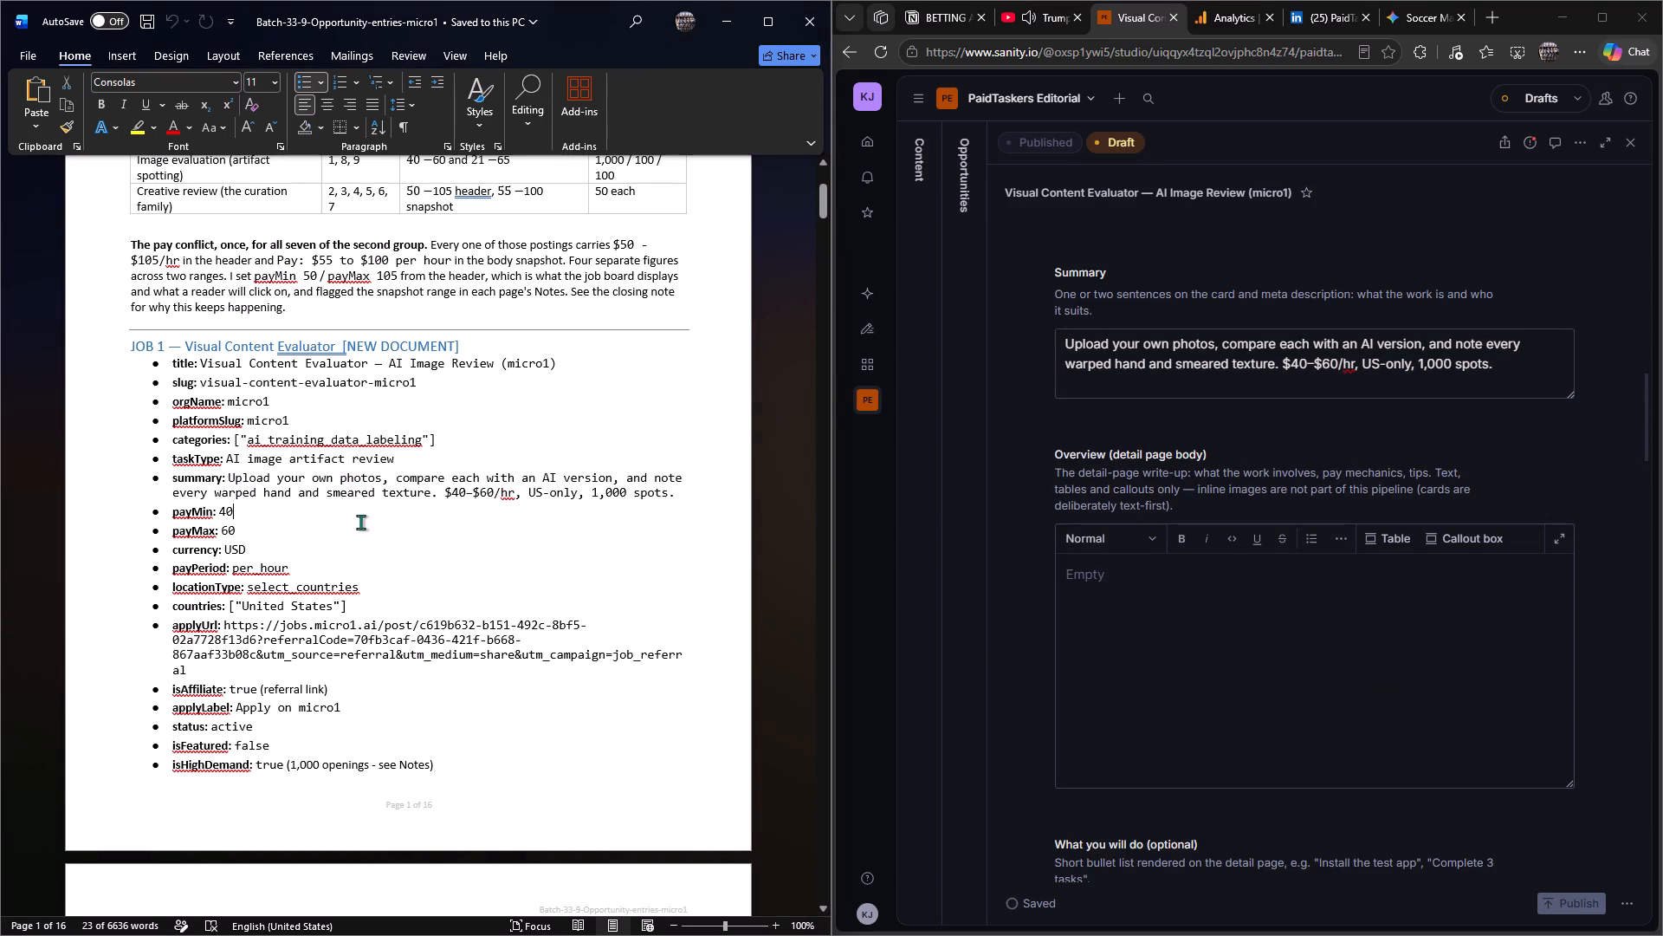
{"action": "scroll", "coordinate": [481, 616], "scroll_direction": "down", "scroll_amount": 15}
{"action": "left_click", "coordinate": [489, 630]}
{"action": "left_click_drag", "start_coordinate": [584, 626], "coordinate": [256, 431]}
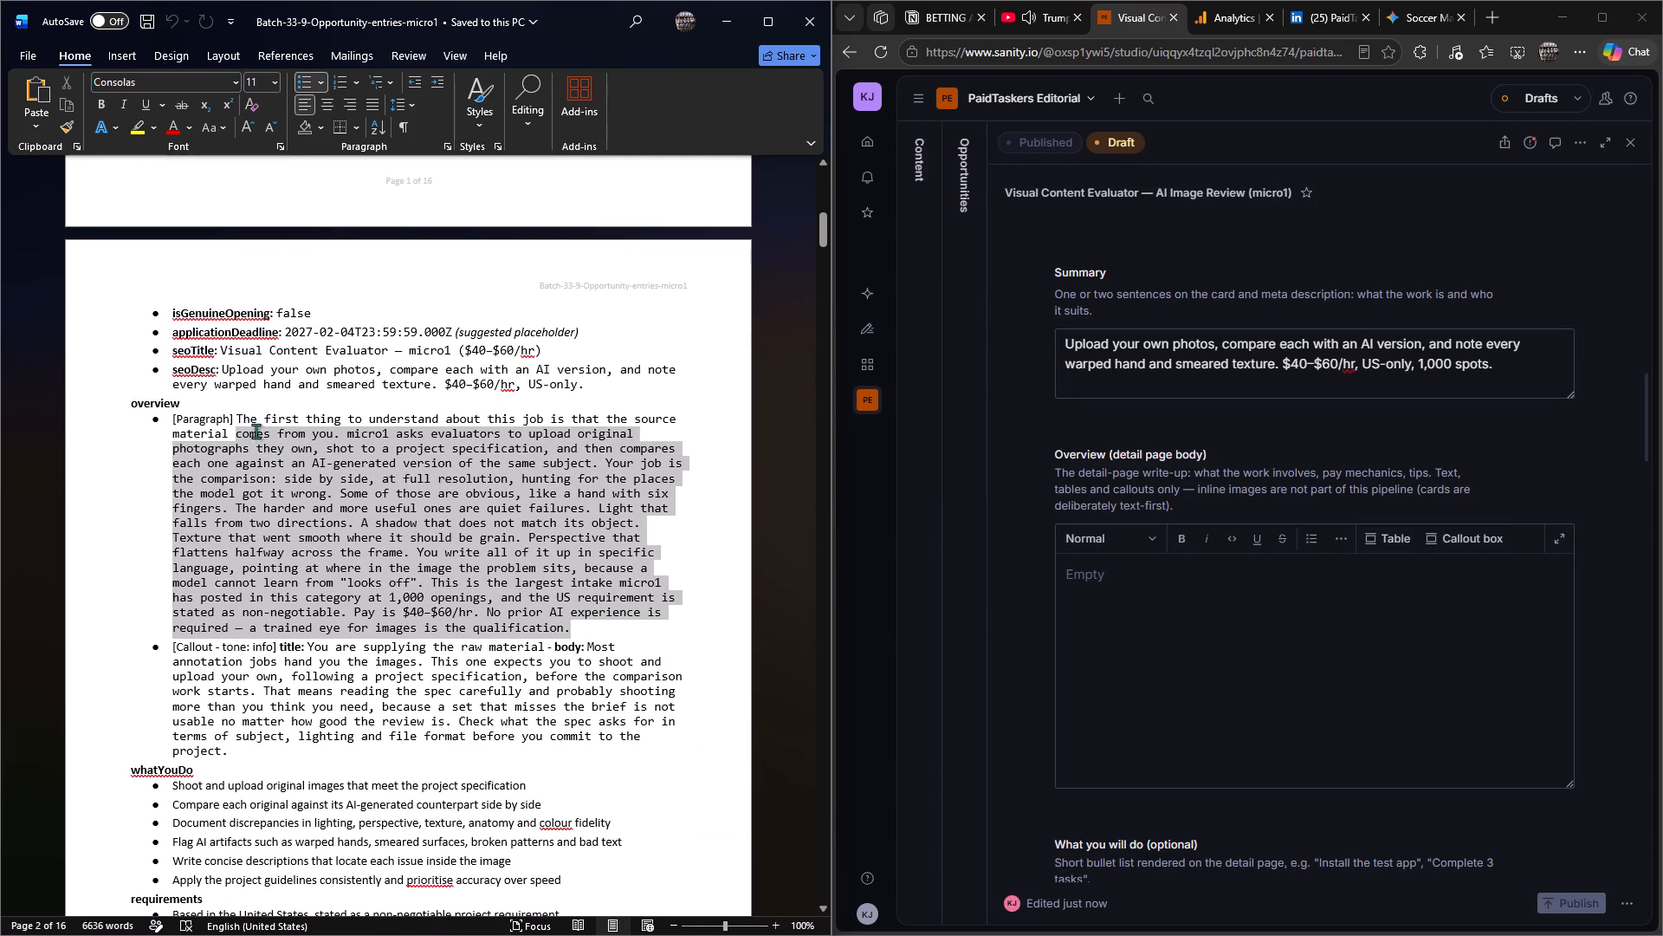
{"action": "left_click_drag", "start_coordinate": [256, 431], "coordinate": [247, 420]}
{"action": "key", "text": "ctrl+c"}
{"action": "left_click", "coordinate": [1318, 637]}
{"action": "key", "text": "ctrl+v"}
Split the Overview text into two paragraphs, starting the second at "This is the largest intake micro1 has posted".
{"action": "scroll", "coordinate": [1292, 647], "scroll_direction": "down", "scroll_amount": 3}
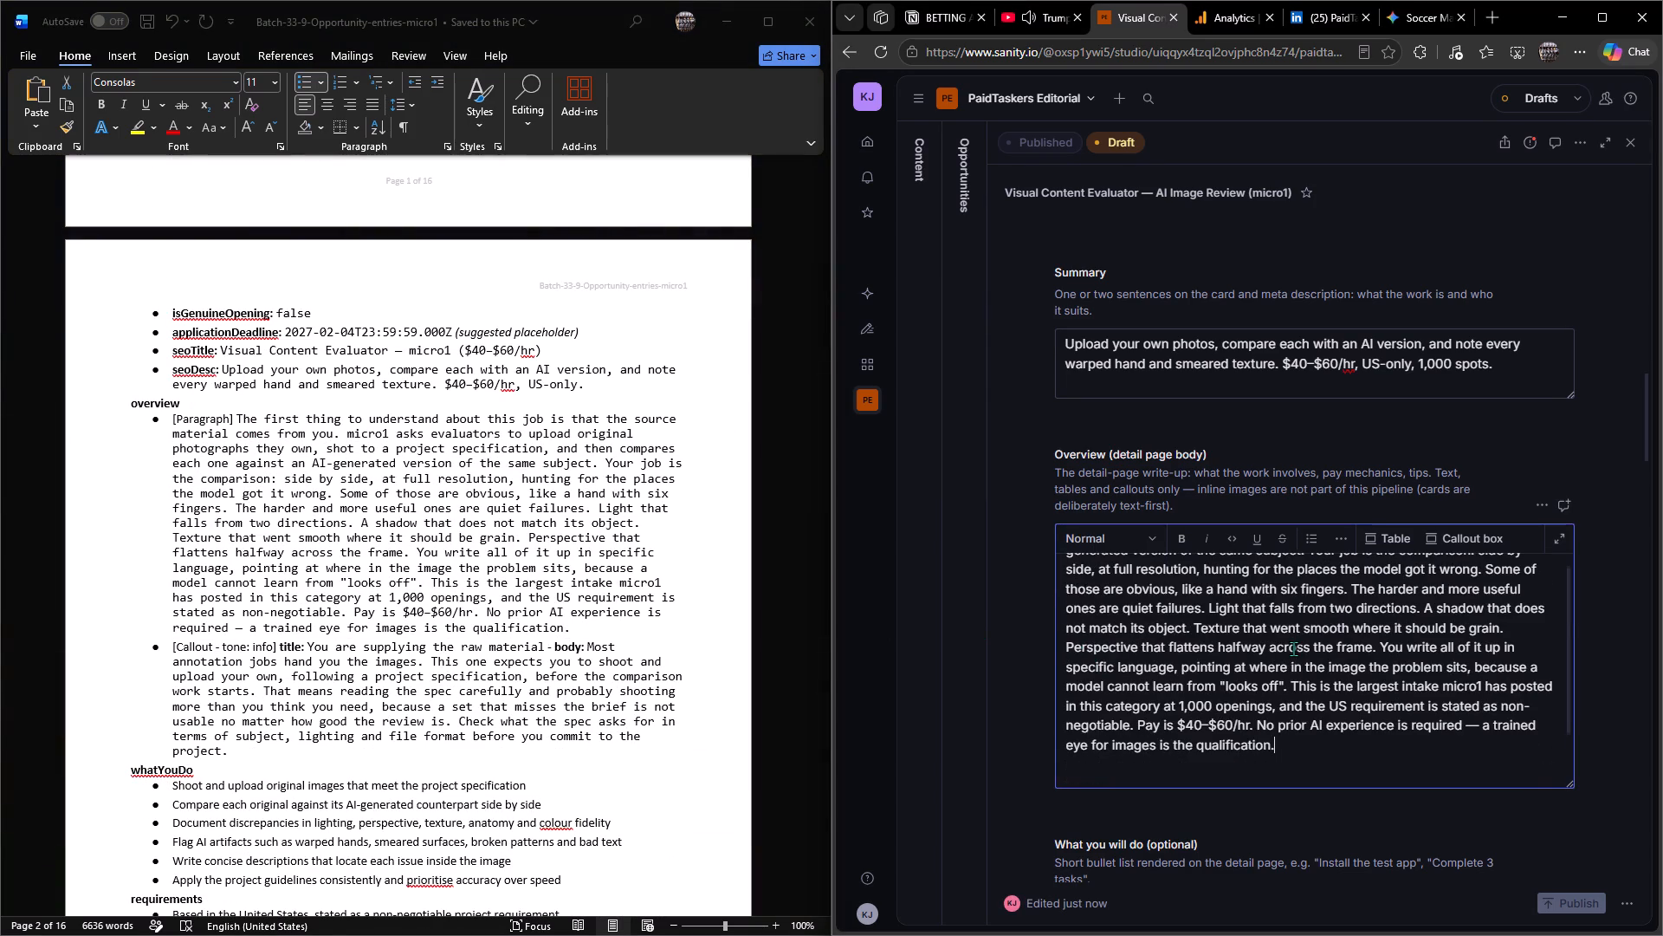
{"action": "scroll", "coordinate": [1293, 648], "scroll_direction": "down", "scroll_amount": 2}
{"action": "left_click", "coordinate": [1297, 684]}
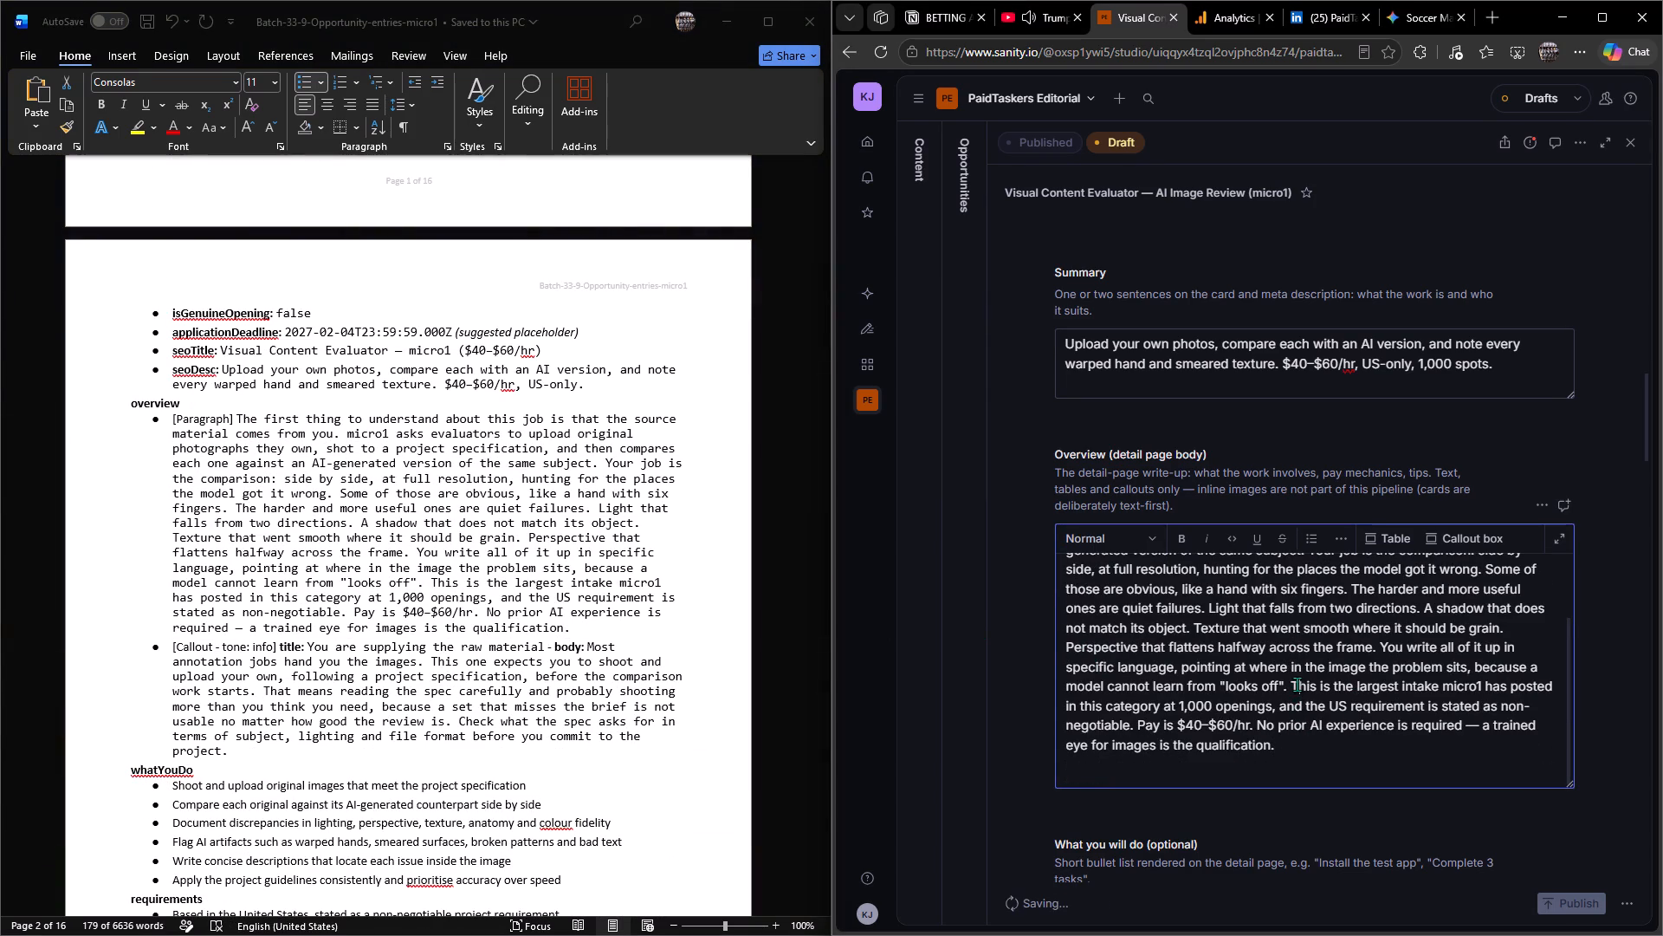
{"action": "key", "text": "Left"}
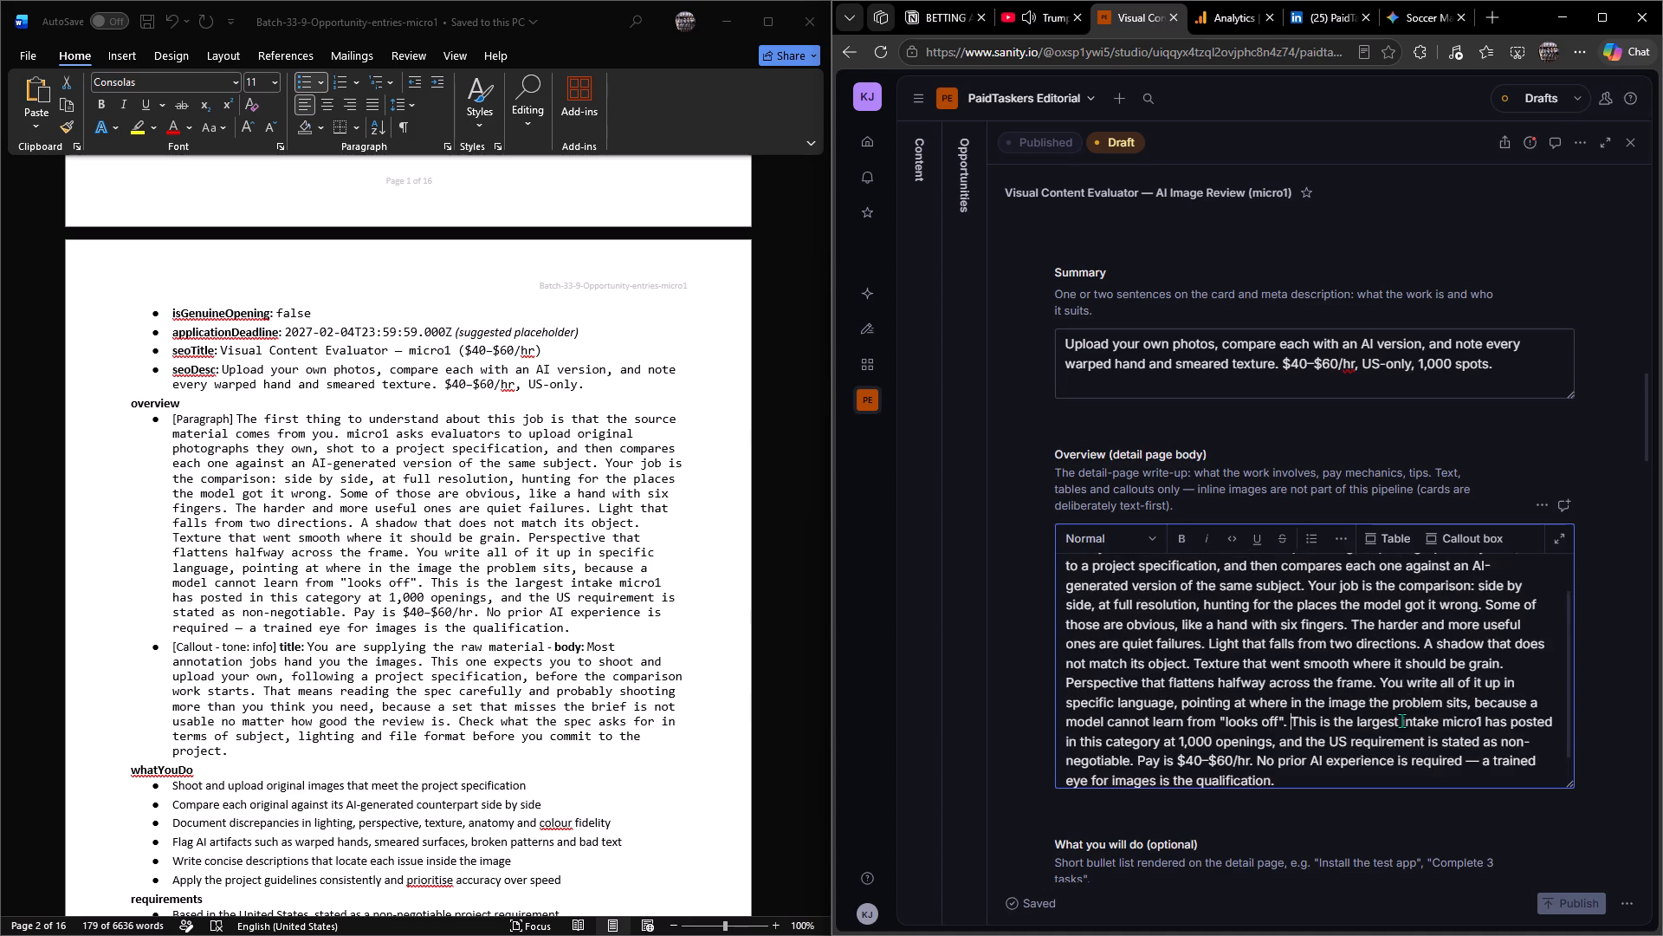
{"action": "key", "text": "Return"}
Insert a callout box after the last Overview paragraph, with the title "You are supplying the raw material" copied from the Word document.
{"action": "scroll", "coordinate": [1401, 720], "scroll_direction": "down", "scroll_amount": 3}
{"action": "left_click", "coordinate": [1550, 746]}
{"action": "key", "text": "Return"}
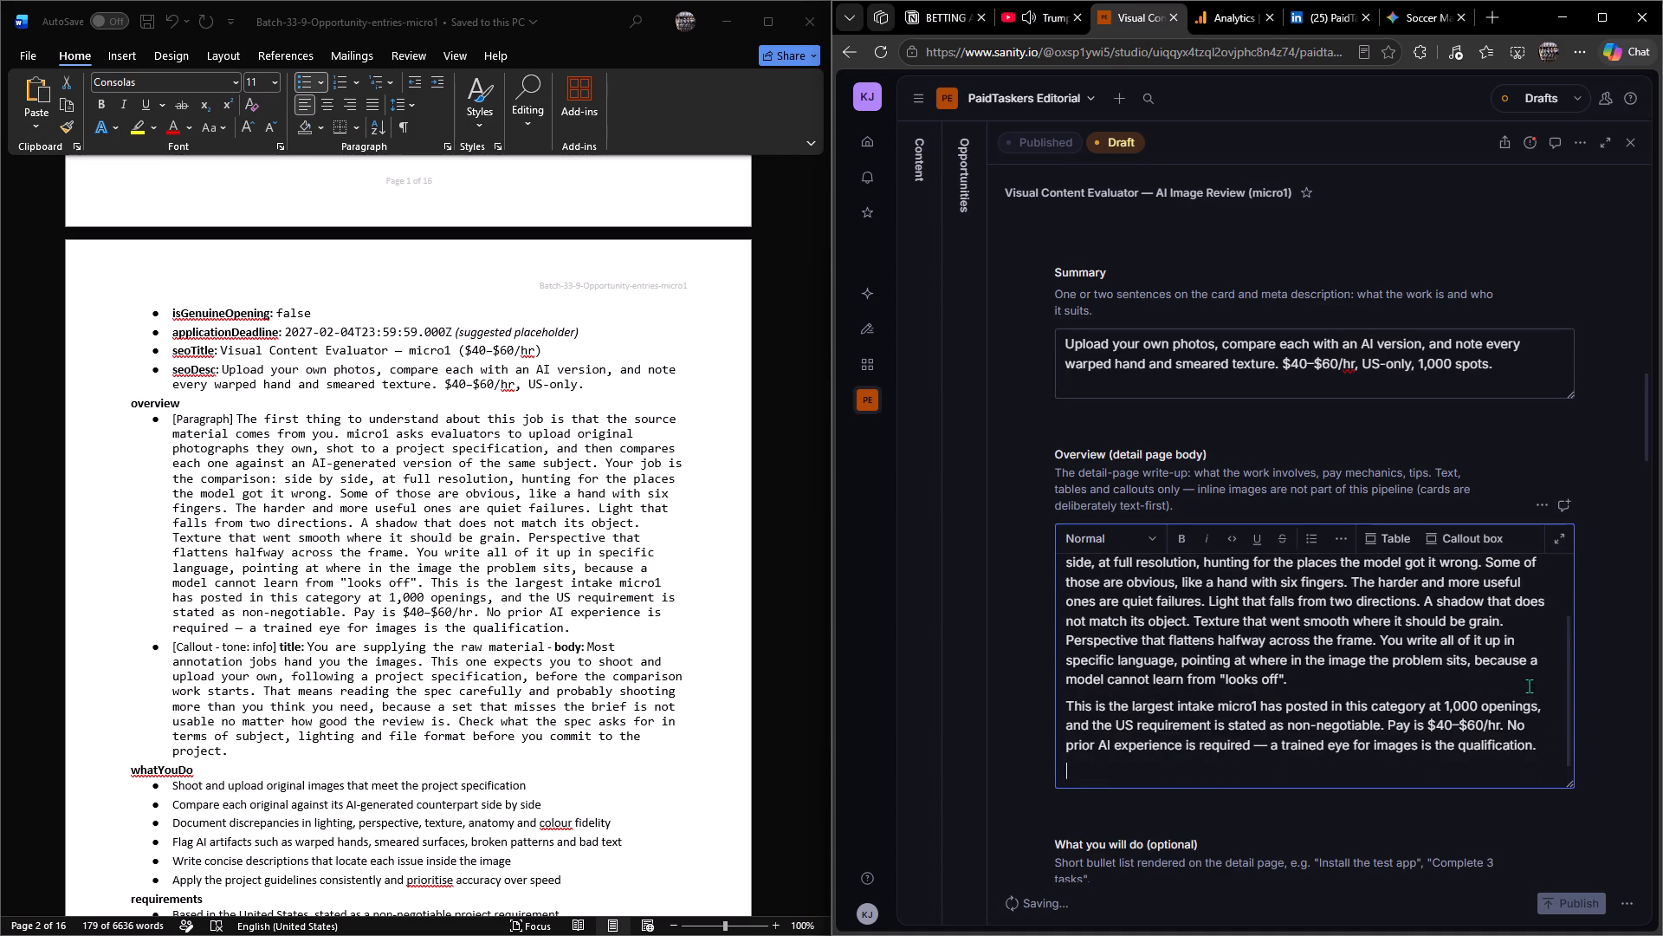
{"action": "left_click", "coordinate": [1458, 513]}
{"action": "left_click", "coordinate": [1455, 530]}
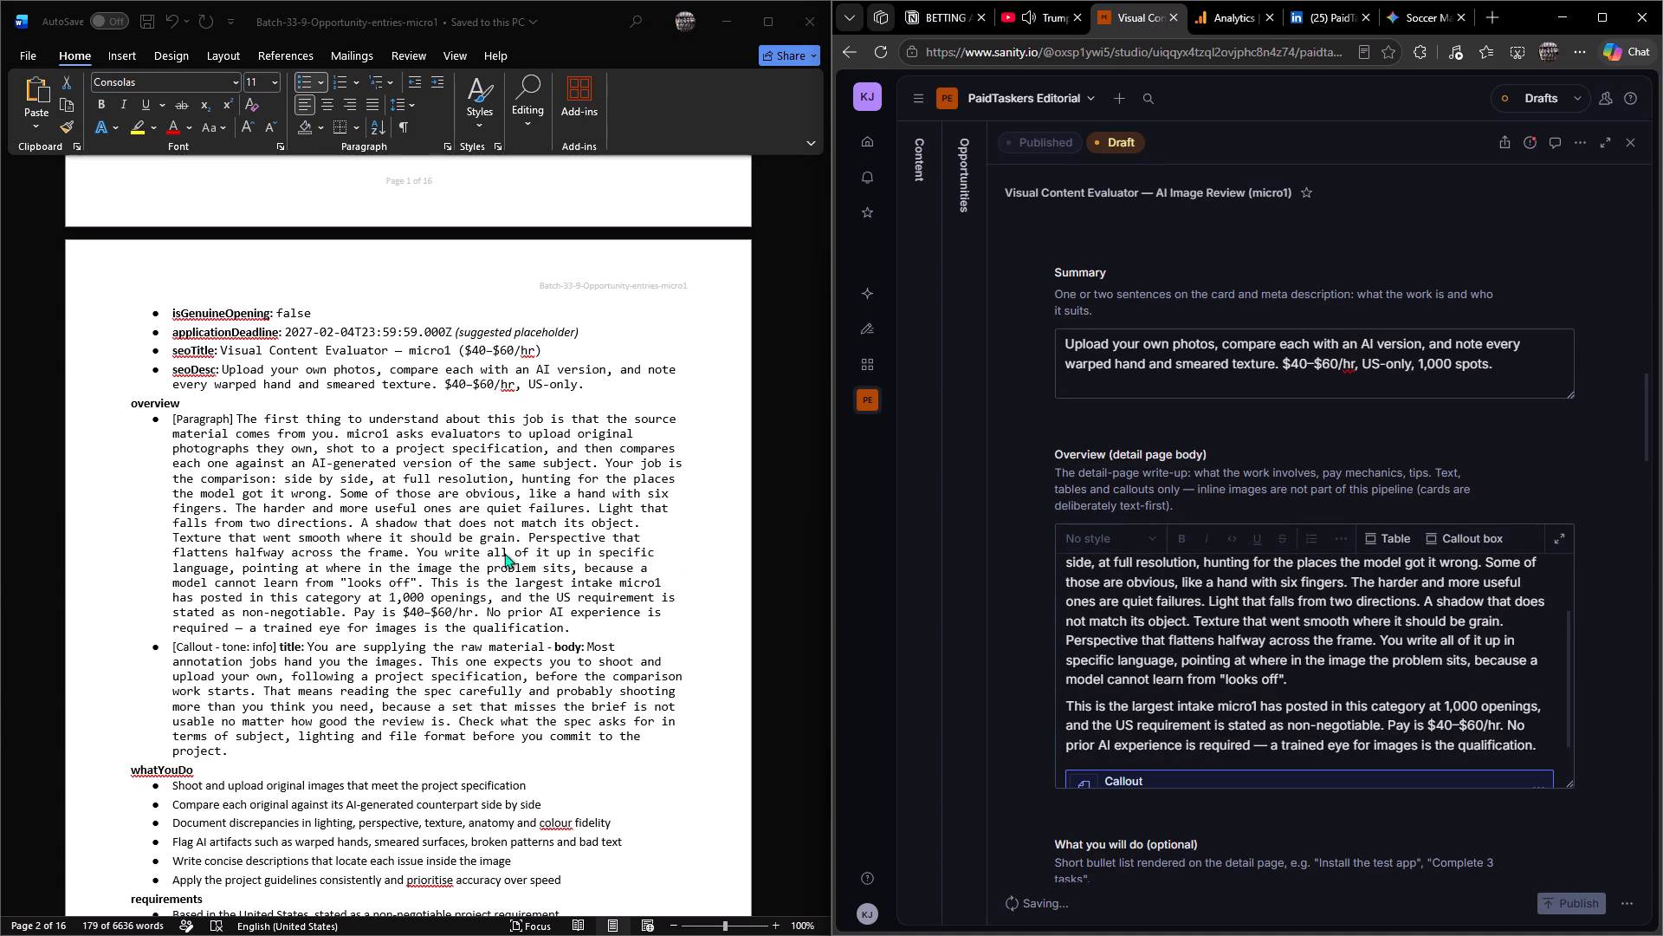
{"action": "left_click", "coordinate": [437, 557]}
{"action": "scroll", "coordinate": [425, 650], "scroll_direction": "down", "scroll_amount": 2}
{"action": "left_click", "coordinate": [1149, 558]}
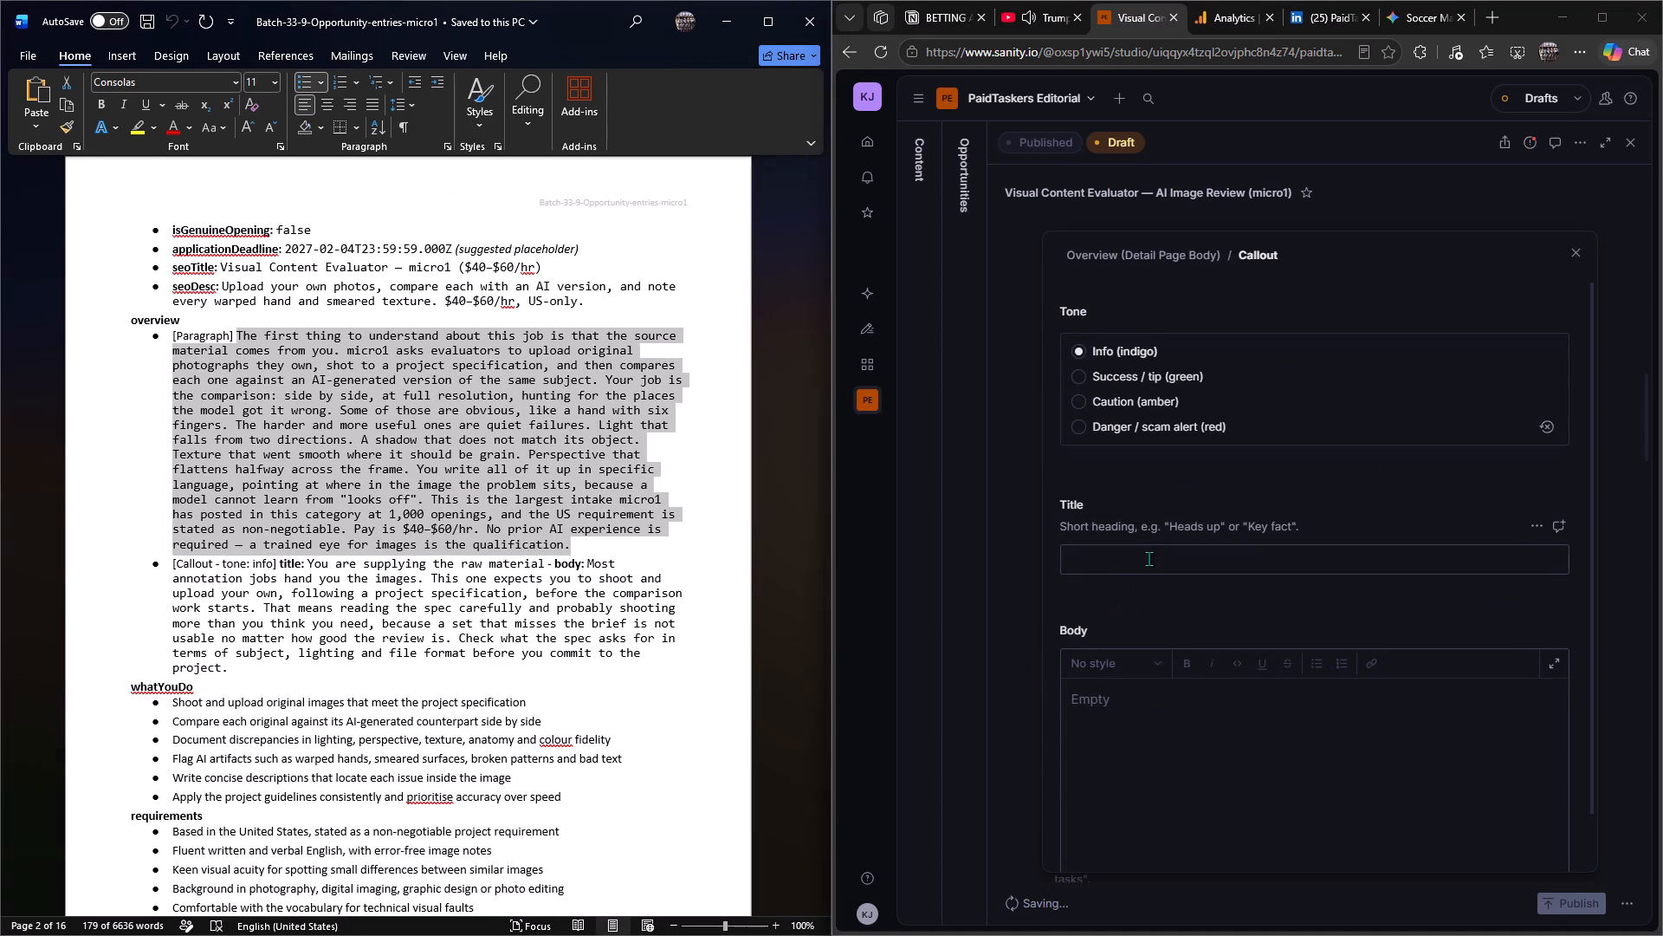
{"action": "left_click", "coordinate": [371, 524]}
{"action": "left_click_drag", "start_coordinate": [307, 562], "coordinate": [524, 561]}
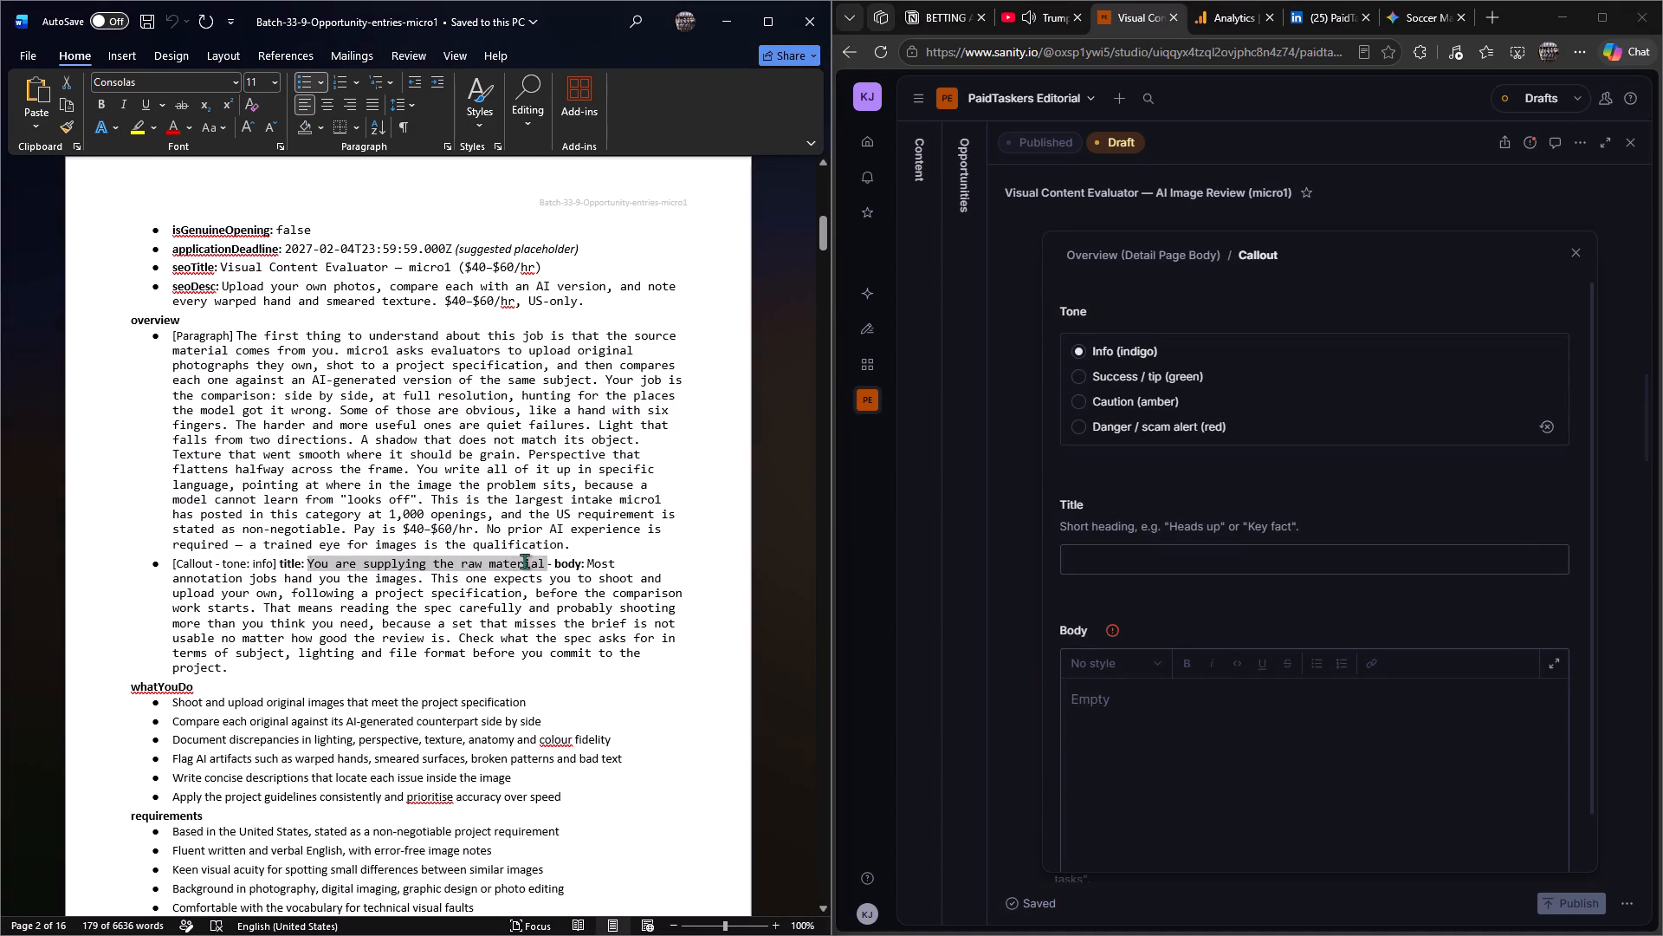
{"action": "left_click_drag", "start_coordinate": [524, 561], "coordinate": [543, 559]}
{"action": "key", "text": "ctrl+c"}
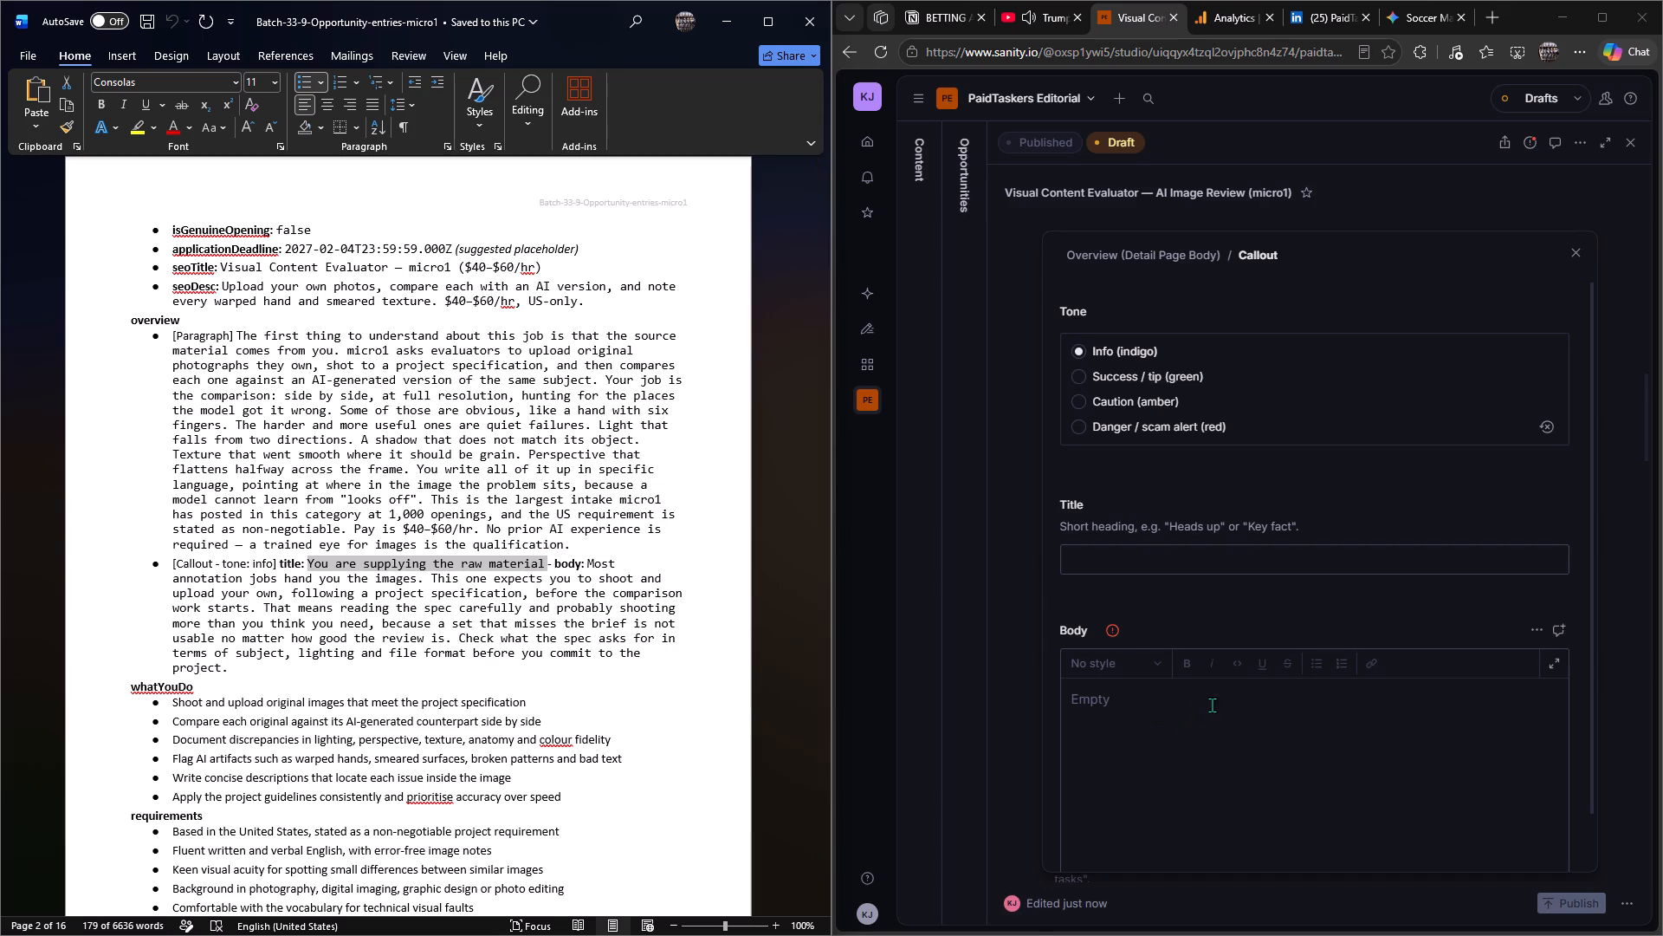
{"action": "left_click", "coordinate": [1307, 559]}
{"action": "key", "text": "ctrl+v"}
Copy the callout body text, starting "Most annotation jobs hand you the images", into the callout's Body and close the callout editor.
{"action": "left_click", "coordinate": [1249, 752]}
{"action": "left_click", "coordinate": [422, 621]}
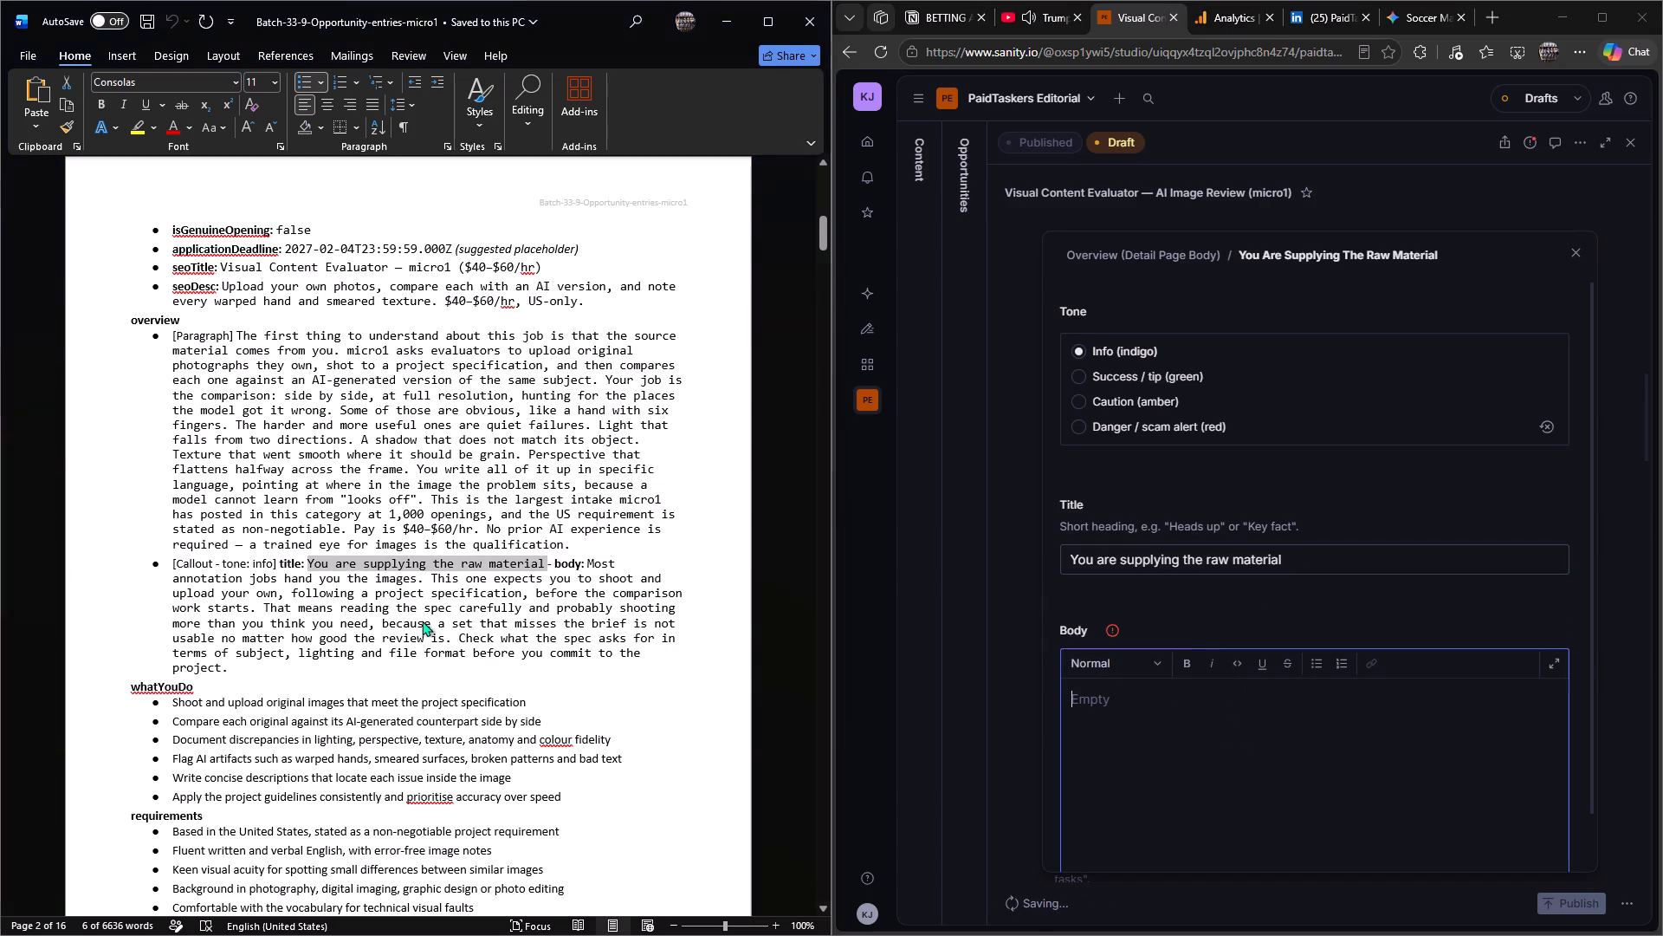
{"action": "left_click_drag", "start_coordinate": [406, 667], "coordinate": [432, 586]}
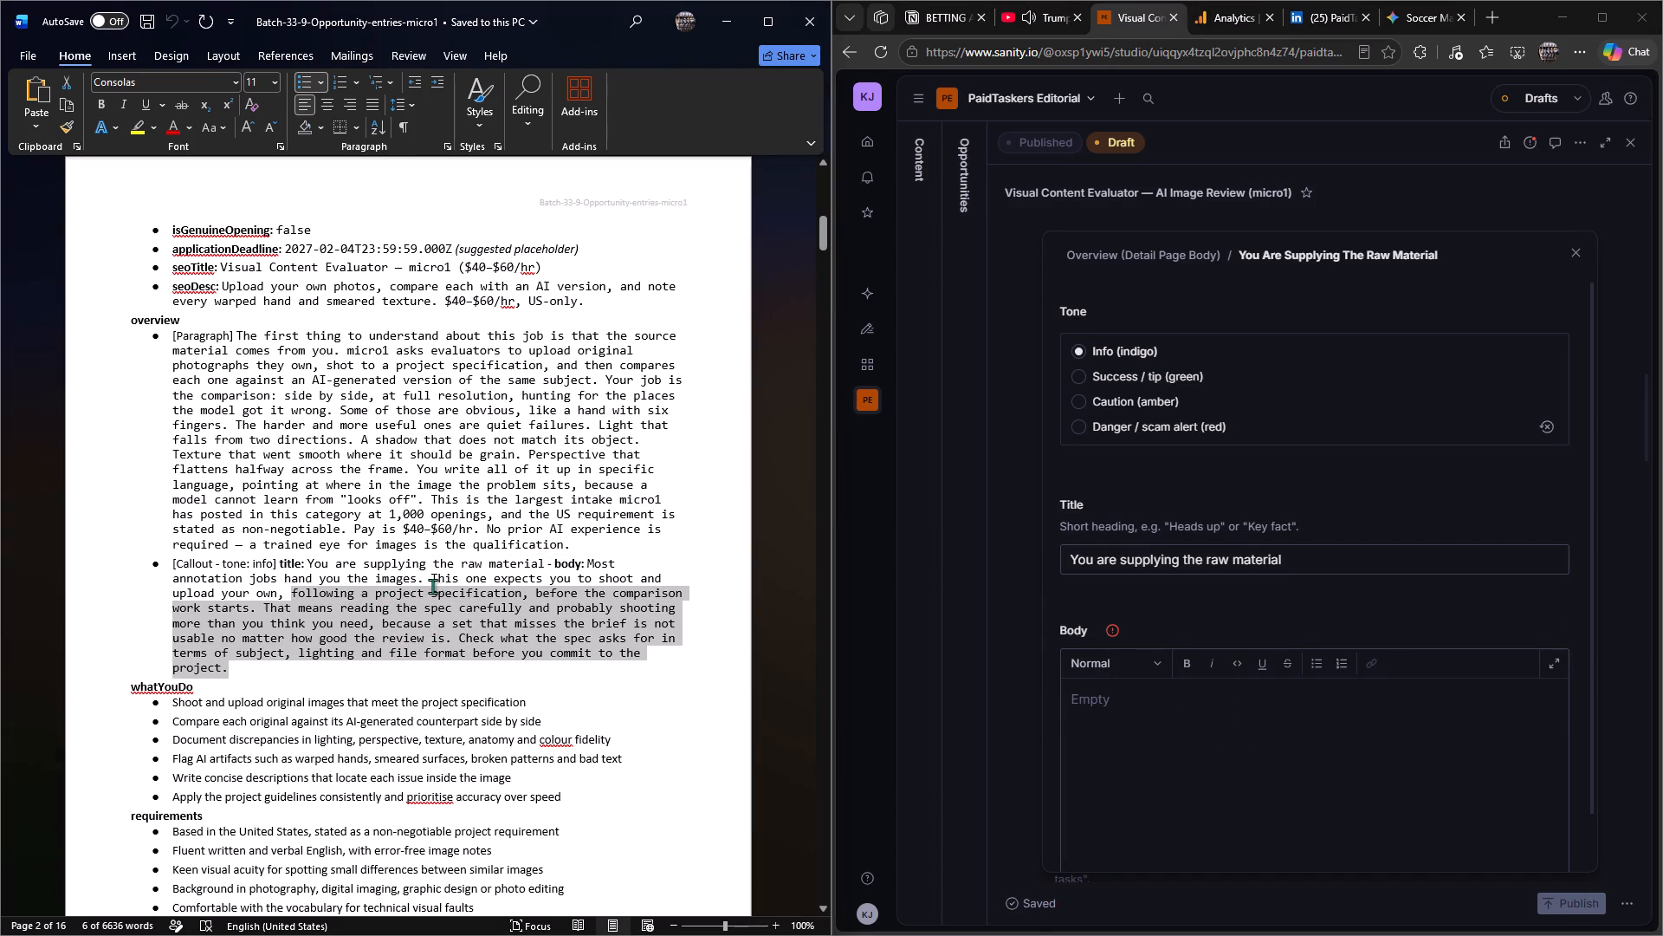
{"action": "left_click_drag", "start_coordinate": [432, 586], "coordinate": [592, 562]}
{"action": "key", "text": "ctrl+c"}
{"action": "left_click", "coordinate": [1170, 697]}
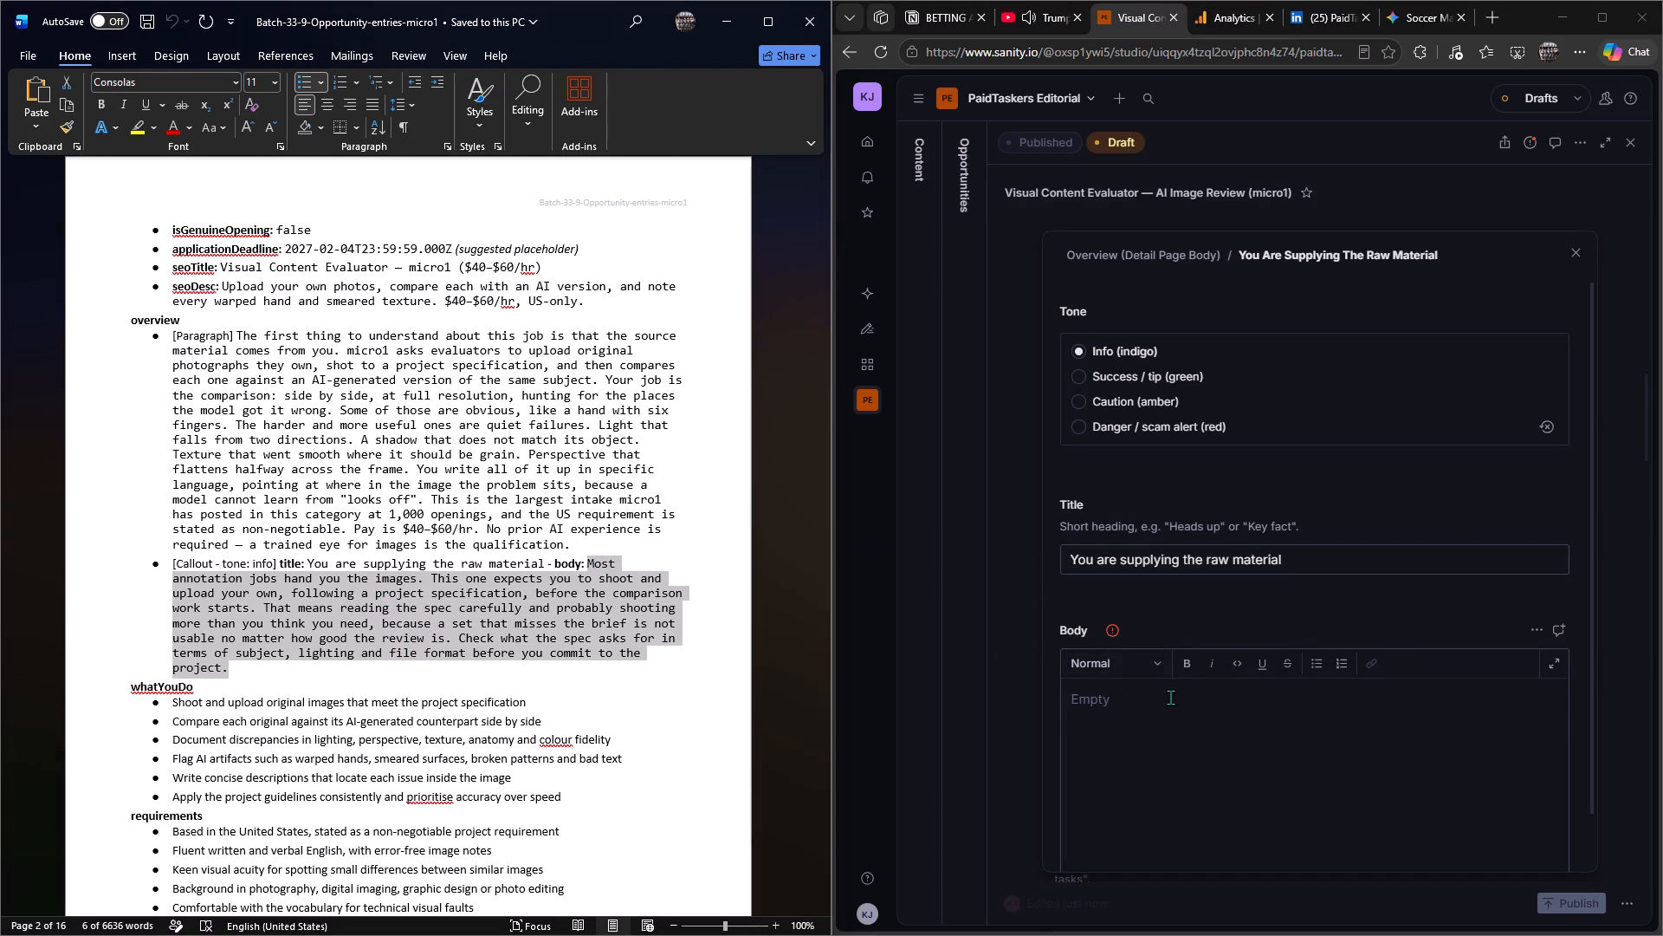
{"action": "key", "text": "ctrl+v"}
{"action": "scroll", "coordinate": [1162, 764], "scroll_direction": "down", "scroll_amount": 5}
{"action": "left_click", "coordinate": [1019, 609]}
Add an empty first item to the opportunity's What you will do list.
{"action": "scroll", "coordinate": [1200, 622], "scroll_direction": "down", "scroll_amount": 4}
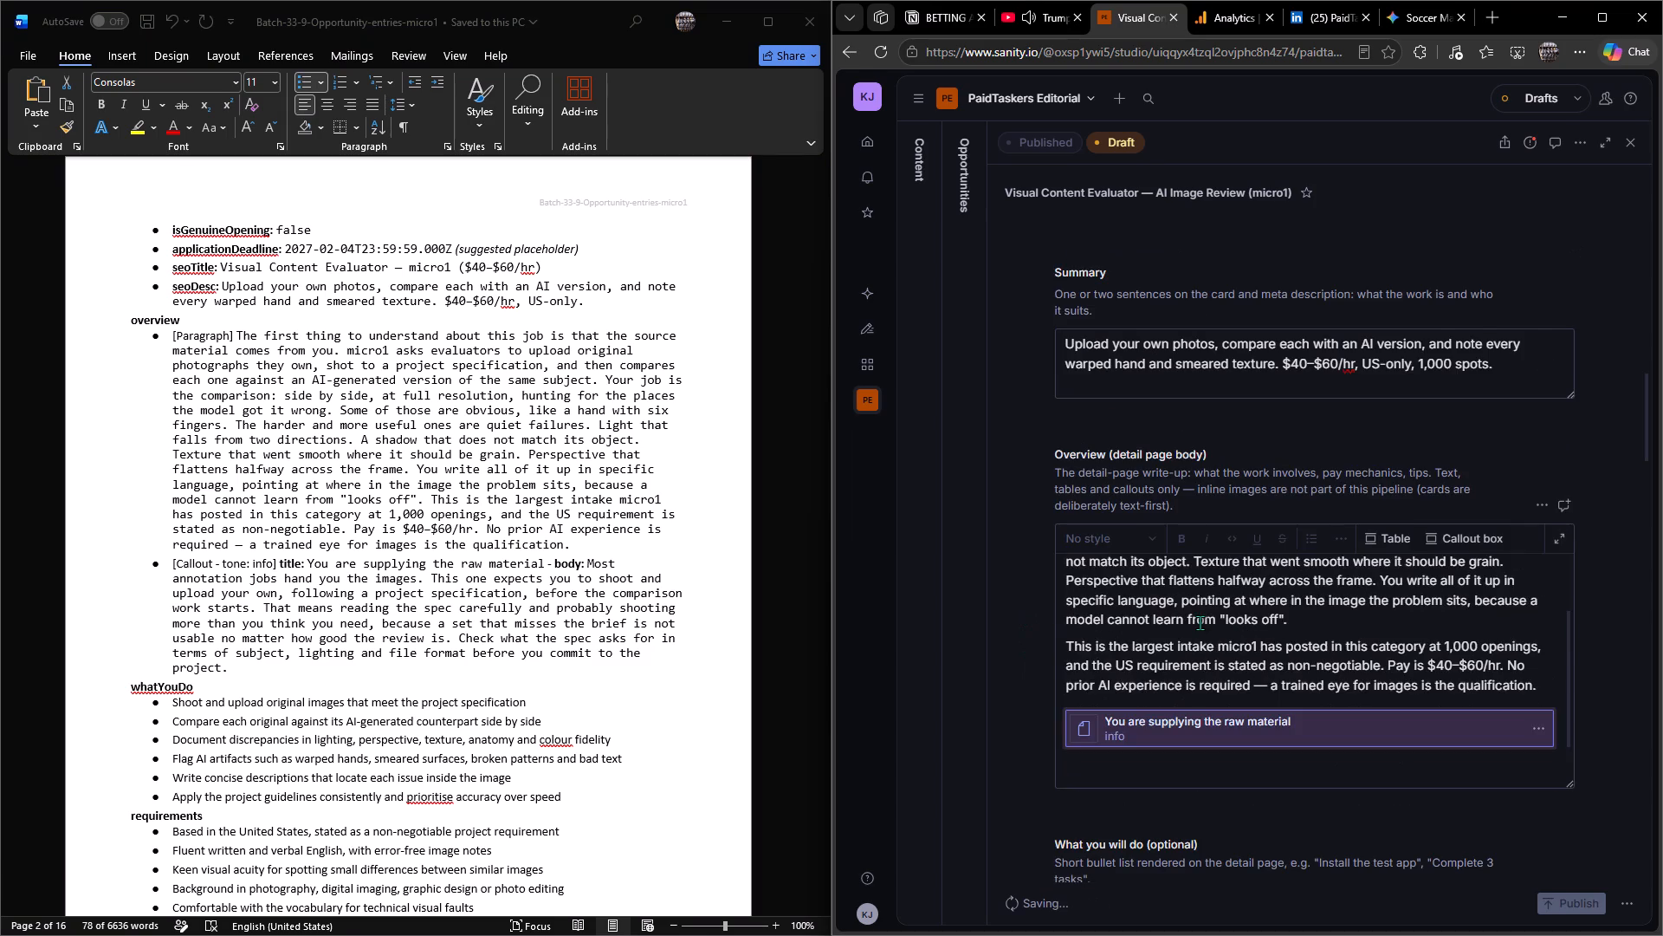
{"action": "scroll", "coordinate": [1297, 669], "scroll_direction": "down", "scroll_amount": 6}
{"action": "left_click", "coordinate": [1215, 433]}
Change "colour" to "color" in the third whatYouDo bullet of Job 1 in the Word document.
{"action": "left_click", "coordinate": [445, 504]}
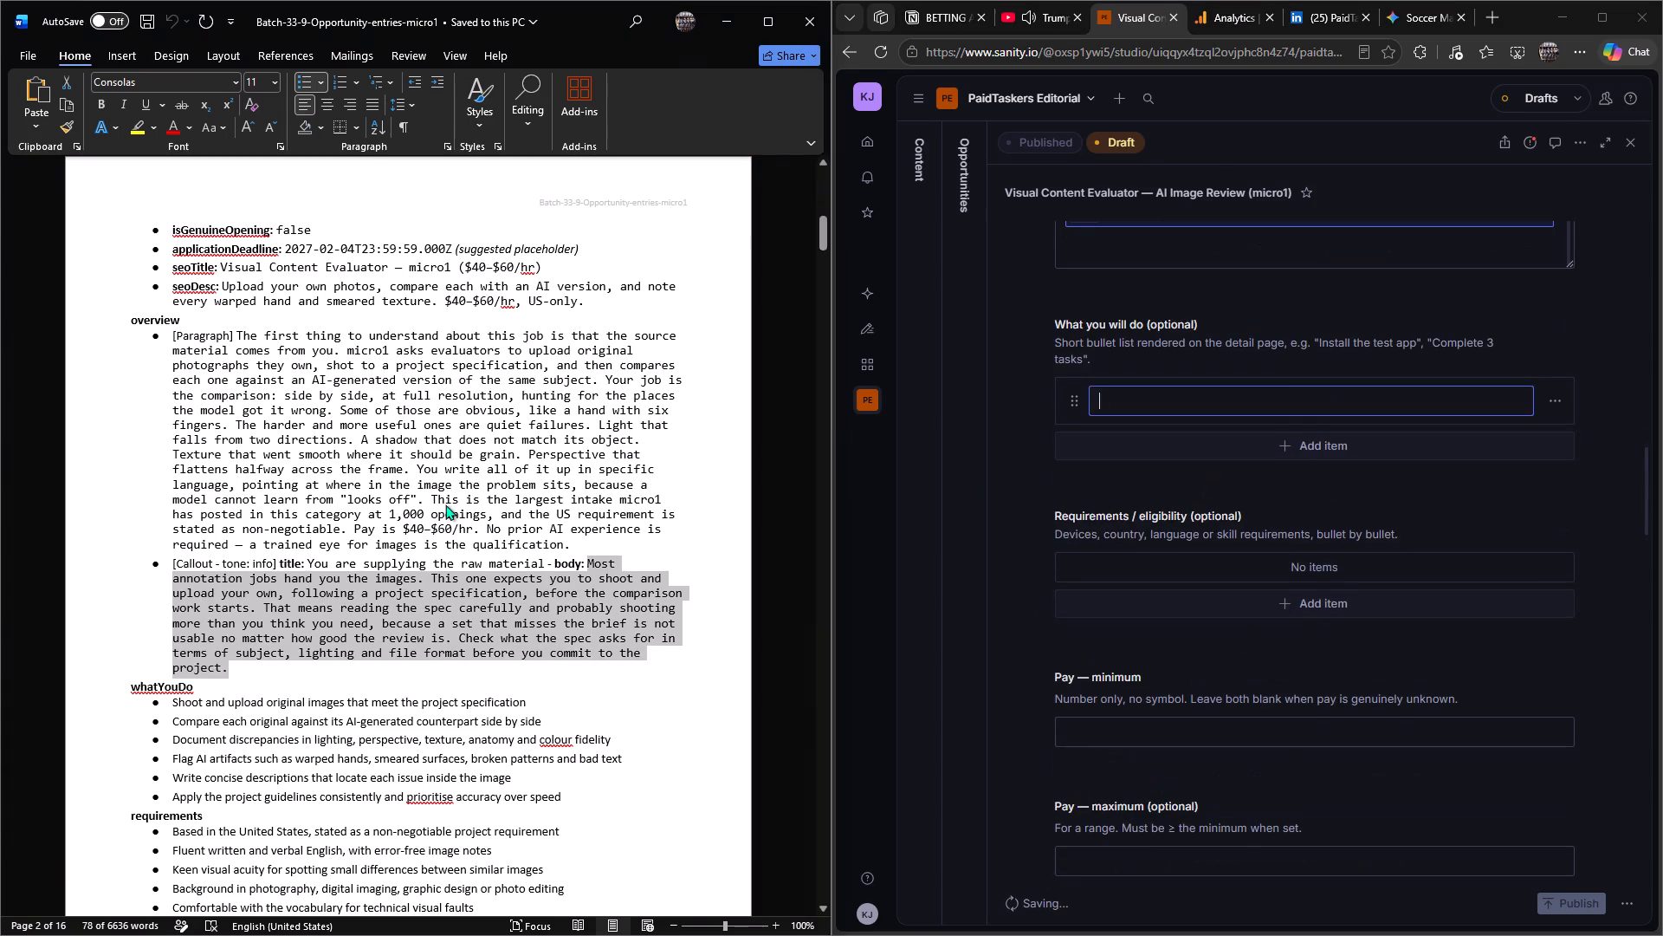
{"action": "scroll", "coordinate": [445, 504], "scroll_direction": "down", "scroll_amount": 5}
{"action": "left_click", "coordinate": [482, 539]}
{"action": "left_click", "coordinate": [564, 530]}
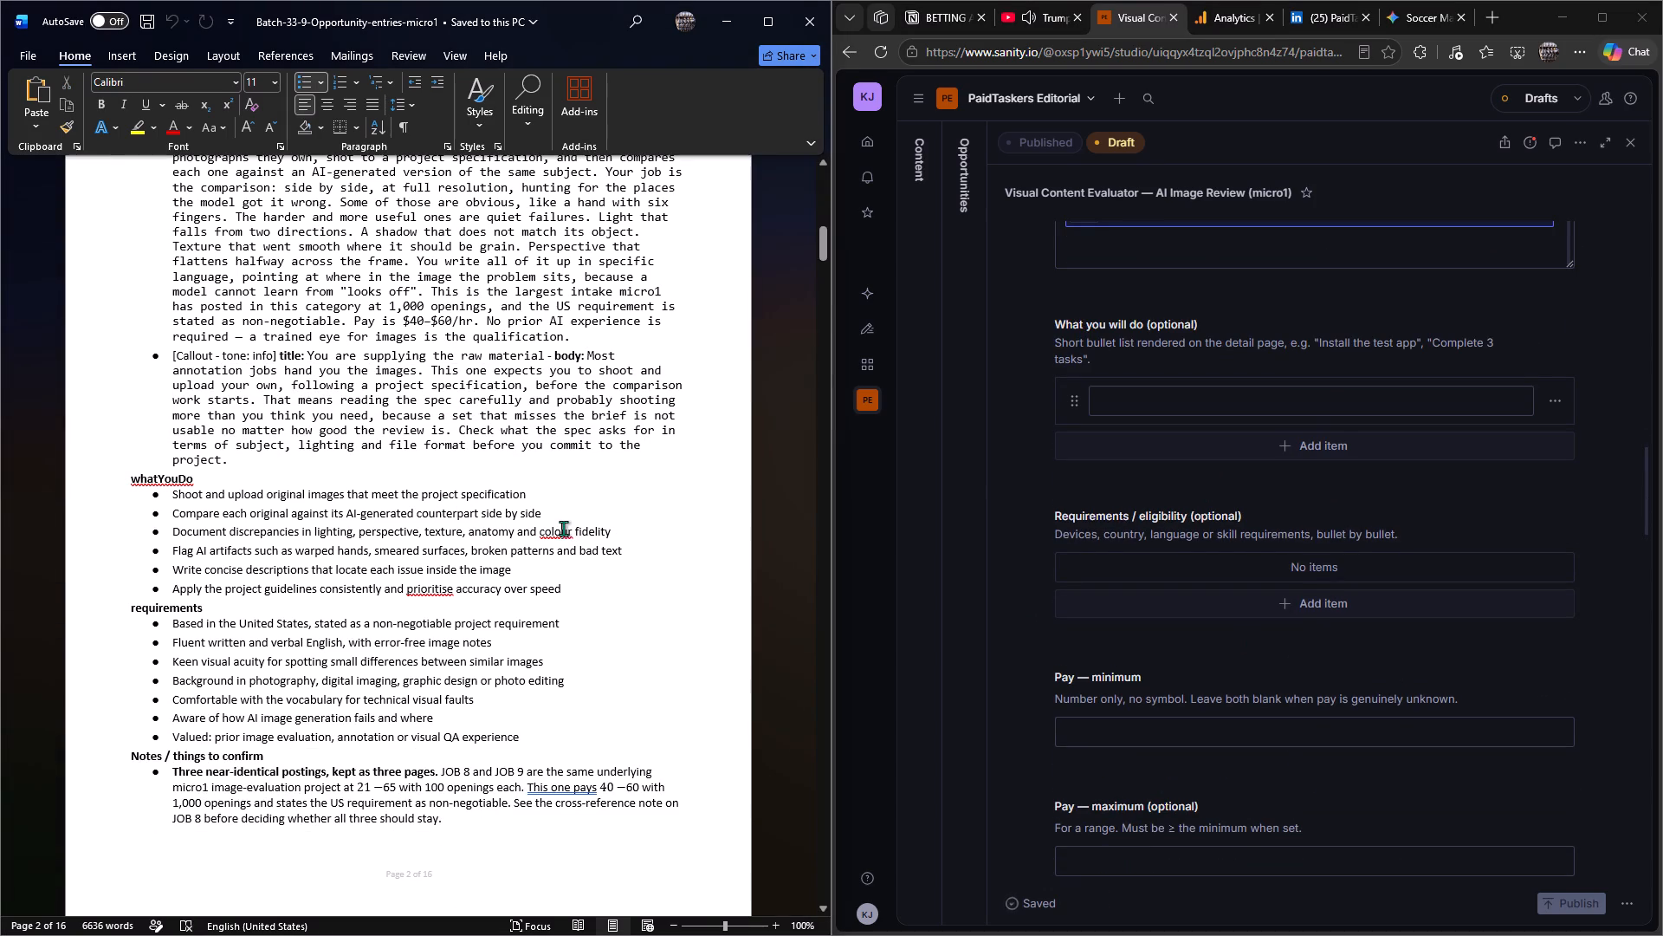
{"action": "key", "text": "Right"}
{"action": "key", "text": "BackSpace"}
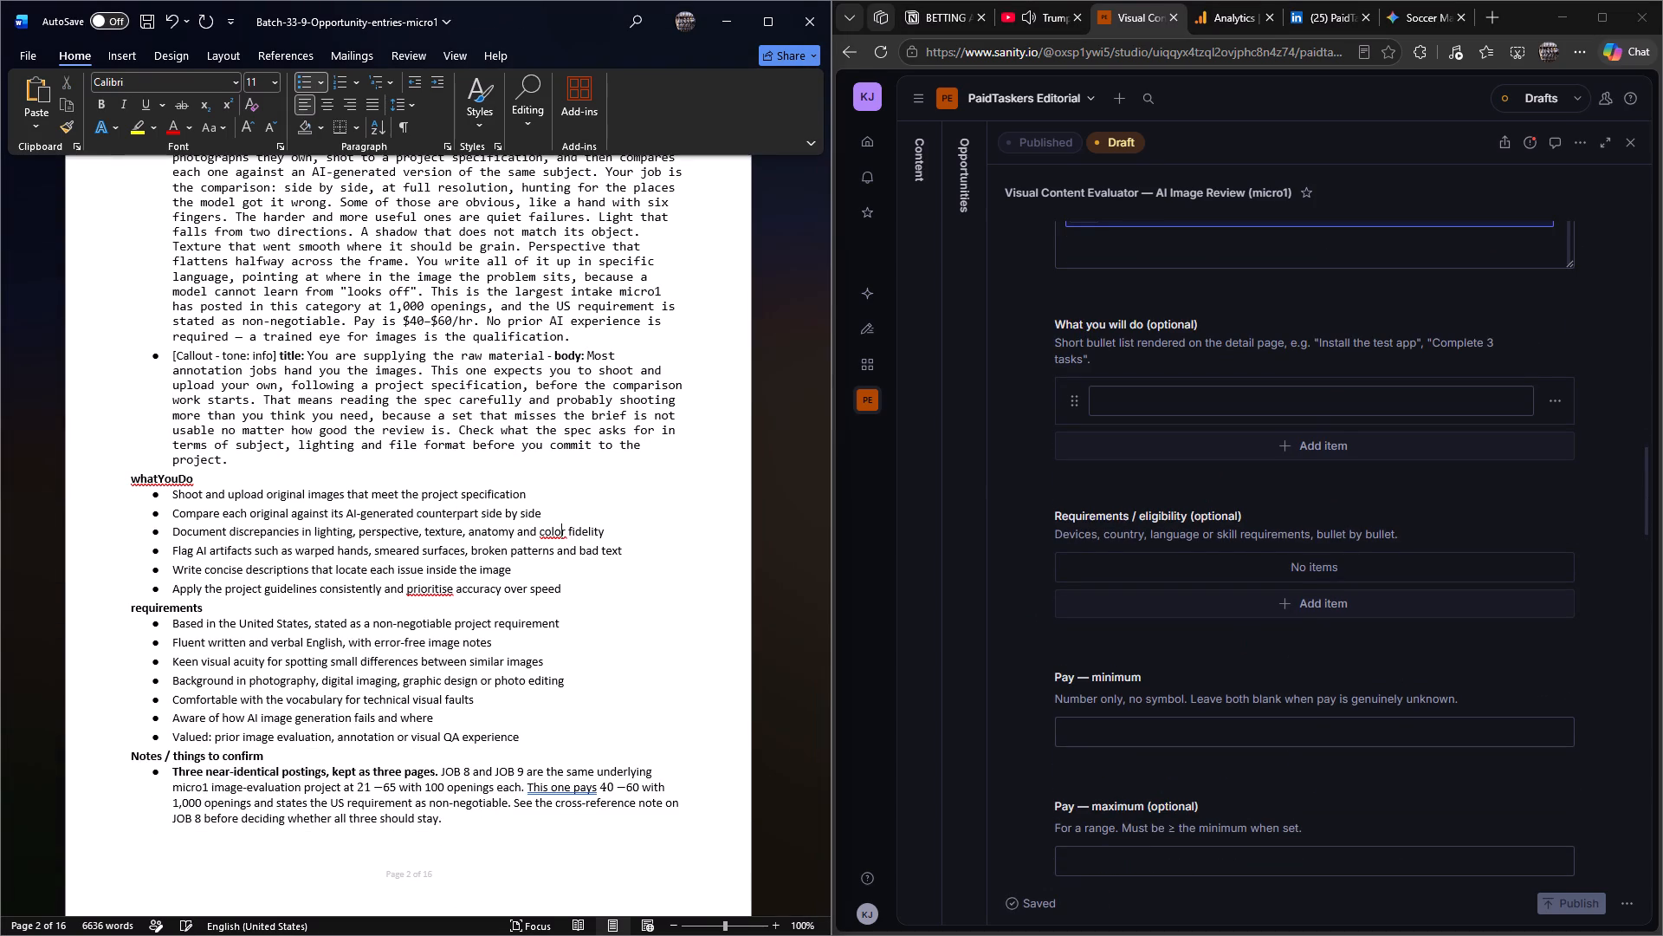
Change "prioritise" to "prioritize" in the last whatYouDo bullet of Job 1 in the Word document.
{"action": "left_click", "coordinate": [446, 593]}
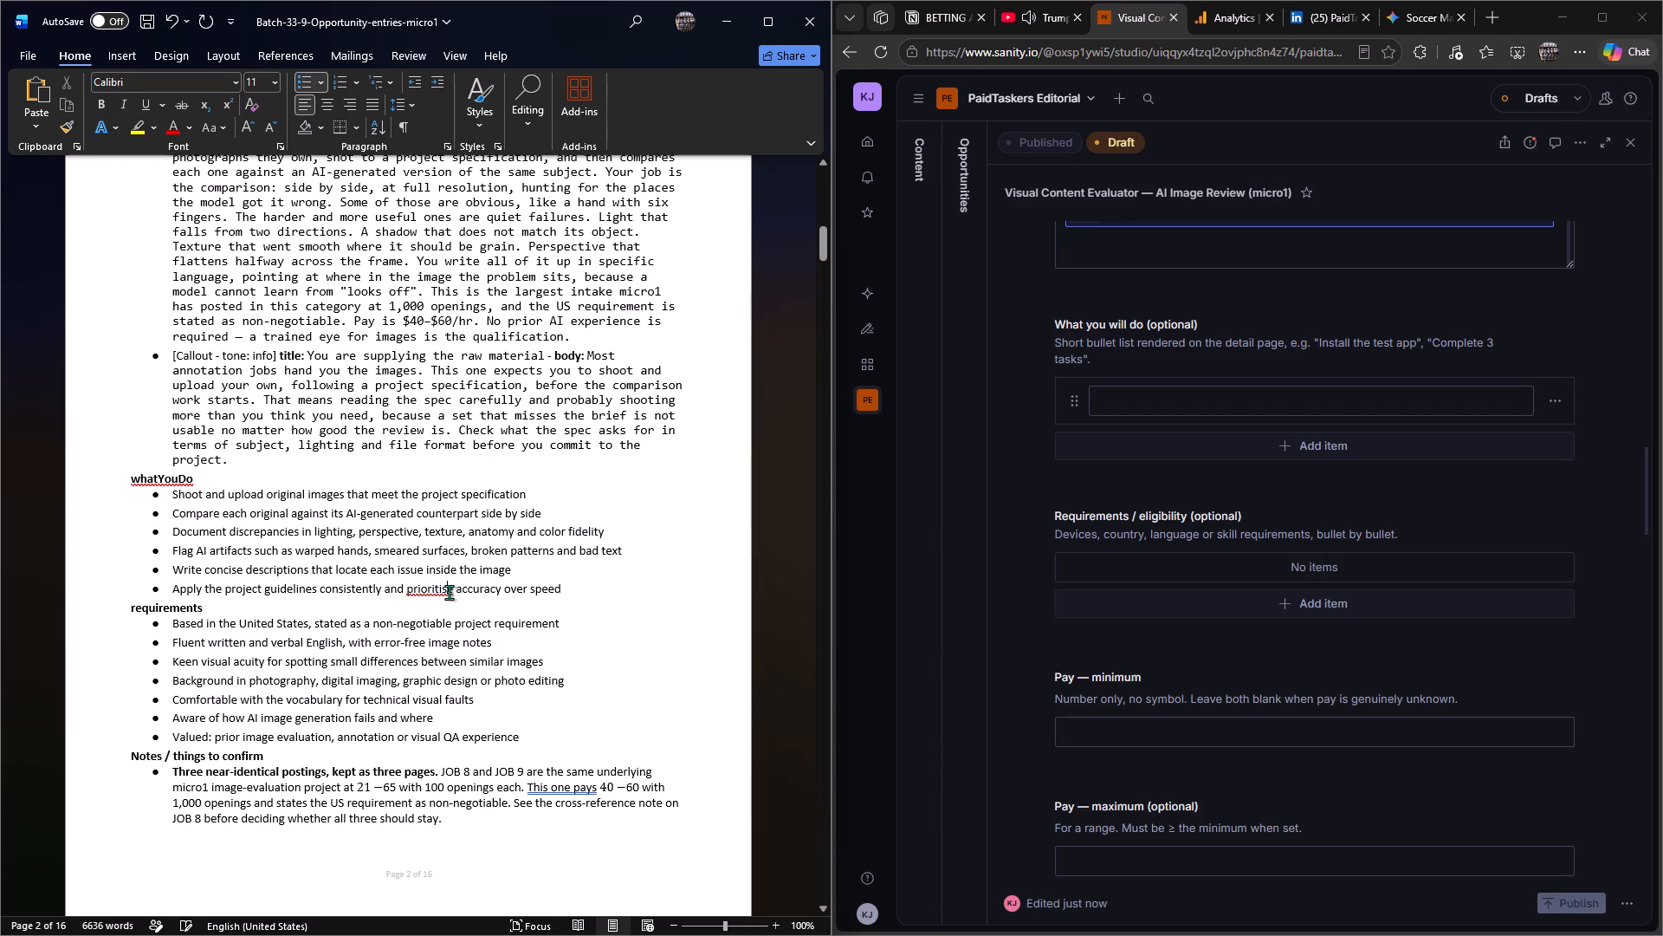
{"action": "key", "text": "BackSpace"}
{"action": "key", "text": "z"}
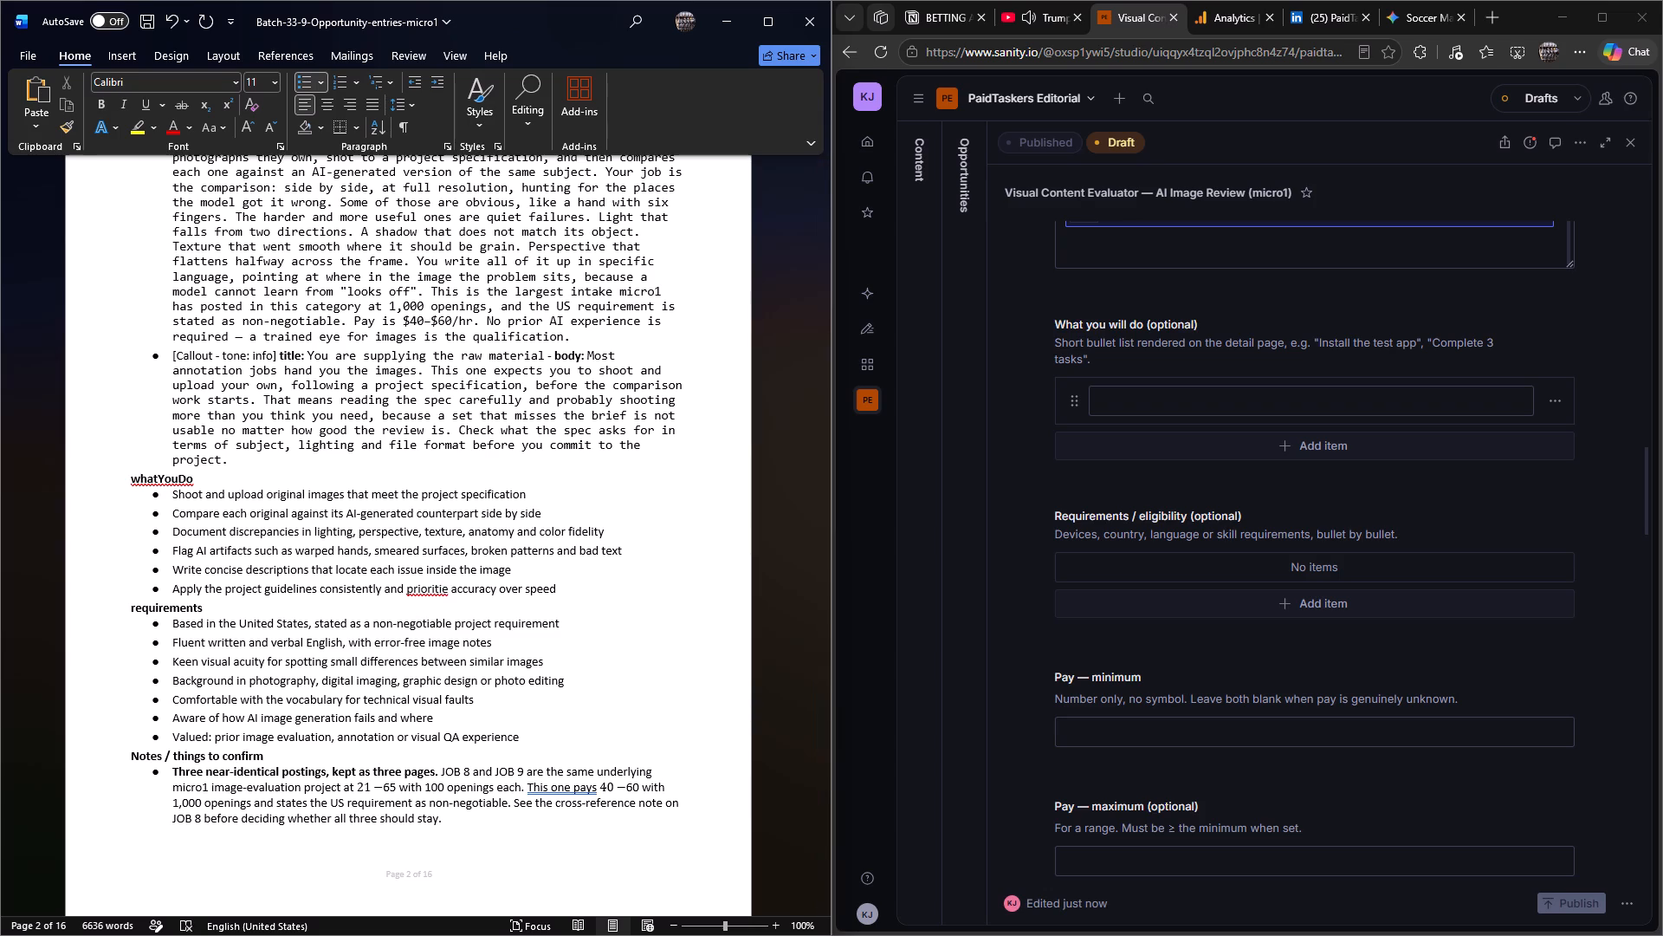
{"action": "left_click", "coordinate": [451, 597]}
Remove the bullet formatting from the six whatYouDo lines of Job 1 in the Word document.
{"action": "left_click_drag", "start_coordinate": [573, 583], "coordinate": [179, 504]}
{"action": "left_click", "coordinate": [294, 80]}
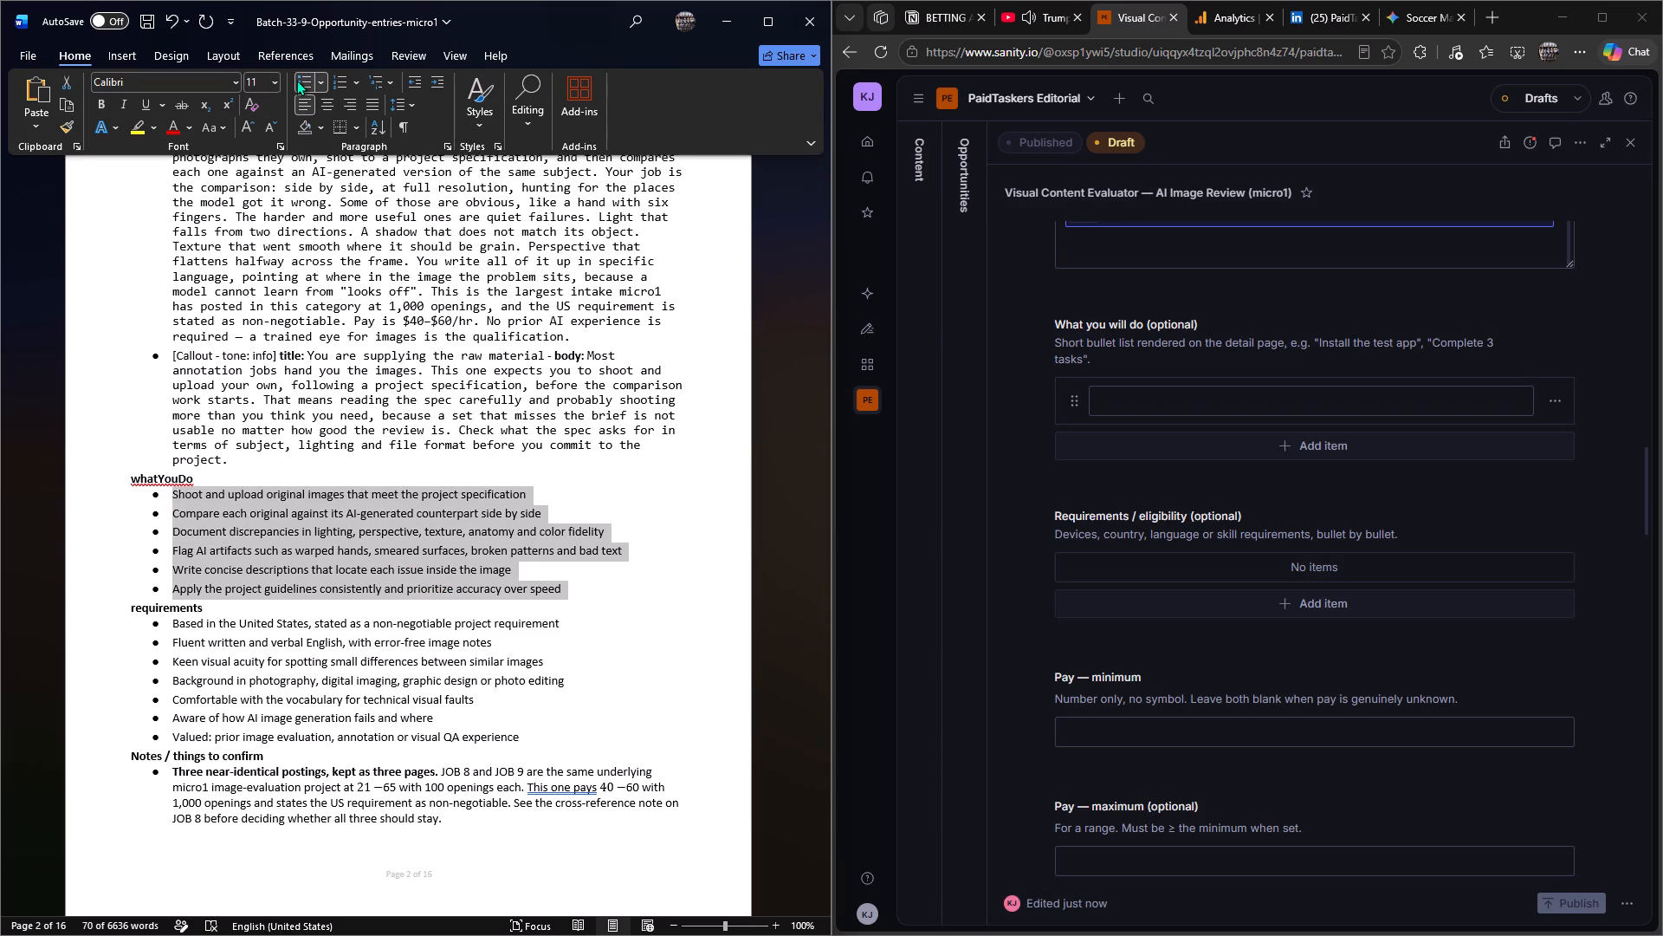
{"action": "left_click", "coordinate": [298, 80]}
{"action": "left_click", "coordinate": [366, 556]}
Copy "Shoot and upload original images that meet the project specification" from Word into the first What you will do item in the studio.
{"action": "left_click_drag", "start_coordinate": [527, 497], "coordinate": [149, 497]}
{"action": "key", "text": "ctrl+c"}
{"action": "left_click", "coordinate": [1274, 385]}
{"action": "key", "text": "ctrl+v"}
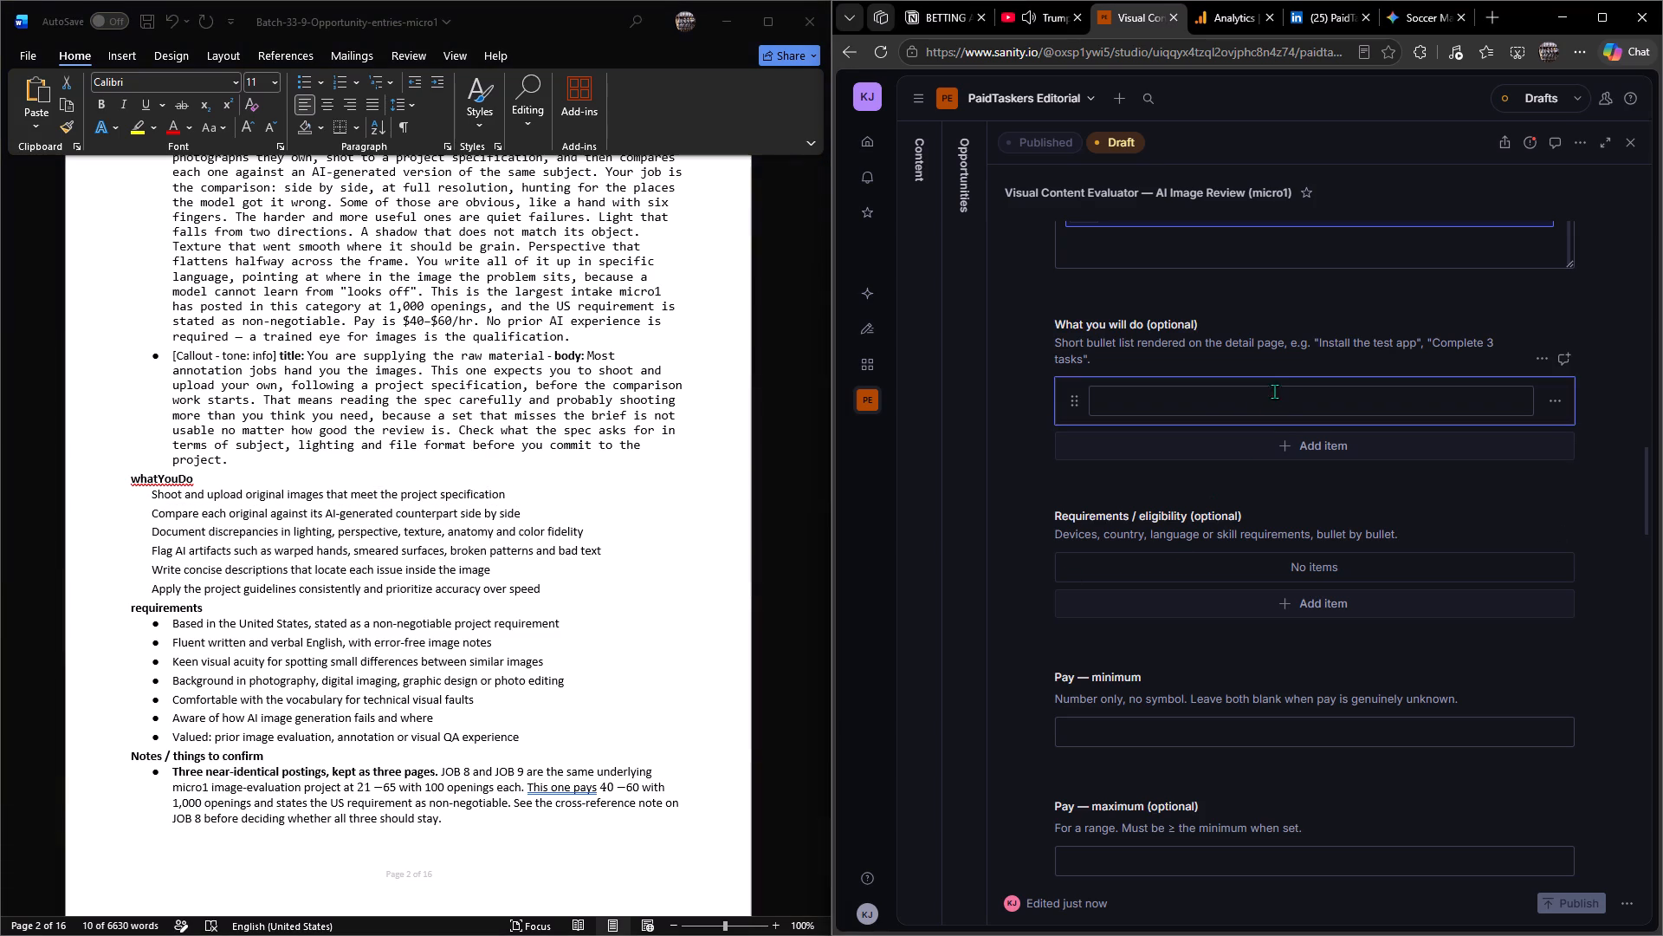
{"action": "left_click", "coordinate": [1270, 402]}
{"action": "key", "text": "ctrl+v"}
{"action": "scroll", "coordinate": [1290, 510], "scroll_direction": "up", "scroll_amount": 2}
{"action": "scroll", "coordinate": [1290, 510], "scroll_direction": "down", "scroll_amount": 2}
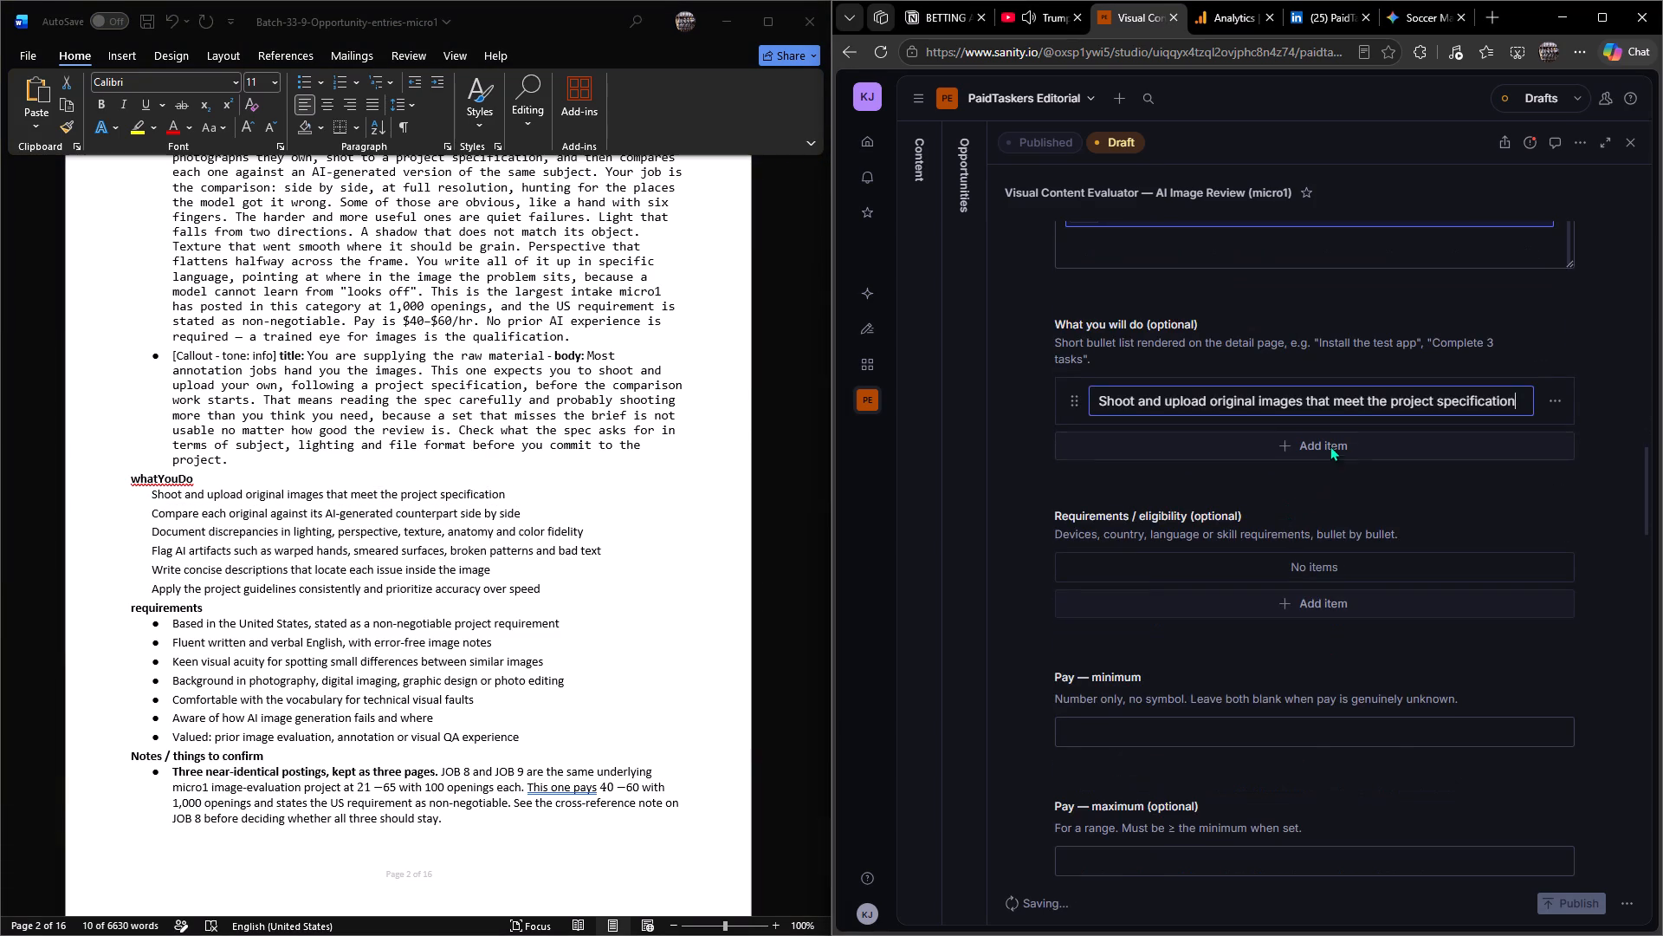
Add a second What you will do item with the copied line "Compare each original against its AI-generated counterpart side by side".
{"action": "left_click", "coordinate": [1330, 445]}
{"action": "left_click", "coordinate": [373, 527]}
{"action": "left_click_drag", "start_coordinate": [554, 516], "coordinate": [134, 519]}
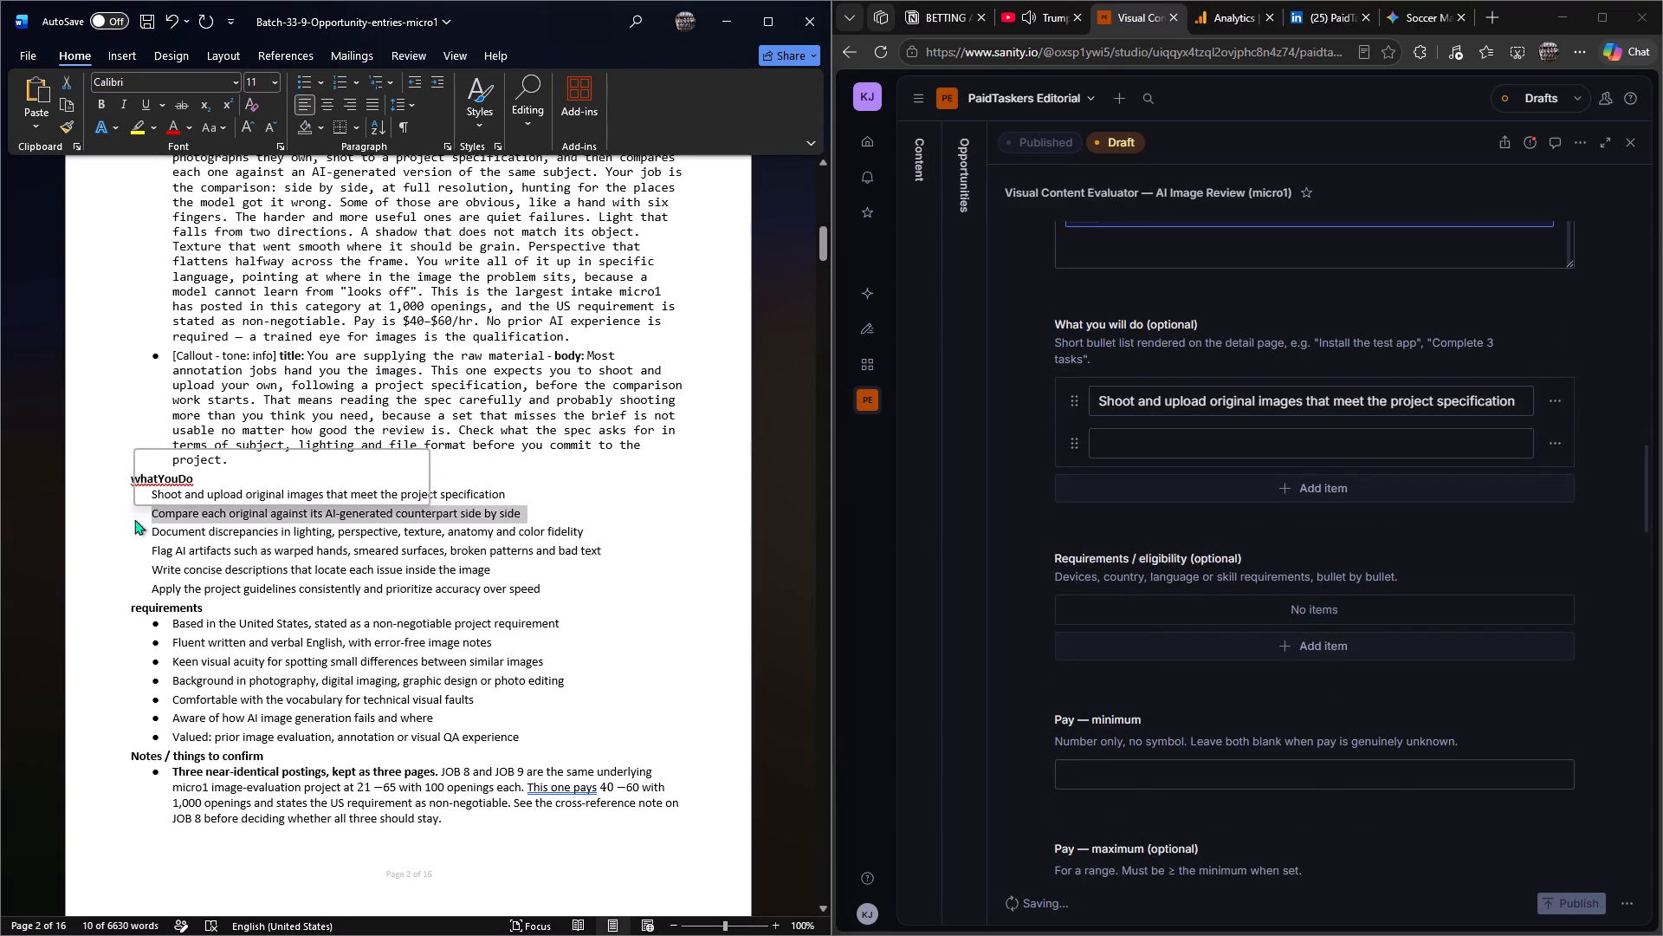
{"action": "key", "text": "ctrl+c"}
{"action": "left_click", "coordinate": [1259, 445]}
{"action": "key", "text": "ctrl+v"}
Add a third What you will do item with the copied line "Document discrepancies in lighting, perspective, texture, anatomy and color fidelity".
{"action": "left_click", "coordinate": [1224, 493]}
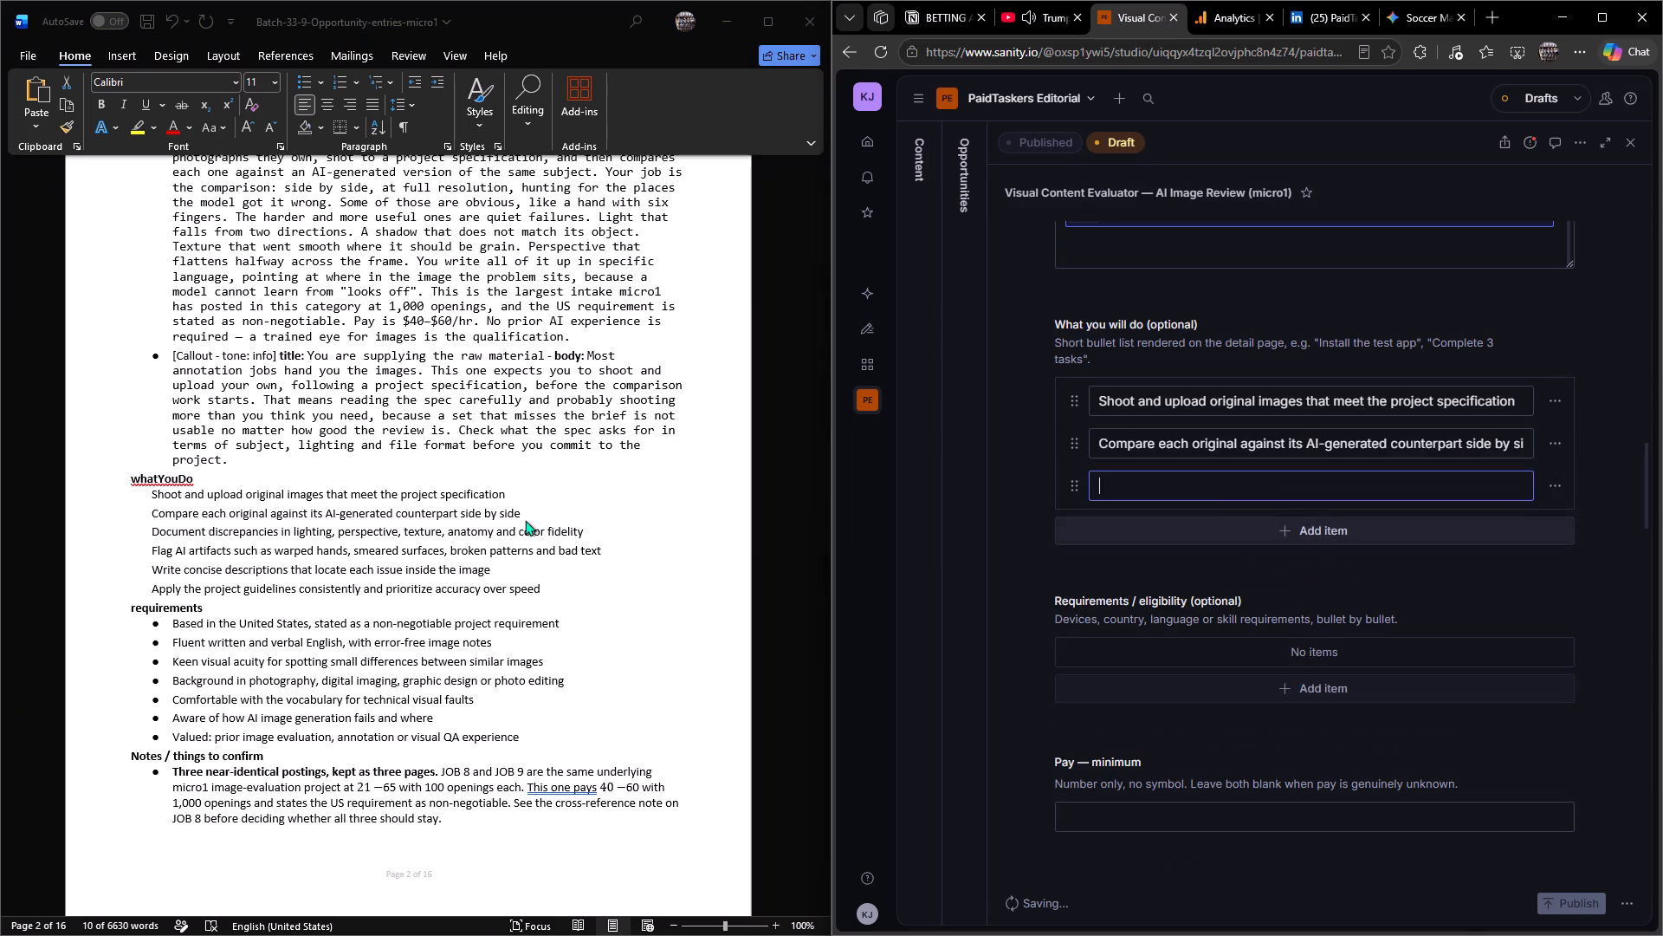
{"action": "left_click", "coordinate": [495, 524]}
{"action": "left_click_drag", "start_coordinate": [606, 524], "coordinate": [190, 534]}
{"action": "key", "text": "ctrl+c"}
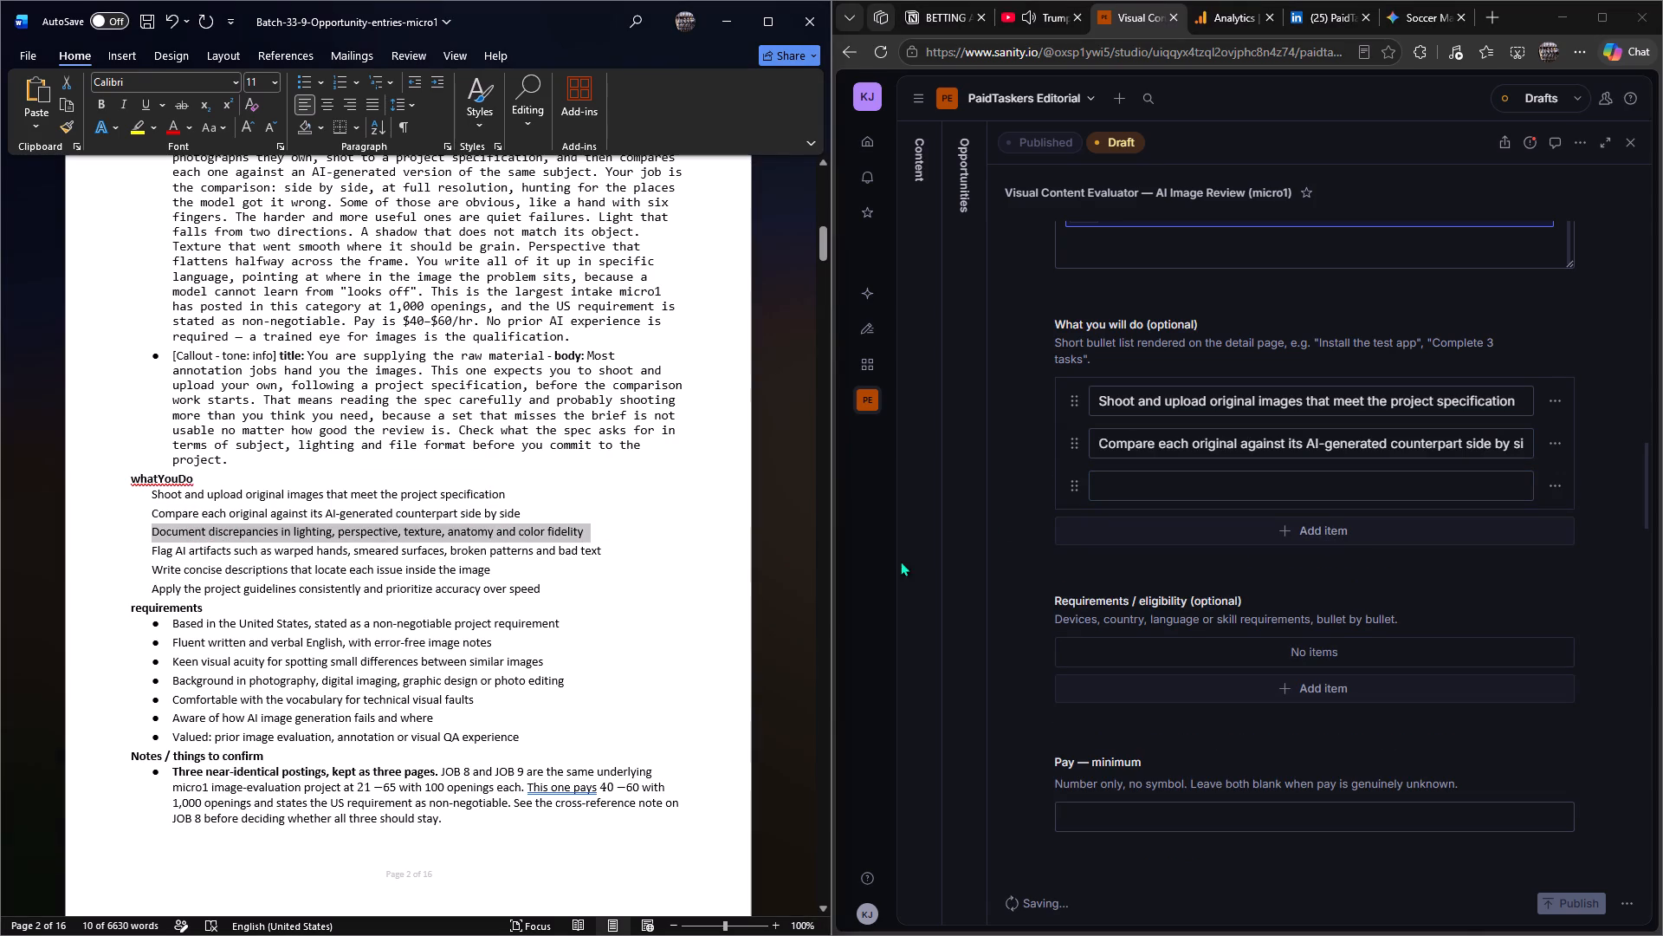
{"action": "left_click", "coordinate": [1267, 488]}
{"action": "key", "text": "ctrl+v"}
Add a fourth What you will do item with the copied line "Flag AI artifacts such as warped hands, smeared surfaces, broken patterns and bad text".
{"action": "left_click", "coordinate": [1244, 531]}
{"action": "left_click", "coordinate": [503, 568]}
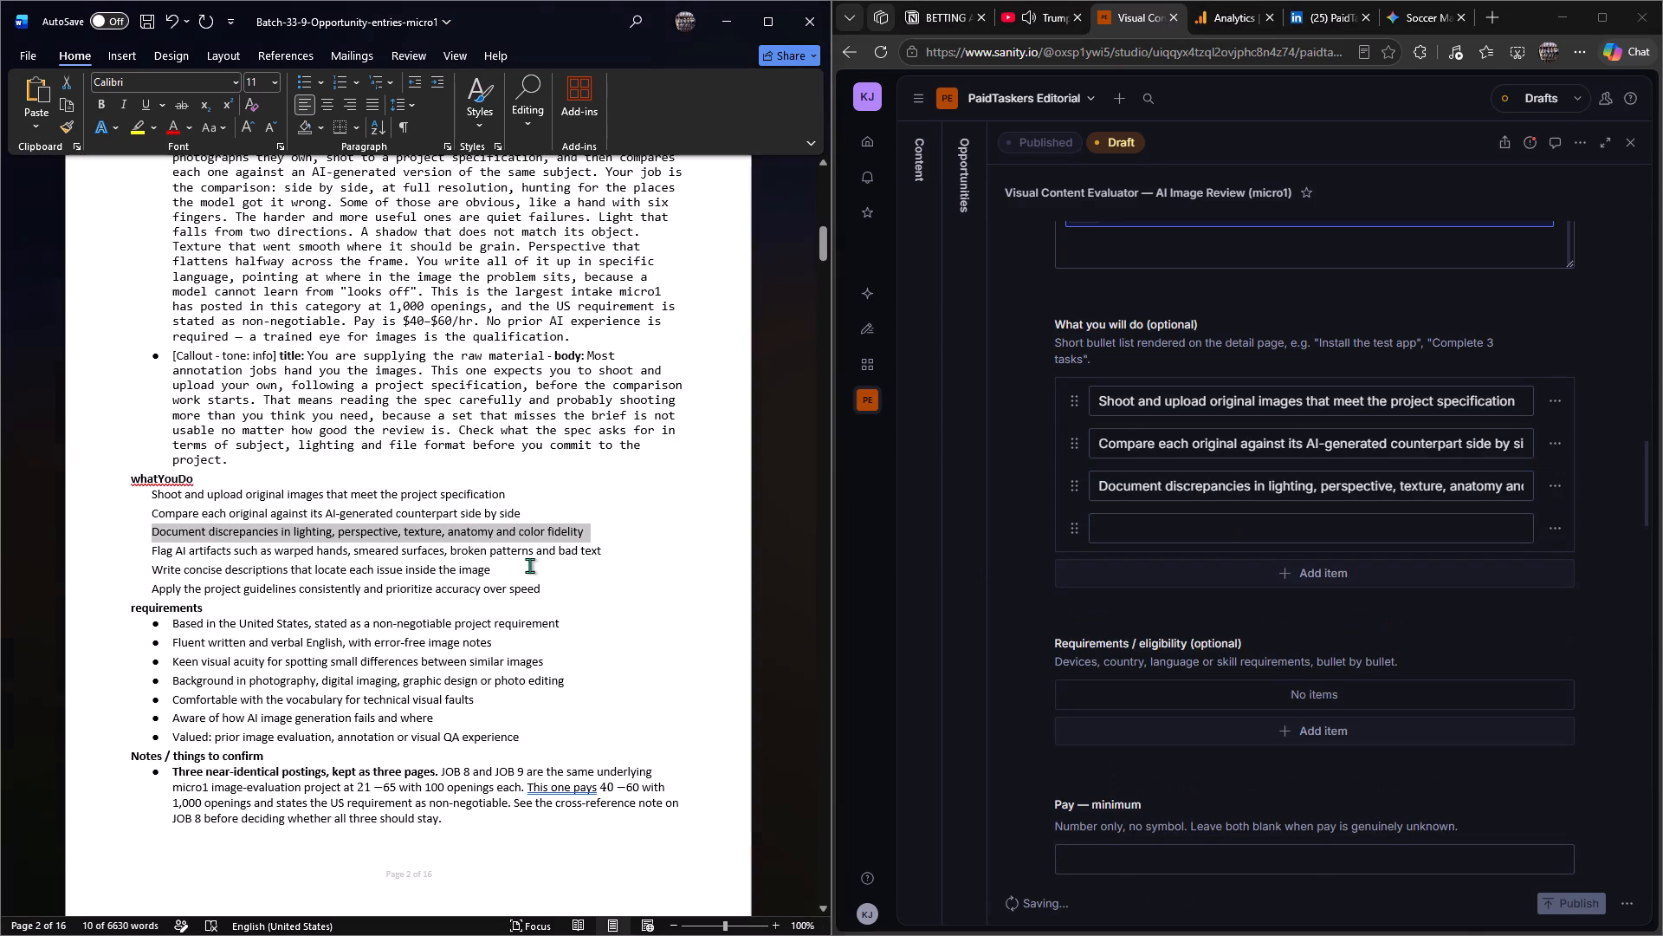
{"action": "left_click_drag", "start_coordinate": [630, 545], "coordinate": [173, 544]}
{"action": "key", "text": "ctrl+c"}
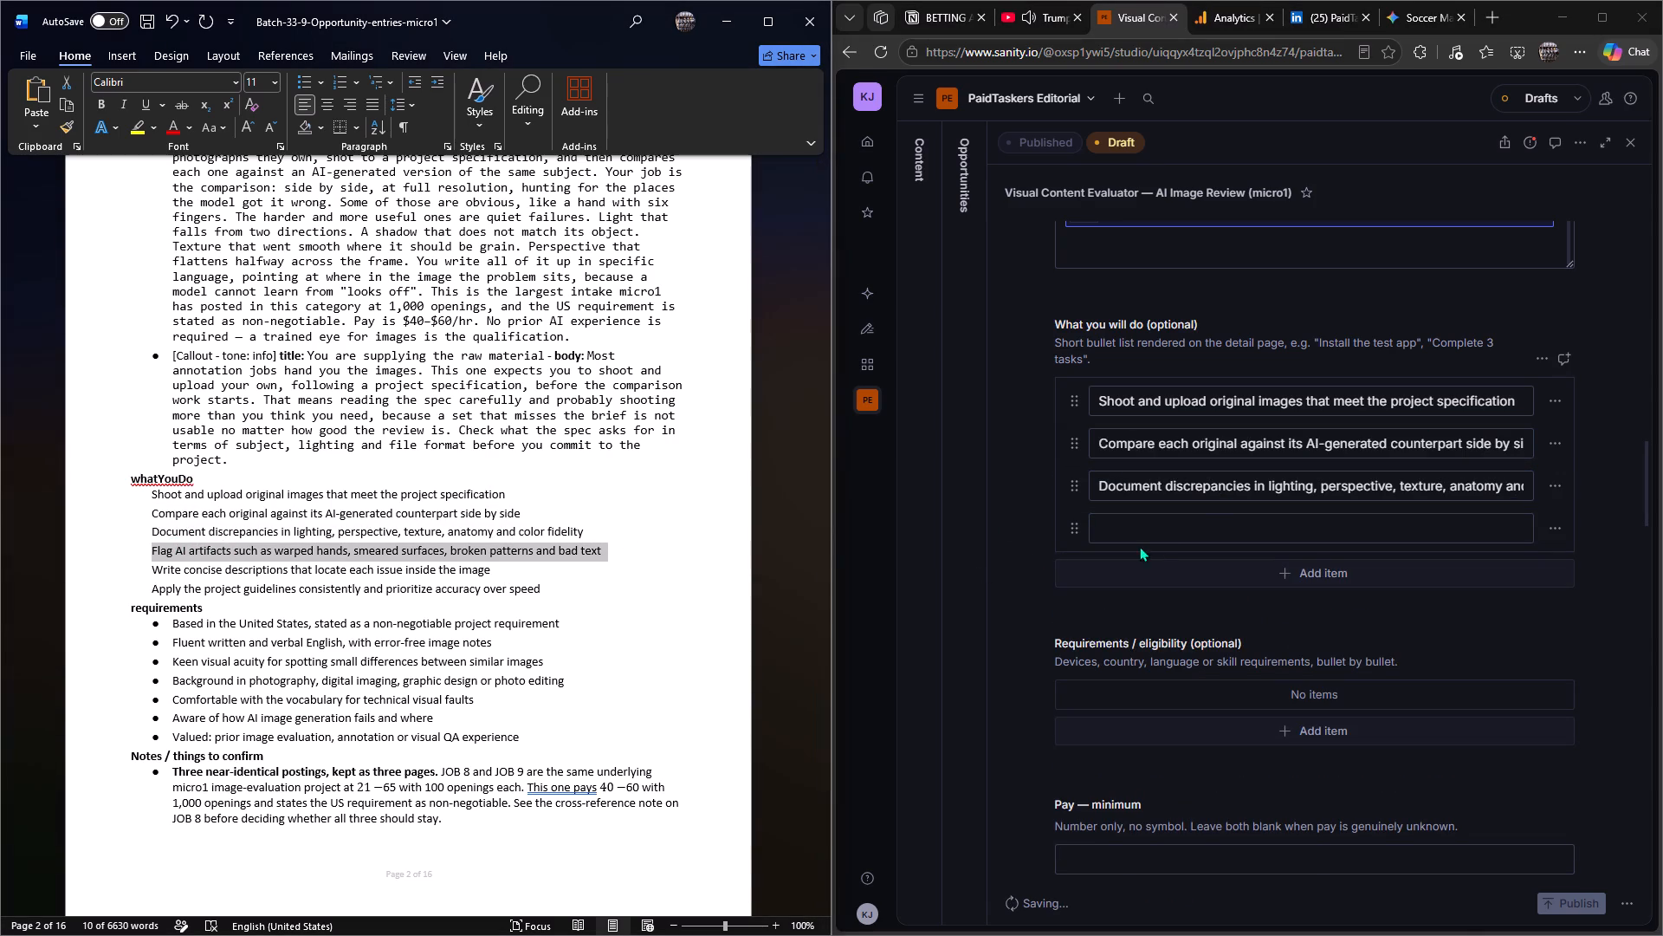
{"action": "left_click", "coordinate": [1209, 524]}
{"action": "key", "text": "ctrl+v"}
Add a fifth What you will do item with the copied line "Write concise descriptions that locate each issue inside the image".
{"action": "left_click", "coordinate": [1184, 582]}
{"action": "left_click", "coordinate": [511, 591]}
{"action": "left_click_drag", "start_coordinate": [523, 573], "coordinate": [415, 575]}
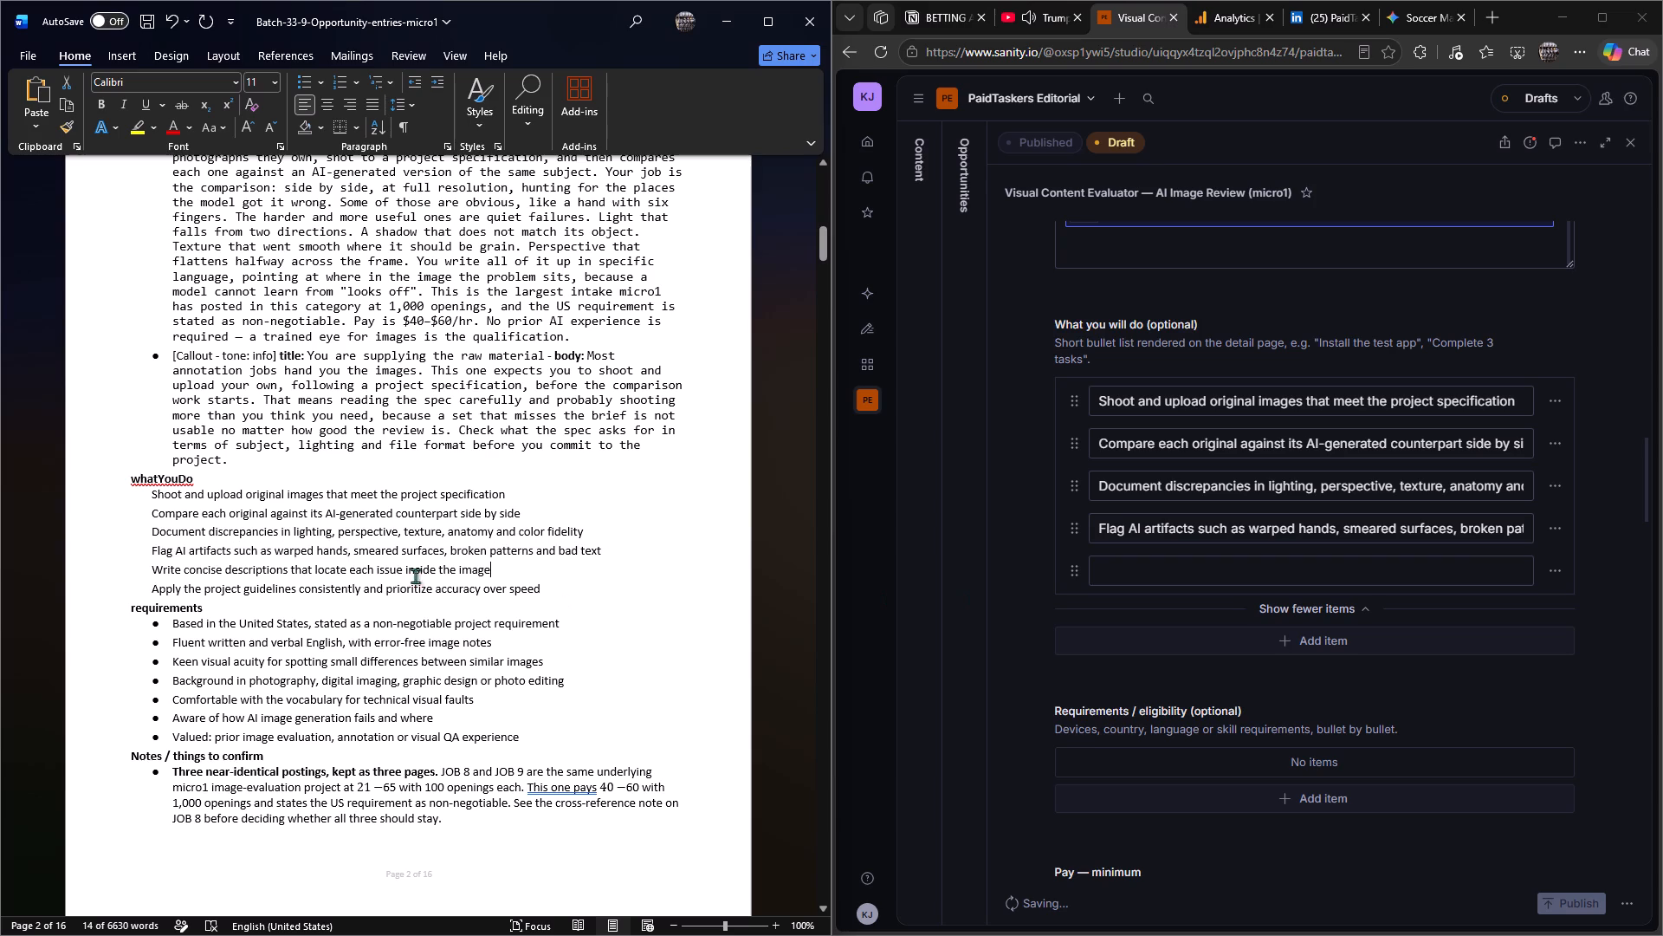
{"action": "left_click_drag", "start_coordinate": [415, 575], "coordinate": [172, 575]}
{"action": "key", "text": "ctrl+c"}
{"action": "left_click", "coordinate": [1226, 573]}
{"action": "key", "text": "ctrl+v"}
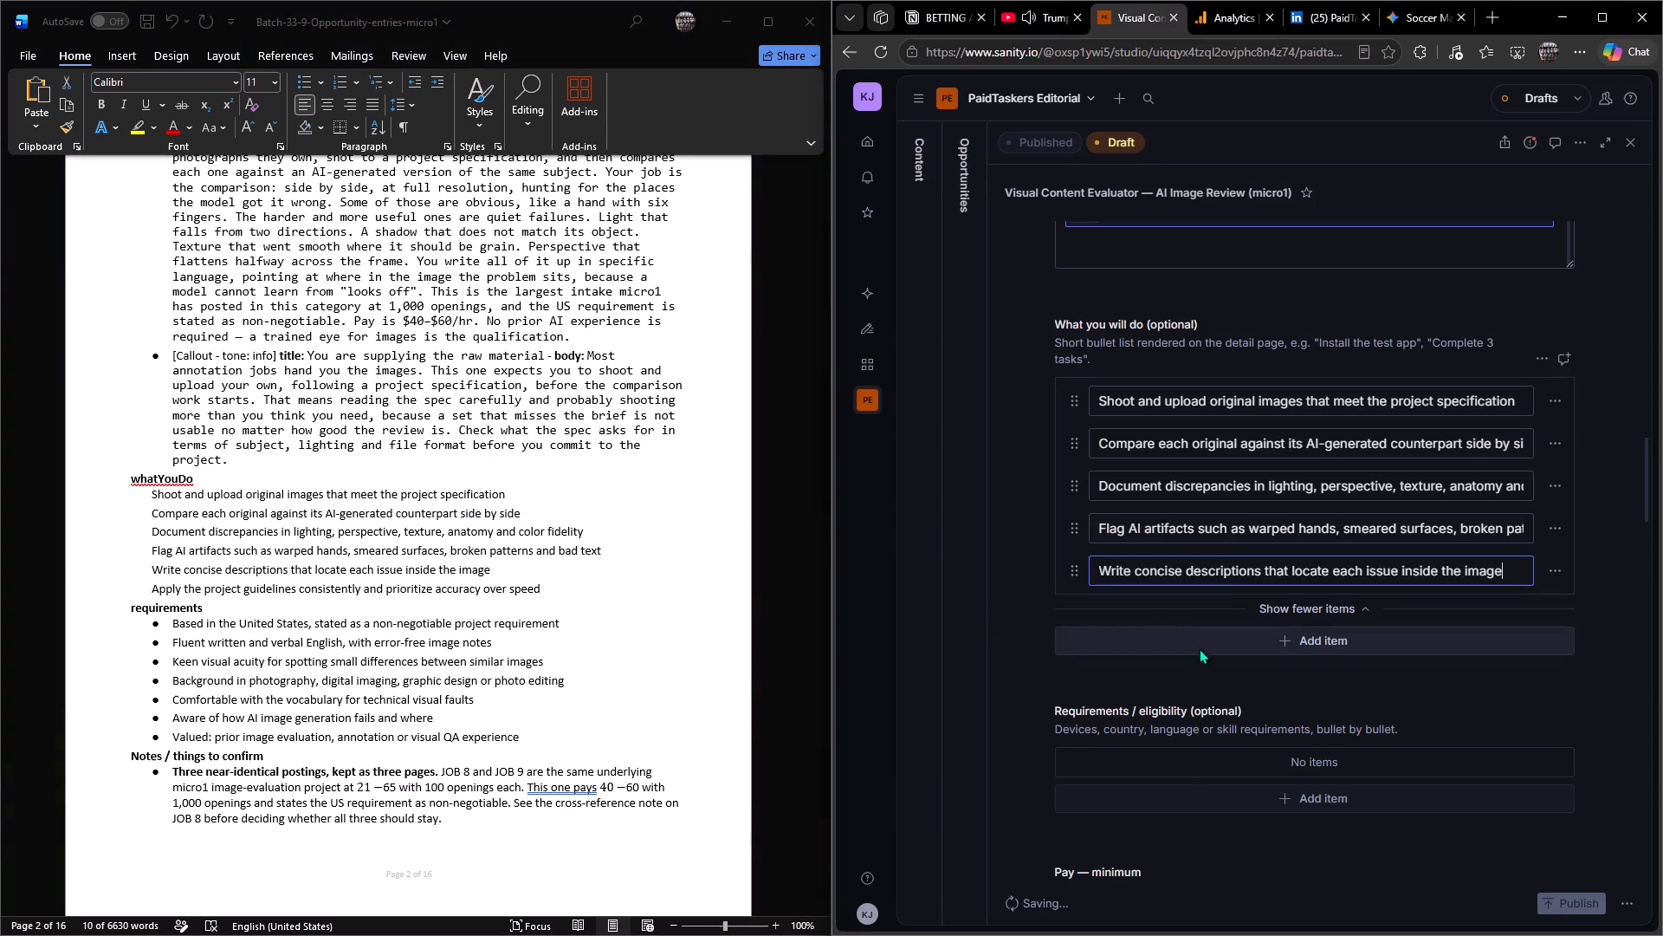
Add a sixth What you will do item with the copied line "Apply the project guidelines consistently and prioritize accuracy over speed".
{"action": "left_click", "coordinate": [1199, 648]}
{"action": "left_click", "coordinate": [553, 555]}
{"action": "left_click", "coordinate": [550, 589]}
{"action": "left_click_drag", "start_coordinate": [560, 585], "coordinate": [168, 583]}
{"action": "key", "text": "ctrl+c"}
{"action": "left_click", "coordinate": [1252, 615]}
{"action": "key", "text": "ctrl+v"}
Add an empty first item to the opportunity's Requirements / eligibility list.
{"action": "scroll", "coordinate": [1249, 625], "scroll_direction": "down", "scroll_amount": 4}
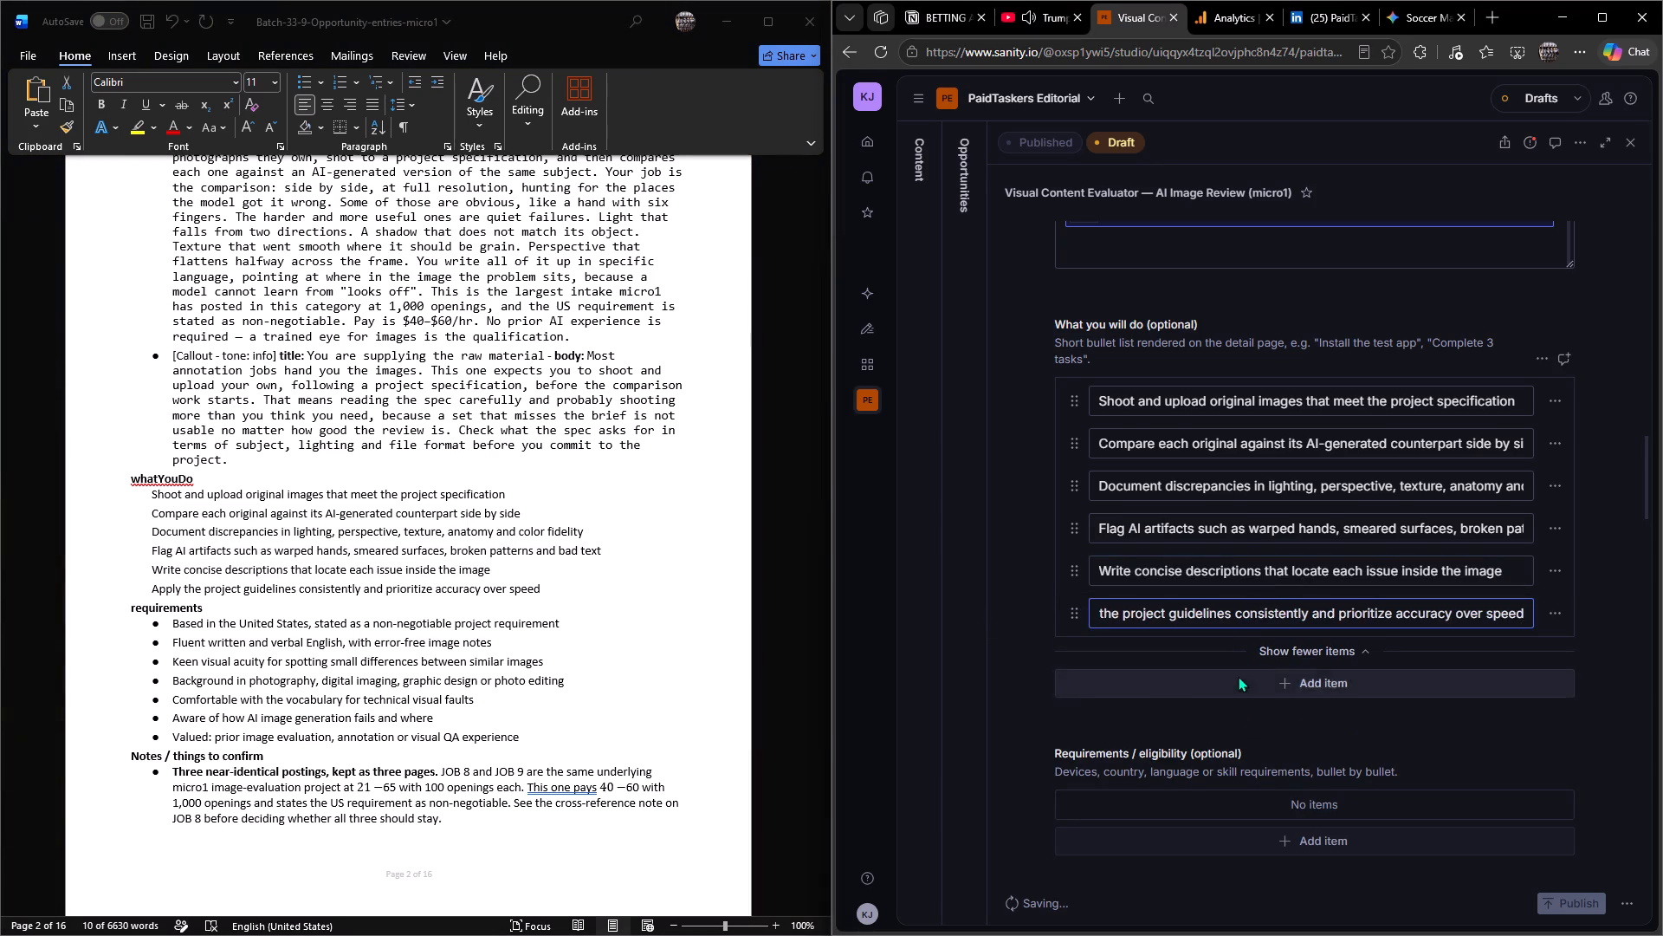
{"action": "scroll", "coordinate": [1238, 676], "scroll_direction": "down", "scroll_amount": 2}
{"action": "left_click", "coordinate": [1068, 544]}
{"action": "scroll", "coordinate": [1078, 548], "scroll_direction": "down", "scroll_amount": 2}
{"action": "left_click", "coordinate": [1152, 497]}
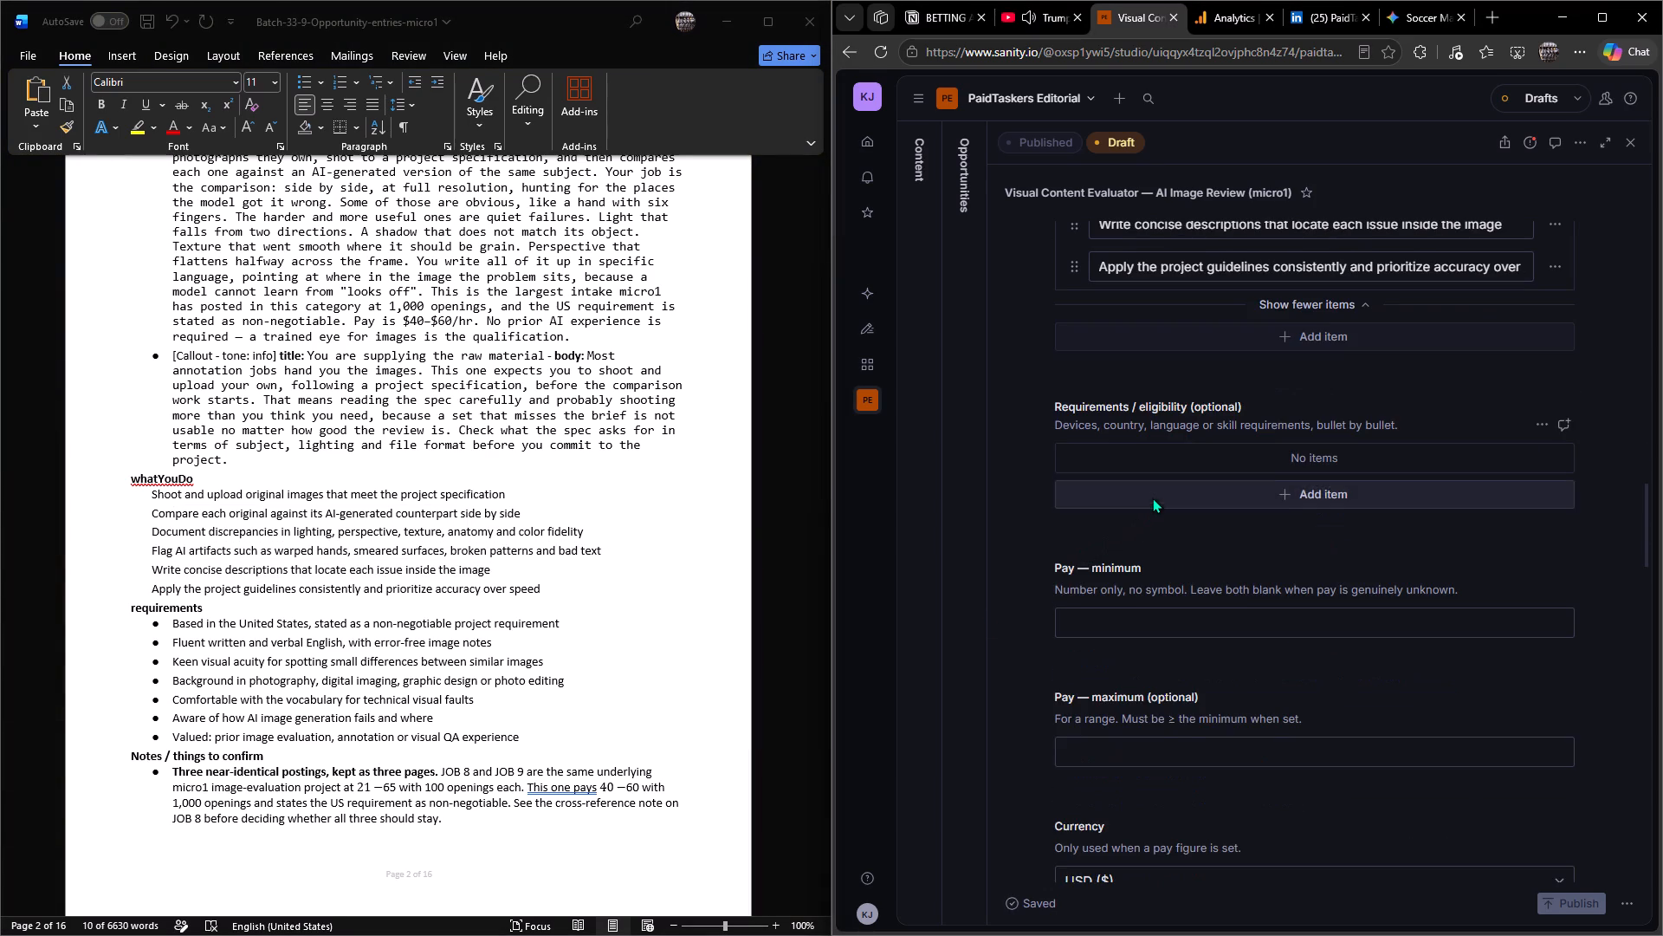
Remove the bullet formatting from the seven requirements lines of Job 1 in the Word document.
{"action": "left_click", "coordinate": [375, 514]}
{"action": "scroll", "coordinate": [378, 515], "scroll_direction": "down", "scroll_amount": 5}
{"action": "left_click", "coordinate": [391, 534]}
{"action": "left_click_drag", "start_coordinate": [526, 526], "coordinate": [379, 497]}
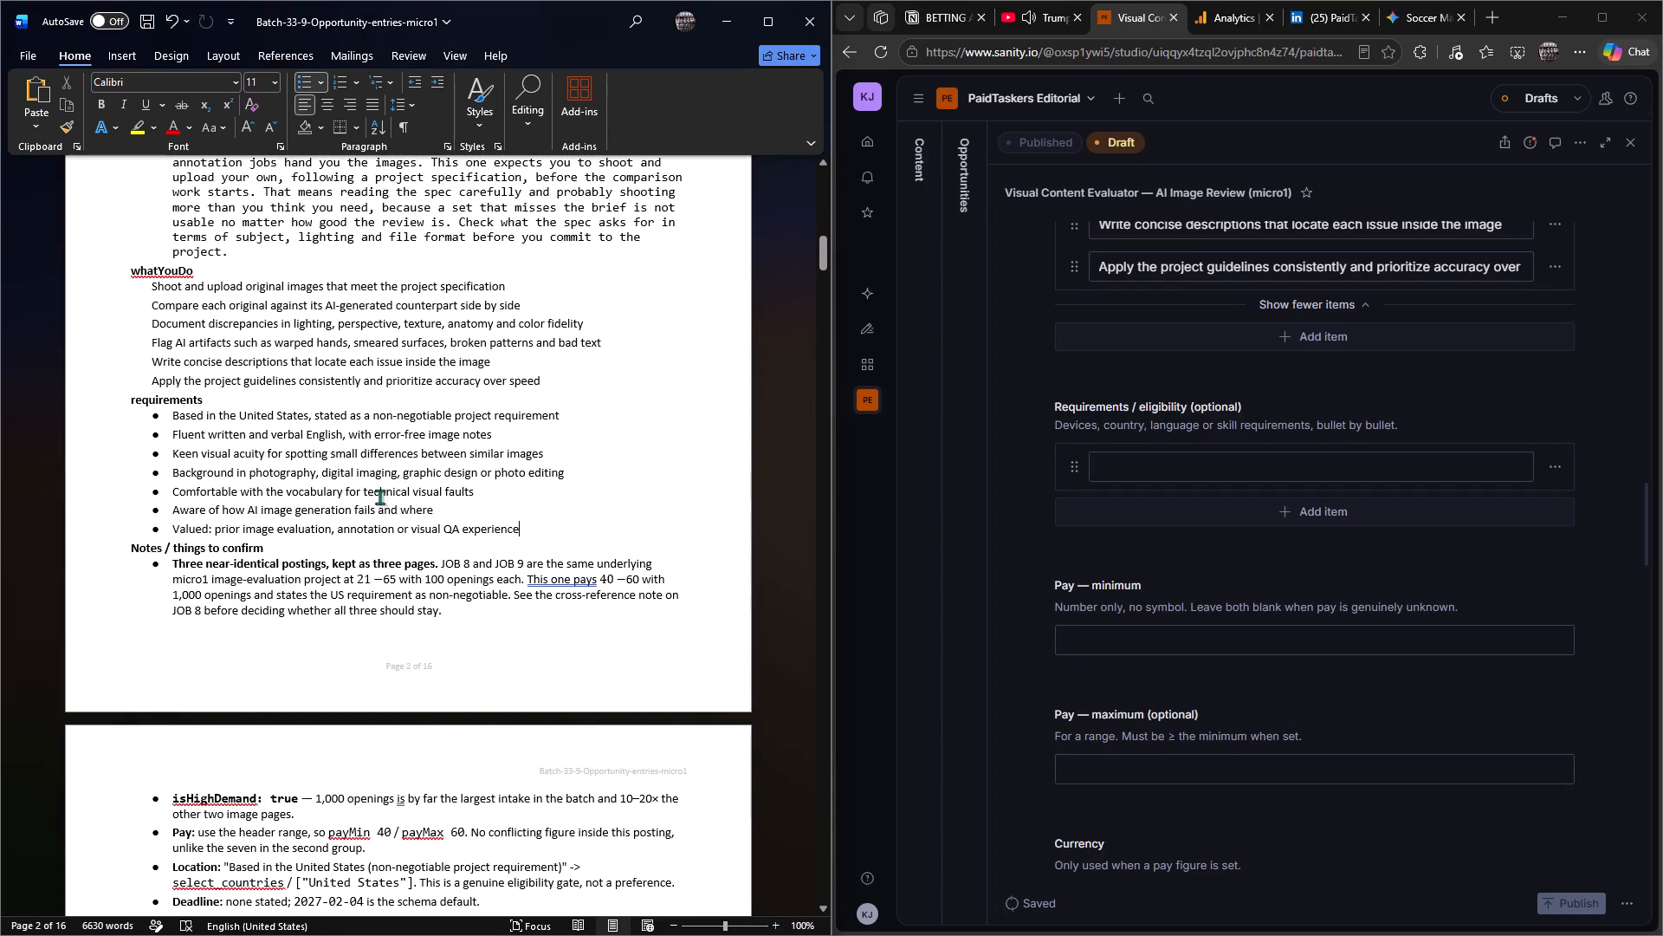
{"action": "left_click_drag", "start_coordinate": [379, 497], "coordinate": [158, 424]}
{"action": "left_click", "coordinate": [297, 84]}
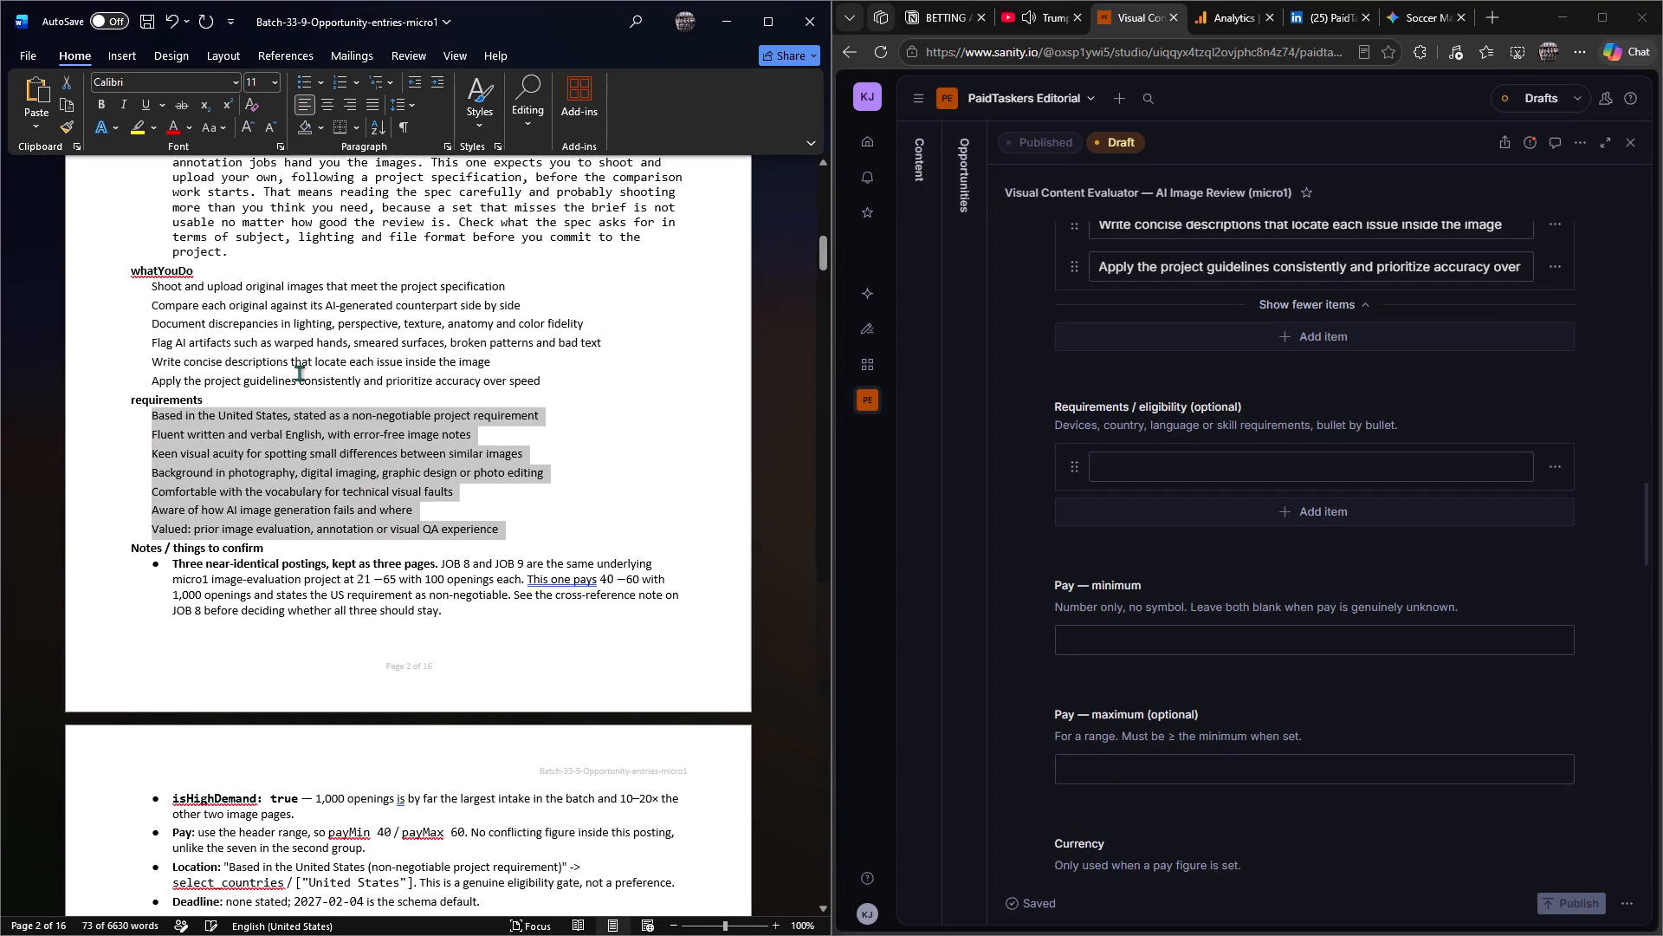
{"action": "left_click", "coordinate": [301, 492]}
Copy "Based in the United States, stated as a non-negotiable project requirement" from Word into the first Requirements / eligibility item.
{"action": "left_click_drag", "start_coordinate": [579, 419], "coordinate": [178, 419]}
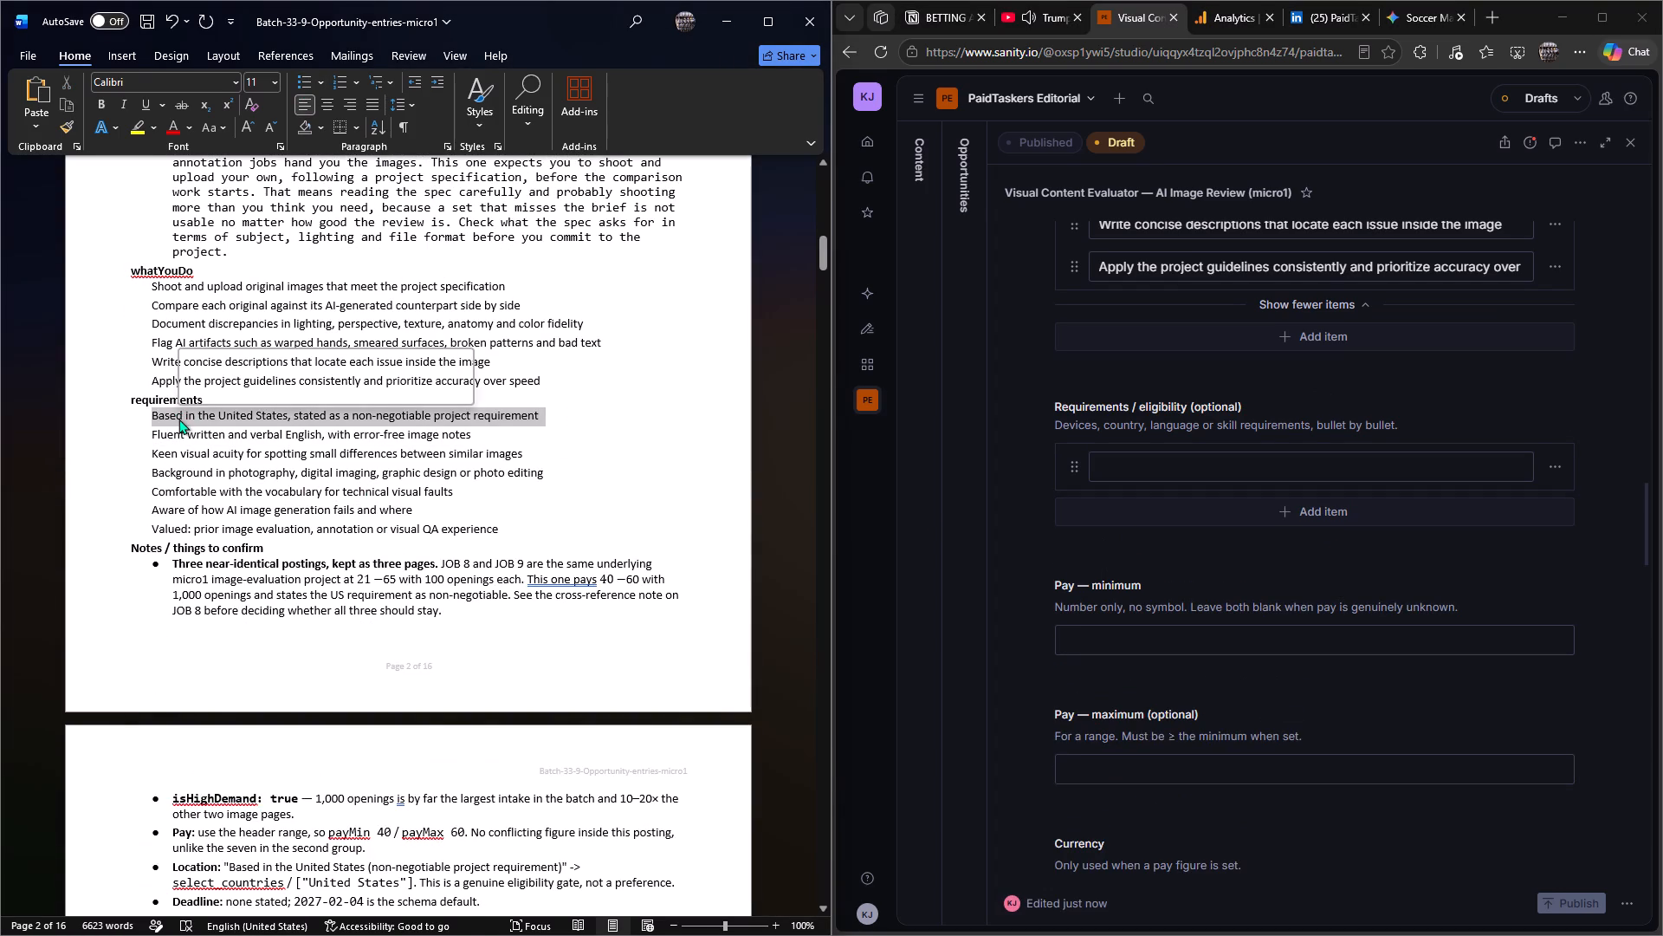
{"action": "key", "text": "ctrl+c"}
{"action": "left_click", "coordinate": [1248, 478]}
{"action": "key", "text": "ctrl+v"}
Add a second Requirements / eligibility item with the copied line "Fluent written and verbal English, with error-free image notes".
{"action": "left_click", "coordinate": [579, 511]}
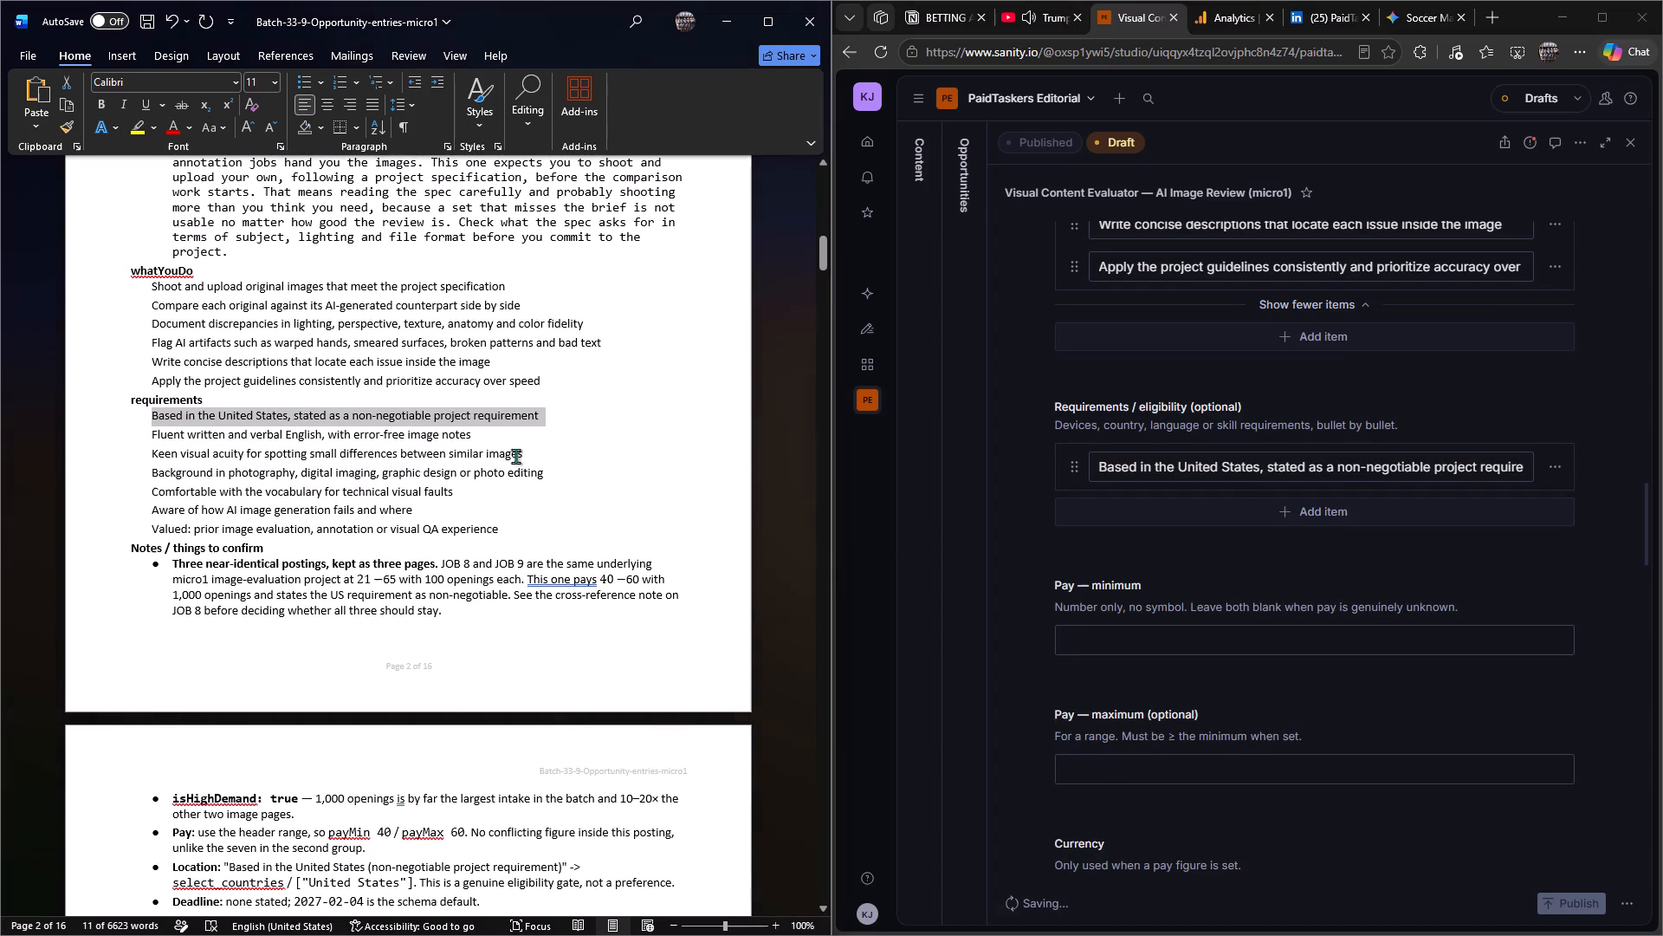
{"action": "left_click", "coordinate": [503, 445]}
{"action": "left_click_drag", "start_coordinate": [502, 436], "coordinate": [169, 445]}
{"action": "key", "text": "ctrl+c"}
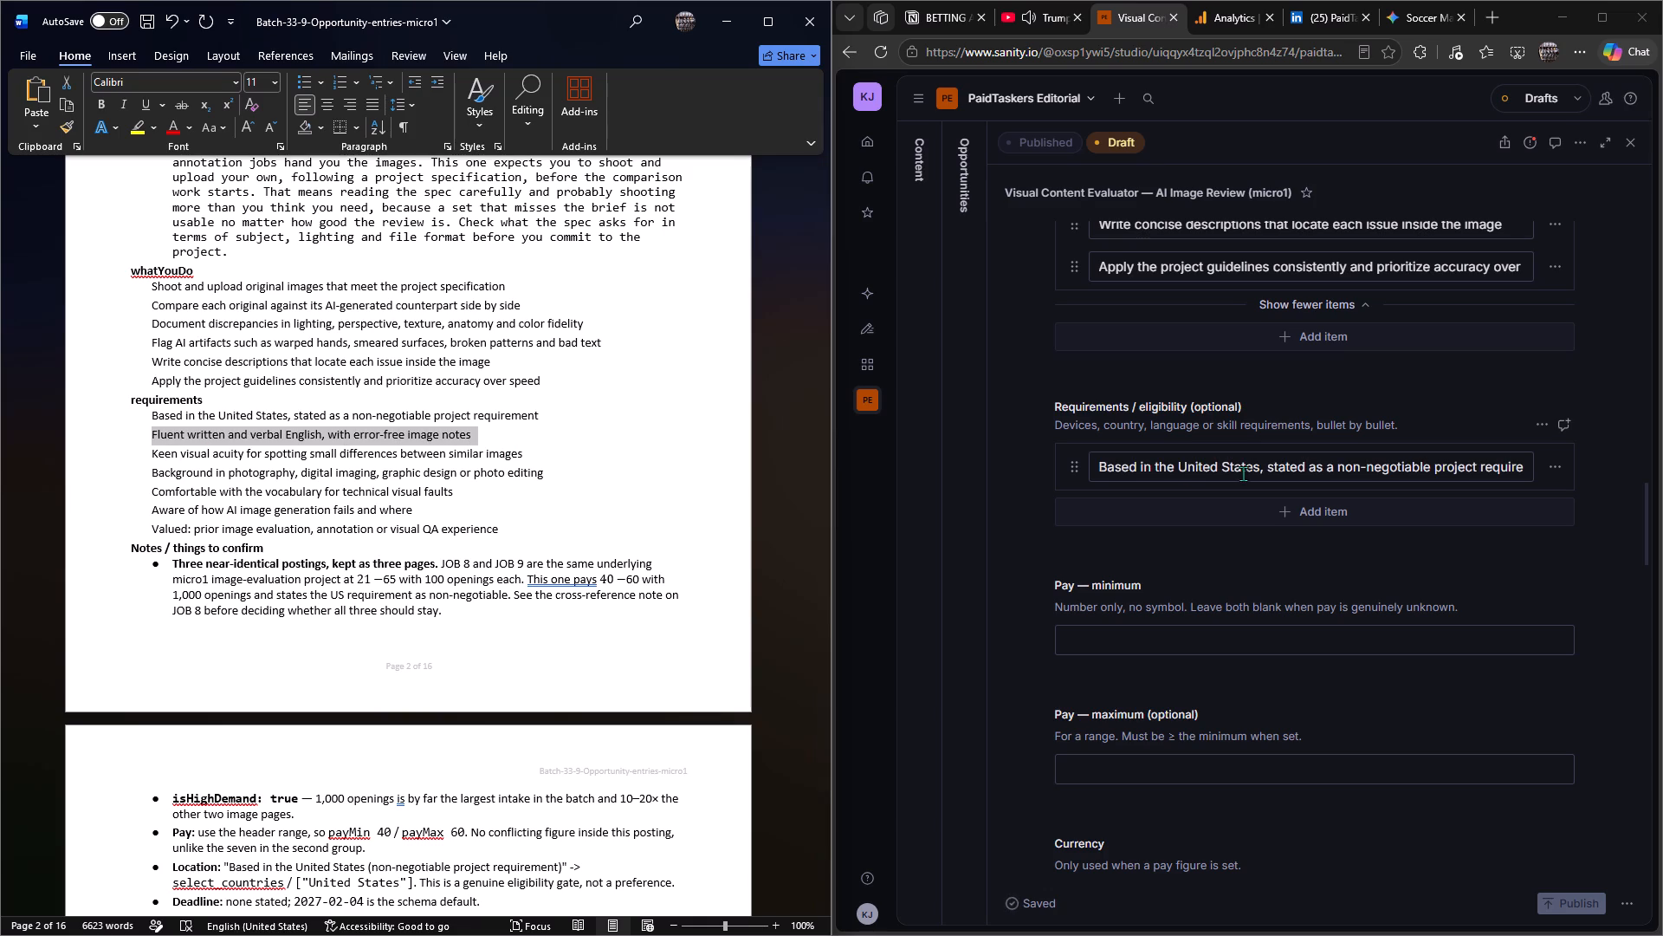
{"action": "left_click", "coordinate": [1227, 521]}
{"action": "key", "text": "ctrl+v"}
Add a third Requirements / eligibility item with the copied line "Keen visual acuity for spotting small differences between similar images".
{"action": "left_click", "coordinate": [521, 518]}
{"action": "left_click_drag", "start_coordinate": [546, 458], "coordinate": [395, 456]}
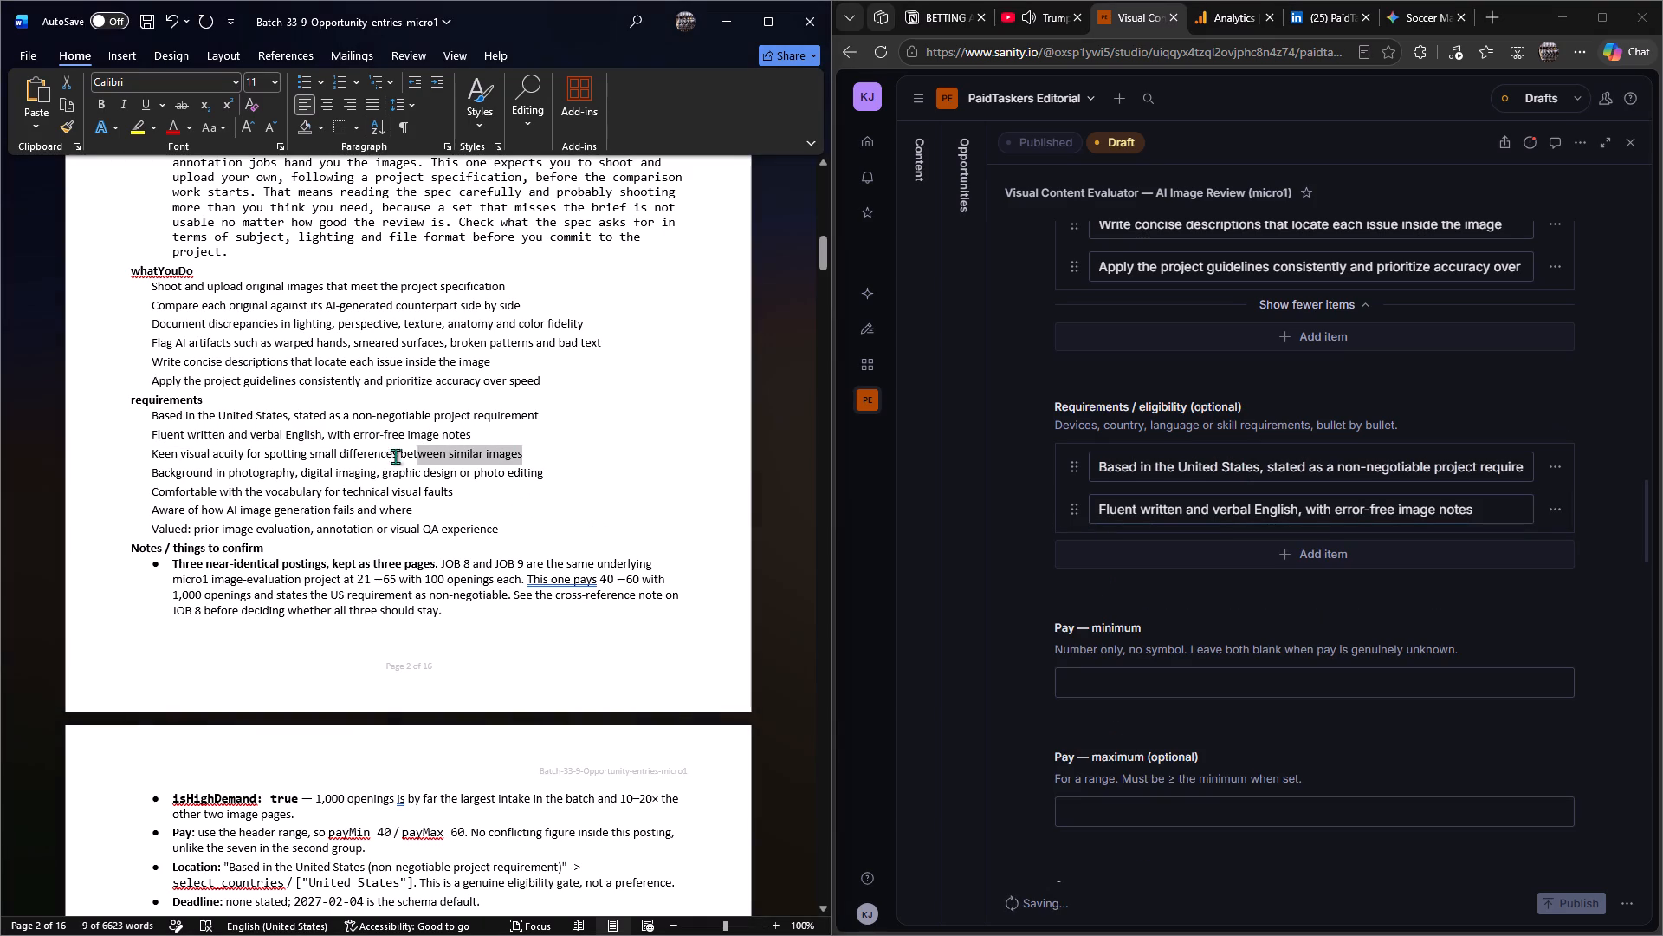
{"action": "left_click_drag", "start_coordinate": [395, 456], "coordinate": [182, 456]}
{"action": "left_click", "coordinate": [278, 456]}
{"action": "left_click_drag", "start_coordinate": [560, 454], "coordinate": [158, 454]}
{"action": "key", "text": "ctrl+c"}
{"action": "left_click", "coordinate": [1234, 549]}
{"action": "key", "text": "ctrl+v"}
Add a fourth Requirements / eligibility item with the copied line "Background in photography, digital imaging, graphic design or photo editing".
{"action": "left_click", "coordinate": [1209, 597]}
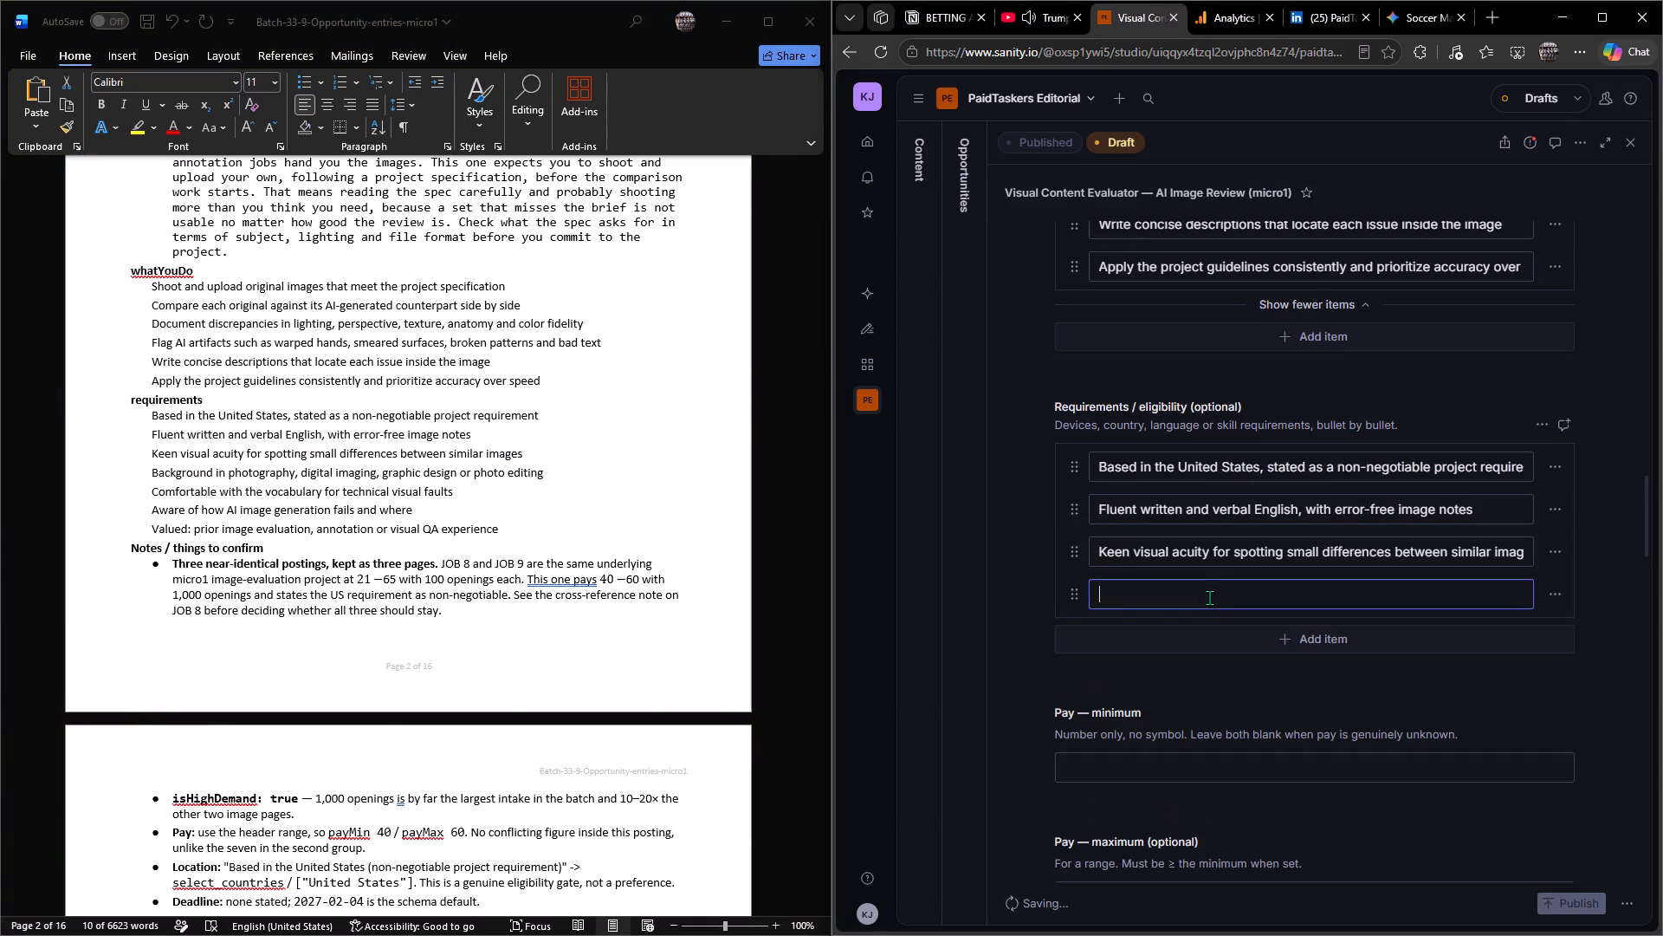
{"action": "left_click", "coordinate": [493, 502]}
{"action": "left_click_drag", "start_coordinate": [566, 472], "coordinate": [217, 477]}
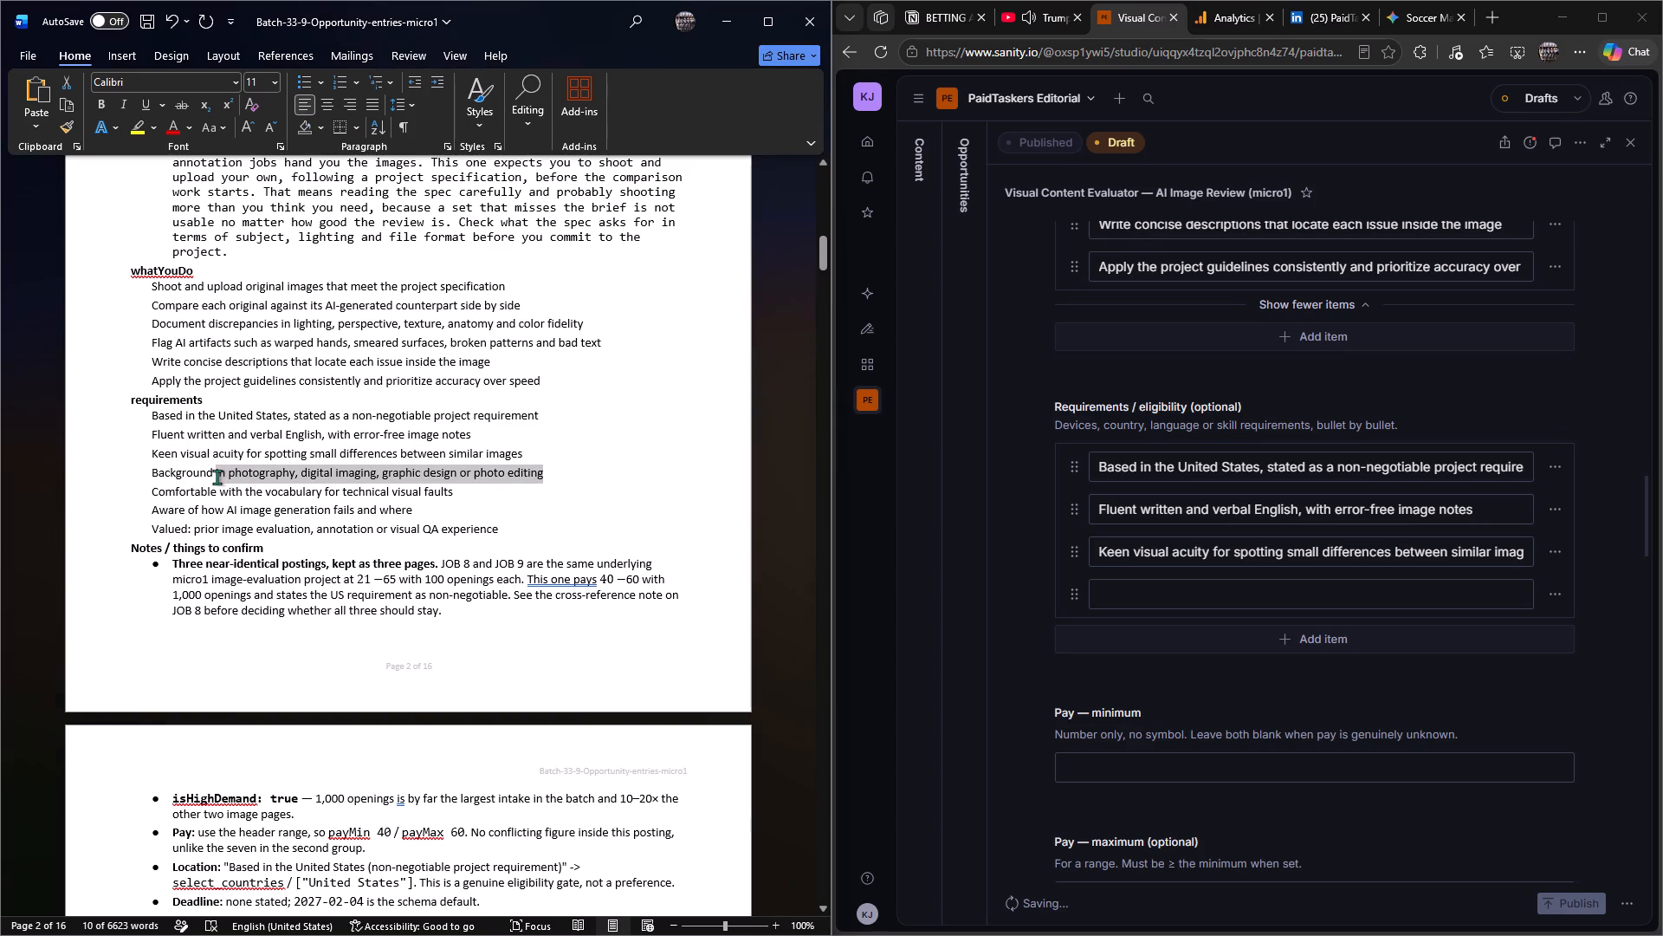
{"action": "left_click_drag", "start_coordinate": [217, 477], "coordinate": [160, 477]}
{"action": "key", "text": "ctrl+c"}
{"action": "left_click", "coordinate": [1218, 599]}
{"action": "key", "text": "ctrl+v"}
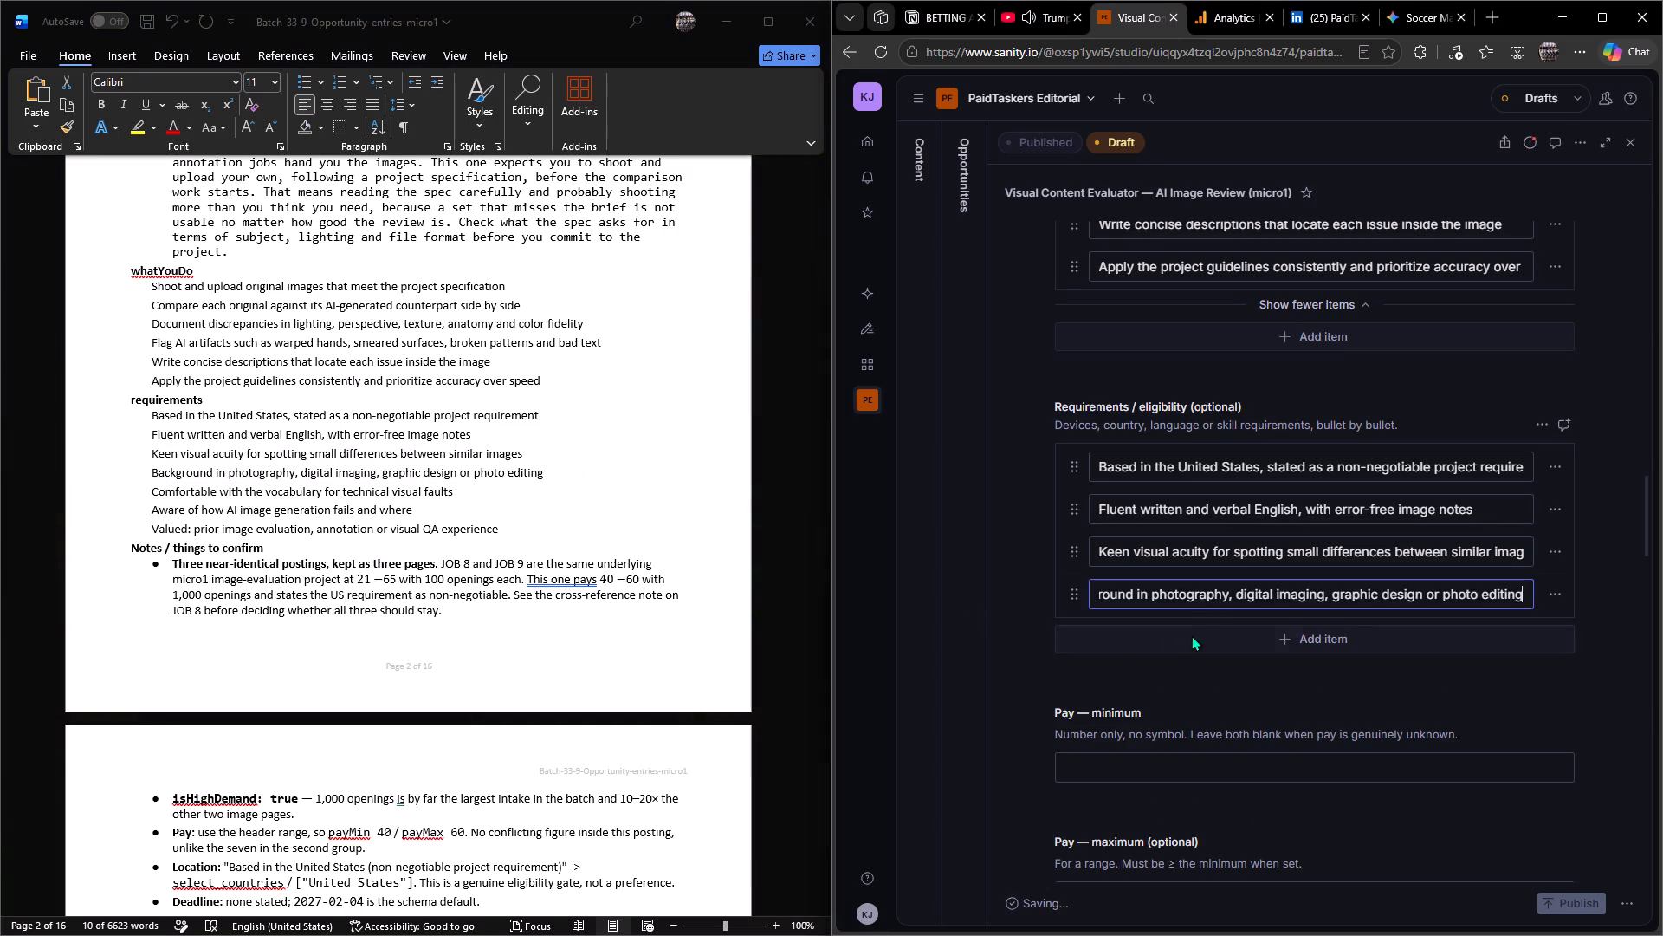
Add a fifth Requirements / eligibility item with the copied line "Comfortable with the vocabulary for technical visual faults".
{"action": "left_click", "coordinate": [1191, 635]}
{"action": "left_click", "coordinate": [450, 541]}
{"action": "left_click_drag", "start_coordinate": [484, 490], "coordinate": [195, 488]}
{"action": "key", "text": "ctrl+c"}
{"action": "left_click", "coordinate": [1288, 647]}
{"action": "key", "text": "ctrl+v"}
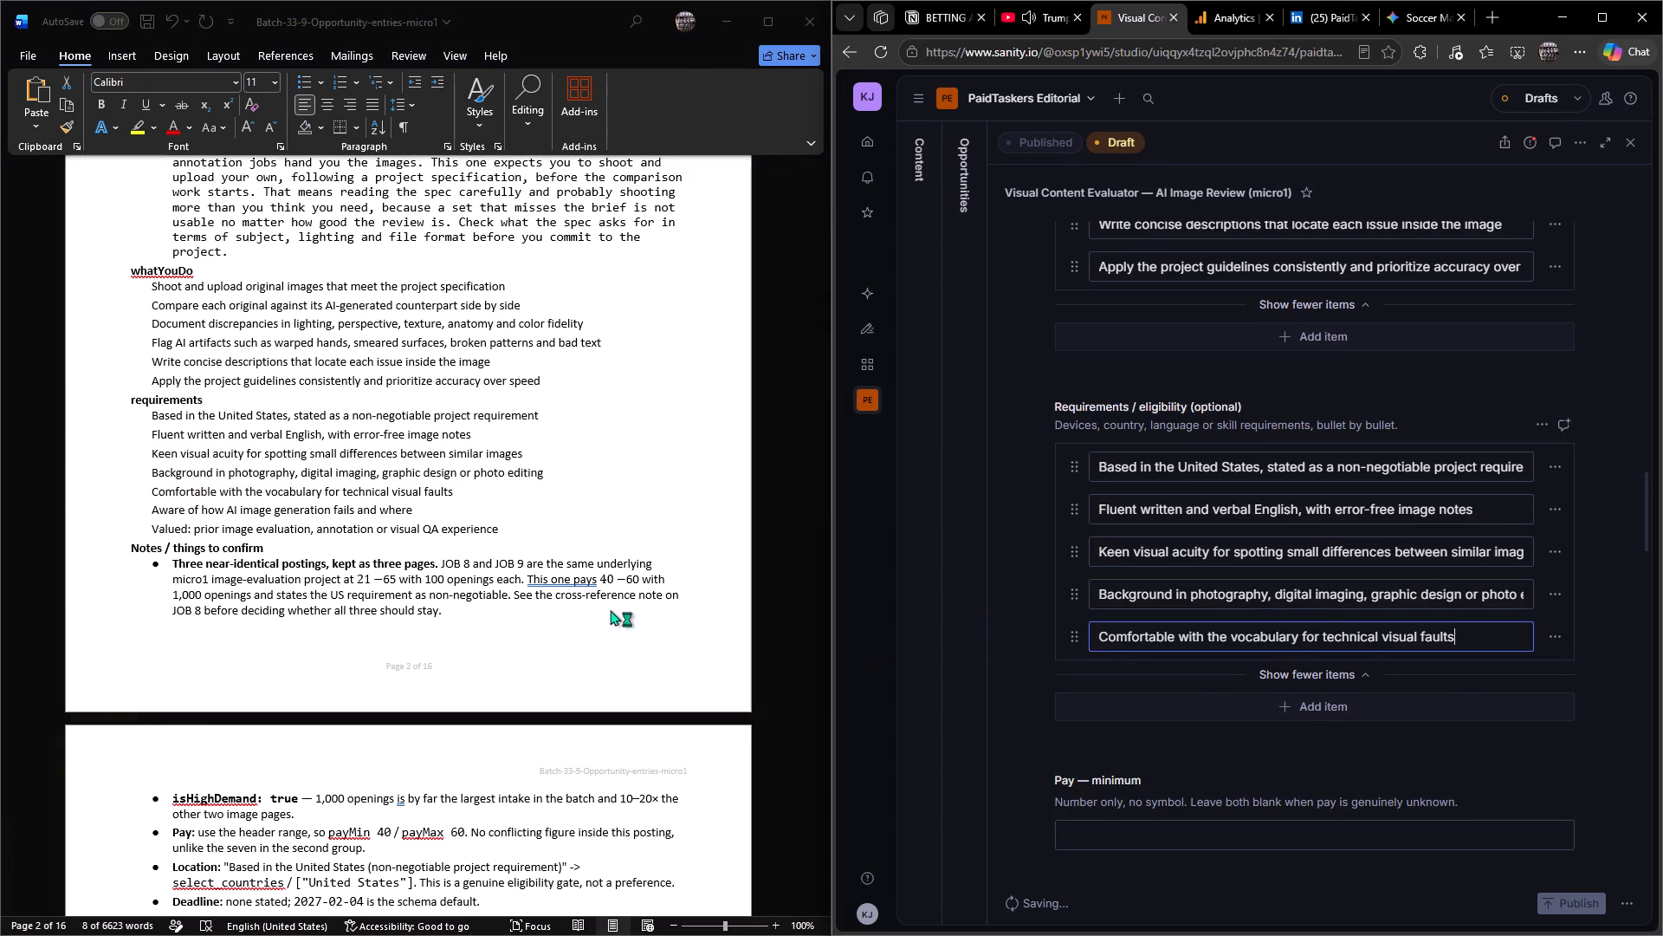
Add a sixth Requirements / eligibility item with the copied line "Aware of how AI image generation fails and where".
{"action": "left_click", "coordinate": [432, 575]}
{"action": "left_click_drag", "start_coordinate": [447, 512], "coordinate": [172, 515]}
{"action": "key", "text": "ctrl+c"}
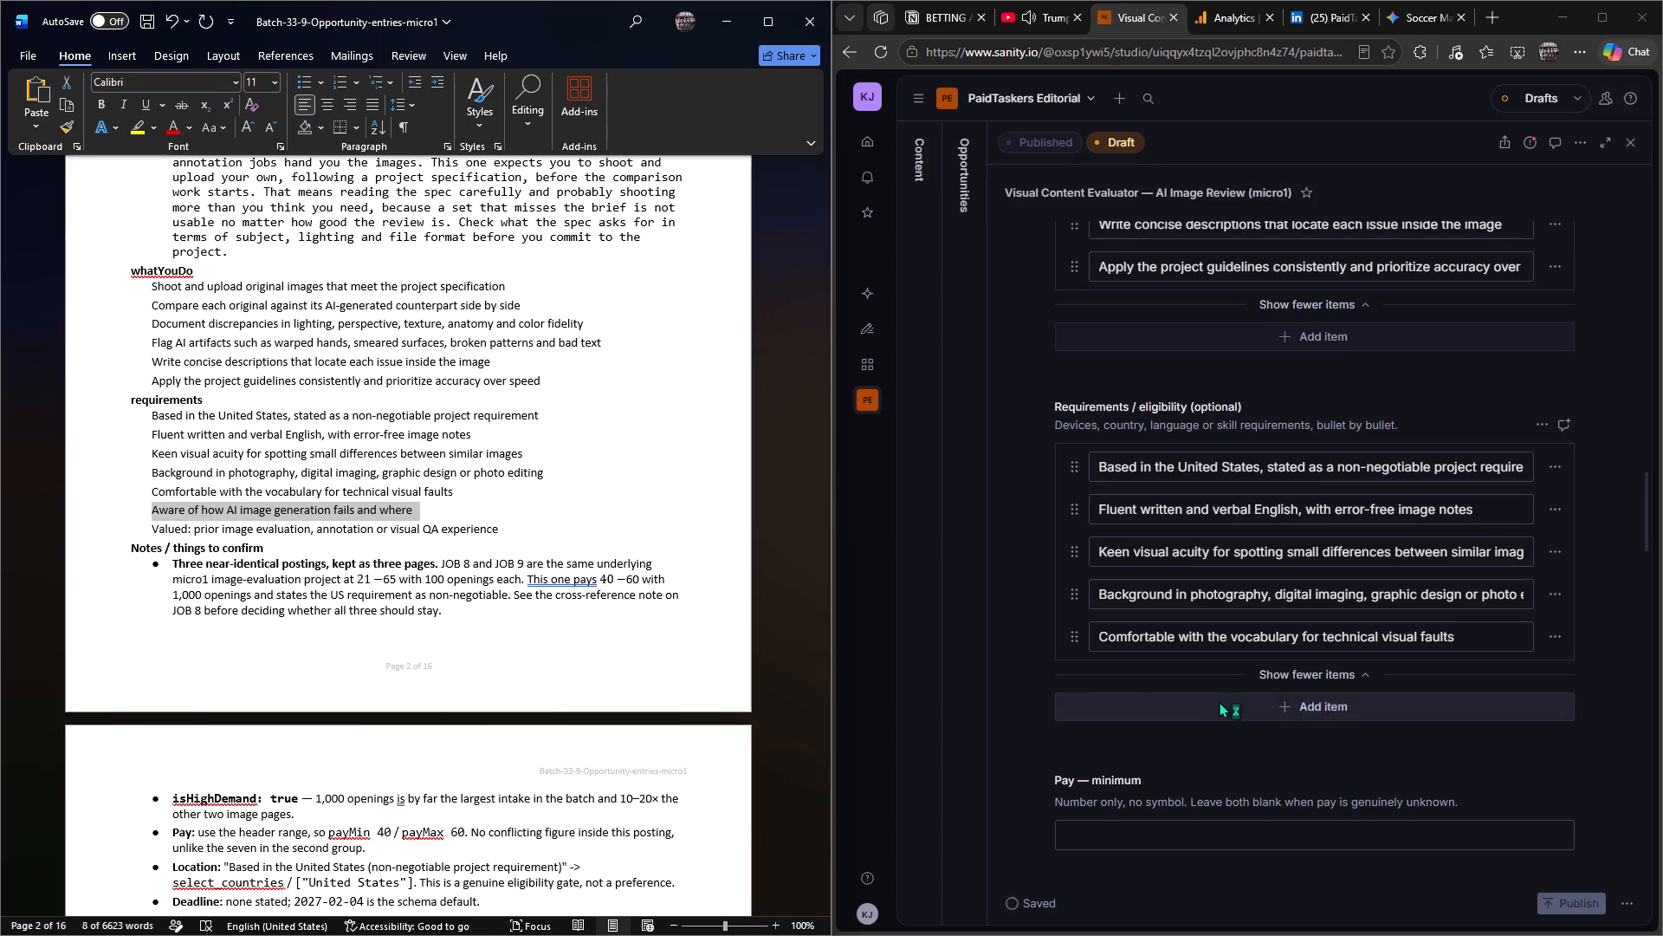
{"action": "left_click", "coordinate": [1239, 701]}
{"action": "key", "text": "ctrl+v"}
Add a seventh Requirements / eligibility item with the copied line "Valued: prior image evaluation, annotation or visual QA experience".
{"action": "left_click", "coordinate": [1186, 750]}
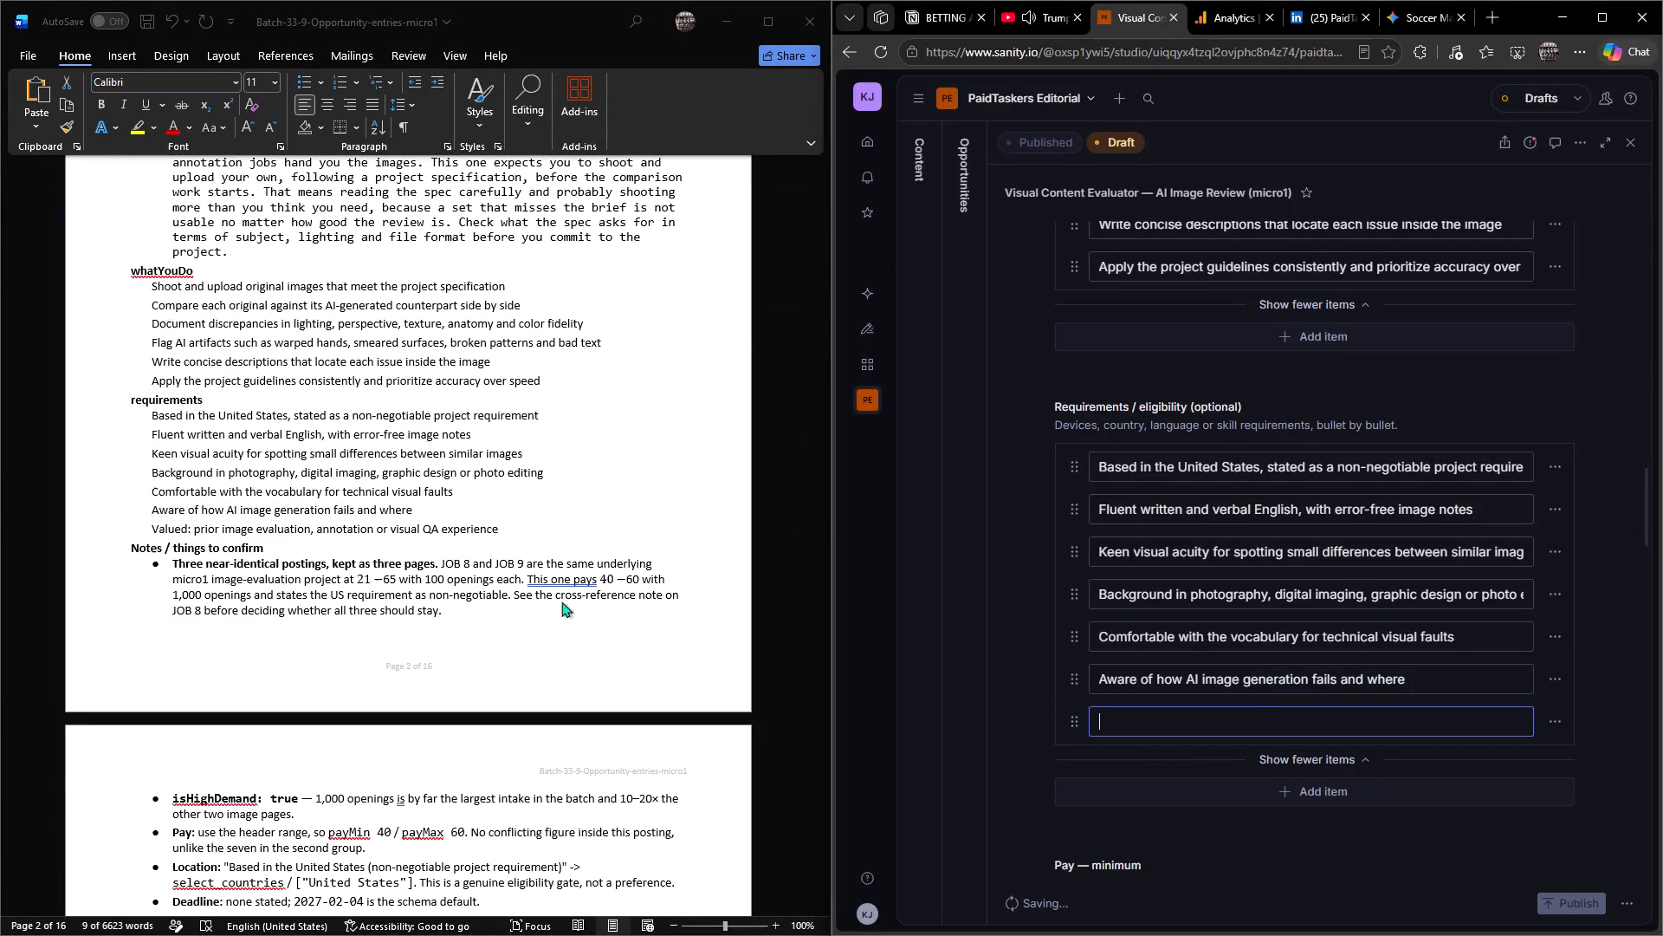
{"action": "left_click", "coordinate": [549, 592]}
{"action": "left_click_drag", "start_coordinate": [516, 534], "coordinate": [126, 533]}
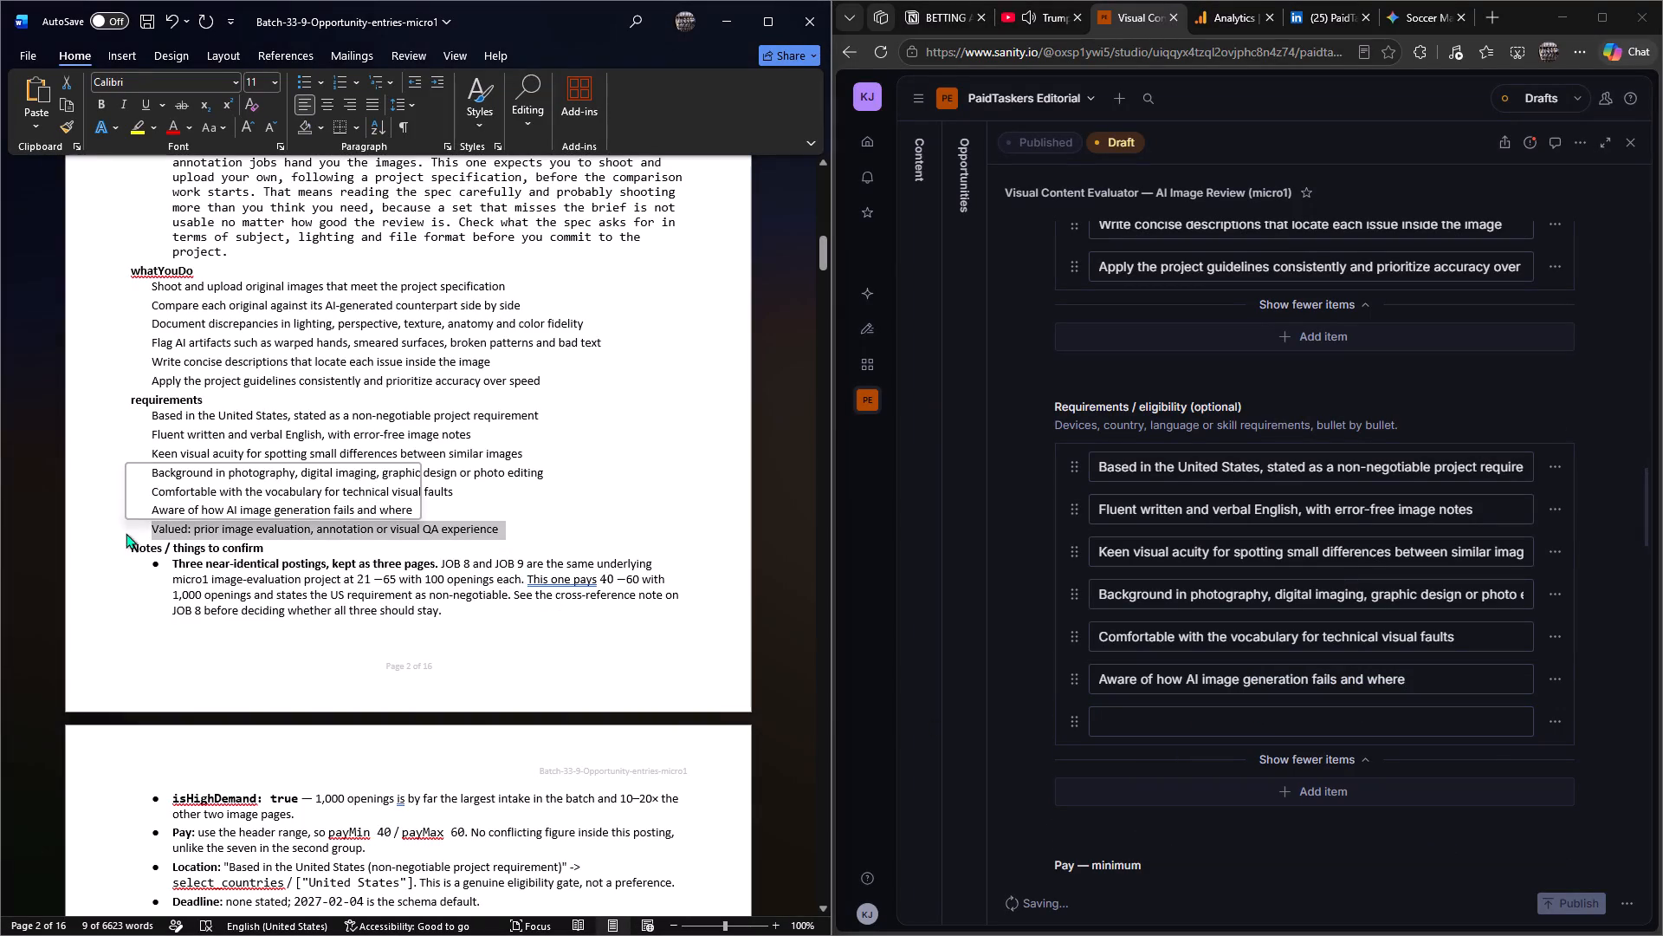
{"action": "key", "text": "ctrl+c"}
{"action": "left_click", "coordinate": [1477, 716]}
{"action": "key", "text": "ctrl+v"}
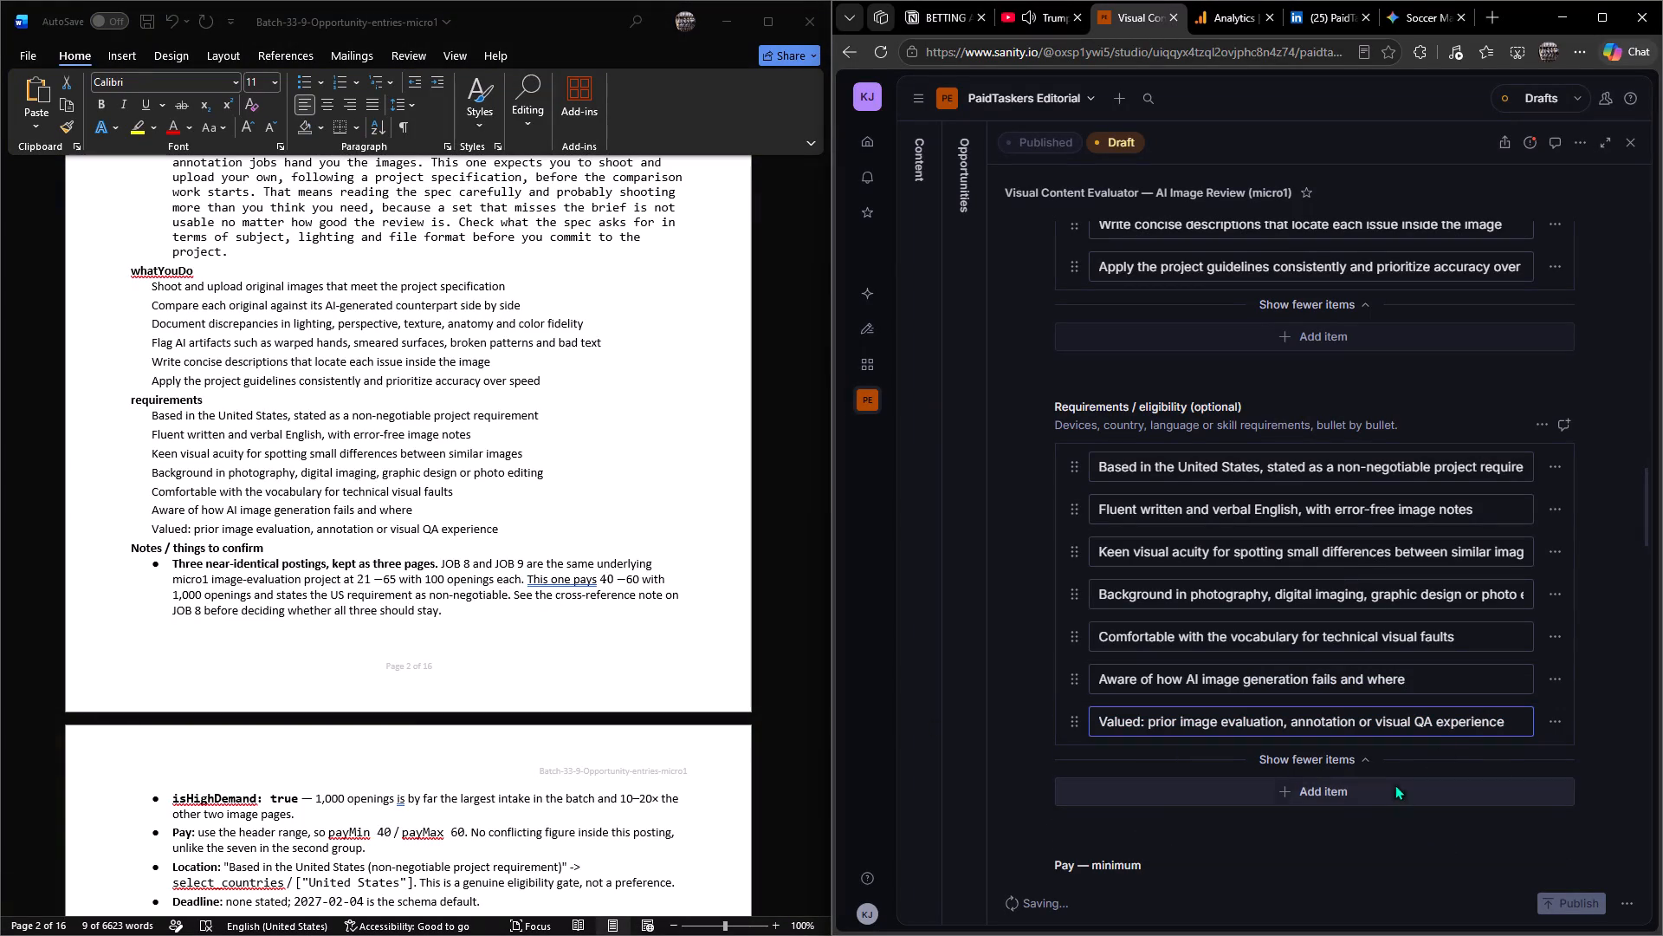
Copy Job 1's full applyUrl referral link from the Word document into the opportunity's Apply URL field.
{"action": "scroll", "coordinate": [666, 626], "scroll_direction": "down", "scroll_amount": 6}
{"action": "scroll", "coordinate": [666, 626], "scroll_direction": "up", "scroll_amount": 10}
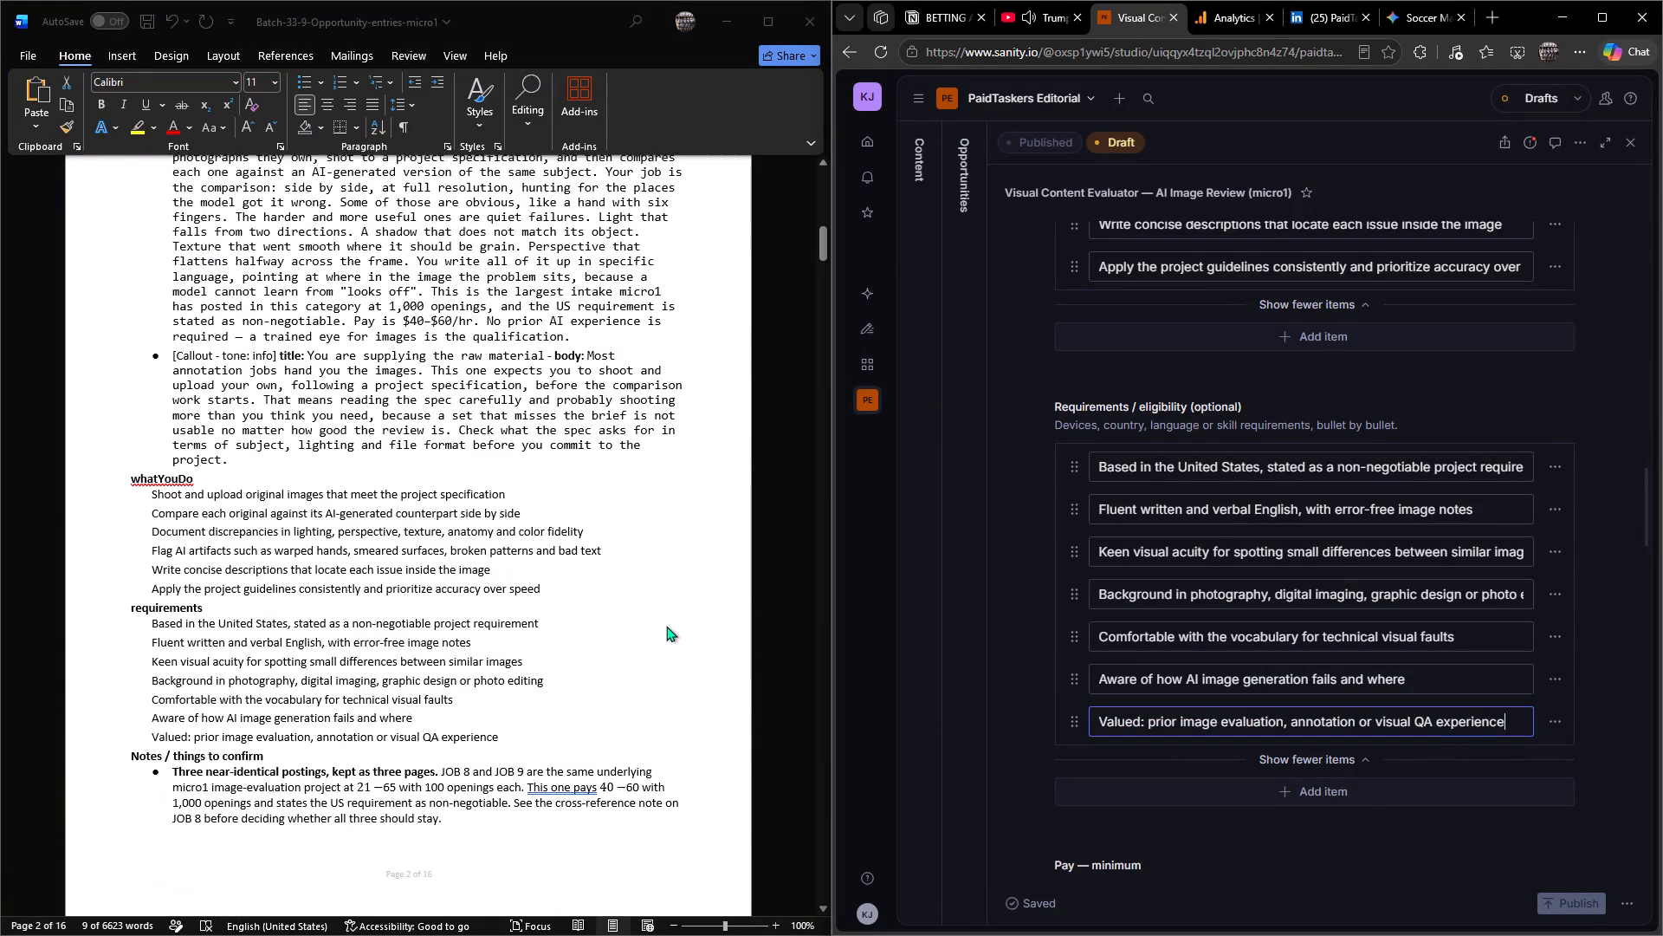
{"action": "scroll", "coordinate": [666, 626], "scroll_direction": "up", "scroll_amount": 5}
{"action": "scroll", "coordinate": [1207, 616], "scroll_direction": "up", "scroll_amount": 5}
{"action": "scroll", "coordinate": [1207, 616], "scroll_direction": "down", "scroll_amount": 5}
{"action": "scroll", "coordinate": [256, 559], "scroll_direction": "down", "scroll_amount": 5}
{"action": "scroll", "coordinate": [256, 559], "scroll_direction": "up", "scroll_amount": 1}
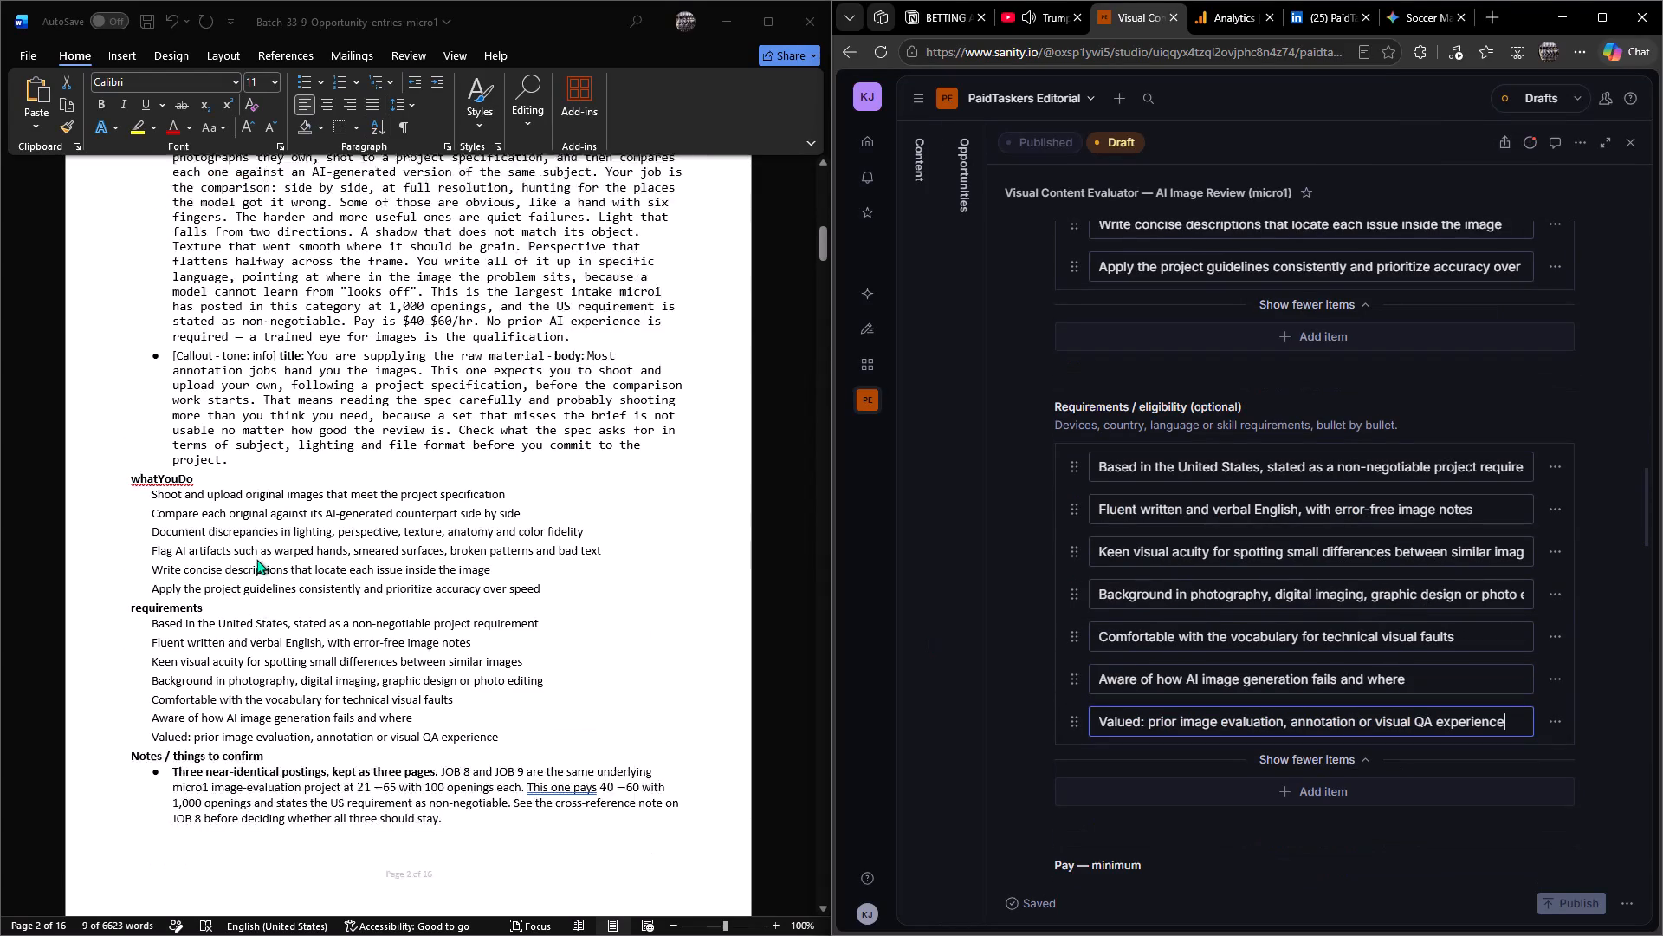
{"action": "scroll", "coordinate": [256, 559], "scroll_direction": "up", "scroll_amount": 16}
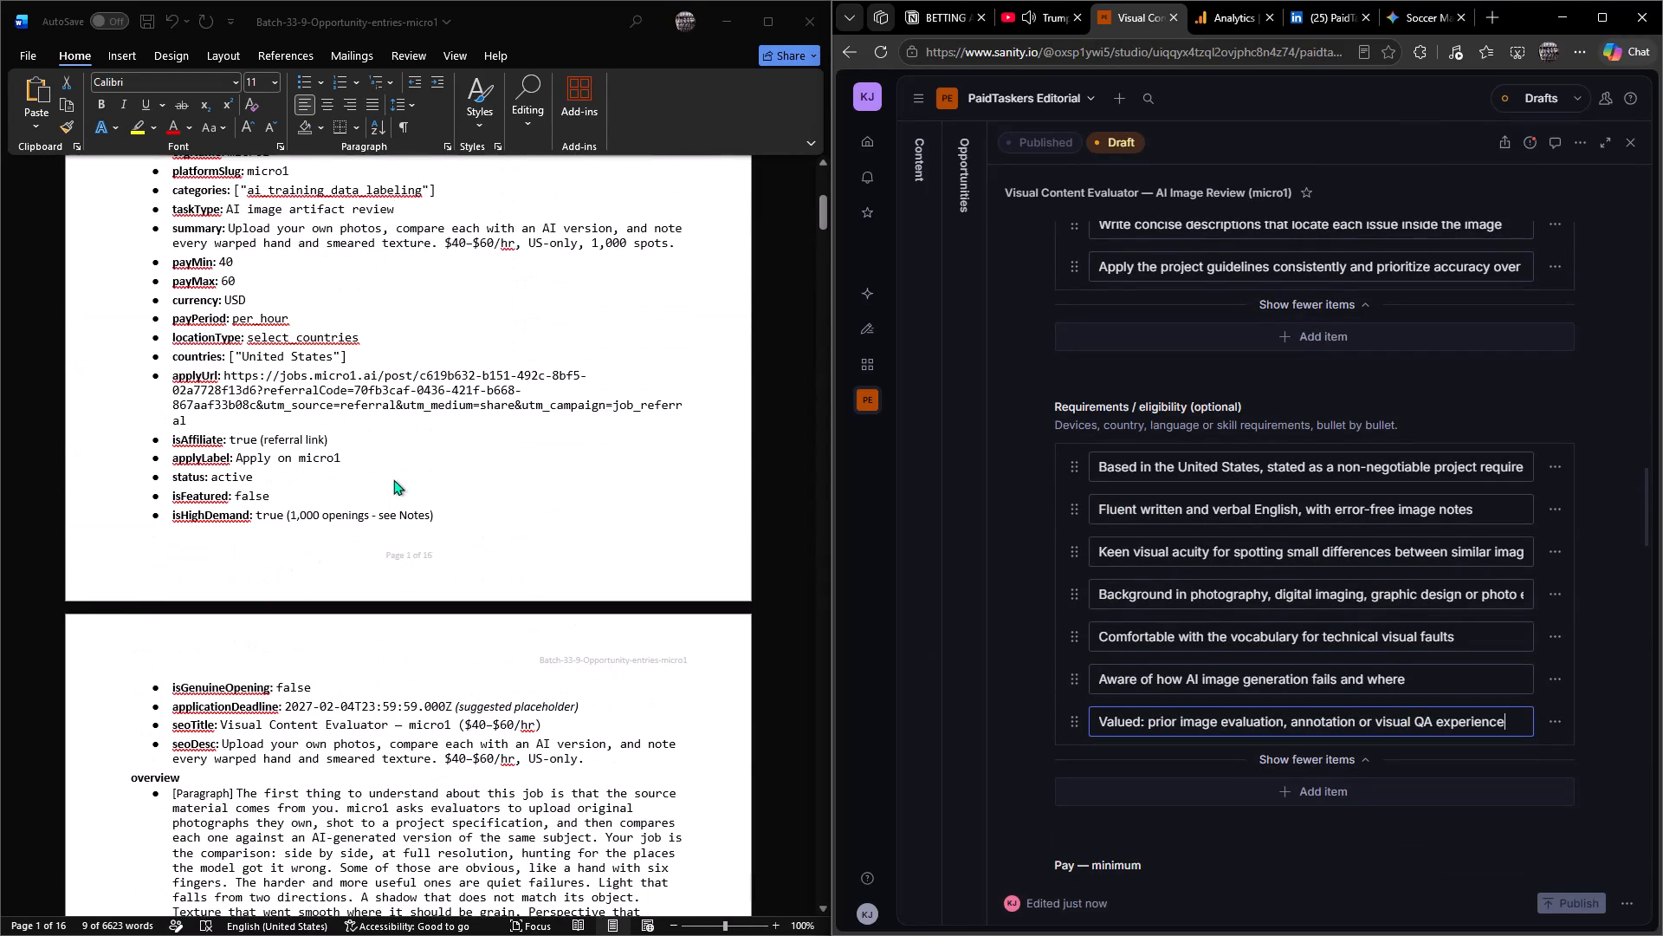
{"action": "left_click", "coordinate": [406, 462]}
{"action": "left_click_drag", "start_coordinate": [307, 419], "coordinate": [243, 375]}
{"action": "key", "text": "ctrl+c"}
{"action": "scroll", "coordinate": [1131, 593], "scroll_direction": "down", "scroll_amount": 6}
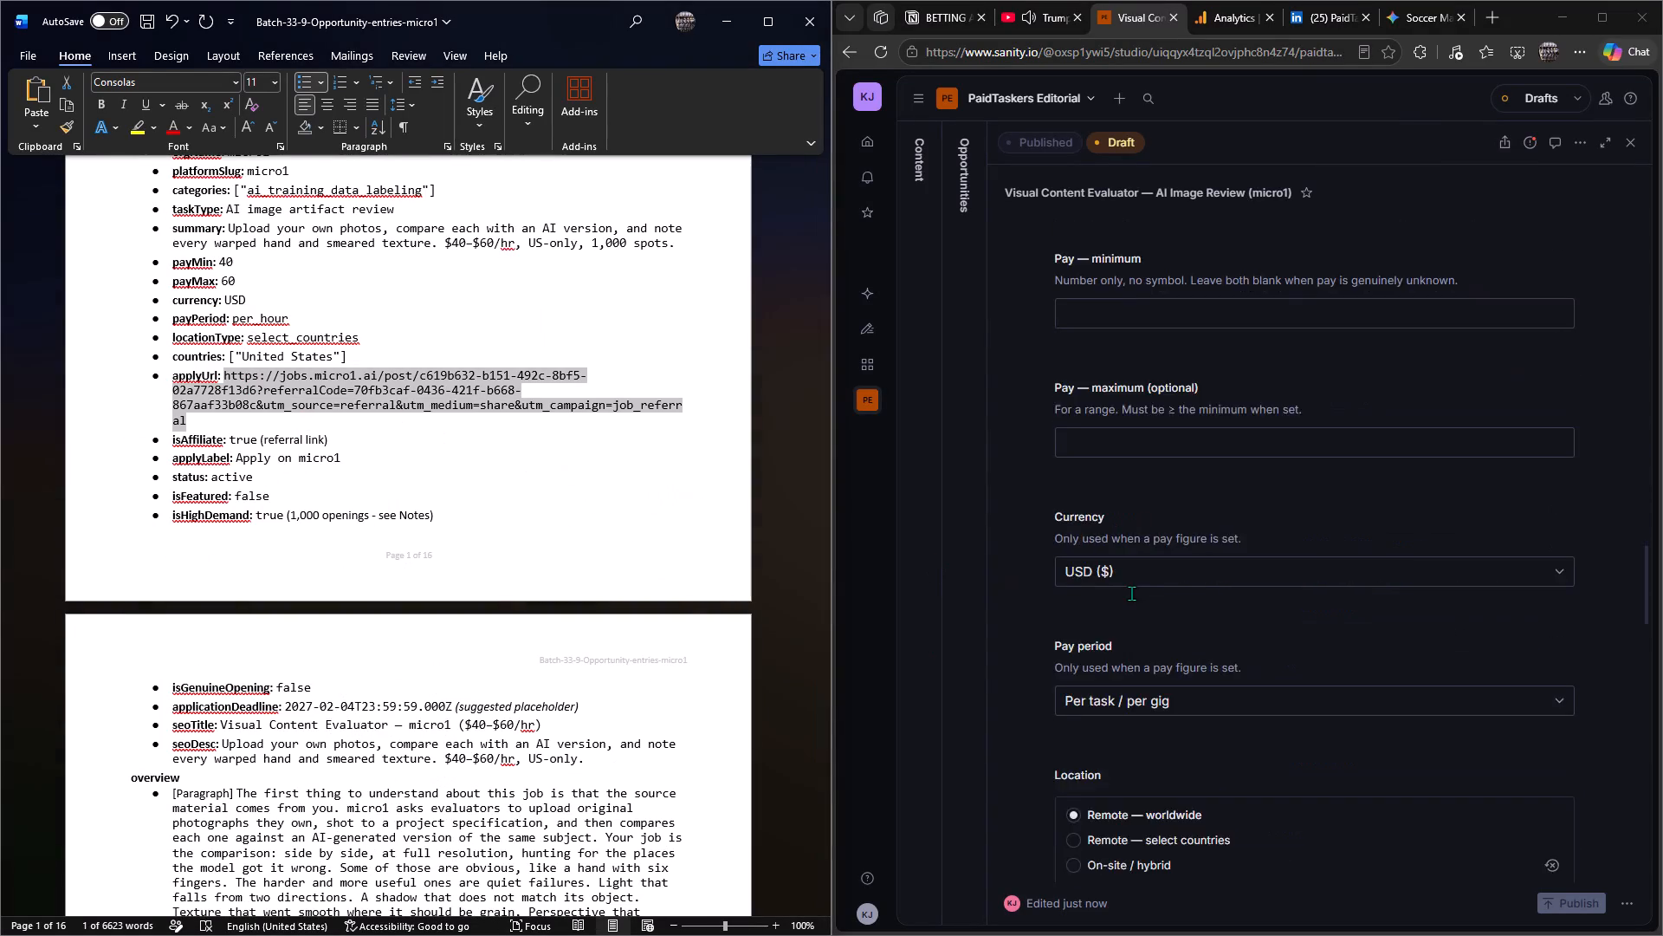
{"action": "scroll", "coordinate": [1131, 593], "scroll_direction": "down", "scroll_amount": 8}
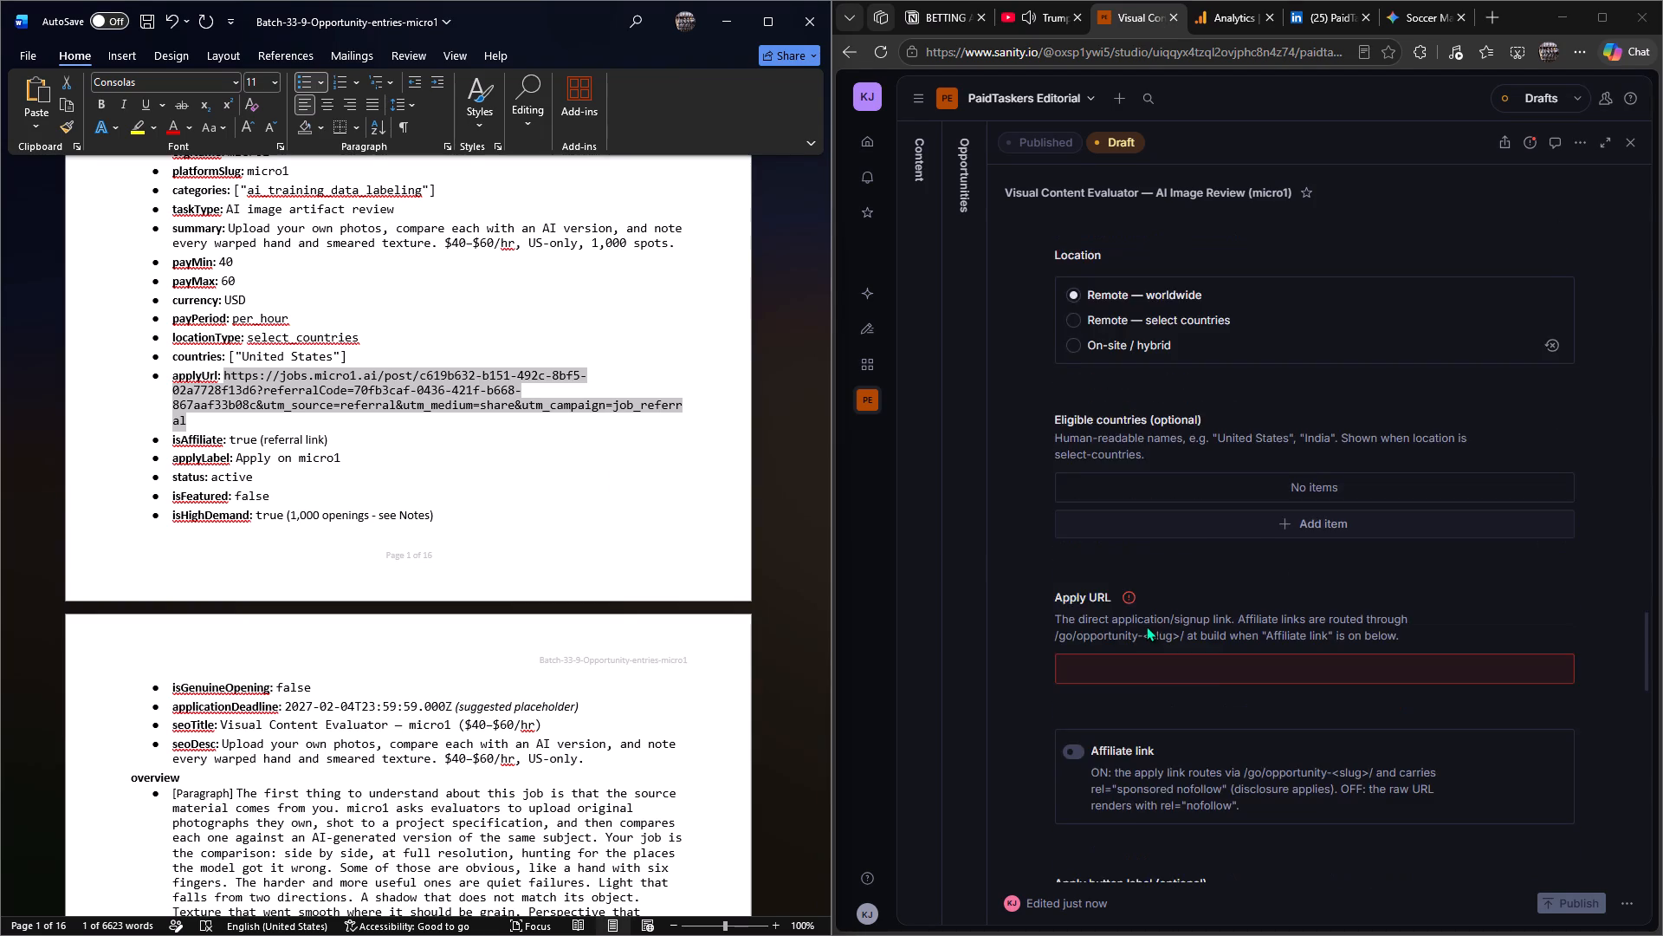
{"action": "left_click", "coordinate": [1167, 582]}
{"action": "key", "text": "ctrl+v"}
Turn on the Affiliate link option for the opportunity.
{"action": "left_click", "coordinate": [1075, 663]}
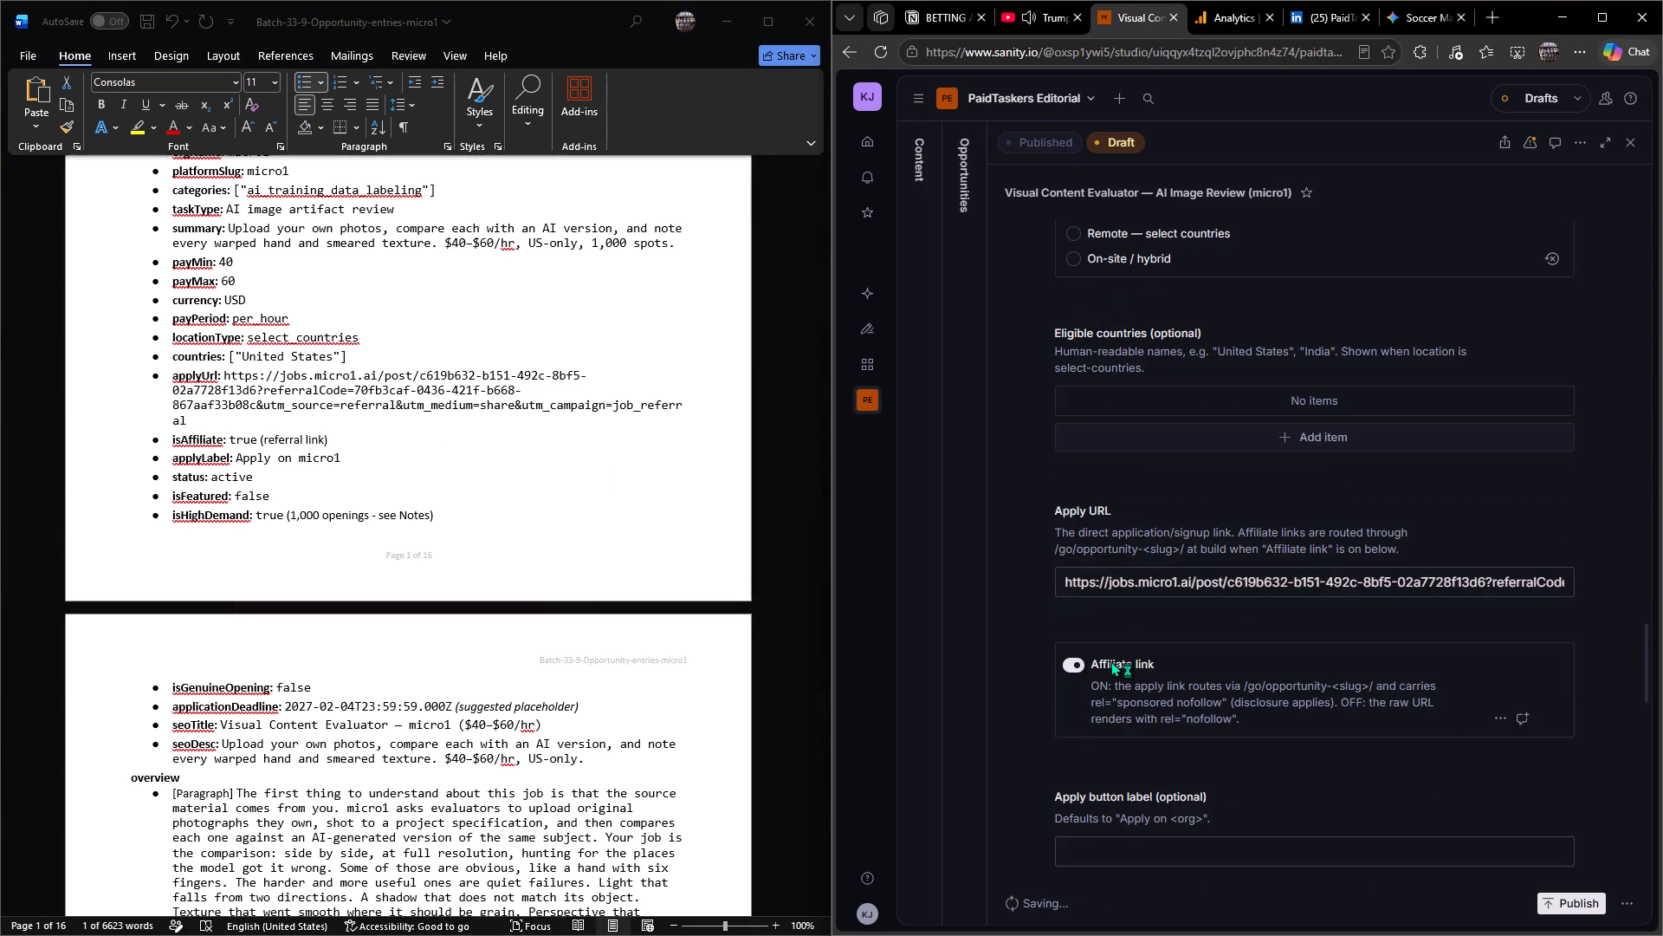
{"action": "scroll", "coordinate": [1110, 660], "scroll_direction": "down", "scroll_amount": 1}
{"action": "scroll", "coordinate": [1110, 660], "scroll_direction": "up", "scroll_amount": 4}
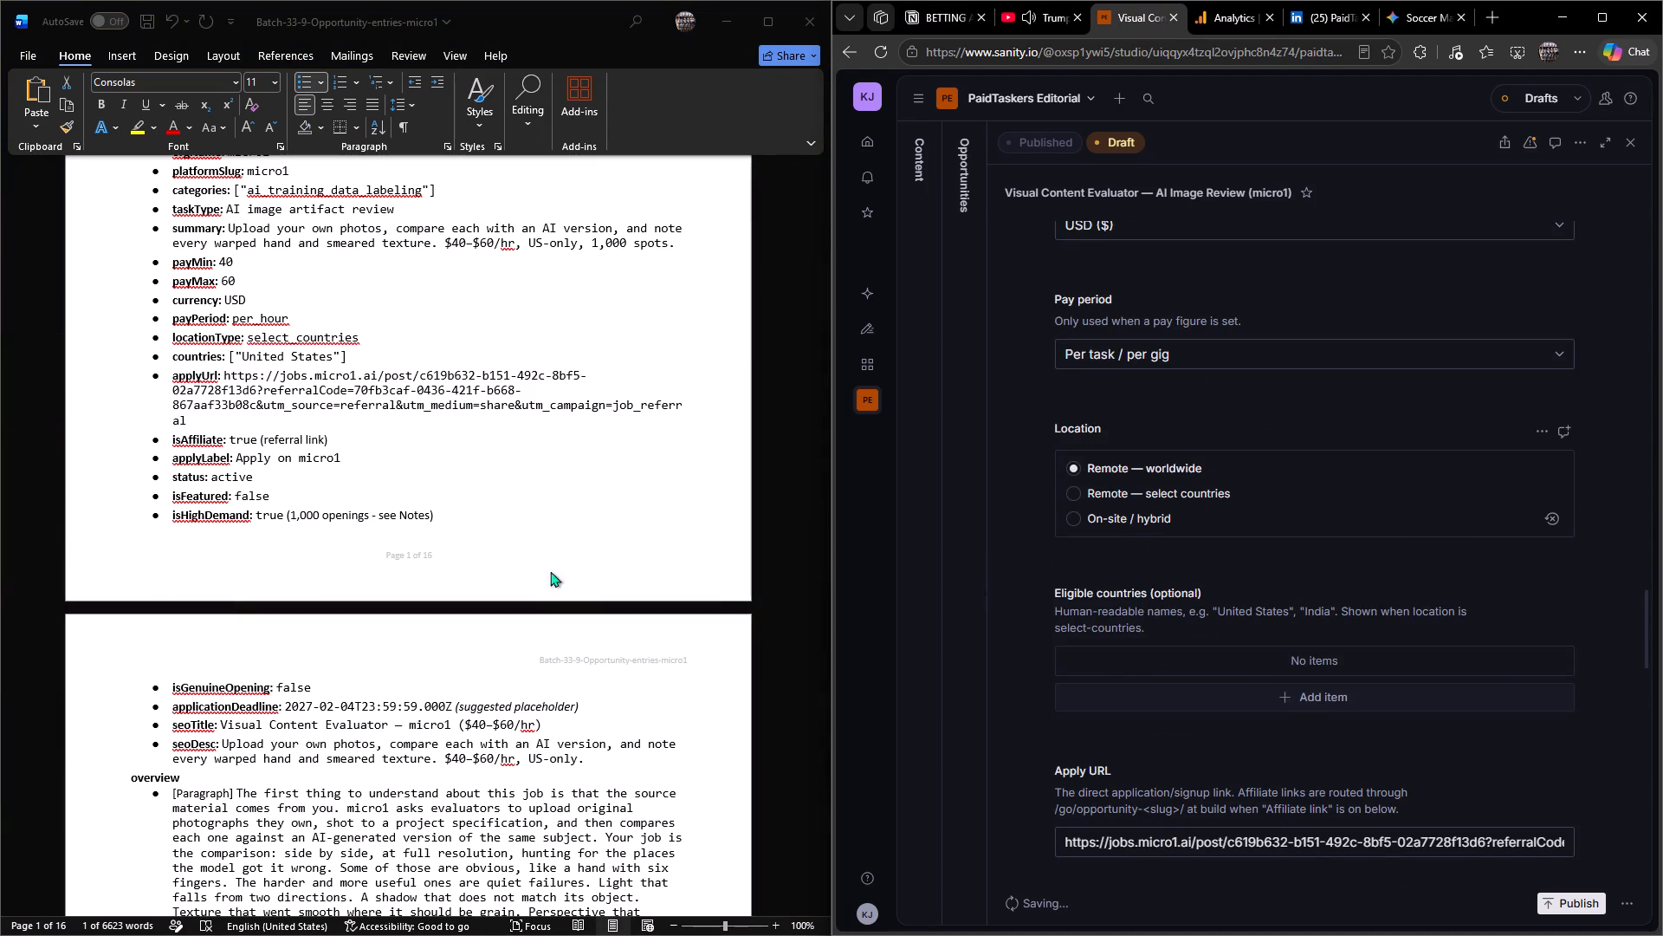
Set the location to Remote — select countries and add United States as an eligible country.
{"action": "left_click", "coordinate": [1128, 485]}
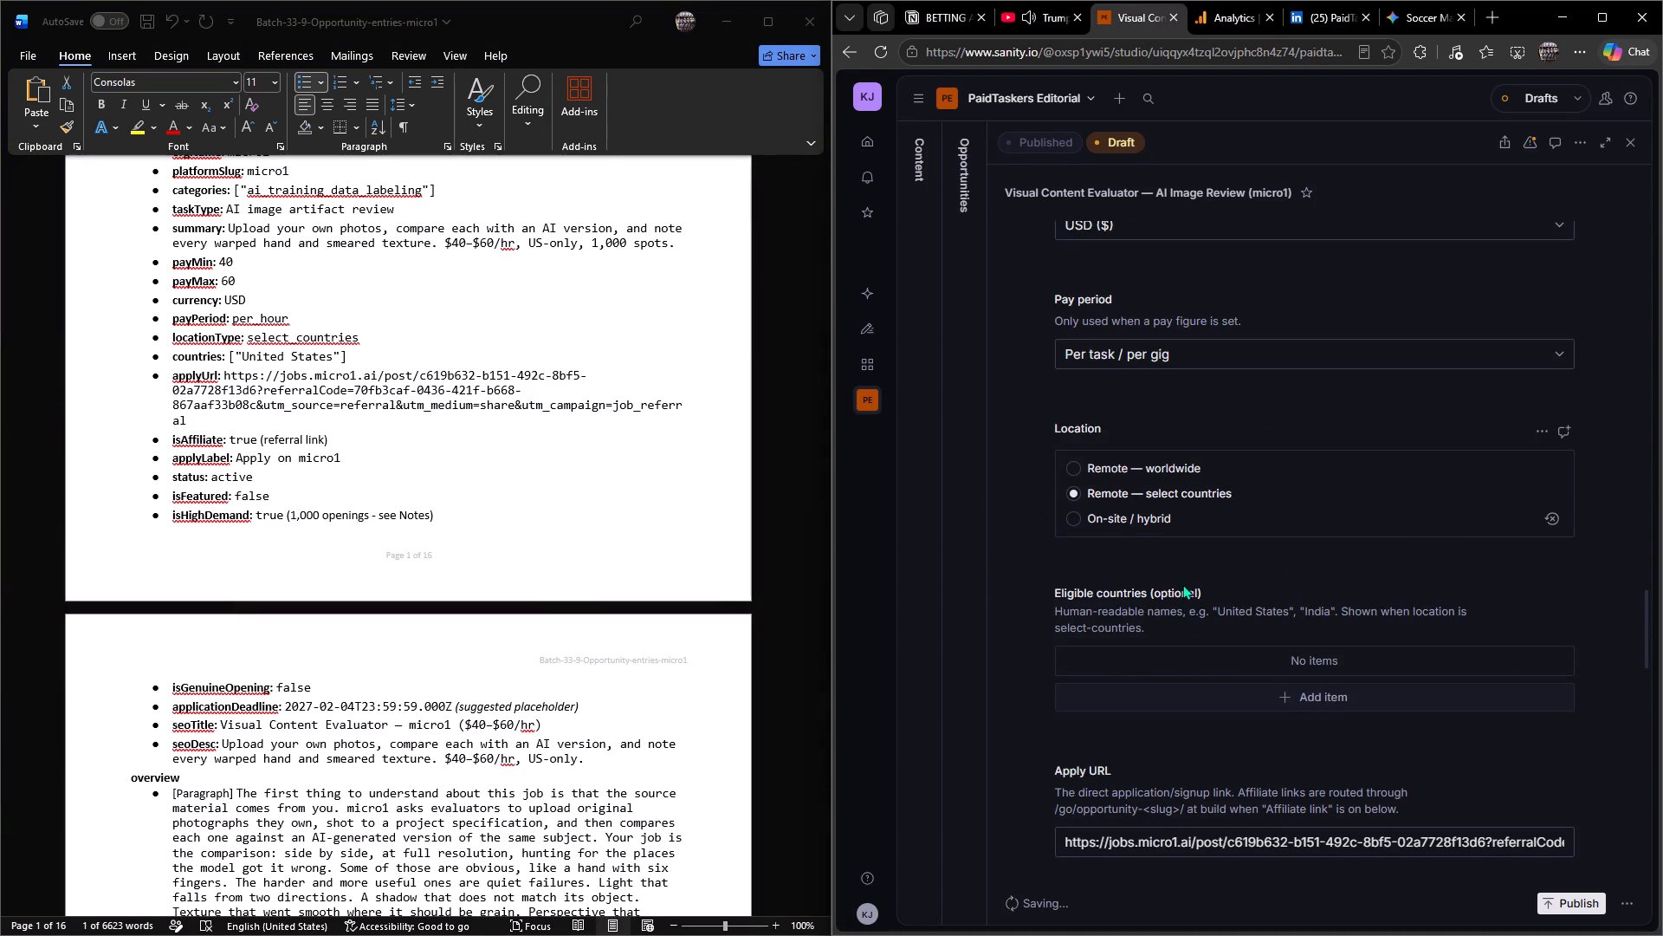
{"action": "left_click", "coordinate": [1216, 685]}
{"action": "type", "text": "Ui"}
{"action": "key", "text": "BackSpace"}
{"action": "type", "text": "bited S"}
{"action": "key", "text": "BackSpace"}
{"action": "key", "text": "BackSpace"}
{"action": "key", "text": "BackSpace"}
{"action": "key", "text": "BackSpace"}
{"action": "key", "text": "BackSpace"}
{"action": "key", "text": "BackSpace"}
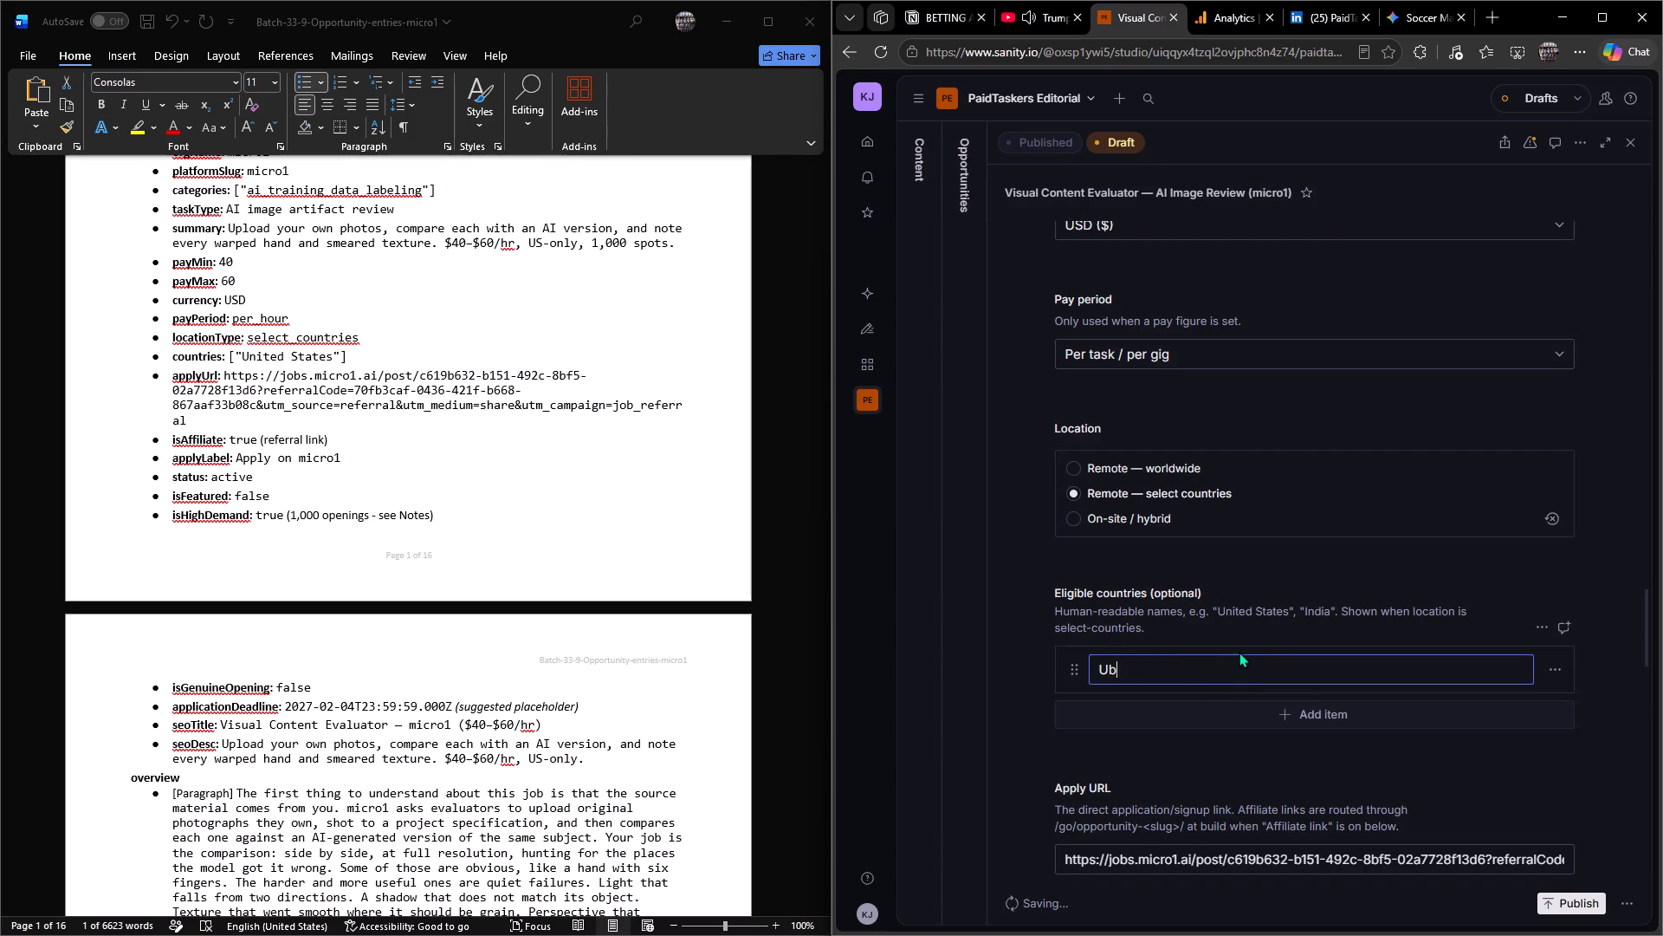
{"action": "key", "text": "BackSpace"}
{"action": "type", "text": "nited States"}
Set the pay period to Per hour.
{"action": "scroll", "coordinate": [1357, 499], "scroll_direction": "up", "scroll_amount": 3}
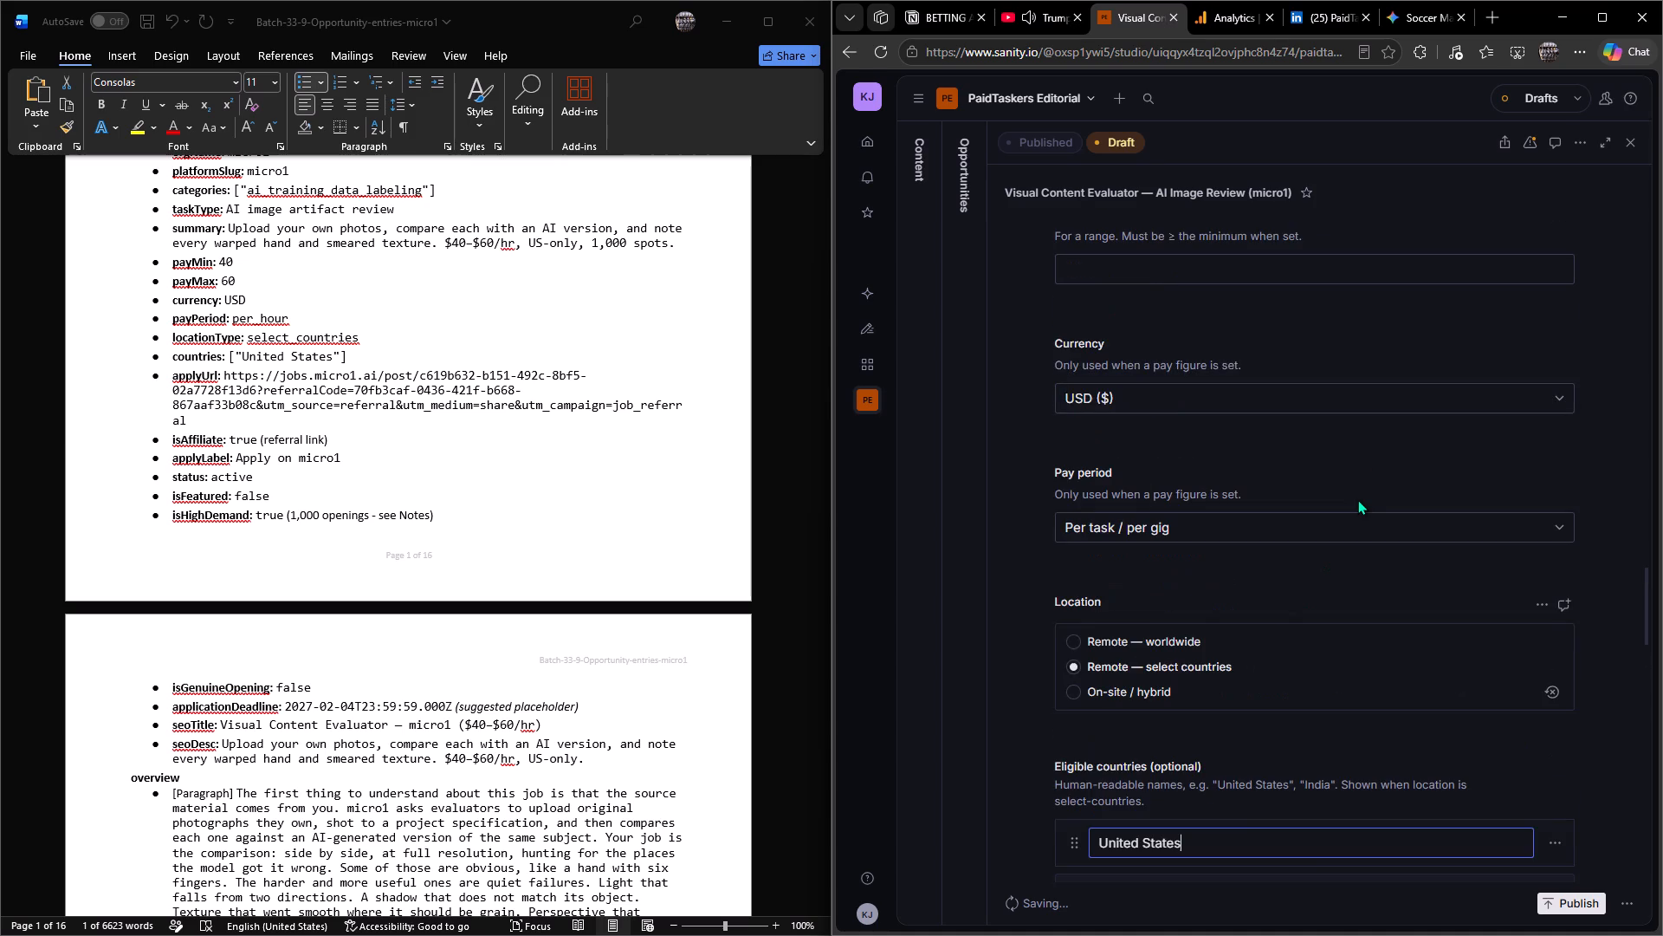
{"action": "scroll", "coordinate": [1357, 499], "scroll_direction": "down", "scroll_amount": 3}
{"action": "left_click", "coordinate": [1418, 358]}
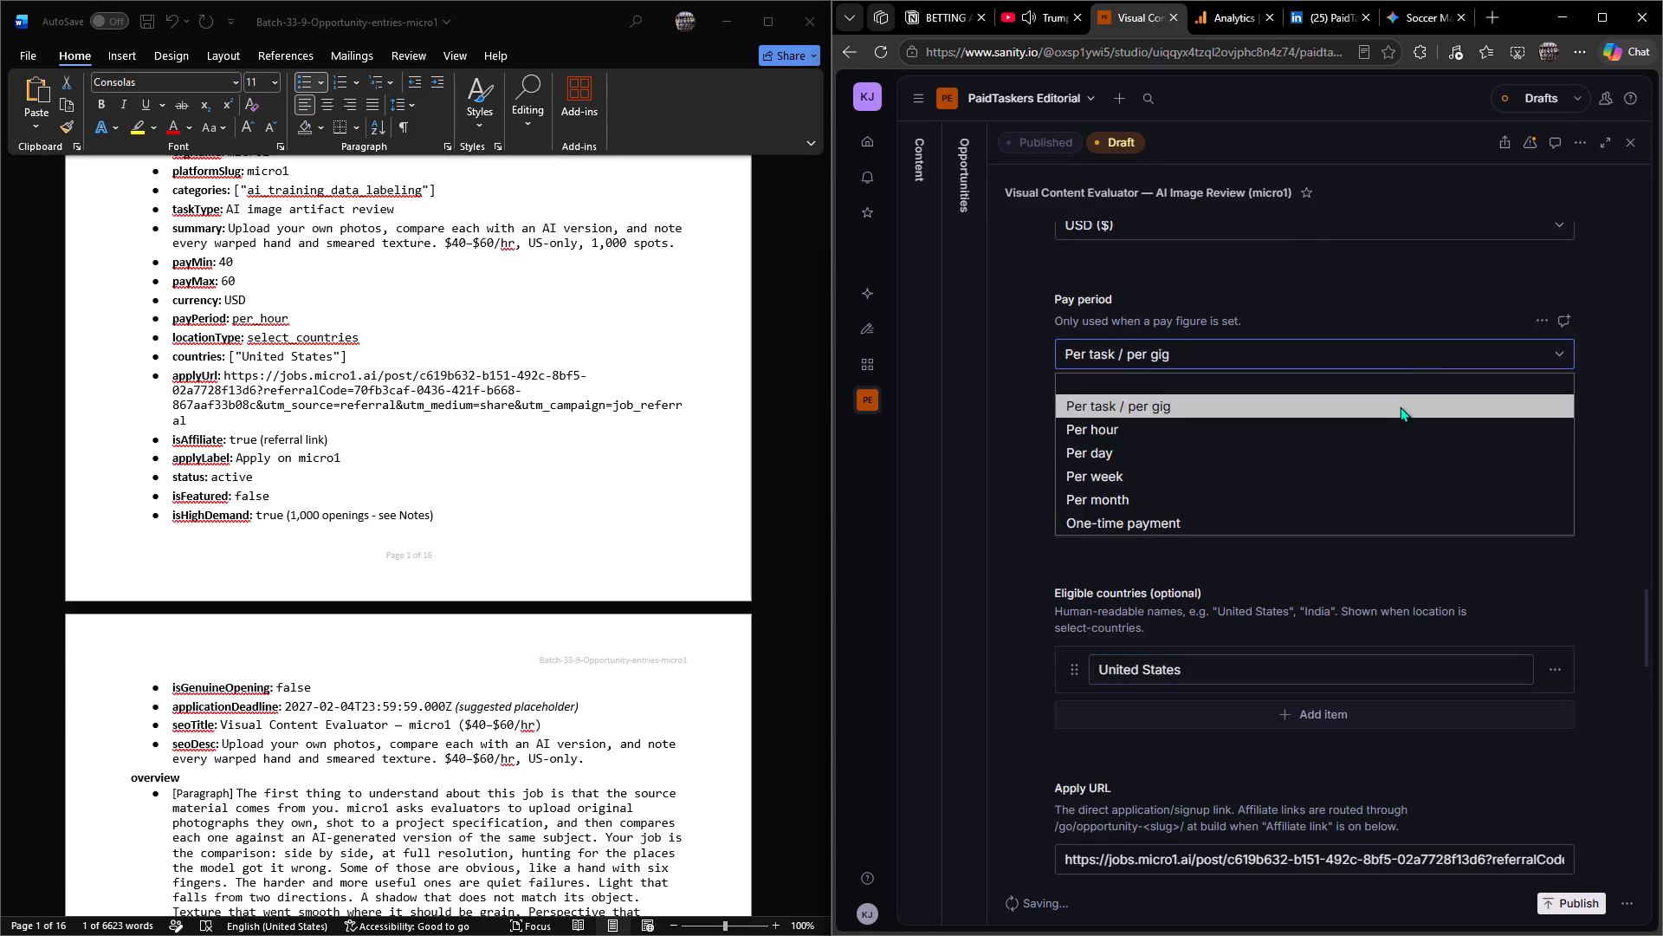
{"action": "left_click", "coordinate": [1393, 425]}
Set the opportunity's pay range to a minimum of 40 and a maximum of 60.
{"action": "scroll", "coordinate": [1334, 492], "scroll_direction": "up", "scroll_amount": 4}
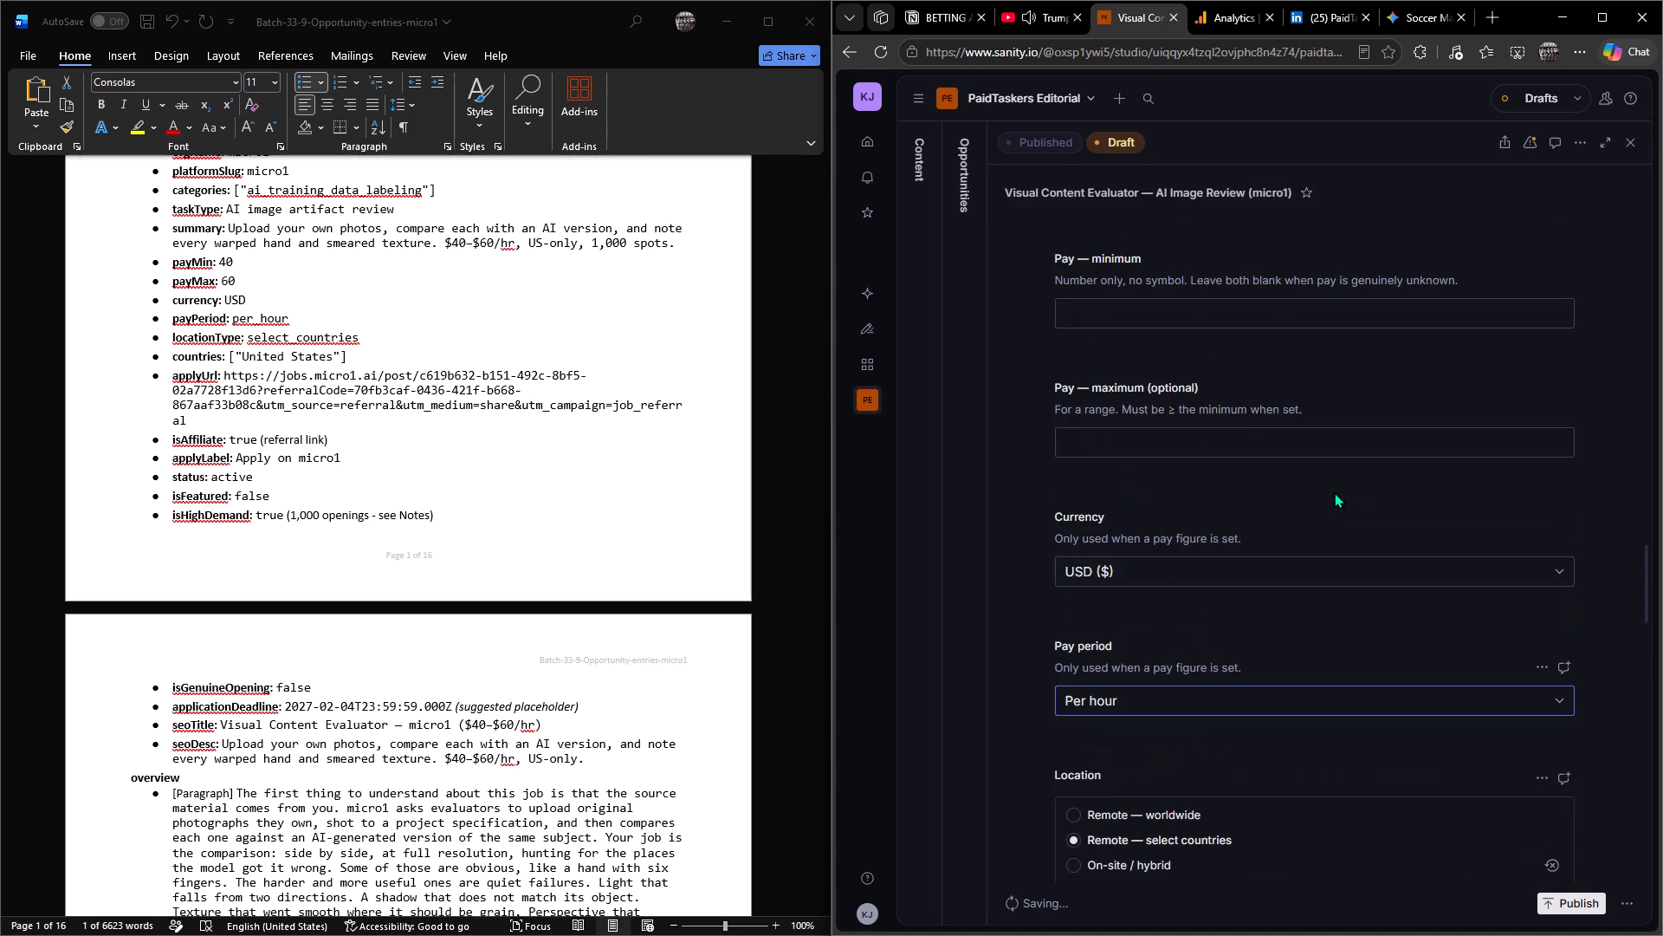
{"action": "left_click", "coordinate": [1266, 317]}
{"action": "type", "text": "40"}
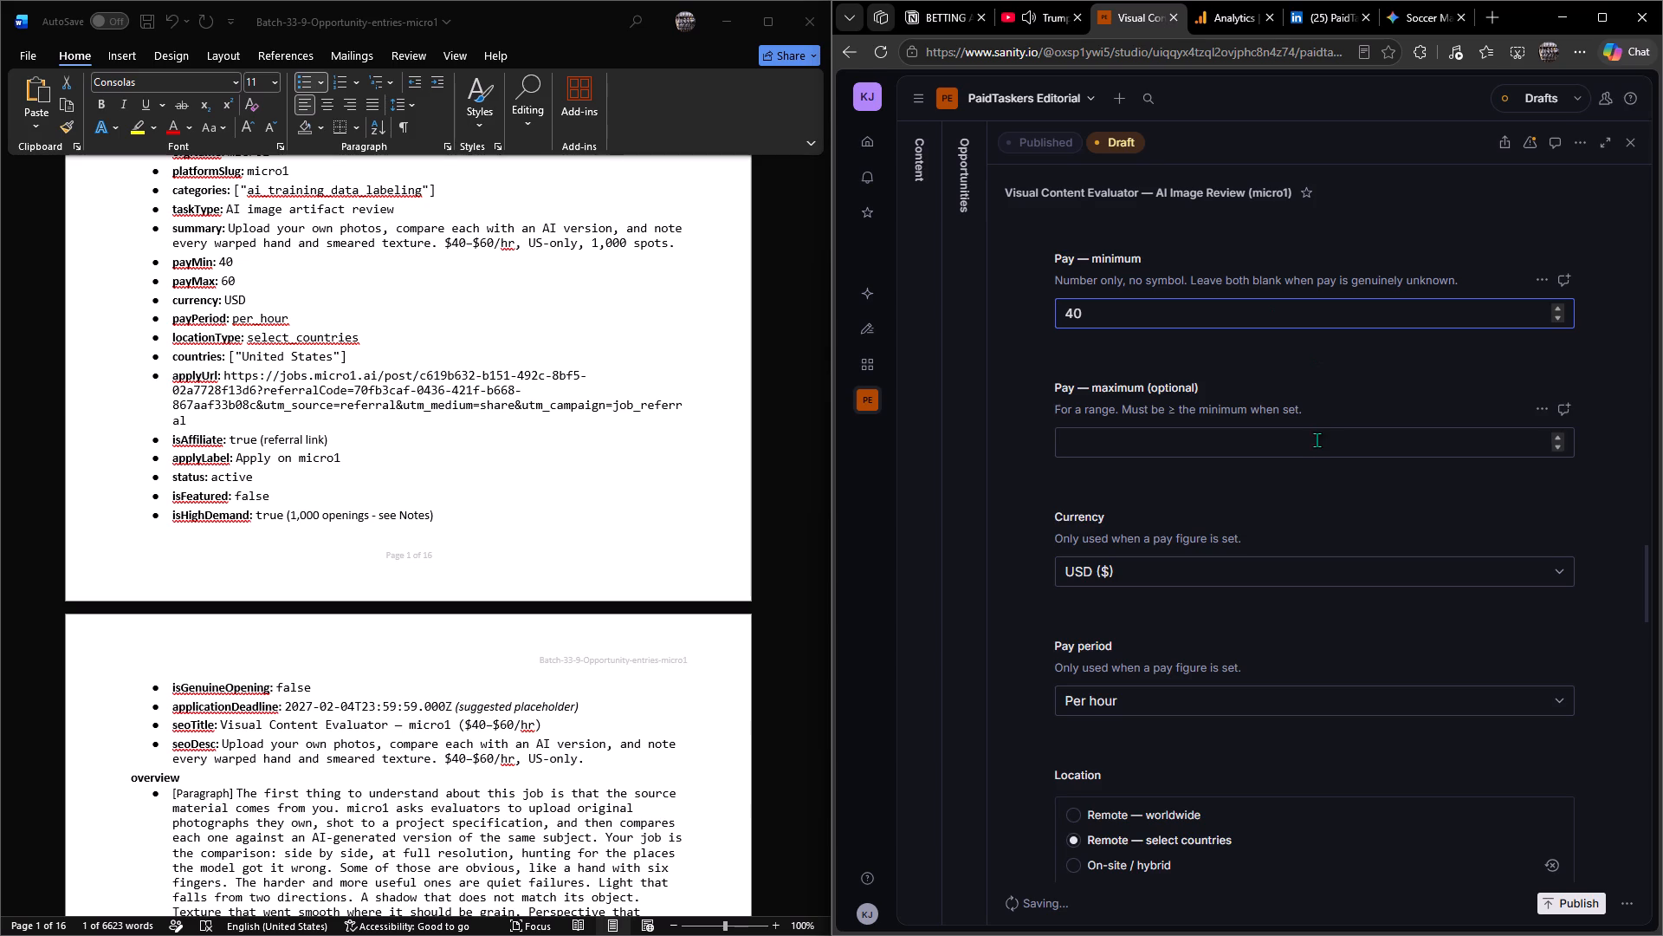
{"action": "left_click", "coordinate": [1317, 446]}
{"action": "type", "text": "60"}
{"action": "scroll", "coordinate": [1317, 447], "scroll_direction": "up", "scroll_amount": 2}
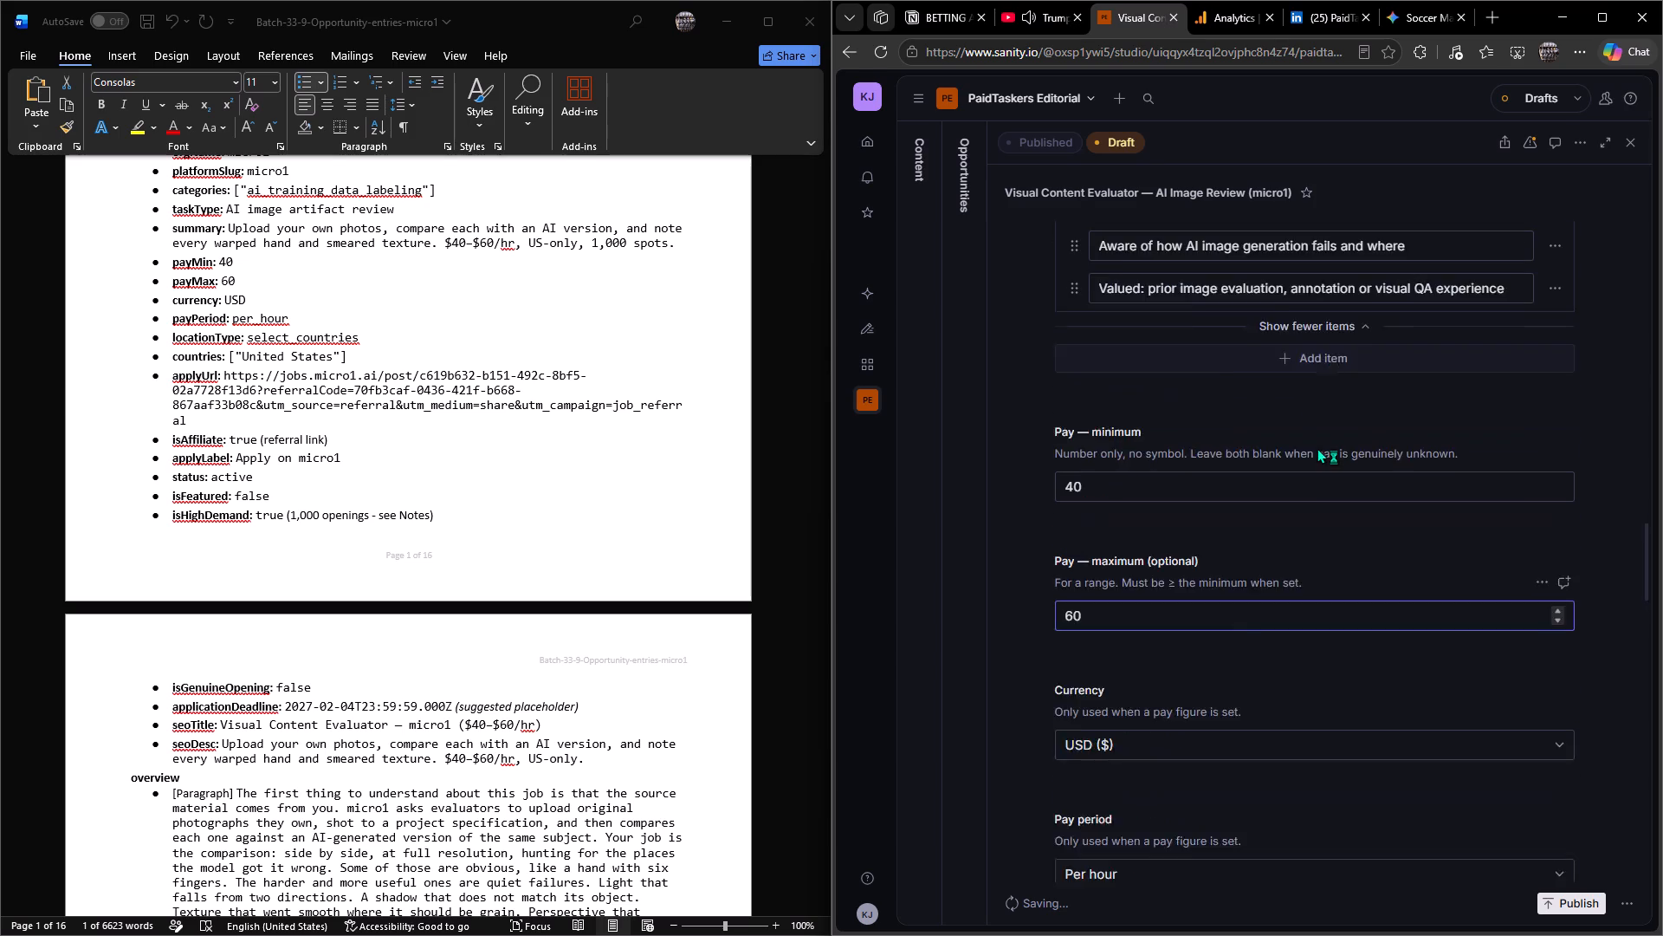
{"action": "scroll", "coordinate": [1317, 447], "scroll_direction": "up", "scroll_amount": 2}
{"action": "scroll", "coordinate": [1317, 447], "scroll_direction": "down", "scroll_amount": 8}
{"action": "left_click", "coordinate": [1019, 530]}
Set the application deadline to 31 December 2026.
{"action": "scroll", "coordinate": [1019, 530], "scroll_direction": "down", "scroll_amount": 3}
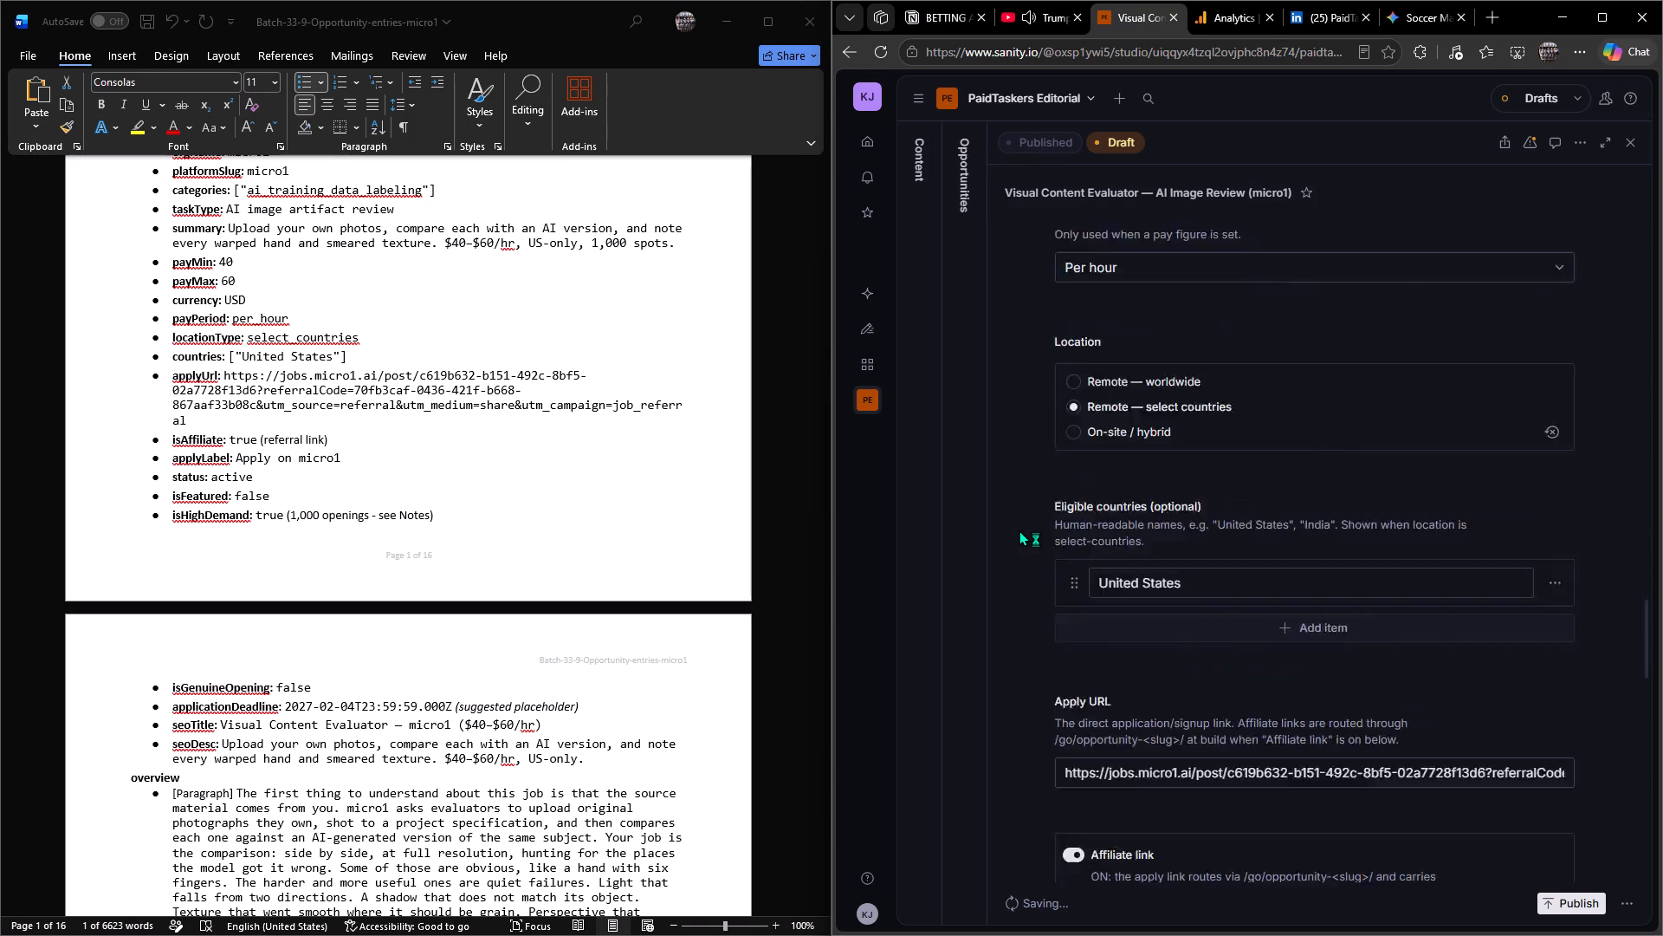
{"action": "scroll", "coordinate": [1019, 530], "scroll_direction": "down", "scroll_amount": 6}
{"action": "left_click", "coordinate": [1556, 664]}
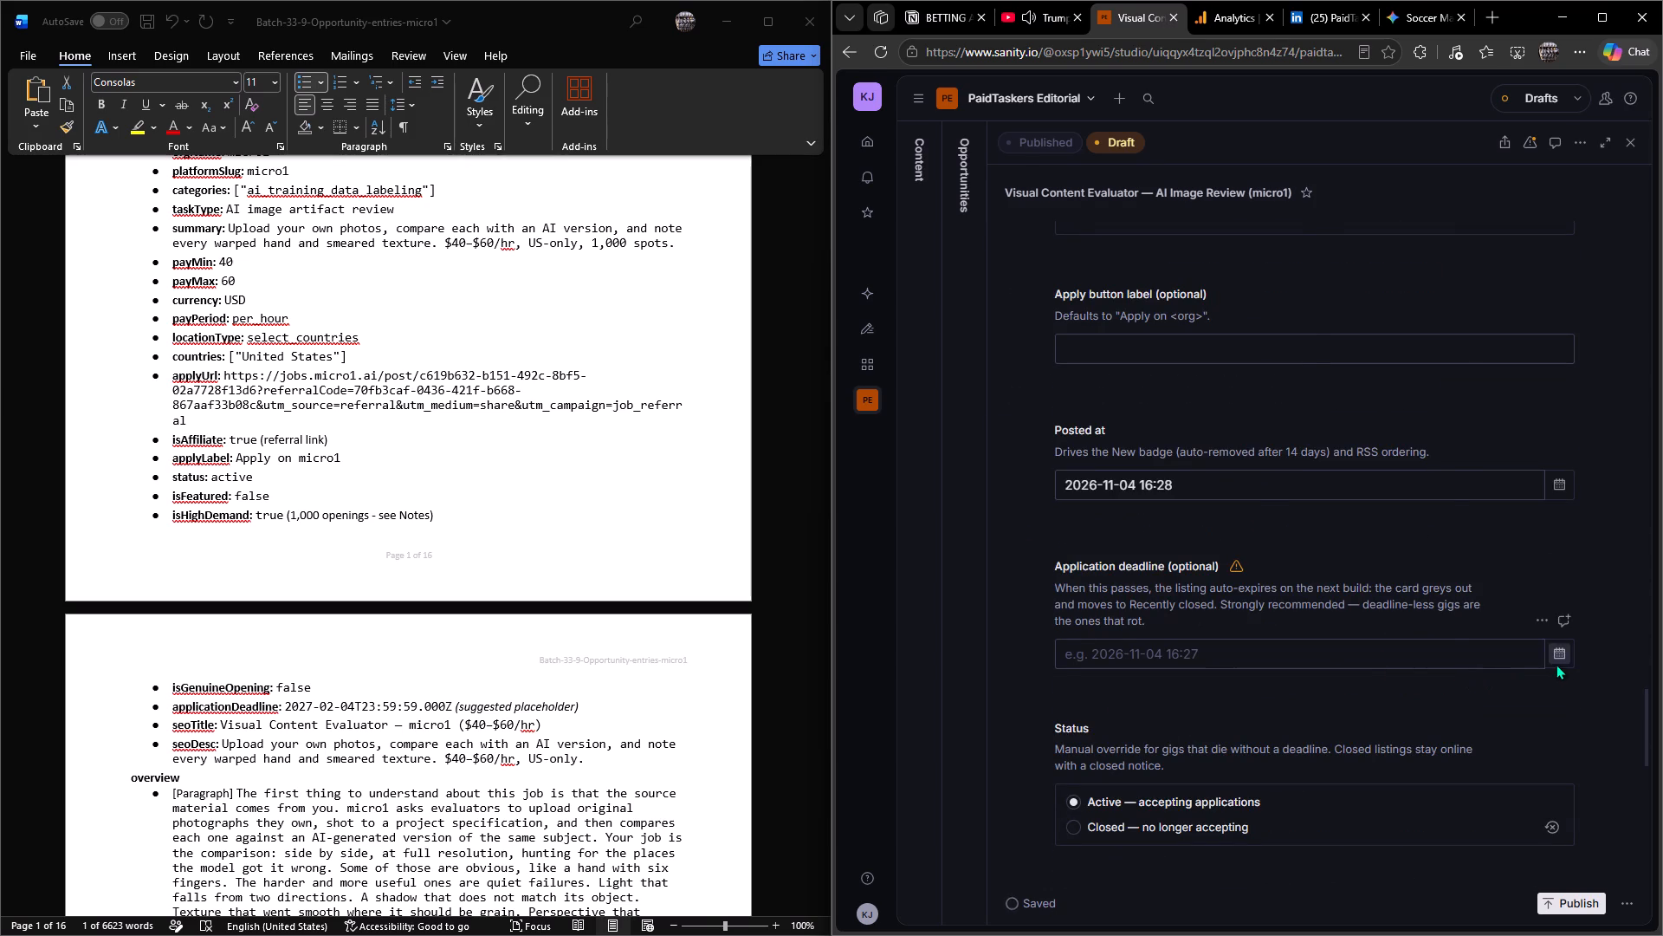
{"action": "left_click", "coordinate": [1297, 397]}
{"action": "left_click", "coordinate": [1301, 413]}
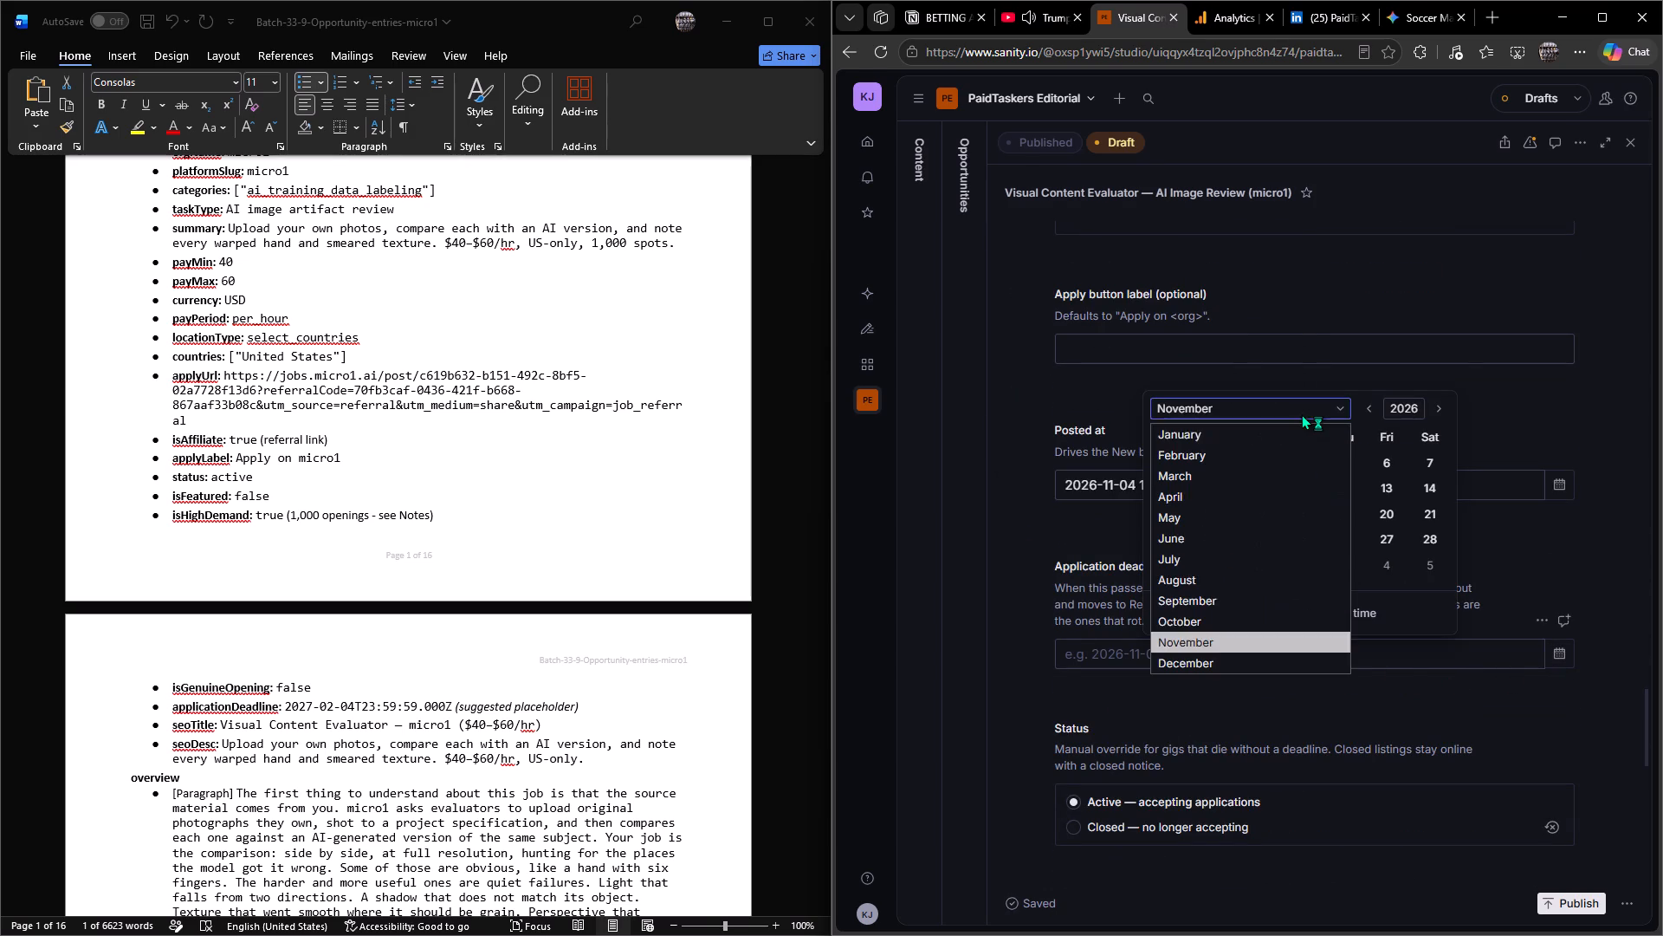
{"action": "left_click", "coordinate": [1252, 660]}
{"action": "left_click", "coordinate": [1346, 568]}
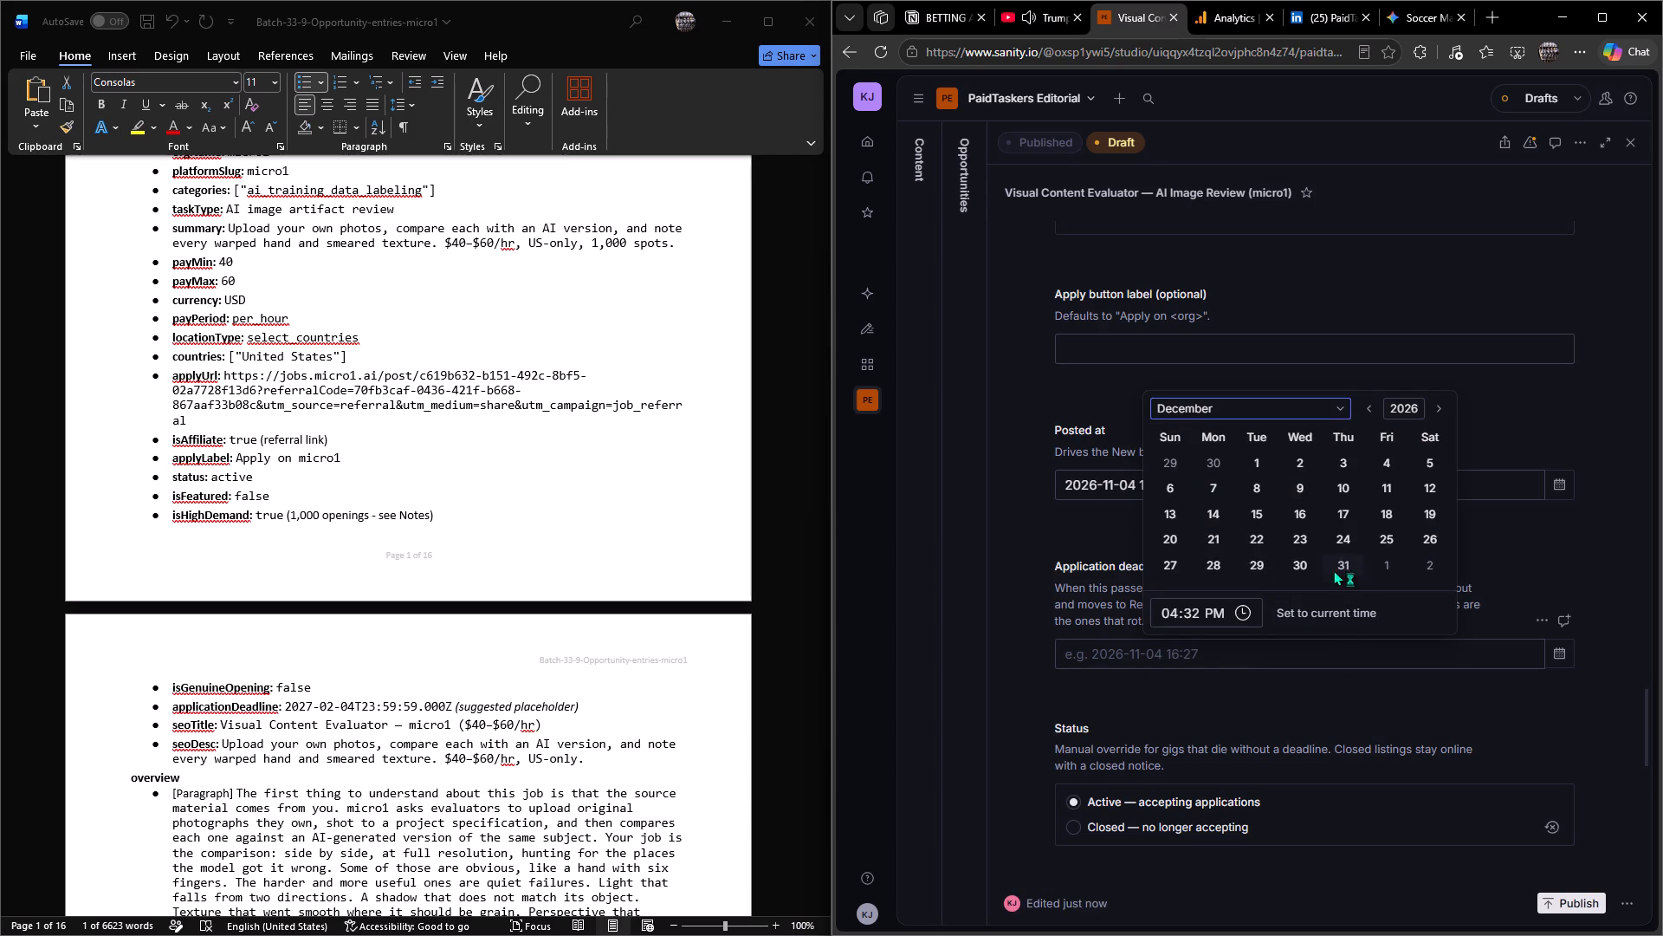
{"action": "left_click", "coordinate": [1043, 534]}
Turn on the High demand badge for the opportunity, as specified for Job 1 in the Word document.
{"action": "scroll", "coordinate": [1058, 610], "scroll_direction": "down", "scroll_amount": 4}
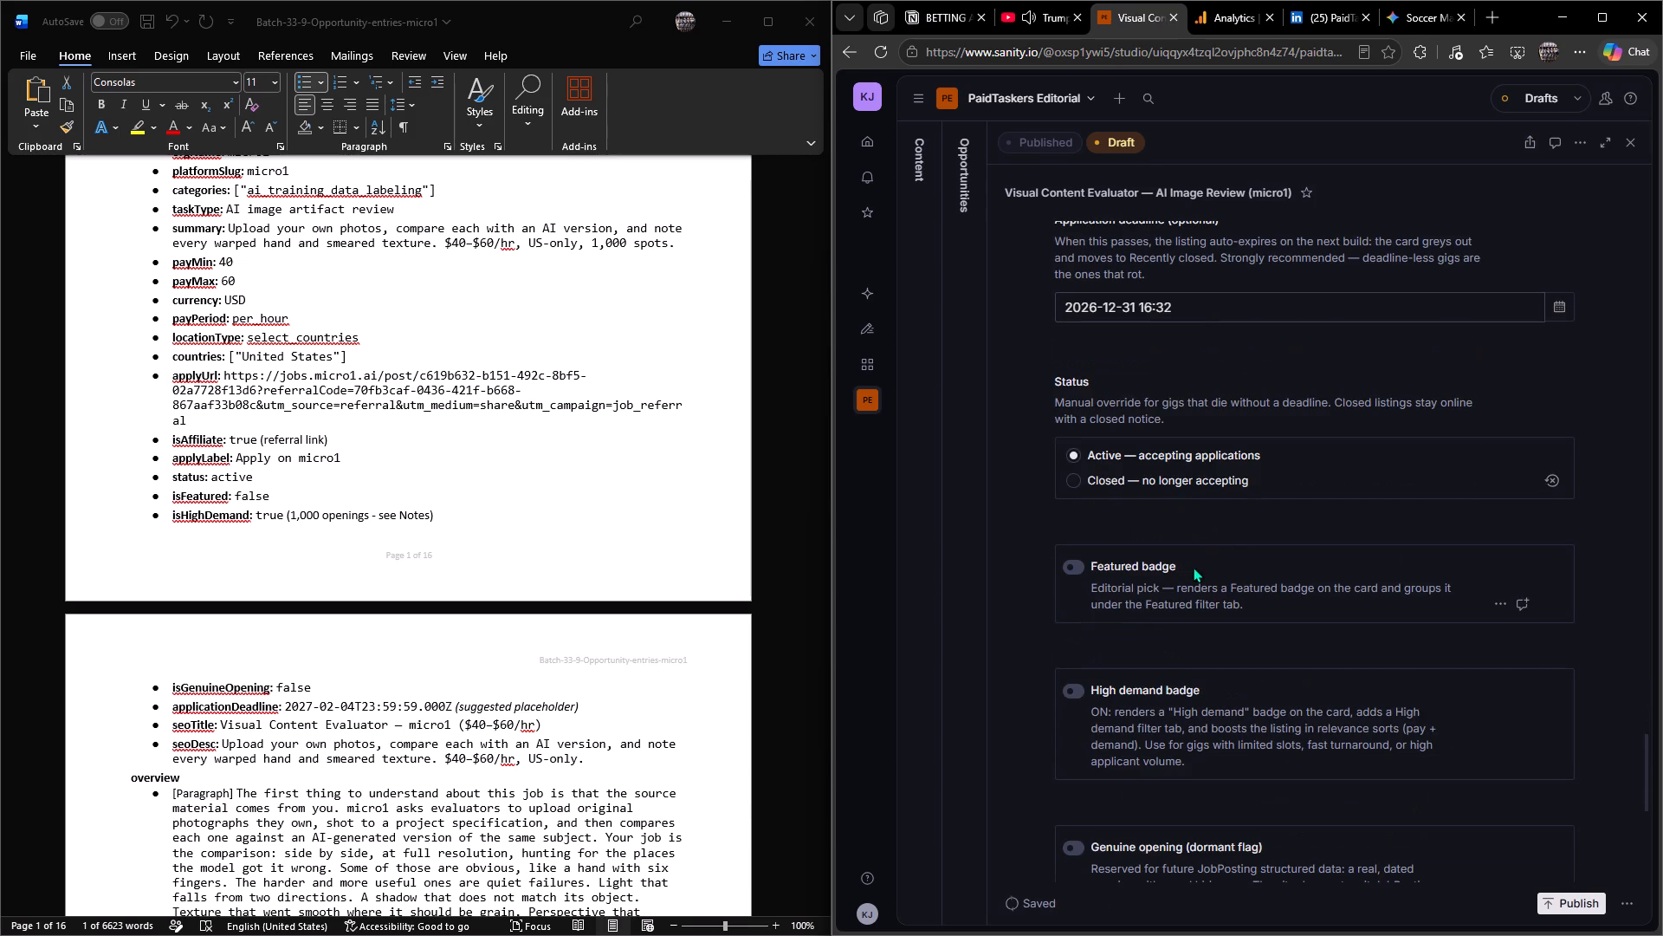
{"action": "left_click", "coordinate": [1133, 567]}
{"action": "left_click", "coordinate": [1141, 562]}
{"action": "scroll", "coordinate": [393, 529], "scroll_direction": "up", "scroll_amount": 5}
{"action": "left_click", "coordinate": [1090, 691]}
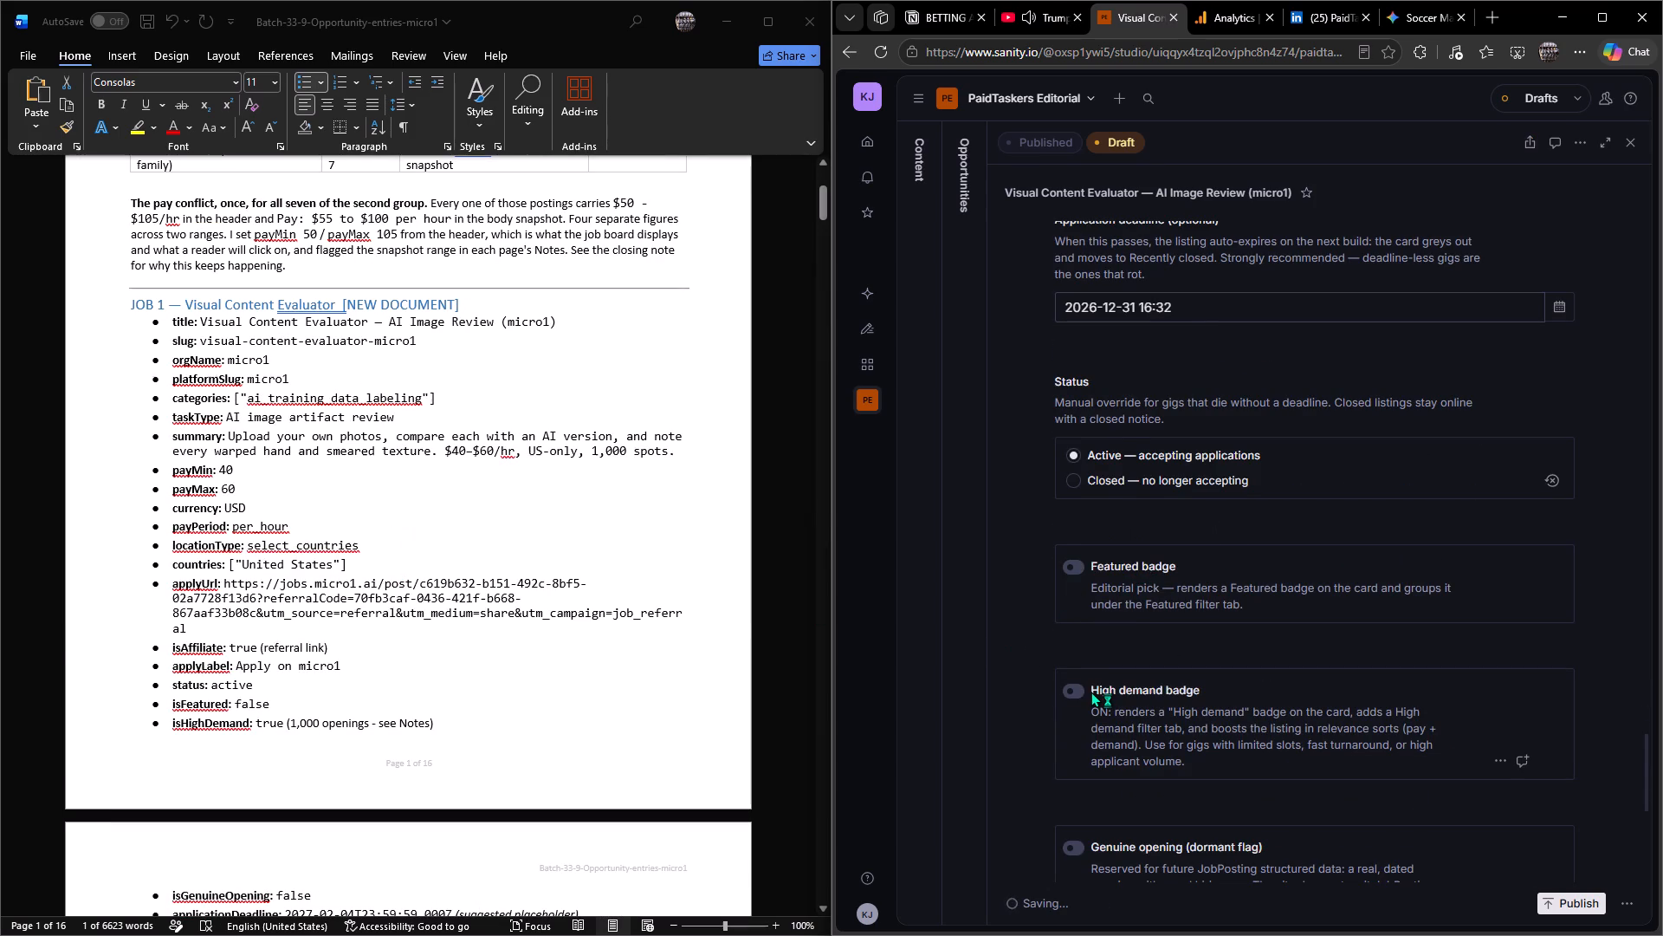
Turn on the Featured badge for the opportunity.
{"action": "scroll", "coordinate": [1090, 691], "scroll_direction": "down", "scroll_amount": 3}
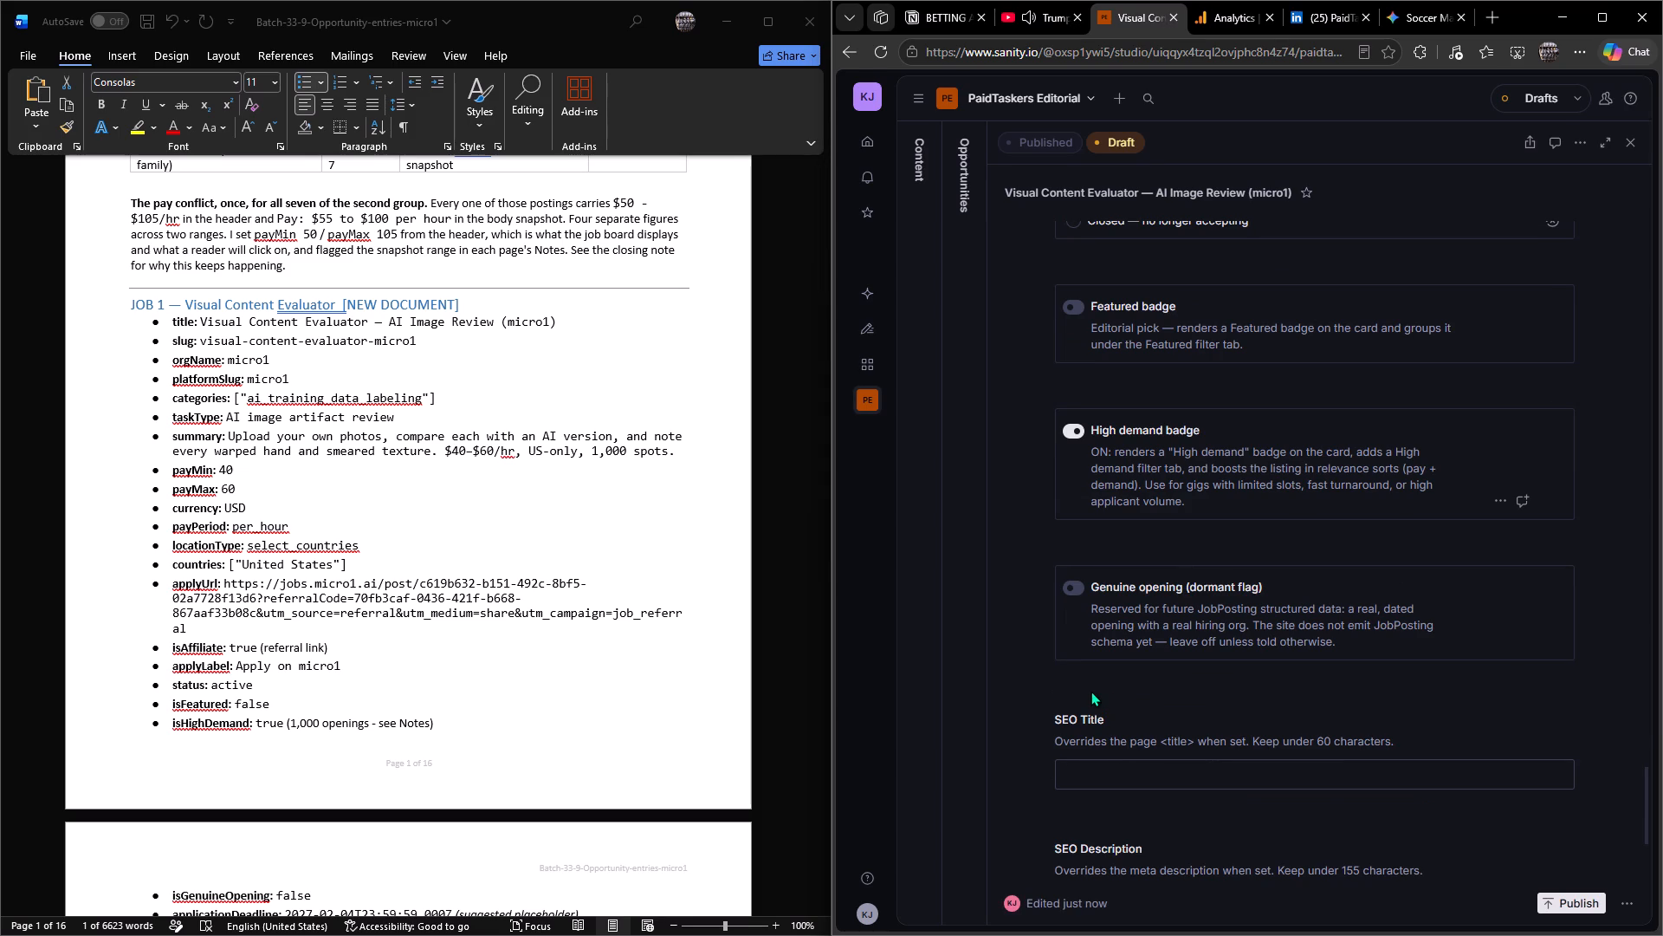
{"action": "scroll", "coordinate": [1127, 590], "scroll_direction": "down", "scroll_amount": 3}
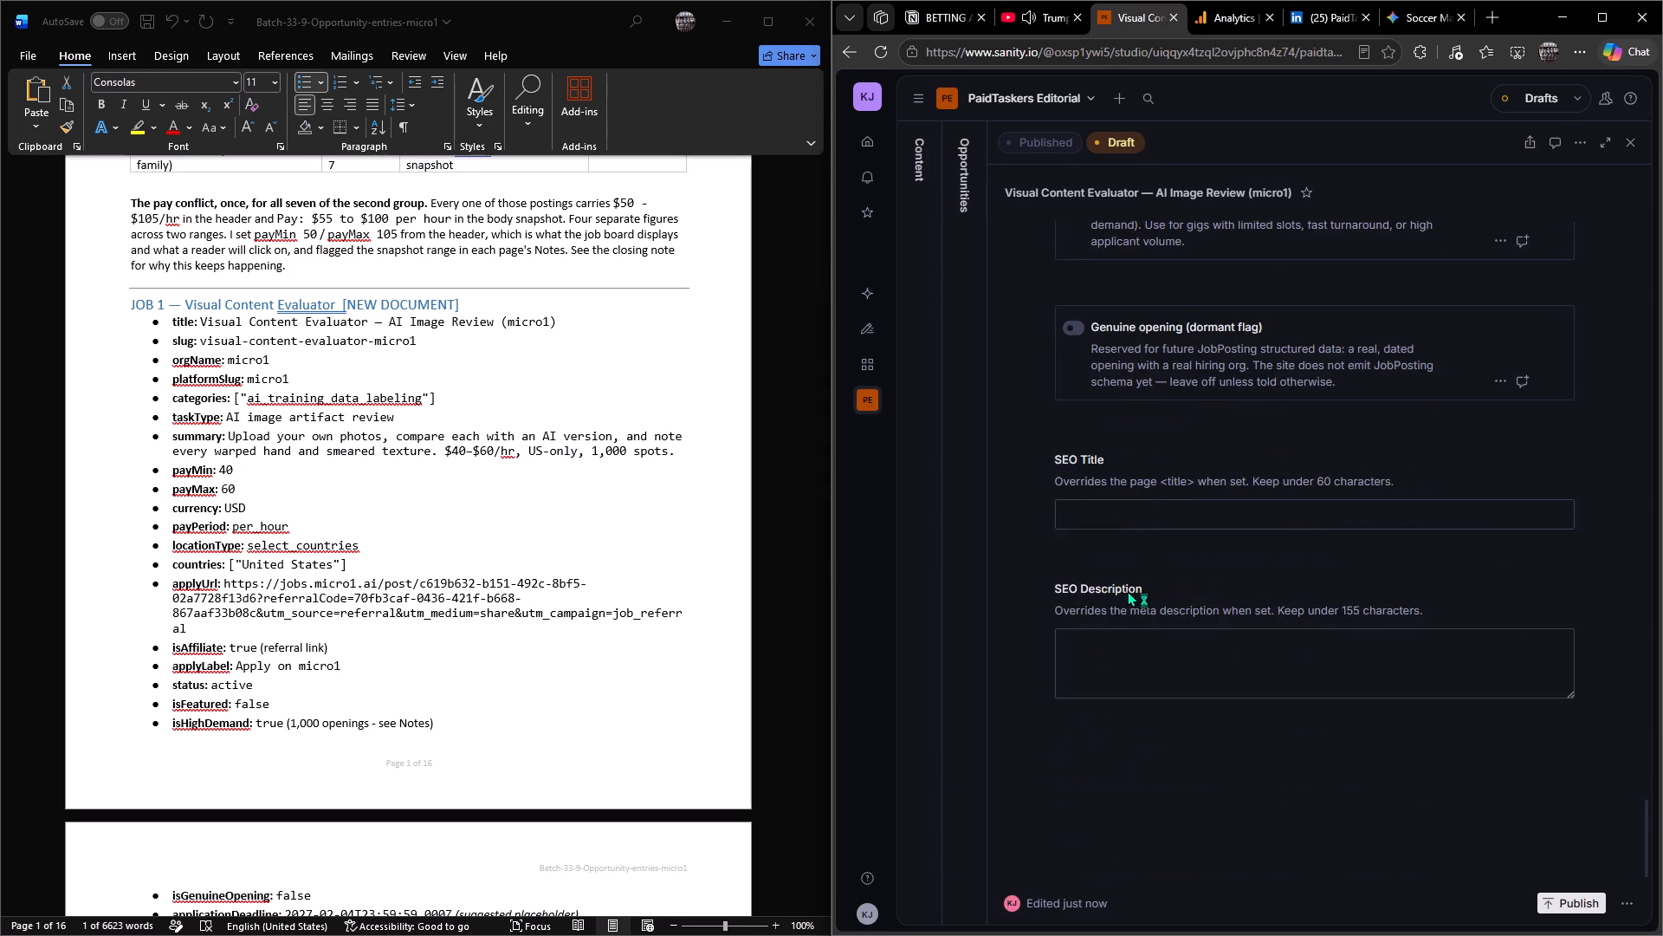
{"action": "scroll", "coordinate": [1127, 590], "scroll_direction": "up", "scroll_amount": 3}
{"action": "scroll", "coordinate": [1127, 590], "scroll_direction": "down", "scroll_amount": 1}
{"action": "scroll", "coordinate": [1127, 590], "scroll_direction": "up", "scroll_amount": 1}
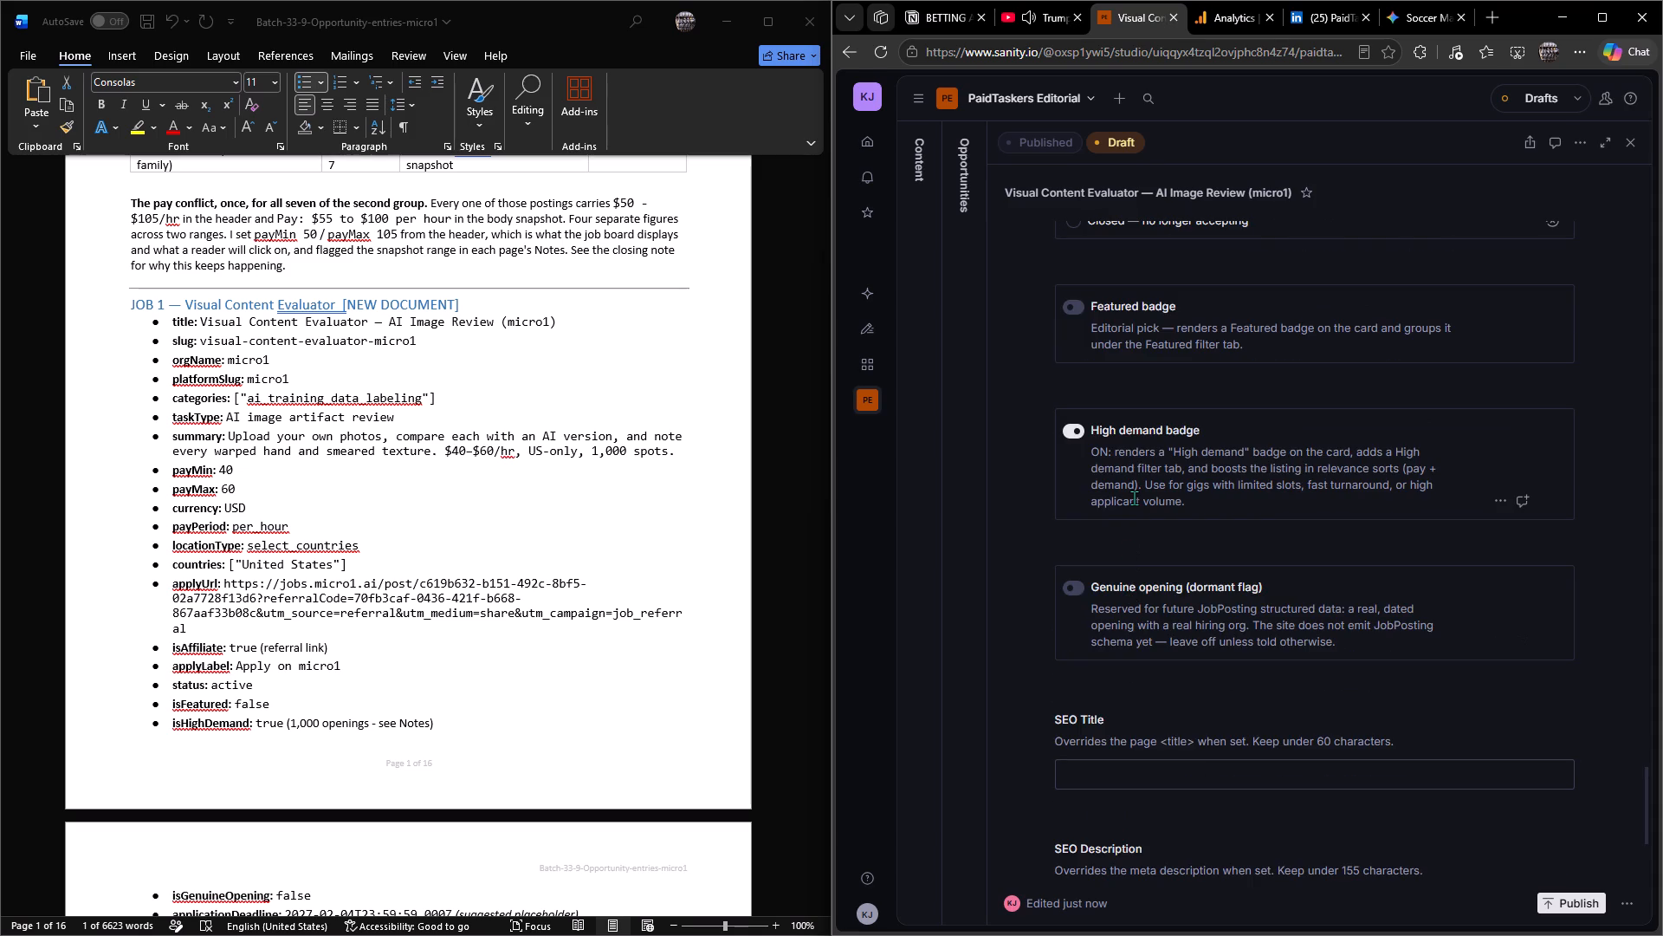
{"action": "left_click", "coordinate": [1149, 308]}
Examine Job 1's remaining fields, SEO entries and notes in the Word document.
{"action": "scroll", "coordinate": [1217, 603], "scroll_direction": "down", "scroll_amount": 3}
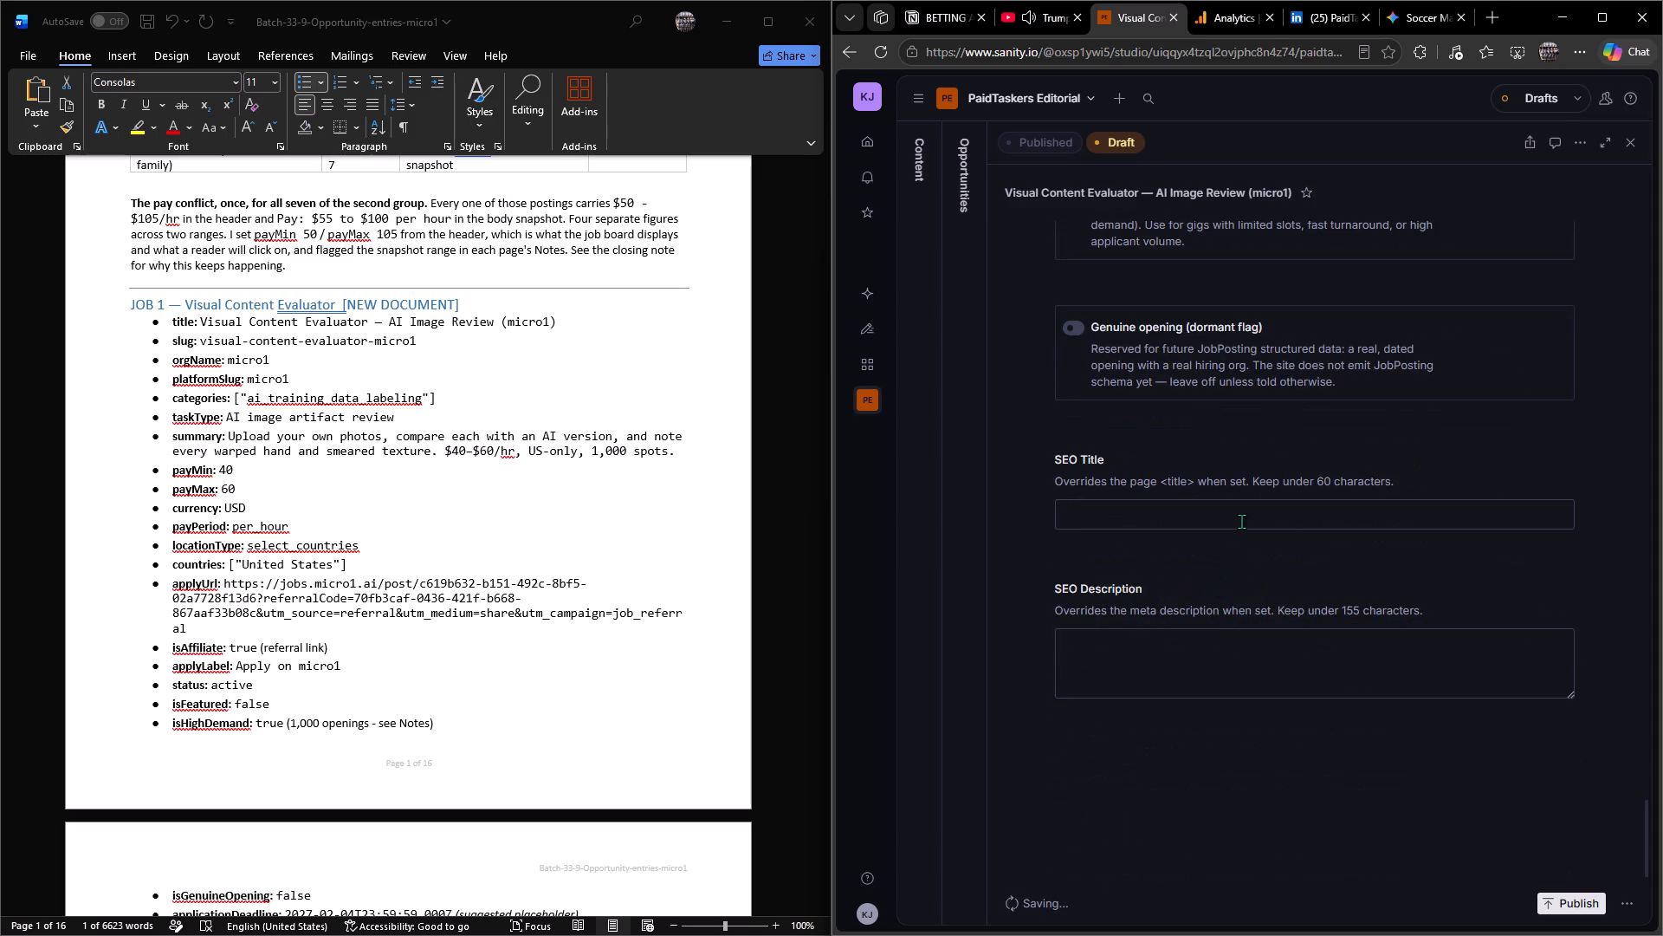
{"action": "left_click", "coordinate": [1241, 521]}
{"action": "left_click", "coordinate": [438, 491]}
{"action": "scroll", "coordinate": [438, 491], "scroll_direction": "down", "scroll_amount": 3}
{"action": "left_click", "coordinate": [437, 495]}
{"action": "scroll", "coordinate": [437, 499], "scroll_direction": "down", "scroll_amount": 2}
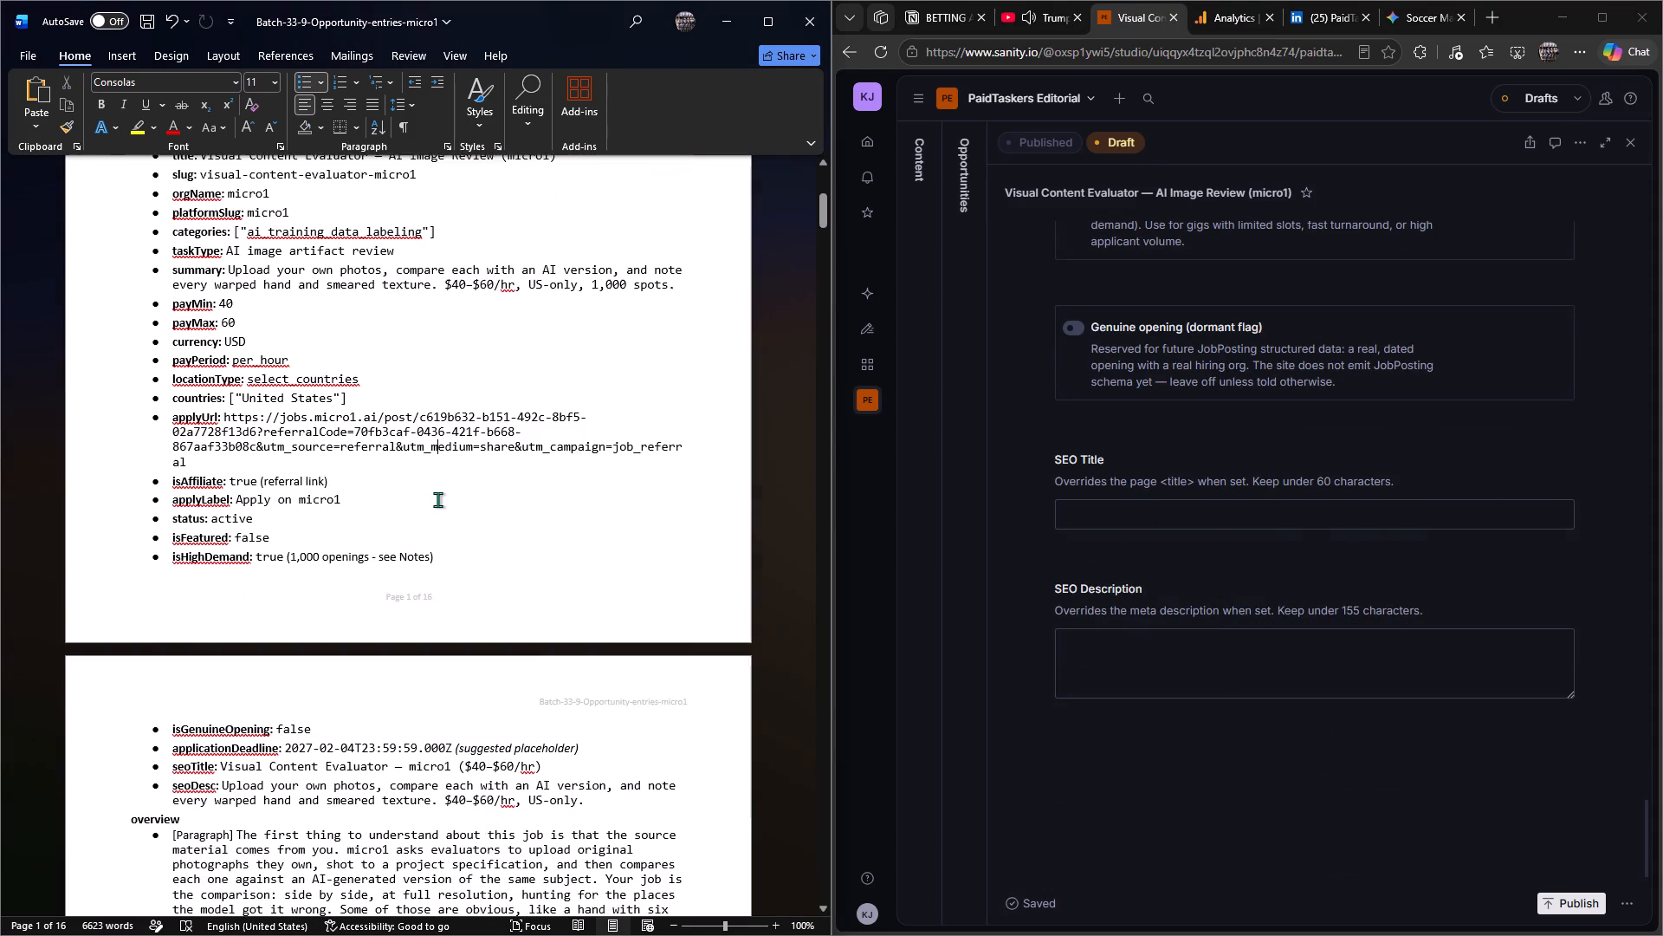
{"action": "left_click", "coordinate": [392, 500]}
{"action": "scroll", "coordinate": [392, 500], "scroll_direction": "down", "scroll_amount": 5}
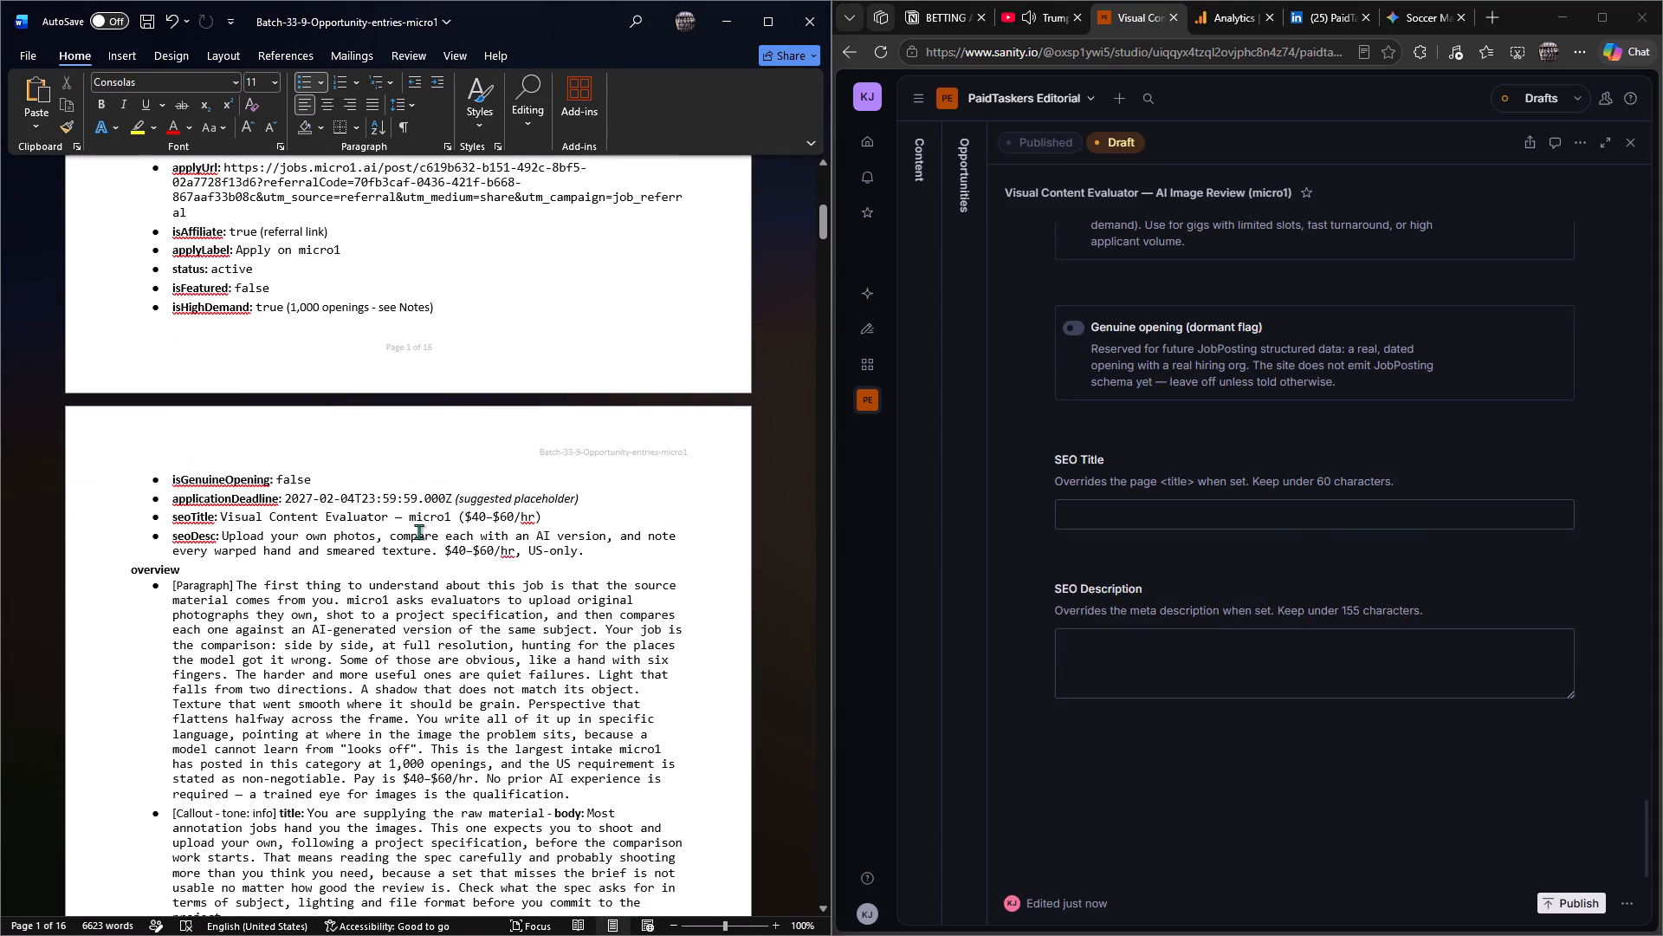
{"action": "left_click", "coordinate": [418, 531]}
{"action": "scroll", "coordinate": [436, 335], "scroll_direction": "up", "scroll_amount": 2}
{"action": "scroll", "coordinate": [436, 335], "scroll_direction": "down", "scroll_amount": 15}
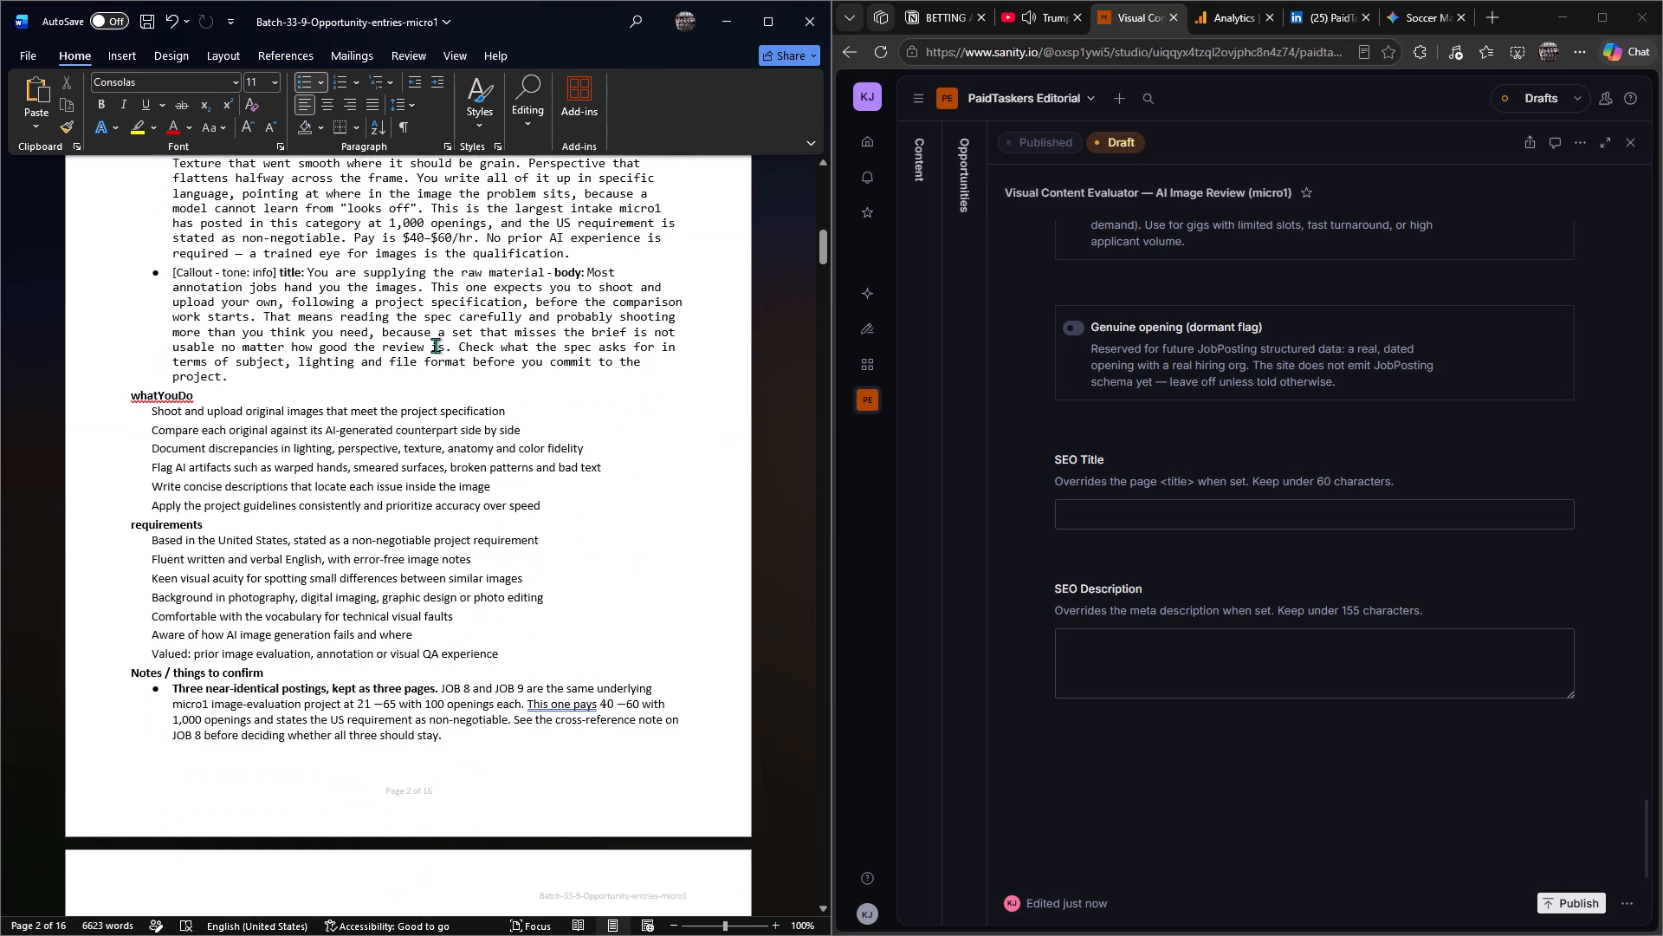
{"action": "scroll", "coordinate": [435, 345], "scroll_direction": "up", "scroll_amount": 20}
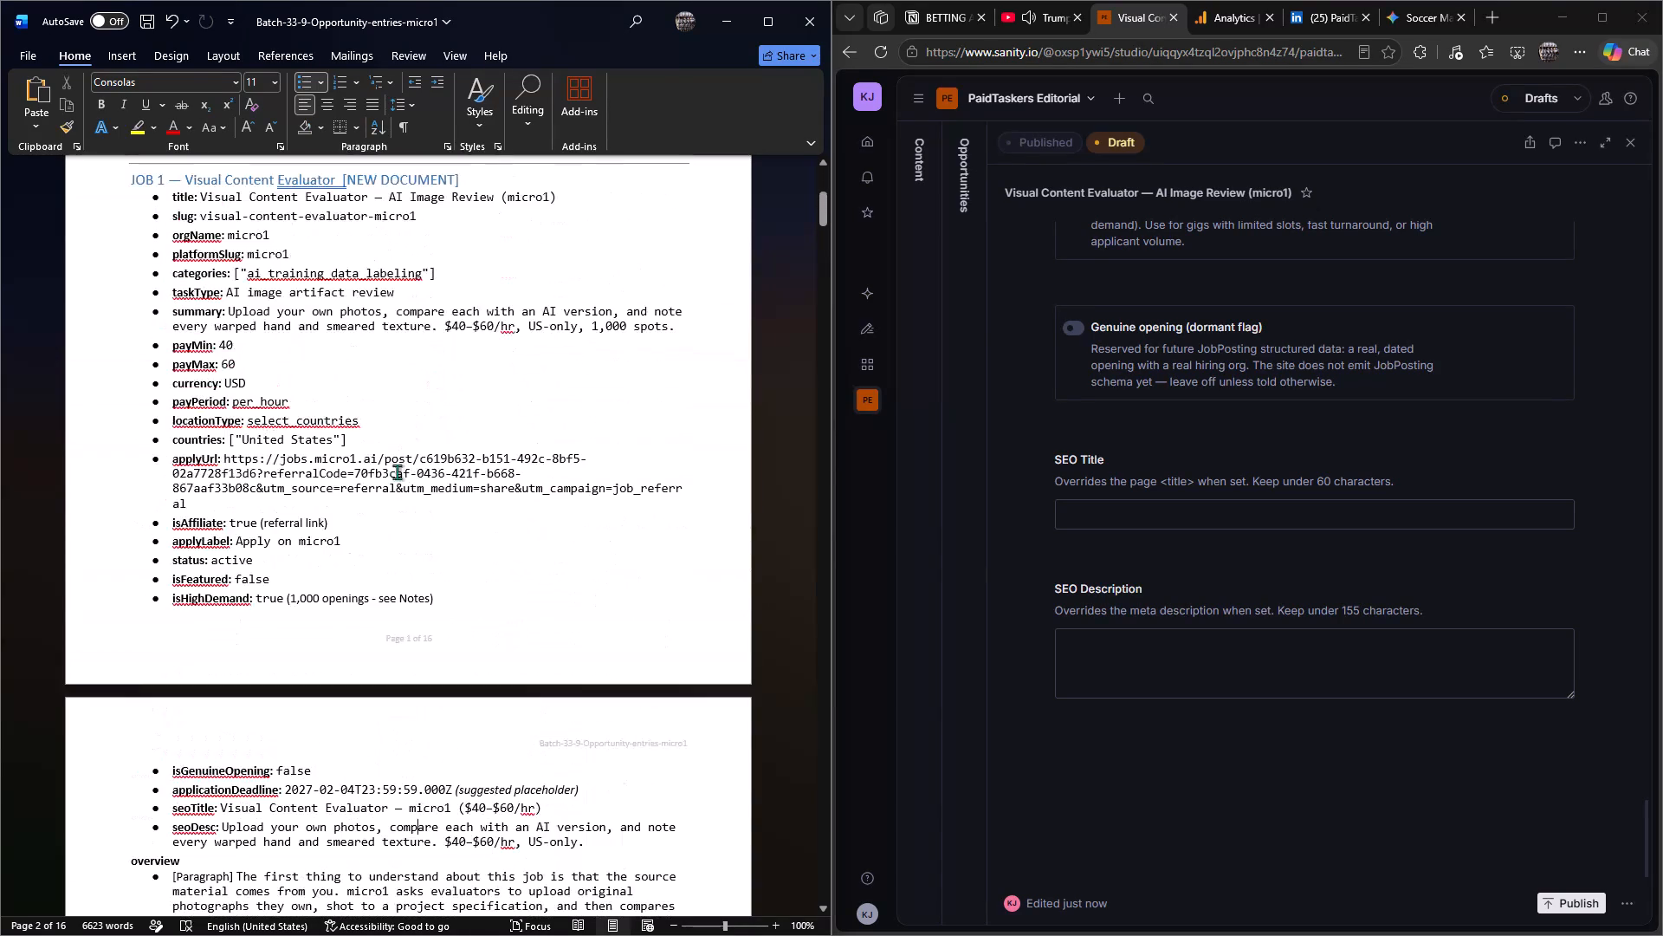
{"action": "scroll", "coordinate": [339, 571], "scroll_direction": "up", "scroll_amount": 2}
{"action": "scroll", "coordinate": [339, 572], "scroll_direction": "down", "scroll_amount": 6}
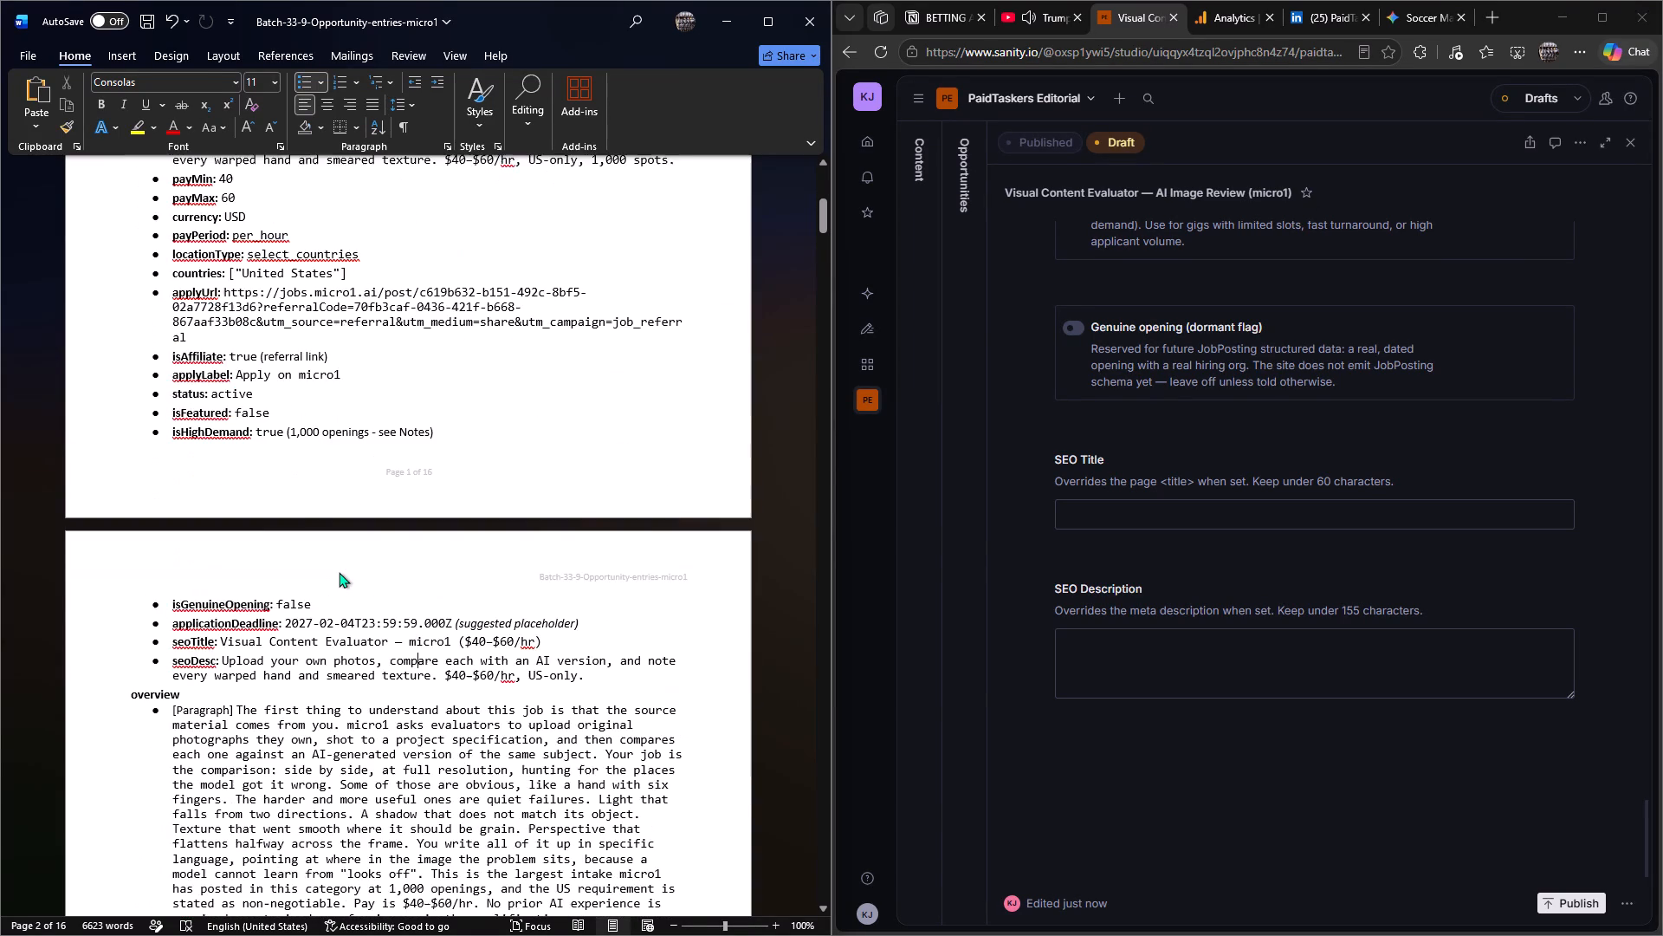
Copy Job 1's full seoDesc text from the Word document into the opportunity's SEO Description.
{"action": "scroll", "coordinate": [339, 572], "scroll_direction": "down", "scroll_amount": 3}
{"action": "left_click_drag", "start_coordinate": [597, 553], "coordinate": [281, 539]}
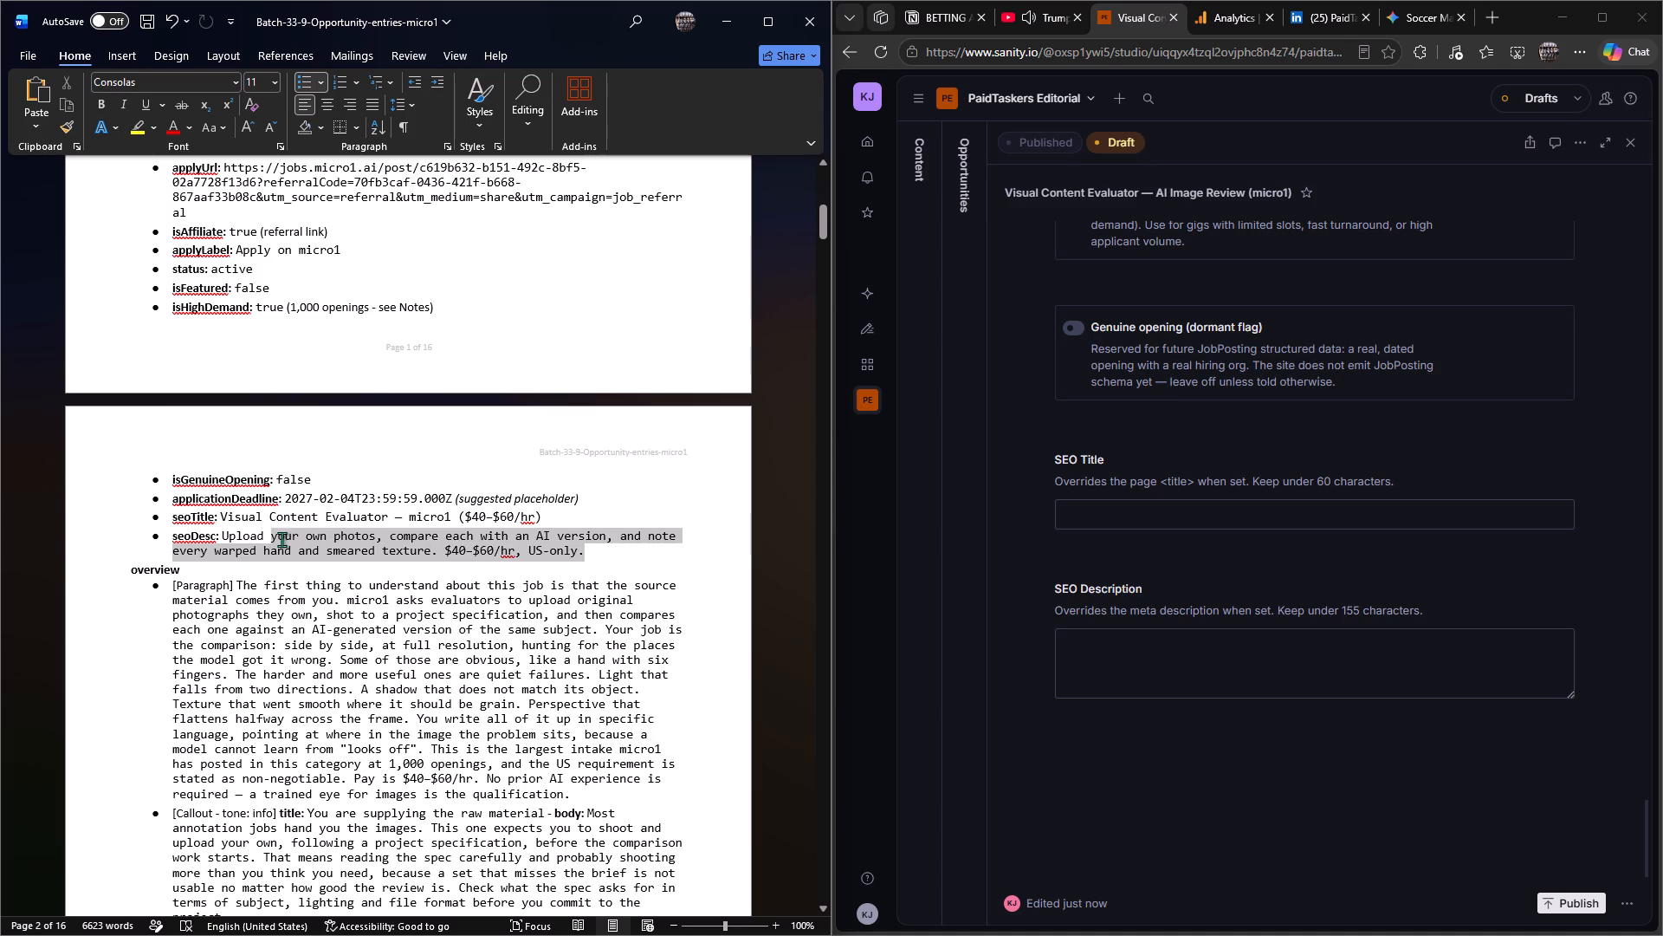
{"action": "left_click_drag", "start_coordinate": [281, 539], "coordinate": [249, 536]}
{"action": "key", "text": "ctrl+c"}
{"action": "left_click", "coordinate": [1218, 517]}
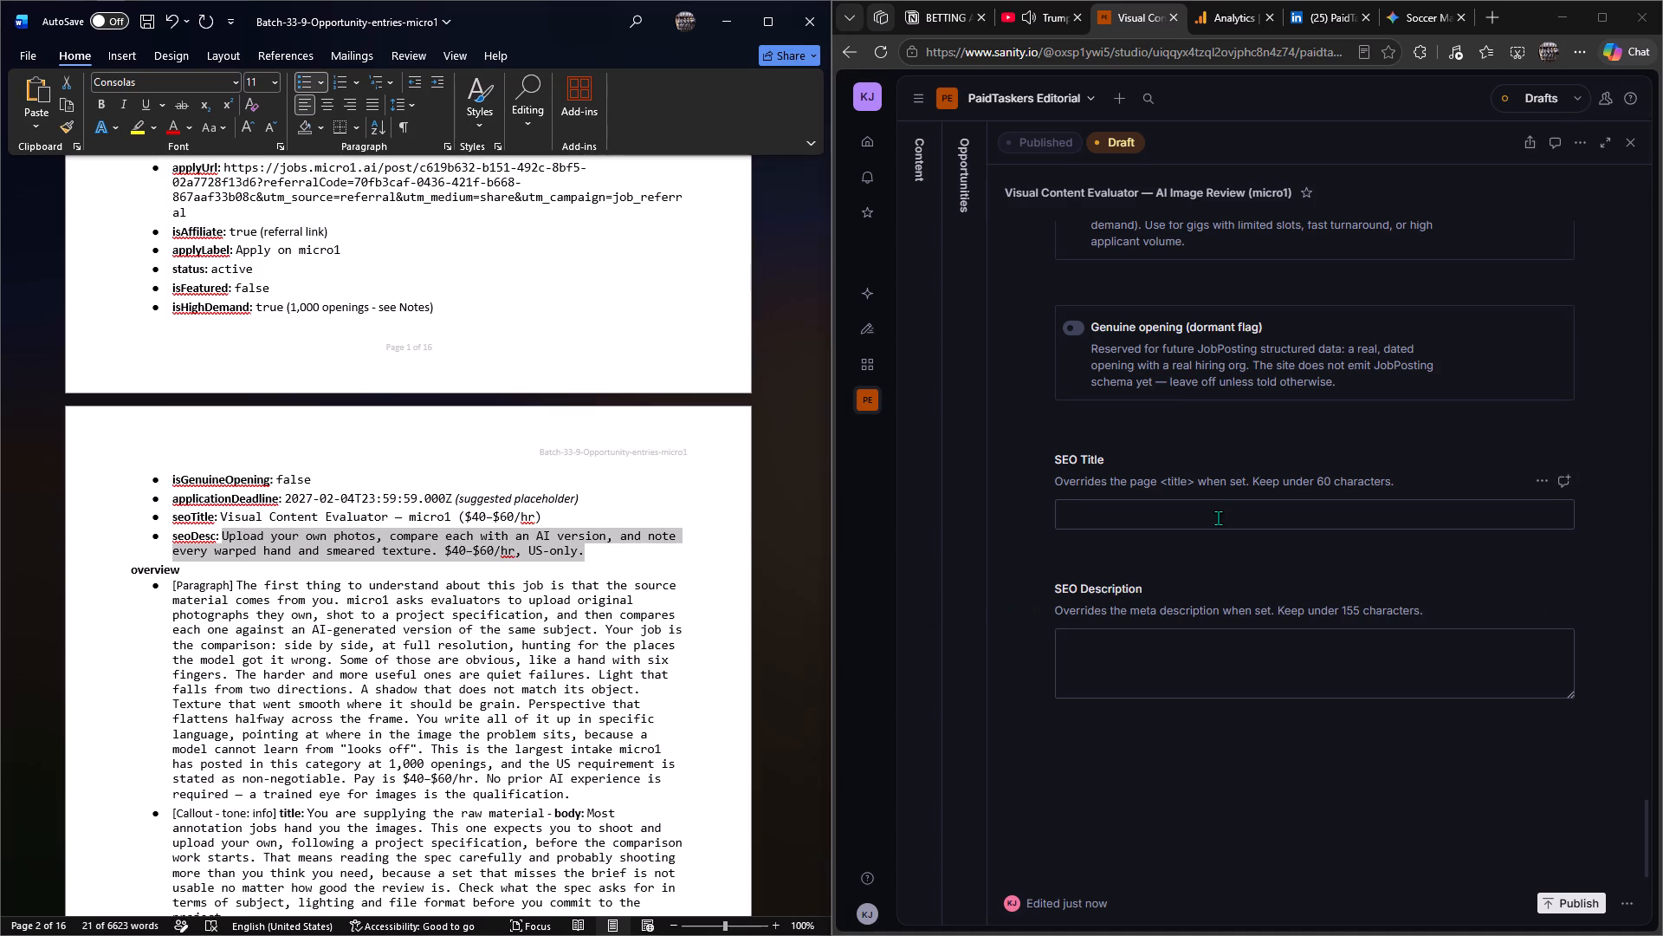
{"action": "left_click", "coordinate": [1187, 640]}
{"action": "key", "text": "ctrl+v"}
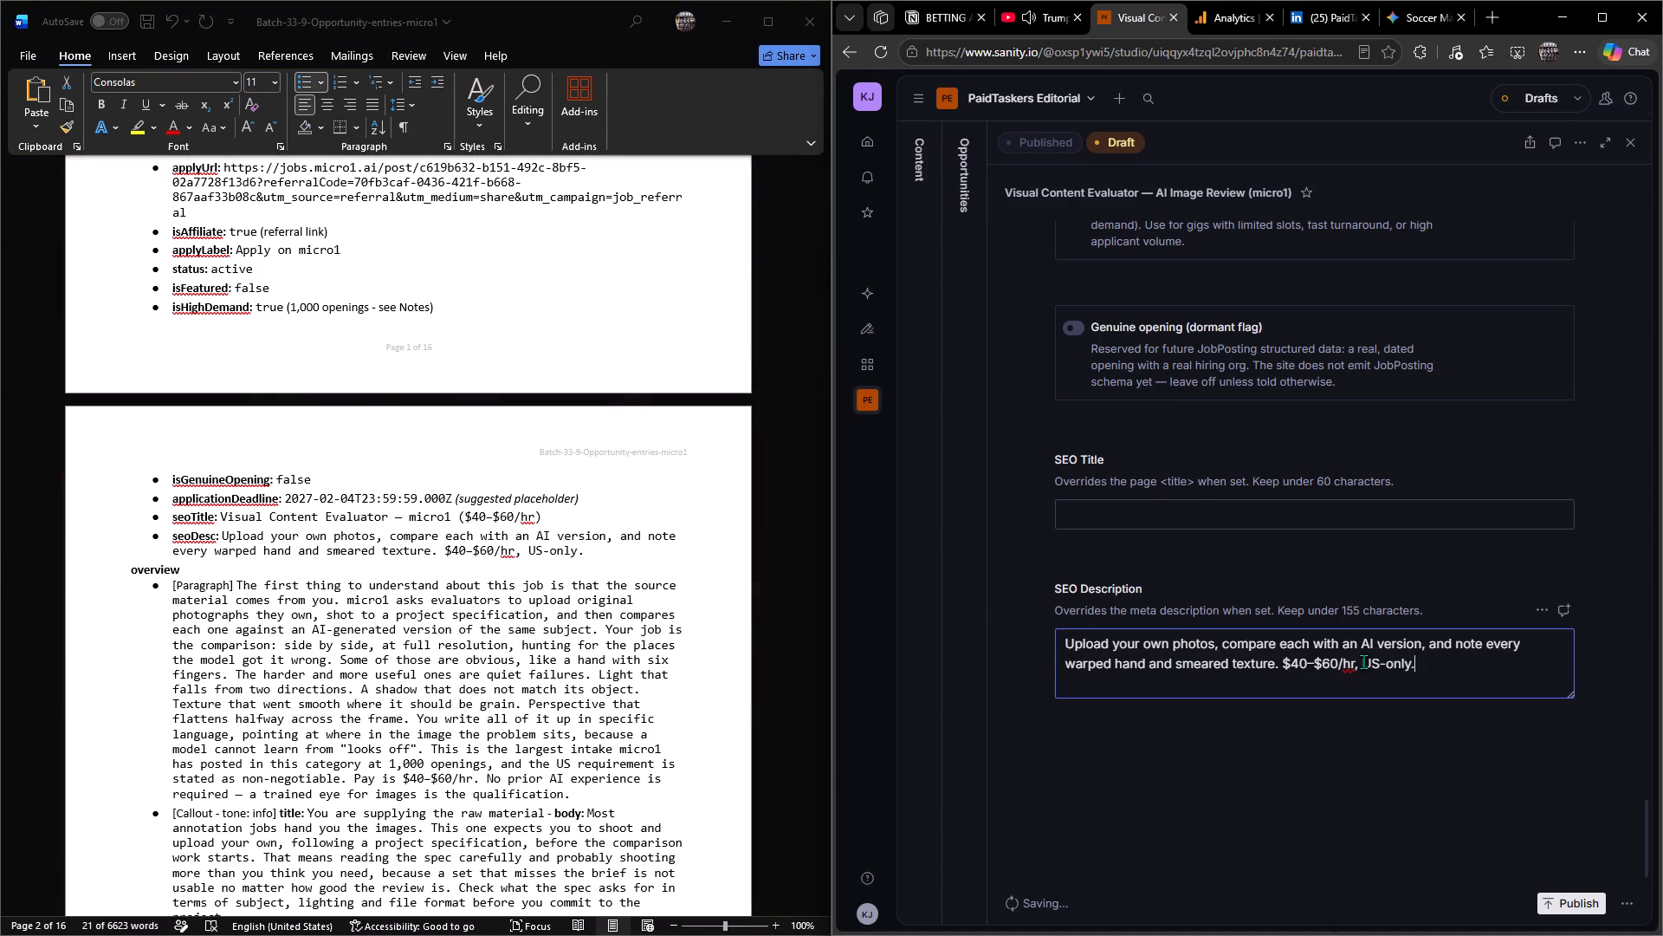
Remove the pay range "$40–$60/hr," from the SEO Description so its last sentence reads "US-only.".
{"action": "left_click", "coordinate": [1363, 661]}
{"action": "key", "text": "BackSpace"}
{"action": "key", "text": "BackSpace"}
{"action": "key", "text": "BackSpace"}
{"action": "key", "text": "BackSpace"}
{"action": "key", "text": "BackSpace"}
{"action": "key", "text": "BackSpace"}
{"action": "key", "text": "BackSpace"}
{"action": "key", "text": "BackSpace"}
{"action": "key", "text": "BackSpace"}
{"action": "key", "text": "BackSpace"}
{"action": "key", "text": "BackSpace"}
{"action": "key", "text": "BackSpace"}
Copy the seoTitle without its pay range into the SEO Title as "Visual Content Evaluator — micro1".
{"action": "left_click", "coordinate": [585, 643]}
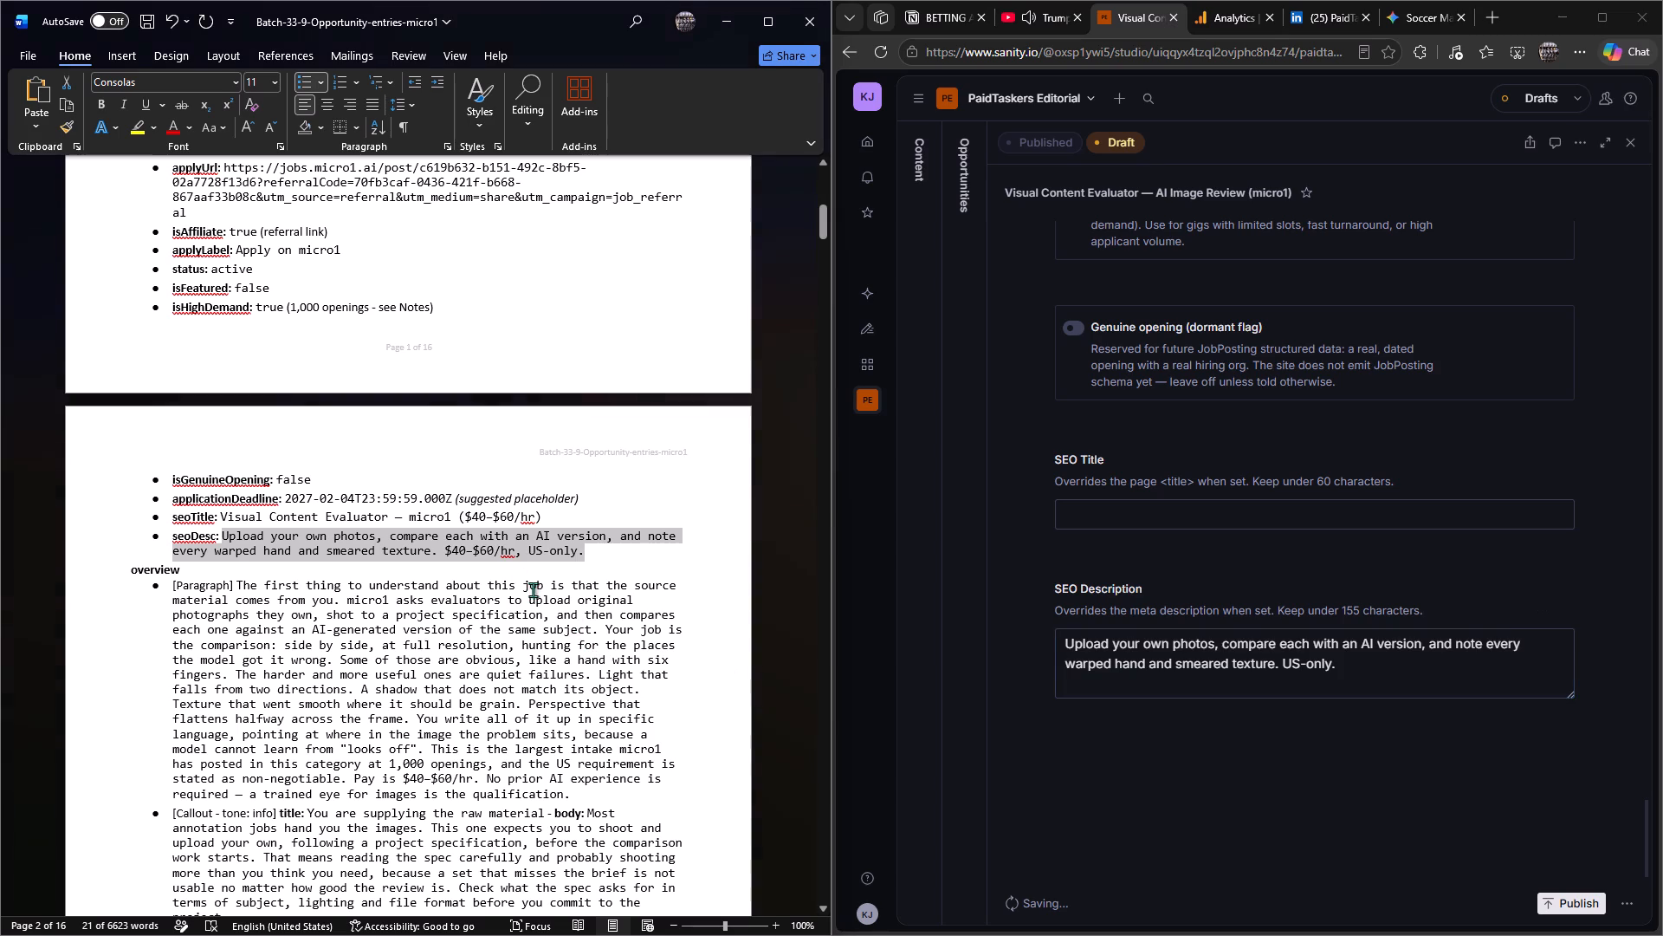
{"action": "left_click", "coordinate": [480, 544]}
{"action": "left_click_drag", "start_coordinate": [455, 516], "coordinate": [292, 519]}
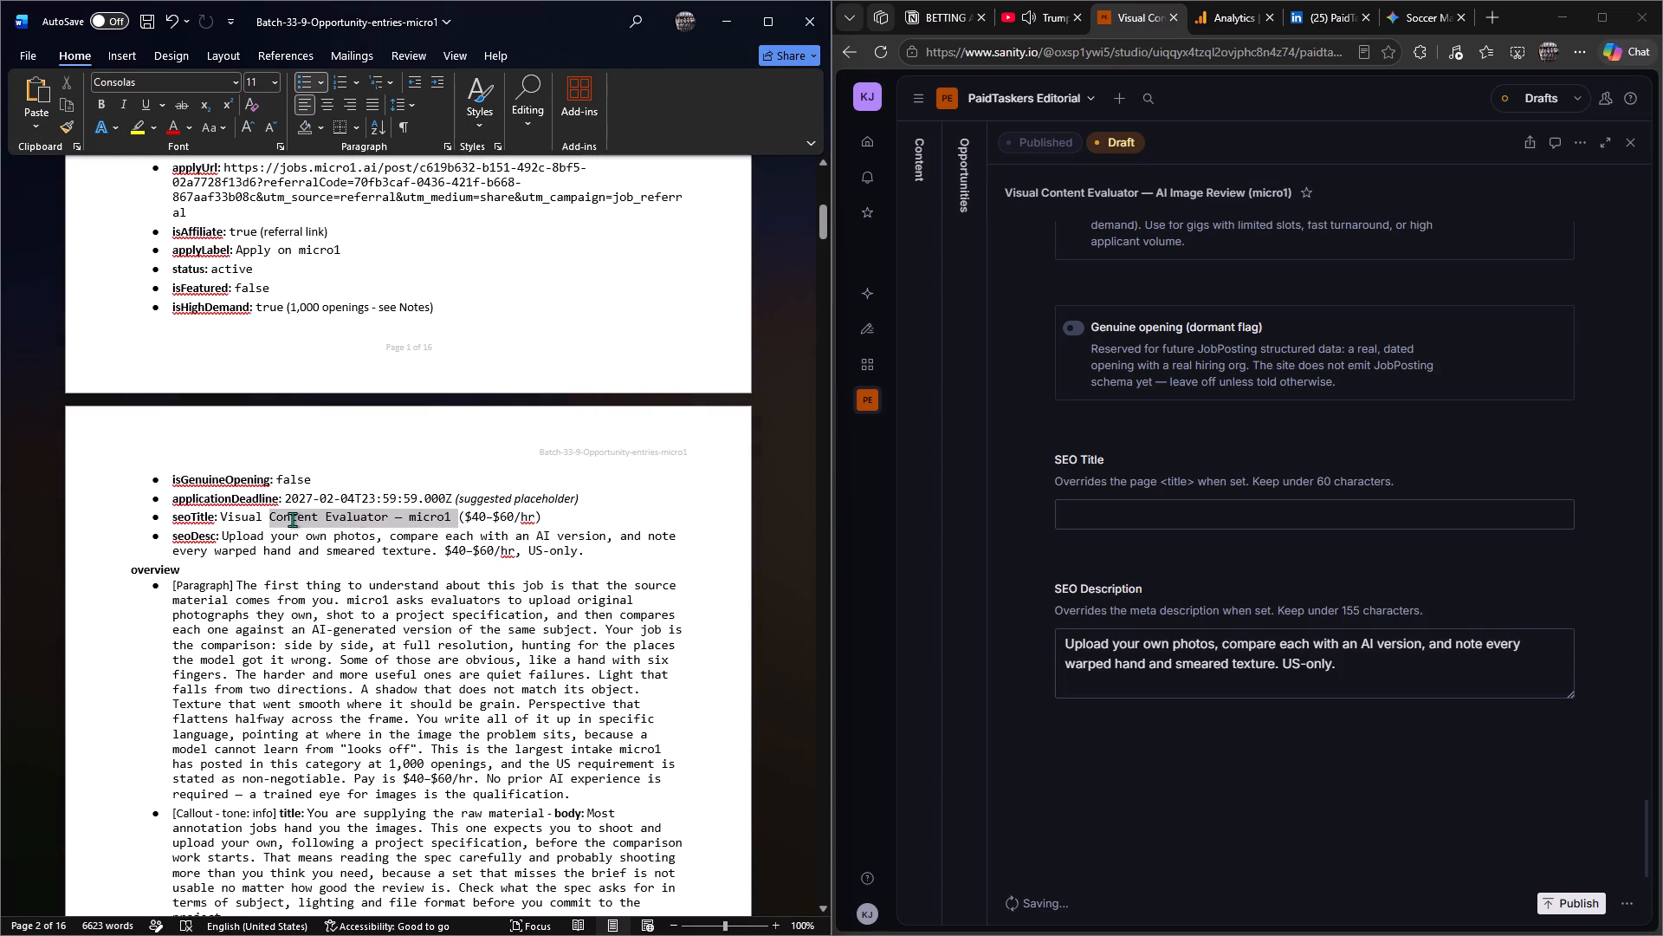
{"action": "left_click_drag", "start_coordinate": [292, 519], "coordinate": [243, 519]}
{"action": "key", "text": "ctrl+c"}
{"action": "left_click", "coordinate": [1240, 515]}
{"action": "key", "text": "ctrl+v"}
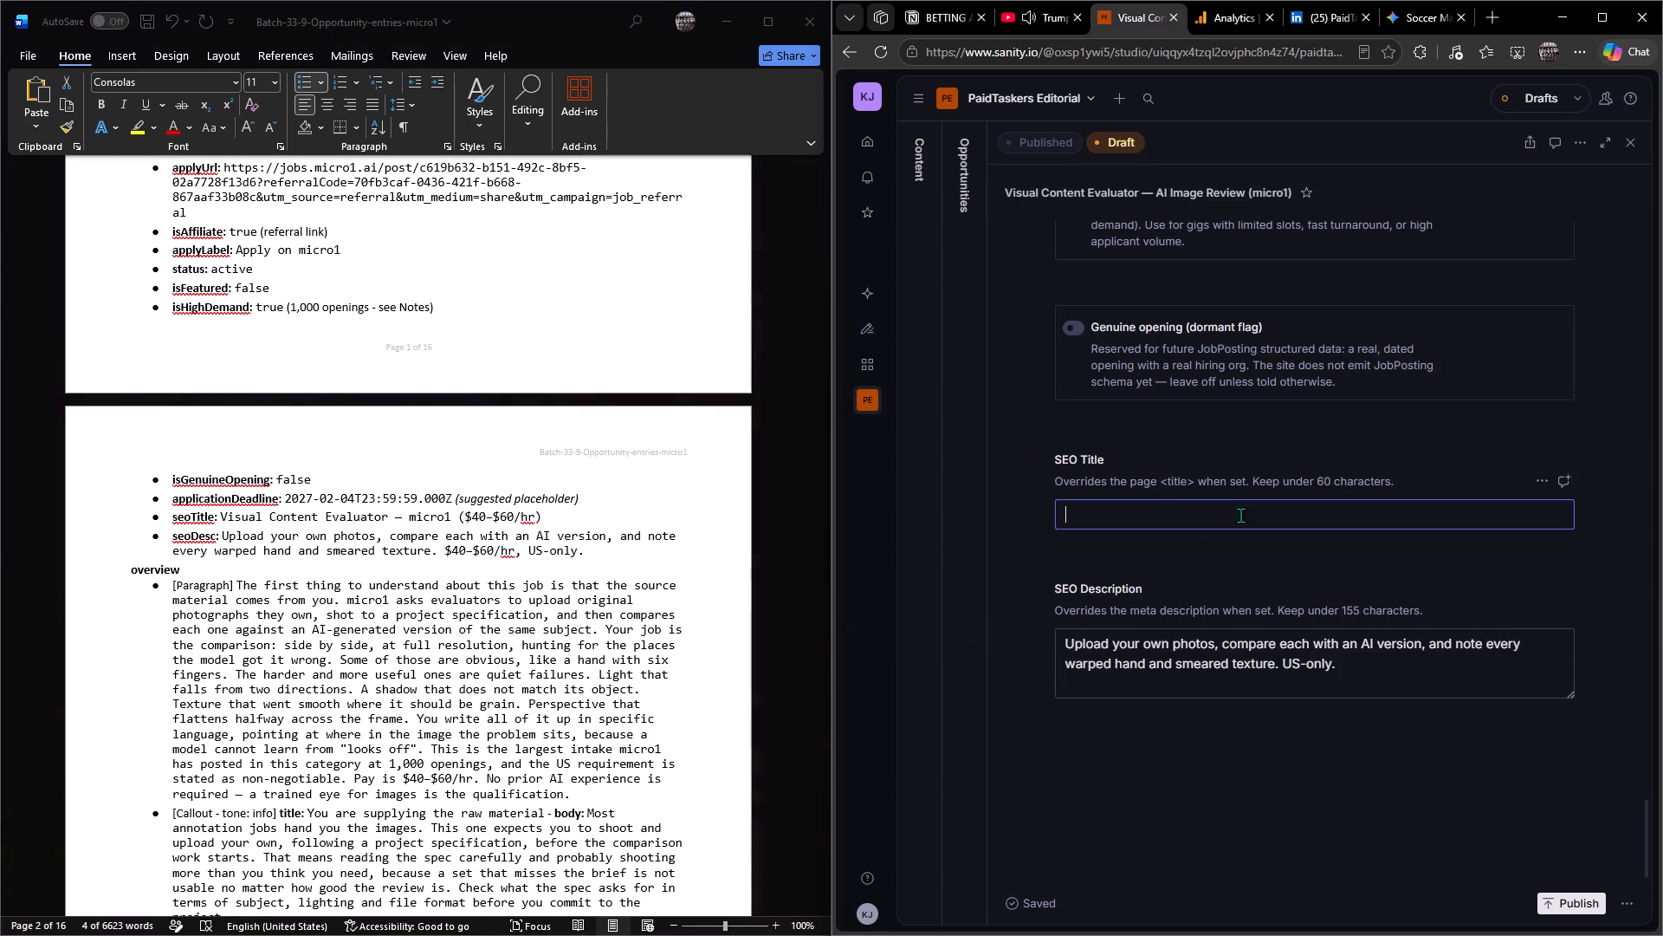
{"action": "key", "text": "BackSpace"}
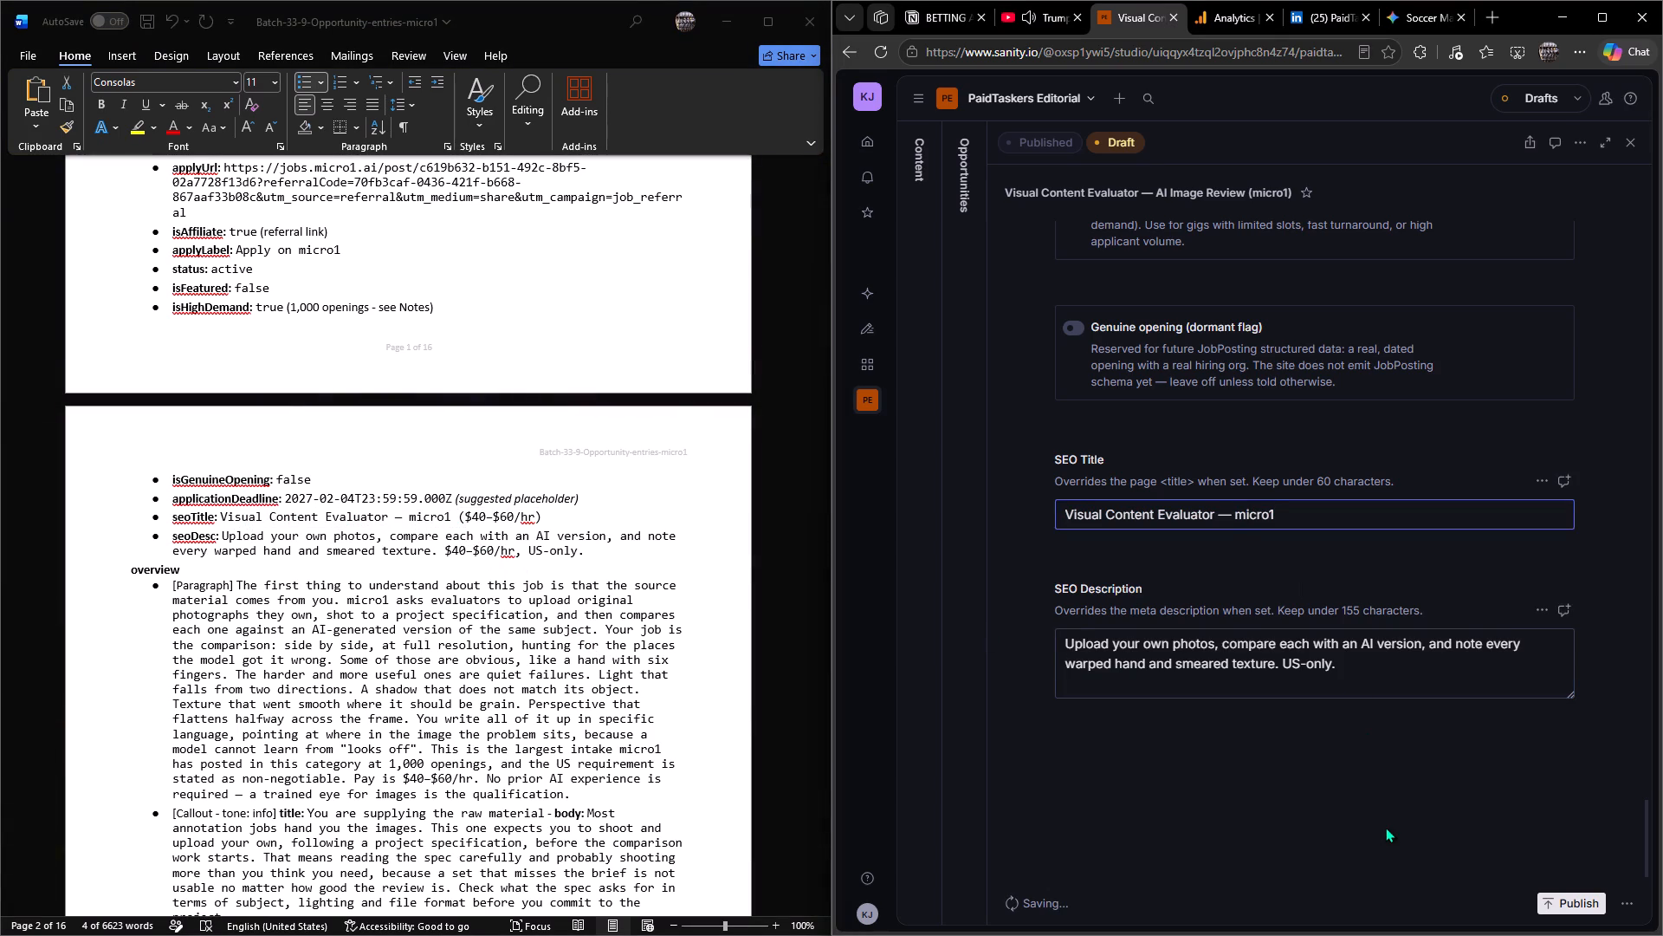
Publish the Visual Content Evaluator opportunity.
{"action": "left_click", "coordinate": [1385, 827]}
{"action": "left_click", "coordinate": [1564, 899]}
Create a new Opportunity document in its draft version for Job 2, the Photography and Cinematography Expert listing.
{"action": "scroll", "coordinate": [574, 575], "scroll_direction": "down", "scroll_amount": 8}
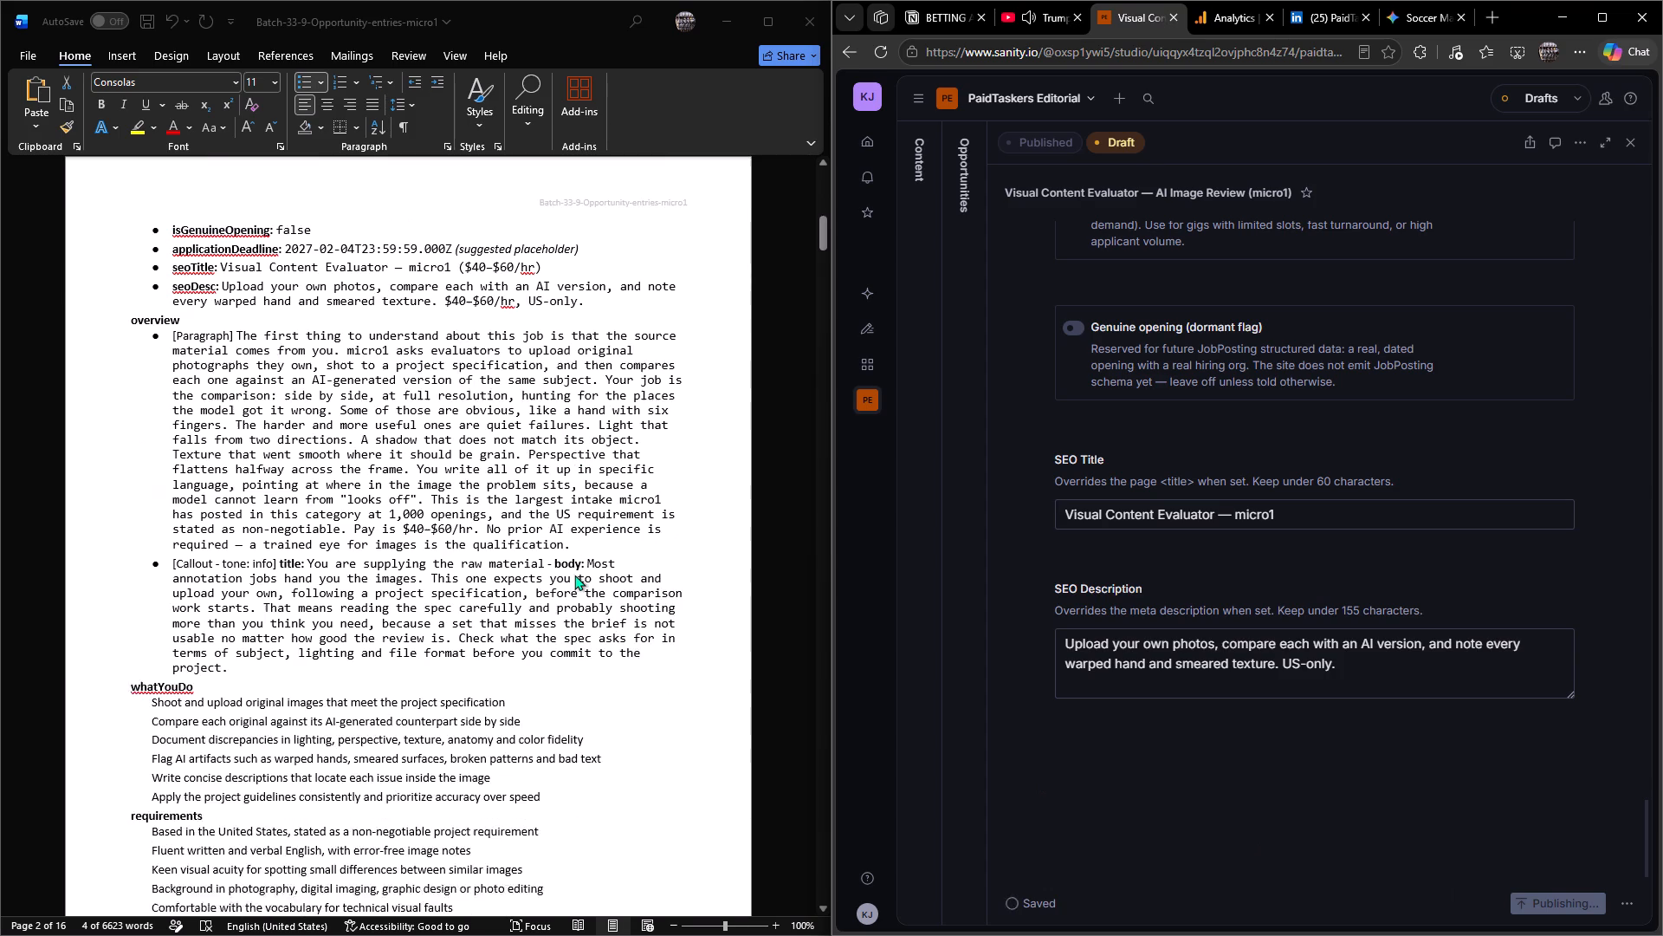
{"action": "scroll", "coordinate": [574, 575], "scroll_direction": "down", "scroll_amount": 20}
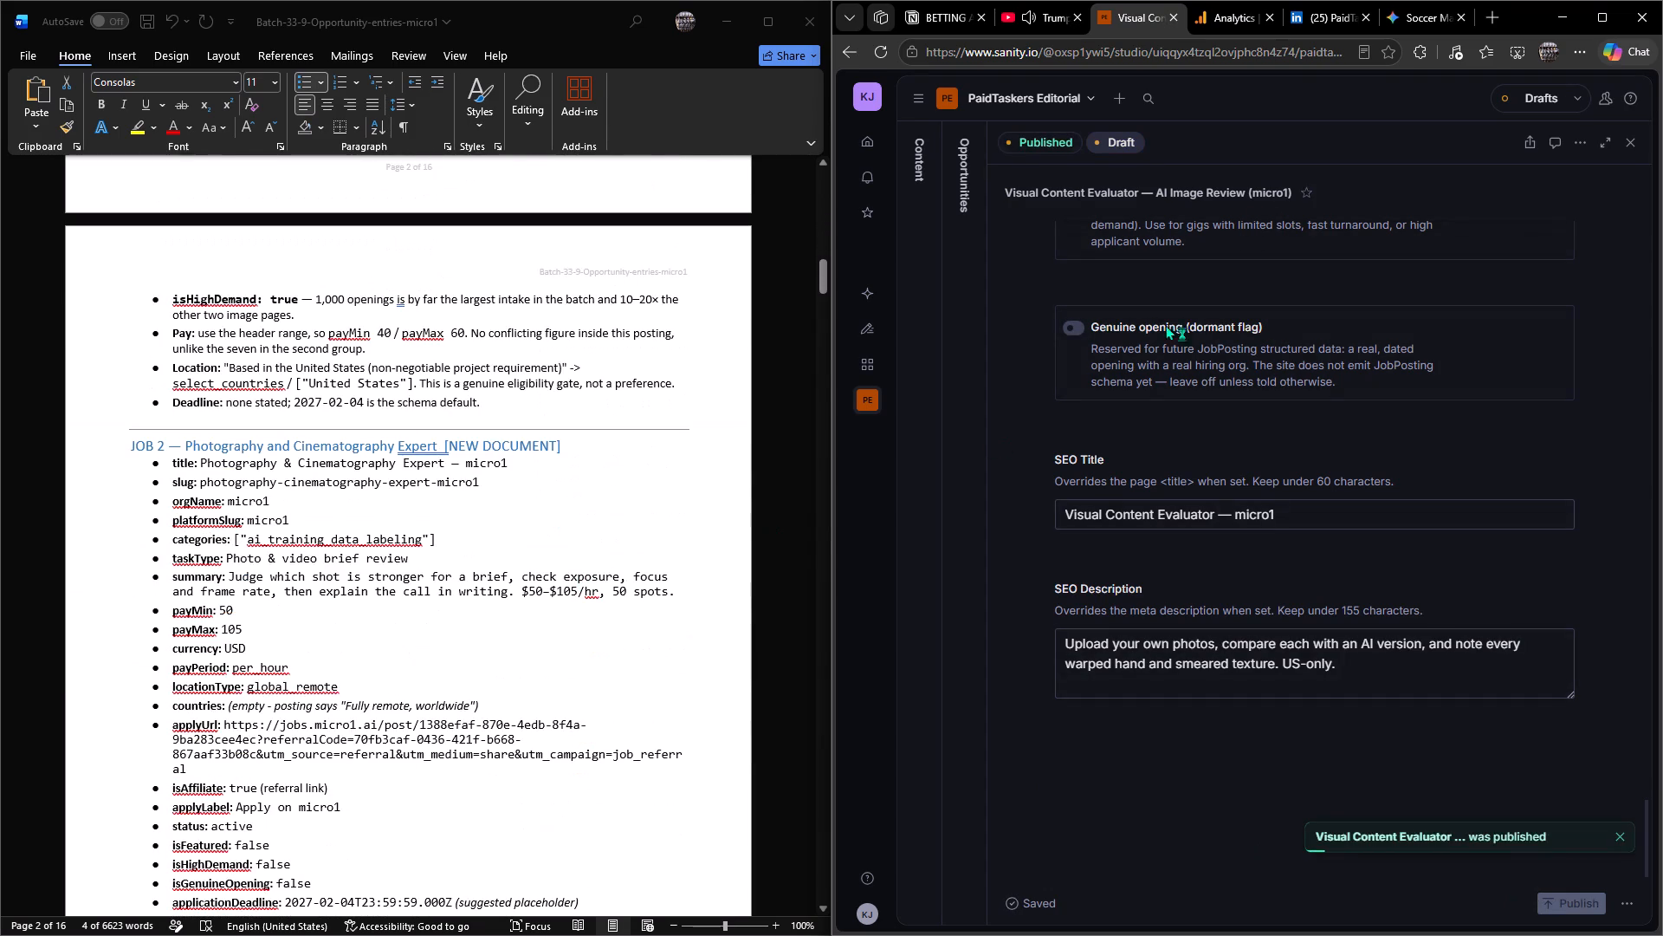
{"action": "left_click", "coordinate": [1572, 98]}
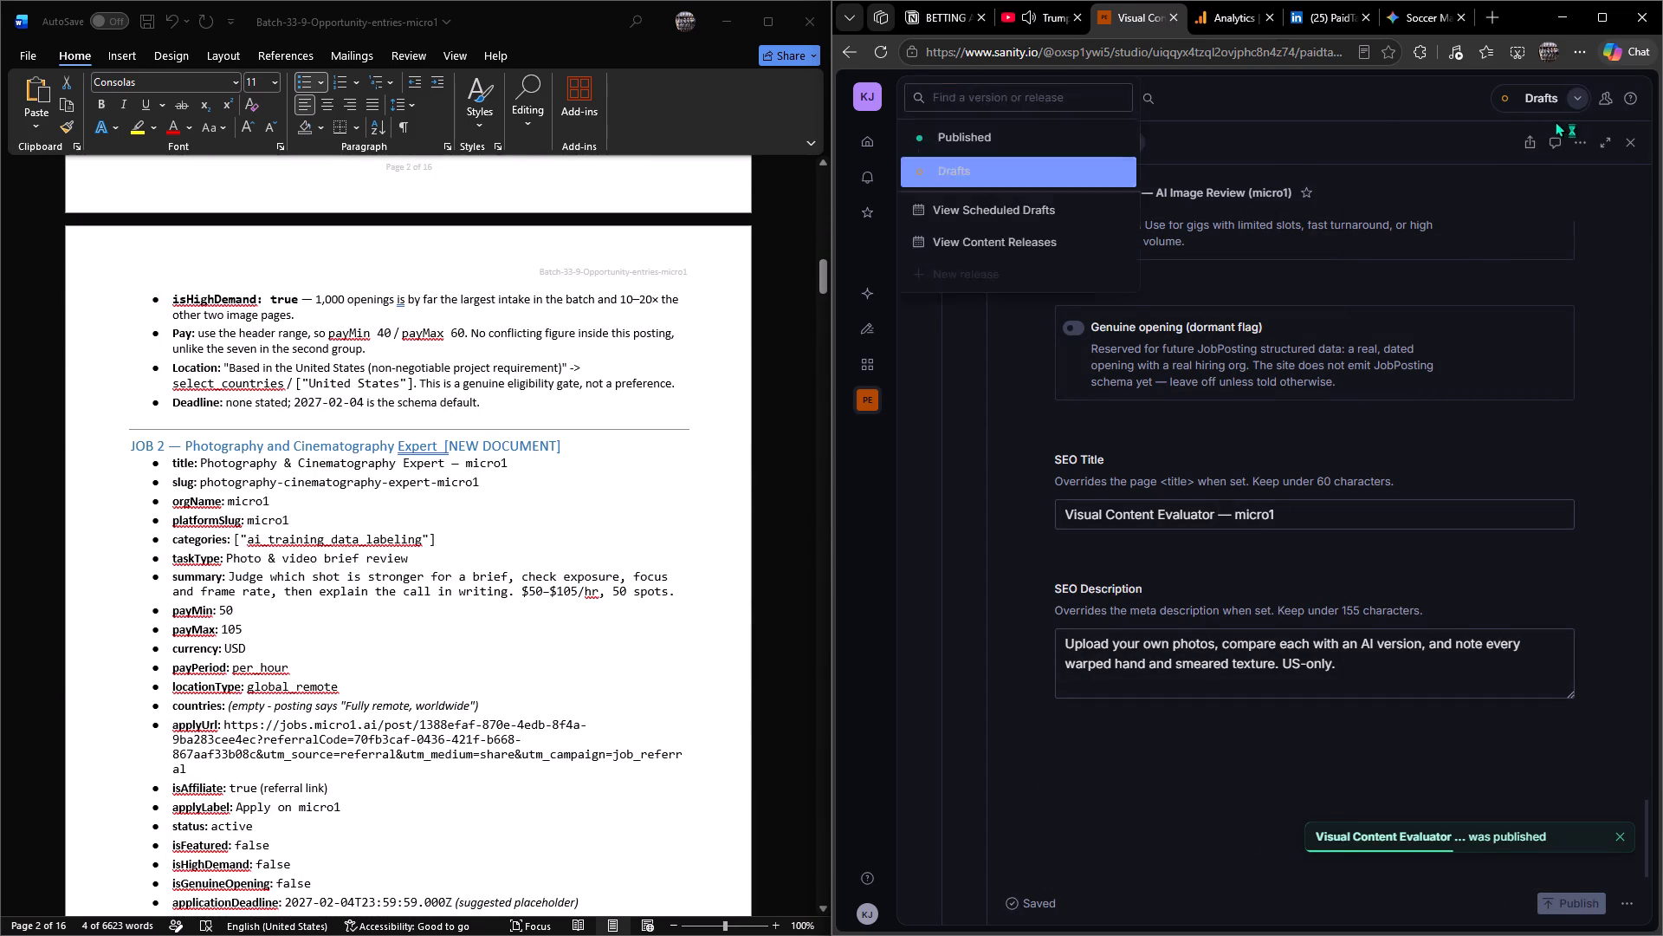
{"action": "left_click", "coordinate": [1478, 179]}
{"action": "left_click", "coordinate": [364, 491]}
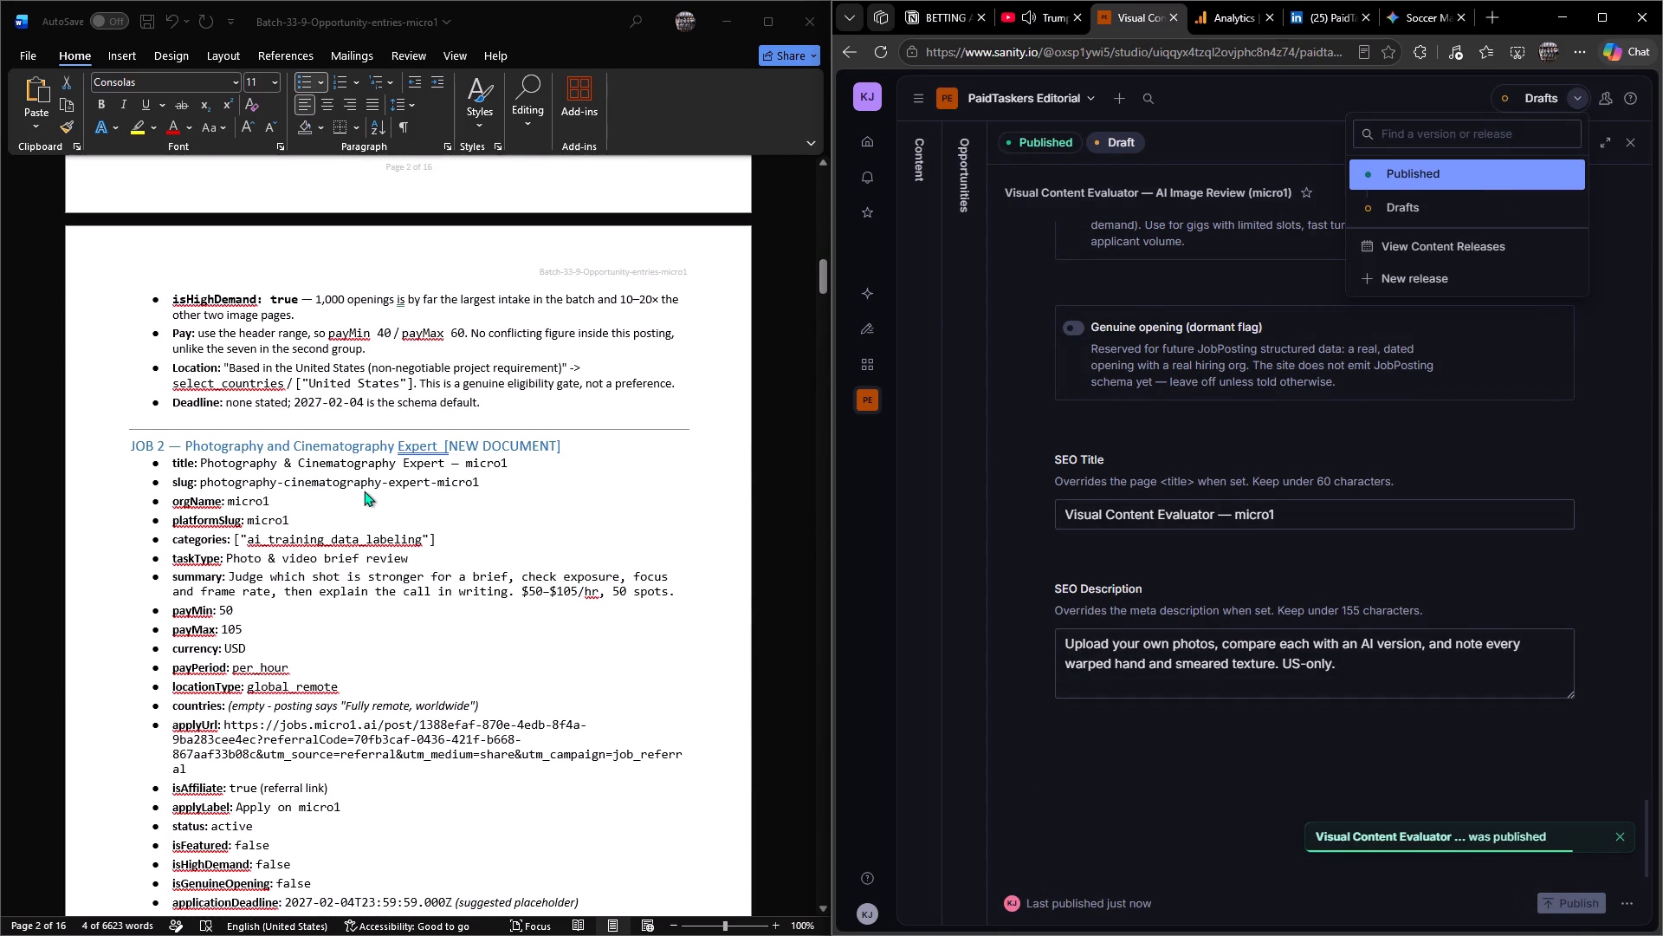
{"action": "scroll", "coordinate": [364, 491], "scroll_direction": "down", "scroll_amount": 2}
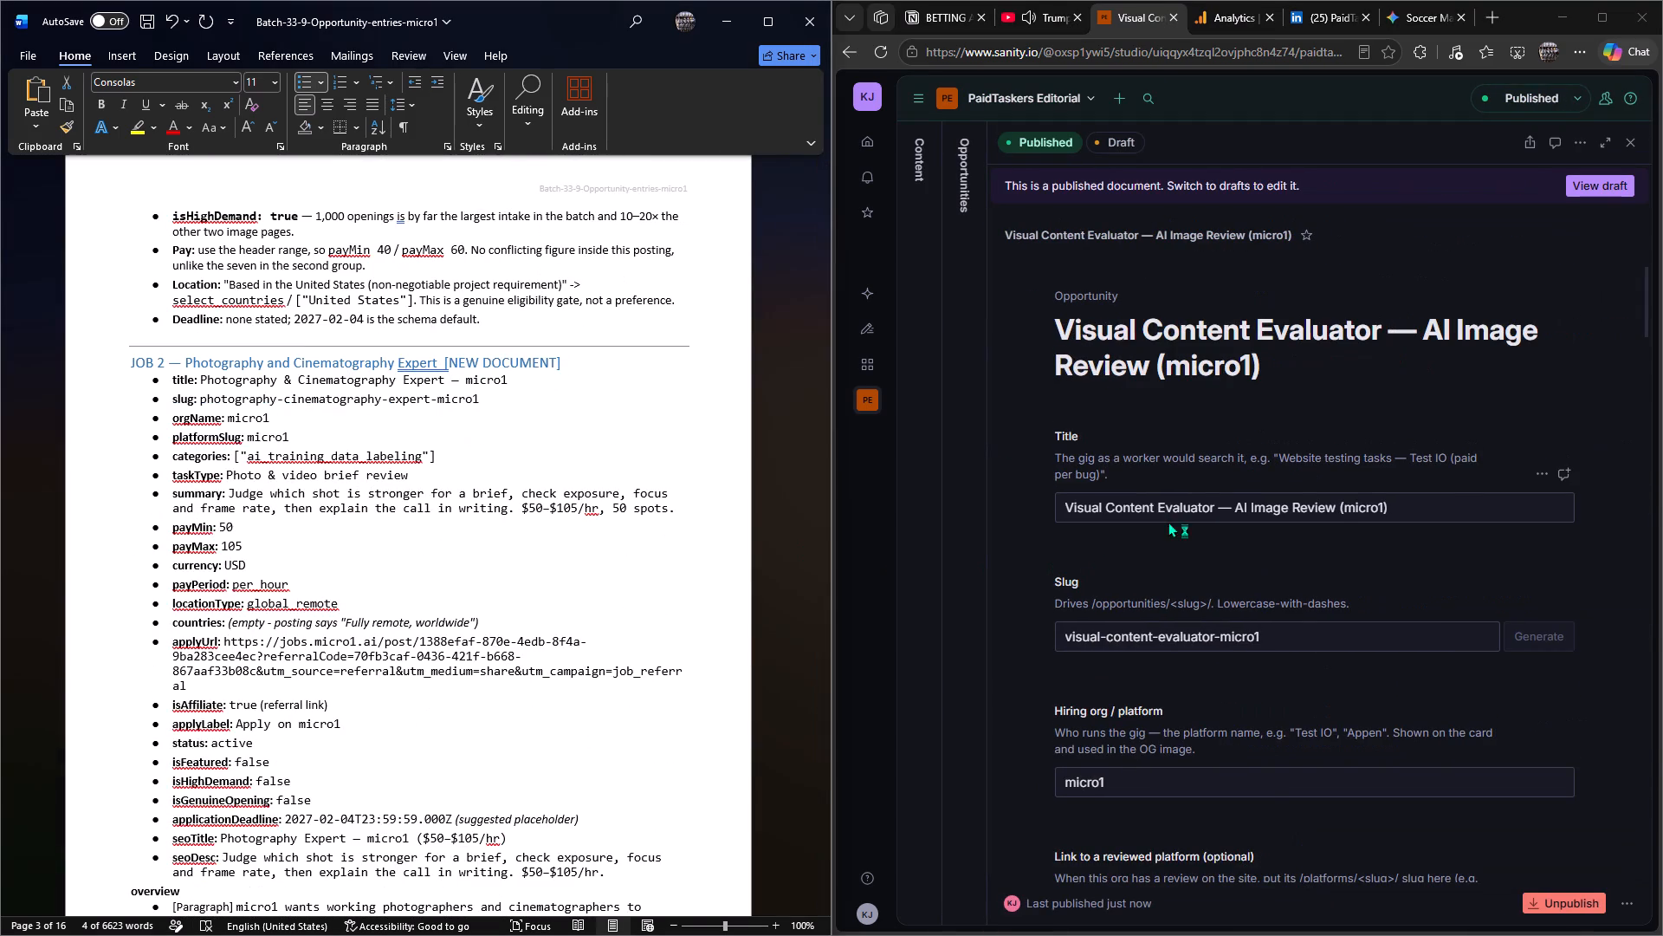
{"action": "left_click", "coordinate": [1125, 102]}
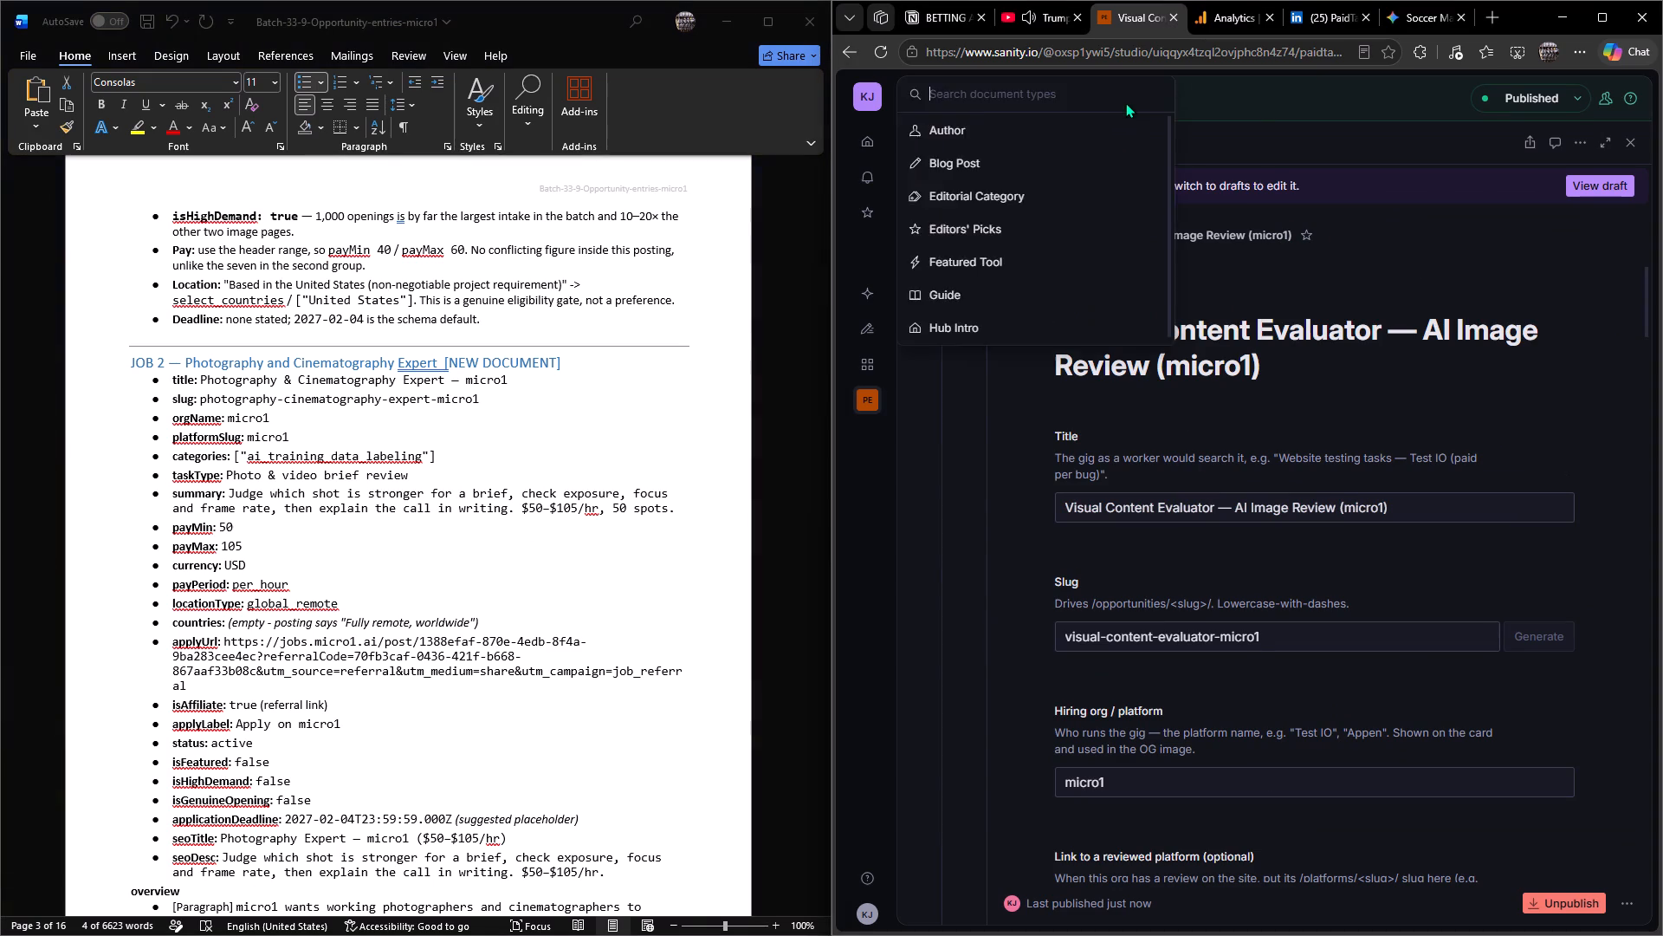
{"action": "left_click", "coordinate": [1049, 386]}
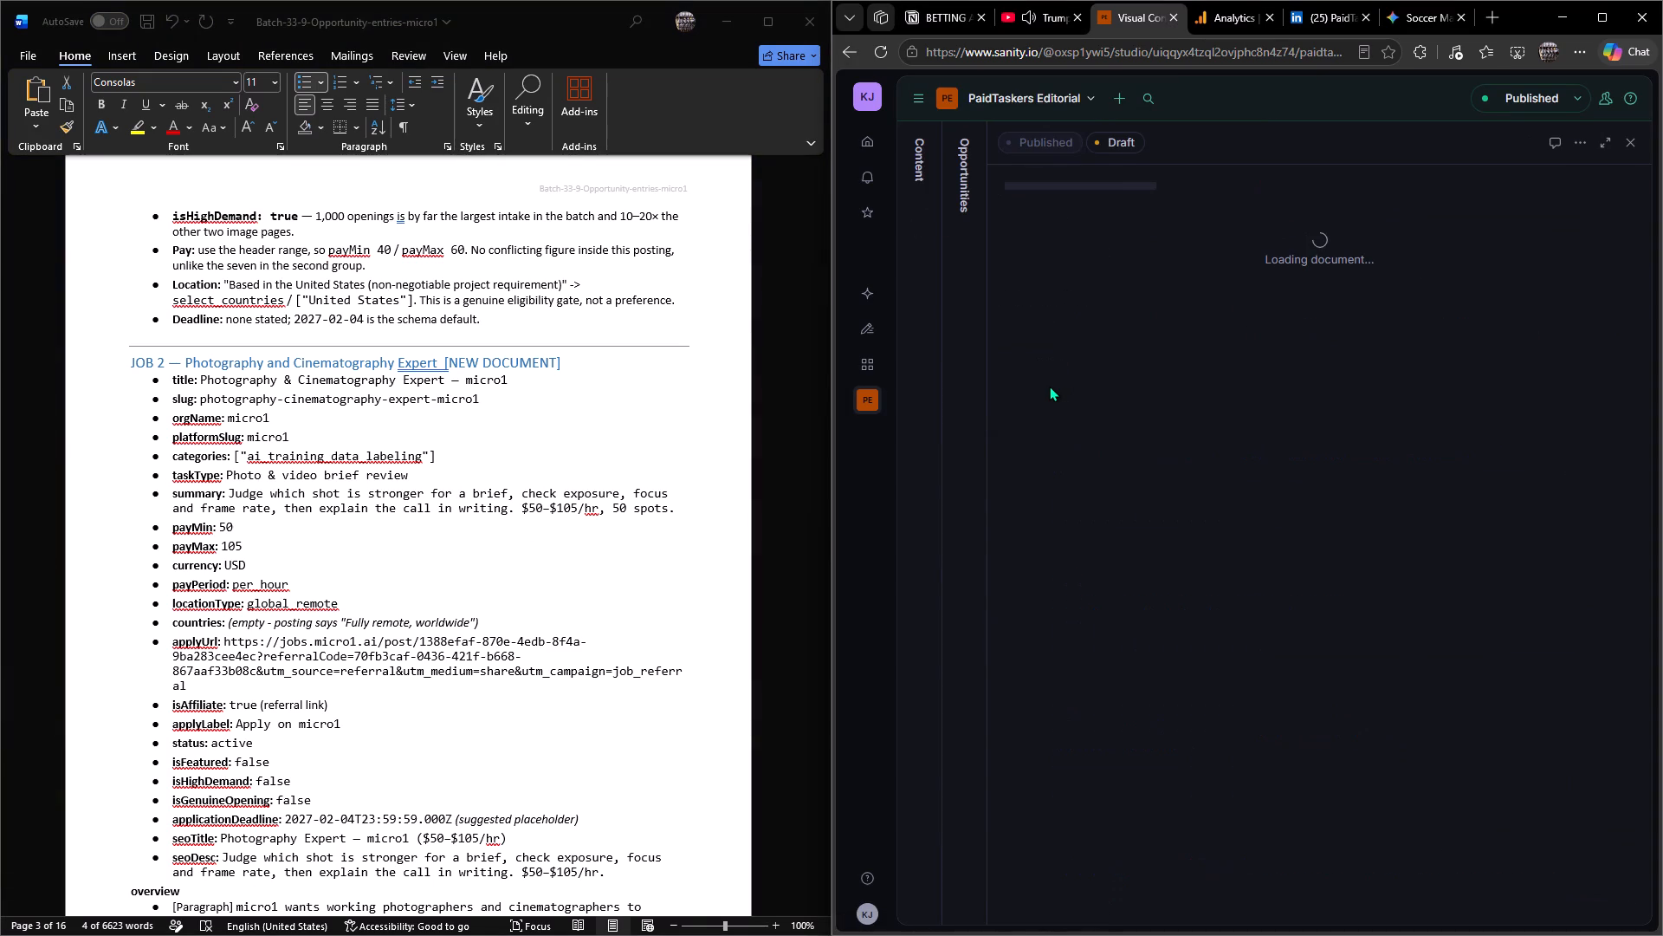
{"action": "left_click", "coordinate": [1118, 138]}
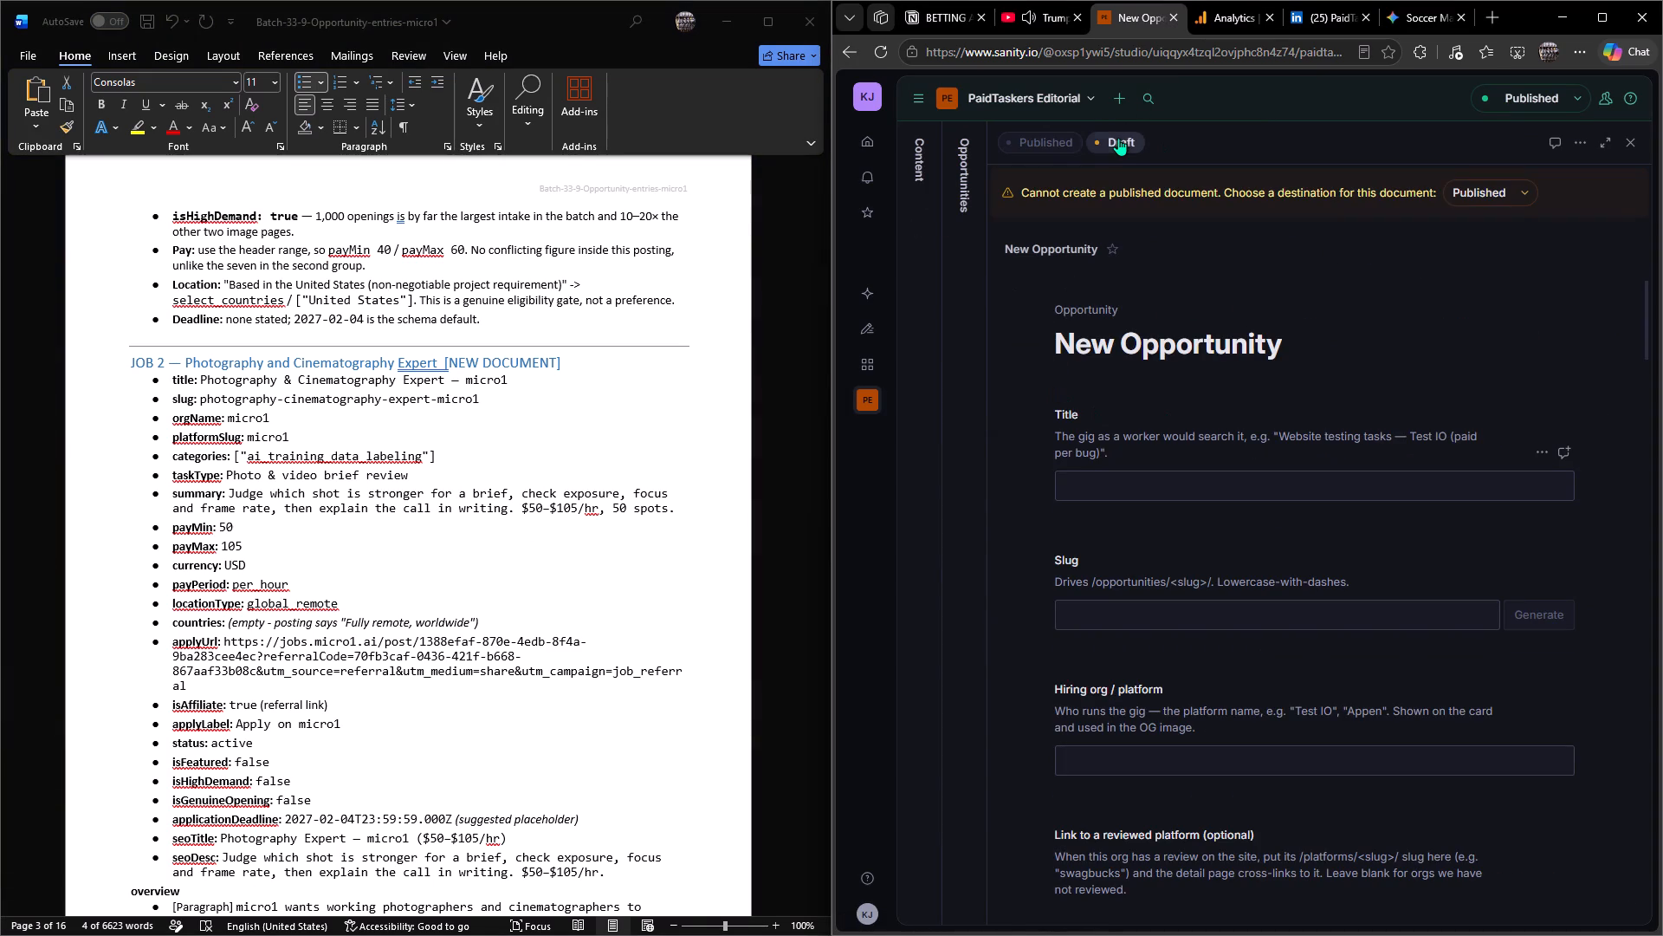
Copy Job 2's title from the Word document into the opportunity's Title: "Photography & Cinematography Expert — micro1".
{"action": "left_click", "coordinate": [547, 452]}
{"action": "left_click", "coordinate": [534, 428]}
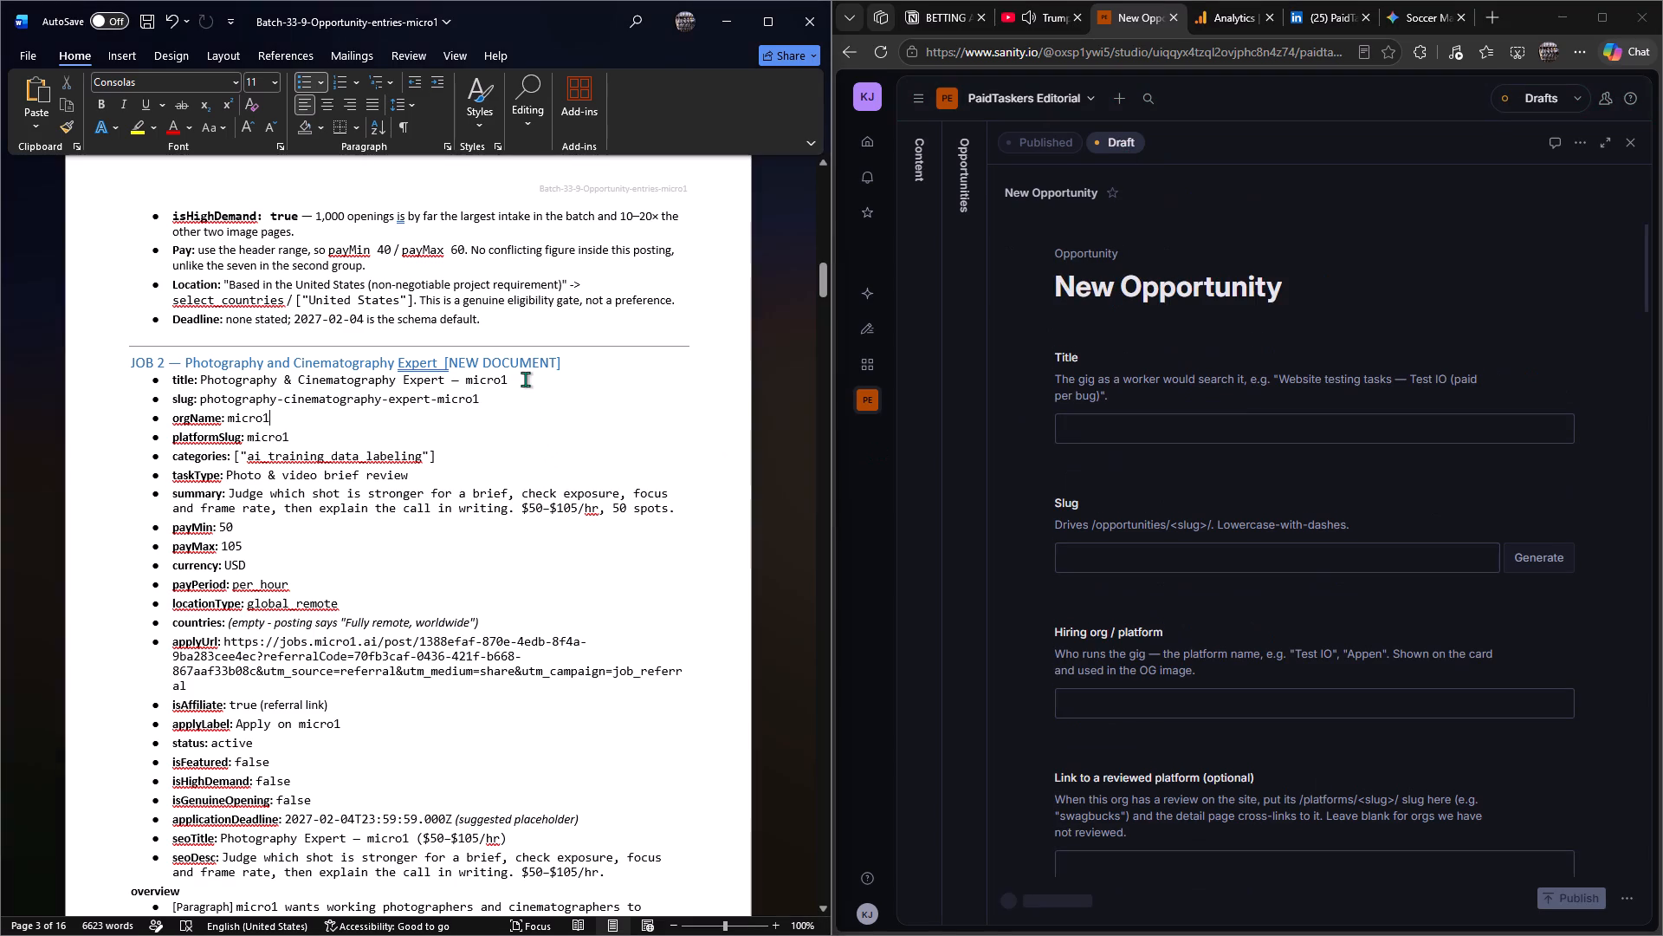
{"action": "left_click_drag", "start_coordinate": [525, 379], "coordinate": [249, 380]}
{"action": "key", "text": "ctrl+c"}
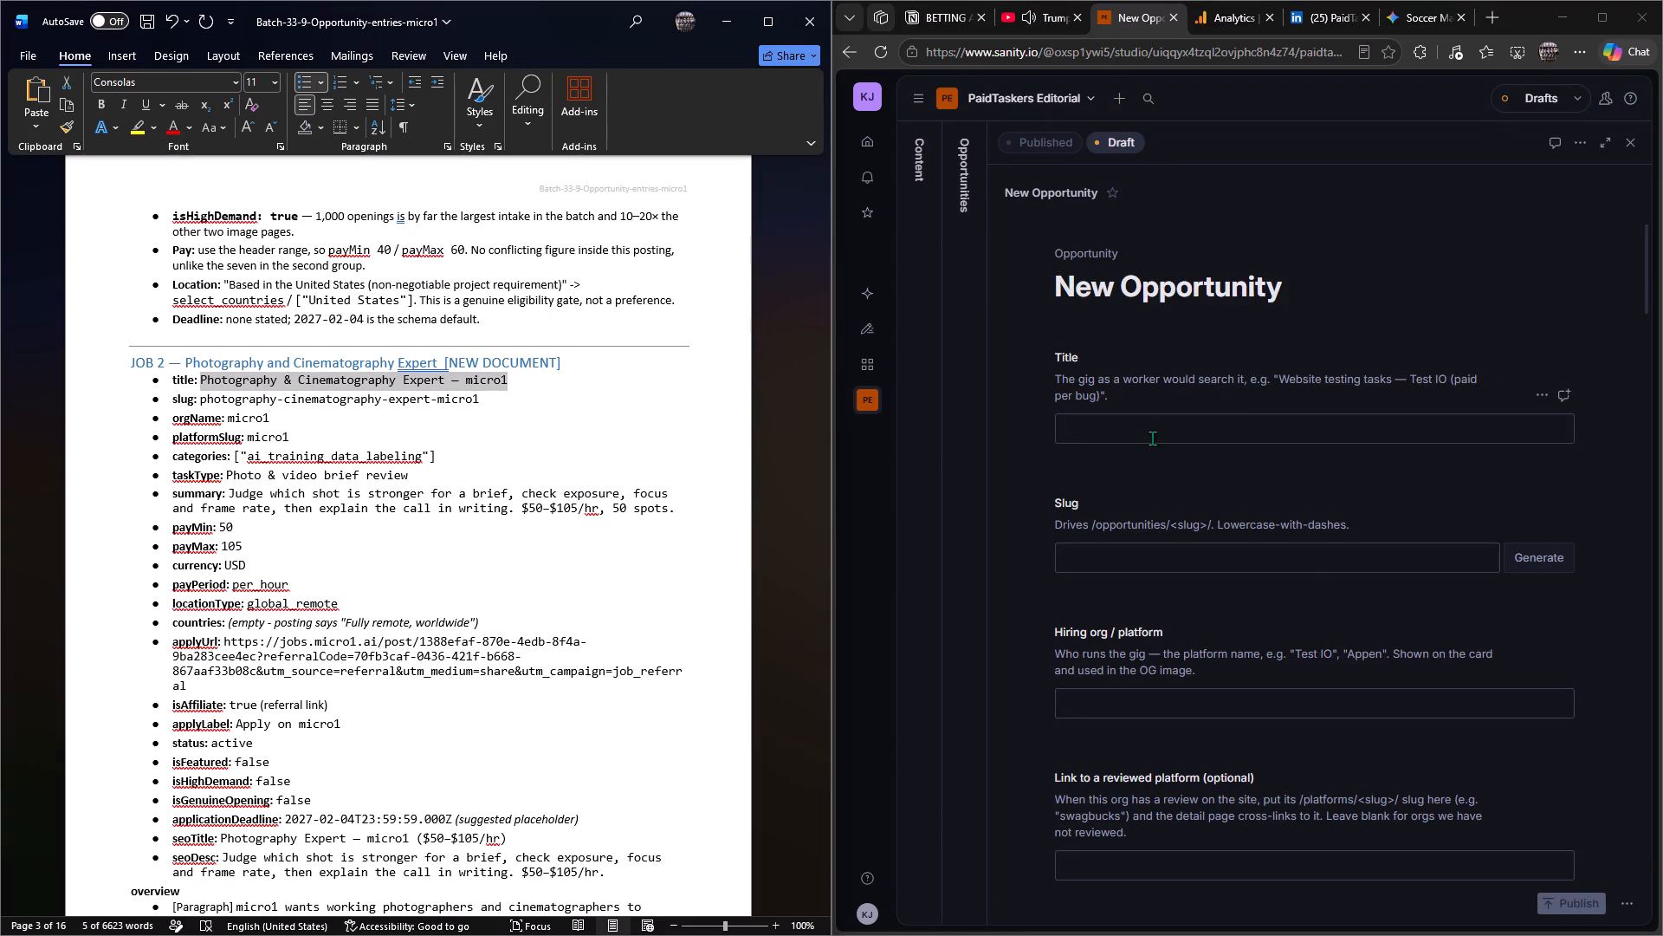
{"action": "left_click", "coordinate": [1152, 438]}
{"action": "key", "text": "ctrl+v"}
Copy Job 2's slug, "photography-cinematography-expert-micro1", from the Word document into the Slug.
{"action": "left_click", "coordinate": [577, 441]}
{"action": "left_click_drag", "start_coordinate": [490, 407], "coordinate": [302, 406]}
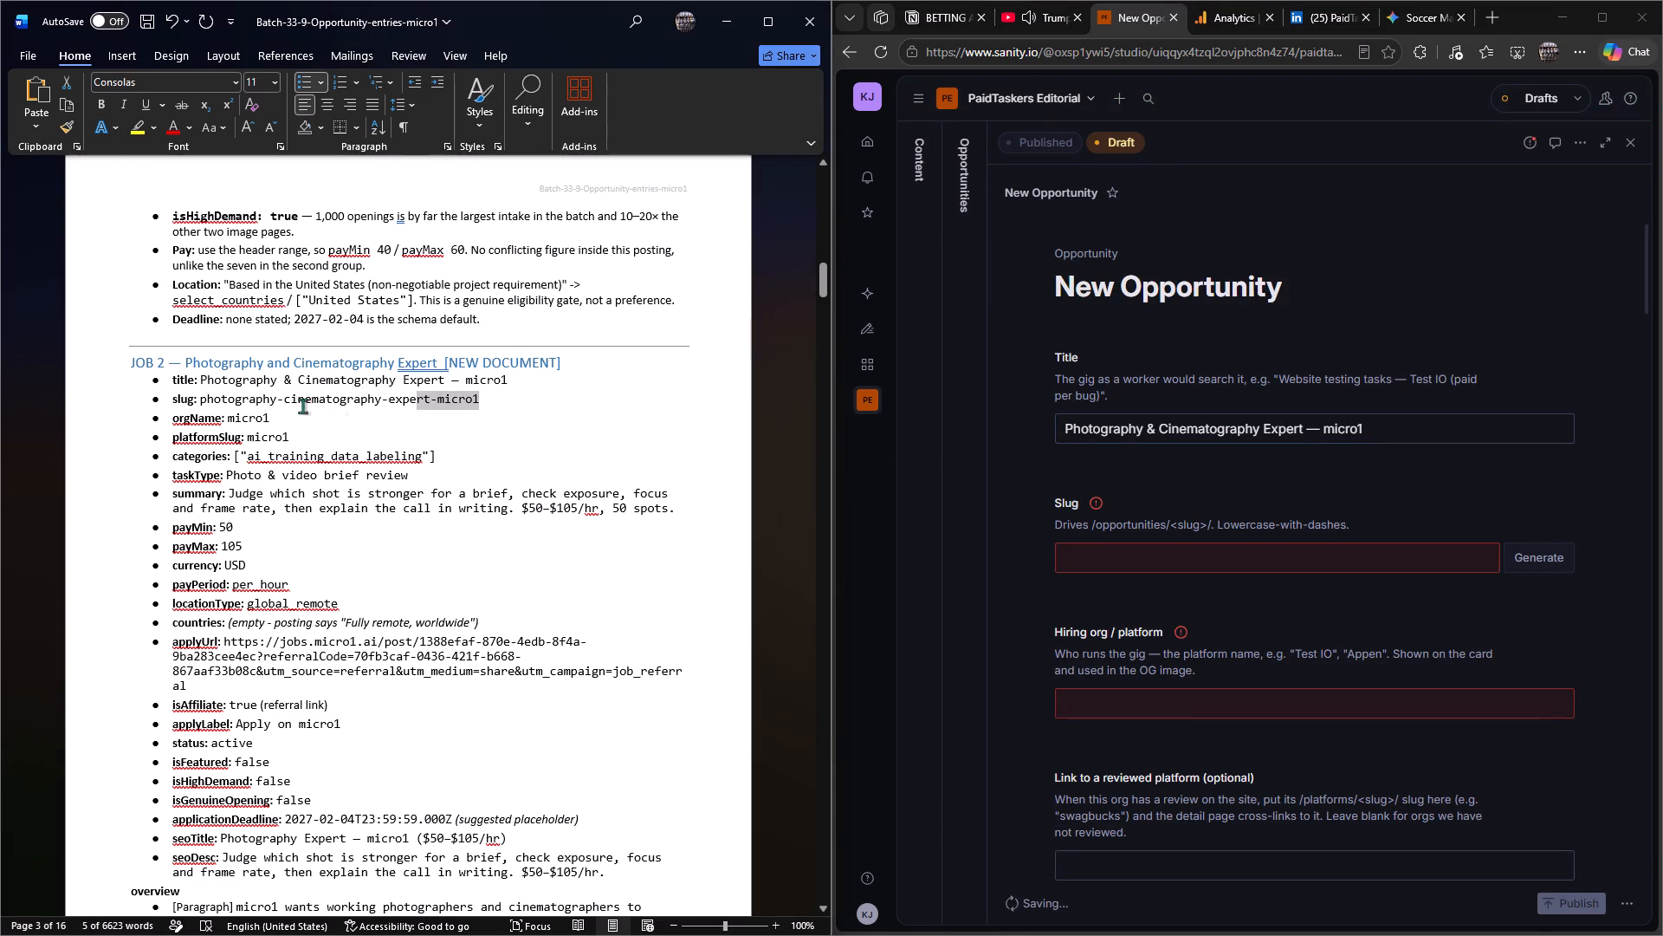
{"action": "left_click_drag", "start_coordinate": [302, 406], "coordinate": [229, 403]}
{"action": "key", "text": "ctrl+c"}
{"action": "left_click", "coordinate": [1147, 594]}
{"action": "key", "text": "ctrl+v"}
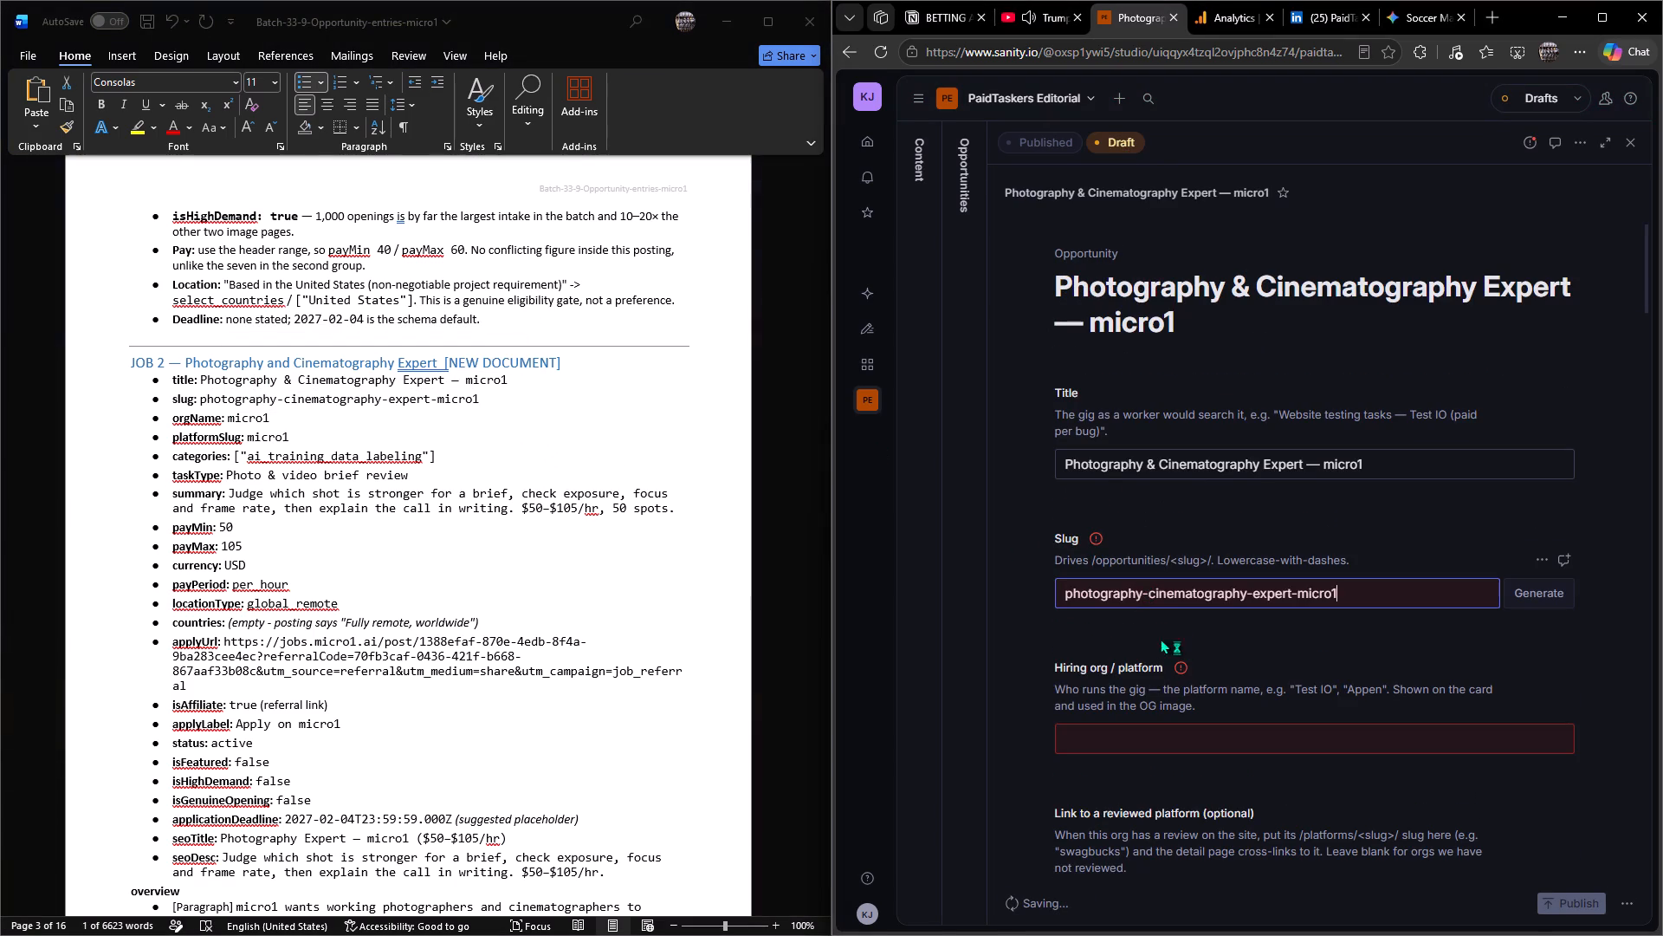
Enter "micro1" as both the hiring org / platform and the link to a reviewed platform.
{"action": "left_click", "coordinate": [1154, 732]}
{"action": "type", "text": "micro1"}
{"action": "key", "text": "ctrl+a"}
{"action": "key", "text": "ctrl+c"}
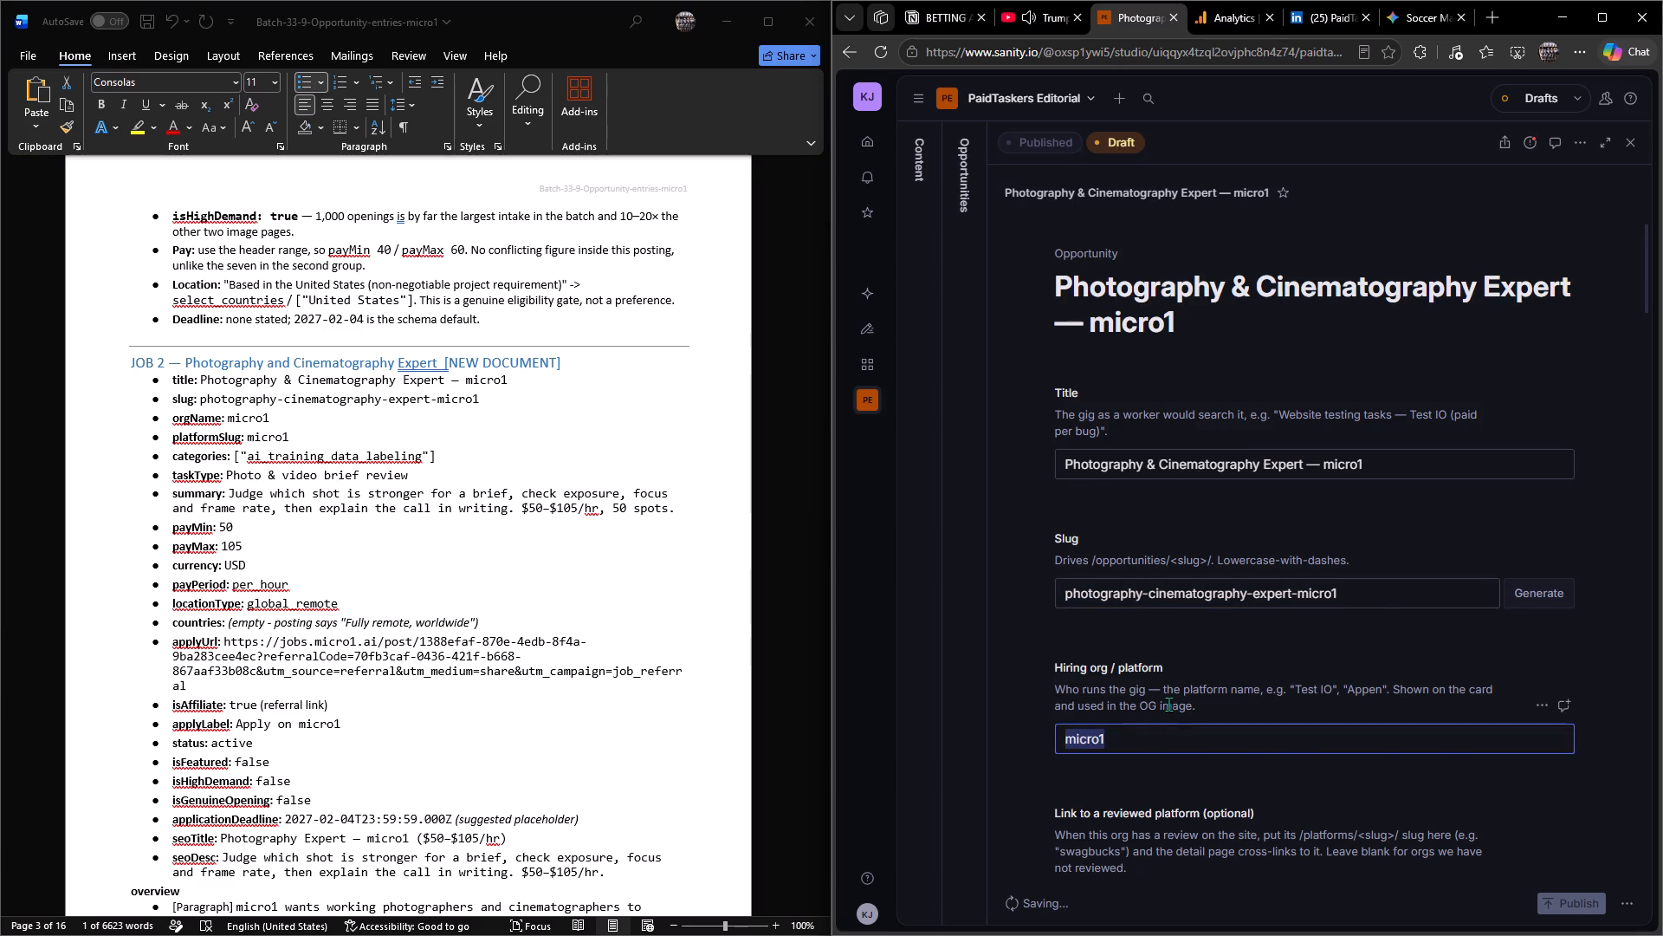
{"action": "scroll", "coordinate": [1171, 697], "scroll_direction": "down", "scroll_amount": 3}
{"action": "left_click", "coordinate": [1199, 647]}
{"action": "key", "text": "ctrl+v"}
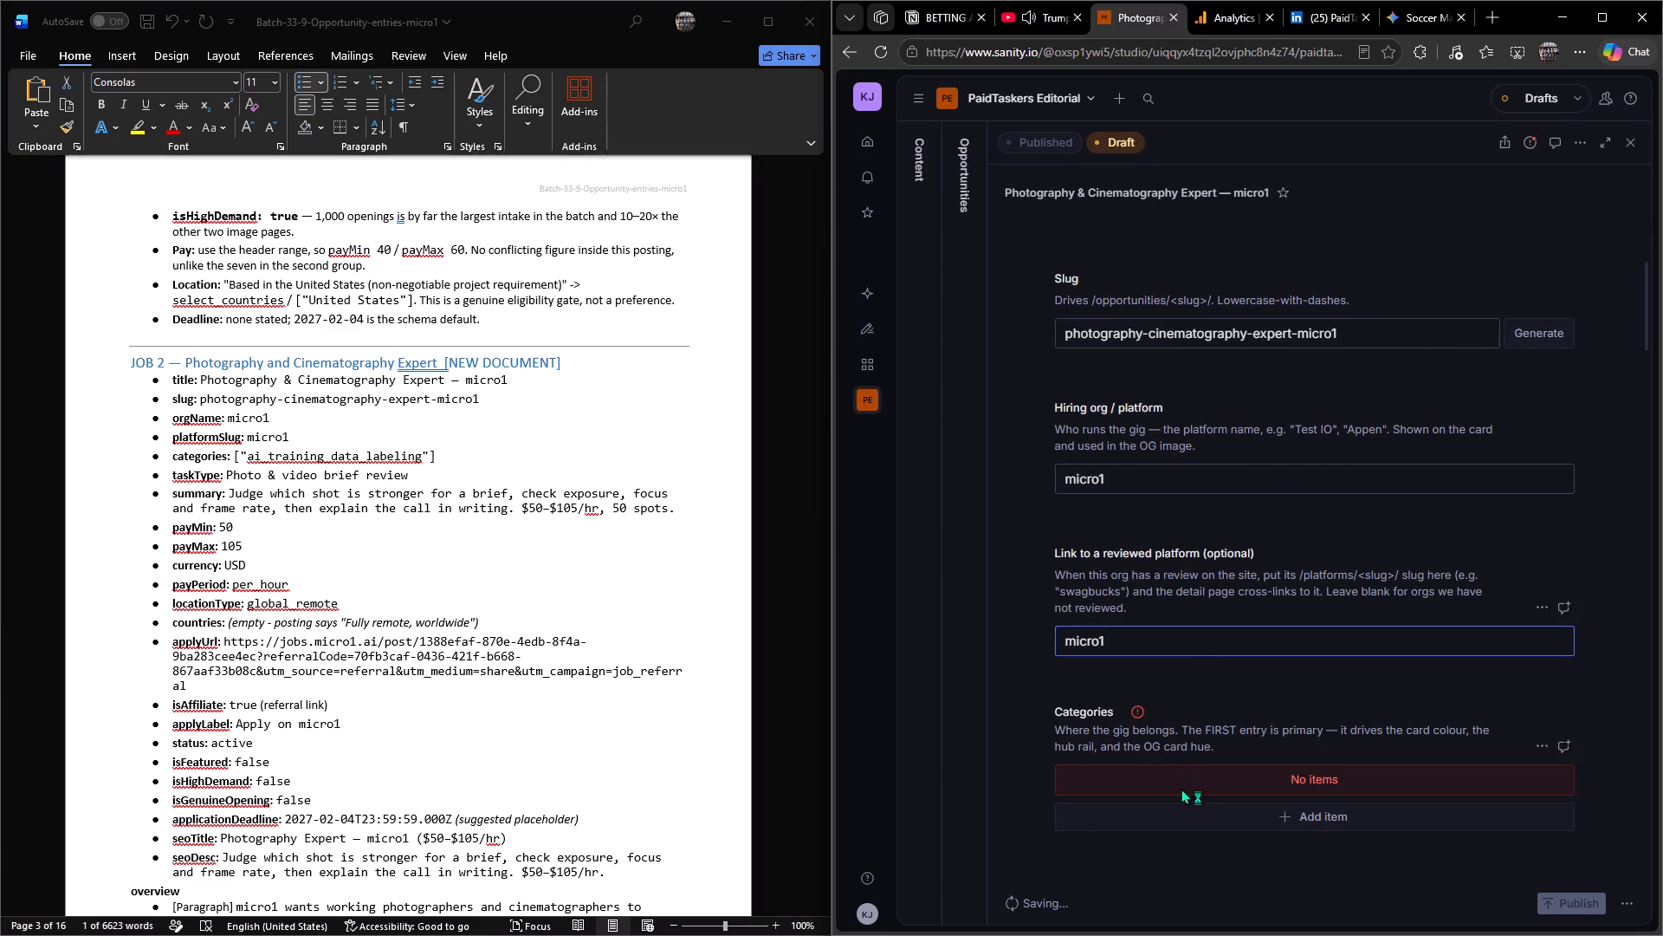
Add AI Training & Data Labeling as the opportunity's category.
{"action": "left_click", "coordinate": [1179, 814]}
{"action": "left_click", "coordinate": [1187, 774]}
{"action": "left_click", "coordinate": [1223, 682]}
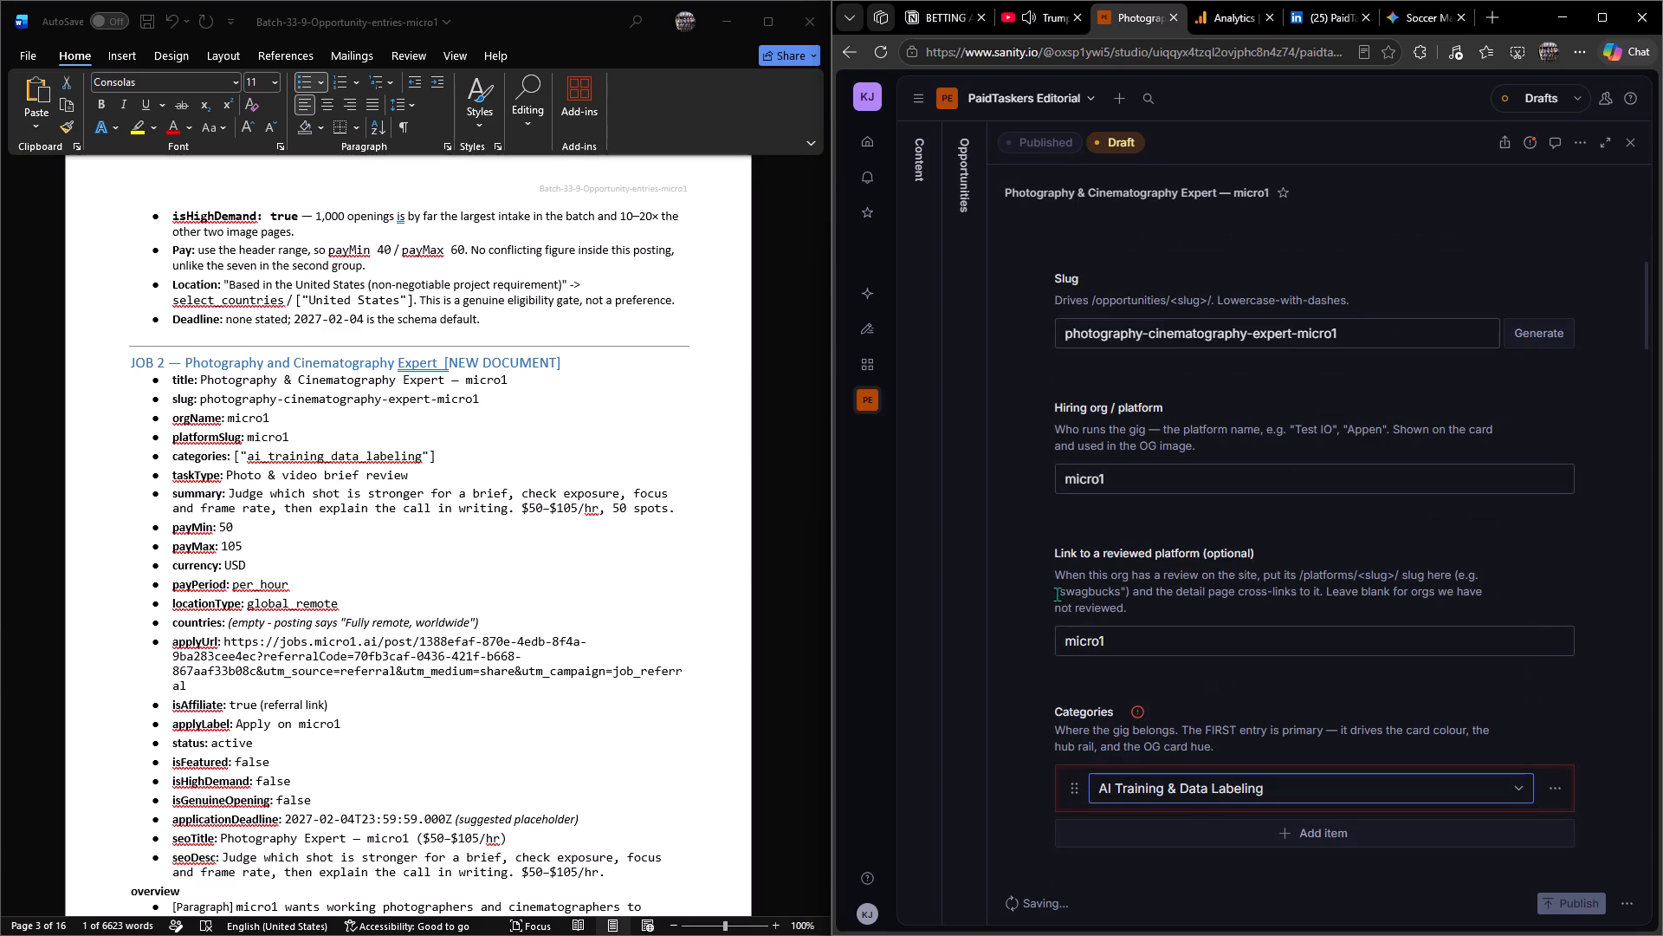
{"action": "left_click", "coordinate": [1024, 536]}
Copy Job 2's taskType, "Photo & video brief review", from the Word document into the Task type tag.
{"action": "scroll", "coordinate": [1039, 524], "scroll_direction": "down", "scroll_amount": 4}
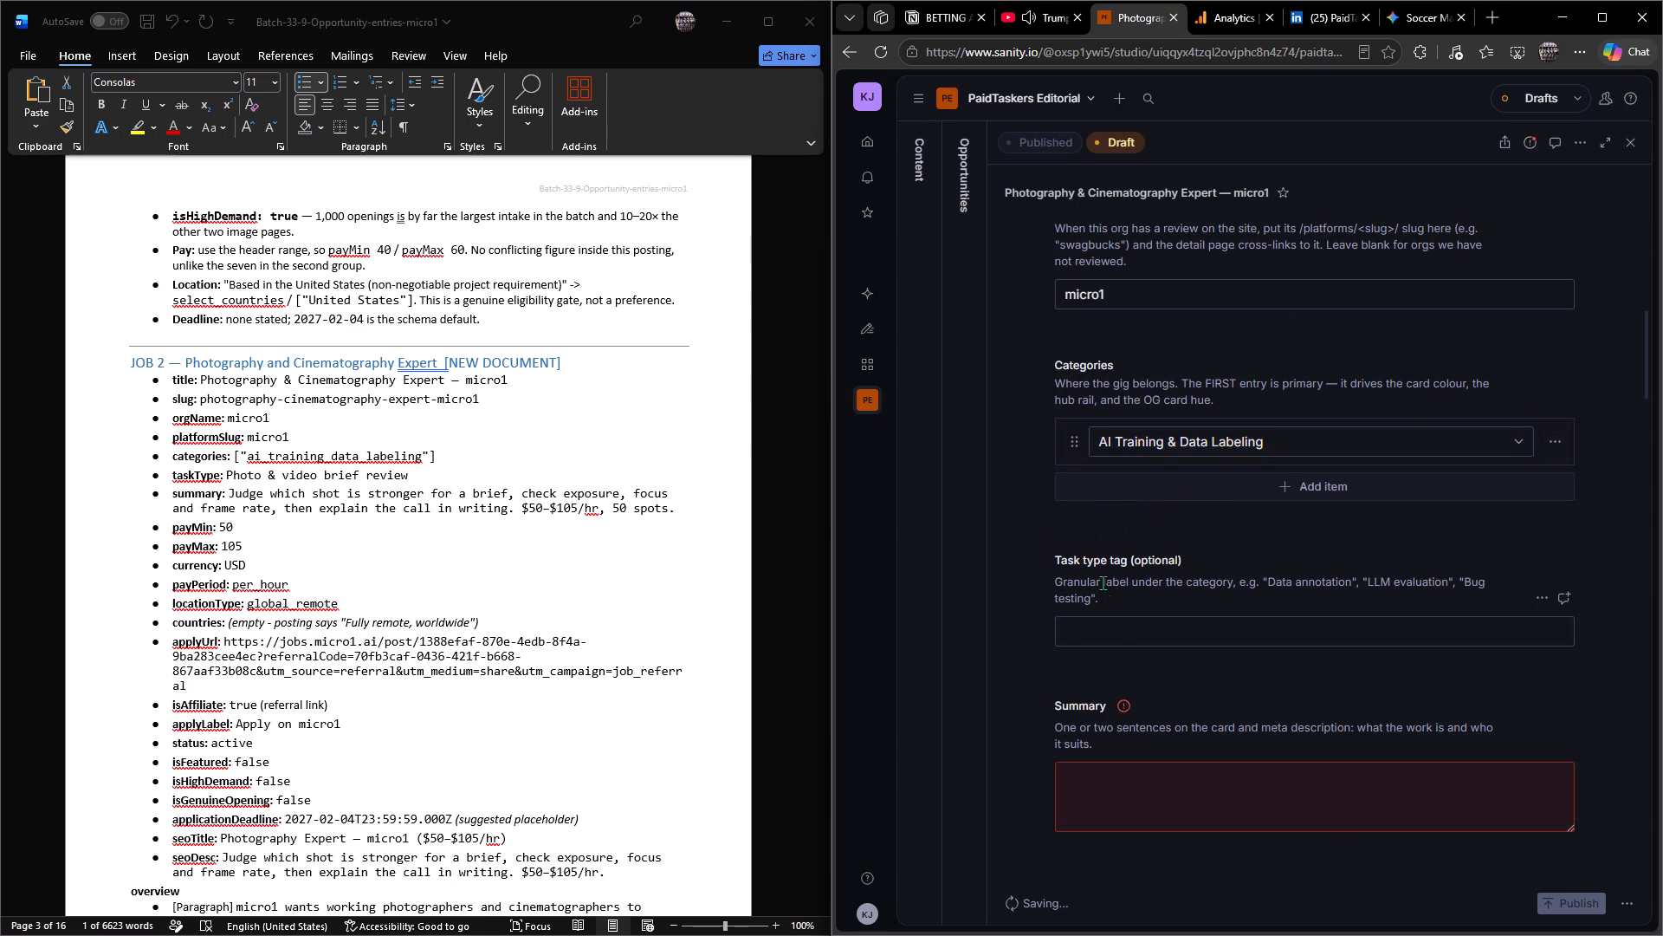
{"action": "left_click", "coordinate": [1120, 635]}
{"action": "left_click", "coordinate": [333, 452]}
{"action": "left_click_drag", "start_coordinate": [455, 469], "coordinate": [246, 471]}
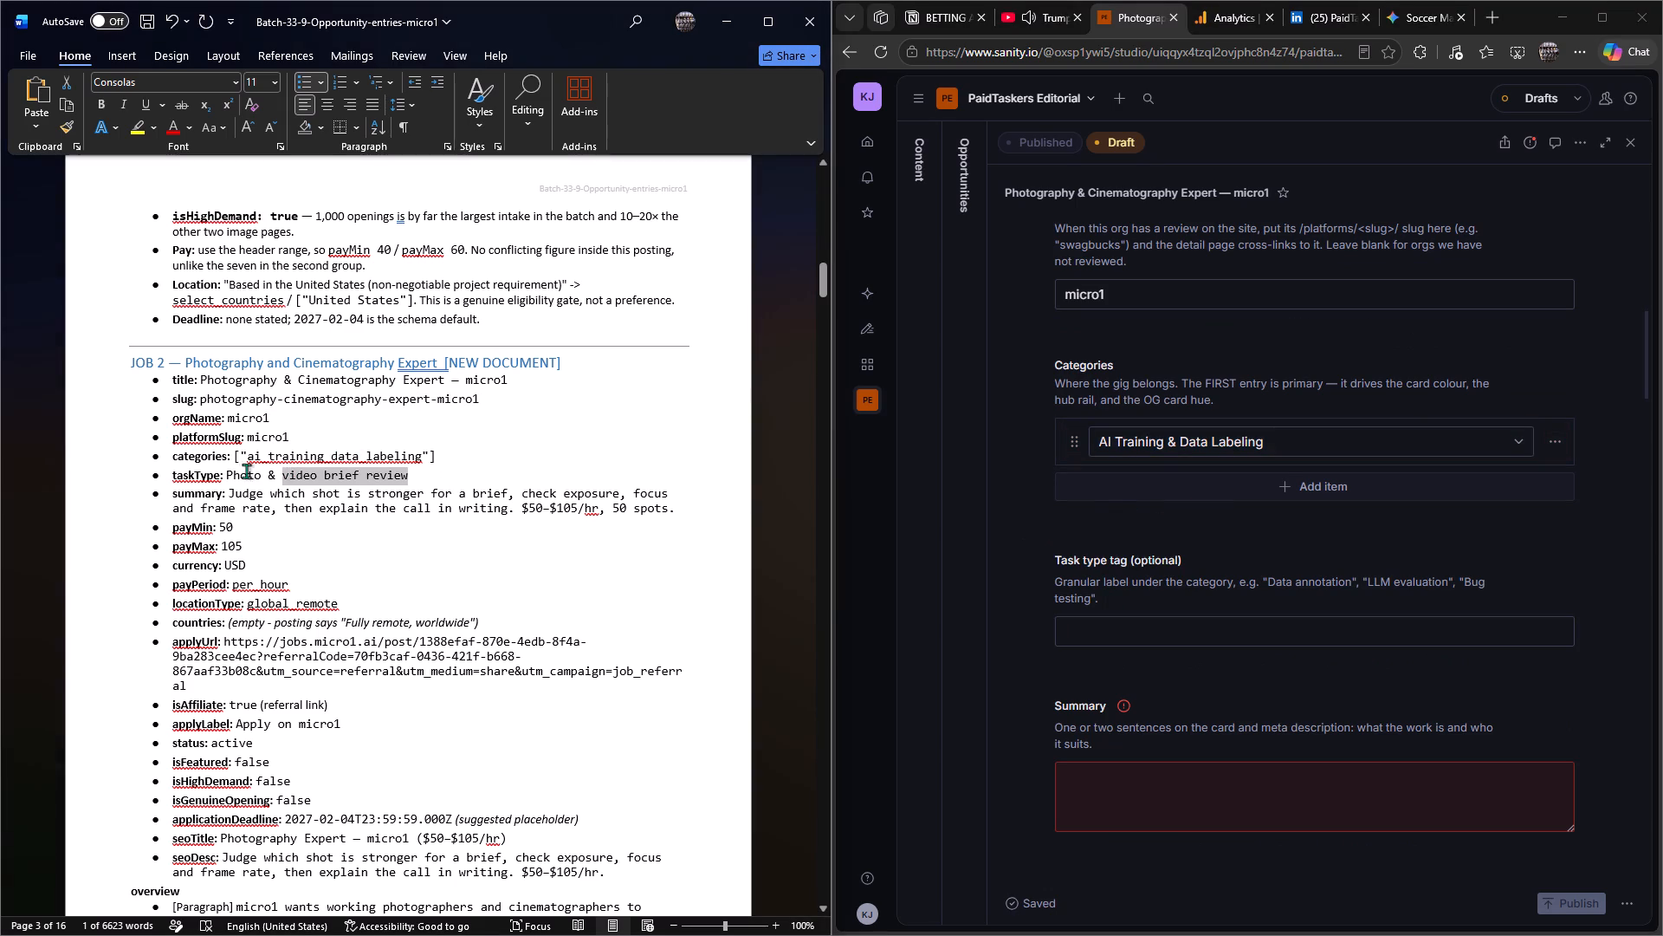
{"action": "left_click_drag", "start_coordinate": [246, 471], "coordinate": [229, 471]}
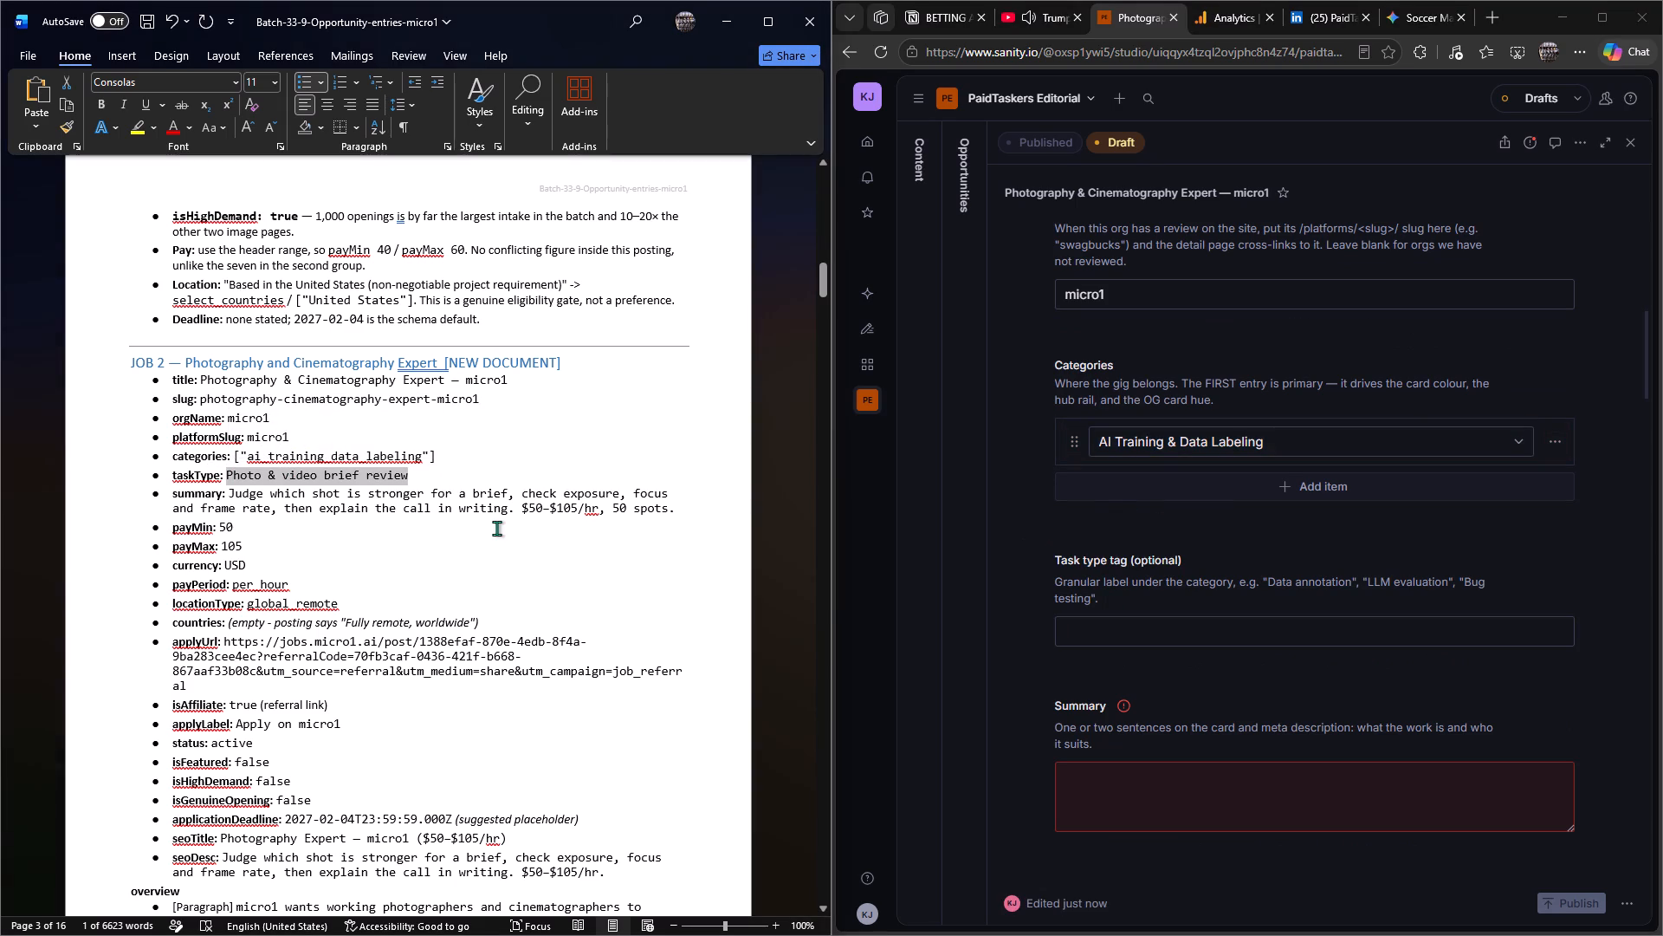
{"action": "key", "text": "ctrl+c"}
{"action": "left_click", "coordinate": [1076, 615]}
{"action": "left_click", "coordinate": [1090, 634]}
{"action": "key", "text": "ctrl+v"}
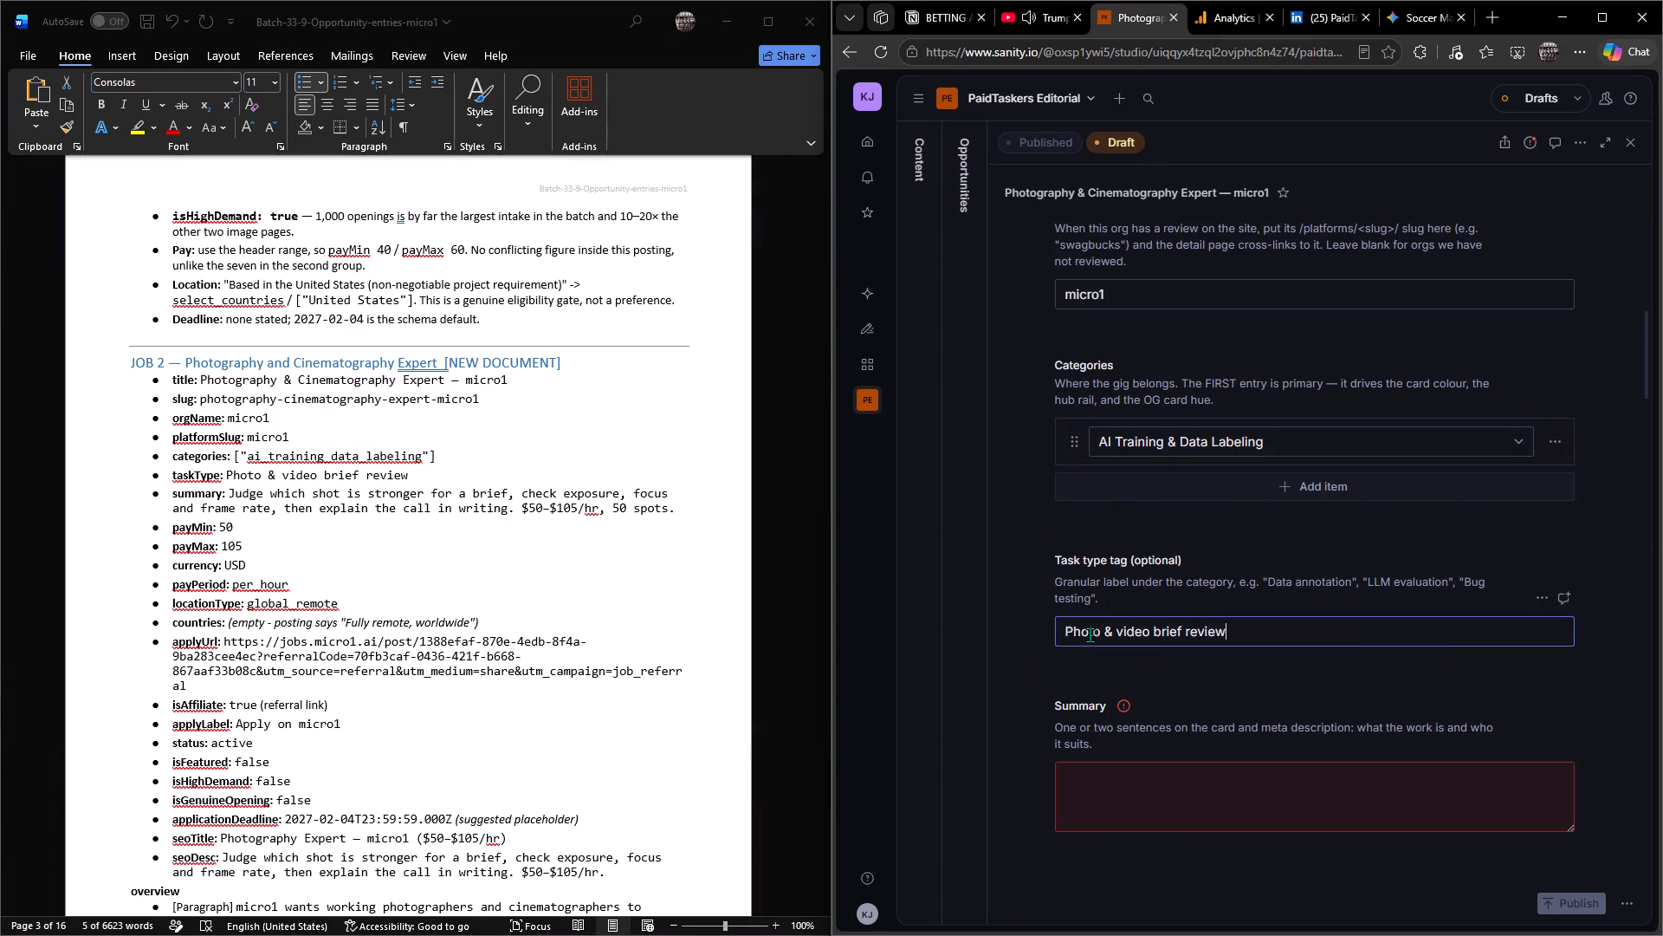
Copy Job 2's full summary text from the Word document into the opportunity's Summary.
{"action": "scroll", "coordinate": [1090, 634], "scroll_direction": "down", "scroll_amount": 2}
{"action": "left_click", "coordinate": [1112, 624]}
{"action": "left_click", "coordinate": [492, 557]}
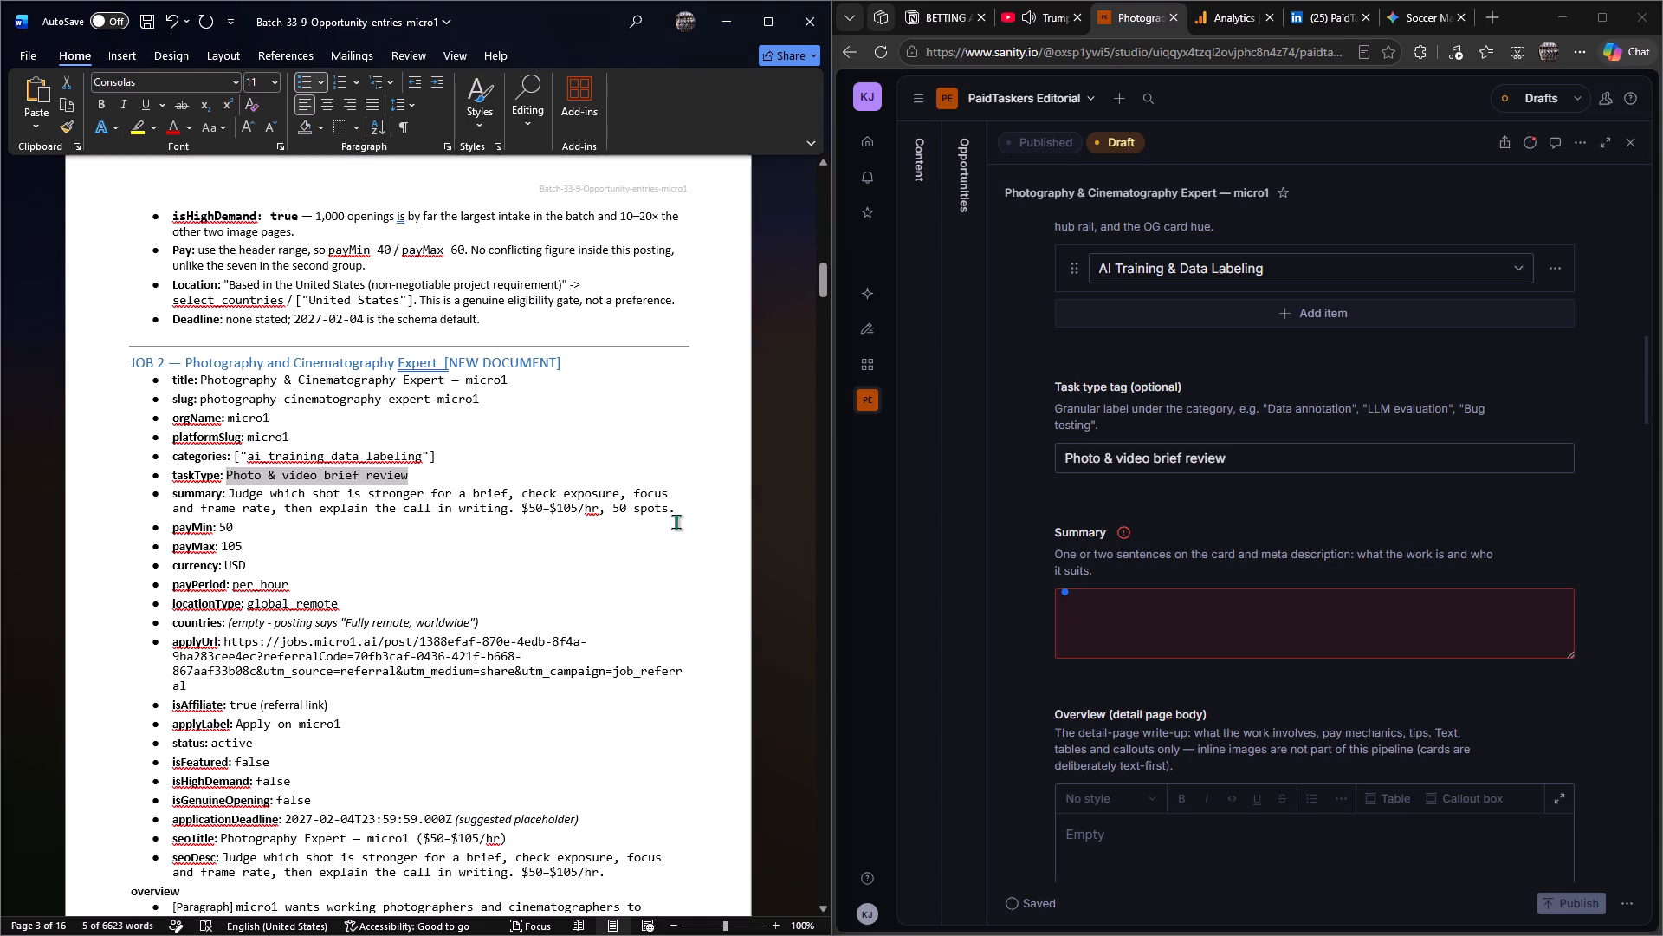
{"action": "left_click_drag", "start_coordinate": [685, 507], "coordinate": [247, 499]}
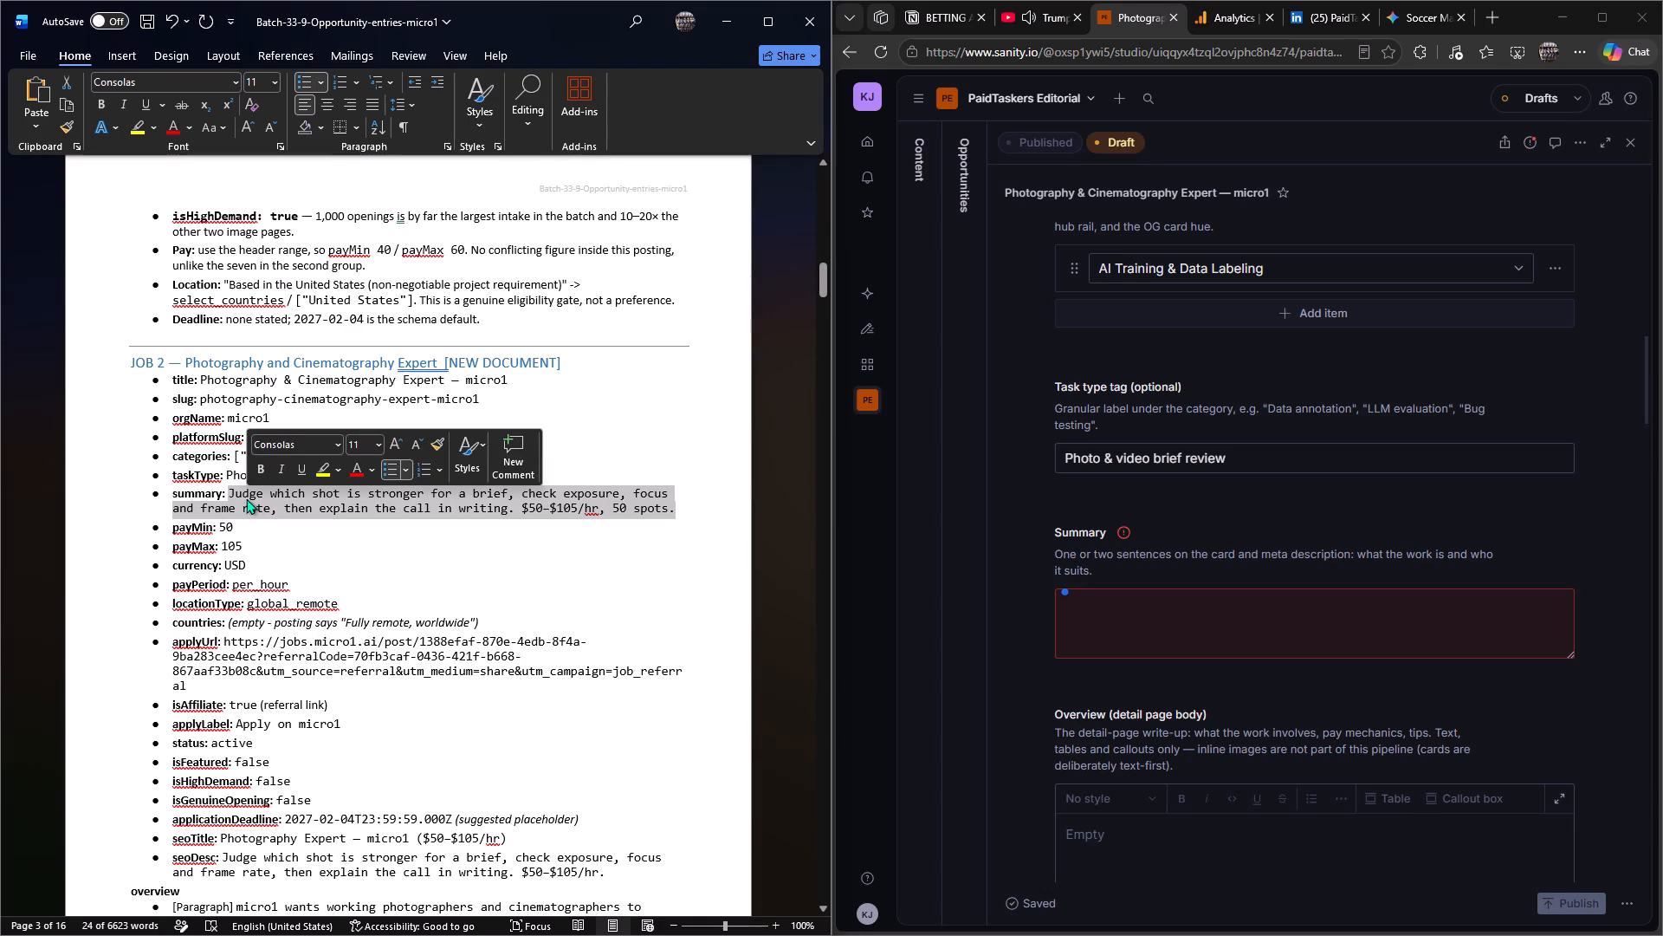
{"action": "key", "text": "ctrl+c"}
{"action": "left_click", "coordinate": [1244, 643]}
{"action": "key", "text": "ctrl+v"}
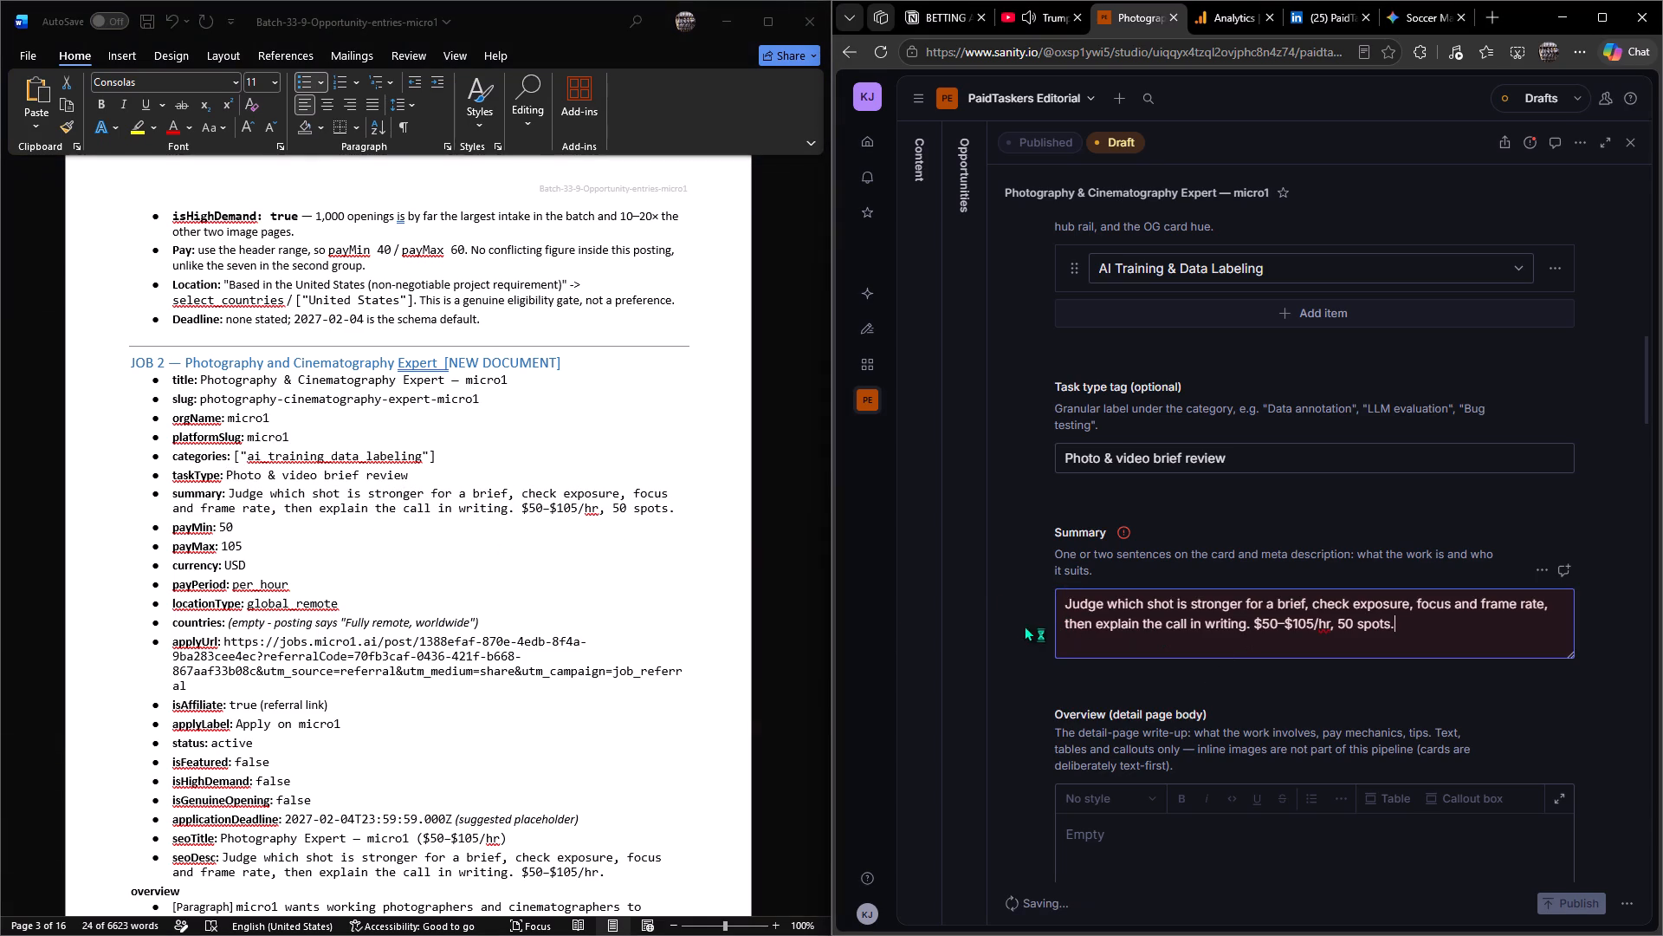
{"action": "left_click", "coordinate": [1005, 559]}
Copy Job 2's complete overview paragraph, continuing across the page break, from the Word document into the Overview body.
{"action": "scroll", "coordinate": [1005, 559], "scroll_direction": "down", "scroll_amount": 4}
{"action": "left_click", "coordinate": [1192, 589]}
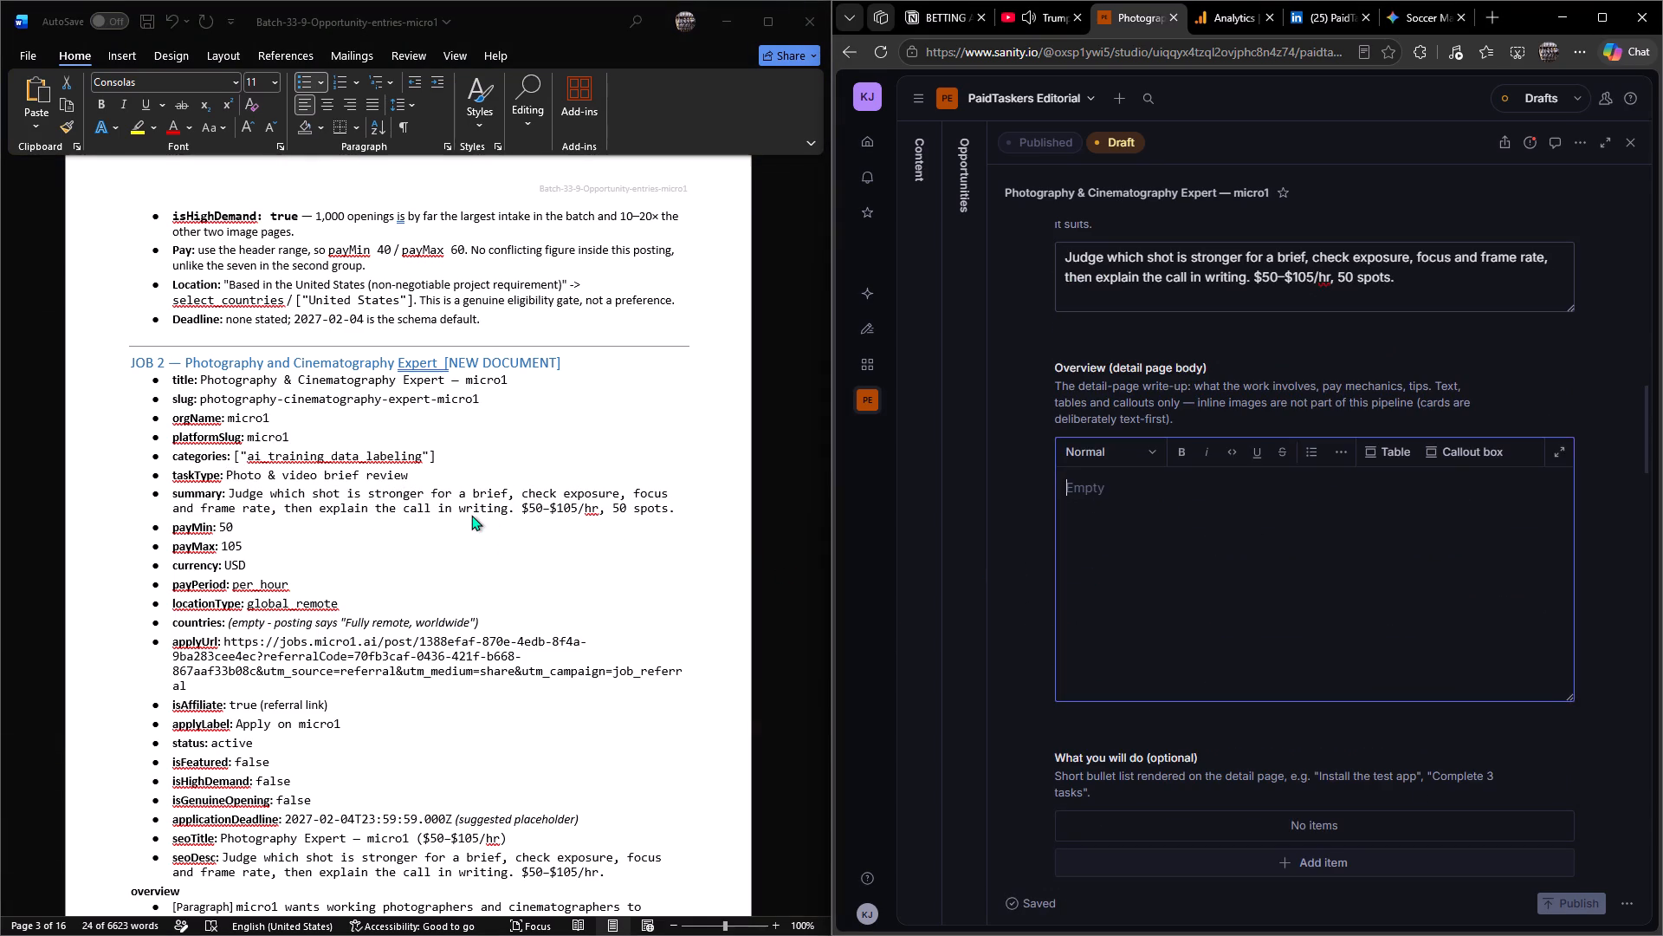
{"action": "left_click", "coordinate": [471, 515]}
{"action": "scroll", "coordinate": [471, 515], "scroll_direction": "down", "scroll_amount": 3}
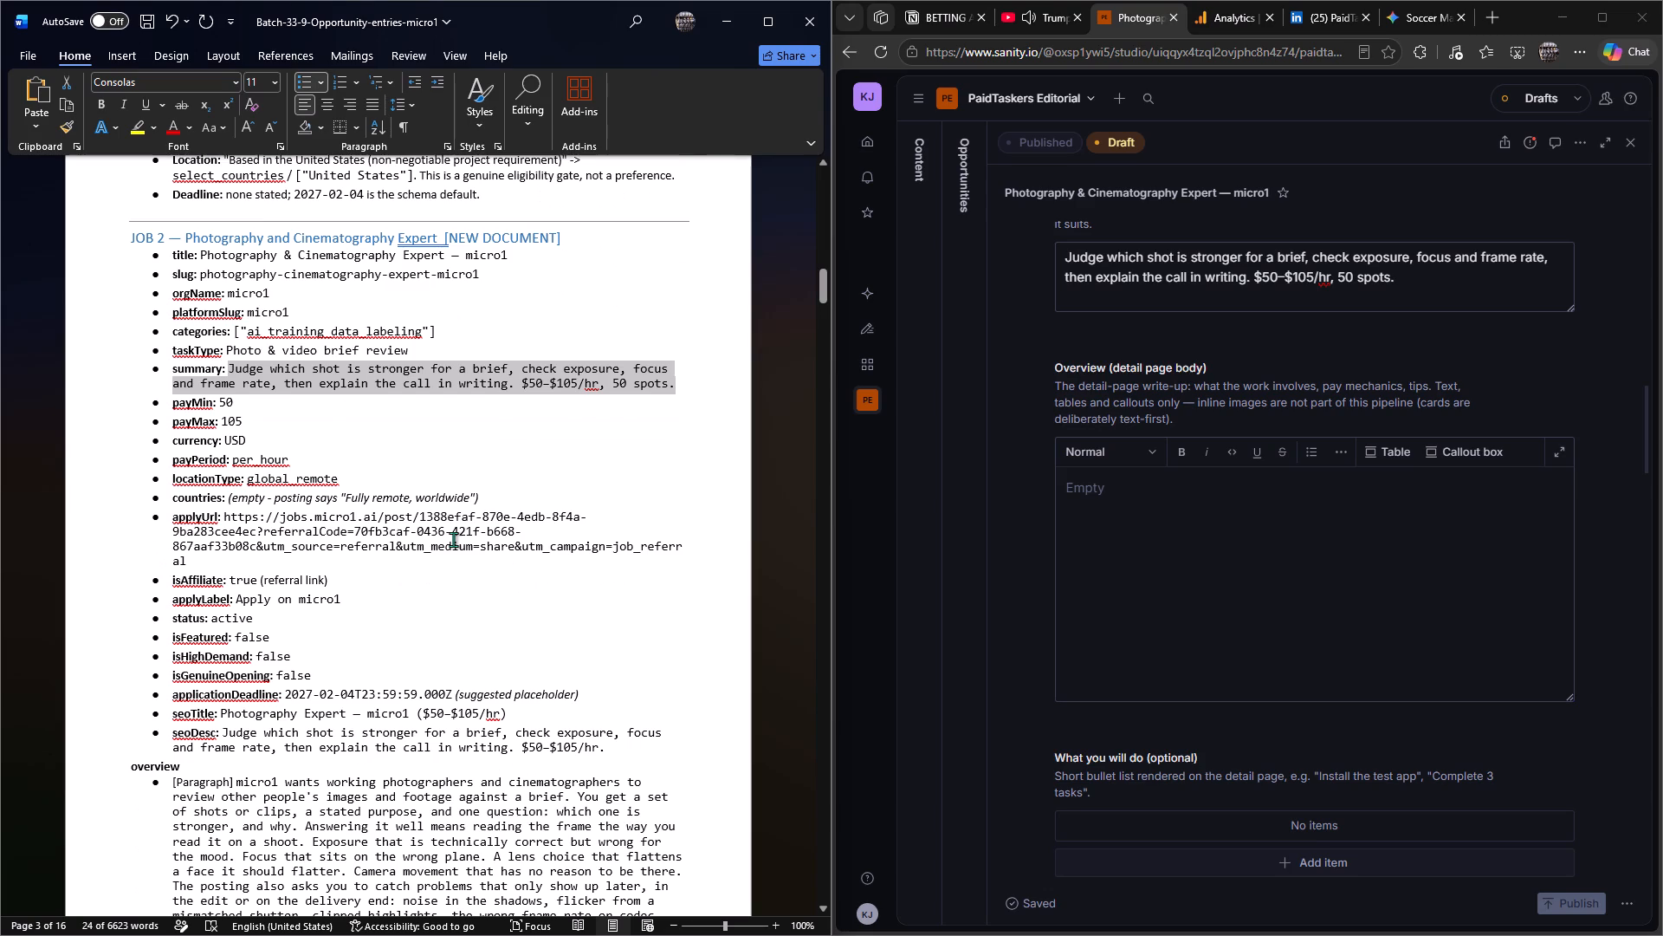
{"action": "scroll", "coordinate": [453, 539], "scroll_direction": "down", "scroll_amount": 9}
{"action": "left_click", "coordinate": [368, 551]}
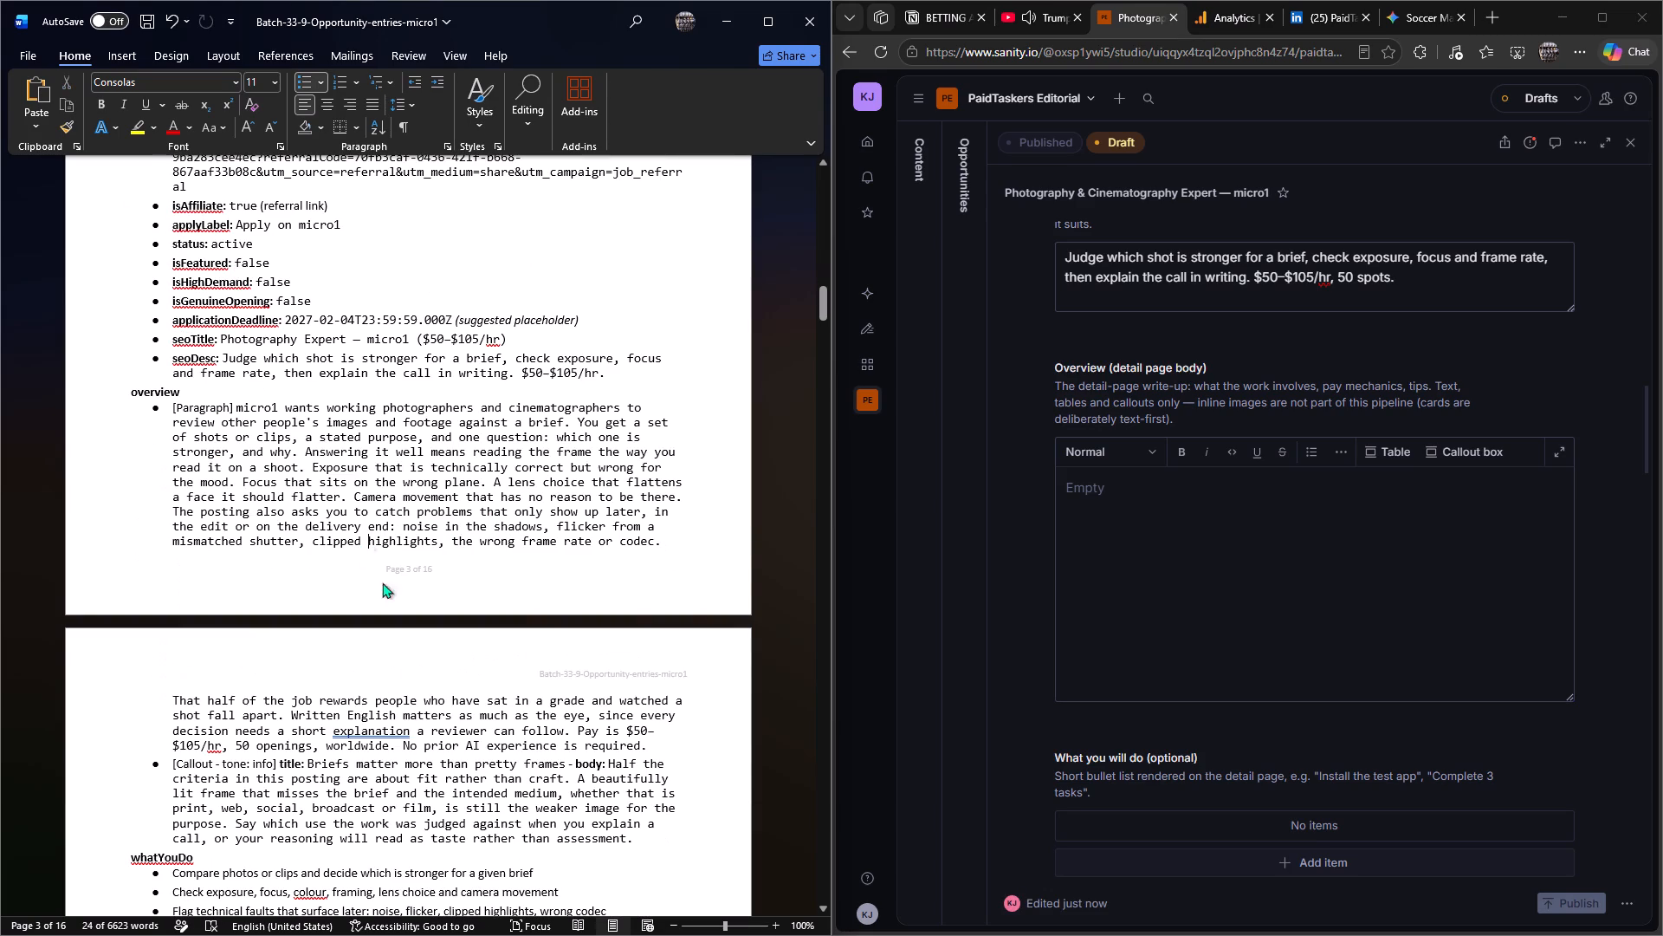
{"action": "left_click", "coordinate": [368, 729]}
{"action": "left_click_drag", "start_coordinate": [660, 746], "coordinate": [613, 705]}
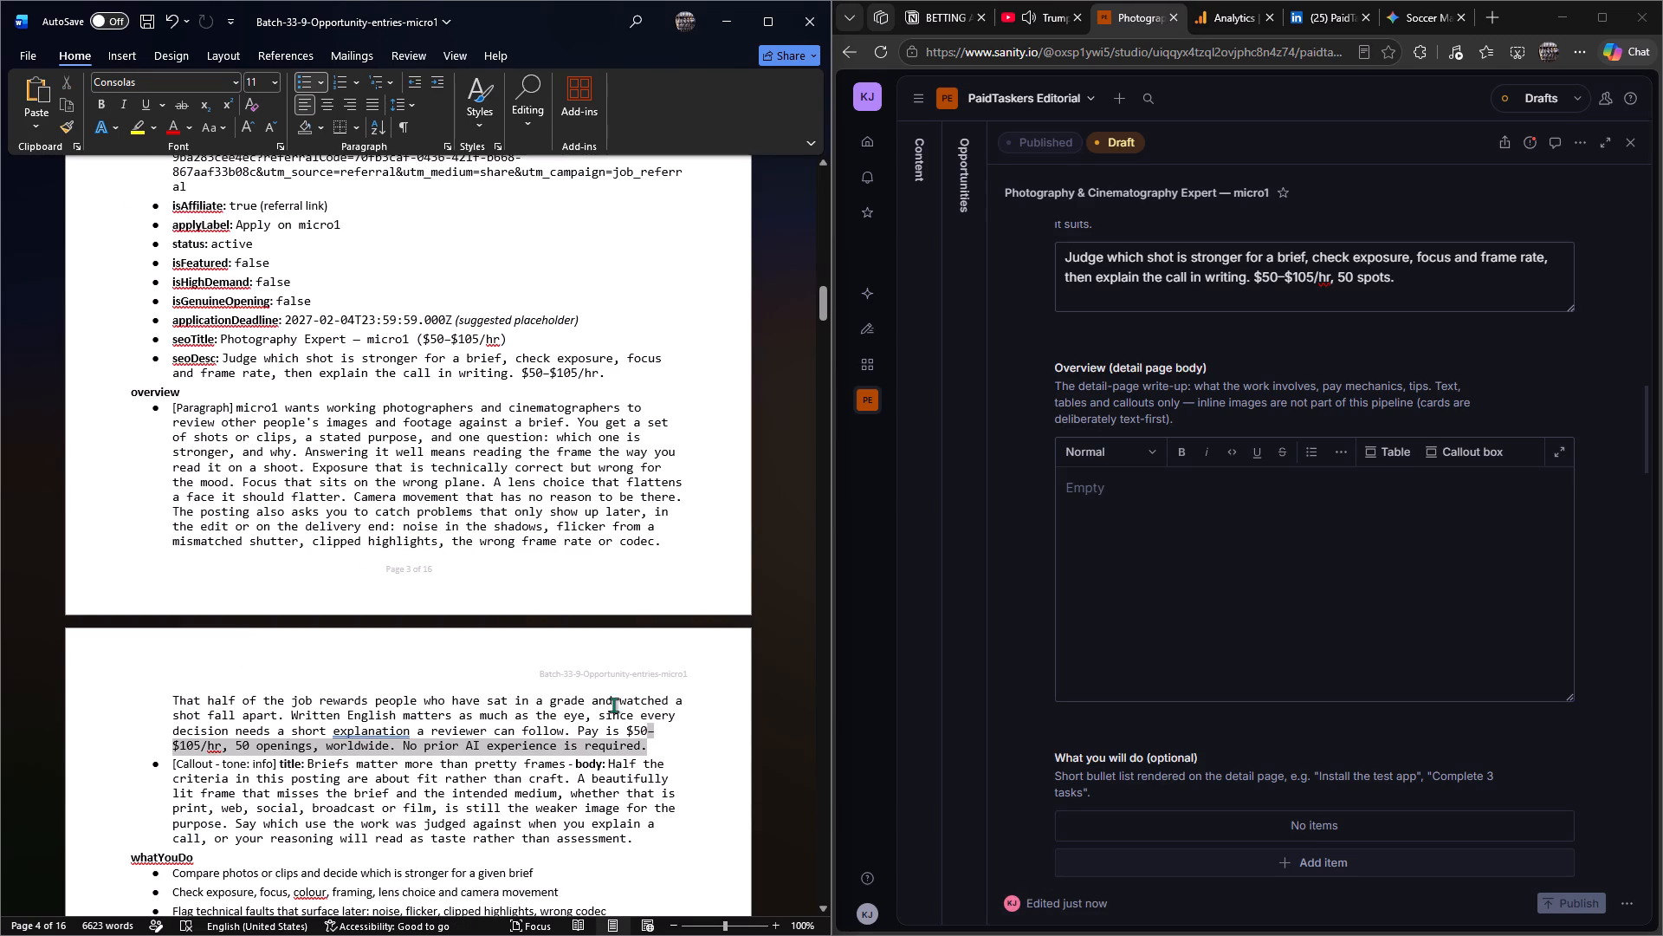
{"action": "left_click_drag", "start_coordinate": [613, 705], "coordinate": [242, 409]}
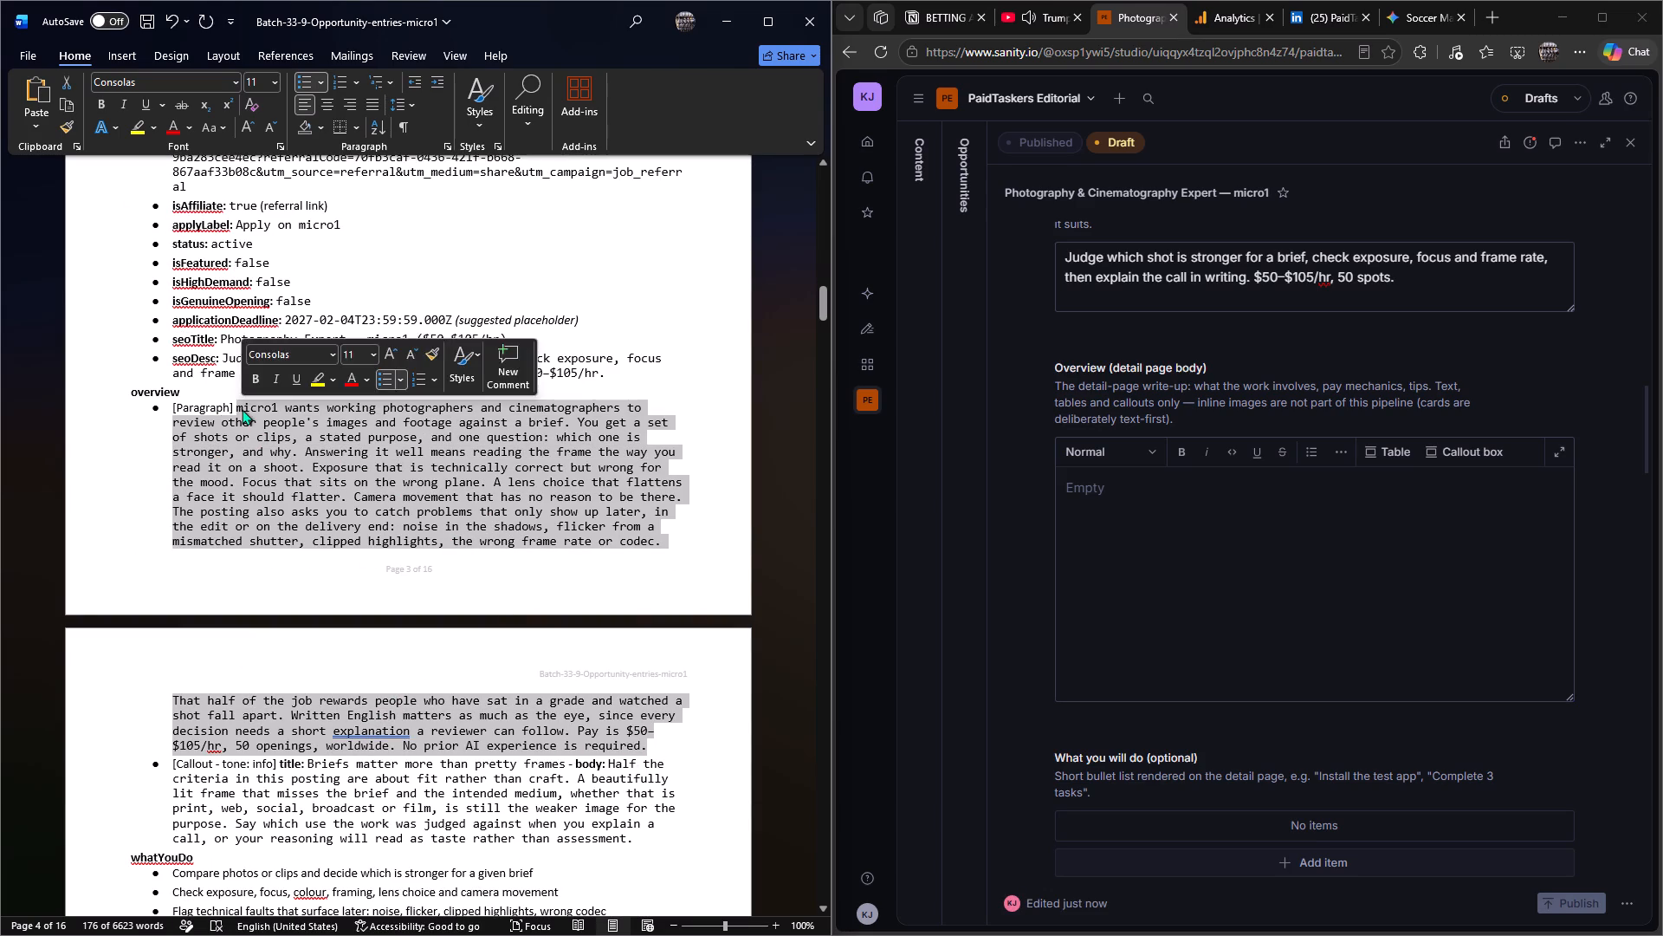
{"action": "key", "text": "ctrl+c"}
{"action": "left_click", "coordinate": [1200, 572]}
{"action": "key", "text": "ctrl+v"}
Split the overview text into two paragraphs, starting the second at "Written English matters as much as the eye".
{"action": "scroll", "coordinate": [1200, 572], "scroll_direction": "down", "scroll_amount": 3}
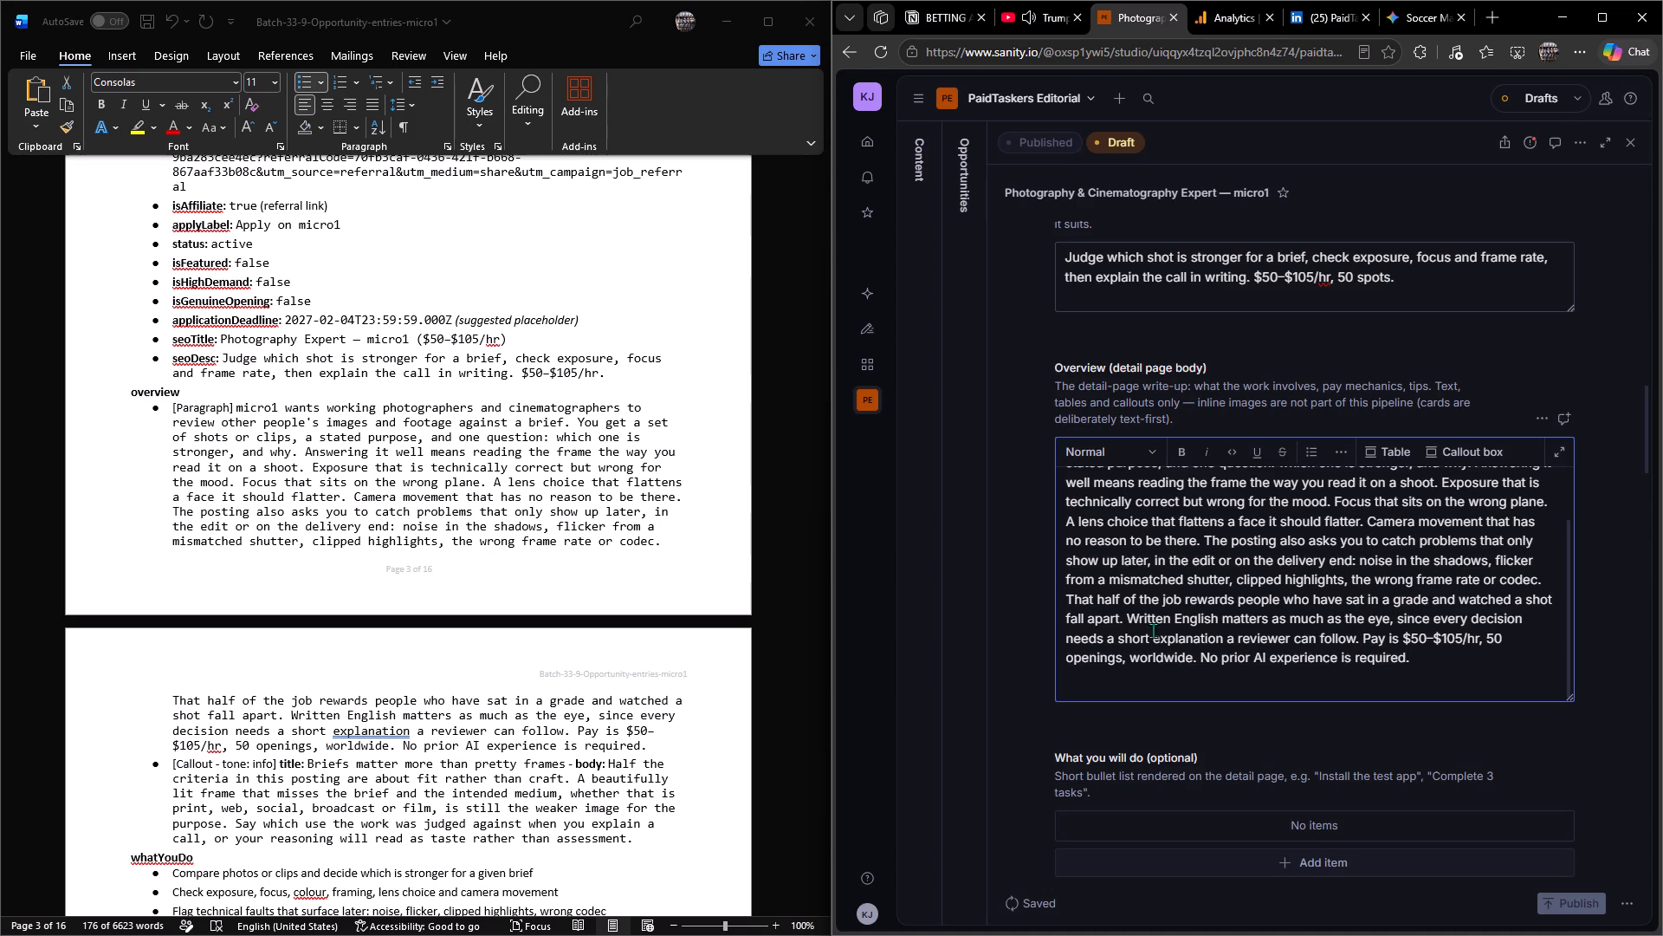
{"action": "left_click", "coordinate": [1127, 616]}
{"action": "key", "text": "Return"}
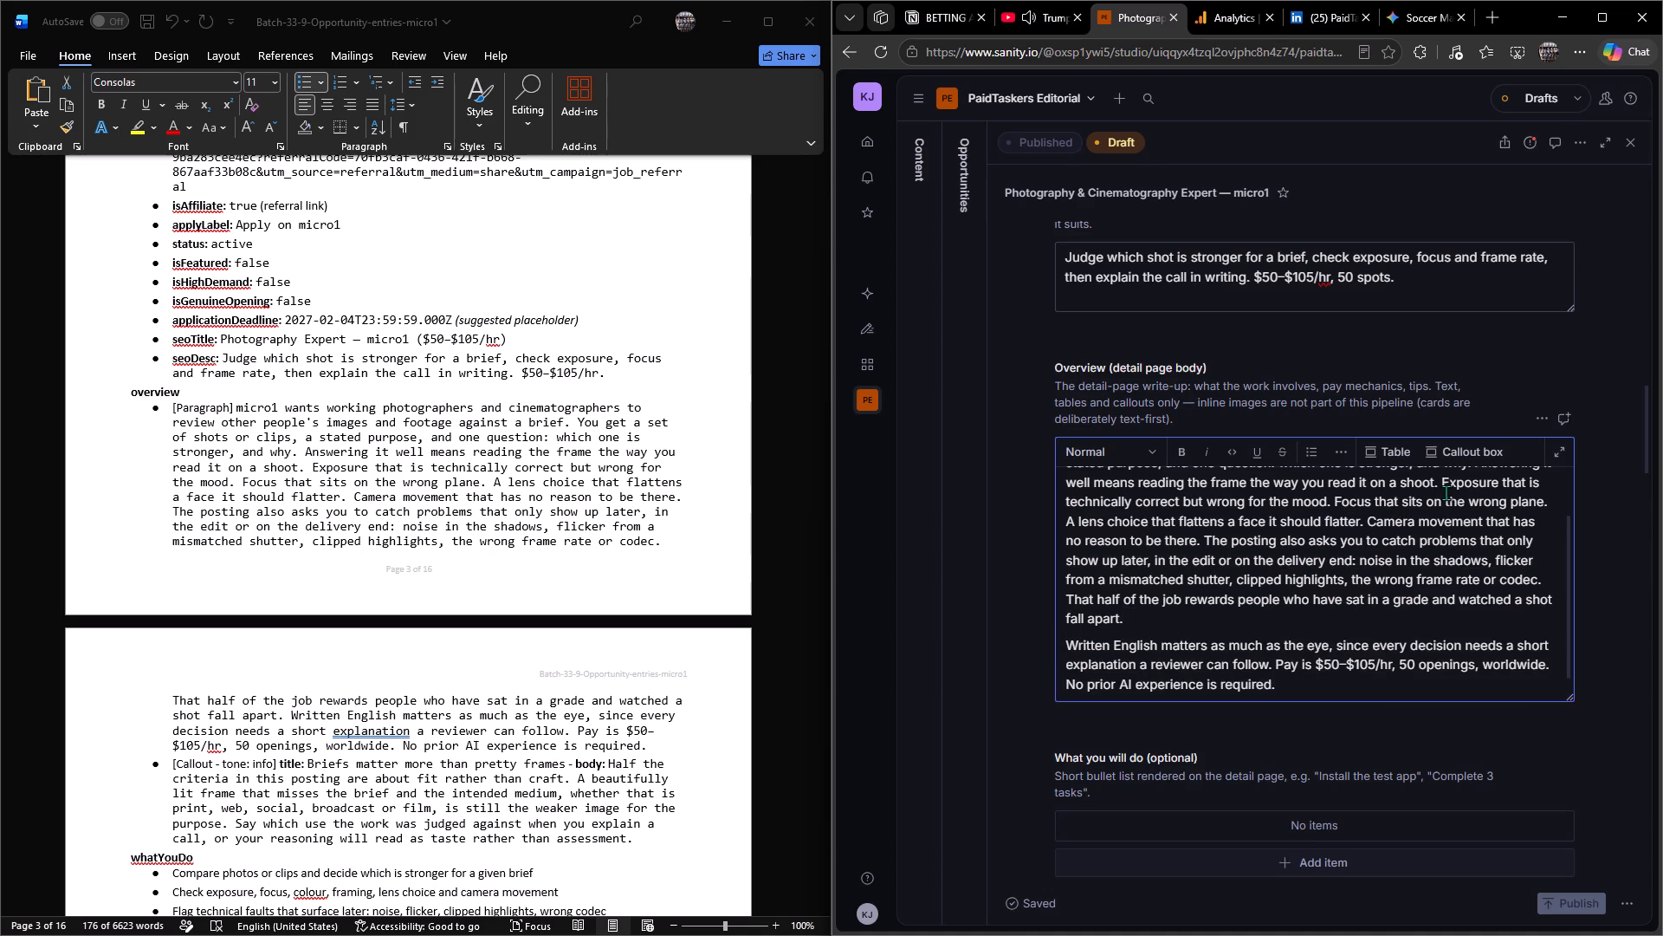
Add a callout box below the overview text and copy in its title, "Briefs matter more than pretty frames".
{"action": "left_click", "coordinate": [1330, 689]}
{"action": "key", "text": "Return"}
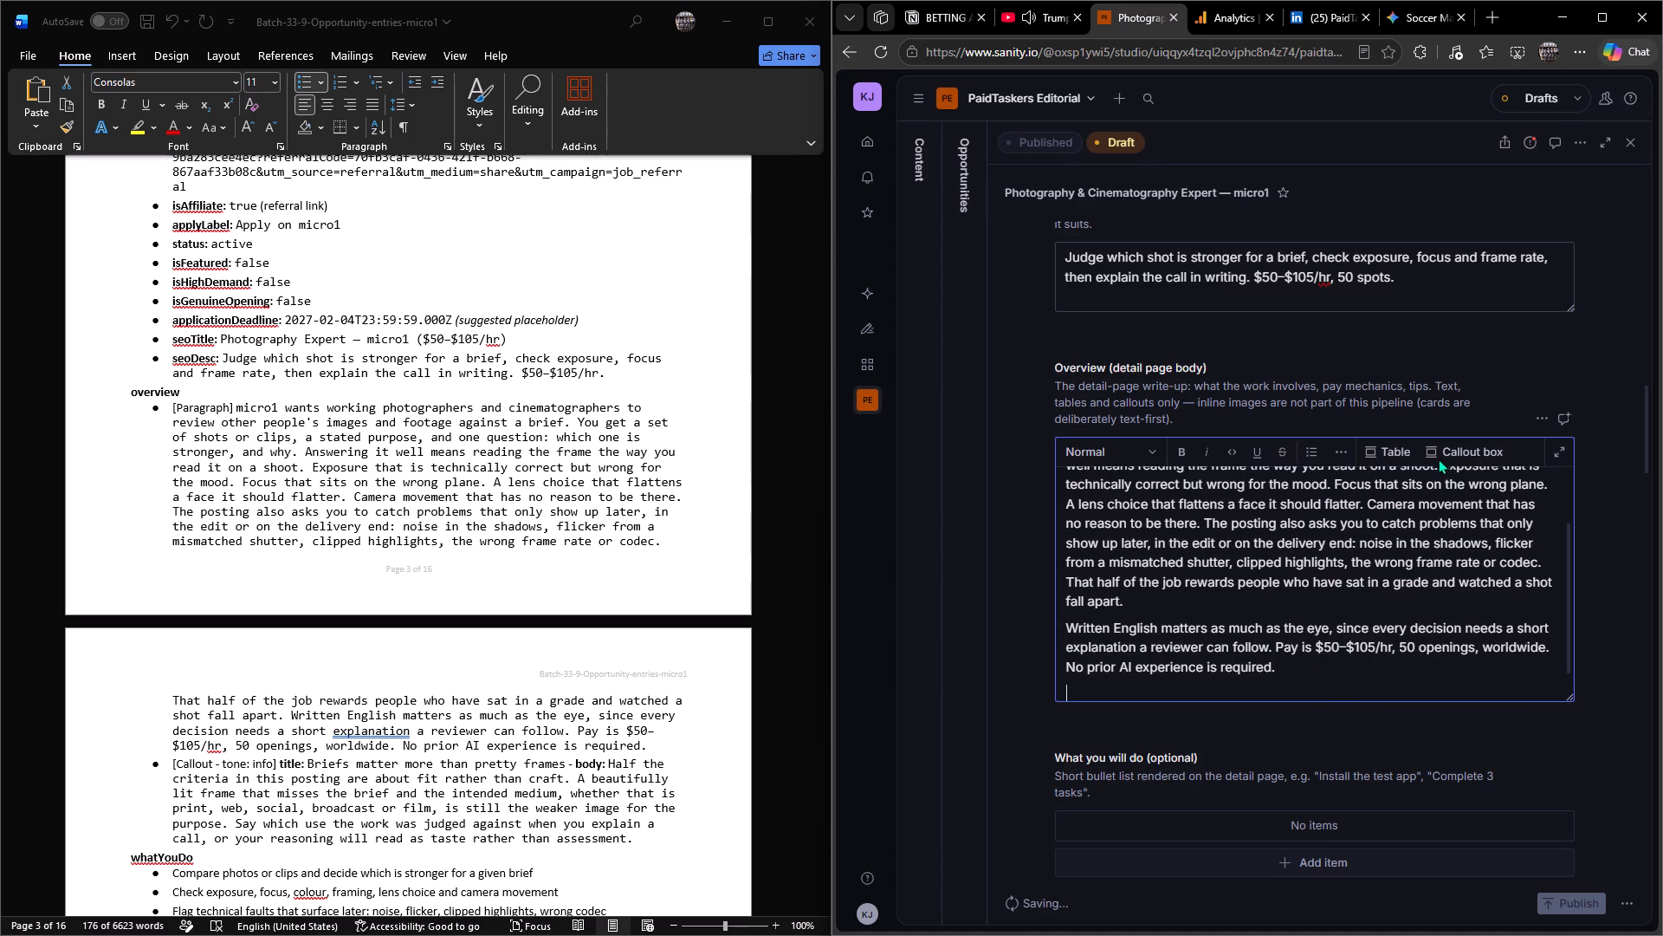
{"action": "left_click", "coordinate": [1447, 452]}
{"action": "left_click", "coordinate": [603, 480]}
{"action": "scroll", "coordinate": [603, 478], "scroll_direction": "down", "scroll_amount": 5}
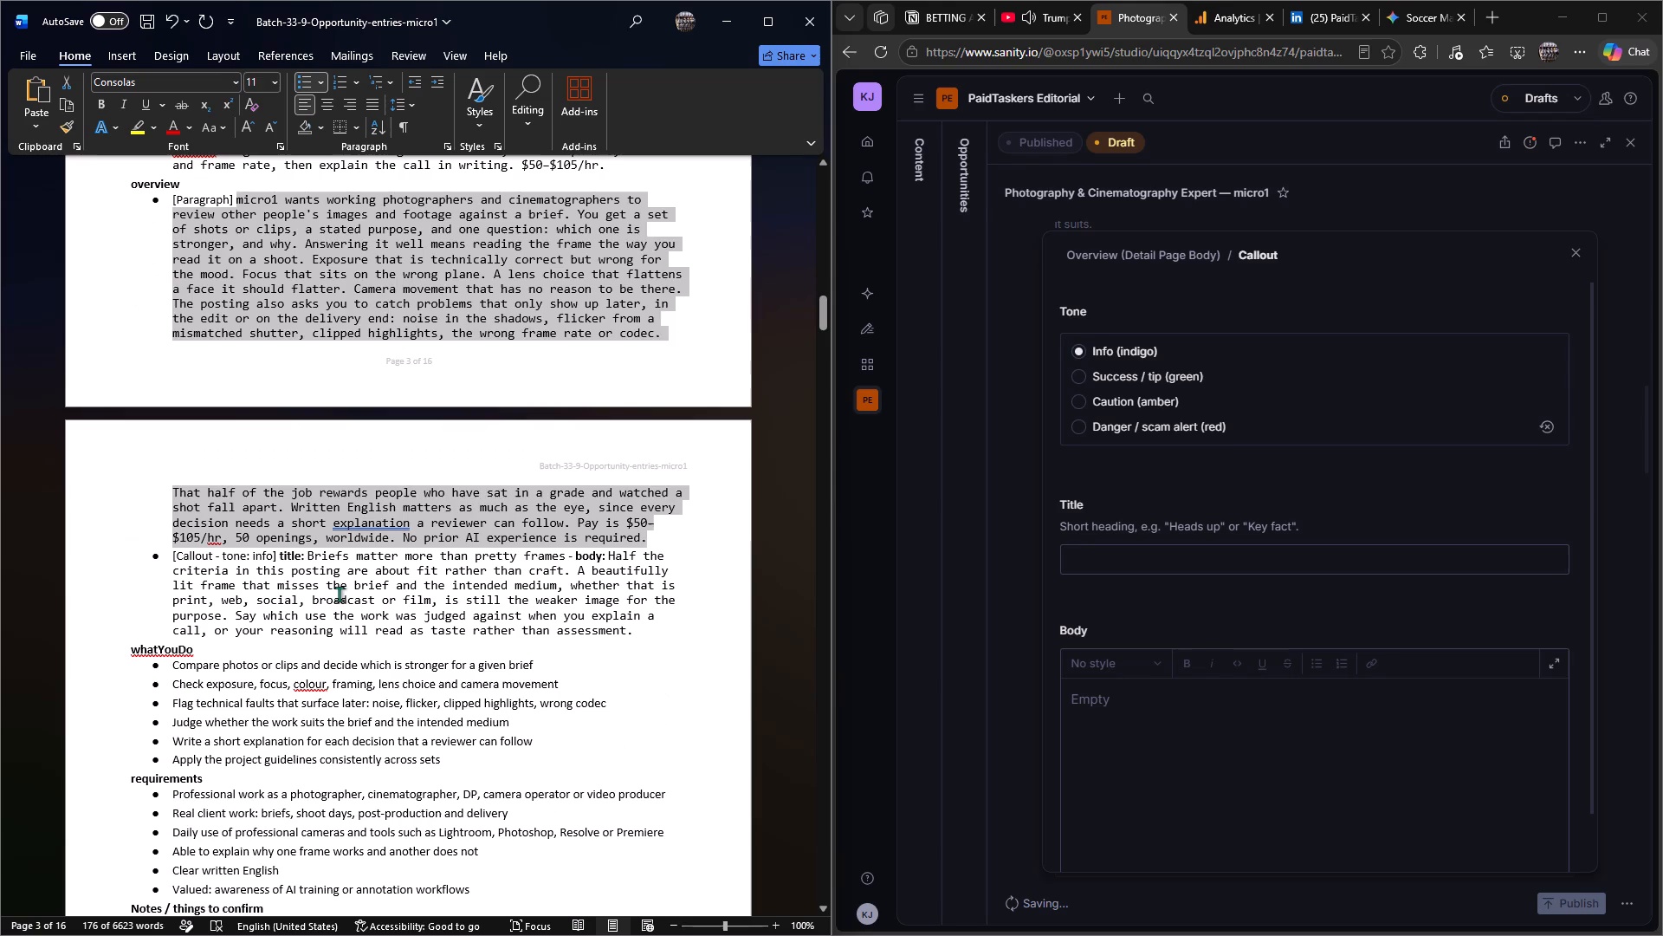
{"action": "left_click", "coordinate": [339, 594]}
{"action": "left_click_drag", "start_coordinate": [306, 554], "coordinate": [334, 554]}
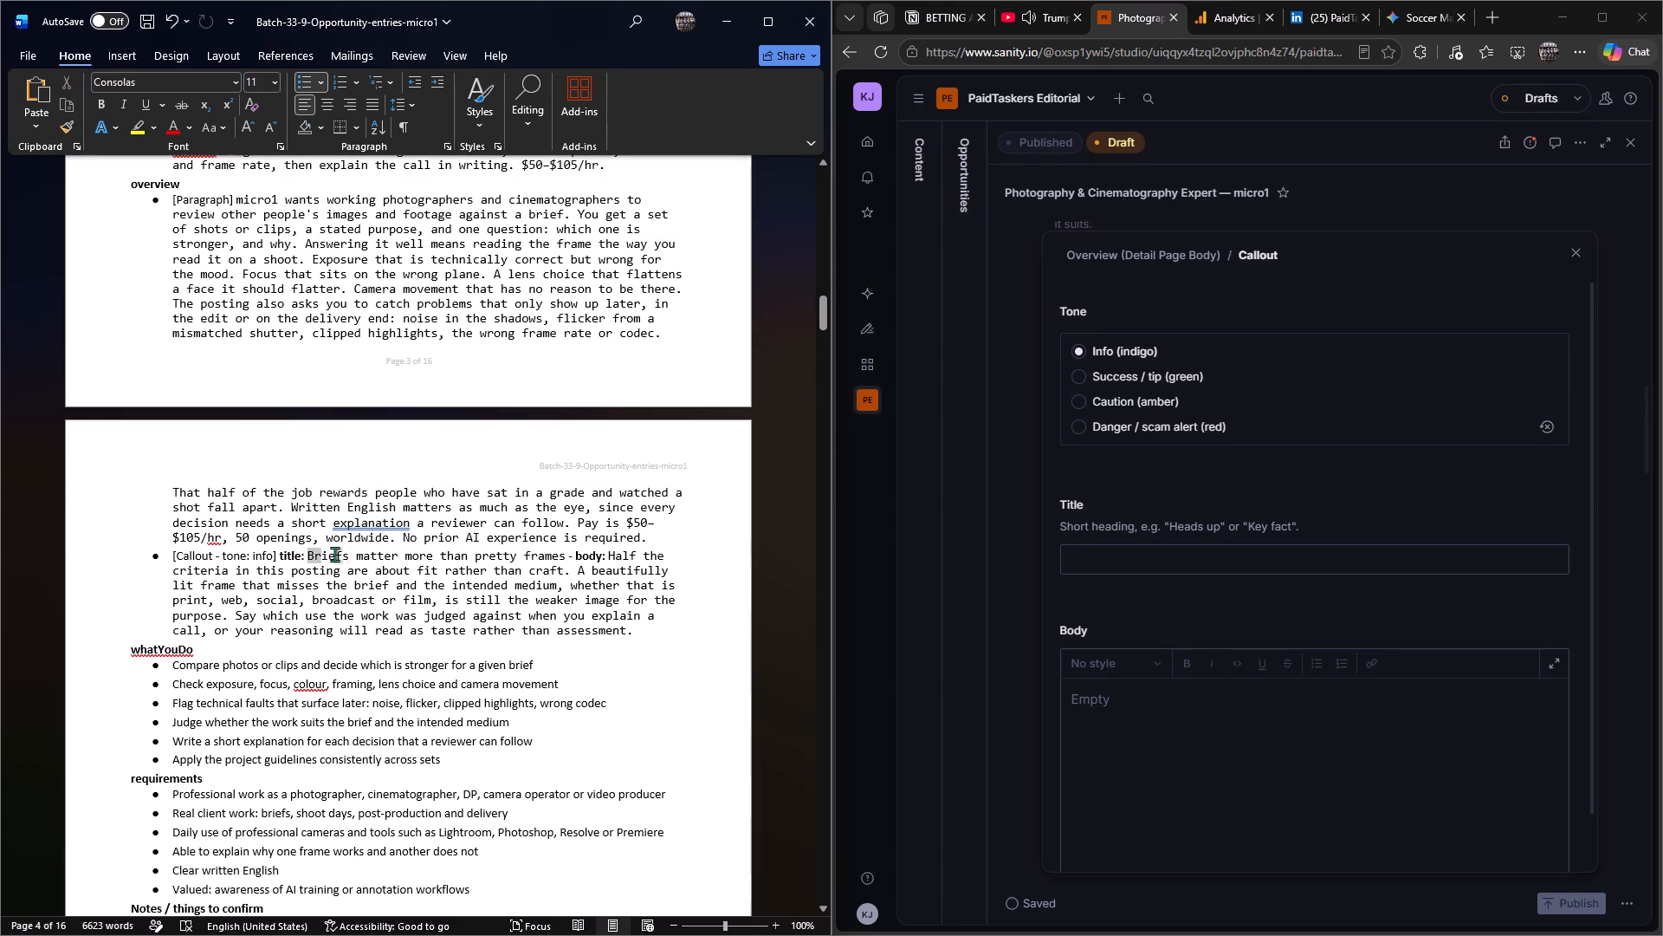
{"action": "left_click_drag", "start_coordinate": [334, 554], "coordinate": [534, 557]}
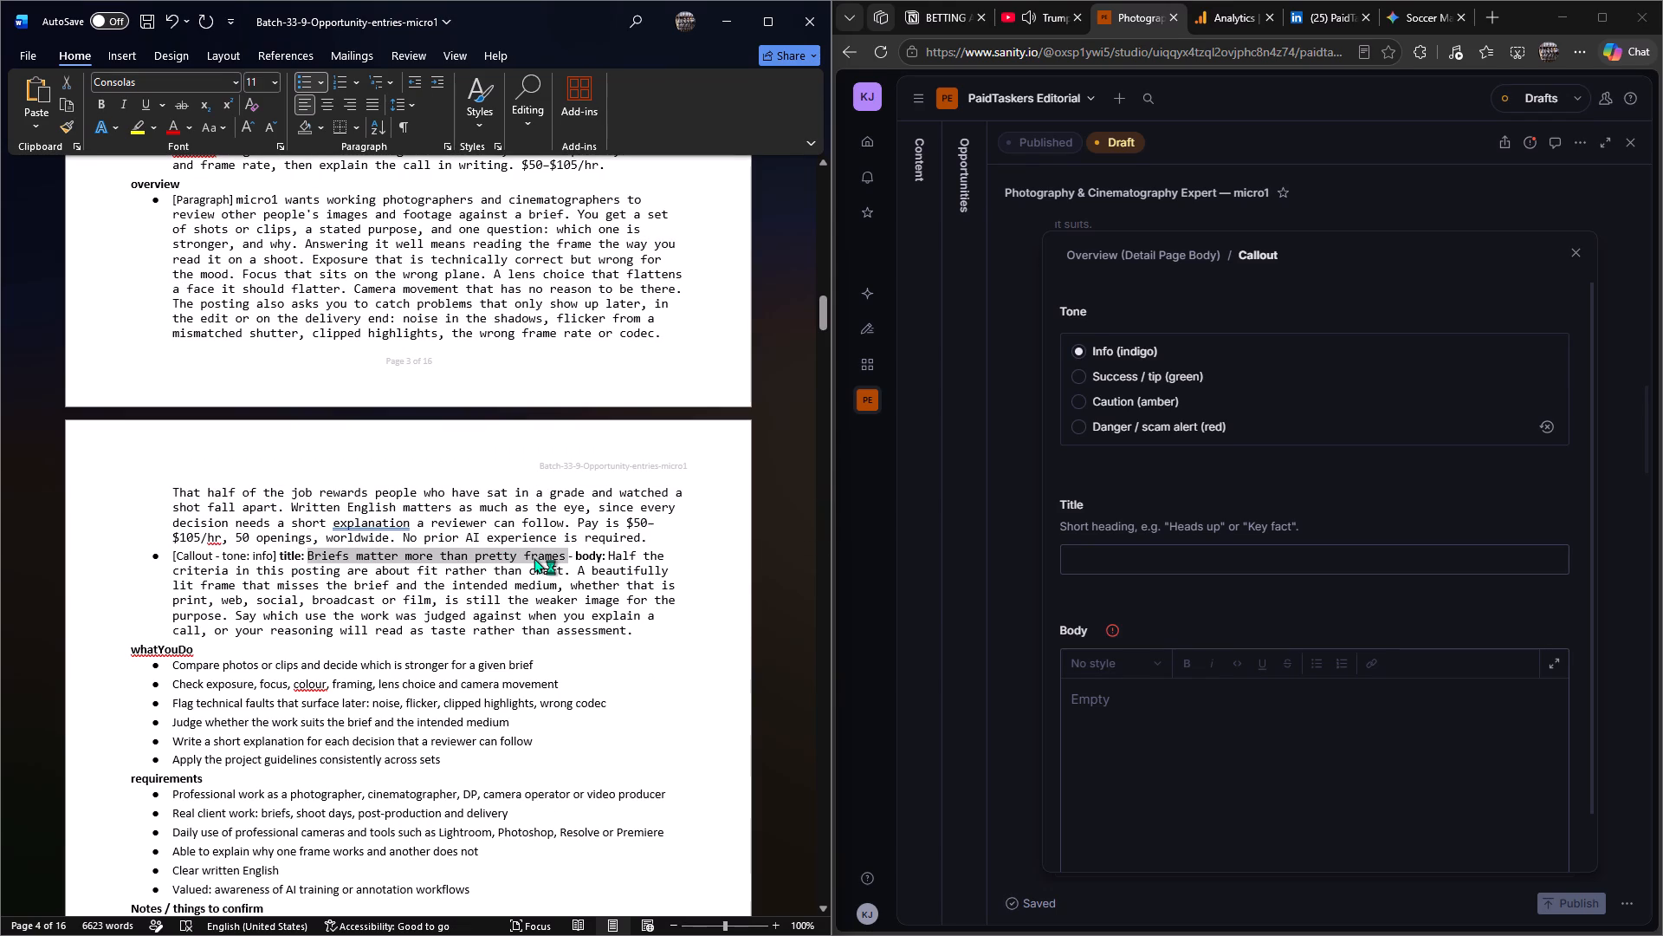
{"action": "key", "text": "ctrl+c"}
{"action": "left_click", "coordinate": [1213, 564]}
{"action": "key", "text": "ctrl+v"}
Copy the callout body text, starting "Half the criteria in this posting", from Word into the callout's Body and close the callout.
{"action": "left_click", "coordinate": [1148, 742]}
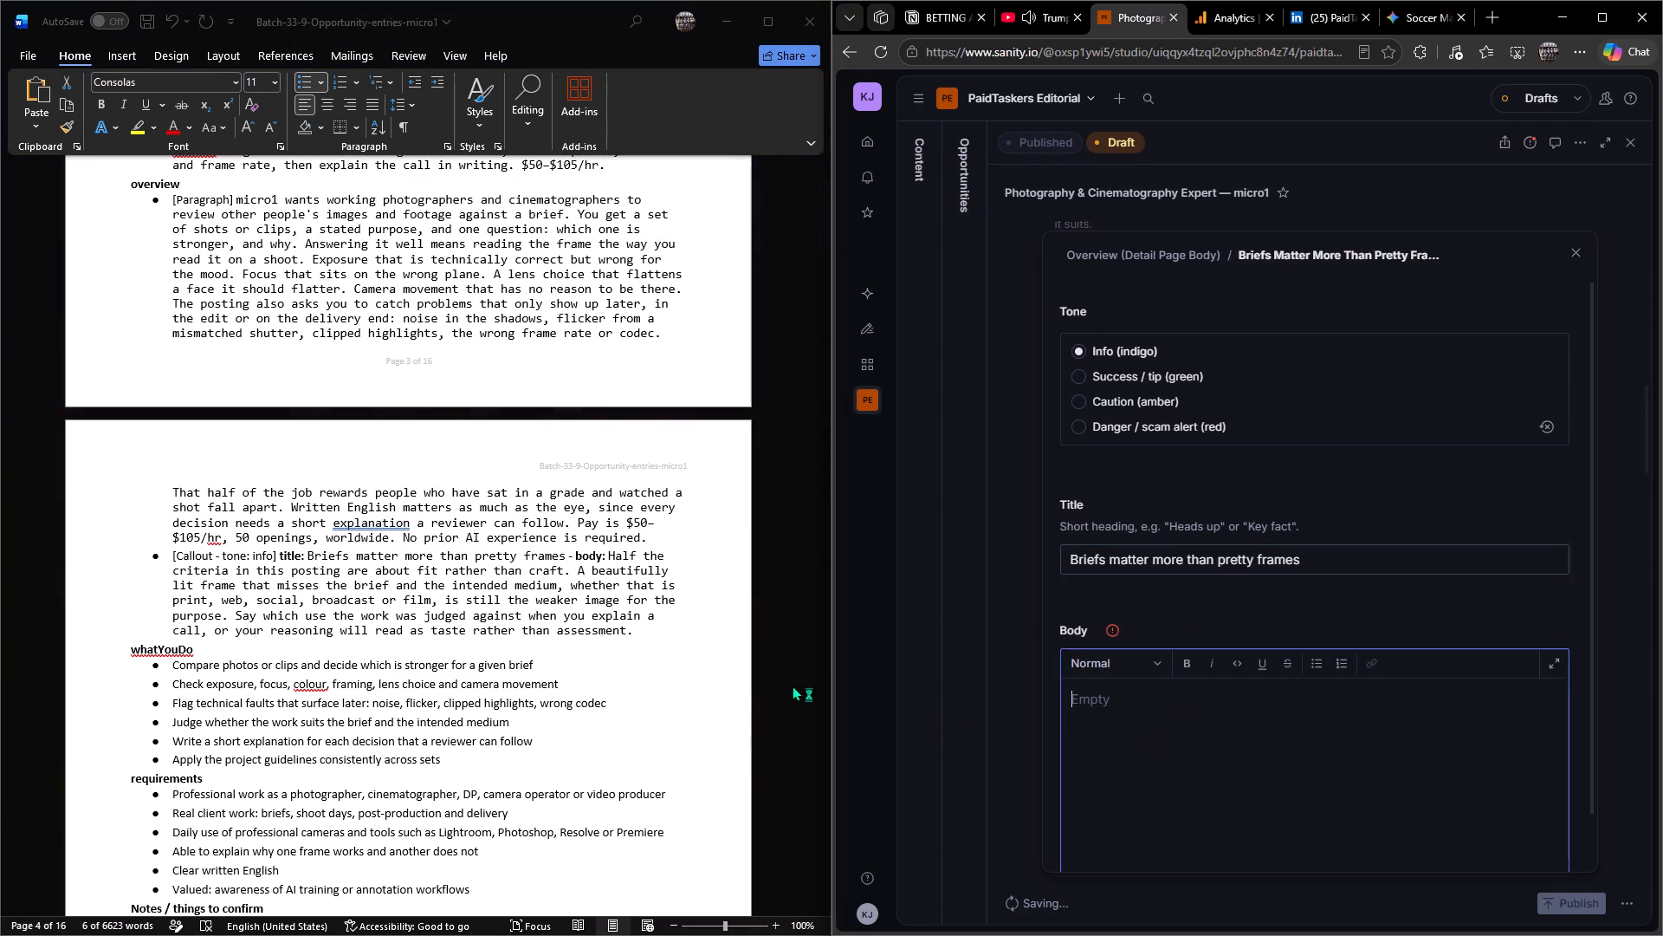
{"action": "left_click", "coordinate": [574, 636]}
{"action": "left_click", "coordinate": [620, 633]}
{"action": "left_click_drag", "start_coordinate": [632, 630], "coordinate": [601, 582]}
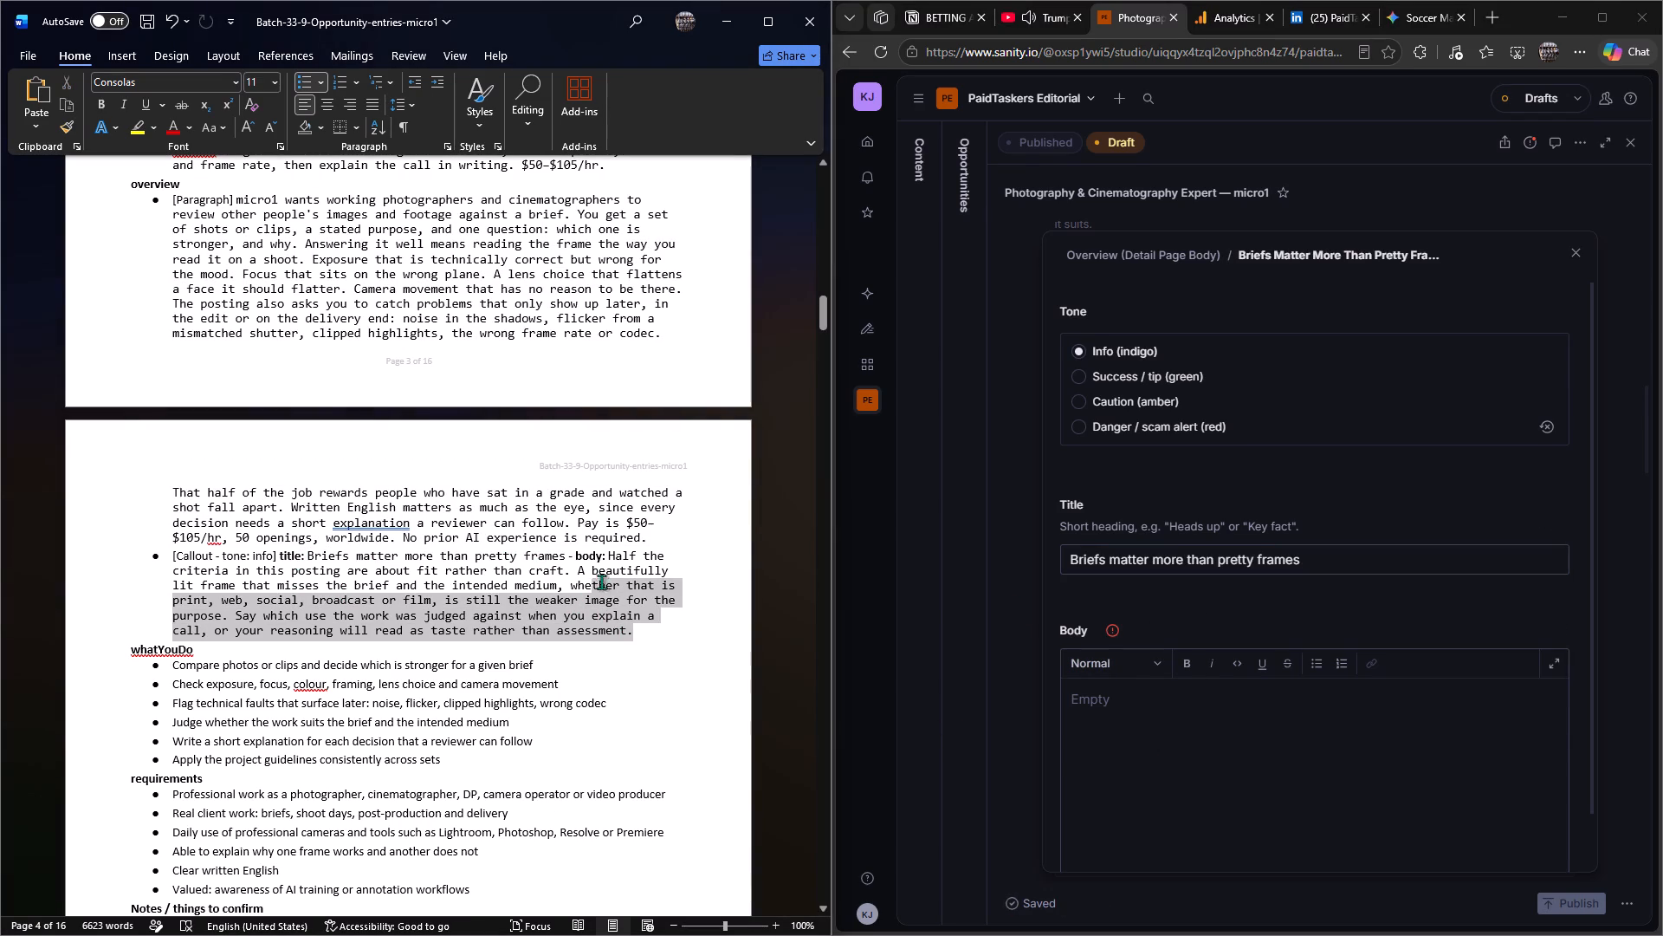
{"action": "left_click_drag", "start_coordinate": [601, 582], "coordinate": [611, 559]}
{"action": "key", "text": "ctrl+c"}
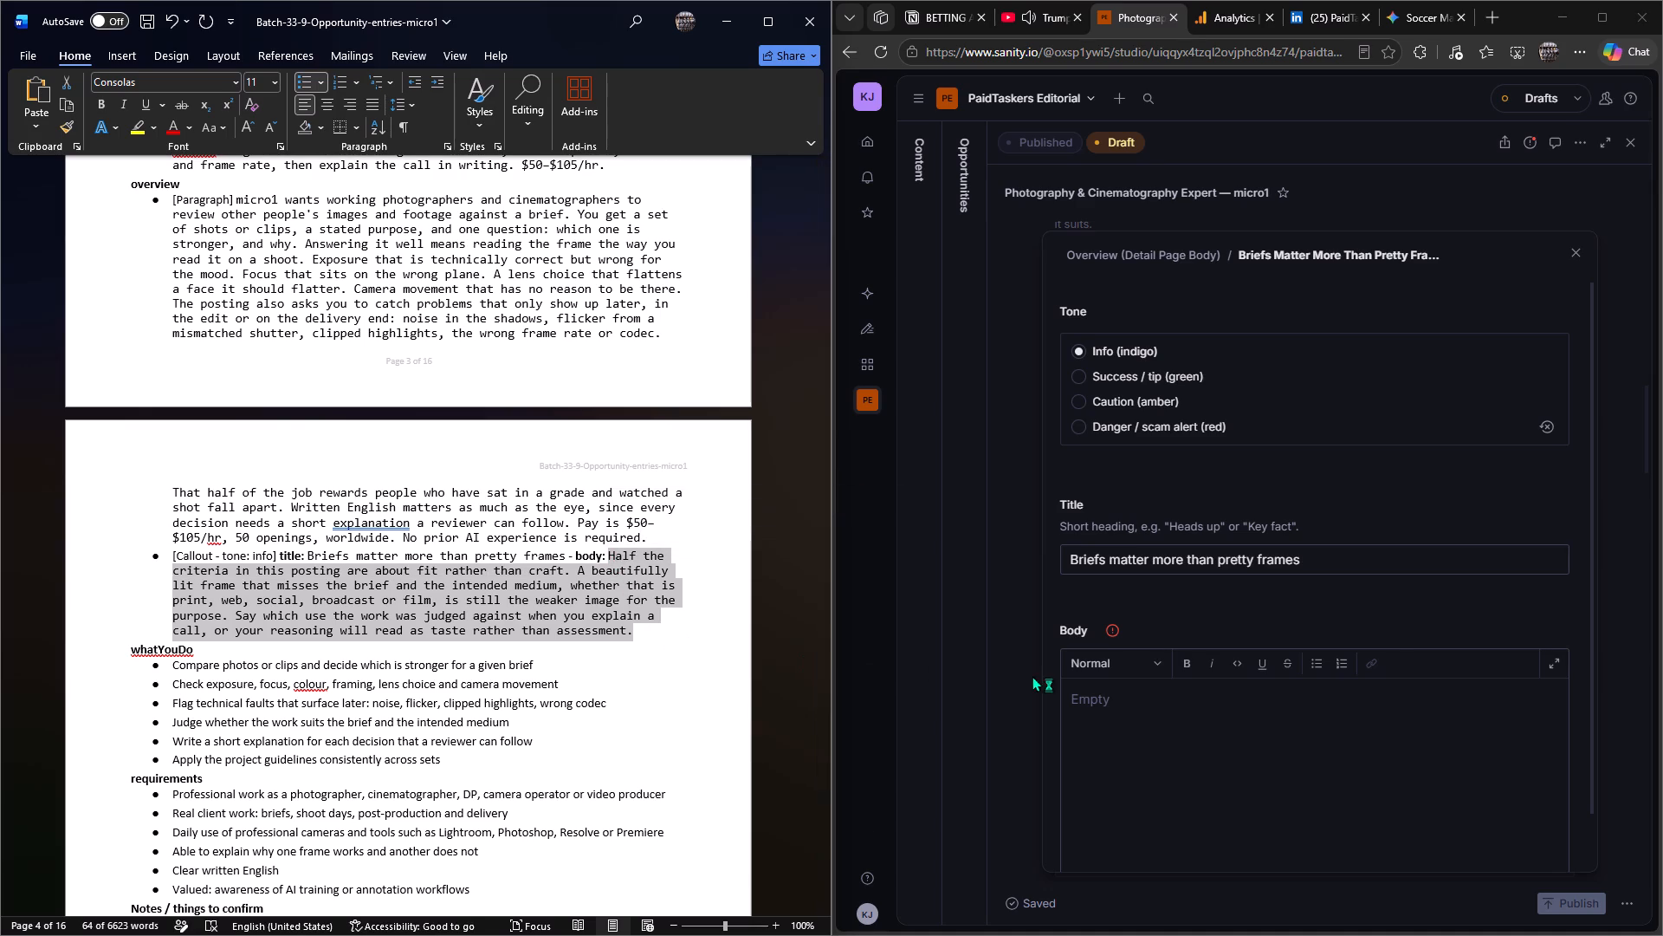
{"action": "left_click", "coordinate": [1237, 749]}
{"action": "key", "text": "ctrl+v"}
{"action": "left_click", "coordinate": [1024, 632]}
Add an empty What you will do item, and change "colour" to "color" in the Word document's second whatYouDo bullet.
{"action": "scroll", "coordinate": [1024, 632], "scroll_direction": "down", "scroll_amount": 4}
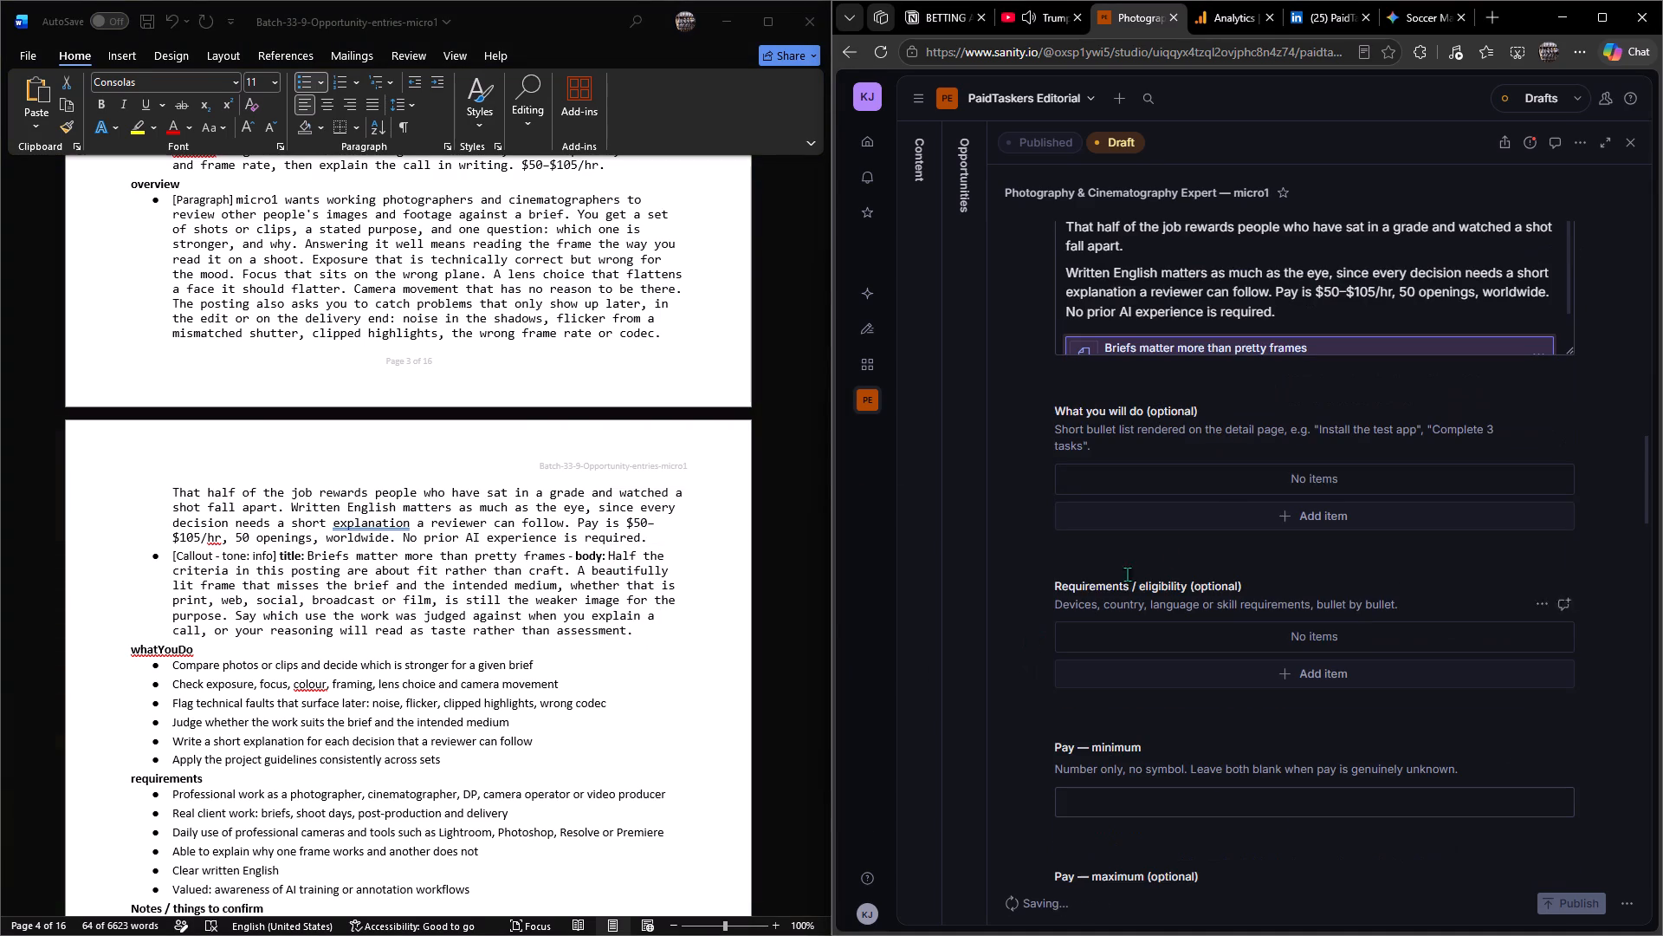
{"action": "left_click", "coordinate": [1206, 520]}
{"action": "left_click", "coordinate": [624, 603]}
{"action": "scroll", "coordinate": [624, 603], "scroll_direction": "down", "scroll_amount": 5}
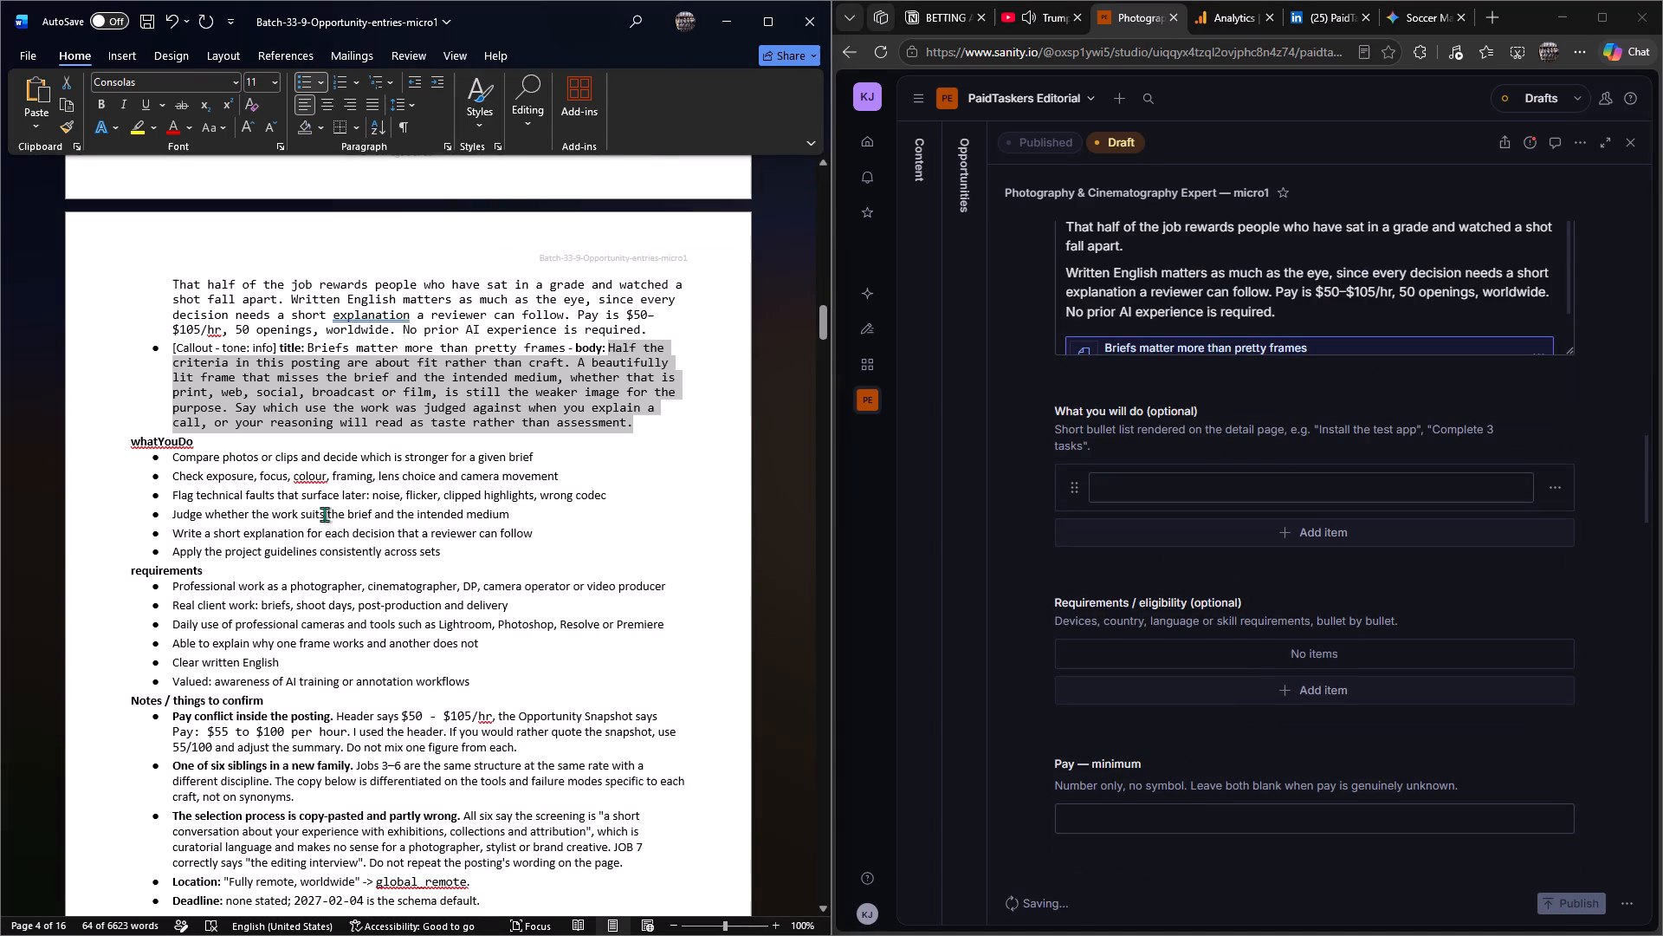
{"action": "left_click", "coordinate": [316, 478]}
{"action": "key", "text": "Right"}
{"action": "key", "text": "BackSpace"}
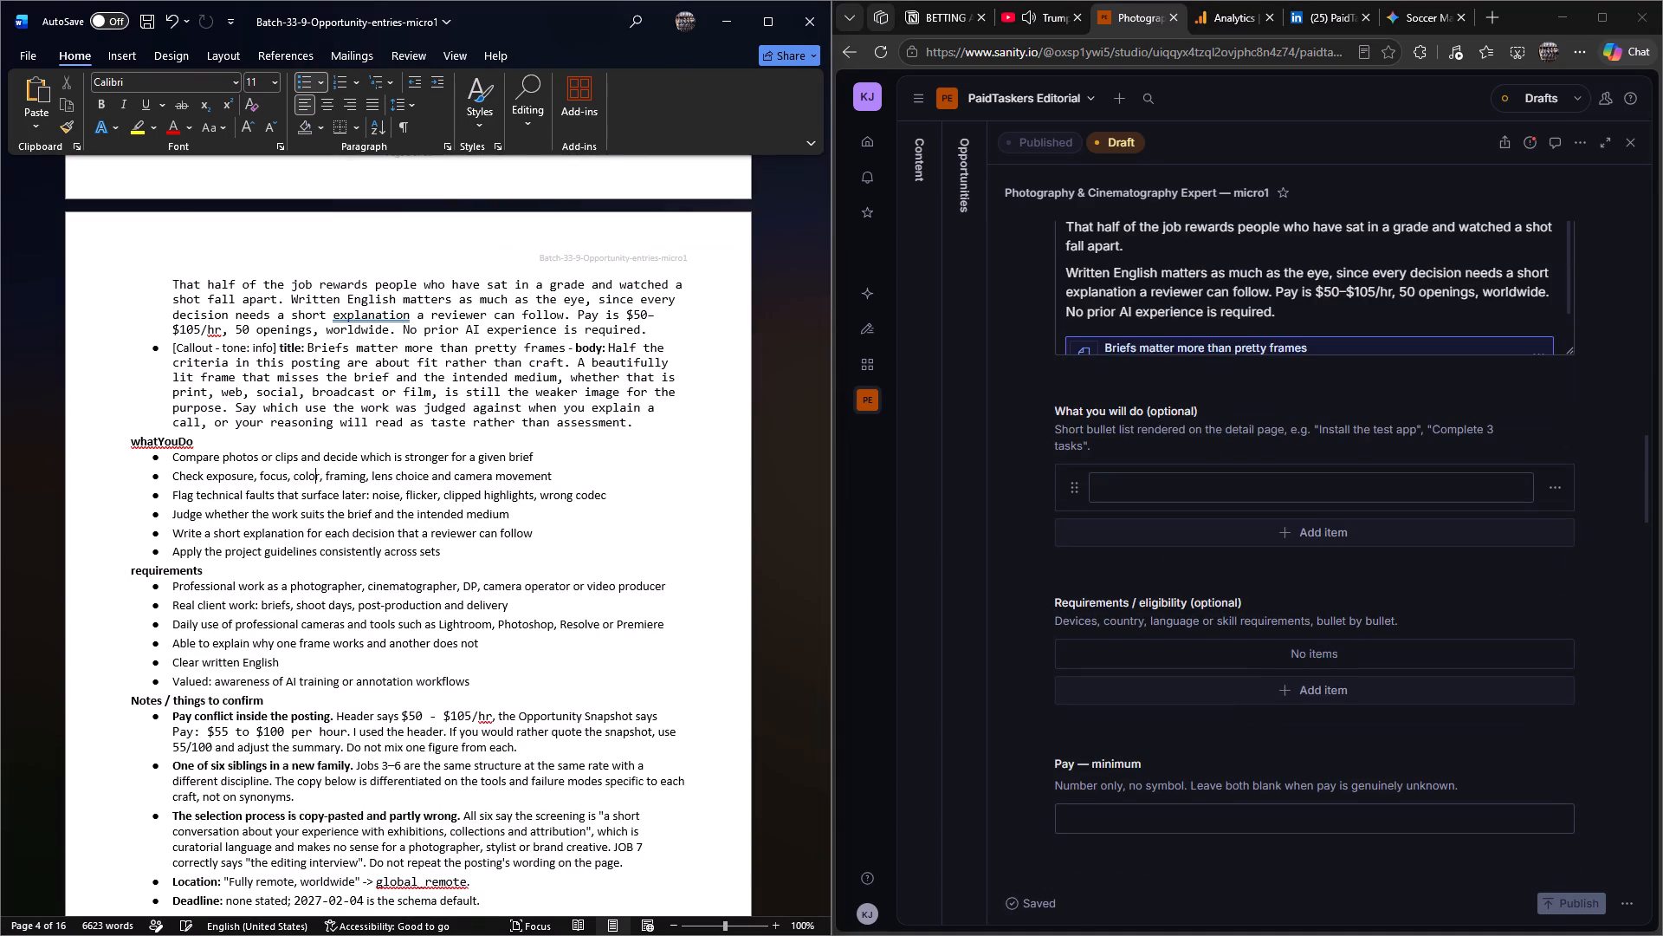
Remove the bullet formatting from Job 2's six whatYouDo lines in the Word document.
{"action": "left_click_drag", "start_coordinate": [459, 552], "coordinate": [181, 454]}
{"action": "left_click", "coordinate": [298, 74]}
{"action": "left_click", "coordinate": [286, 478]}
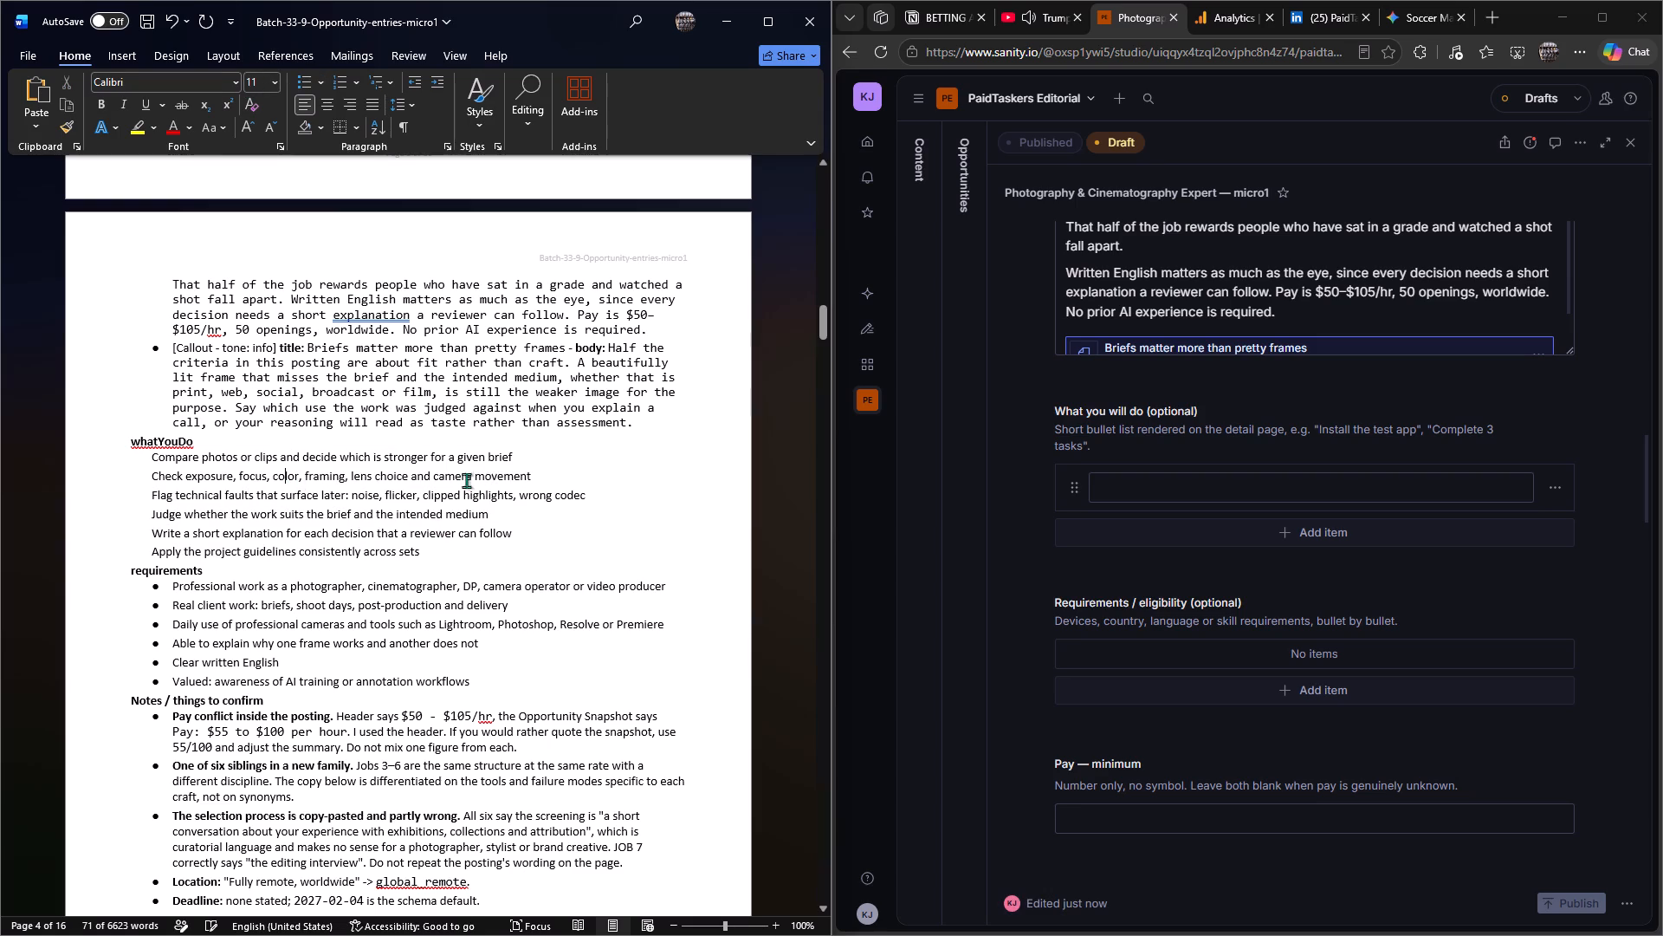
Copy the whatYouDo lines starting "Compare photos or clips" and "Check exposure, focus, color" from Word into separate What you will do items.
{"action": "left_click_drag", "start_coordinate": [530, 459], "coordinate": [185, 458]}
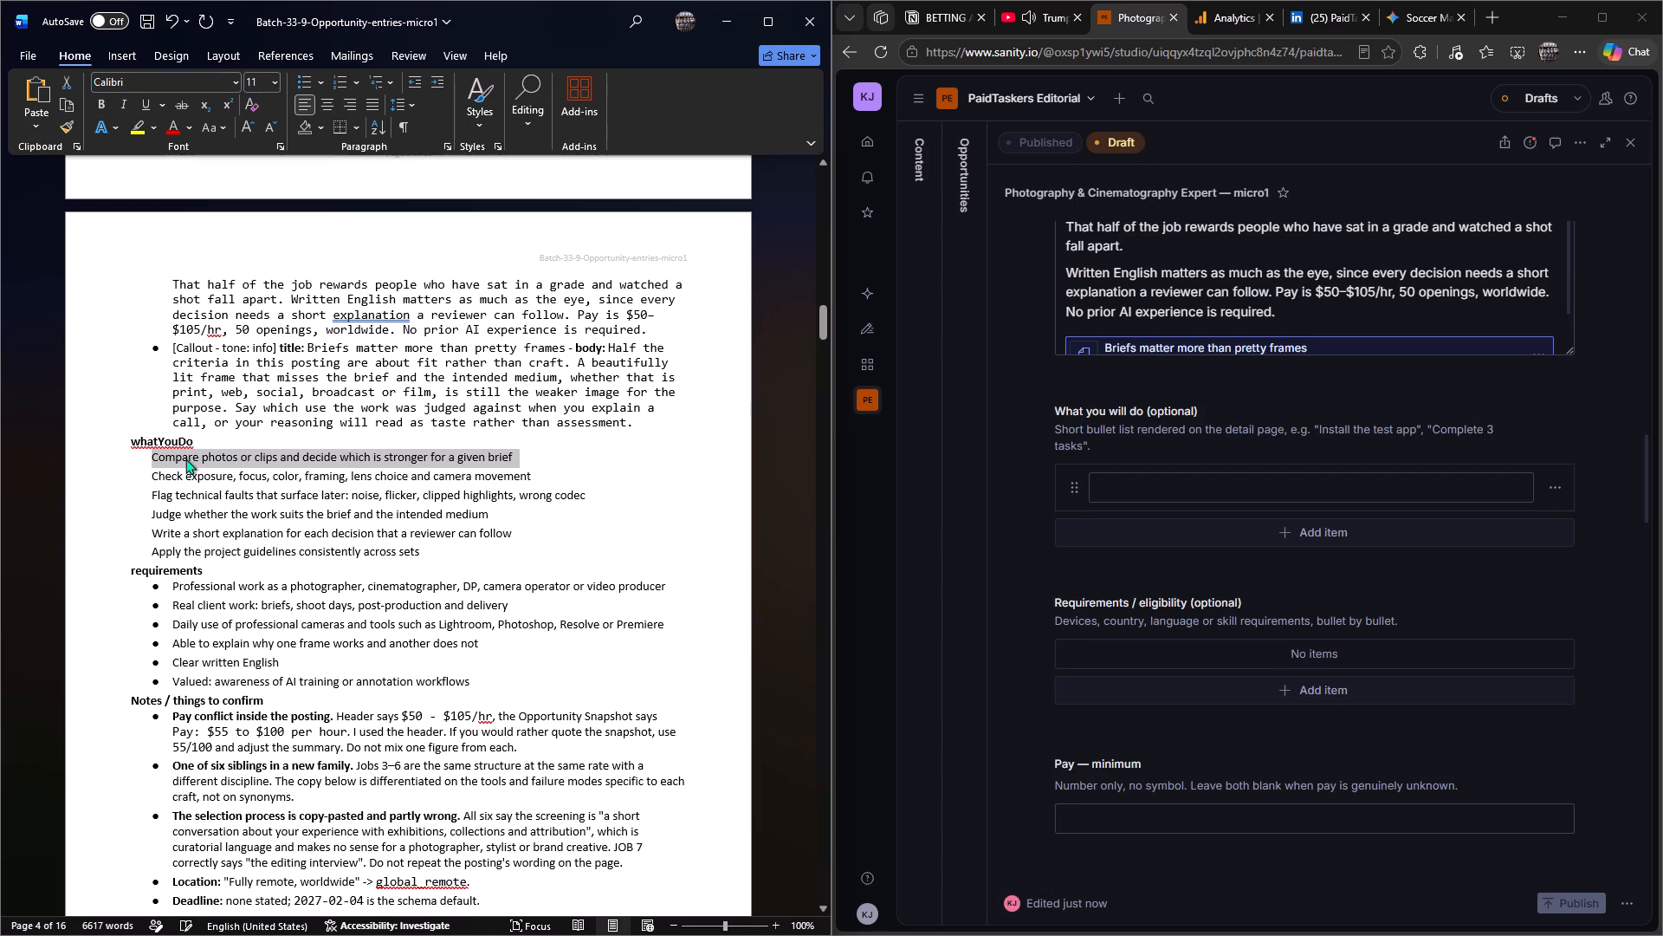
{"action": "key", "text": "ctrl+c"}
{"action": "left_click", "coordinate": [1190, 494]}
{"action": "key", "text": "ctrl+v"}
{"action": "left_click", "coordinate": [1173, 542]}
{"action": "left_click", "coordinate": [456, 564]}
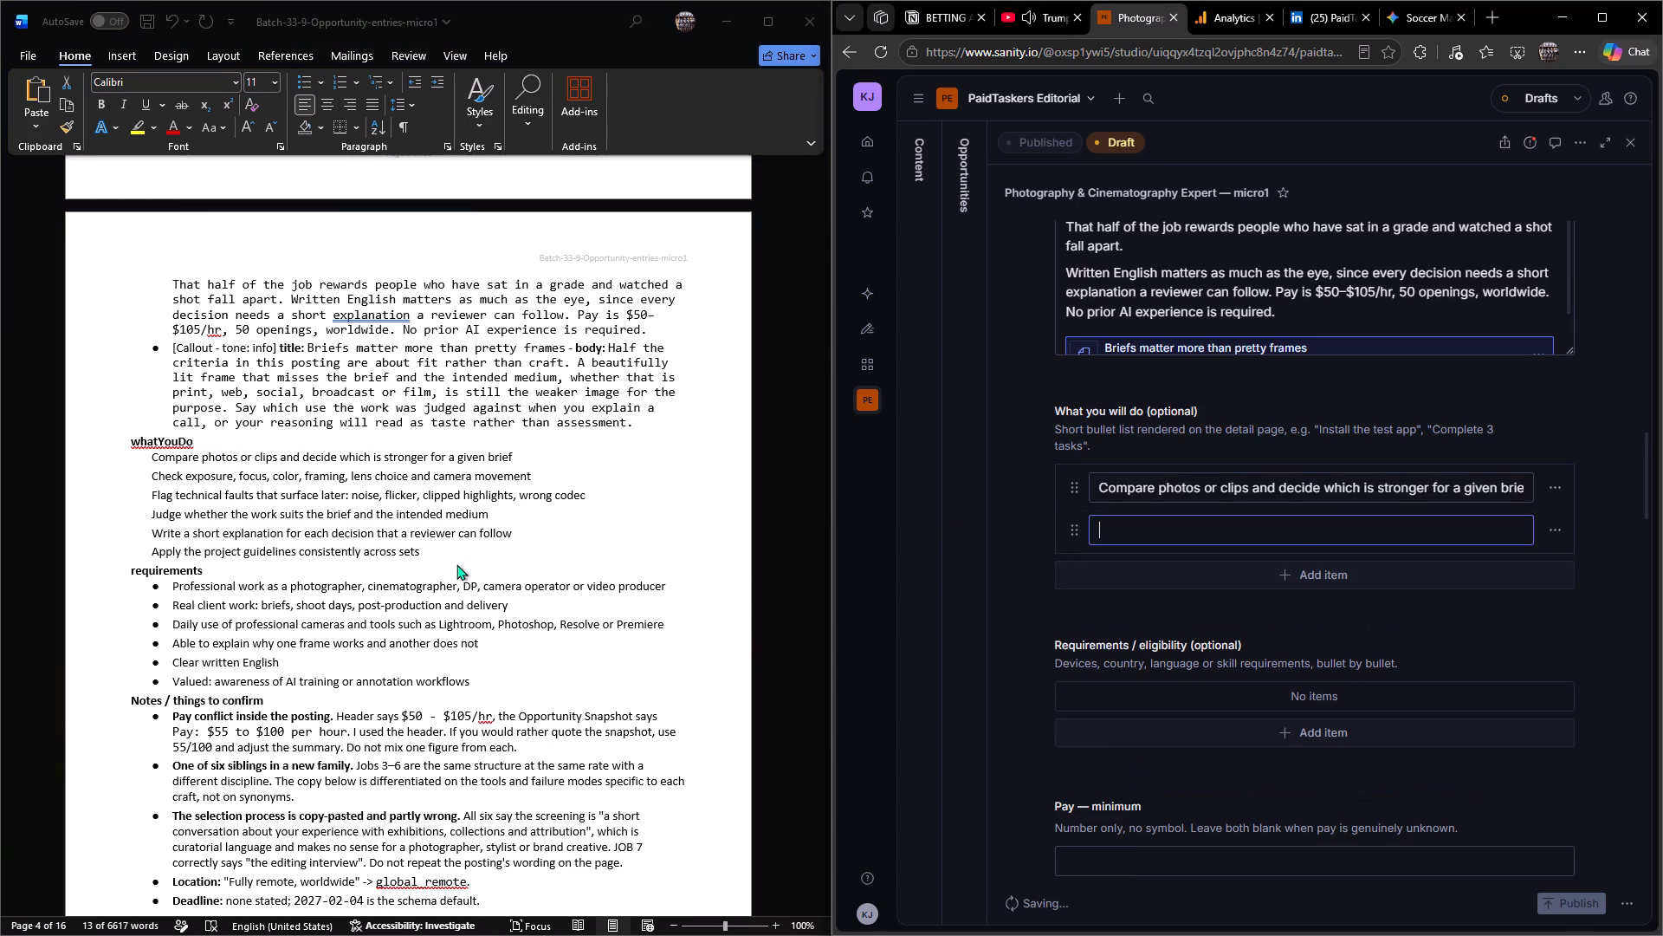
{"action": "left_click_drag", "start_coordinate": [540, 481], "coordinate": [183, 478]}
{"action": "key", "text": "ctrl+c"}
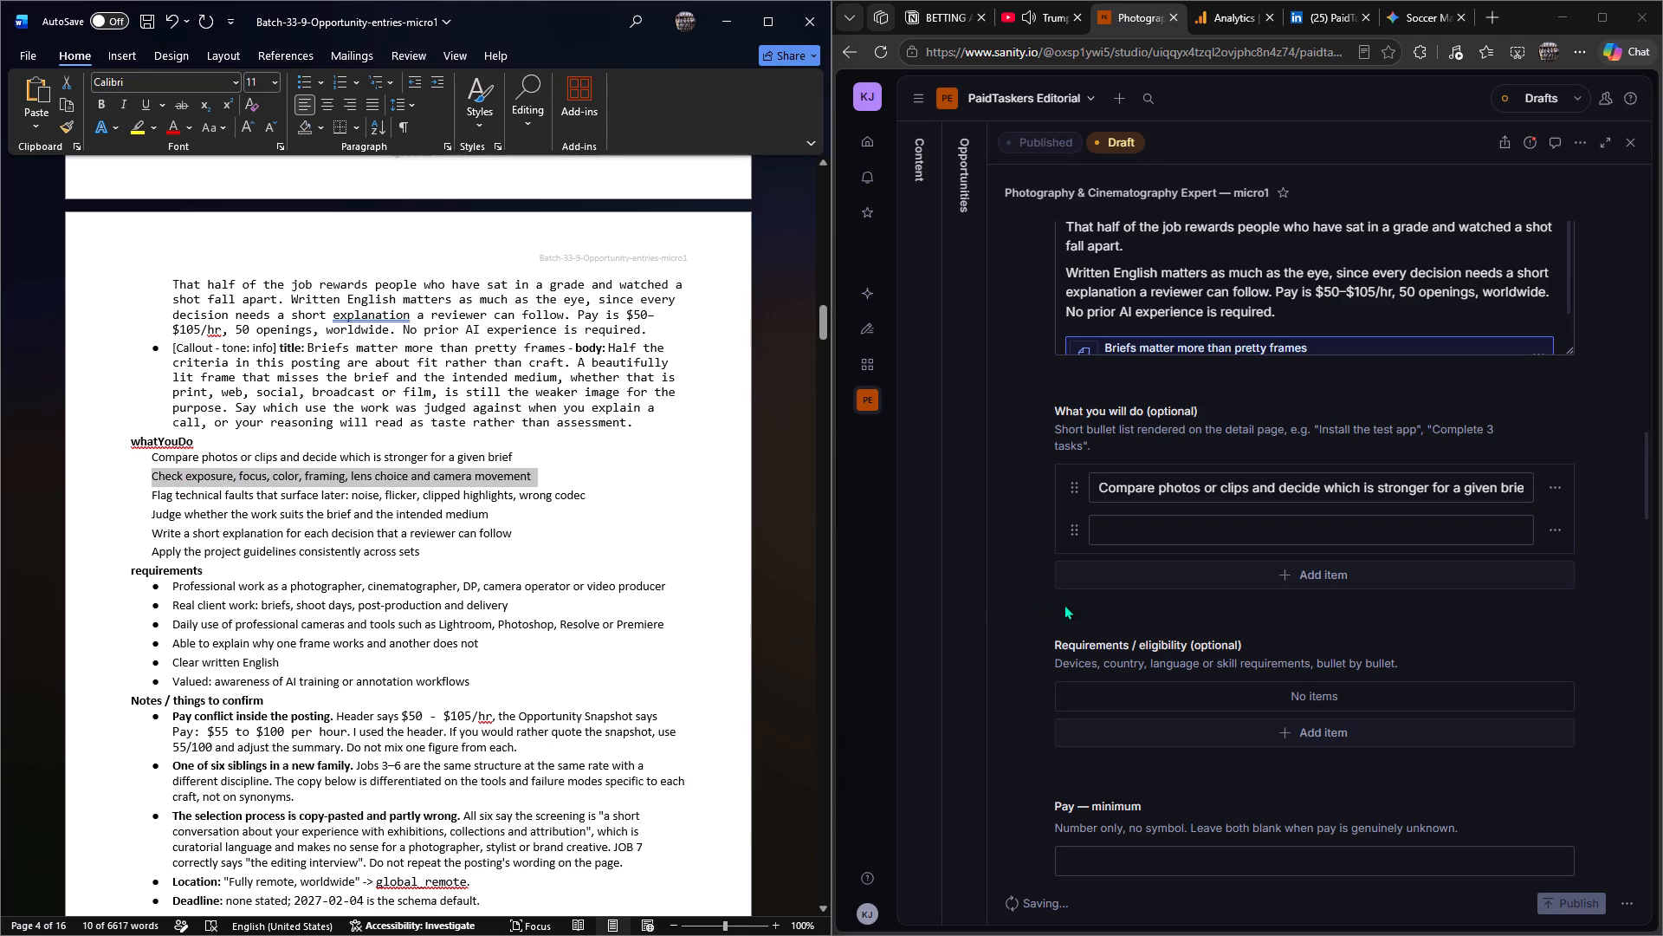
{"action": "left_click", "coordinate": [1214, 543]}
{"action": "key", "text": "ctrl+v"}
Copy the lines starting "Flag technical faults" and "Judge whether the work suits the brief" into the third and fourth What you will do items.
{"action": "left_click", "coordinate": [1194, 575]}
{"action": "left_click", "coordinate": [570, 560]}
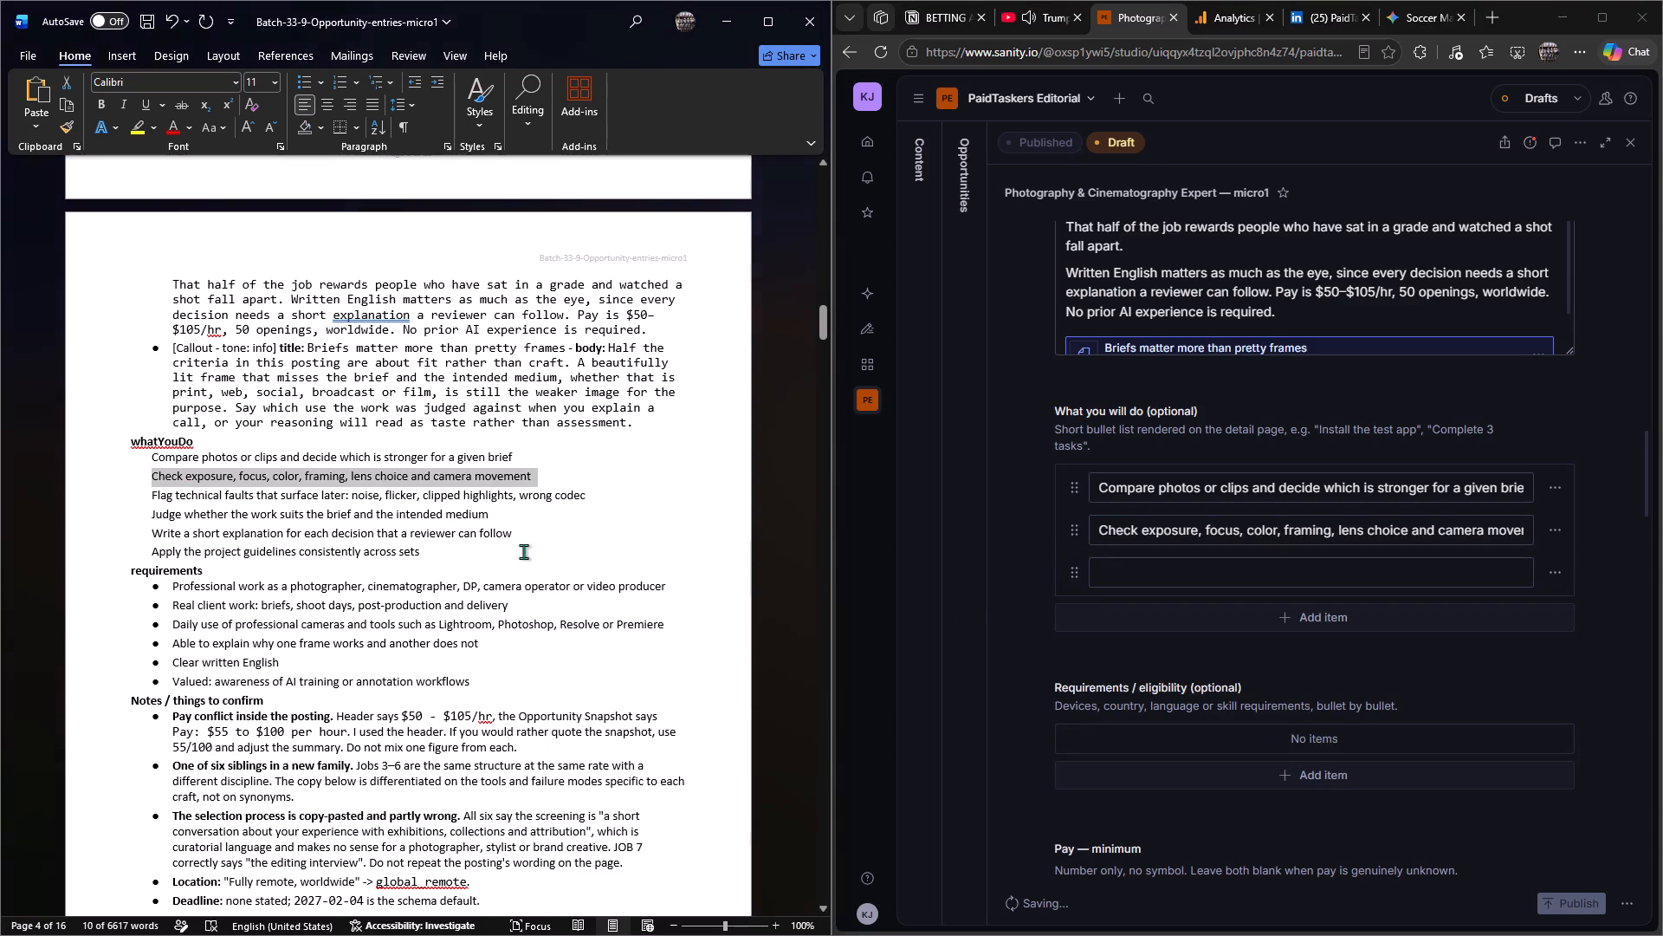
{"action": "left_click_drag", "start_coordinate": [637, 504], "coordinate": [152, 501]}
{"action": "key", "text": "ctrl+c"}
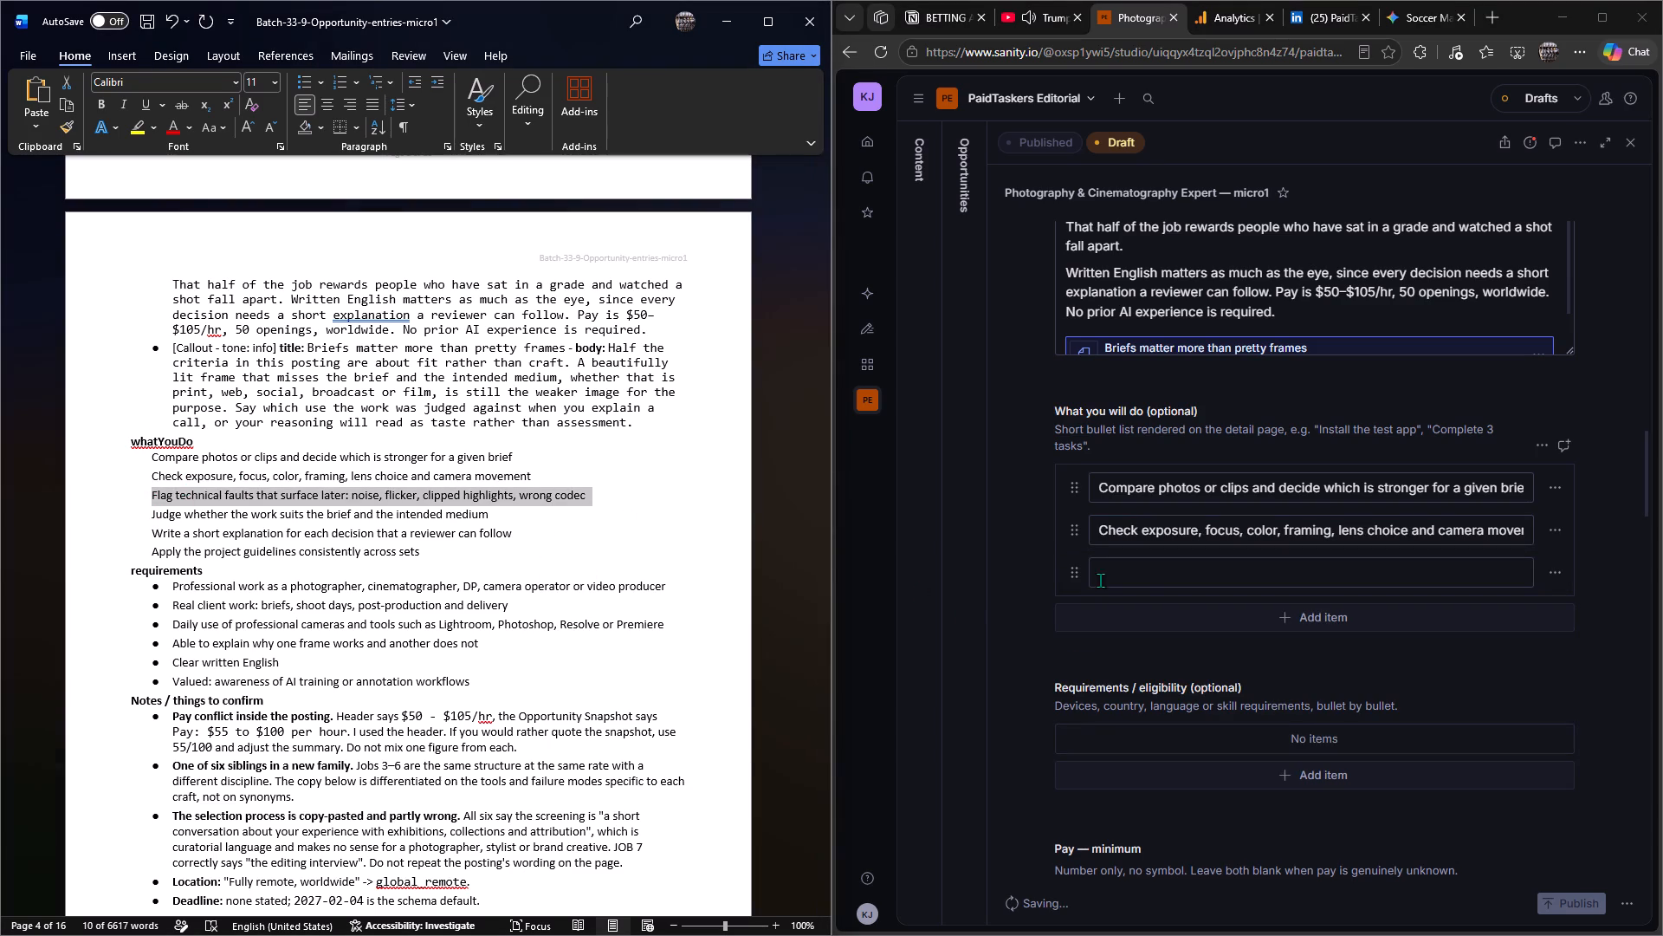
{"action": "left_click", "coordinate": [1157, 576]}
{"action": "key", "text": "ctrl+v"}
{"action": "left_click", "coordinate": [439, 581]}
{"action": "left_click_drag", "start_coordinate": [510, 519], "coordinate": [222, 520]}
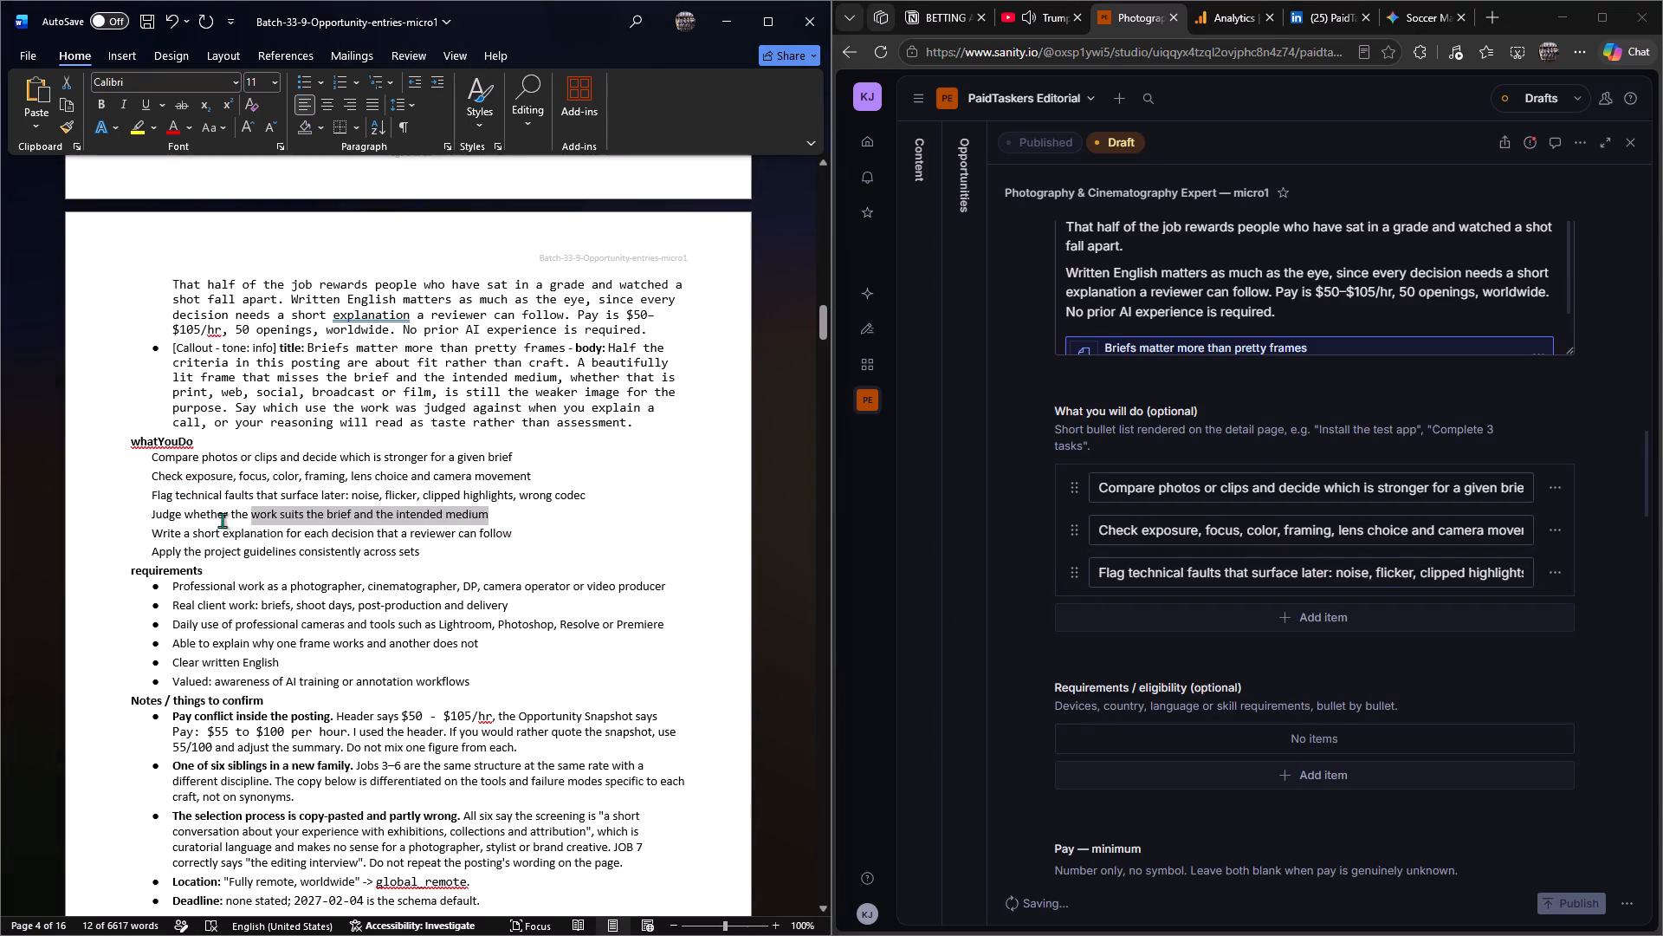
{"action": "left_click_drag", "start_coordinate": [222, 520], "coordinate": [155, 520]}
{"action": "key", "text": "ctrl+c"}
{"action": "left_click", "coordinate": [1233, 619]}
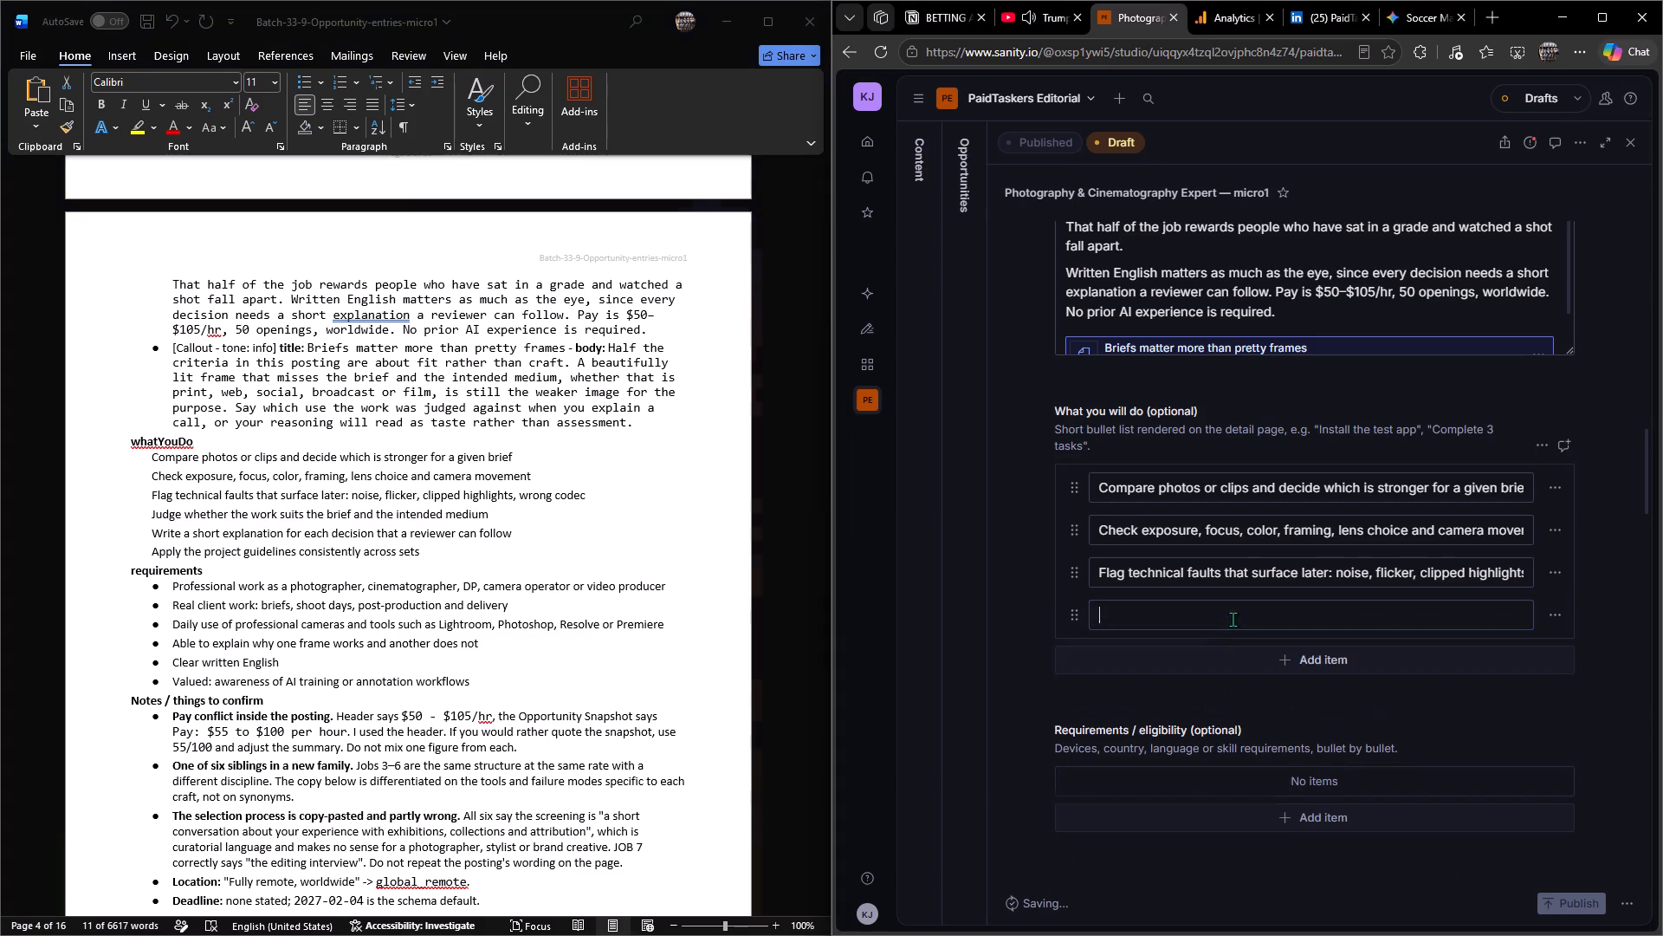
{"action": "key", "text": "ctrl+v"}
Copy the lines starting "Write a short explanation" and "Apply the project guidelines" into the fifth and sixth What you will do items.
{"action": "left_click", "coordinate": [1213, 657]}
{"action": "left_click", "coordinate": [575, 533]}
{"action": "left_click_drag", "start_coordinate": [550, 535], "coordinate": [385, 540]}
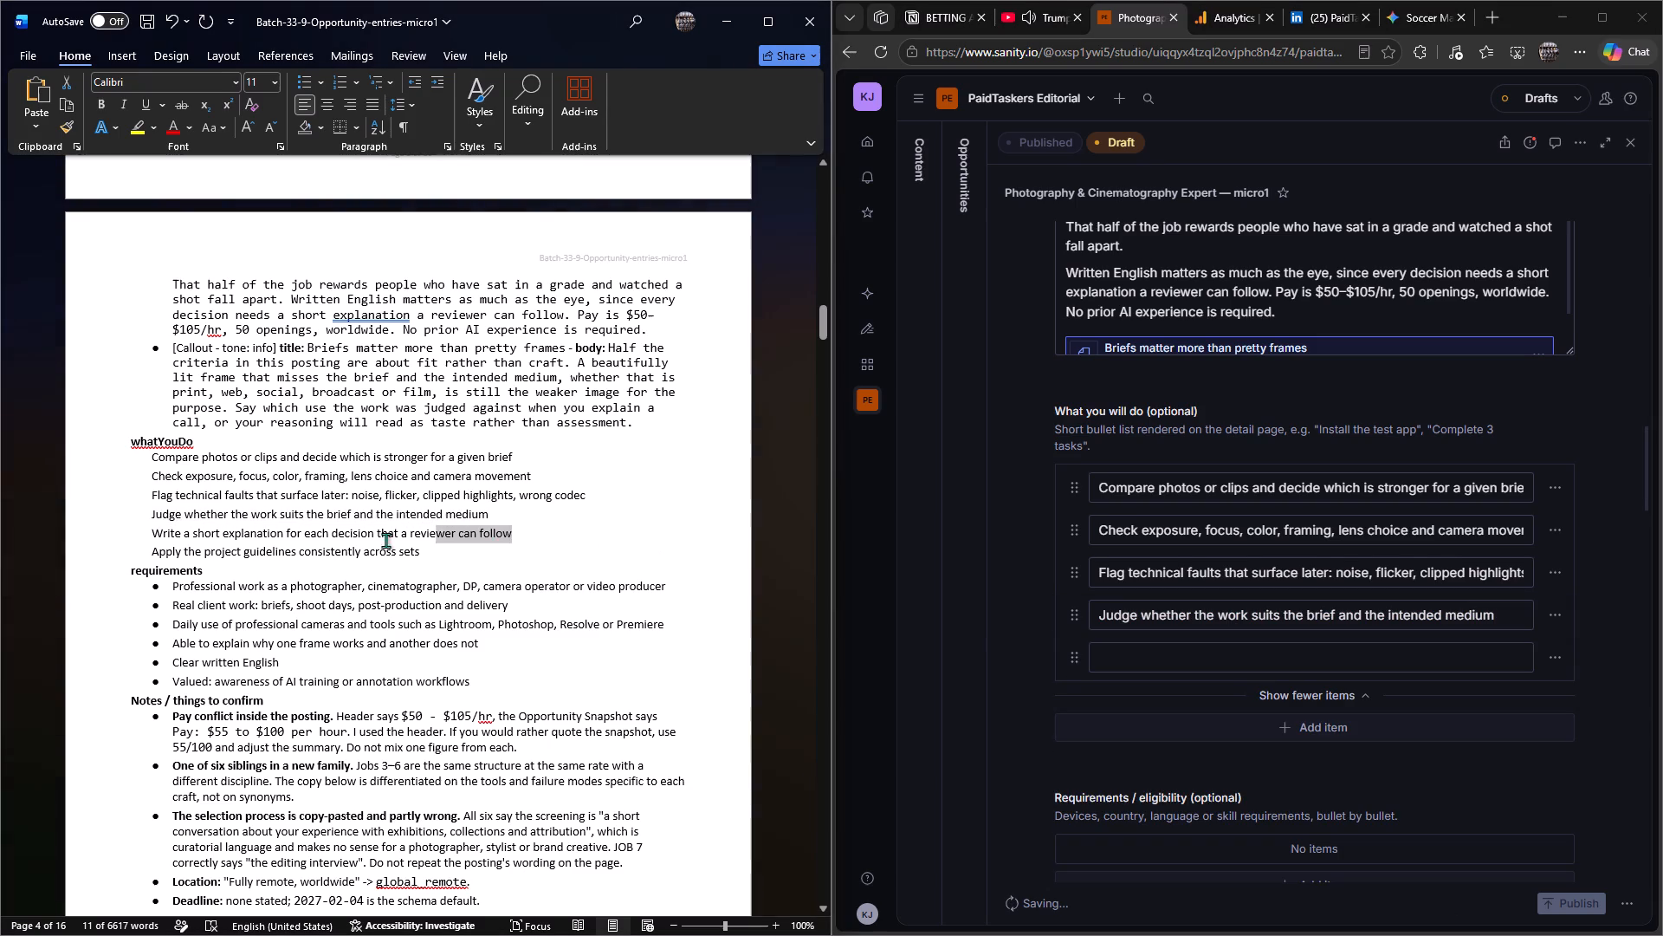
{"action": "left_click_drag", "start_coordinate": [385, 540], "coordinate": [165, 538]}
{"action": "key", "text": "ctrl+c"}
{"action": "left_click", "coordinate": [1205, 650]}
{"action": "key", "text": "ctrl+v"}
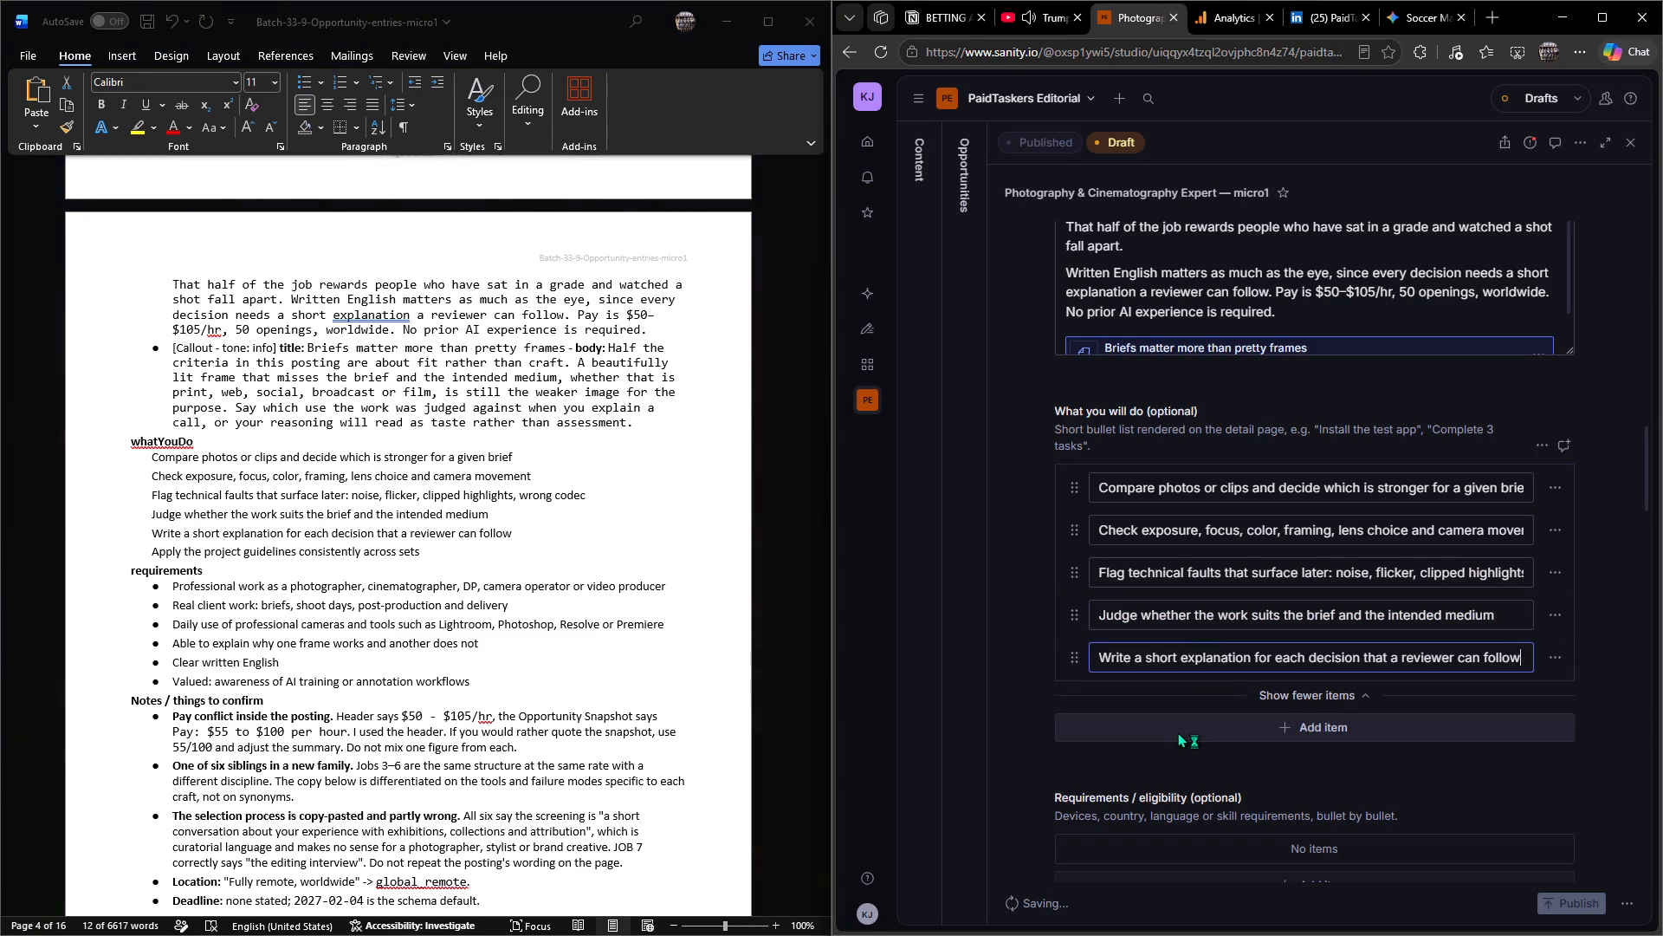
{"action": "left_click", "coordinate": [1177, 731]}
{"action": "left_click", "coordinate": [549, 593]}
{"action": "left_click_drag", "start_coordinate": [473, 558], "coordinate": [159, 559]}
{"action": "key", "text": "ctrl+c"}
{"action": "left_click", "coordinate": [1449, 710]}
{"action": "key", "text": "ctrl+v"}
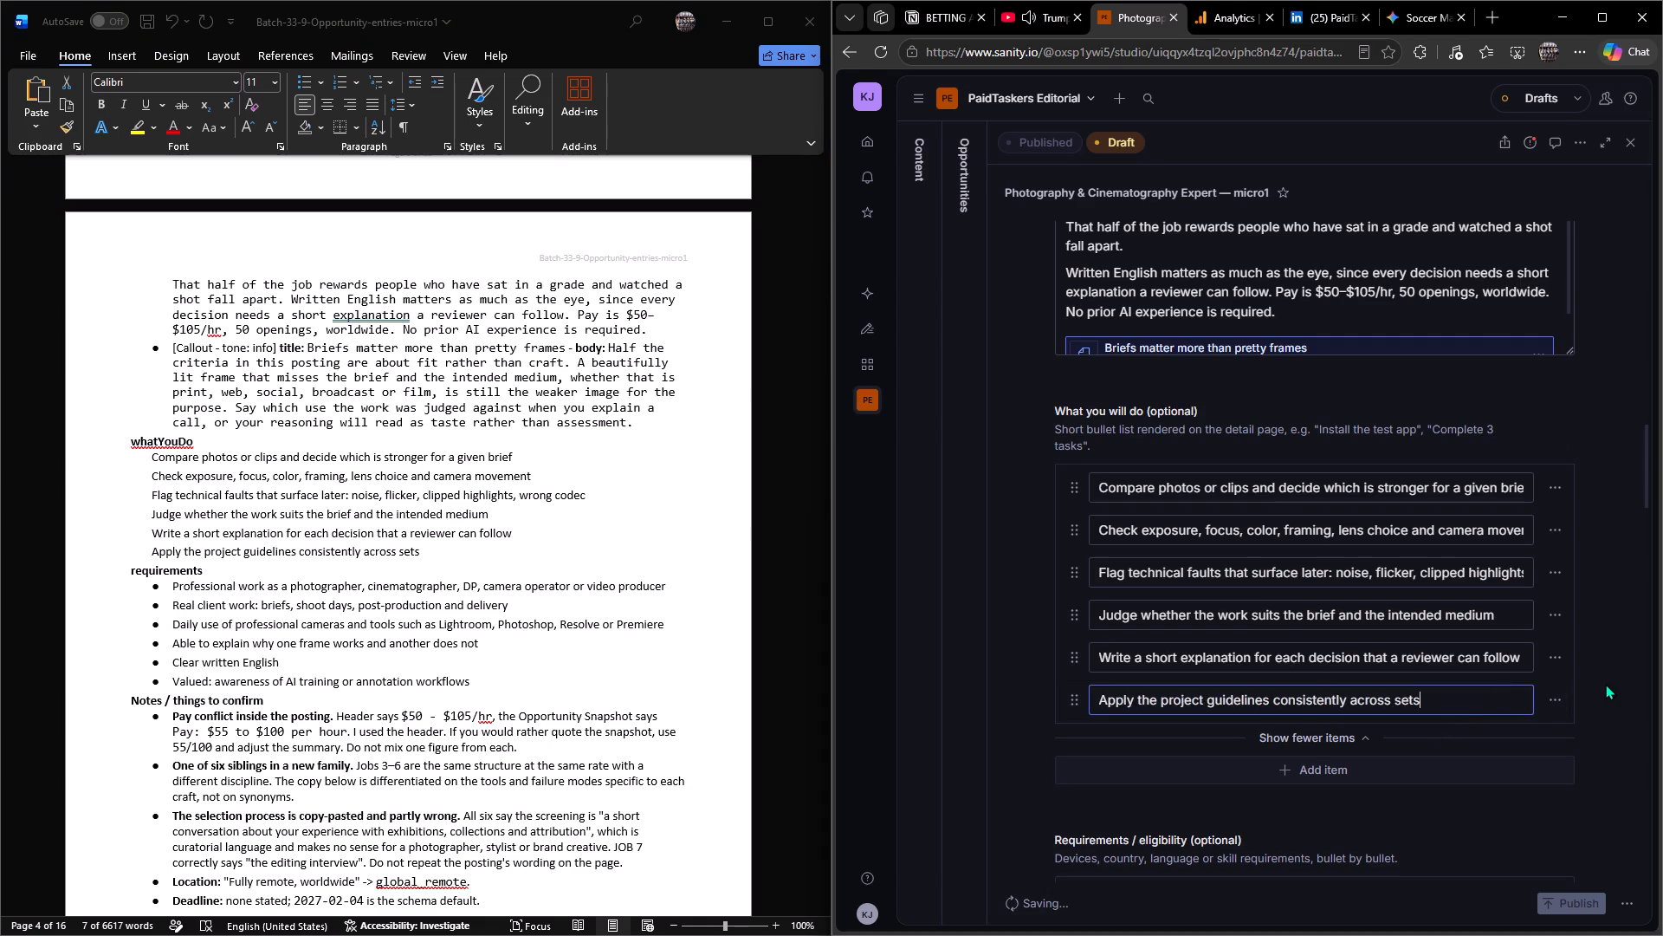
{"action": "left_click", "coordinate": [1605, 684]}
Add an empty Requirements item, and remove the bullet formatting from Job 2's six requirements lines in Word.
{"action": "scroll", "coordinate": [1605, 684], "scroll_direction": "down", "scroll_amount": 3}
{"action": "left_click", "coordinate": [1232, 675]}
{"action": "left_click", "coordinate": [412, 549]}
{"action": "scroll", "coordinate": [412, 549], "scroll_direction": "down", "scroll_amount": 3}
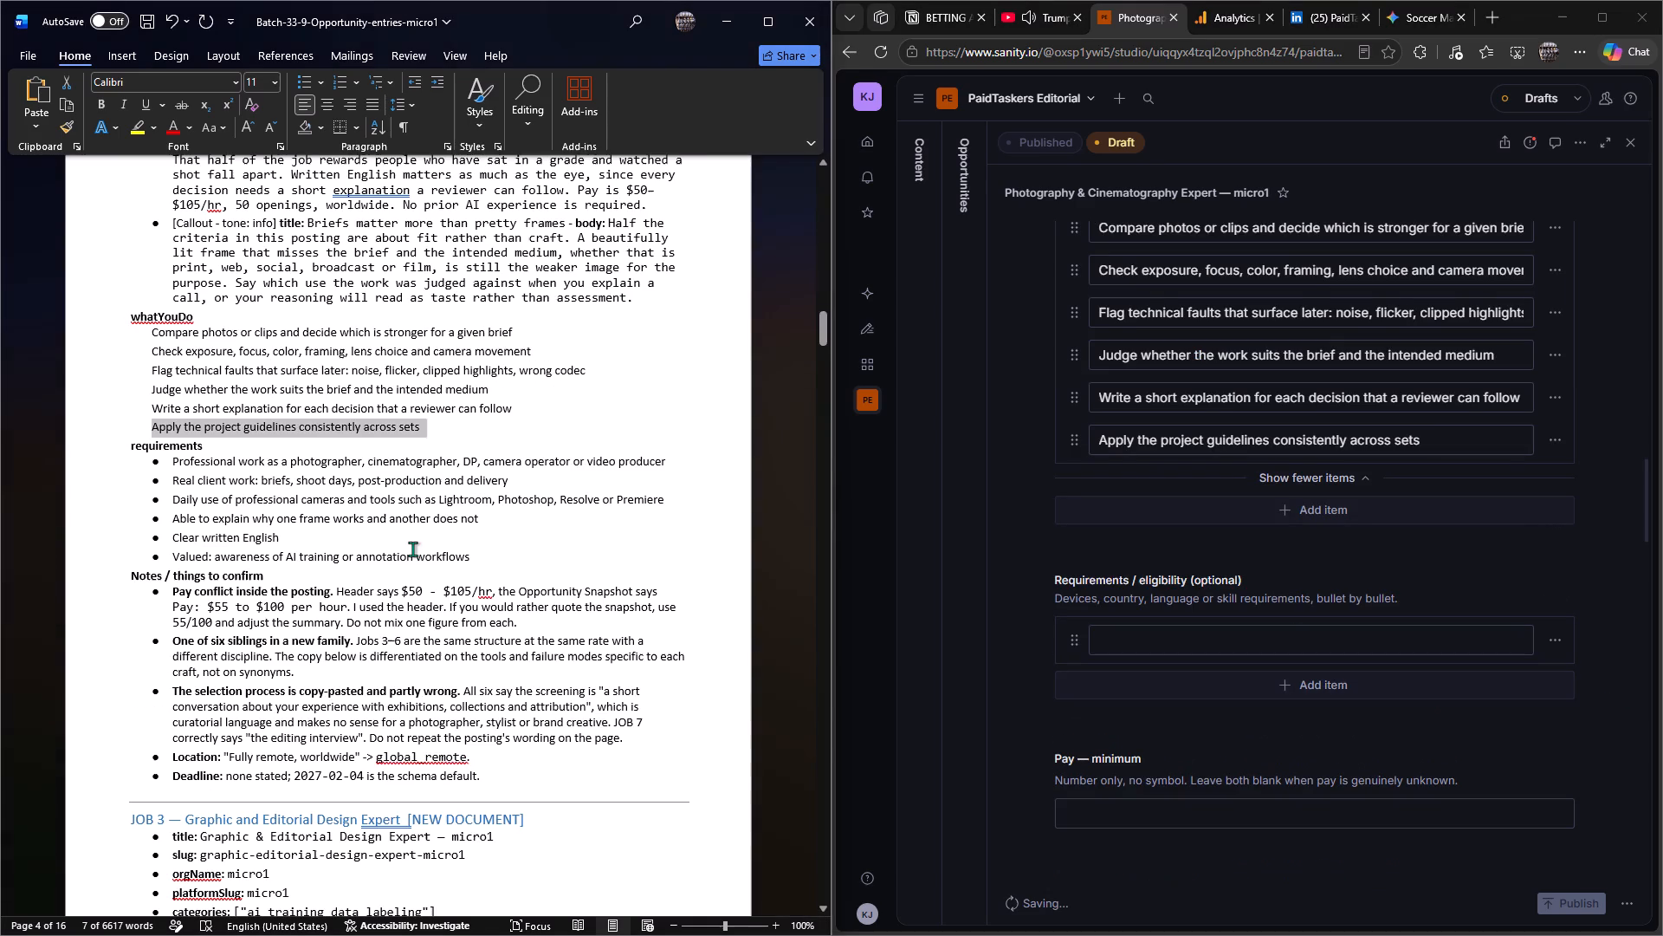
{"action": "left_click", "coordinate": [462, 539]}
{"action": "left_click_drag", "start_coordinate": [483, 560], "coordinate": [176, 471]}
{"action": "left_click", "coordinate": [301, 83]}
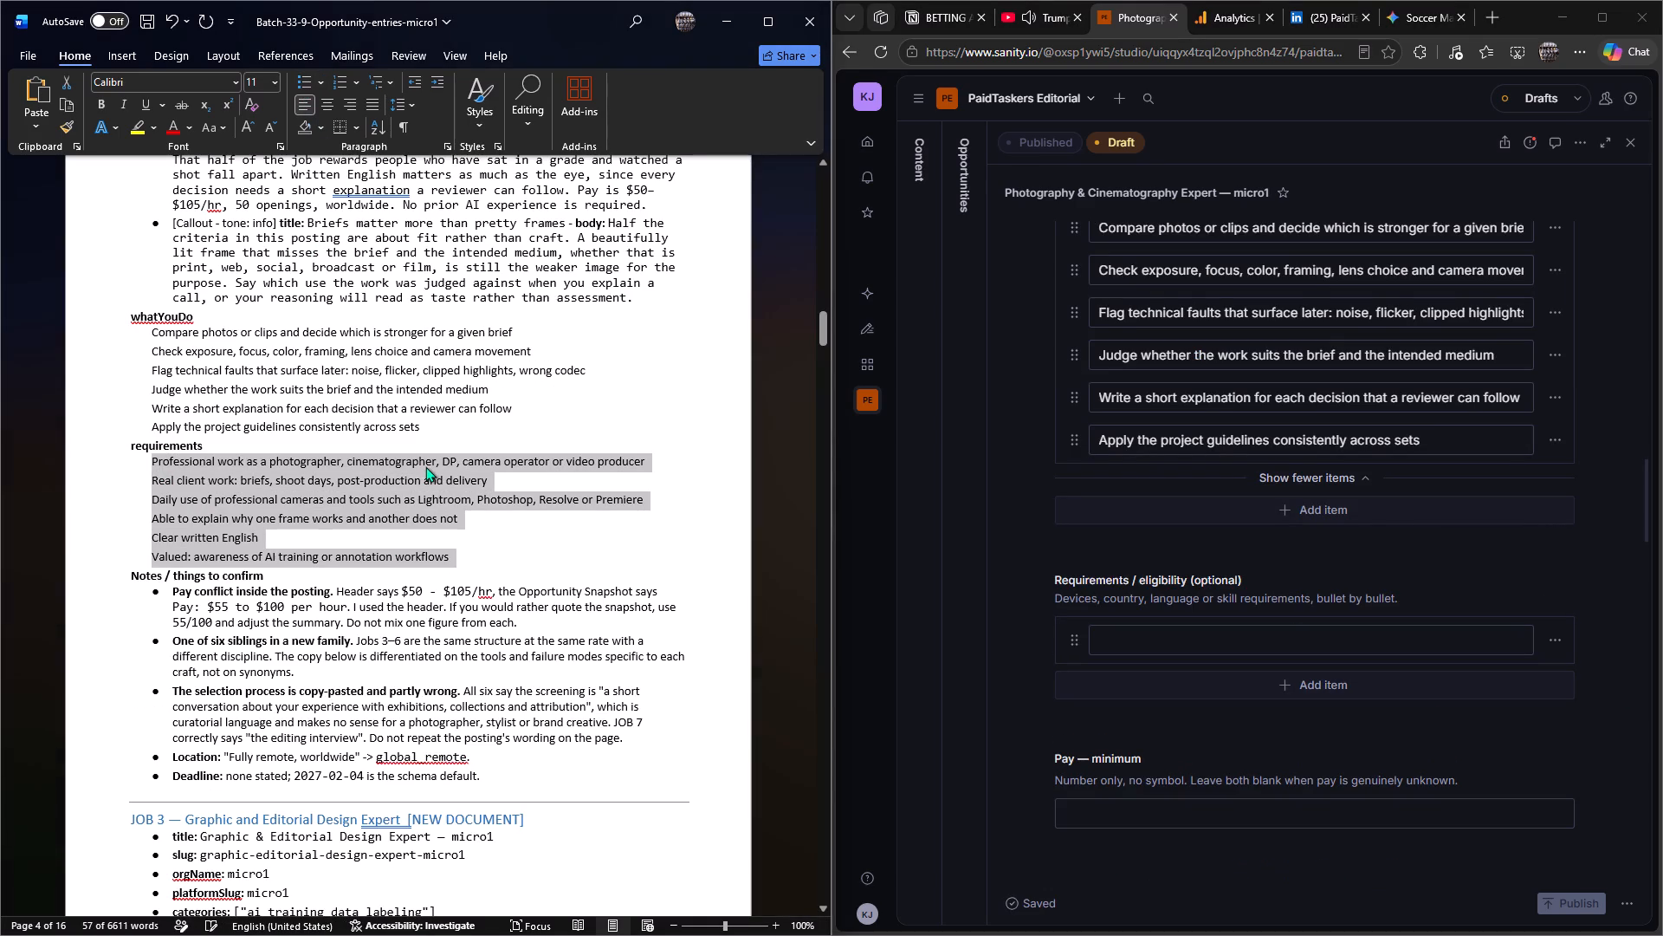
{"action": "left_click", "coordinate": [425, 466]}
Copy the requirements lines starting "Professional work as a photographer" and "Real client work" from Word into separate Requirements items.
{"action": "left_click_drag", "start_coordinate": [664, 462], "coordinate": [213, 457]}
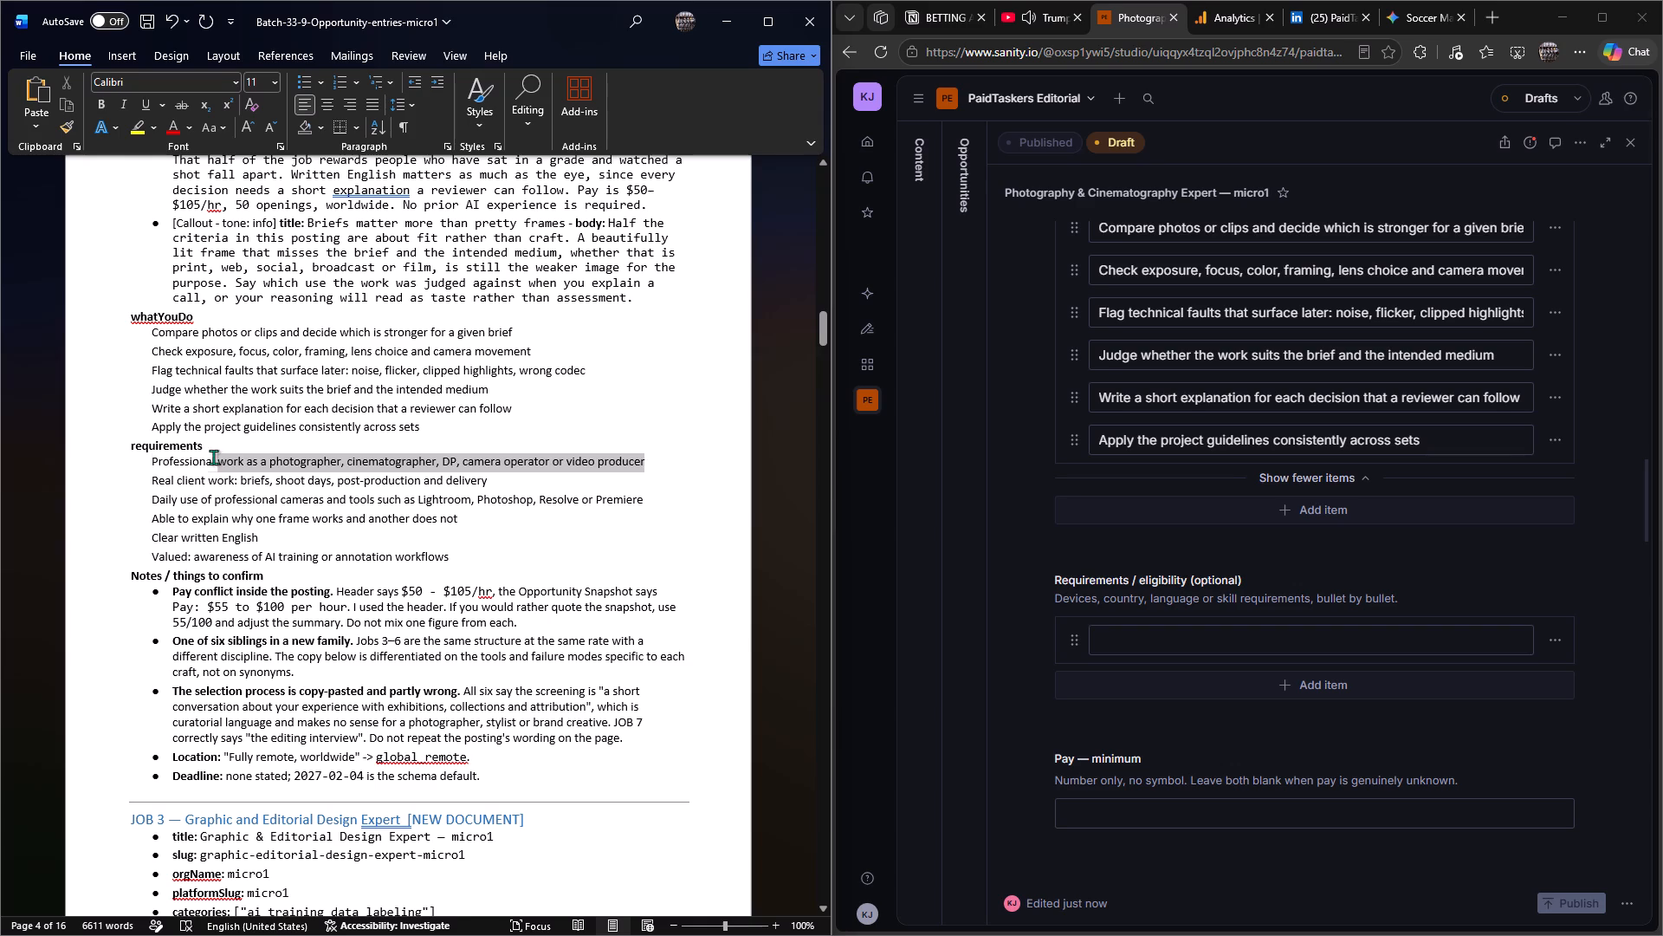
{"action": "left_click_drag", "start_coordinate": [213, 457], "coordinate": [179, 457]}
{"action": "key", "text": "ctrl+c"}
{"action": "left_click", "coordinate": [1251, 648]}
{"action": "key", "text": "ctrl+v"}
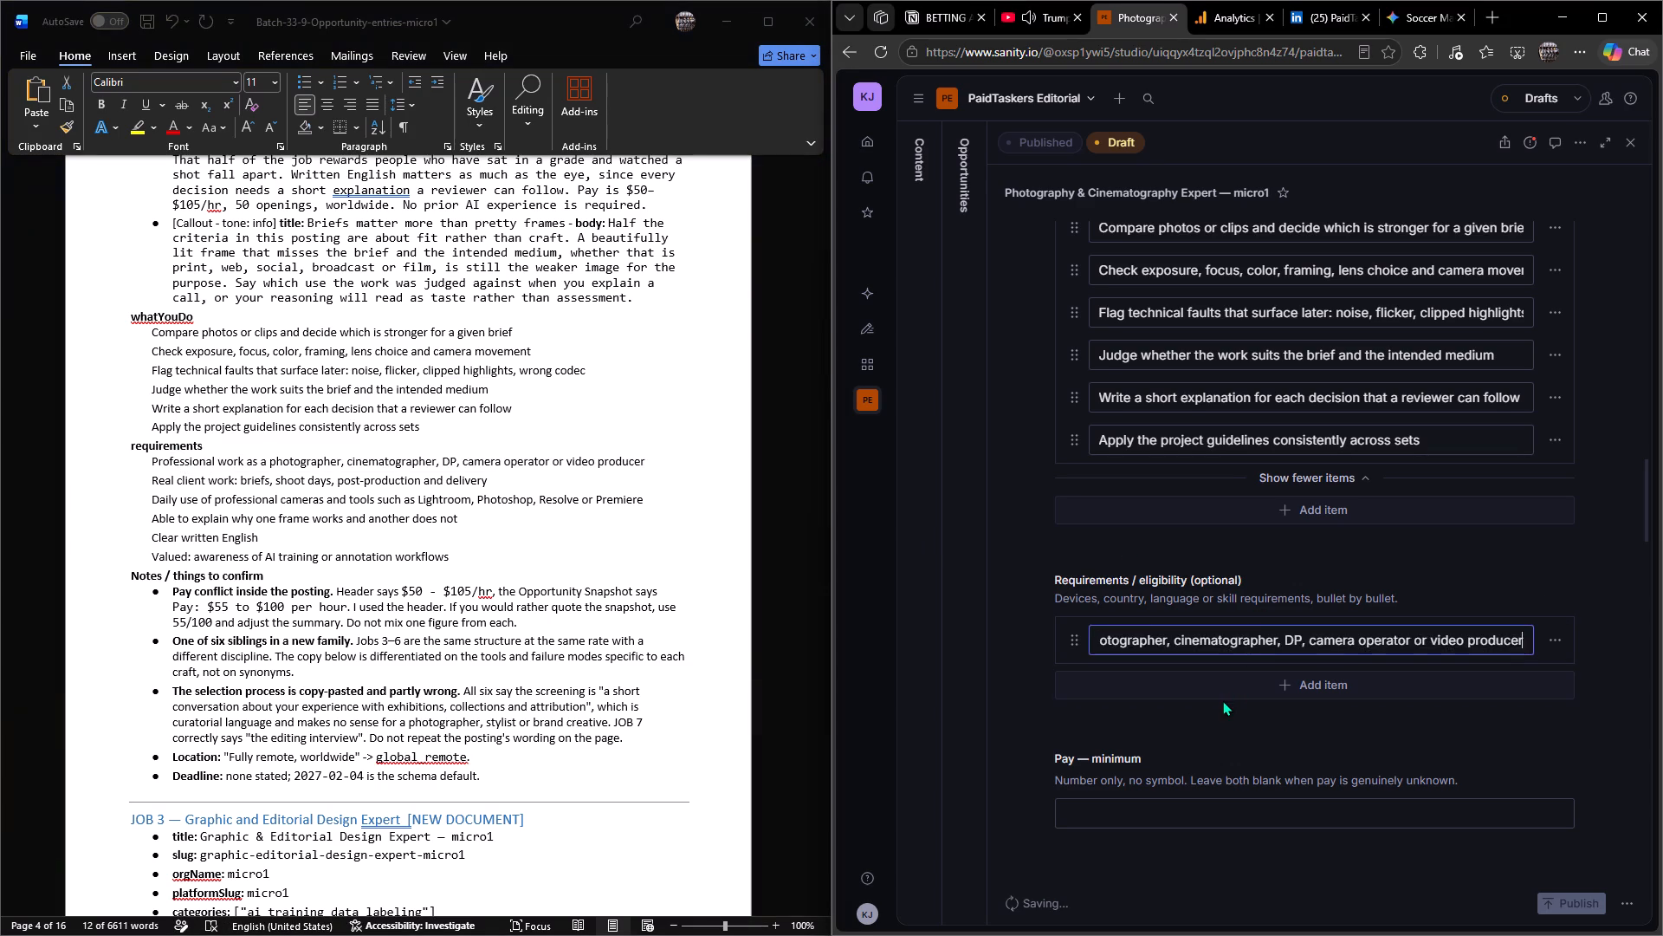
{"action": "left_click", "coordinate": [1222, 700]}
{"action": "left_click", "coordinate": [1123, 673]}
{"action": "left_click", "coordinate": [476, 549]}
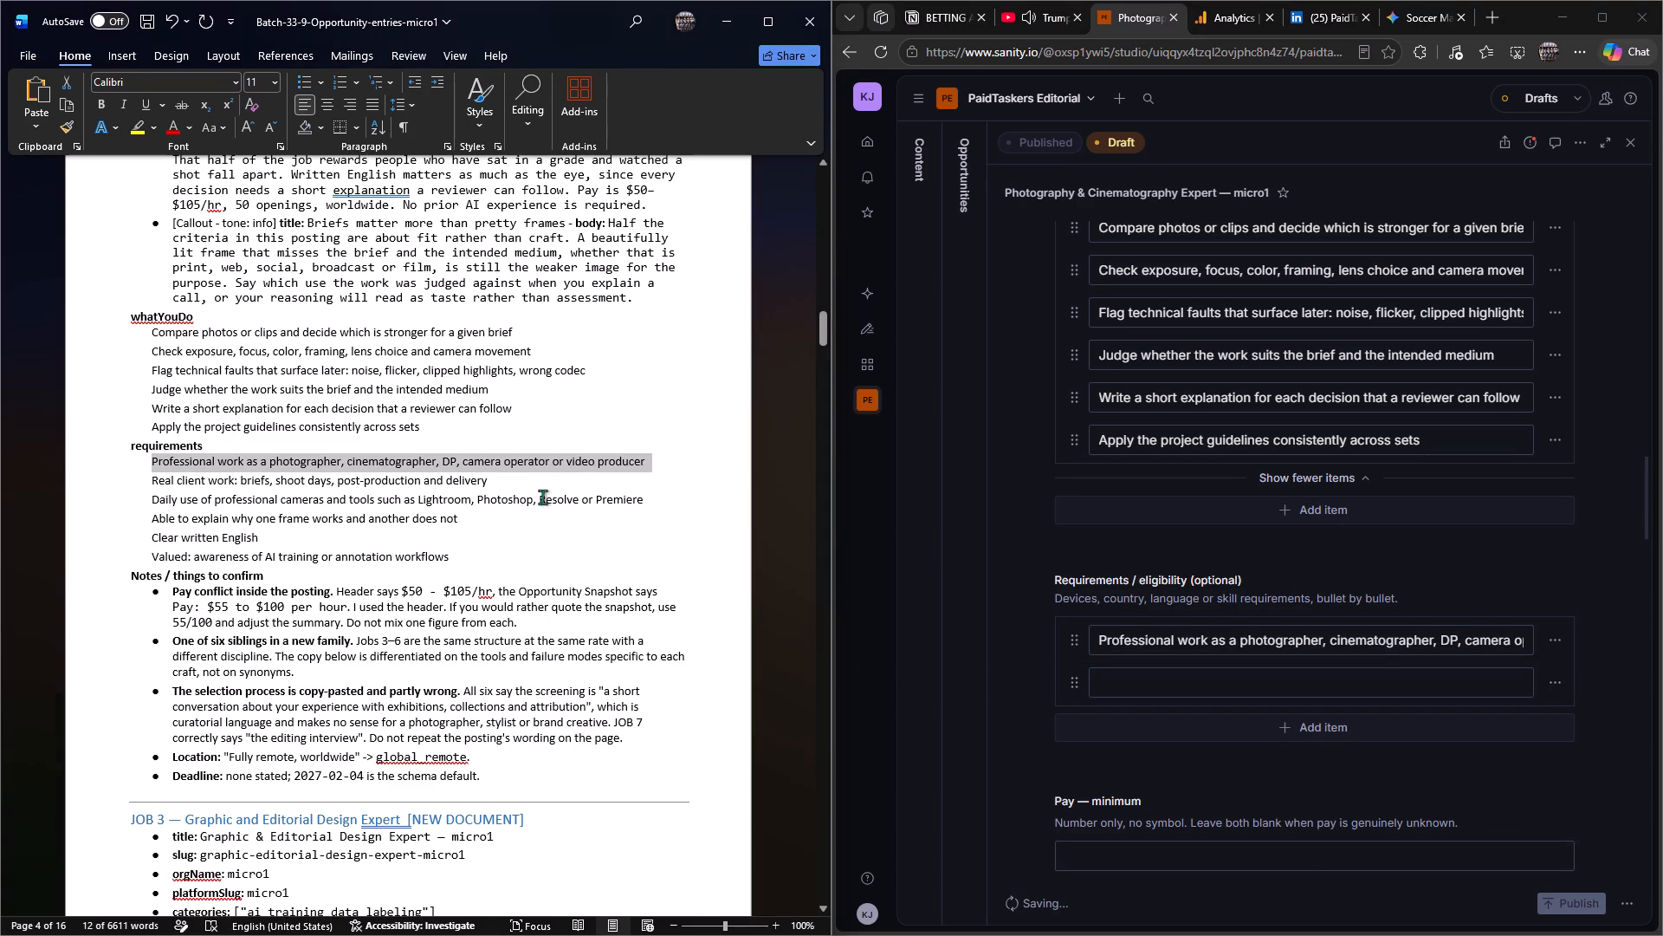
{"action": "left_click_drag", "start_coordinate": [541, 484], "coordinate": [169, 483]}
{"action": "key", "text": "ctrl+c"}
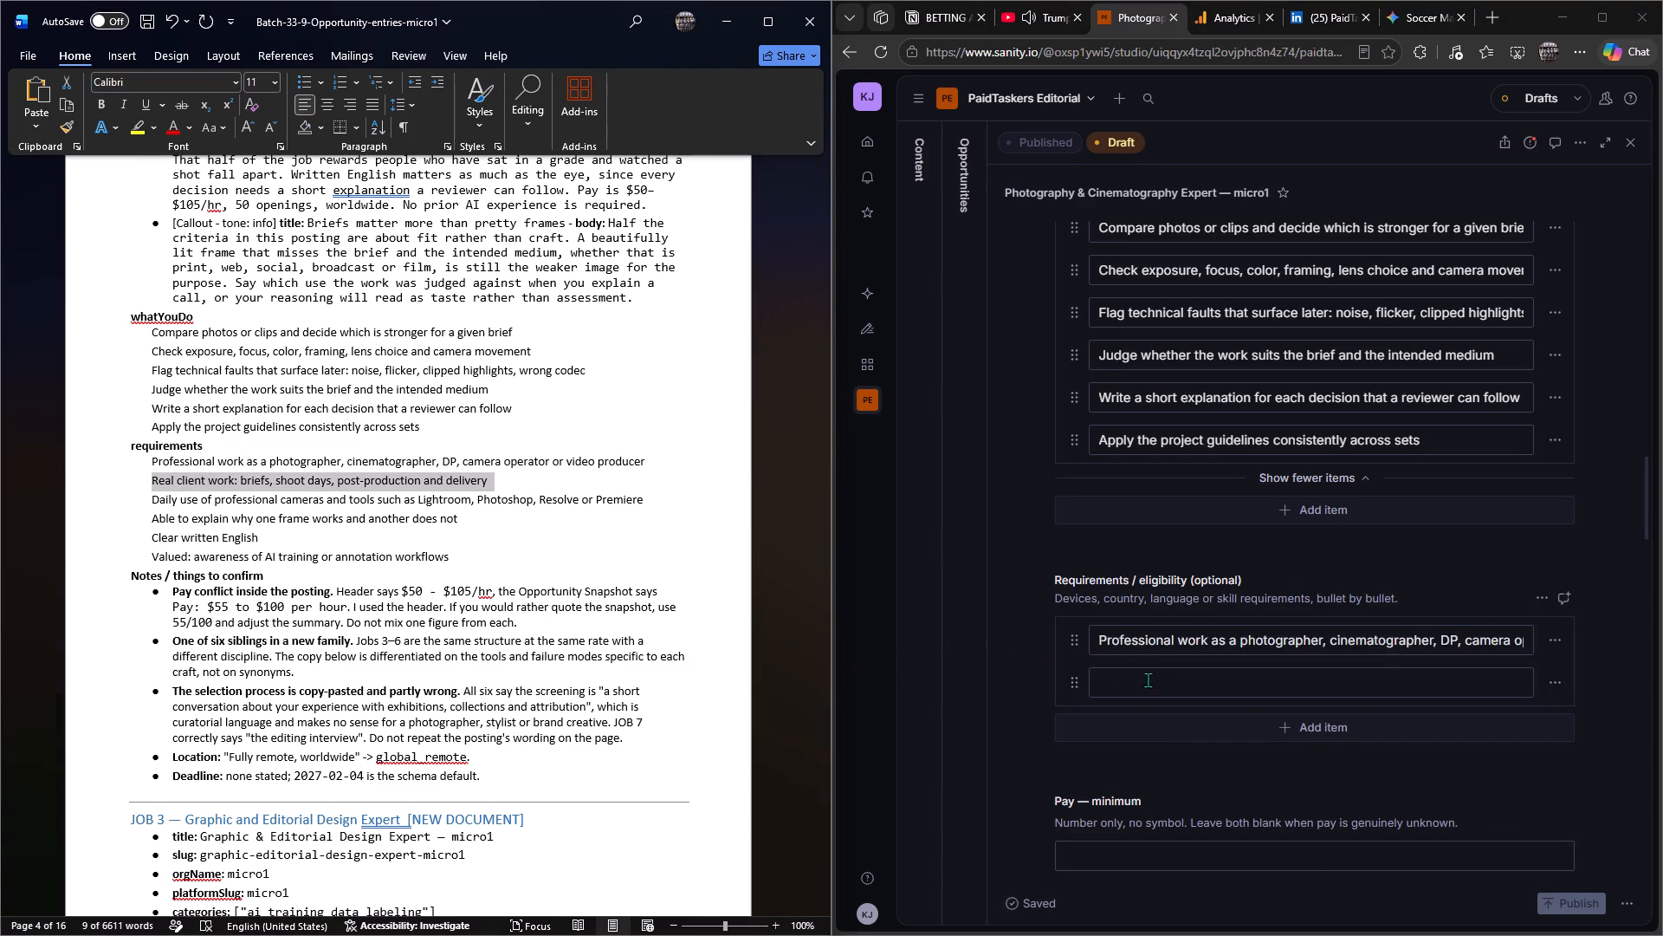
{"action": "left_click", "coordinate": [1168, 686]}
{"action": "key", "text": "ctrl+v"}
Copy the lines starting "Daily use of professional cameras" and "Able to explain why one frame works" into the third and fourth Requirements items.
{"action": "left_click", "coordinate": [1162, 723]}
{"action": "left_click", "coordinate": [557, 551]}
{"action": "left_click_drag", "start_coordinate": [661, 498], "coordinate": [171, 499]}
{"action": "key", "text": "ctrl+c"}
{"action": "left_click", "coordinate": [1170, 733]}
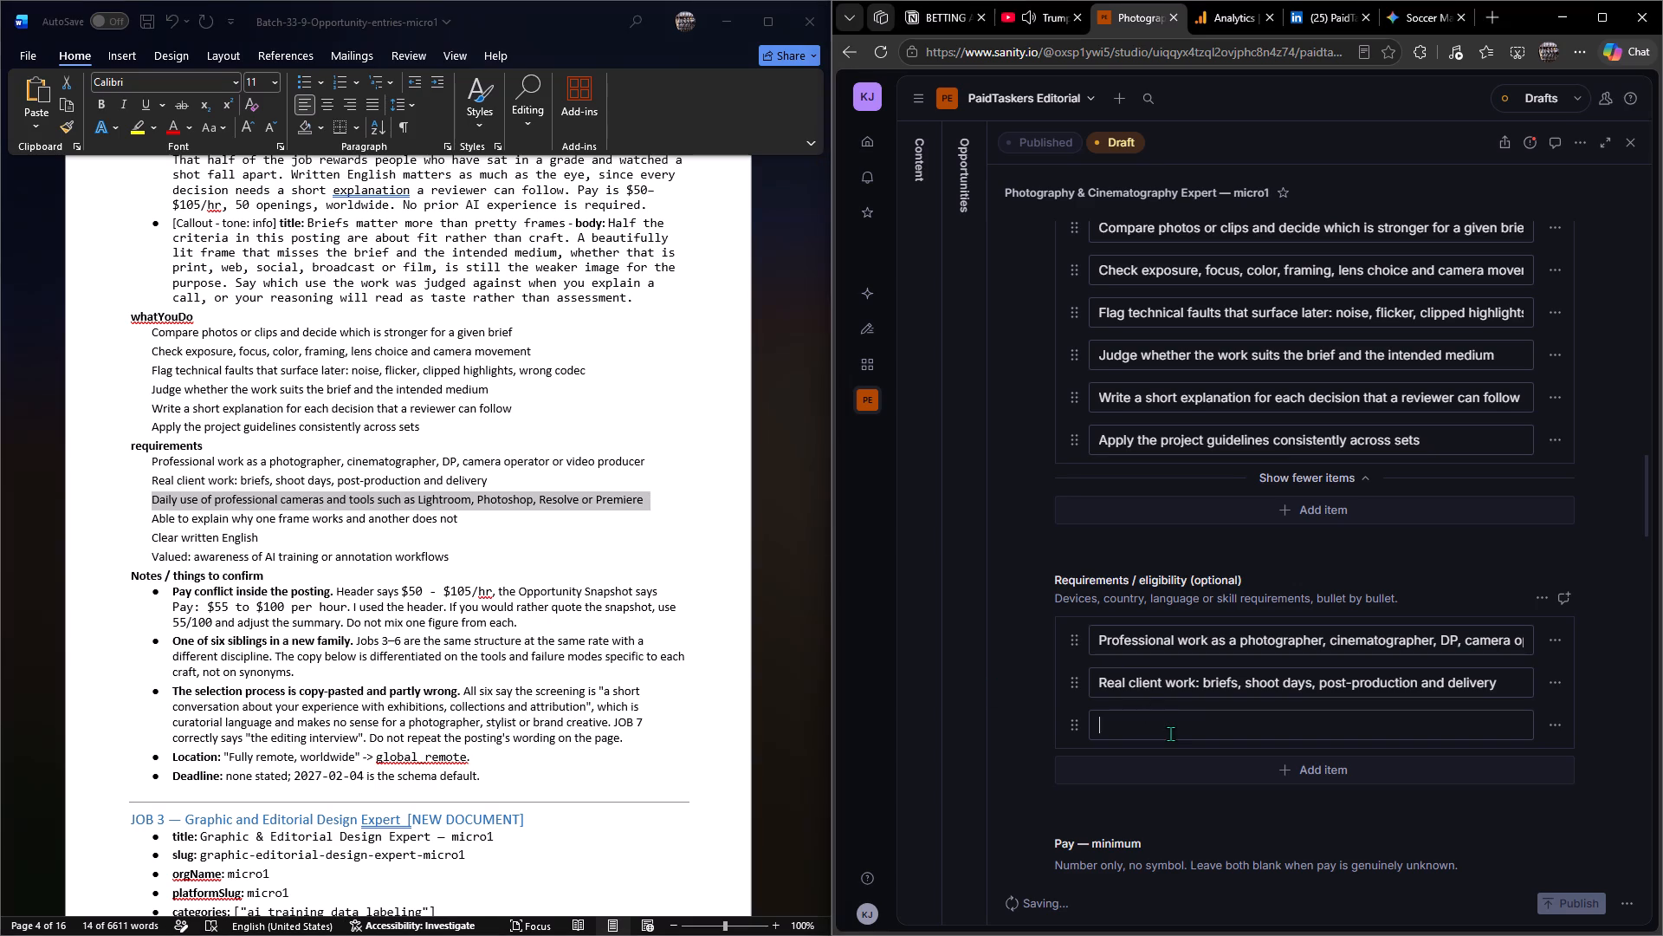
{"action": "key", "text": "ctrl+v"}
{"action": "left_click", "coordinate": [1166, 769]}
{"action": "left_click", "coordinate": [479, 580]}
{"action": "left_click_drag", "start_coordinate": [487, 521], "coordinate": [450, 524]}
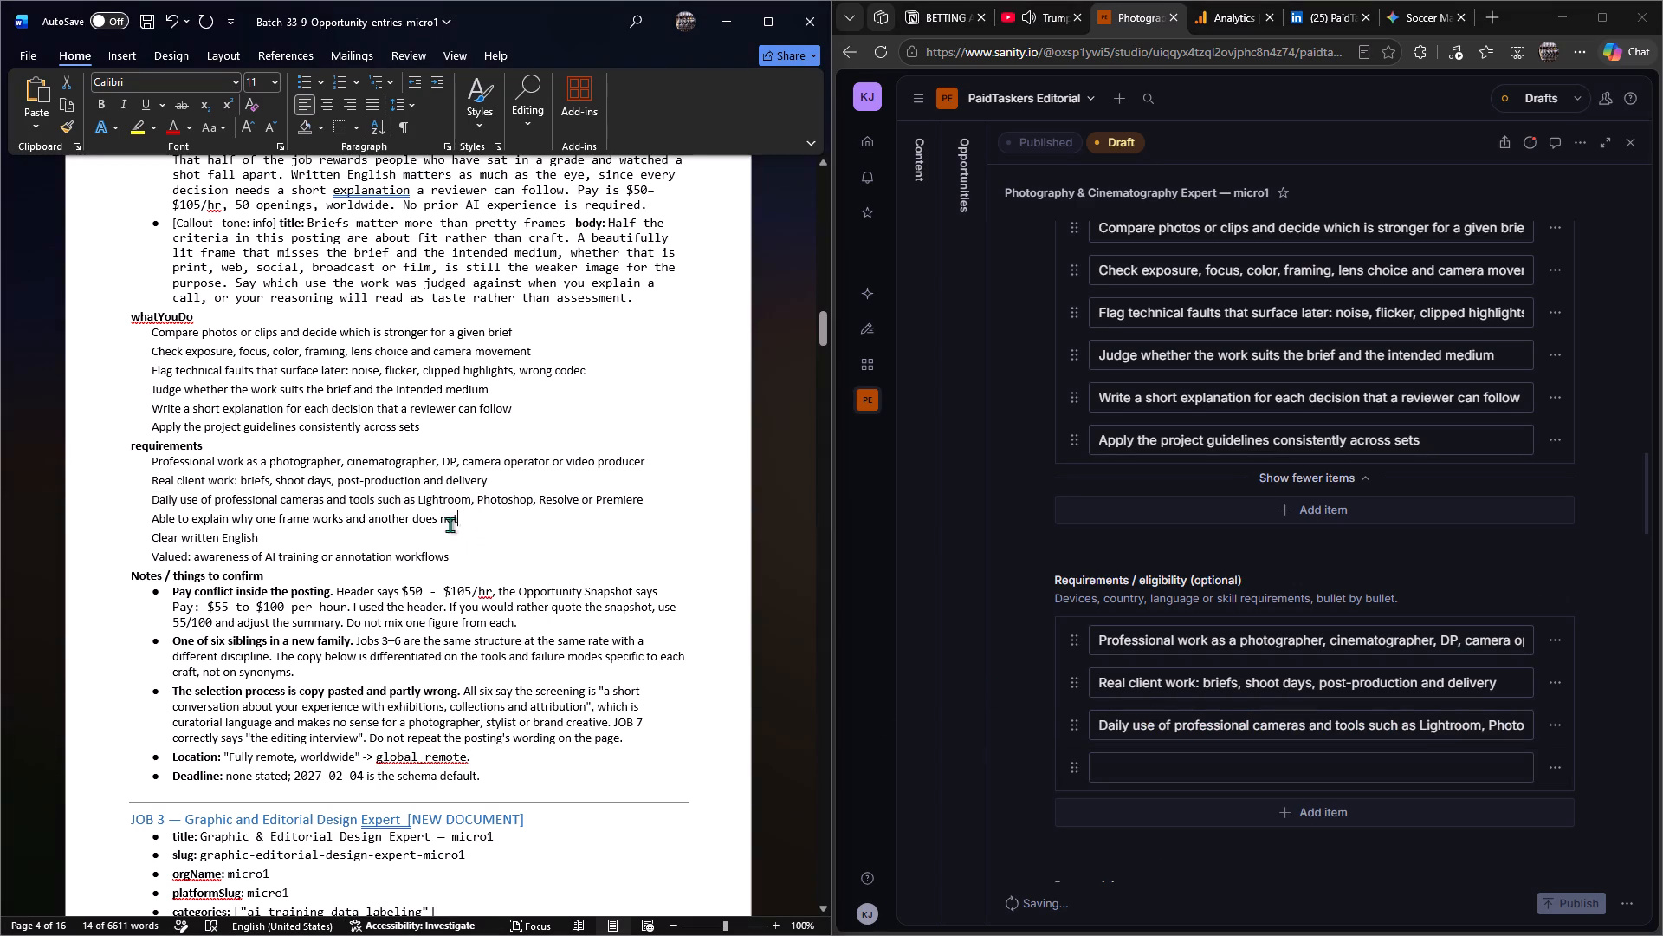
{"action": "left_click_drag", "start_coordinate": [450, 524], "coordinate": [161, 524]}
{"action": "key", "text": "ctrl+c"}
{"action": "left_click", "coordinate": [1164, 769]}
{"action": "key", "text": "ctrl+v"}
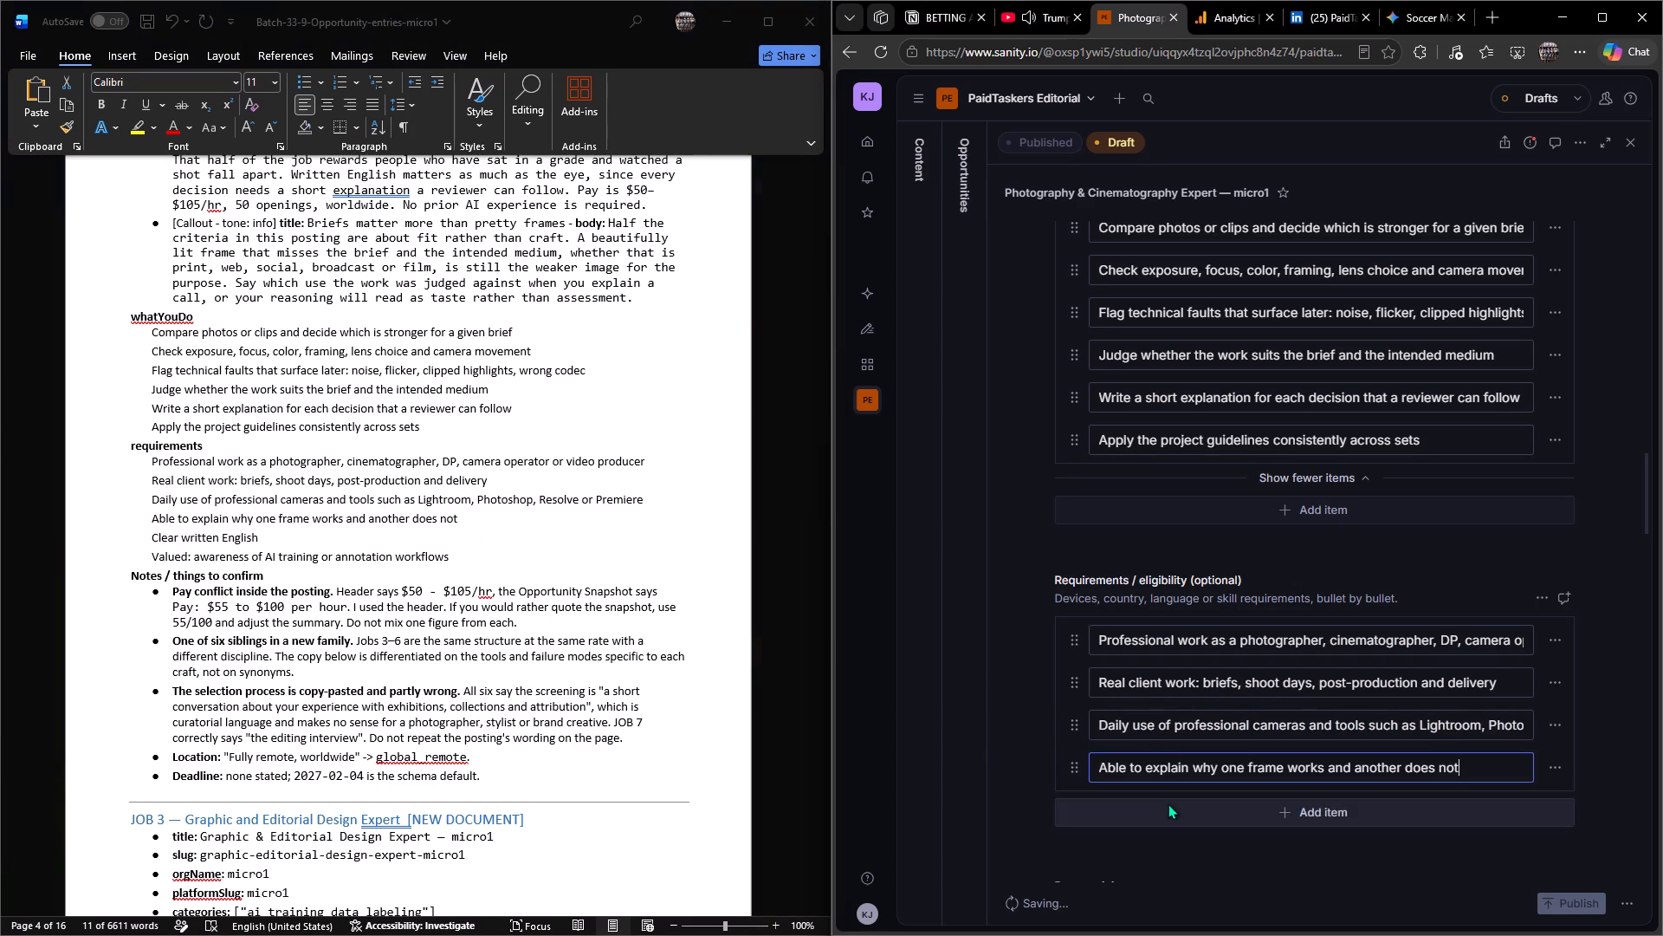
Copy "Clear written English" and "Valued: awareness of AI training or annotation workflows" from Word into the fifth and sixth Requirements items.
{"action": "left_click", "coordinate": [1168, 804]}
{"action": "left_click", "coordinate": [497, 632]}
{"action": "left_click_drag", "start_coordinate": [428, 528], "coordinate": [161, 530]}
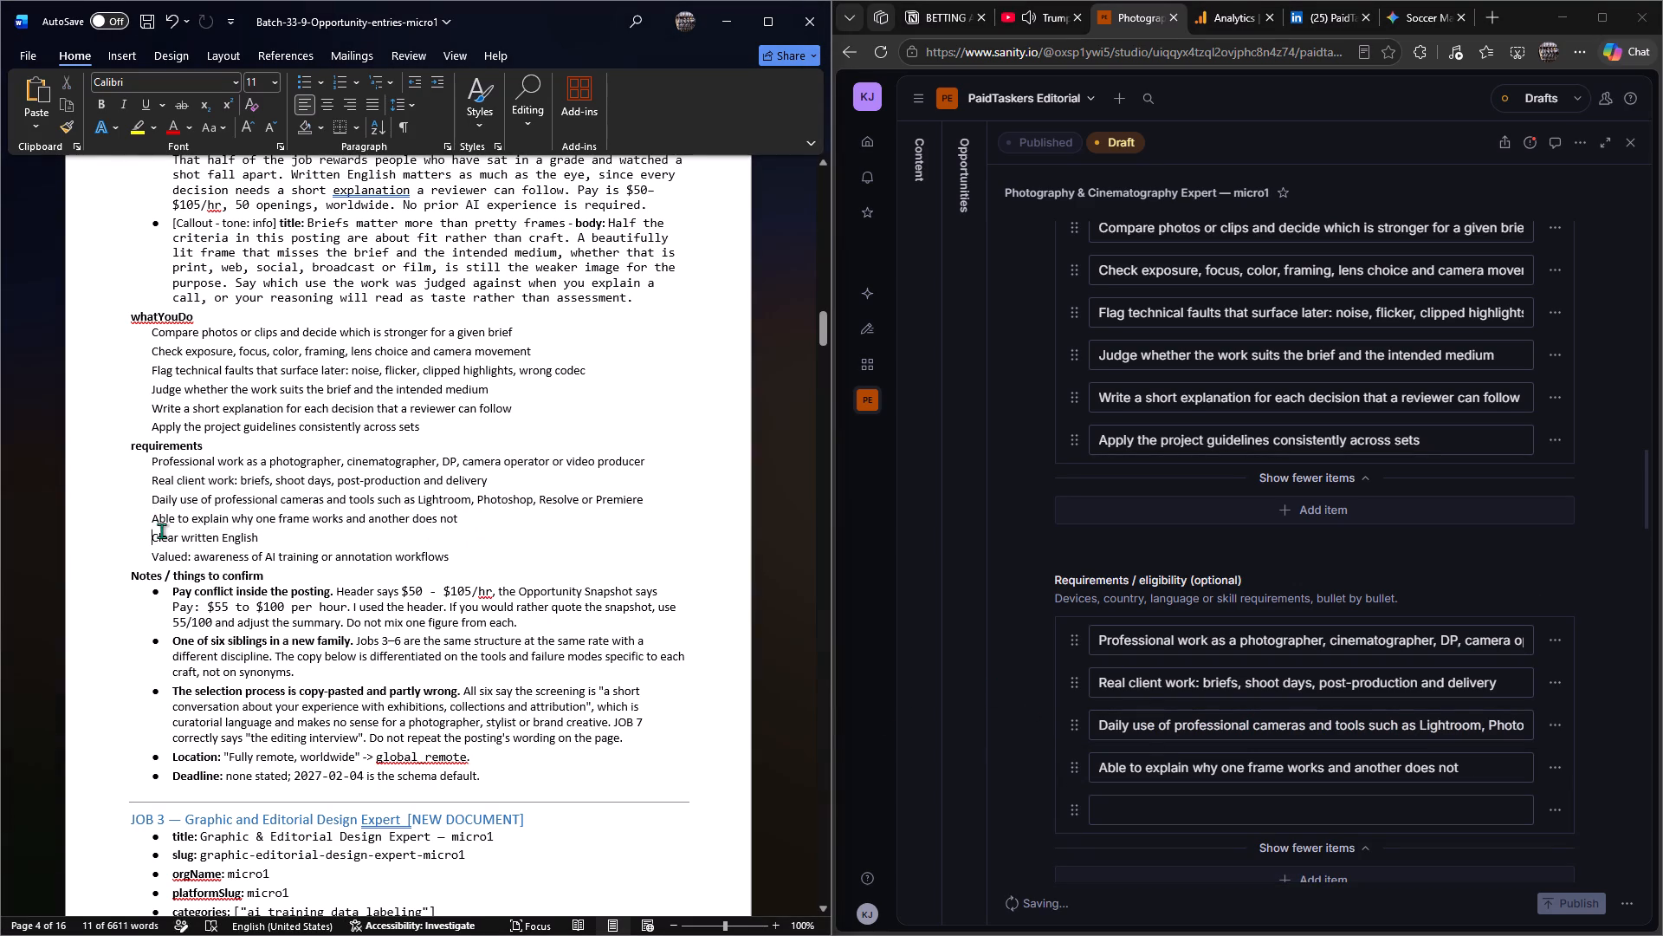
{"action": "key", "text": "ctrl+z"}
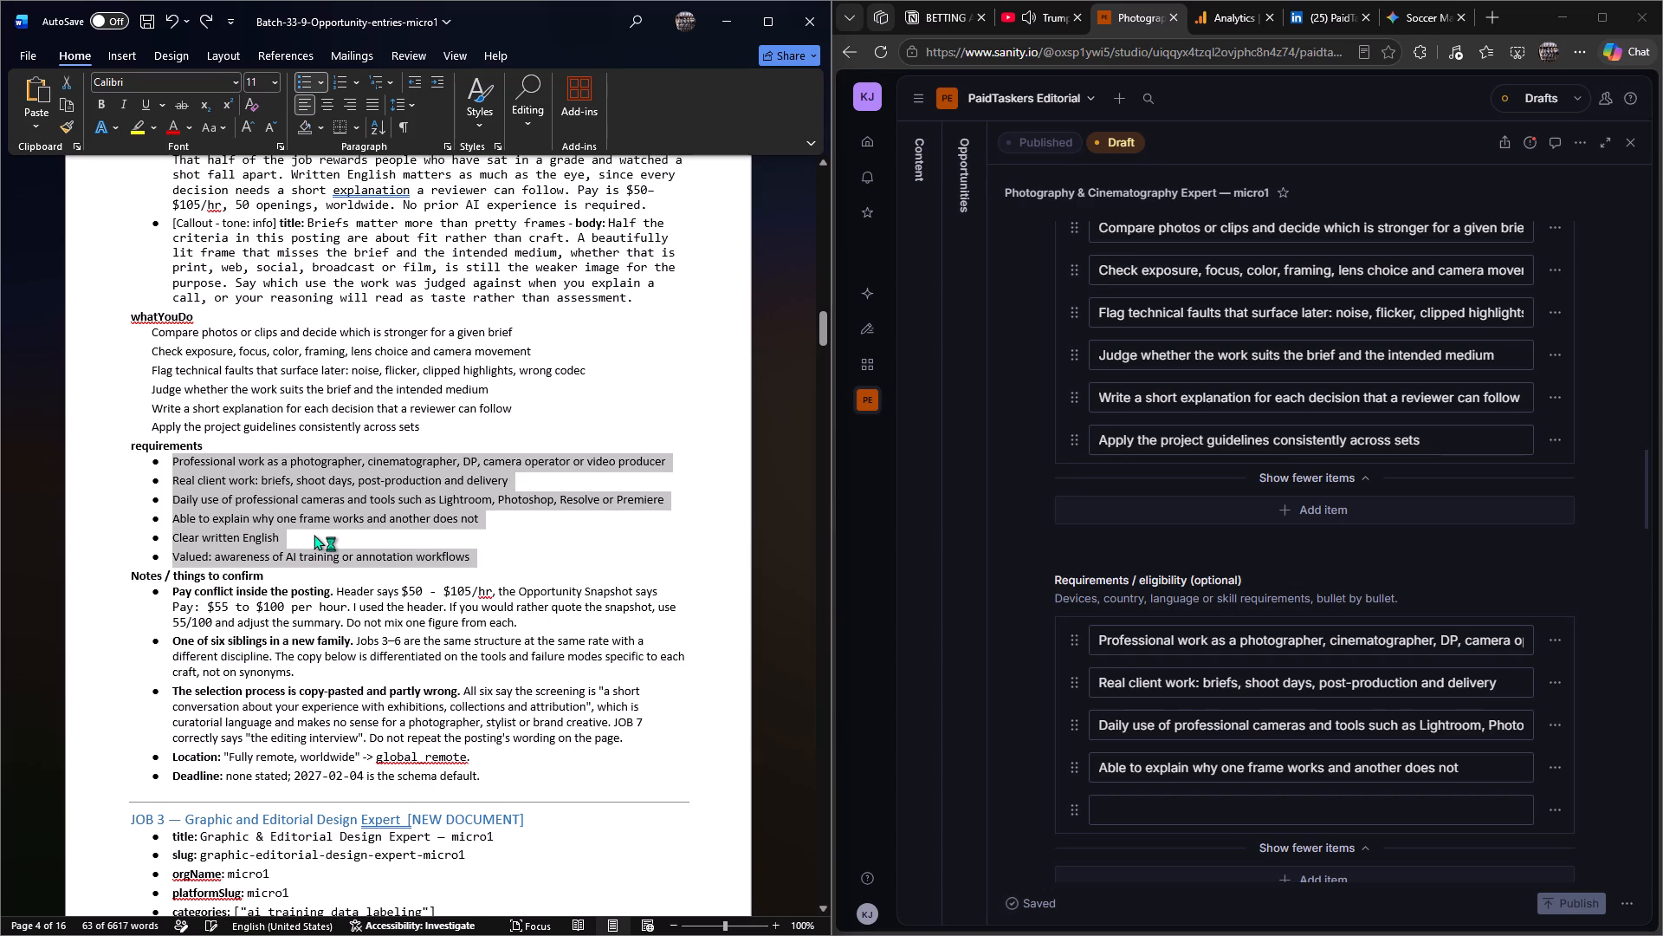
{"action": "key", "text": "ctrl+y"}
{"action": "left_click", "coordinate": [314, 534]}
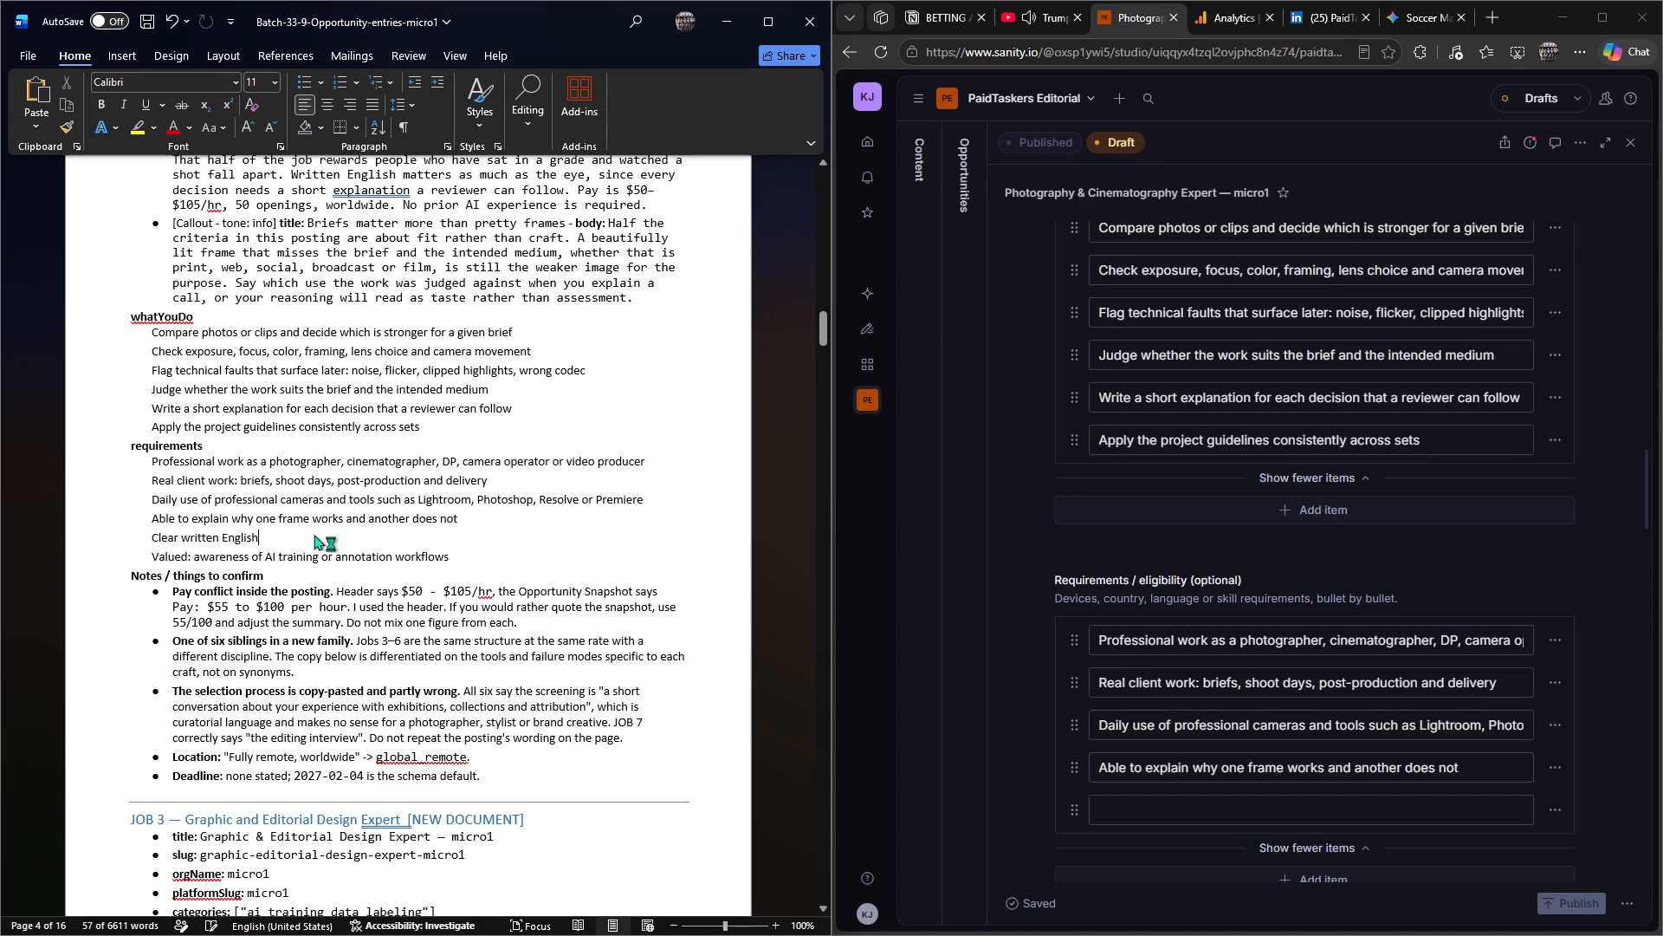
{"action": "left_click_drag", "start_coordinate": [286, 538], "coordinate": [160, 538]}
{"action": "key", "text": "ctrl+c"}
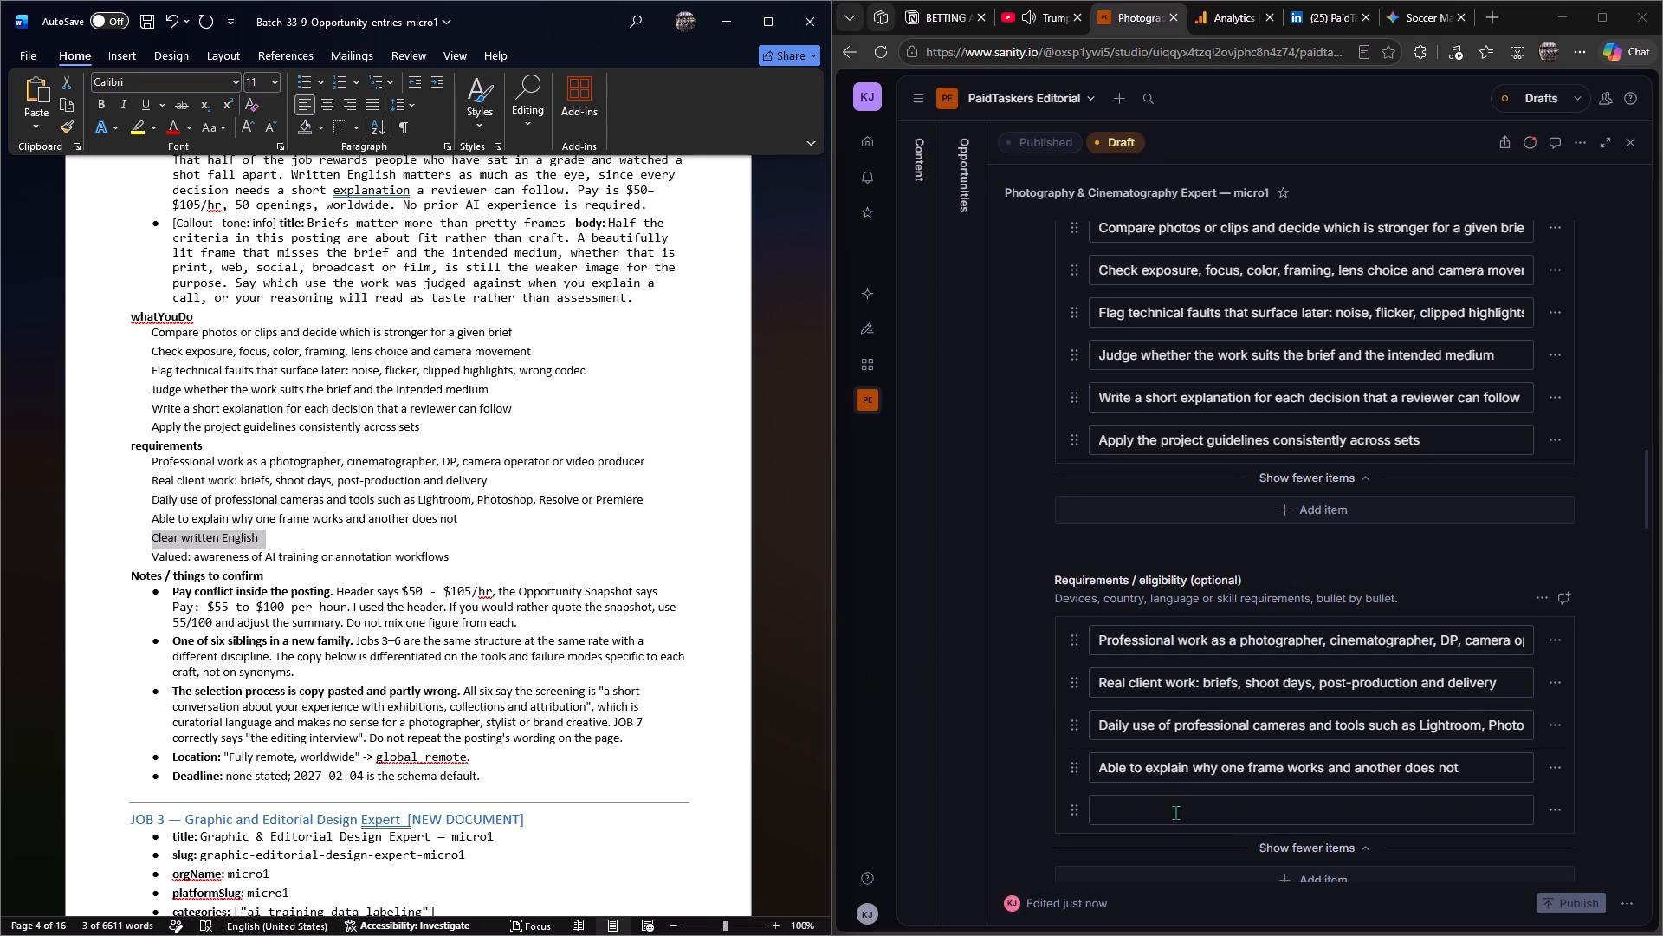
{"action": "left_click", "coordinate": [1175, 812]}
{"action": "key", "text": "ctrl+v"}
{"action": "scroll", "coordinate": [1212, 708], "scroll_direction": "down", "scroll_amount": 4}
{"action": "left_click", "coordinate": [1269, 529]}
{"action": "left_click", "coordinate": [513, 551]}
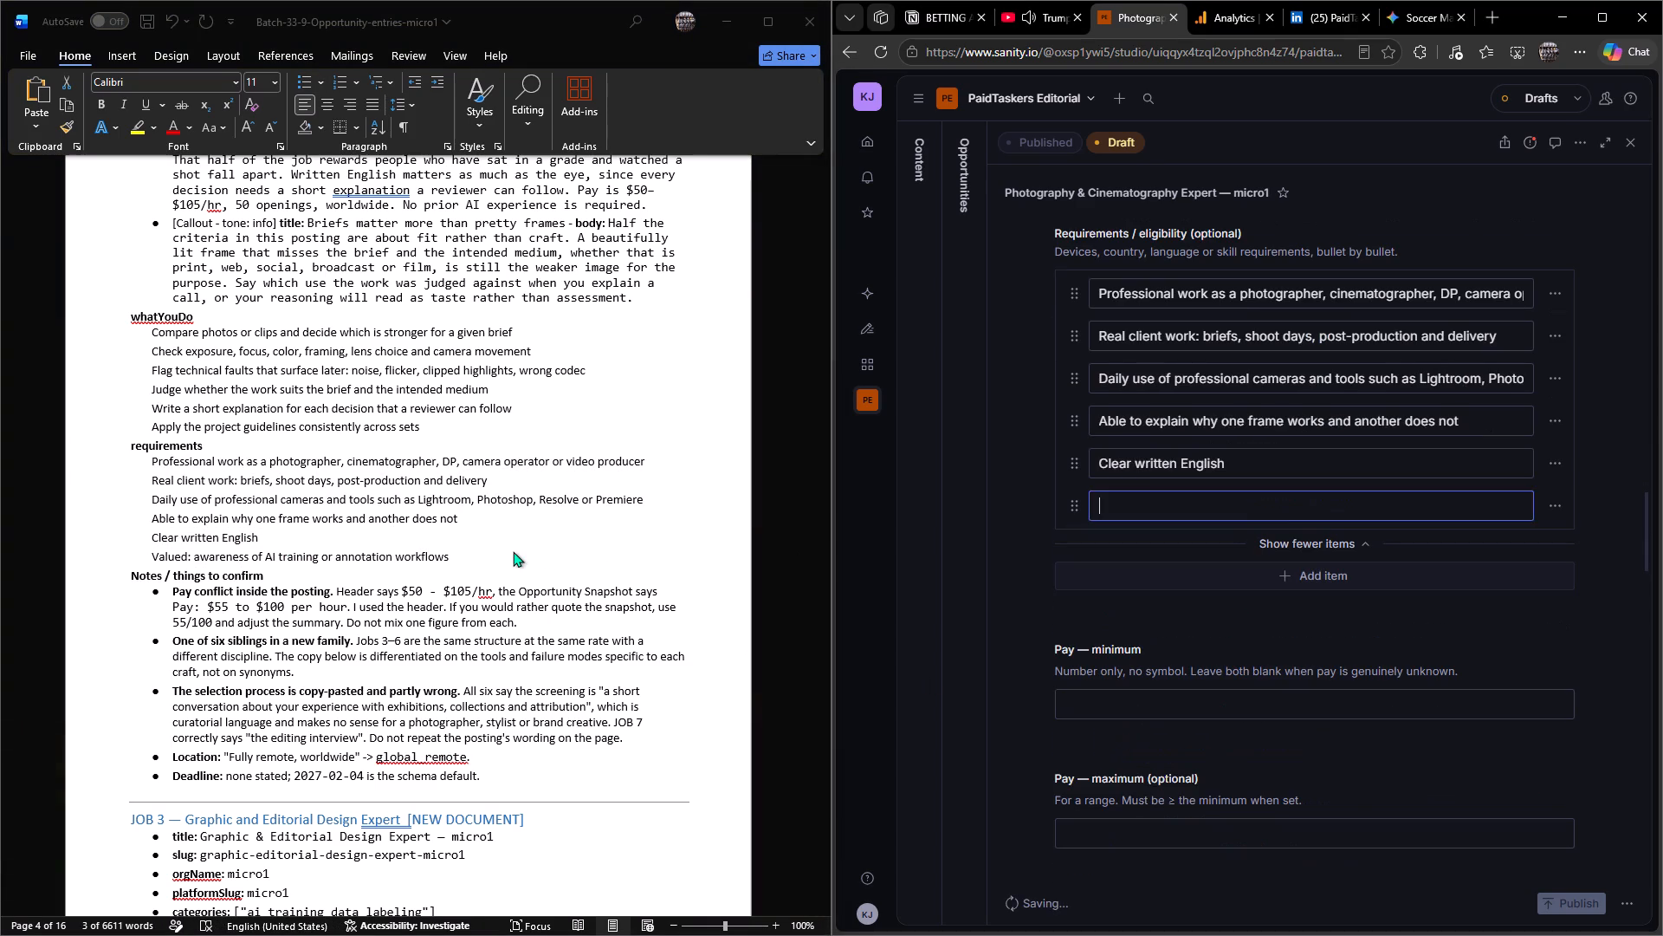
{"action": "left_click_drag", "start_coordinate": [467, 560], "coordinate": [122, 562]}
{"action": "key", "text": "ctrl+c"}
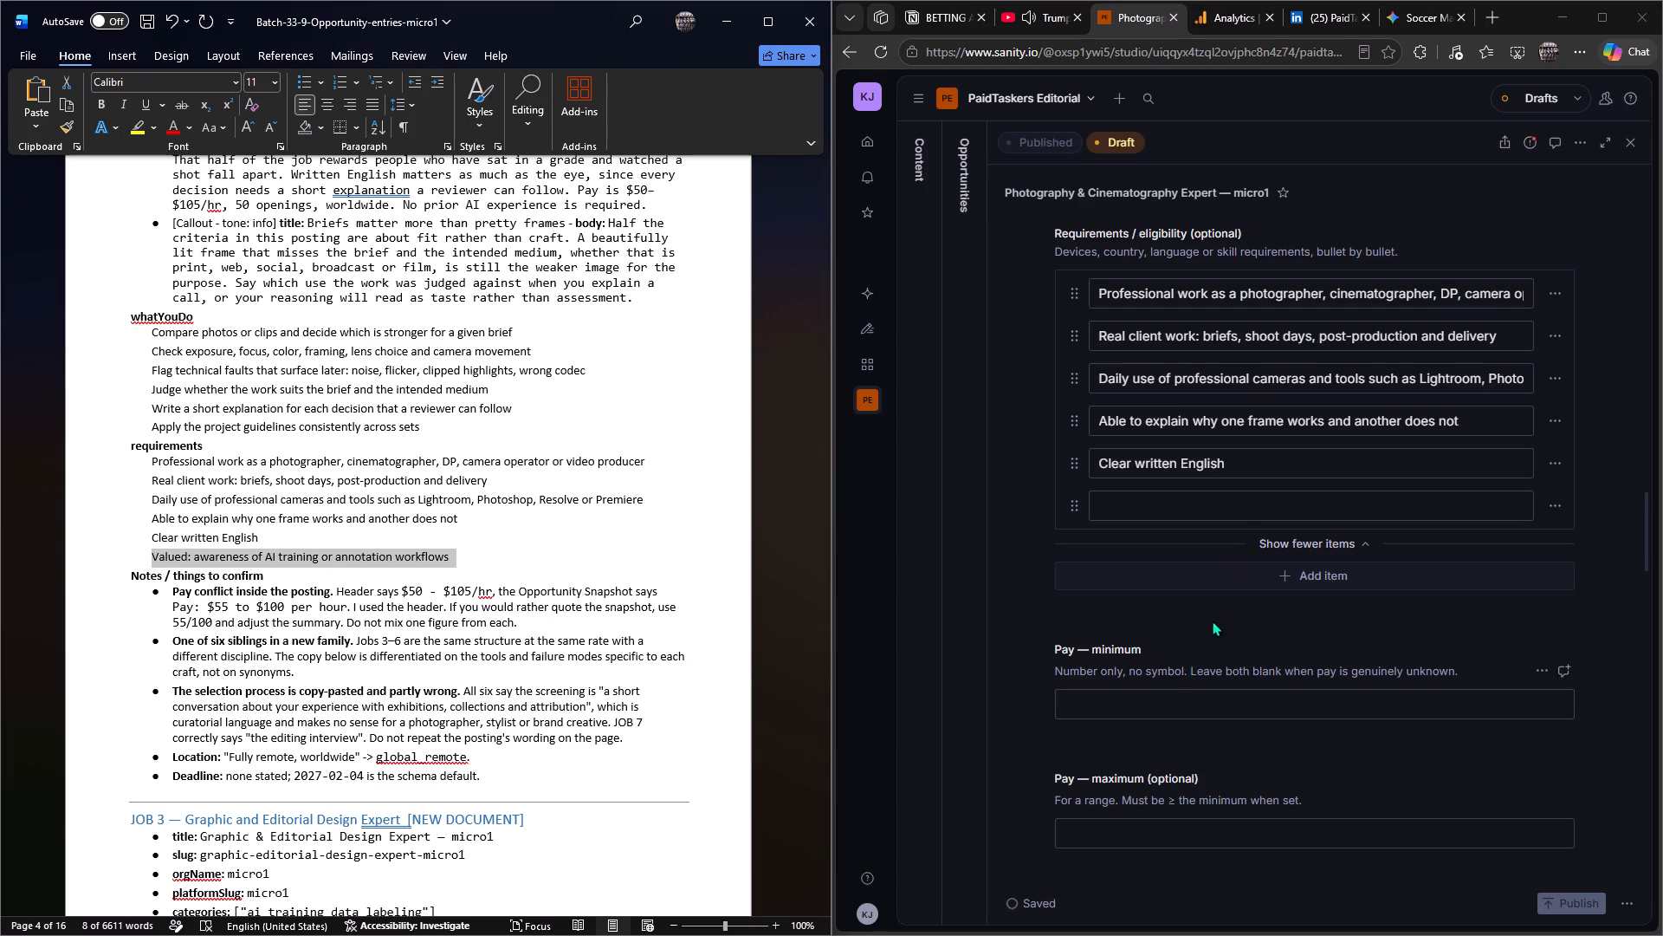
{"action": "left_click", "coordinate": [1244, 507]}
{"action": "key", "text": "ctrl+v"}
Set the opportunity's minimum pay to 50, following Job 2's payMin in the Word document.
{"action": "scroll", "coordinate": [1211, 685], "scroll_direction": "down", "scroll_amount": 3}
{"action": "scroll", "coordinate": [330, 539], "scroll_direction": "up", "scroll_amount": 10}
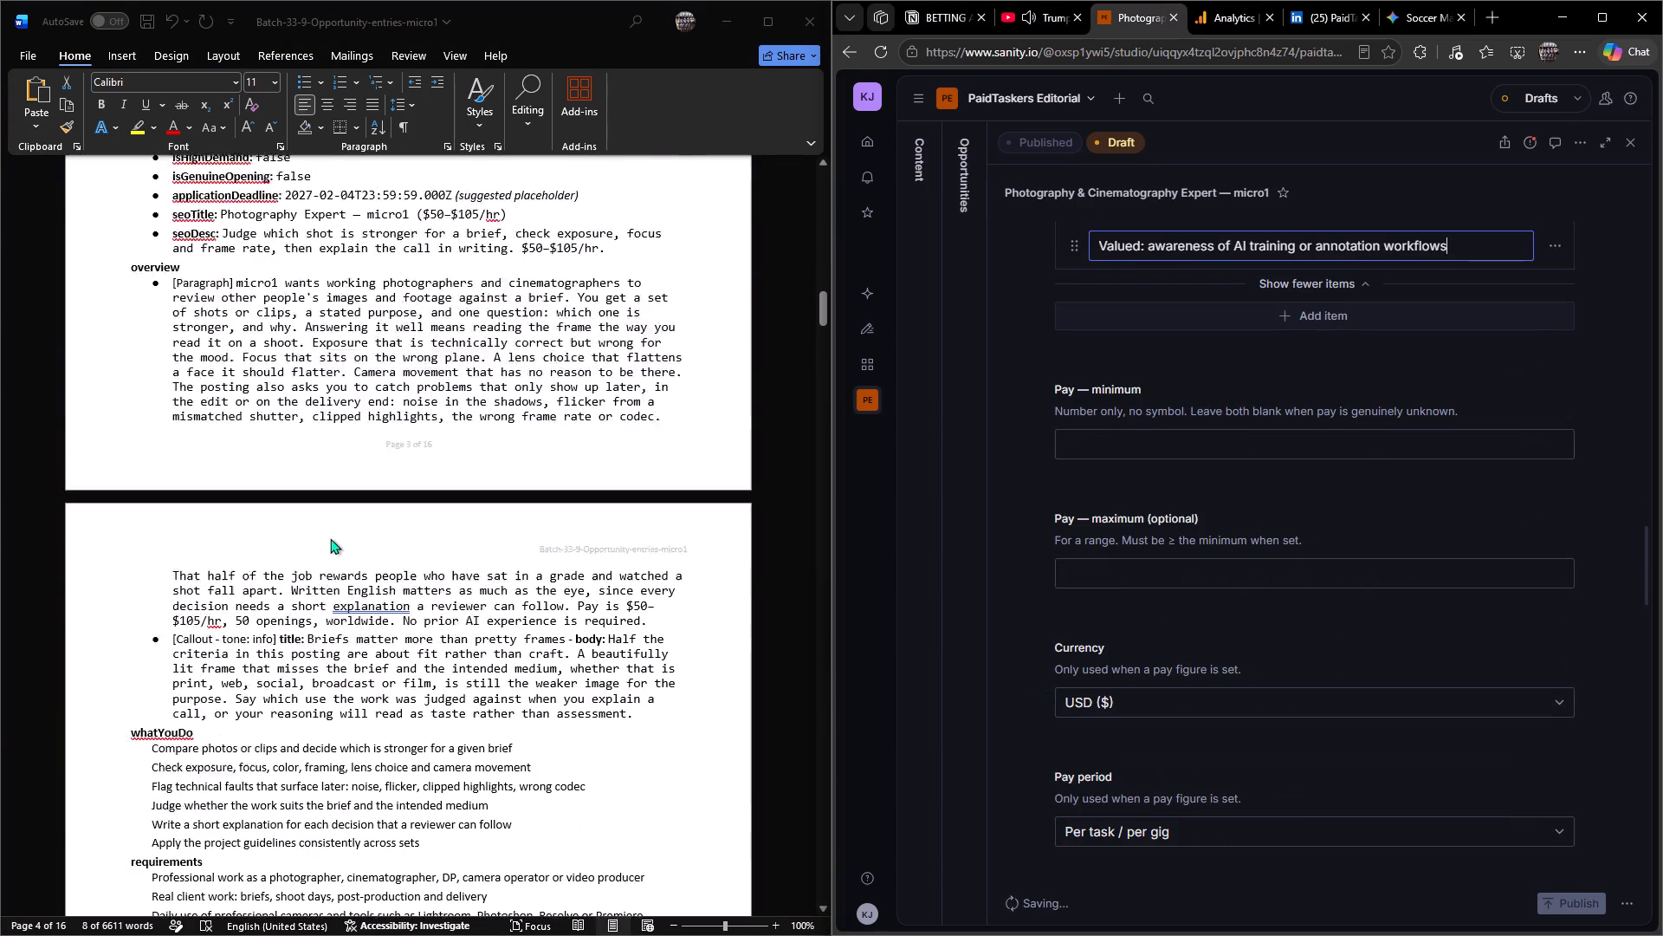
{"action": "scroll", "coordinate": [330, 538], "scroll_direction": "up", "scroll_amount": 8}
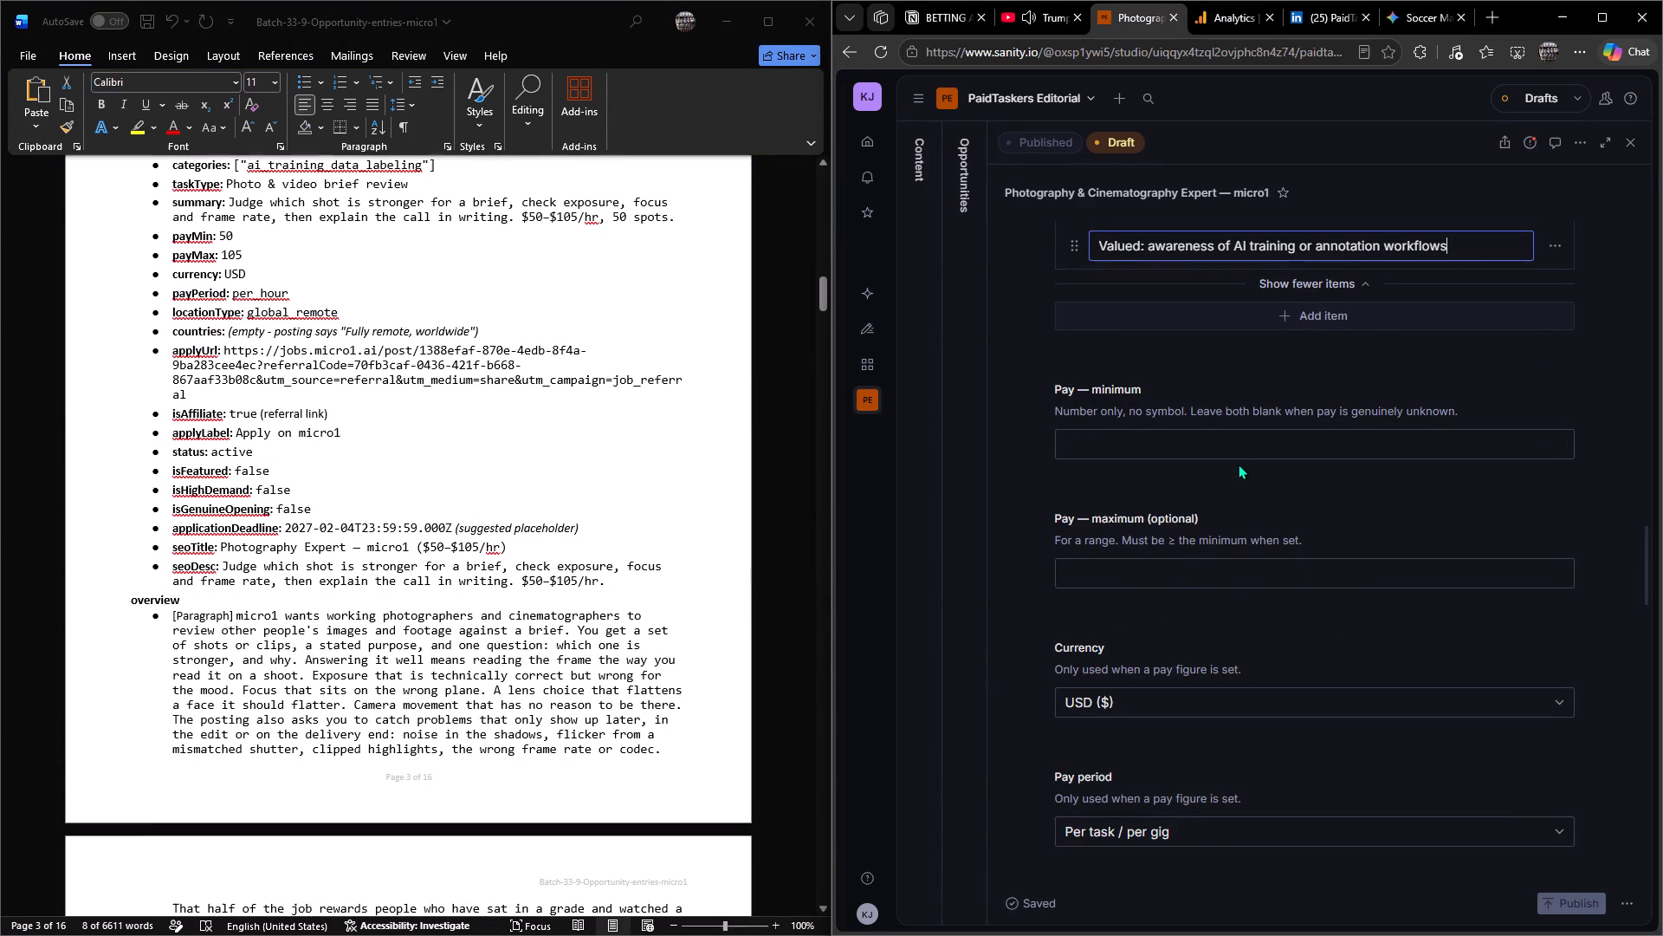
{"action": "left_click", "coordinate": [1250, 439]}
{"action": "type", "text": "50"}
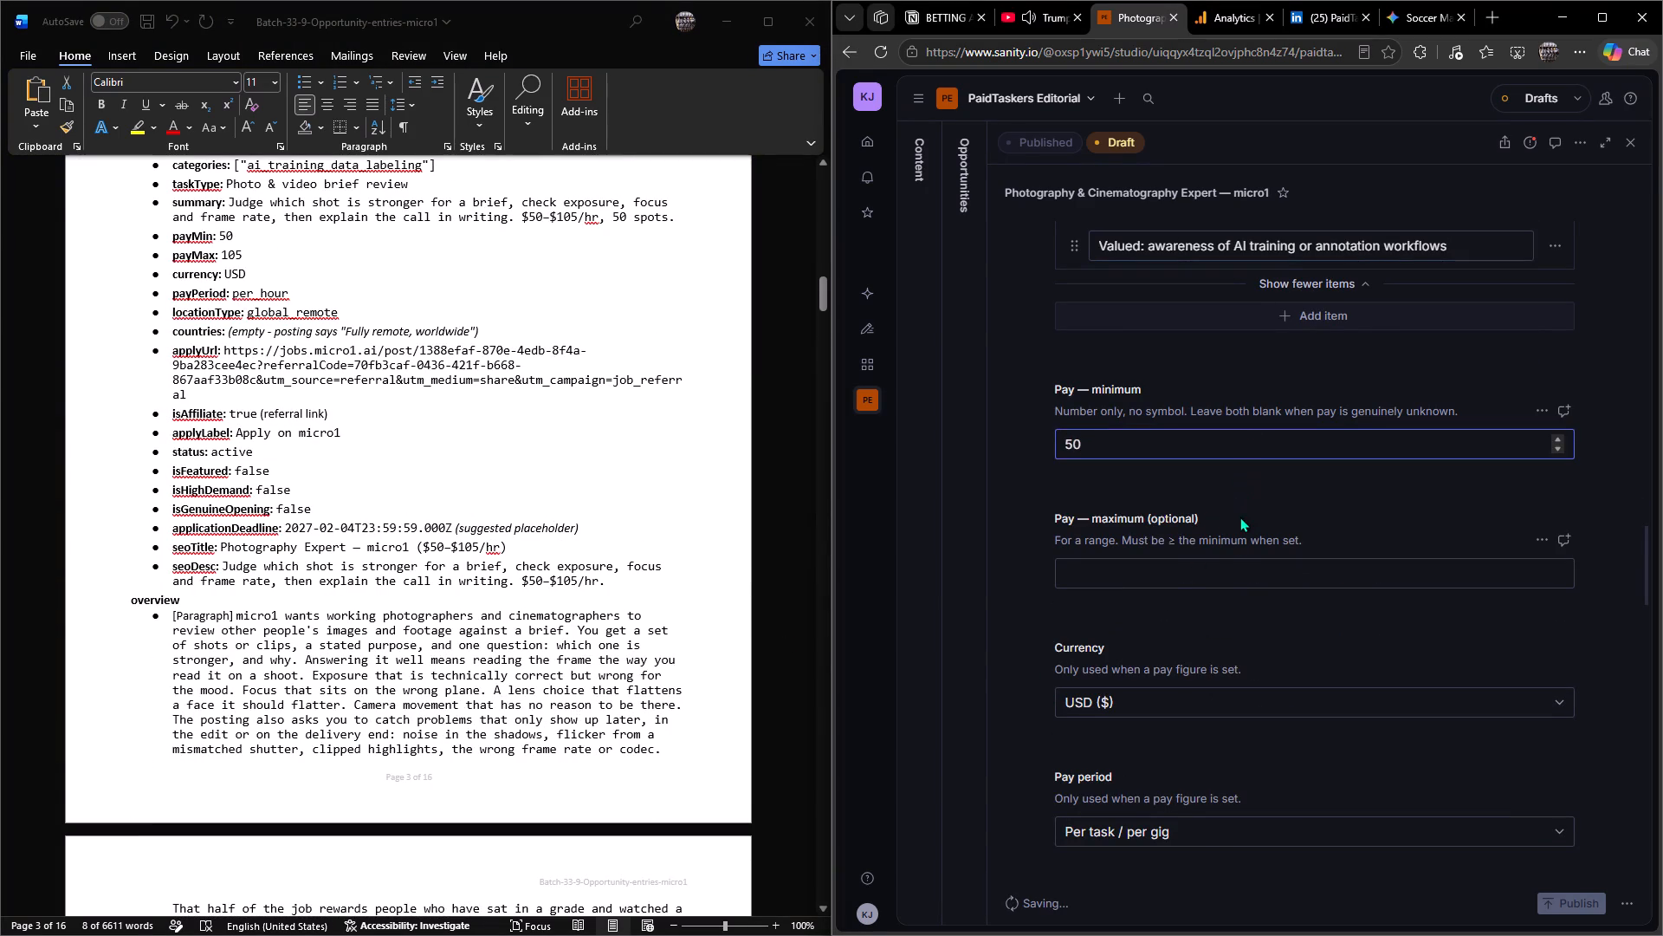
Set the opportunity's maximum pay to 105 and its pay period to Per hour.
{"action": "left_click", "coordinate": [1233, 577]}
{"action": "type", "text": "105"}
{"action": "scroll", "coordinate": [1235, 577], "scroll_direction": "down", "scroll_amount": 3}
{"action": "left_click", "coordinate": [1039, 371]}
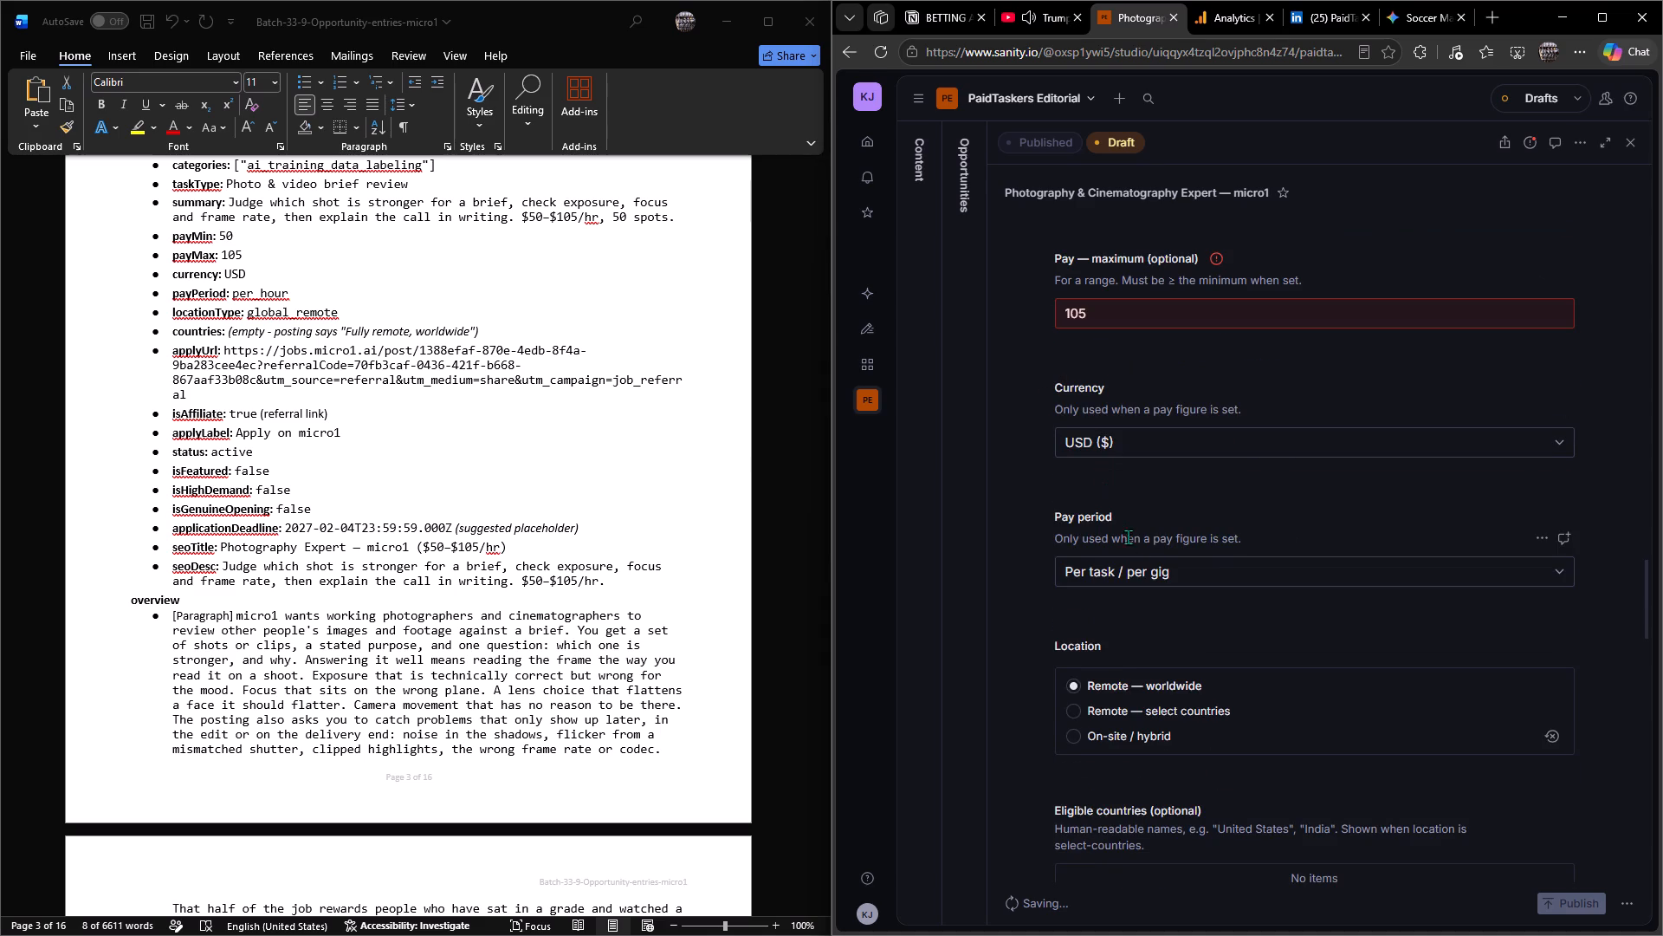
{"action": "left_click", "coordinate": [1135, 574]}
{"action": "left_click", "coordinate": [1152, 648]}
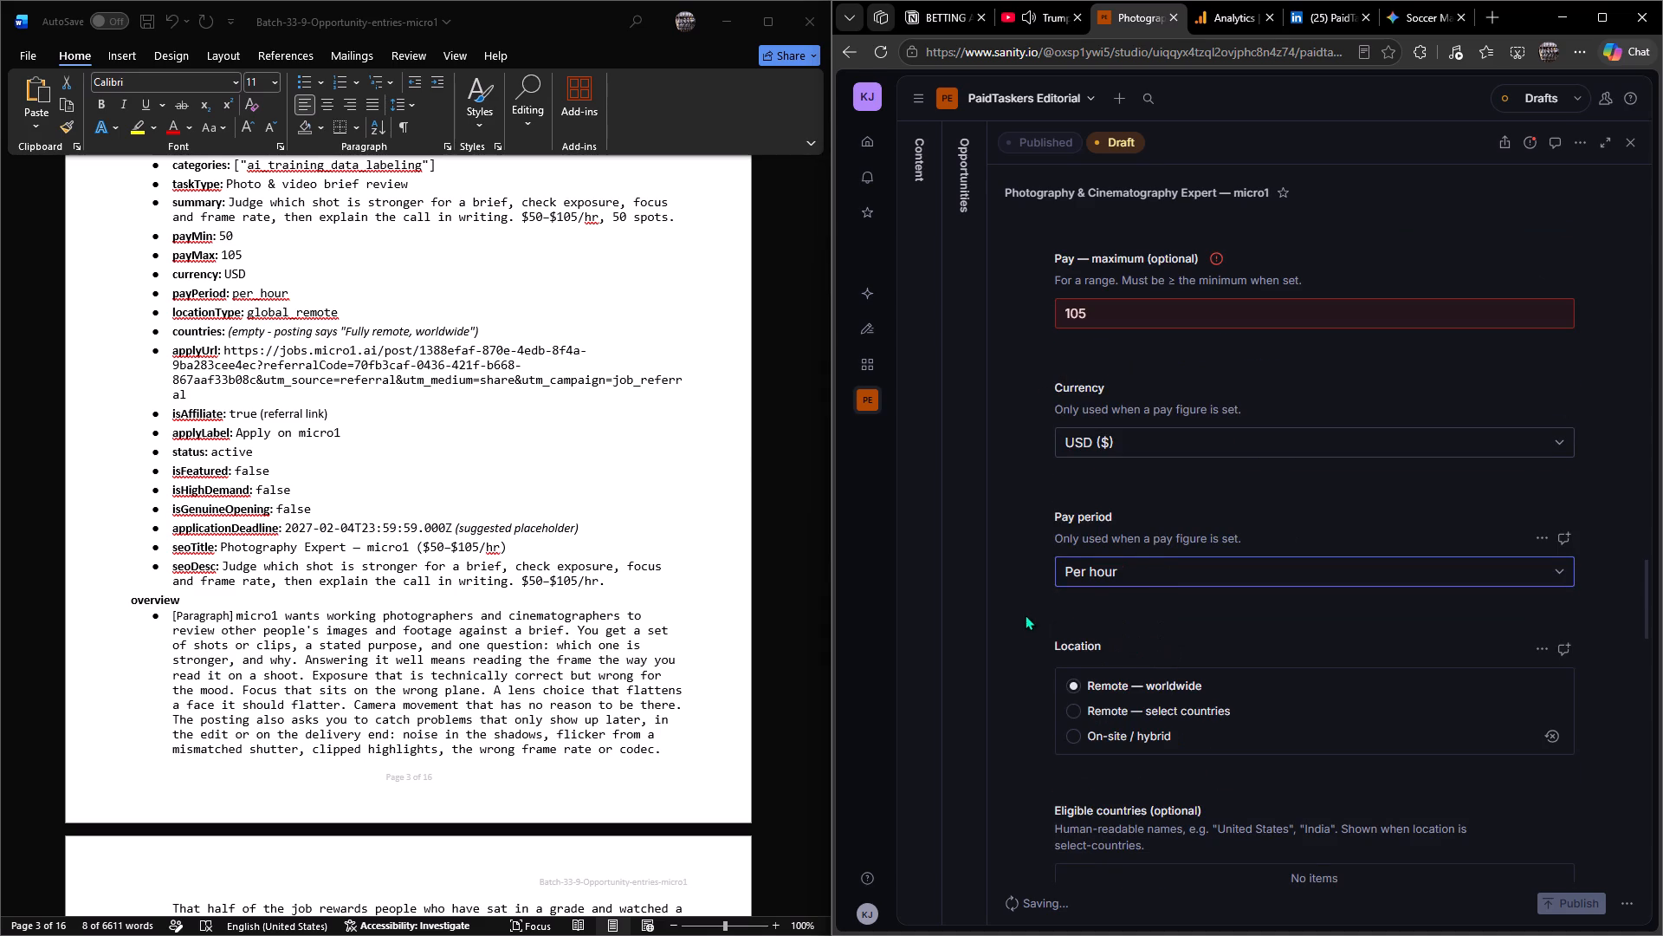
Copy Job 2's applyUrl from Word into the Apply URL field and turn on the Affiliate link setting.
{"action": "scroll", "coordinate": [1045, 581], "scroll_direction": "down", "scroll_amount": 2}
{"action": "scroll", "coordinate": [1182, 647], "scroll_direction": "down", "scroll_amount": 3}
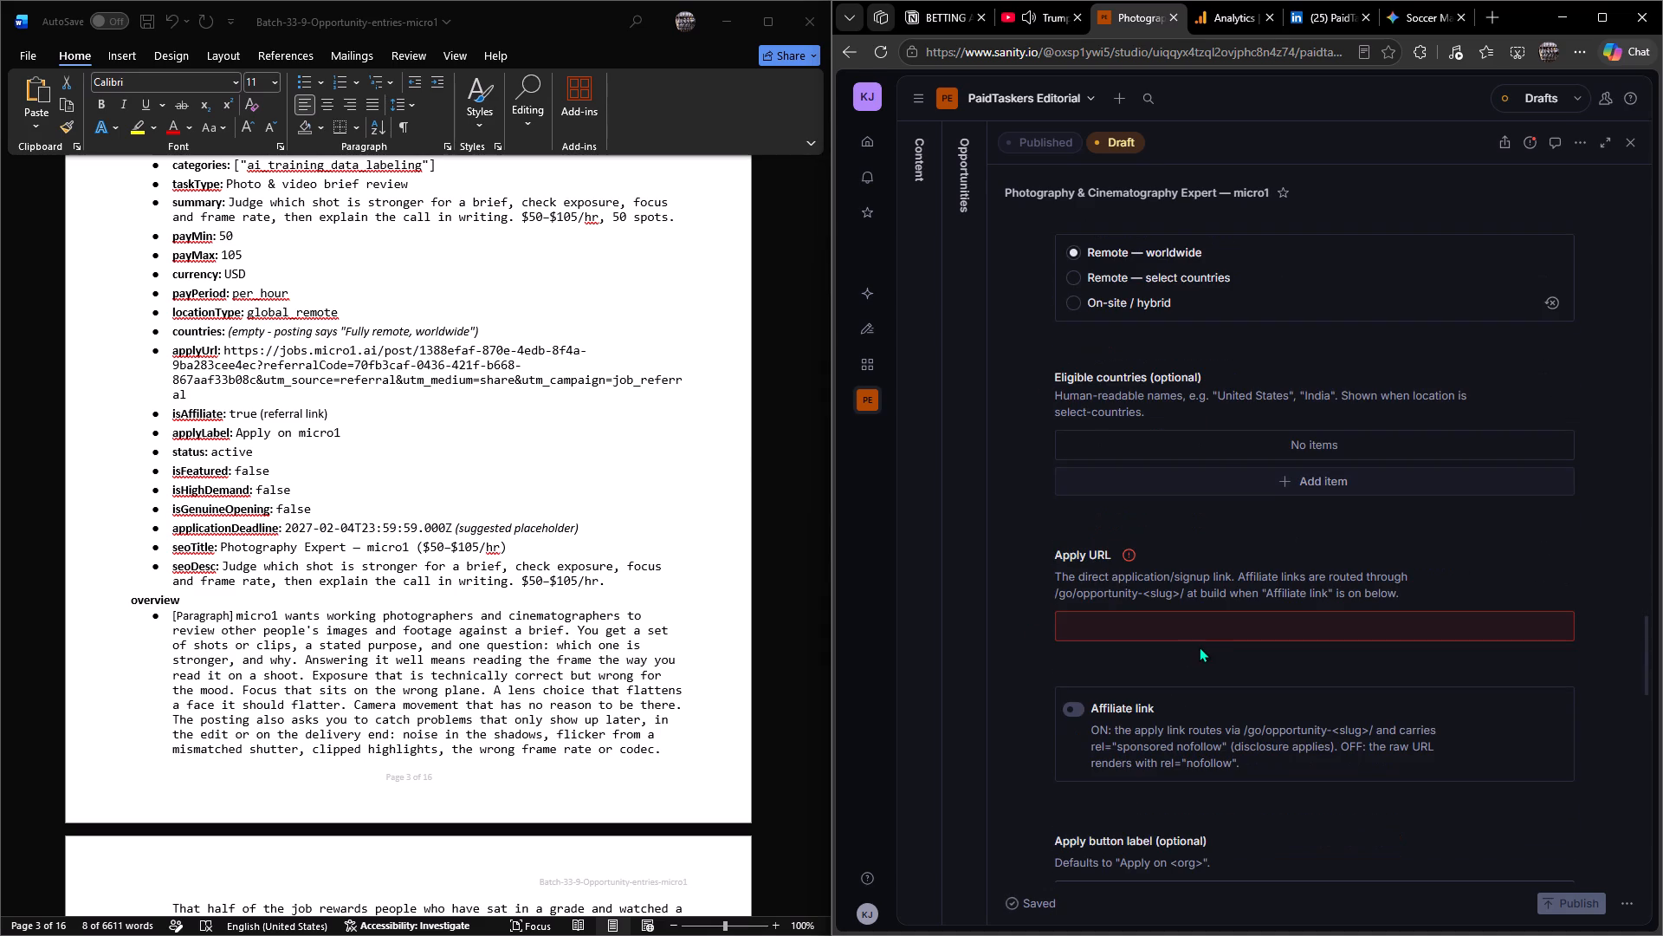
{"action": "left_click", "coordinate": [1211, 636]}
{"action": "left_click", "coordinate": [274, 459]}
{"action": "left_click_drag", "start_coordinate": [269, 397], "coordinate": [242, 361]}
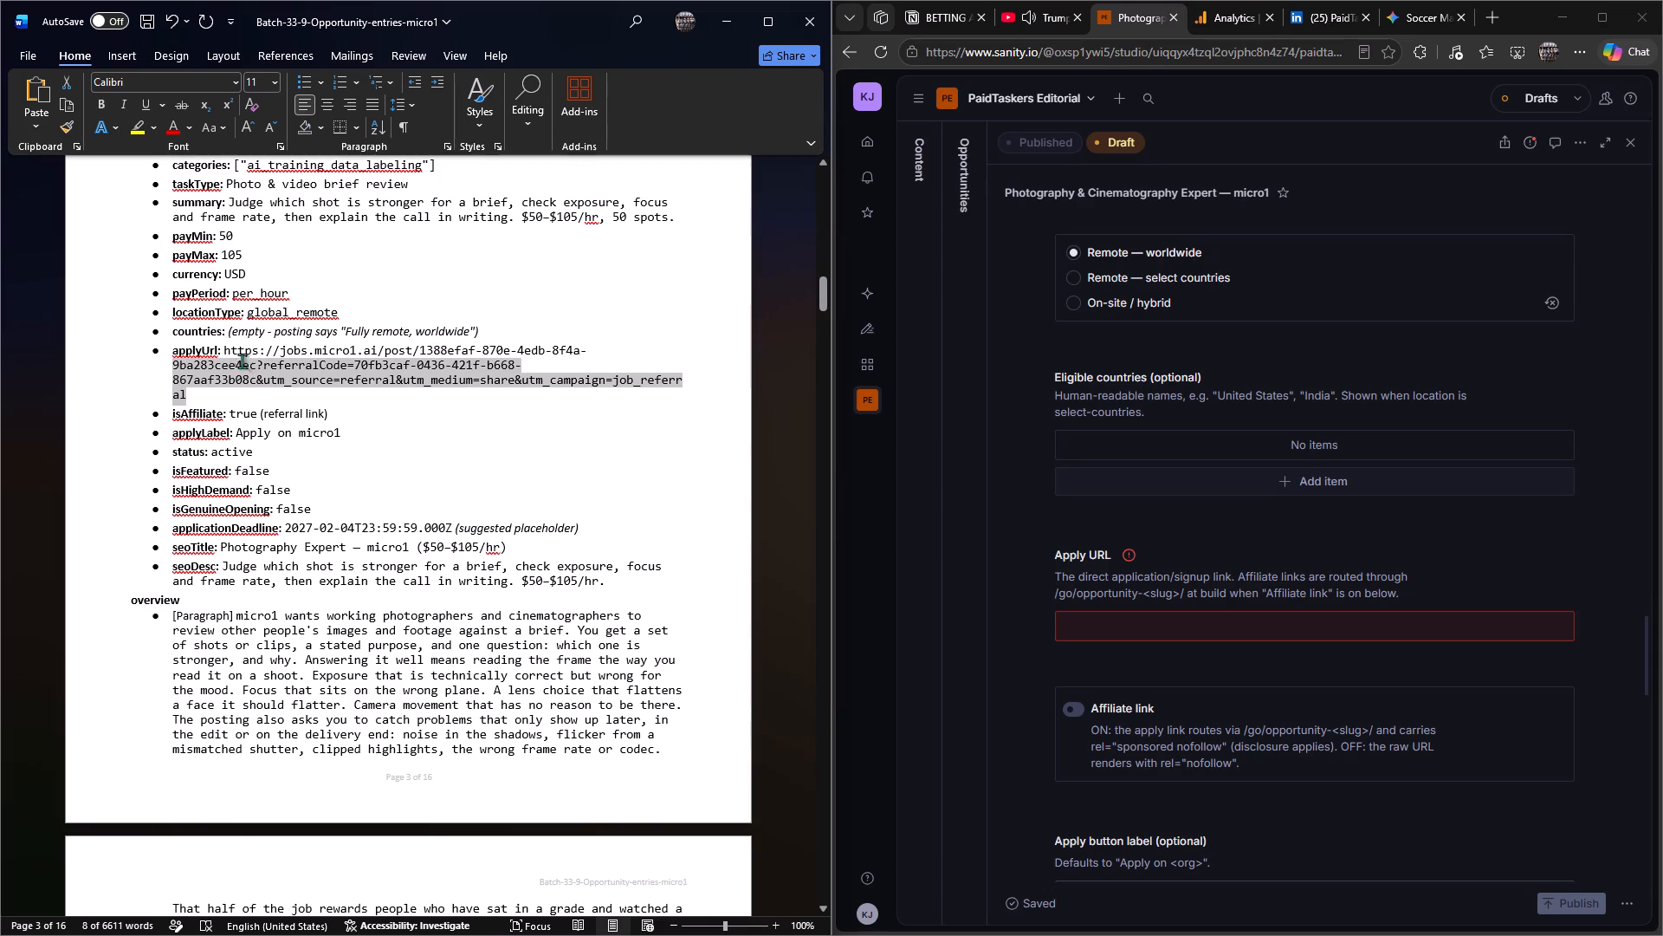
{"action": "left_click_drag", "start_coordinate": [242, 361], "coordinate": [239, 357]}
{"action": "key", "text": "ctrl+c"}
{"action": "left_click", "coordinate": [1094, 627]}
{"action": "key", "text": "ctrl+v"}
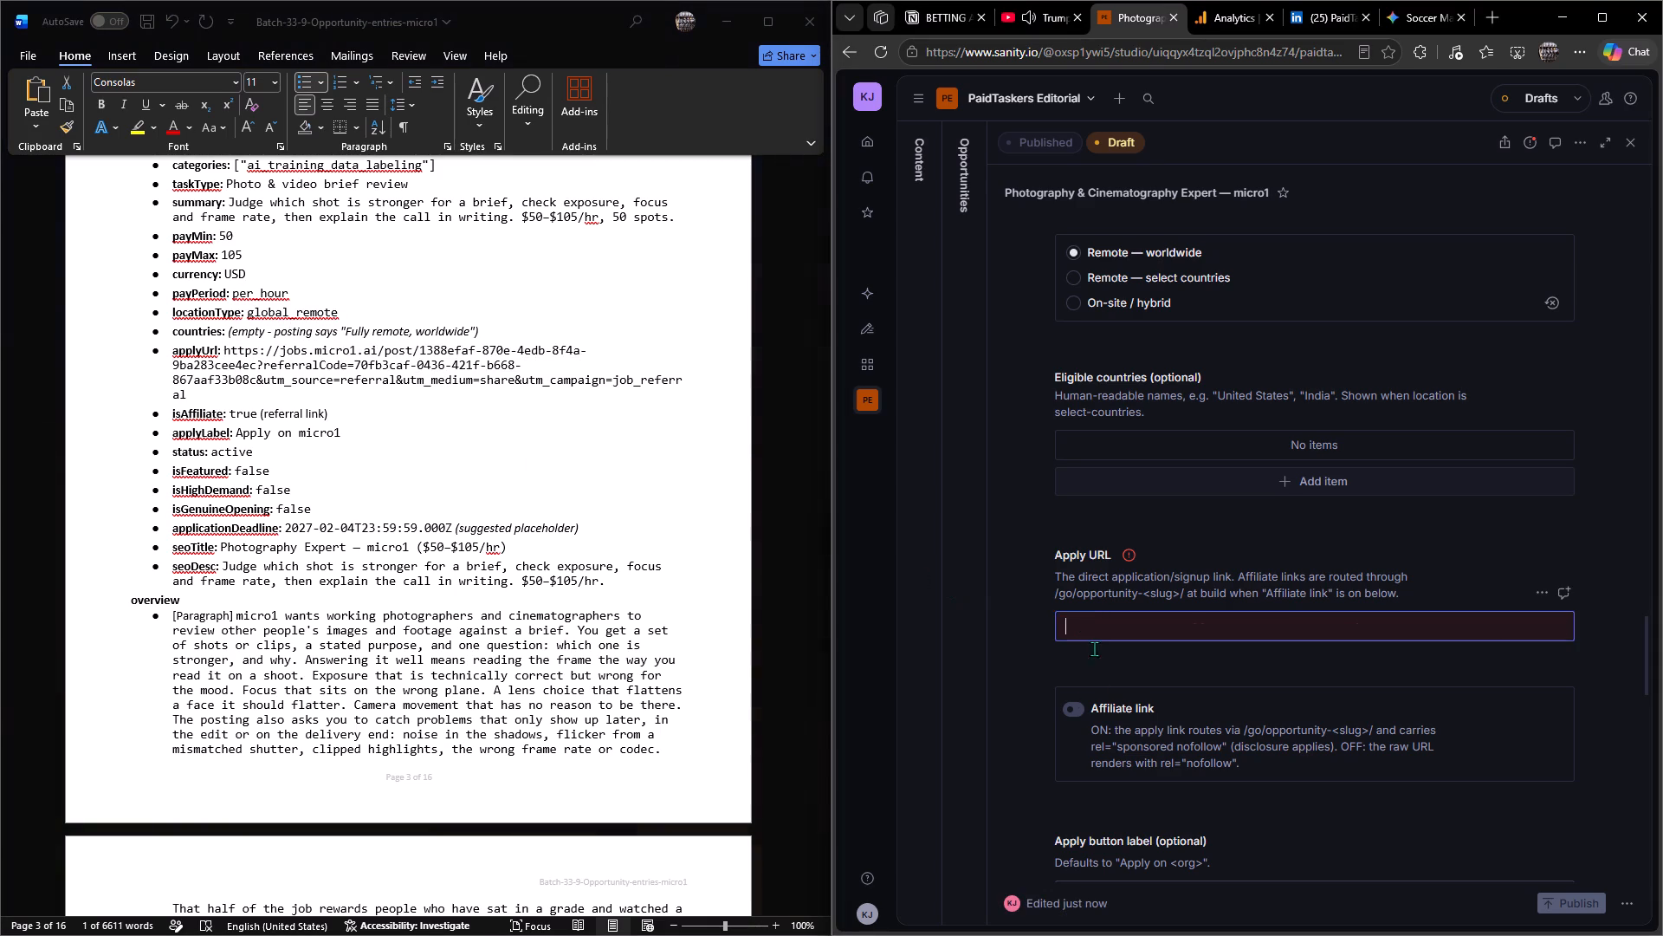
{"action": "left_click", "coordinate": [1072, 712]}
{"action": "left_click", "coordinate": [1032, 626]}
Set the application deadline to 31 December 2026.
{"action": "scroll", "coordinate": [1032, 626], "scroll_direction": "down", "scroll_amount": 4}
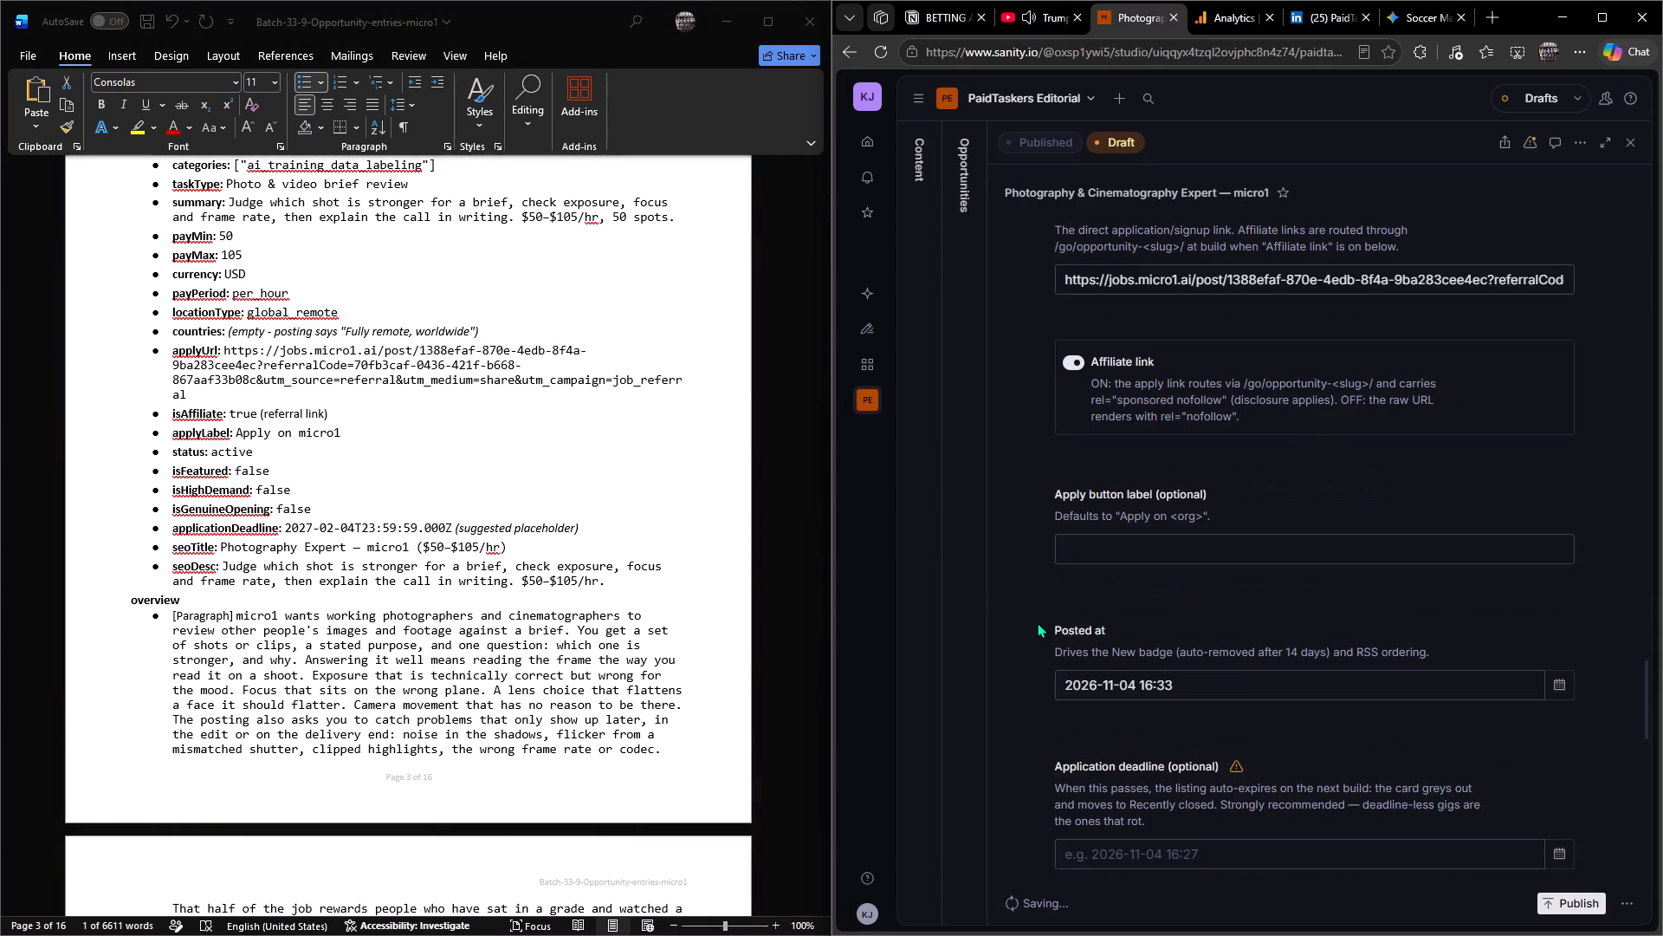
{"action": "scroll", "coordinate": [1386, 670], "scroll_direction": "down", "scroll_amount": 2}
{"action": "left_click", "coordinate": [1567, 683]}
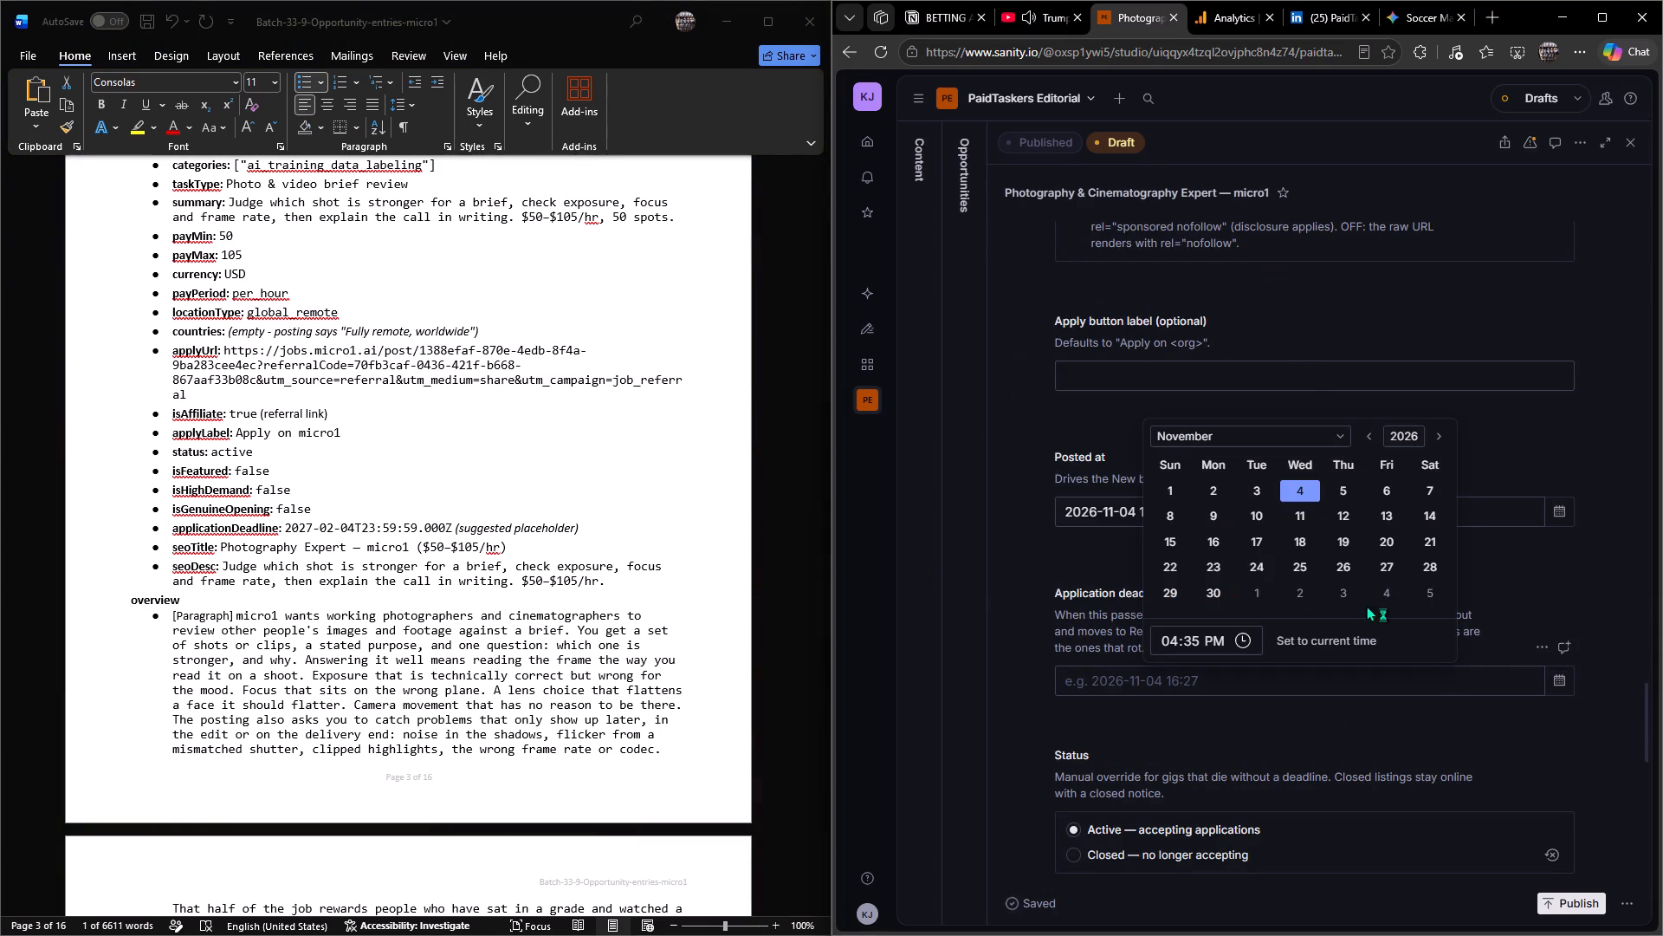
{"action": "left_click", "coordinate": [1183, 433]}
{"action": "left_click", "coordinate": [1215, 684]}
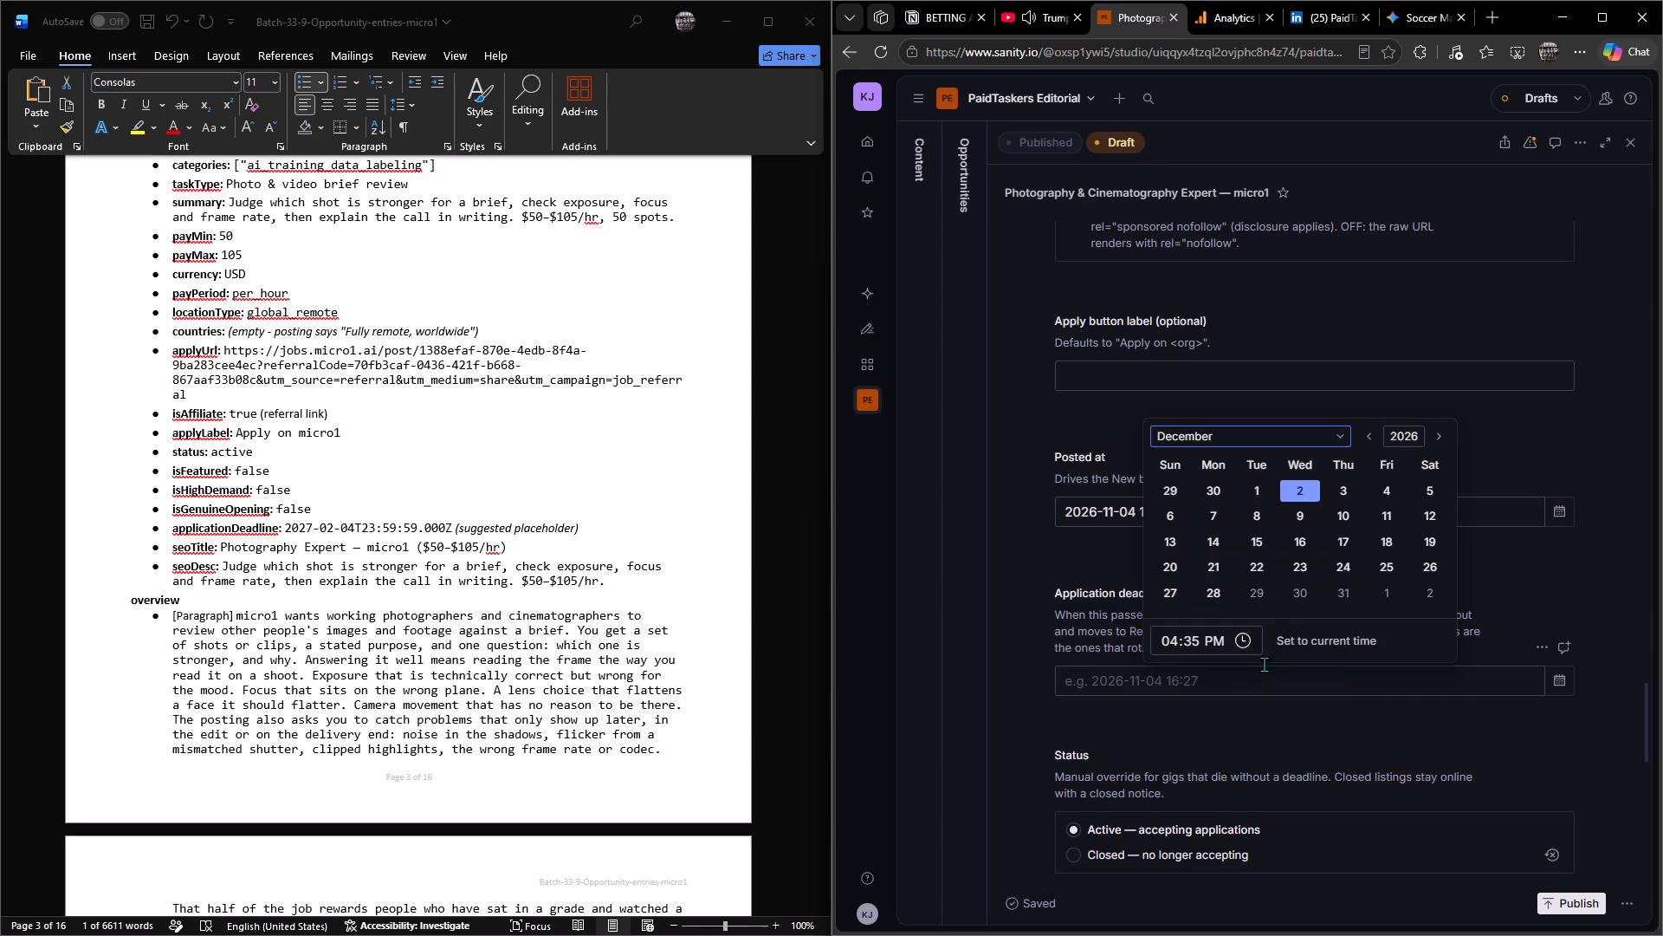
{"action": "left_click", "coordinate": [1342, 590]}
{"action": "left_click", "coordinate": [1065, 537]}
Copy "Photography Expert — micro1" from Job 2's seoTitle in Word into the SEO Title, leaving out the pay range.
{"action": "scroll", "coordinate": [1065, 537], "scroll_direction": "down", "scroll_amount": 4}
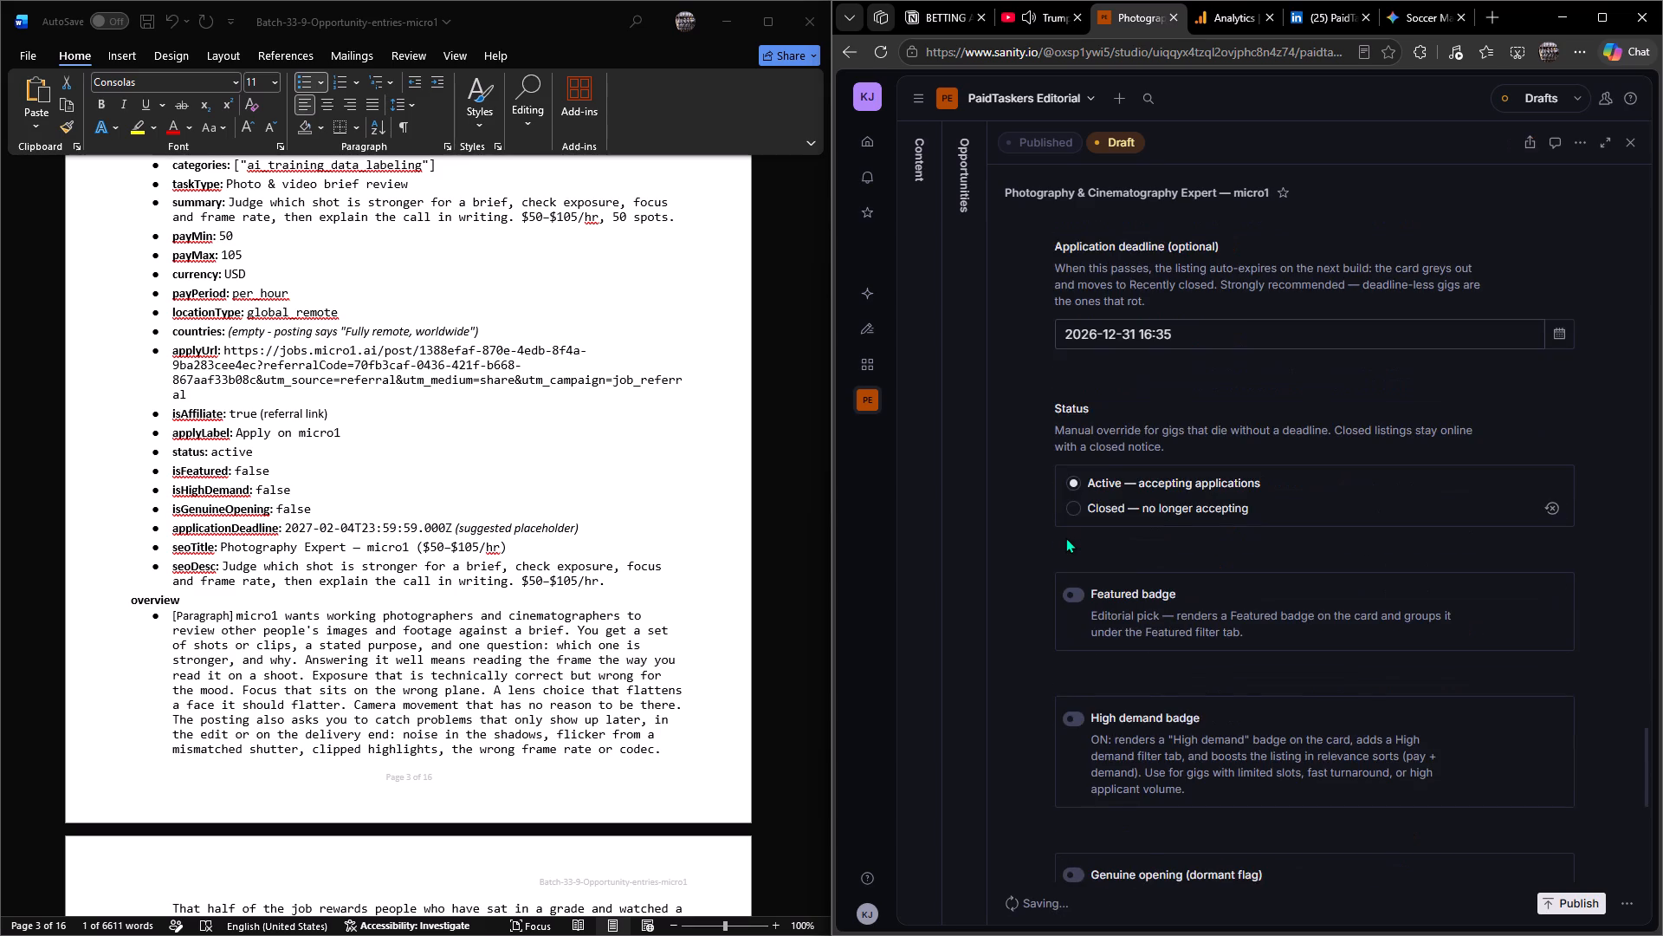
{"action": "scroll", "coordinate": [1065, 537], "scroll_direction": "down", "scroll_amount": 8}
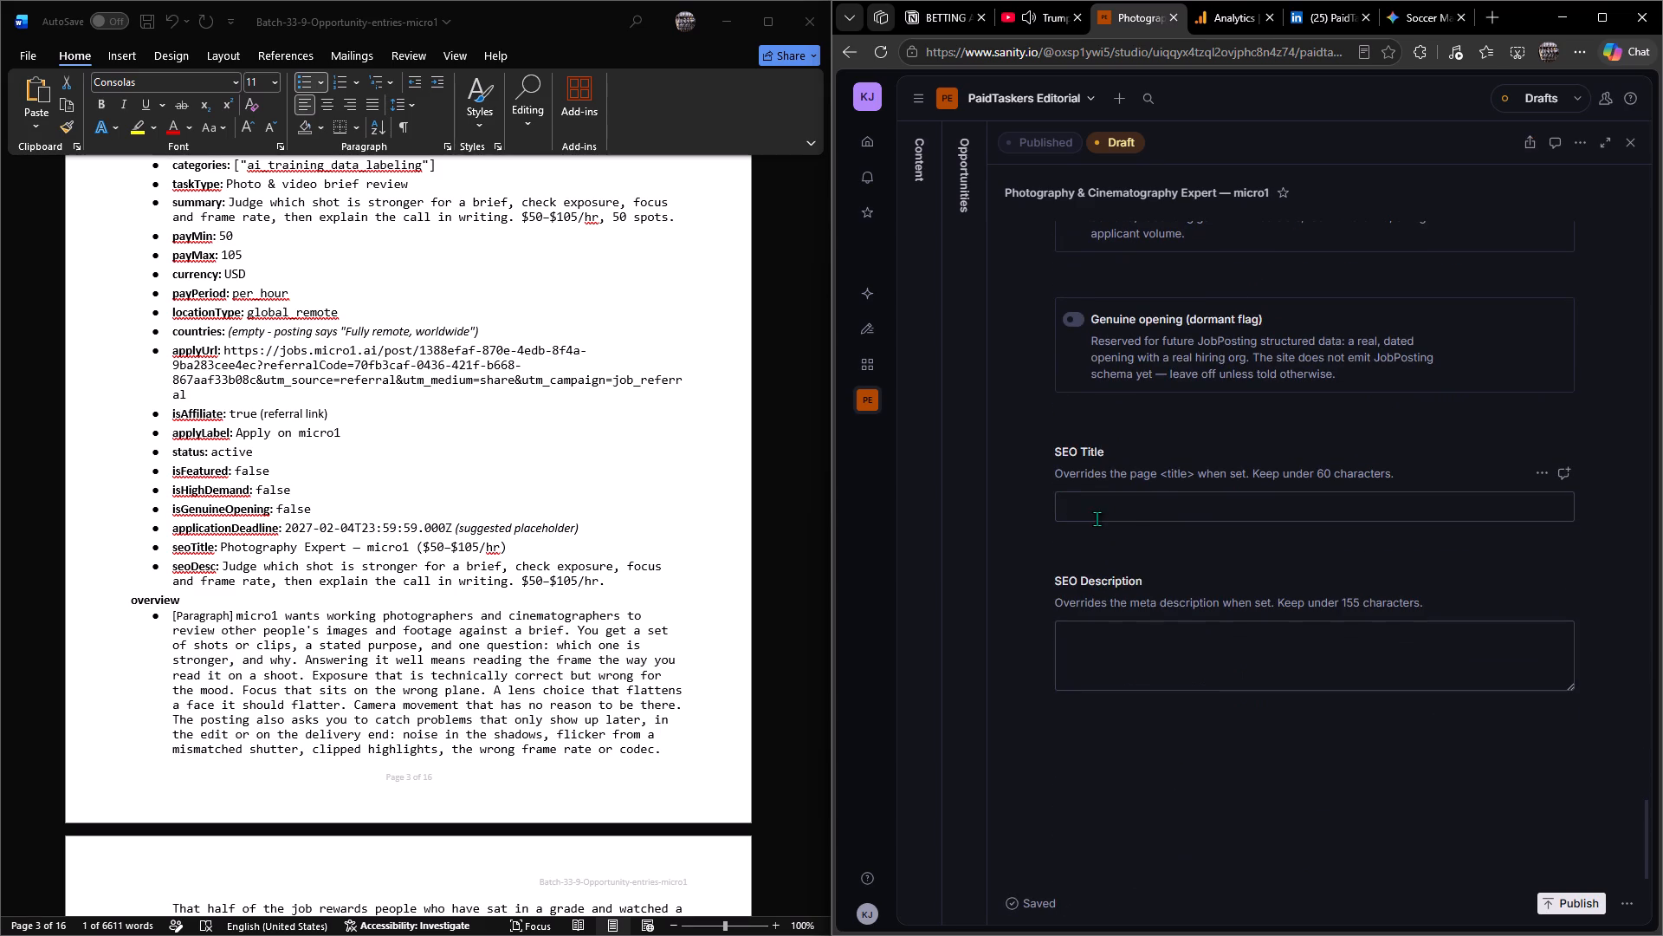
{"action": "left_click", "coordinate": [1097, 518]}
{"action": "left_click", "coordinate": [418, 521]}
{"action": "scroll", "coordinate": [418, 521], "scroll_direction": "down", "scroll_amount": 2}
{"action": "left_click", "coordinate": [501, 486]}
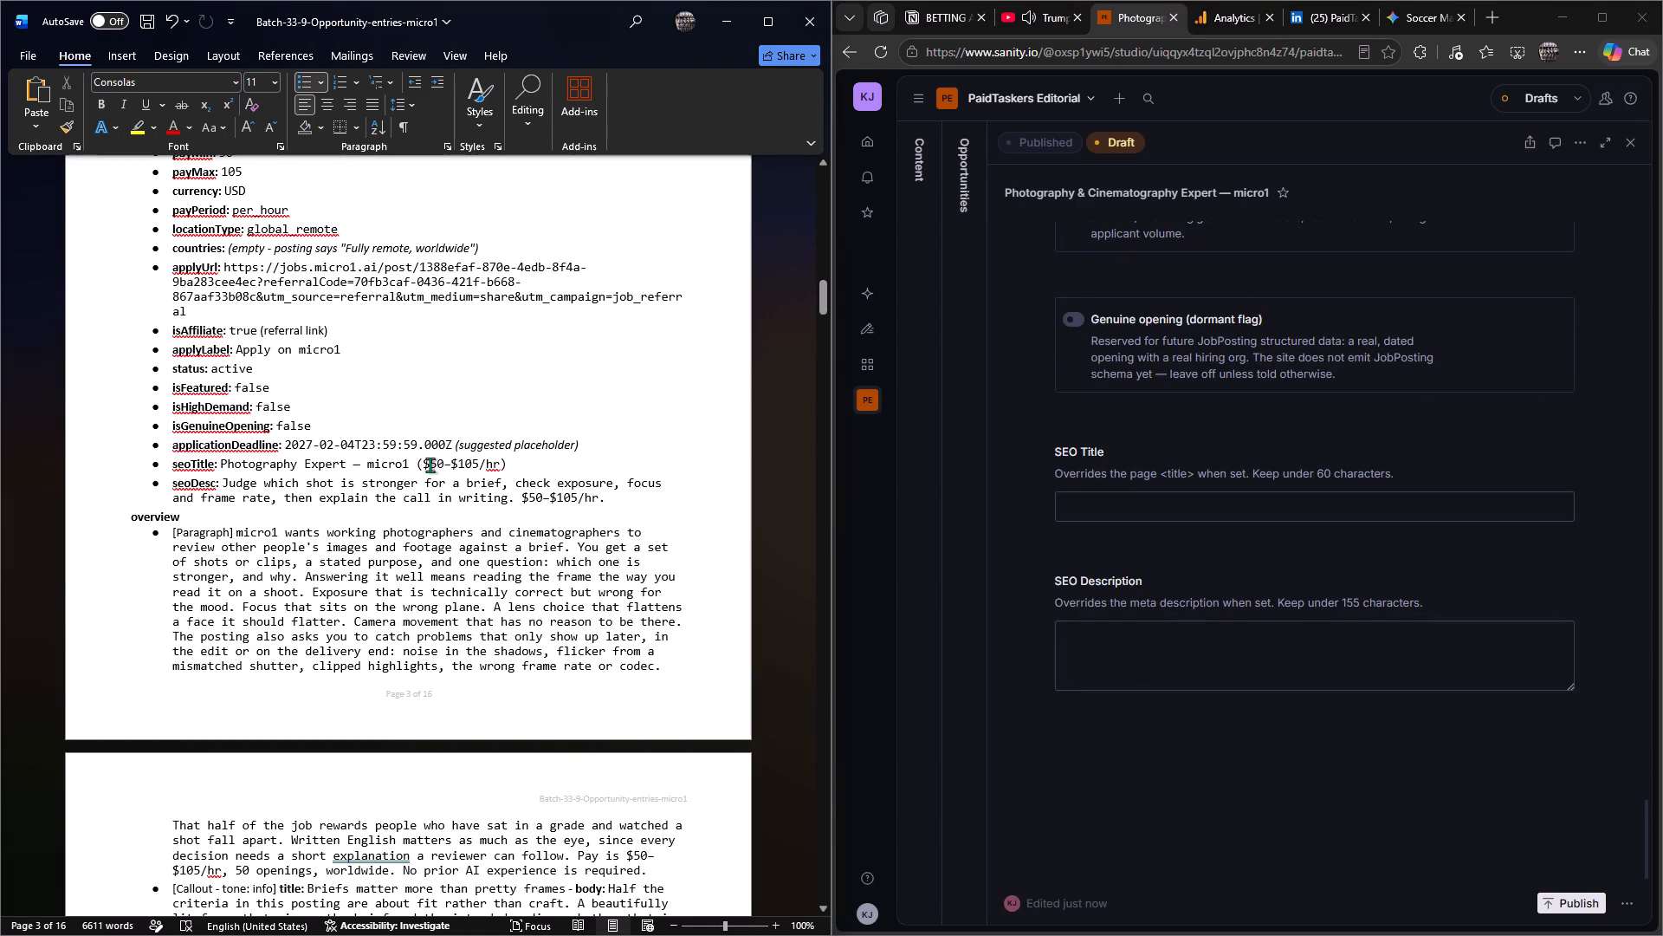
{"action": "left_click_drag", "start_coordinate": [417, 462], "coordinate": [254, 467]}
{"action": "key", "text": "ctrl+c"}
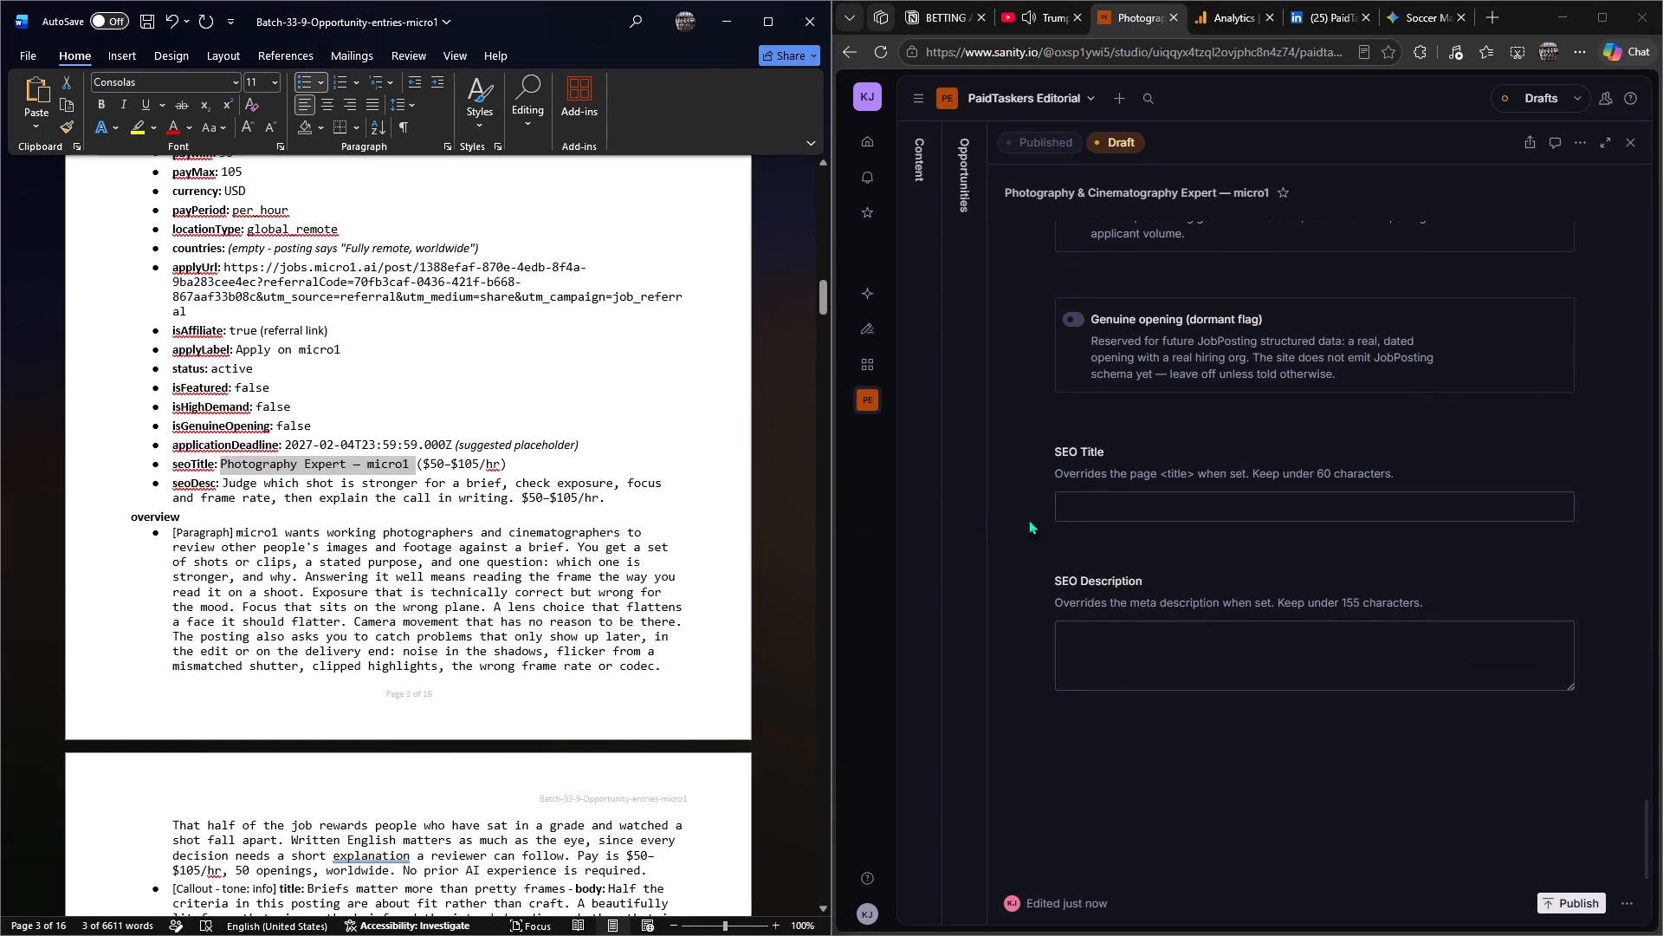
{"action": "left_click", "coordinate": [1096, 502]}
{"action": "key", "text": "ctrl+v"}
{"action": "key", "text": "BackSpace"}
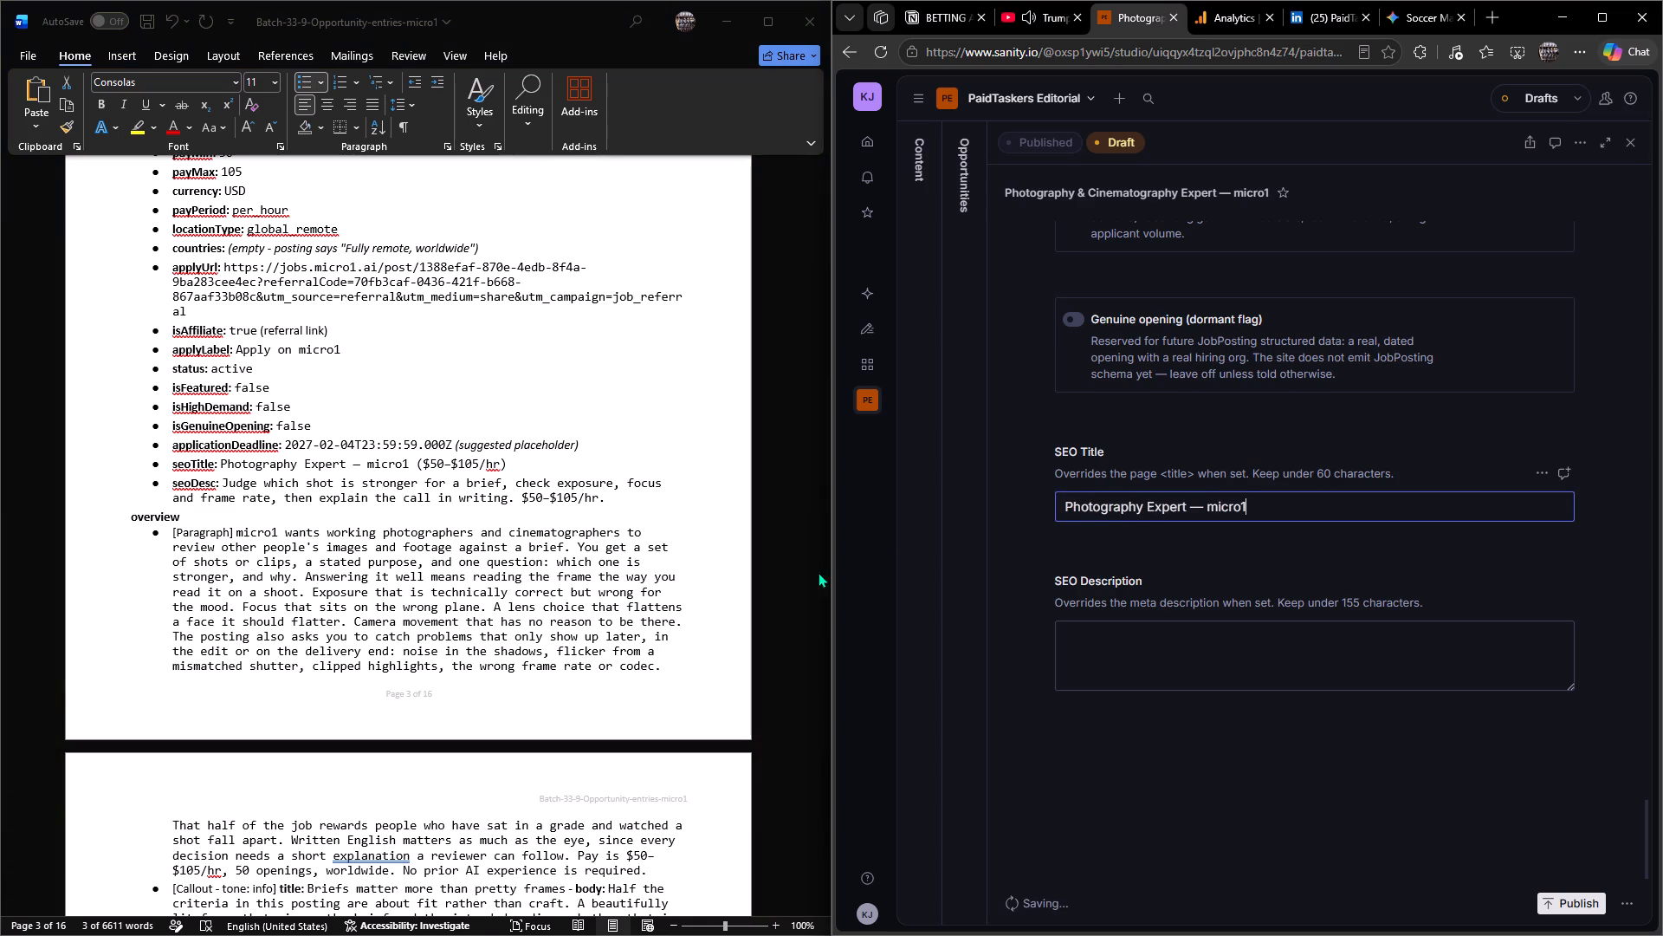
Copy Job 2's seoDesc text from Word into the SEO Description, leaving out the closing pay range.
{"action": "left_click", "coordinate": [401, 564]}
{"action": "left_click", "coordinate": [610, 501]}
{"action": "left_click_drag", "start_coordinate": [514, 499], "coordinate": [233, 482]}
{"action": "key", "text": "ctrl+c"}
{"action": "left_click", "coordinate": [1176, 637]}
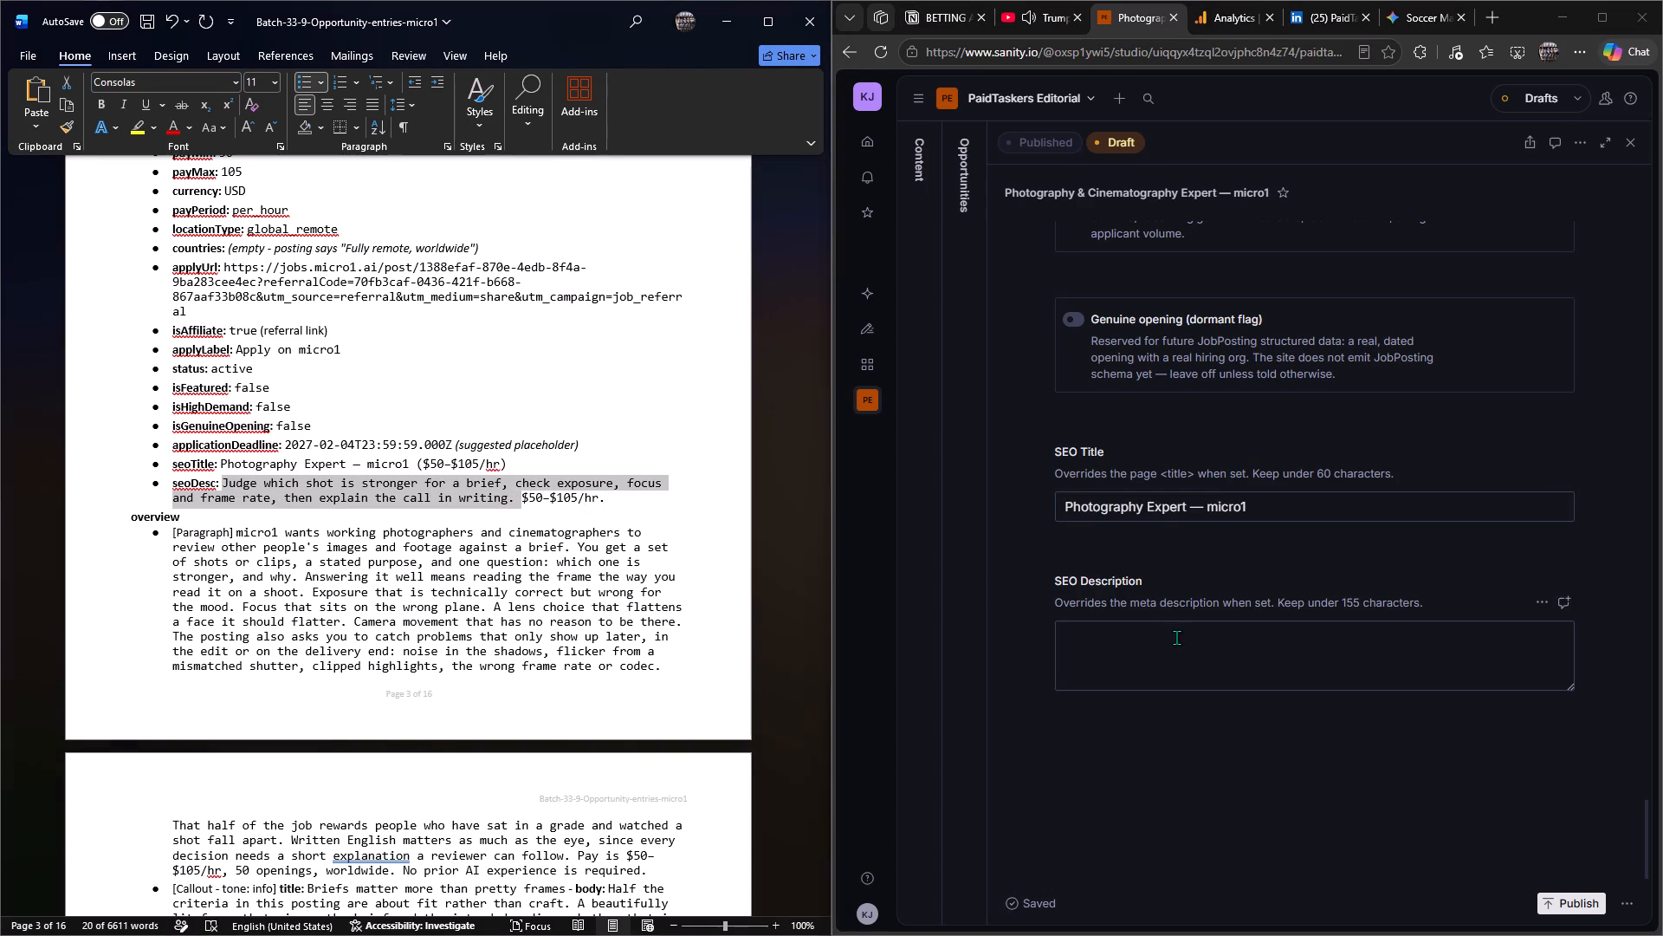
{"action": "key", "text": "ctrl+v"}
{"action": "left_click", "coordinate": [1321, 774]}
Publish the Photography & Cinematography Expert — micro1 opportunity.
{"action": "left_click", "coordinate": [1569, 895]}
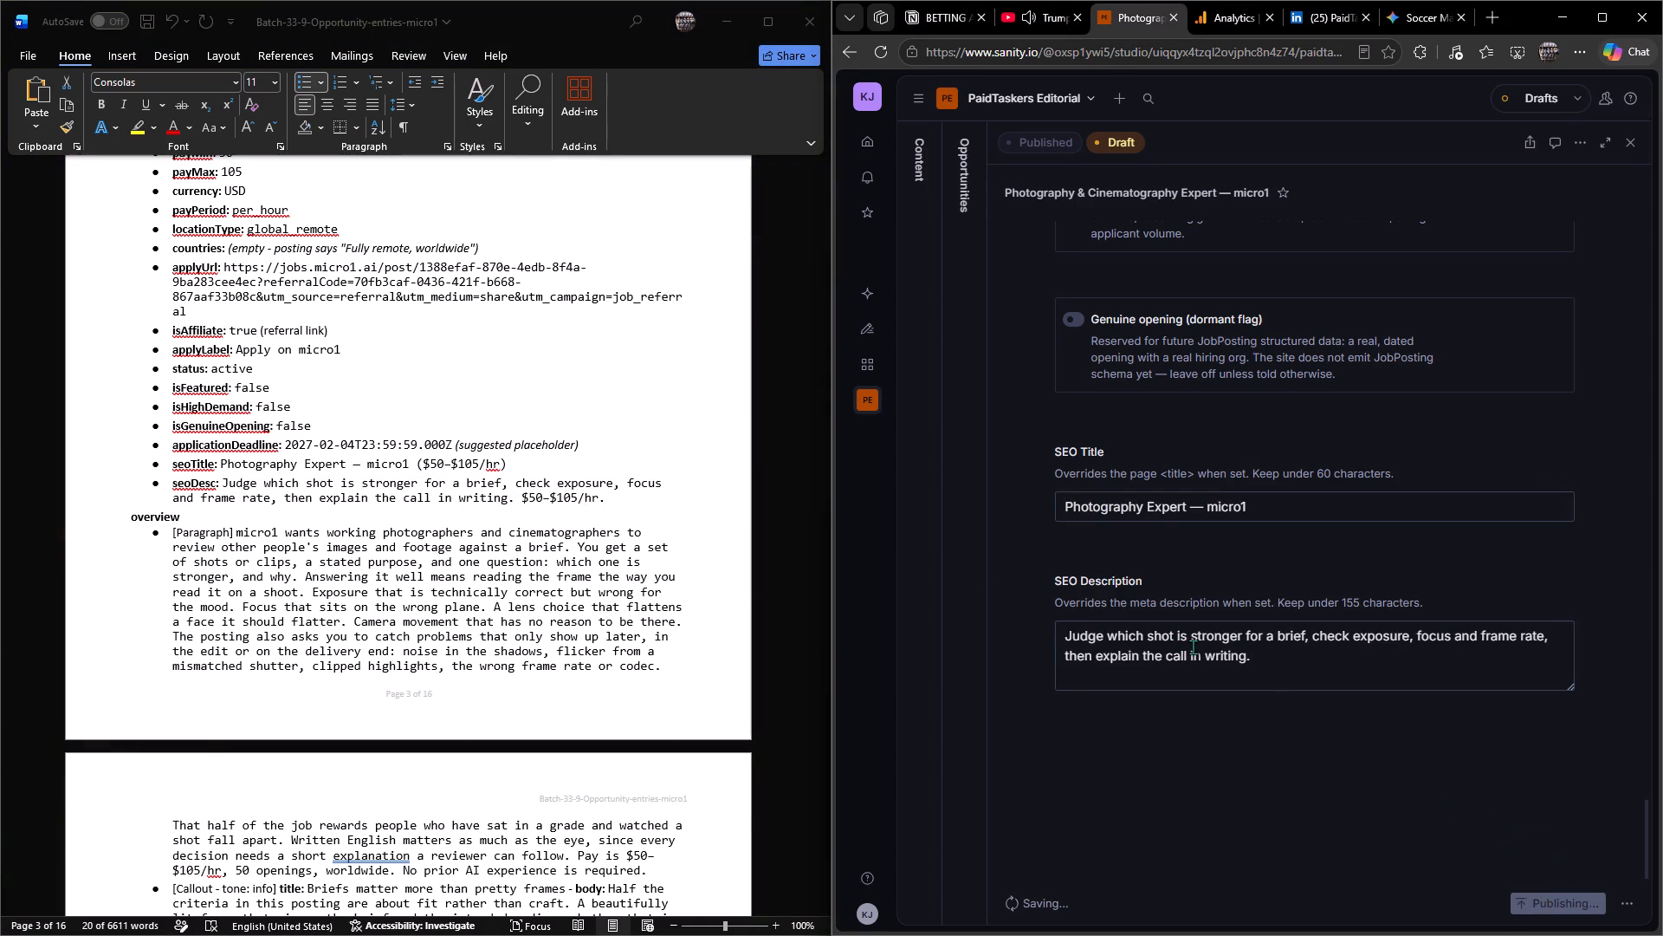
Switch the studio's perspective from Drafts to Published and bring Job 3's entry into view in Word.
{"action": "scroll", "coordinate": [299, 450], "scroll_direction": "down", "scroll_amount": 6}
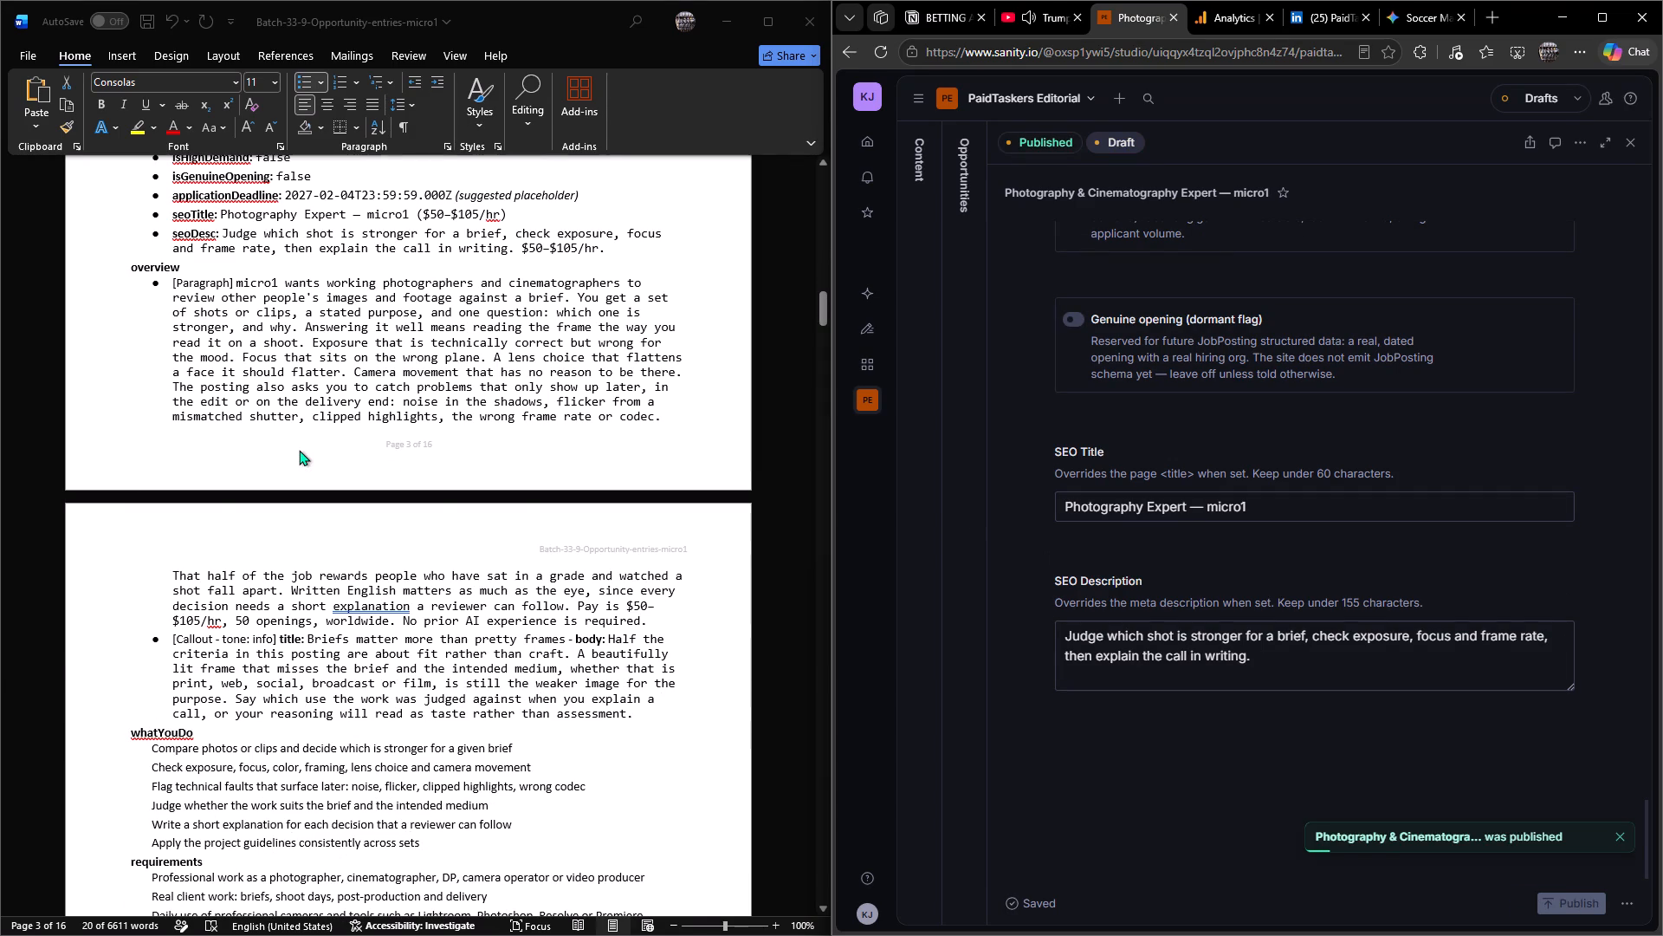
{"action": "scroll", "coordinate": [299, 450], "scroll_direction": "down", "scroll_amount": 12}
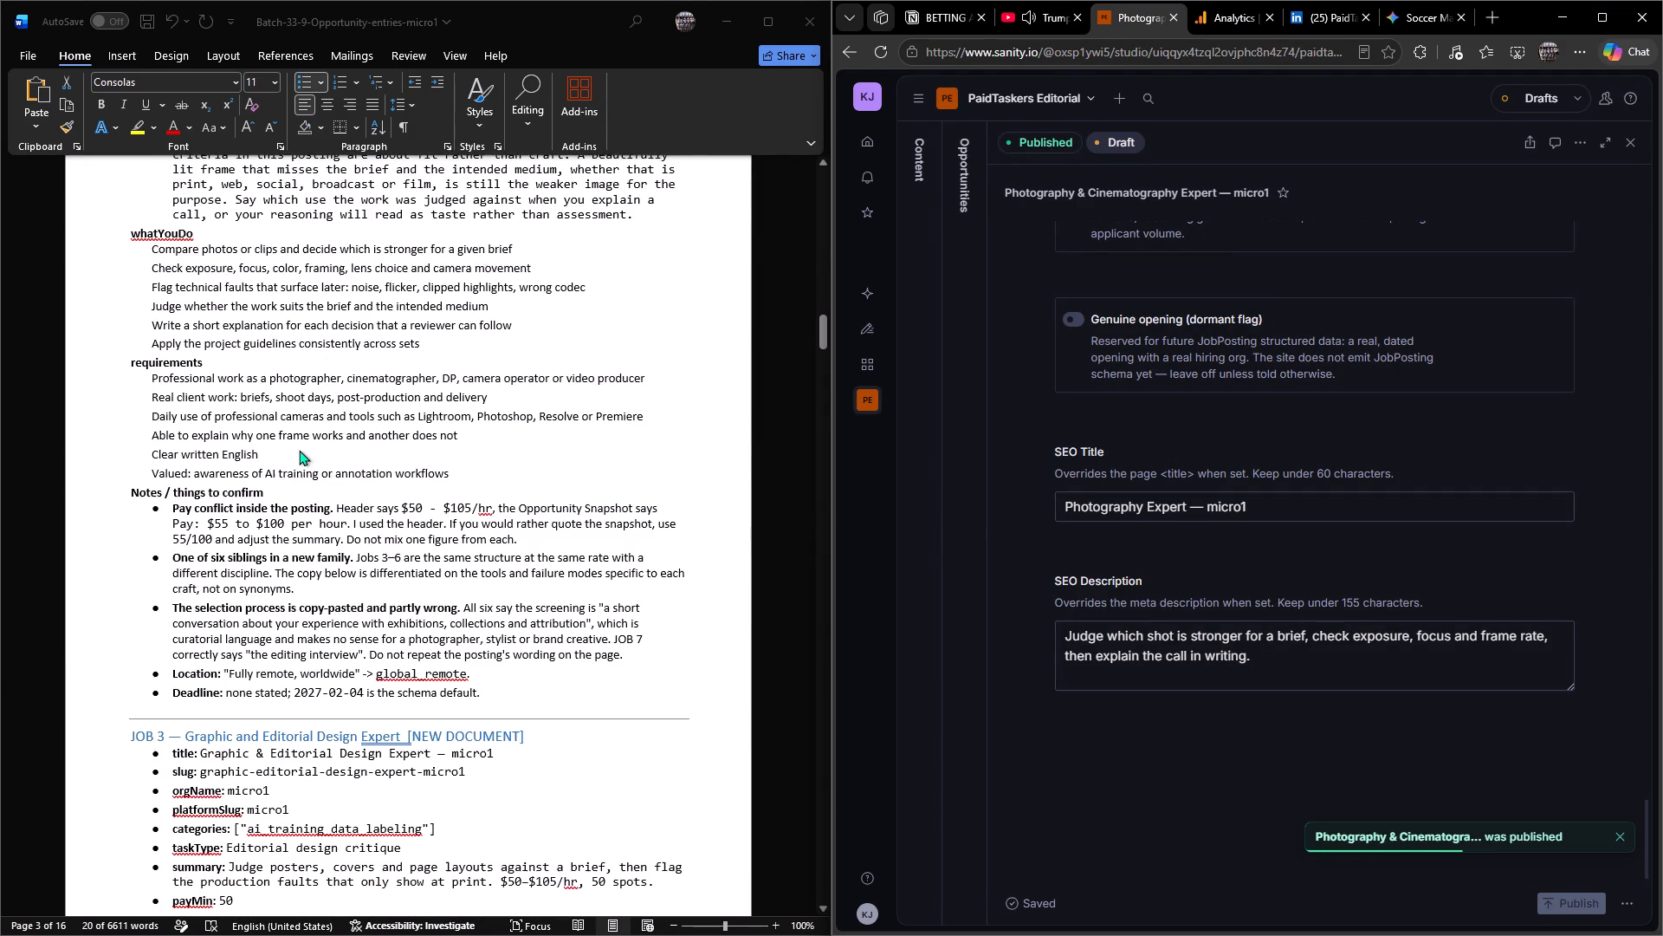
{"action": "scroll", "coordinate": [299, 450], "scroll_direction": "down", "scroll_amount": 5}
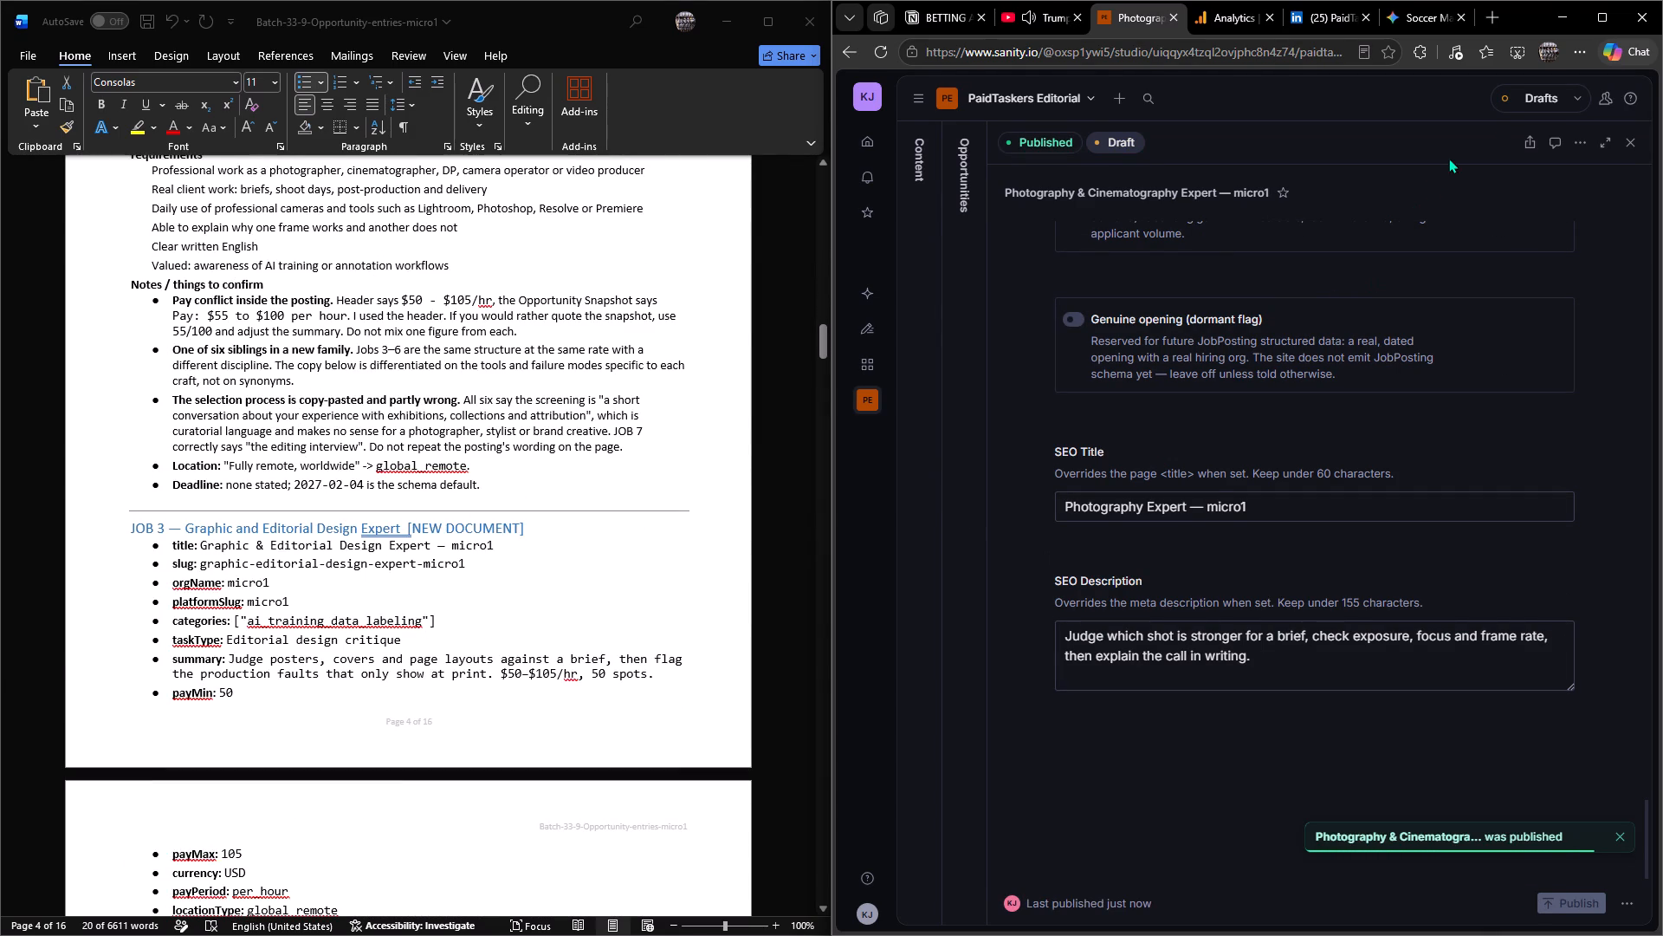
{"action": "left_click", "coordinate": [1582, 97]}
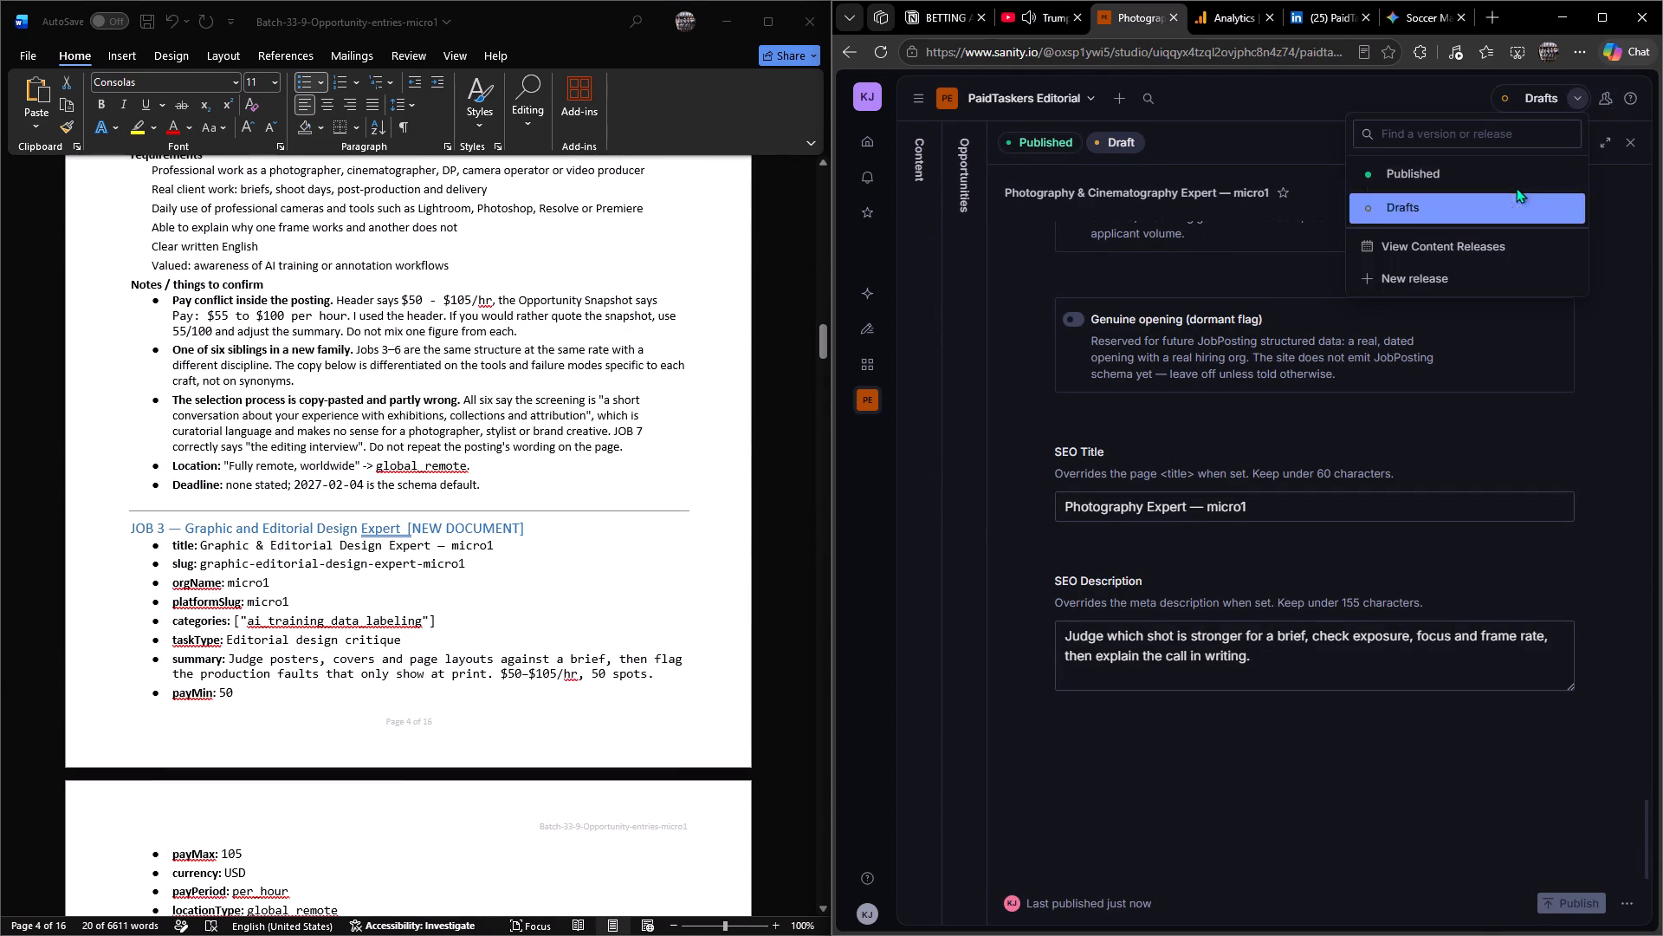
{"action": "left_click", "coordinate": [1517, 179]}
{"action": "scroll", "coordinate": [563, 475], "scroll_direction": "down", "scroll_amount": 10}
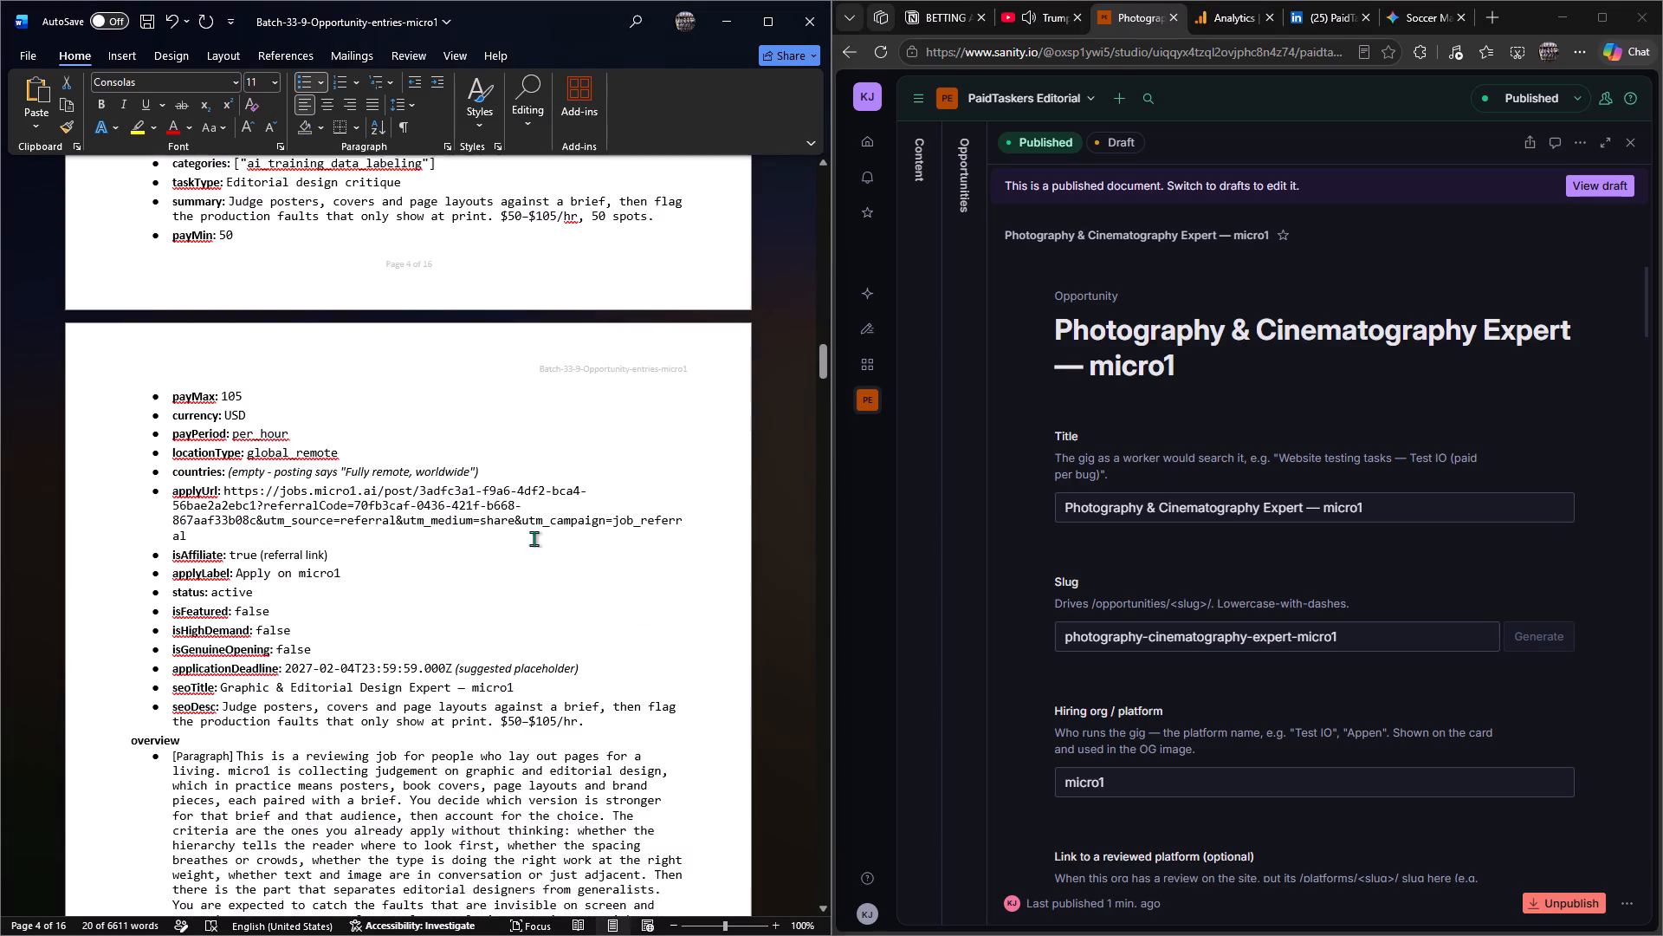
{"action": "scroll", "coordinate": [534, 538], "scroll_direction": "down", "scroll_amount": 3}
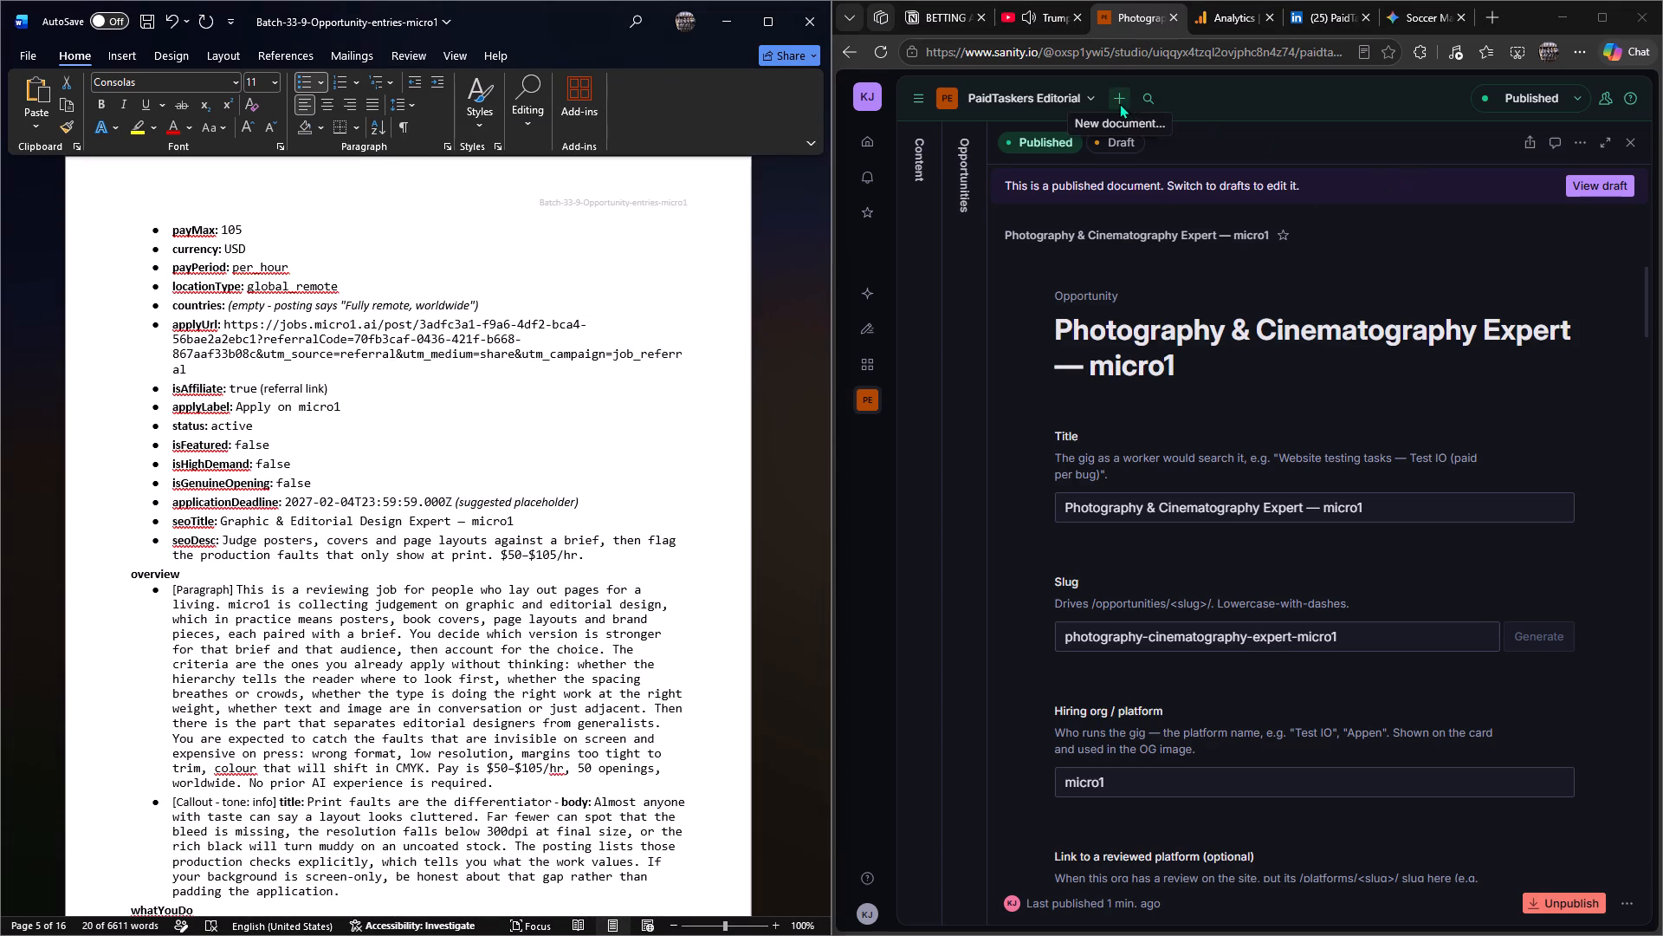
{"action": "left_click", "coordinate": [1110, 100]}
{"action": "left_click", "coordinate": [1063, 390]}
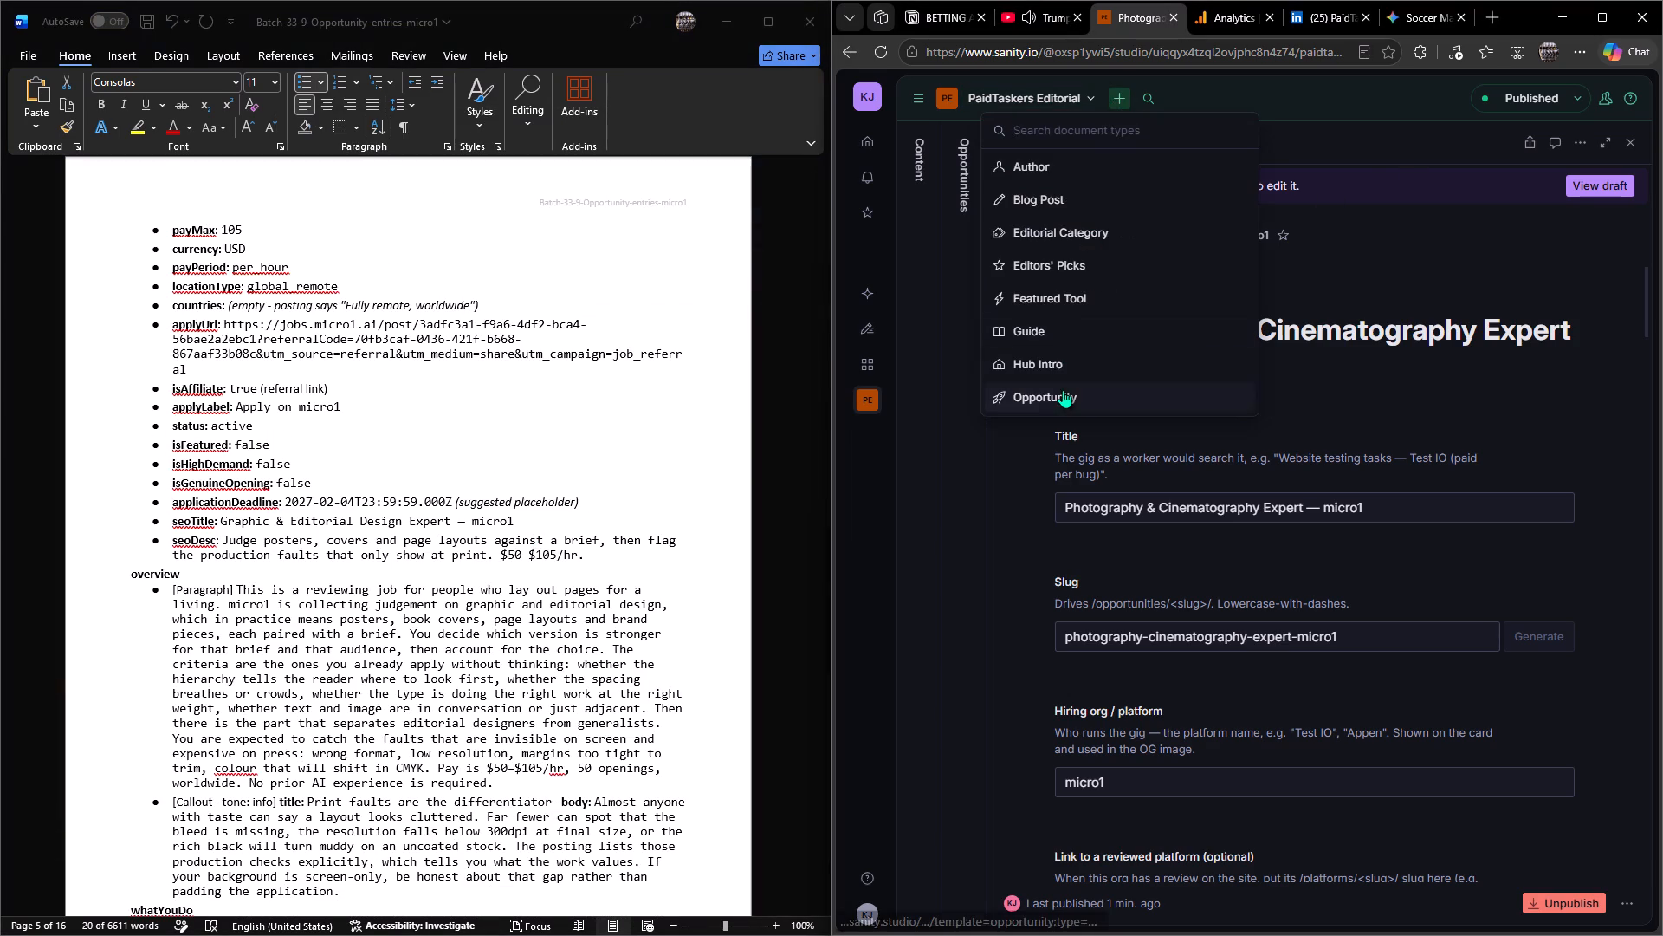
{"action": "left_click", "coordinate": [113, 369]}
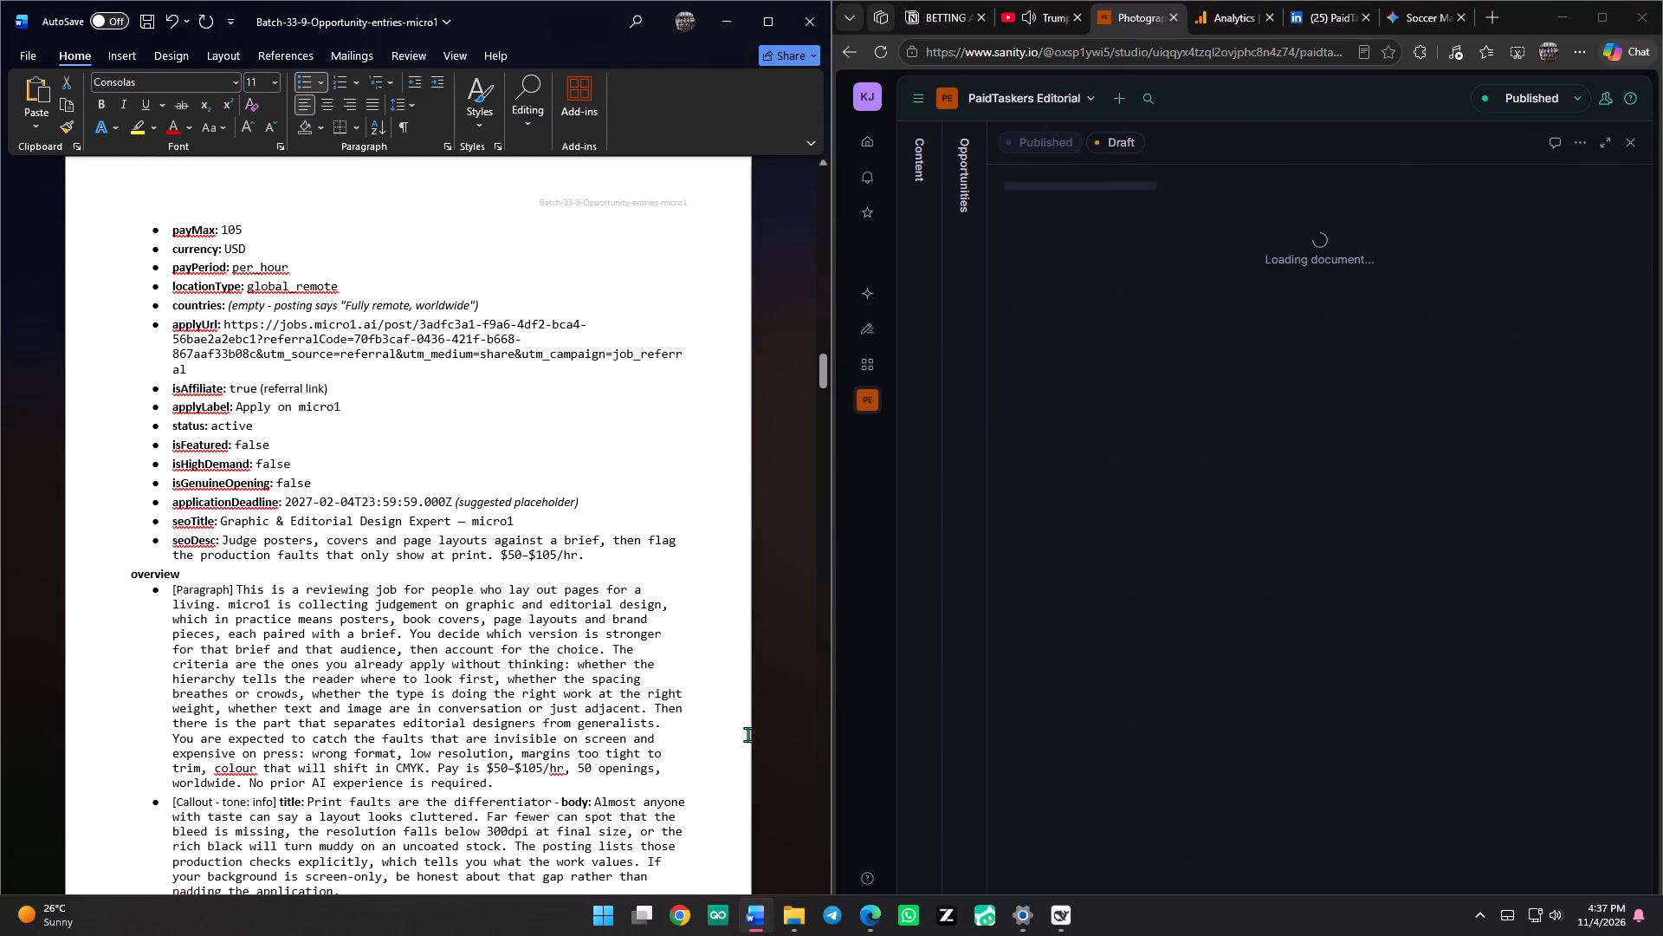
Switch the new Opportunity document to its draft version so it can be edited.
{"action": "scroll", "coordinate": [306, 556], "scroll_direction": "down", "scroll_amount": 8}
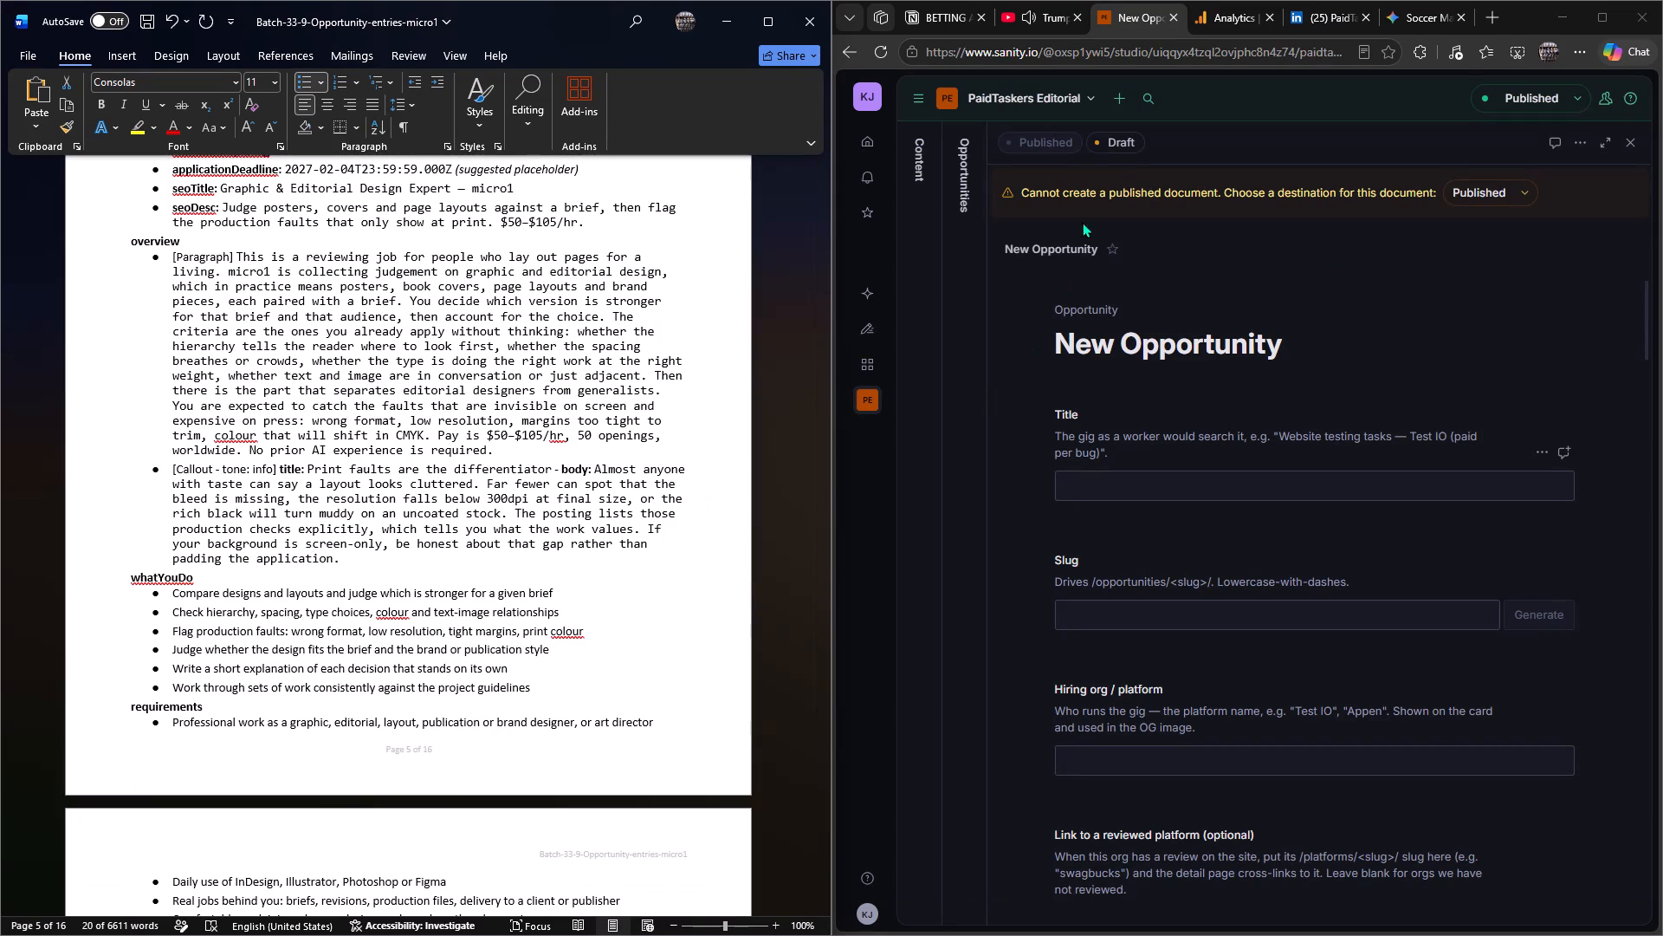
{"action": "left_click", "coordinate": [1125, 150]}
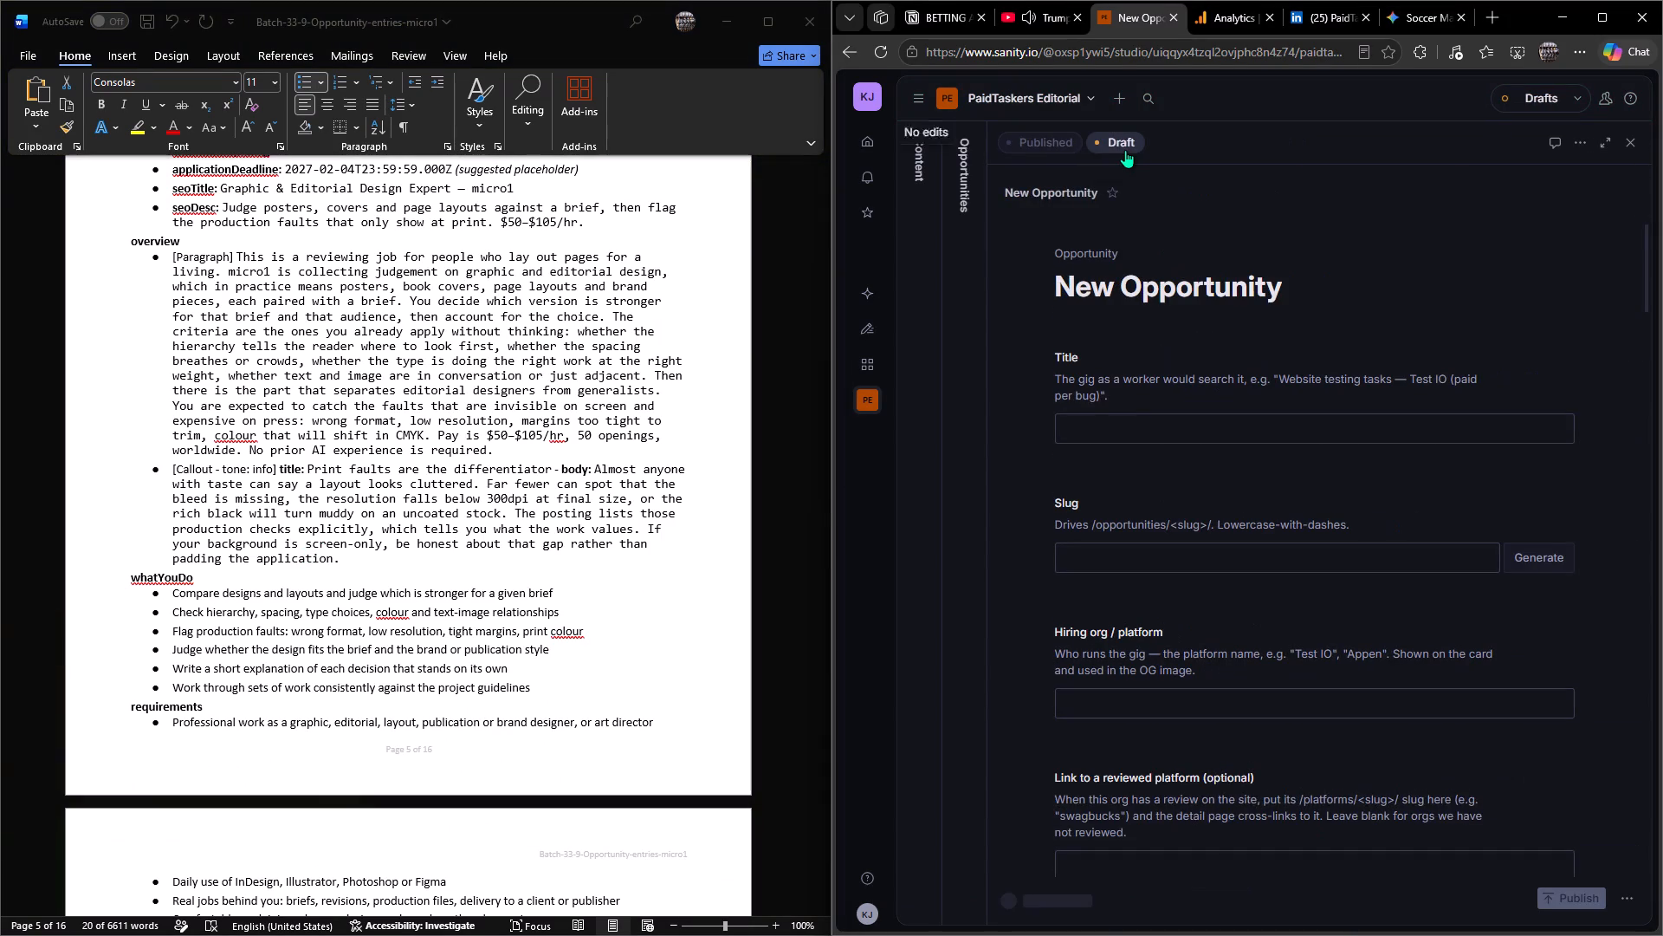
Copy Job 3's title from Word into the Title field: "Graphic & Editorial Design Expert — micro1".
{"action": "scroll", "coordinate": [1102, 316], "scroll_direction": "down", "scroll_amount": 2}
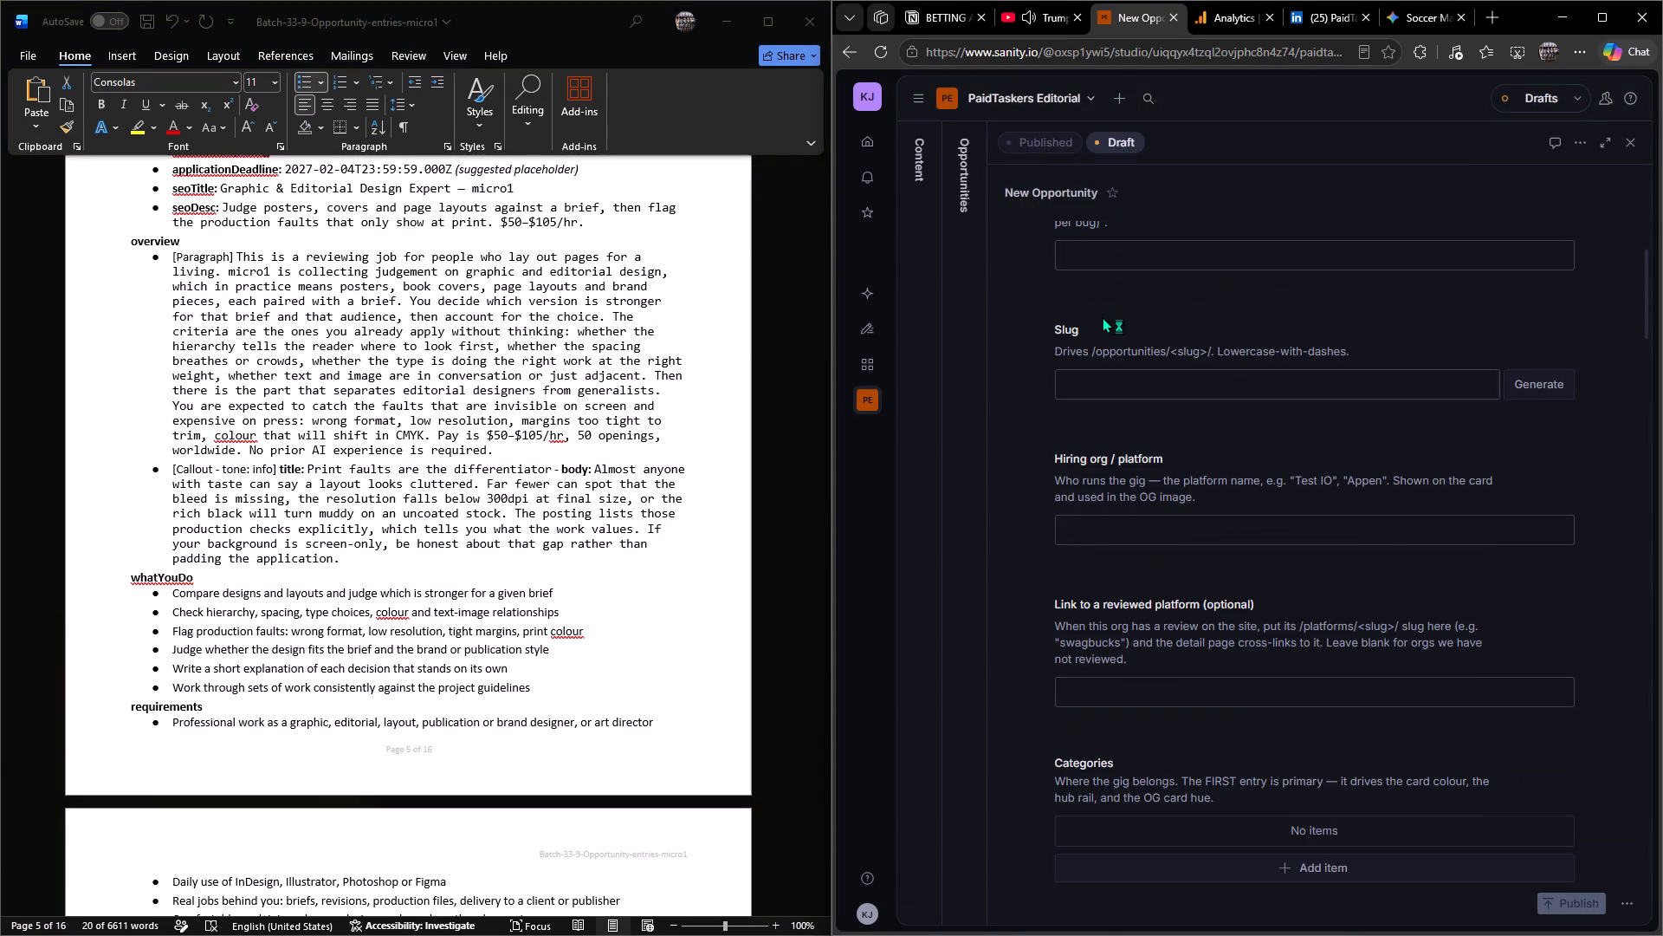
{"action": "left_click", "coordinate": [418, 347]}
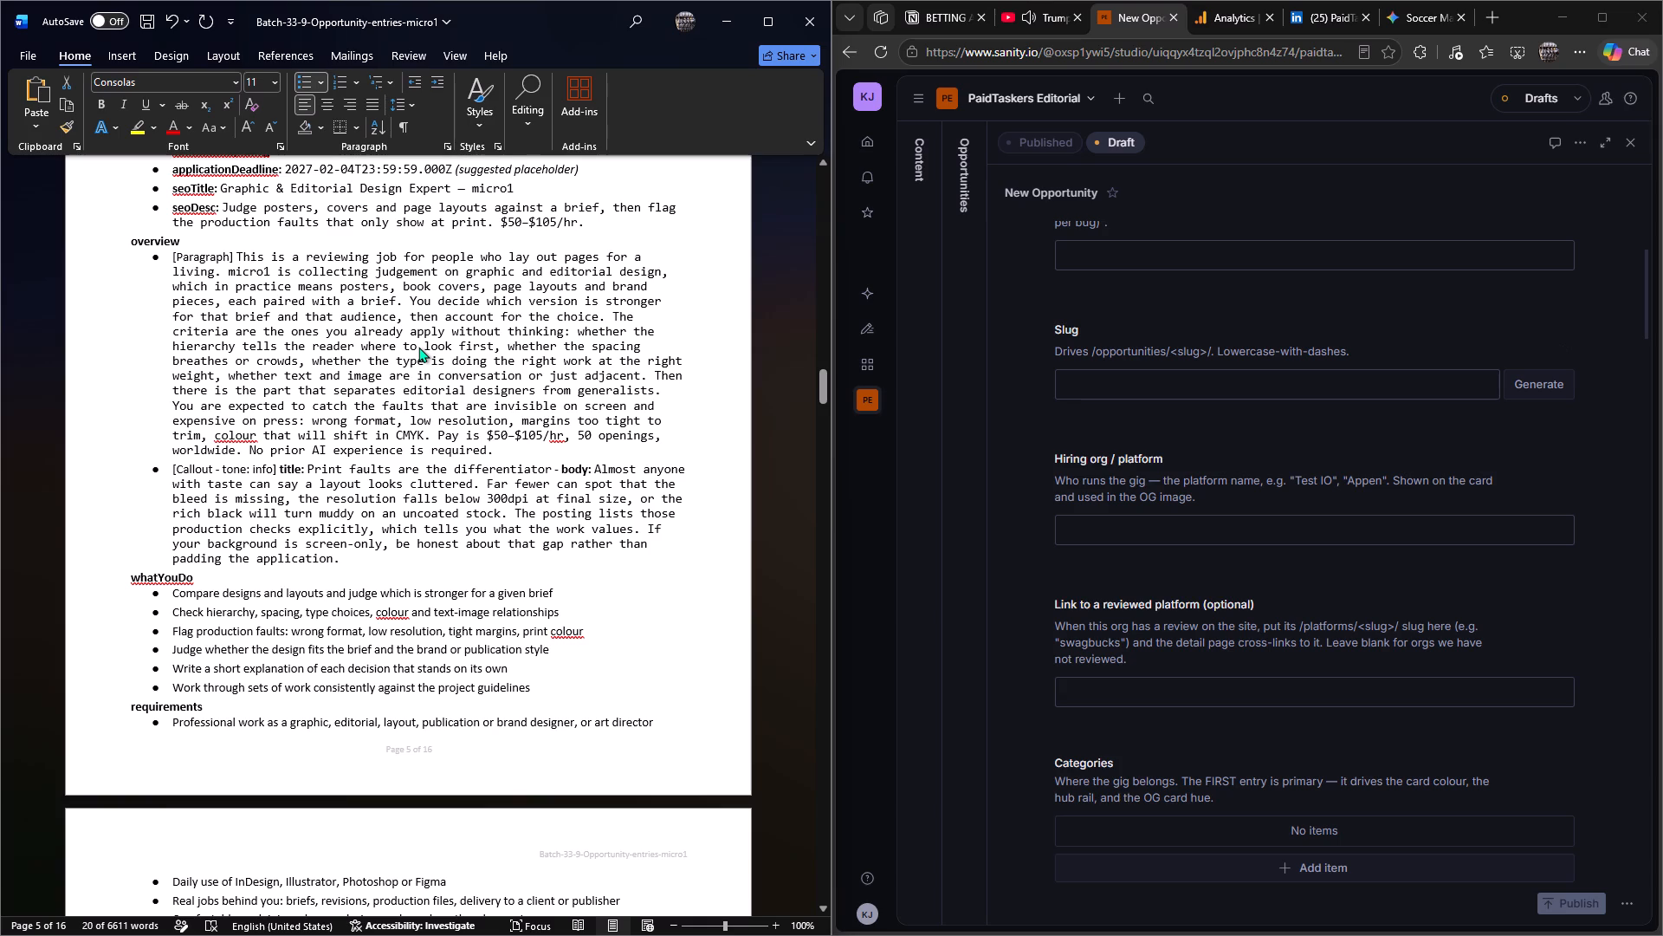
{"action": "scroll", "coordinate": [418, 347], "scroll_direction": "up", "scroll_amount": 17}
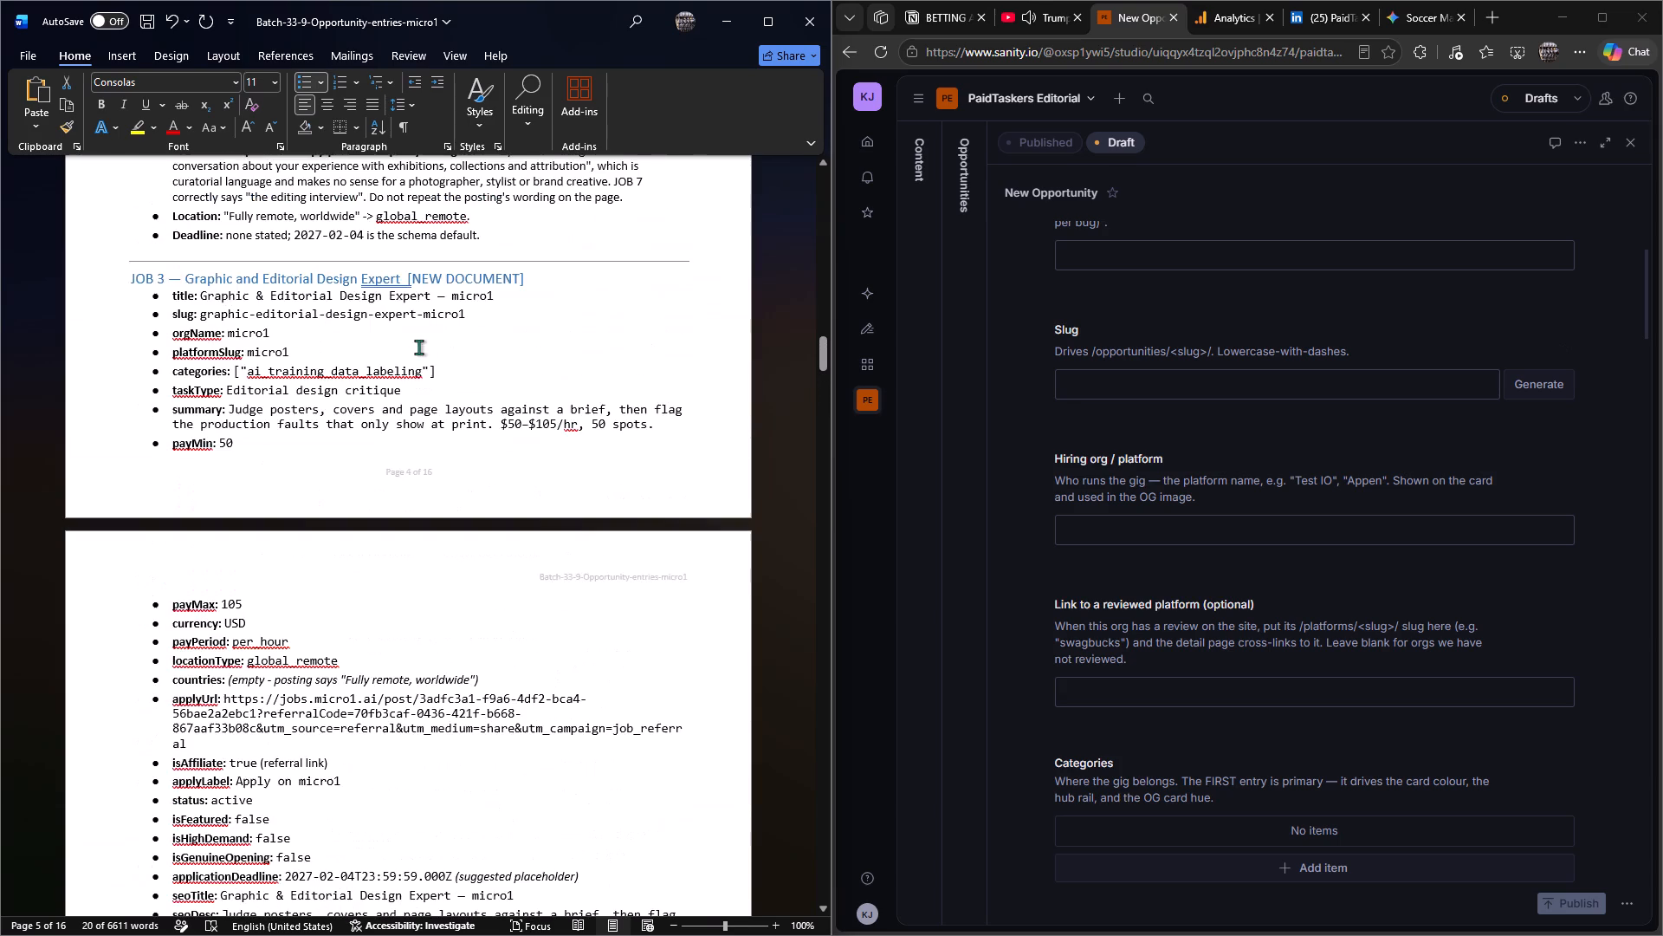
{"action": "scroll", "coordinate": [1234, 380], "scroll_direction": "up", "scroll_amount": 2}
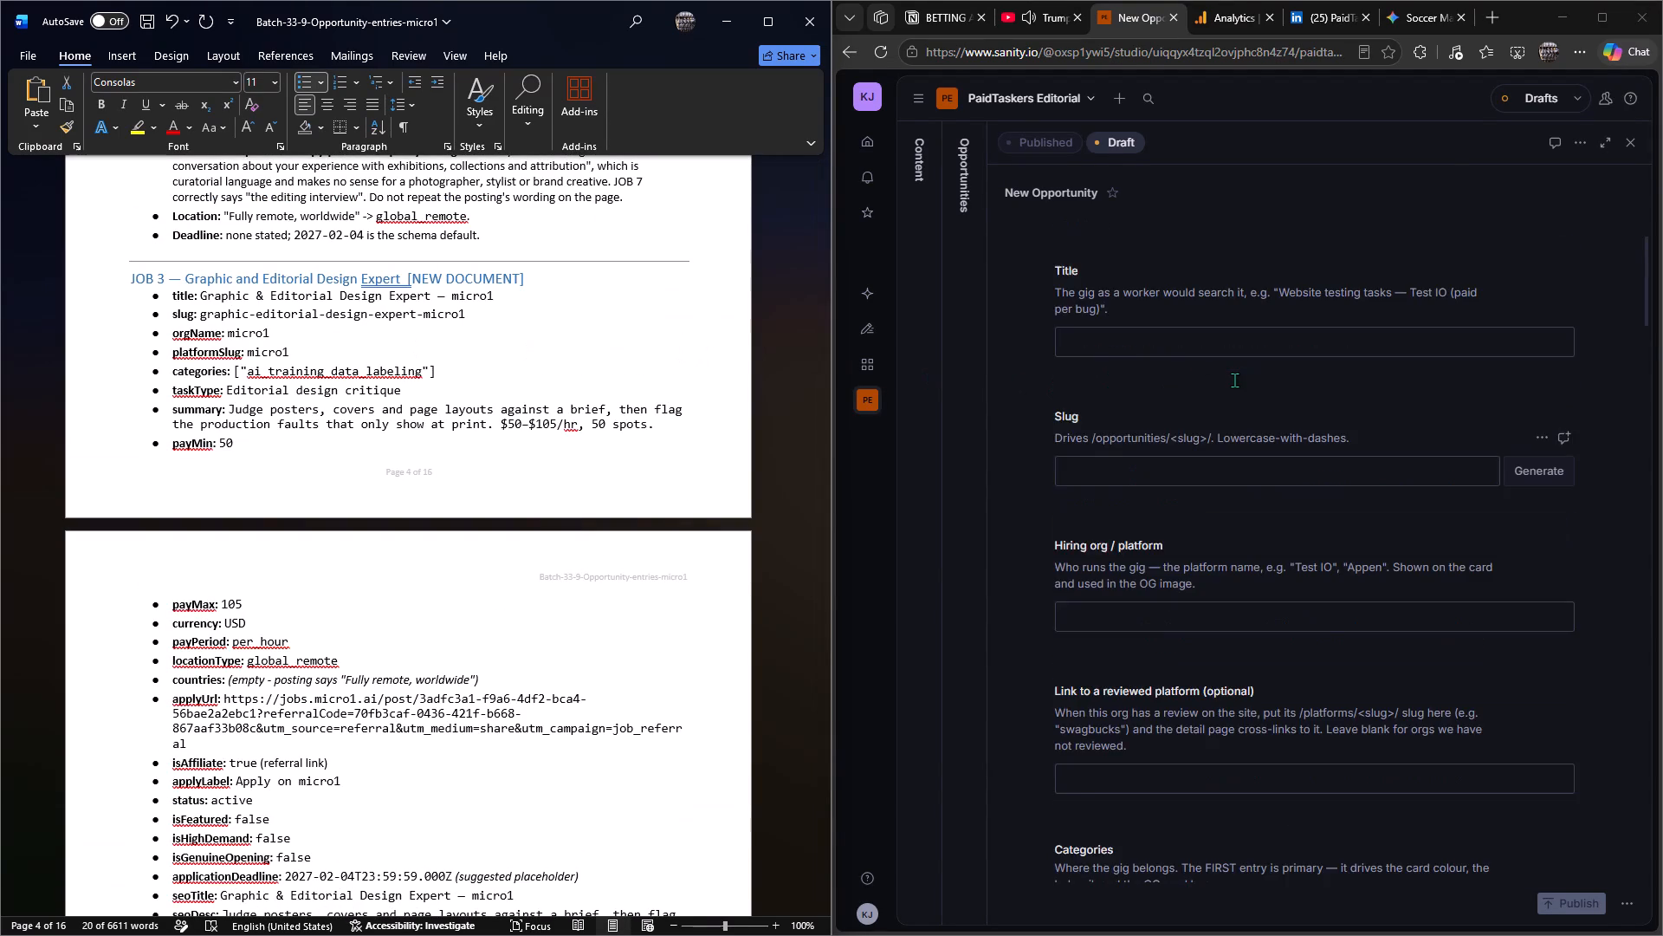
{"action": "left_click", "coordinate": [1207, 429]}
{"action": "left_click", "coordinate": [407, 397]}
{"action": "left_click_drag", "start_coordinate": [510, 301], "coordinate": [479, 304]}
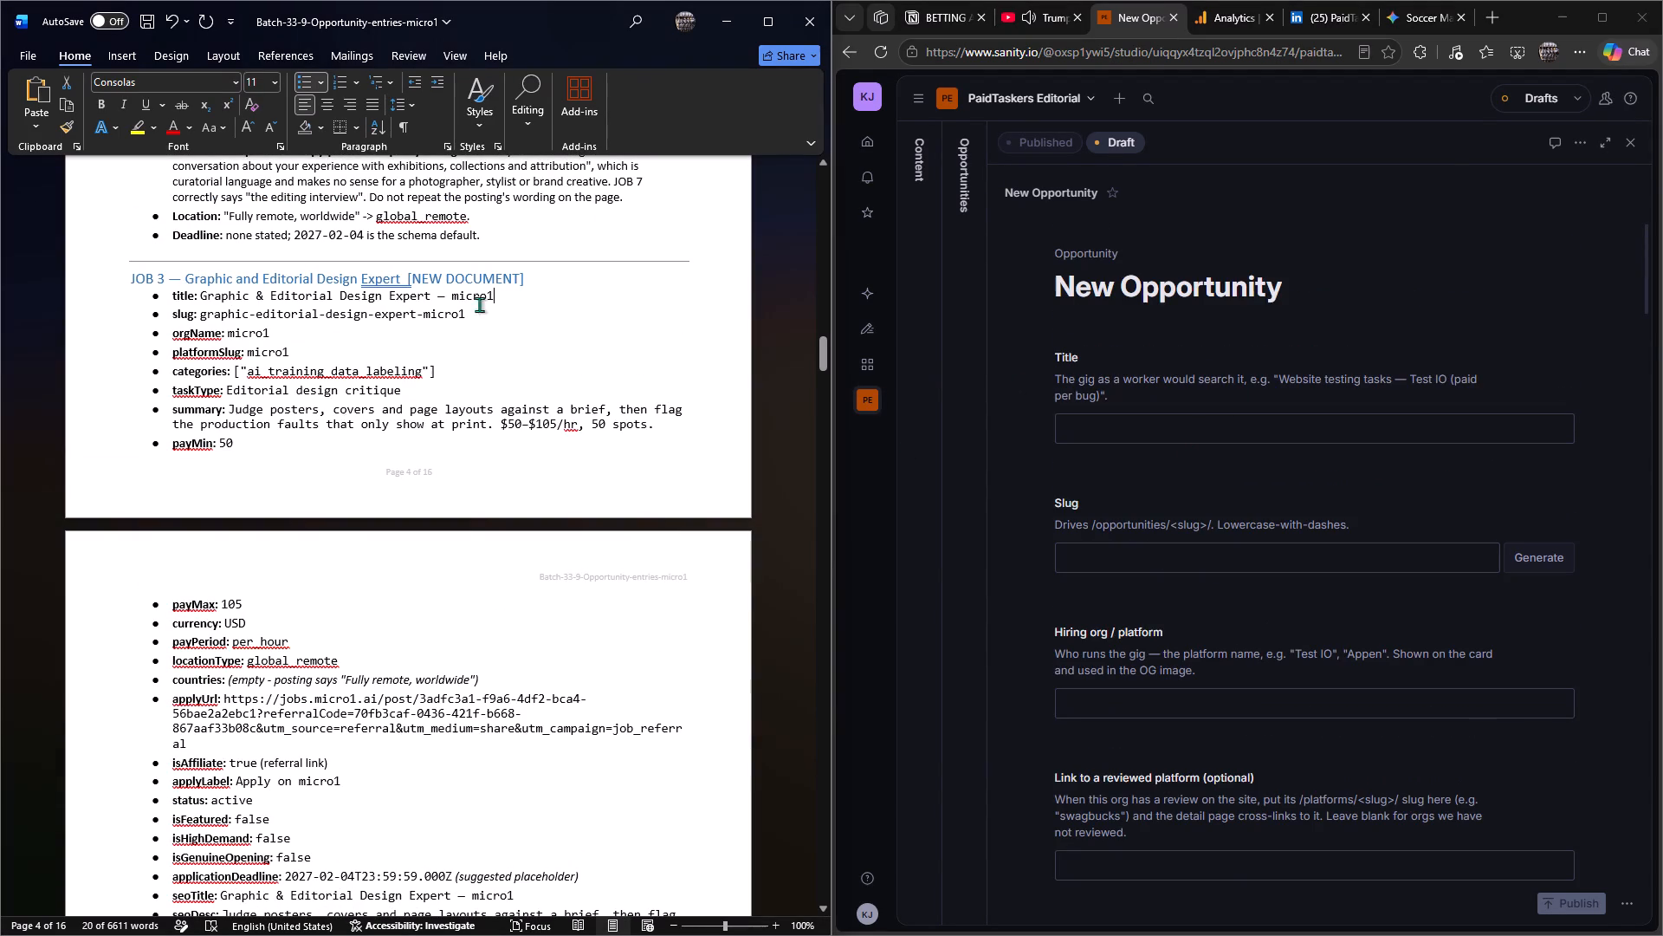
{"action": "left_click_drag", "start_coordinate": [479, 304], "coordinate": [216, 293]}
{"action": "key", "text": "ctrl+c"}
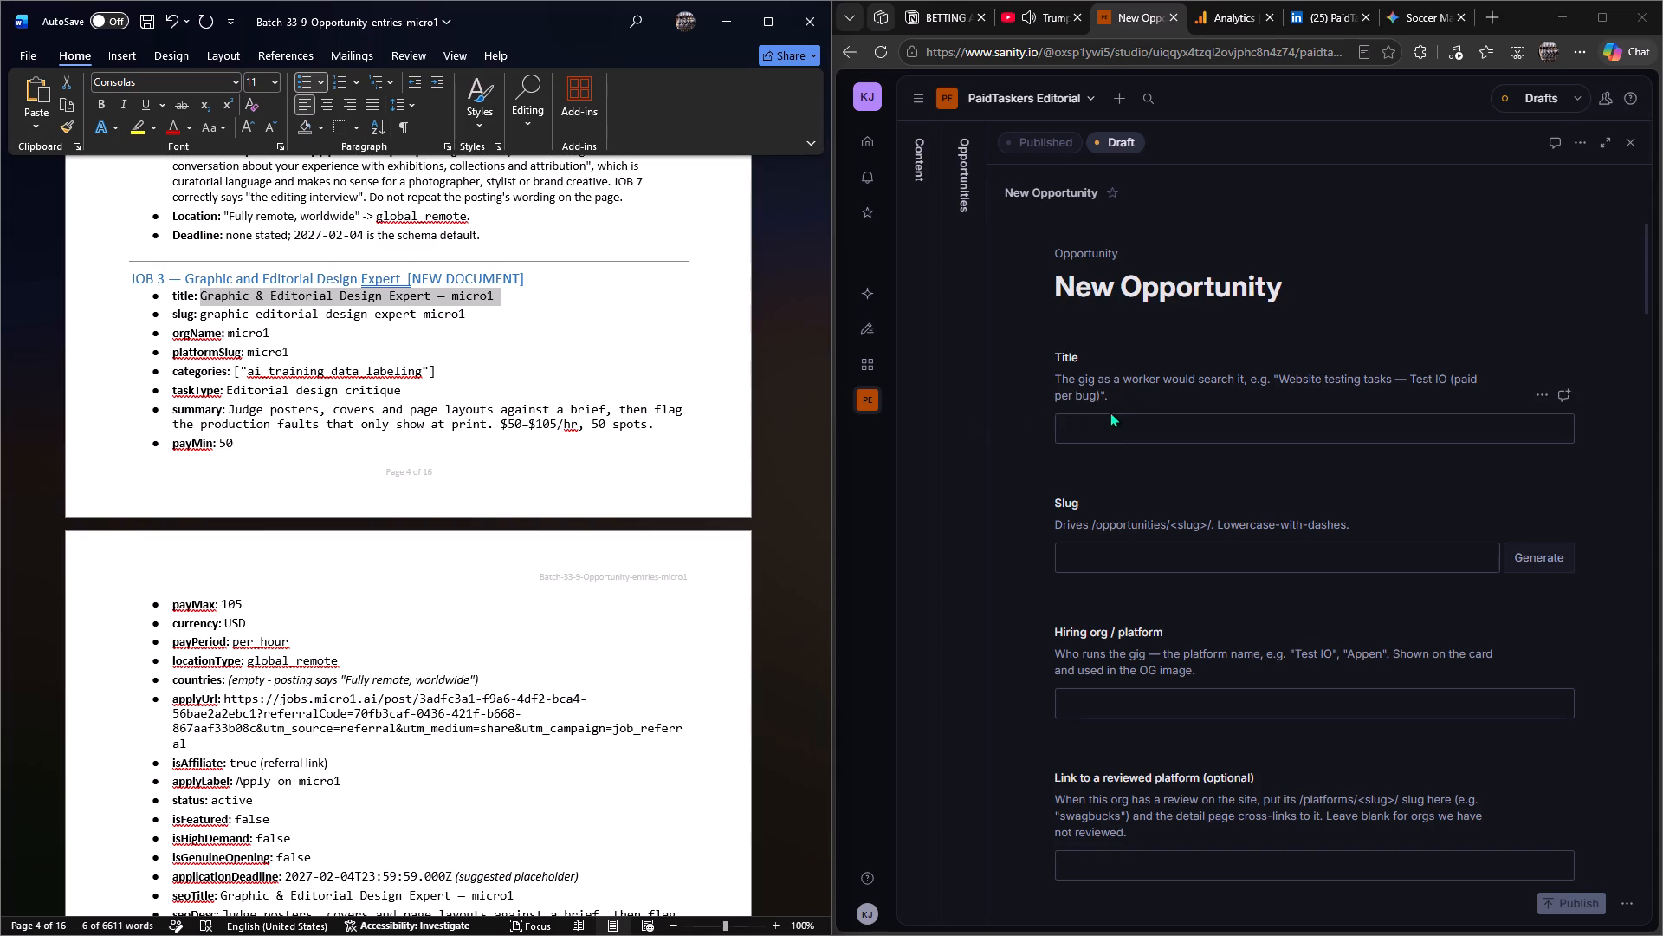
{"action": "left_click", "coordinate": [1117, 413]}
{"action": "left_click", "coordinate": [1118, 424]}
{"action": "key", "text": "ctrl+v"}
Copy Job 3's slug, graphic-editorial-design-expert-micro1, from Word into the Slug field.
{"action": "left_click", "coordinate": [1109, 549]}
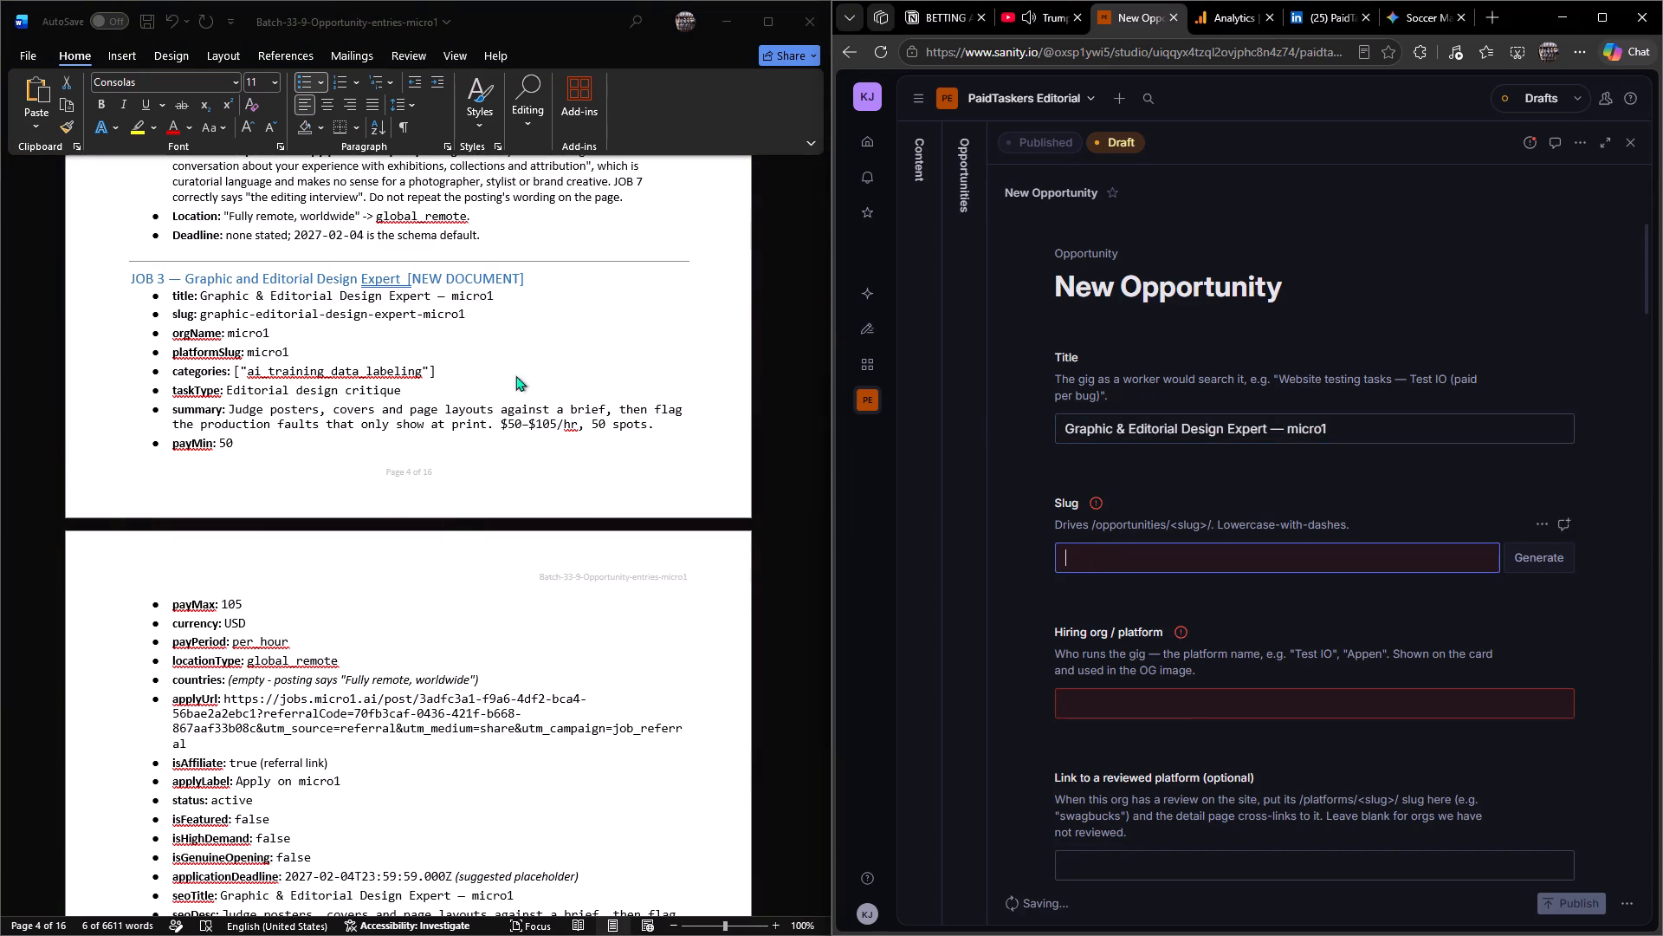
{"action": "left_click", "coordinate": [405, 319]}
{"action": "left_click_drag", "start_coordinate": [489, 316], "coordinate": [235, 314]}
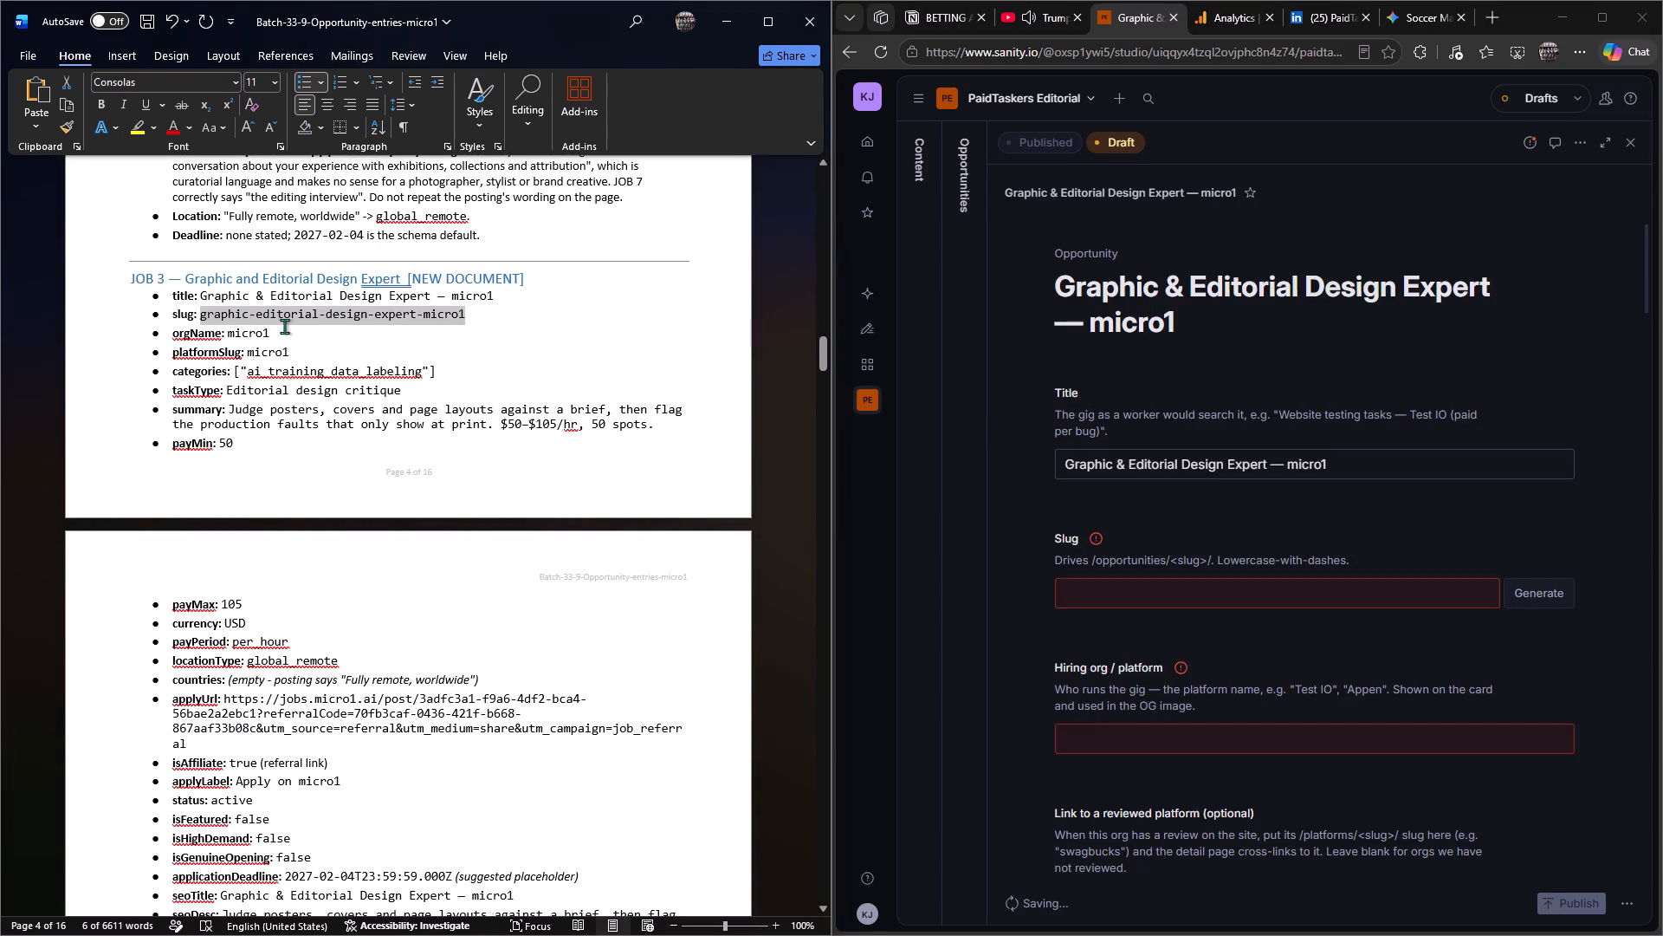
{"action": "key", "text": "ctrl+c"}
{"action": "left_click", "coordinate": [1115, 601]}
{"action": "key", "text": "ctrl+v"}
Copy micro1 from Word's orgName into both the Hiring org / platform and Link to a reviewed platform fields.
{"action": "left_click", "coordinate": [412, 328]}
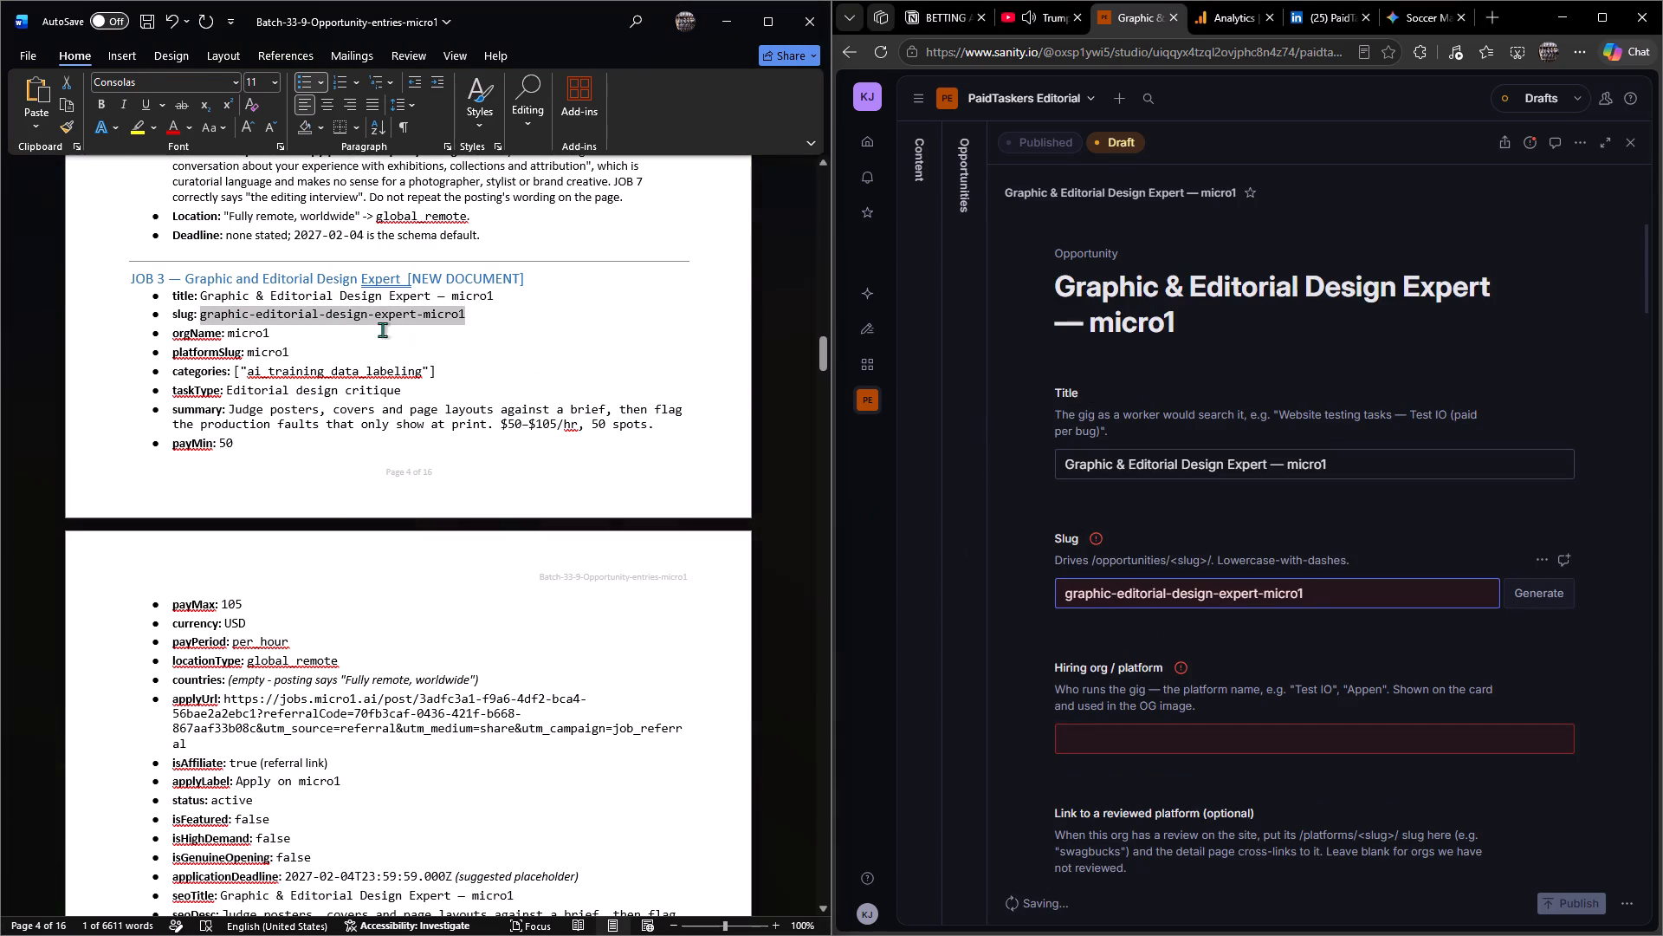
{"action": "left_click", "coordinate": [274, 322]}
{"action": "left_click_drag", "start_coordinate": [280, 331], "coordinate": [230, 332]}
{"action": "key", "text": "ctrl+c"}
{"action": "scroll", "coordinate": [1187, 661], "scroll_direction": "down", "scroll_amount": 3}
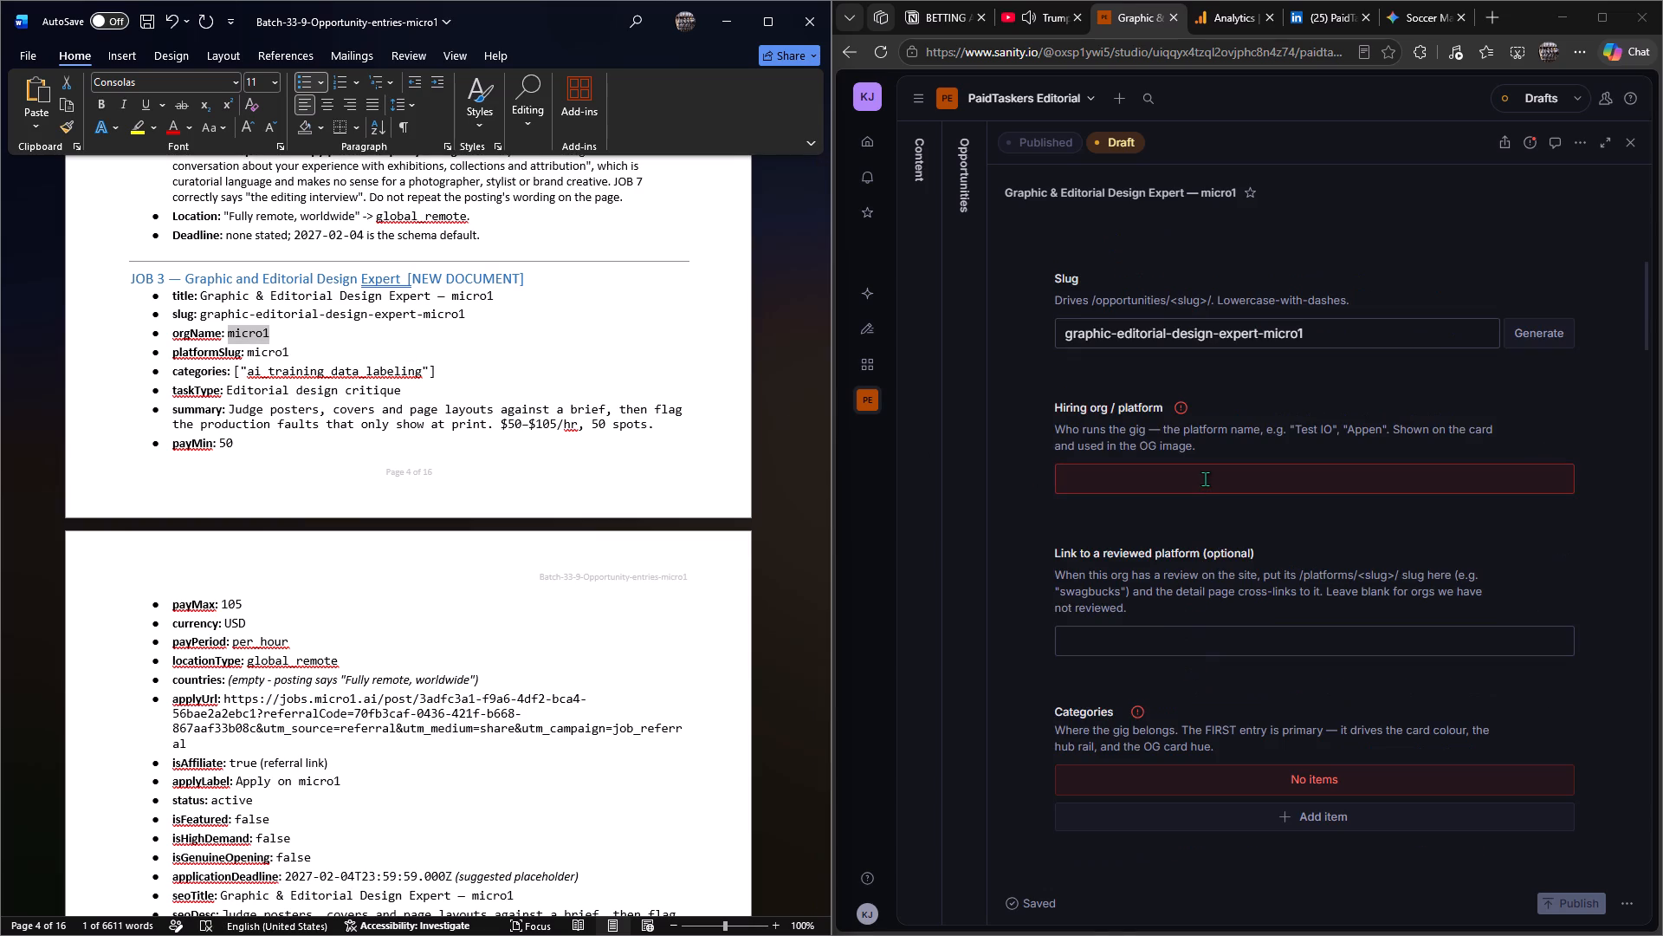
{"action": "left_click", "coordinate": [1205, 478]}
{"action": "key", "text": "ctrl+v"}
{"action": "key", "text": "ctrl+z"}
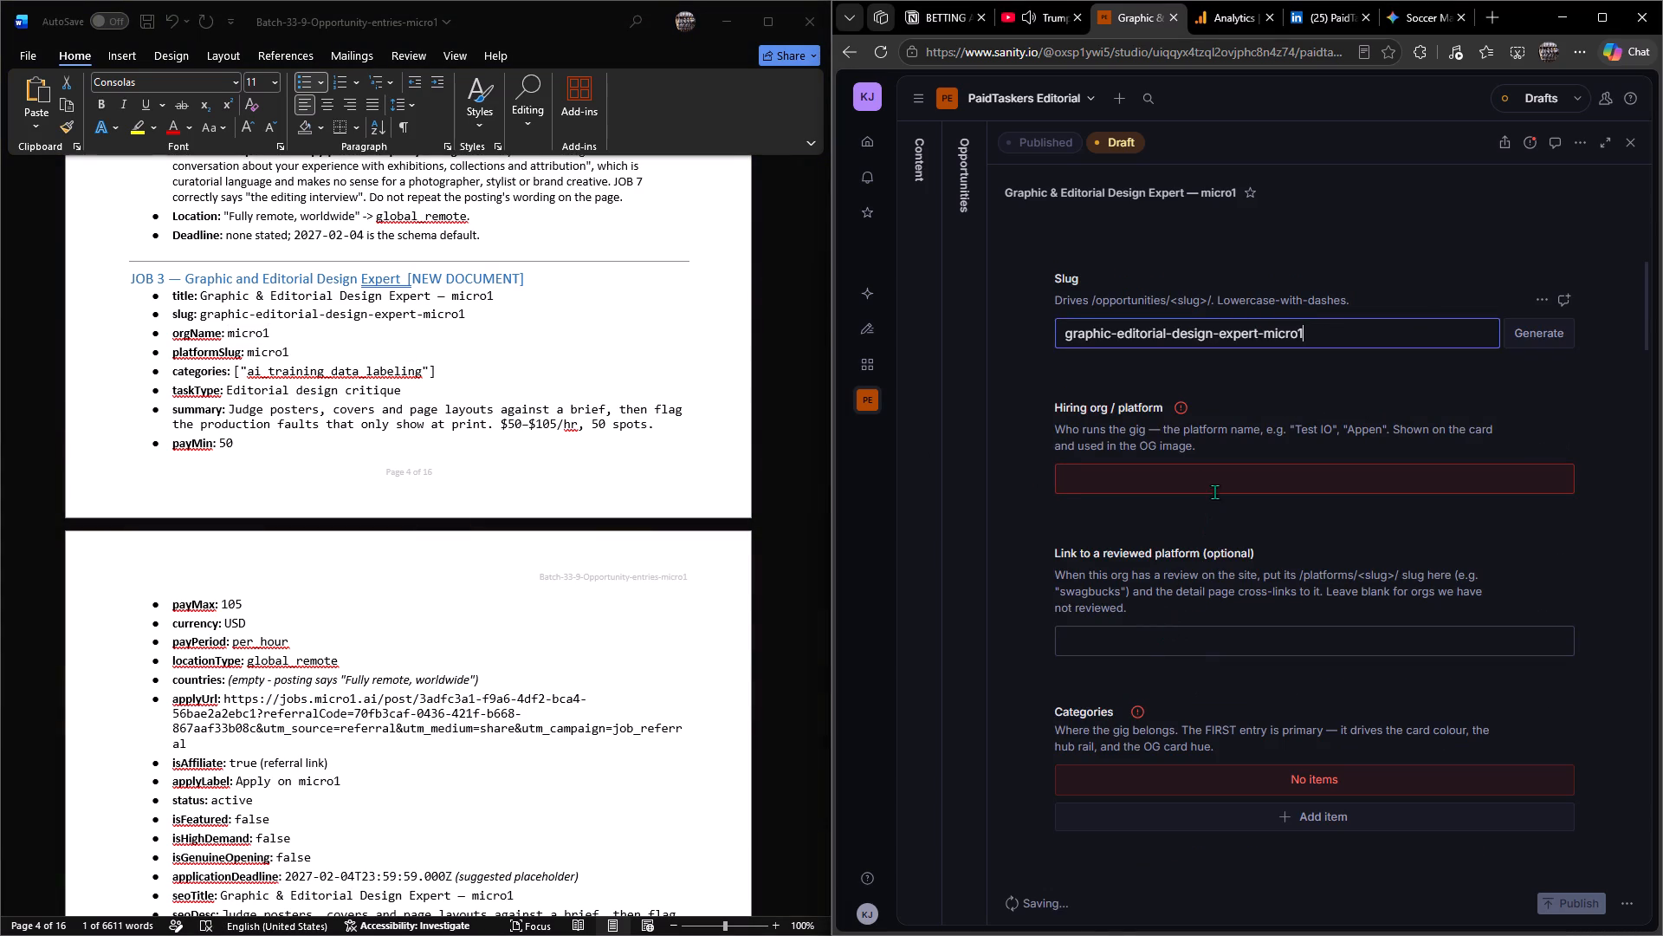
{"action": "left_click", "coordinate": [1221, 479]}
{"action": "key", "text": "ctrl+v"}
{"action": "left_click", "coordinate": [1183, 641]}
{"action": "key", "text": "ctrl+v"}
Add one category item and set it to AI Training & Data Labeling.
{"action": "scroll", "coordinate": [1183, 641], "scroll_direction": "down", "scroll_amount": 2}
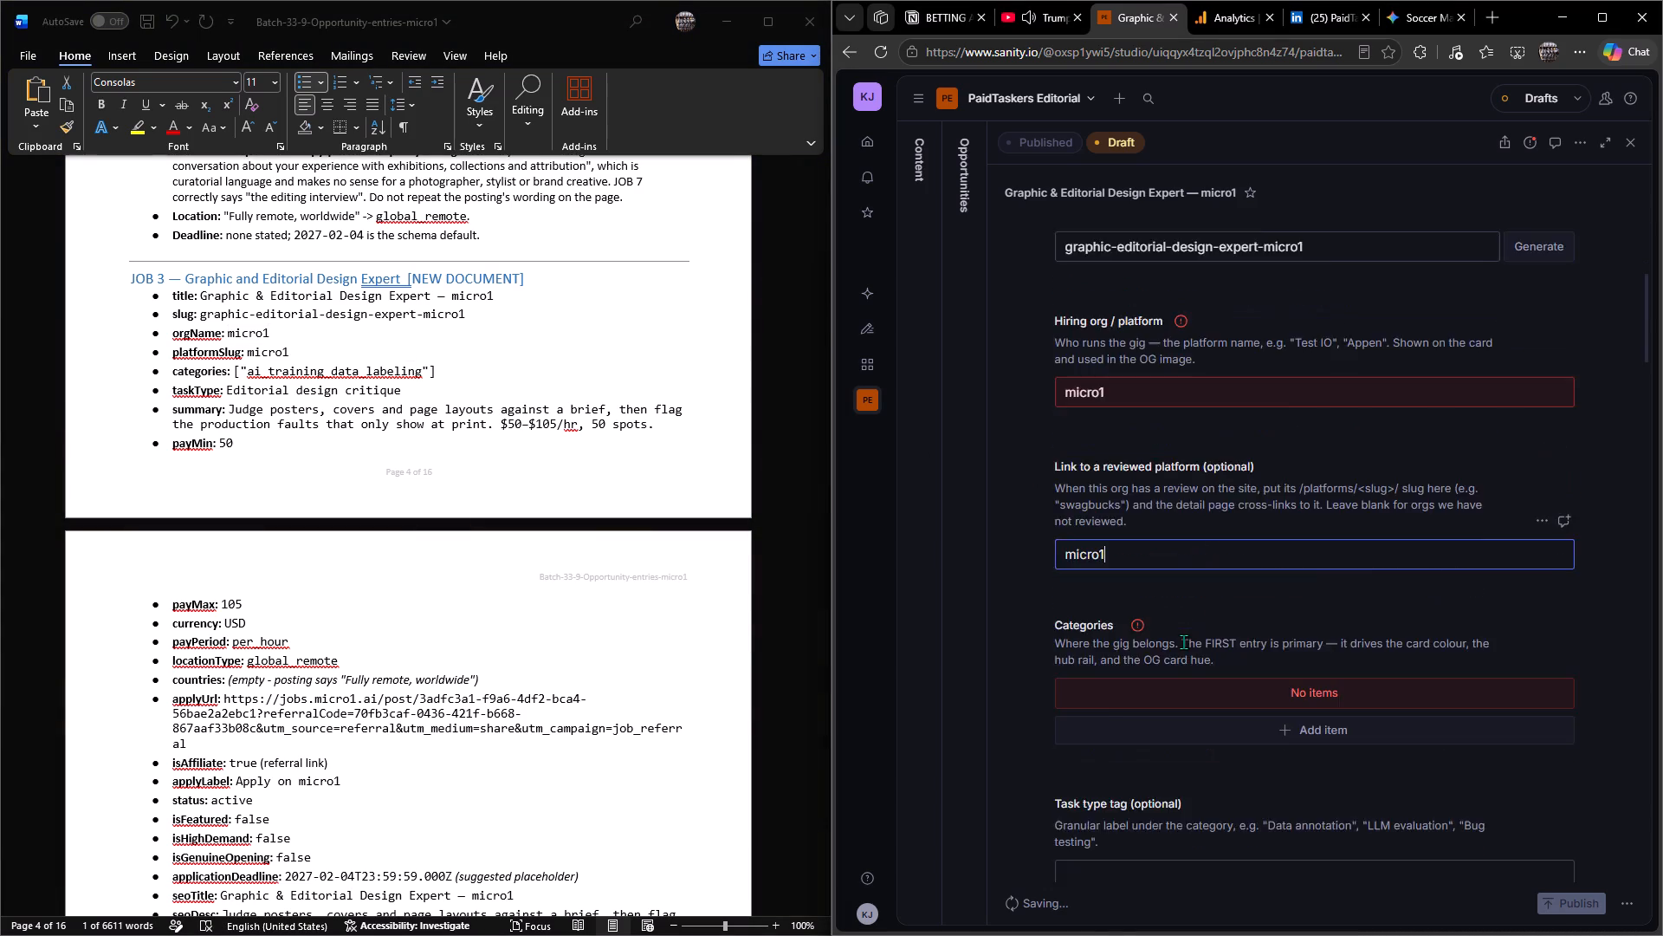
{"action": "left_click", "coordinate": [1185, 639]}
{"action": "left_click", "coordinate": [1200, 591]}
{"action": "left_click", "coordinate": [1200, 608]}
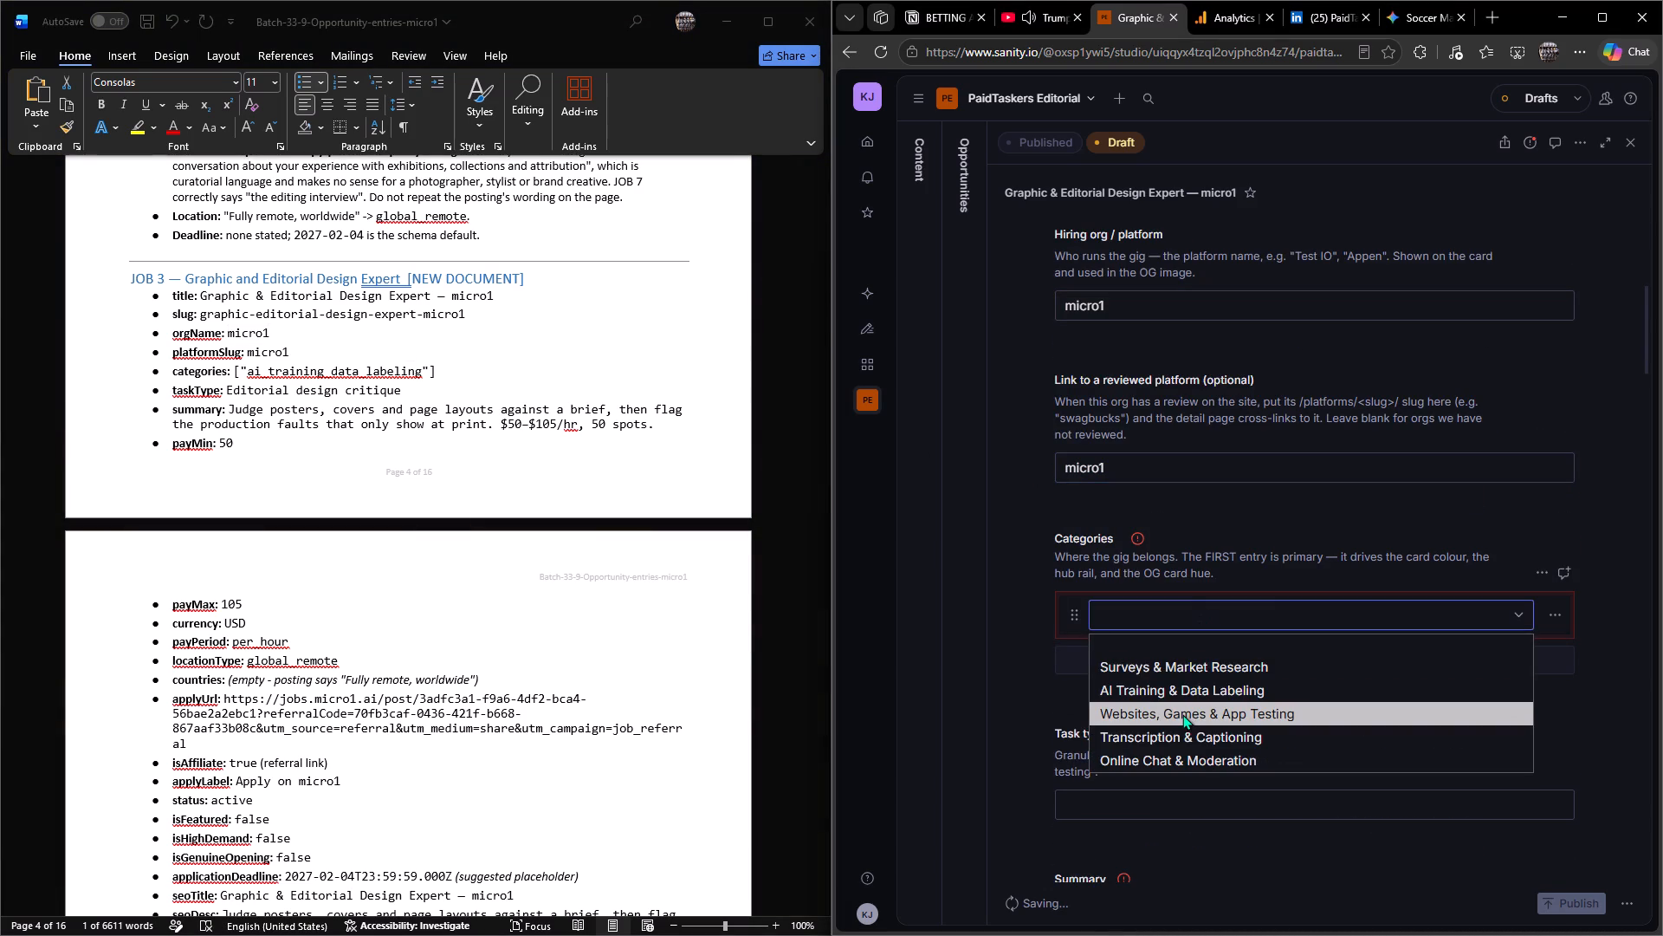
{"action": "left_click", "coordinate": [1195, 686]}
Copy Job 3's taskType, "Editorial design critique", from Word into the Task type tag field.
{"action": "scroll", "coordinate": [1080, 596], "scroll_direction": "down", "scroll_amount": 3}
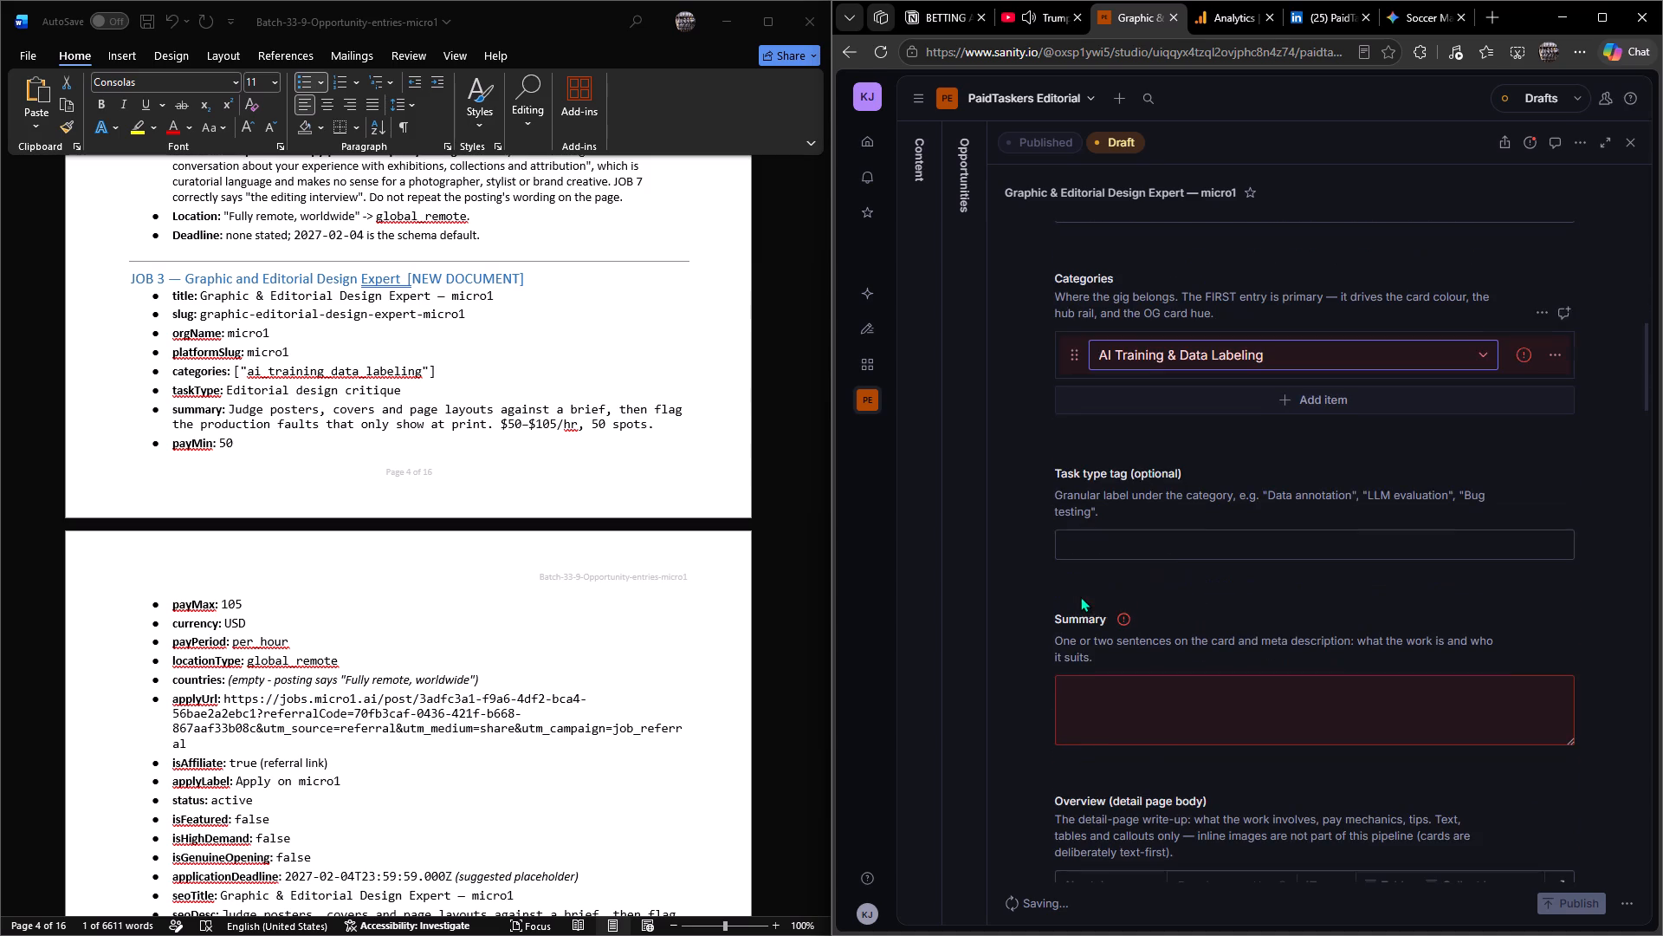
{"action": "left_click", "coordinate": [1032, 504]}
{"action": "left_click", "coordinate": [423, 419]}
{"action": "left_click", "coordinate": [319, 380]}
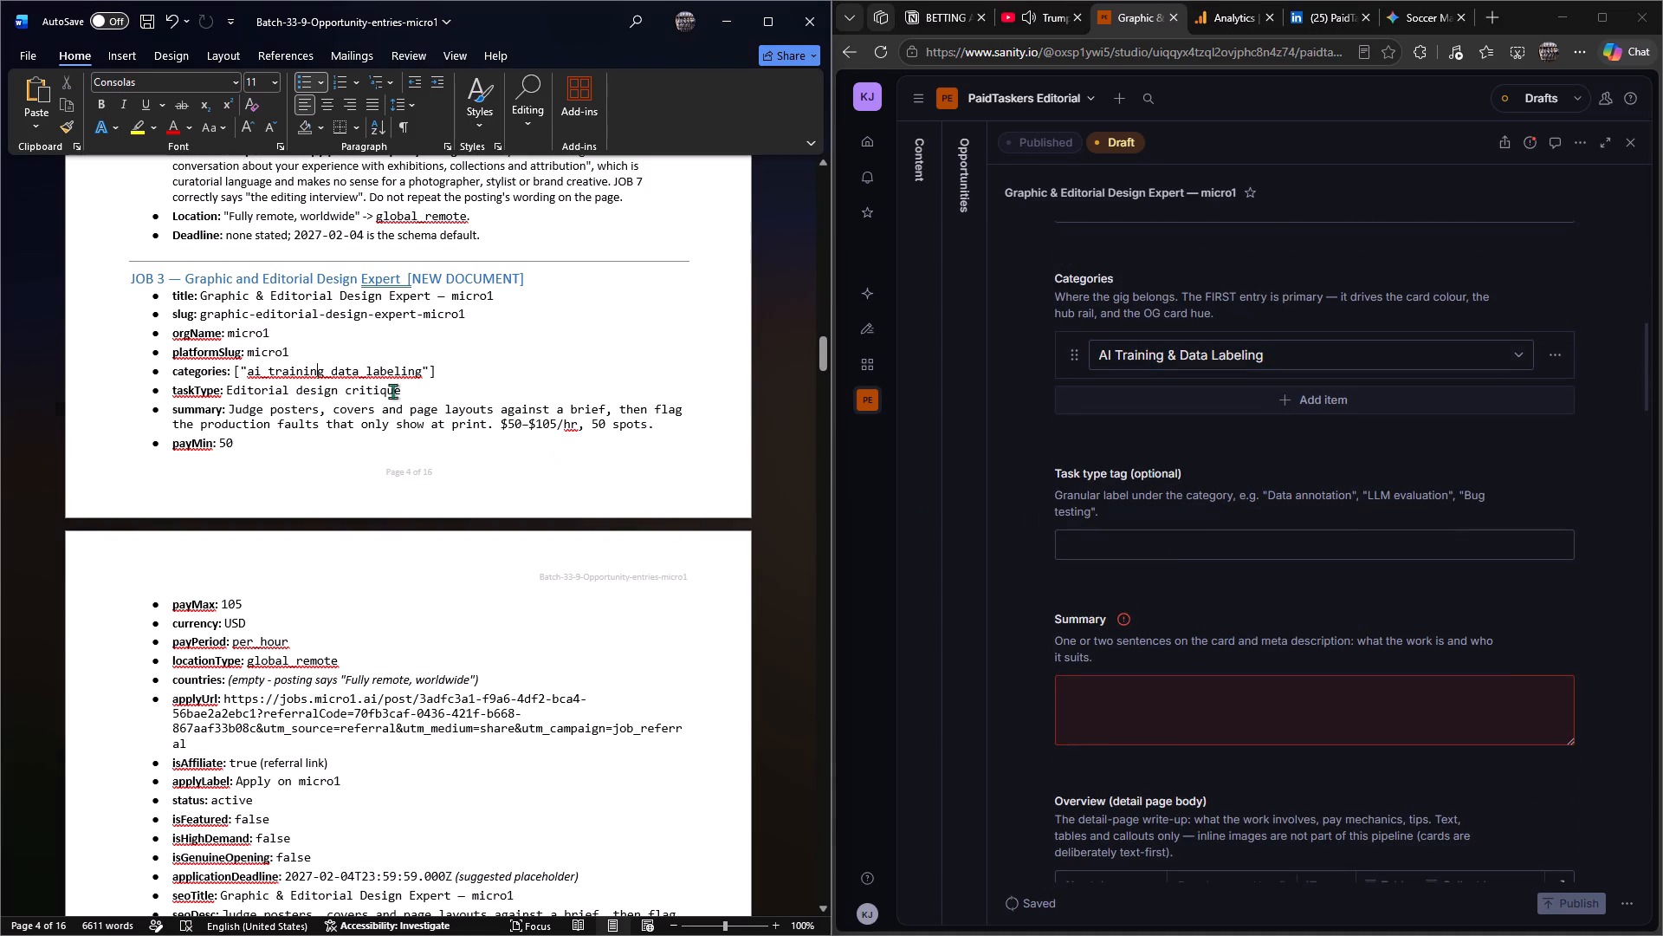
{"action": "left_click_drag", "start_coordinate": [418, 389], "coordinate": [264, 393]}
{"action": "key", "text": "ctrl+c"}
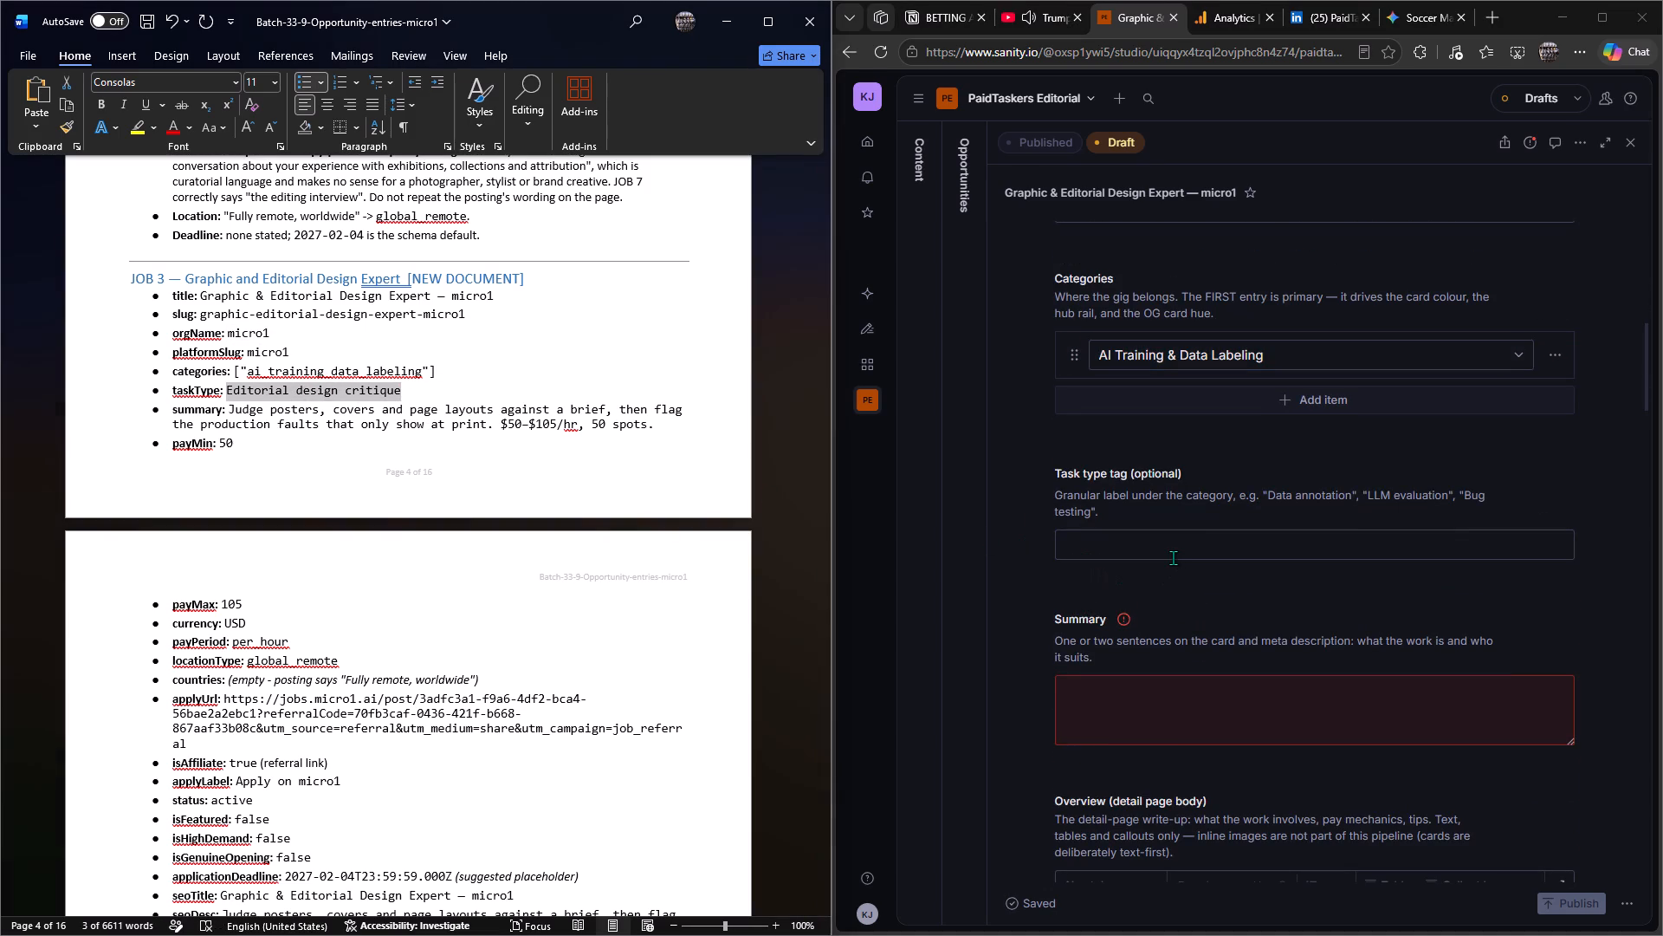
{"action": "left_click", "coordinate": [1173, 557]}
{"action": "key", "text": "ctrl+v"}
Copy Job 3's summary, from "Judge posters, covers and page layouts" to "50 spots.", from Word into the Summary field.
{"action": "left_click", "coordinate": [1139, 731]}
{"action": "left_click", "coordinate": [606, 524]}
{"action": "scroll", "coordinate": [606, 524], "scroll_direction": "down", "scroll_amount": 1}
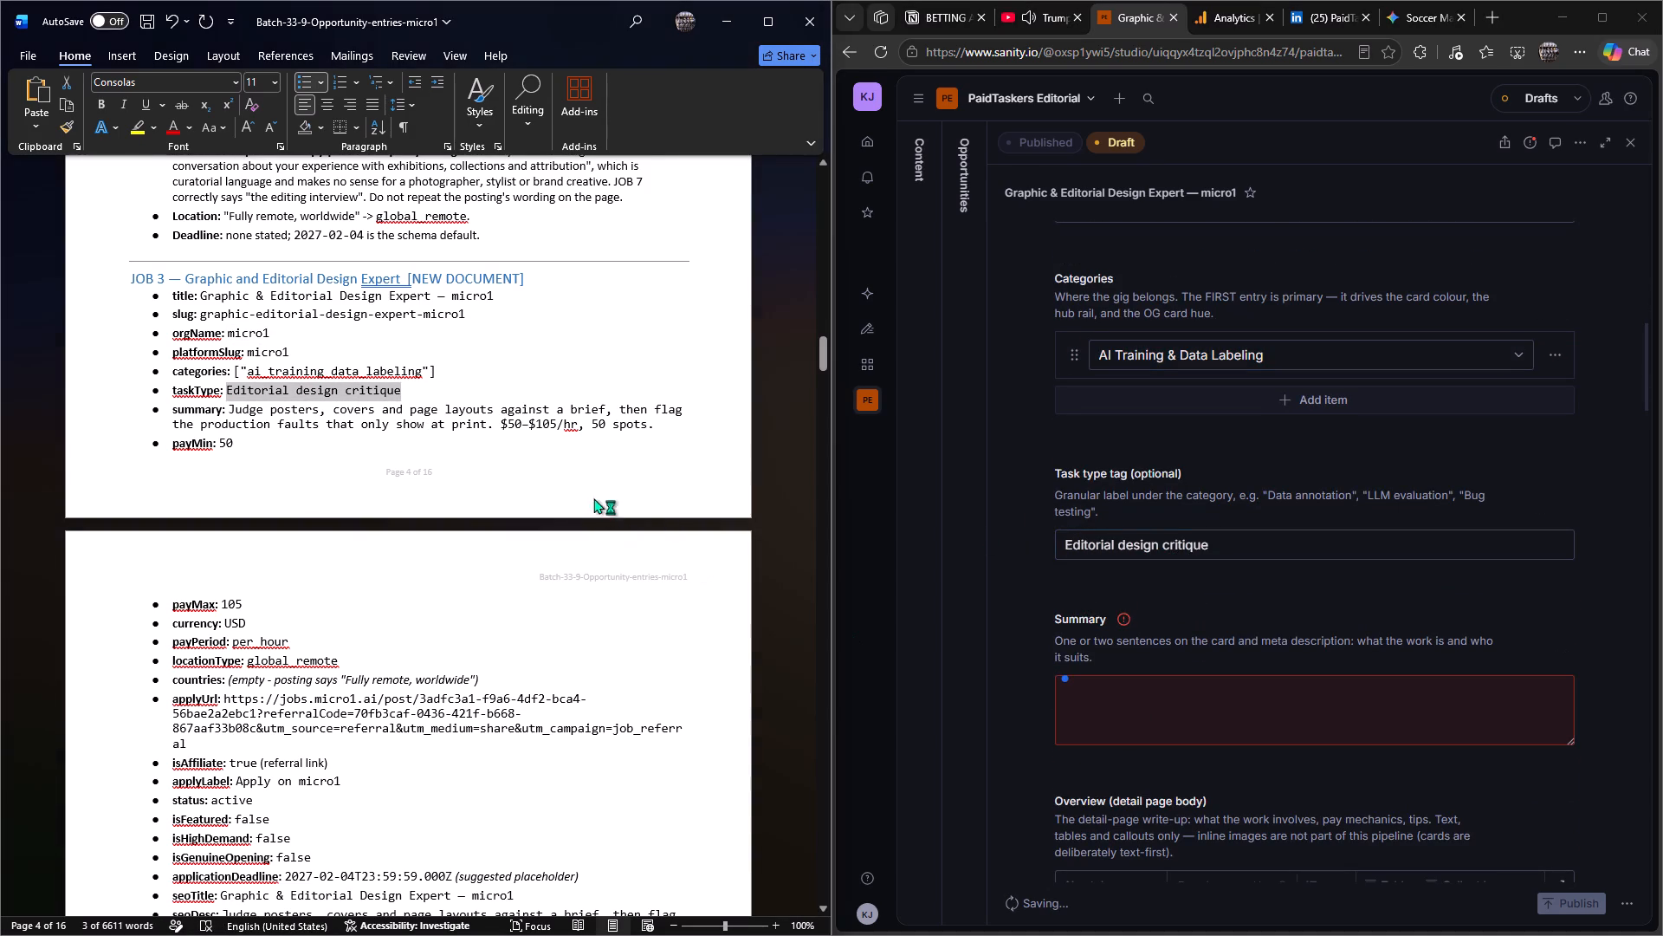
{"action": "left_click", "coordinate": [620, 410]}
{"action": "left_click_drag", "start_coordinate": [673, 386], "coordinate": [234, 368]}
{"action": "key", "text": "ctrl+c"}
{"action": "left_click", "coordinate": [1140, 712]}
{"action": "key", "text": "ctrl+v"}
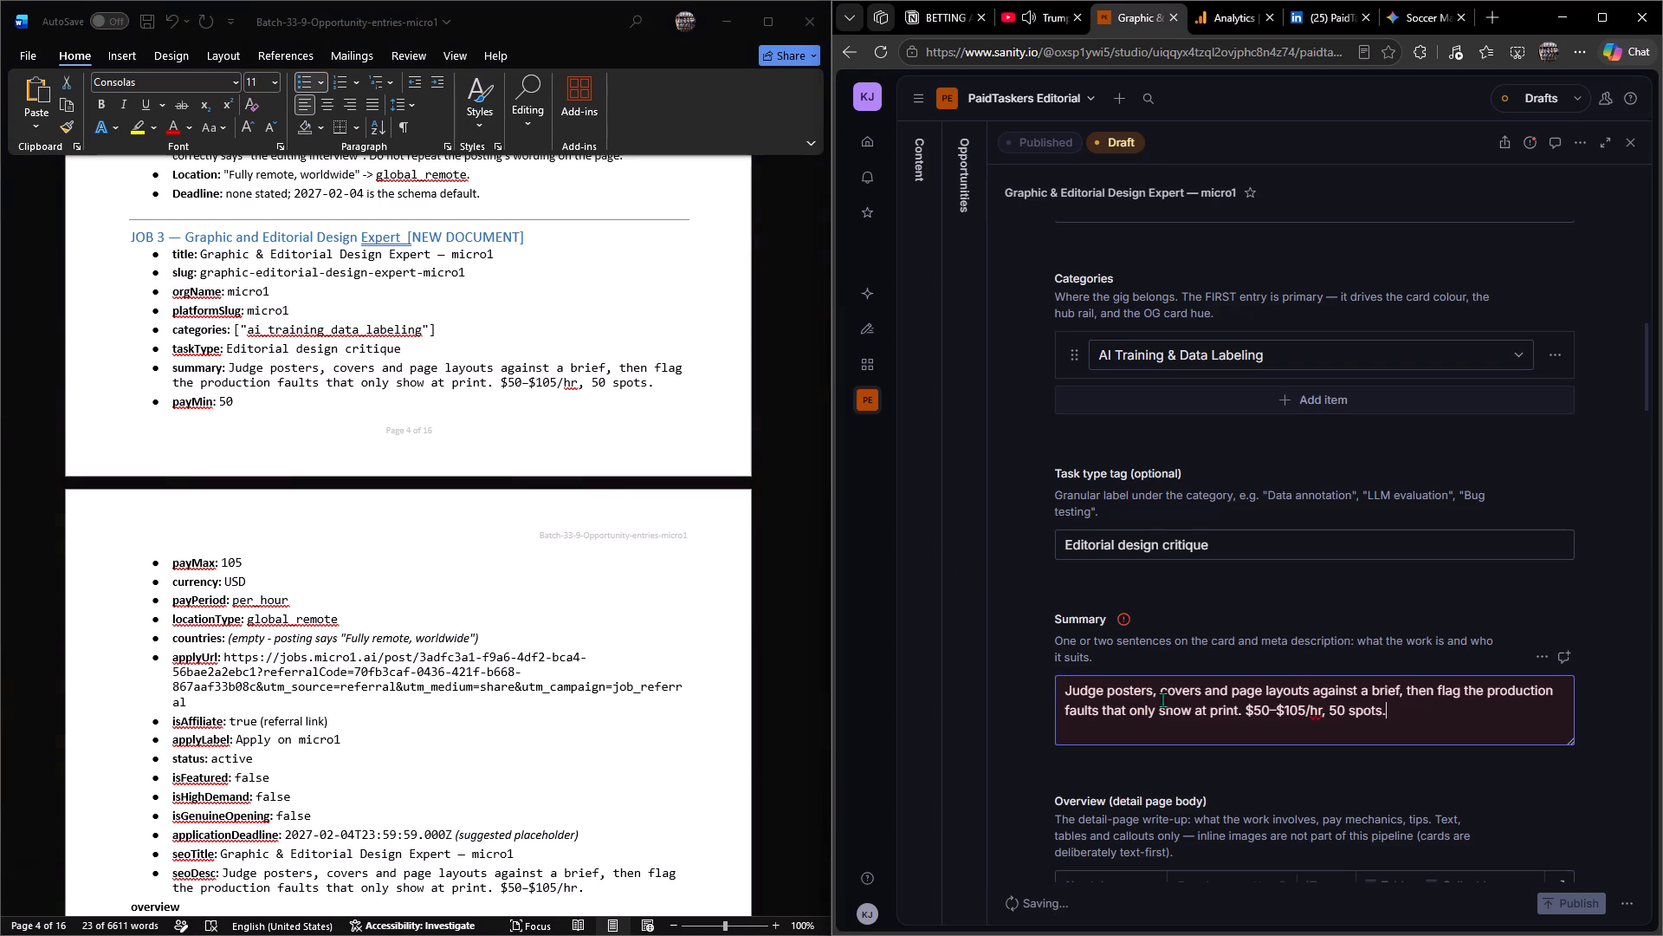
{"action": "left_click", "coordinate": [1325, 710]}
Activate the Overview editor, and change "colour" to "color" in Job 3's overview paragraph in Word.
{"action": "scroll", "coordinate": [1329, 707], "scroll_direction": "down", "scroll_amount": 6}
{"action": "left_click", "coordinate": [1233, 484]}
{"action": "scroll", "coordinate": [501, 521], "scroll_direction": "down", "scroll_amount": 10}
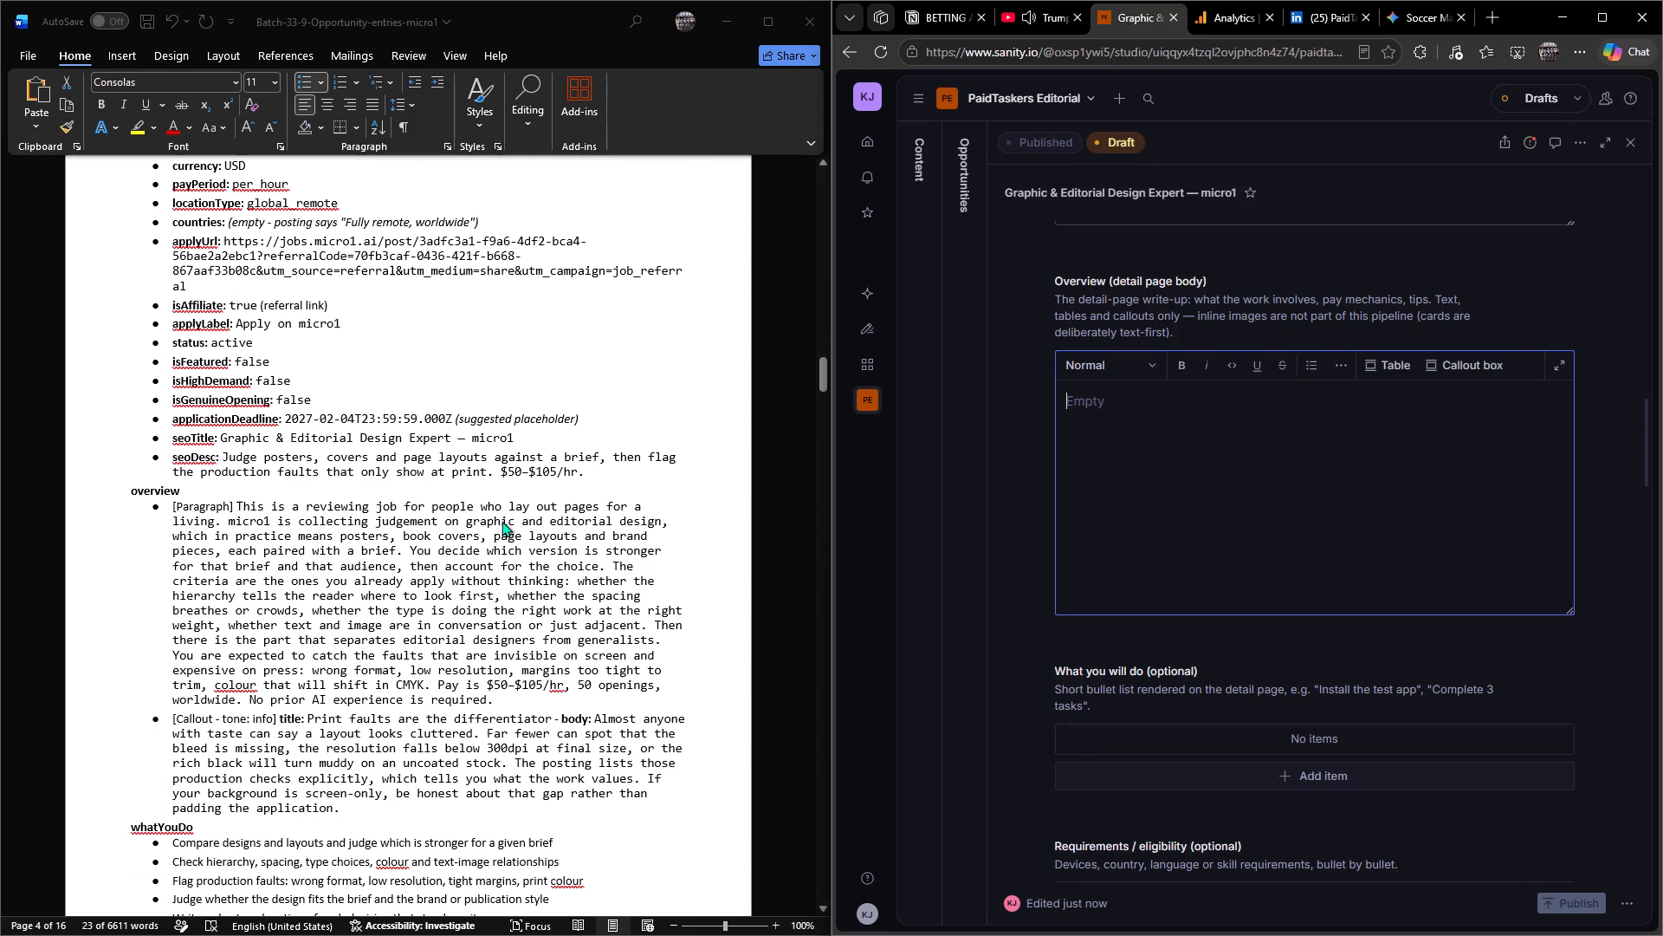
{"action": "left_click", "coordinate": [509, 635]}
{"action": "left_click", "coordinate": [234, 689]}
{"action": "right_click", "coordinate": [234, 689]}
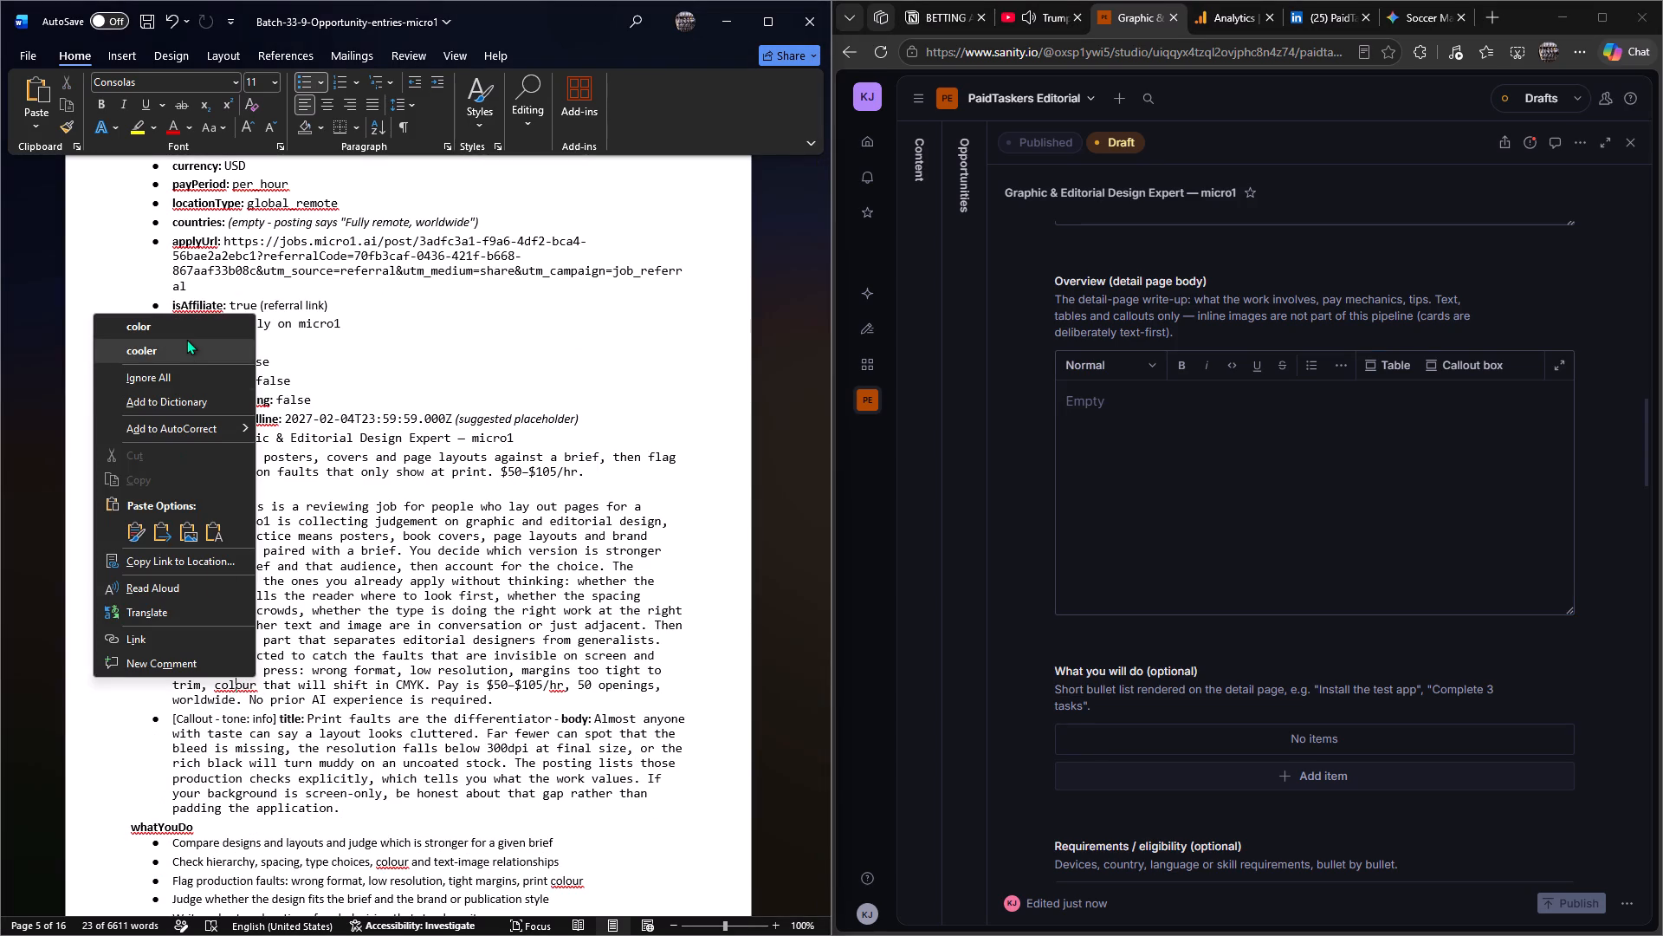
{"action": "left_click", "coordinate": [189, 330]}
Copy Job 3's overview paragraph from Word into the Overview editor and remove its bullet formatting.
{"action": "left_click", "coordinate": [431, 611]}
{"action": "left_click_drag", "start_coordinate": [560, 694], "coordinate": [417, 660]}
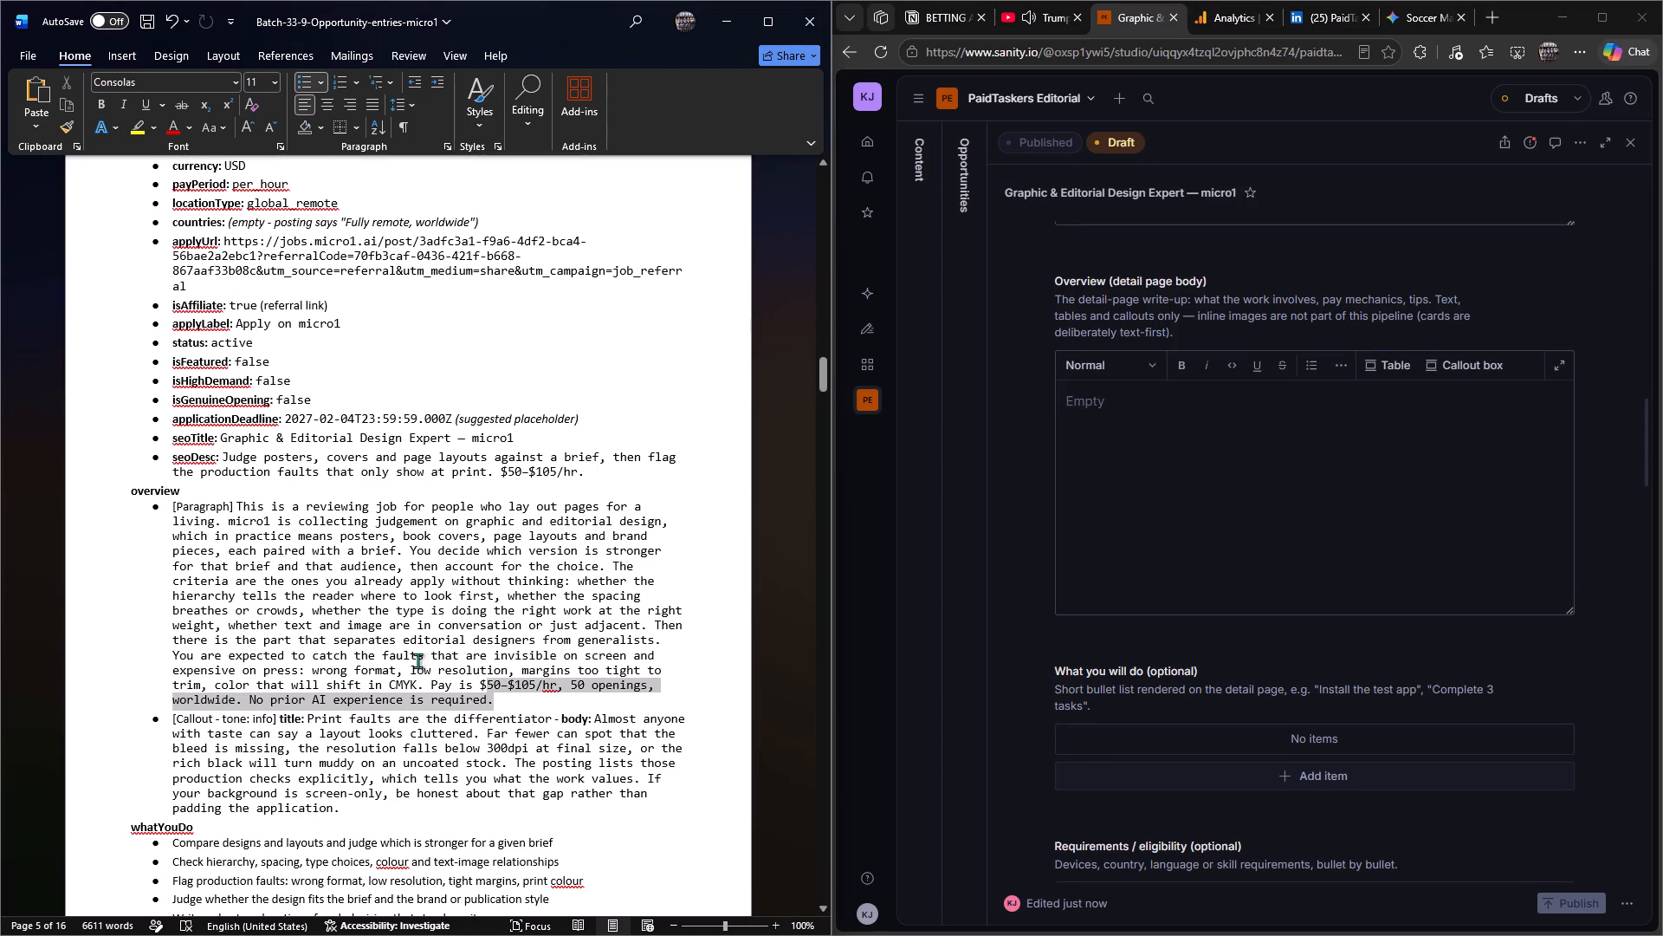
{"action": "left_click_drag", "start_coordinate": [417, 660], "coordinate": [238, 505]}
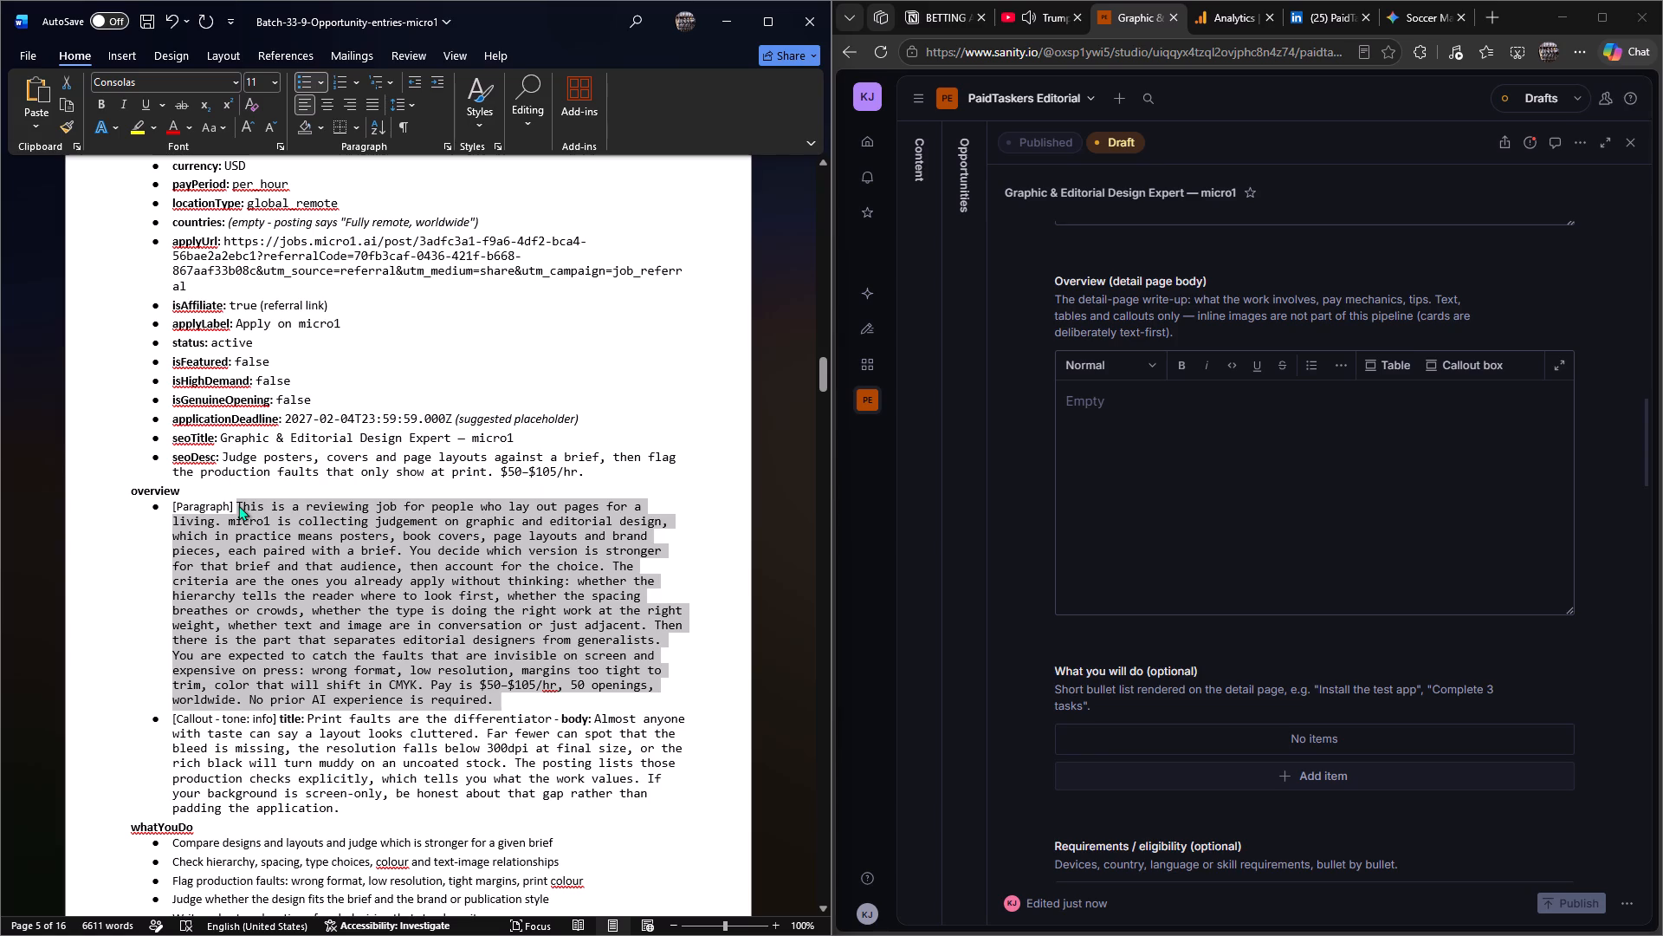
{"action": "key", "text": "ctrl+c"}
{"action": "left_click", "coordinate": [1162, 523]}
{"action": "key", "text": "ctrl+v"}
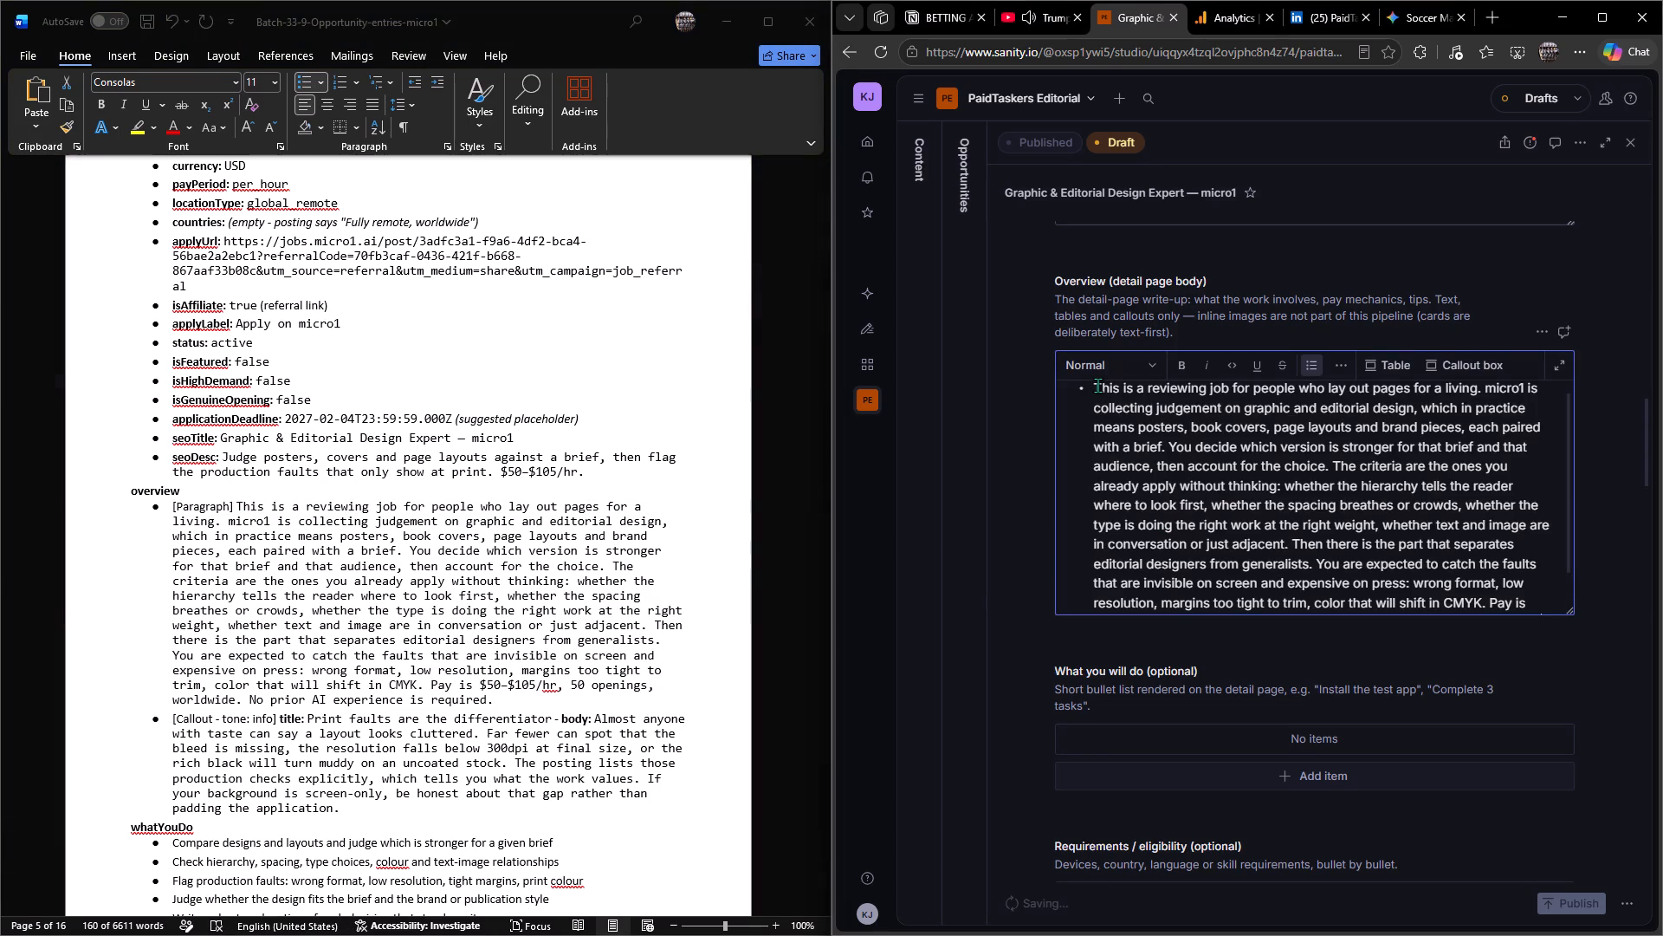
{"action": "left_click", "coordinate": [1097, 385]}
{"action": "key", "text": "BackSpace"}
Split the overview text into two paragraphs before "You are expected to catch the faults".
{"action": "scroll", "coordinate": [1336, 489], "scroll_direction": "down", "scroll_amount": 4}
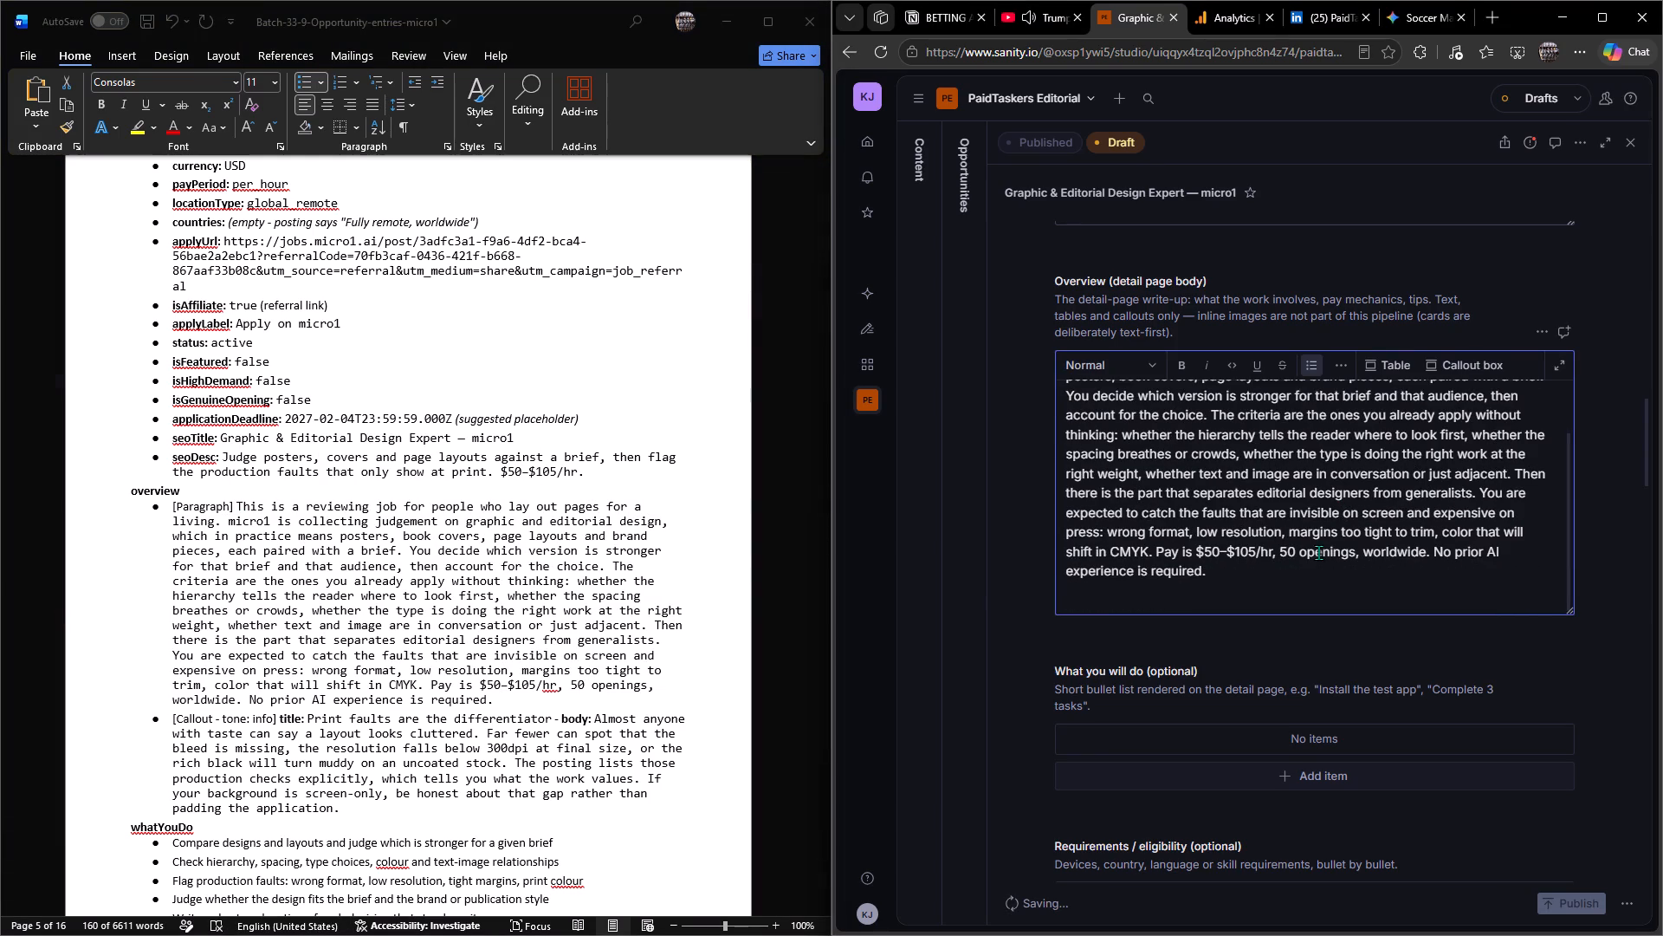
{"action": "left_click", "coordinate": [1479, 487]}
{"action": "key", "text": "Return"}
Insert a callout box after the overview text, with Info tone and the title "Print faults are the differentiator" copied from Word.
{"action": "left_click", "coordinate": [1395, 575]}
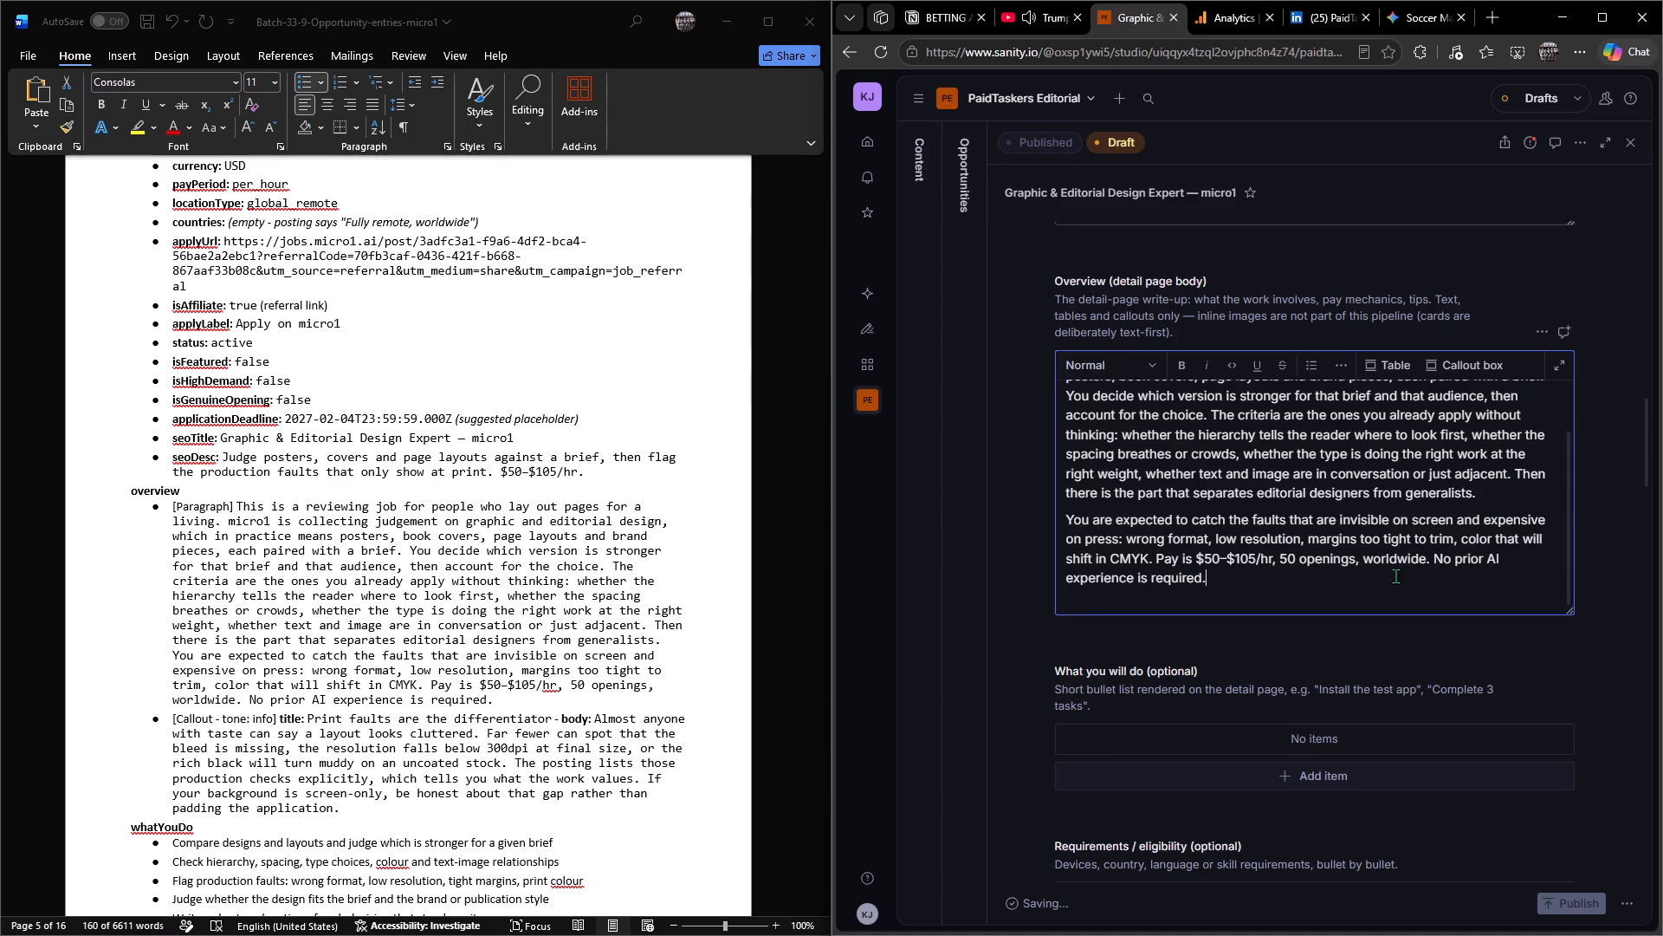
{"action": "key", "text": "Return"}
{"action": "left_click", "coordinate": [1463, 366]}
{"action": "scroll", "coordinate": [386, 471], "scroll_direction": "down", "scroll_amount": 1}
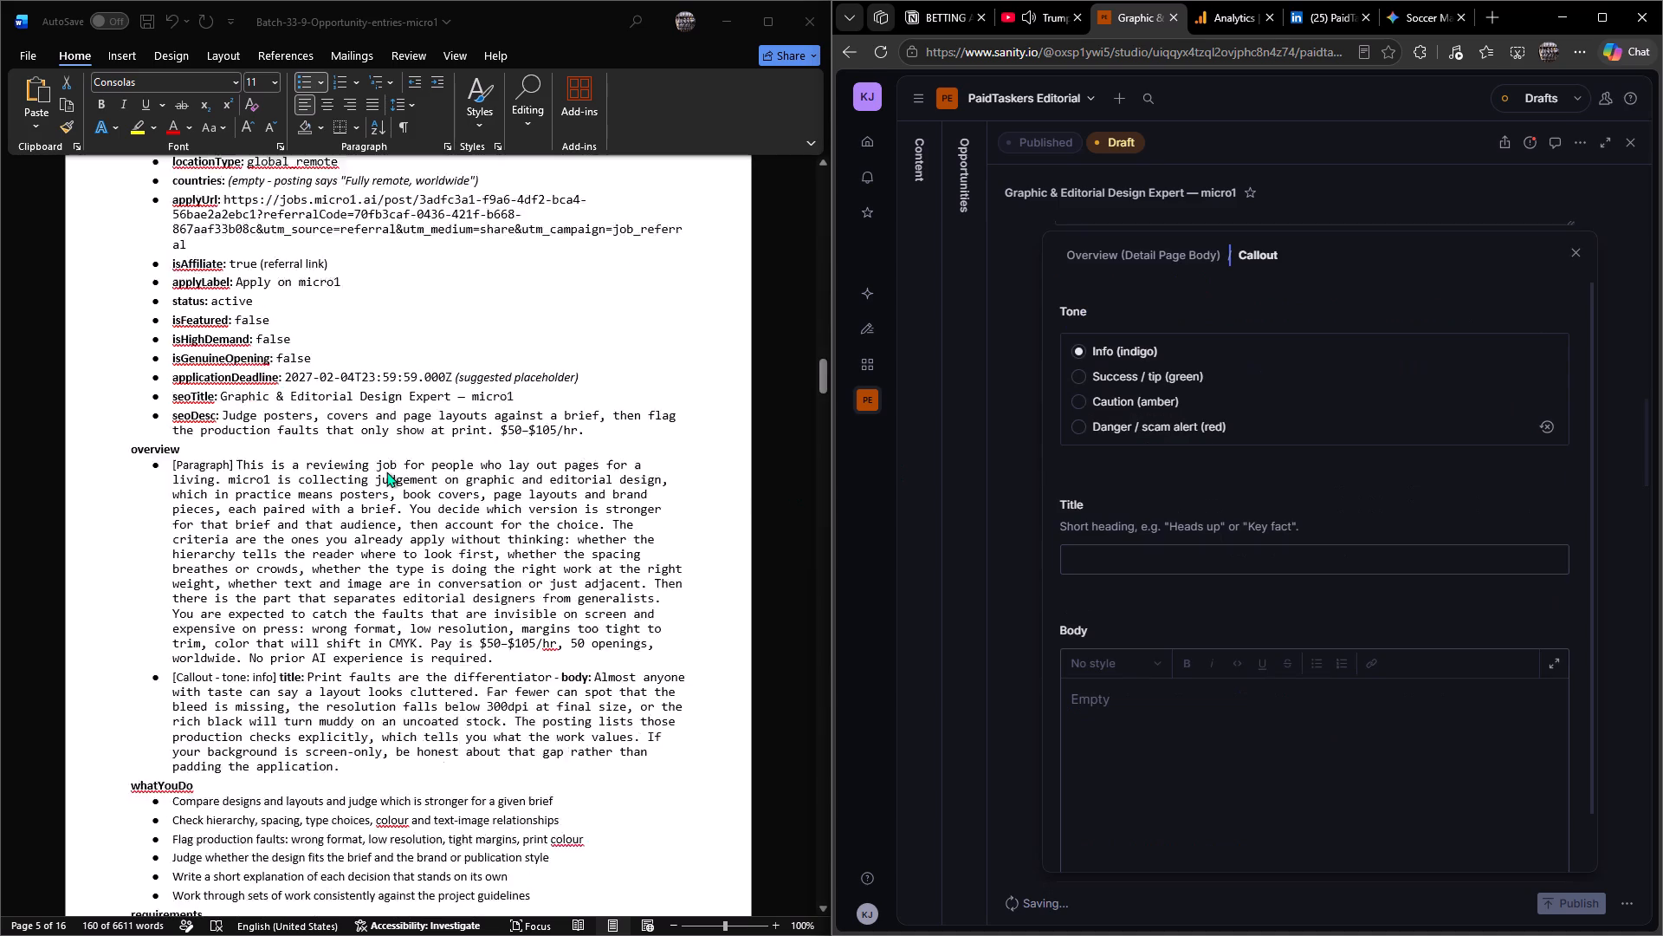
{"action": "scroll", "coordinate": [386, 471], "scroll_direction": "down", "scroll_amount": 3}
{"action": "left_click", "coordinate": [386, 471]}
{"action": "left_click", "coordinate": [386, 472]}
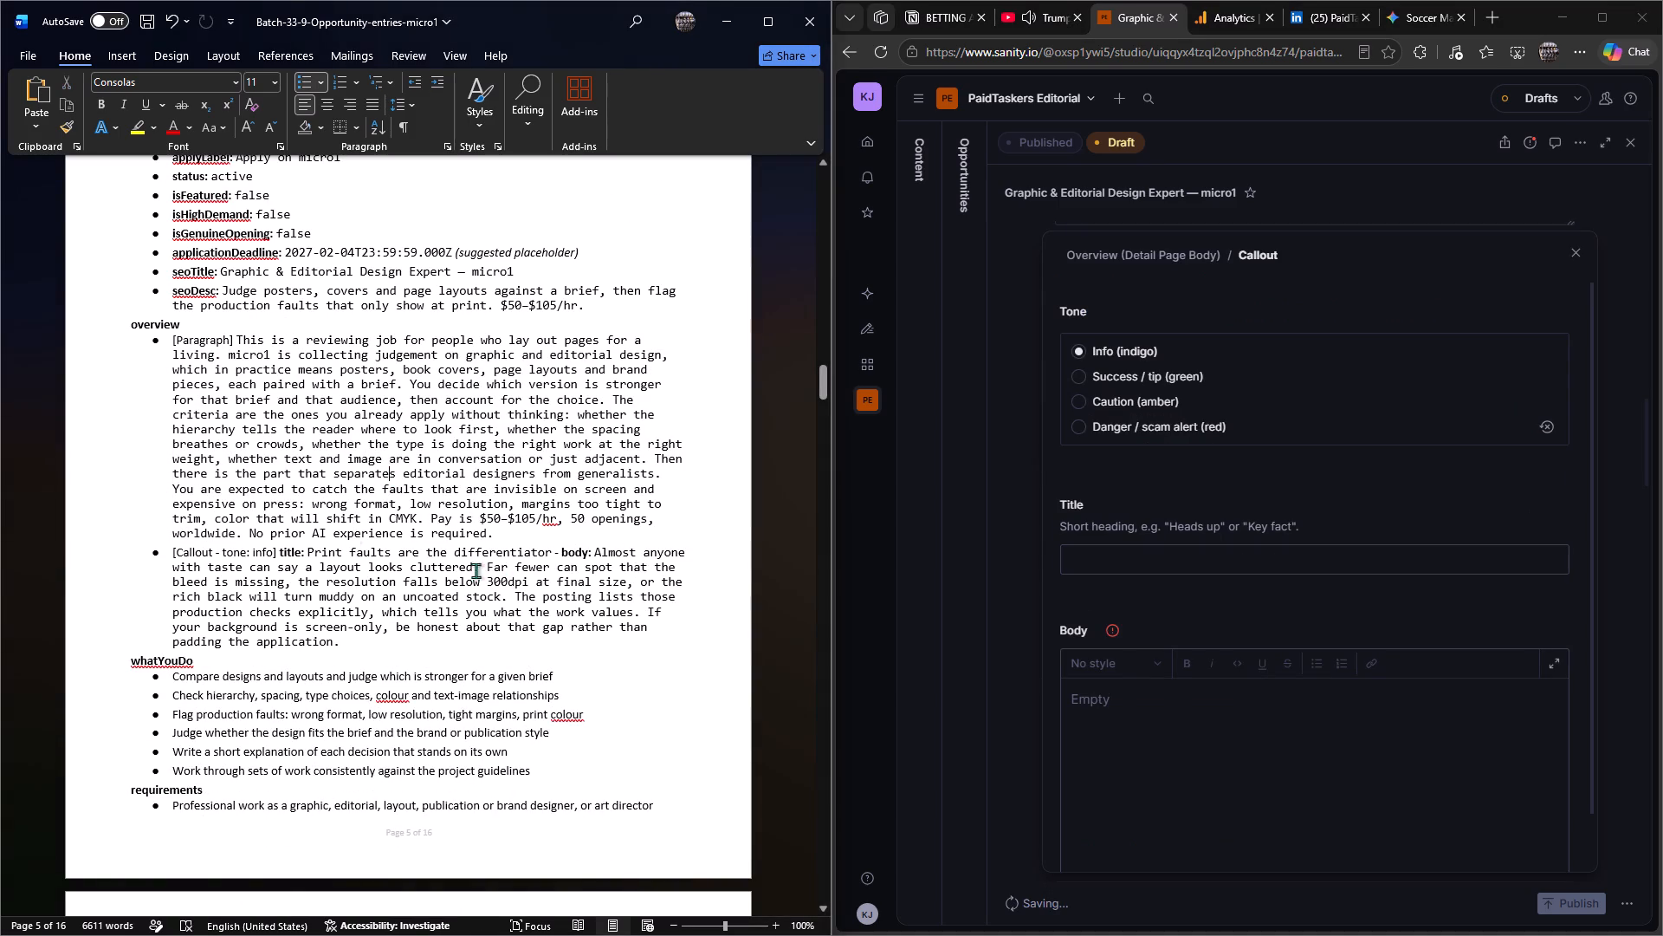
{"action": "left_click_drag", "start_coordinate": [306, 549], "coordinate": [492, 552]}
{"action": "key", "text": "ctrl+c"}
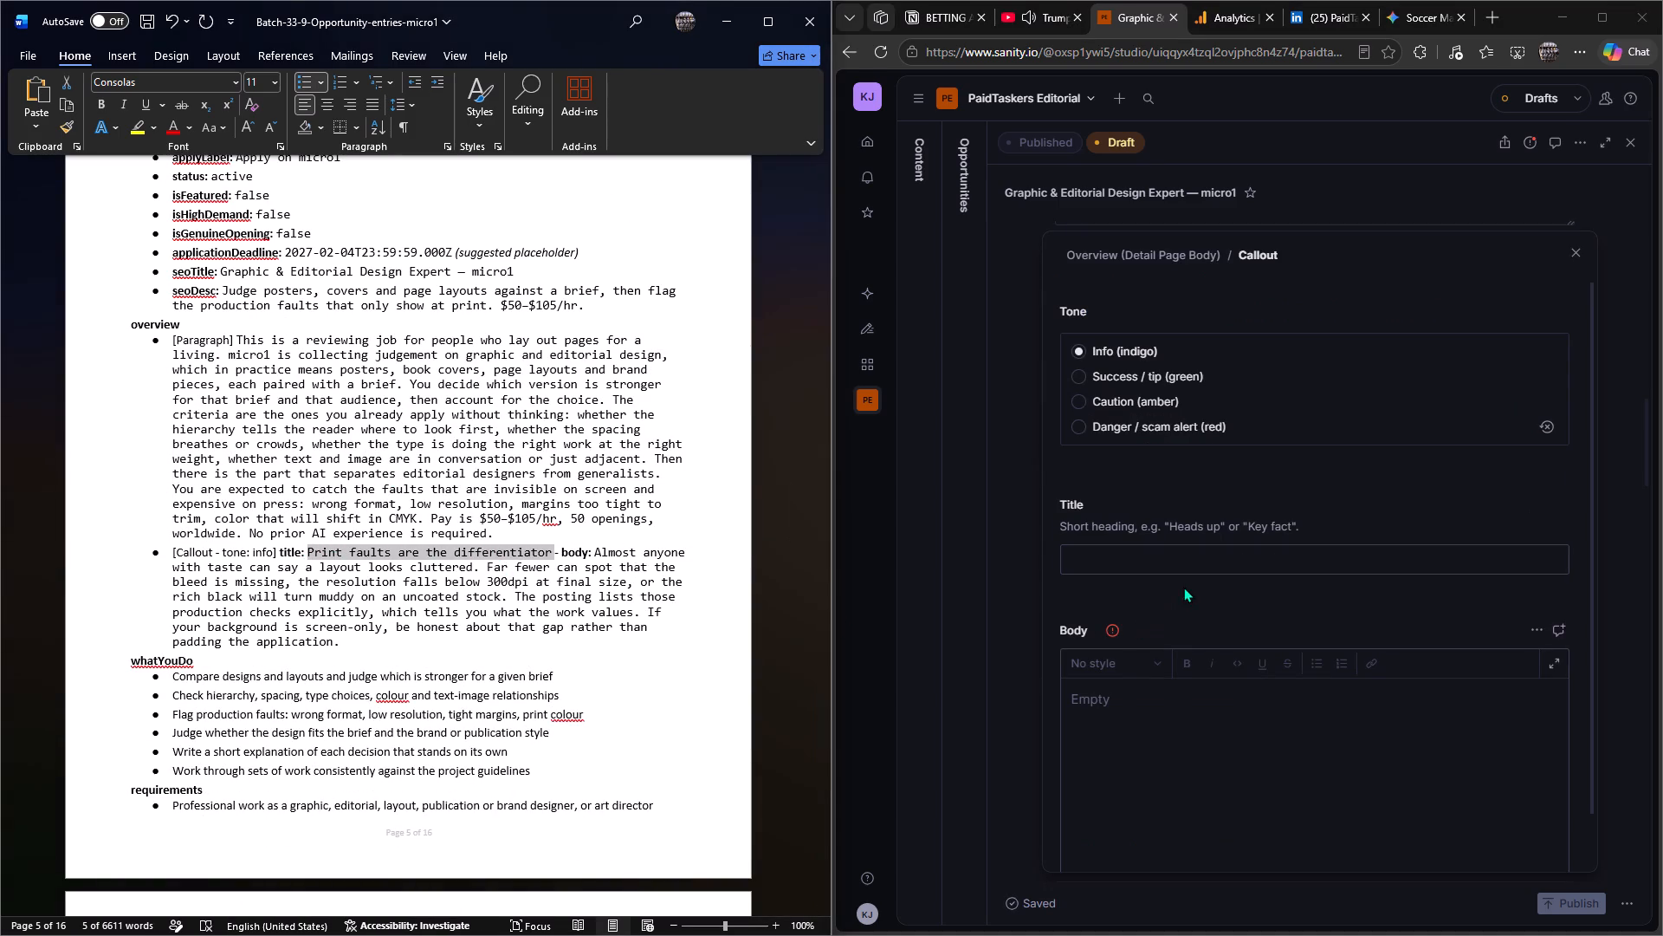
{"action": "left_click", "coordinate": [1207, 564]}
{"action": "key", "text": "ctrl+v"}
Copy the callout's body text, starting "Almost anyone with taste", from Word into its Body field and close the callout.
{"action": "left_click", "coordinate": [544, 620]}
{"action": "left_click_drag", "start_coordinate": [579, 639], "coordinate": [598, 555]}
{"action": "key", "text": "ctrl+c"}
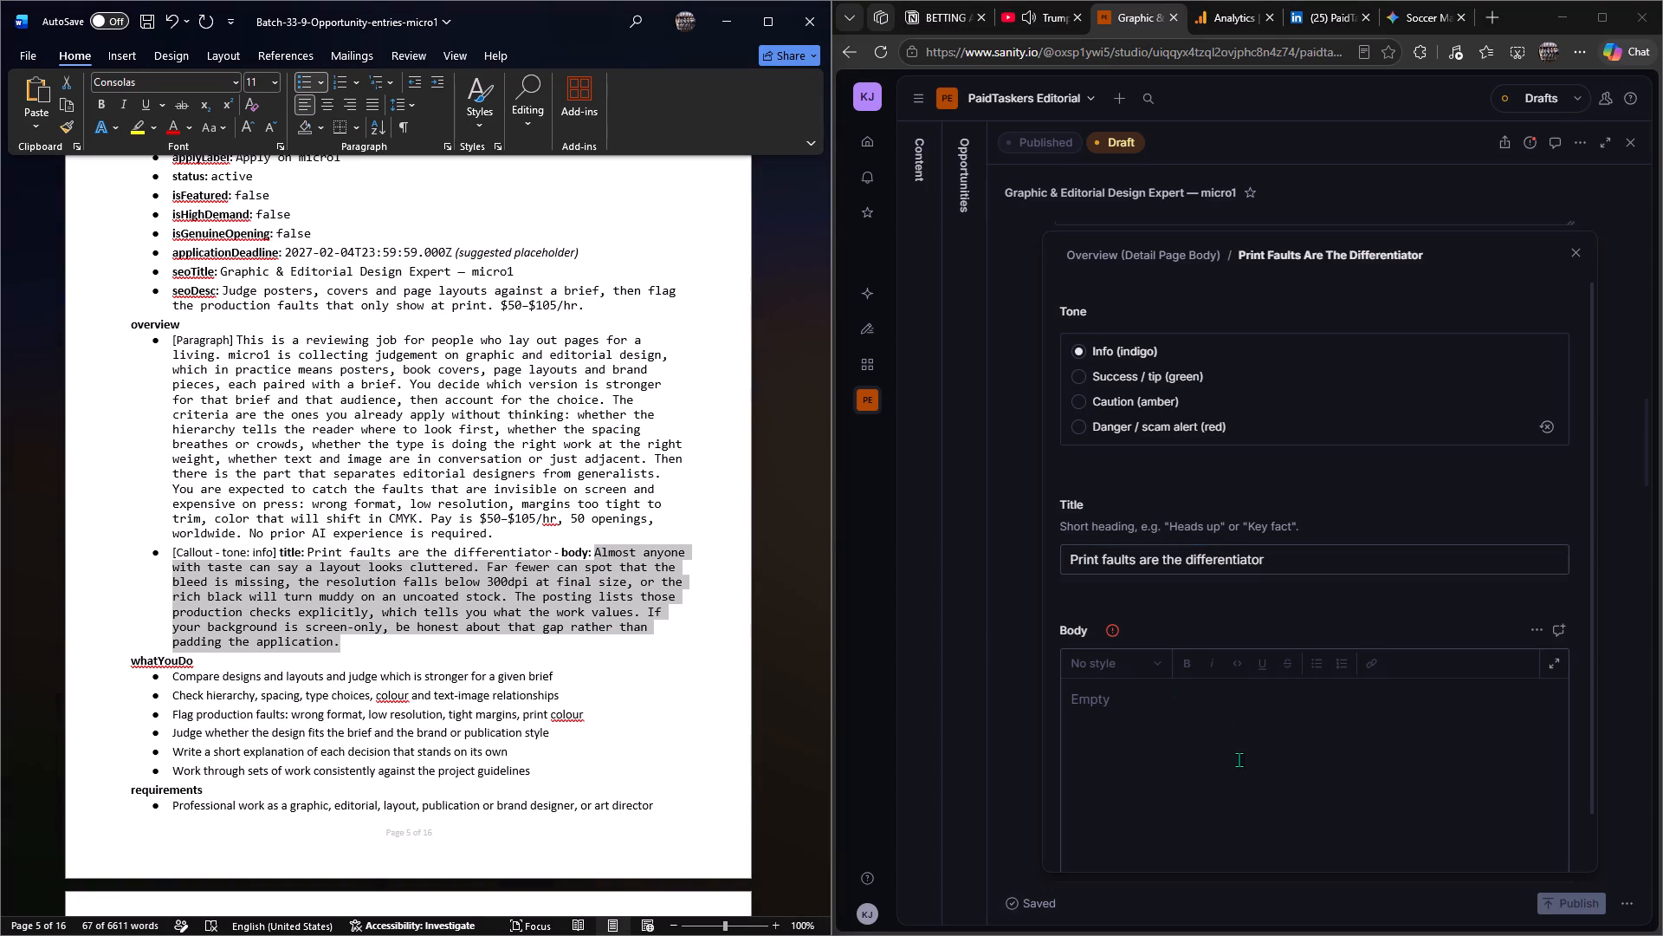
{"action": "left_click", "coordinate": [1239, 759]}
{"action": "key", "text": "ctrl+v"}
{"action": "left_click", "coordinate": [1034, 571]}
Add an empty item to the What you will do list.
{"action": "scroll", "coordinate": [1034, 571], "scroll_direction": "down", "scroll_amount": 3}
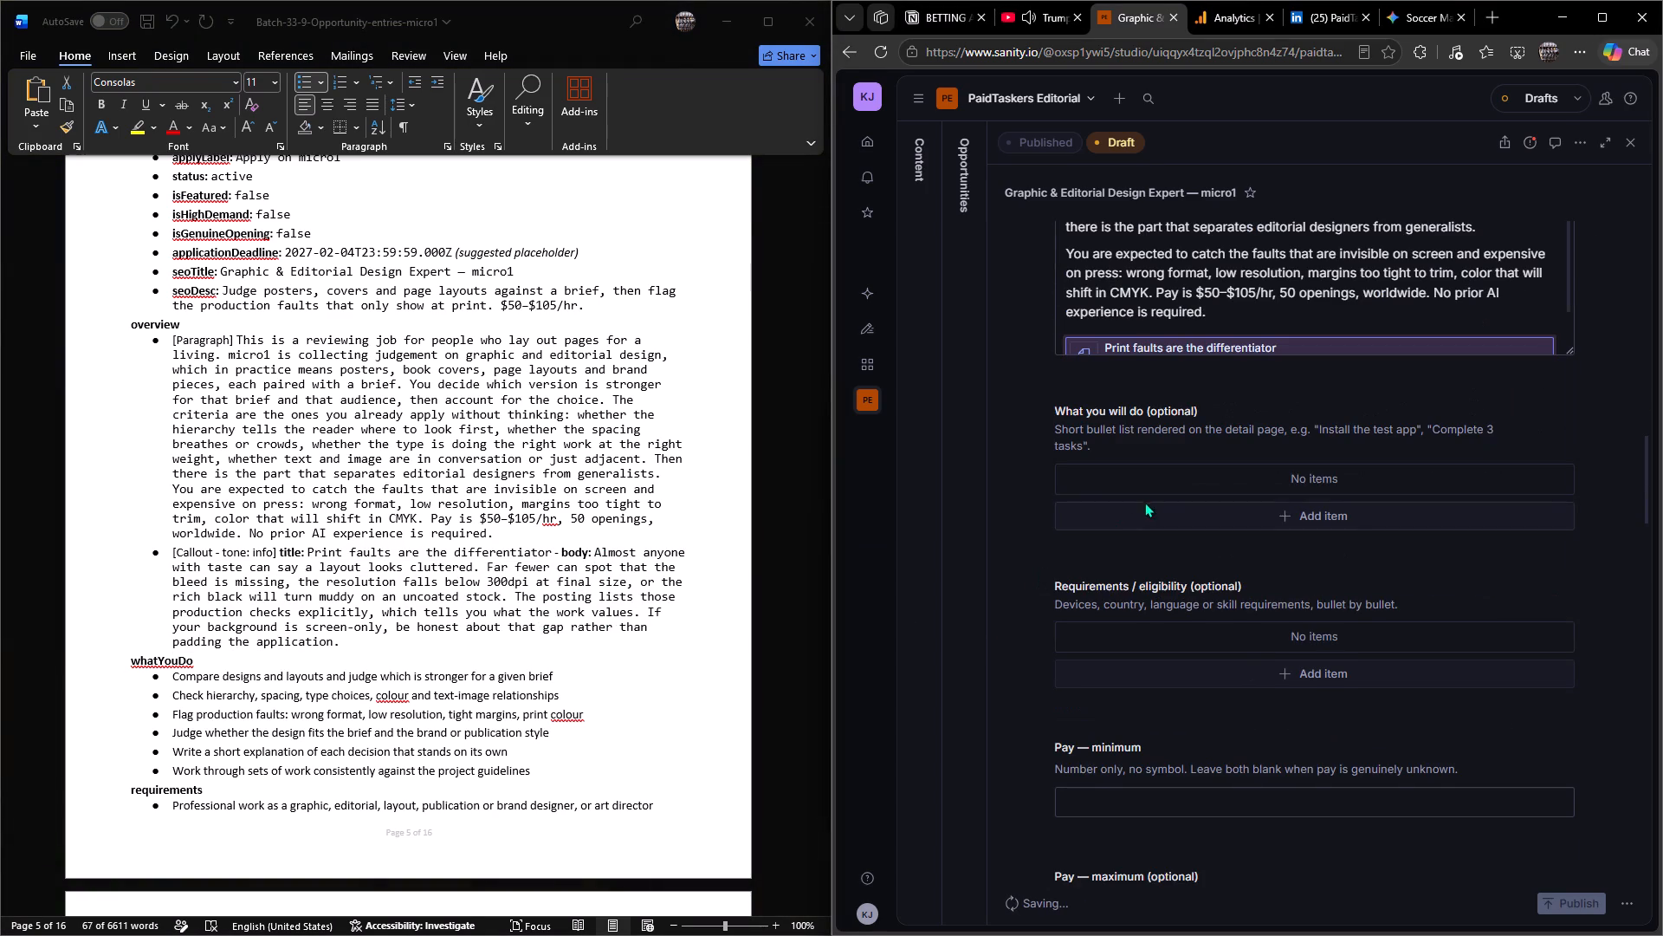
{"action": "left_click", "coordinate": [1145, 501]}
Change "colour" to "color" in the "Check hierarchy, spacing, type choices" bullet of Job 3's whatYouDo list in Word.
{"action": "left_click", "coordinate": [495, 536]}
{"action": "scroll", "coordinate": [495, 536], "scroll_direction": "down", "scroll_amount": 5}
{"action": "left_click", "coordinate": [376, 492]}
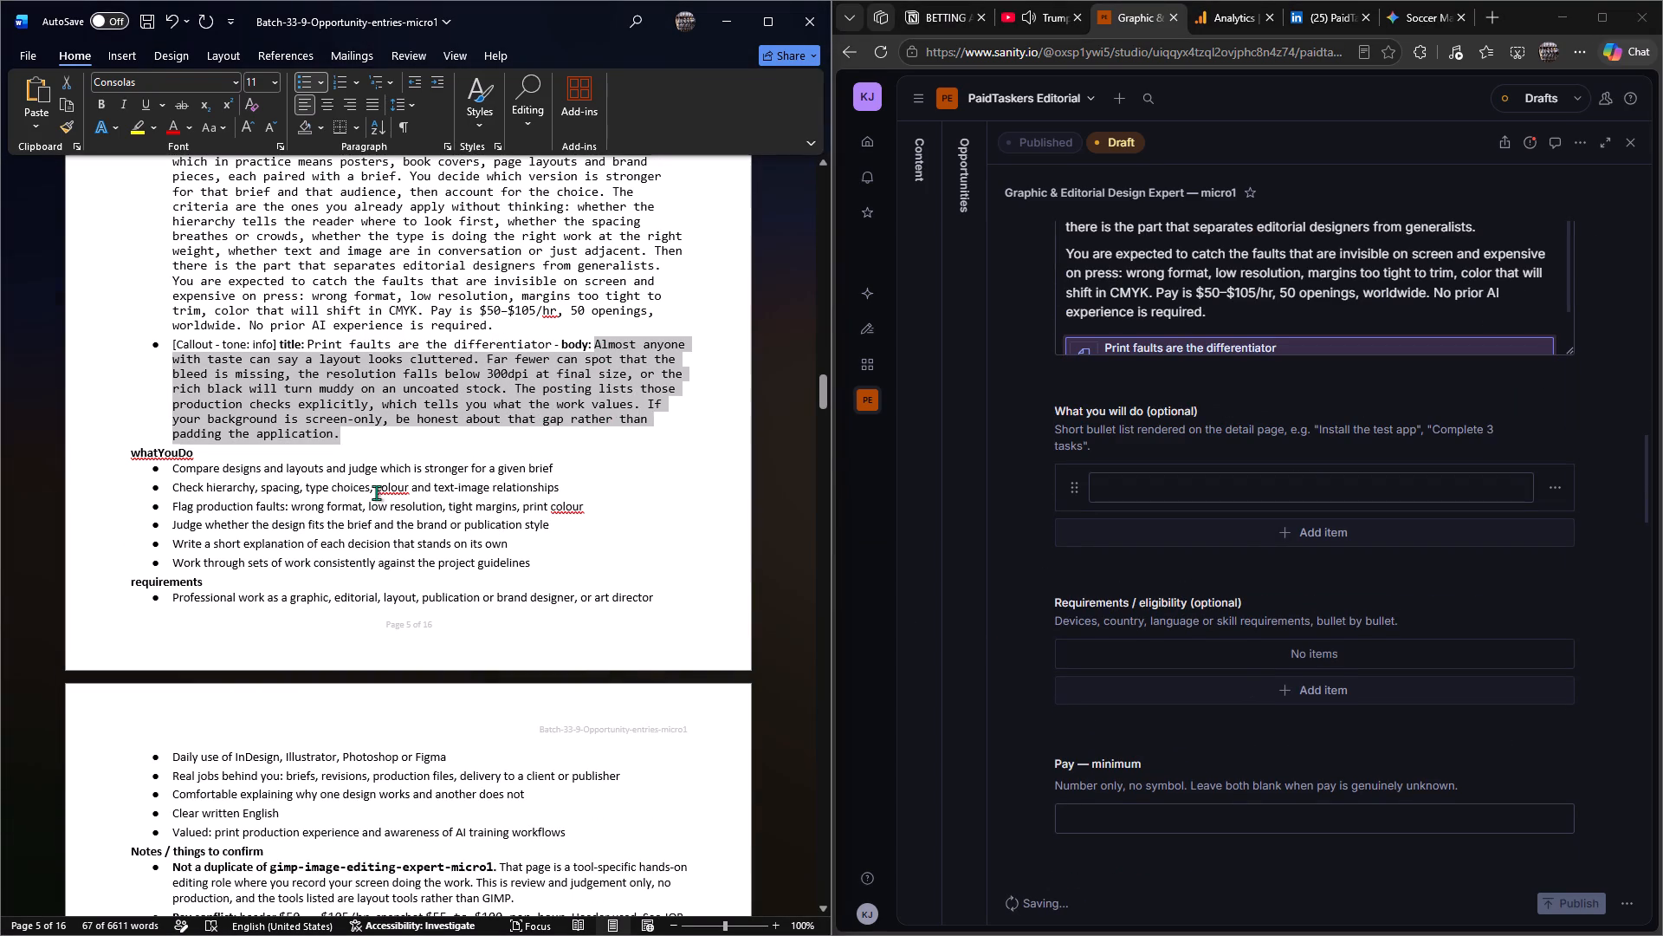
{"action": "left_click", "coordinate": [380, 488]}
{"action": "right_click", "coordinate": [380, 488]}
{"action": "left_click", "coordinate": [367, 508]}
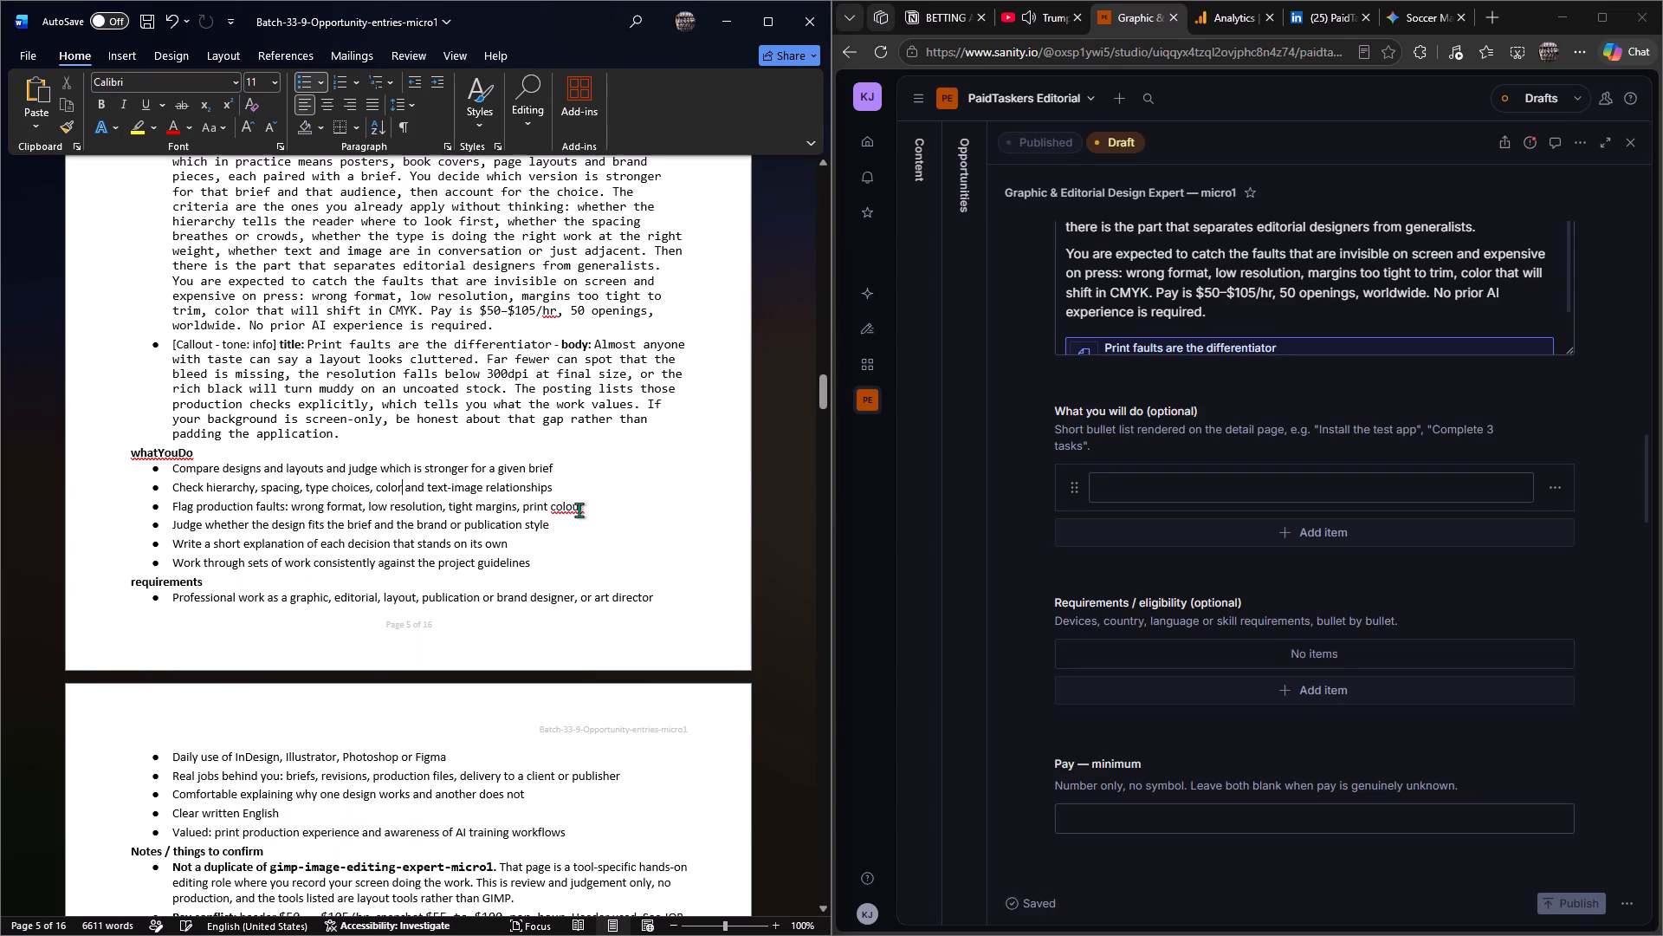
Correct "colour" to "color" in the "Flag production faults" bullet of Job 3's whatYouDo list in Word.
{"action": "left_click", "coordinate": [579, 510]}
{"action": "right_click", "coordinate": [579, 510]}
{"action": "left_click", "coordinate": [560, 530]}
{"action": "left_click", "coordinate": [534, 544]}
Remove the bullet formatting from all six lines of Job 3's whatYouDo list in Word.
{"action": "scroll", "coordinate": [535, 549], "scroll_direction": "down", "scroll_amount": 1}
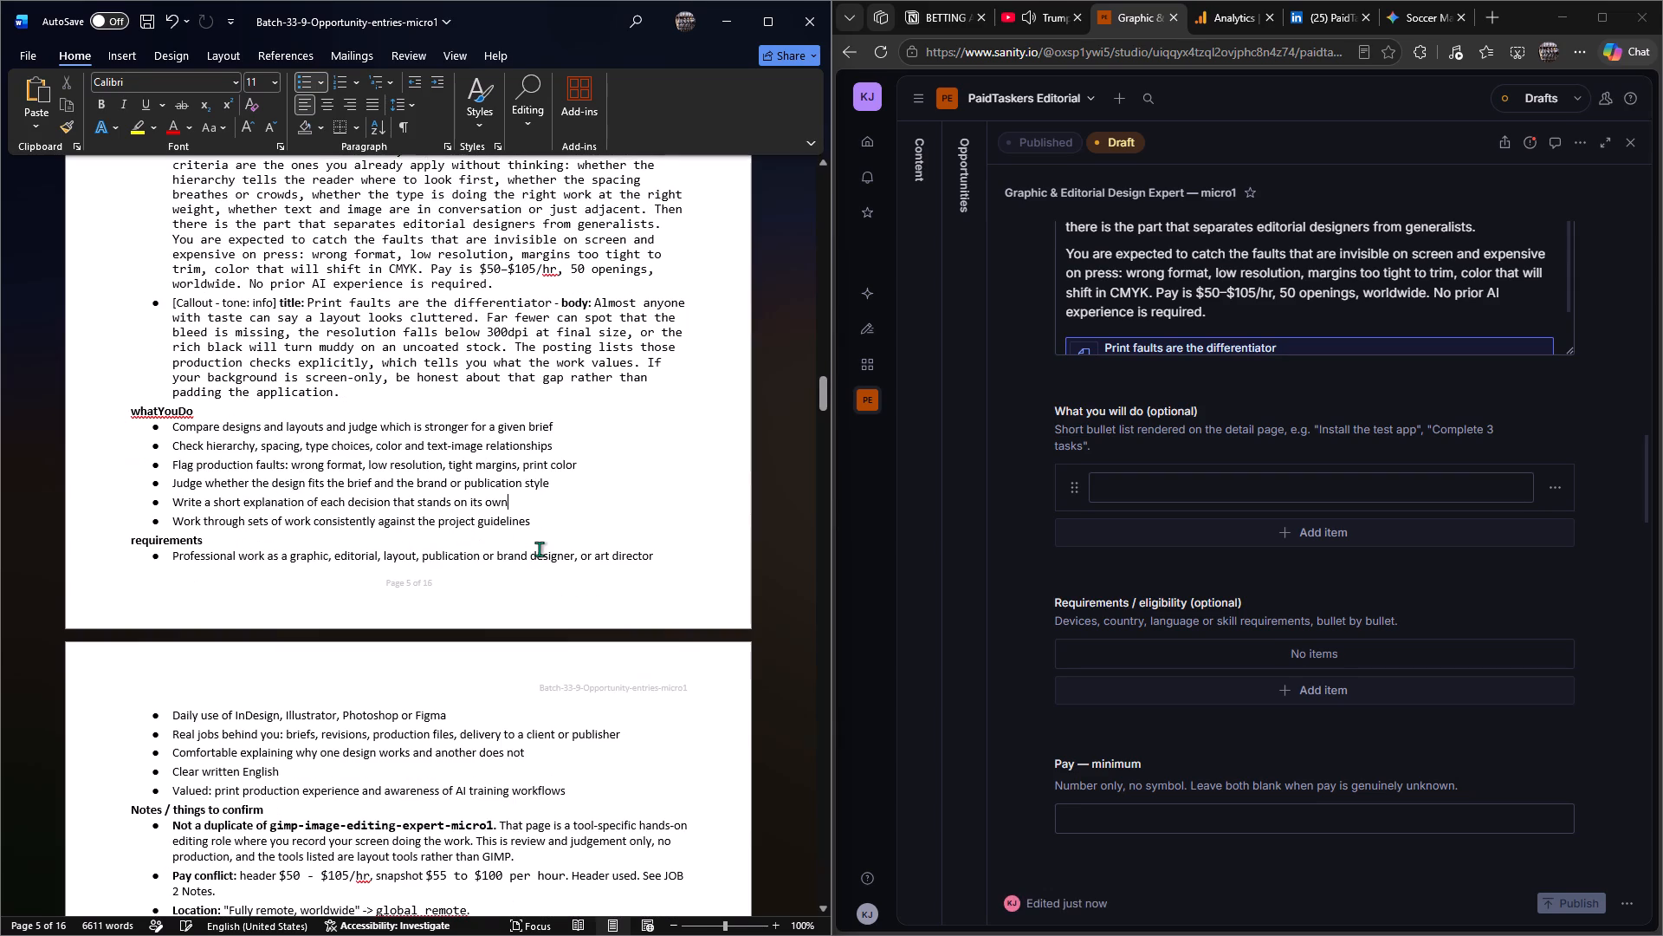
{"action": "left_click_drag", "start_coordinate": [553, 517], "coordinate": [177, 424]}
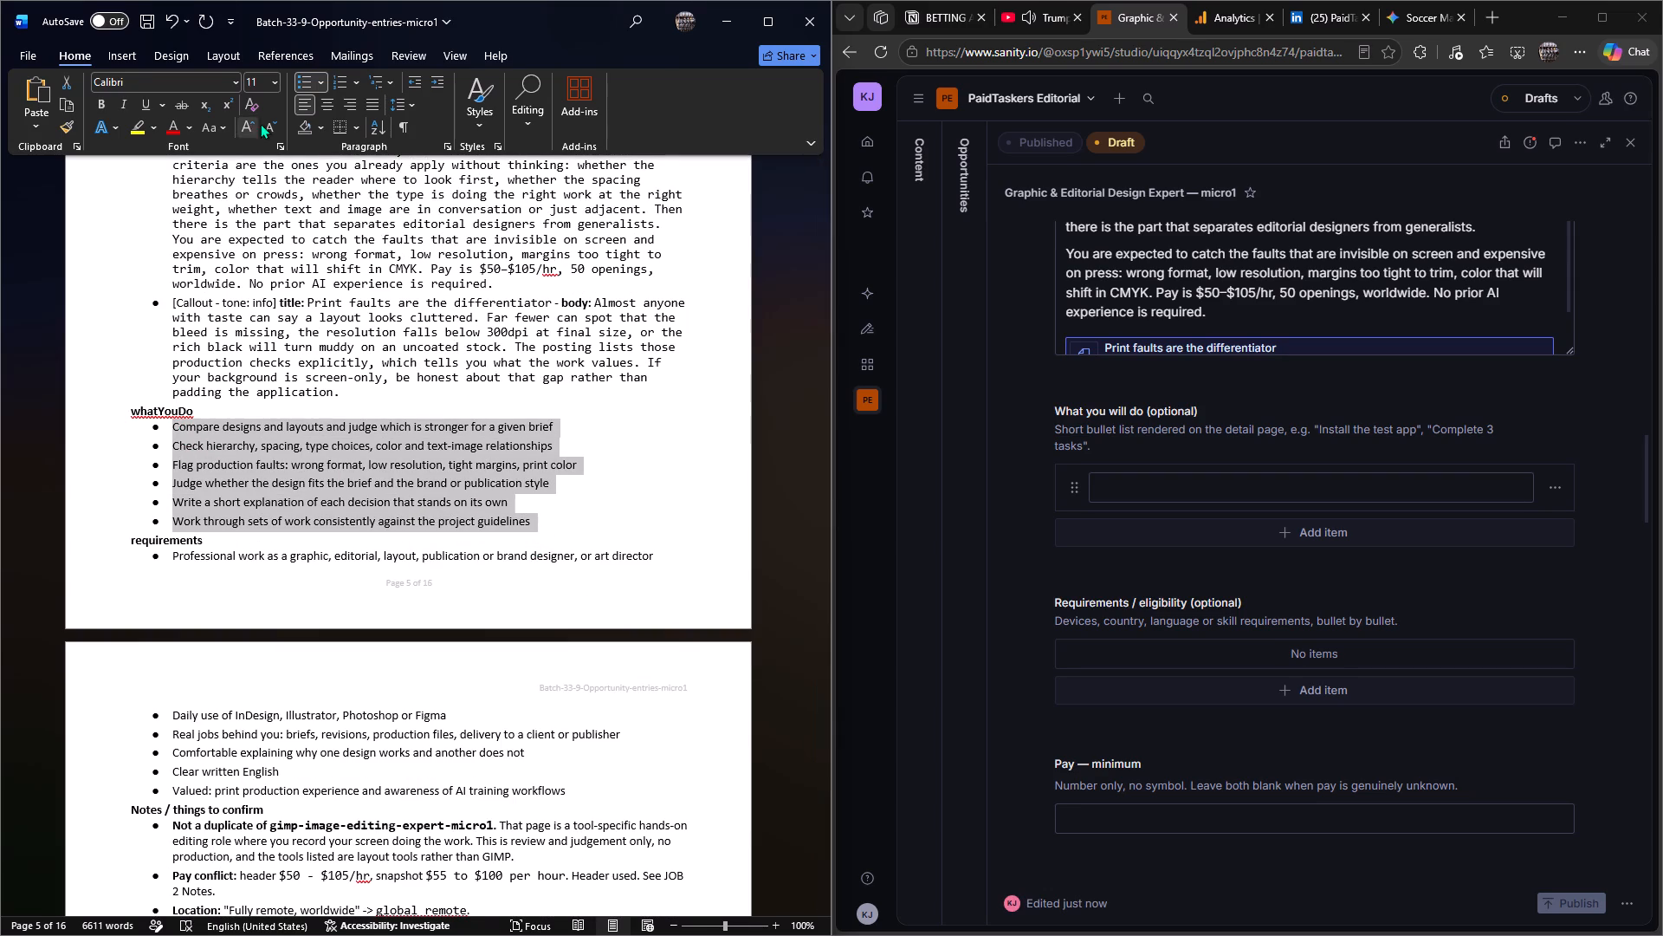
{"action": "left_click", "coordinate": [306, 86]}
{"action": "left_click", "coordinate": [352, 394]}
Copy the "Compare designs and layouts" and "Check hierarchy, spacing, type choices" lines from Word into What you will do as separate items.
{"action": "left_click_drag", "start_coordinate": [560, 424], "coordinate": [476, 424]}
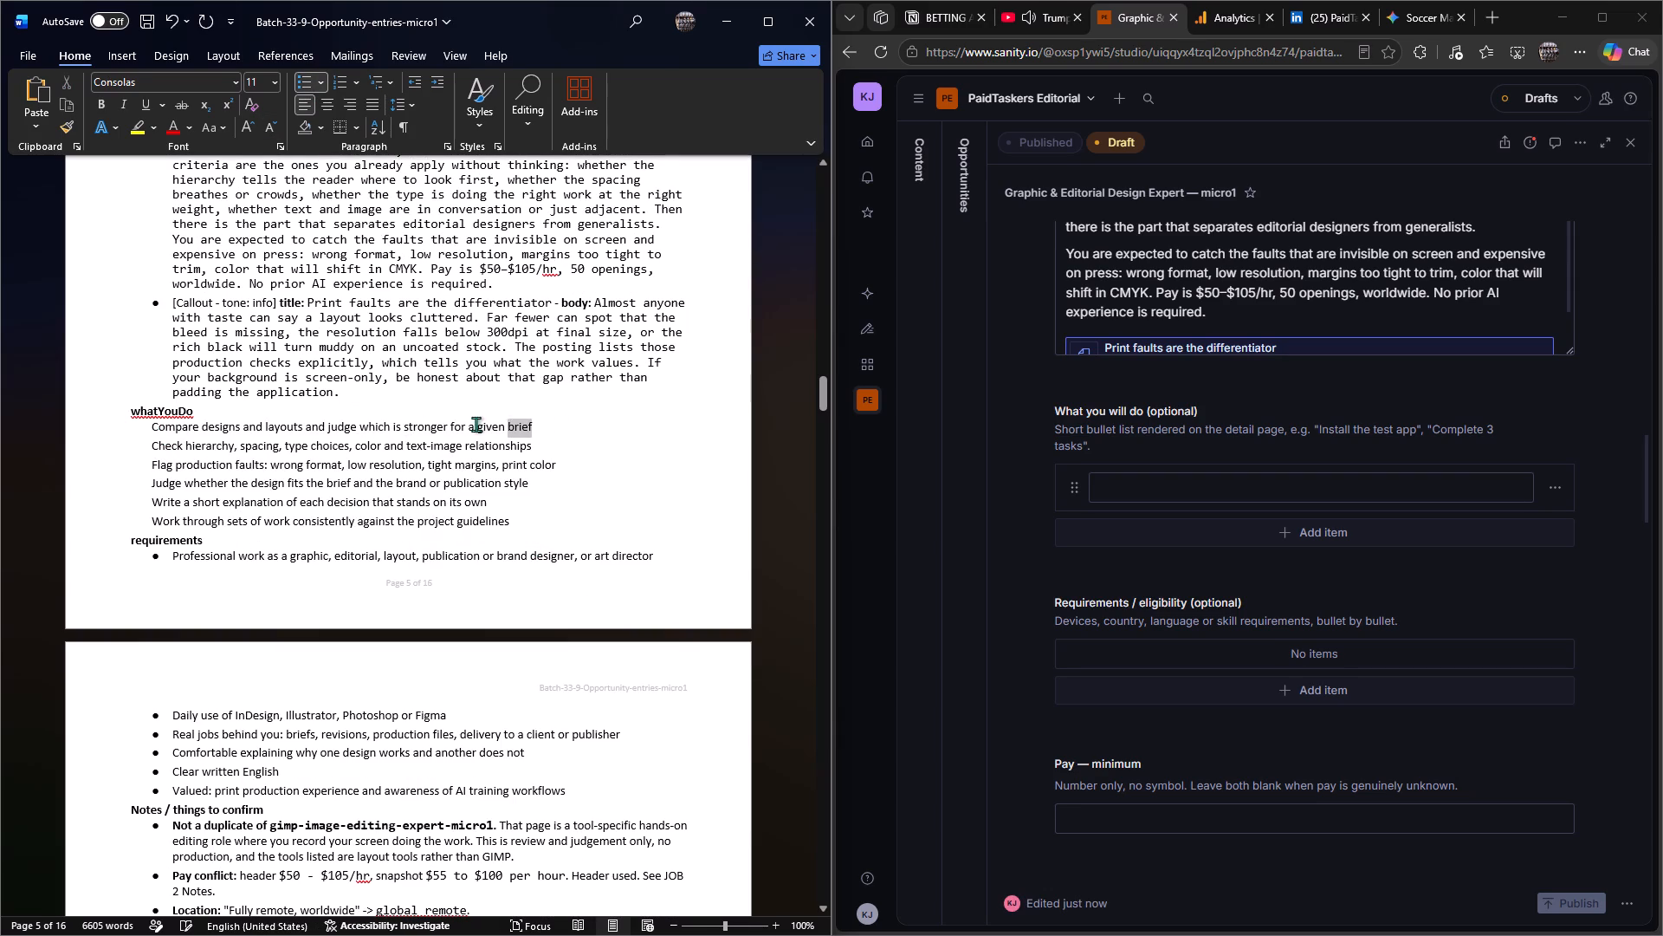
{"action": "left_click_drag", "start_coordinate": [476, 424], "coordinate": [172, 424]}
{"action": "key", "text": "ctrl+c"}
{"action": "left_click", "coordinate": [1194, 501]}
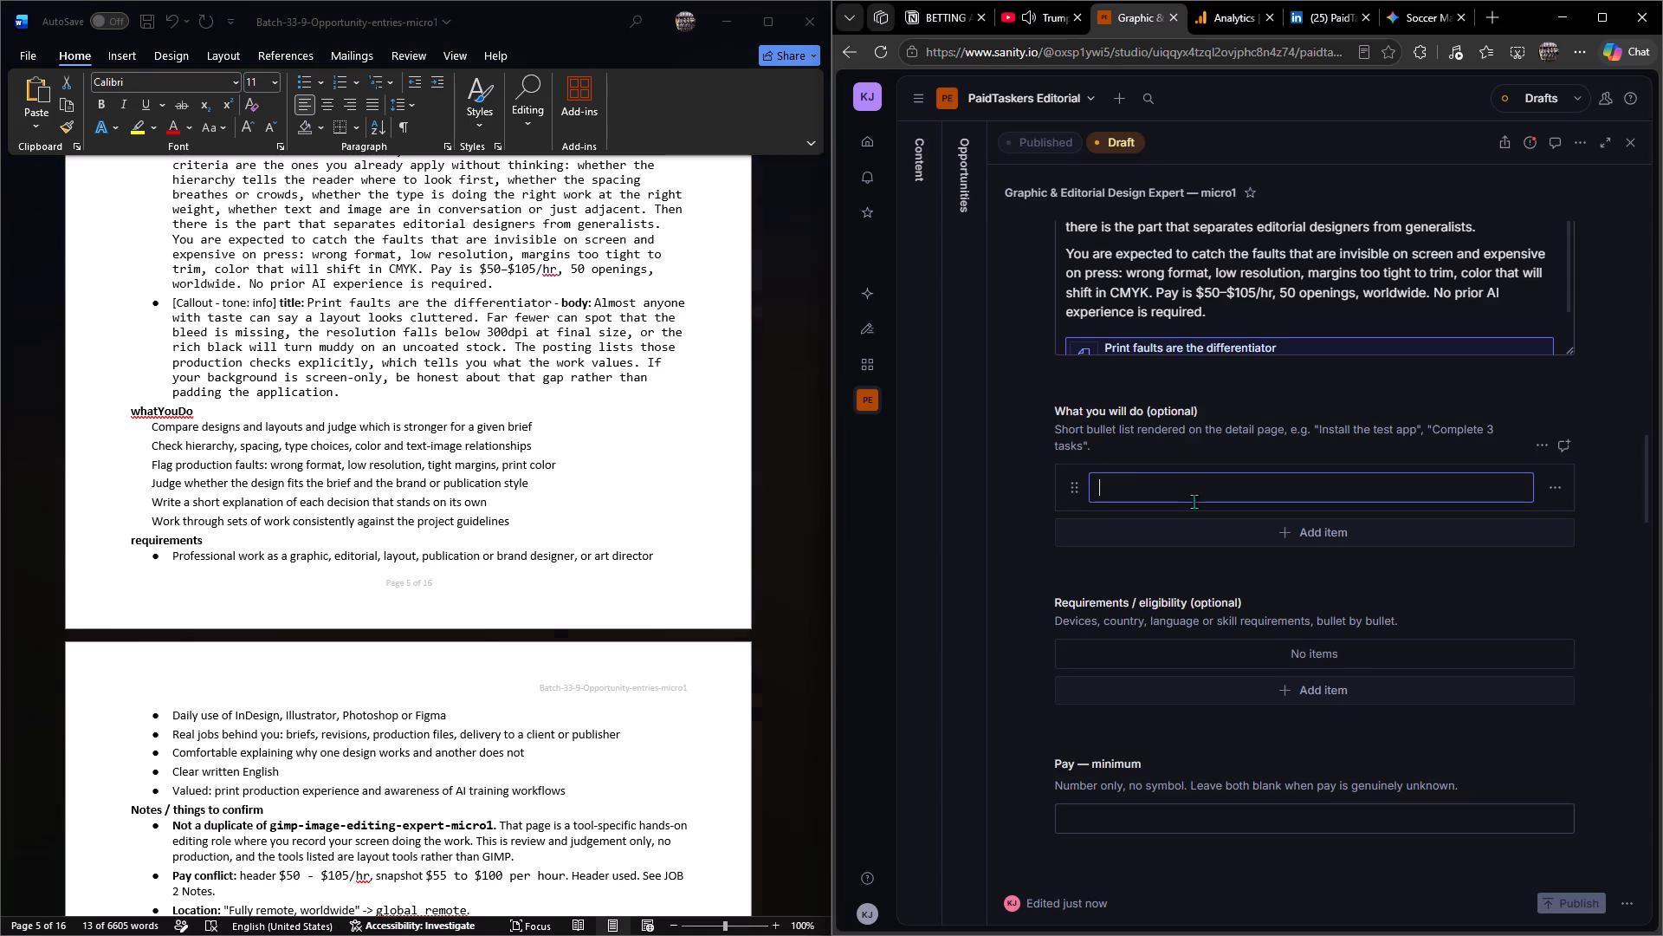
{"action": "key", "text": "ctrl+v"}
{"action": "left_click", "coordinate": [1181, 539]}
{"action": "left_click", "coordinate": [560, 517]}
{"action": "left_click_drag", "start_coordinate": [544, 447], "coordinate": [320, 447]}
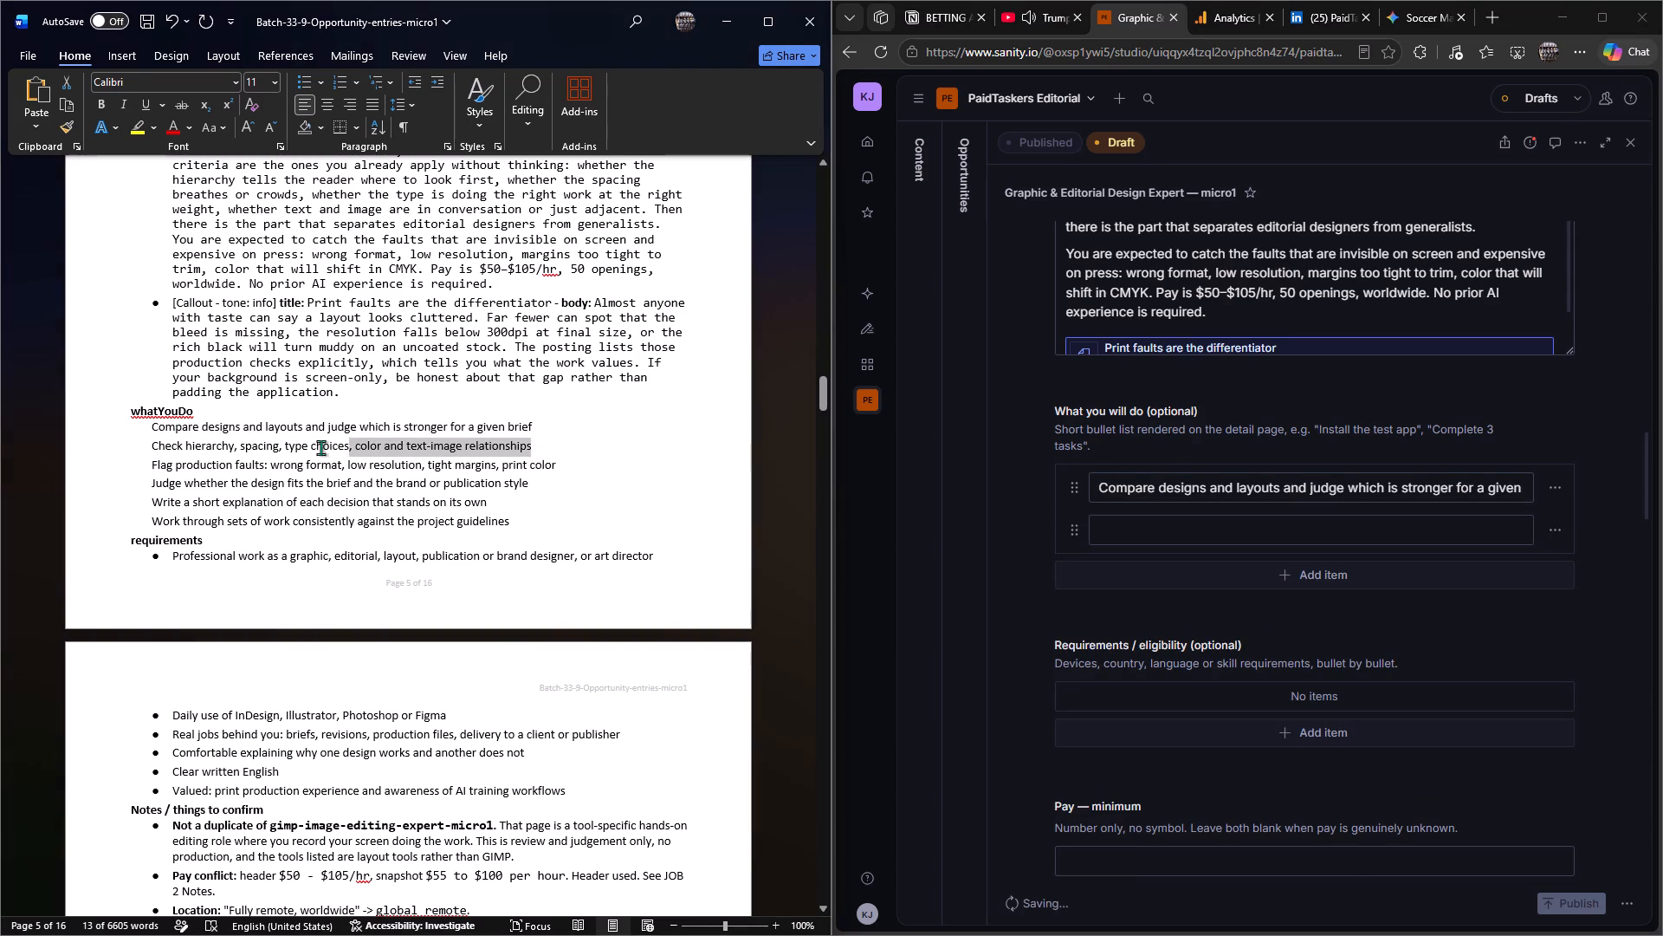
{"action": "left_click_drag", "start_coordinate": [320, 447], "coordinate": [162, 445]}
{"action": "key", "text": "ctrl+c"}
{"action": "left_click", "coordinate": [1123, 518]}
{"action": "key", "text": "ctrl+v"}
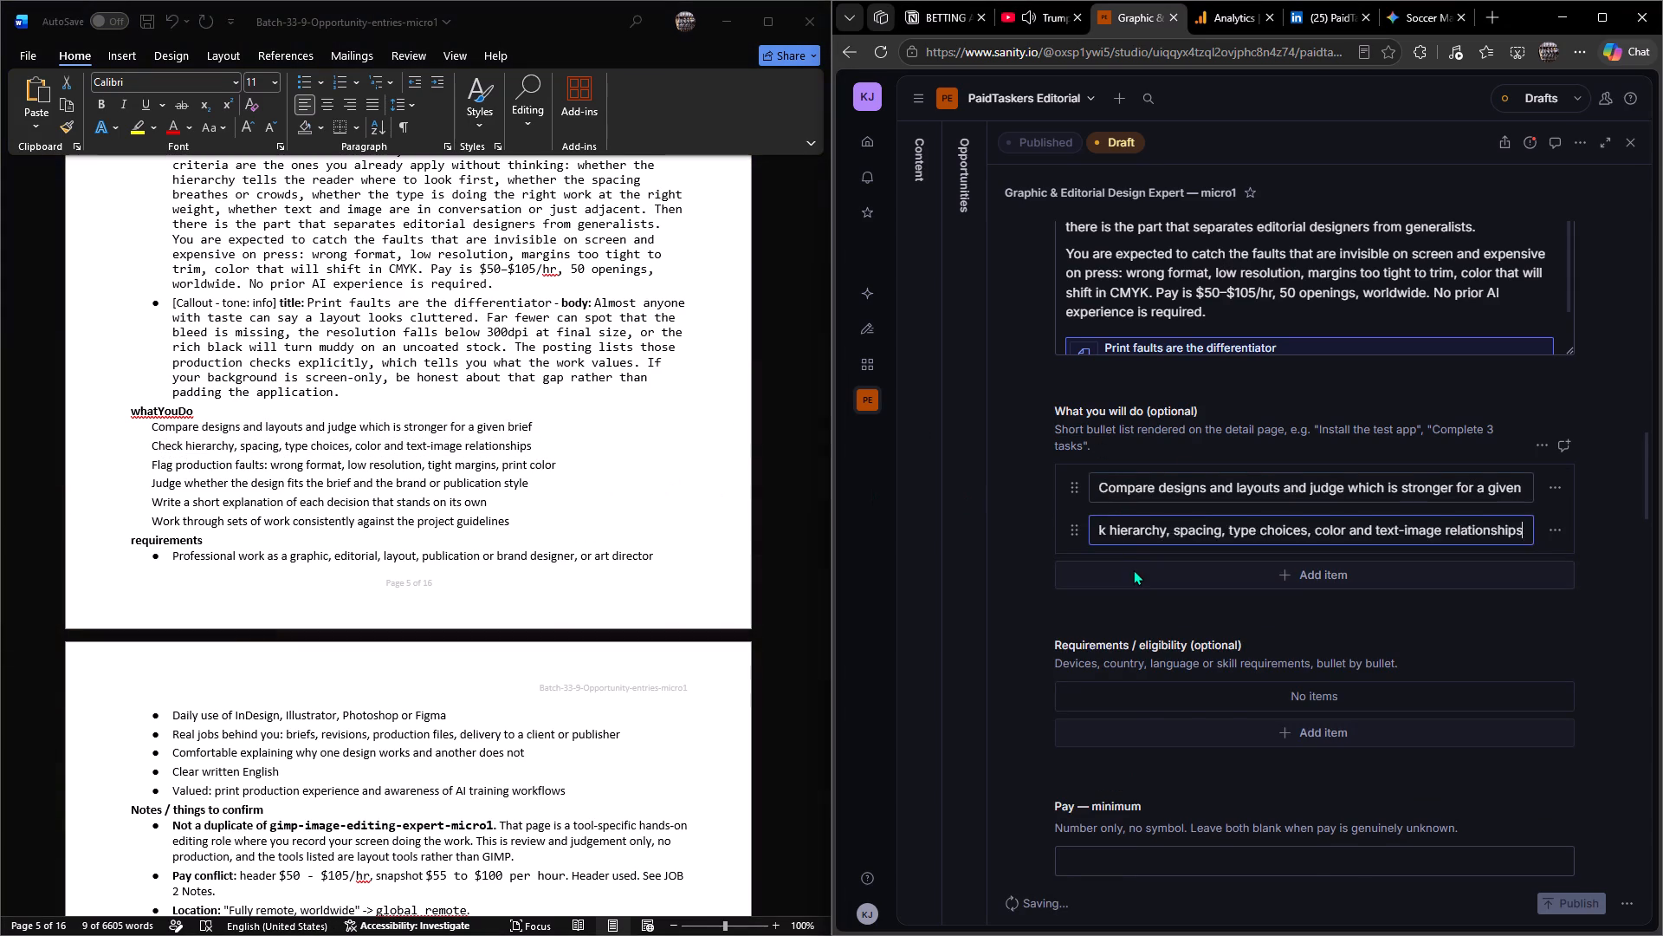
Copy the "Flag production faults" and "Judge whether the design fits the brief" lines from Word into What you will do as separate items.
{"action": "left_click", "coordinate": [1133, 569]}
{"action": "left_click", "coordinate": [482, 514]}
{"action": "left_click_drag", "start_coordinate": [587, 471], "coordinate": [214, 470]}
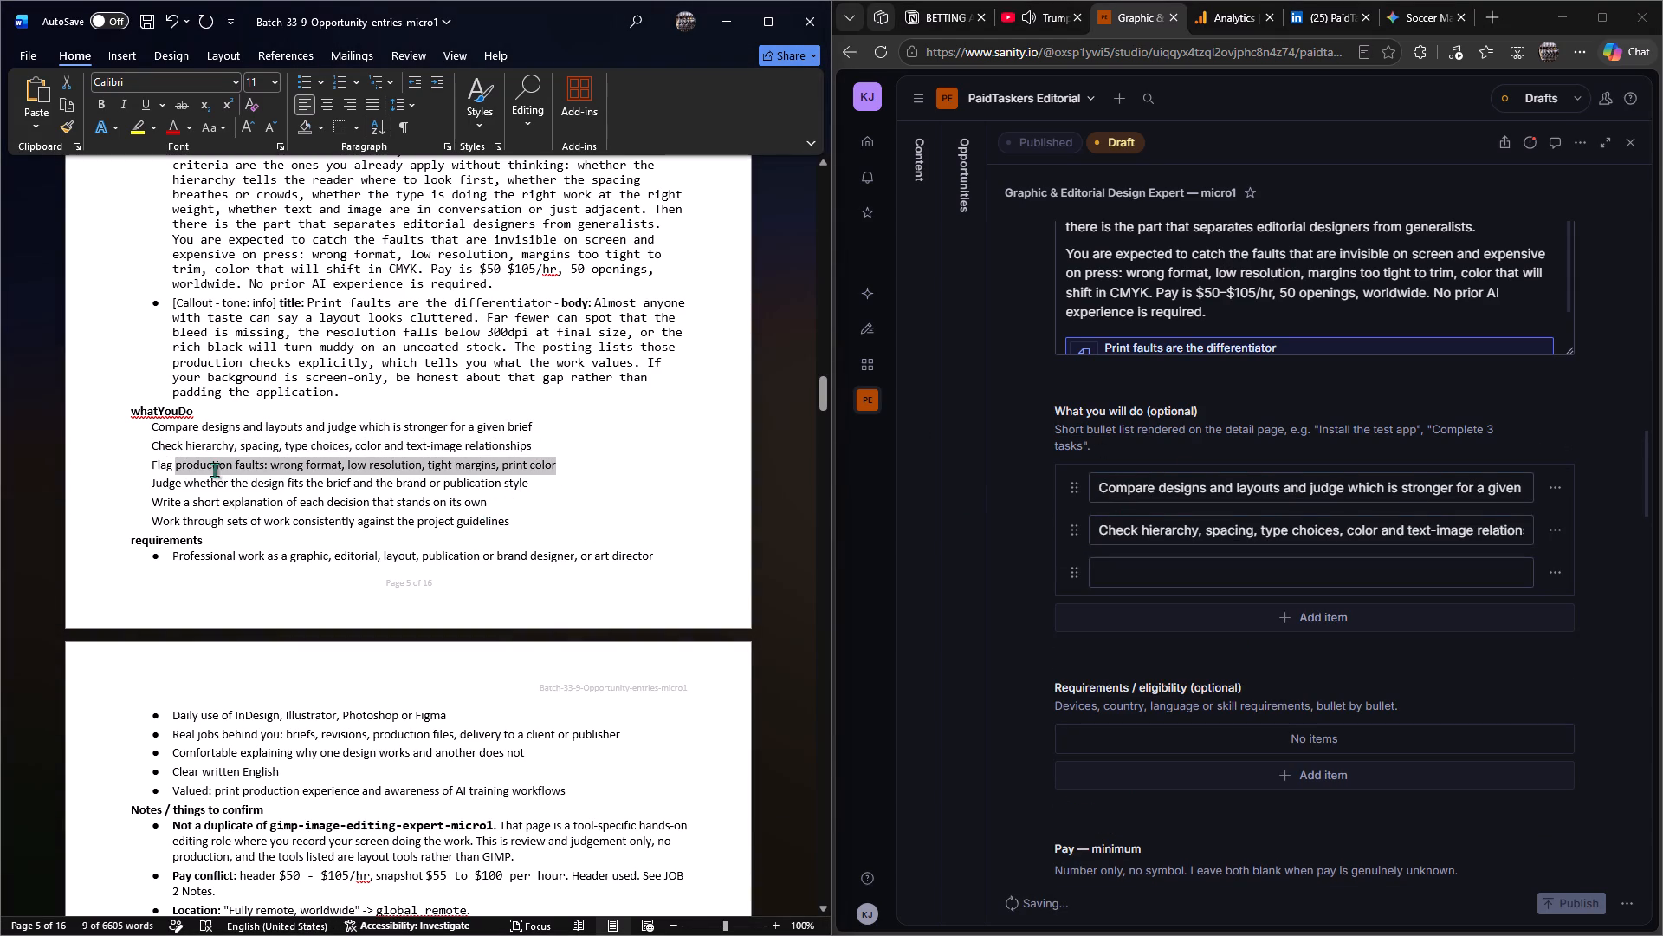
{"action": "left_click_drag", "start_coordinate": [214, 470], "coordinate": [170, 469]}
{"action": "key", "text": "ctrl+c"}
{"action": "left_click", "coordinate": [1172, 586]}
{"action": "key", "text": "ctrl+v"}
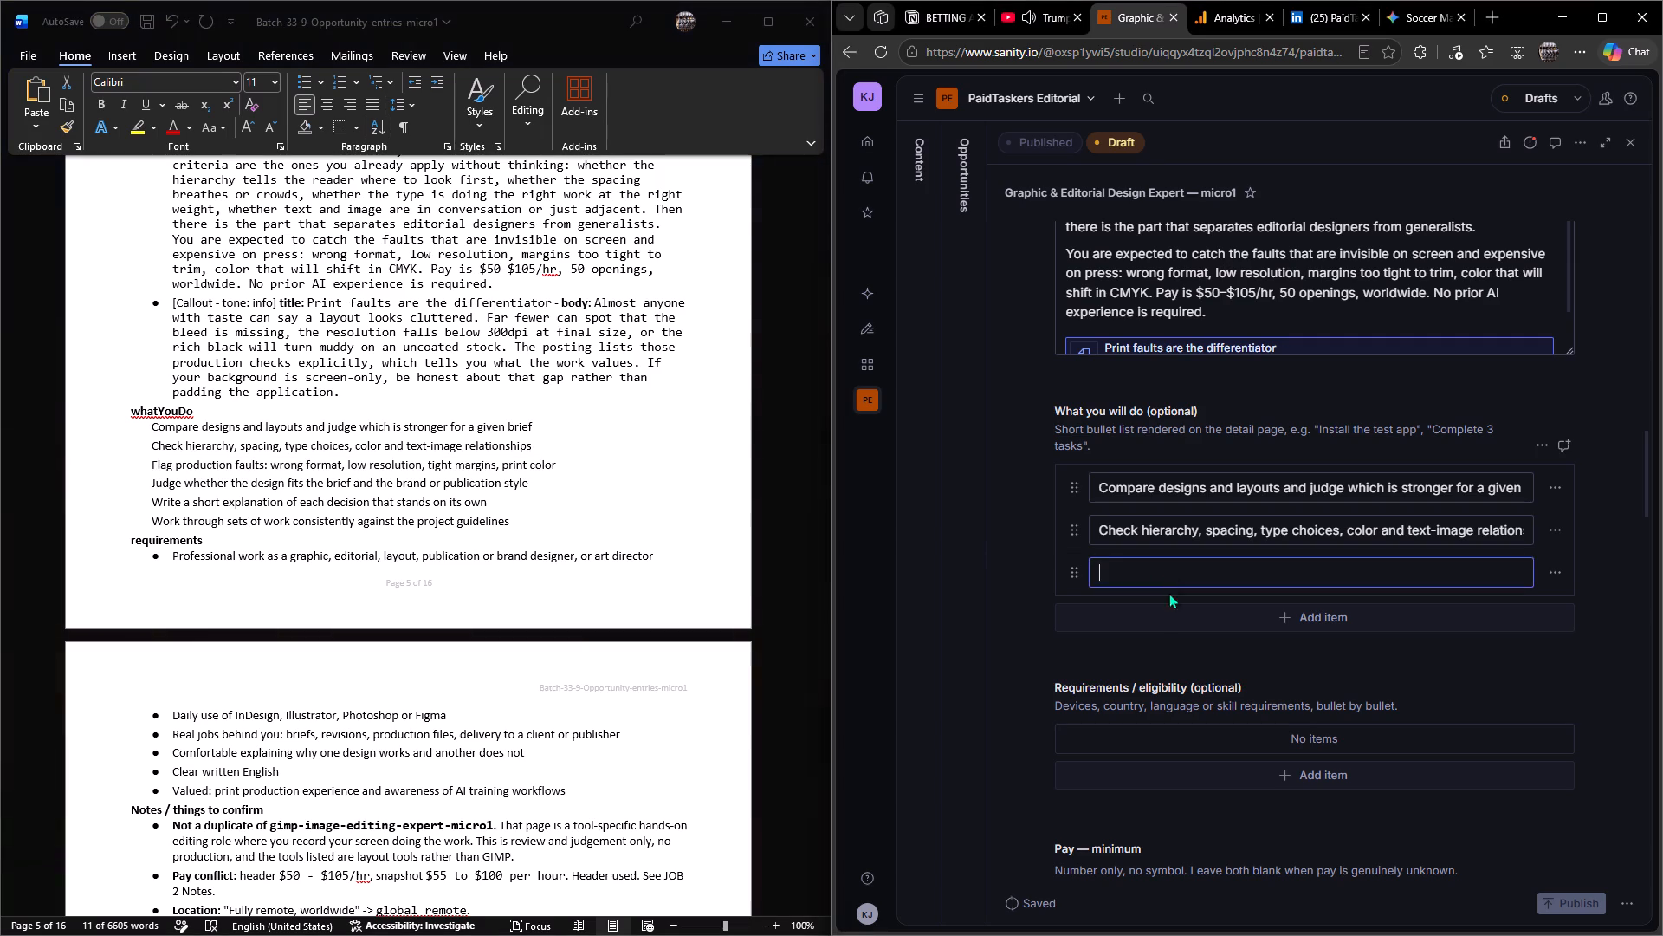
{"action": "left_click", "coordinate": [1153, 622]}
{"action": "left_click", "coordinate": [636, 544]}
{"action": "left_click_drag", "start_coordinate": [560, 477], "coordinate": [227, 478]}
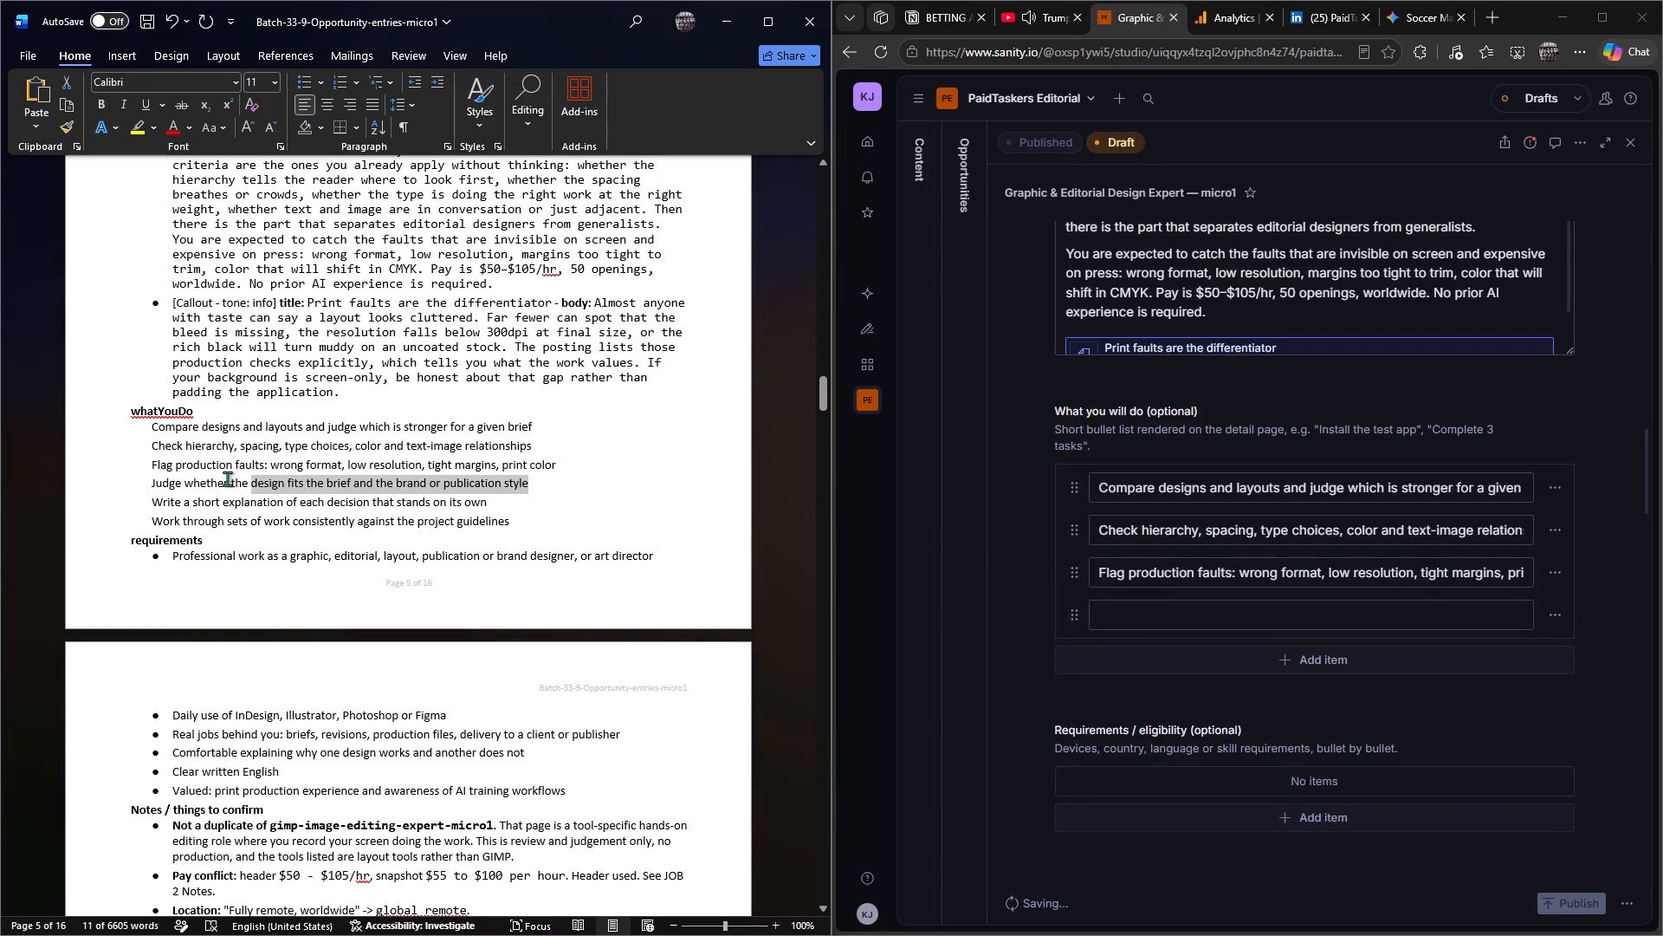
{"action": "left_click_drag", "start_coordinate": [227, 478], "coordinate": [177, 482]}
{"action": "key", "text": "ctrl+c"}
{"action": "left_click", "coordinate": [1138, 620]}
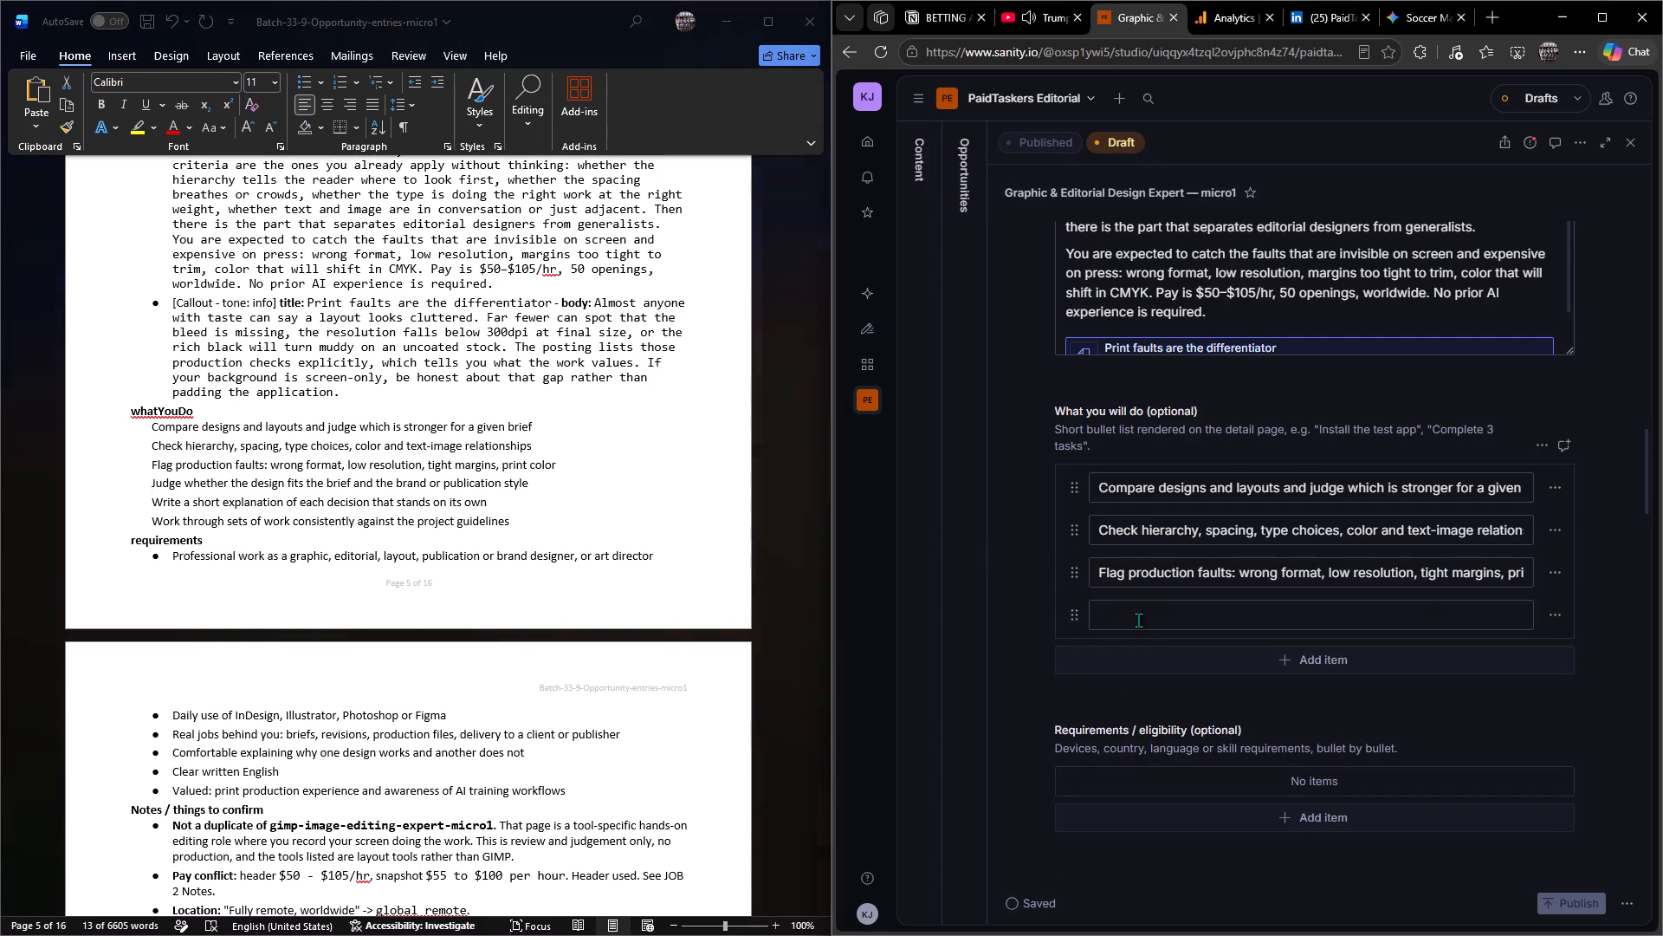
{"action": "key", "text": "ctrl+v"}
Copy the "Write a short explanation" and "Work through sets of work" lines from Word into What you will do as separate items.
{"action": "left_click", "coordinate": [1125, 662]}
{"action": "left_click", "coordinate": [486, 505]}
{"action": "left_click_drag", "start_coordinate": [500, 502], "coordinate": [250, 503]}
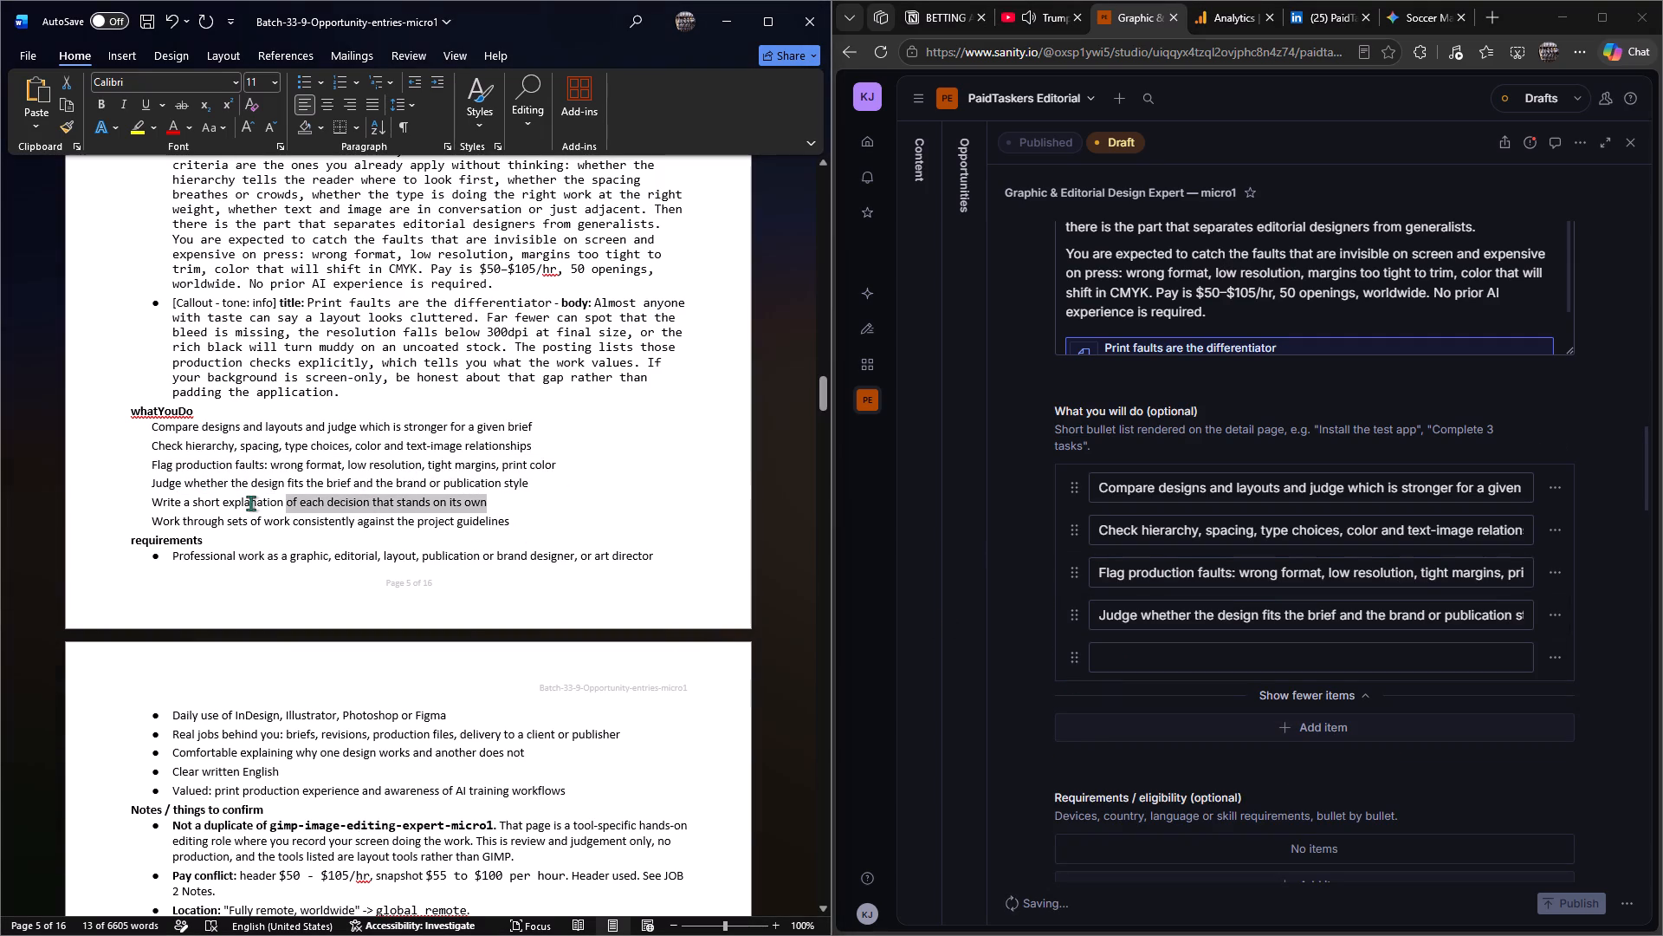
{"action": "left_click_drag", "start_coordinate": [250, 503], "coordinate": [174, 503]}
{"action": "key", "text": "ctrl+c"}
{"action": "left_click", "coordinate": [1128, 647]}
{"action": "key", "text": "ctrl+v"}
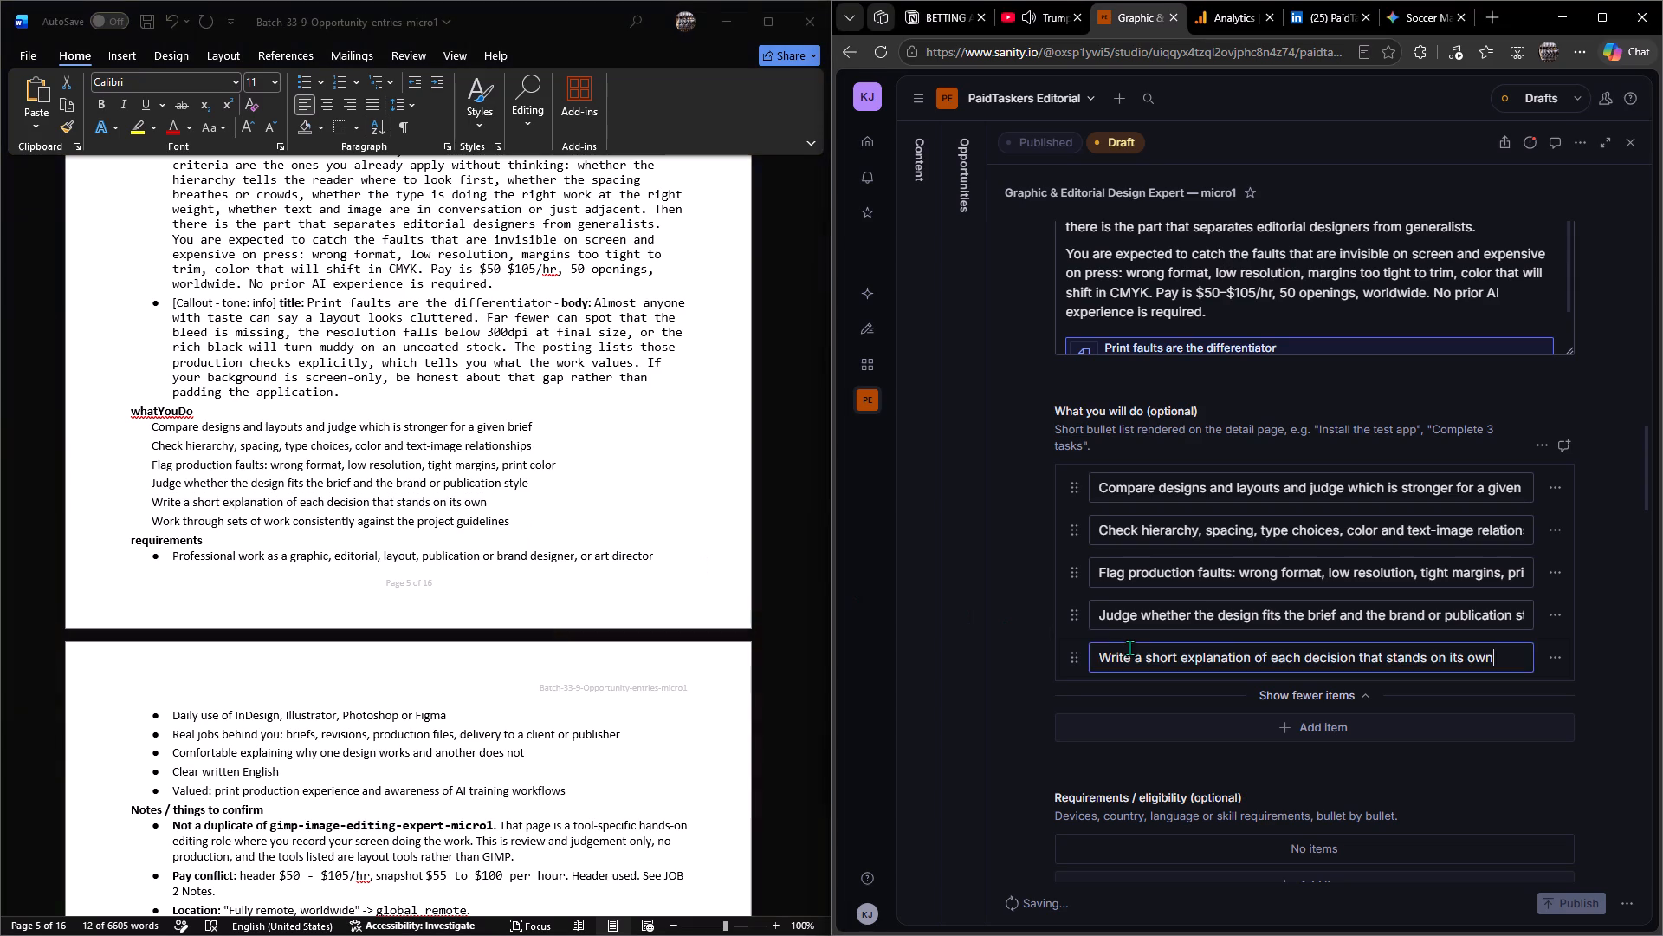
{"action": "left_click", "coordinate": [534, 503]}
{"action": "left_click_drag", "start_coordinate": [539, 513], "coordinate": [247, 521]}
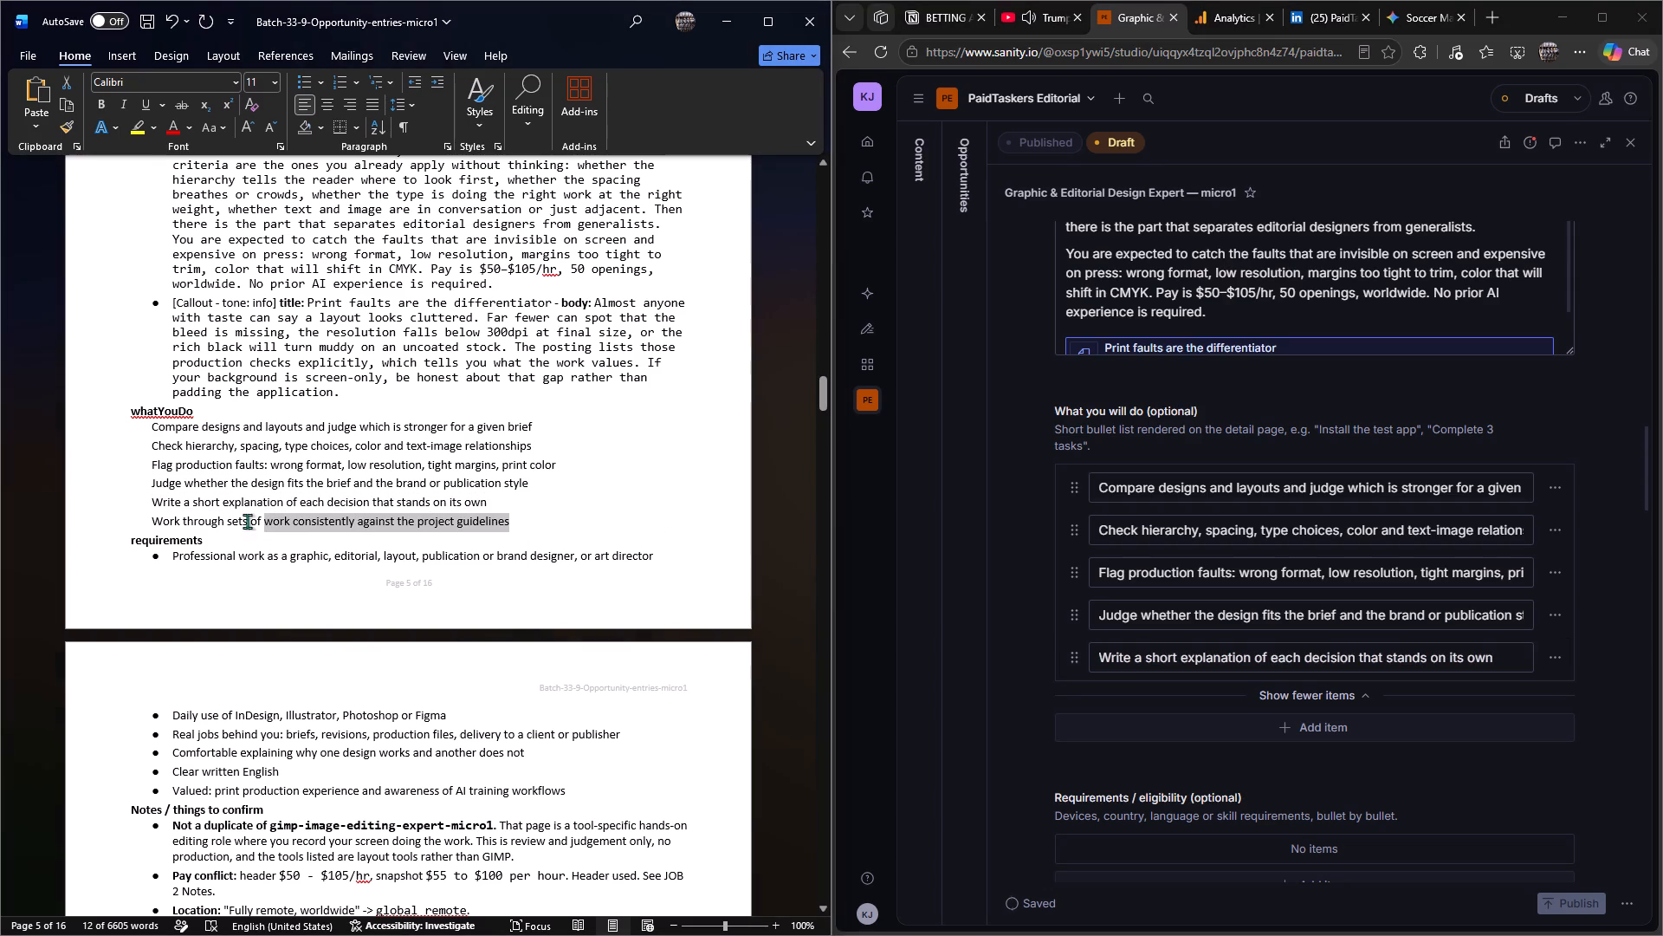
{"action": "left_click_drag", "start_coordinate": [247, 521], "coordinate": [165, 521]}
{"action": "key", "text": "ctrl+c"}
{"action": "left_click", "coordinate": [1189, 728]}
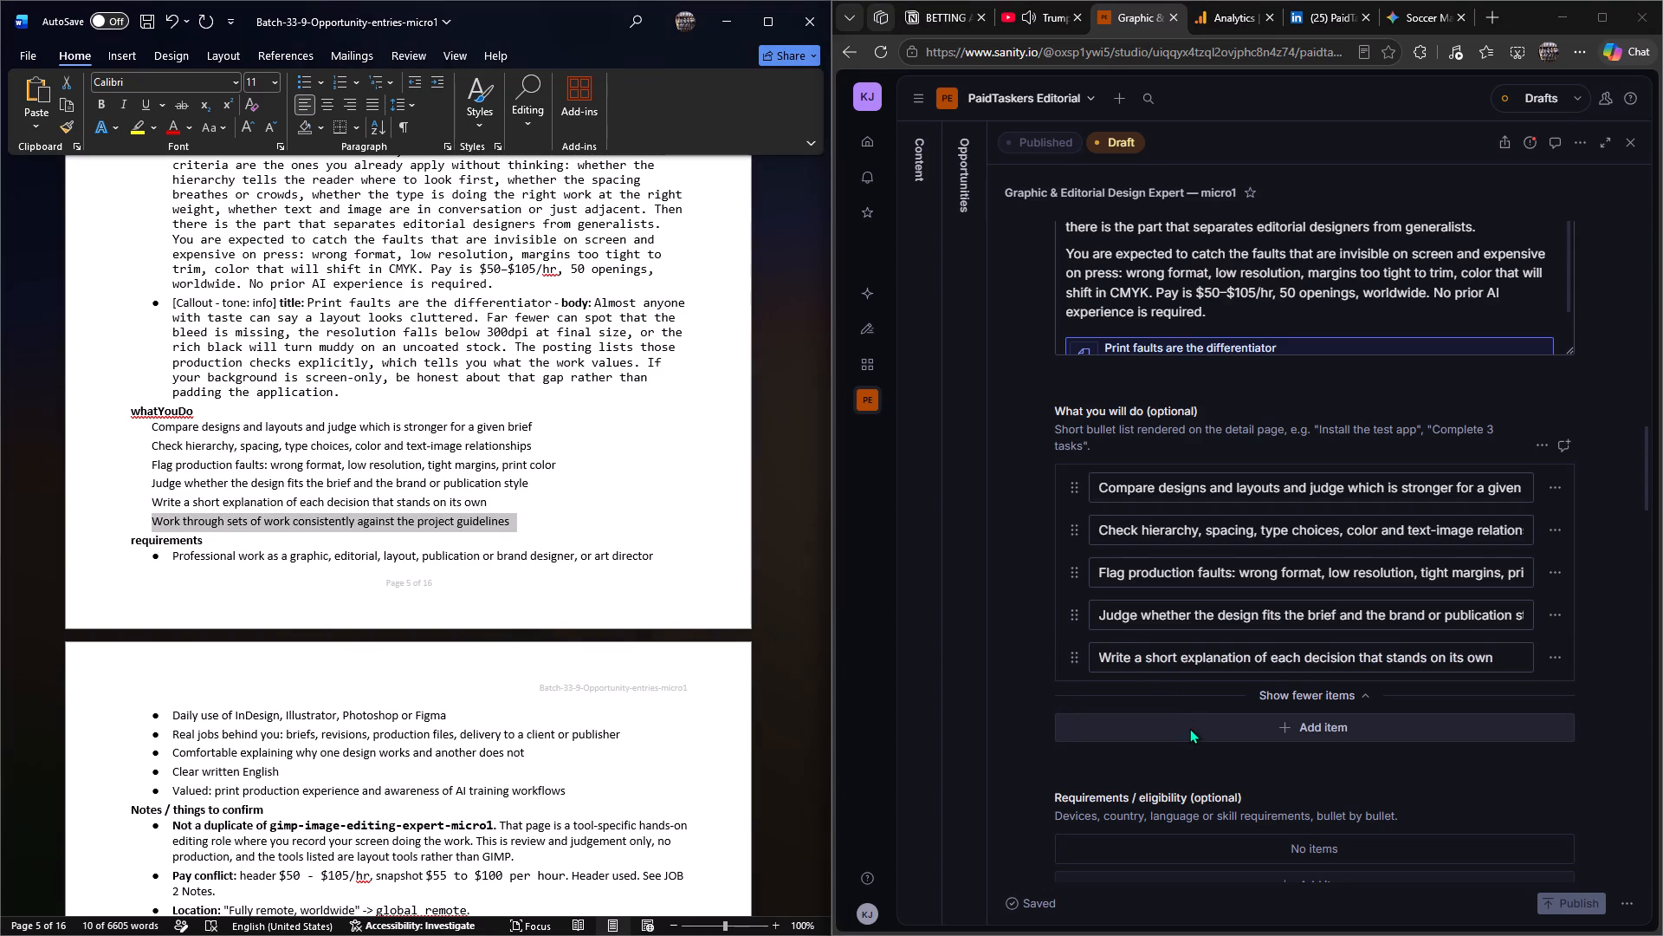
{"action": "key", "text": "ctrl+v"}
{"action": "left_click", "coordinate": [1028, 539]}
Add an empty item to the Requirements / eligibility list.
{"action": "scroll", "coordinate": [1028, 539], "scroll_direction": "down", "scroll_amount": 5}
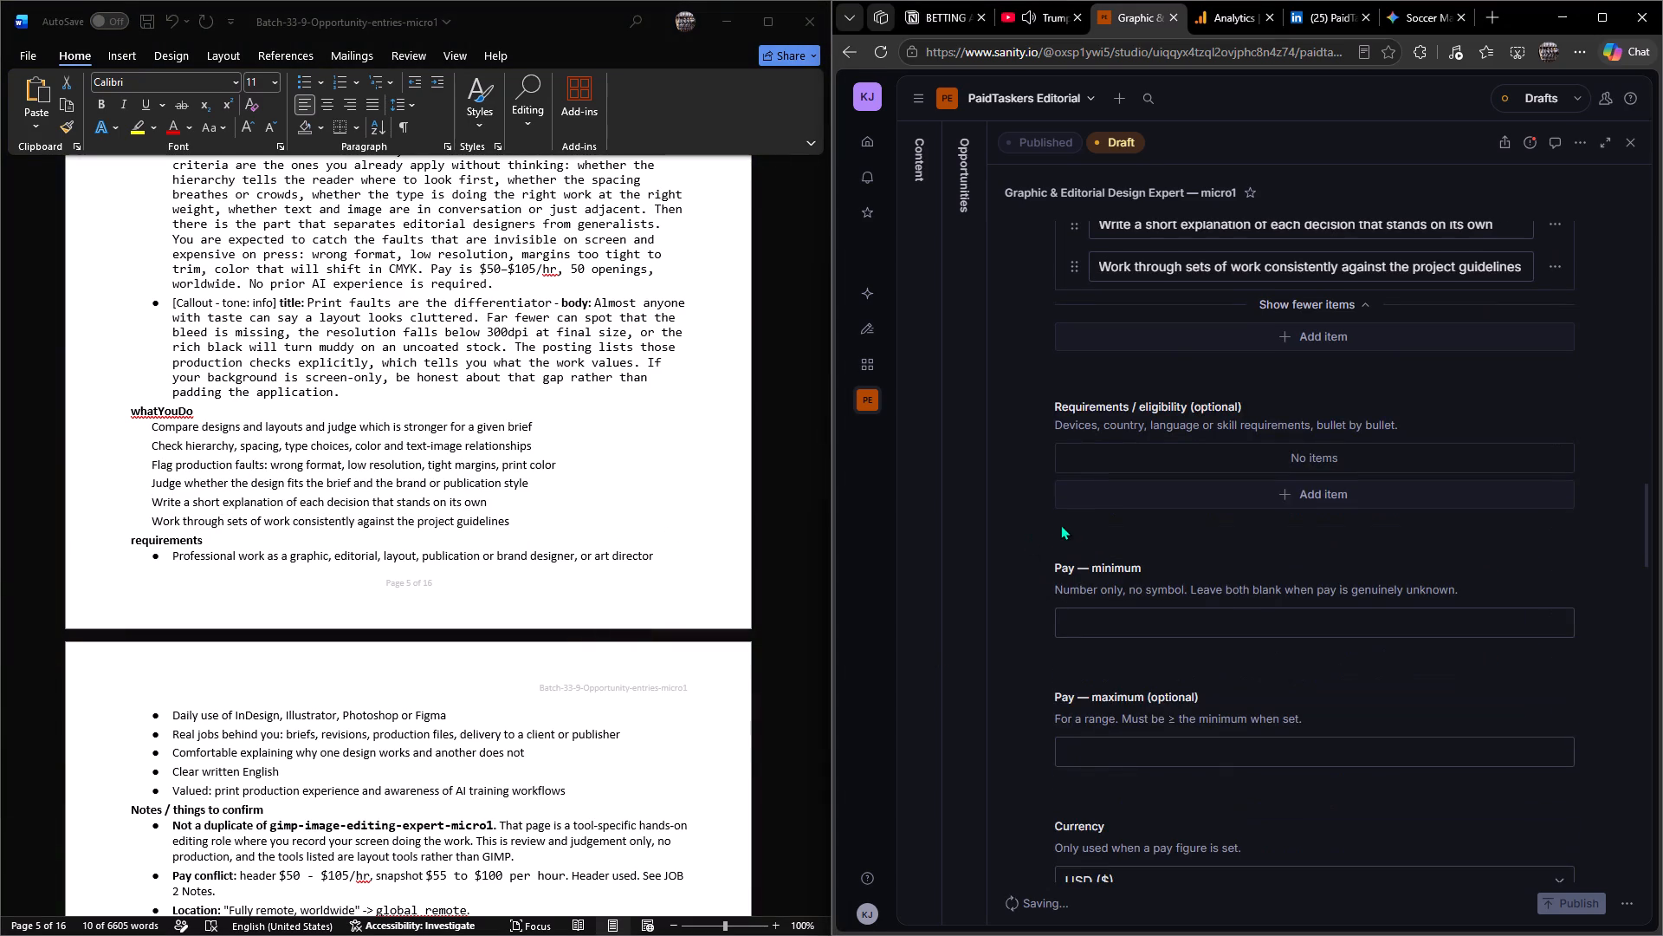
{"action": "left_click", "coordinate": [1089, 502]}
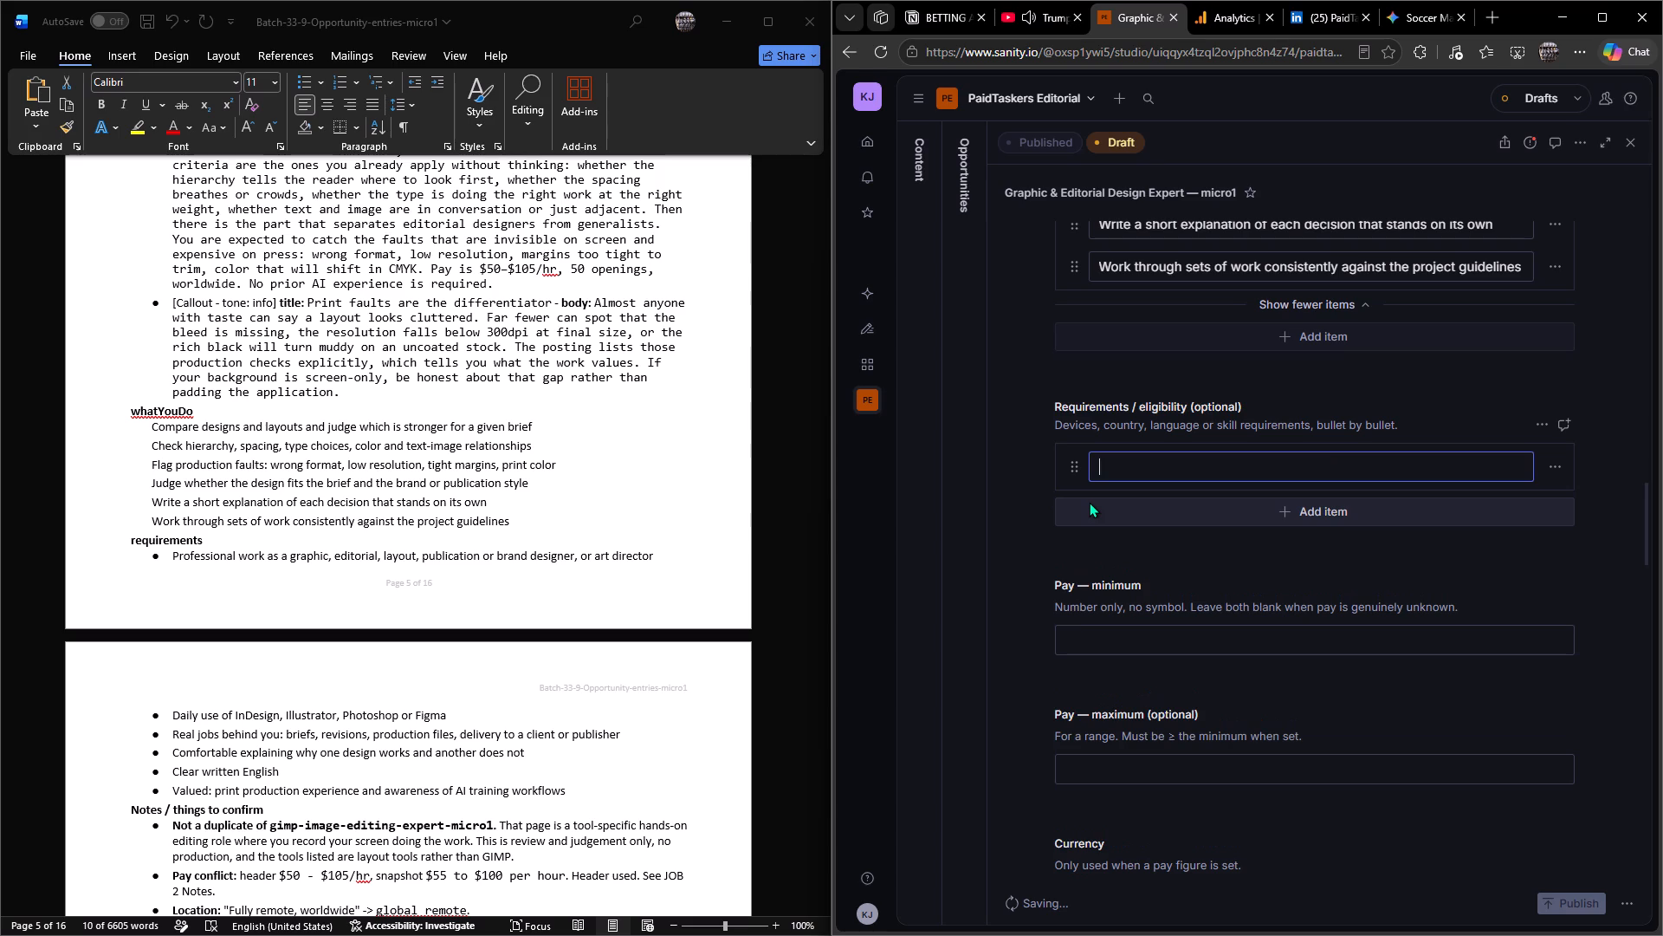
Remove the bullet formatting from all six lines of Job 3's requirements list in Word.
{"action": "scroll", "coordinate": [435, 312], "scroll_direction": "down", "scroll_amount": 2}
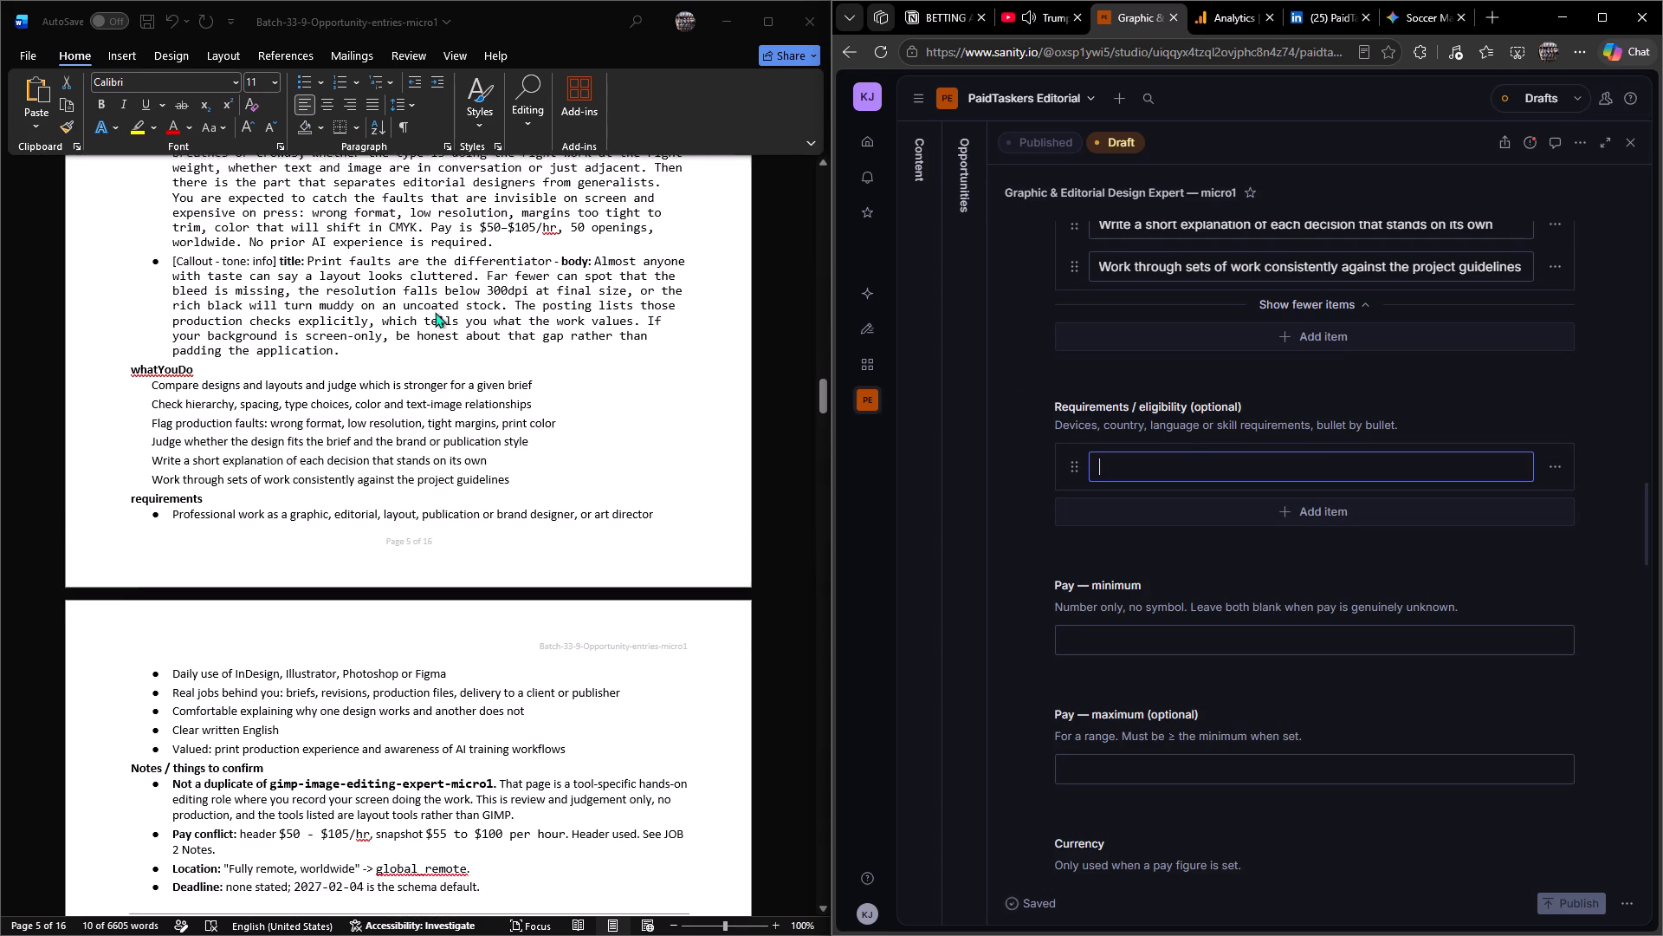
{"action": "scroll", "coordinate": [435, 312], "scroll_direction": "down", "scroll_amount": 1}
{"action": "left_click", "coordinate": [435, 312]}
{"action": "scroll", "coordinate": [433, 315], "scroll_direction": "down", "scroll_amount": 5}
{"action": "left_click_drag", "start_coordinate": [599, 456], "coordinate": [473, 379]}
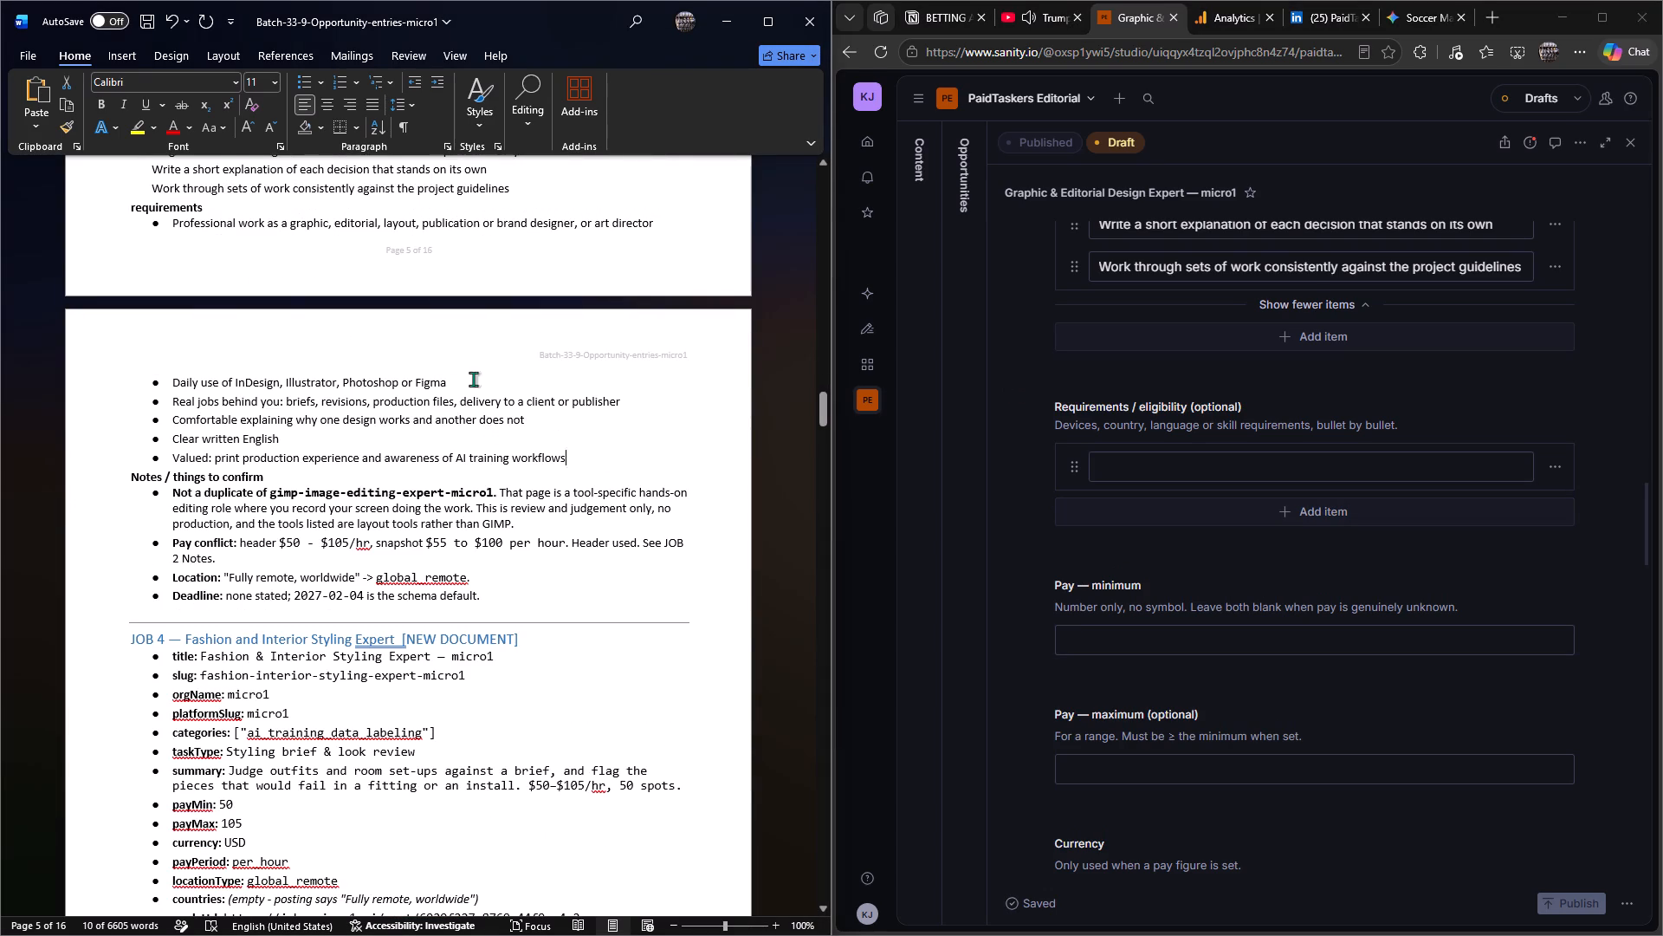
{"action": "left_click_drag", "start_coordinate": [473, 379], "coordinate": [171, 250]}
{"action": "left_click", "coordinate": [291, 81]}
{"action": "left_click", "coordinate": [294, 81]}
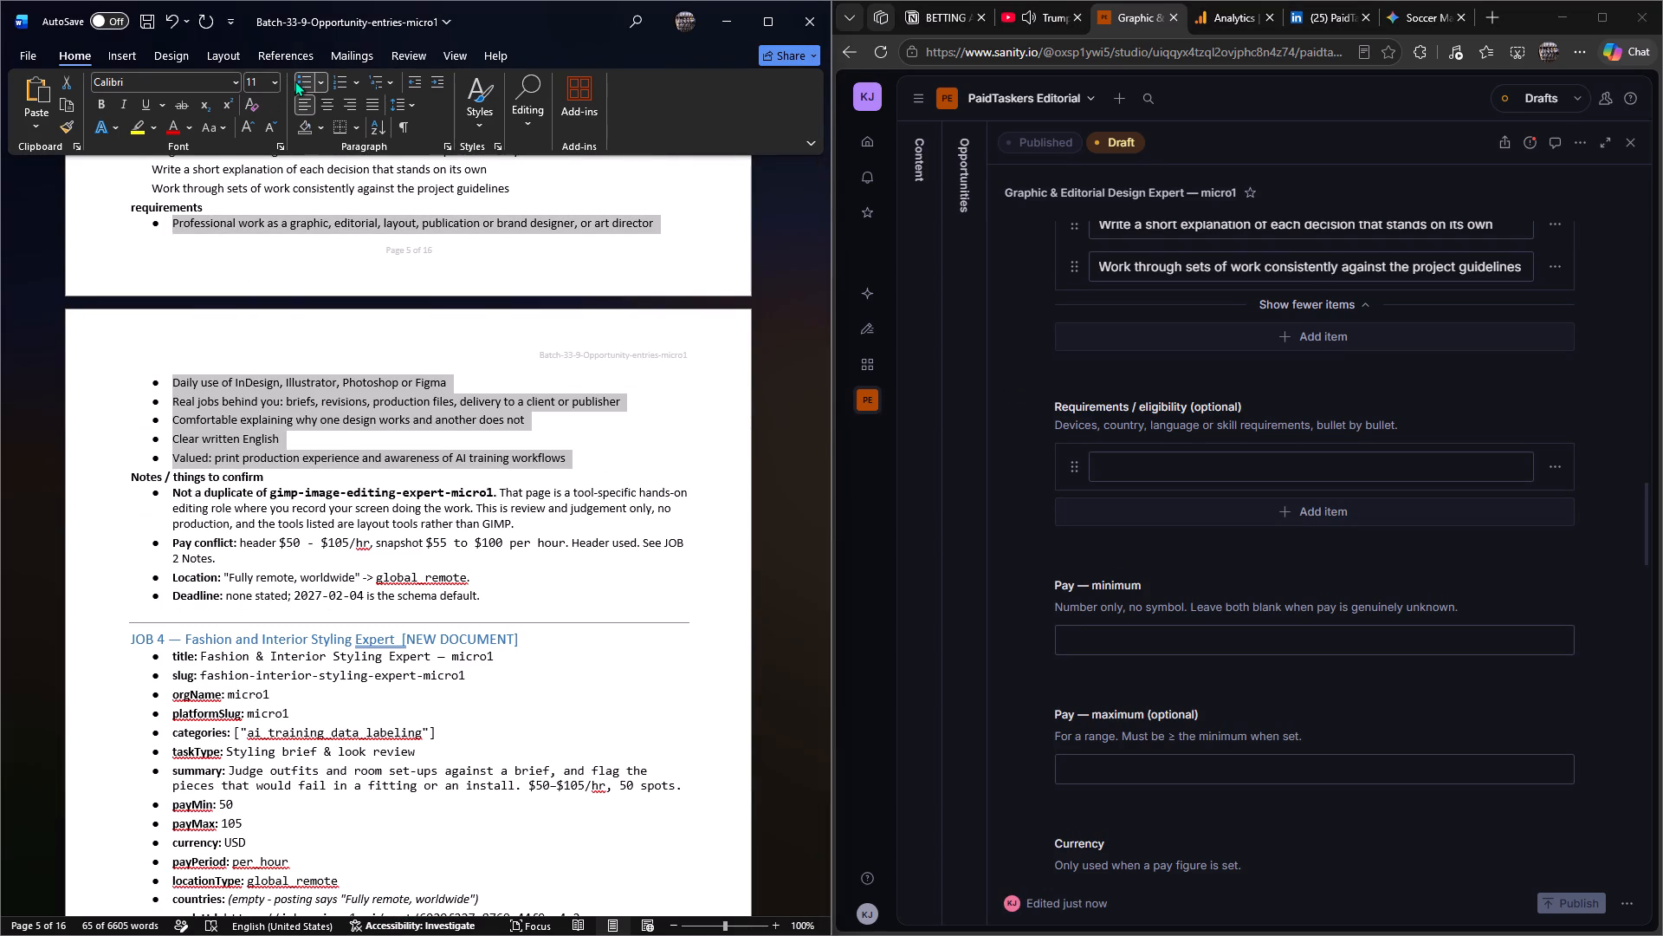
{"action": "left_click", "coordinate": [613, 239]}
Copy the "Professional work as a graphic" and "Daily use of InDesign" lines from Word into Requirements / eligibility as separate items.
{"action": "left_click_drag", "start_coordinate": [657, 223], "coordinate": [143, 221]}
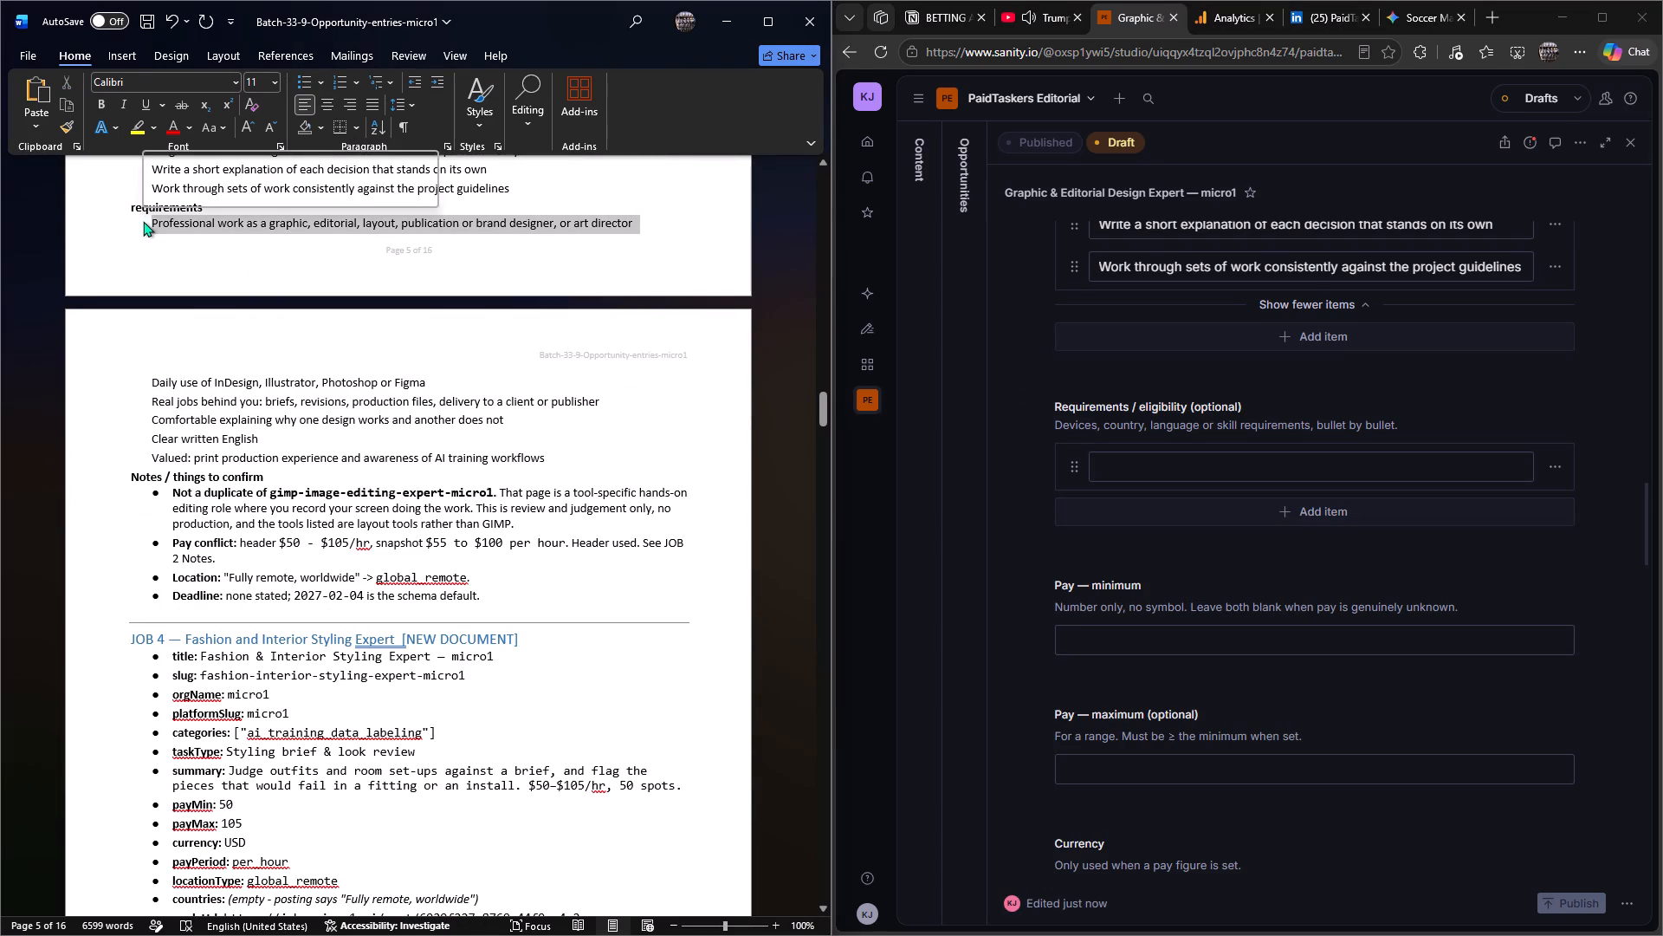
{"action": "key", "text": "ctrl+c"}
{"action": "left_click", "coordinate": [1149, 458]}
{"action": "key", "text": "ctrl+v"}
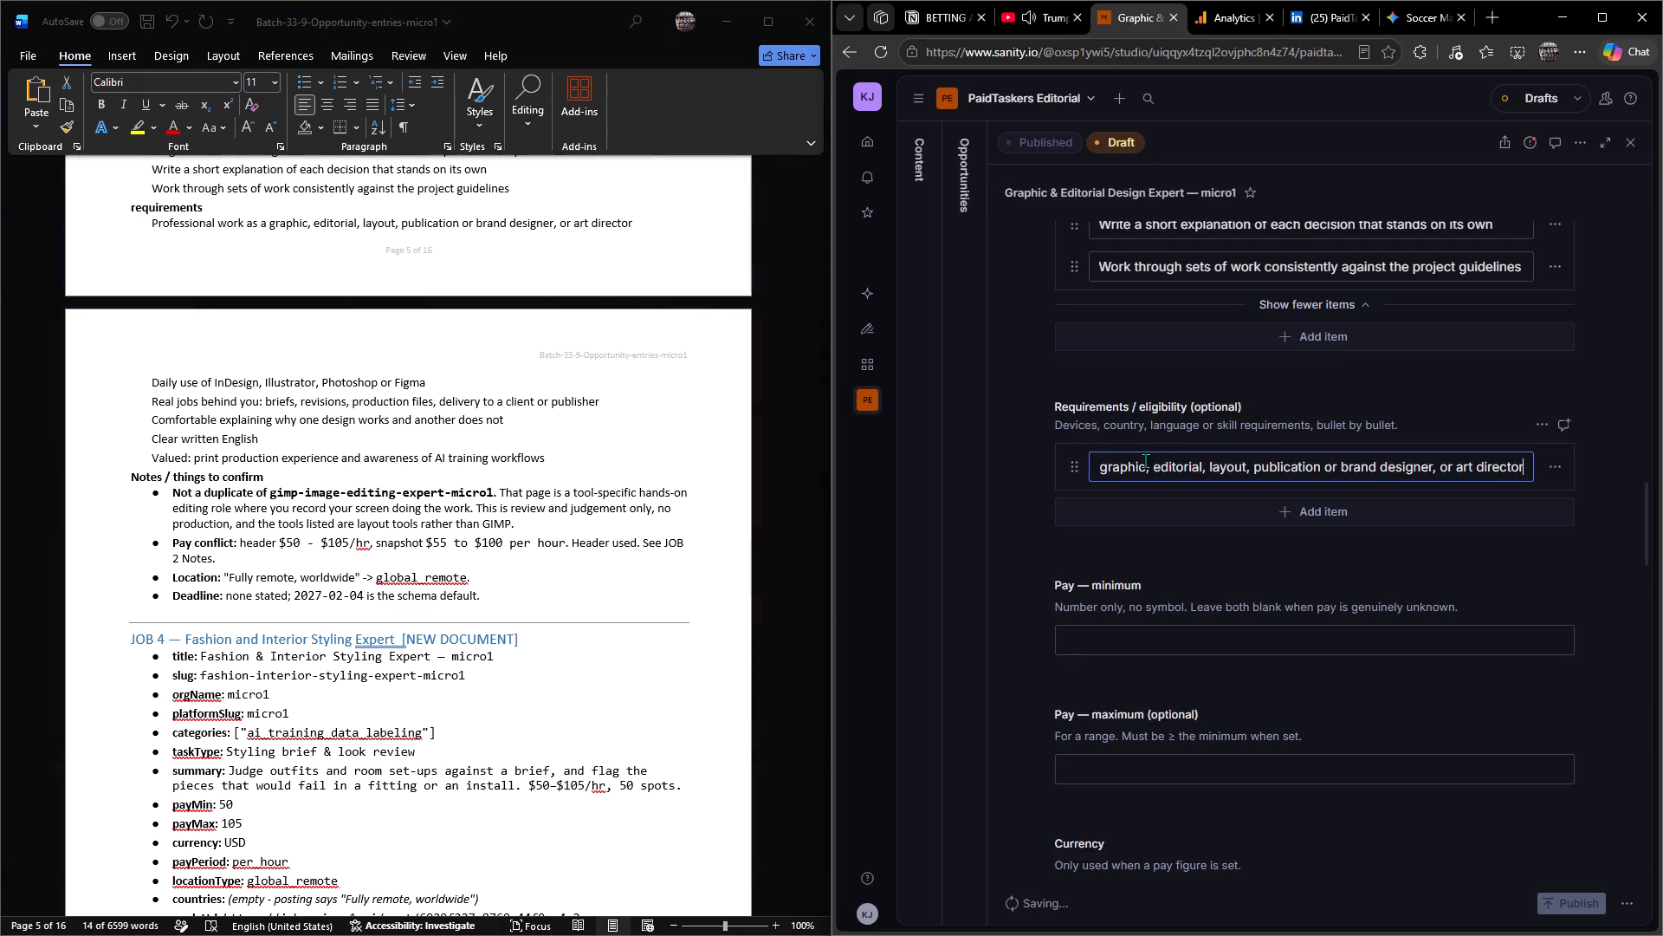
{"action": "left_click", "coordinate": [1161, 515]}
{"action": "left_click", "coordinate": [359, 382]}
{"action": "left_click_drag", "start_coordinate": [471, 380], "coordinate": [243, 380]}
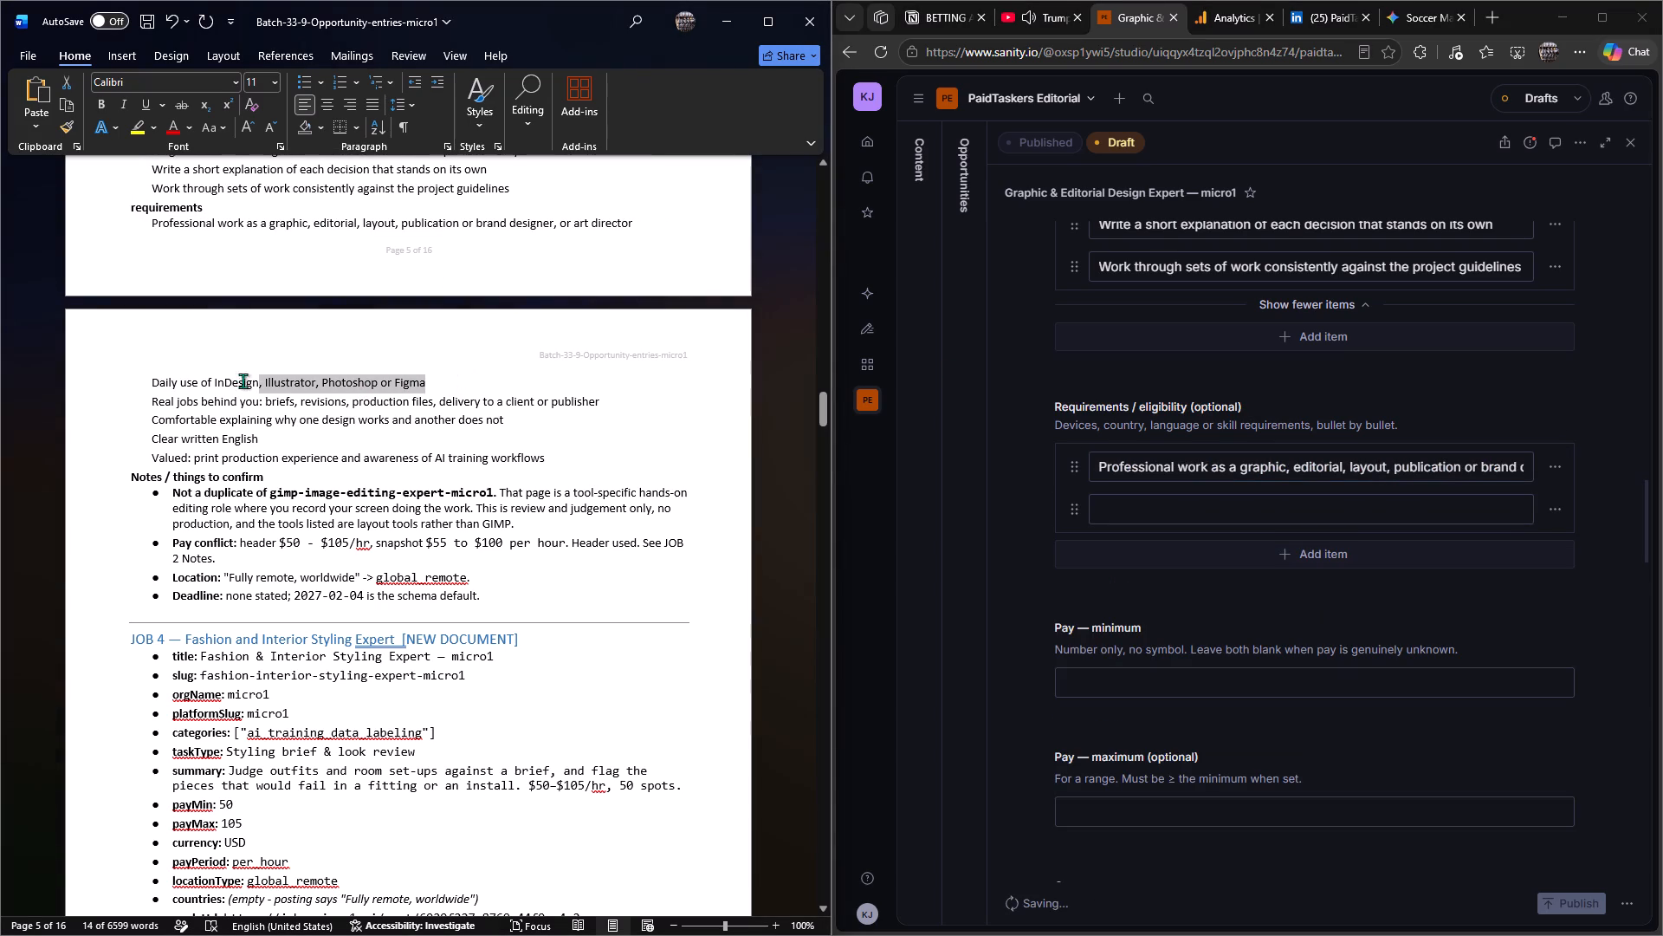
{"action": "left_click_drag", "start_coordinate": [243, 380], "coordinate": [168, 380]}
{"action": "key", "text": "ctrl+c"}
{"action": "left_click", "coordinate": [1166, 509]}
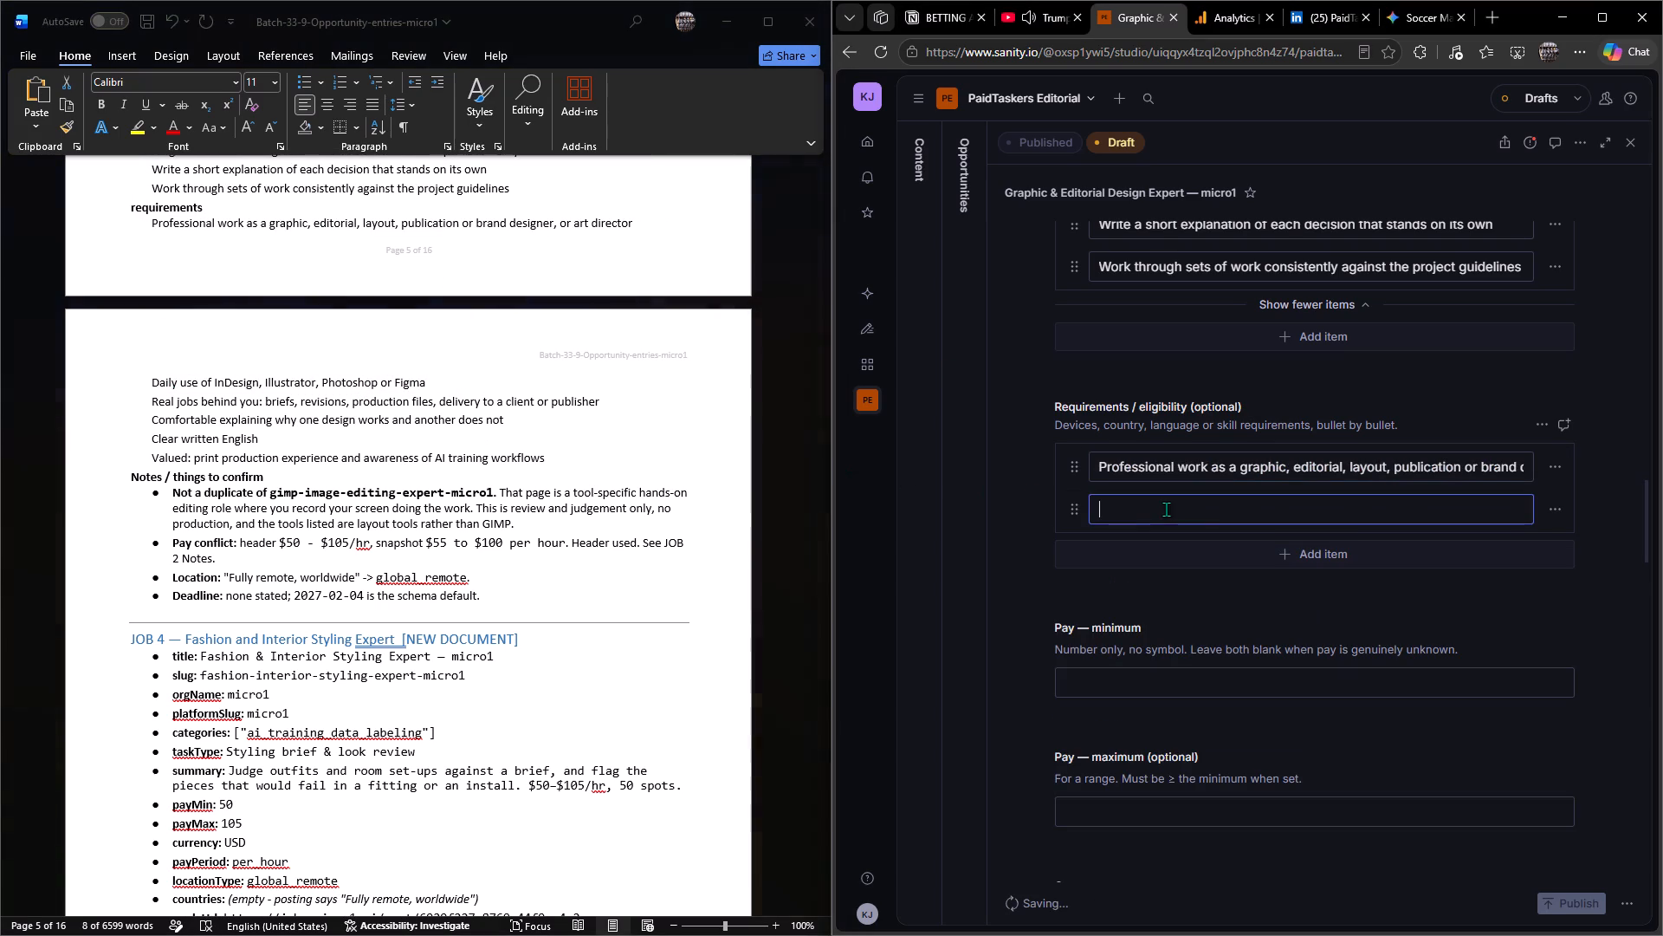
{"action": "key", "text": "ctrl+v"}
Copy the "Real jobs behind you" and "Comfortable explaining why one design works" lines from Word into Requirements / eligibility as separate items.
{"action": "left_click", "coordinate": [449, 418]}
{"action": "left_click_drag", "start_coordinate": [611, 404], "coordinate": [191, 410]}
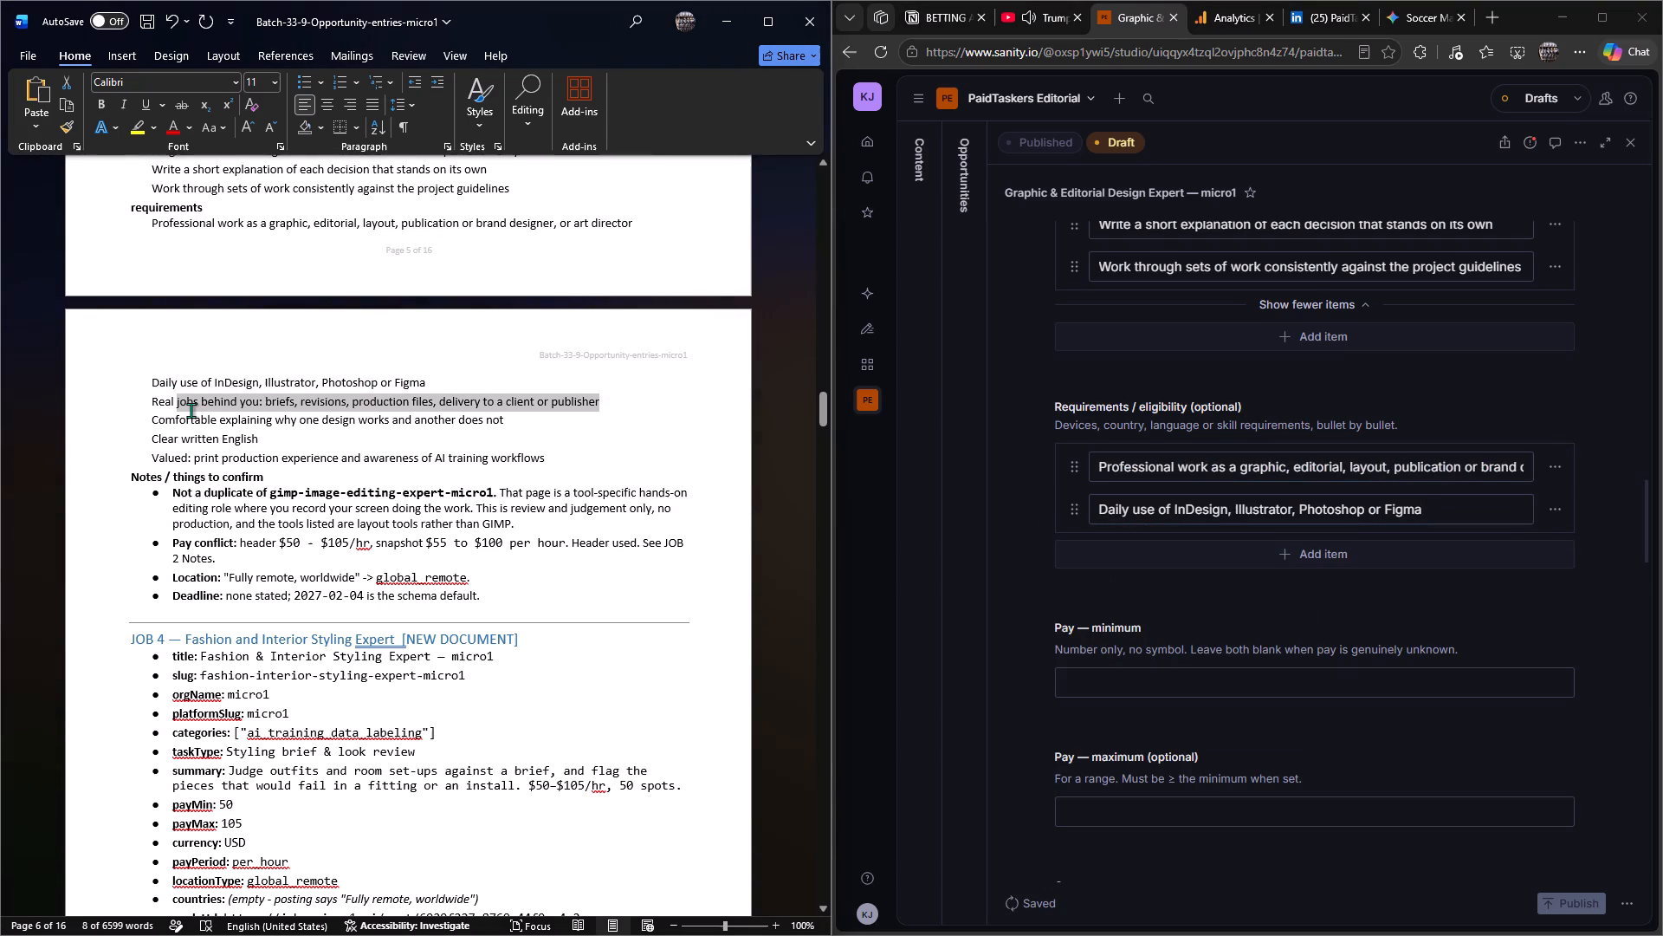
{"action": "left_click_drag", "start_coordinate": [191, 410], "coordinate": [143, 411]}
{"action": "key", "text": "ctrl+c"}
{"action": "left_click", "coordinate": [1243, 556]}
{"action": "key", "text": "ctrl+v"}
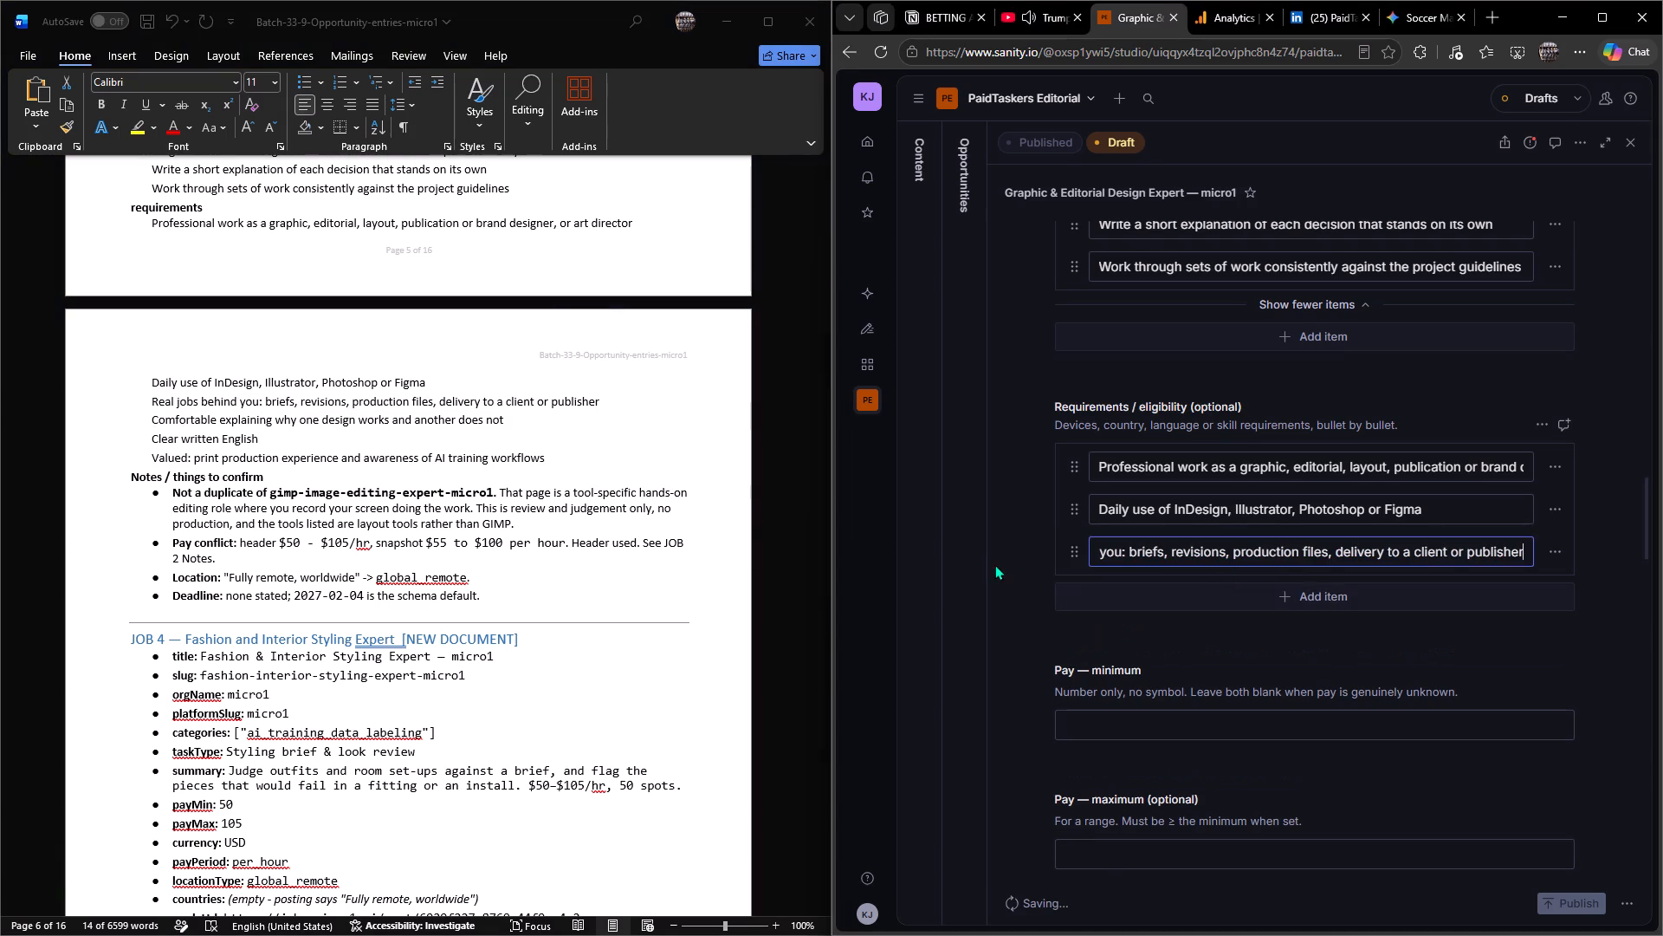
{"action": "left_click", "coordinate": [367, 439]}
{"action": "left_click_drag", "start_coordinate": [527, 423], "coordinate": [195, 423]}
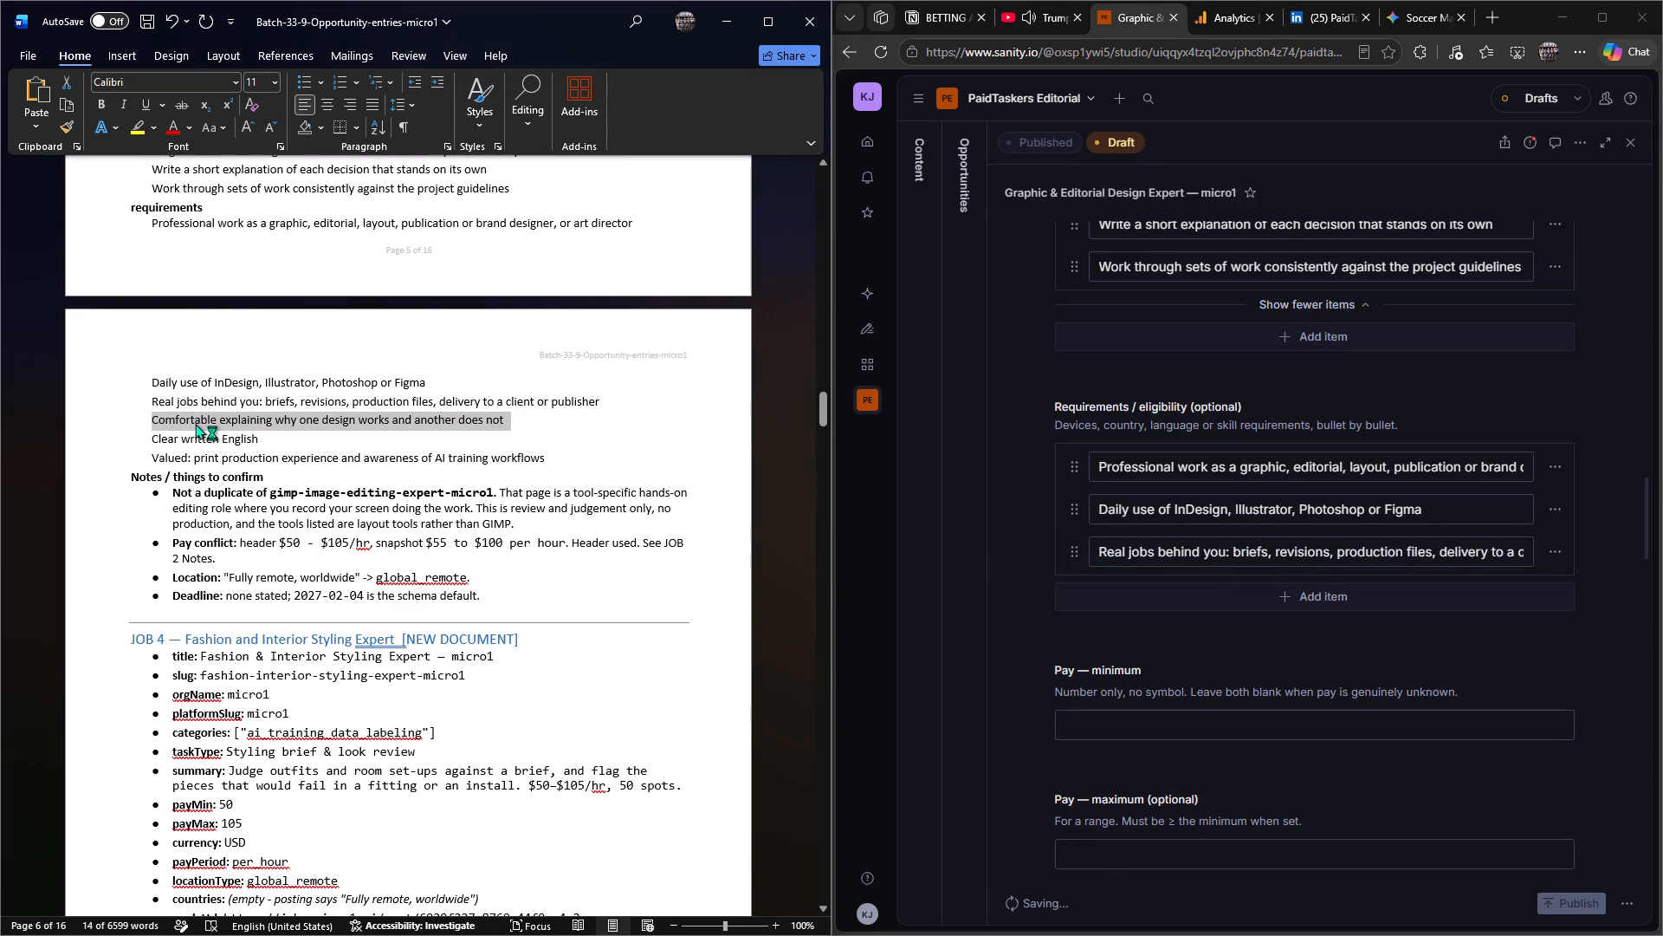
{"action": "key", "text": "ctrl+c"}
{"action": "left_click", "coordinate": [1127, 589]}
{"action": "key", "text": "ctrl+v"}
Copy the "Clear written English" and "Valued: print production experience" lines from Word into Requirements / eligibility as separate items.
{"action": "left_click", "coordinate": [398, 480]}
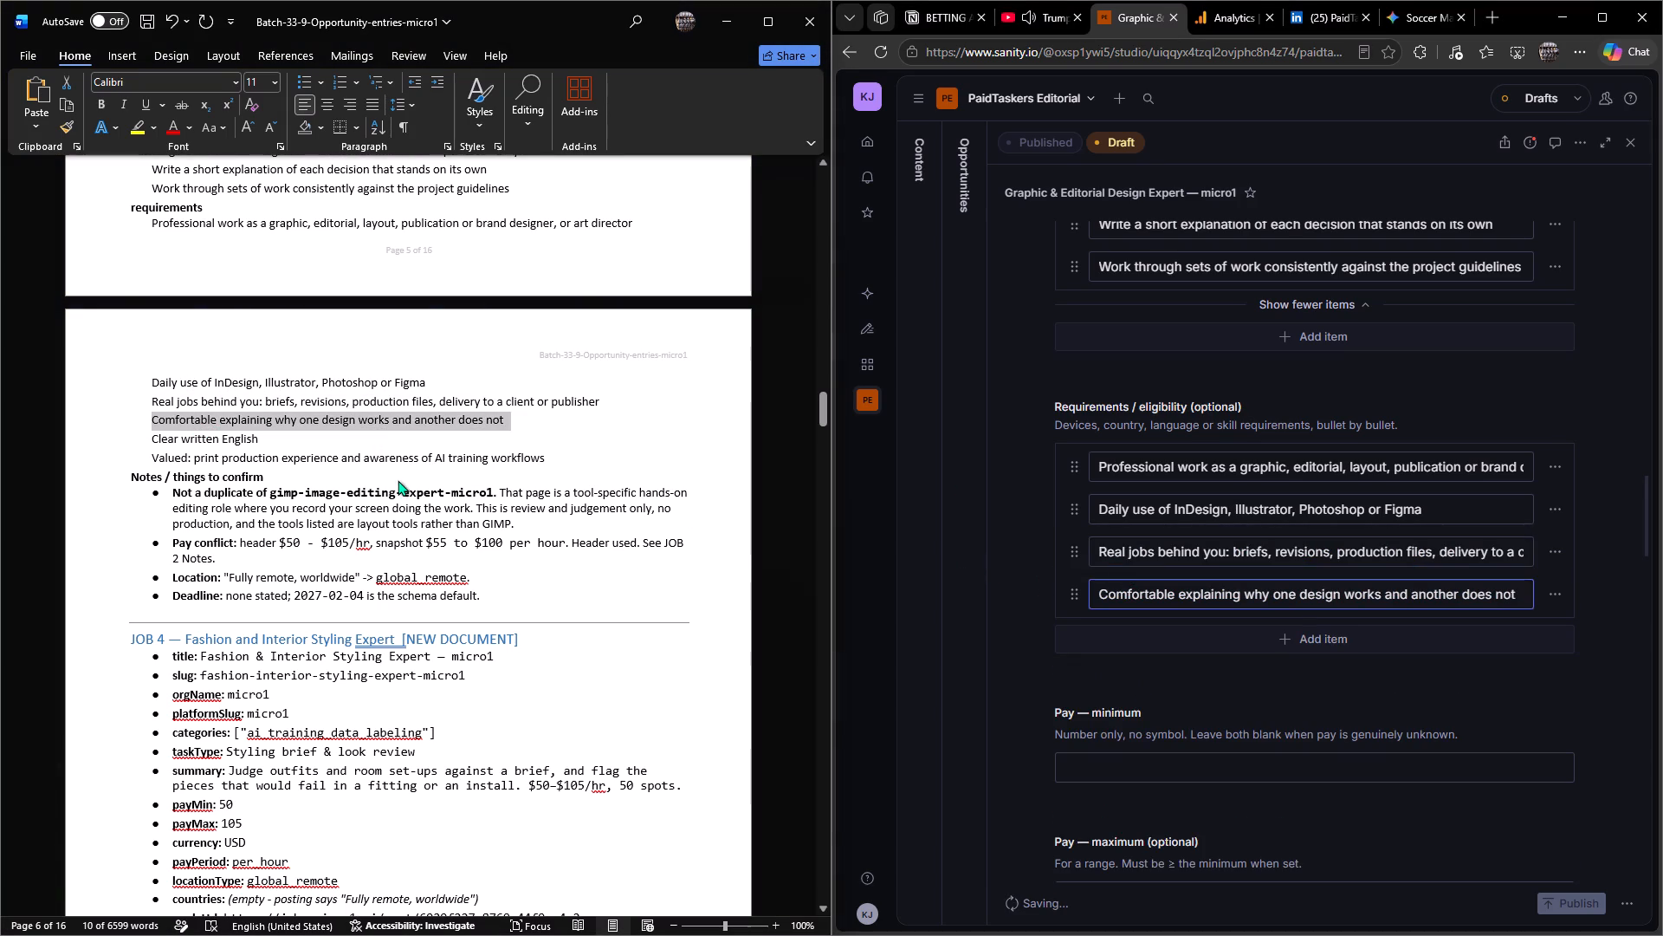
{"action": "left_click_drag", "start_coordinate": [376, 447], "coordinate": [108, 444]}
{"action": "key", "text": "ctrl+c"}
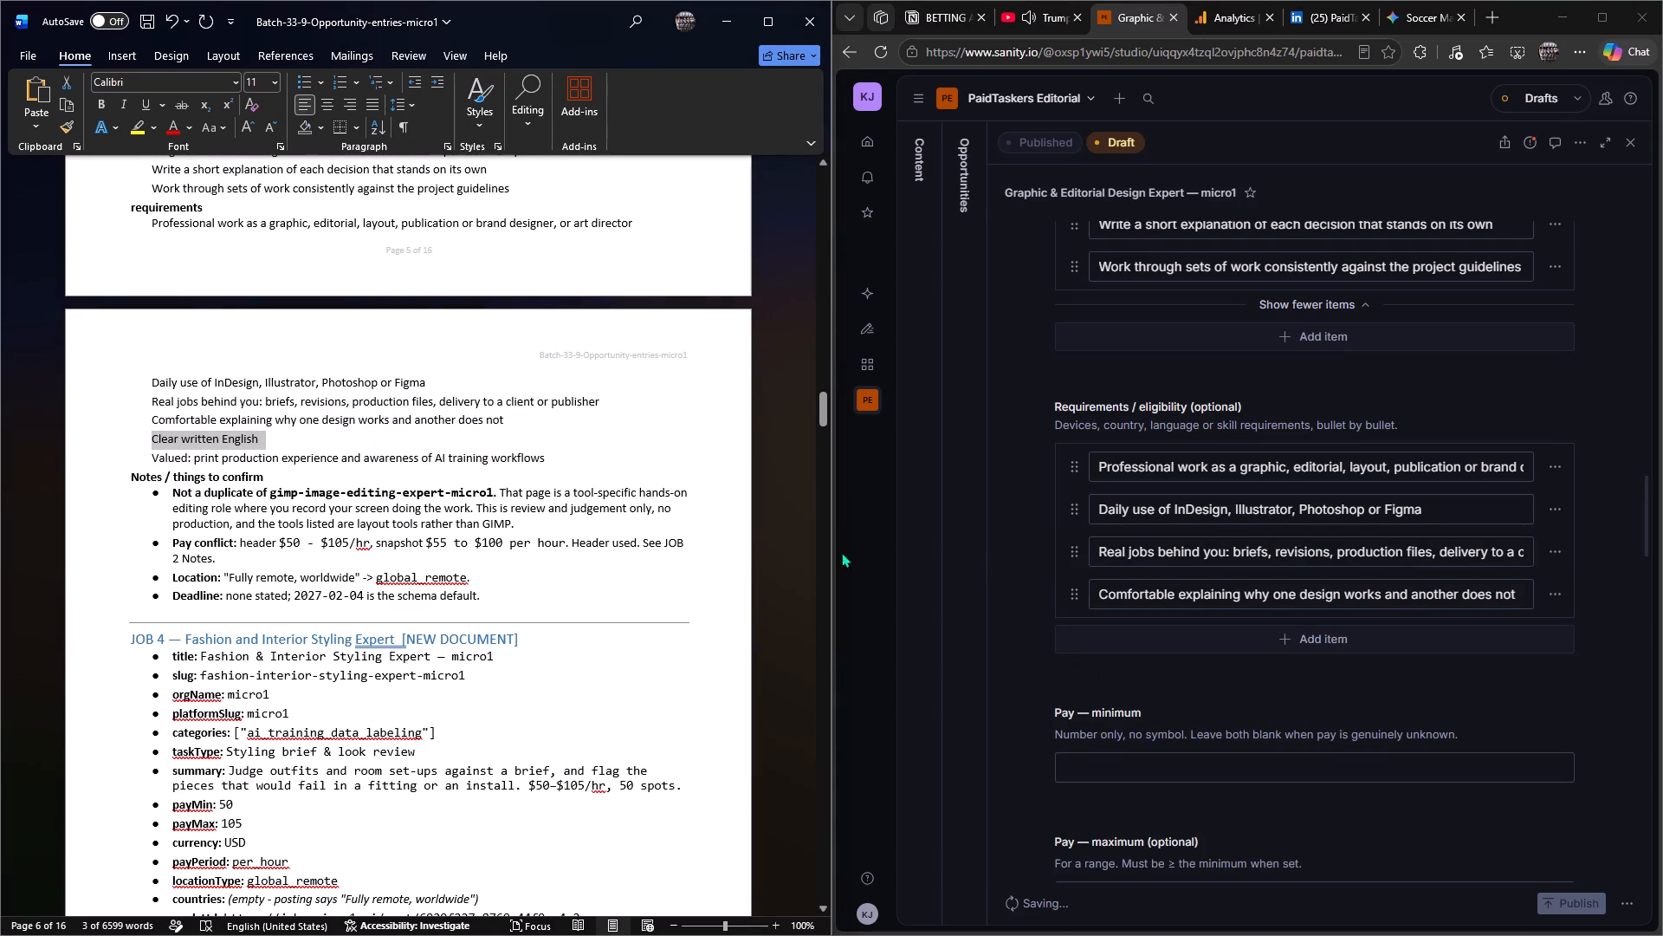
{"action": "left_click", "coordinate": [1149, 642]}
{"action": "key", "text": "ctrl+v"}
{"action": "left_click", "coordinate": [281, 497]}
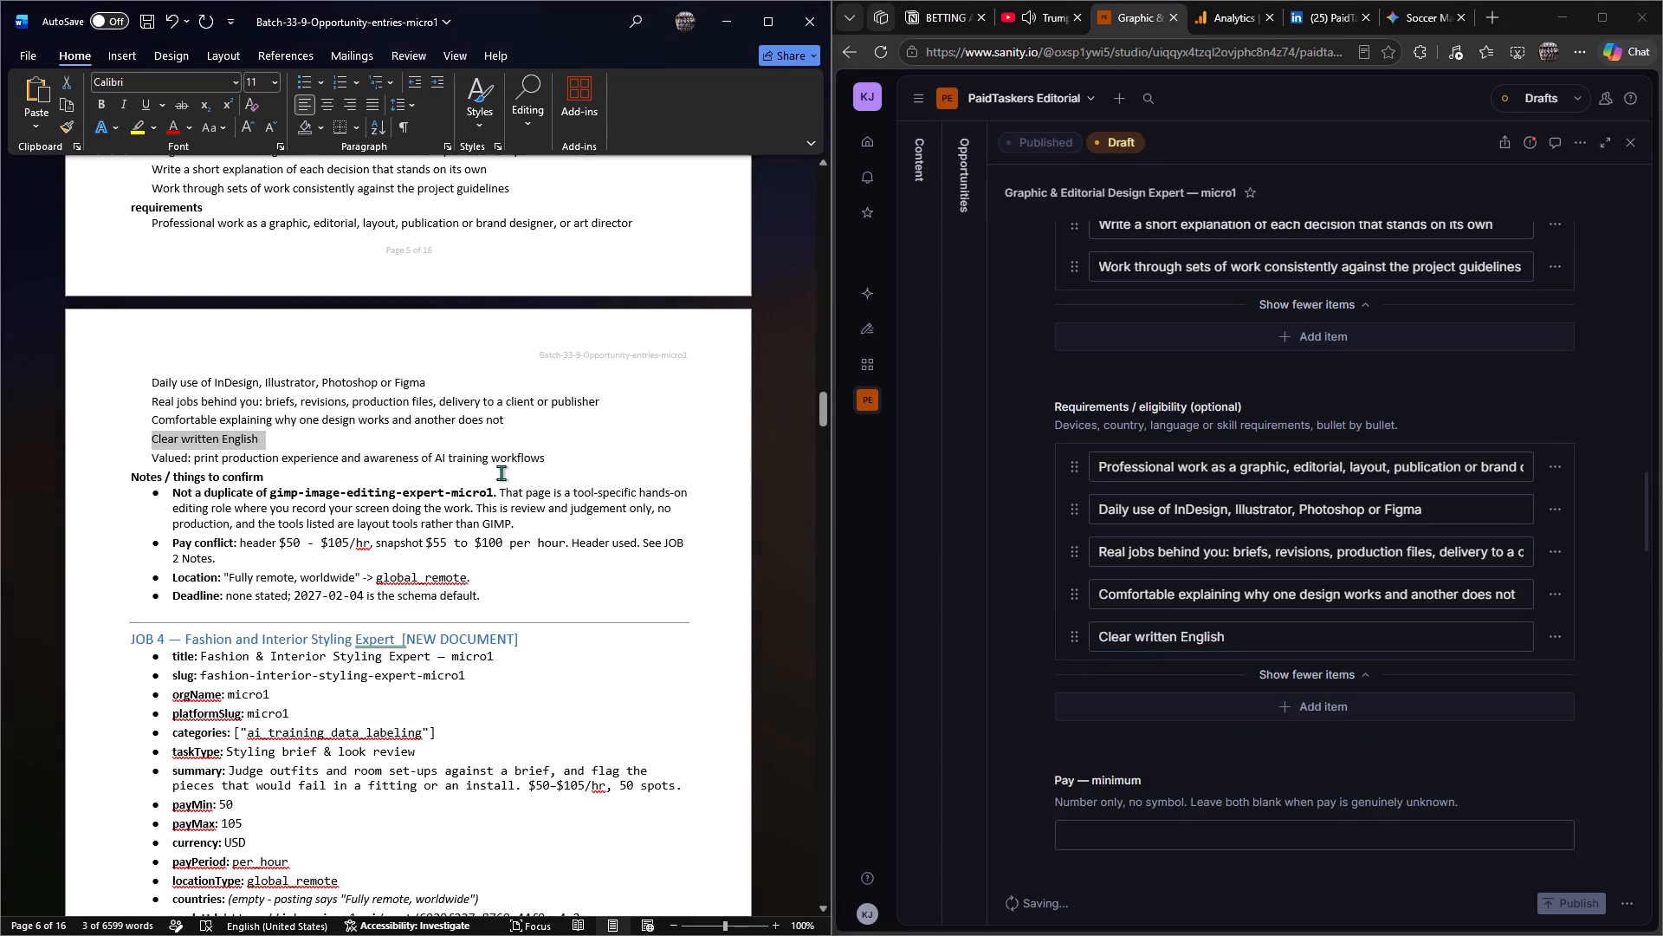
{"action": "left_click_drag", "start_coordinate": [577, 464], "coordinate": [179, 466]}
{"action": "key", "text": "ctrl+c"}
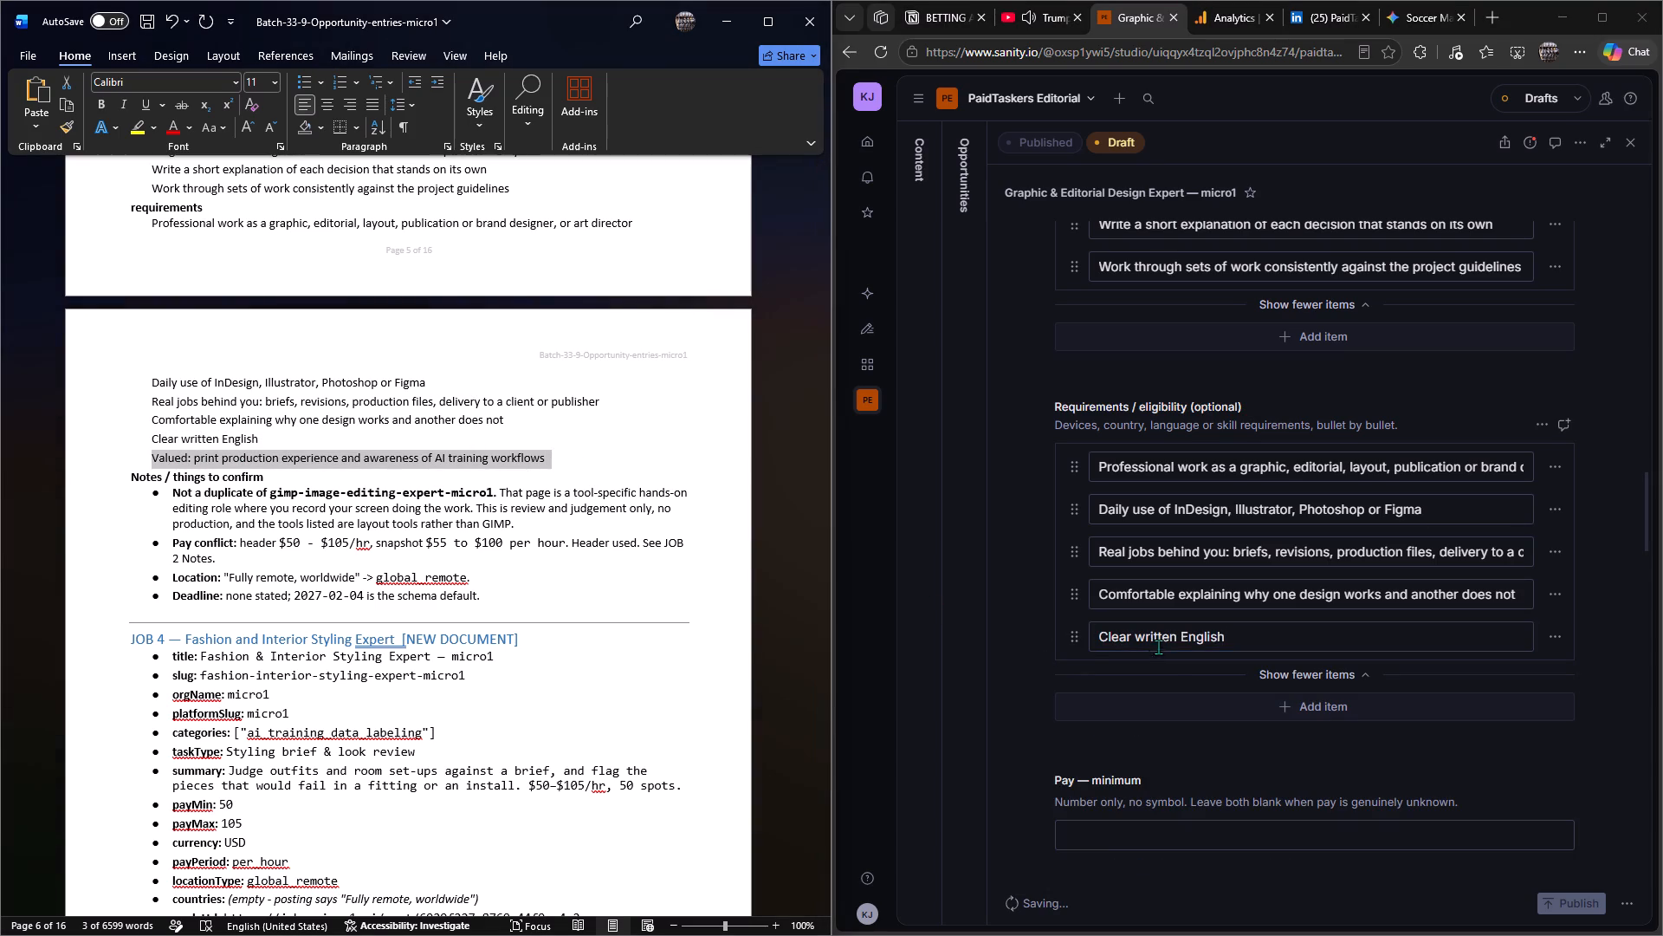
{"action": "left_click", "coordinate": [1207, 697]}
{"action": "key", "text": "ctrl+v"}
{"action": "left_click", "coordinate": [1002, 440]}
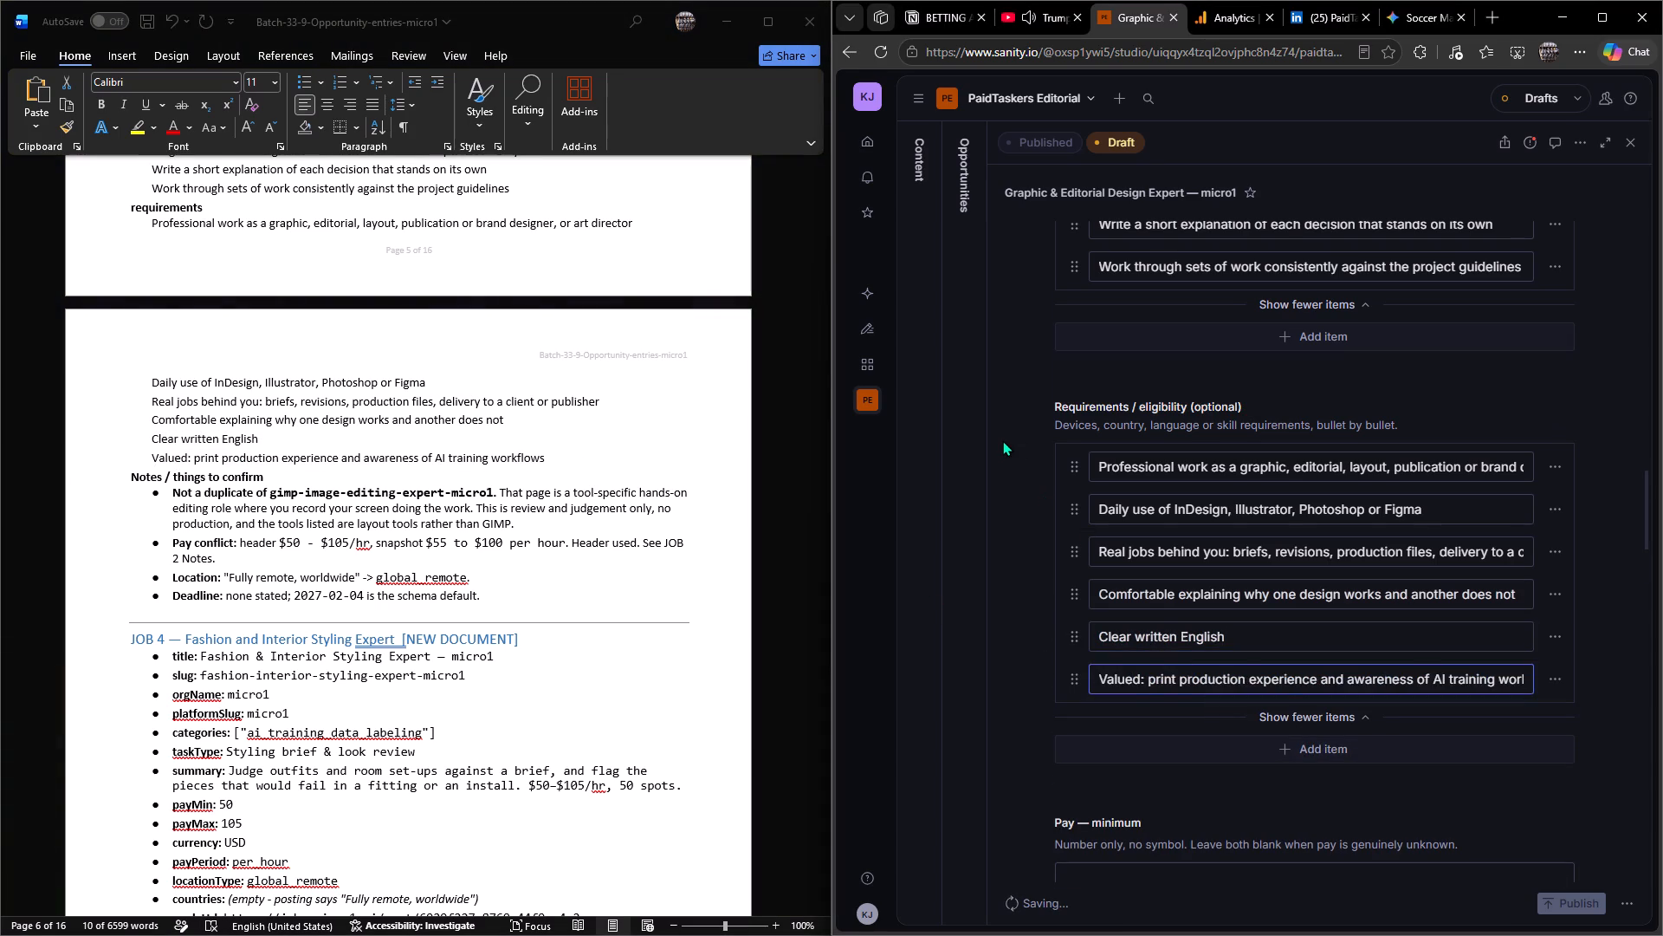
Set Job 3's pay minimum to 50, pay maximum to 105 and pay period to Per hour.
{"action": "scroll", "coordinate": [1002, 440], "scroll_direction": "down", "scroll_amount": 5}
{"action": "left_click", "coordinate": [1127, 422]}
{"action": "scroll", "coordinate": [615, 468], "scroll_direction": "down", "scroll_amount": 6}
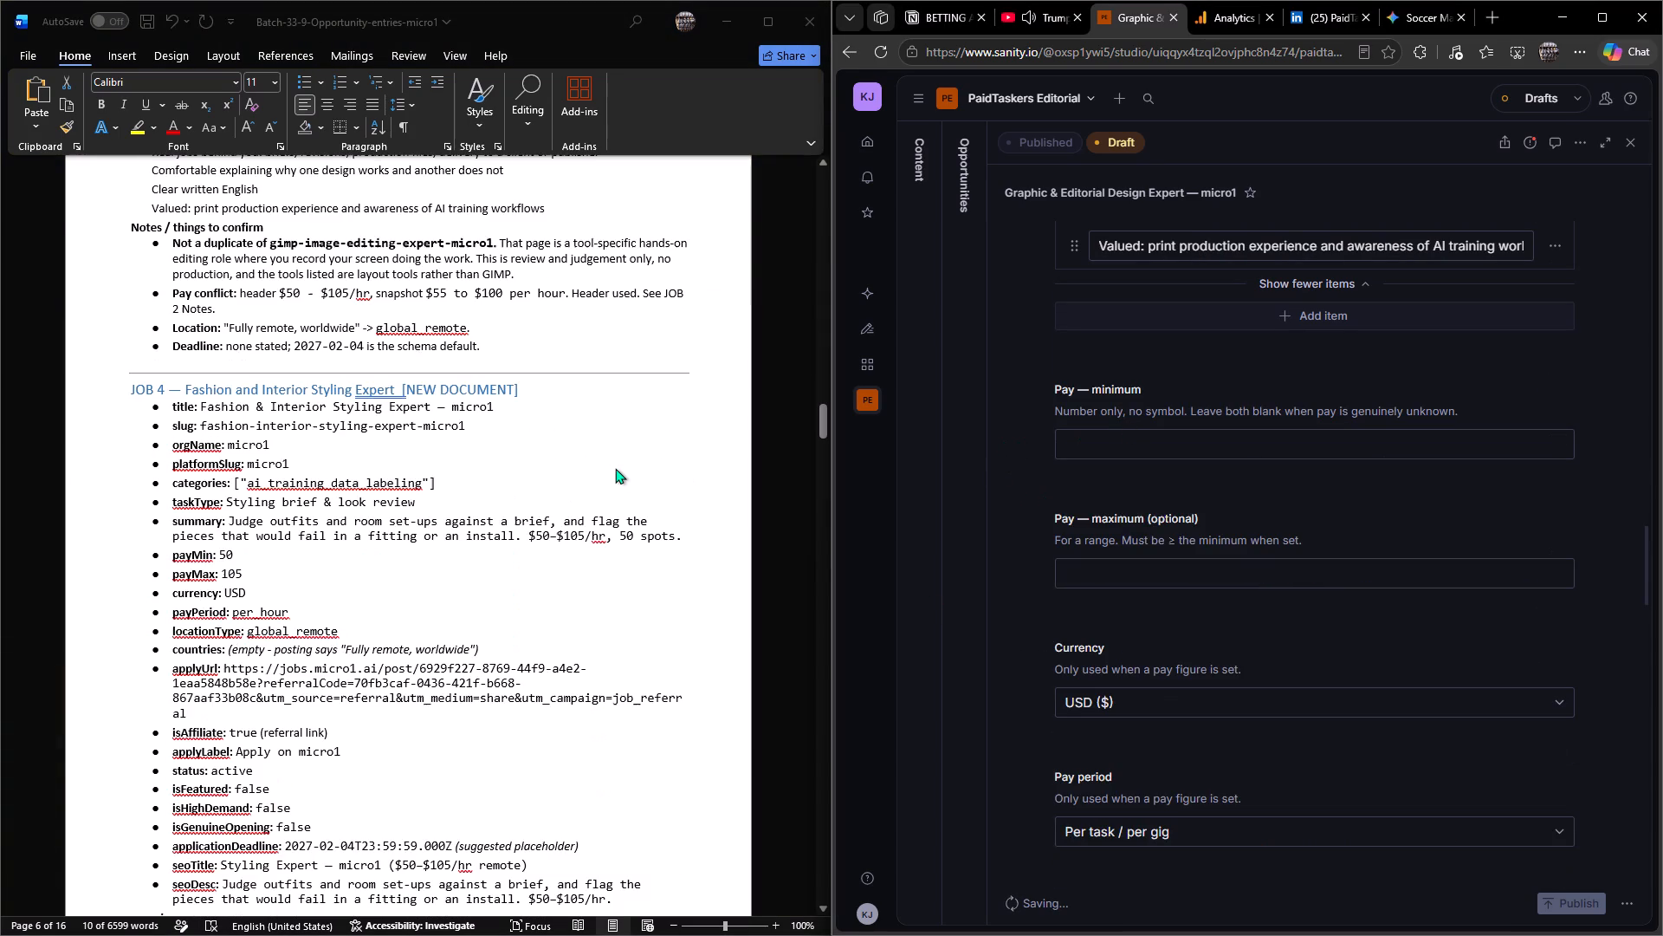
{"action": "scroll", "coordinate": [615, 468], "scroll_direction": "up", "scroll_amount": 20}
{"action": "scroll", "coordinate": [615, 468], "scroll_direction": "up", "scroll_amount": 10}
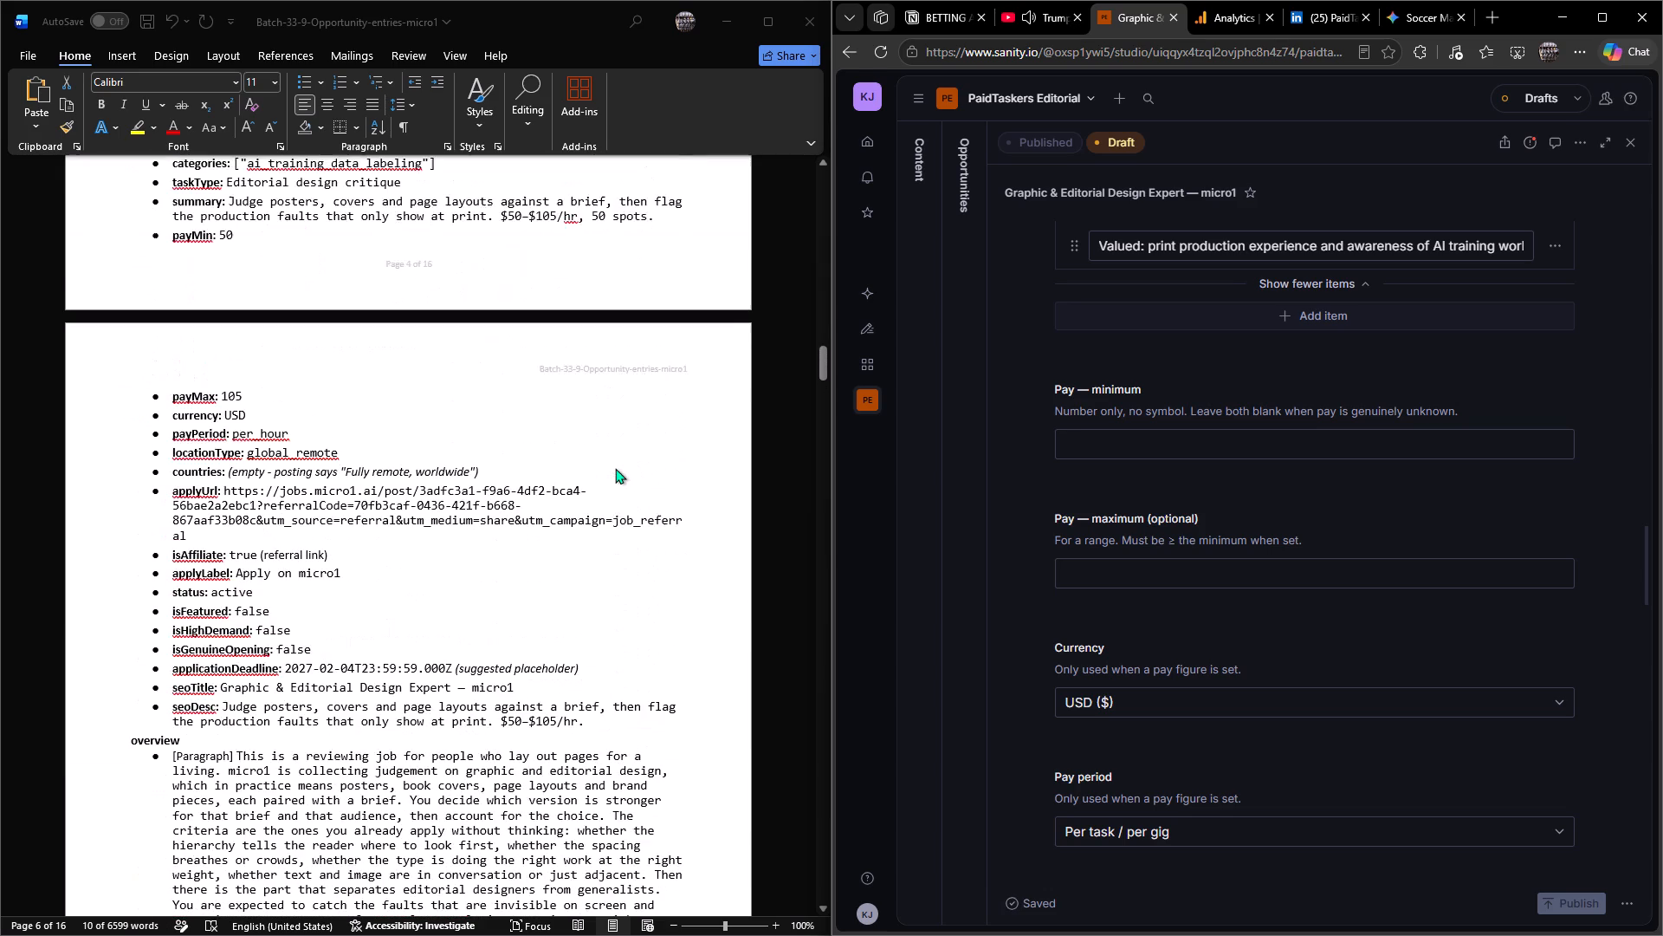
{"action": "left_click", "coordinate": [1169, 445]}
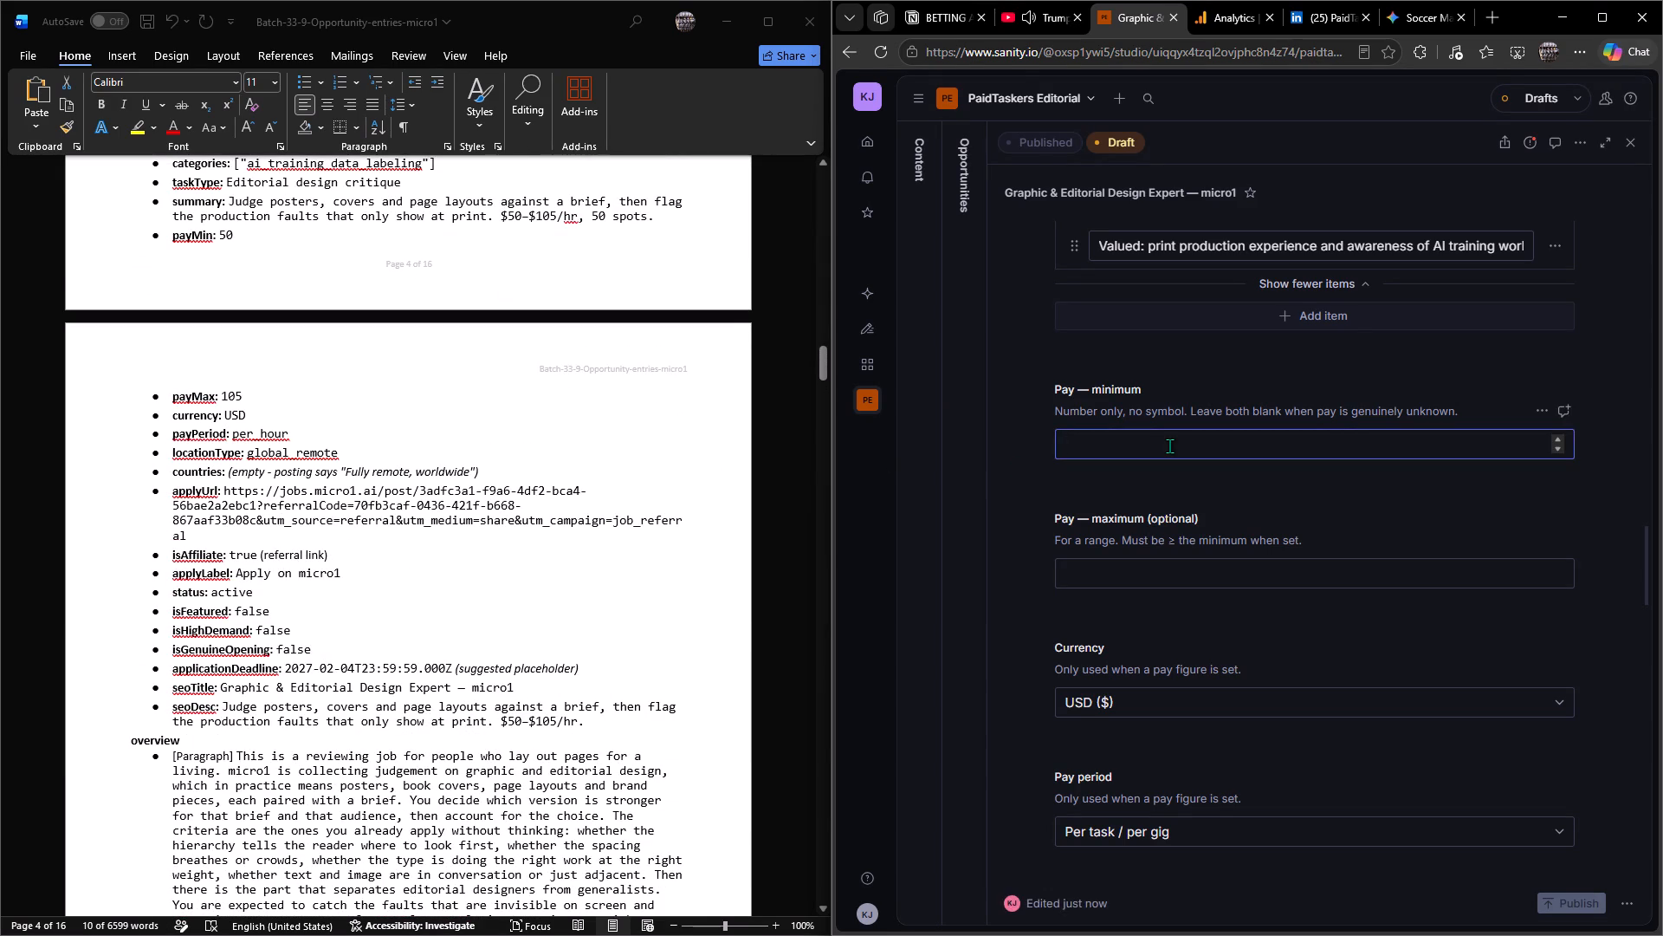
{"action": "type", "text": "50"}
{"action": "left_click", "coordinate": [1191, 583]}
{"action": "key", "text": "1"}
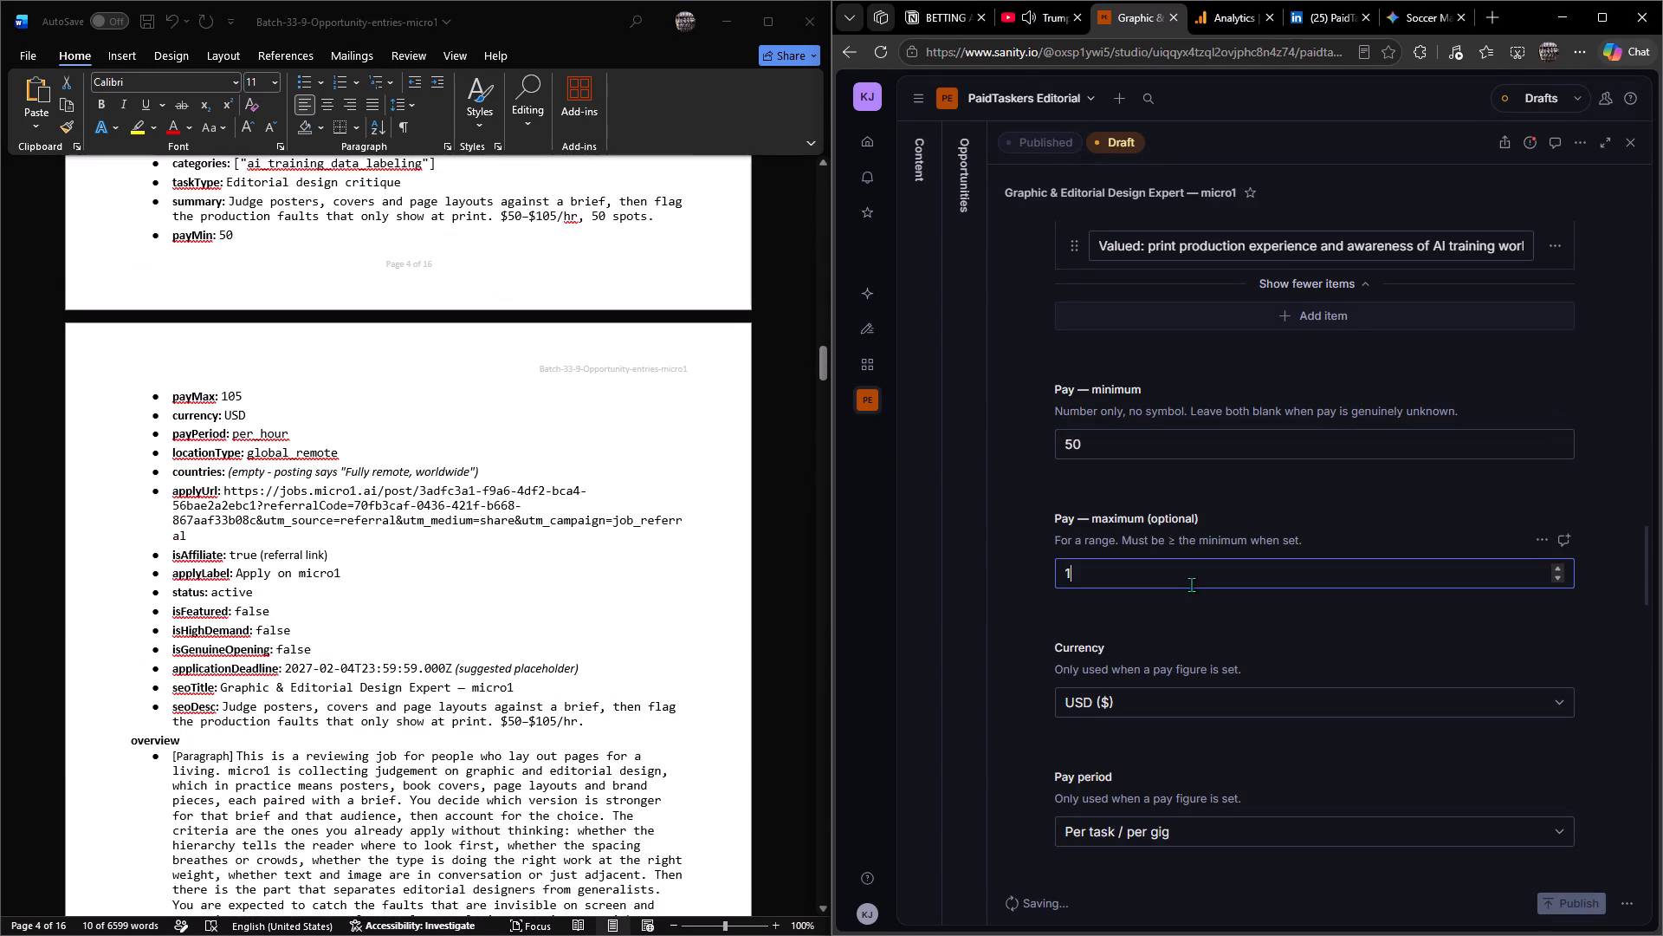
{"action": "key", "text": "0"}
{"action": "key", "text": "5"}
{"action": "scroll", "coordinate": [1193, 585], "scroll_direction": "down", "scroll_amount": 4}
{"action": "left_click", "coordinate": [1220, 487]}
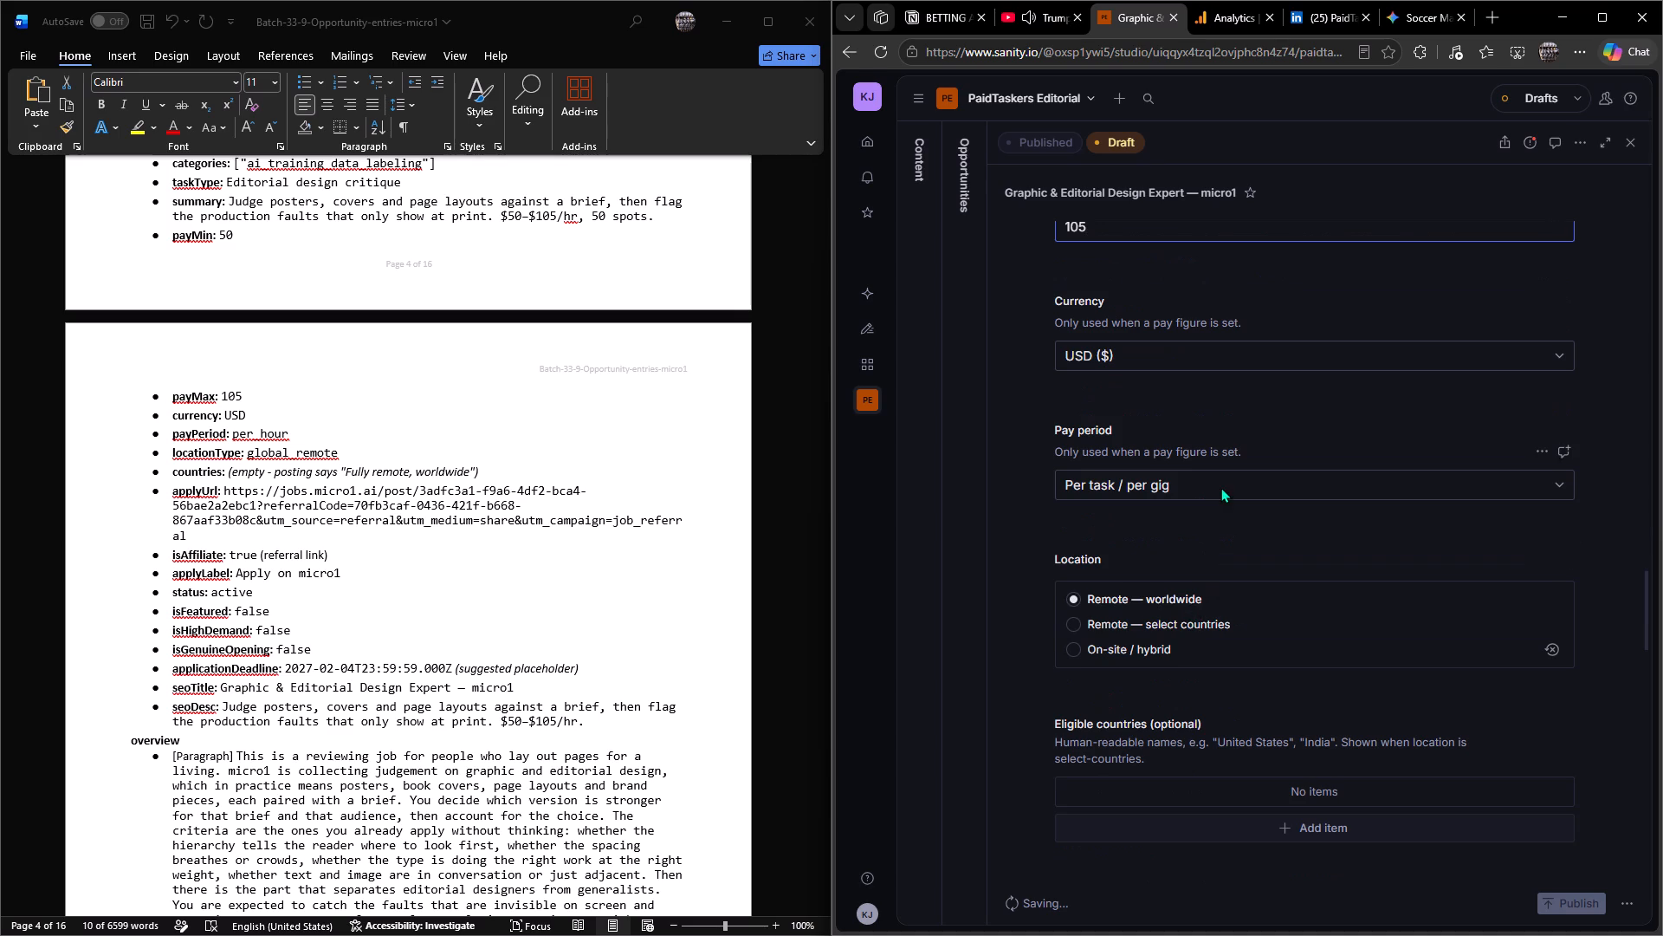
{"action": "left_click", "coordinate": [1200, 559]}
Copy Job 3's applyUrl from Word into Apply URL and turn on the Affiliate link option.
{"action": "scroll", "coordinate": [1200, 559], "scroll_direction": "down", "scroll_amount": 2}
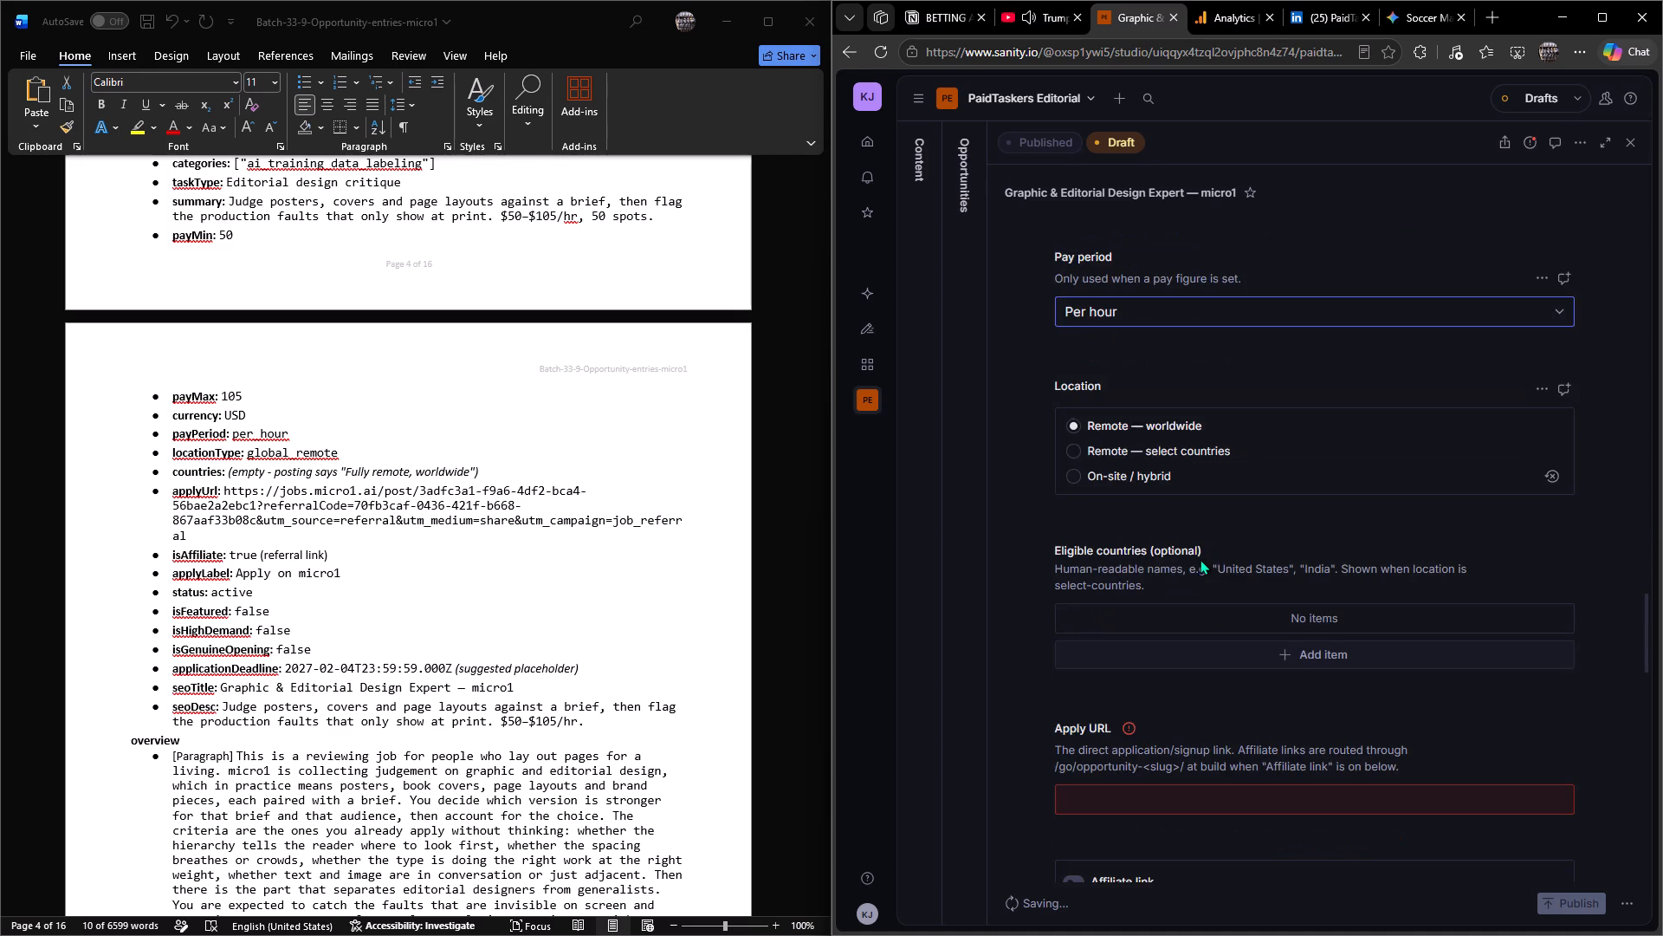
{"action": "scroll", "coordinate": [1200, 602], "scroll_direction": "down", "scroll_amount": 3}
{"action": "left_click", "coordinate": [1196, 539]}
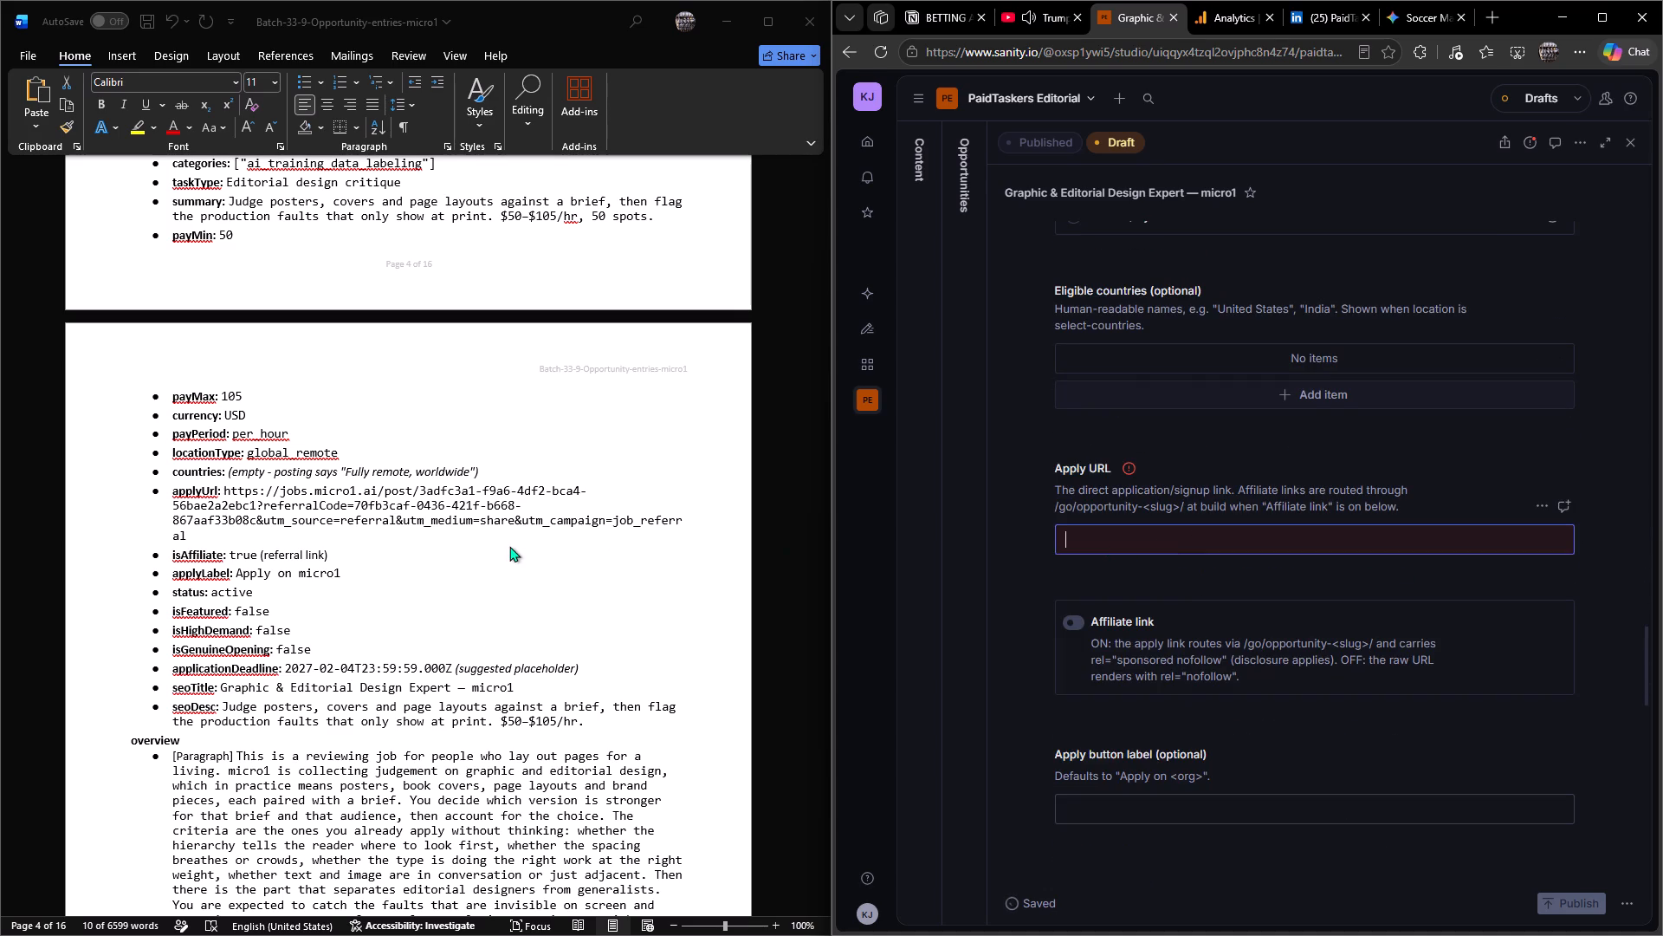
{"action": "left_click", "coordinate": [503, 546]}
{"action": "double_click", "coordinate": [248, 548]}
{"action": "left_click", "coordinate": [249, 538]}
{"action": "left_click_drag", "start_coordinate": [249, 538], "coordinate": [229, 497]}
{"action": "key", "text": "ctrl+c"}
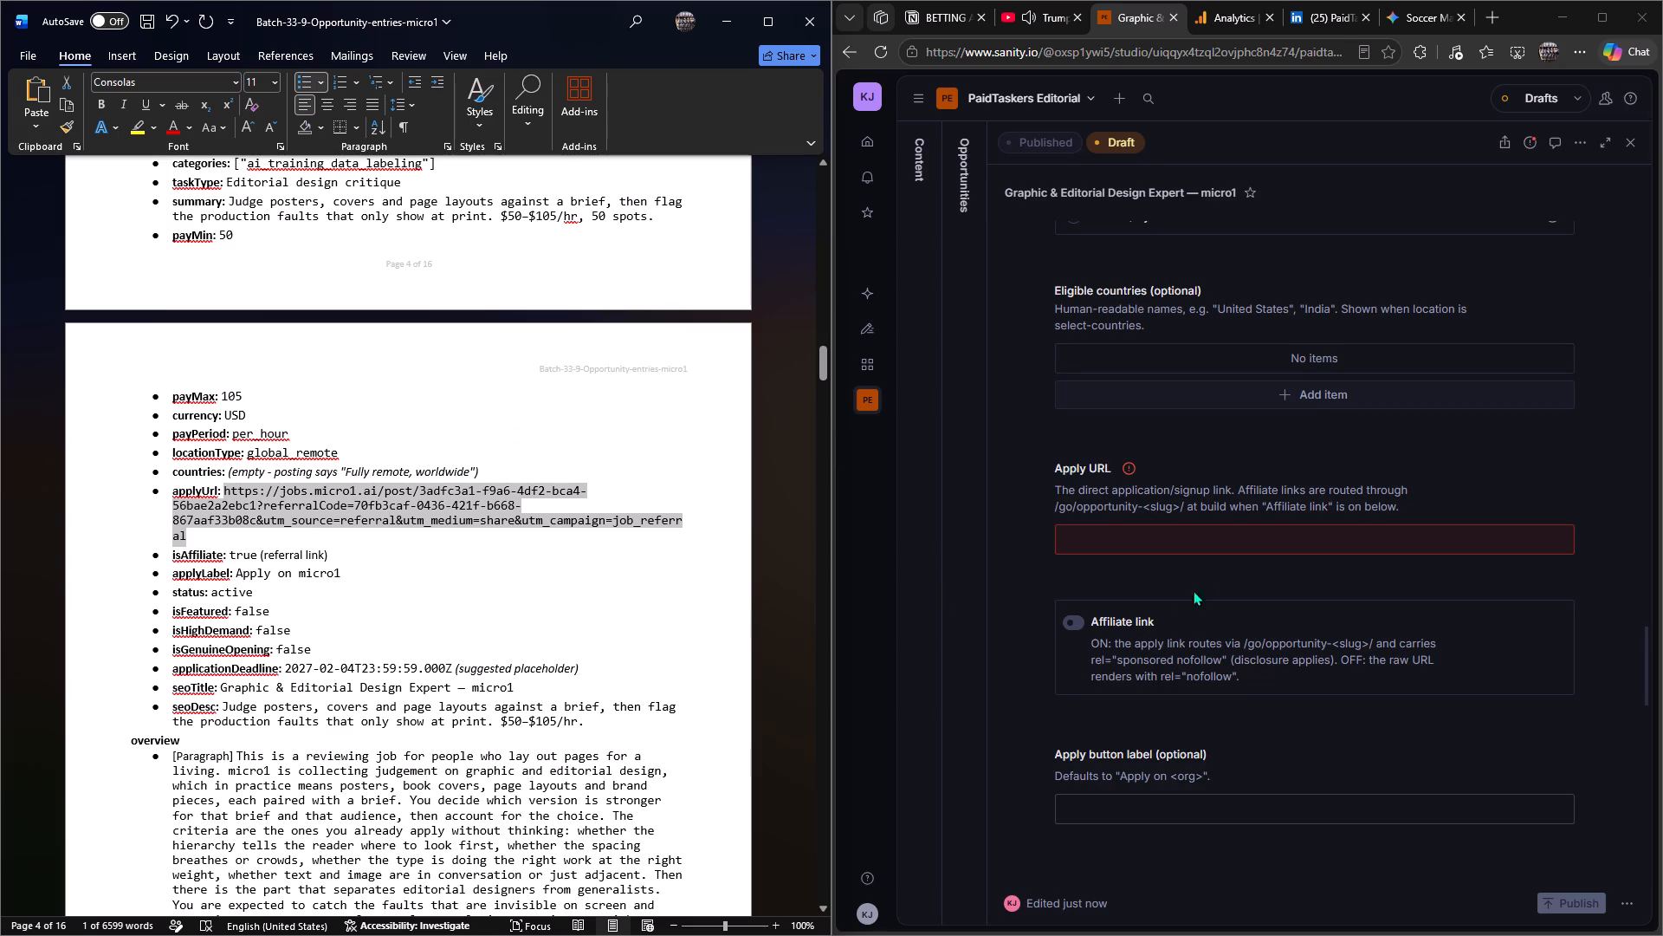
{"action": "left_click", "coordinate": [1245, 545]}
{"action": "key", "text": "ctrl+v"}
{"action": "left_click", "coordinate": [1066, 614]}
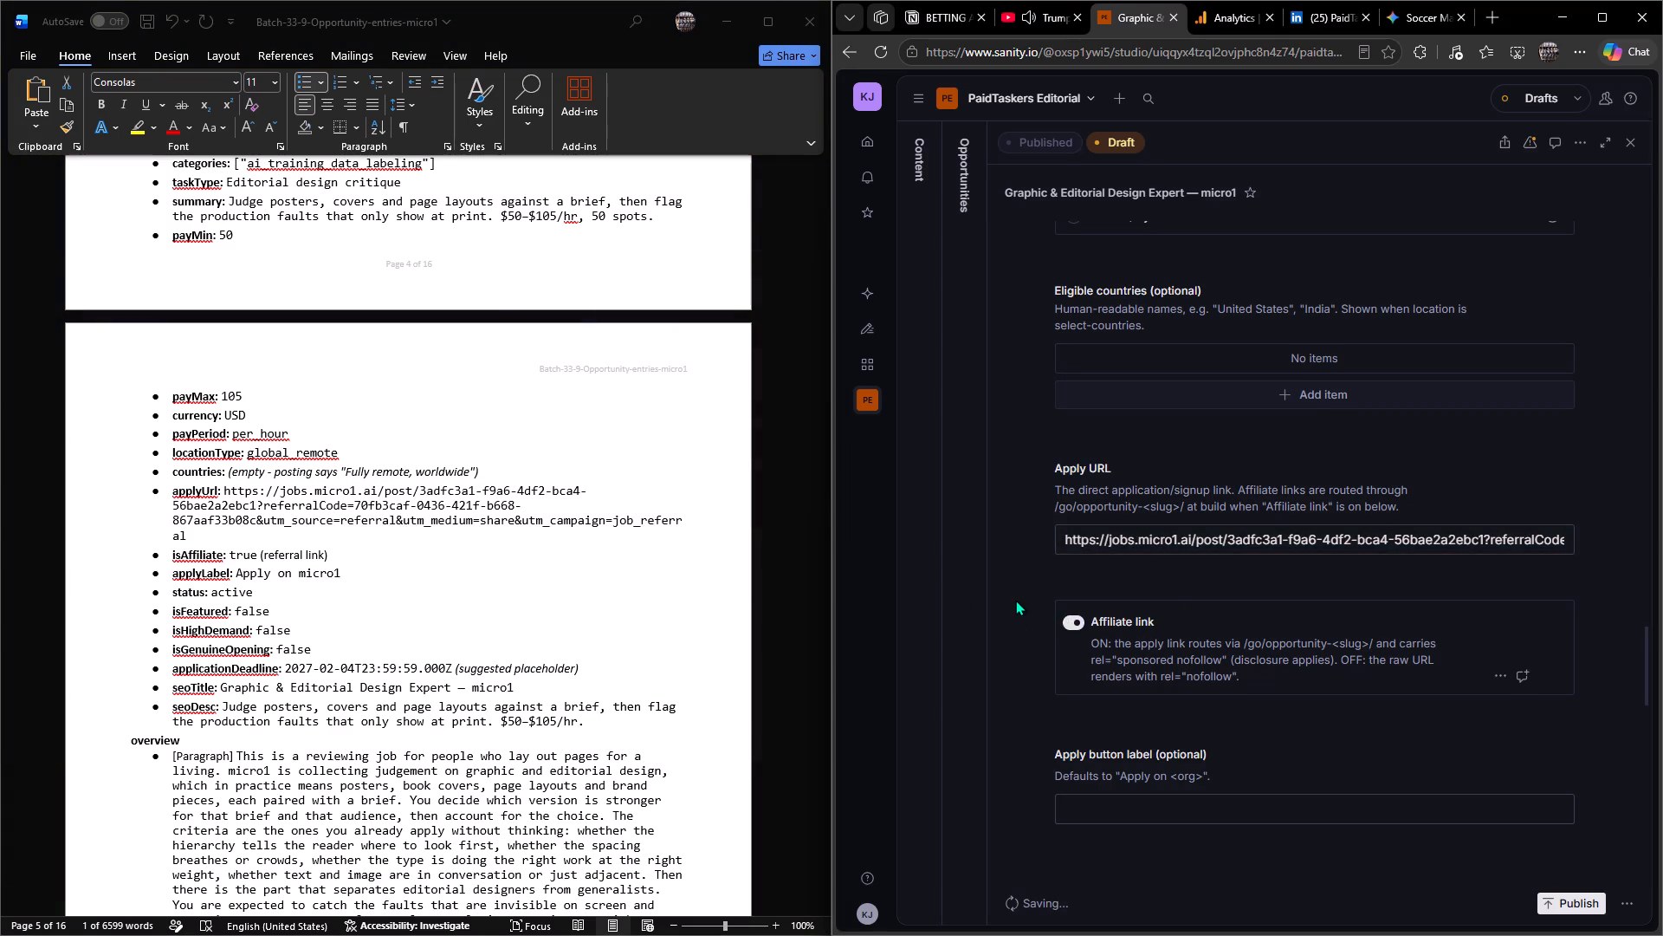
{"action": "left_click", "coordinate": [1015, 600]}
Set Job 3's application deadline to 31 December 2026.
{"action": "scroll", "coordinate": [1015, 600], "scroll_direction": "down", "scroll_amount": 4}
{"action": "scroll", "coordinate": [1112, 566], "scroll_direction": "down", "scroll_amount": 3}
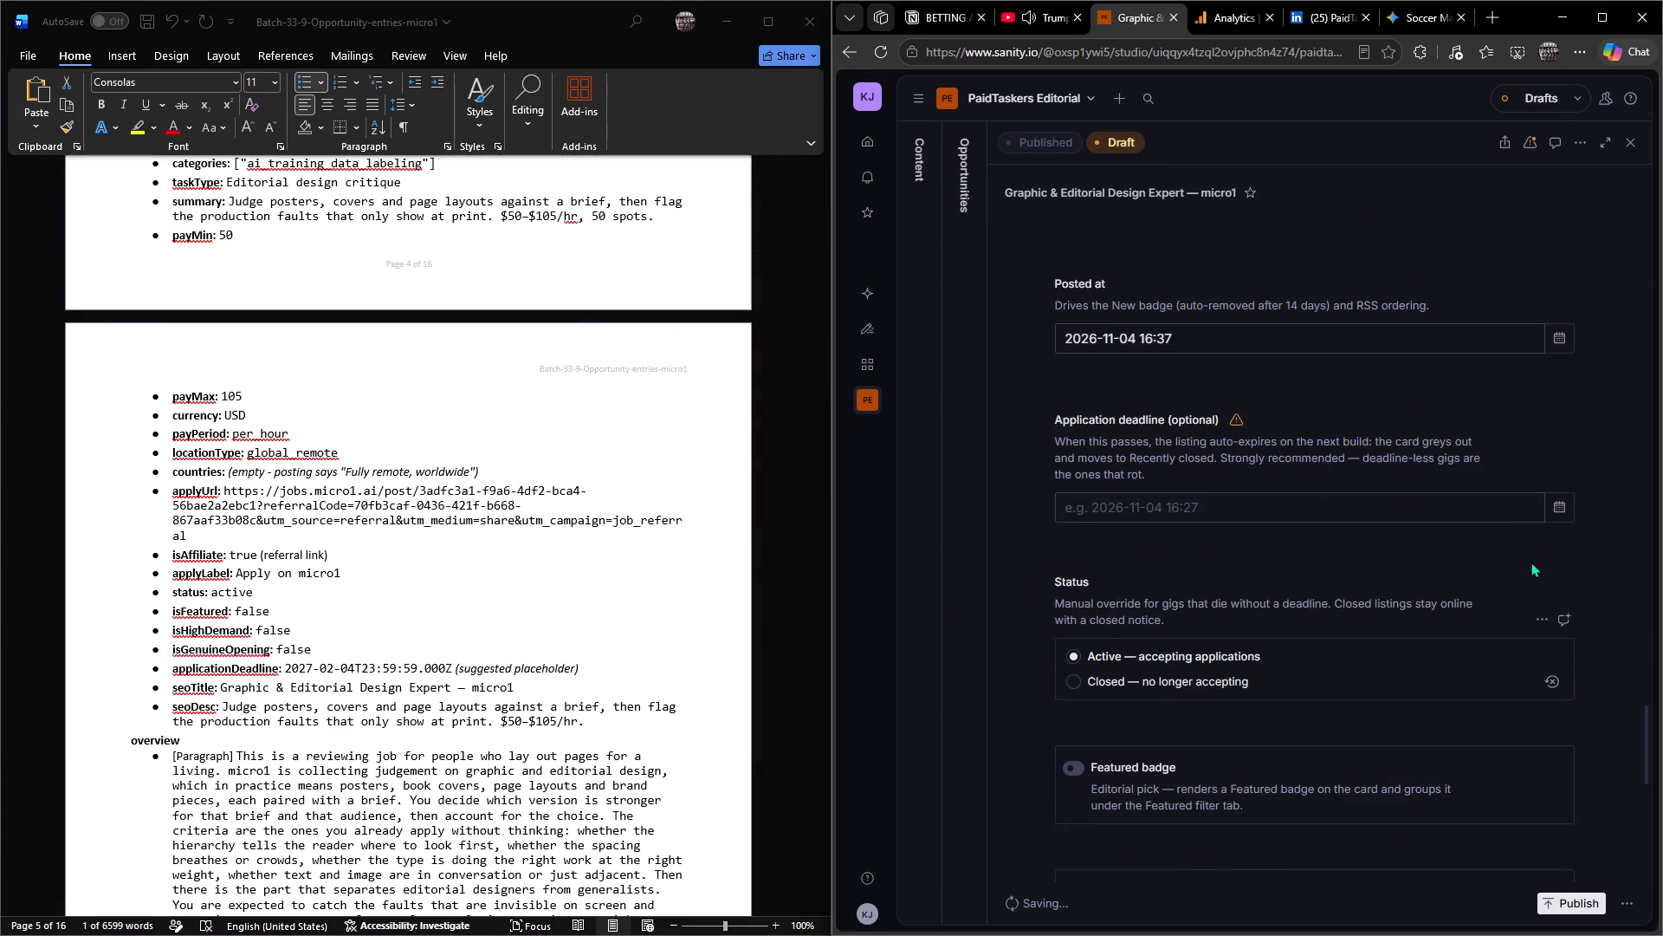
{"action": "left_click", "coordinate": [1564, 510]}
{"action": "left_click", "coordinate": [1220, 548]}
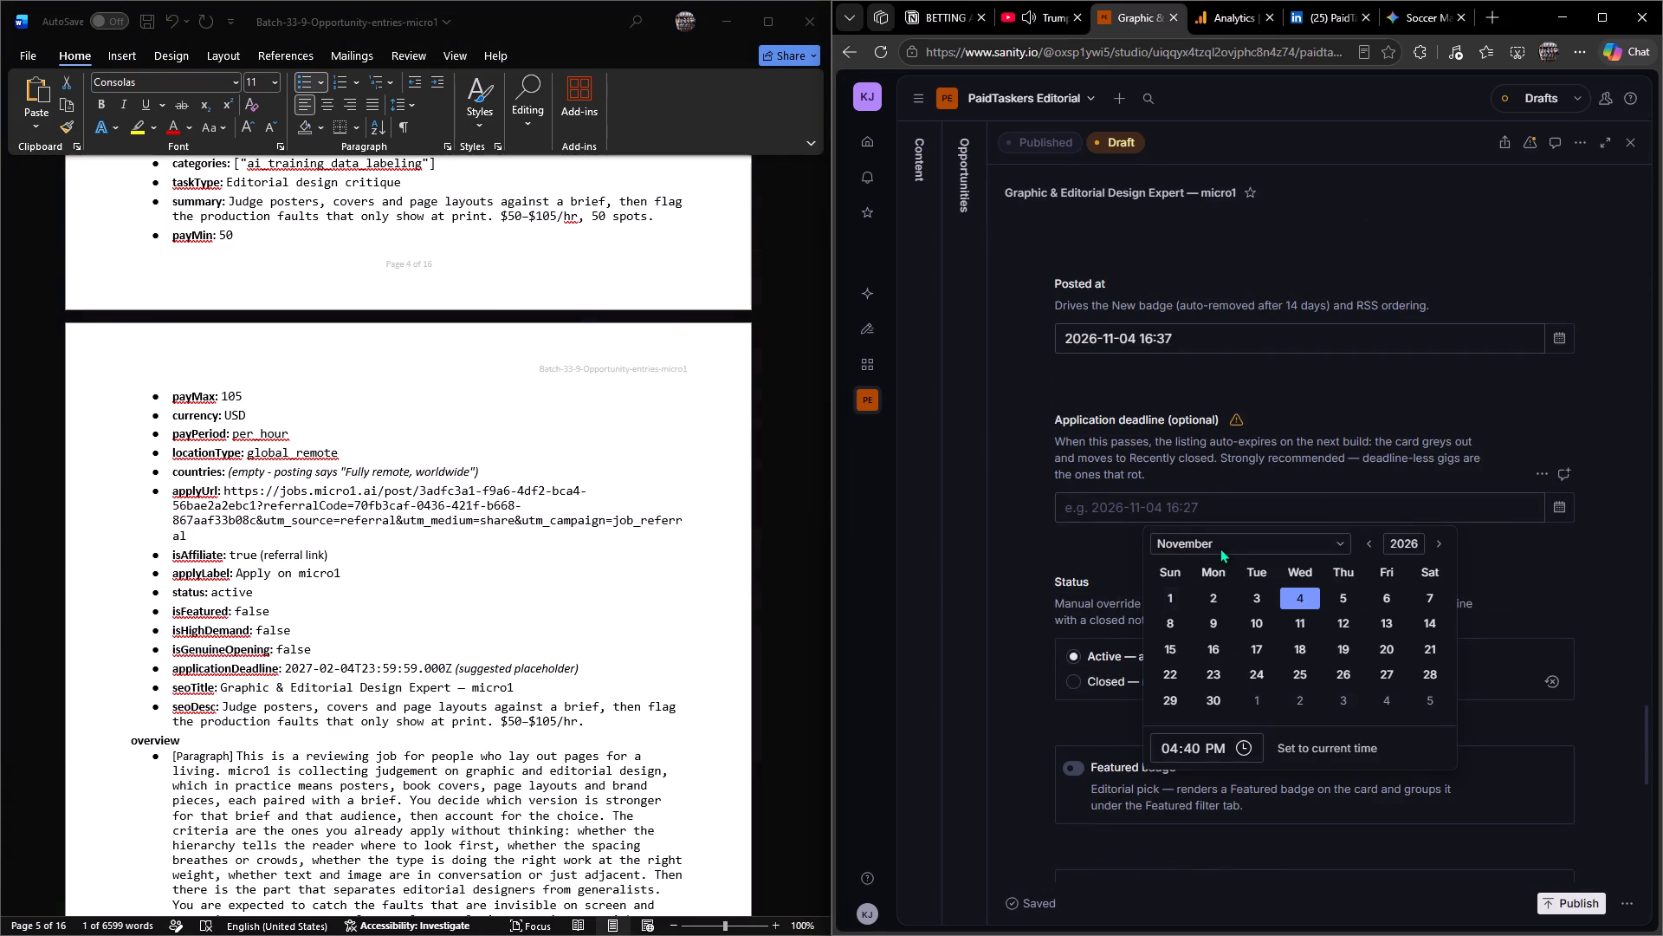
{"action": "left_click", "coordinate": [1253, 794]}
{"action": "left_click", "coordinate": [1339, 710]}
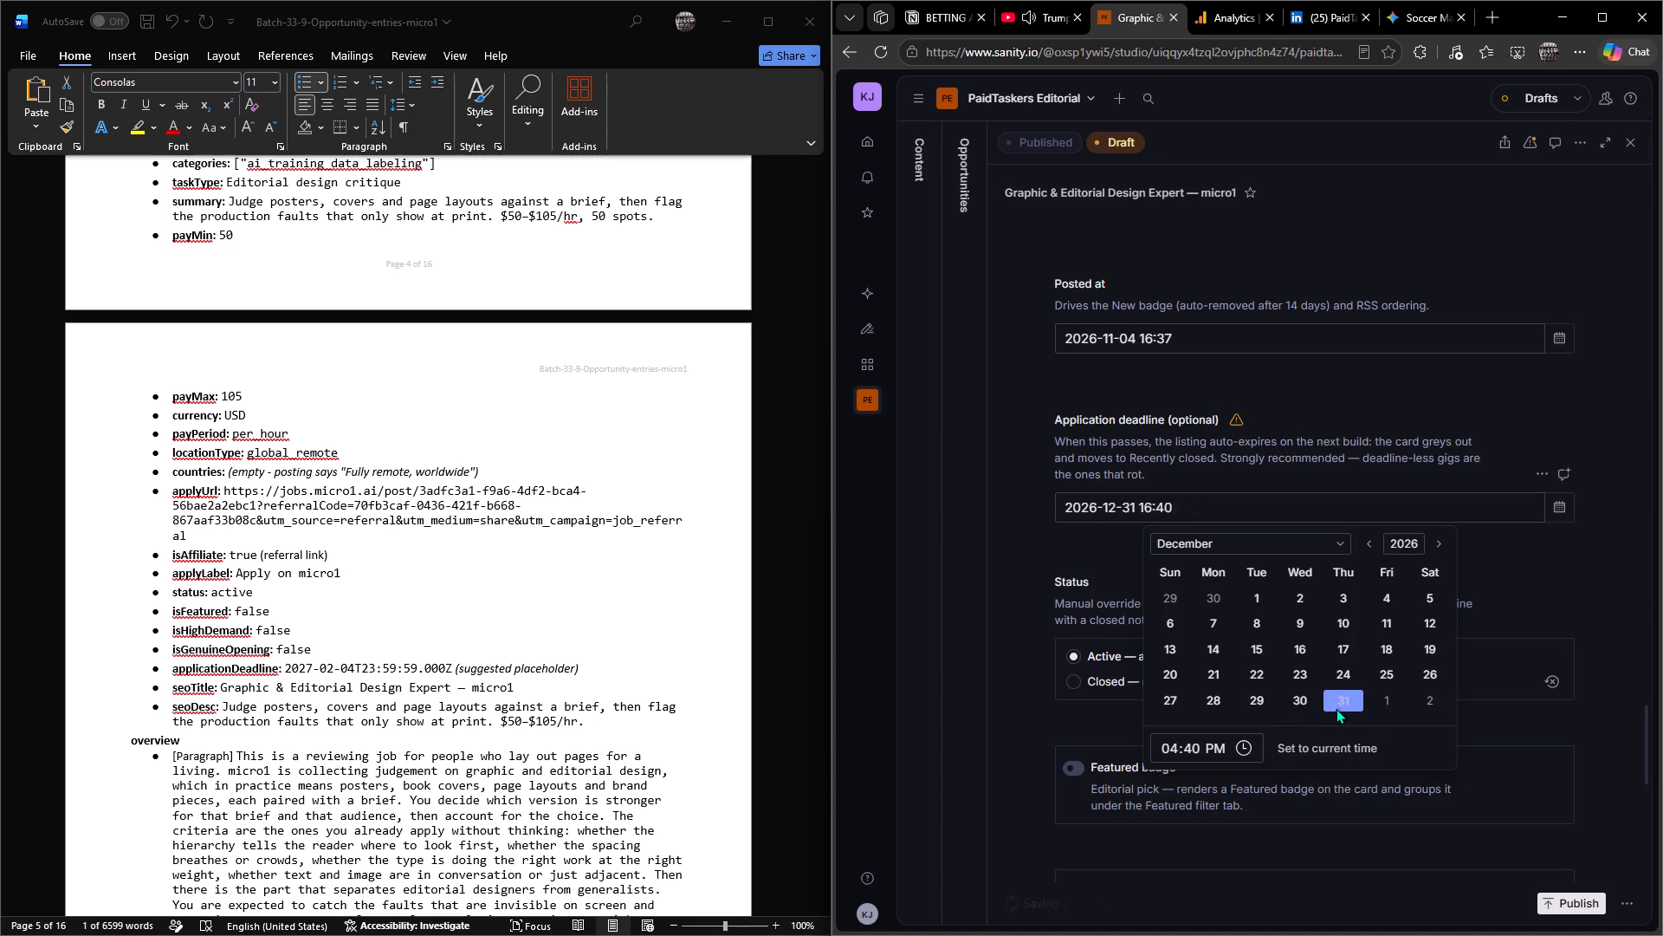
{"action": "left_click", "coordinate": [1038, 537]}
Copy "Graphic & Editorial Design Expert" from Job 3's seoTitle in Word into SEO Title, leaving out the micro1 ending.
{"action": "scroll", "coordinate": [1038, 537], "scroll_direction": "down", "scroll_amount": 5}
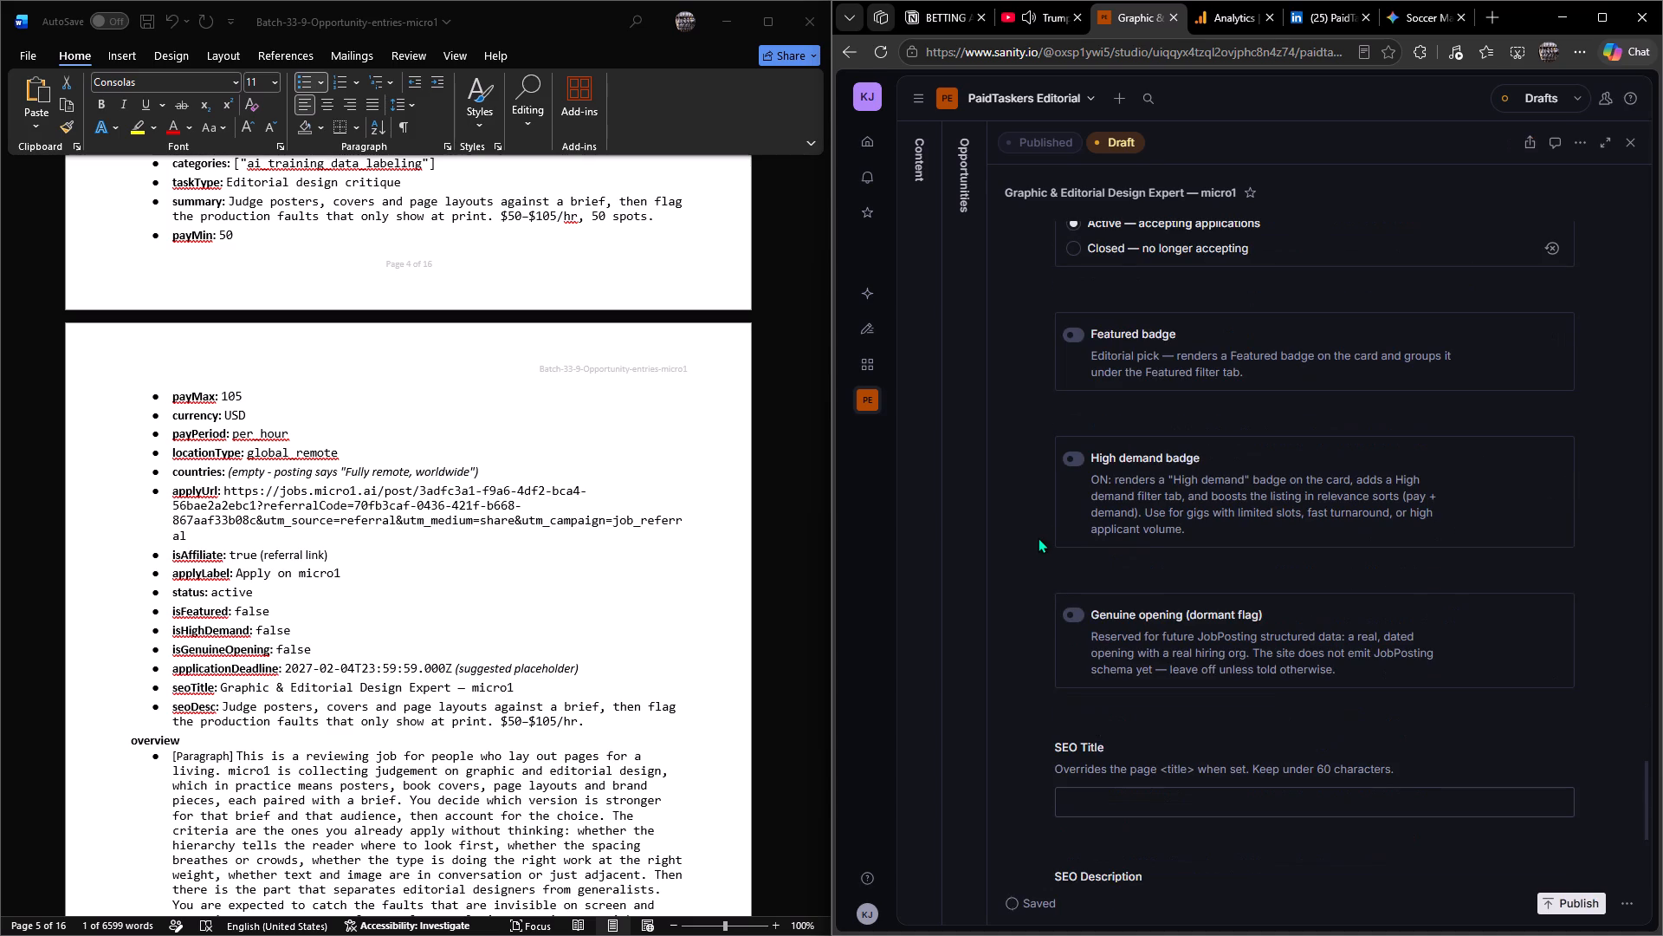
{"action": "scroll", "coordinate": [458, 528], "scroll_direction": "up", "scroll_amount": 3}
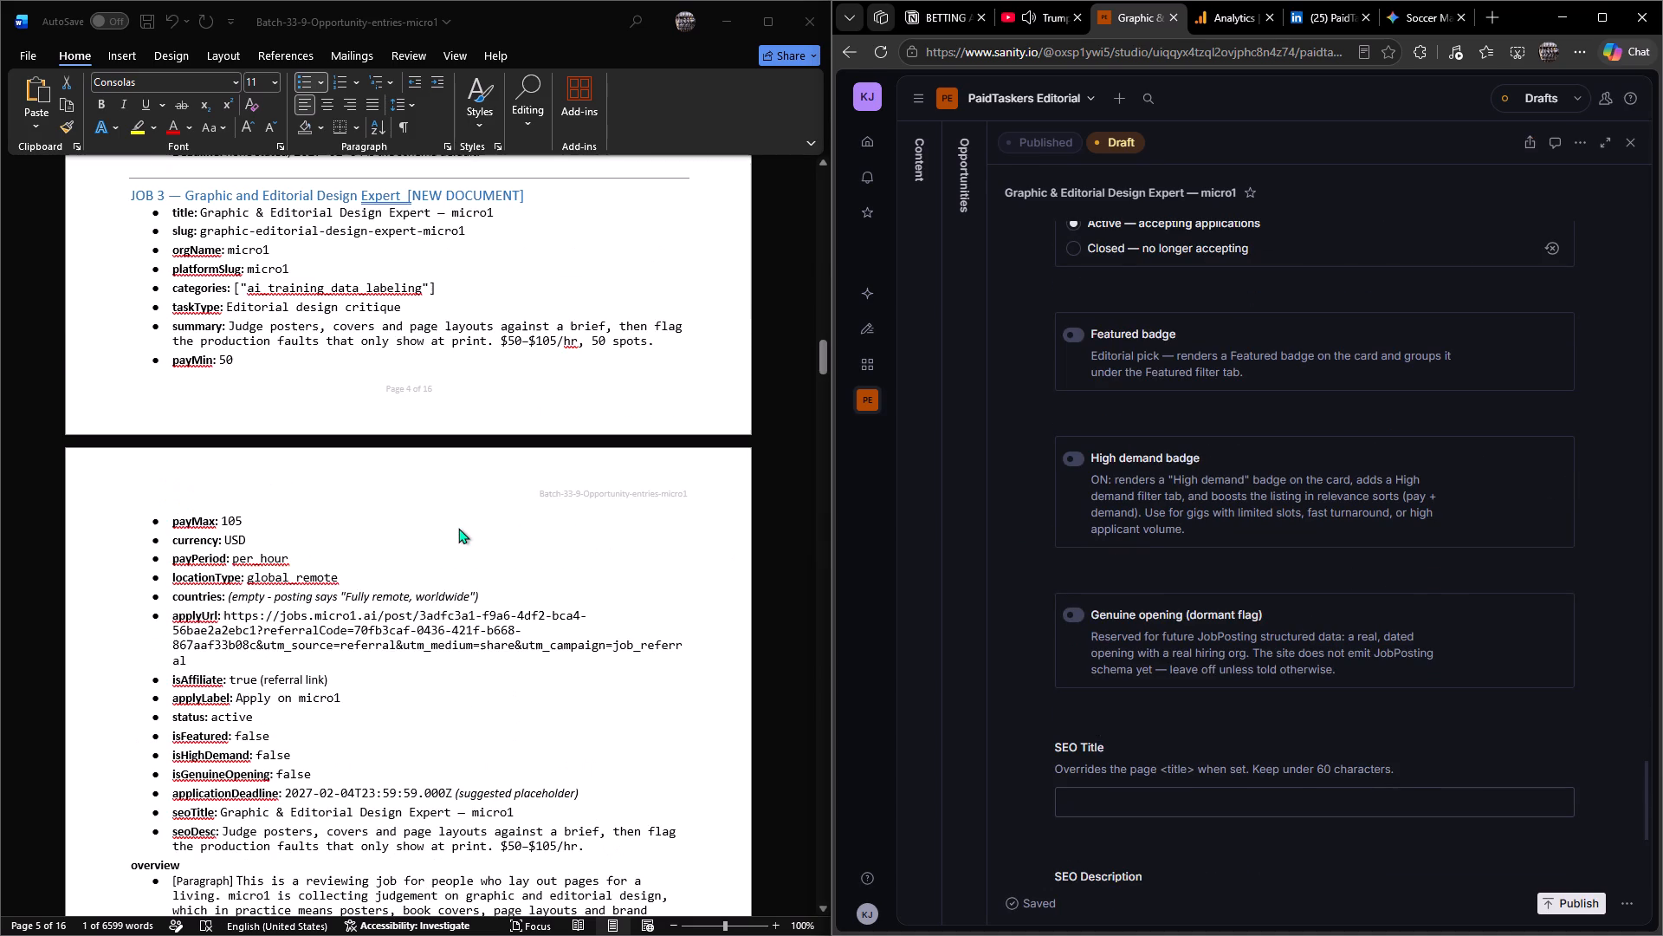
{"action": "scroll", "coordinate": [458, 528], "scroll_direction": "down", "scroll_amount": 2}
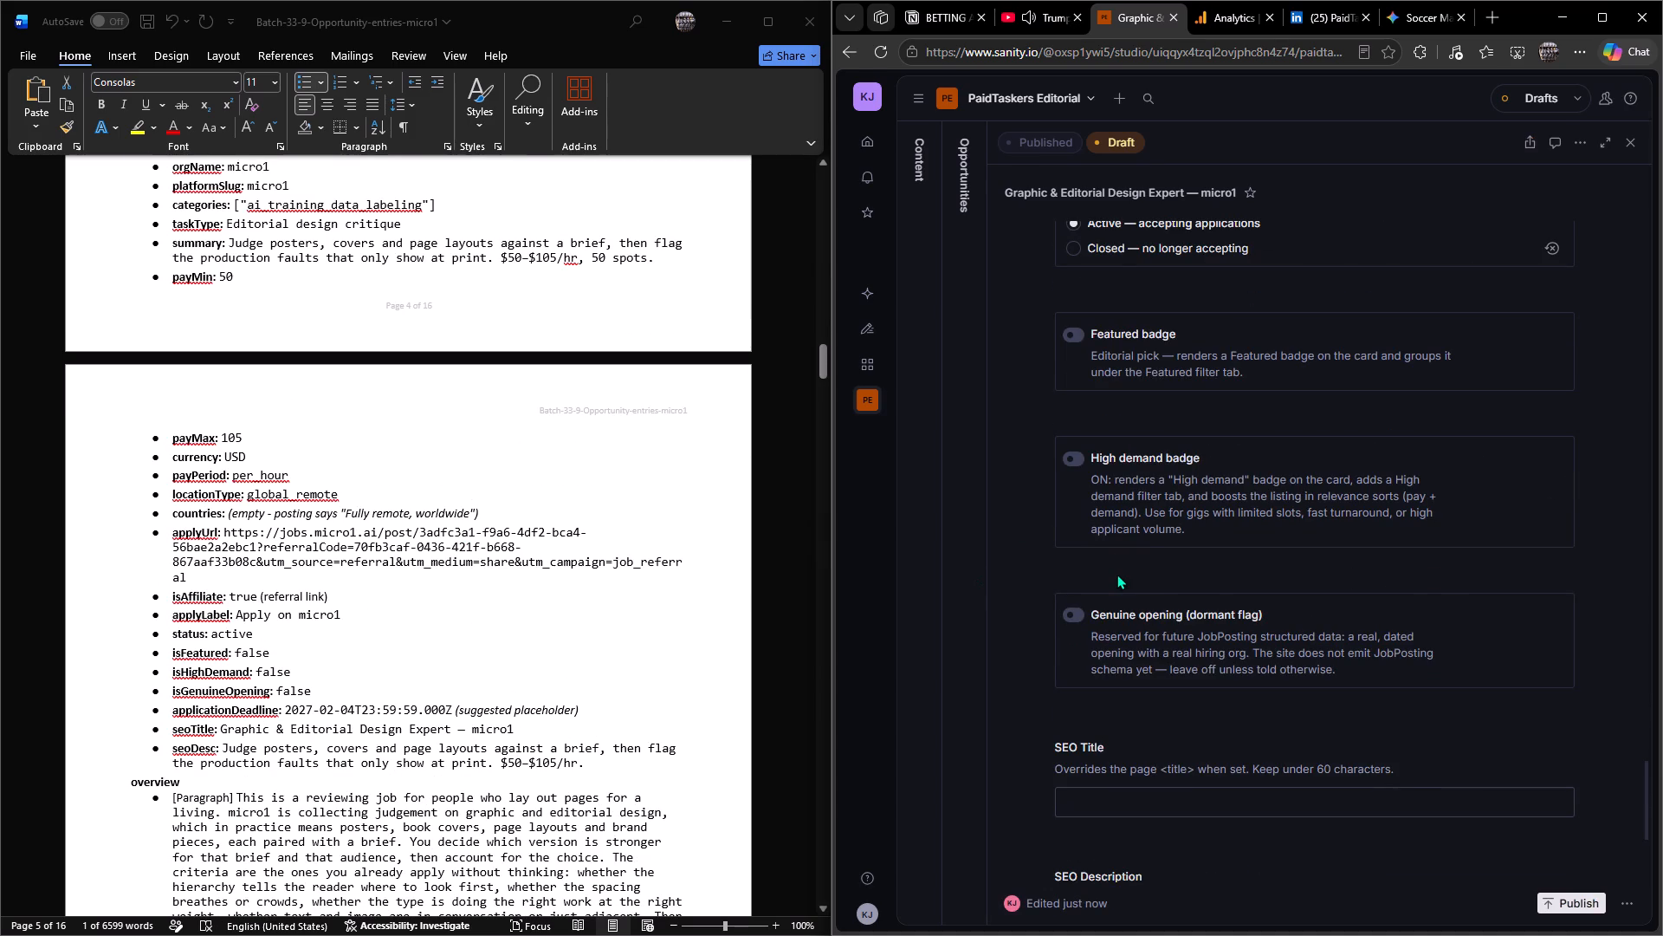
{"action": "scroll", "coordinate": [1116, 574], "scroll_direction": "down", "scroll_amount": 3}
{"action": "left_click", "coordinate": [1145, 551]}
{"action": "left_click", "coordinate": [474, 641]}
{"action": "scroll", "coordinate": [482, 684], "scroll_direction": "down", "scroll_amount": 2}
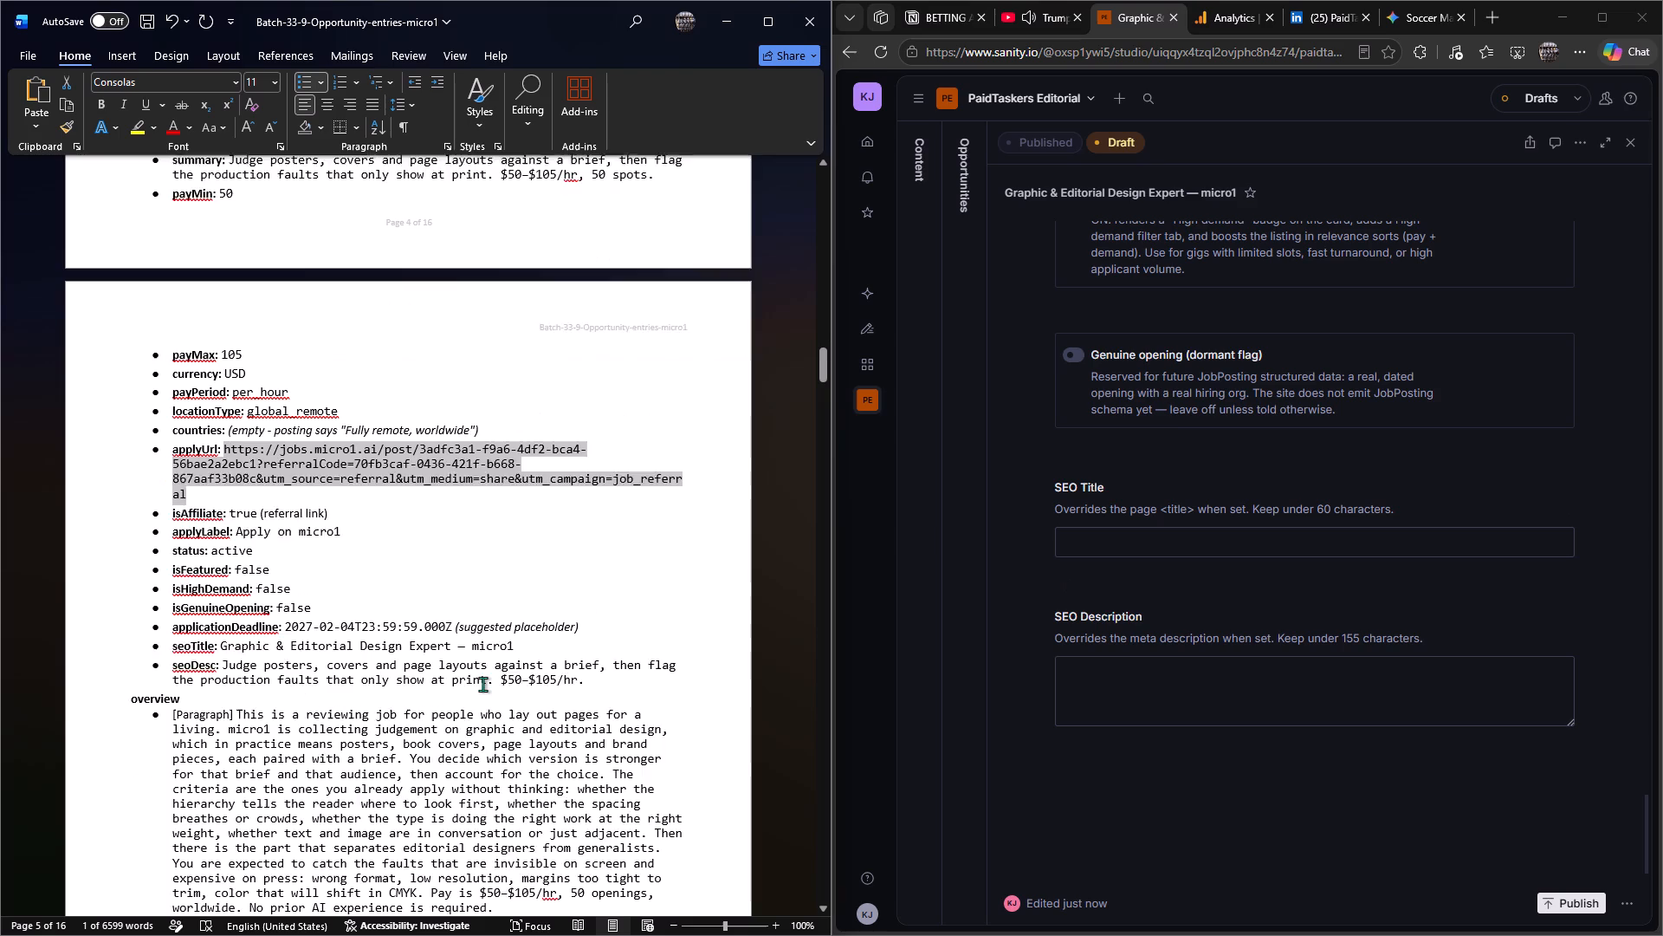
{"action": "scroll", "coordinate": [482, 684], "scroll_direction": "down", "scroll_amount": 1}
{"action": "left_click", "coordinate": [443, 609]}
{"action": "left_click_drag", "start_coordinate": [451, 605], "coordinate": [253, 610]}
{"action": "key", "text": "ctrl+c"}
{"action": "left_click", "coordinate": [1217, 536]}
{"action": "key", "text": "ctrl+v"}
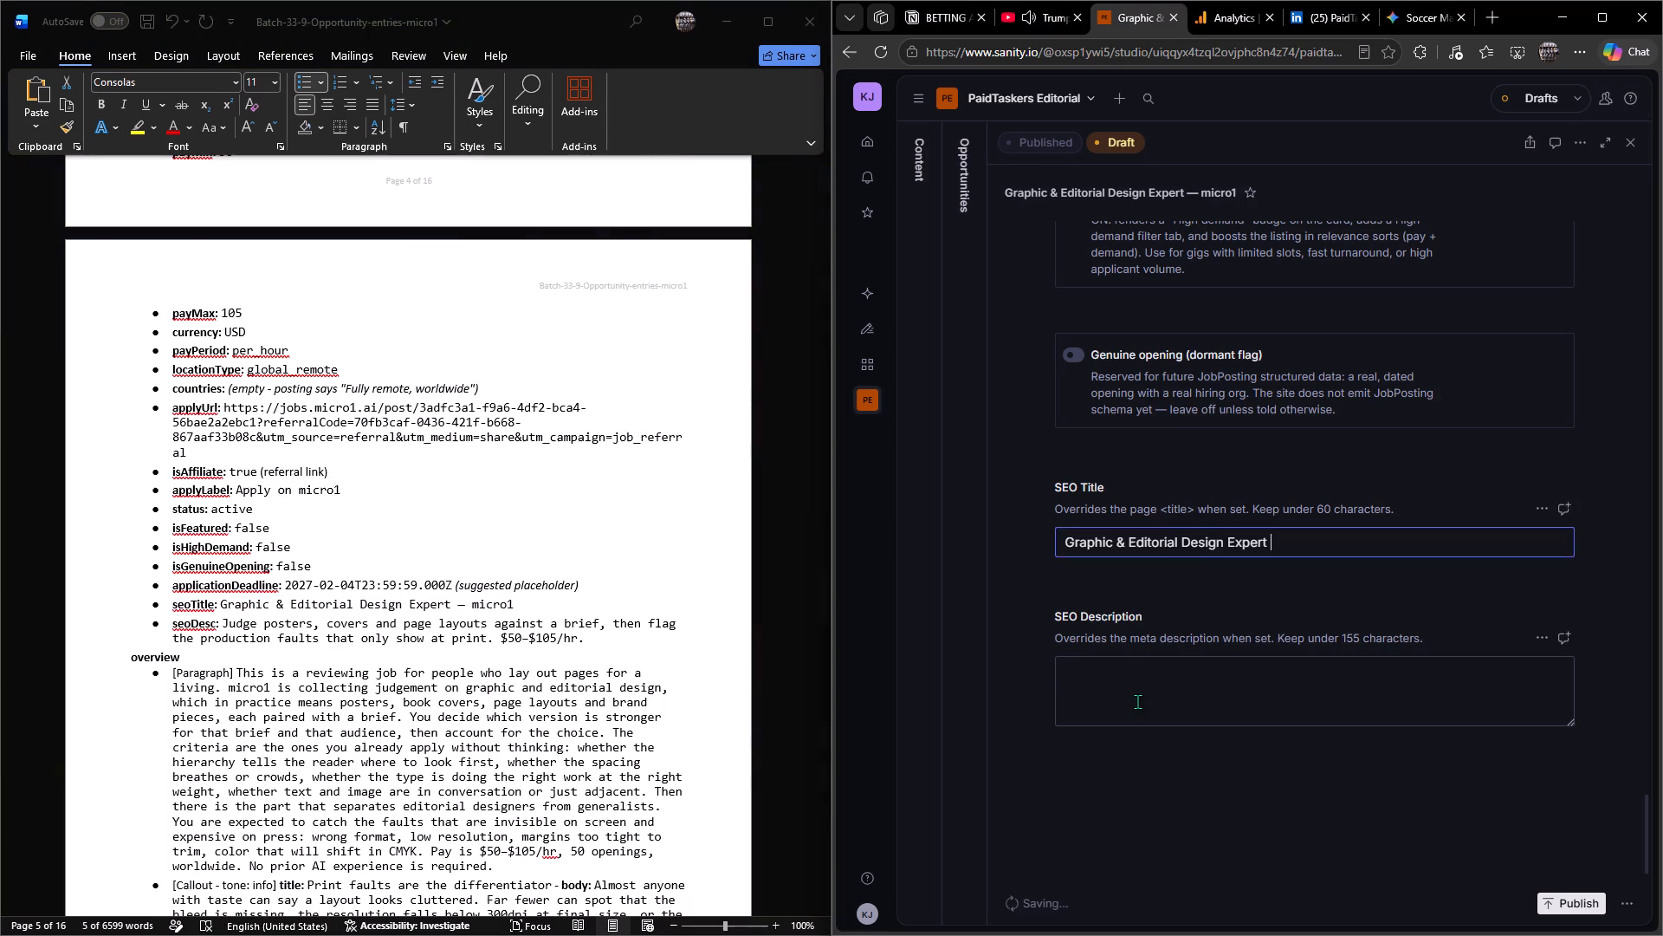
Copy Job 3's seoDesc from Word into SEO Description, from "Judge posters" through "only show at print.", without the pay range.
{"action": "left_click", "coordinate": [1137, 701]}
{"action": "left_click", "coordinate": [584, 647]}
{"action": "left_click", "coordinate": [568, 647]}
{"action": "left_click_drag", "start_coordinate": [491, 637], "coordinate": [489, 637]}
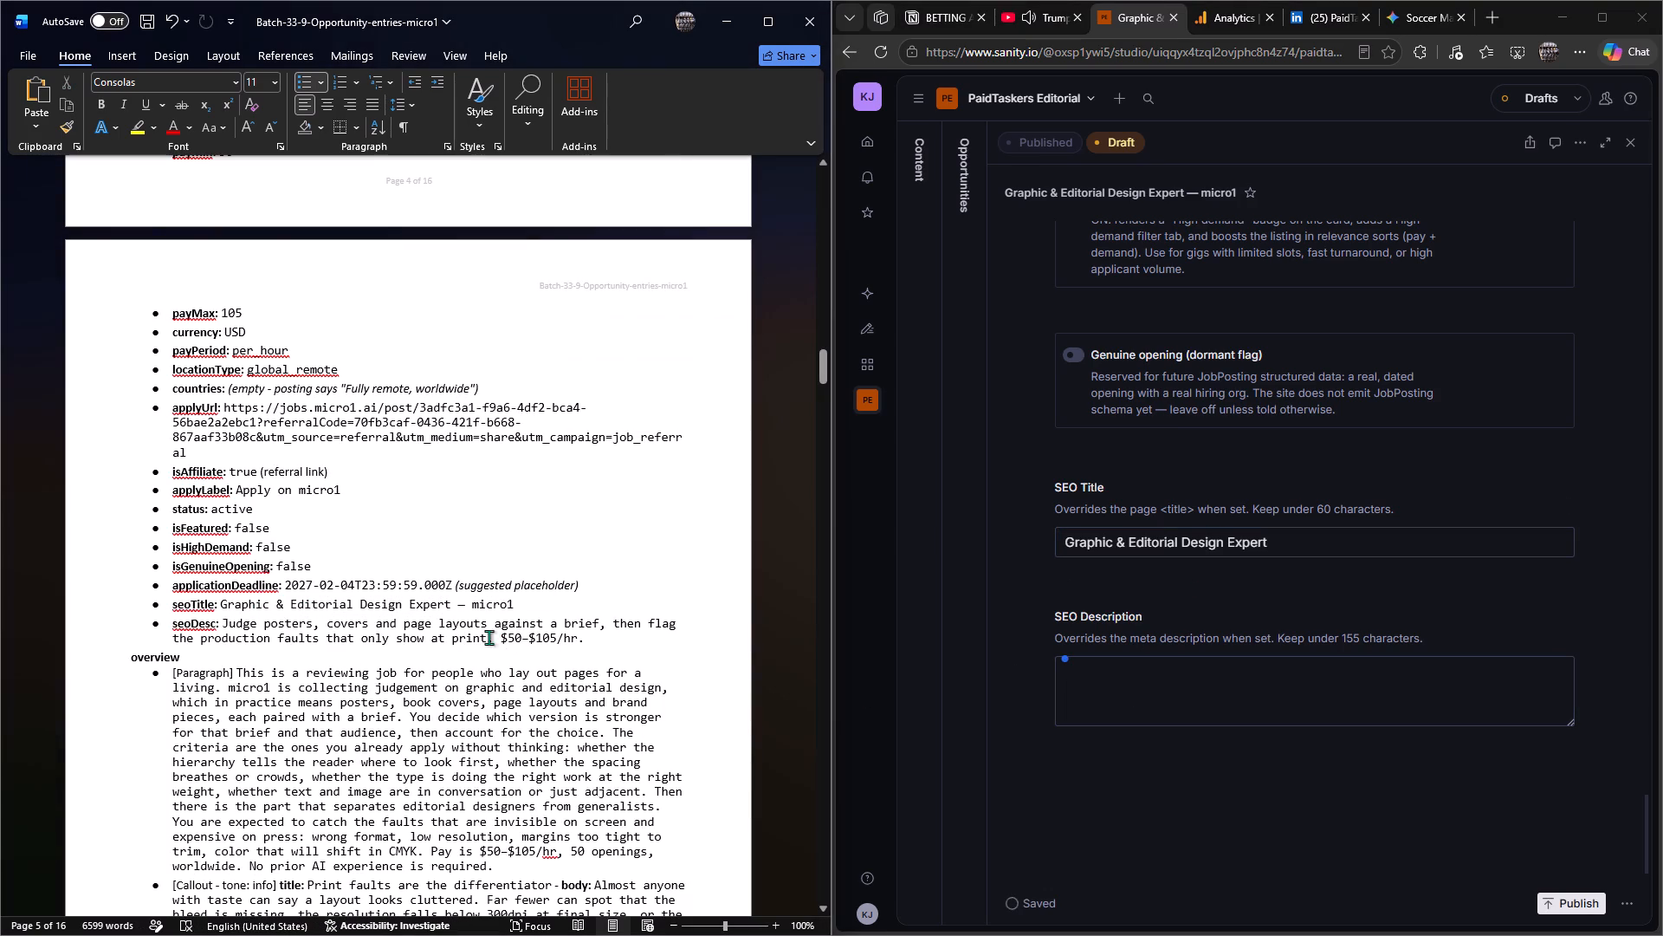
{"action": "left_click_drag", "start_coordinate": [489, 637], "coordinate": [245, 624]}
{"action": "key", "text": "ctrl+c"}
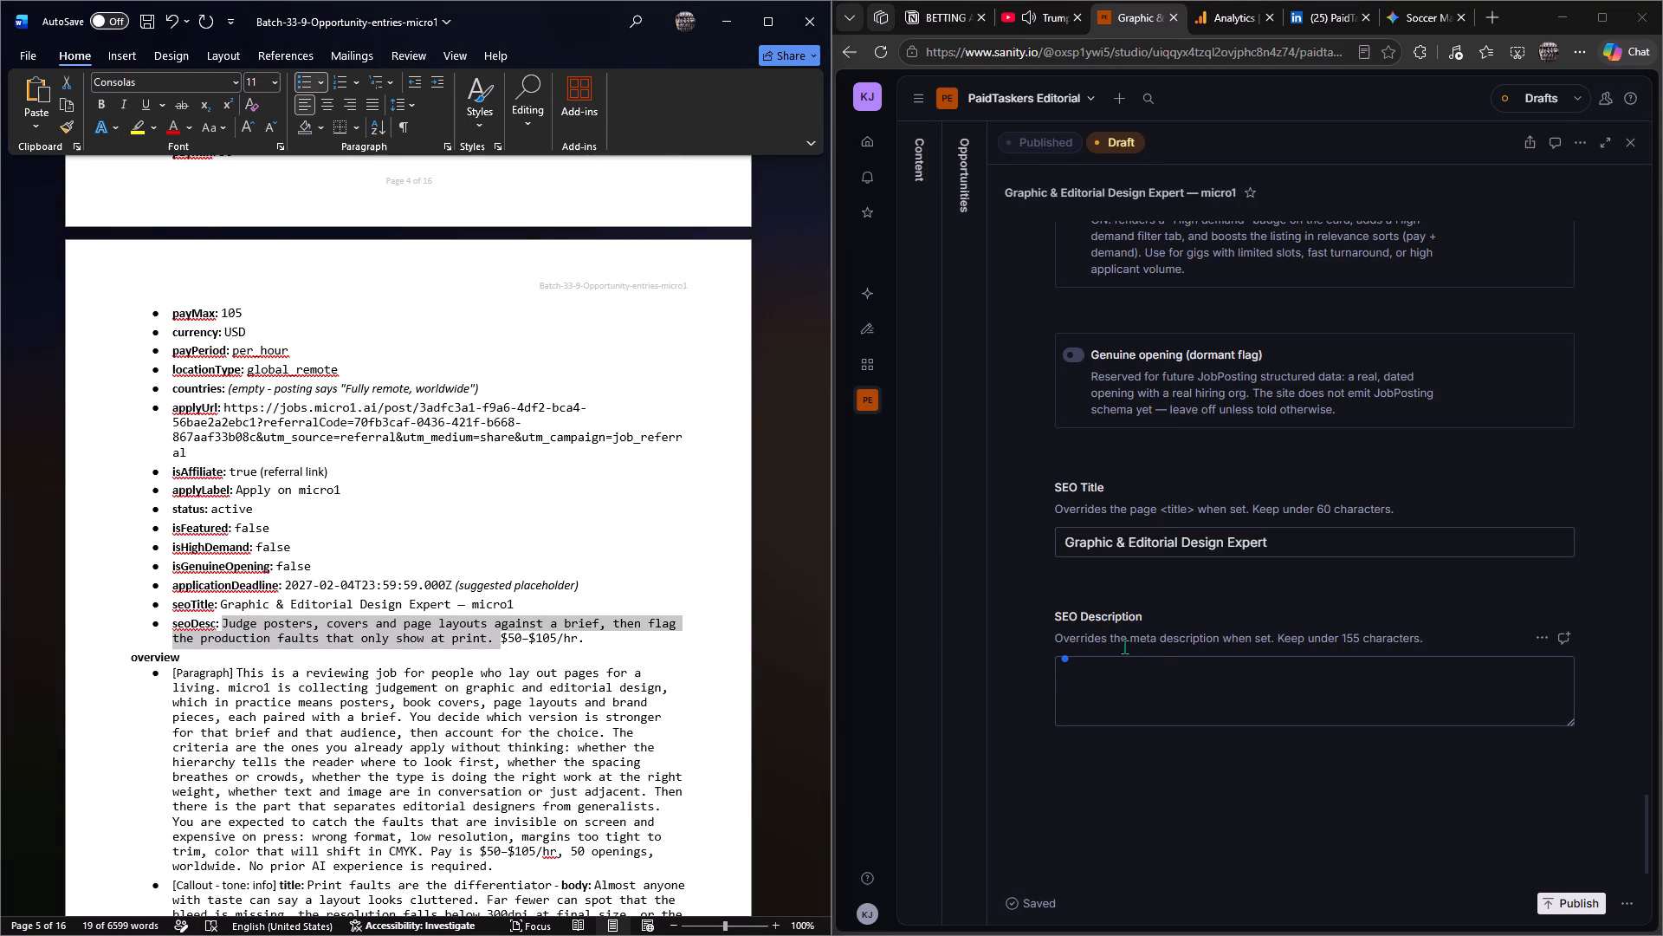
{"action": "left_click", "coordinate": [1177, 691]}
{"action": "key", "text": "ctrl+v"}
{"action": "left_click", "coordinate": [1405, 828]}
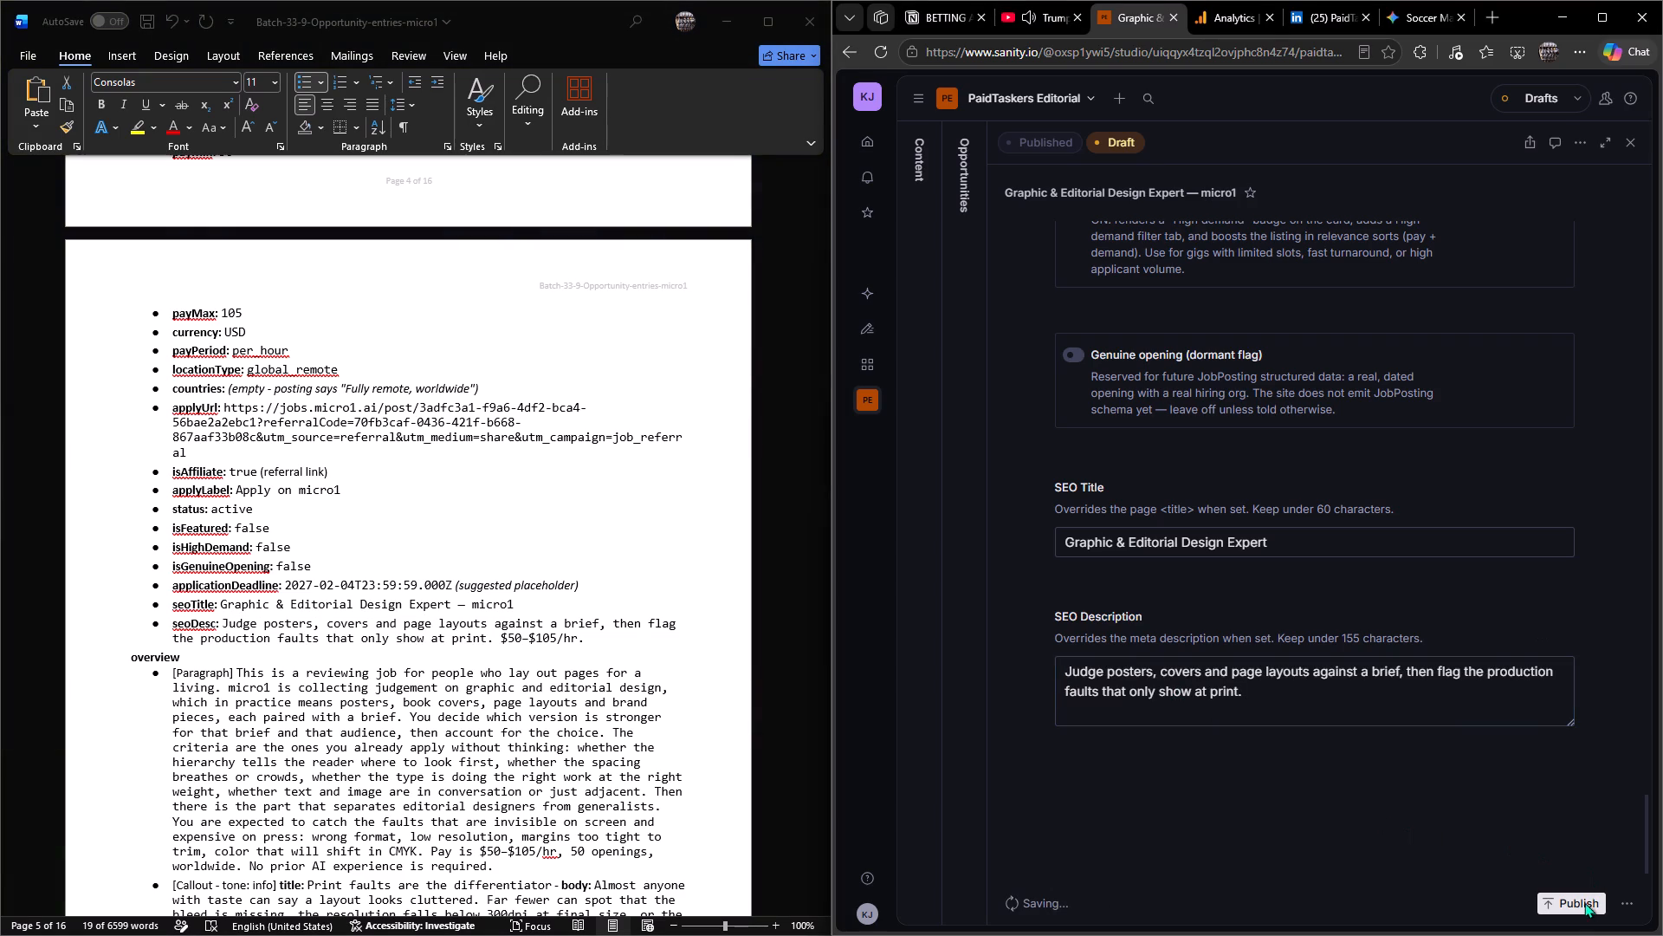
Publish the Graphic & Editorial Design Expert opportunity and switch the studio to the Published version.
{"action": "left_click", "coordinate": [1583, 905]}
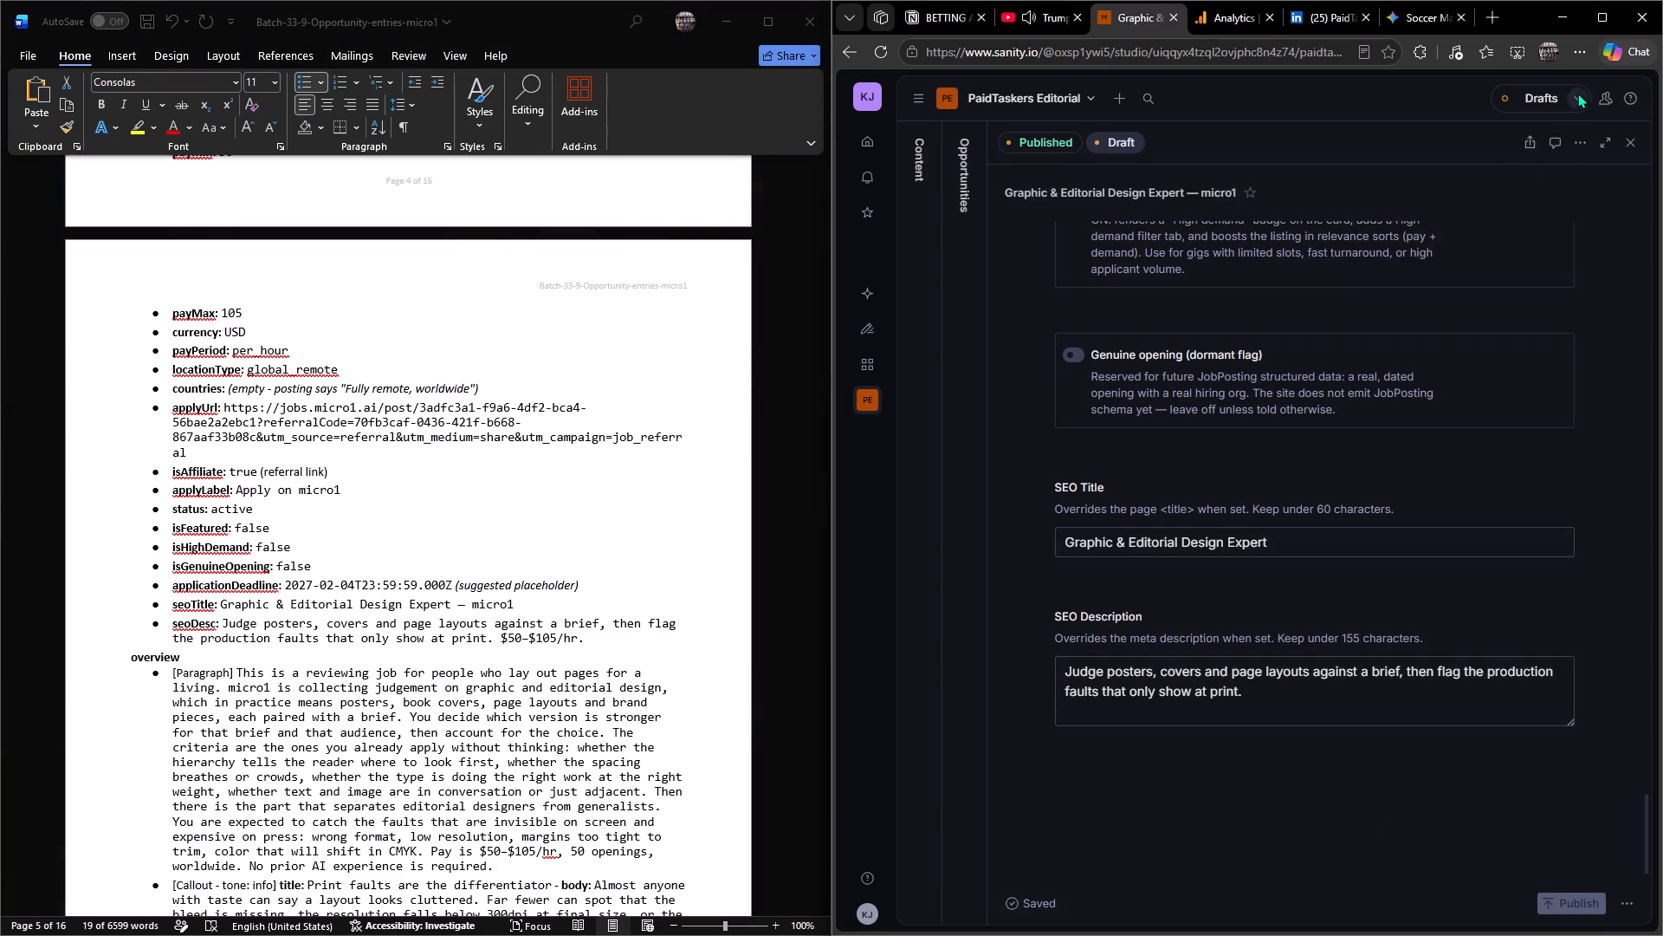
{"action": "left_click", "coordinate": [1577, 93]}
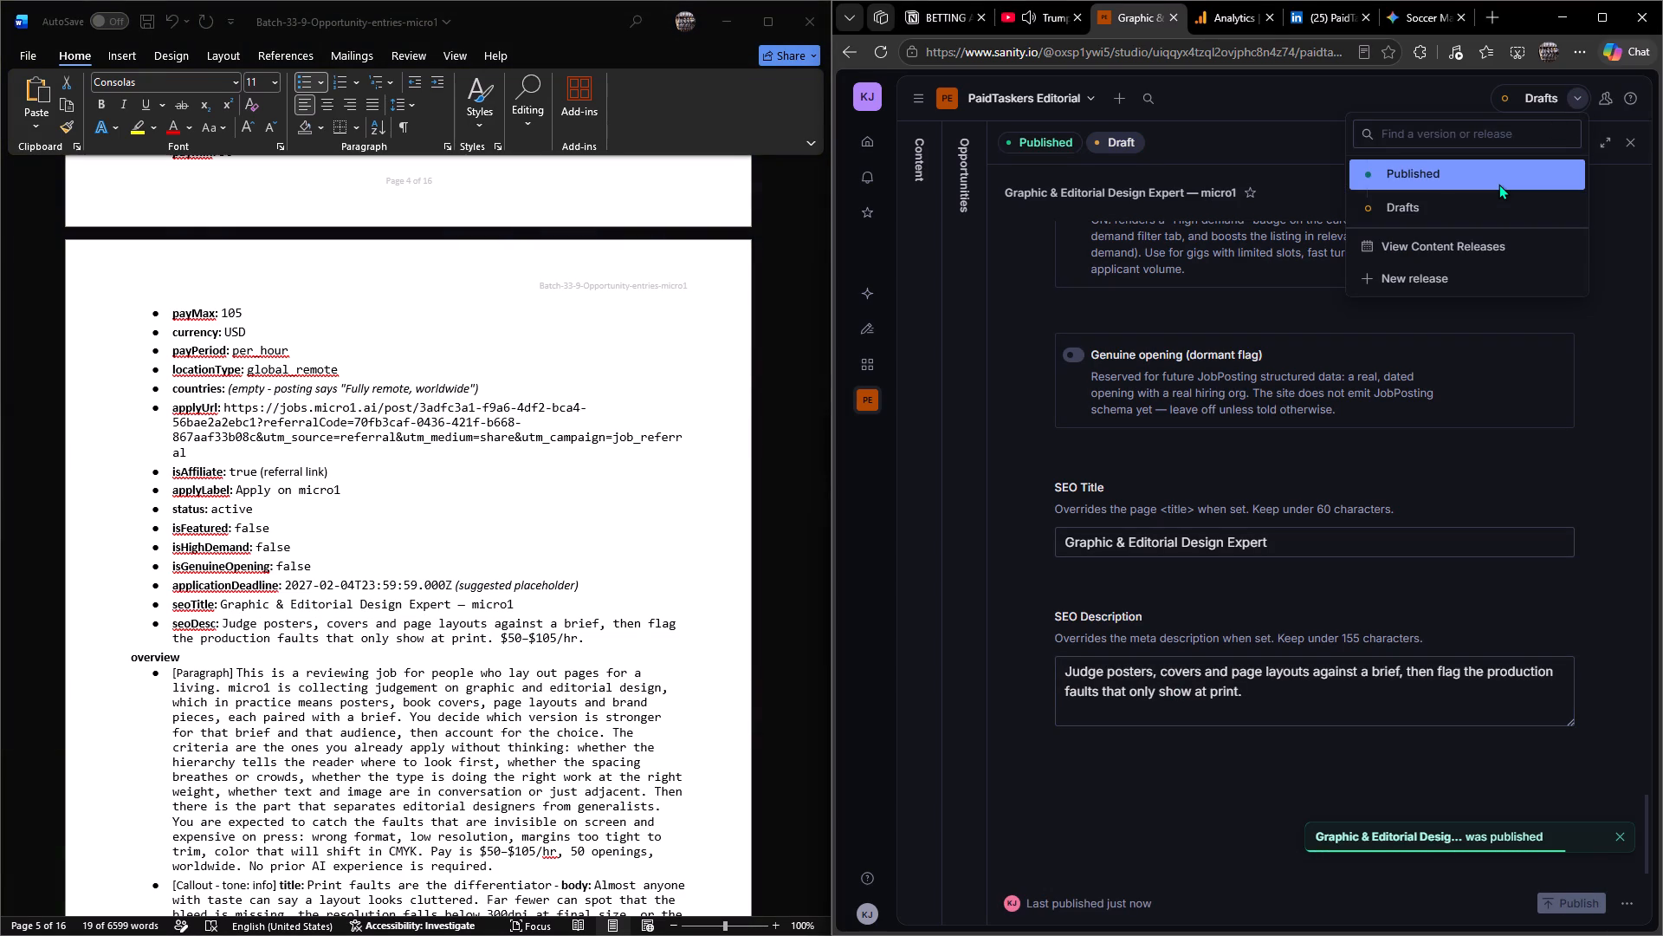
{"action": "left_click", "coordinate": [1498, 184]}
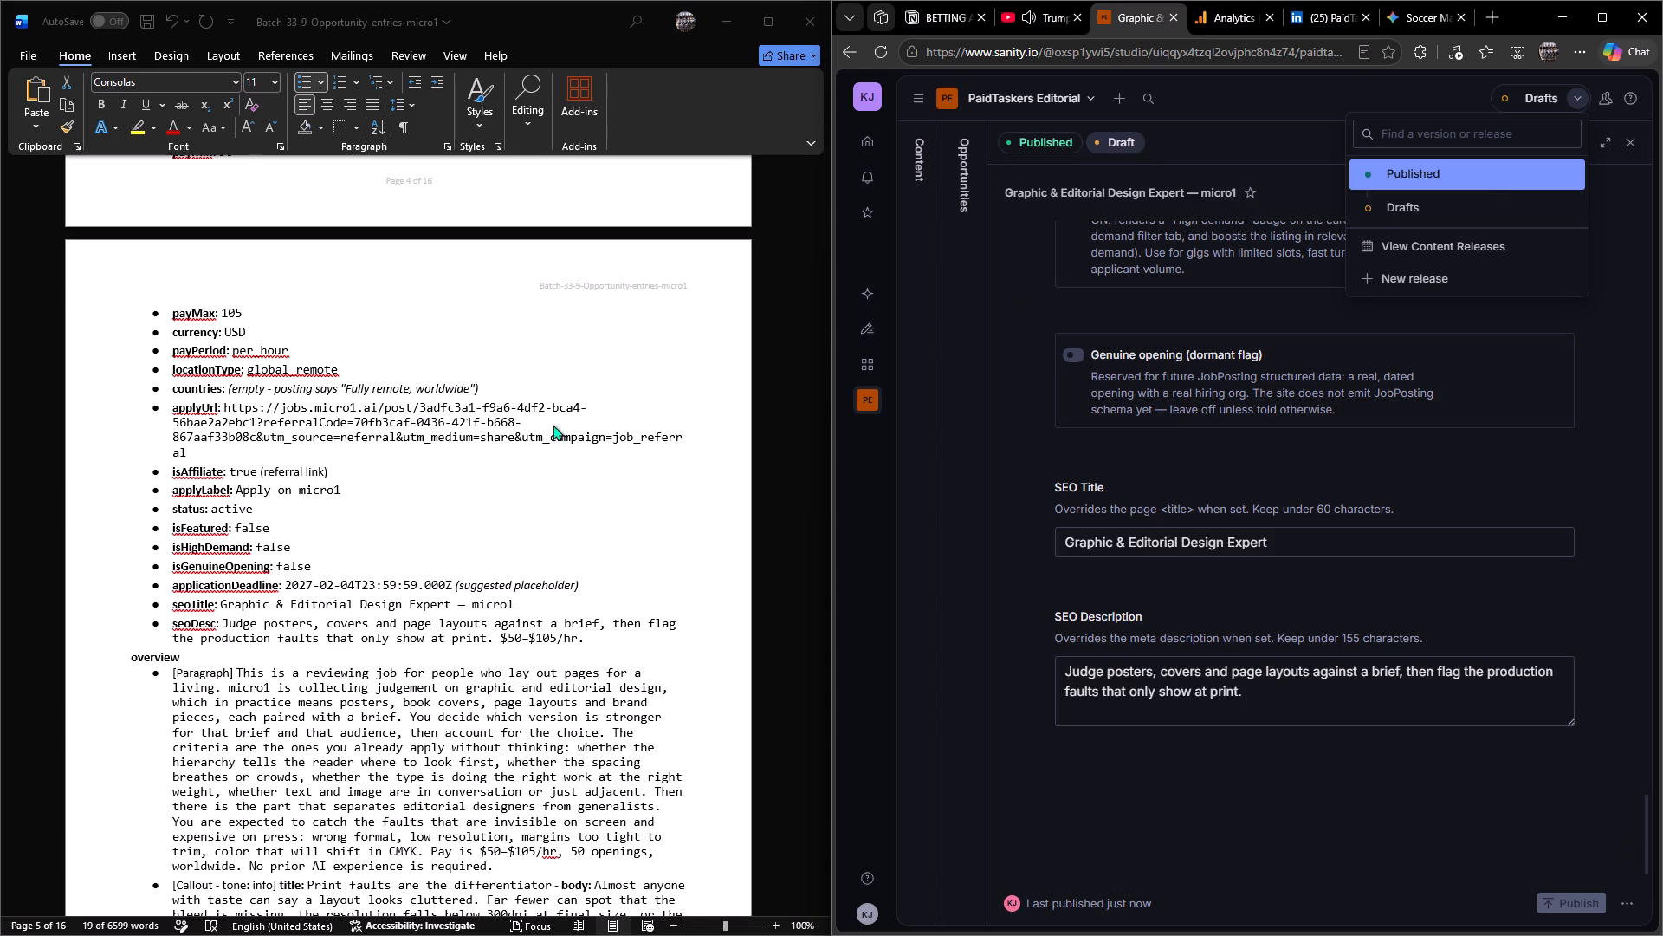
Create a new Opportunity document for Job 4 and set it to the Draft version.
{"action": "scroll", "coordinate": [480, 481], "scroll_direction": "down", "scroll_amount": 15}
{"action": "scroll", "coordinate": [480, 482], "scroll_direction": "down", "scroll_amount": 11}
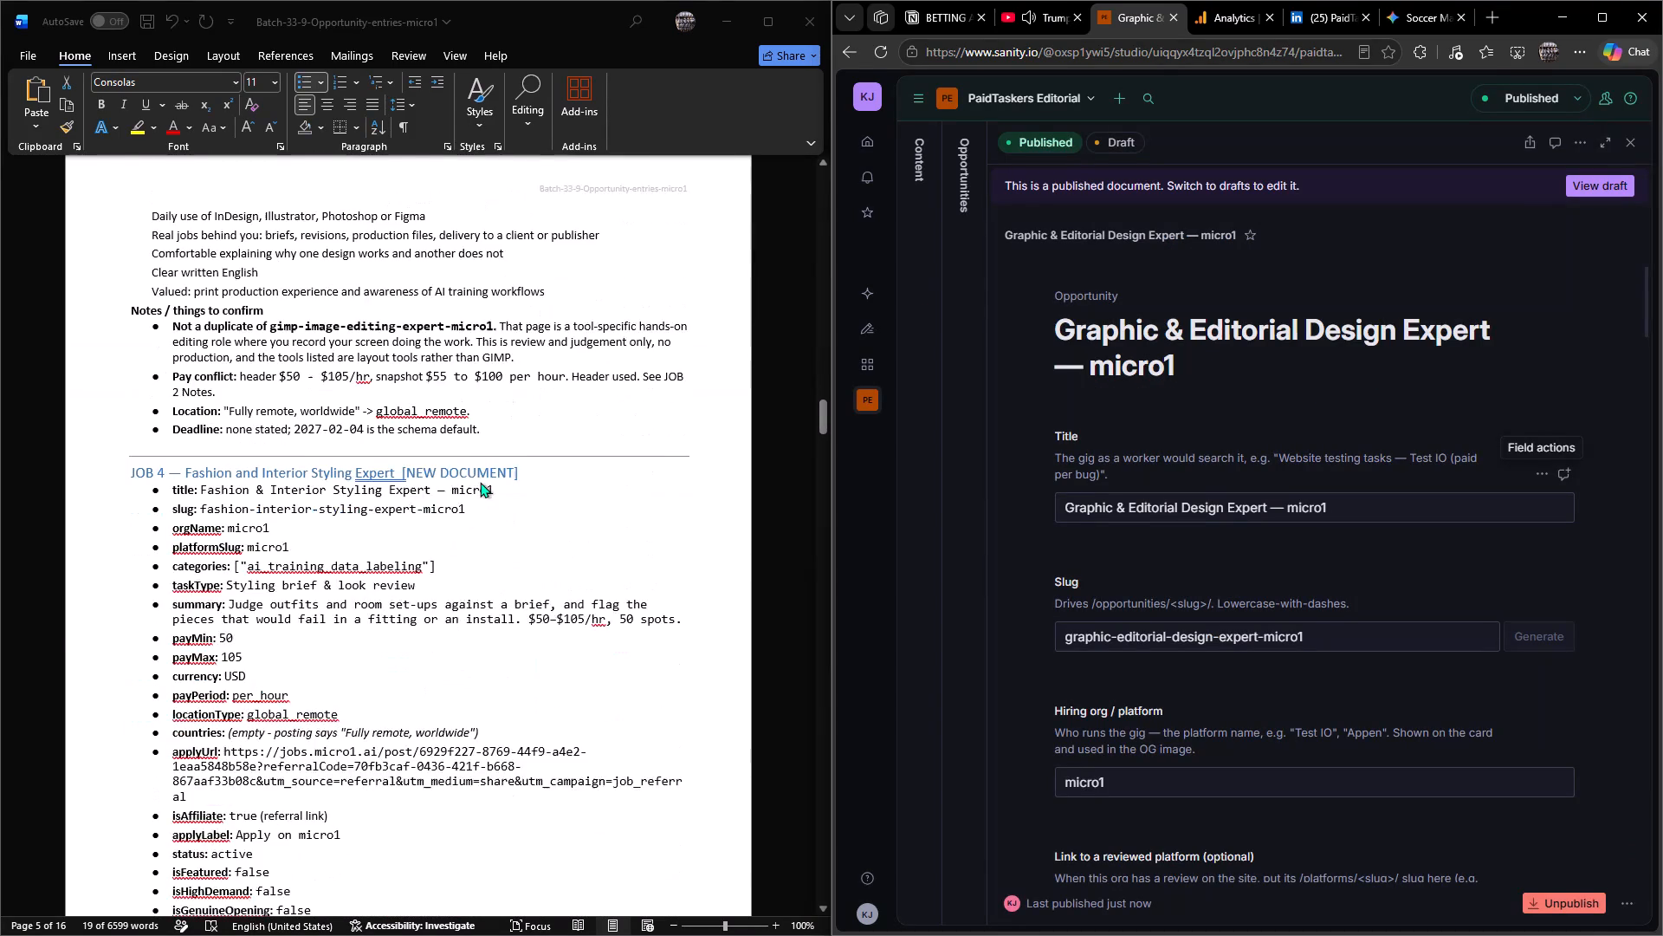
{"action": "scroll", "coordinate": [480, 482], "scroll_direction": "down", "scroll_amount": 3}
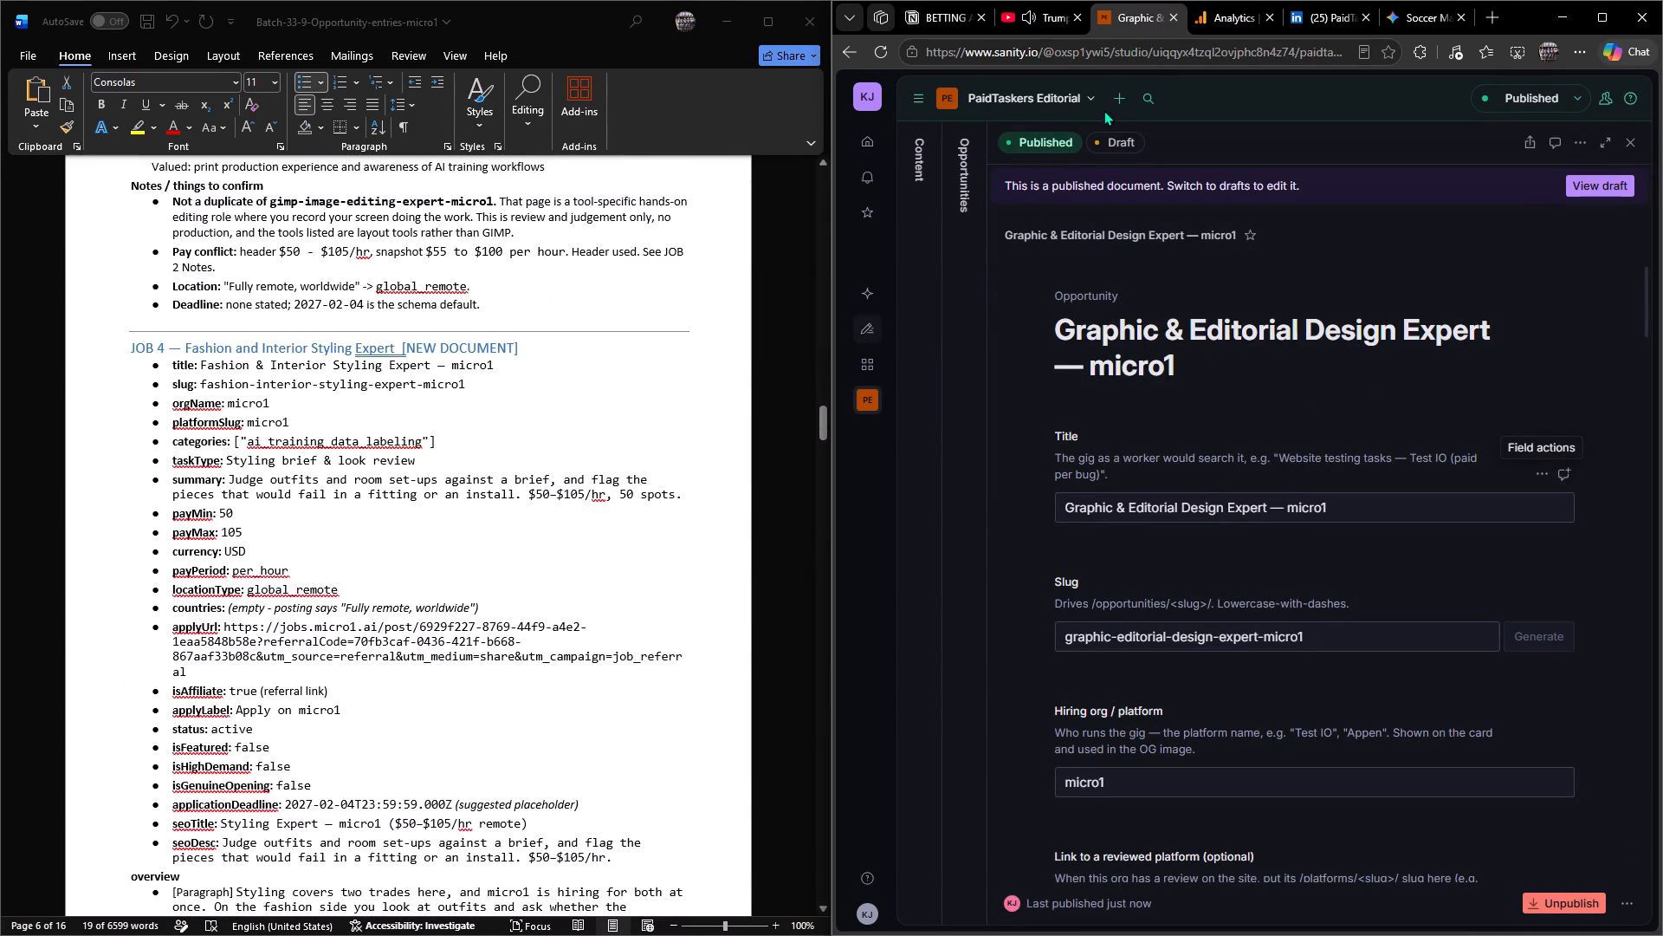
{"action": "left_click", "coordinate": [1116, 99]}
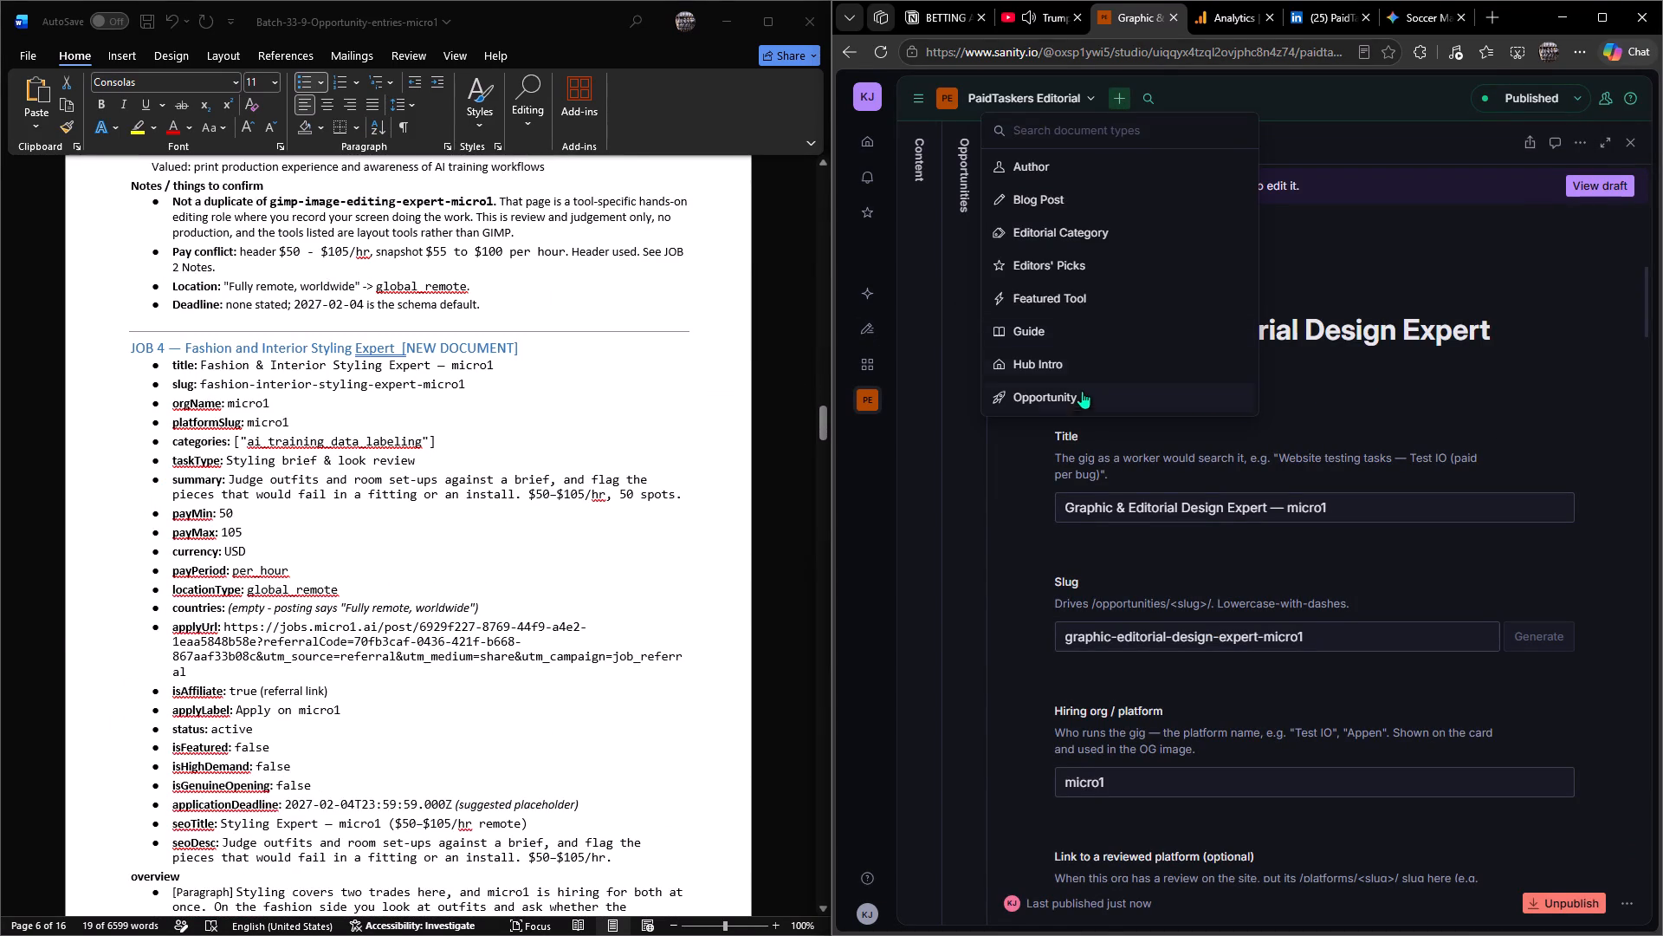
{"action": "left_click", "coordinate": [1080, 400]}
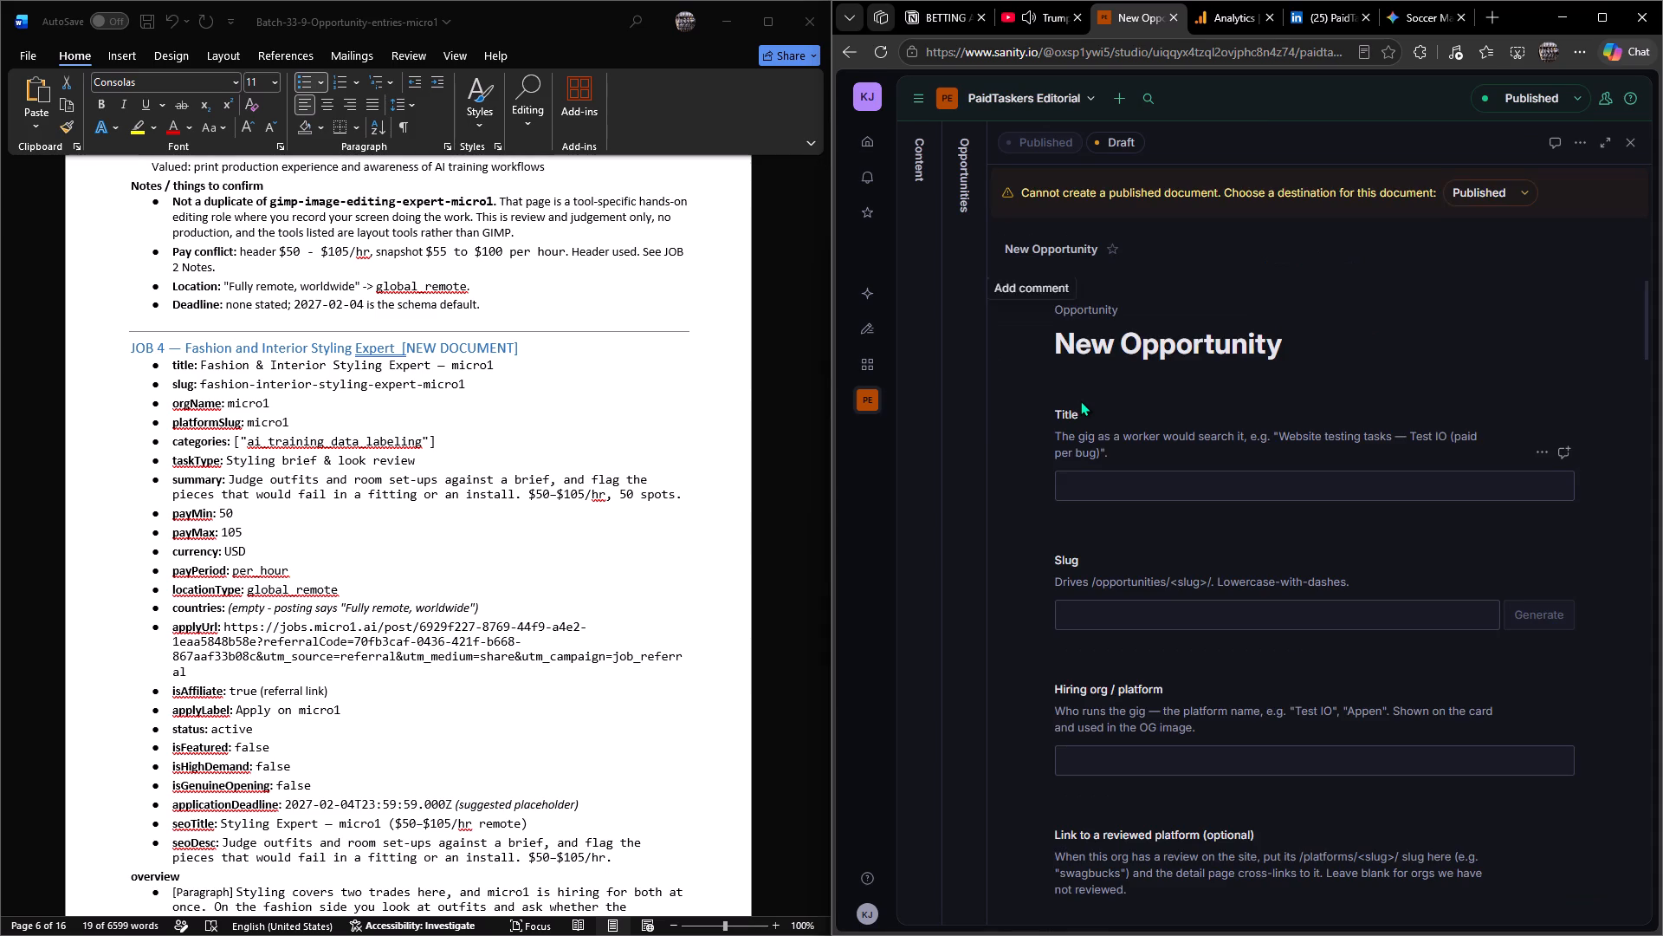
{"action": "left_click", "coordinate": [1132, 144]}
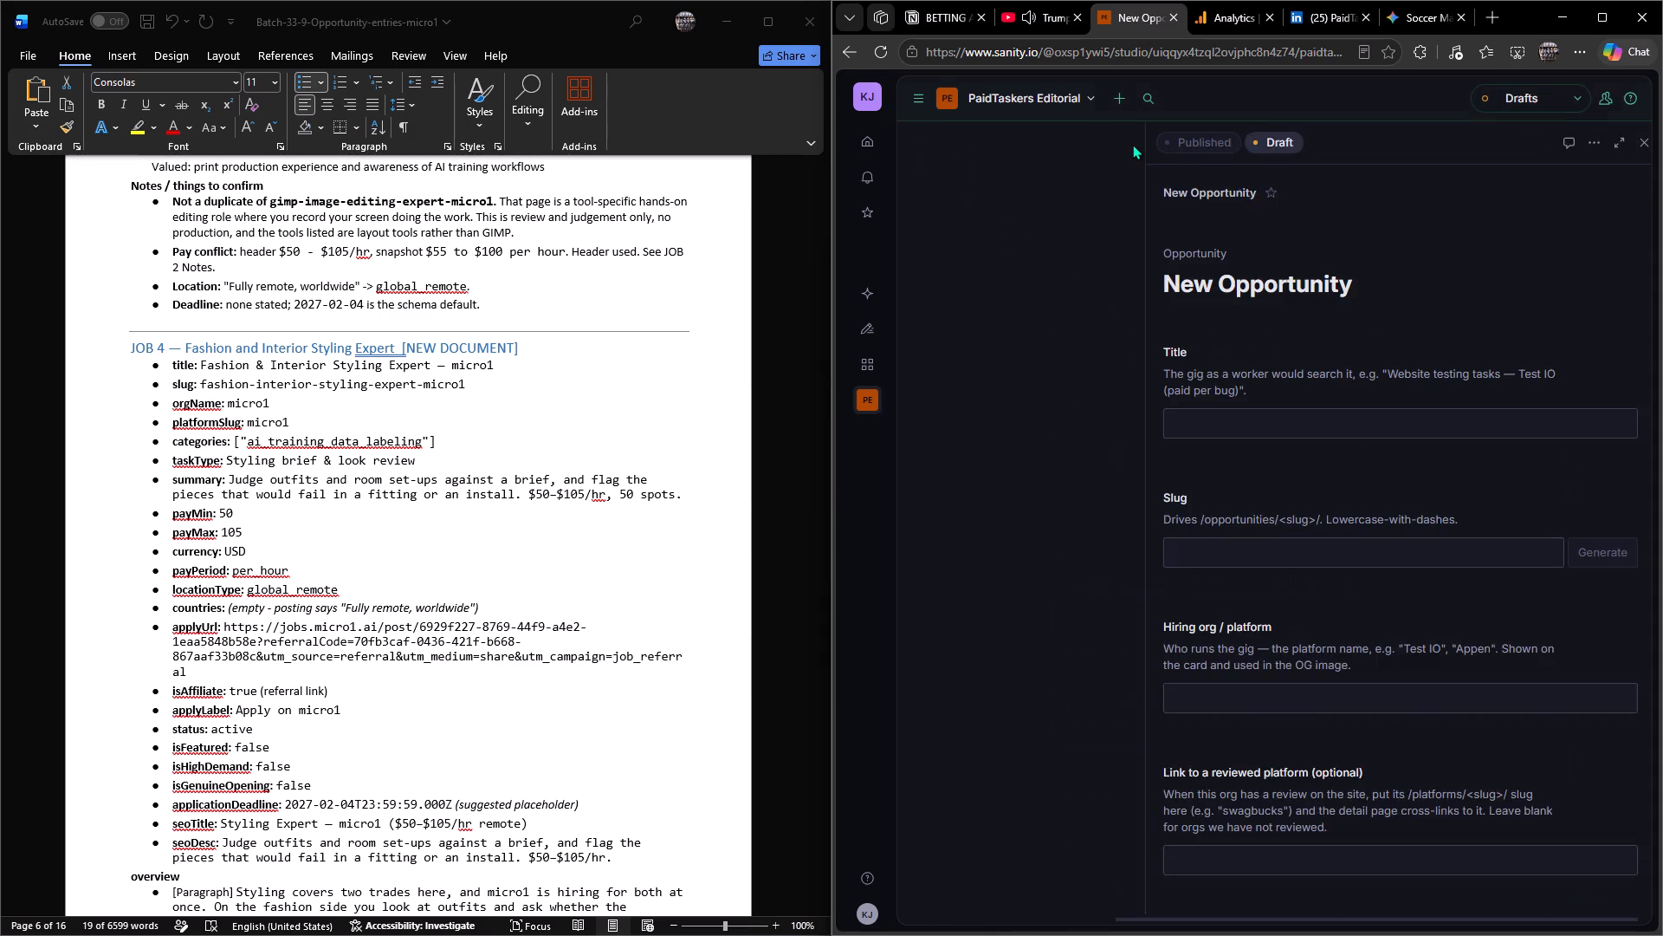
{"action": "left_click", "coordinate": [1076, 441]}
Copy Job 4's title "Fashion & Interior Styling Expert — micro1" from Word into the new opportunity's Title.
{"action": "left_click", "coordinate": [347, 523]}
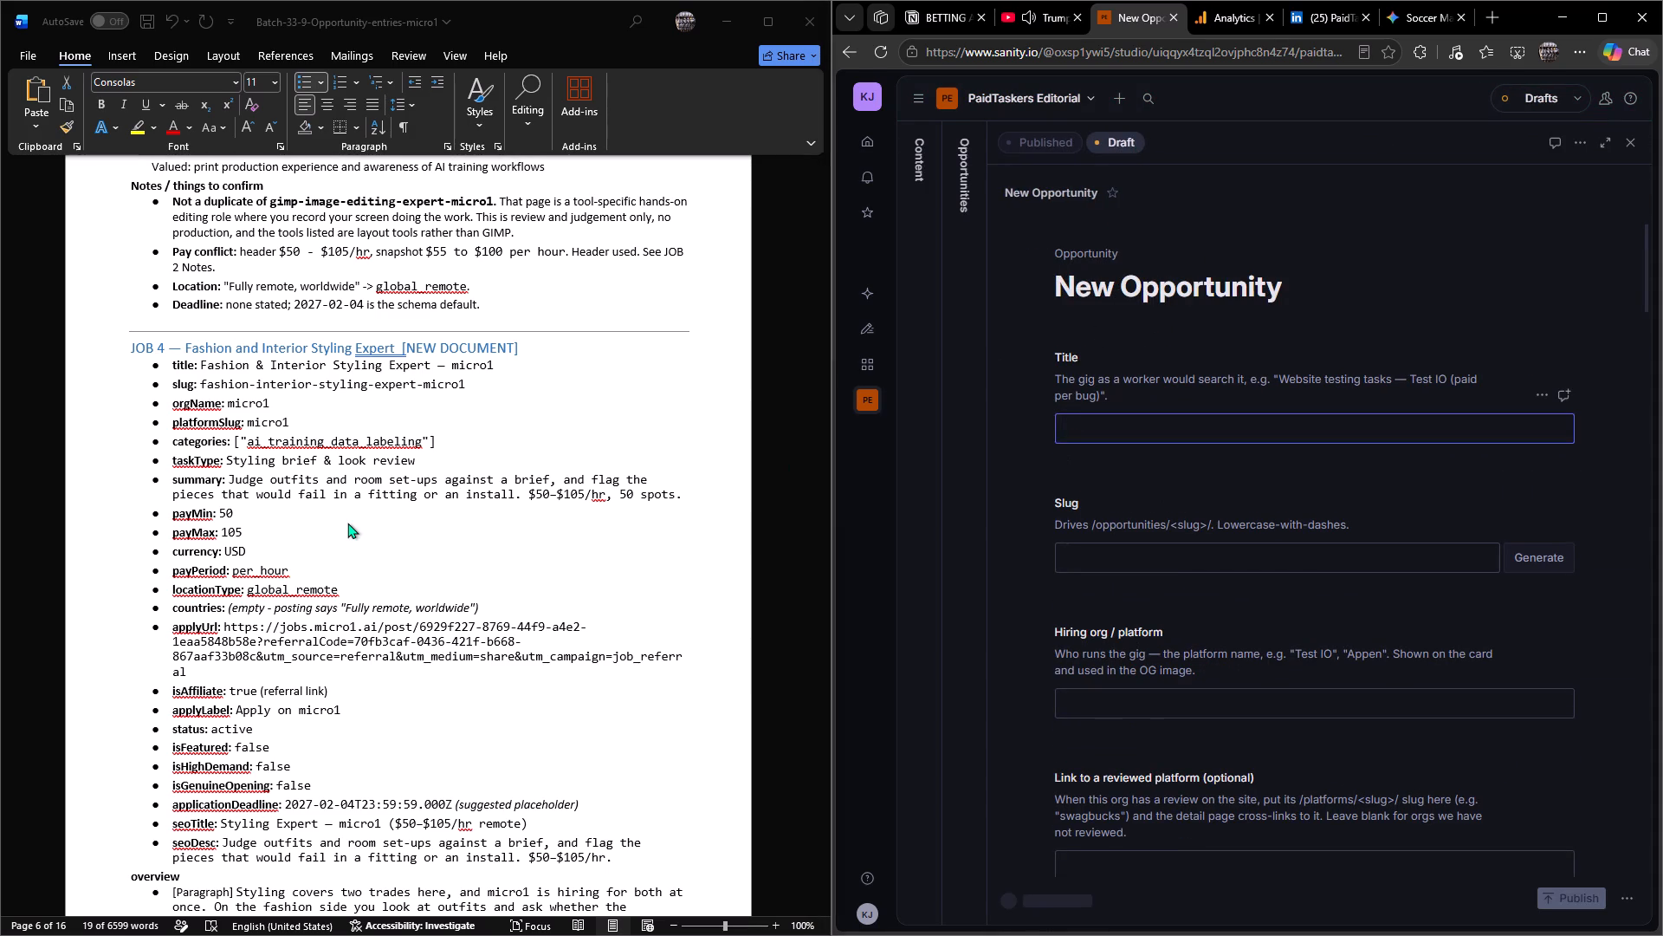
{"action": "left_click_drag", "start_coordinate": [529, 362], "coordinate": [217, 363]}
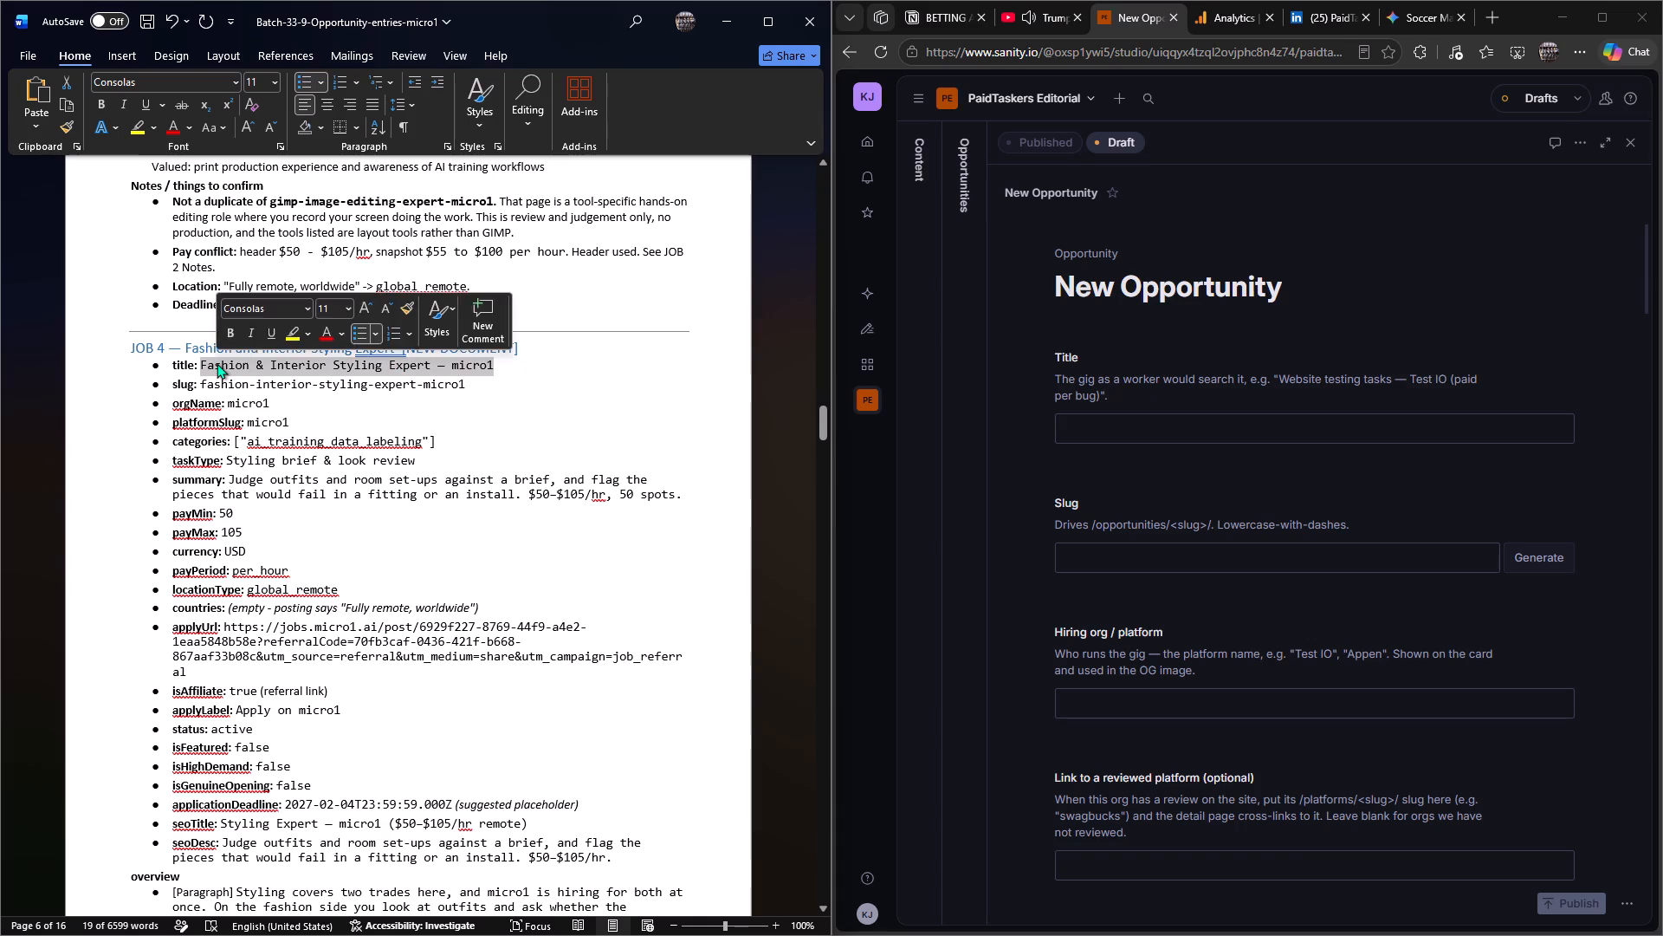
{"action": "key", "text": "ctrl+c"}
{"action": "left_click", "coordinate": [1164, 426]}
{"action": "key", "text": "ctrl+v"}
Copy Job 4's slug "fashion-interior-styling-expert-micro1" from Word into the Slug field.
{"action": "left_click", "coordinate": [424, 411]}
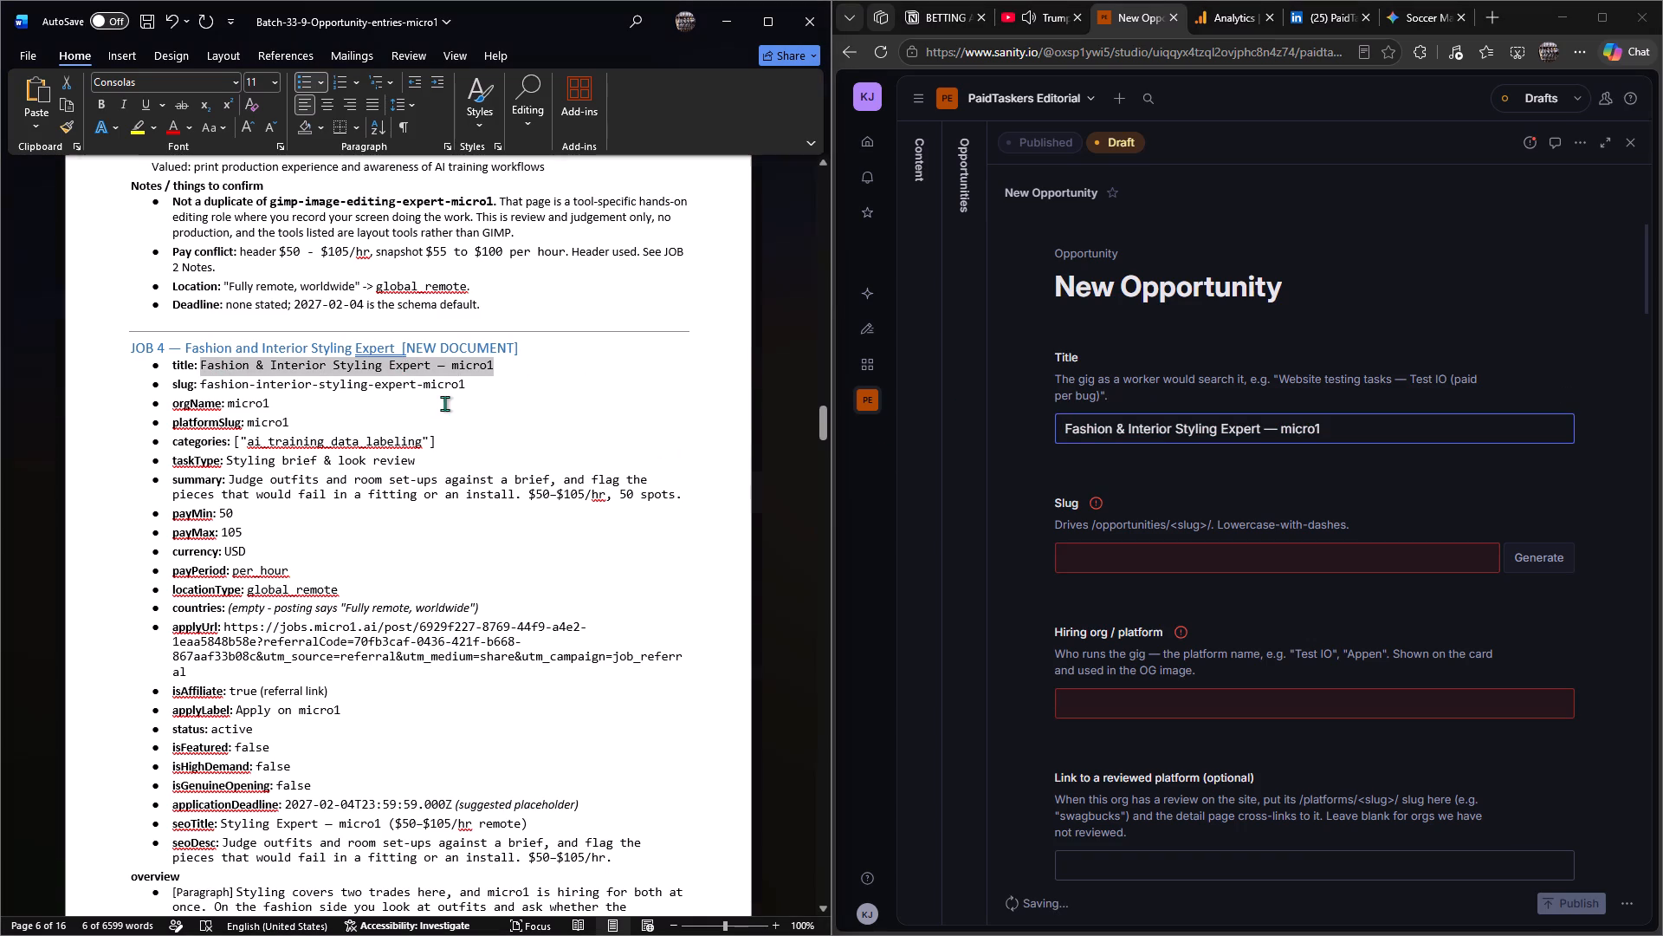
{"action": "left_click", "coordinate": [489, 392]}
{"action": "left_click_drag", "start_coordinate": [496, 386], "coordinate": [233, 387]}
{"action": "key", "text": "ctrl+c"}
{"action": "left_click", "coordinate": [1243, 605]}
{"action": "key", "text": "ctrl+v"}
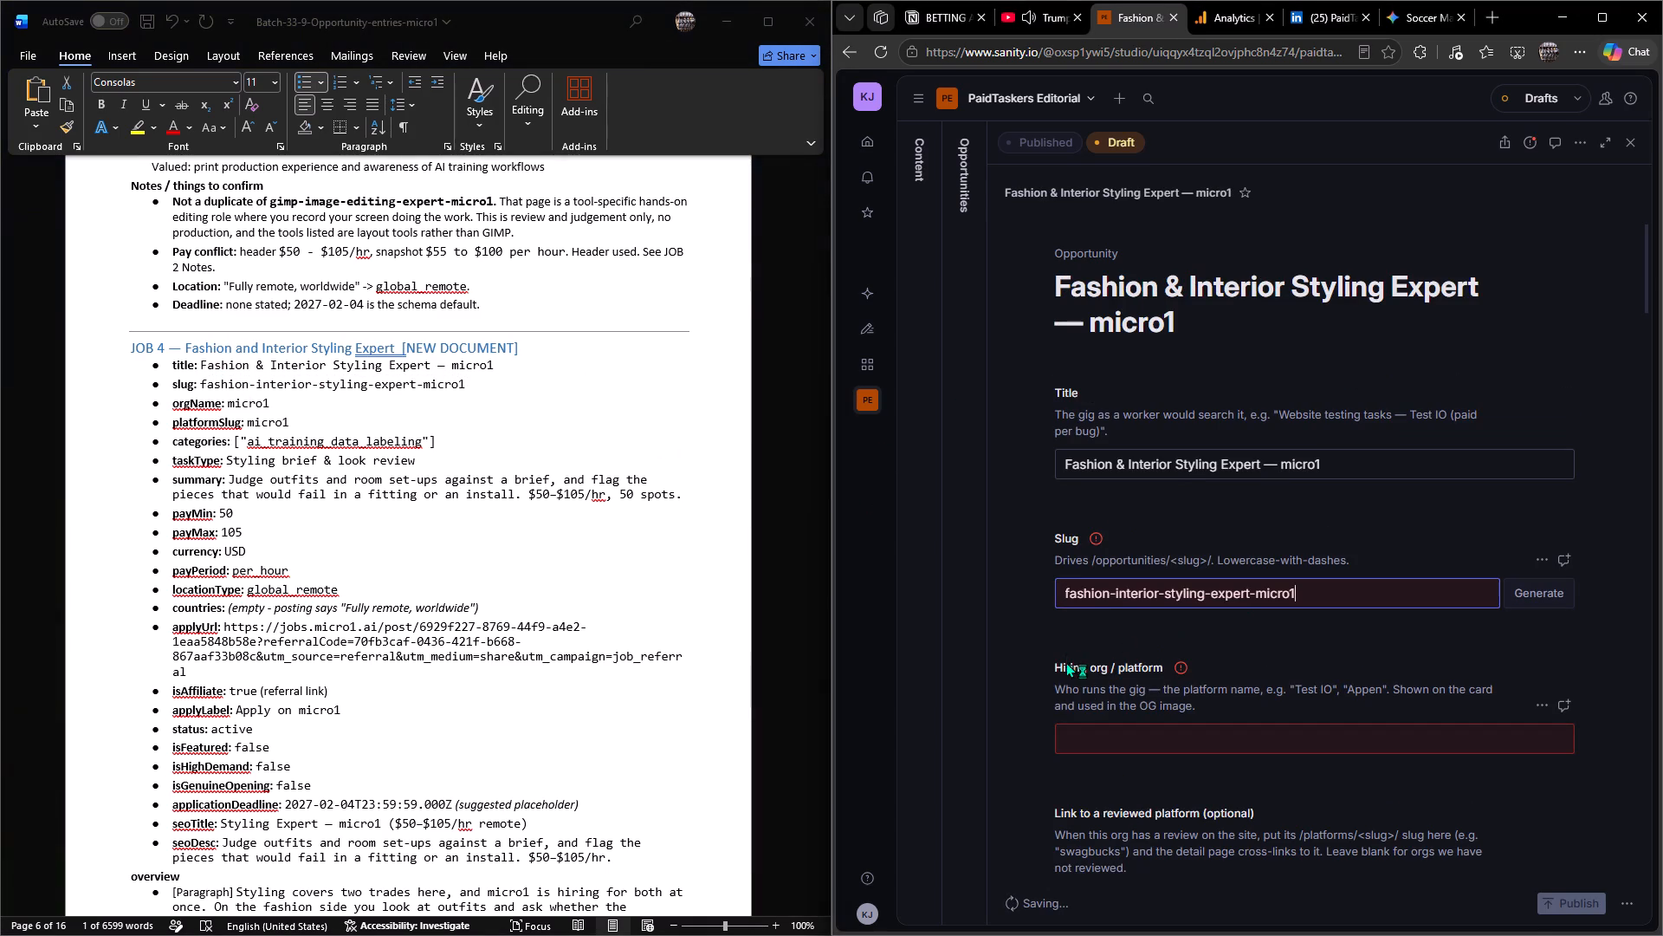
Copy Job 4's orgName "micro1" from Word into the Hiring org / platform field.
{"action": "left_click", "coordinate": [1115, 735]}
{"action": "left_click", "coordinate": [542, 426]}
{"action": "scroll", "coordinate": [542, 426], "scroll_direction": "down", "scroll_amount": 2}
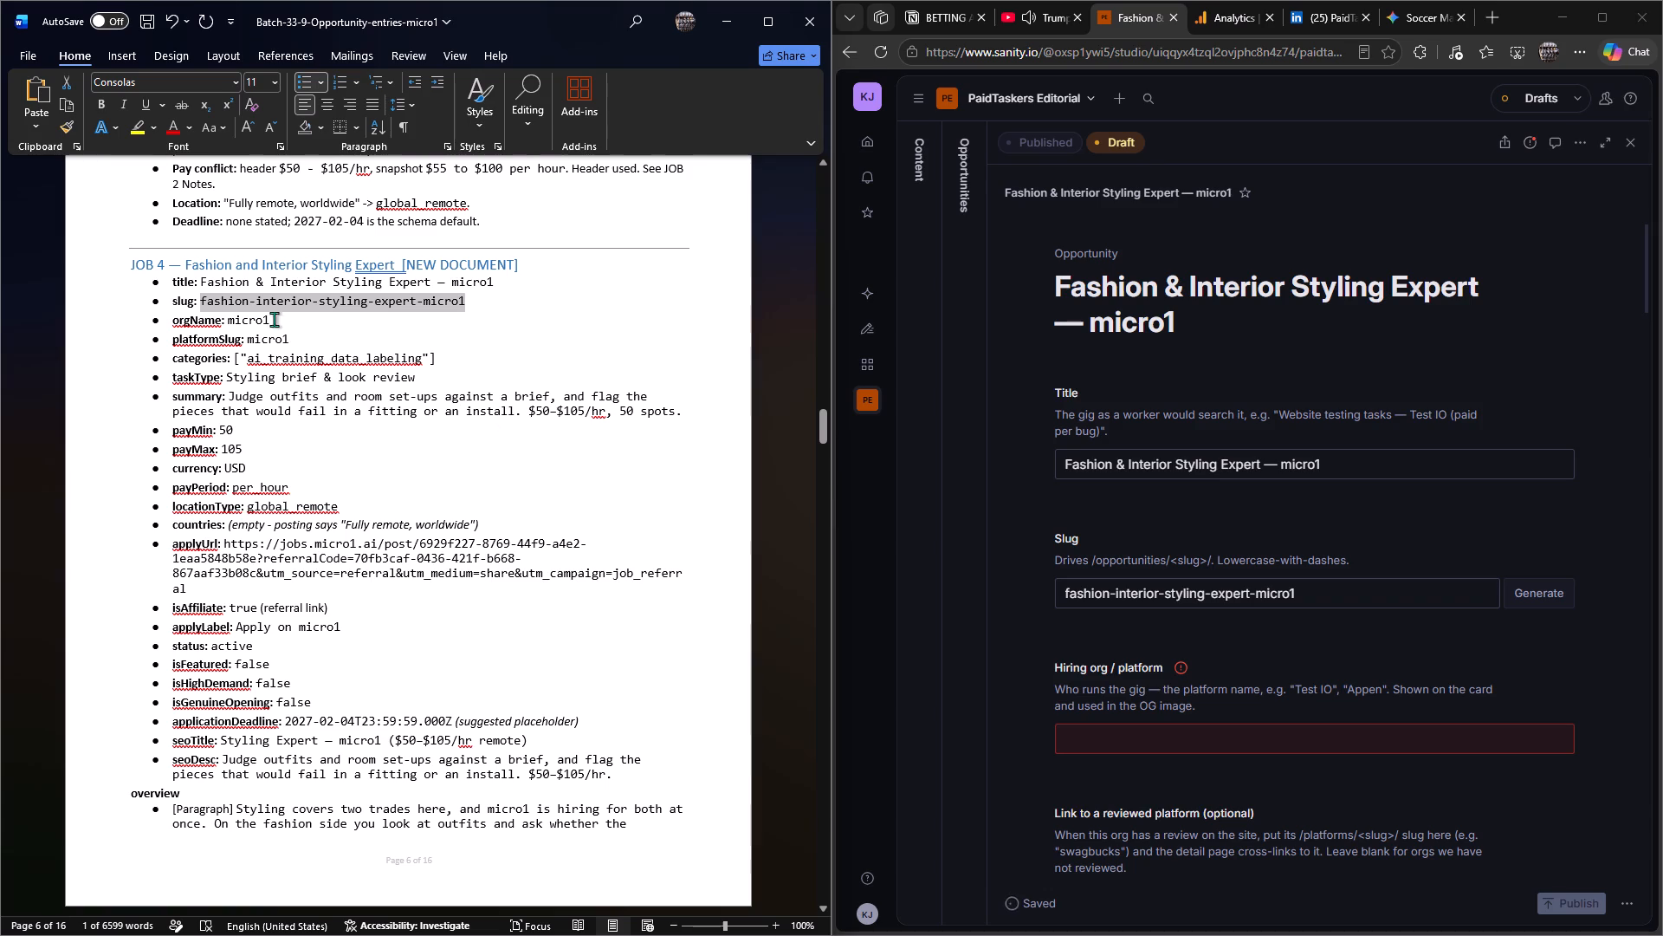
{"action": "left_click", "coordinate": [282, 317]}
{"action": "key", "text": "shift+Left"}
{"action": "key", "text": "shift+Left"}
{"action": "key", "text": "shift+Left"}
{"action": "key", "text": "shift+Left"}
{"action": "key", "text": "shift+Left"}
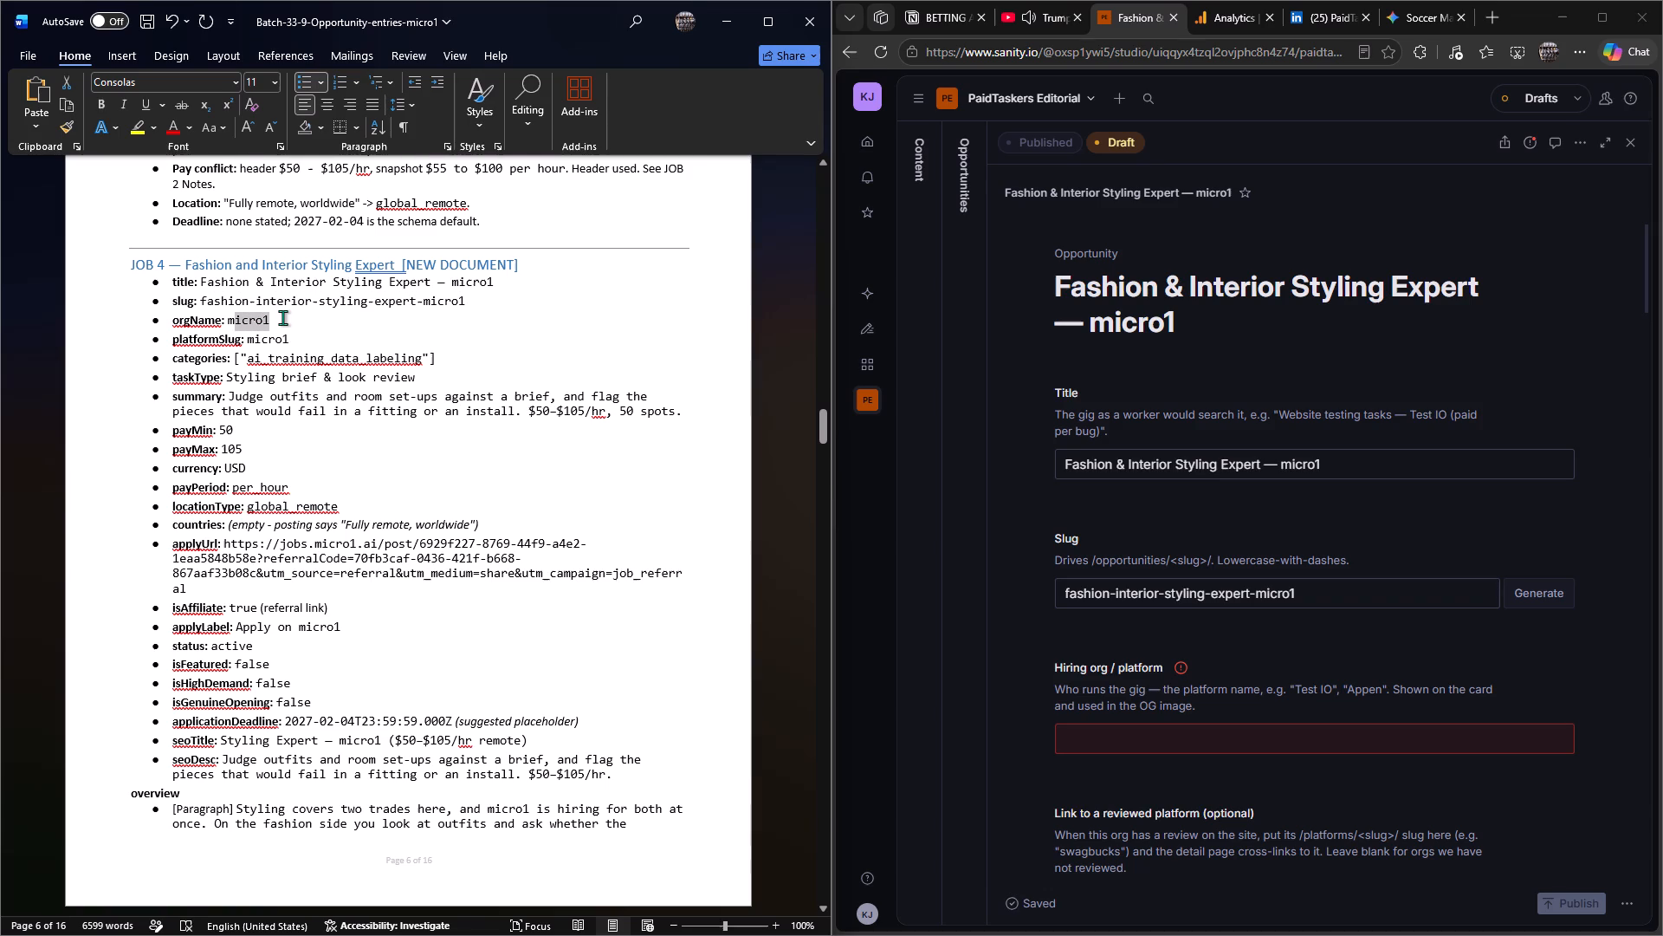
{"action": "key", "text": "shift+Left"}
{"action": "key", "text": "ctrl+c"}
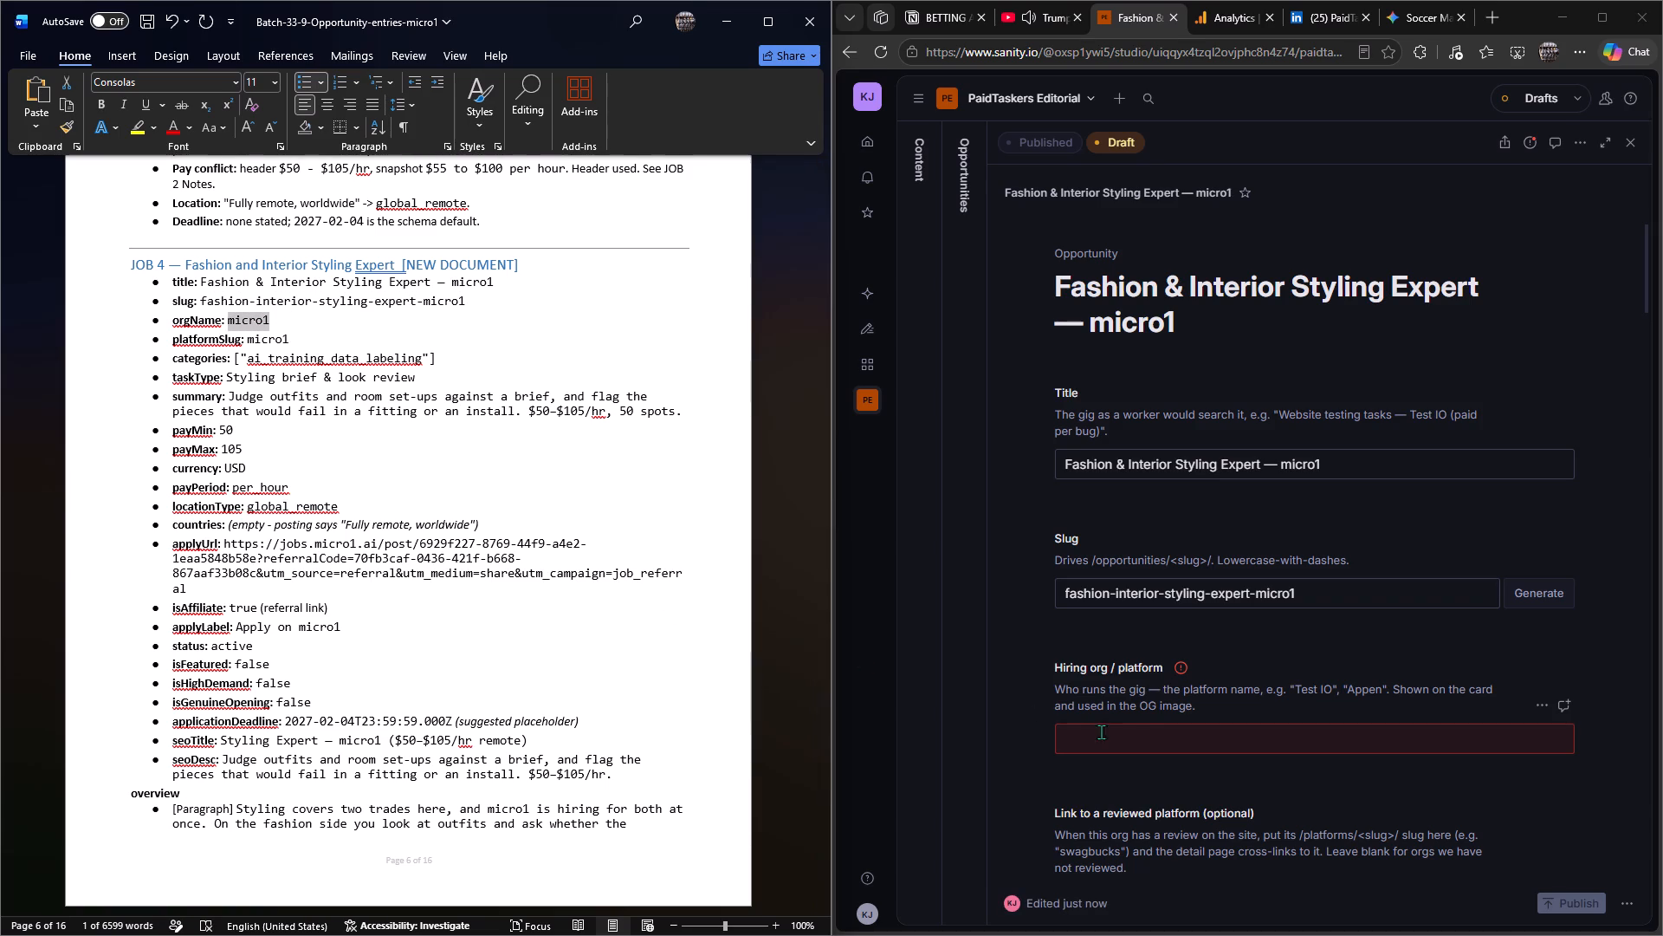
{"action": "left_click", "coordinate": [1122, 740]}
{"action": "key", "text": "ctrl+v"}
Enter "micro1" as the link to a reviewed platform.
{"action": "scroll", "coordinate": [1122, 740], "scroll_direction": "down", "scroll_amount": 3}
{"action": "left_click", "coordinate": [1162, 645]}
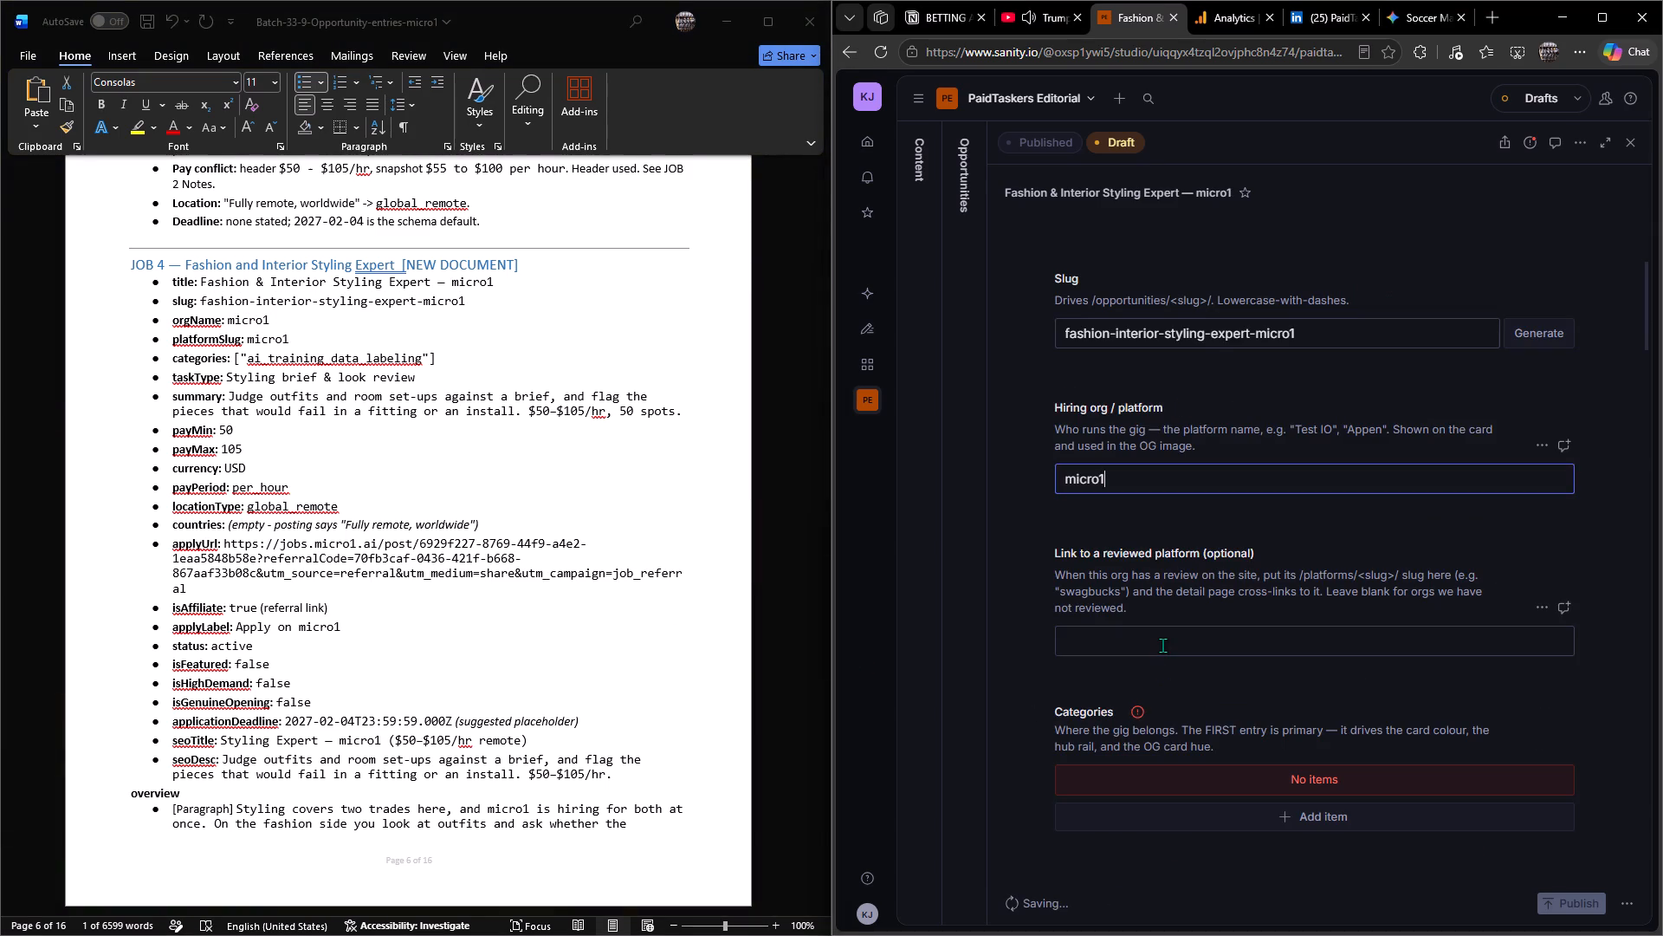
{"action": "key", "text": "ctrl+v"}
Add a Categories item set to AI Training & Data Labeling.
{"action": "scroll", "coordinate": [1162, 645], "scroll_direction": "down", "scroll_amount": 3}
{"action": "left_click", "coordinate": [1196, 562]}
{"action": "left_click", "coordinate": [1225, 527]}
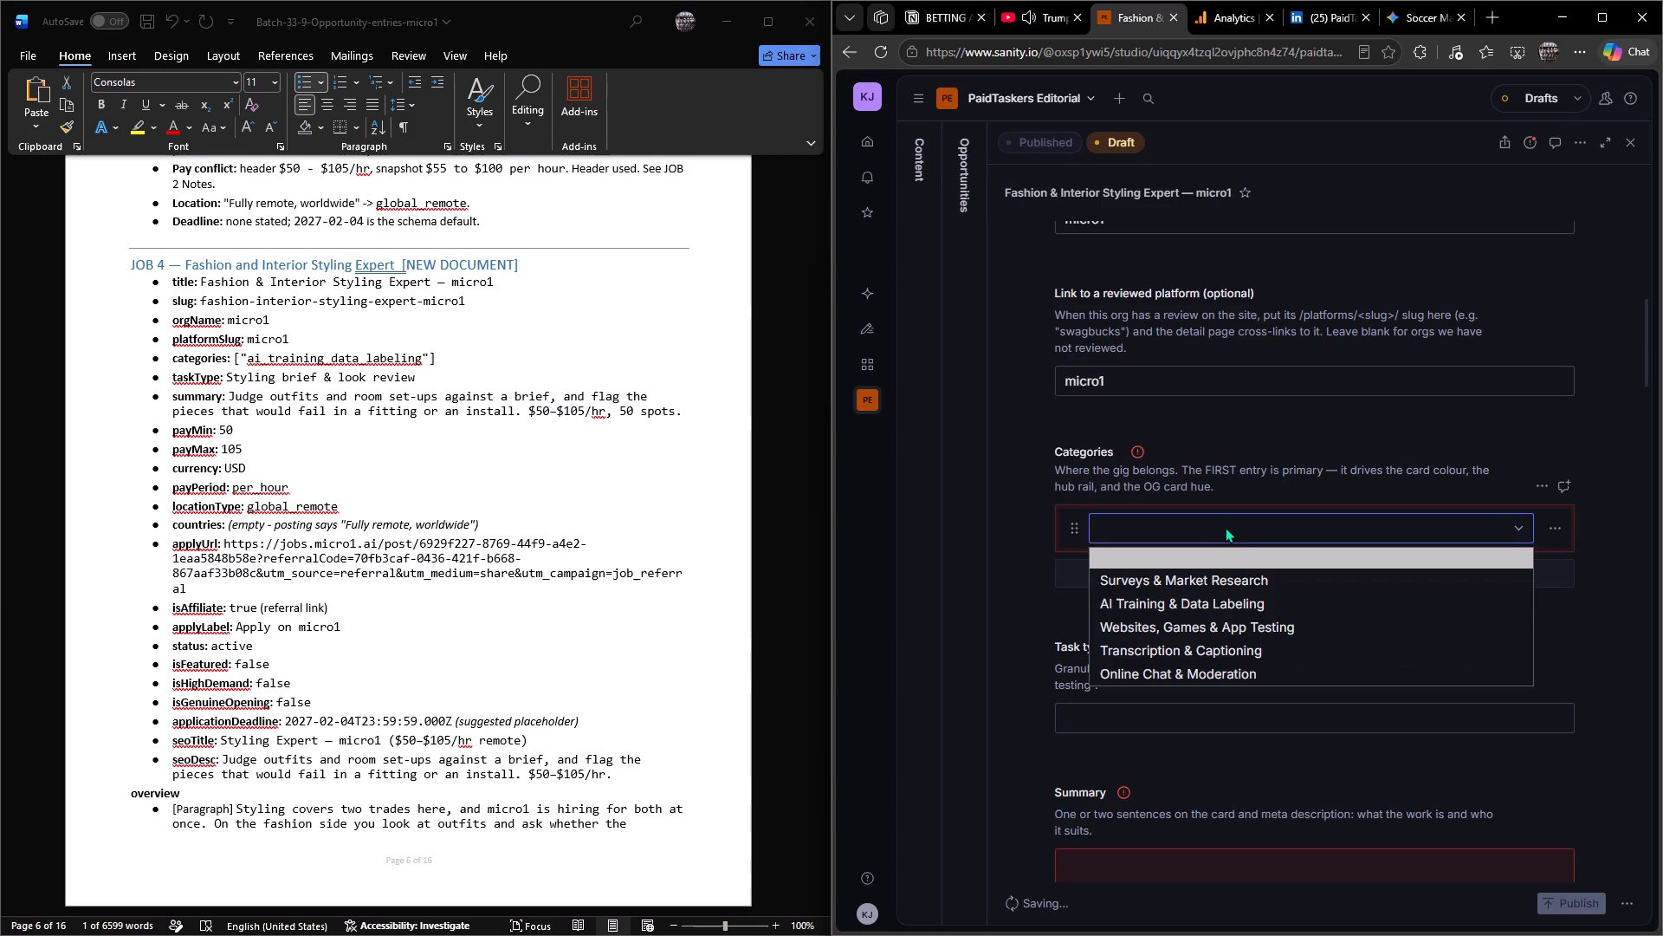
{"action": "left_click", "coordinate": [1217, 604]}
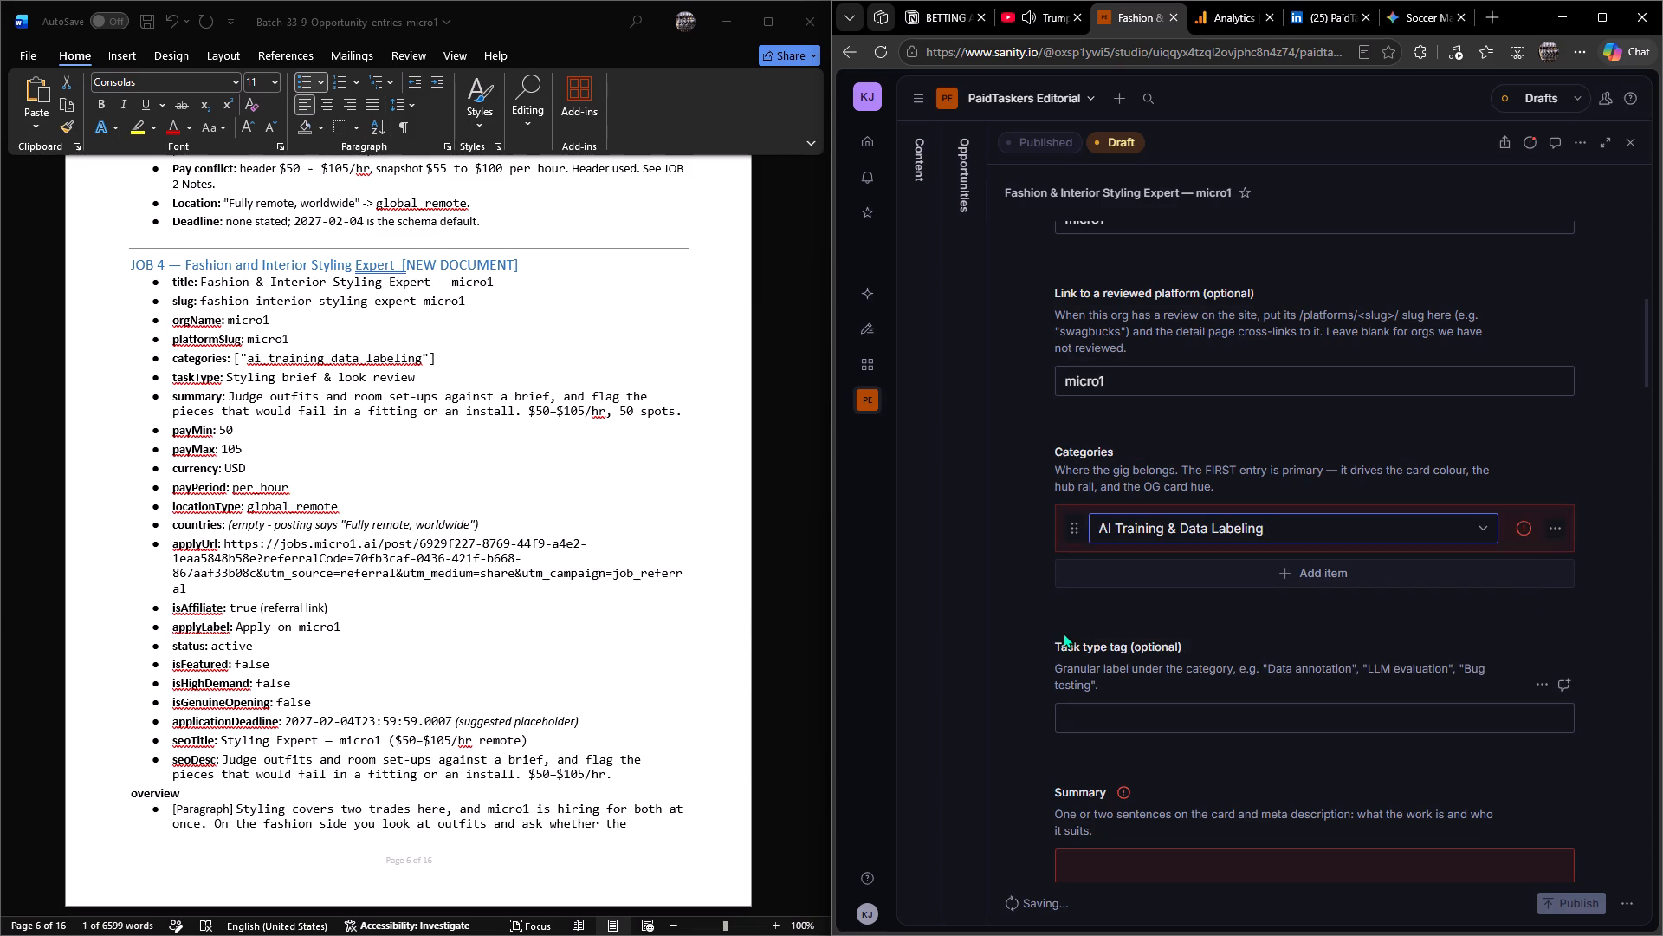
{"action": "left_click", "coordinate": [1051, 603]}
Copy Job 4's taskType "Styling brief & look review" from Word into the Task type tag field.
{"action": "scroll", "coordinate": [1051, 603], "scroll_direction": "down", "scroll_amount": 2}
{"action": "left_click", "coordinate": [1096, 542]}
{"action": "left_click", "coordinate": [441, 478]}
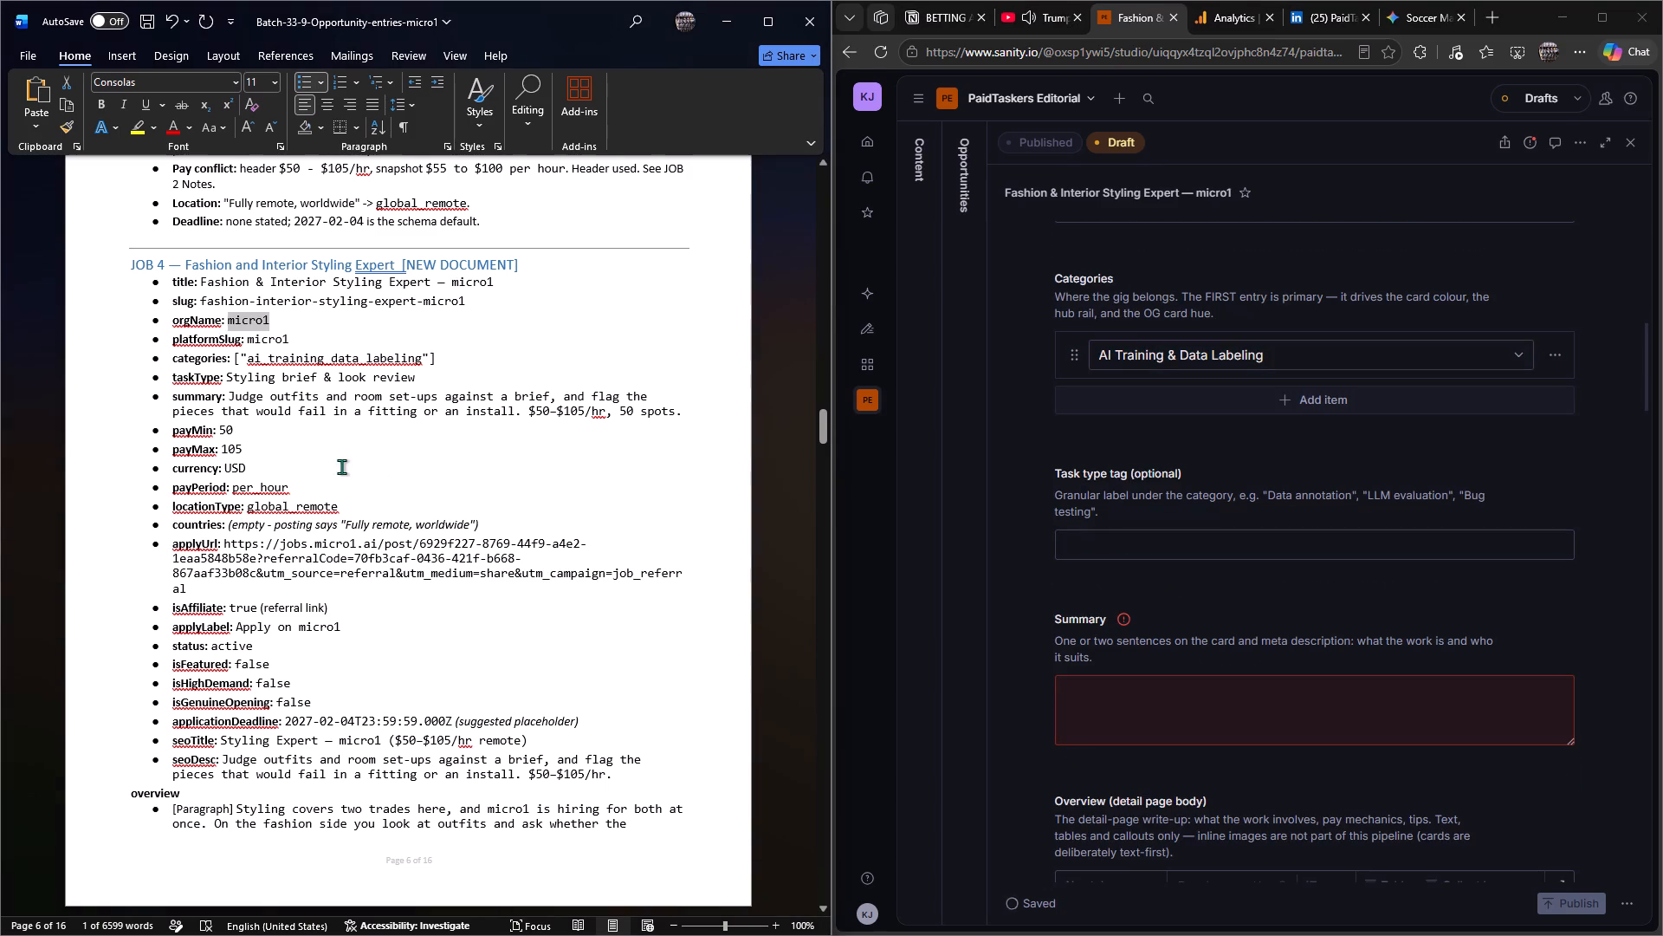
{"action": "left_click", "coordinate": [341, 466]}
{"action": "left_click_drag", "start_coordinate": [427, 378], "coordinate": [243, 378]}
{"action": "key", "text": "ctrl+c"}
{"action": "left_click", "coordinate": [1391, 549]}
{"action": "key", "text": "ctrl+v"}
Copy Job 4's two-sentence summary about judging outfits and room set-ups from Word into the Summary field.
{"action": "left_click", "coordinate": [1183, 698]}
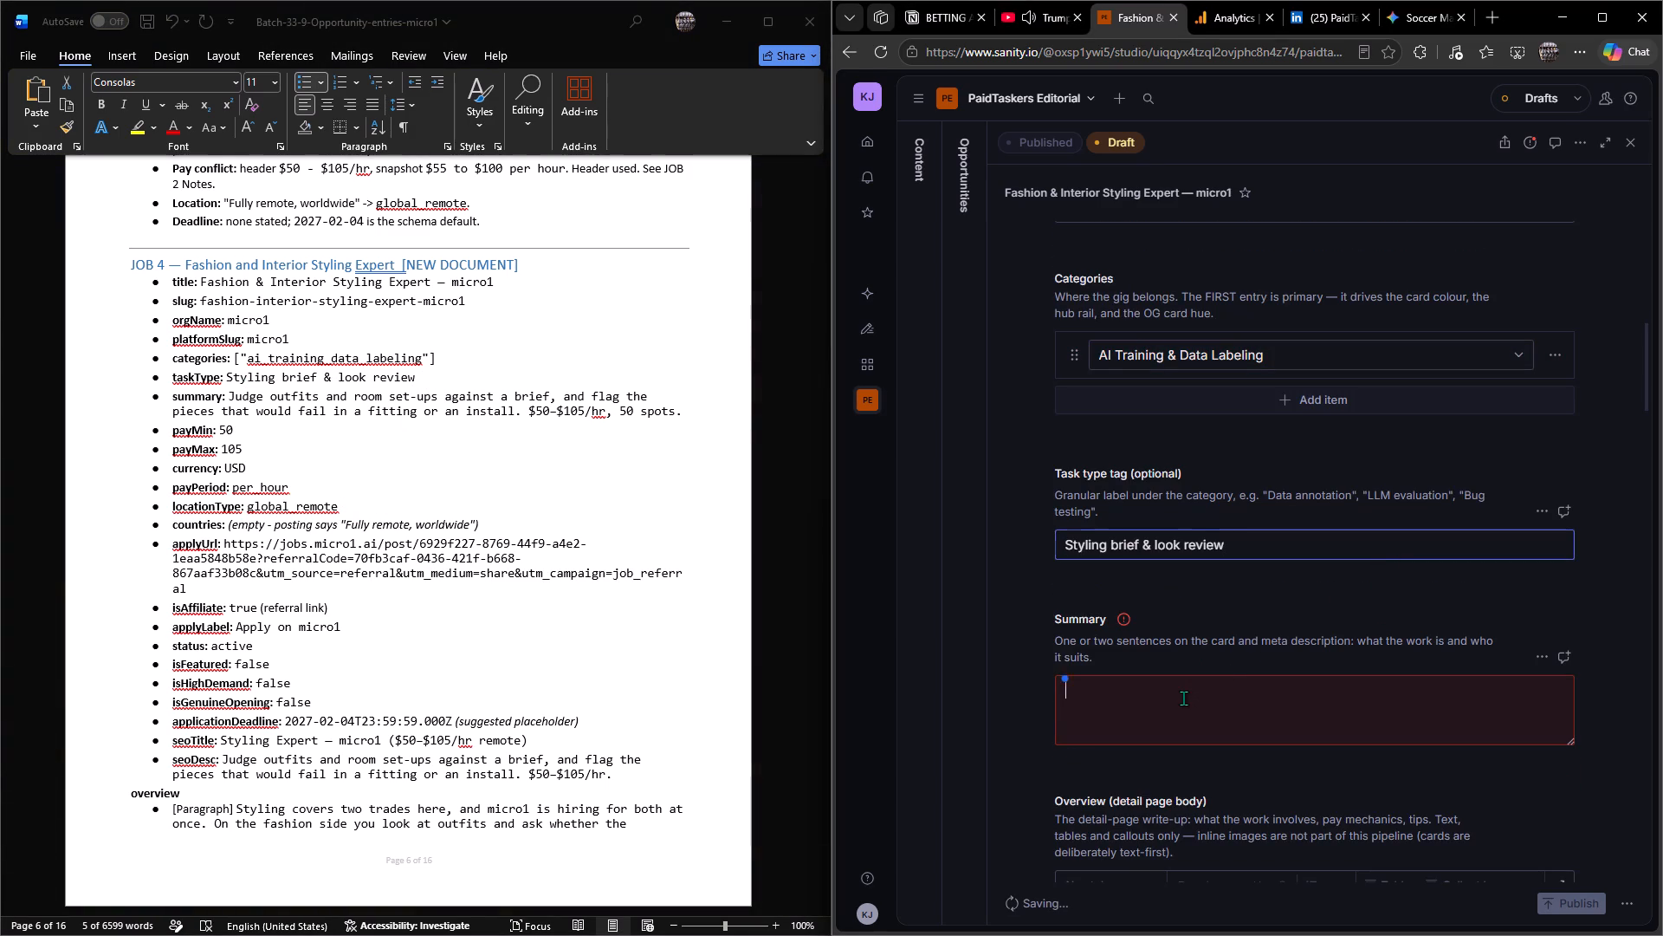
{"action": "left_click", "coordinate": [448, 524]}
{"action": "scroll", "coordinate": [448, 524], "scroll_direction": "down", "scroll_amount": 6}
{"action": "scroll", "coordinate": [448, 524], "scroll_direction": "up", "scroll_amount": 4}
{"action": "left_click", "coordinate": [277, 338]}
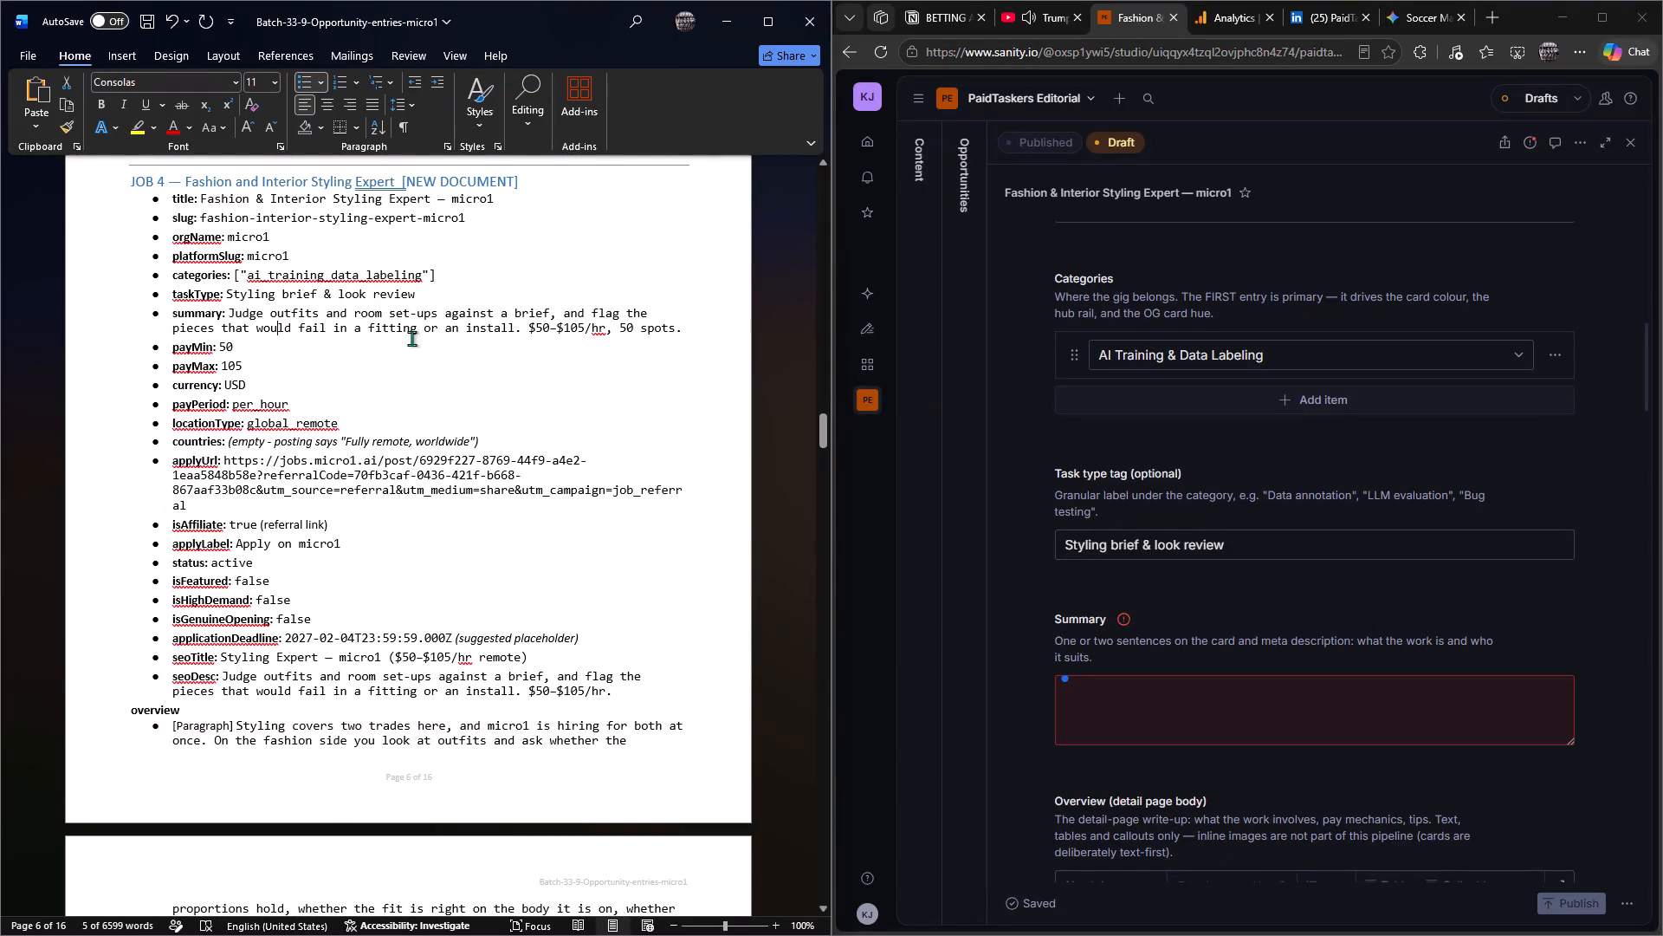
{"action": "left_click_drag", "start_coordinate": [708, 330], "coordinate": [230, 314]}
{"action": "key", "text": "ctrl+c"}
{"action": "left_click", "coordinate": [1314, 714]}
{"action": "key", "text": "ctrl+v"}
Copy Job 4's overview paragraph, beginning "Styling covers two trades here", from Word into the Overview body.
{"action": "scroll", "coordinate": [1314, 714], "scroll_direction": "down", "scroll_amount": 1}
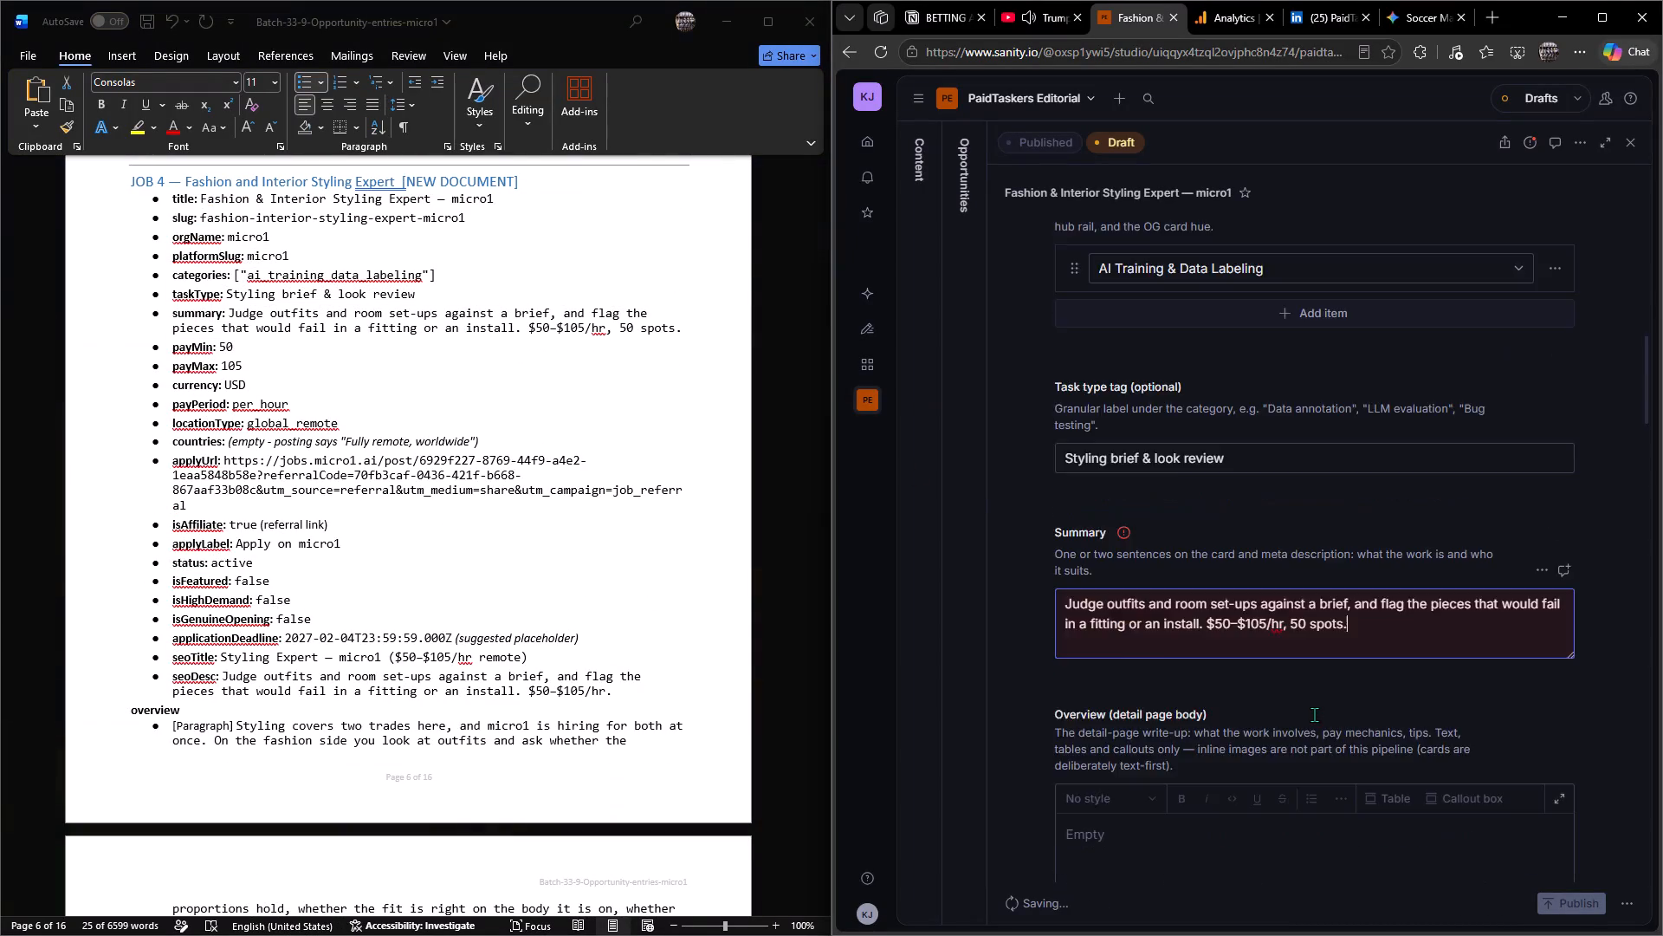
{"action": "scroll", "coordinate": [1314, 714], "scroll_direction": "down", "scroll_amount": 2}
{"action": "left_click", "coordinate": [1304, 676]}
{"action": "scroll", "coordinate": [401, 439], "scroll_direction": "down", "scroll_amount": 3}
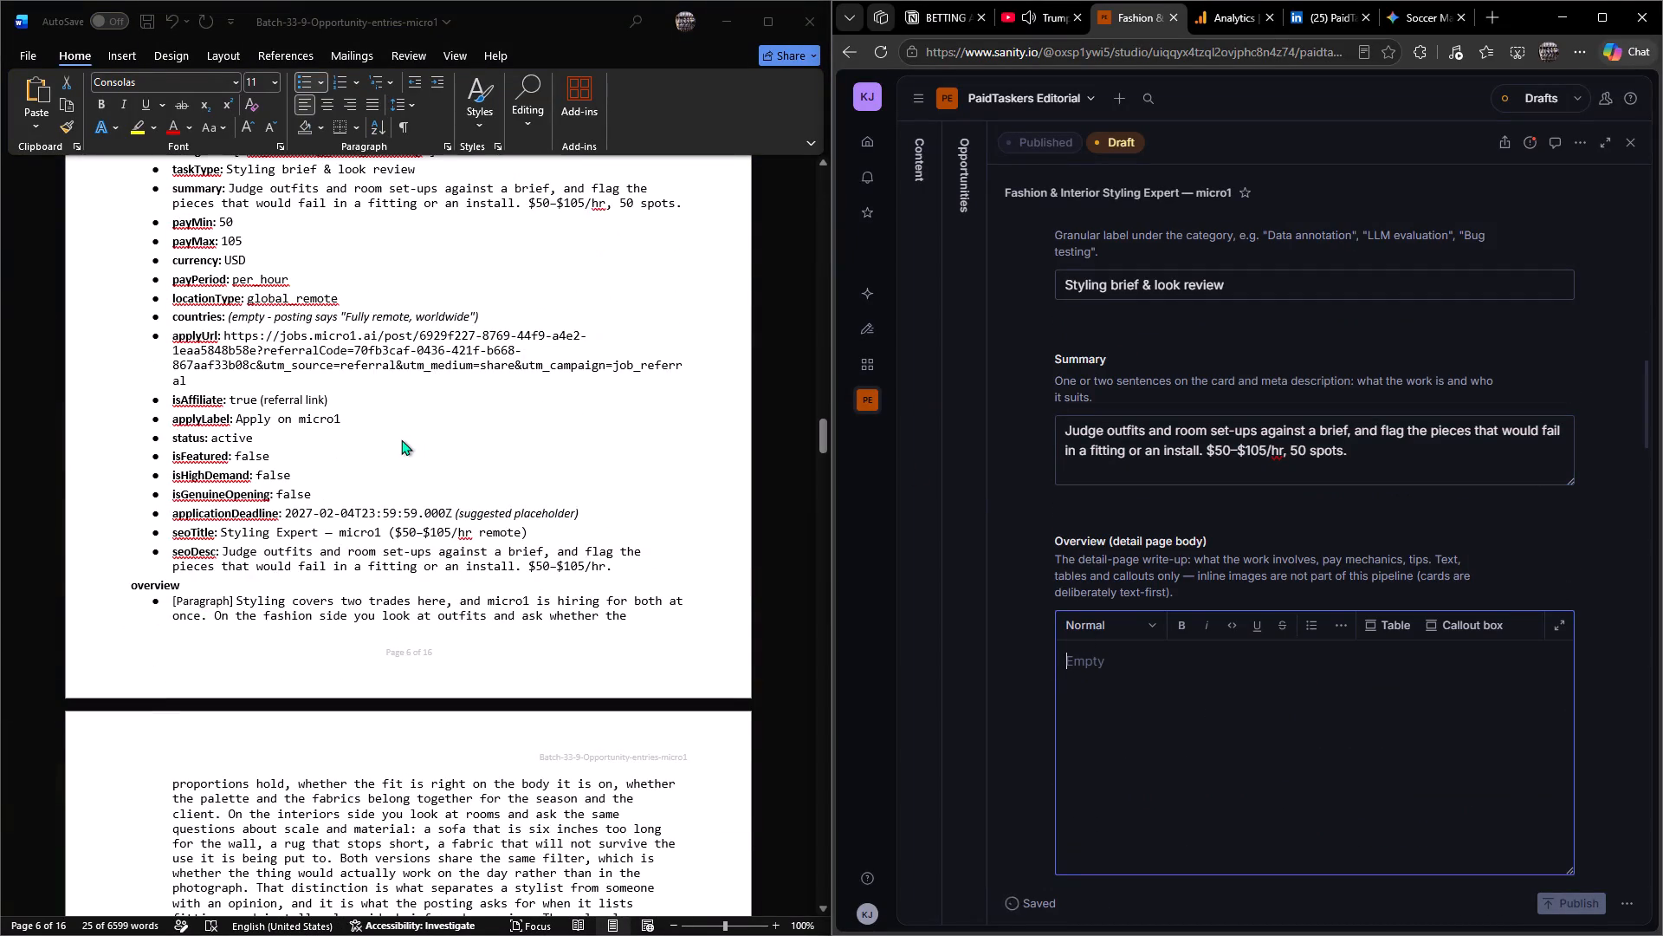
{"action": "left_click", "coordinate": [401, 439]}
{"action": "scroll", "coordinate": [401, 439], "scroll_direction": "down", "scroll_amount": 8}
{"action": "left_click", "coordinate": [469, 536]}
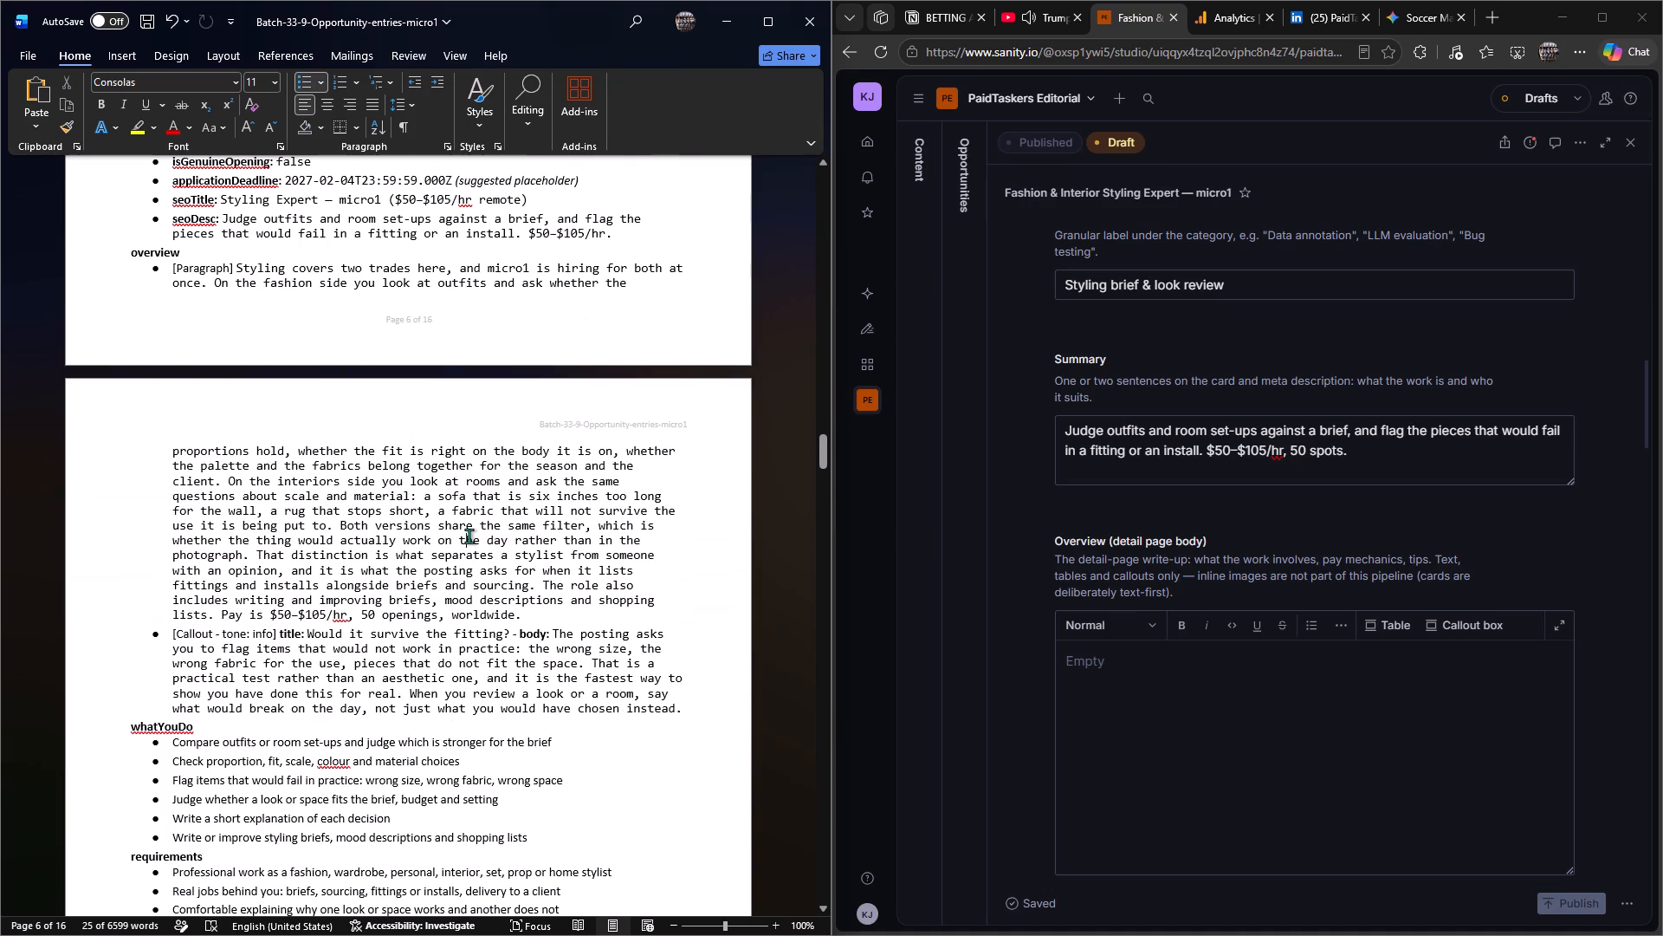
{"action": "left_click_drag", "start_coordinate": [543, 609], "coordinate": [243, 298]}
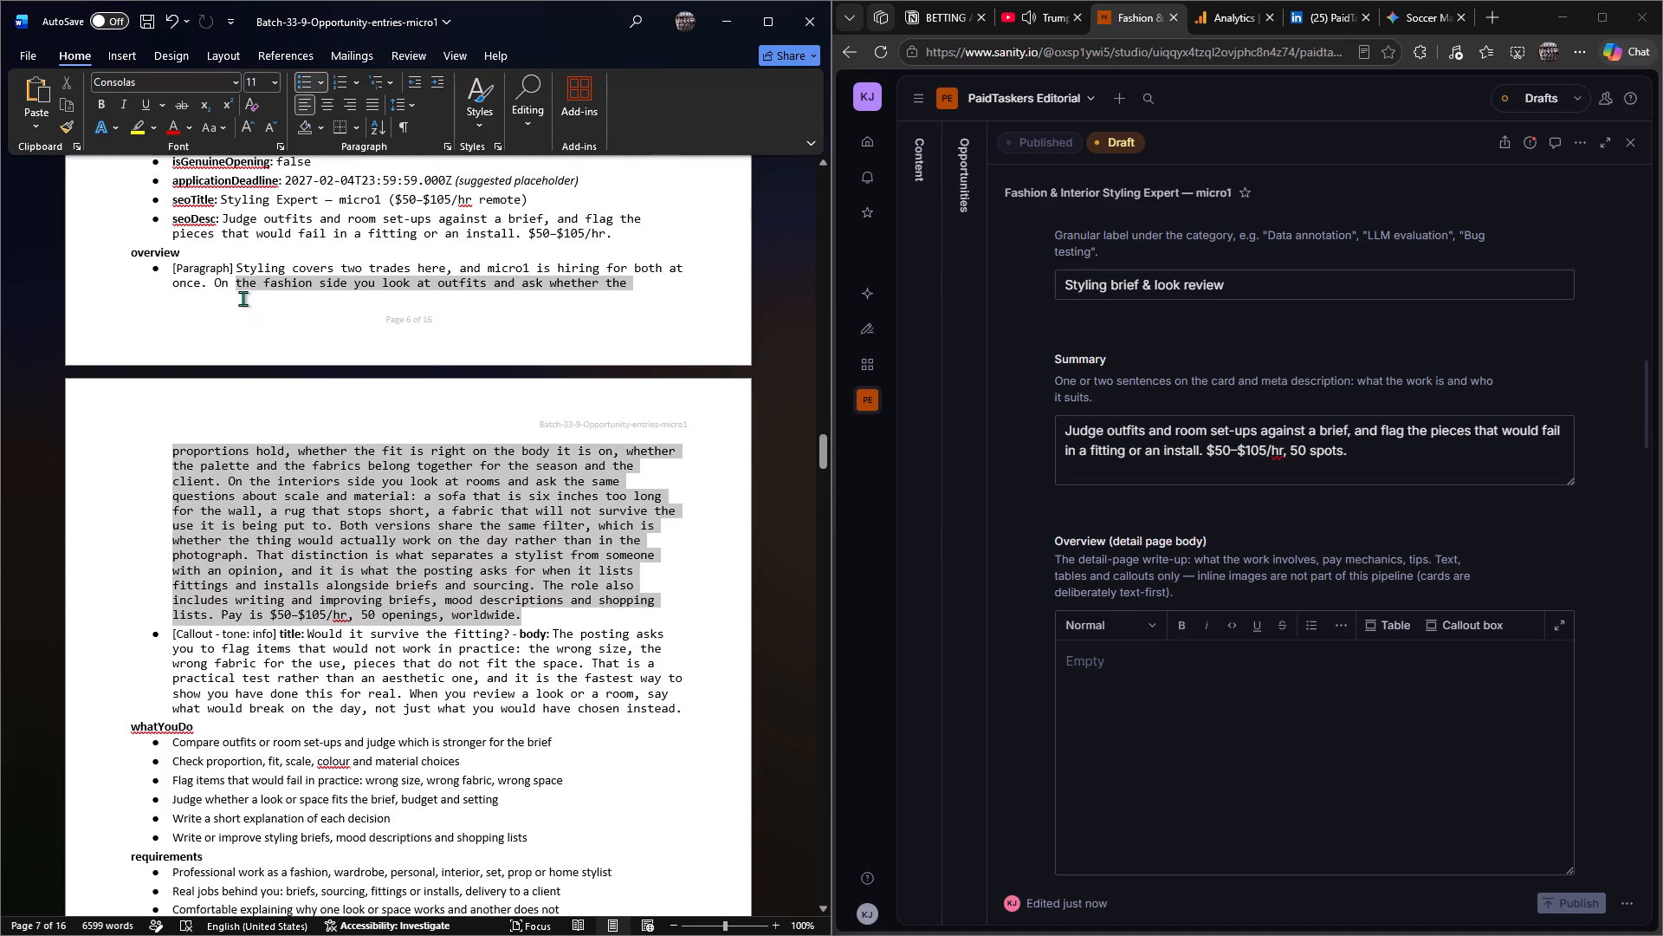
{"action": "left_click_drag", "start_coordinate": [243, 298], "coordinate": [237, 270]}
{"action": "key", "text": "ctrl+c"}
{"action": "left_click", "coordinate": [1148, 708]}
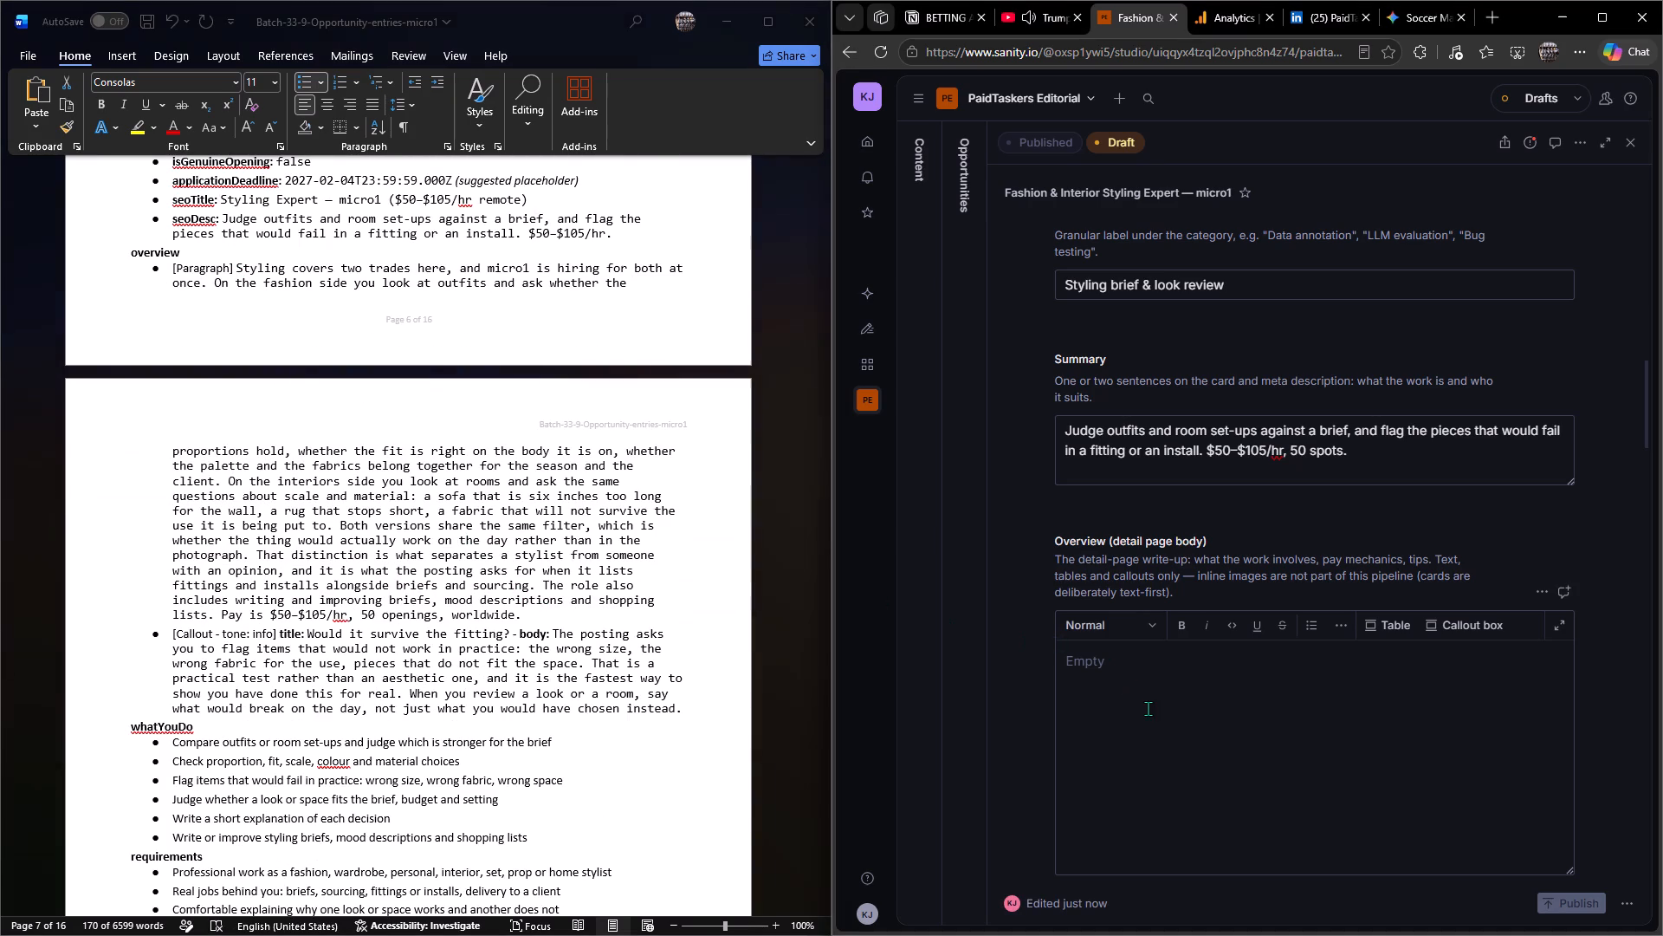
{"action": "key", "text": "ctrl+v"}
Split the Overview text into a new paragraph before "The role also includes writing and improving briefs".
{"action": "scroll", "coordinate": [1199, 709], "scroll_direction": "down", "scroll_amount": 5}
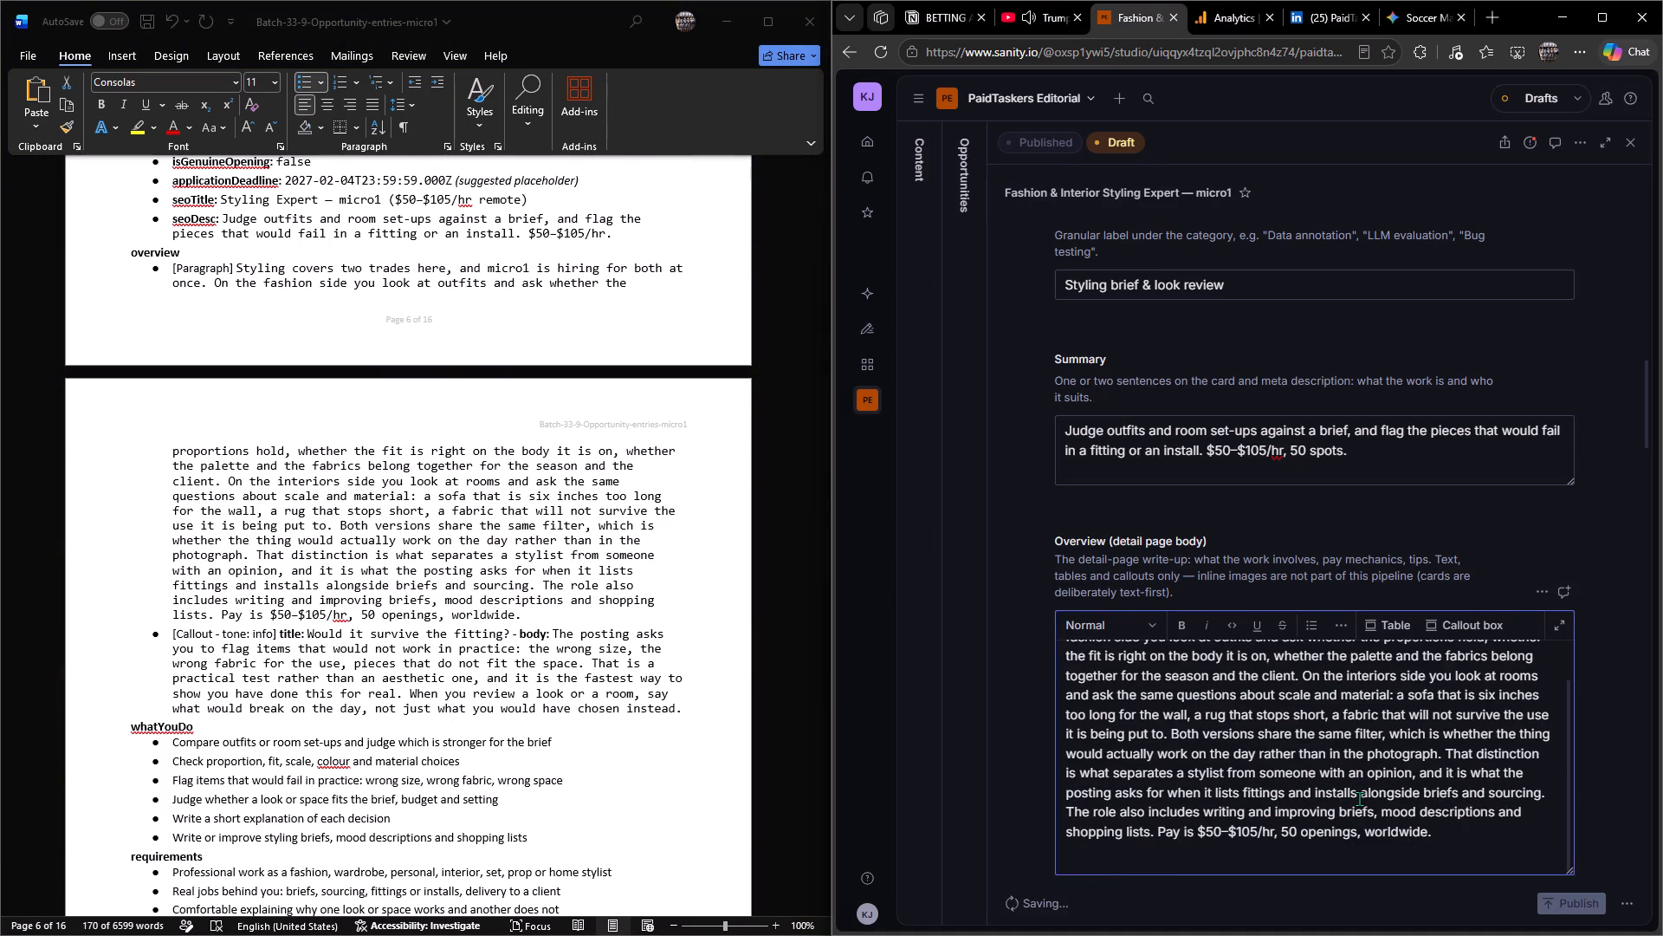
{"action": "left_click", "coordinate": [1065, 813]}
{"action": "key", "text": "BackSpace"}
{"action": "key", "text": "Return"}
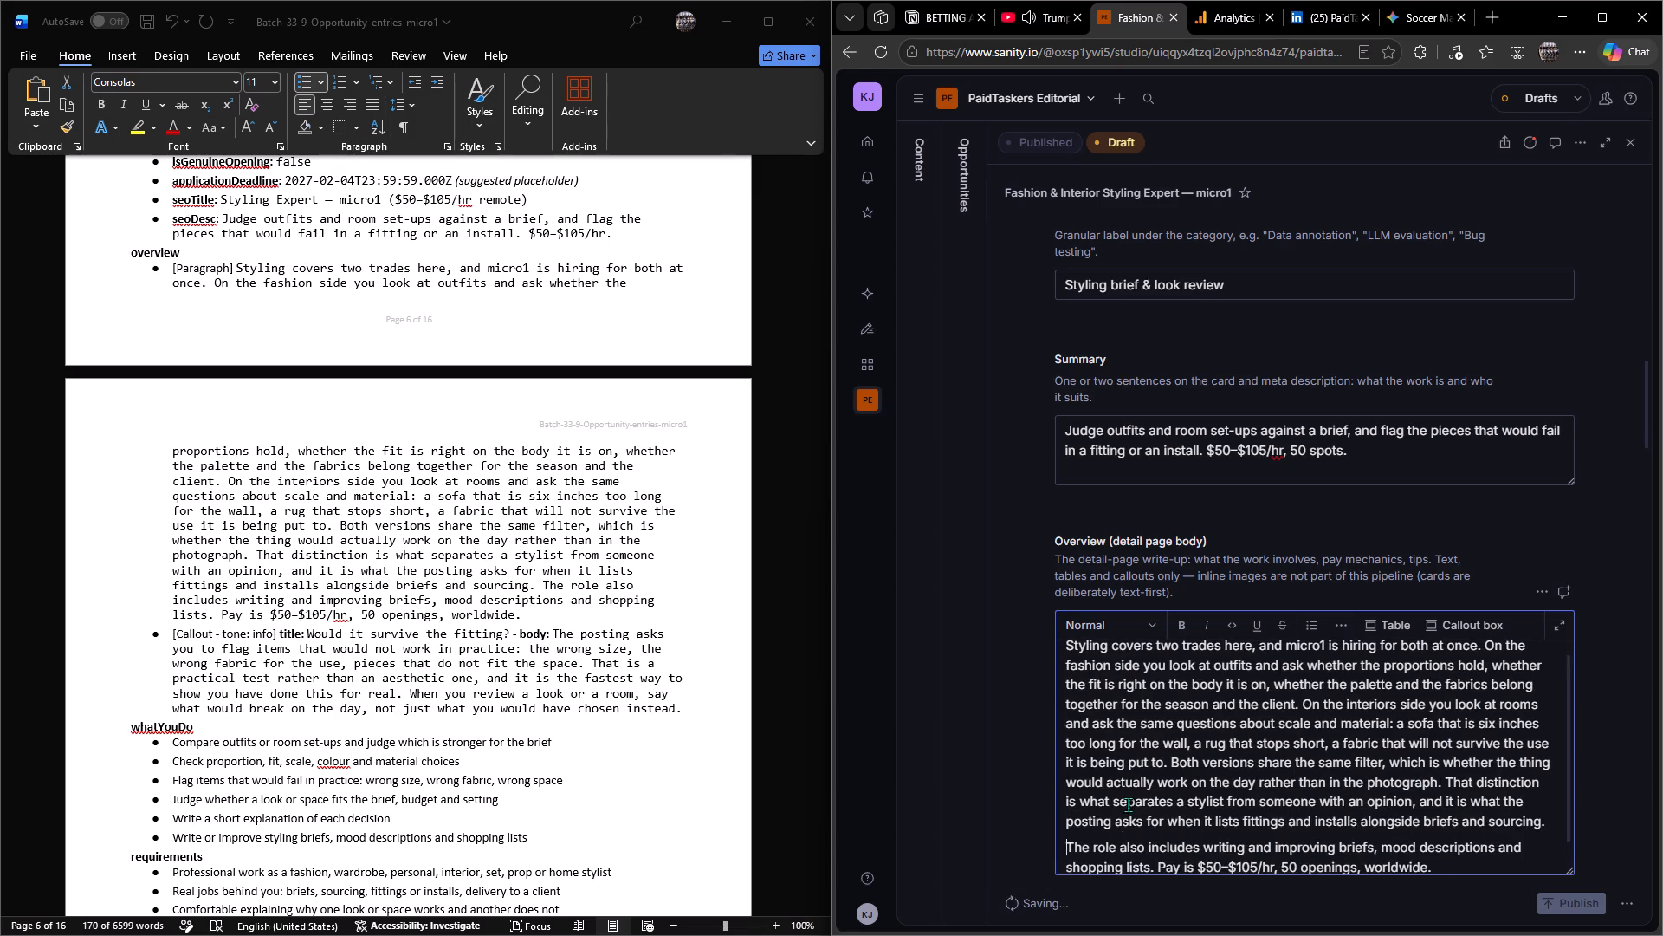
Insert an info callout box after the last Overview paragraph, titled "Would it survive the fitting?" as copied from Word.
{"action": "scroll", "coordinate": [1320, 768], "scroll_direction": "down", "scroll_amount": 5}
{"action": "left_click", "coordinate": [1453, 840]}
{"action": "key", "text": "Return"}
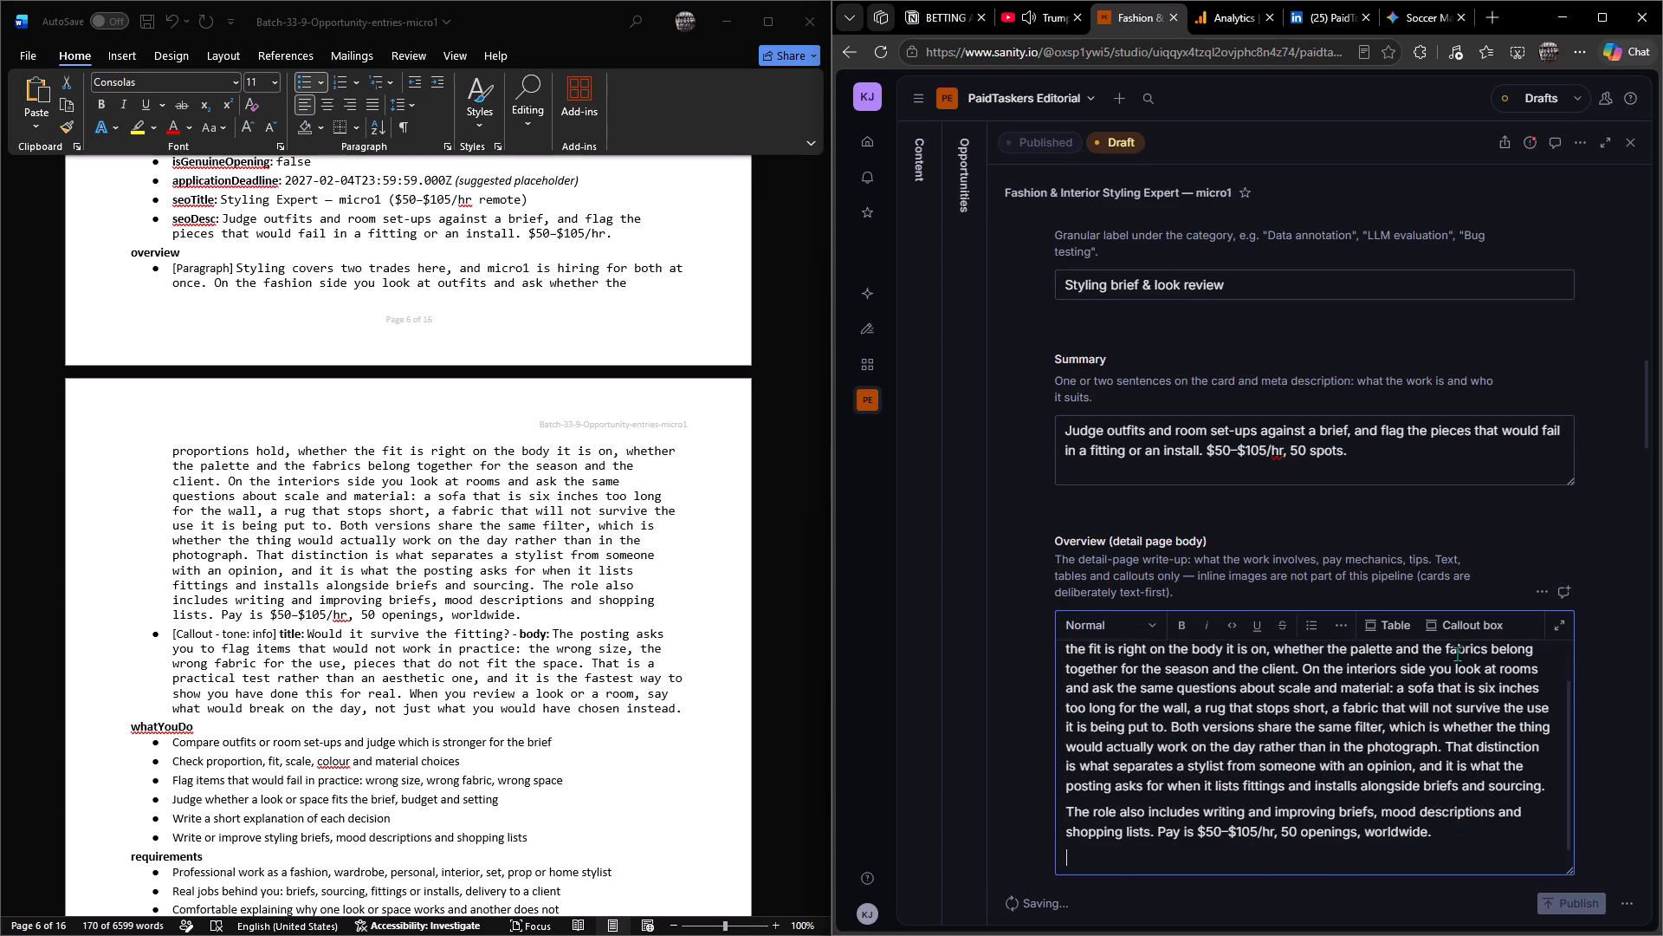
{"action": "left_click", "coordinate": [1468, 632]}
{"action": "left_click", "coordinate": [668, 573]}
{"action": "scroll", "coordinate": [668, 573], "scroll_direction": "down", "scroll_amount": 3}
{"action": "left_click", "coordinate": [508, 601]}
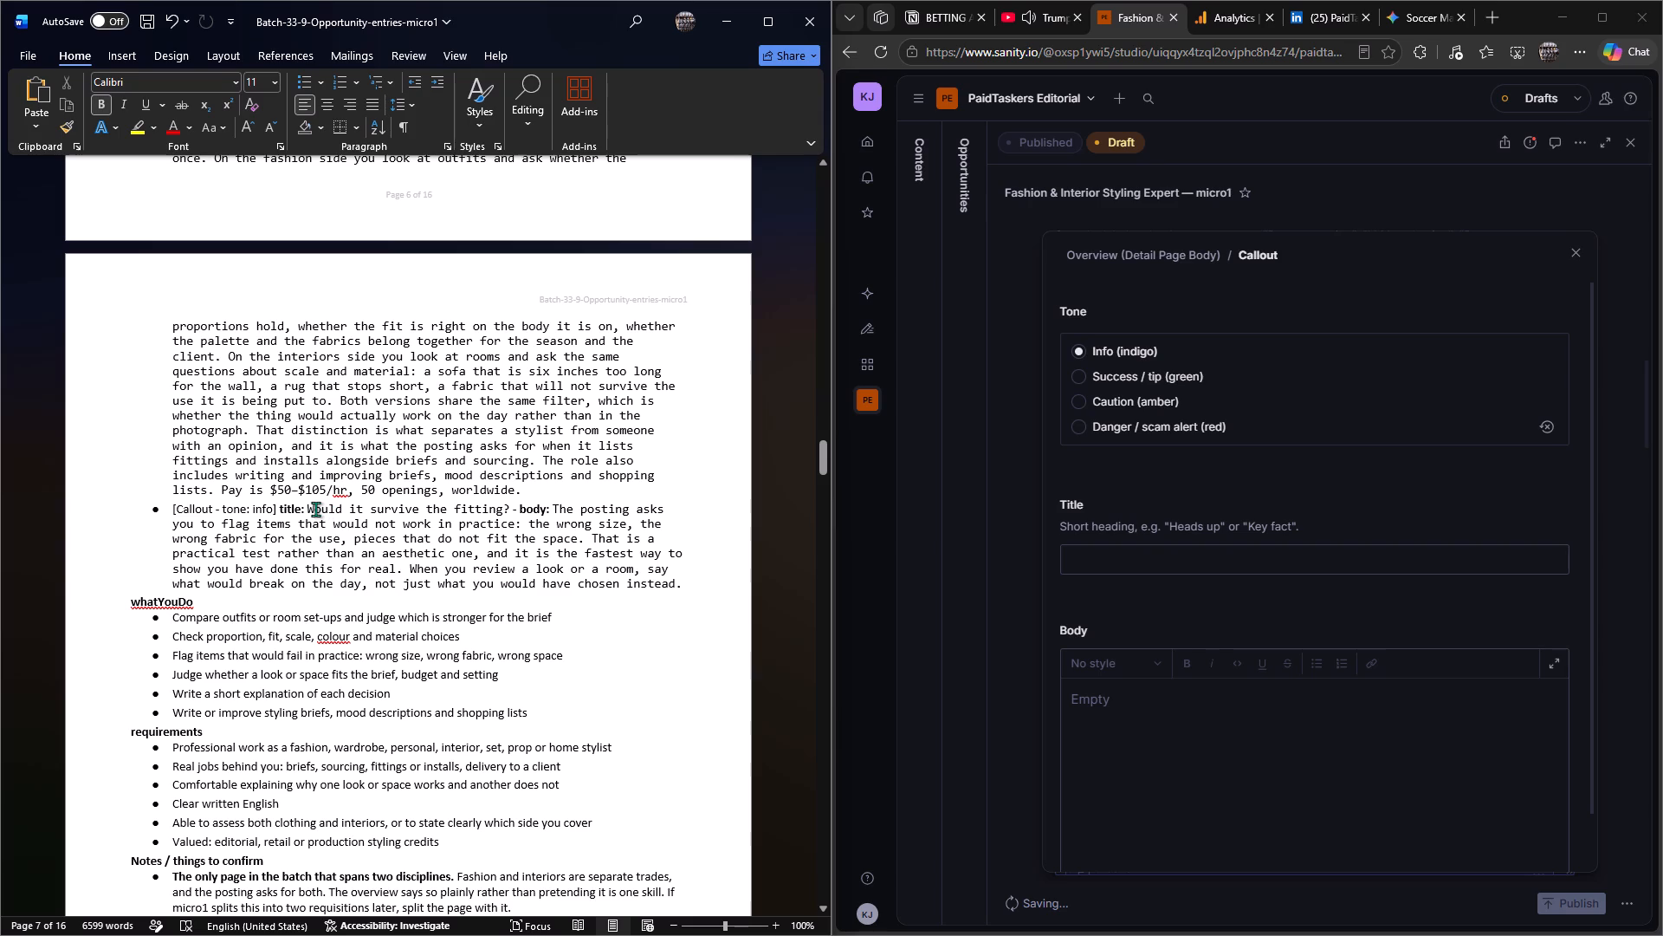
{"action": "left_click_drag", "start_coordinate": [309, 505], "coordinate": [514, 509]}
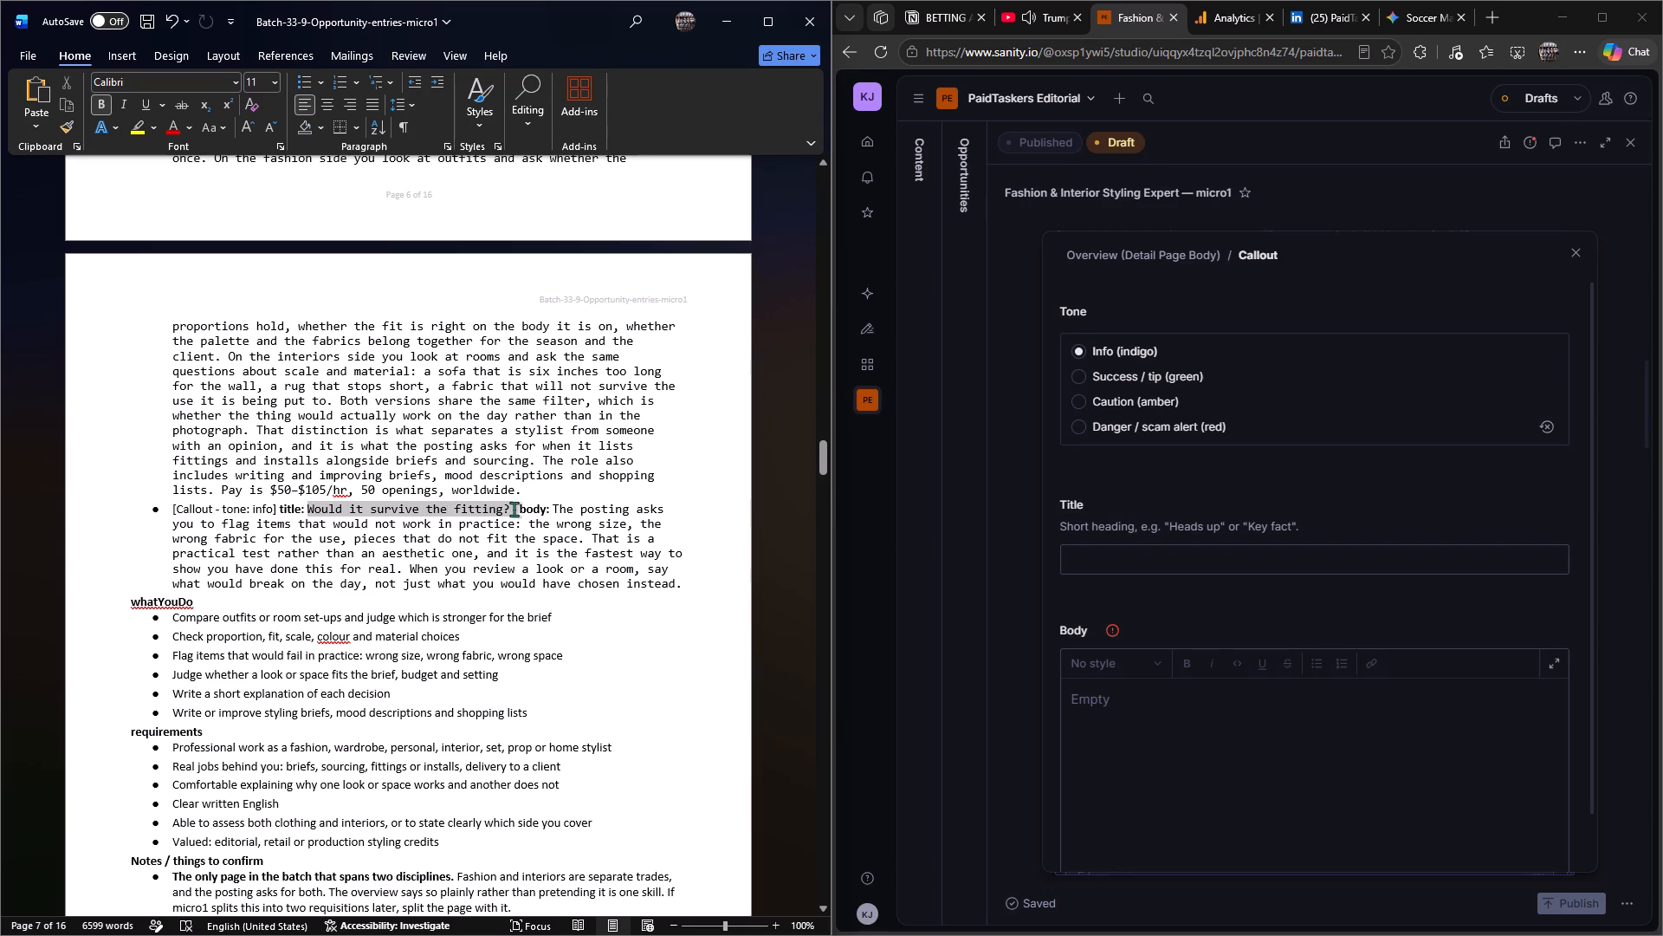
{"action": "left_click_drag", "start_coordinate": [514, 509], "coordinate": [512, 509]}
{"action": "key", "text": "shift+Left"}
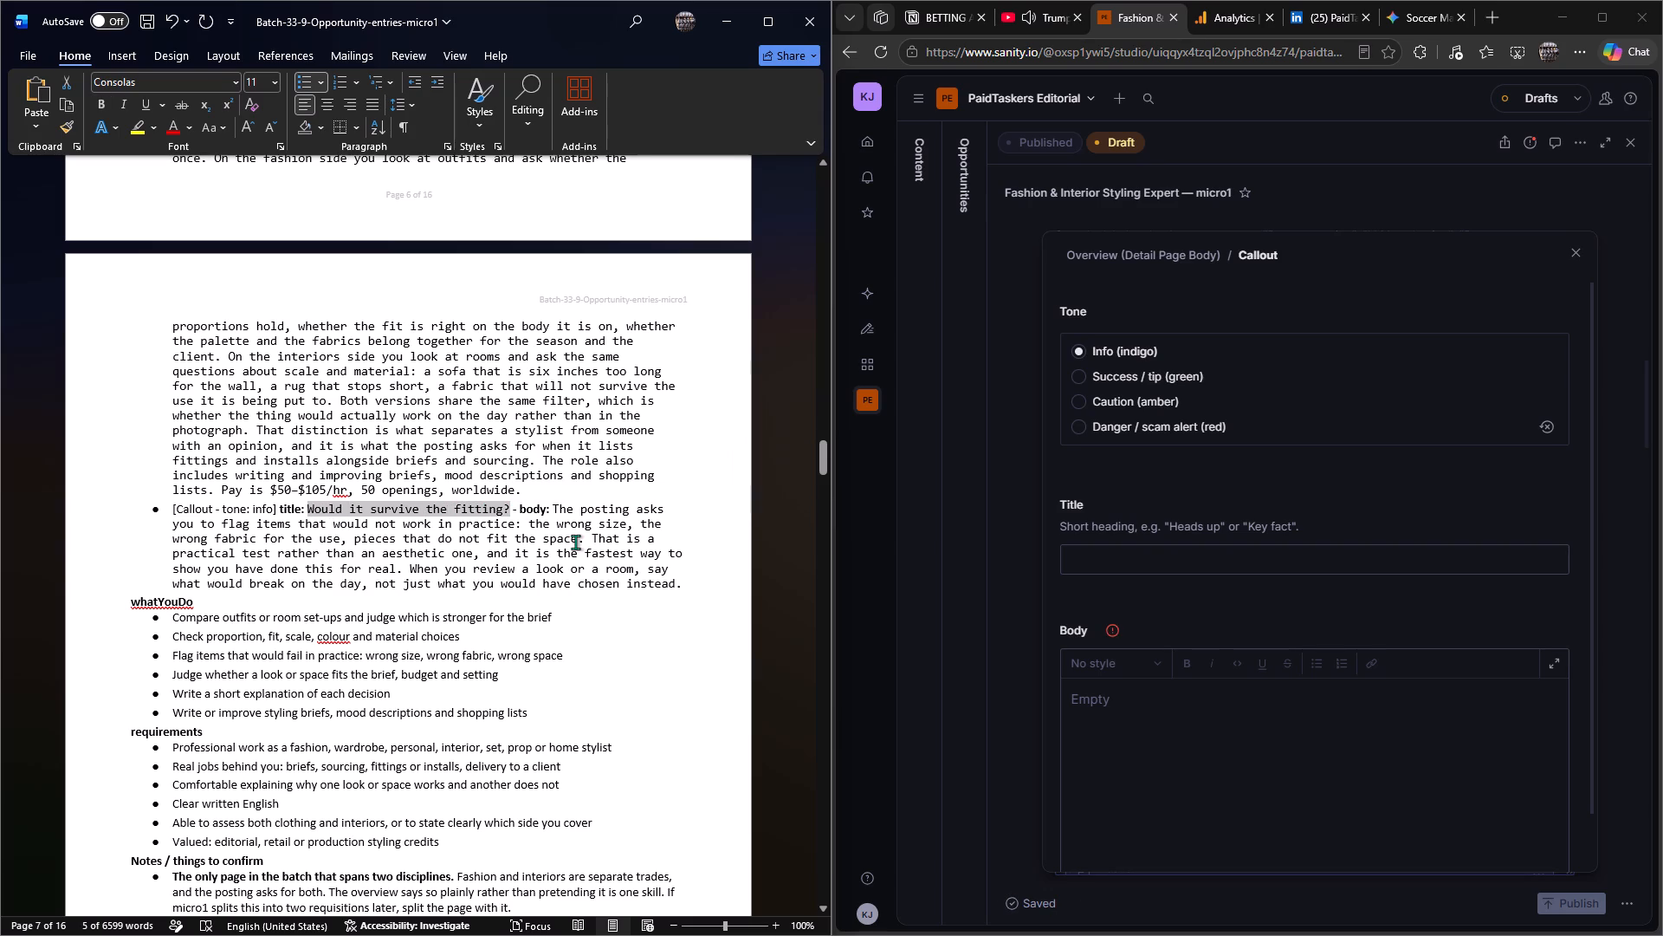
{"action": "key", "text": "ctrl+c"}
{"action": "left_click", "coordinate": [1181, 554]}
{"action": "key", "text": "ctrl+v"}
Copy the callout body, beginning "The posting asks you to flag items", from Word into the callout and close it.
{"action": "left_click", "coordinate": [1155, 757]}
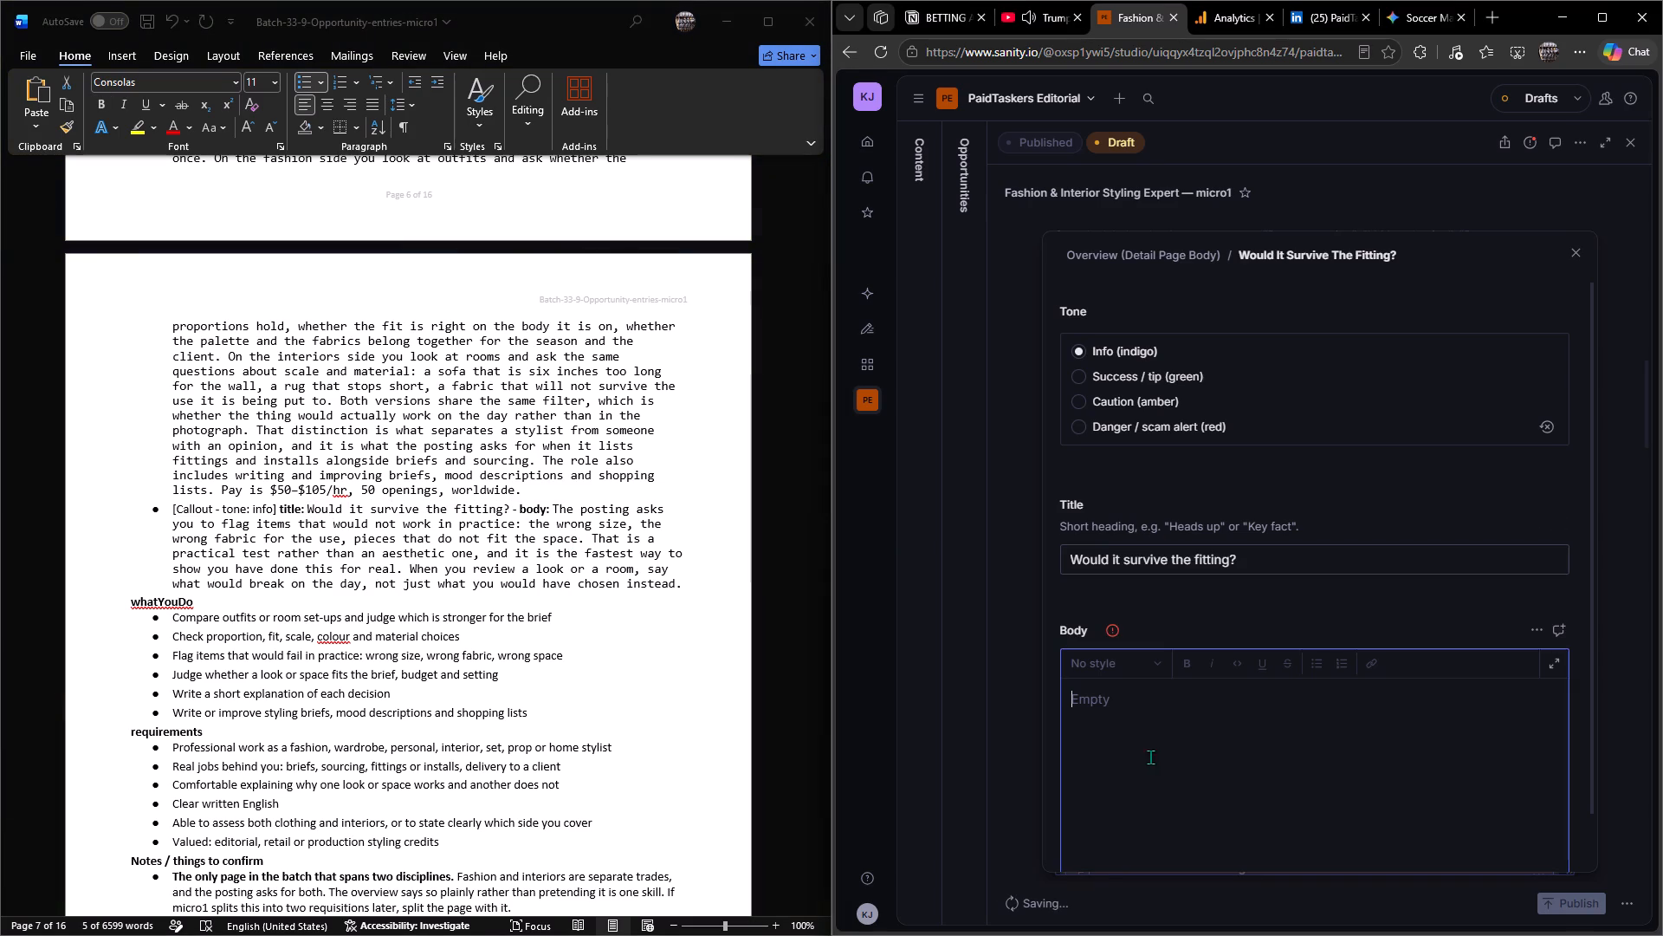
{"action": "left_click", "coordinate": [599, 560]}
{"action": "left_click", "coordinate": [659, 599]}
{"action": "left_click_drag", "start_coordinate": [685, 586], "coordinate": [566, 518]}
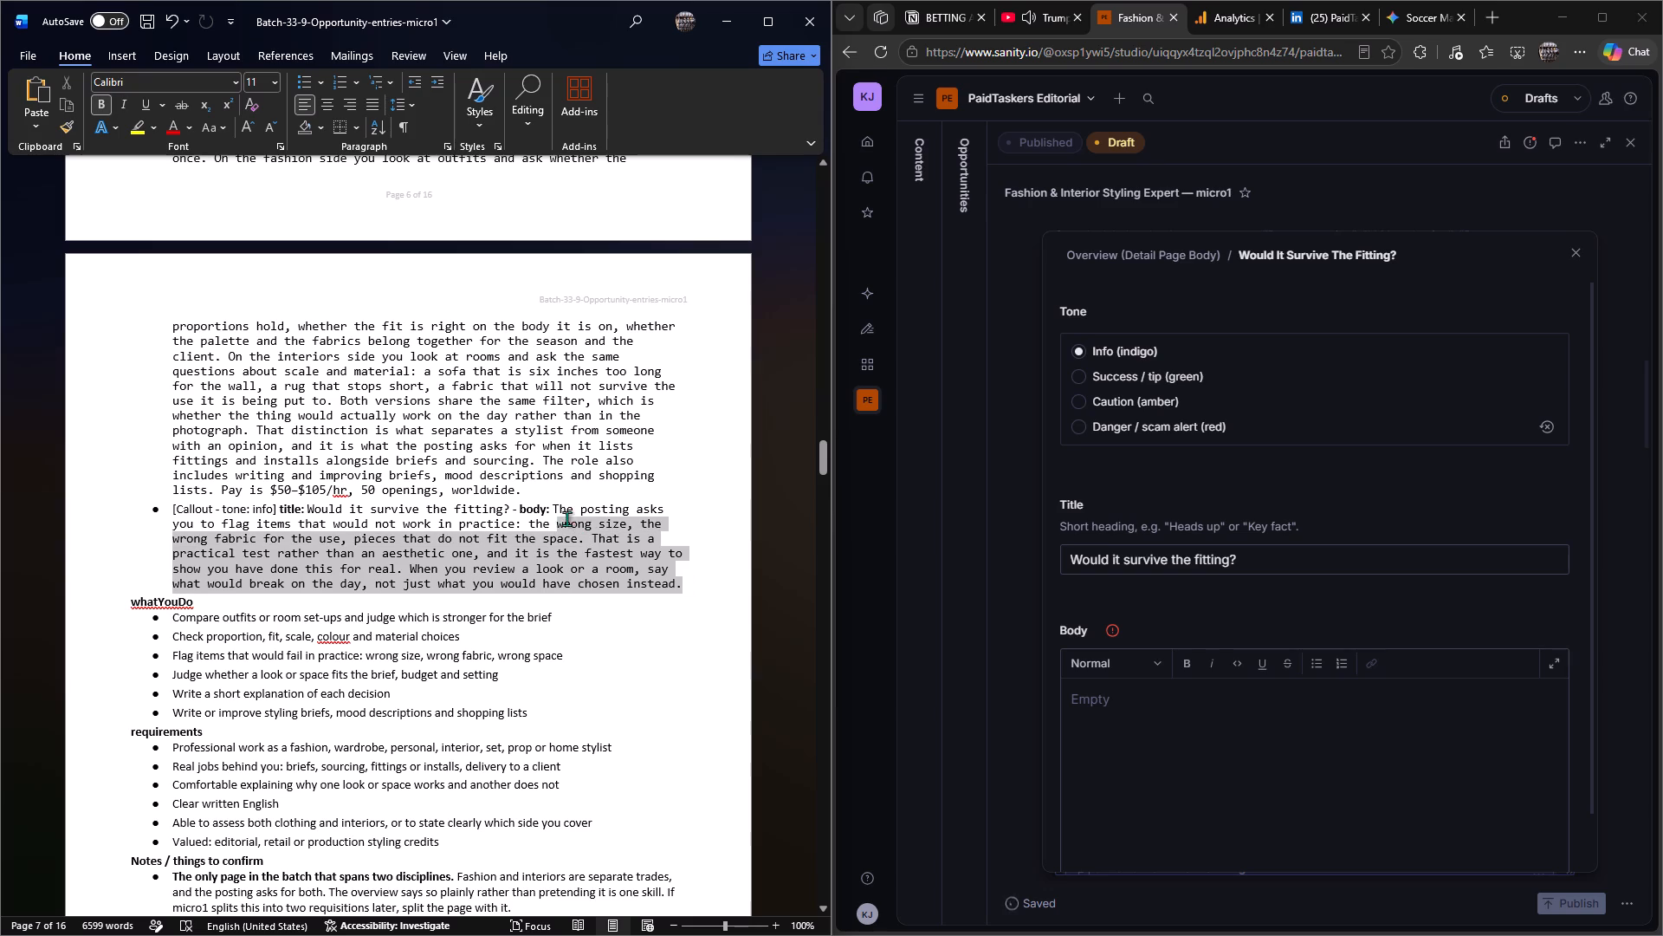
{"action": "left_click_drag", "start_coordinate": [566, 518], "coordinate": [556, 511]}
{"action": "key", "text": "ctrl+c"}
{"action": "left_click", "coordinate": [1172, 712]}
{"action": "key", "text": "ctrl+v"}
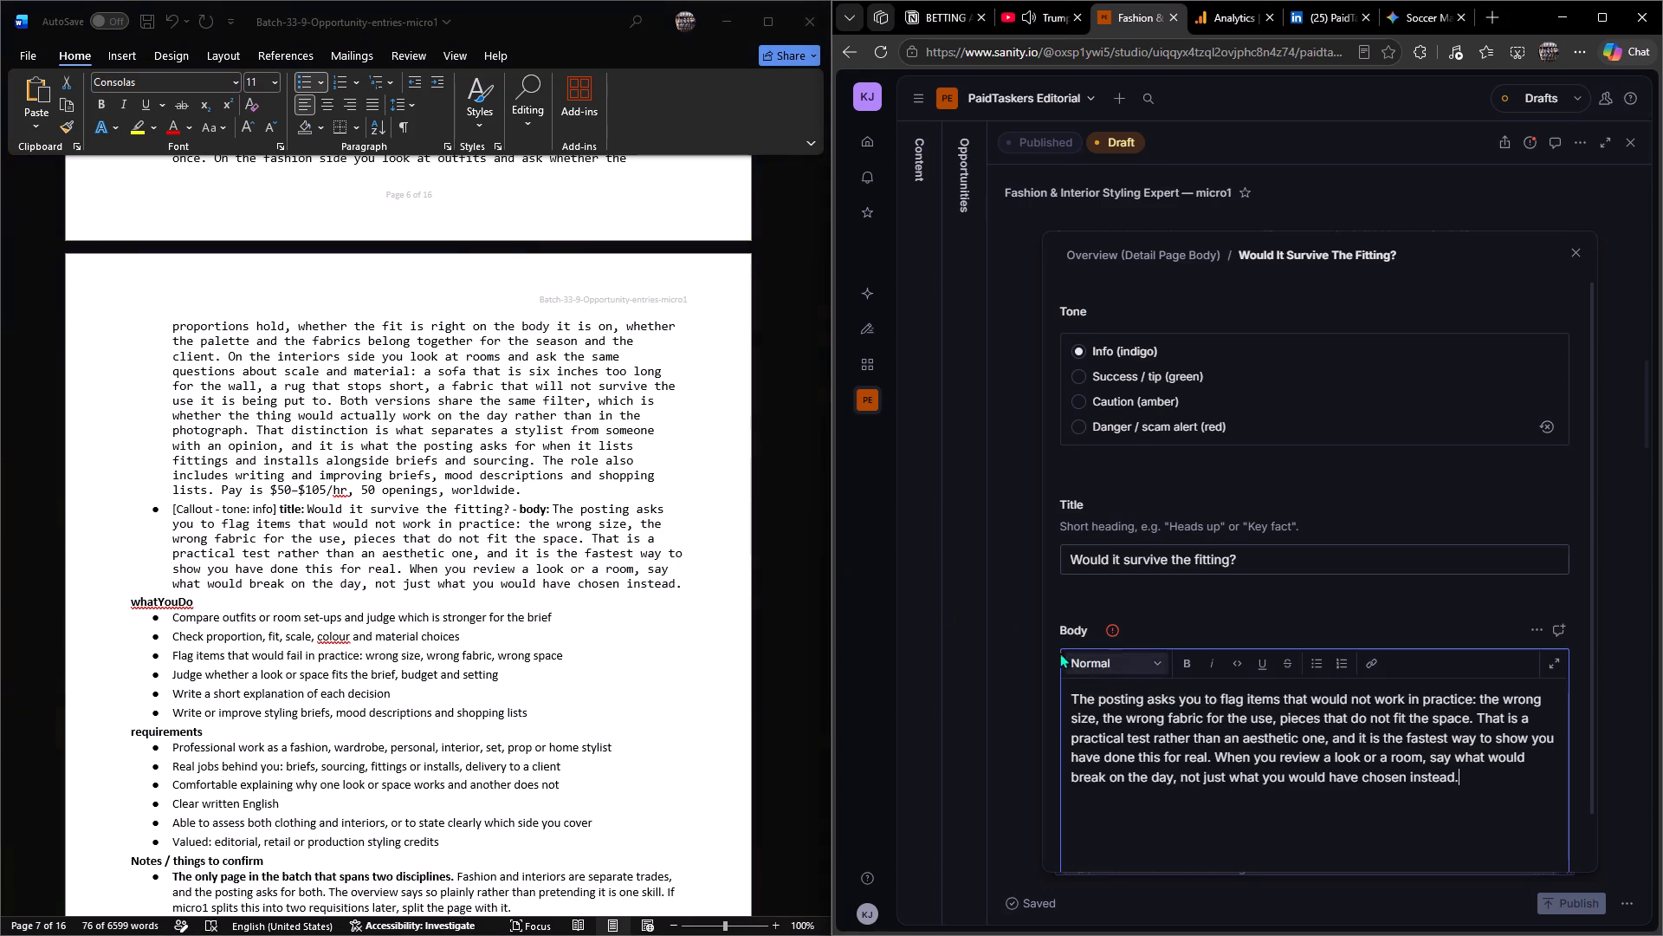
{"action": "left_click", "coordinate": [1018, 582]}
Correct the spelling of "colour" to "color" in Job 4's whatYouDo list in Word.
{"action": "scroll", "coordinate": [1018, 582], "scroll_direction": "down", "scroll_amount": 5}
{"action": "left_click", "coordinate": [632, 607]}
{"action": "scroll", "coordinate": [632, 607], "scroll_direction": "down", "scroll_amount": 4}
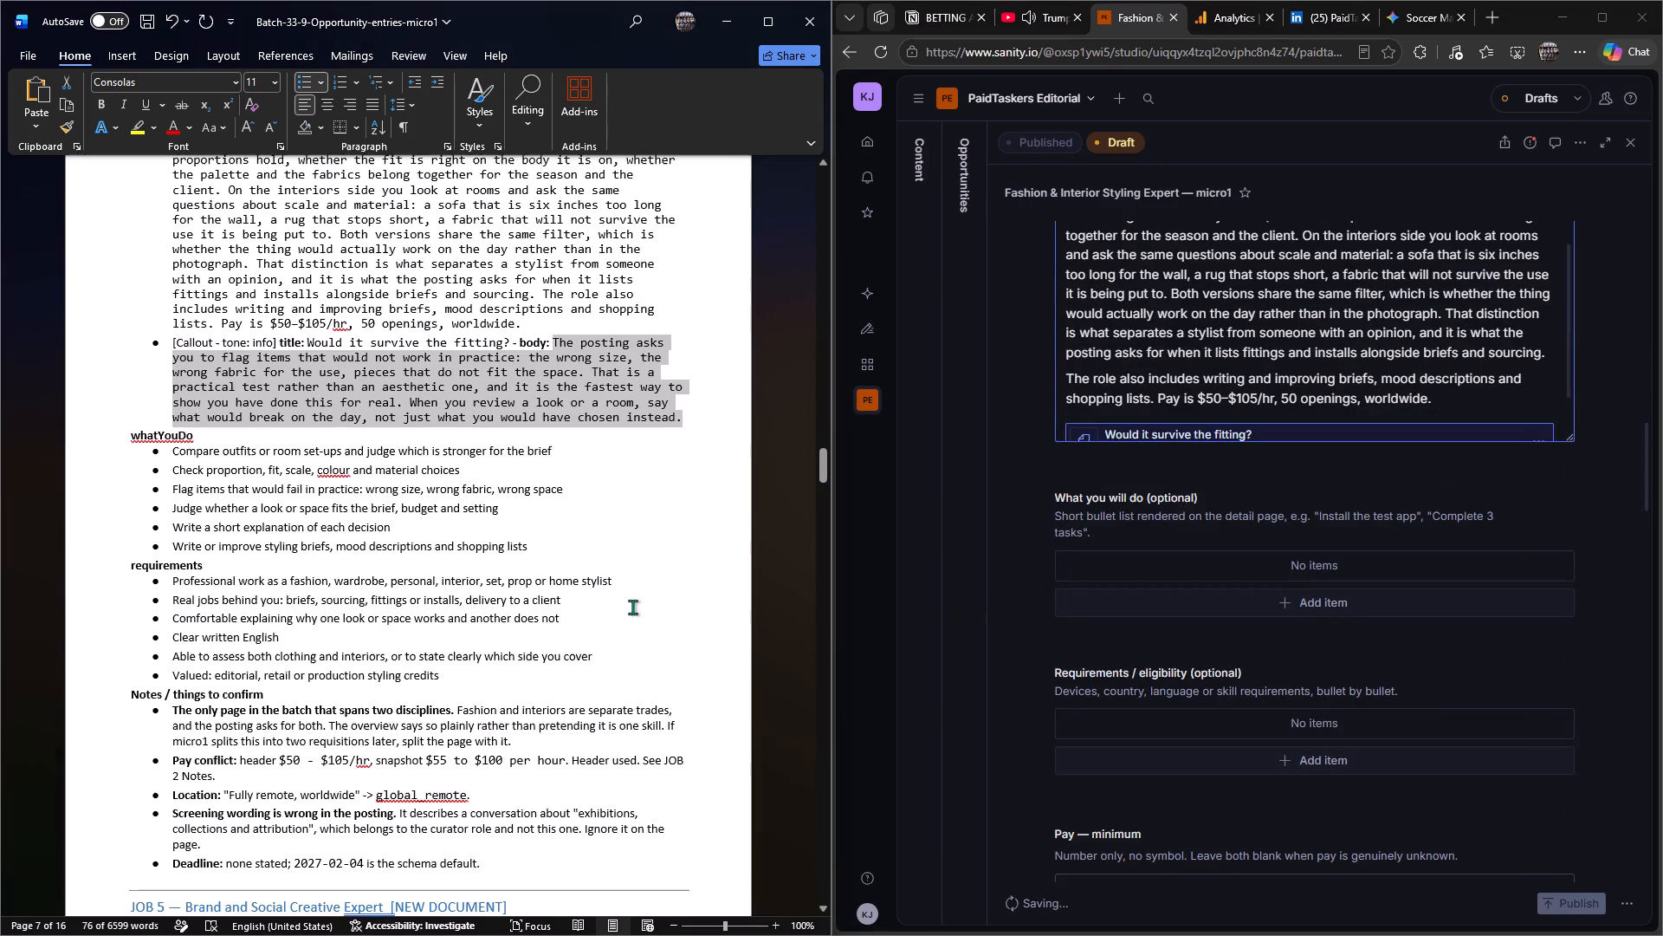
{"action": "left_click", "coordinate": [339, 466]}
{"action": "right_click", "coordinate": [339, 466]}
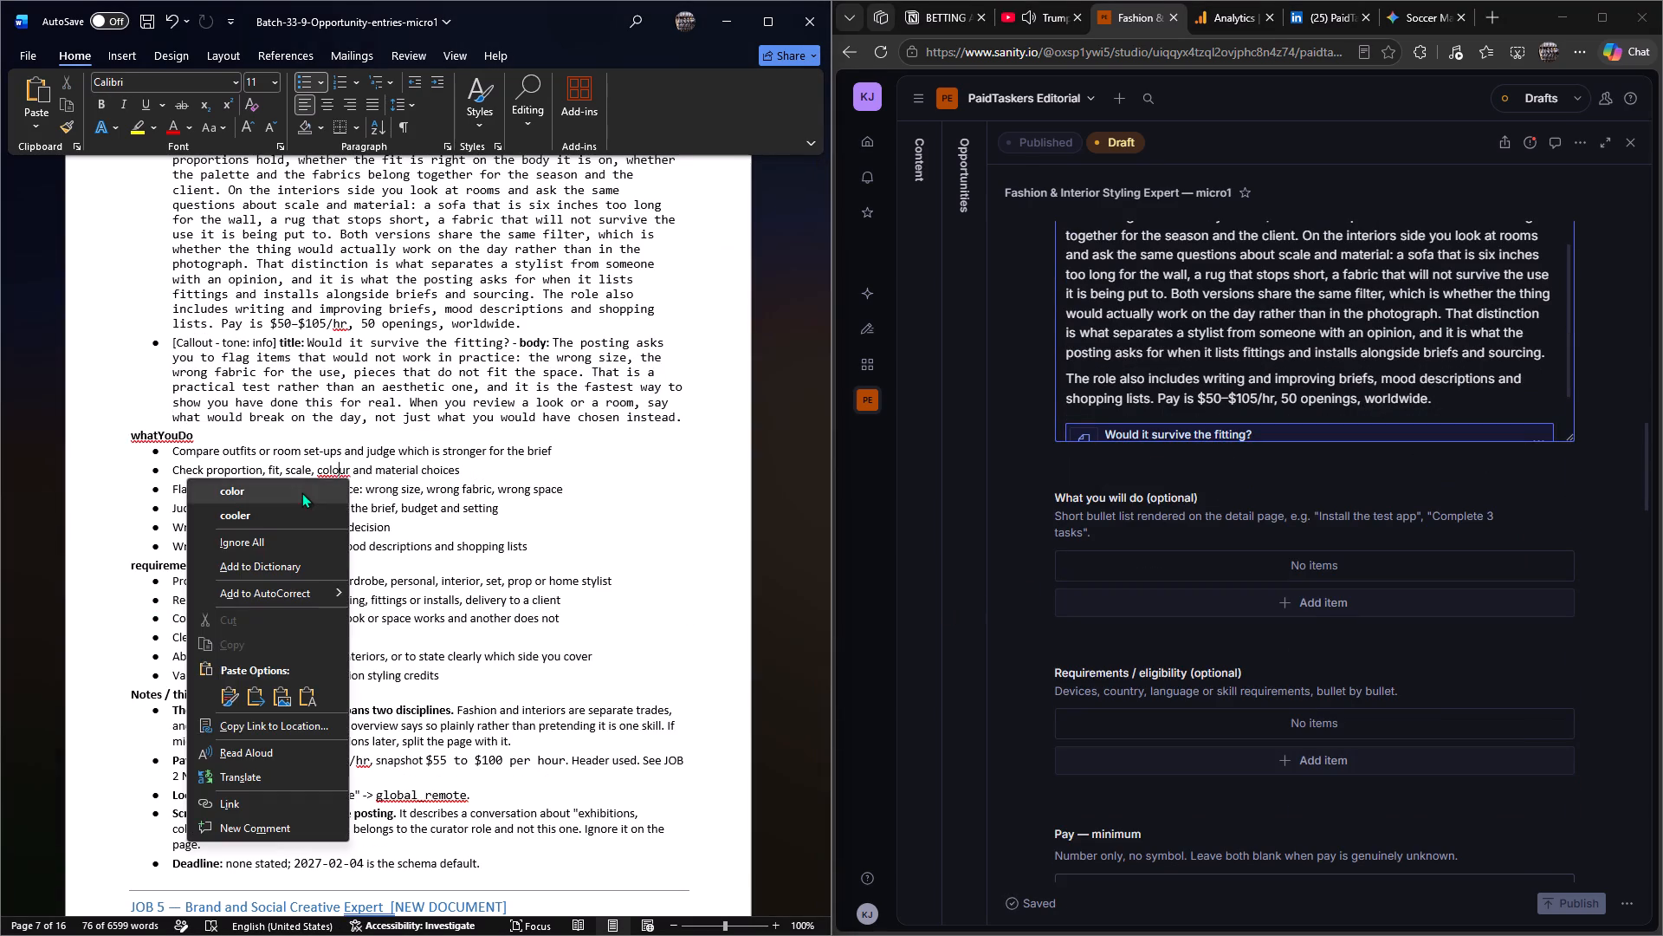
{"action": "left_click", "coordinate": [301, 492]}
Remove the bullet formatting from the six lines of Job 4's whatYouDo list in Word.
{"action": "left_click", "coordinate": [457, 523]}
{"action": "left_click_drag", "start_coordinate": [564, 548], "coordinate": [168, 458]}
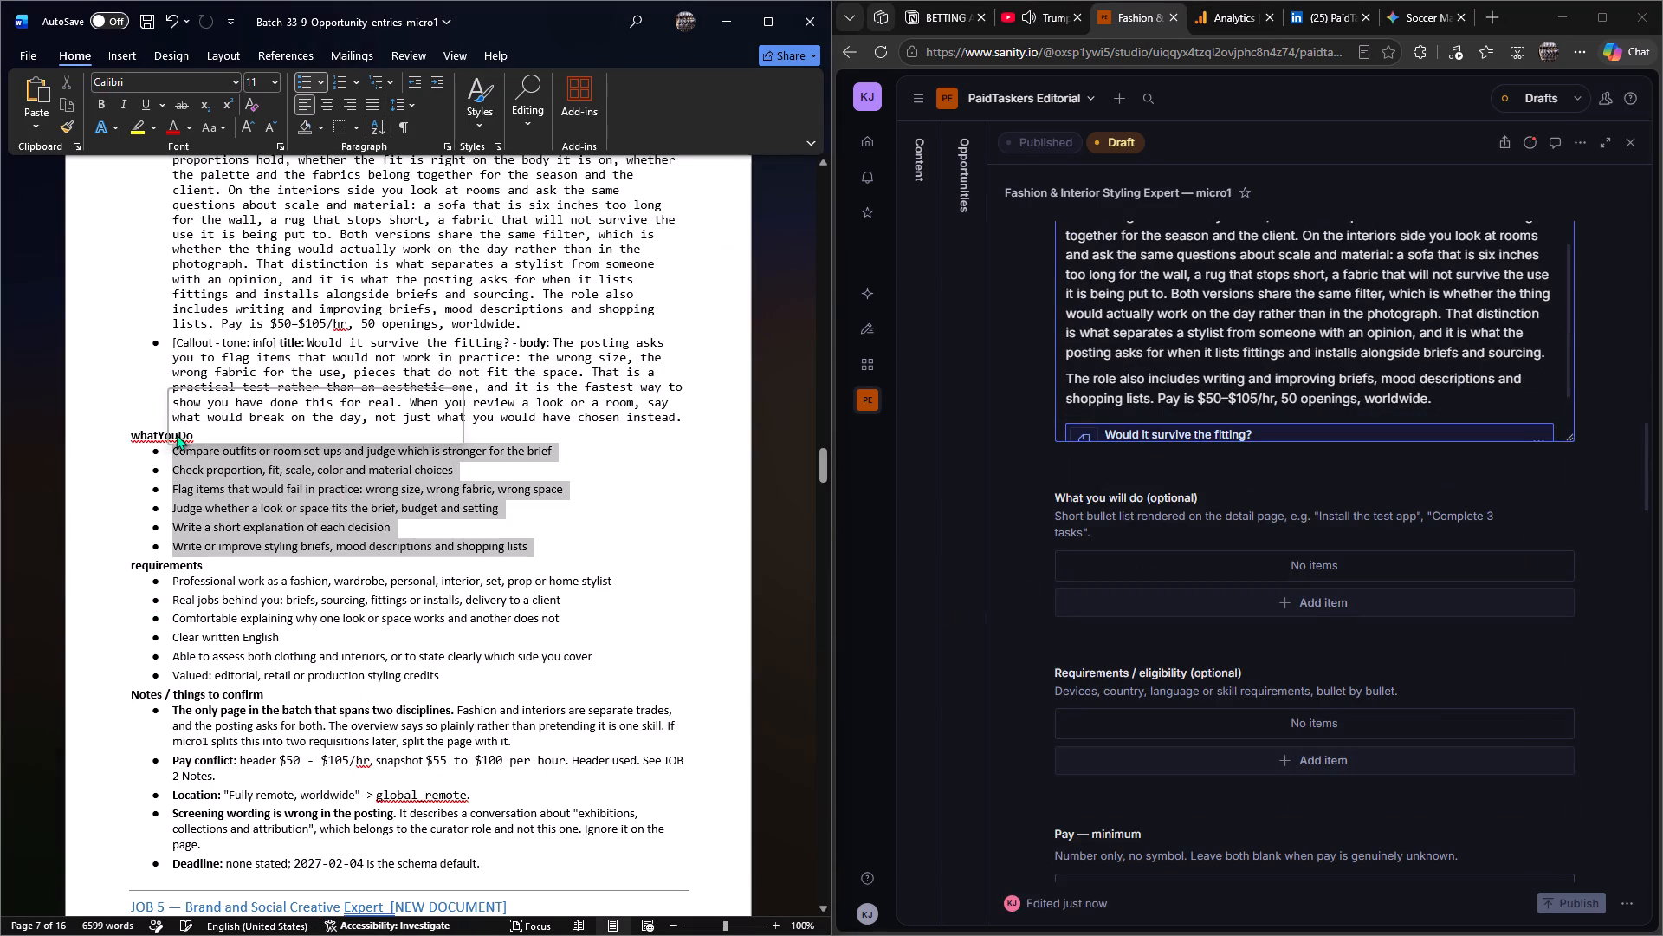
{"action": "left_click", "coordinate": [301, 75]}
Add "Compare outfits or room set-ups and judge which is stronger for the brief" from Word as the first What you will do item.
{"action": "left_click", "coordinate": [359, 489]}
{"action": "left_click_drag", "start_coordinate": [582, 456], "coordinate": [187, 453]}
{"action": "key", "text": "ctrl+c"}
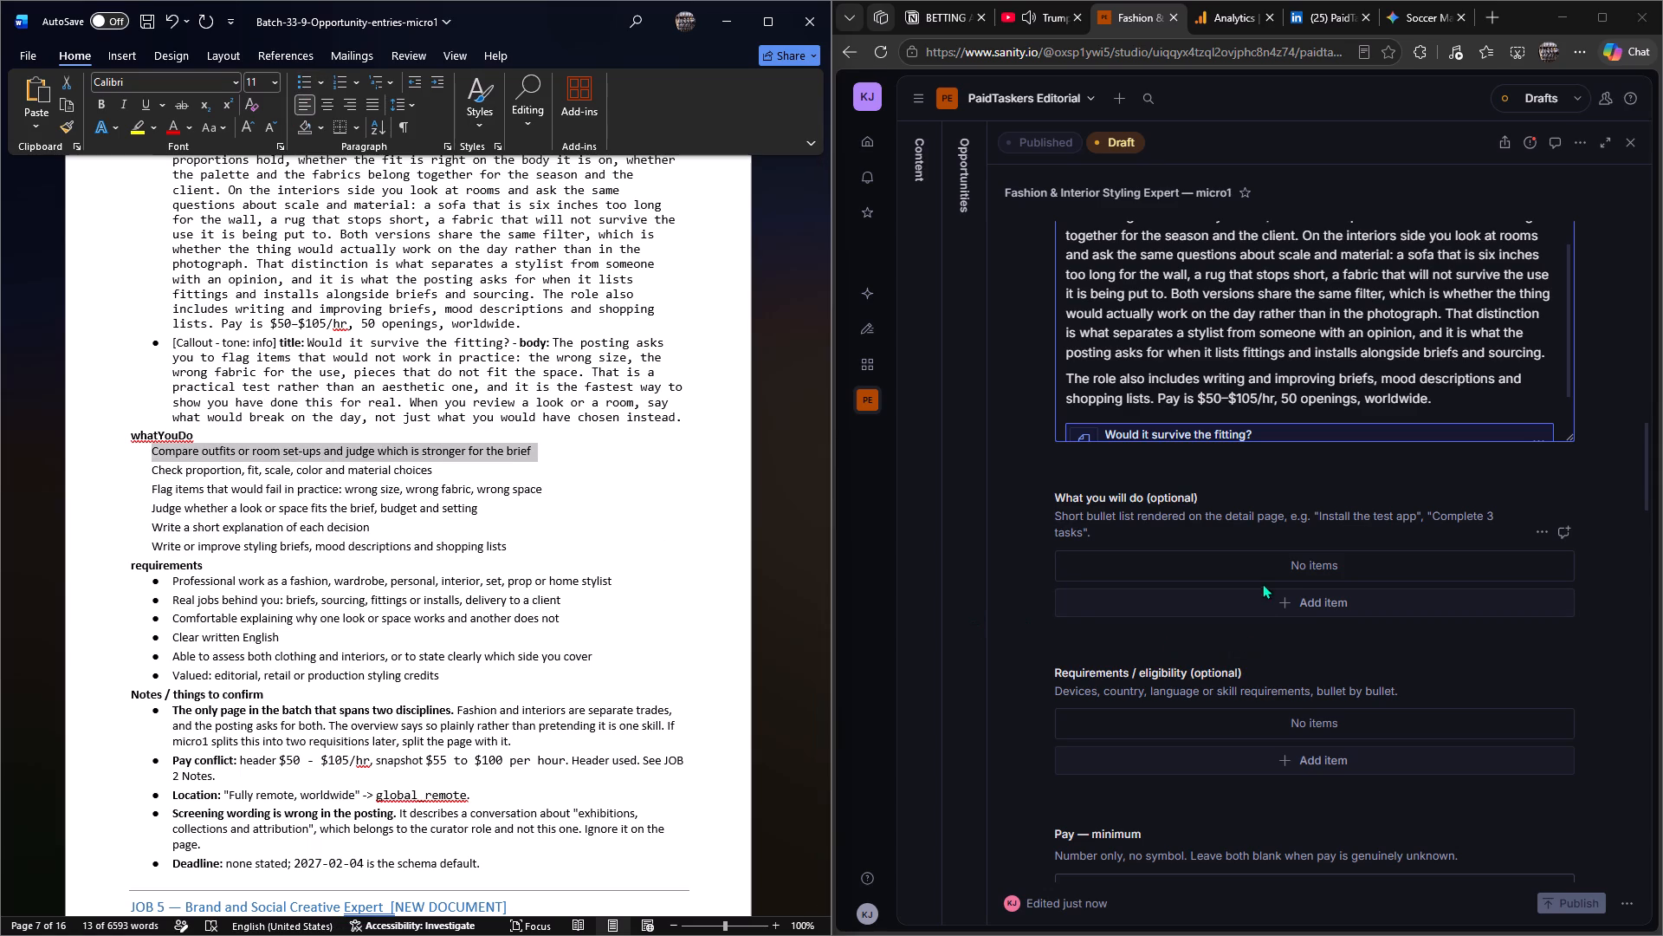
{"action": "left_click", "coordinate": [1257, 604]}
{"action": "key", "text": "ctrl+v"}
Add "Check proportion, fit, scale, color and material choices" from Word as the second What you will do item.
{"action": "left_click", "coordinate": [1248, 622]}
{"action": "left_click", "coordinate": [573, 554]}
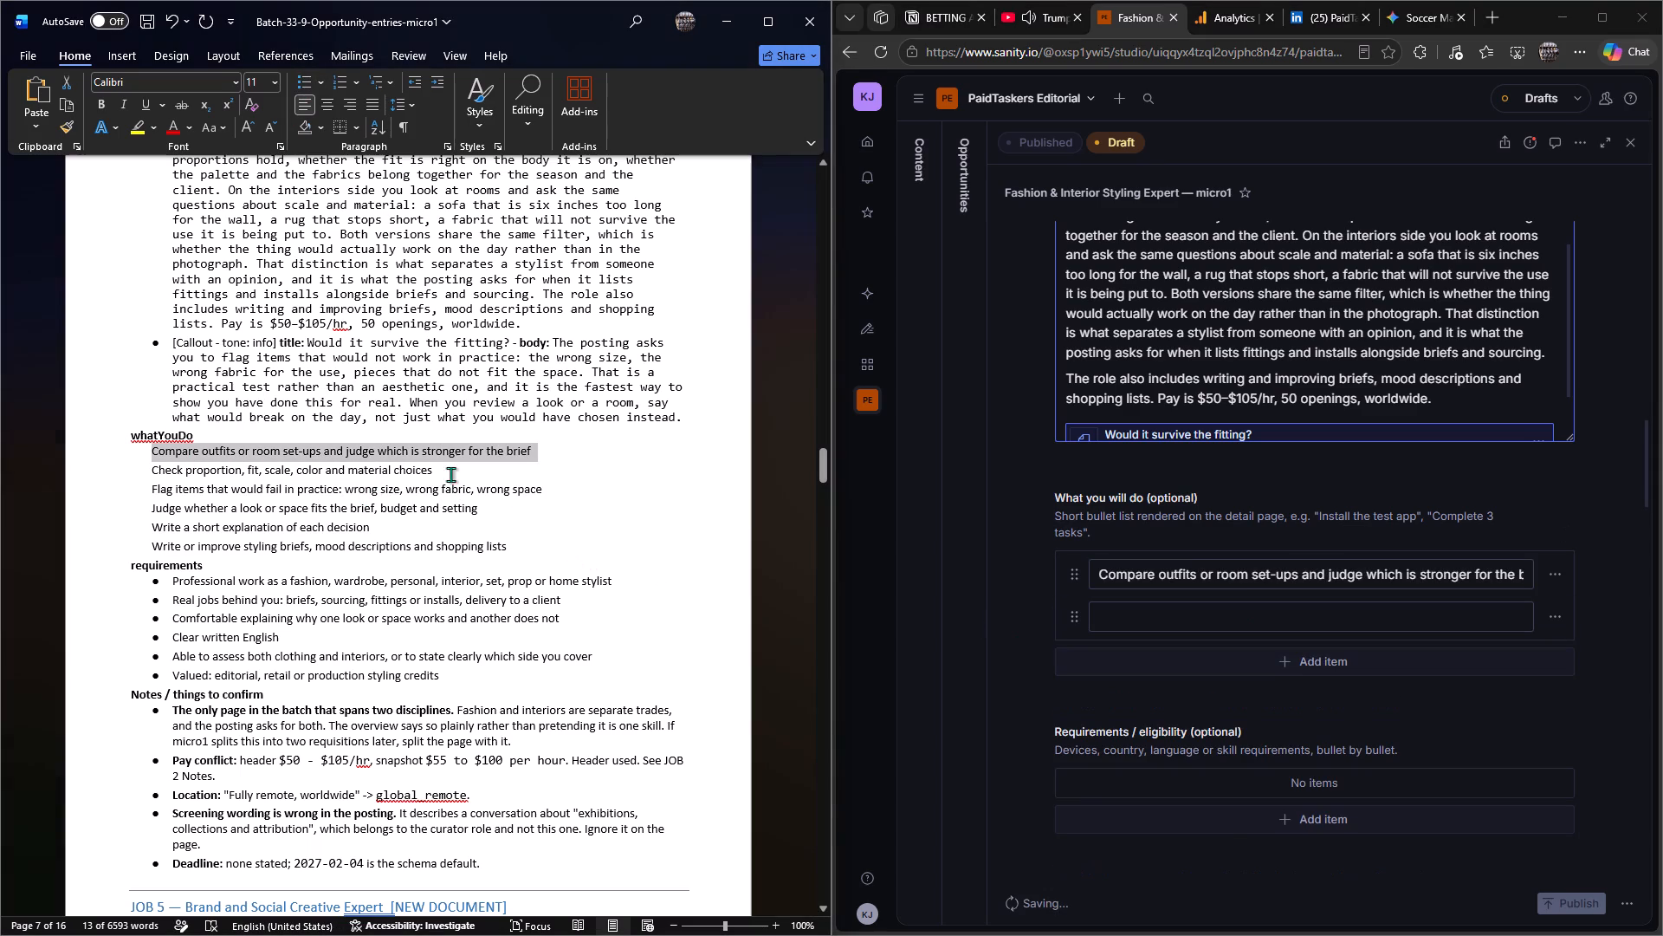
{"action": "left_click_drag", "start_coordinate": [458, 469], "coordinate": [175, 467]}
{"action": "key", "text": "ctrl+c"}
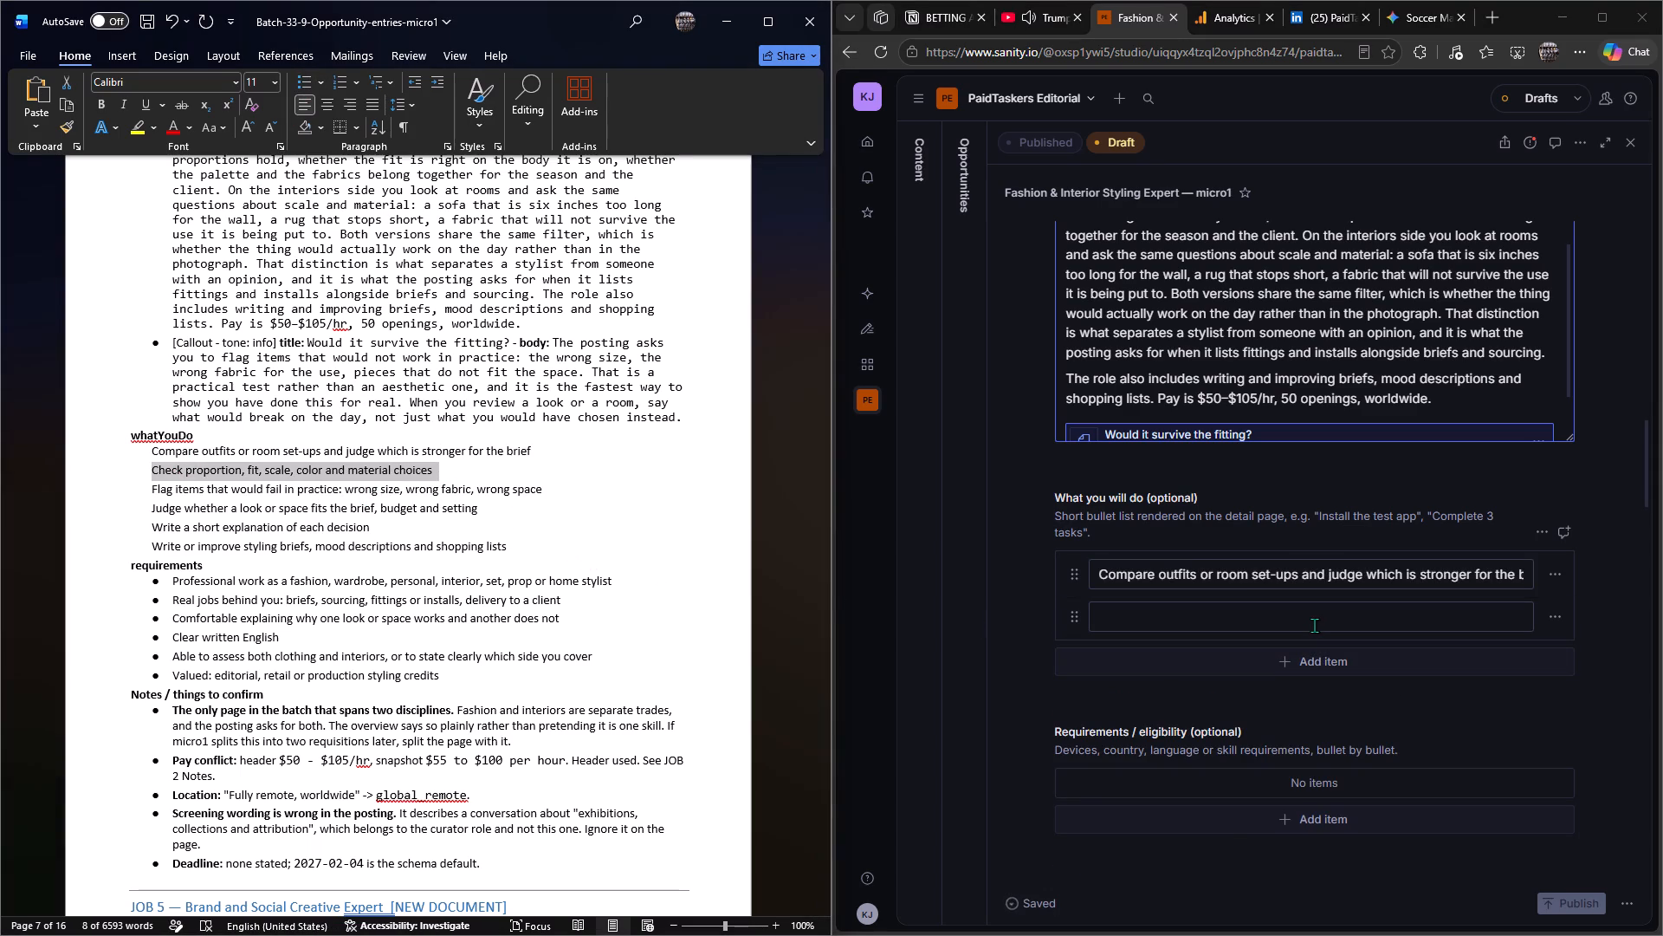
{"action": "left_click", "coordinate": [1314, 625]}
{"action": "key", "text": "ctrl+v"}
Add "Flag items that would fail in practice: wrong size, wrong fabric, wrong space" from Word as the third What you will do item.
{"action": "left_click", "coordinate": [1297, 658]}
{"action": "left_click", "coordinate": [681, 579]}
{"action": "left_click_drag", "start_coordinate": [578, 497], "coordinate": [441, 497]}
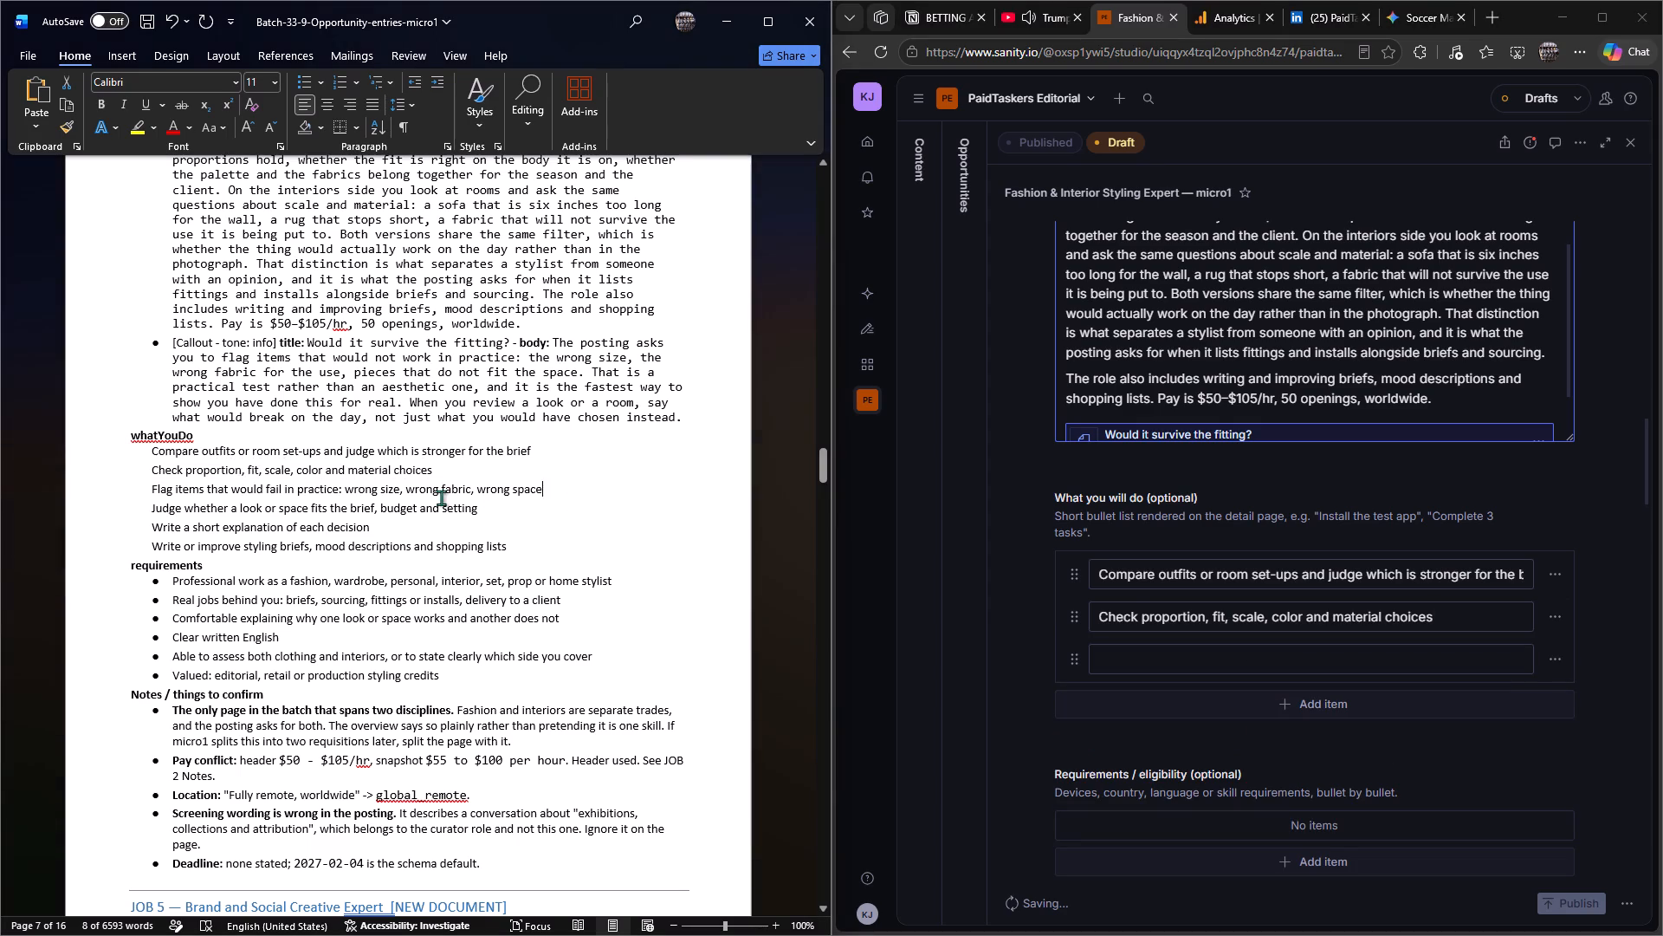
{"action": "left_click_drag", "start_coordinate": [441, 497], "coordinate": [152, 495]}
{"action": "key", "text": "ctrl+c"}
{"action": "left_click", "coordinate": [1302, 660]}
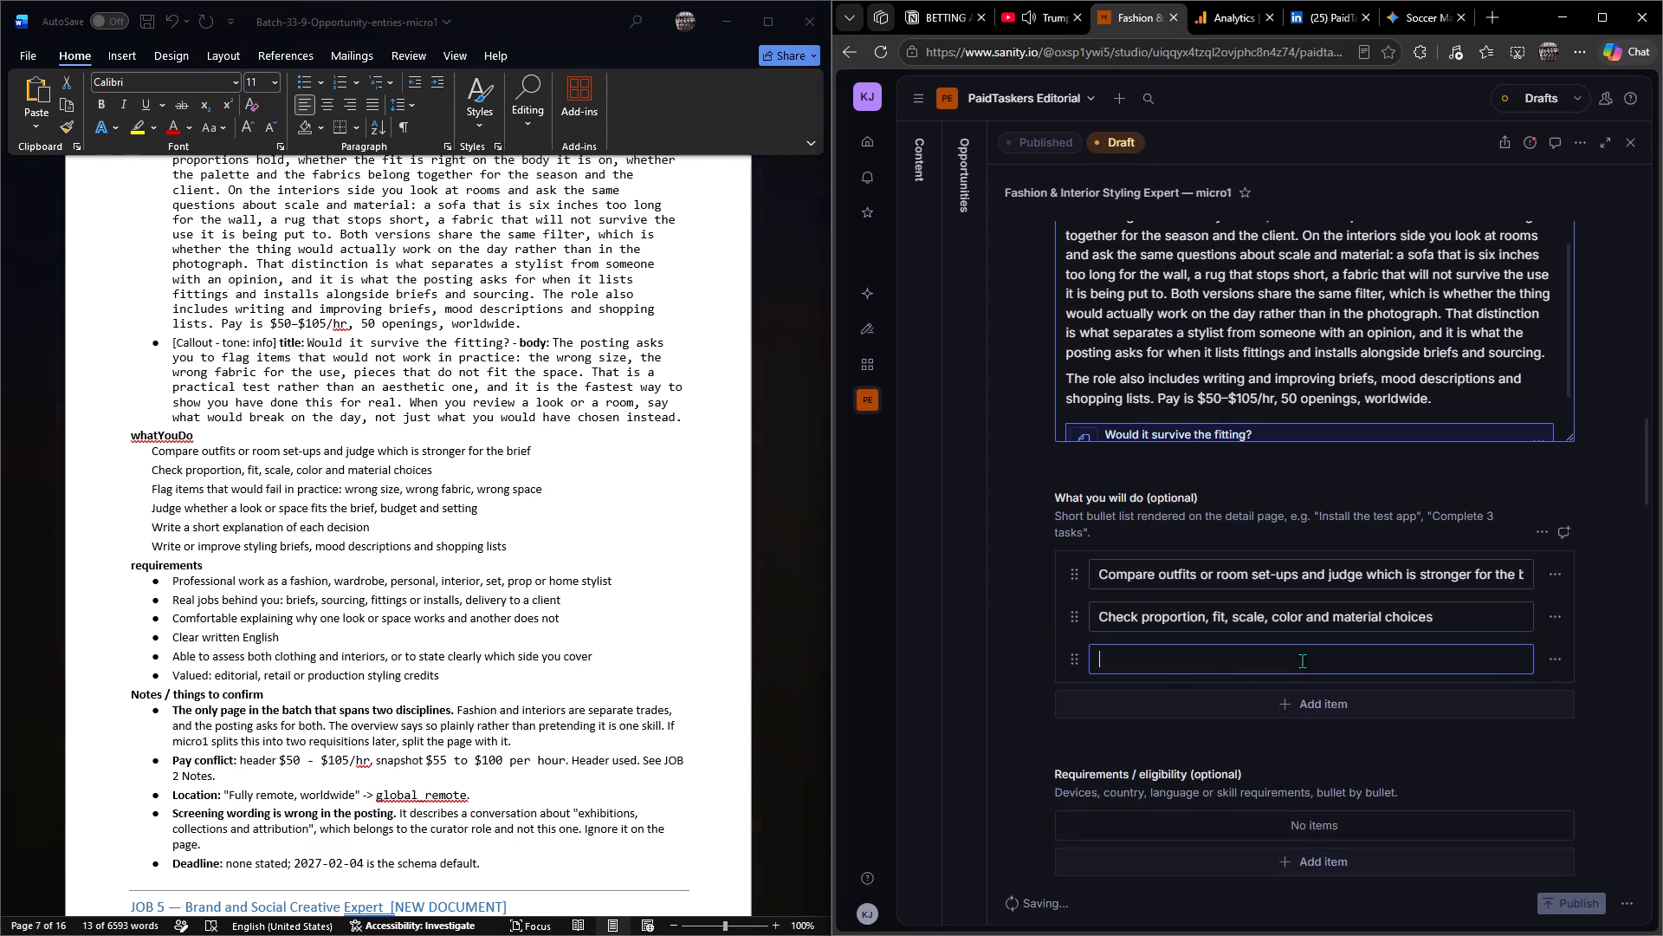
{"action": "key", "text": "ctrl+v"}
Add "Judge whether a look or space fits the brief, budget and setting" from Word as the fourth What you will do item.
{"action": "left_click", "coordinate": [1281, 718]}
{"action": "left_click", "coordinate": [514, 570]}
{"action": "left_click_drag", "start_coordinate": [500, 513], "coordinate": [206, 516]}
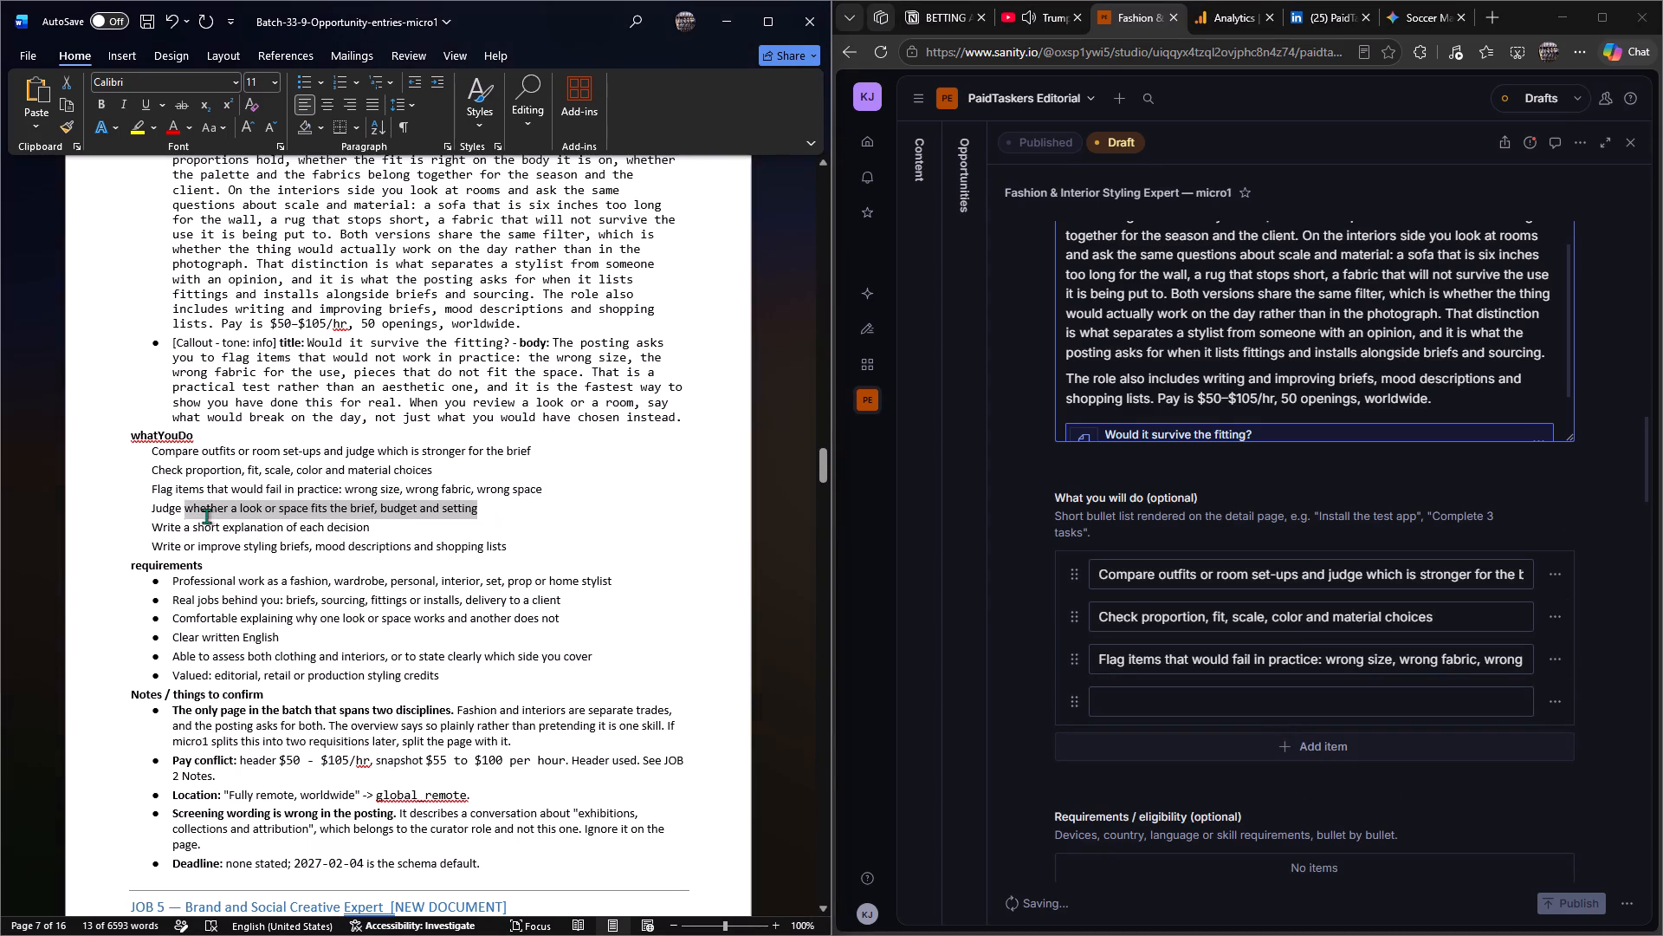
{"action": "left_click_drag", "start_coordinate": [206, 516], "coordinate": [175, 517]}
{"action": "key", "text": "ctrl+c"}
{"action": "left_click", "coordinate": [1261, 700]}
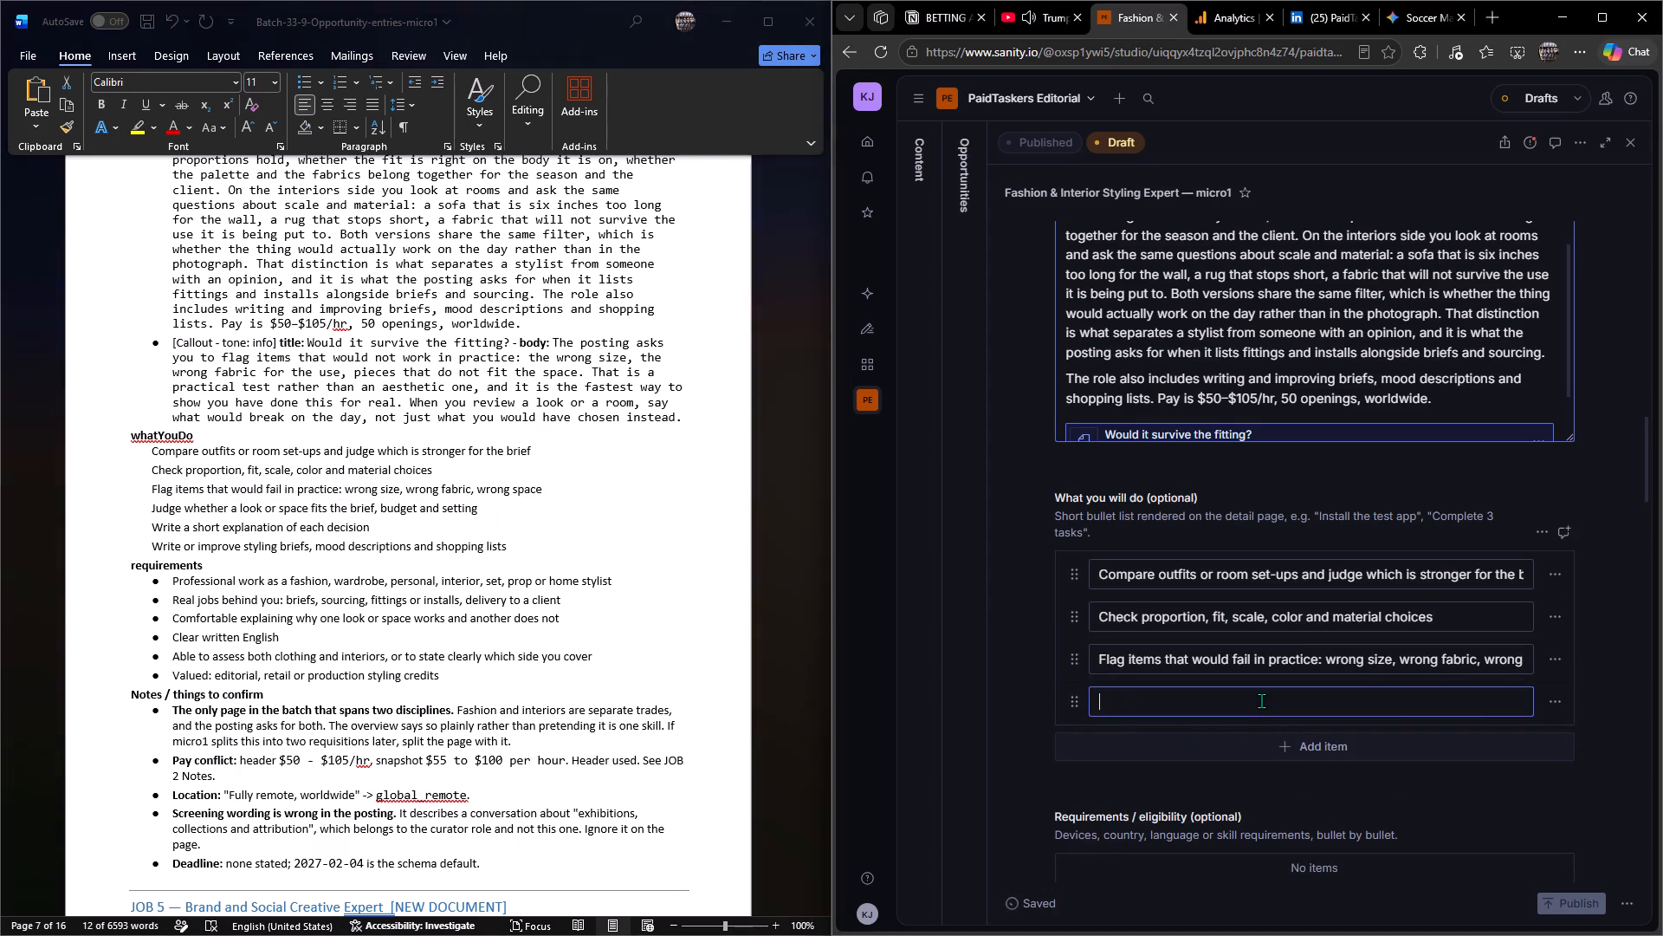
{"action": "key", "text": "ctrl+v"}
Add "Write a short explanation of each decision" from Word as the fifth What you will do item.
{"action": "left_click", "coordinate": [1252, 752]}
{"action": "left_click", "coordinate": [452, 556]}
{"action": "left_click_drag", "start_coordinate": [432, 527], "coordinate": [203, 531]}
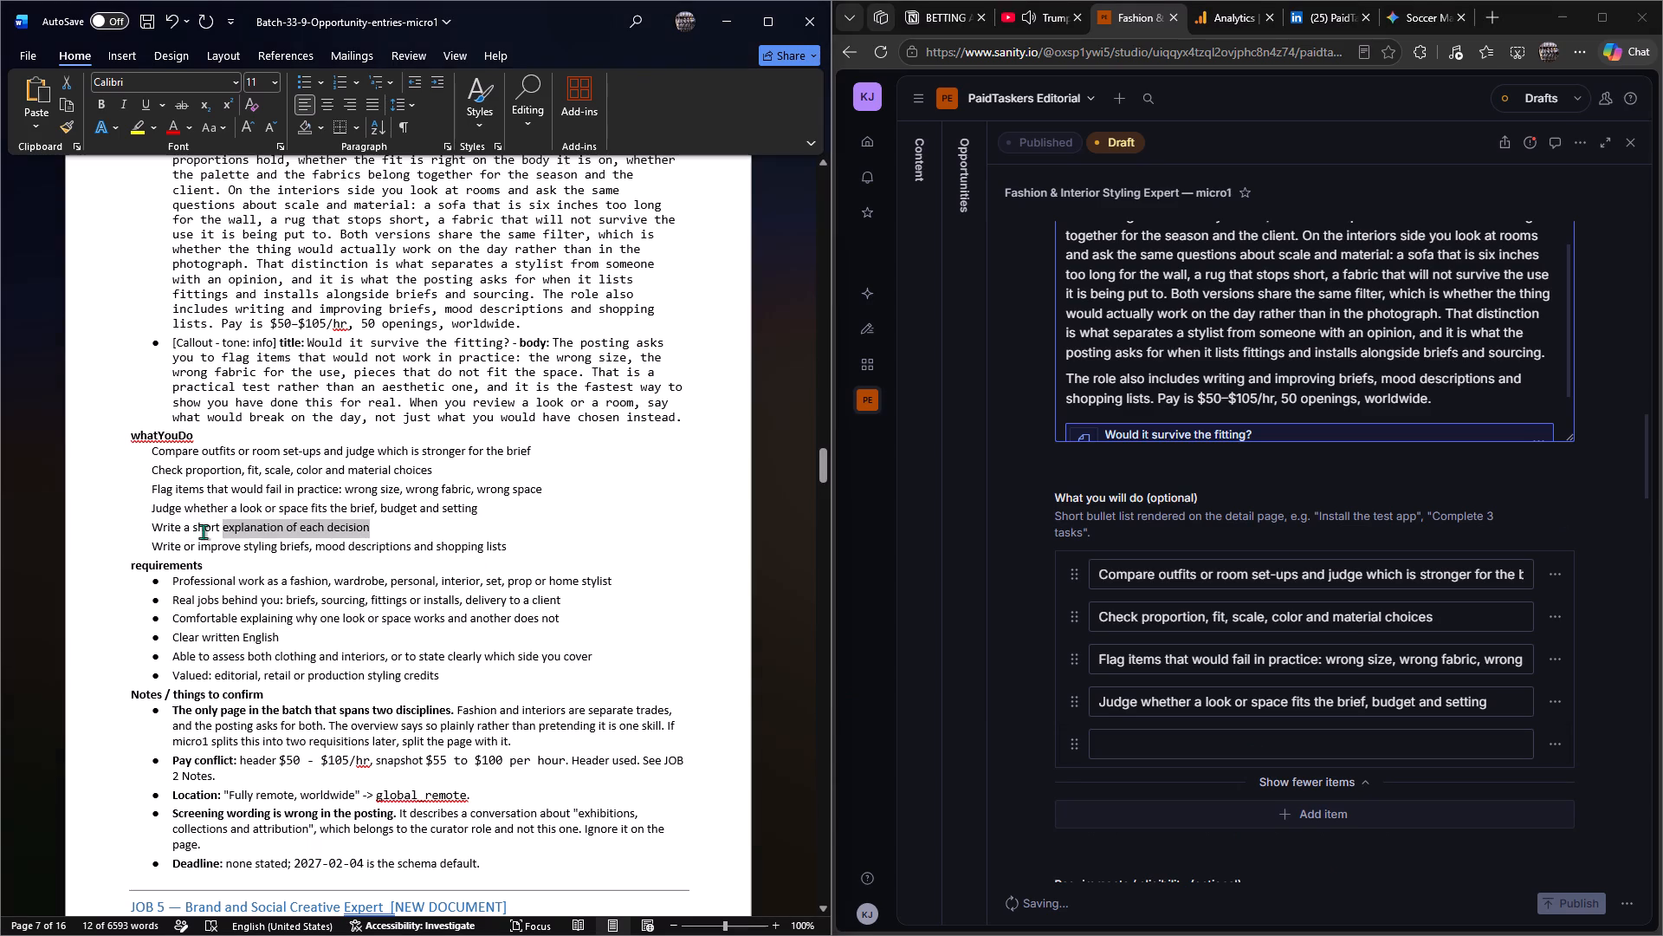
{"action": "left_click_drag", "start_coordinate": [203, 531], "coordinate": [168, 532]}
{"action": "key", "text": "ctrl+c"}
{"action": "left_click", "coordinate": [1168, 752]}
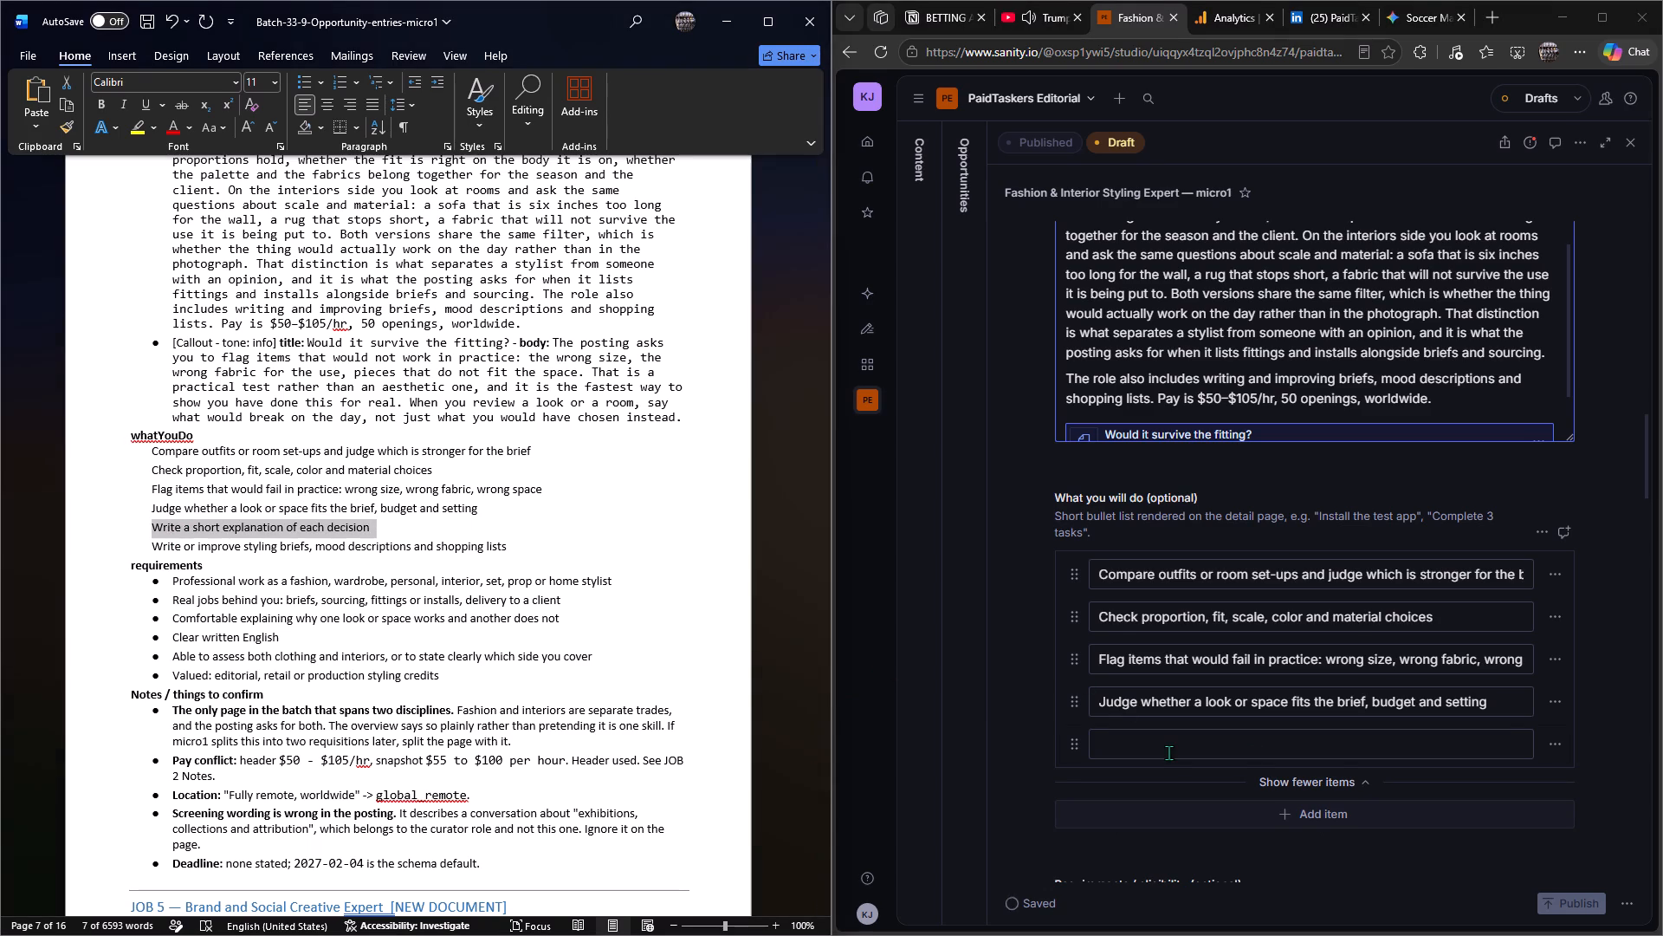
{"action": "key", "text": "ctrl+v"}
Add "Write or improve styling briefs, mood descriptions and shopping lists" from Word as the sixth What you will do item.
{"action": "left_click", "coordinate": [1181, 817]}
{"action": "left_click", "coordinate": [417, 584]}
{"action": "left_click_drag", "start_coordinate": [511, 550], "coordinate": [487, 550]}
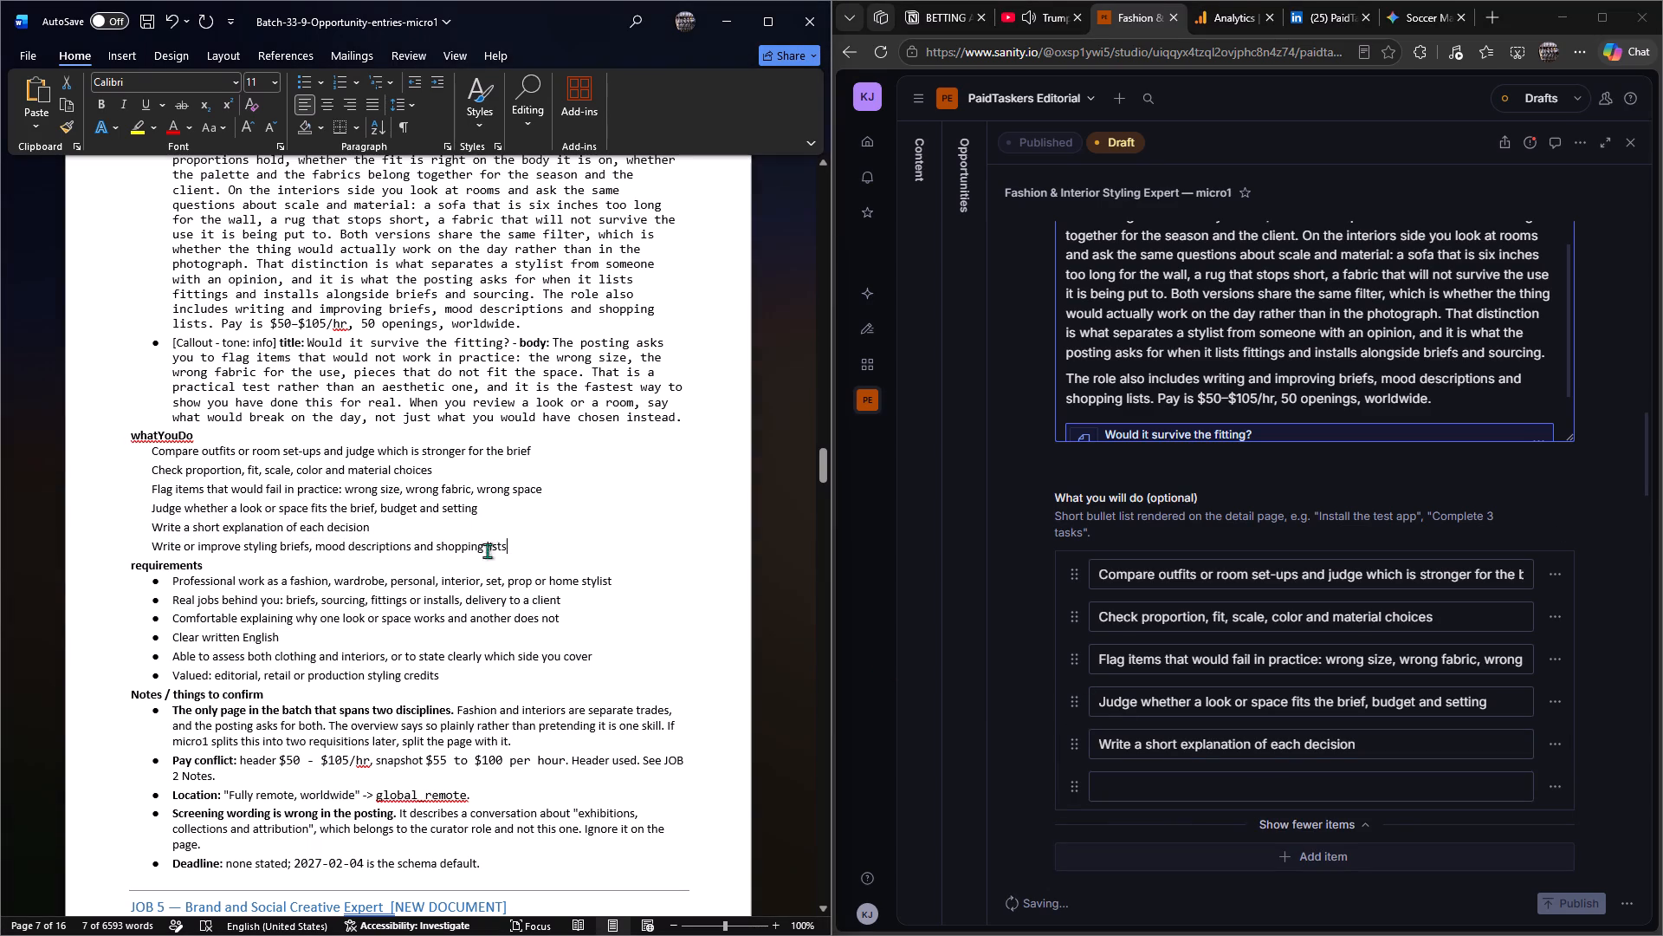
{"action": "left_click_drag", "start_coordinate": [487, 550], "coordinate": [102, 549]}
{"action": "key", "text": "ctrl+c"}
{"action": "left_click", "coordinate": [1224, 802]}
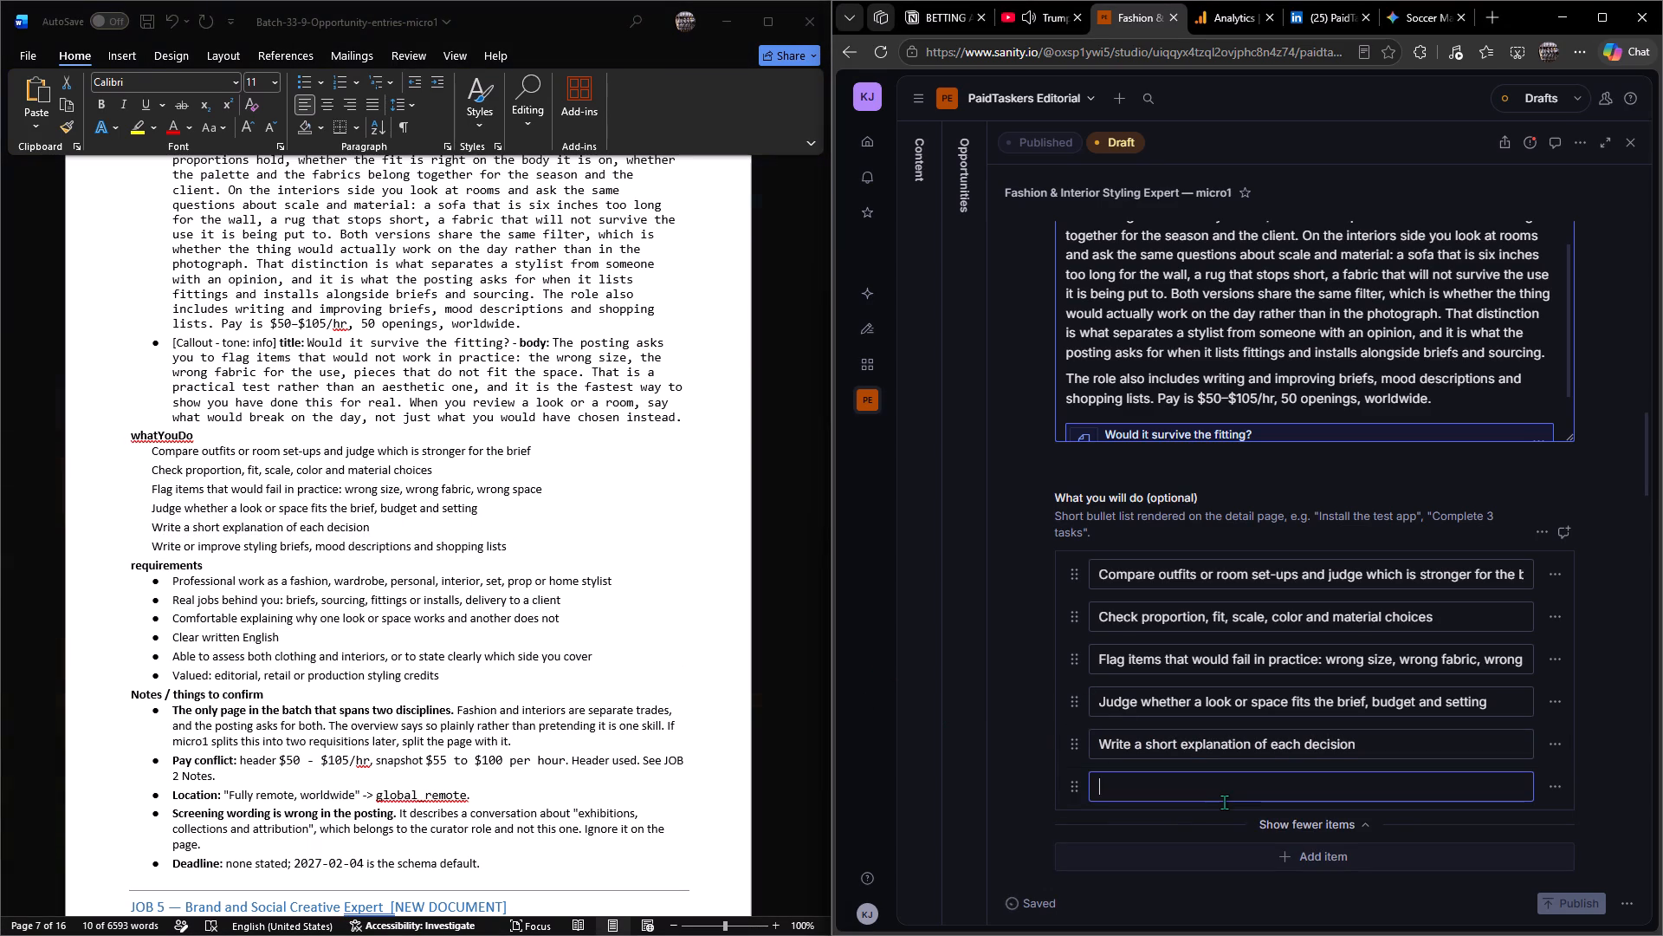
{"action": "key", "text": "ctrl+v"}
{"action": "left_click", "coordinate": [1023, 706]}
Create a blank Requirements / eligibility item, and remove the bullet formatting from Job 4's six requirements lines in Word.
{"action": "scroll", "coordinate": [1023, 706], "scroll_direction": "down", "scroll_amount": 6}
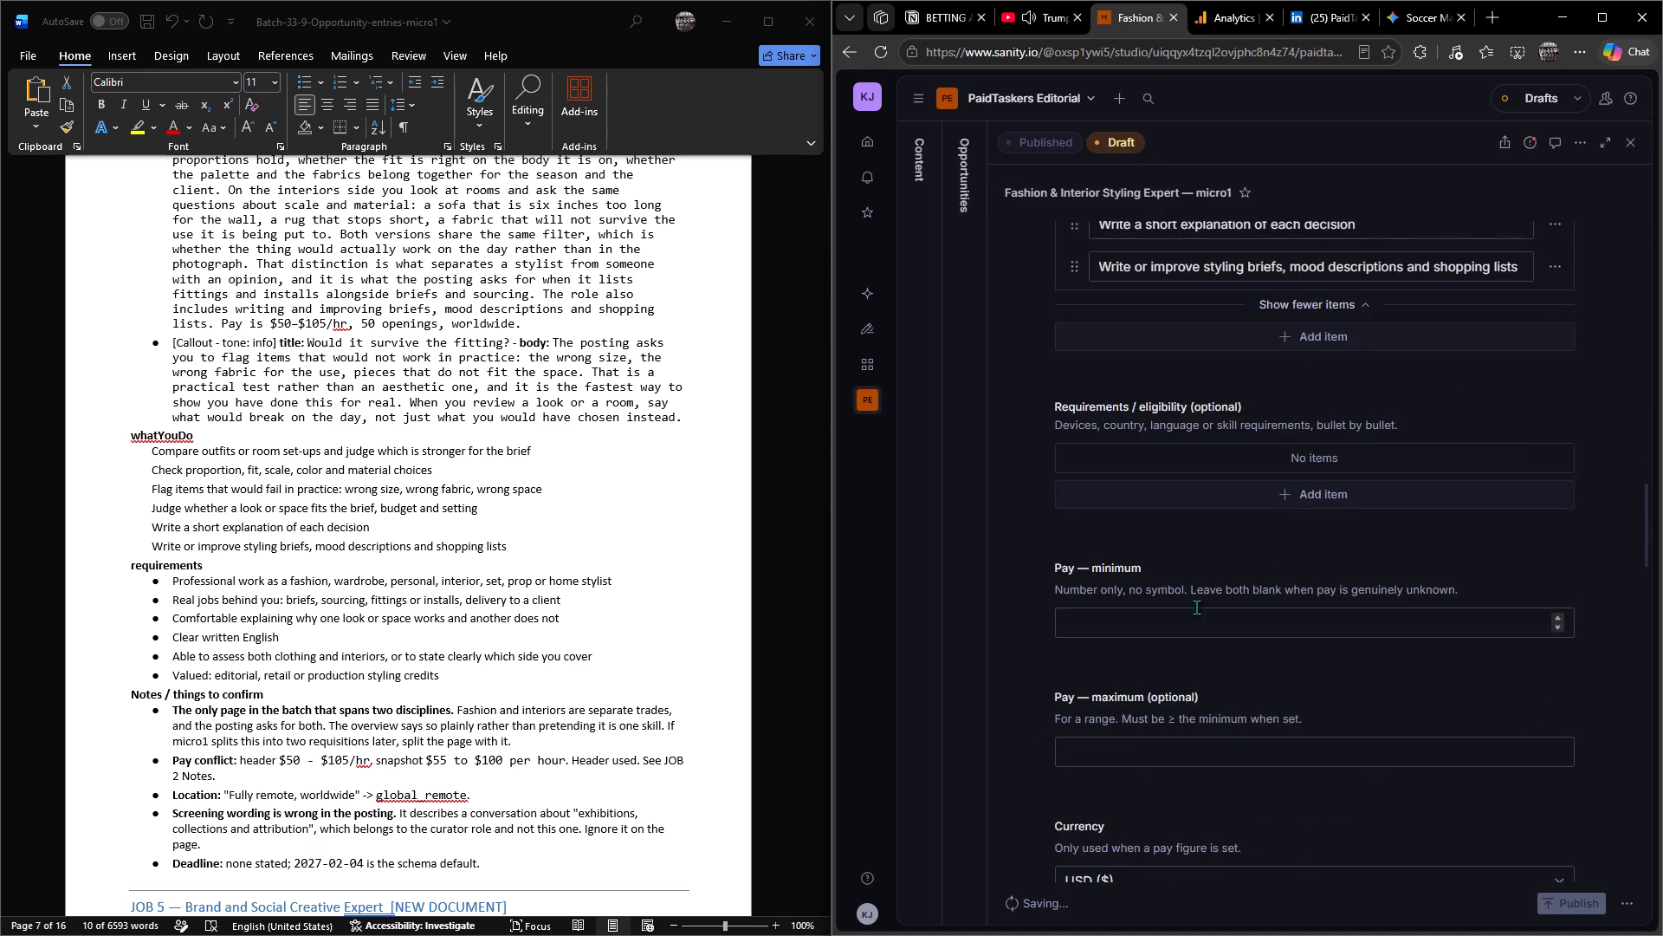
{"action": "left_click", "coordinate": [1279, 502]}
{"action": "scroll", "coordinate": [540, 599], "scroll_direction": "down", "scroll_amount": 4}
{"action": "left_click", "coordinate": [443, 521]}
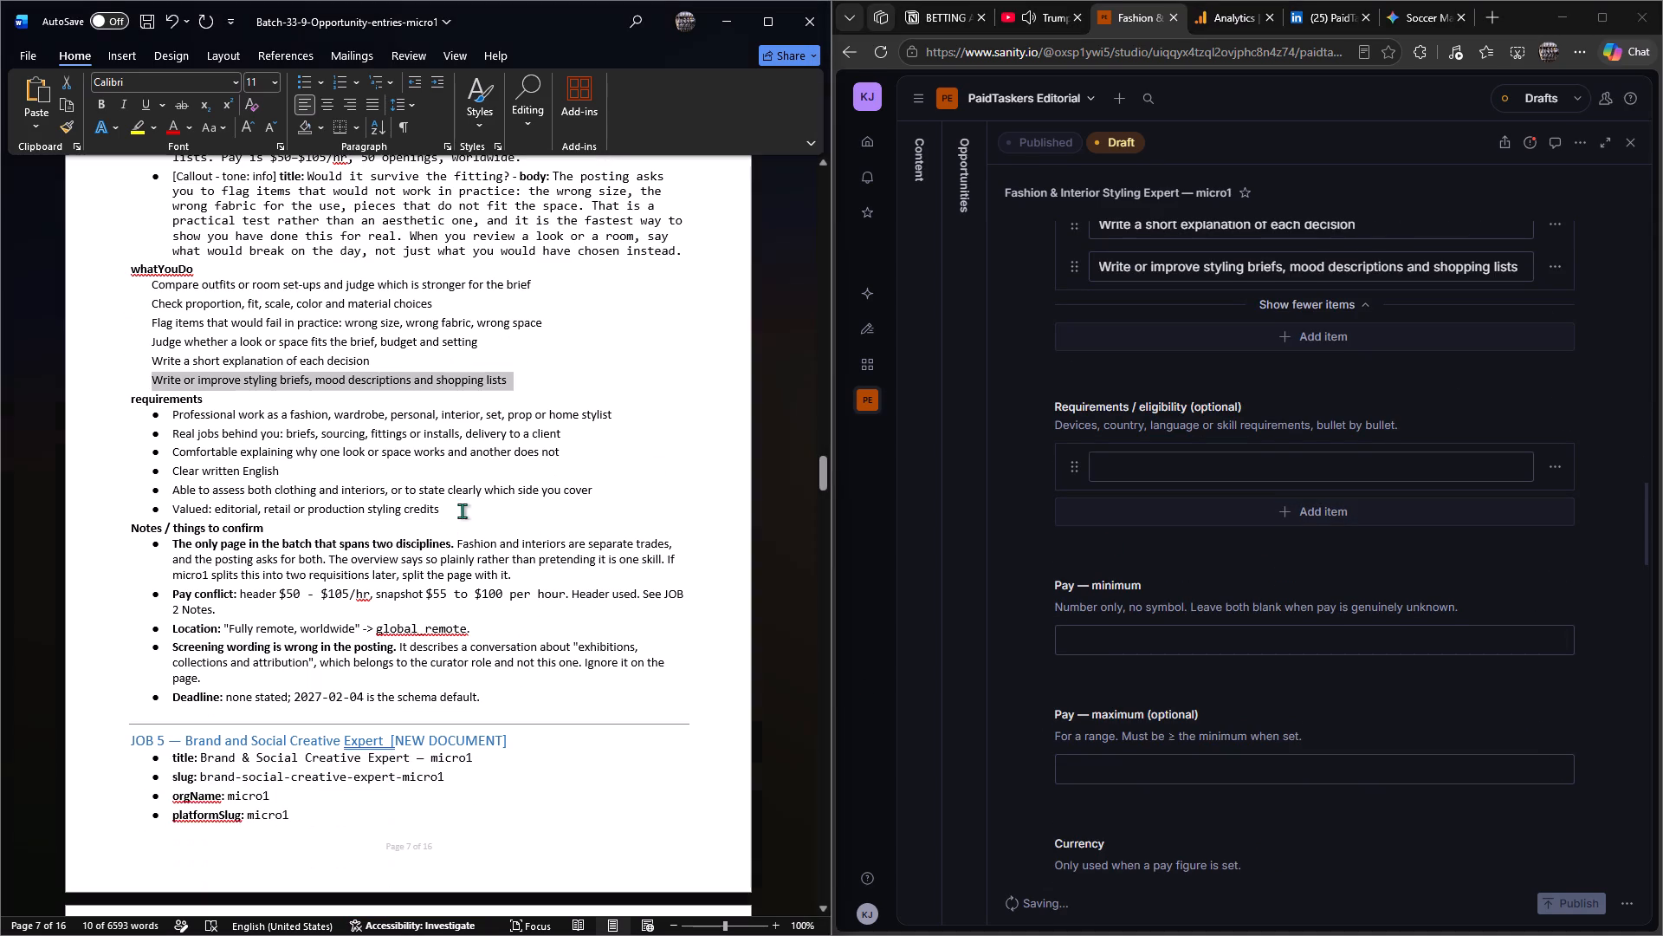
{"action": "left_click", "coordinate": [591, 509]}
{"action": "left_click_drag", "start_coordinate": [591, 509], "coordinate": [186, 417]}
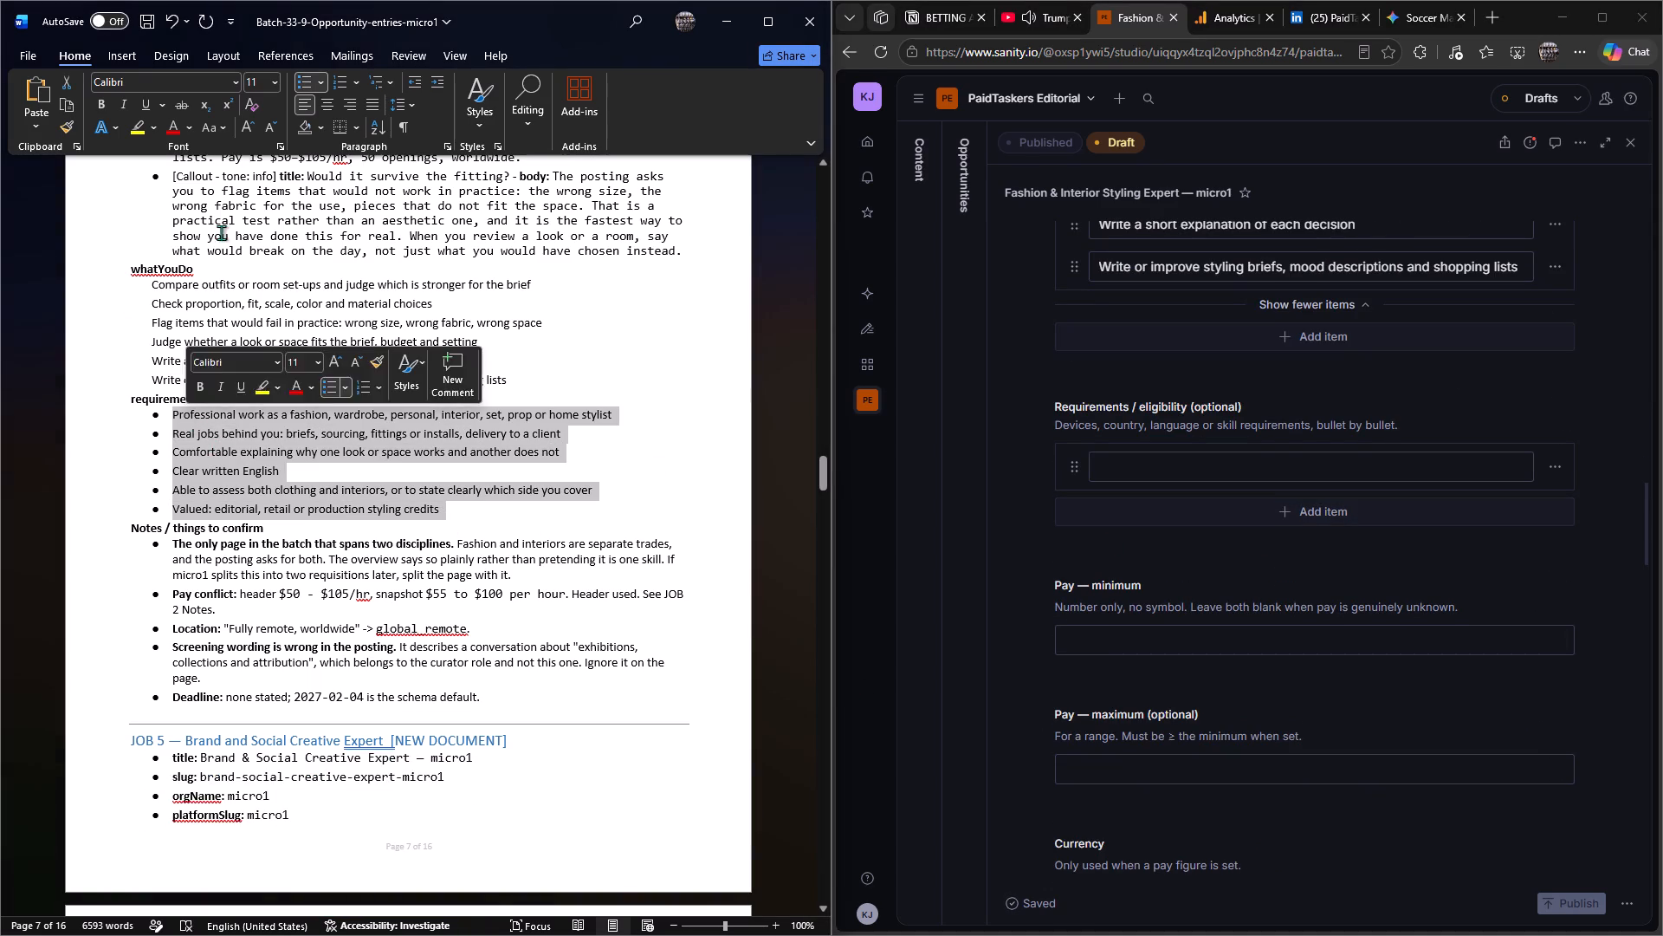
{"action": "left_click", "coordinate": [300, 79]}
{"action": "left_click", "coordinate": [325, 445]}
Enter "Professional work as a fashion, wardrobe, personal, interior, set, prop or home stylist" from Word as the first Requirements item.
{"action": "left_click_drag", "start_coordinate": [643, 414], "coordinate": [550, 414]}
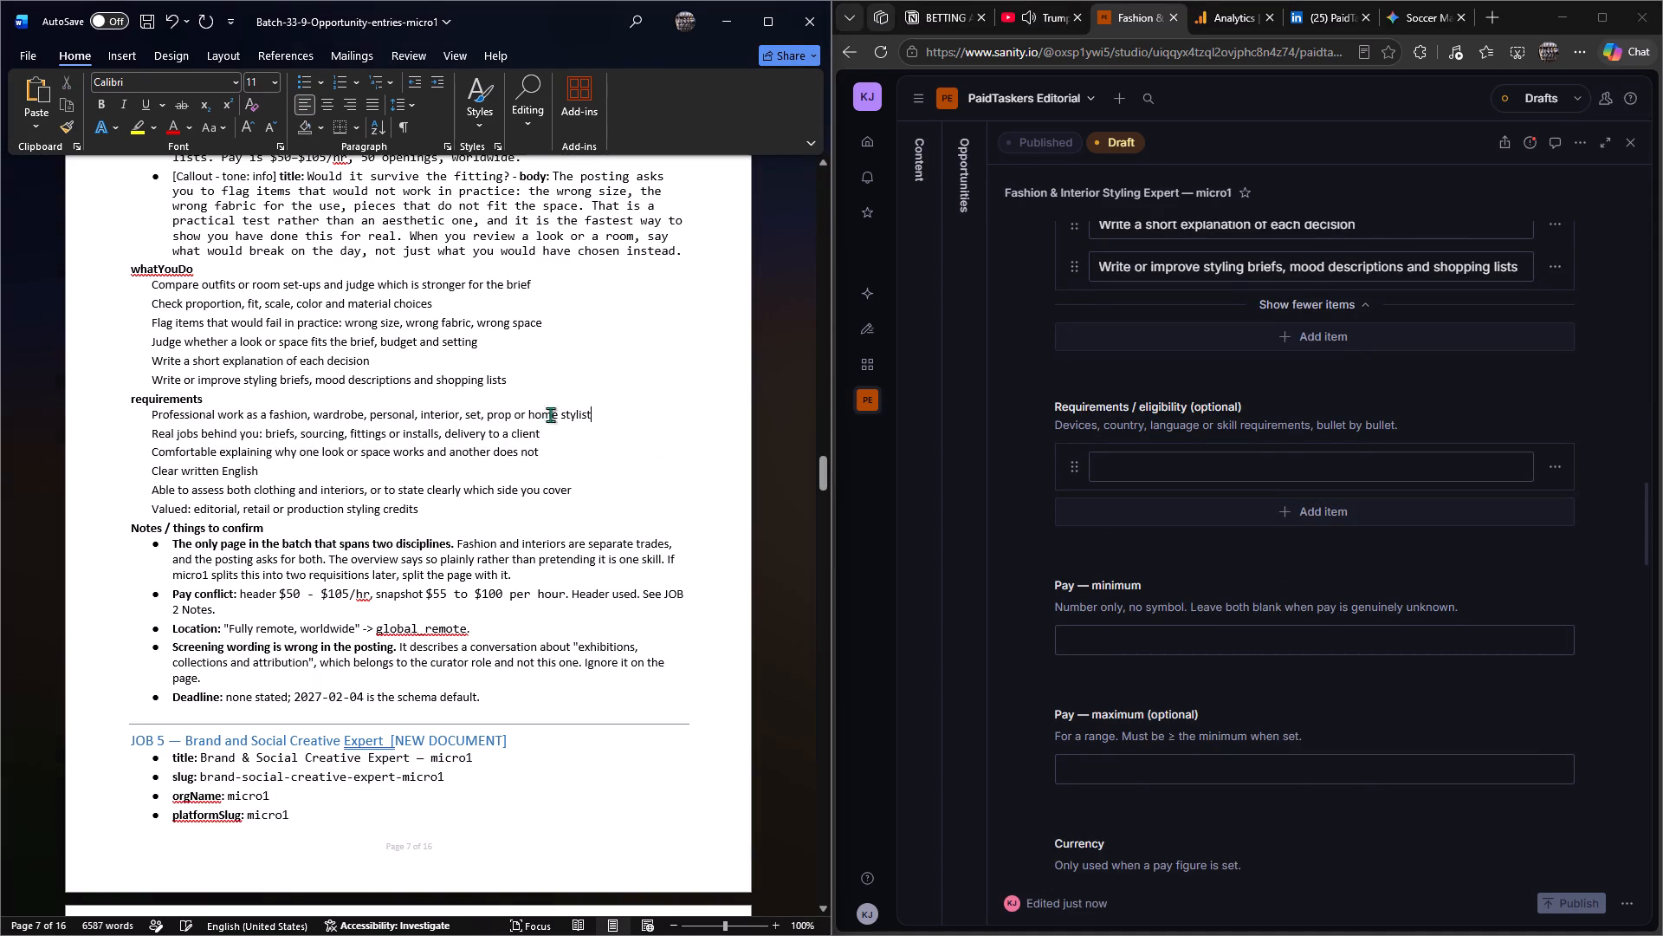
{"action": "left_click_drag", "start_coordinate": [550, 414], "coordinate": [178, 418]}
{"action": "key", "text": "ctrl+c"}
{"action": "left_click", "coordinate": [1422, 478]}
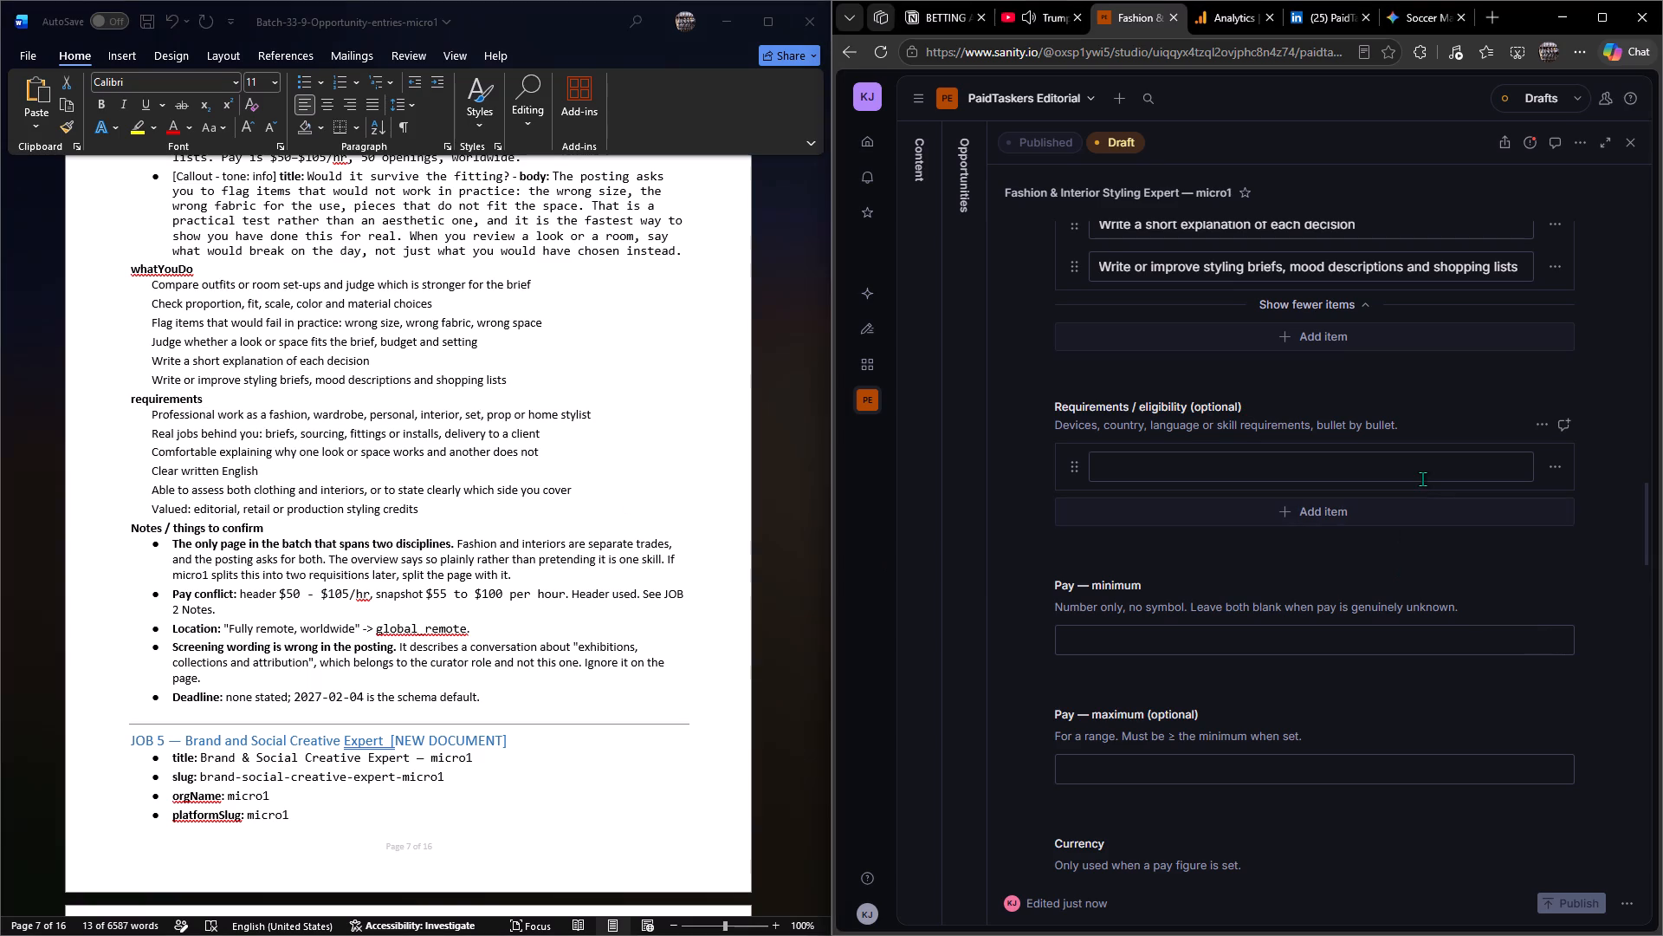
{"action": "key", "text": "ctrl+v"}
Add "Real jobs behind you: briefs, sourcing, fittings or installs, delivery to a client" from Word as the second Requirements item.
{"action": "left_click", "coordinate": [1397, 513]}
{"action": "left_click", "coordinate": [495, 461]}
{"action": "left_click_drag", "start_coordinate": [564, 436], "coordinate": [162, 436]}
{"action": "key", "text": "ctrl+c"}
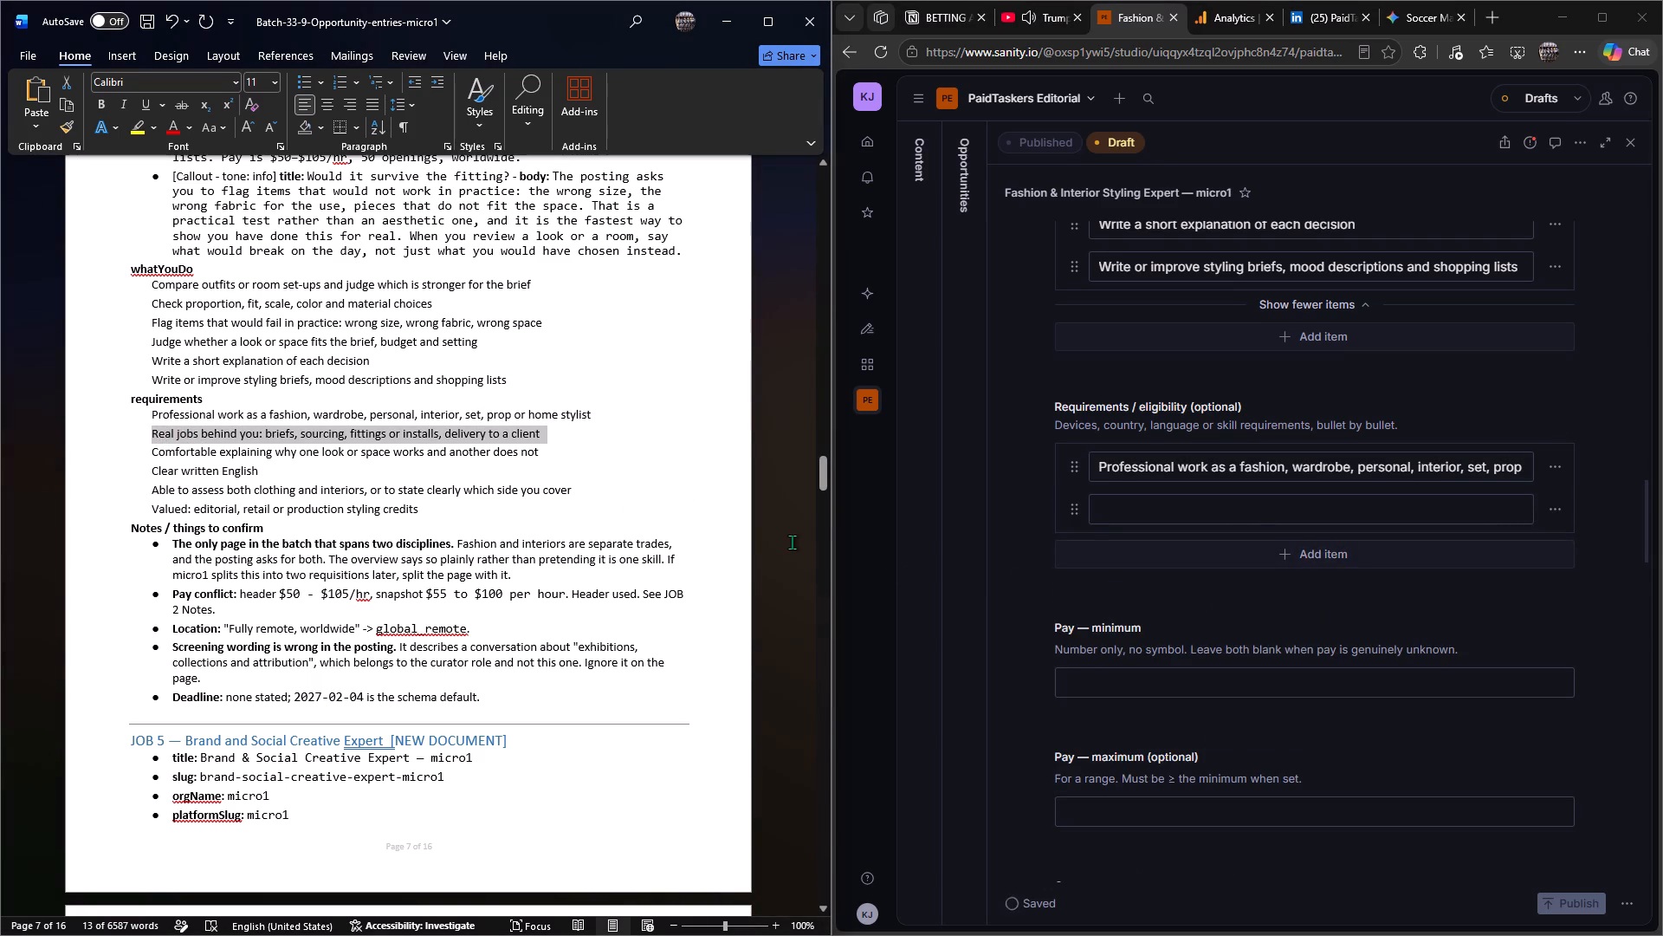
{"action": "left_click", "coordinate": [1255, 517]}
{"action": "key", "text": "ctrl+v"}
Add "Comfortable explaining why one look or space works and another does not" from Word as the third Requirements item.
{"action": "left_click", "coordinate": [1243, 556]}
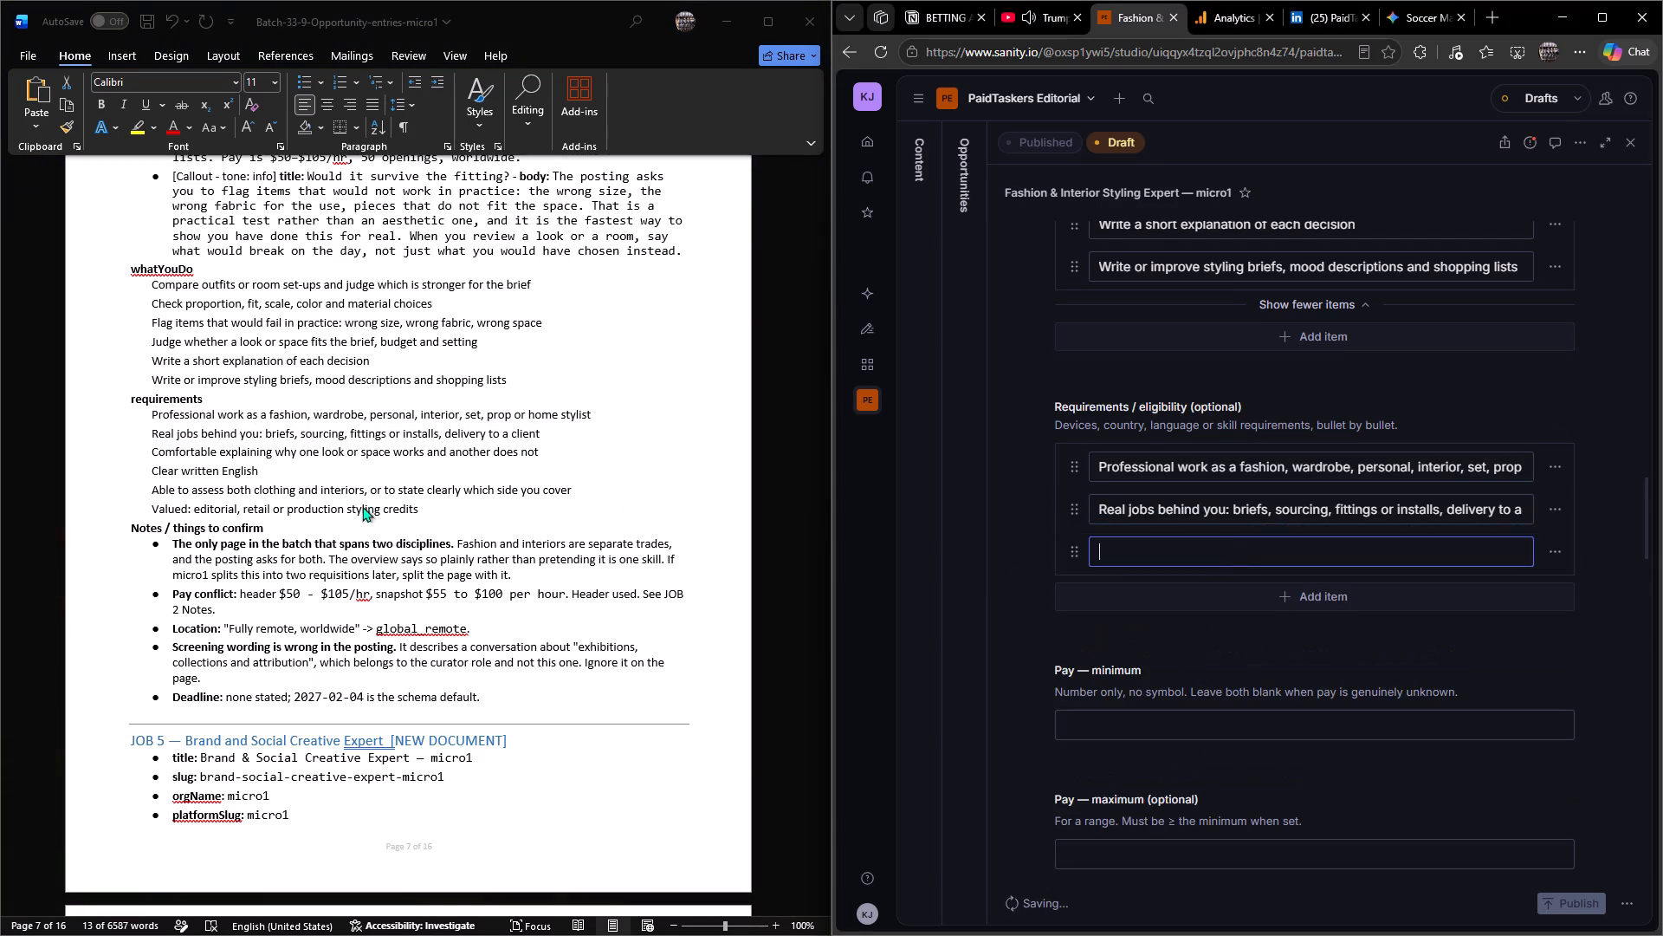
{"action": "left_click", "coordinate": [381, 485]}
{"action": "left_click_drag", "start_coordinate": [548, 453], "coordinate": [163, 453]}
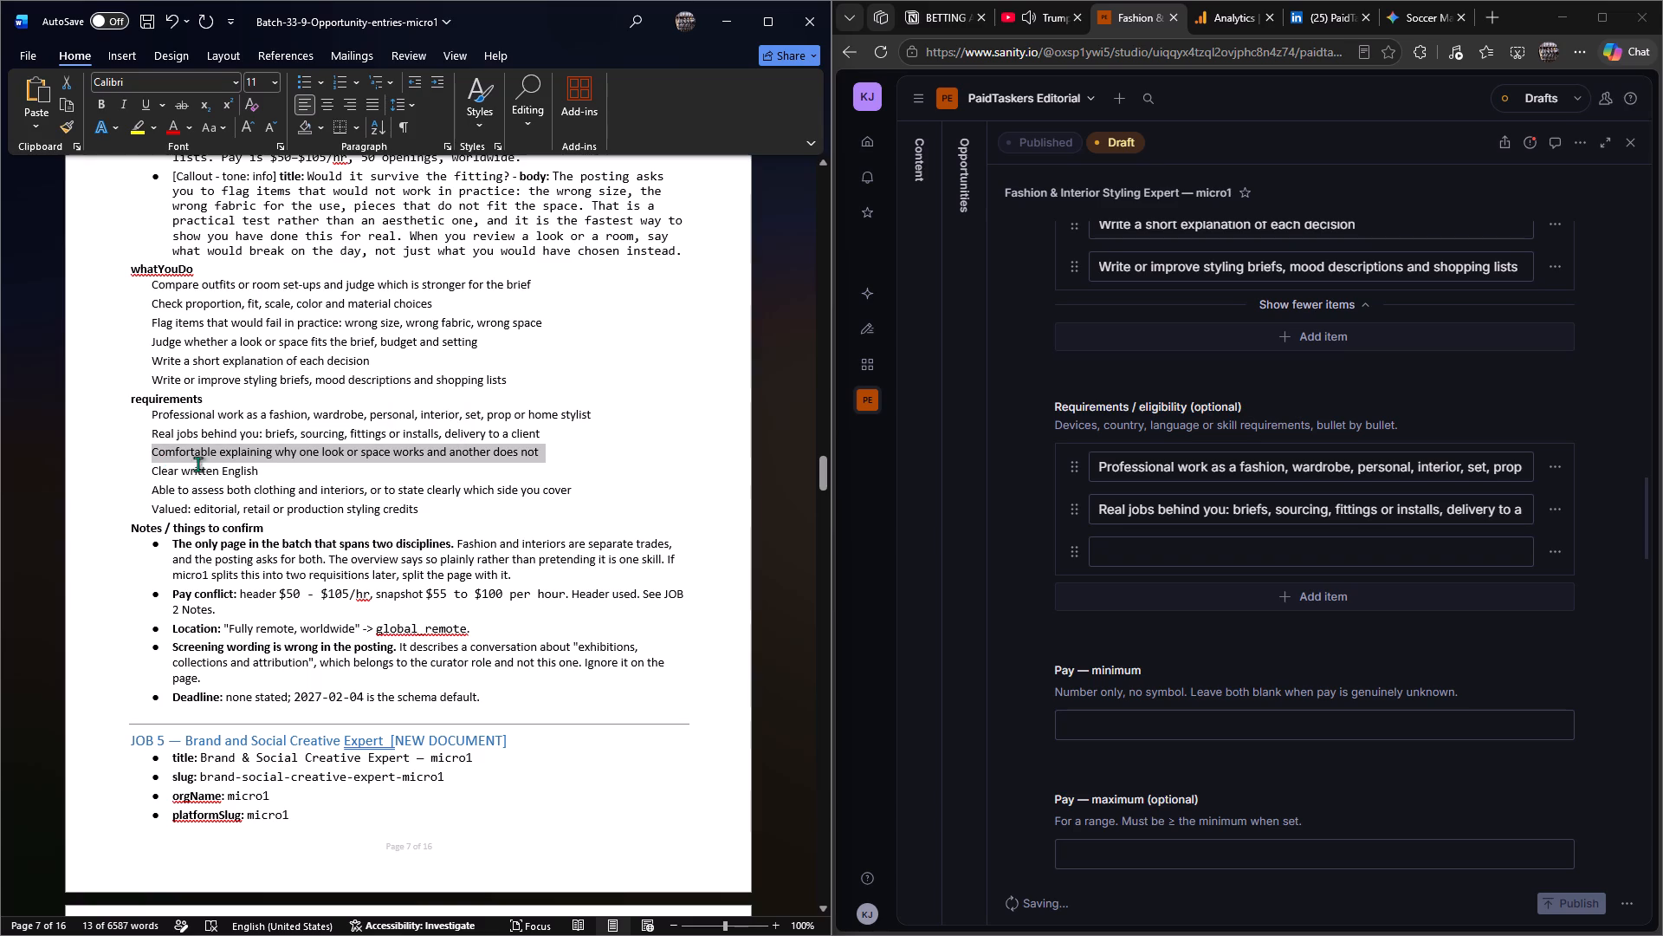
{"action": "key", "text": "ctrl+c"}
{"action": "left_click", "coordinate": [1125, 548]}
{"action": "key", "text": "ctrl+v"}
Add "Clear written English" from Word as the fourth Requirements item.
{"action": "left_click", "coordinate": [1125, 585]}
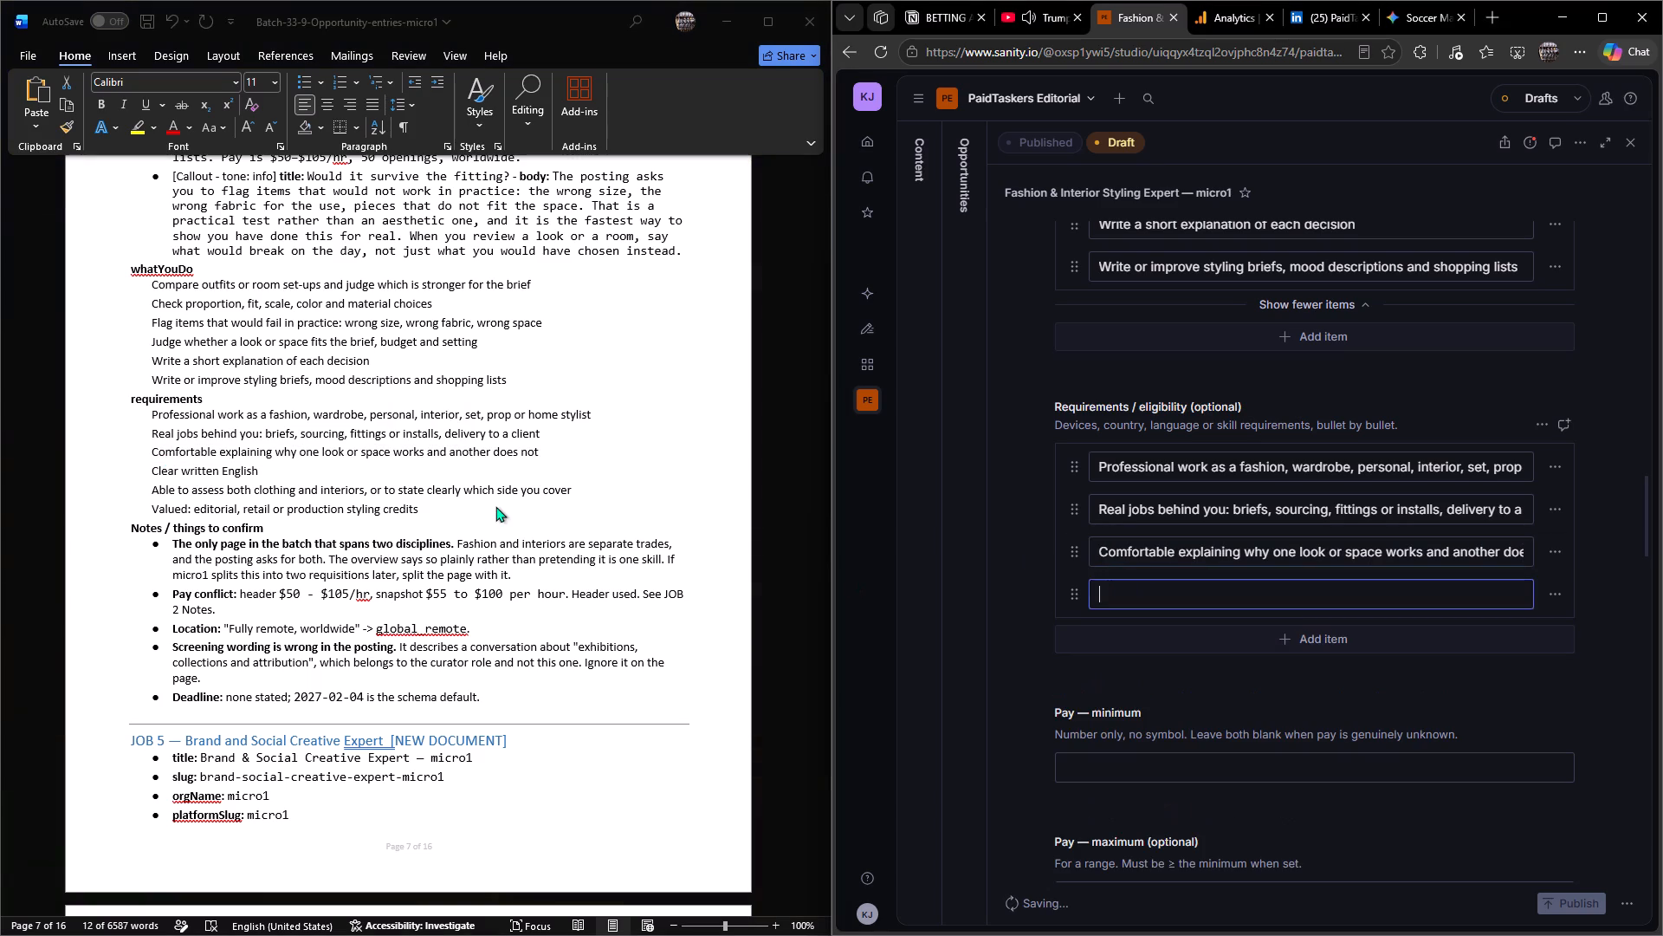
{"action": "left_click", "coordinate": [486, 504]}
{"action": "left_click", "coordinate": [373, 476]}
{"action": "left_click_drag", "start_coordinate": [378, 471], "coordinate": [142, 471]}
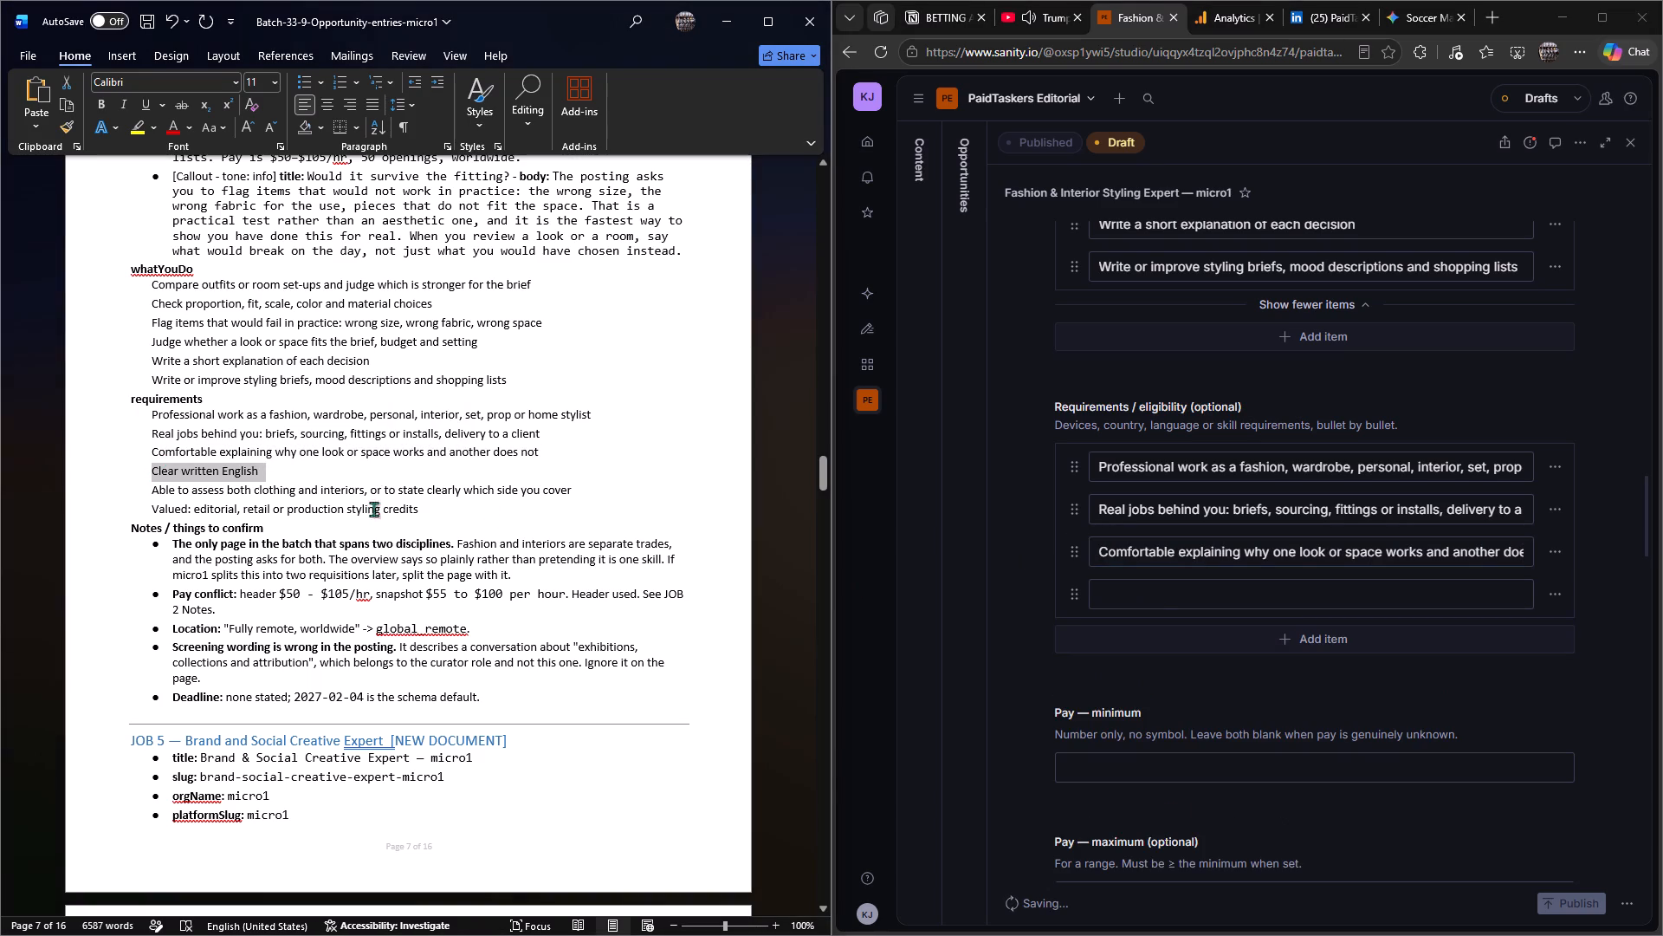
{"action": "key", "text": "ctrl+c"}
{"action": "left_click", "coordinate": [1158, 590]}
{"action": "key", "text": "ctrl+v"}
Add "Able to assess both clothing and interiors, or to state clearly which side you cover" from Word as the fifth Requirements item.
{"action": "left_click", "coordinate": [1155, 644]}
{"action": "left_click", "coordinate": [383, 489]}
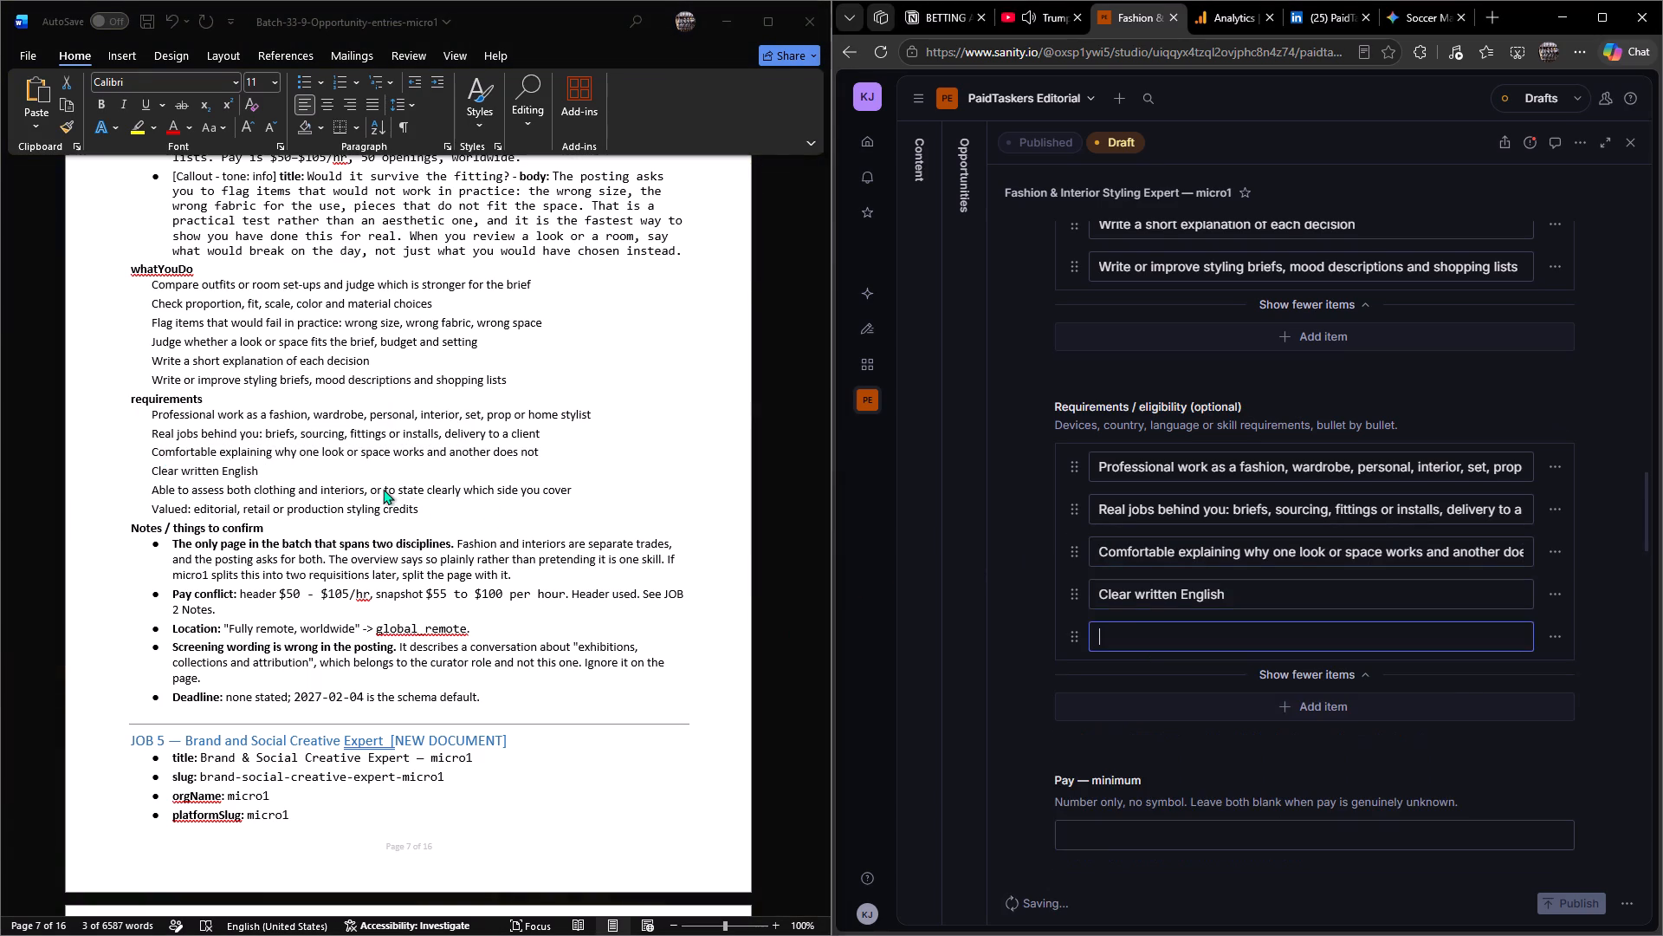
{"action": "left_click", "coordinate": [620, 499]}
{"action": "left_click_drag", "start_coordinate": [631, 491], "coordinate": [126, 494]}
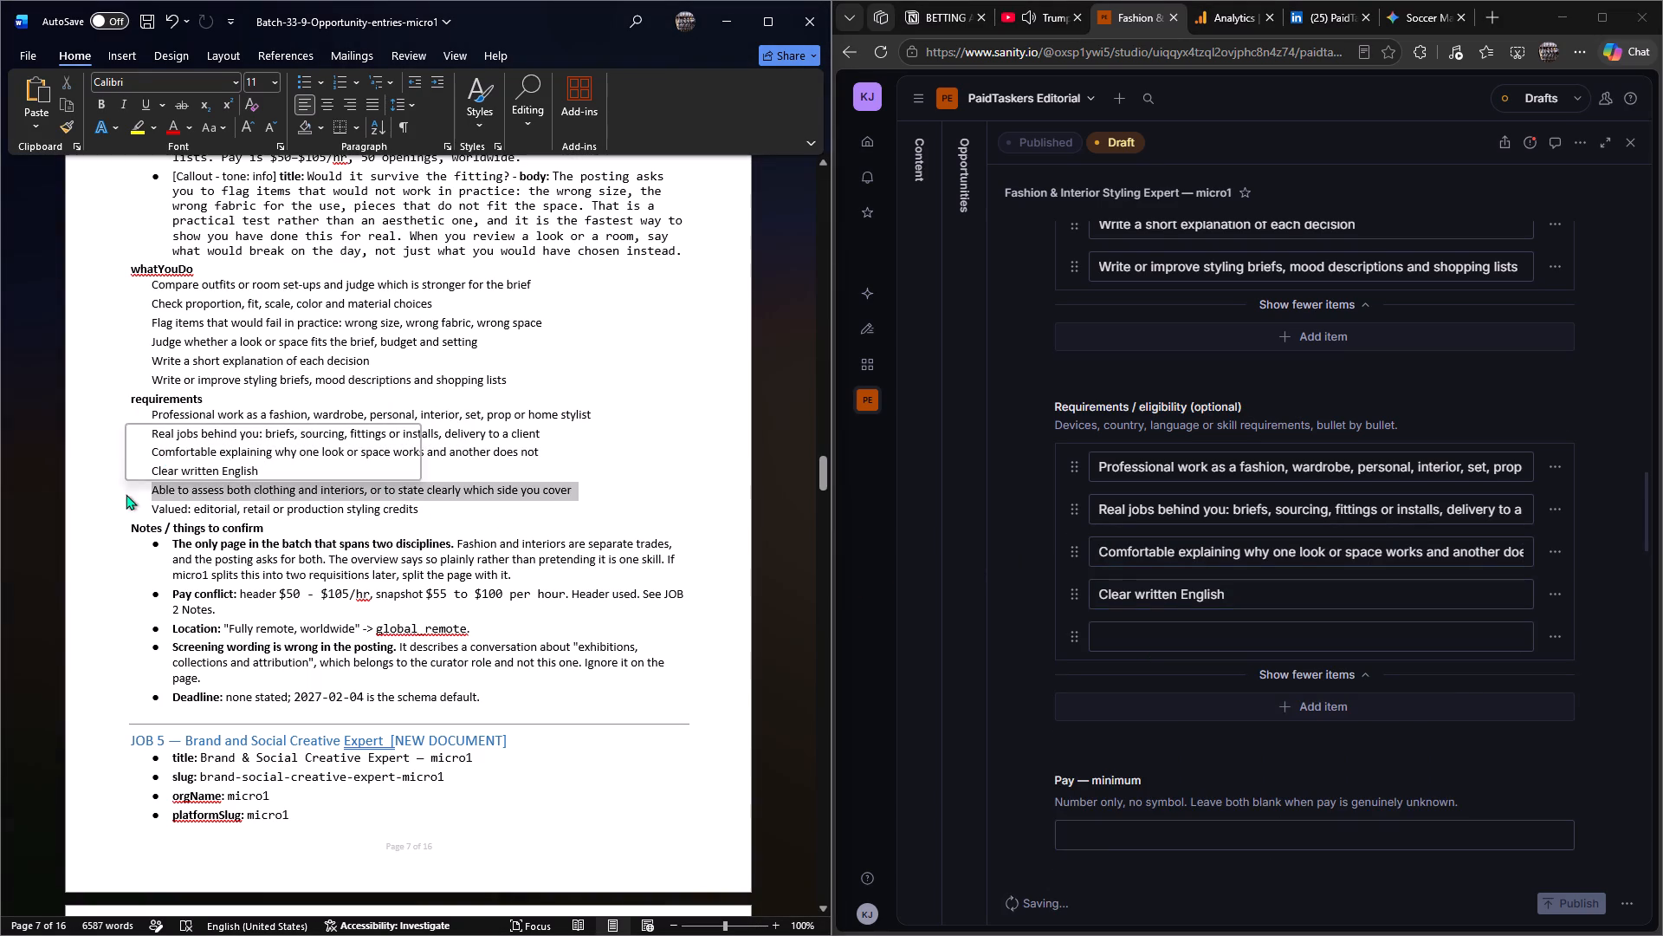
{"action": "key", "text": "ctrl+c"}
{"action": "left_click", "coordinate": [1275, 634]}
{"action": "key", "text": "ctrl+v"}
Add "Valued: editorial, retail or production styling credits" from Word as the sixth Requirements item.
{"action": "left_click", "coordinate": [1241, 699]}
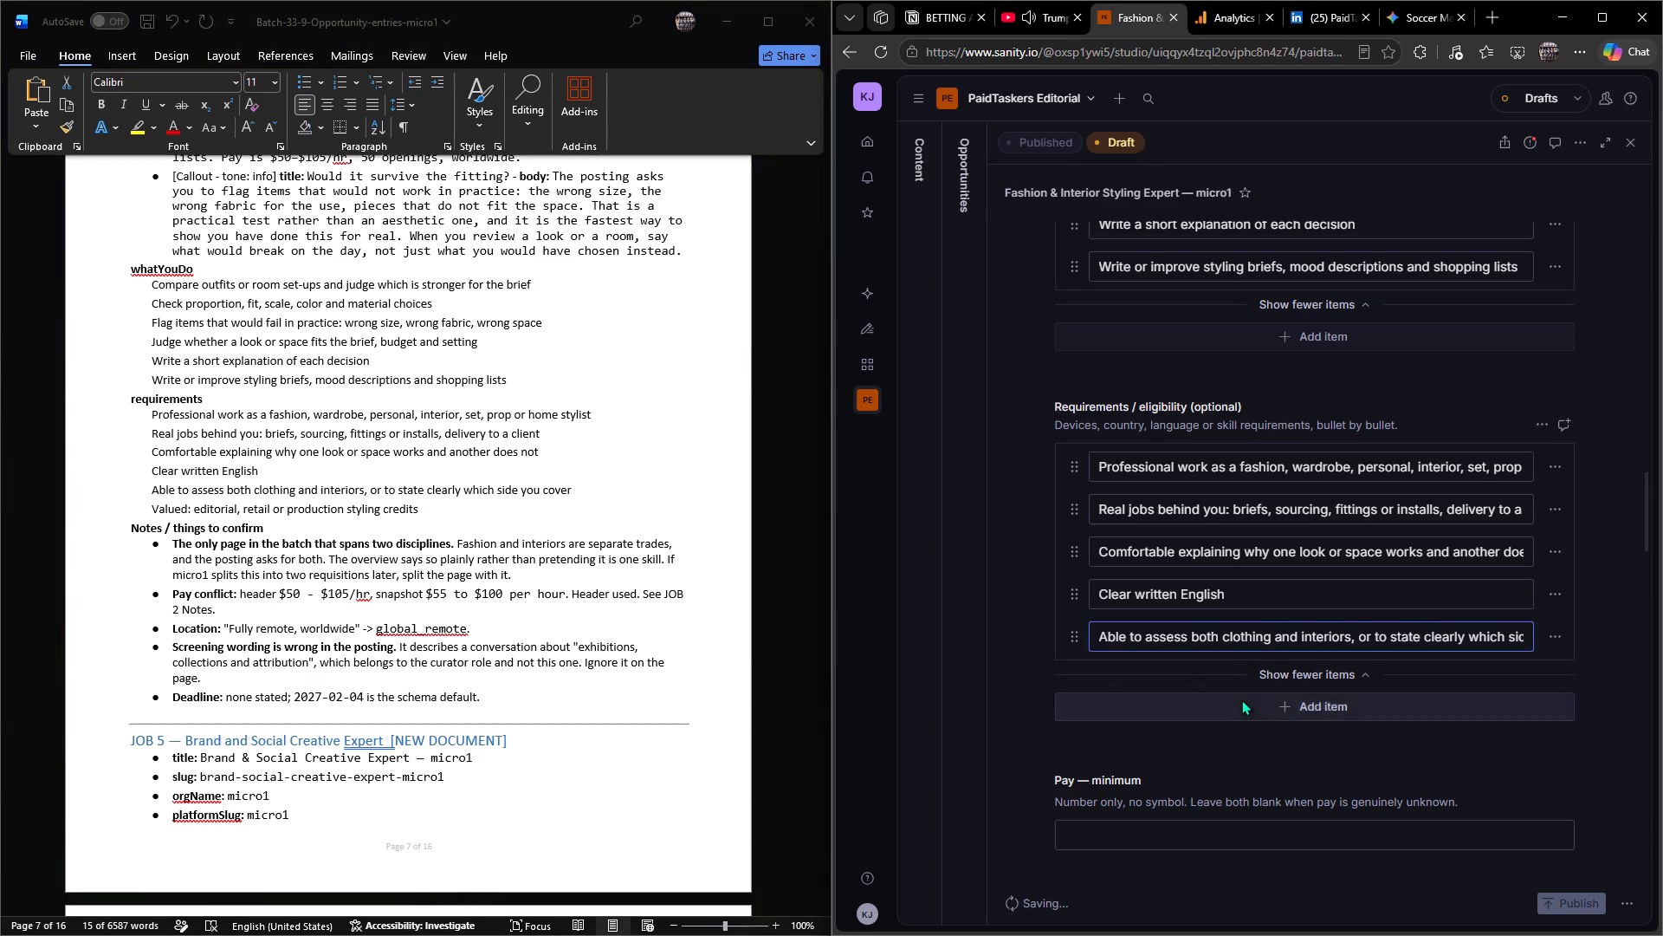
{"action": "left_click", "coordinate": [359, 524]}
{"action": "left_click", "coordinate": [445, 517]}
{"action": "left_click_drag", "start_coordinate": [461, 511], "coordinate": [117, 506]}
{"action": "key", "text": "ctrl+c"}
{"action": "left_click", "coordinate": [1129, 680]}
{"action": "key", "text": "ctrl+v"}
{"action": "left_click", "coordinate": [1032, 613]}
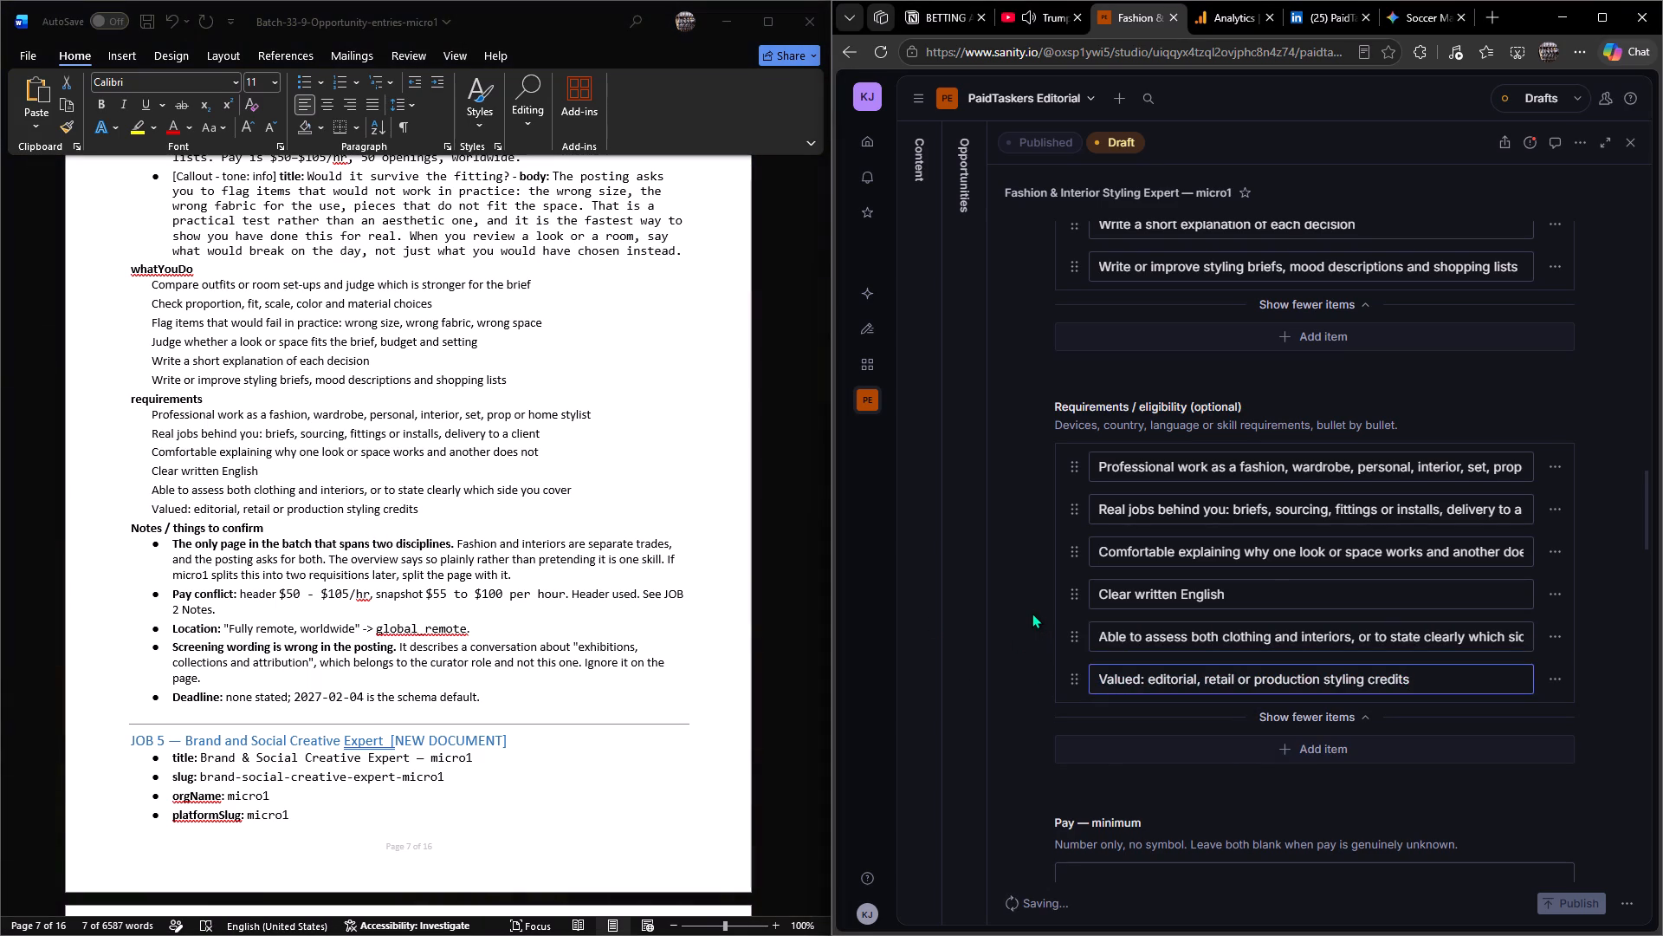
Set Job 4's pay minimum to 50 and pay maximum to 105, following the Word document's payMin and payMax.
{"action": "scroll", "coordinate": [1032, 613], "scroll_direction": "down", "scroll_amount": 5}
{"action": "left_click", "coordinate": [1131, 453]}
{"action": "scroll", "coordinate": [455, 477], "scroll_direction": "up", "scroll_amount": 2}
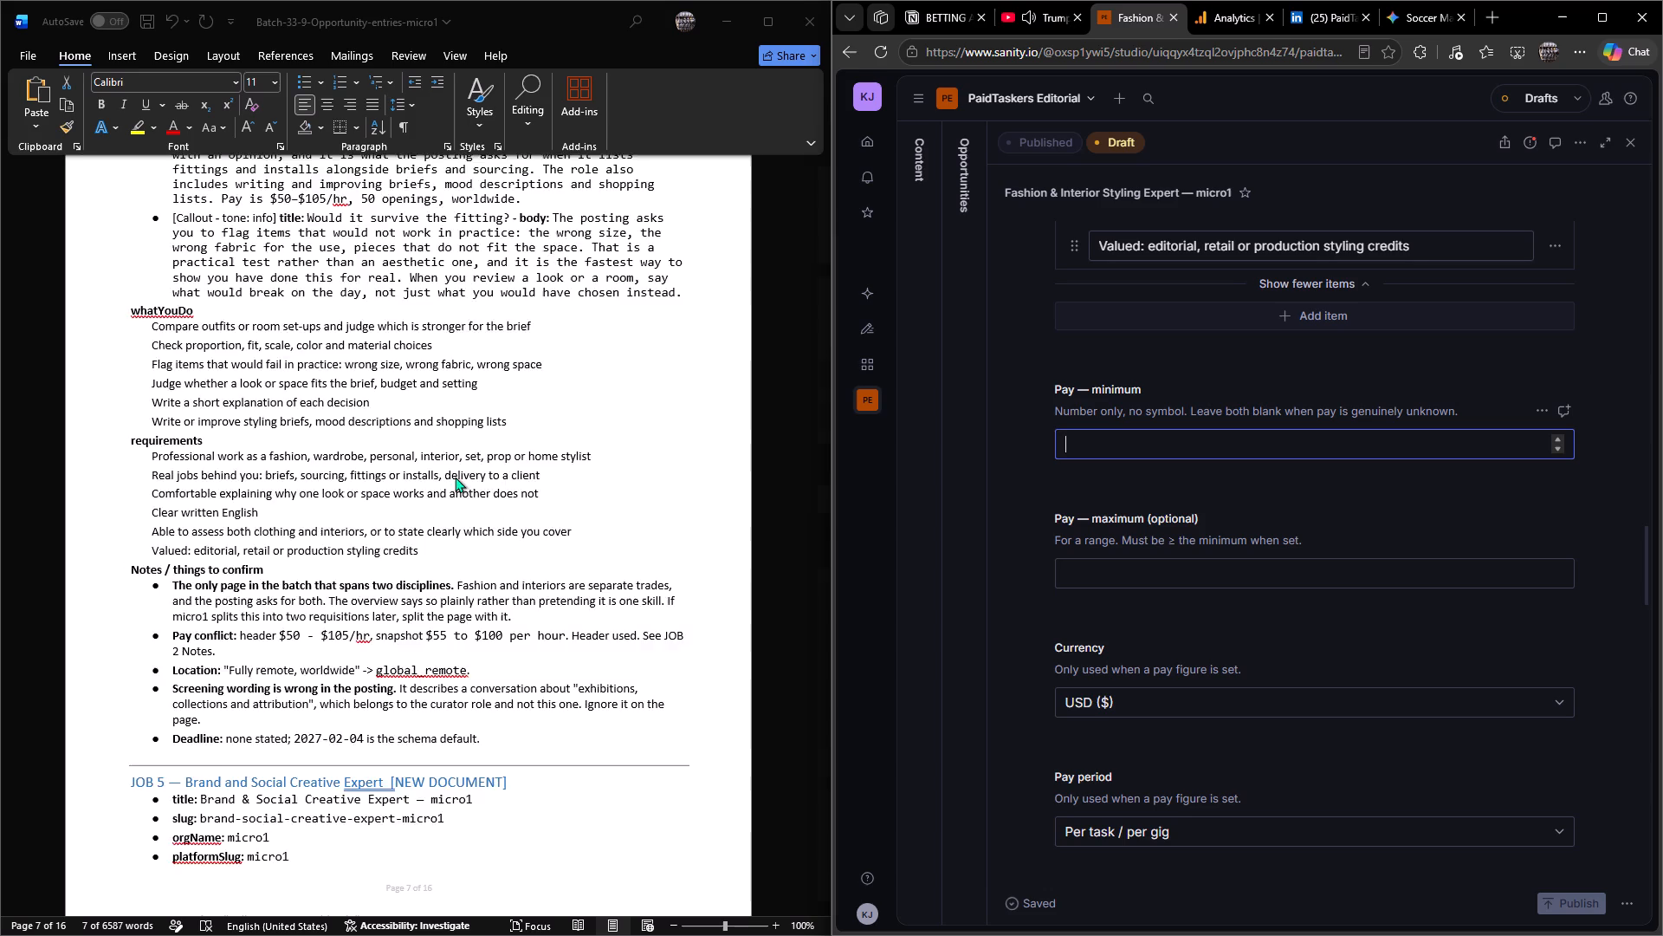
{"action": "scroll", "coordinate": [455, 477], "scroll_direction": "up", "scroll_amount": 16}
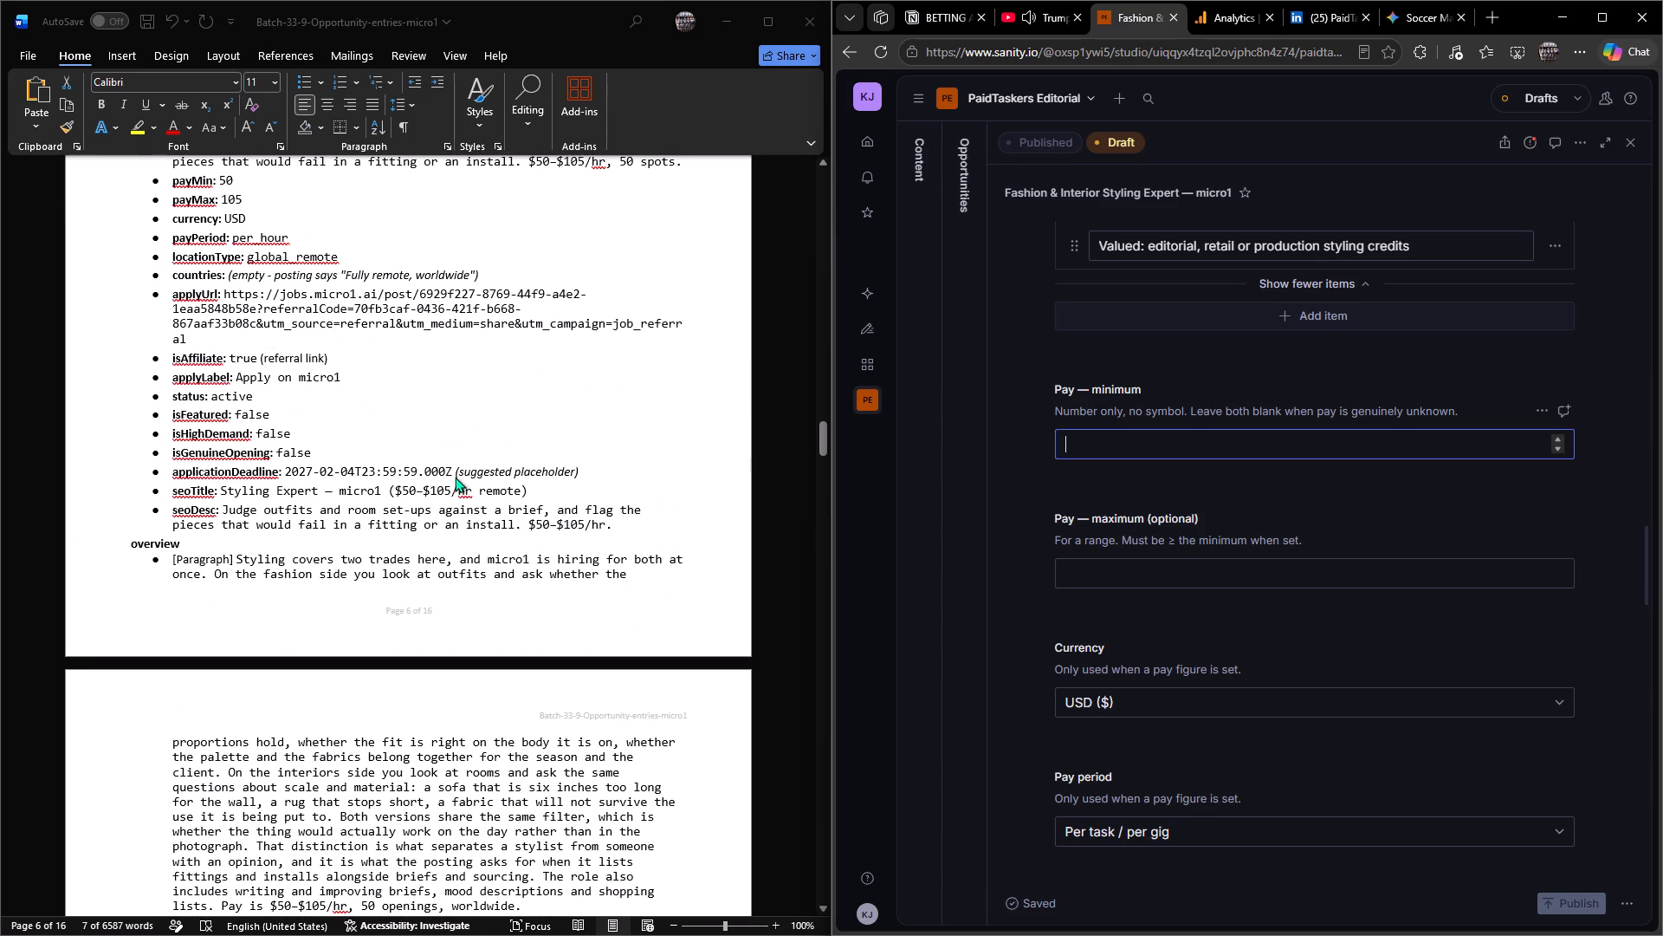
{"action": "type", "text": "50"}
{"action": "left_click", "coordinate": [1242, 577]}
{"action": "type", "text": "105"}
Set the pay period to Per hour.
{"action": "scroll", "coordinate": [1242, 577], "scroll_direction": "down", "scroll_amount": 3}
{"action": "left_click", "coordinate": [1269, 569]}
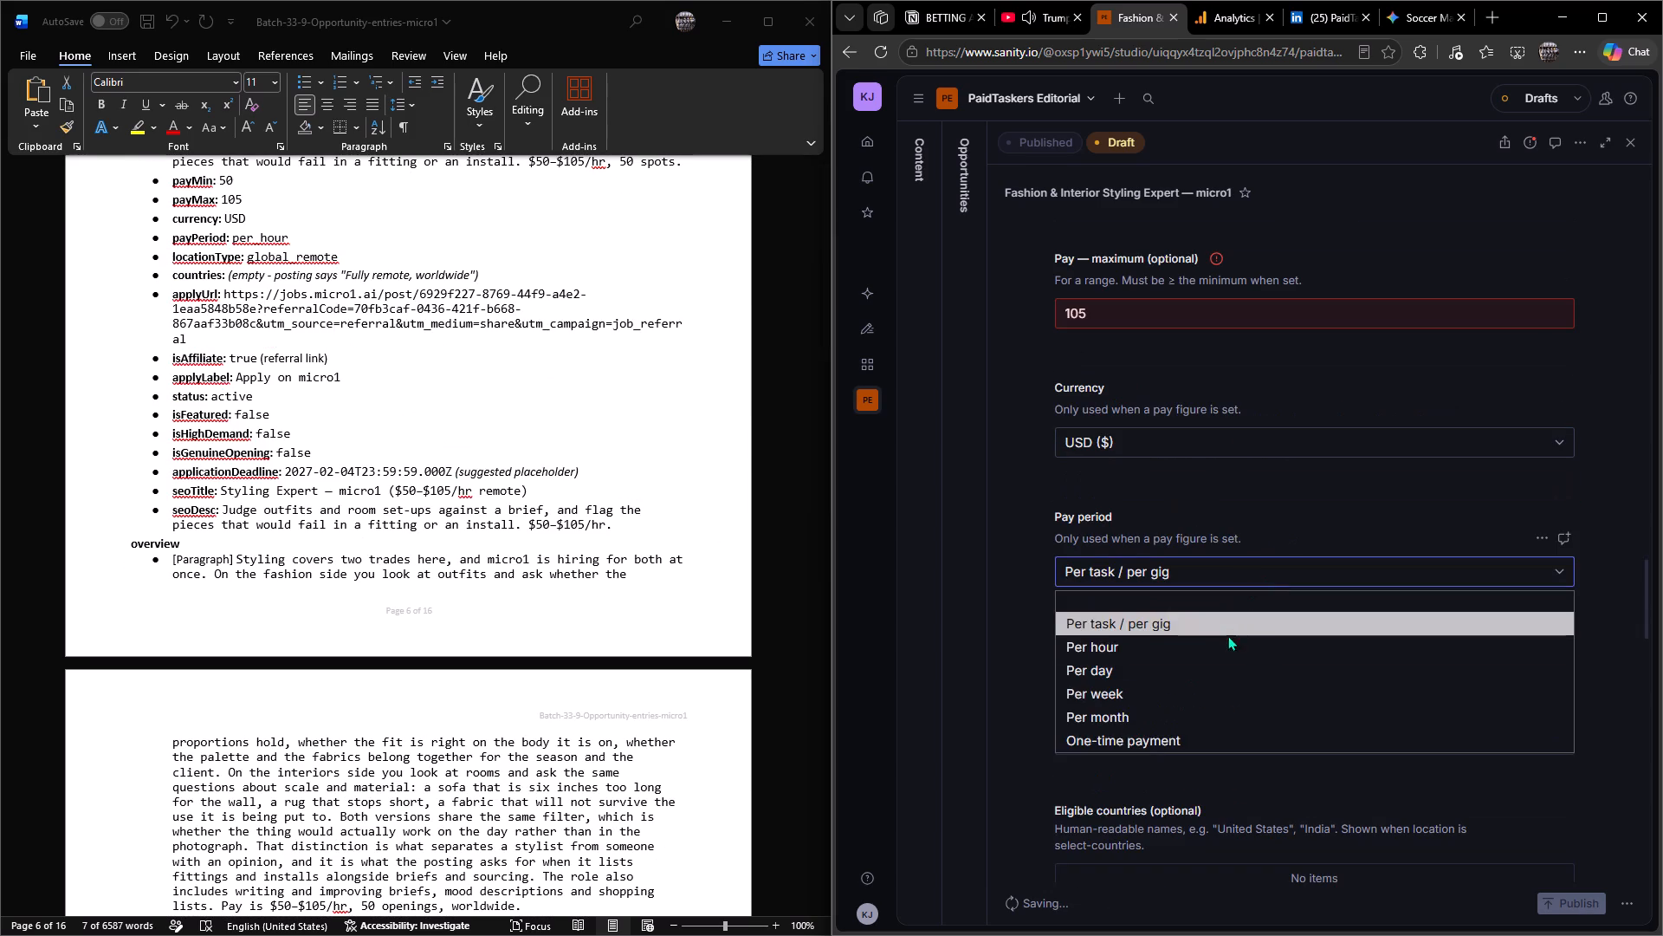
{"action": "left_click", "coordinate": [1224, 644]}
Fill the Apply URL with Job 4's applyUrl link from Word and turn on the Affiliate link option.
{"action": "scroll", "coordinate": [1115, 694], "scroll_direction": "down", "scroll_amount": 2}
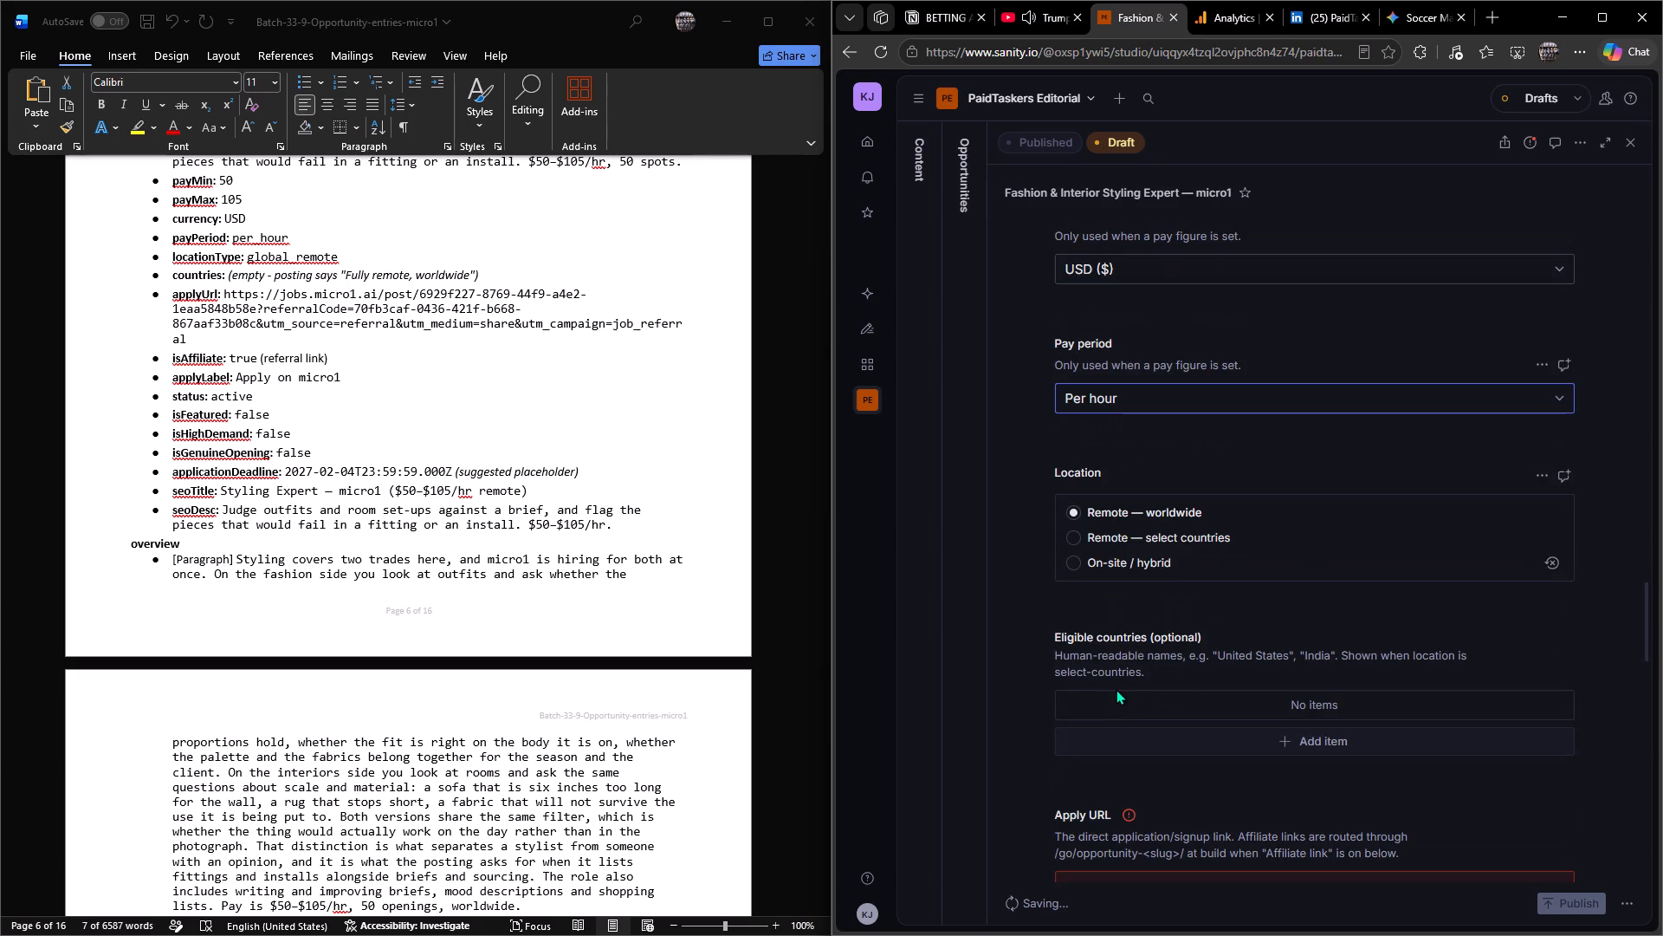
{"action": "scroll", "coordinate": [1187, 714], "scroll_direction": "down", "scroll_amount": 4}
{"action": "left_click", "coordinate": [1228, 543]}
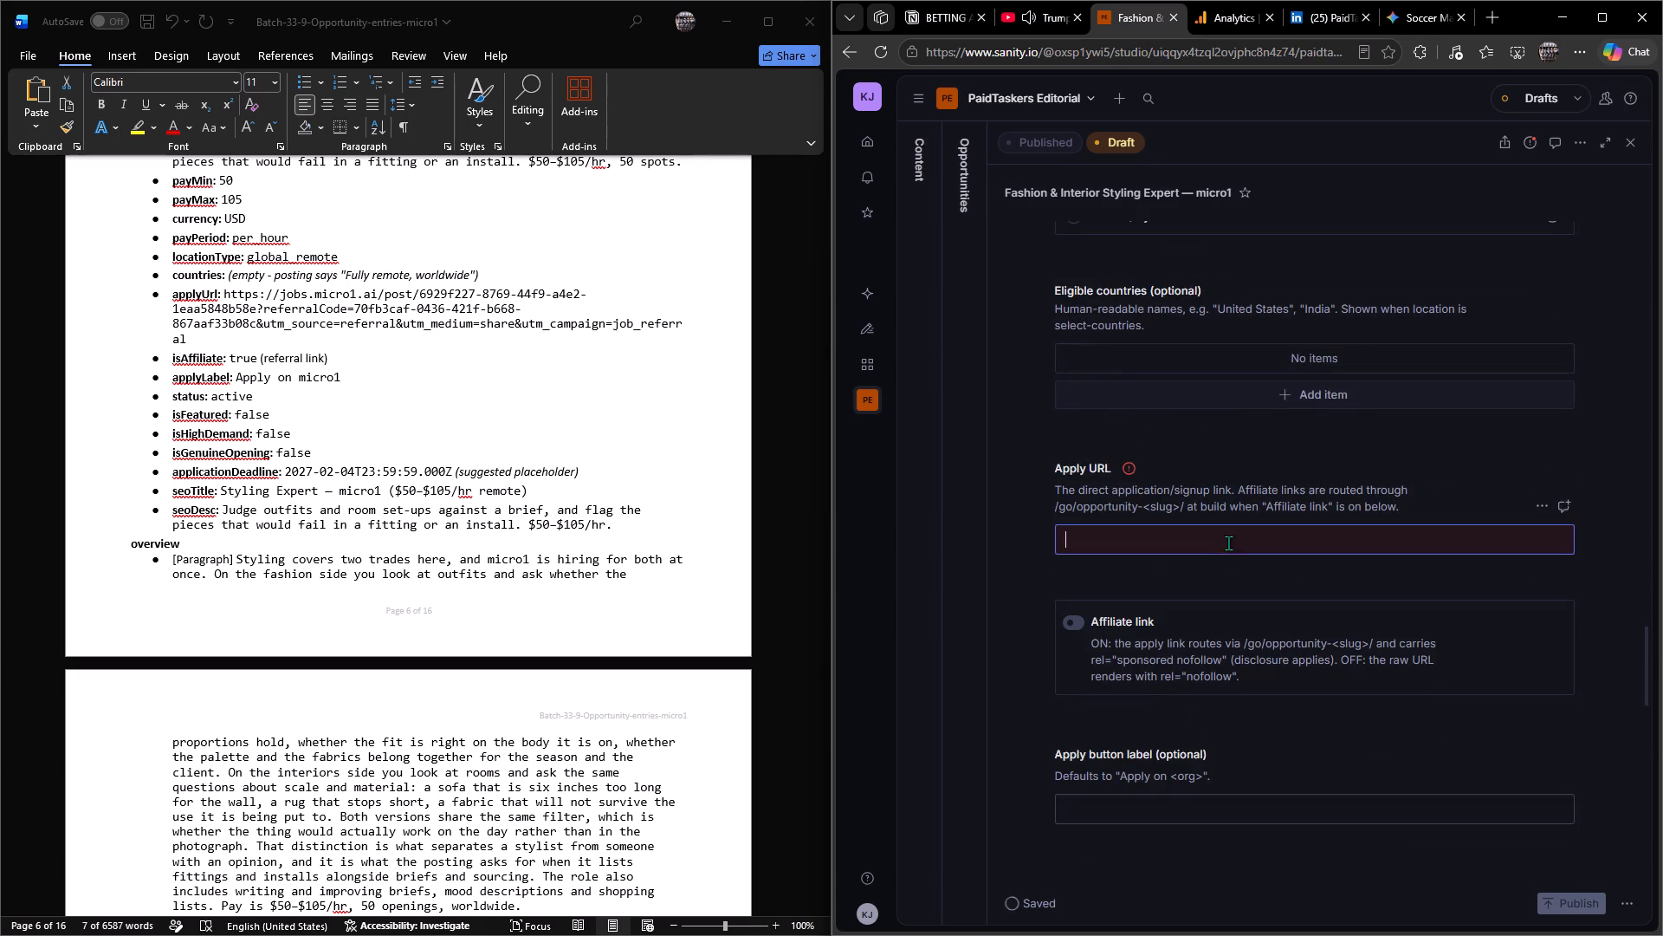
{"action": "left_click", "coordinate": [364, 392]}
{"action": "left_click", "coordinate": [223, 343]}
{"action": "left_click_drag", "start_coordinate": [230, 342], "coordinate": [228, 322]}
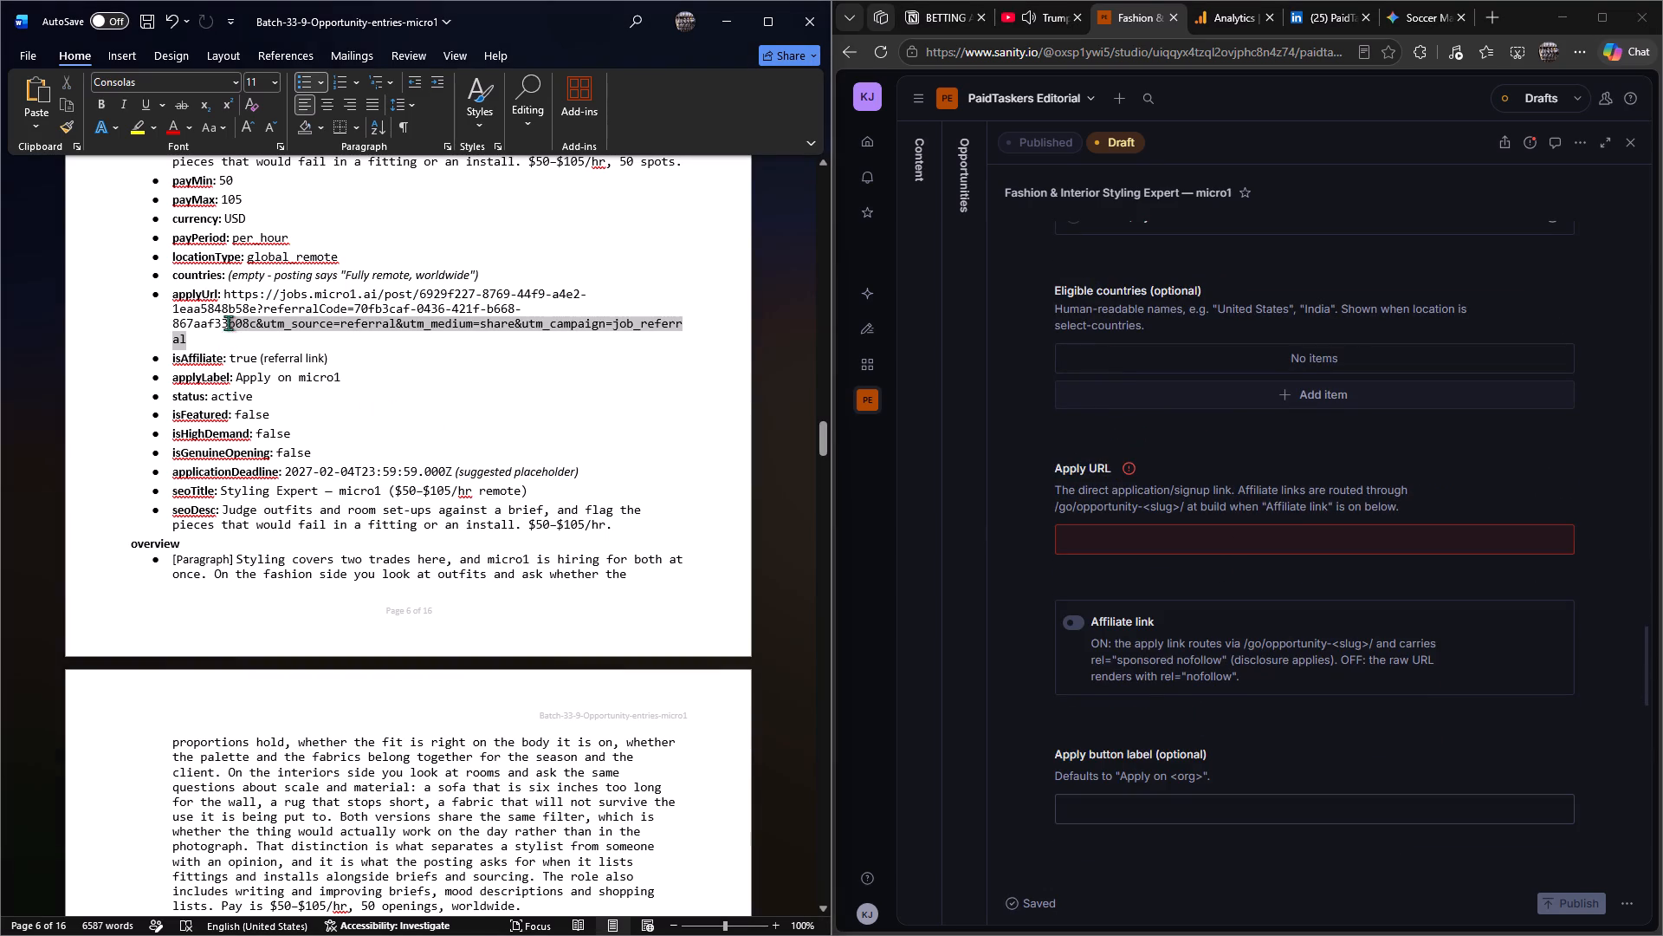
{"action": "left_click_drag", "start_coordinate": [228, 322], "coordinate": [223, 300]}
{"action": "key", "text": "ctrl+c"}
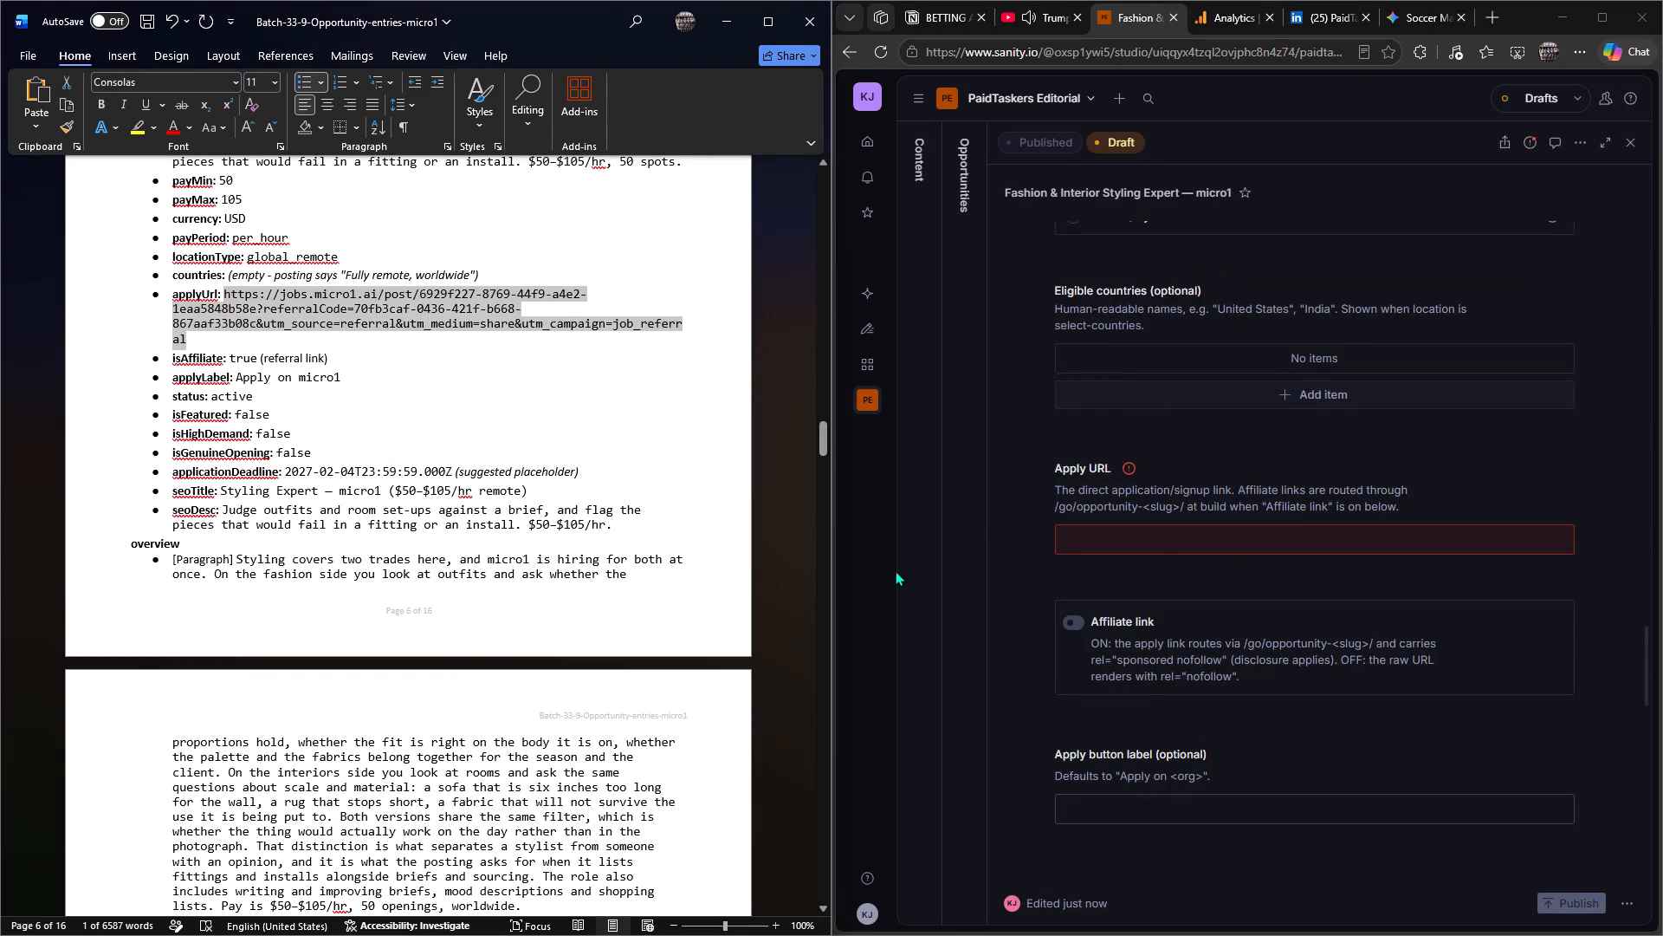
{"action": "left_click", "coordinate": [1160, 544]}
{"action": "key", "text": "ctrl+v"}
{"action": "left_click", "coordinate": [1070, 624]}
Set the application deadline to December 31, 2026 using the date picker.
{"action": "scroll", "coordinate": [1070, 624], "scroll_direction": "down", "scroll_amount": 5}
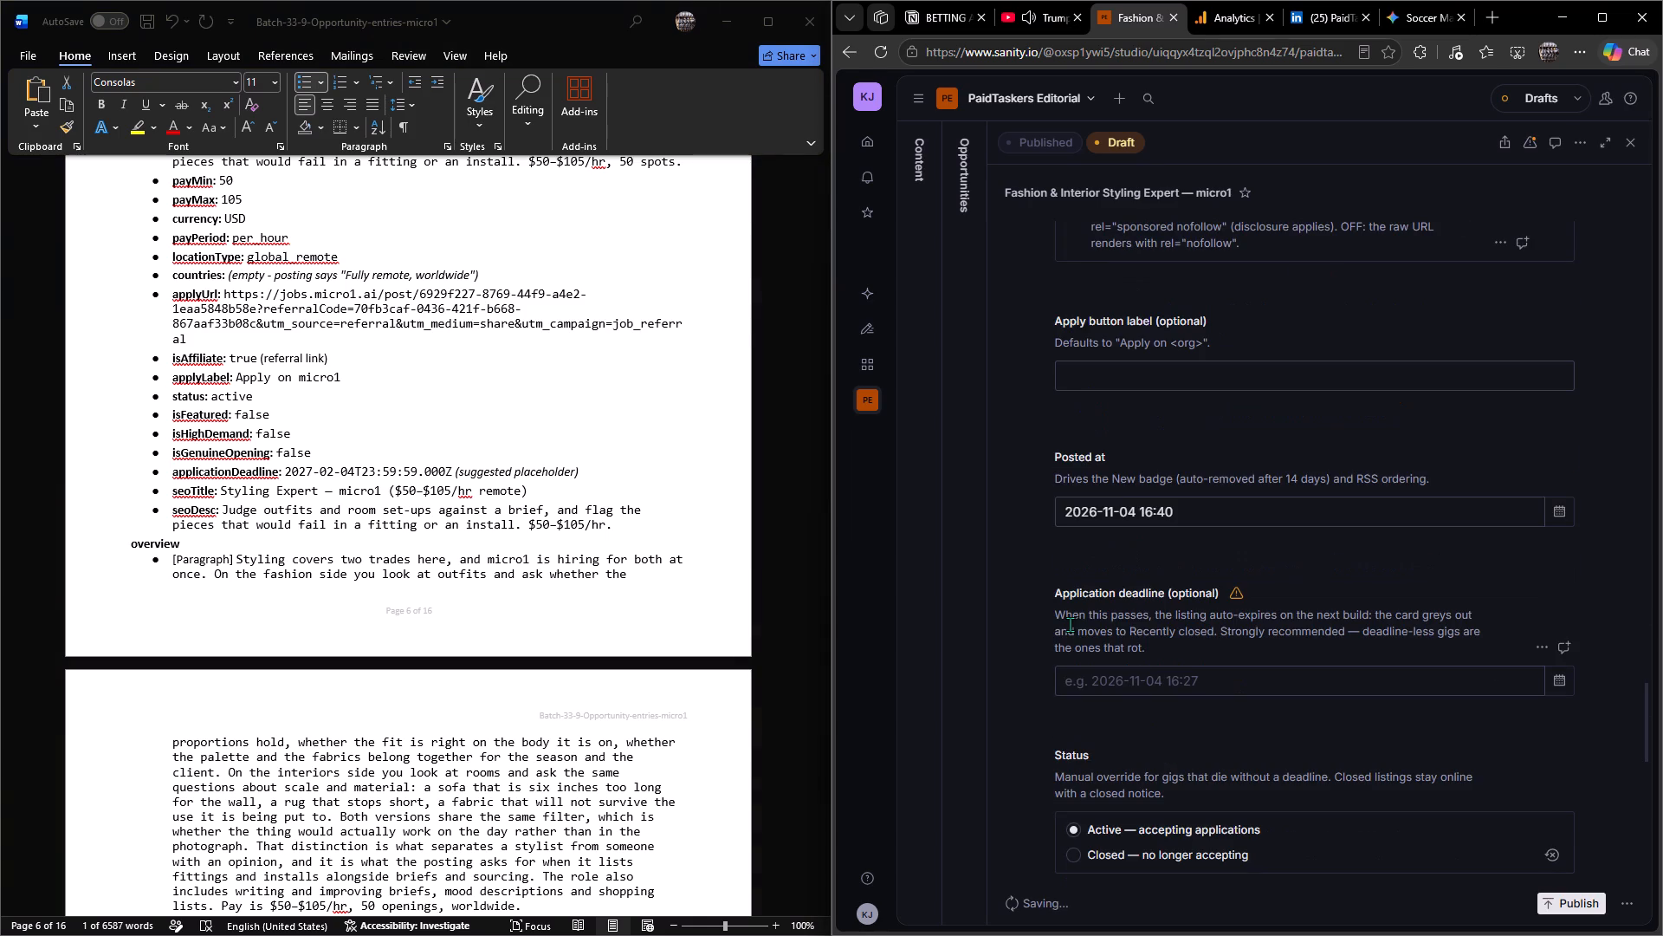
{"action": "left_click", "coordinate": [1563, 685]}
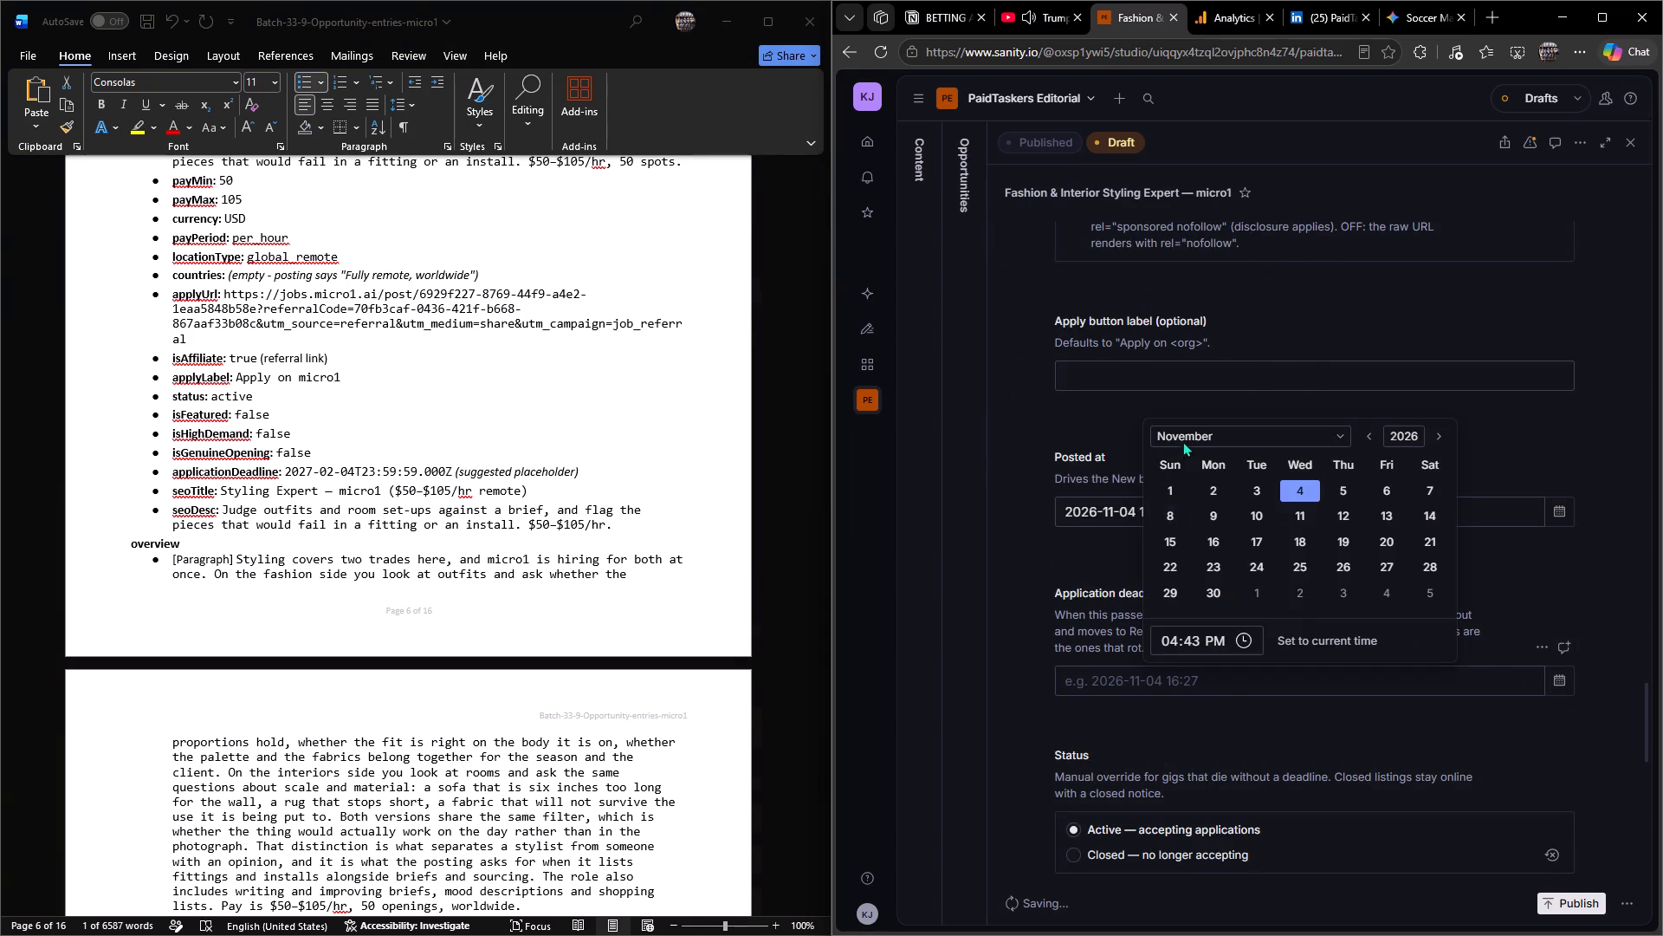
{"action": "left_click", "coordinate": [1190, 436]}
{"action": "left_click", "coordinate": [1231, 687]}
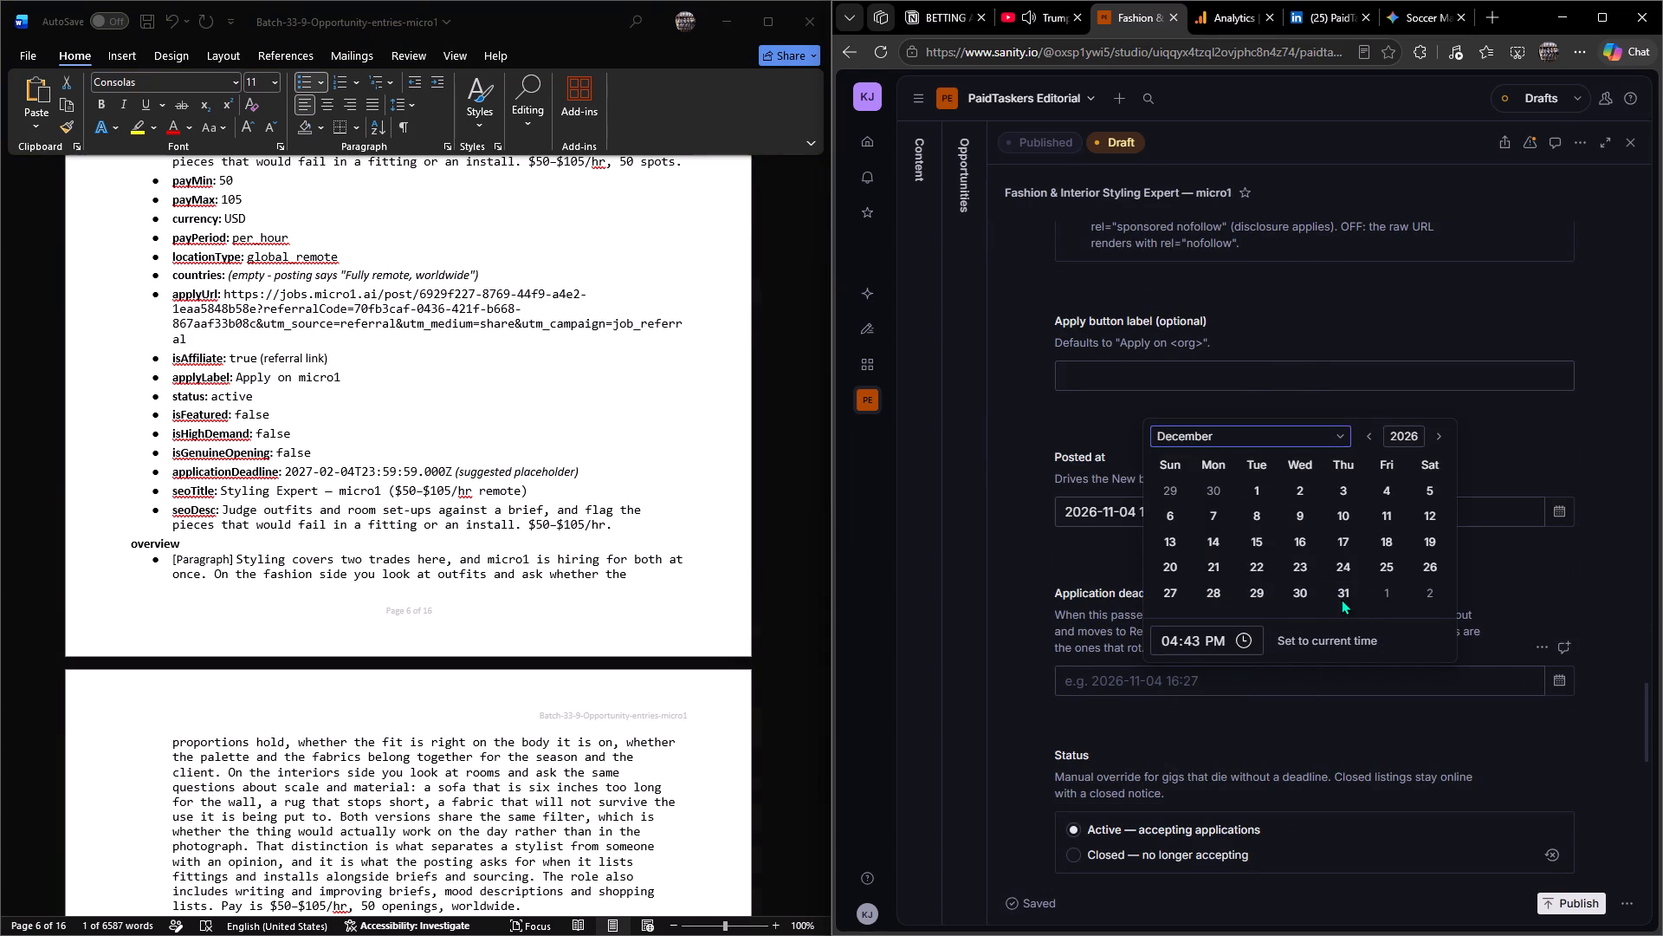
{"action": "left_click", "coordinate": [1341, 599]}
{"action": "left_click", "coordinate": [1032, 543]}
Go to the SEO Title and SEO Description fields of Job 4's listing.
{"action": "scroll", "coordinate": [1032, 543], "scroll_direction": "down", "scroll_amount": 8}
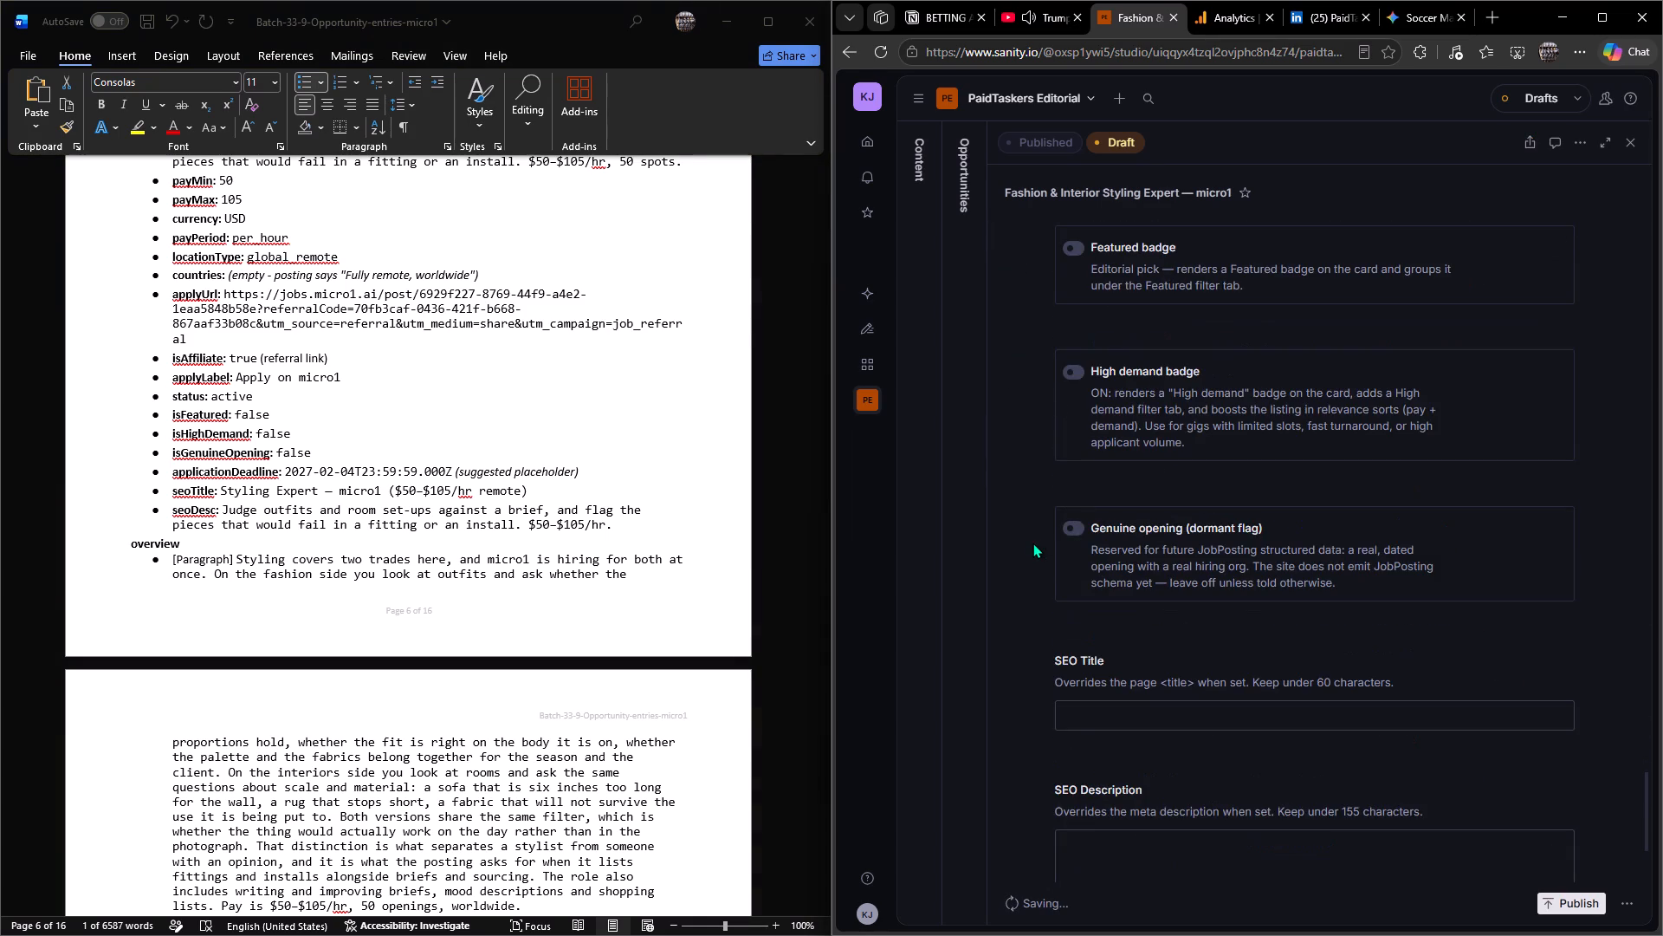
{"action": "scroll", "coordinate": [1076, 570], "scroll_direction": "down", "scroll_amount": 2}
{"action": "left_click", "coordinate": [1108, 553]}
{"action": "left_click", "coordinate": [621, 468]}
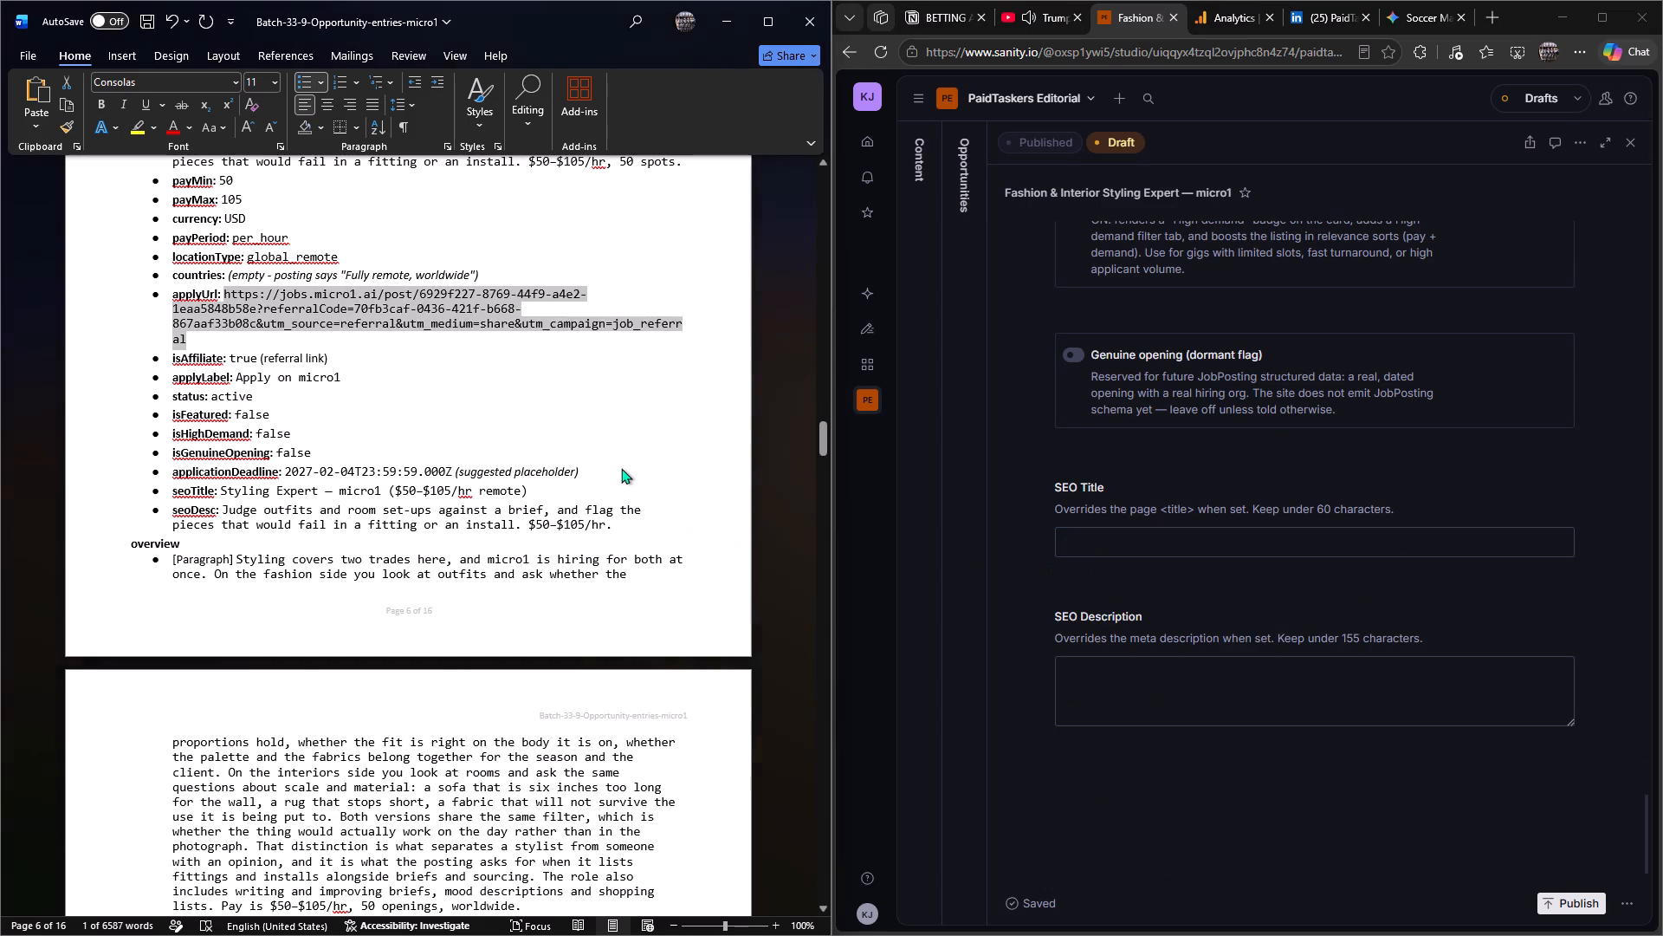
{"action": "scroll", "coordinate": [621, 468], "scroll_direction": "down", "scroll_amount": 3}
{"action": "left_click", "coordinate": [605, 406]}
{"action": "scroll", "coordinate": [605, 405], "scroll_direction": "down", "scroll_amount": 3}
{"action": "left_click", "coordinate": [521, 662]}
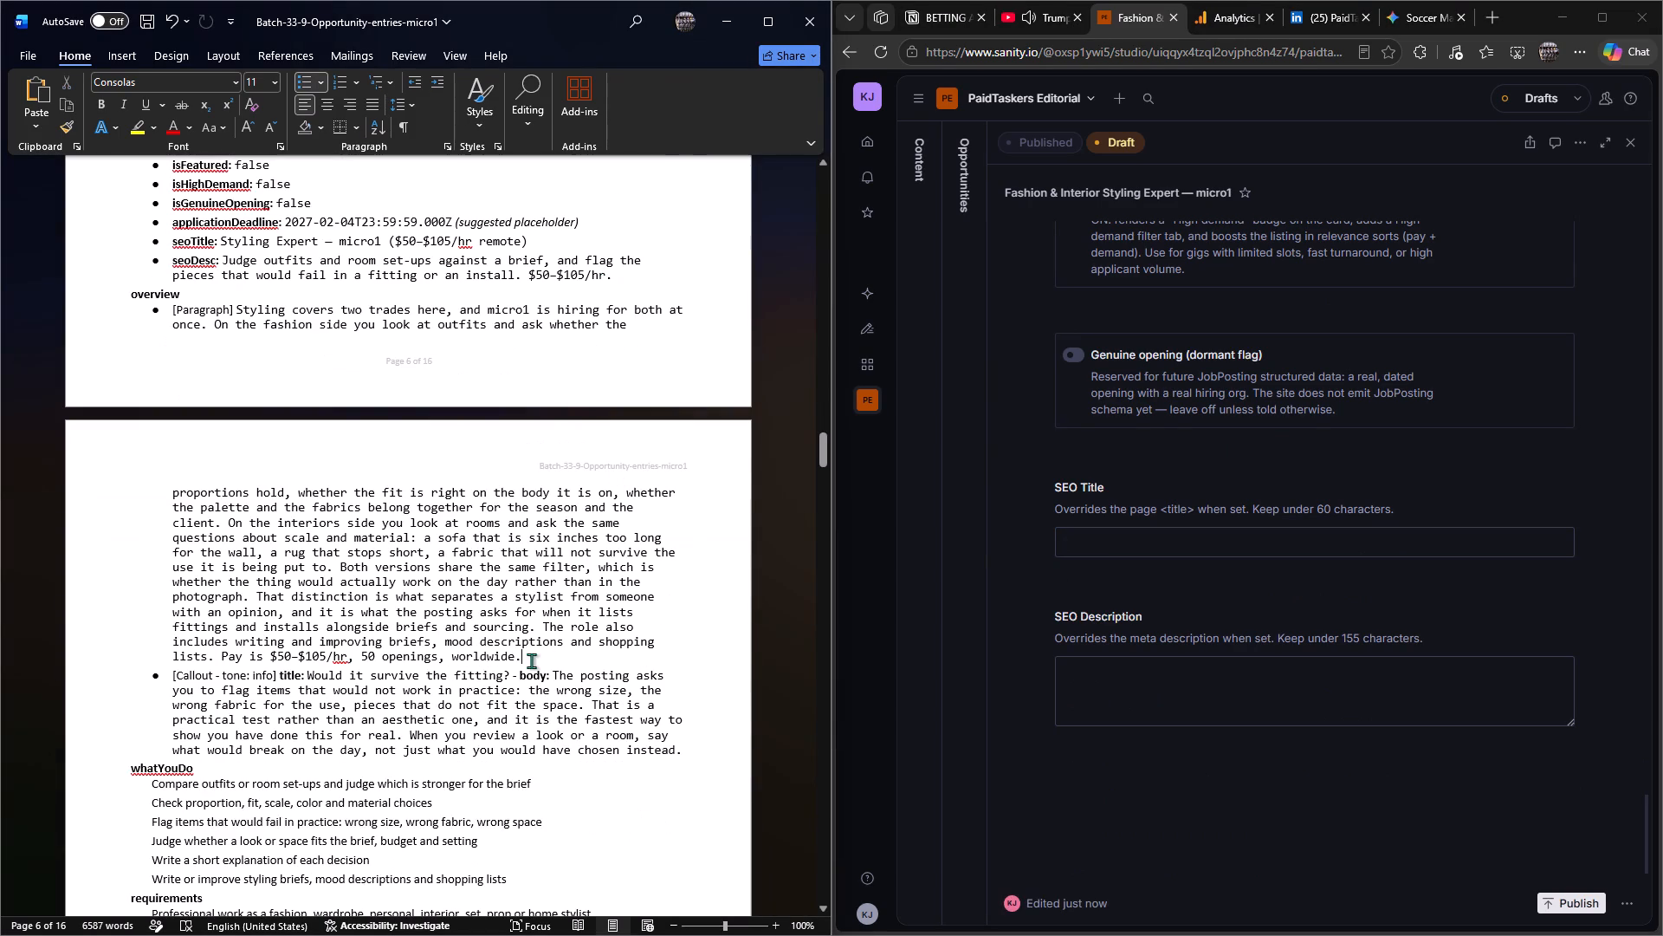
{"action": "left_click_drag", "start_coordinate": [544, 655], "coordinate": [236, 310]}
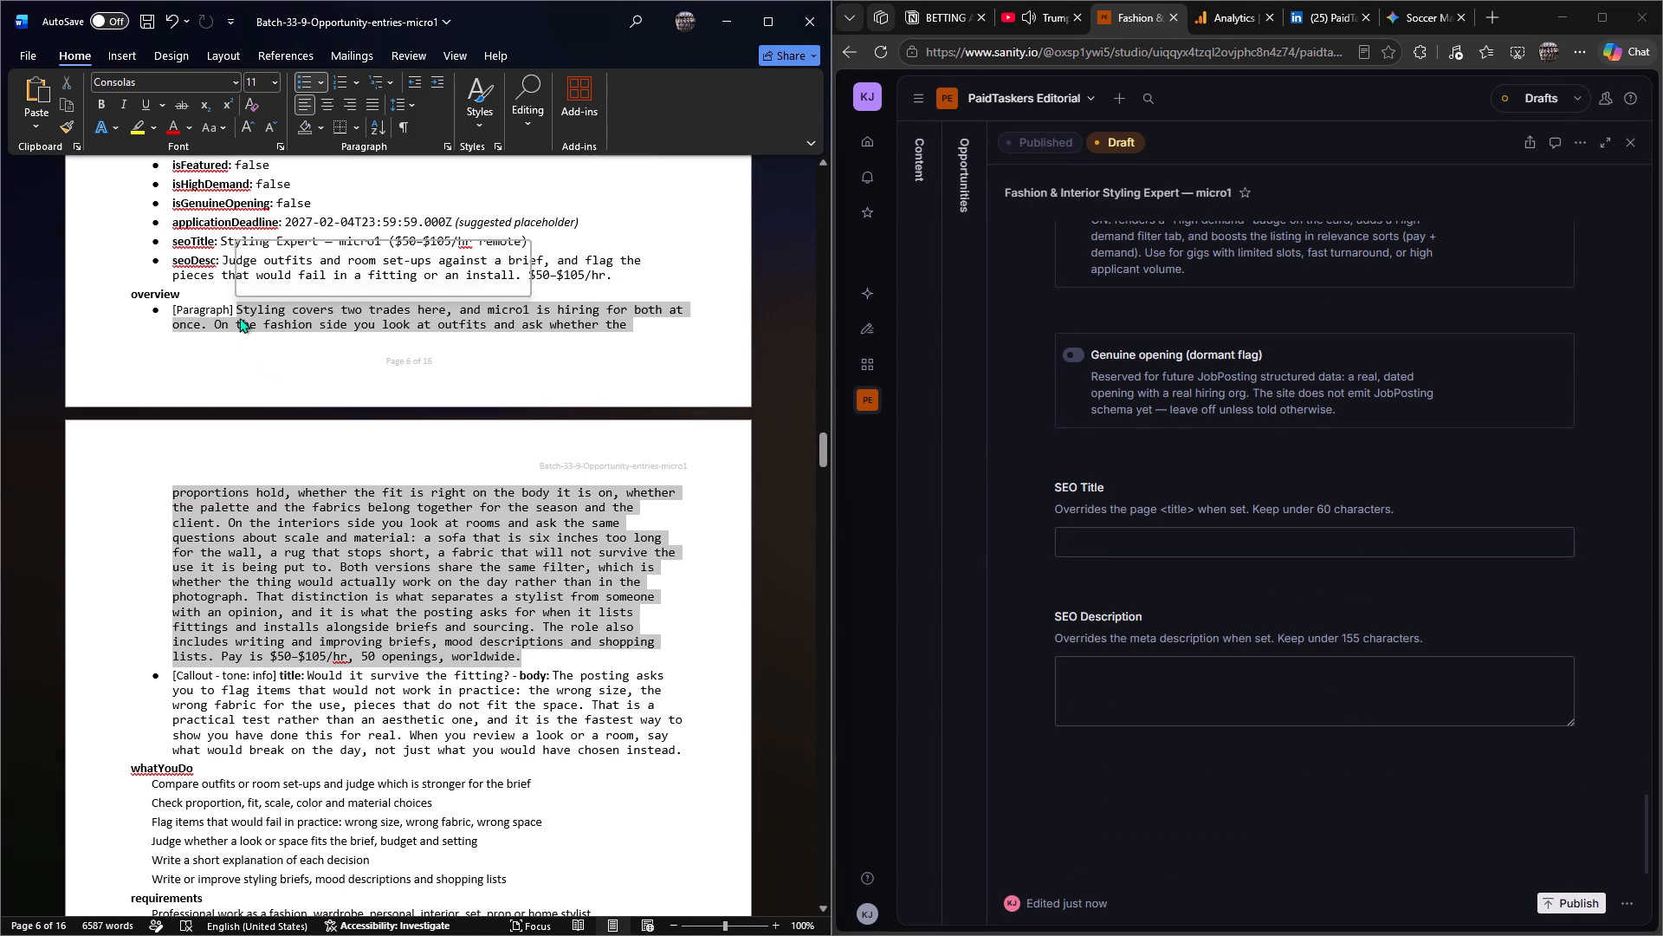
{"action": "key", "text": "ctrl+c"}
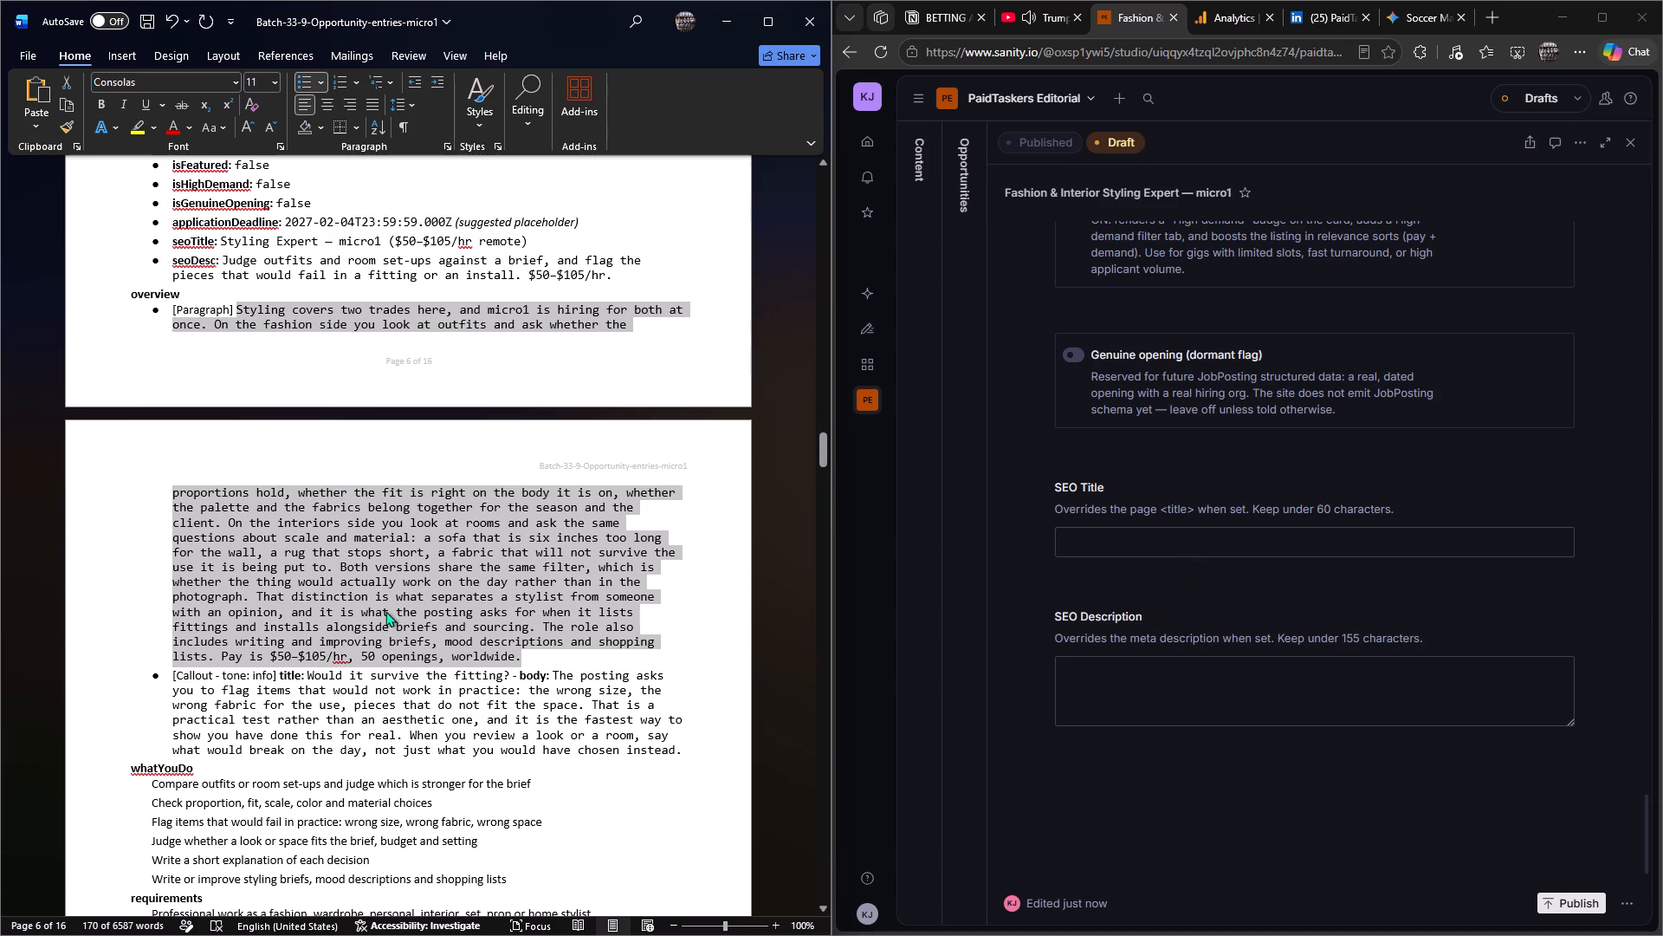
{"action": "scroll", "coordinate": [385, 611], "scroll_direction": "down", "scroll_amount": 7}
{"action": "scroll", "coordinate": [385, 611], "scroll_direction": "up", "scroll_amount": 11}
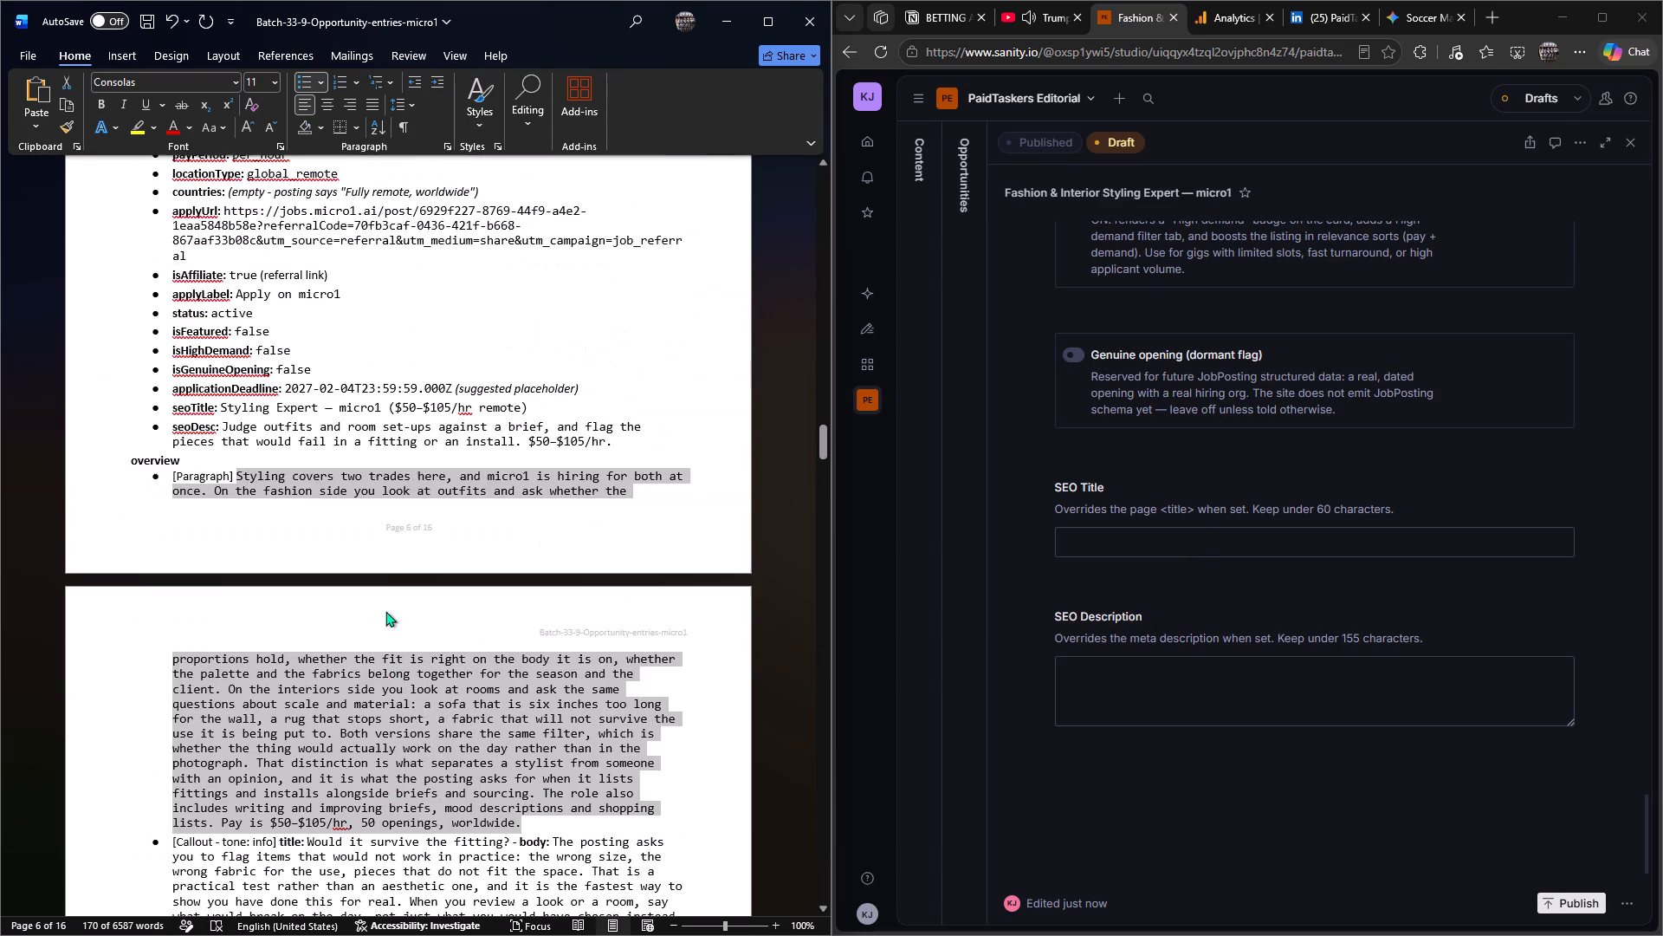
Fill Job 4's SEO Title with "Styling Expert — micro1" from Word's seoTitle, leaving out the pay range.
{"action": "left_click", "coordinate": [422, 457]}
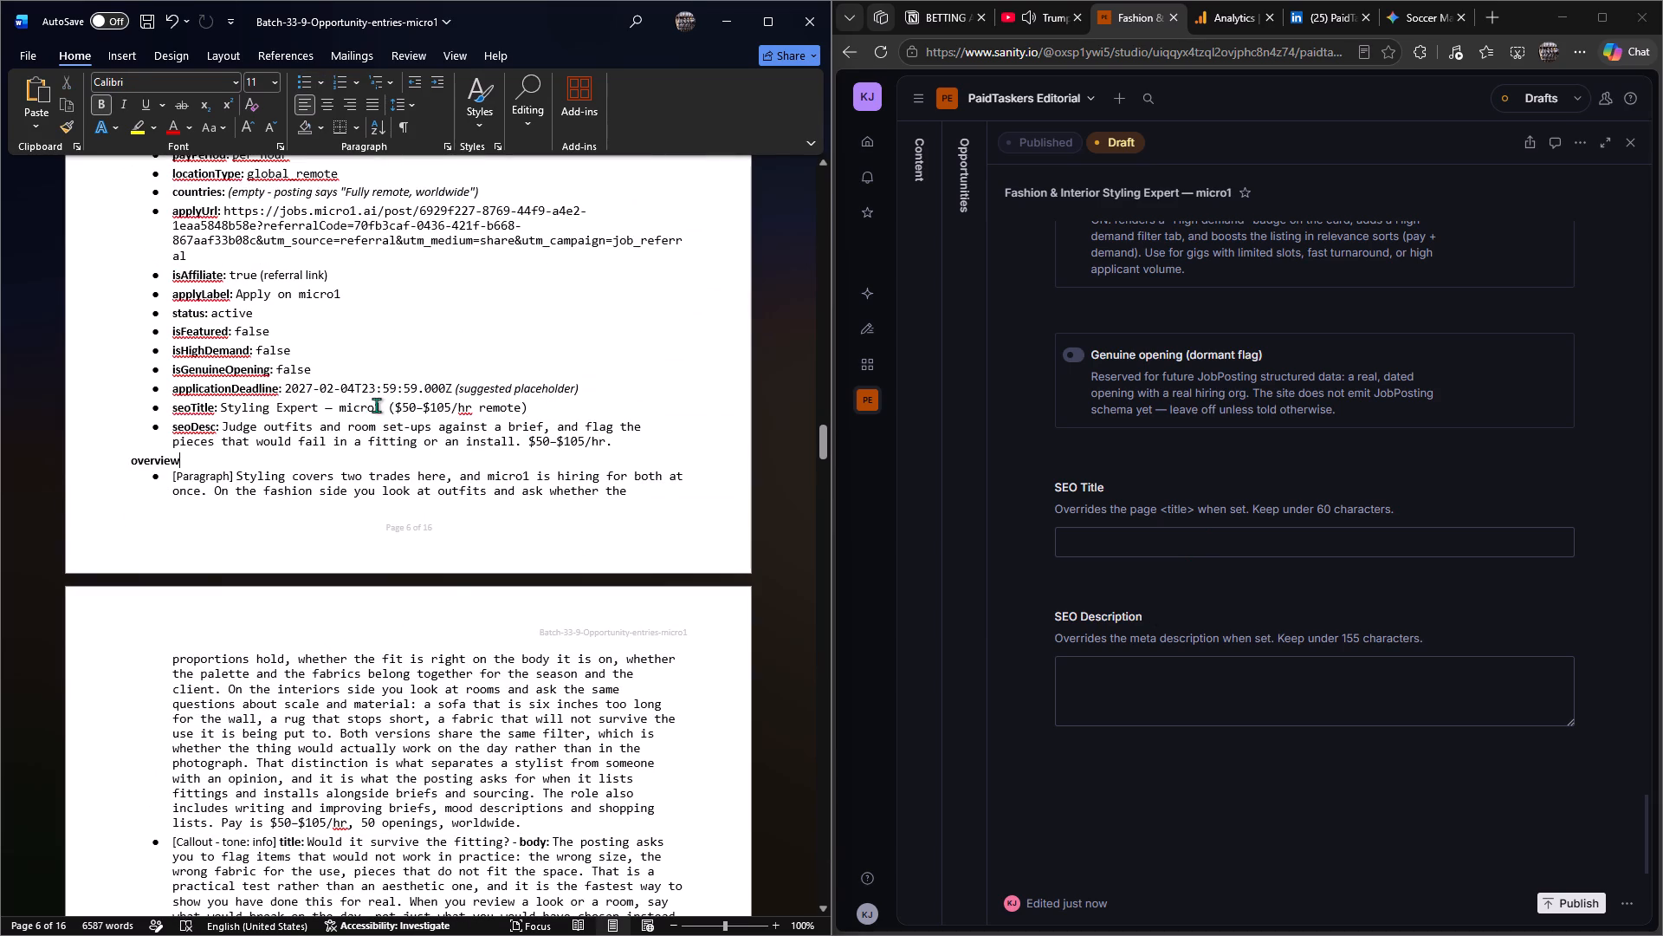
{"action": "left_click_drag", "start_coordinate": [383, 405], "coordinate": [259, 413]}
{"action": "key", "text": "ctrl+c"}
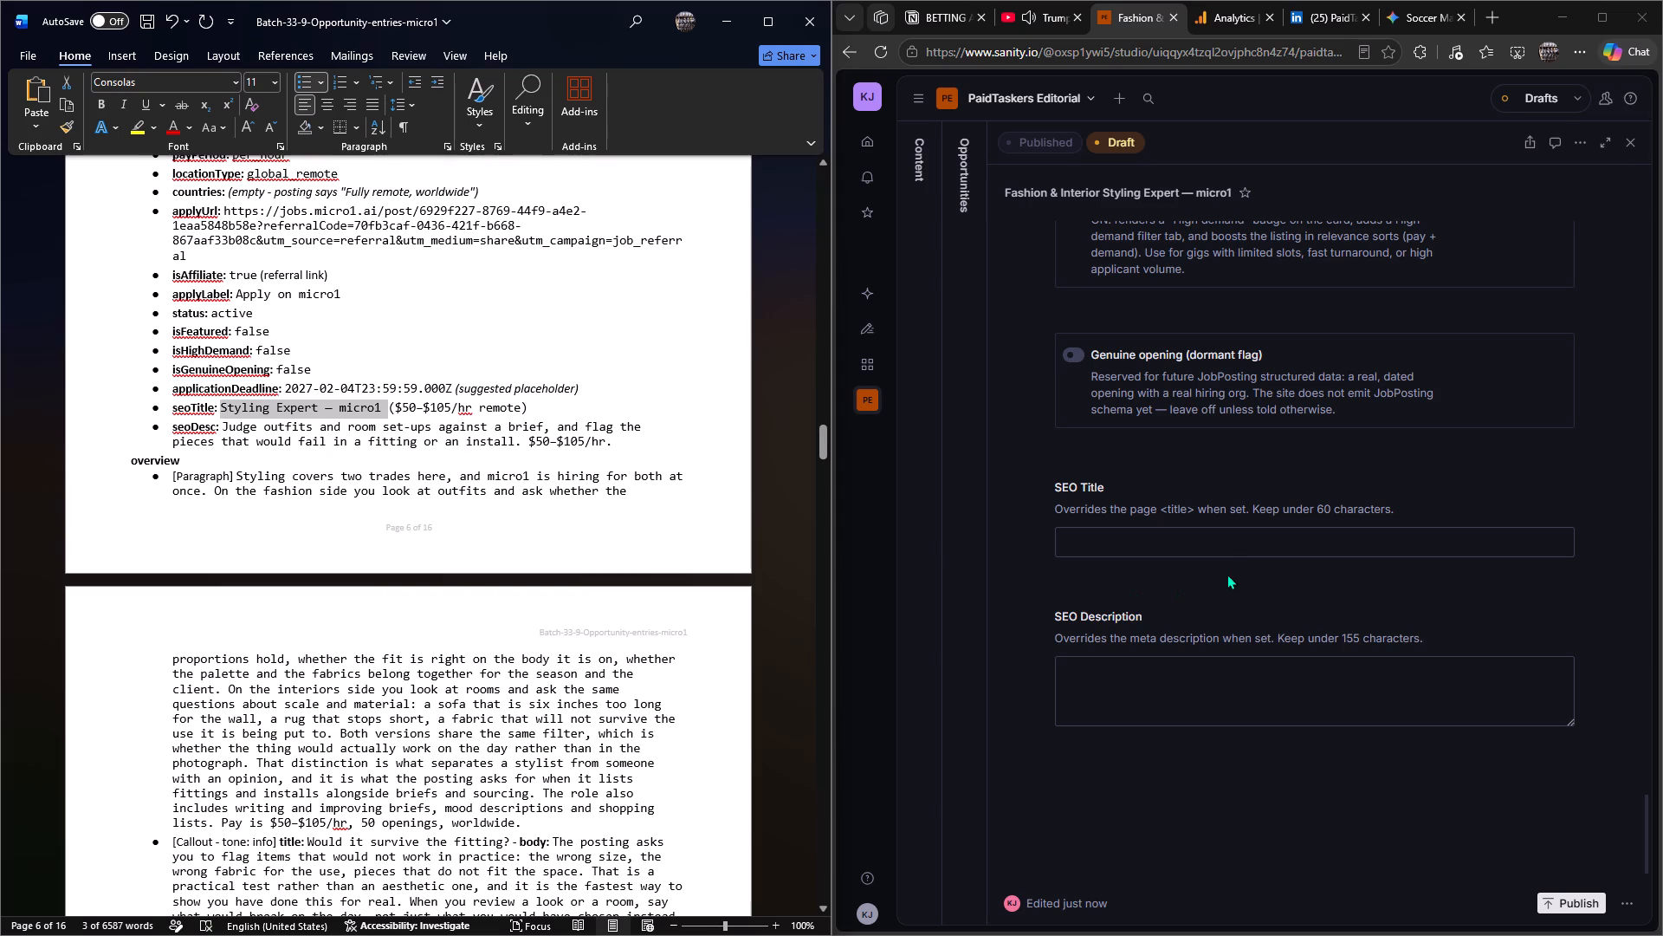
{"action": "left_click", "coordinate": [1240, 551]}
{"action": "key", "text": "ctrl+v"}
Fill the SEO Description with Job 4's seoDesc sentence from Word, ending at "an install." and leaving out the pay range.
{"action": "left_click", "coordinate": [1158, 680]}
{"action": "left_click", "coordinate": [440, 480]}
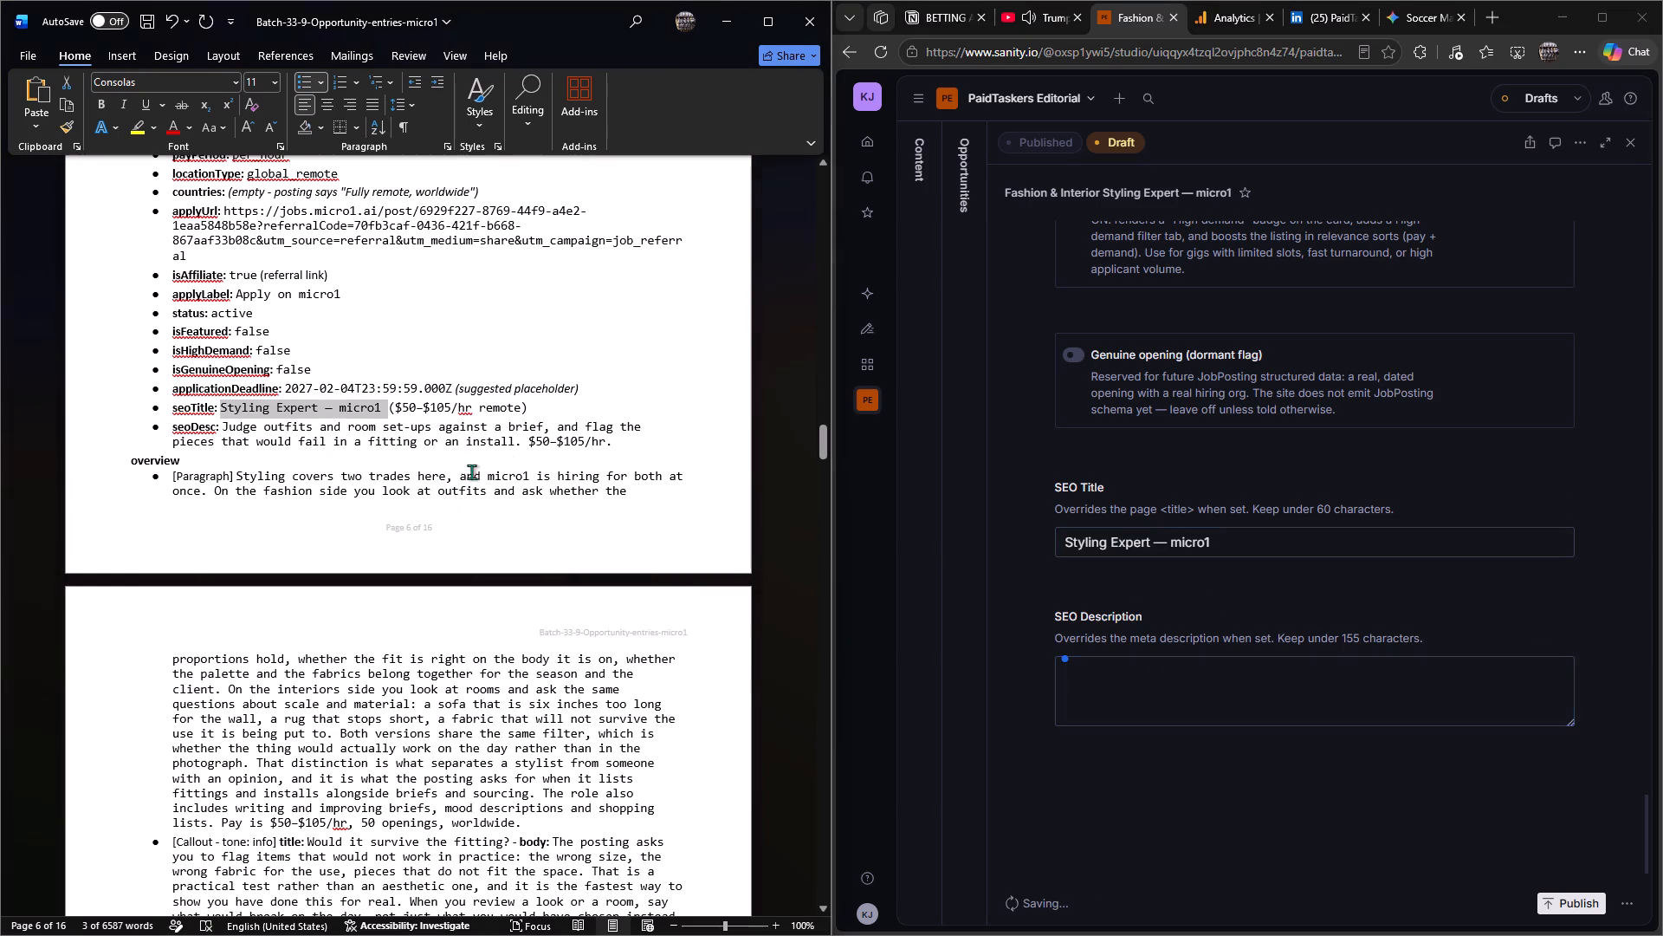
{"action": "left_click", "coordinate": [540, 458]}
{"action": "left_click_drag", "start_coordinate": [626, 439], "coordinate": [536, 437]}
{"action": "left_click", "coordinate": [525, 439]}
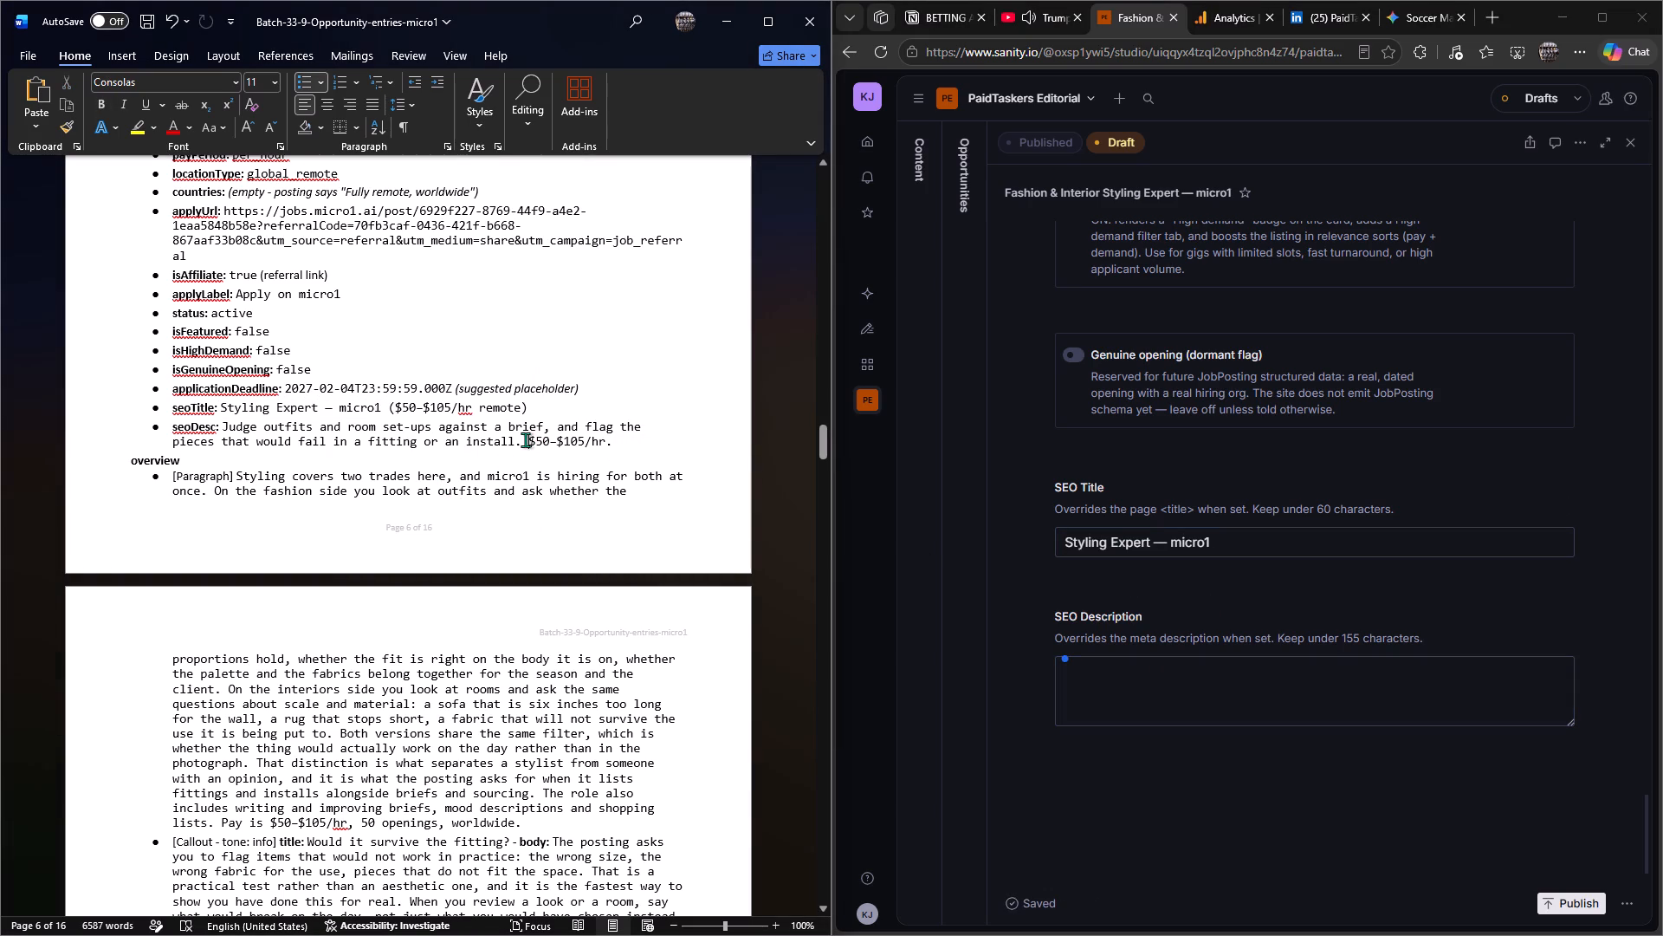
{"action": "left_click_drag", "start_coordinate": [525, 439], "coordinate": [249, 430]}
{"action": "key", "text": "ctrl+c"}
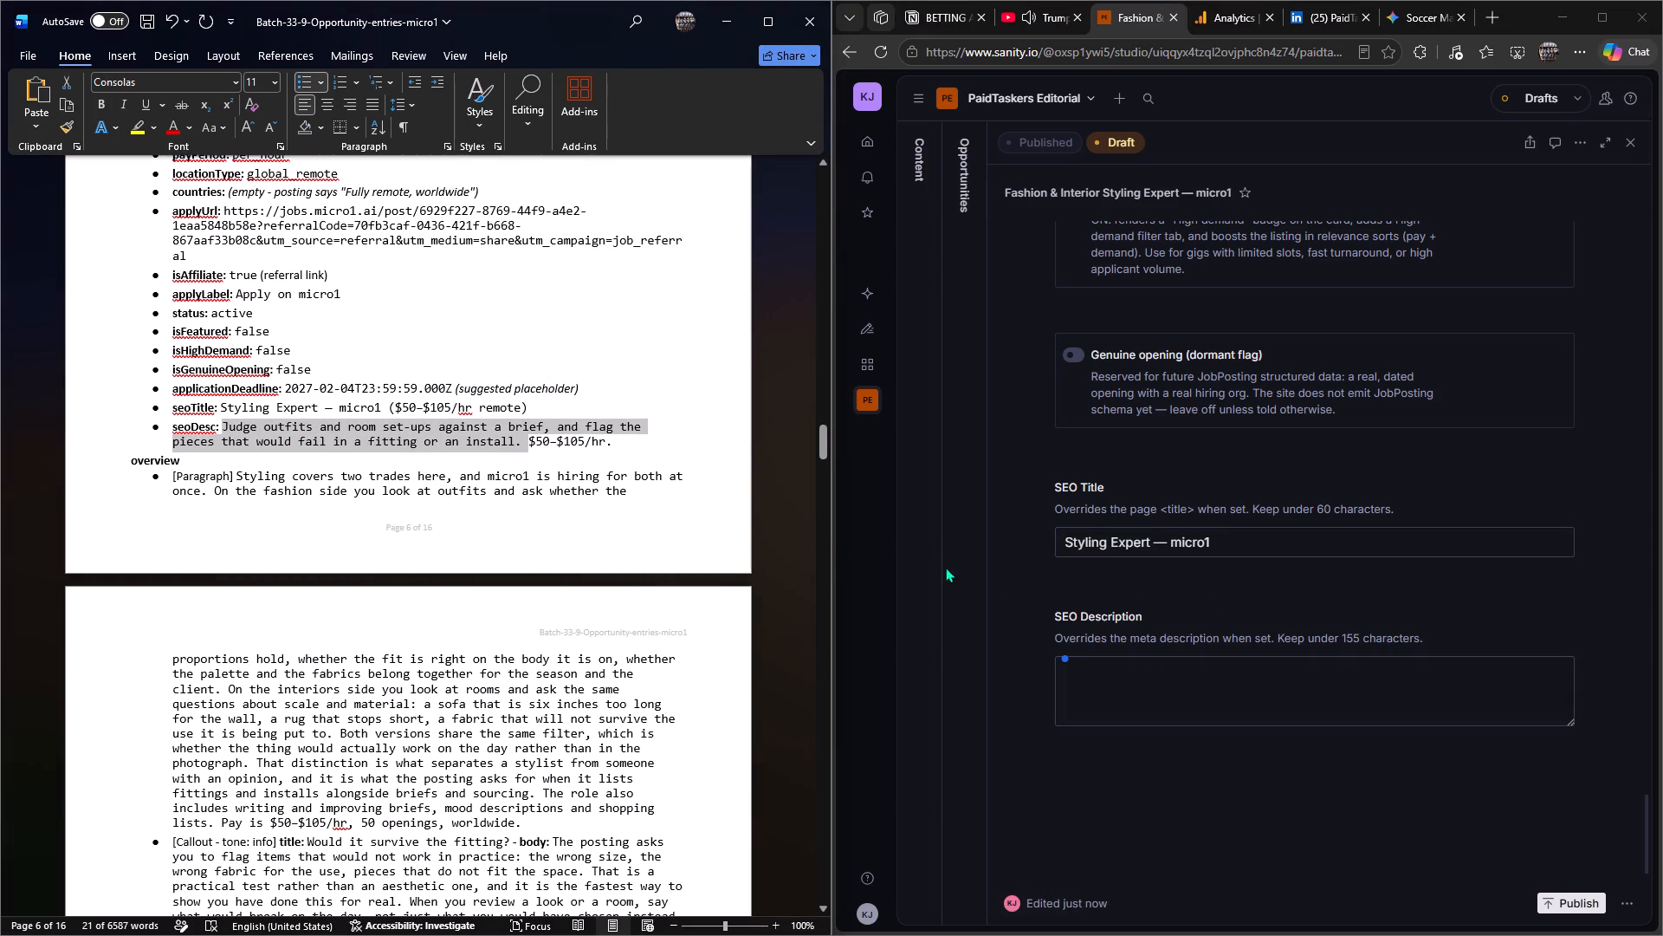
{"action": "left_click", "coordinate": [1158, 672]}
{"action": "key", "text": "ctrl+v"}
{"action": "left_click", "coordinate": [1128, 803]}
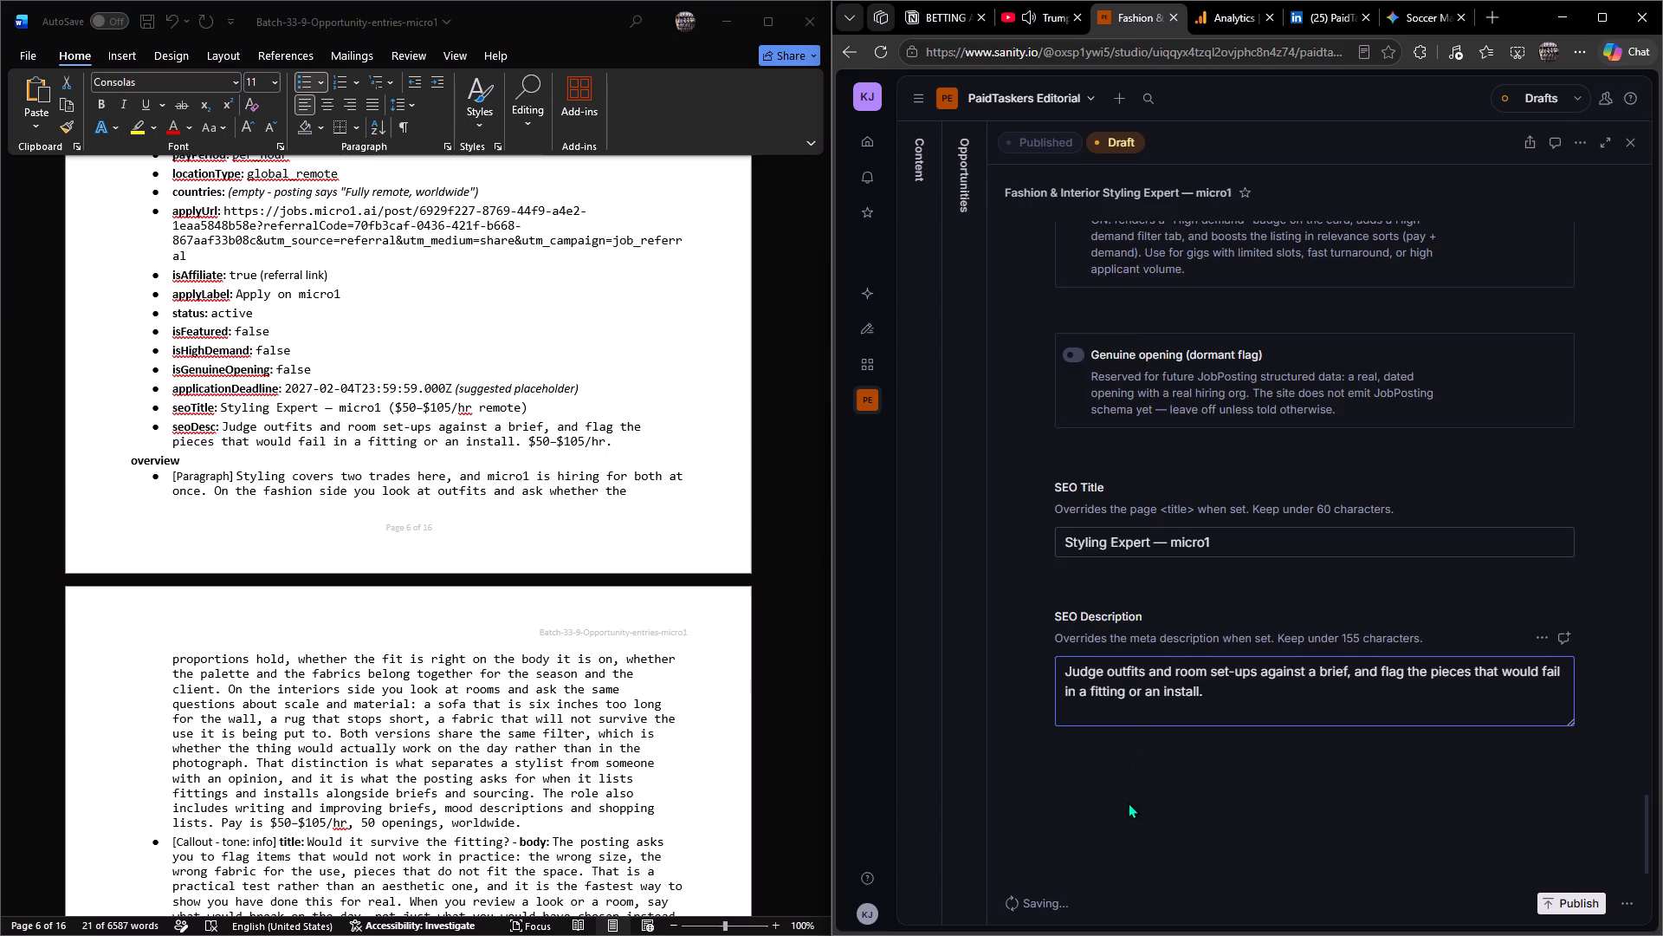
Publish the Fashion & Interior Styling Expert listing and move on to Job 5 in the Word document.
{"action": "scroll", "coordinate": [1131, 801], "scroll_direction": "down", "scroll_amount": 4}
{"action": "scroll", "coordinate": [1439, 784], "scroll_direction": "up", "scroll_amount": 14}
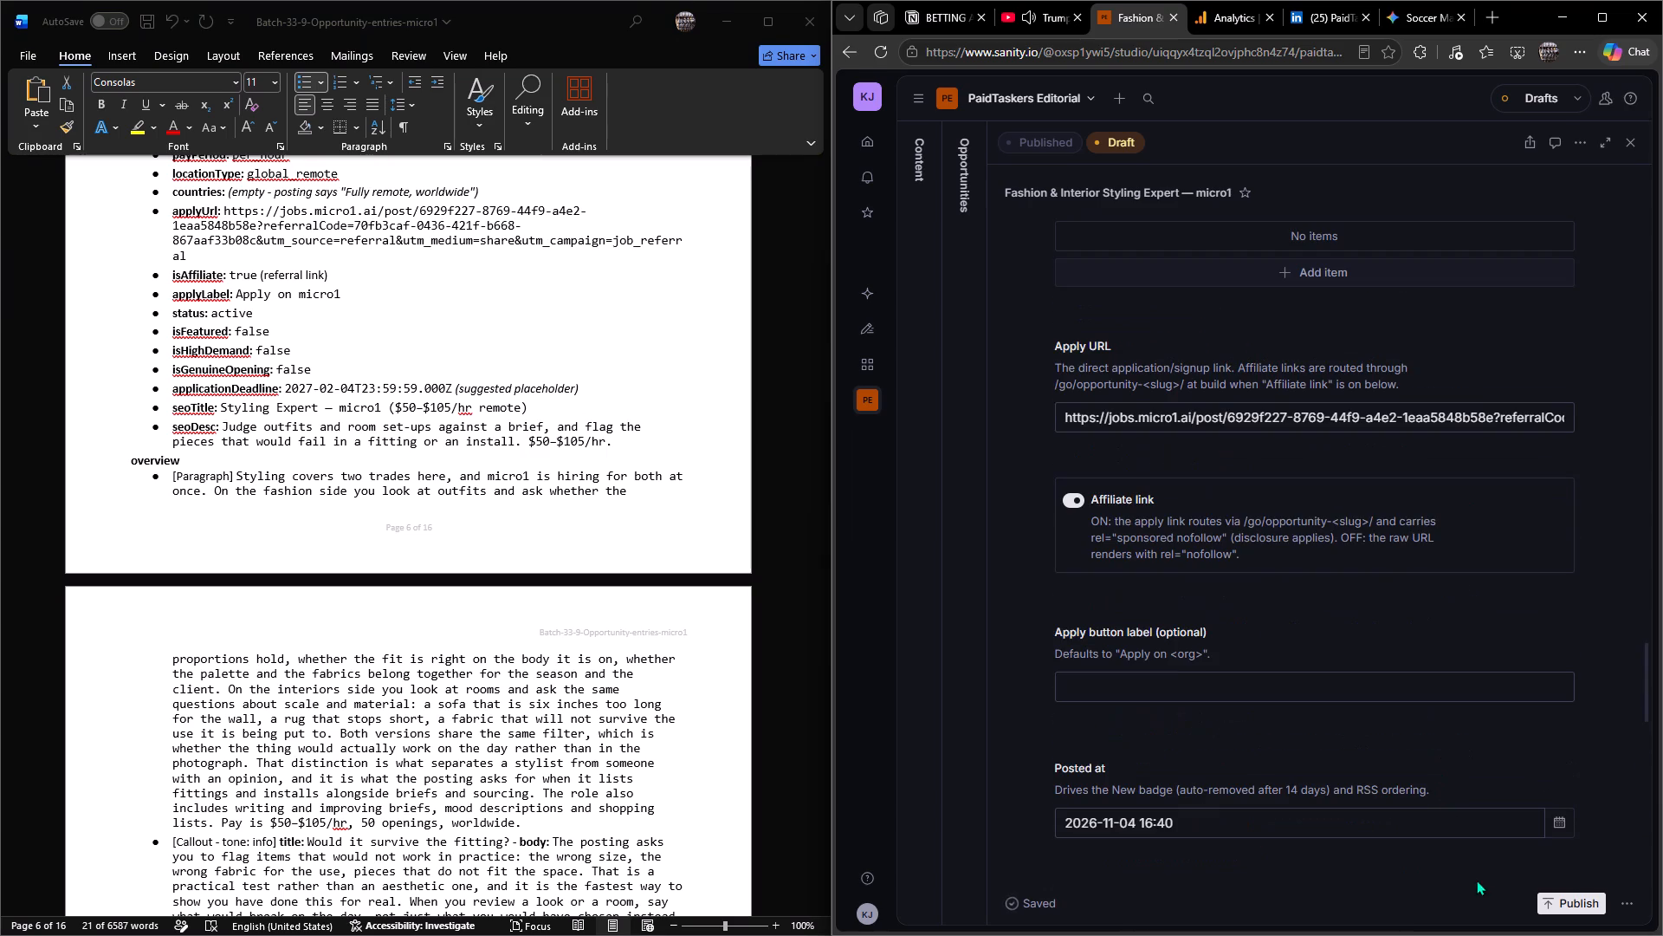
{"action": "left_click", "coordinate": [1556, 904]}
{"action": "scroll", "coordinate": [347, 569], "scroll_direction": "down", "scroll_amount": 17}
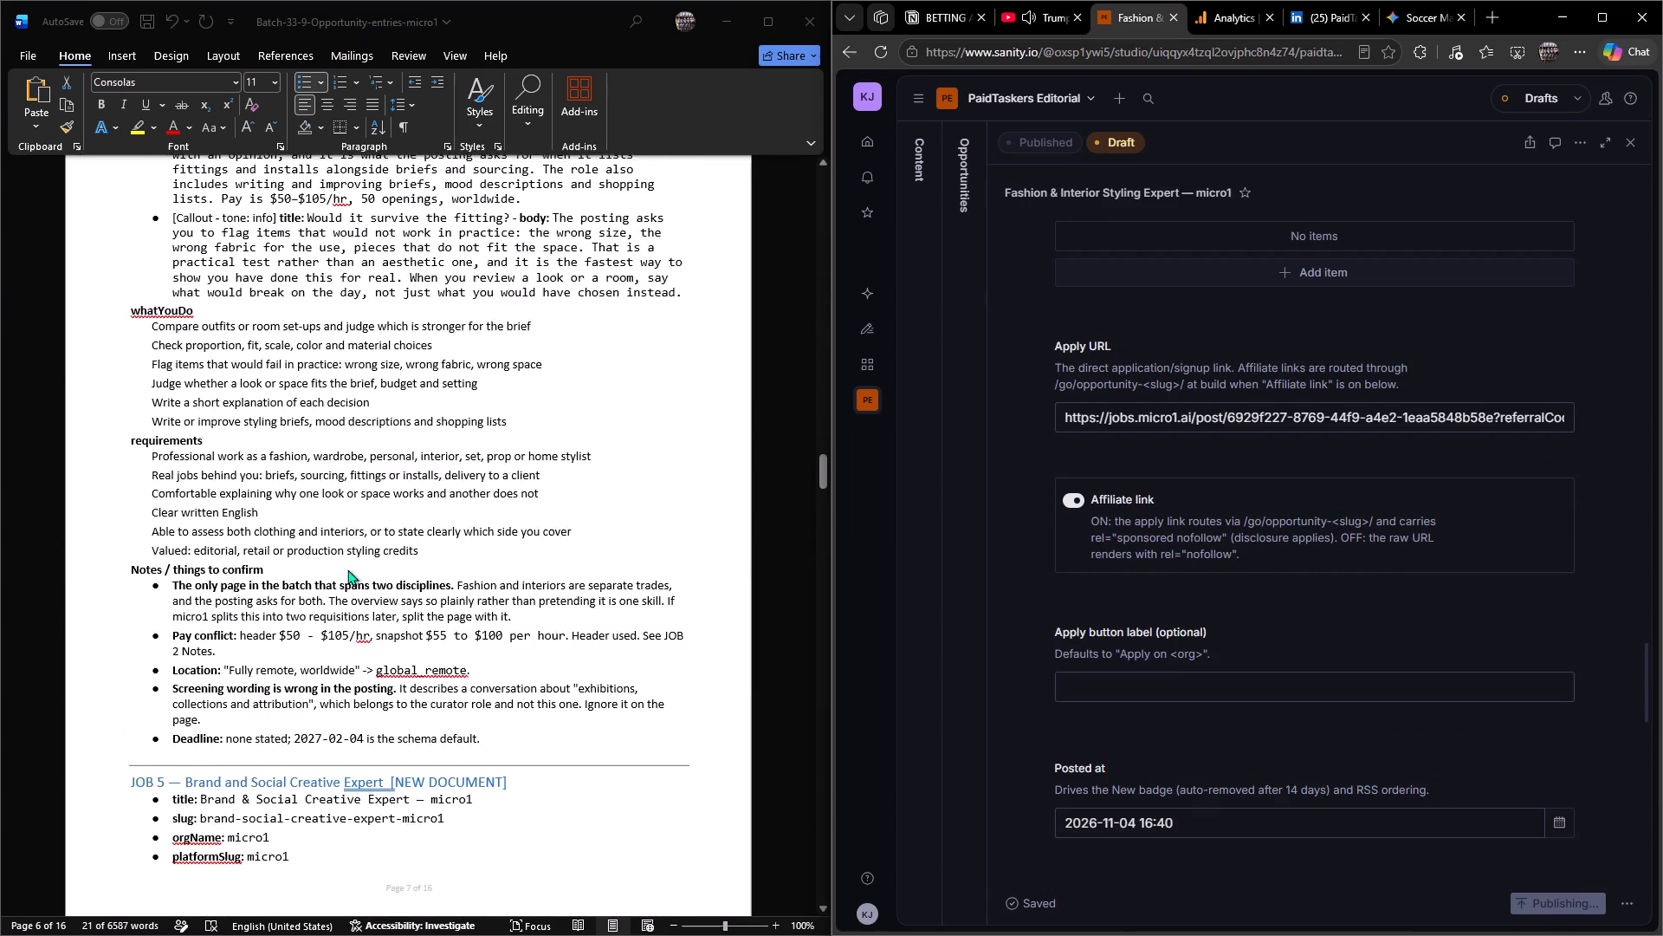
{"action": "scroll", "coordinate": [347, 569], "scroll_direction": "down", "scroll_amount": 7}
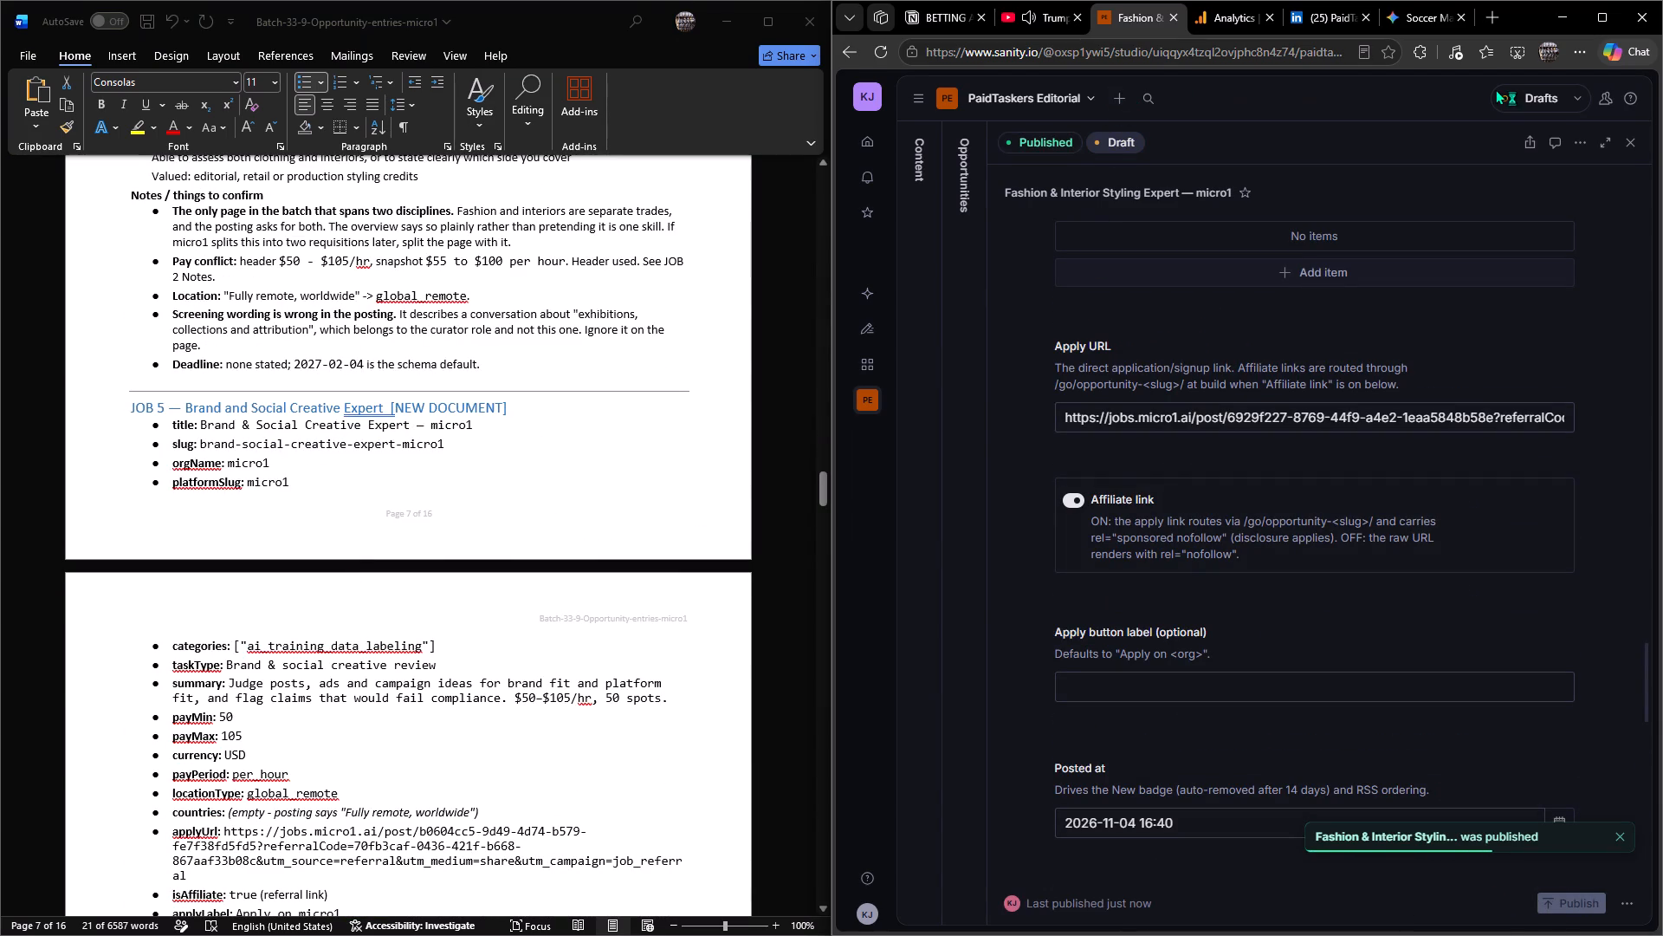
View the published version of the Fashion & Interior Styling Expert listing.
{"action": "left_click", "coordinate": [1567, 95]}
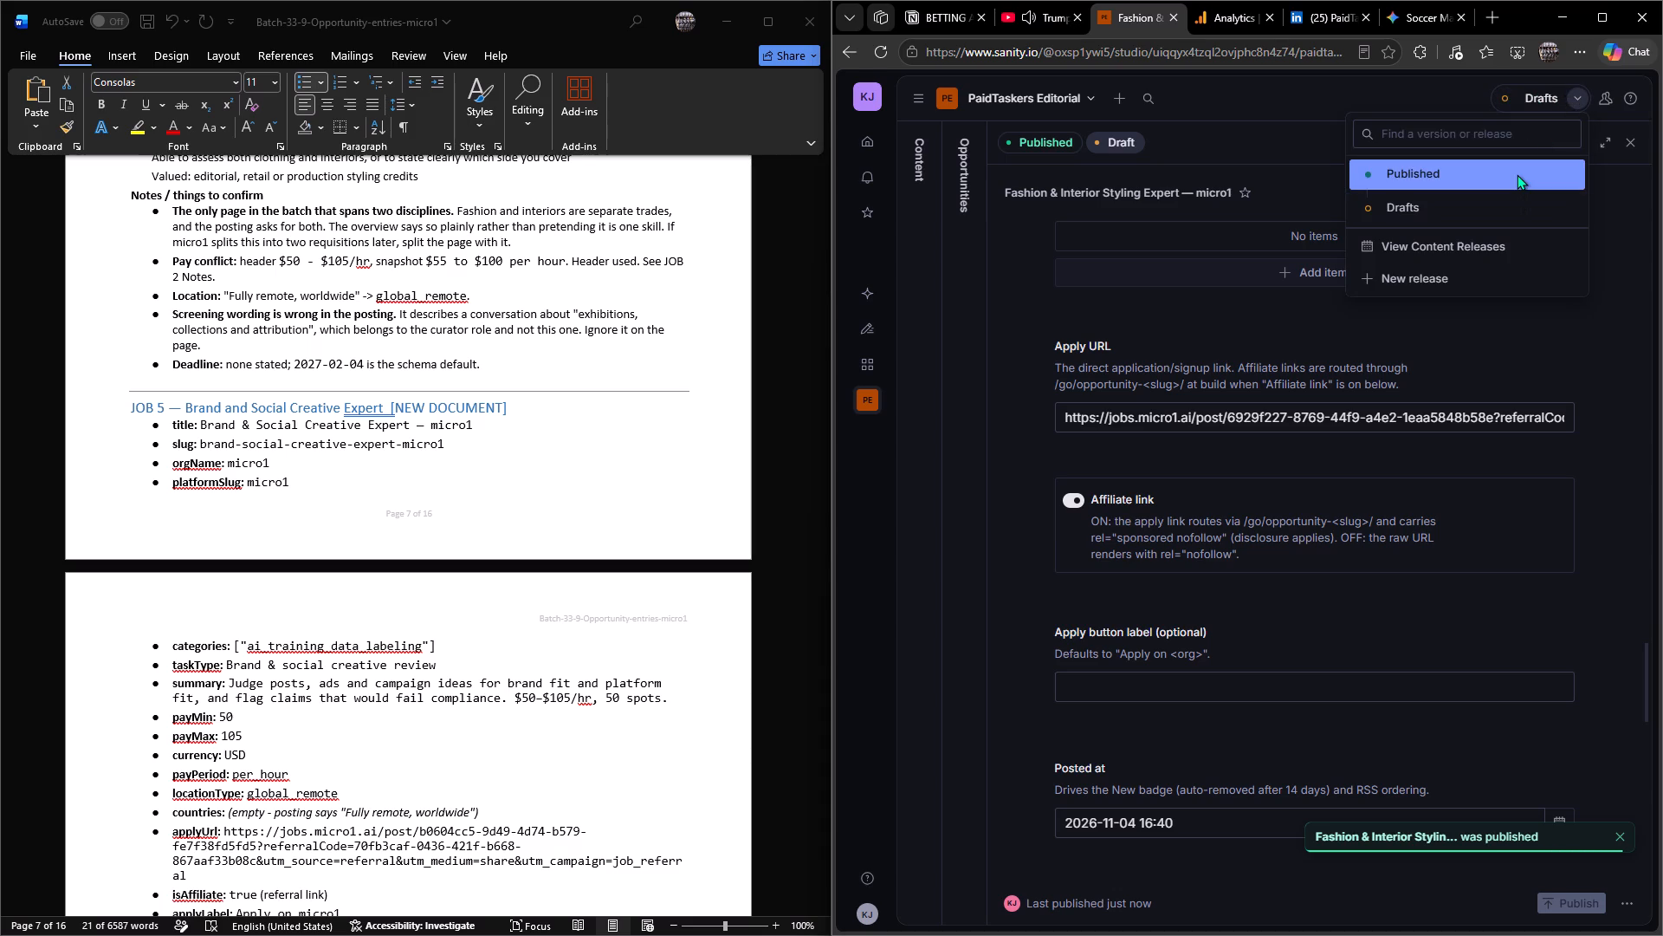
{"action": "left_click", "coordinate": [1517, 174]}
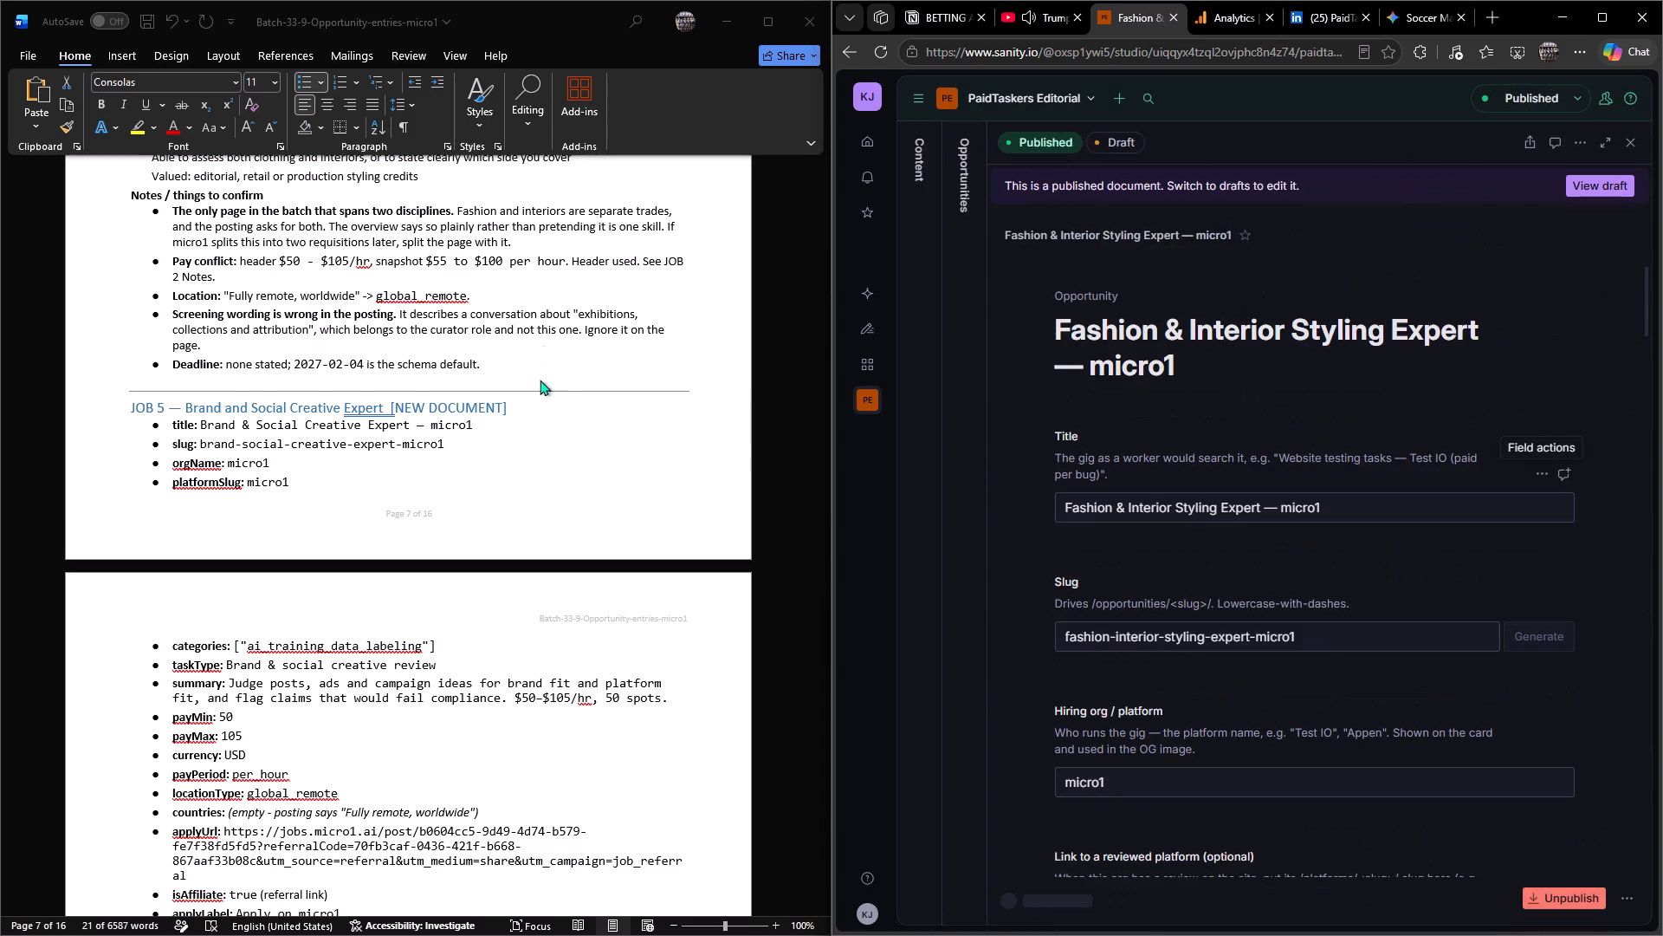
Create a new Opportunity document for Job 5.
{"action": "scroll", "coordinate": [522, 445], "scroll_direction": "down", "scroll_amount": 4}
{"action": "left_click", "coordinate": [1117, 105]}
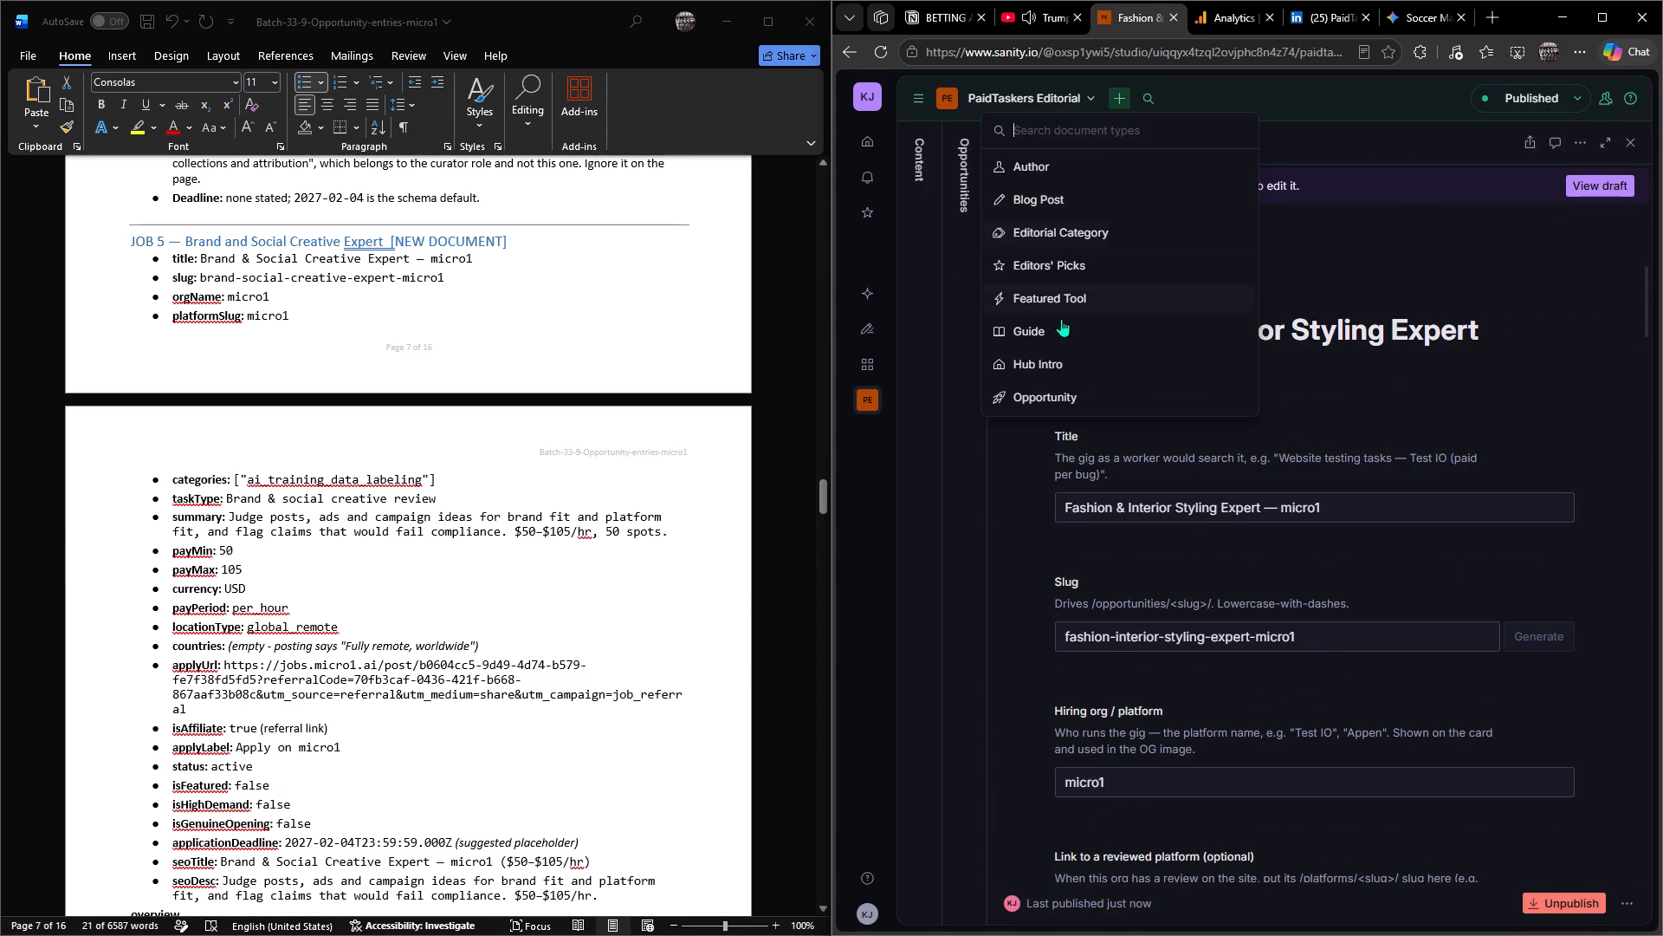
{"action": "left_click", "coordinate": [1052, 396]}
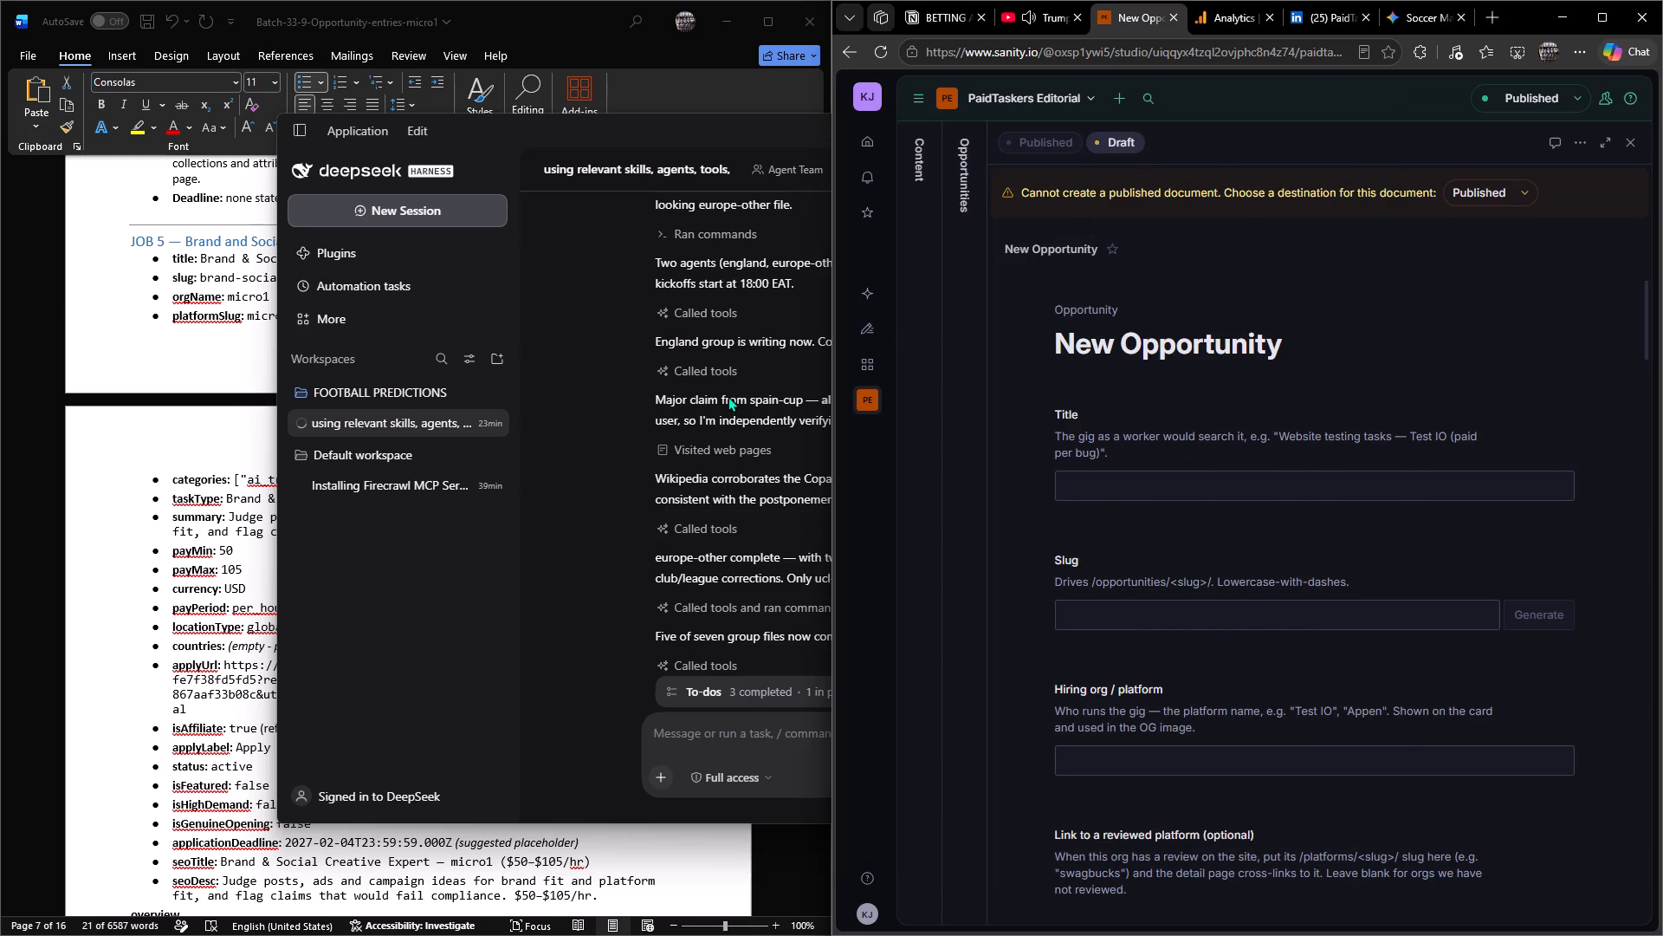
Fill the new Opportunity's title with "Brand & Social Creative Expert — micro1" copied from Job 5 in Word.
{"action": "left_click", "coordinate": [112, 514]}
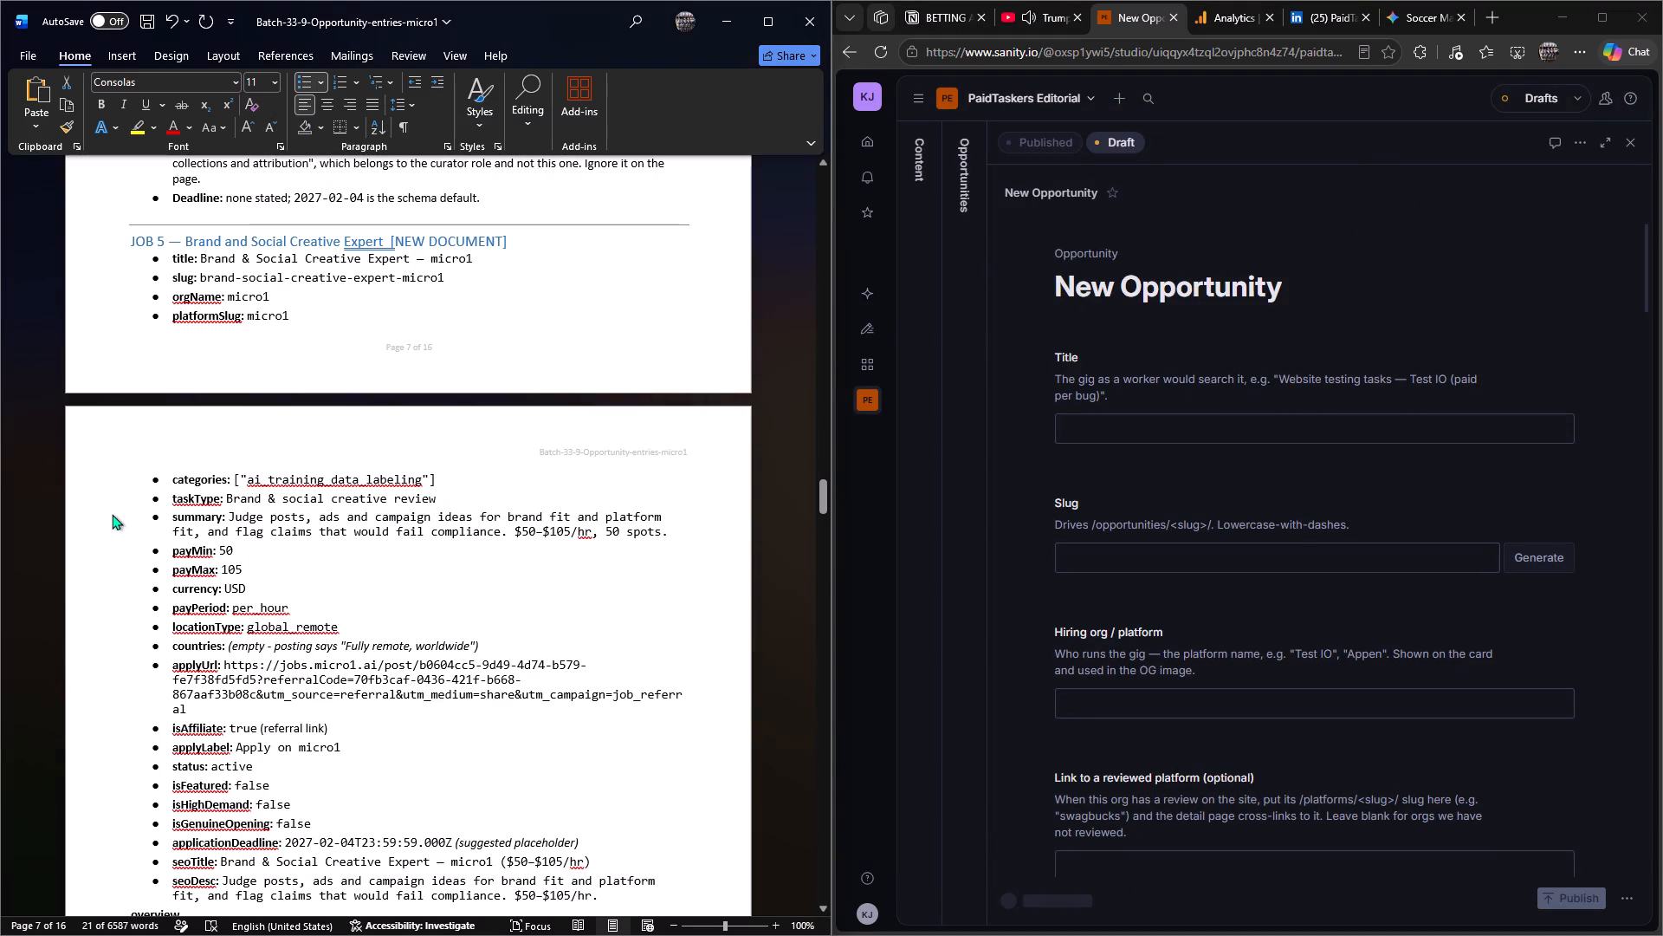
{"action": "left_click_drag", "start_coordinate": [493, 261], "coordinate": [207, 259]}
{"action": "key", "text": "ctrl+c"}
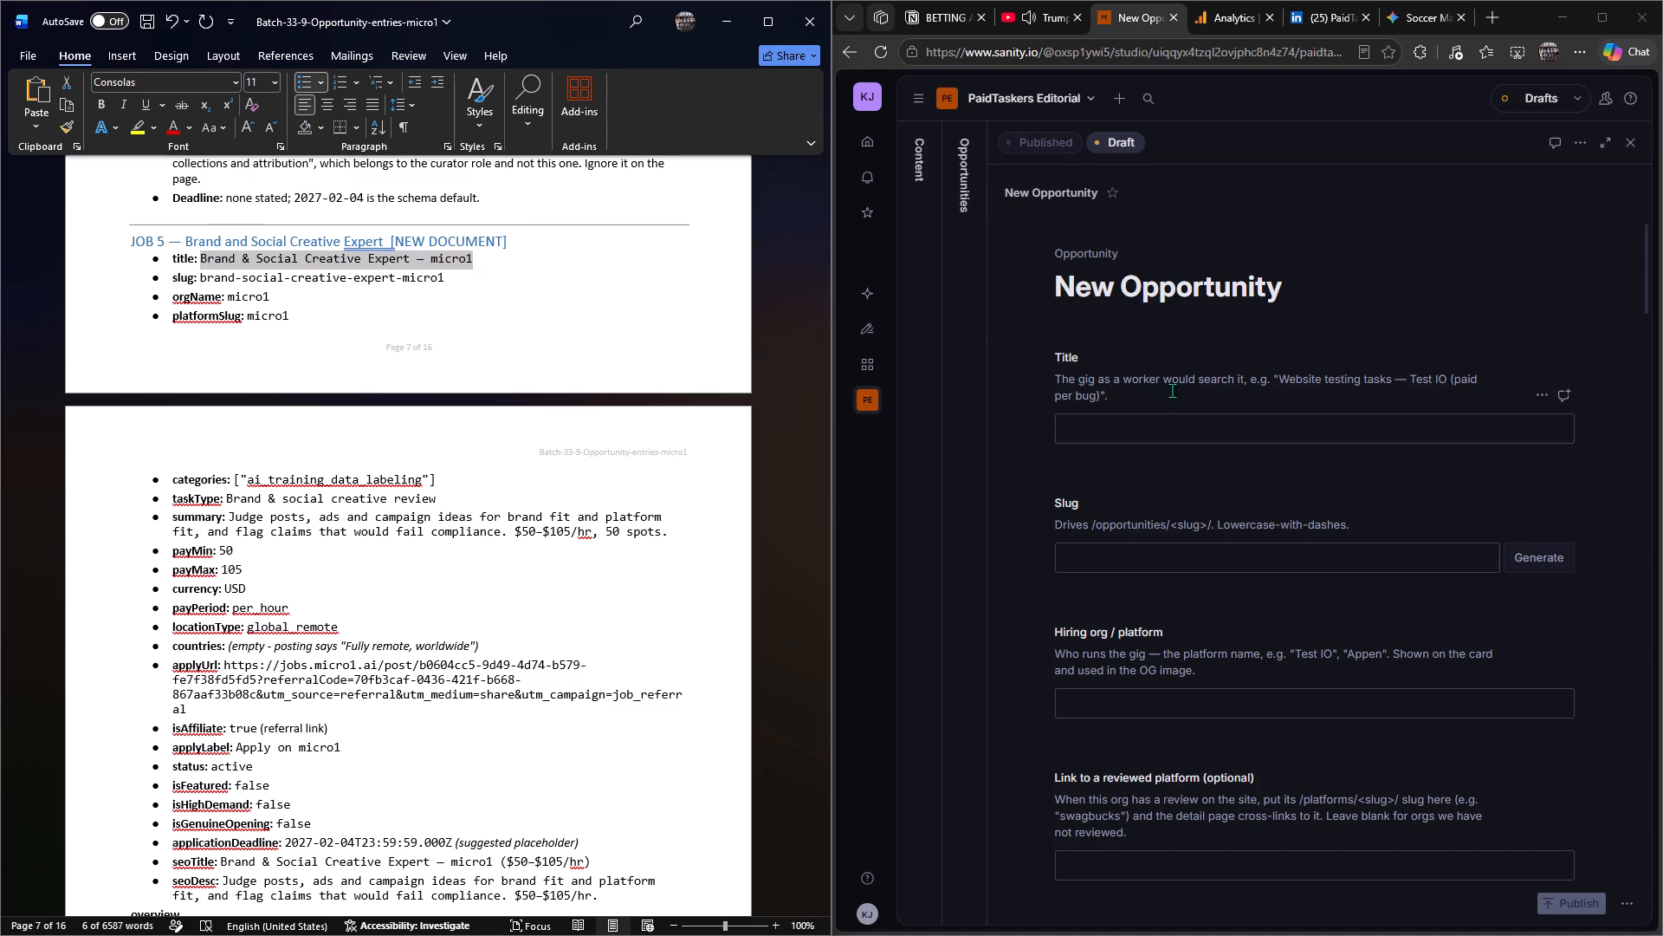
{"action": "left_click", "coordinate": [1177, 422]}
{"action": "key", "text": "ctrl+v"}
Fill the slug with "brand-social-creative-expert-micro1" copied from Job 5 in Word.
{"action": "left_click", "coordinate": [463, 286]}
{"action": "left_click", "coordinate": [468, 276]}
{"action": "left_click_drag", "start_coordinate": [468, 276], "coordinate": [223, 275]}
{"action": "key", "text": "ctrl+c"}
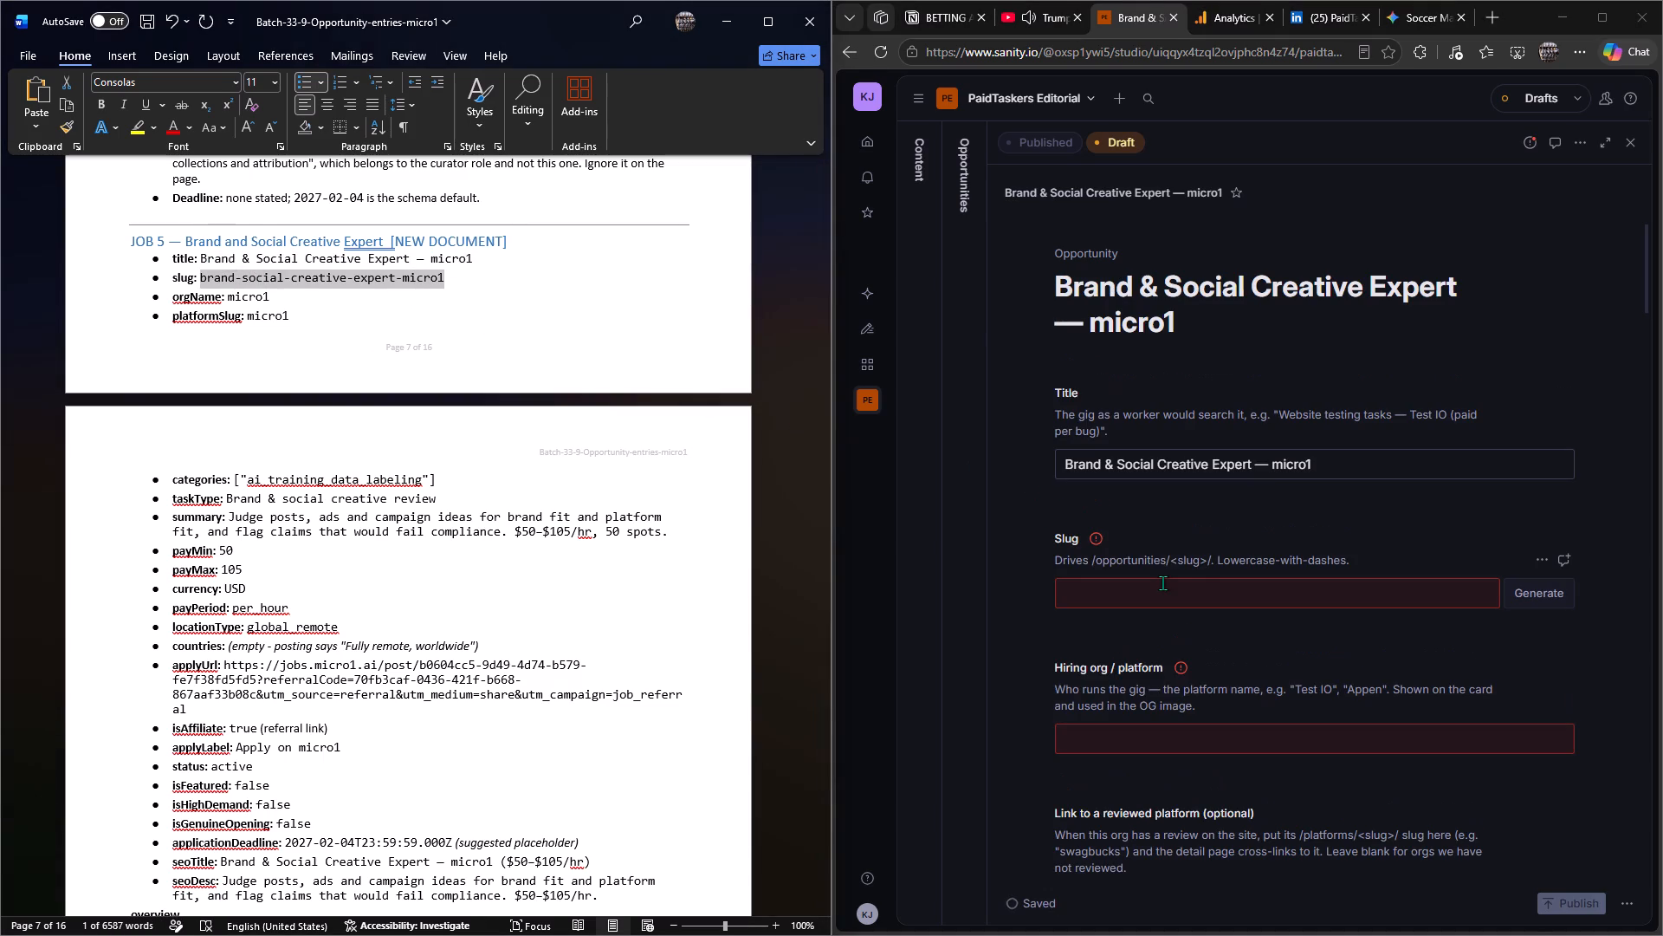
{"action": "left_click", "coordinate": [1162, 585]}
{"action": "key", "text": "ctrl+v"}
Enter micro1 as both the hiring org / platform and the link to a reviewed platform.
{"action": "left_click", "coordinate": [1150, 727]}
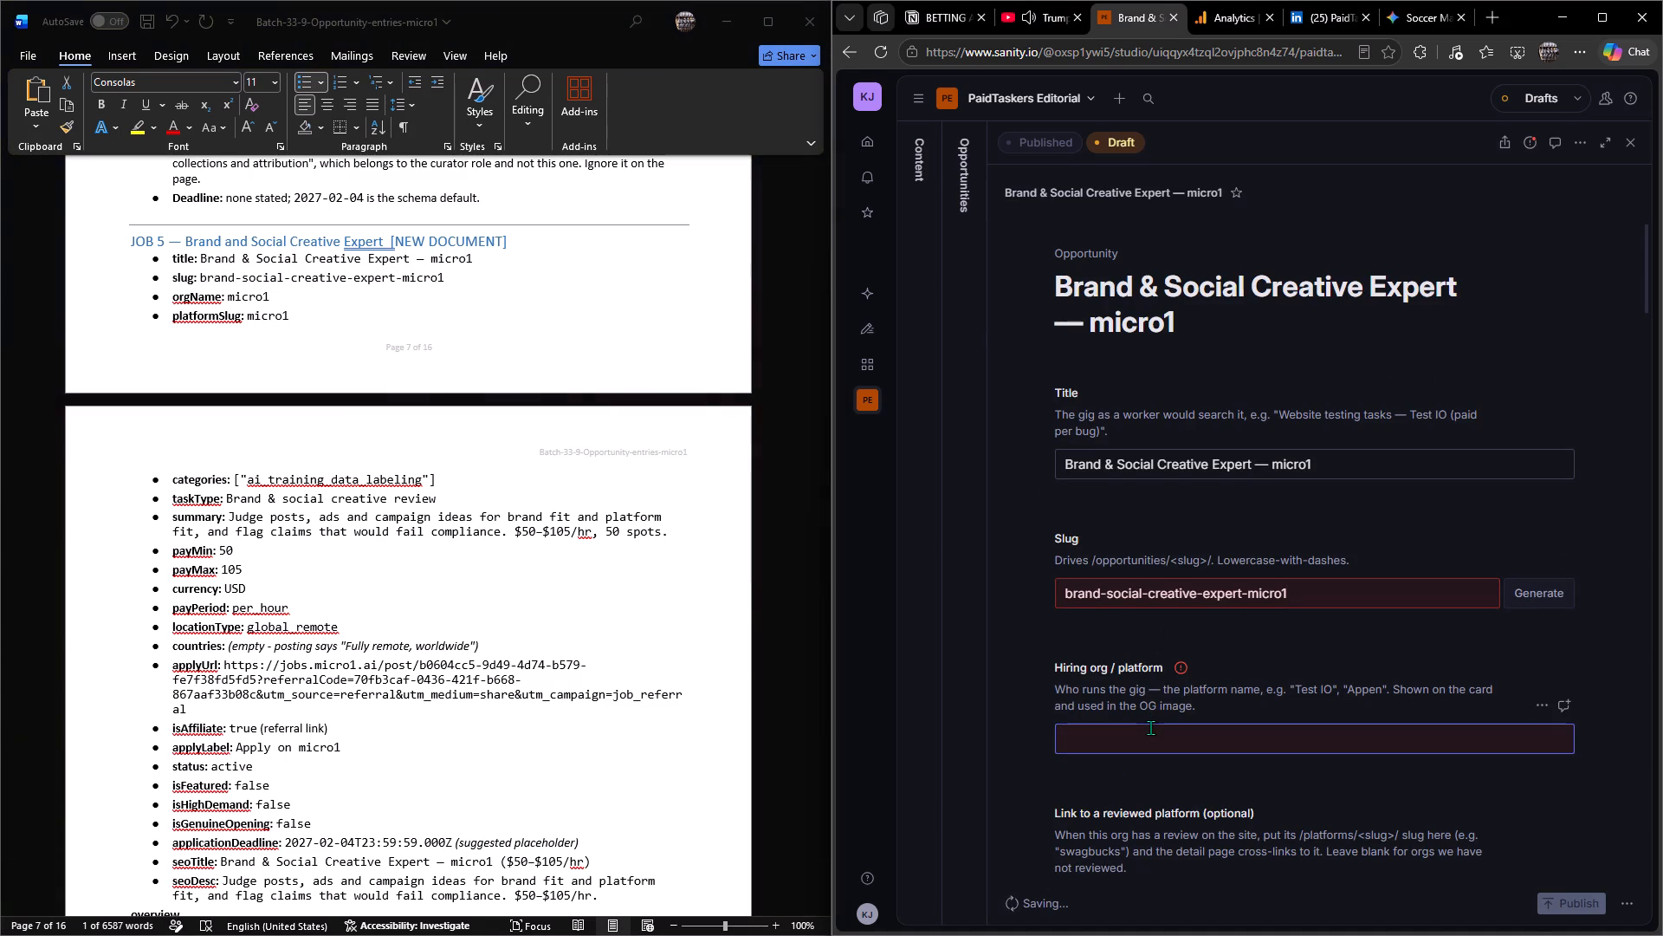
{"action": "type", "text": "micro"}
{"action": "key", "text": "1"}
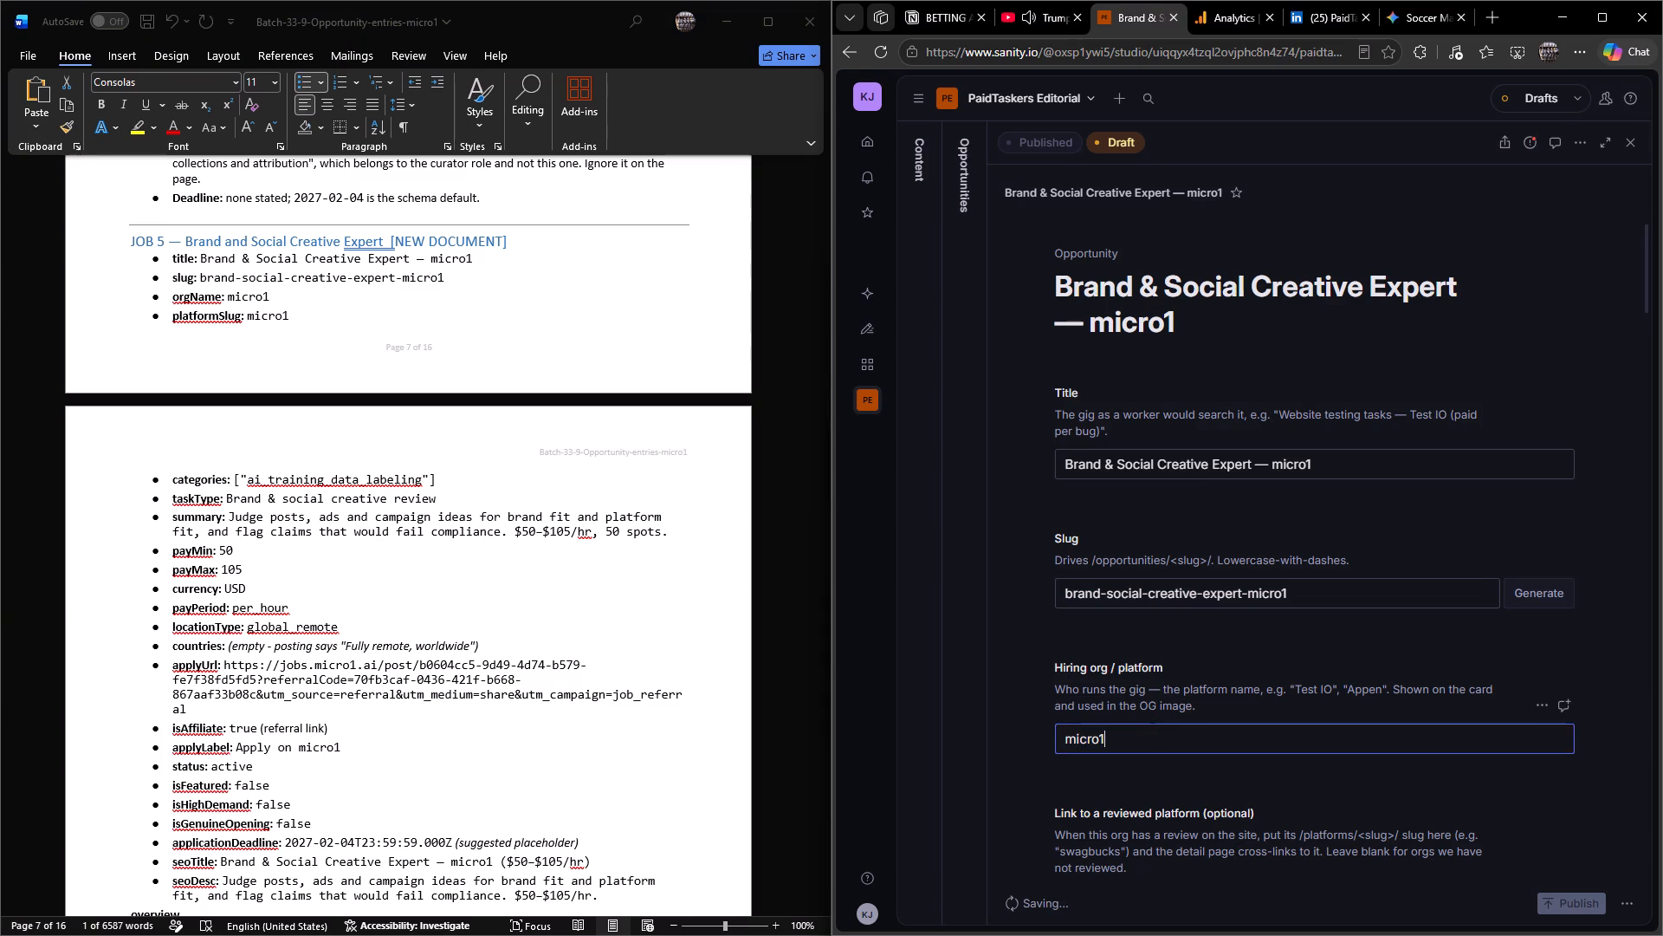
{"action": "key", "text": "ctrl+a"}
{"action": "key", "text": "ctrl+c"}
{"action": "left_click", "coordinate": [1076, 632]}
{"action": "scroll", "coordinate": [1076, 632], "scroll_direction": "down", "scroll_amount": 3}
{"action": "left_click", "coordinate": [1159, 644]}
{"action": "key", "text": "ctrl+v"}
Add the AI Training & Data Labeling category to Job 5's listing.
{"action": "scroll", "coordinate": [1204, 661], "scroll_direction": "down", "scroll_amount": 2}
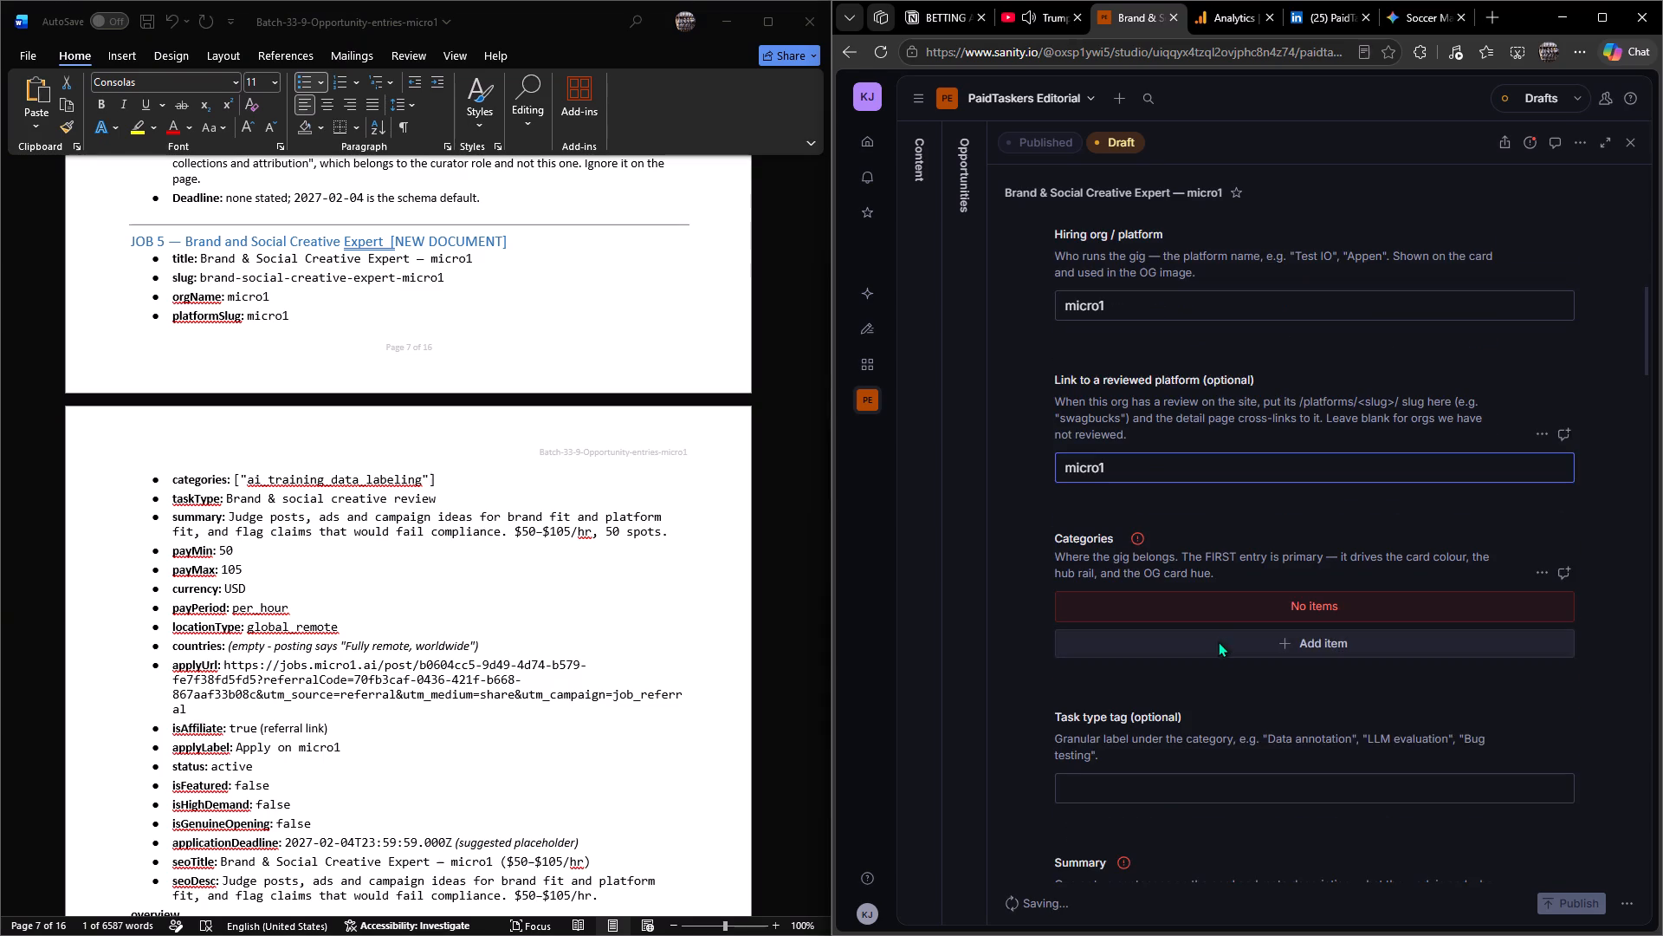
{"action": "left_click", "coordinate": [1219, 640]}
{"action": "left_click", "coordinate": [1235, 610]}
{"action": "left_click", "coordinate": [1230, 688]}
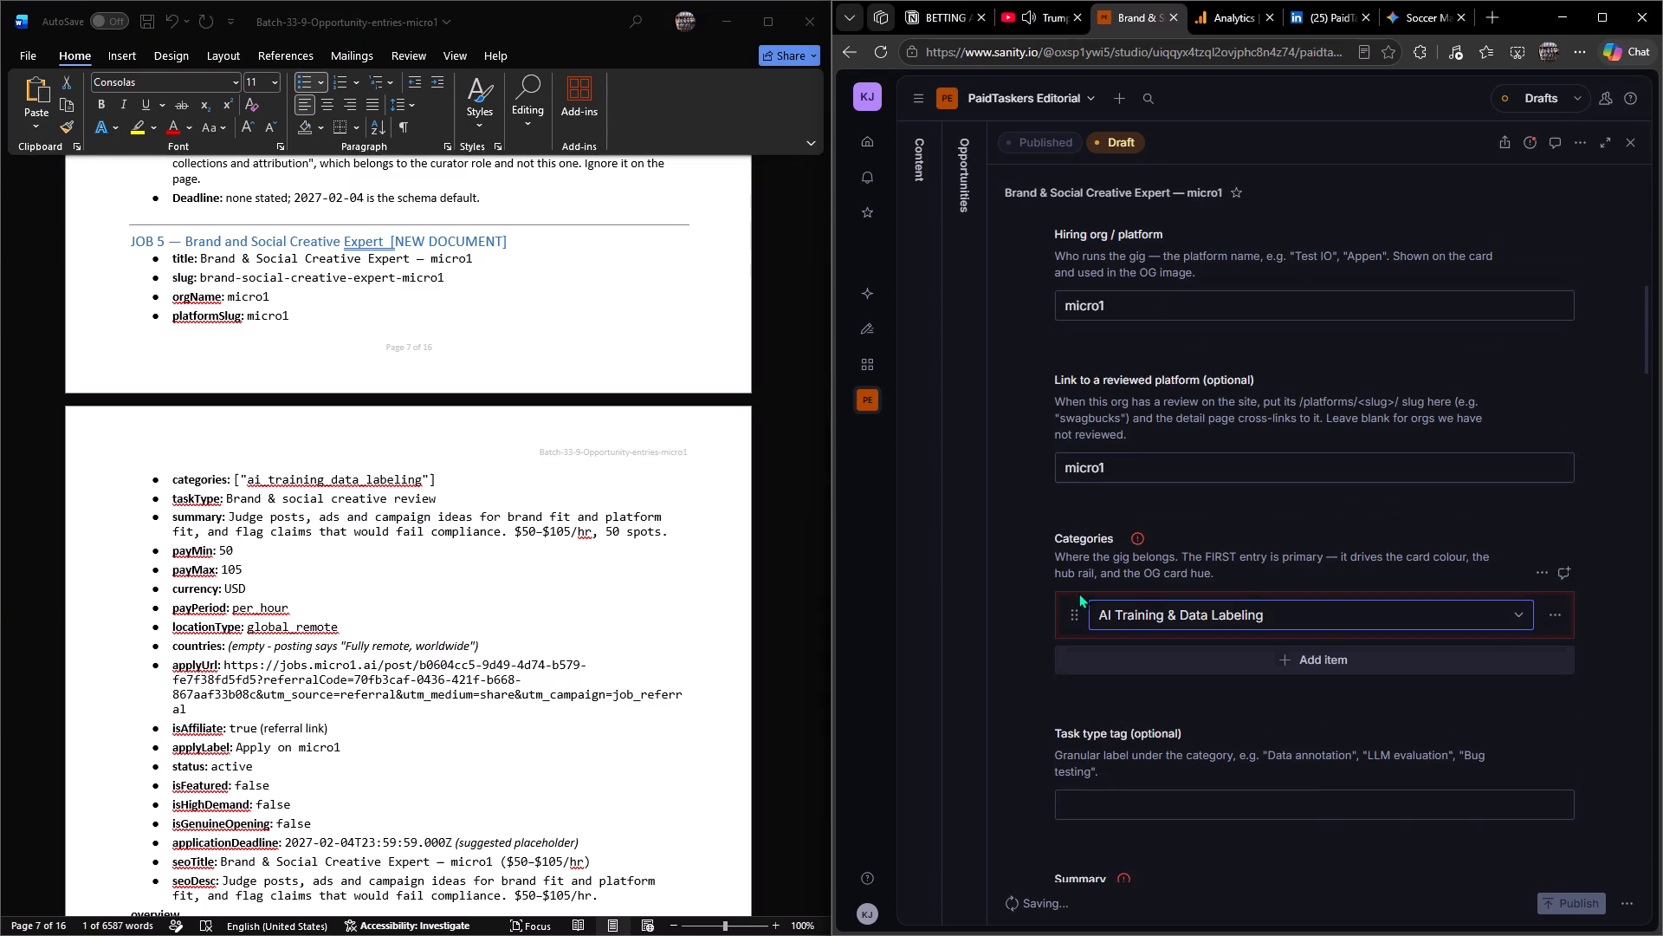
{"action": "left_click", "coordinate": [1032, 523]}
Fill the task type tag with "Brand & social creative review" copied from Job 5 in Word.
{"action": "scroll", "coordinate": [1032, 523], "scroll_direction": "down", "scroll_amount": 3}
{"action": "left_click", "coordinate": [1093, 549]}
{"action": "left_click", "coordinate": [424, 531]}
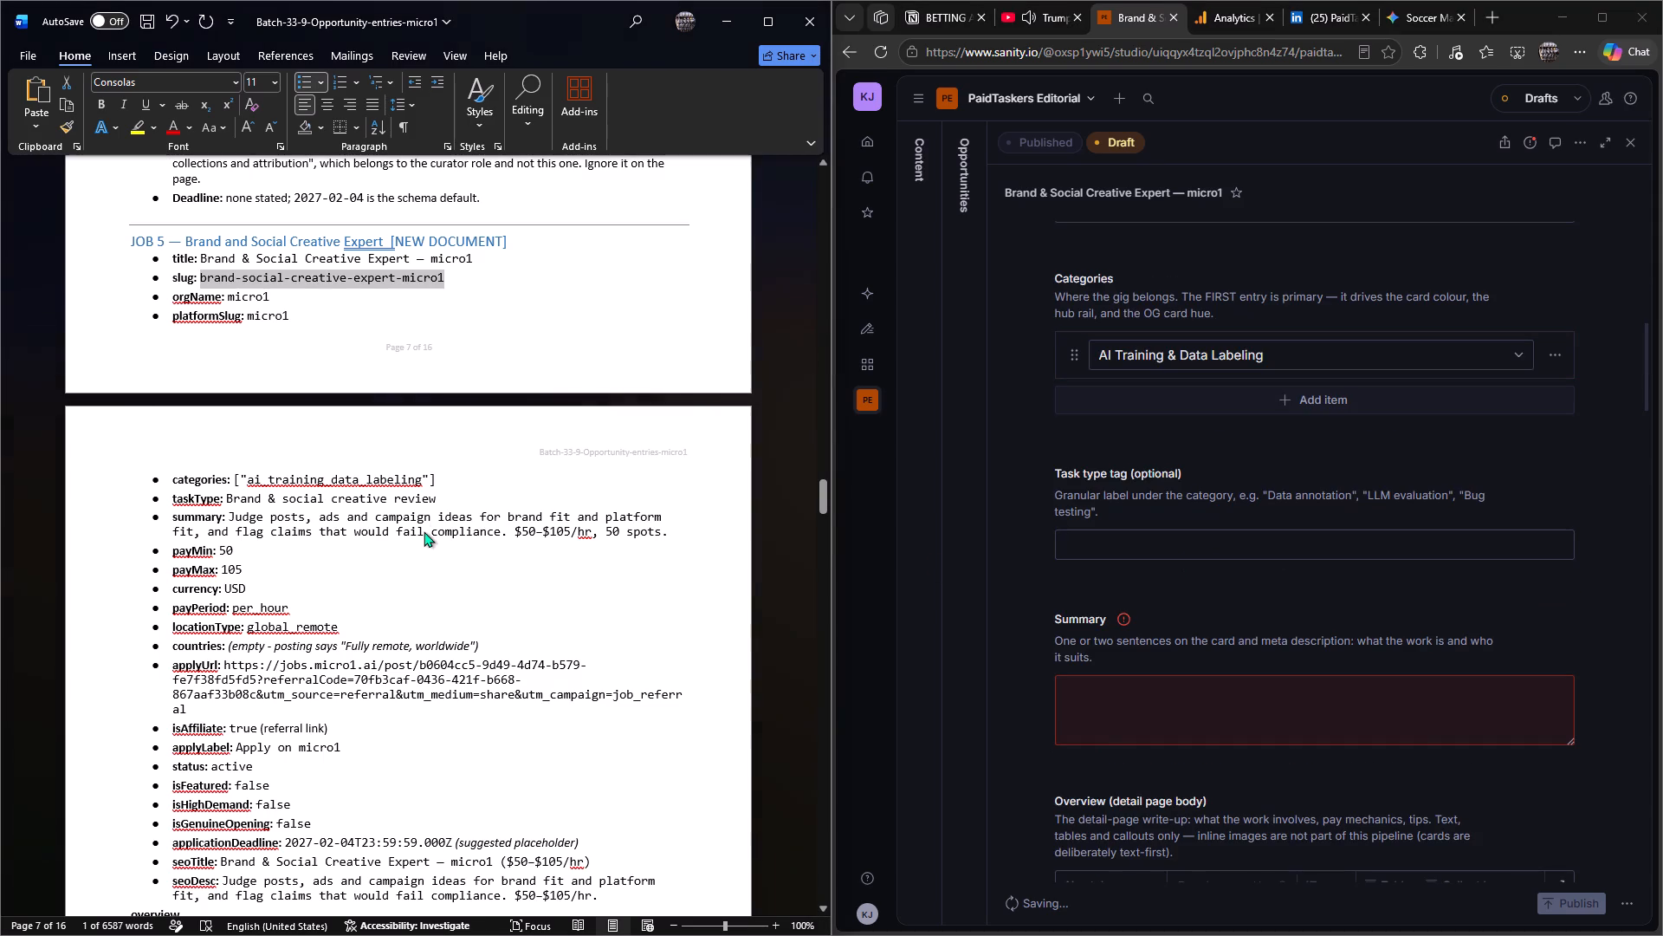
{"action": "left_click", "coordinate": [438, 517]}
{"action": "left_click_drag", "start_coordinate": [456, 501], "coordinate": [239, 494]}
{"action": "left_click", "coordinate": [280, 500]}
{"action": "left_click_drag", "start_coordinate": [462, 499], "coordinate": [243, 502]}
{"action": "key", "text": "ctrl+c"}
{"action": "left_click", "coordinate": [1193, 550]}
{"action": "key", "text": "ctrl+v"}
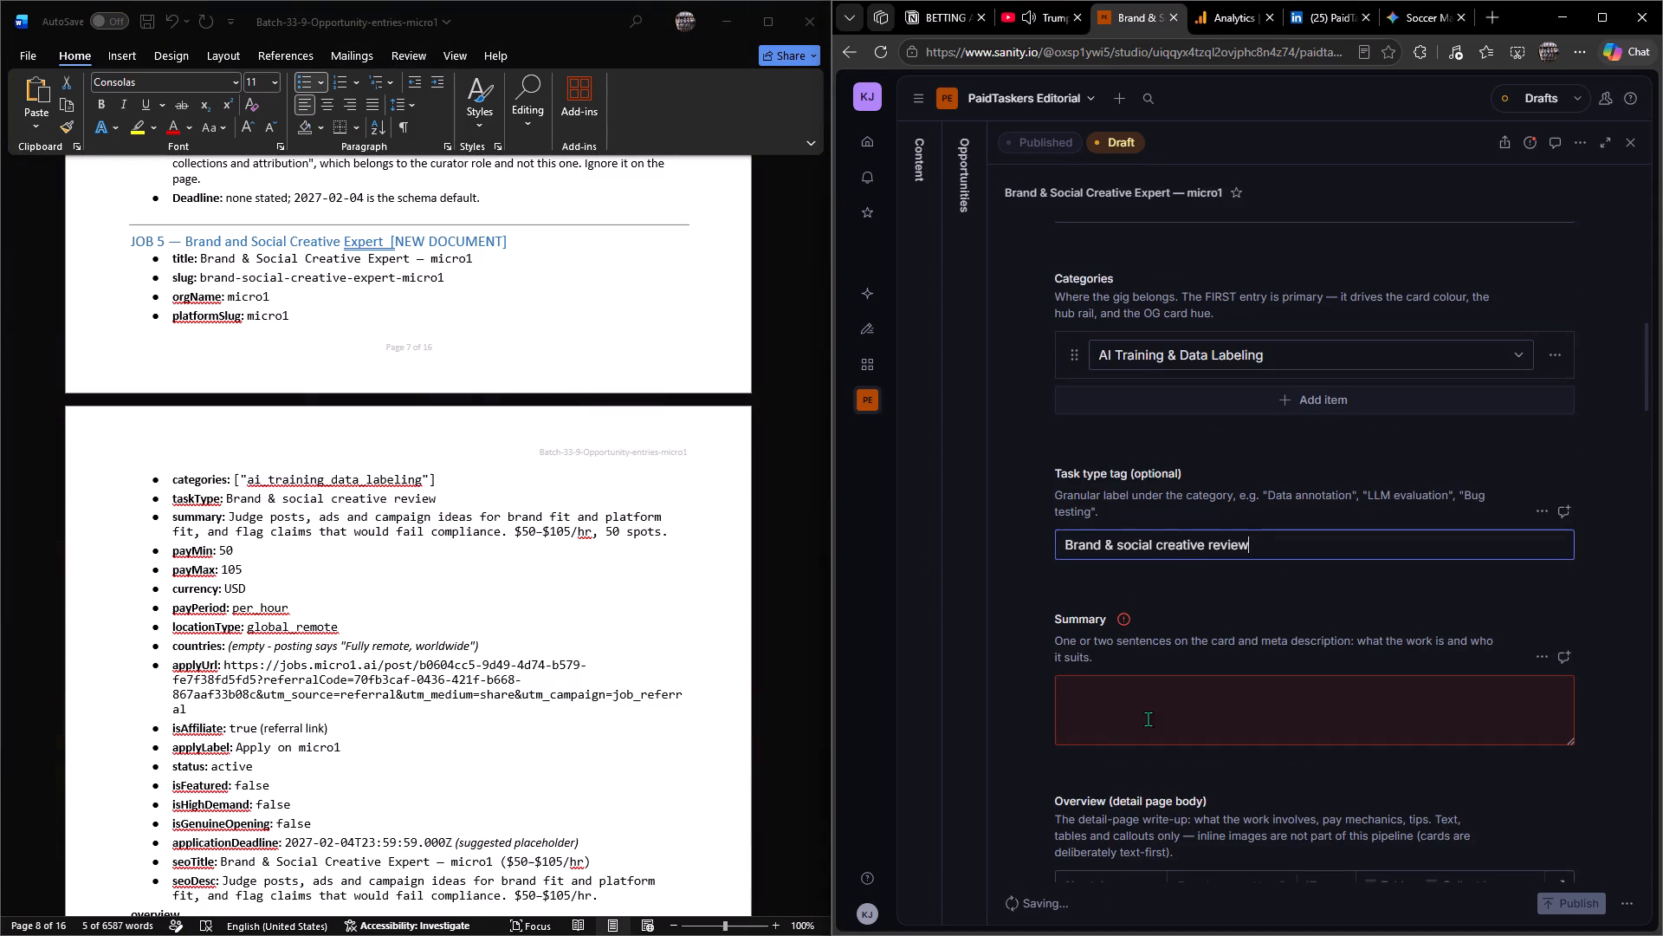
Fill the summary with Job 5's text from Word, starting "Judge posts, ads and campaign ideas" and ending "50 spots.".
{"action": "left_click", "coordinate": [1148, 718]}
{"action": "left_click", "coordinate": [534, 584]}
{"action": "left_click", "coordinate": [540, 579]}
{"action": "left_click_drag", "start_coordinate": [687, 531], "coordinate": [592, 528]}
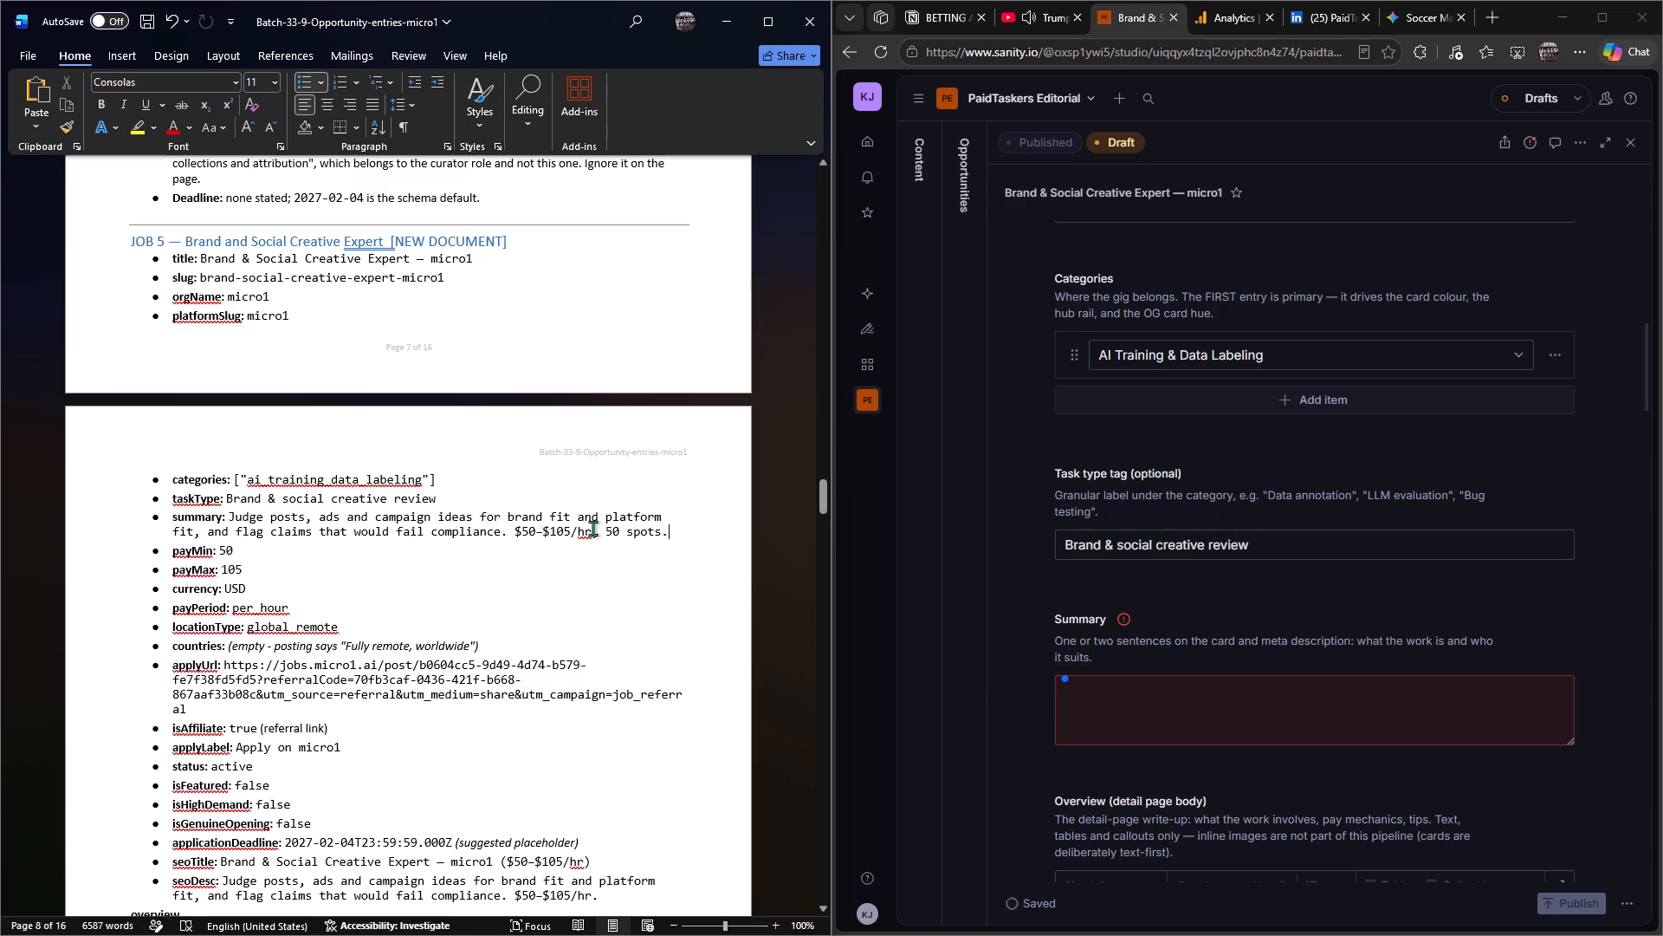
{"action": "left_click_drag", "start_coordinate": [592, 528], "coordinate": [244, 509]}
{"action": "key", "text": "ctrl+c"}
{"action": "left_click", "coordinate": [1216, 727]}
{"action": "key", "text": "ctrl+v"}
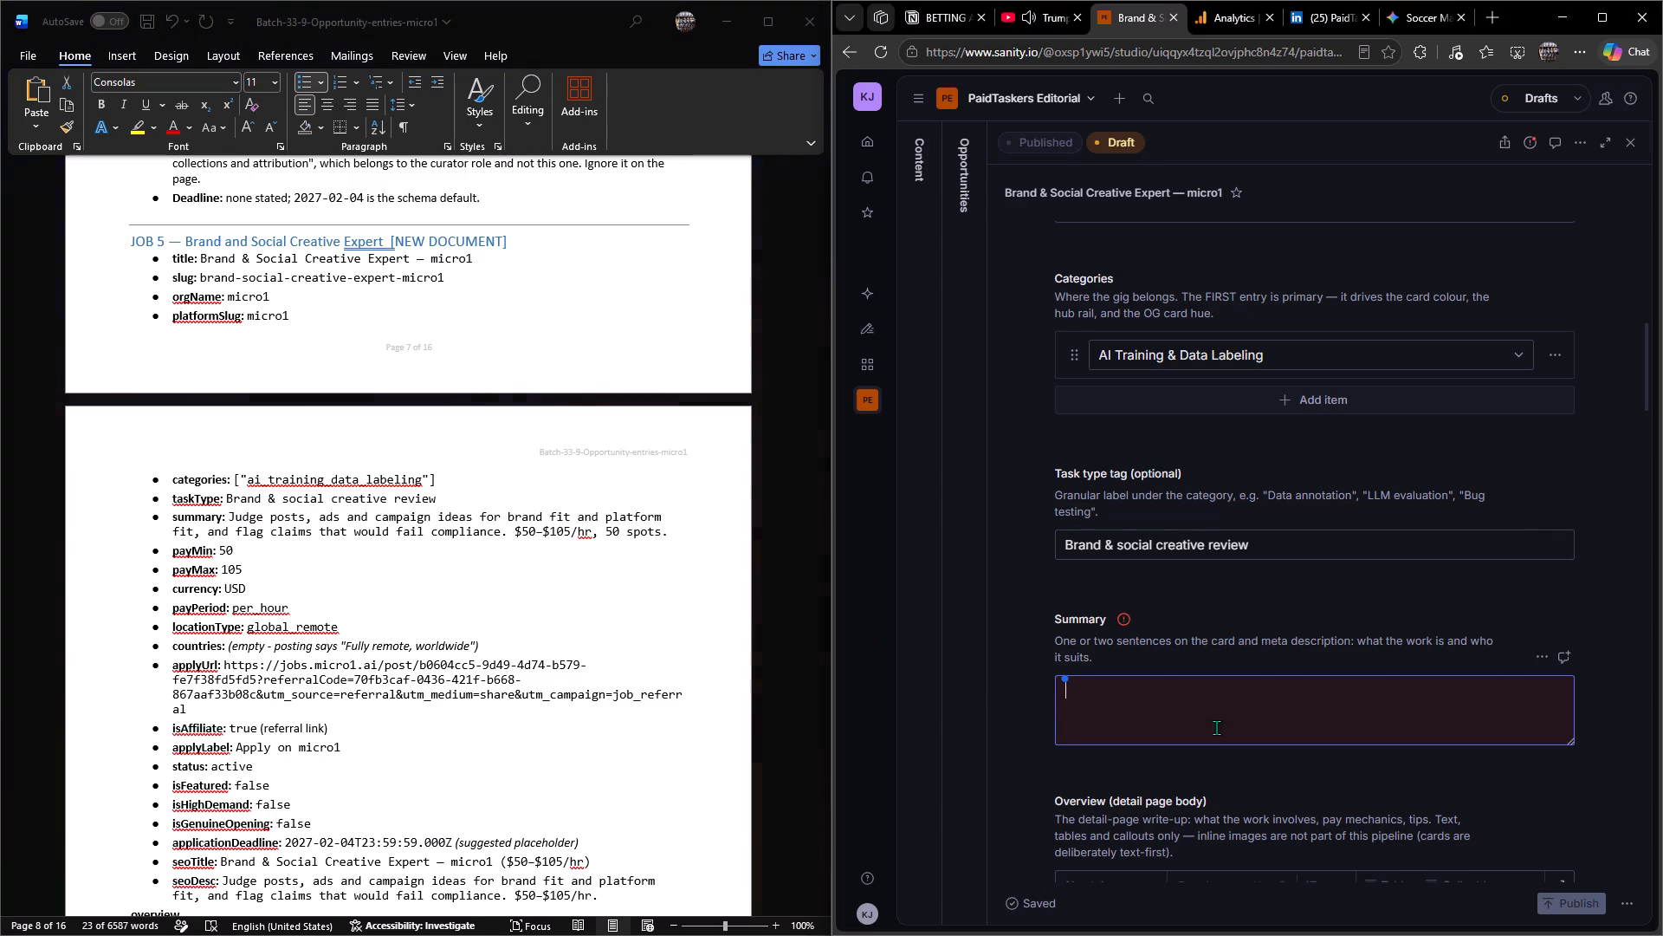
{"action": "left_click", "coordinate": [993, 629]}
Copy Job 5's overview paragraph from Word, starting "This is a review role for people", into the Overview body.
{"action": "scroll", "coordinate": [993, 629], "scroll_direction": "down", "scroll_amount": 5}
{"action": "left_click", "coordinate": [1140, 598]}
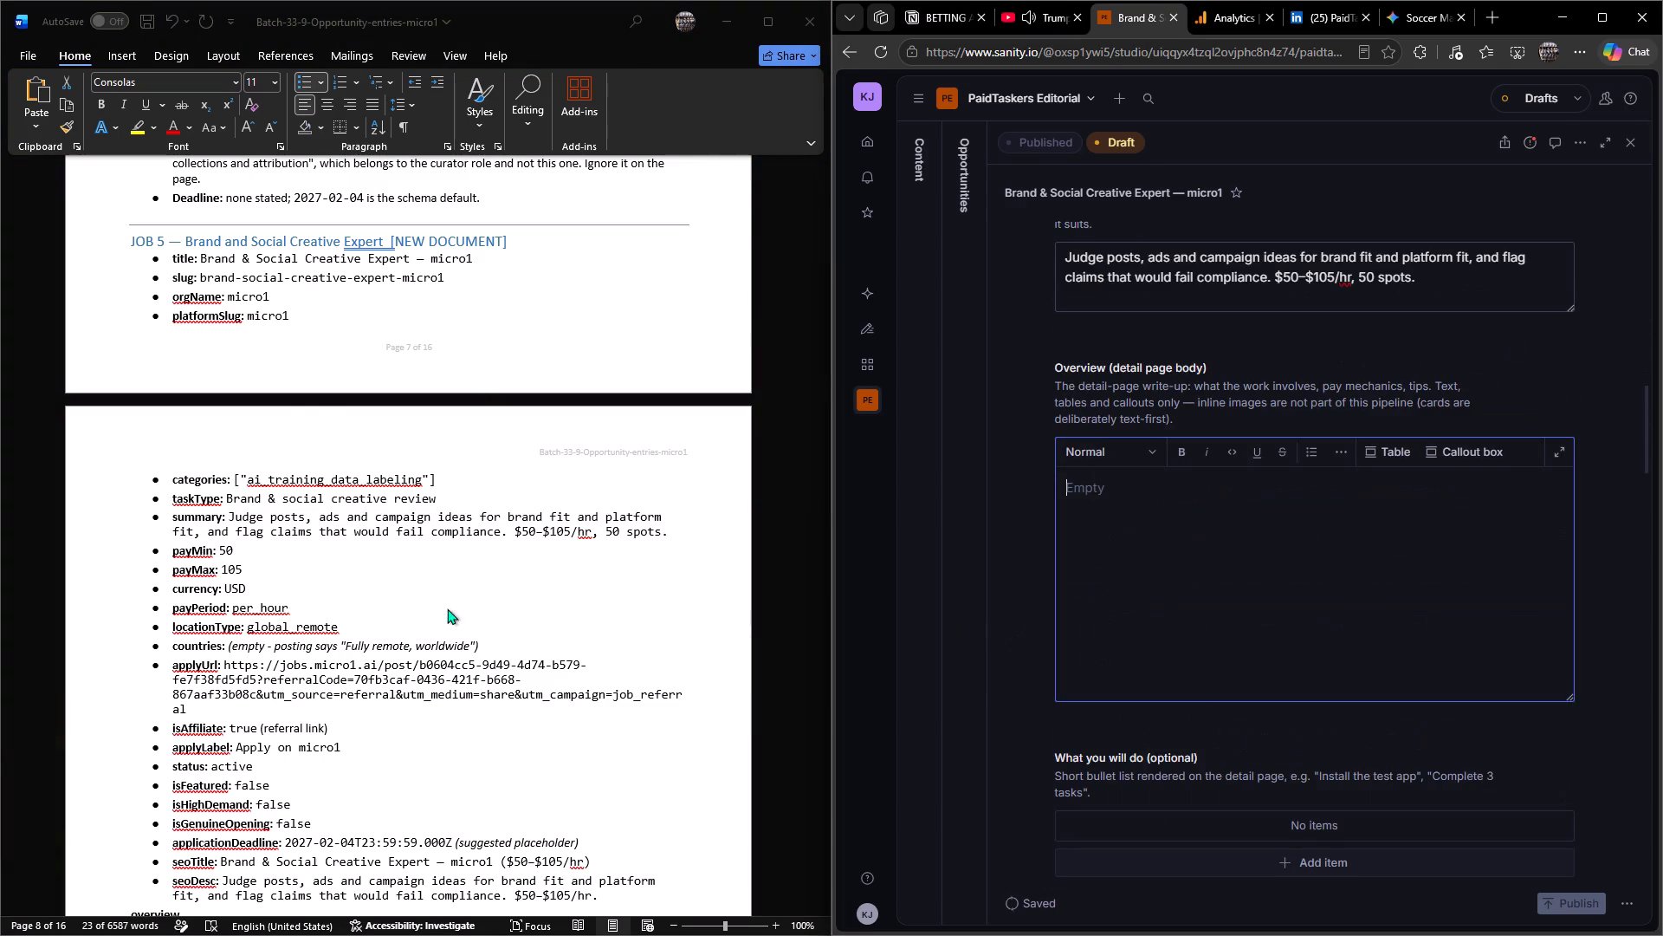
{"action": "scroll", "coordinate": [440, 608], "scroll_direction": "down", "scroll_amount": 11}
{"action": "left_click", "coordinate": [535, 634]}
{"action": "left_click", "coordinate": [536, 679]}
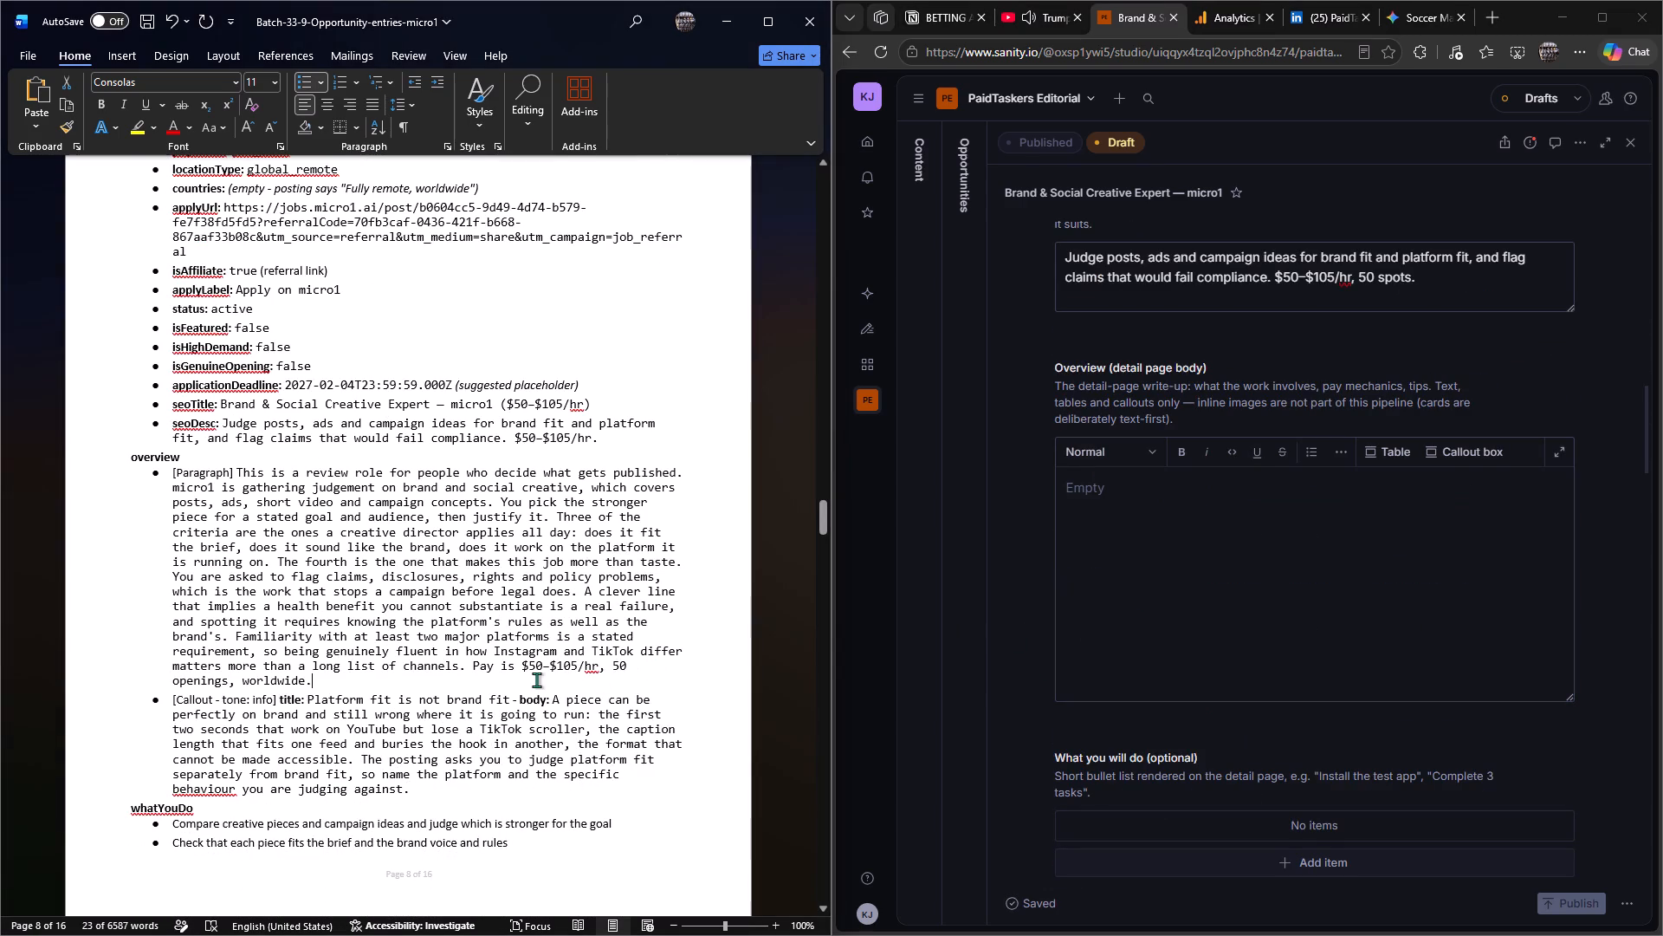
{"action": "left_click_drag", "start_coordinate": [536, 679], "coordinate": [242, 477]}
{"action": "key", "text": "ctrl+c"}
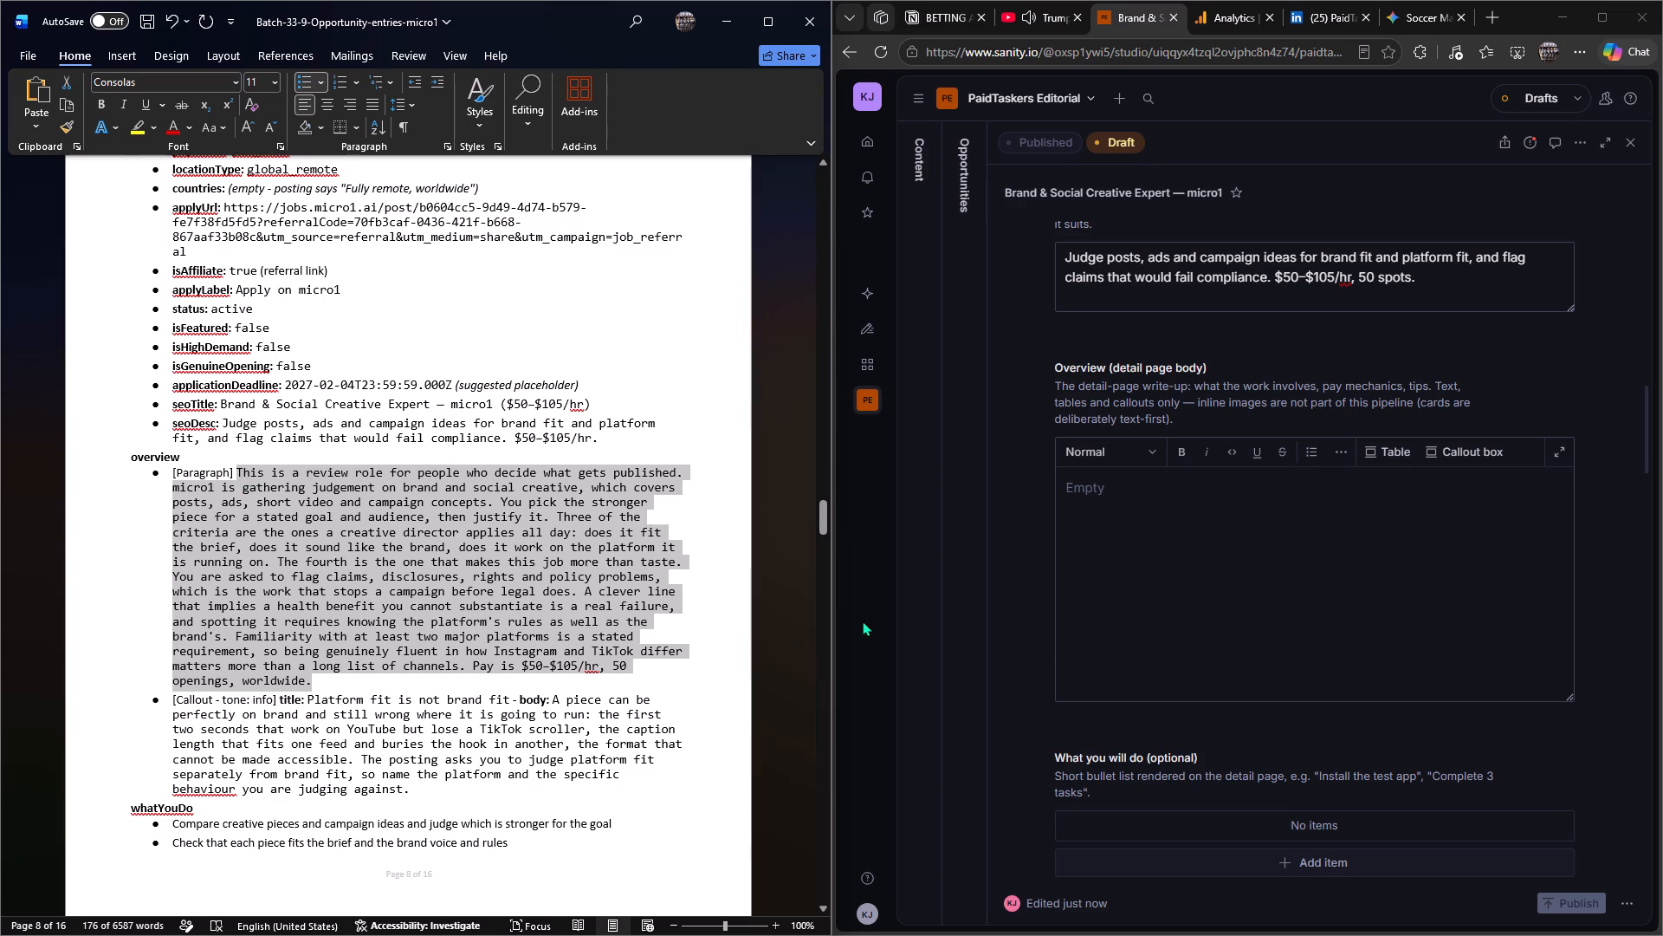
{"action": "left_click", "coordinate": [1205, 633]}
{"action": "key", "text": "ctrl+v"}
Split the overview into two paragraphs before "Familiarity with at least two major platforms".
{"action": "scroll", "coordinate": [1333, 612], "scroll_direction": "down", "scroll_amount": 4}
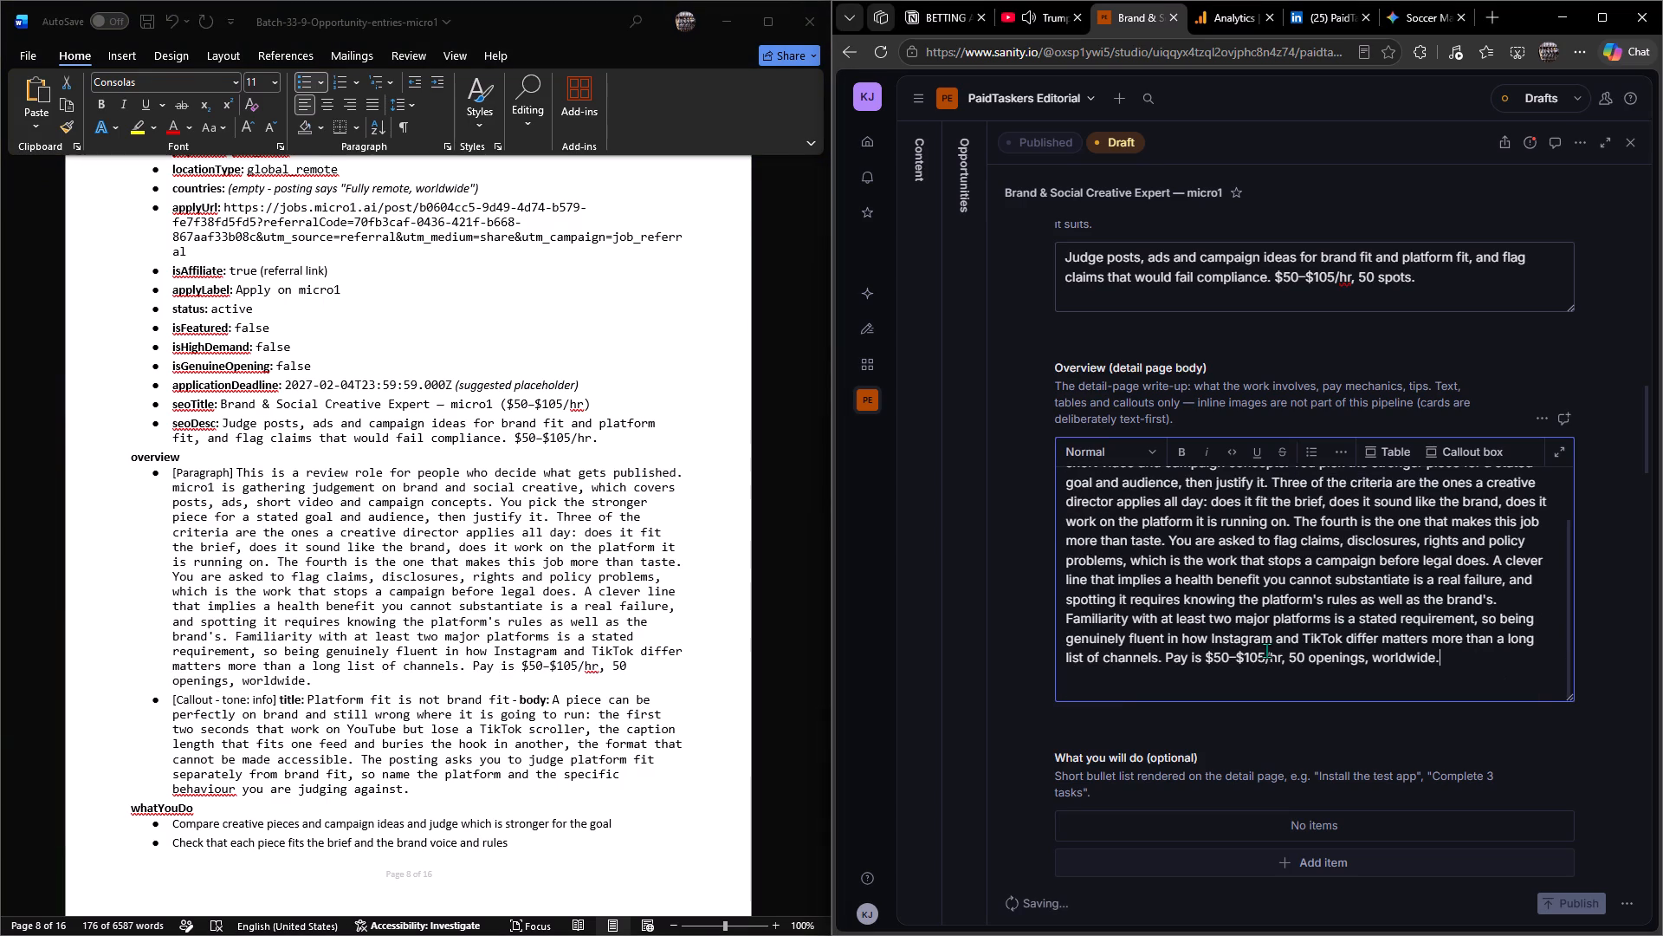
{"action": "left_click", "coordinate": [1068, 621]}
{"action": "key", "text": "BackSpace"}
{"action": "key", "text": "Return"}
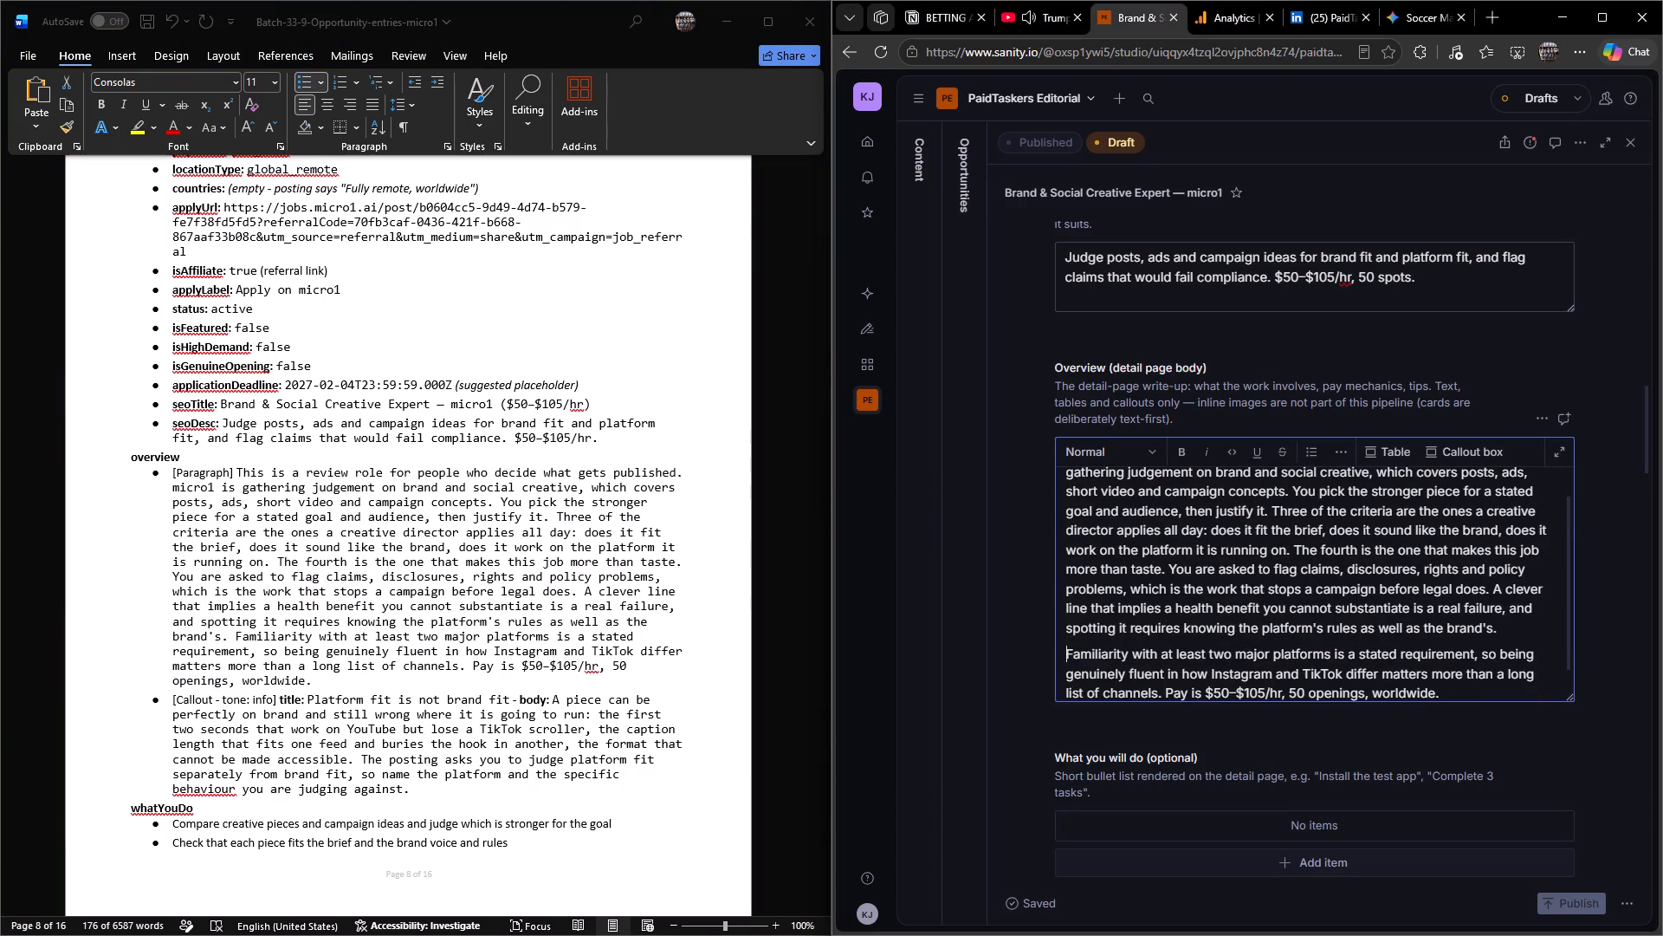
Insert a callout box on a new line after the overview text and title it "Platform fit is not brand fit" from Word.
{"action": "scroll", "coordinate": [1194, 592], "scroll_direction": "down", "scroll_amount": 4}
{"action": "left_click", "coordinate": [1496, 492]}
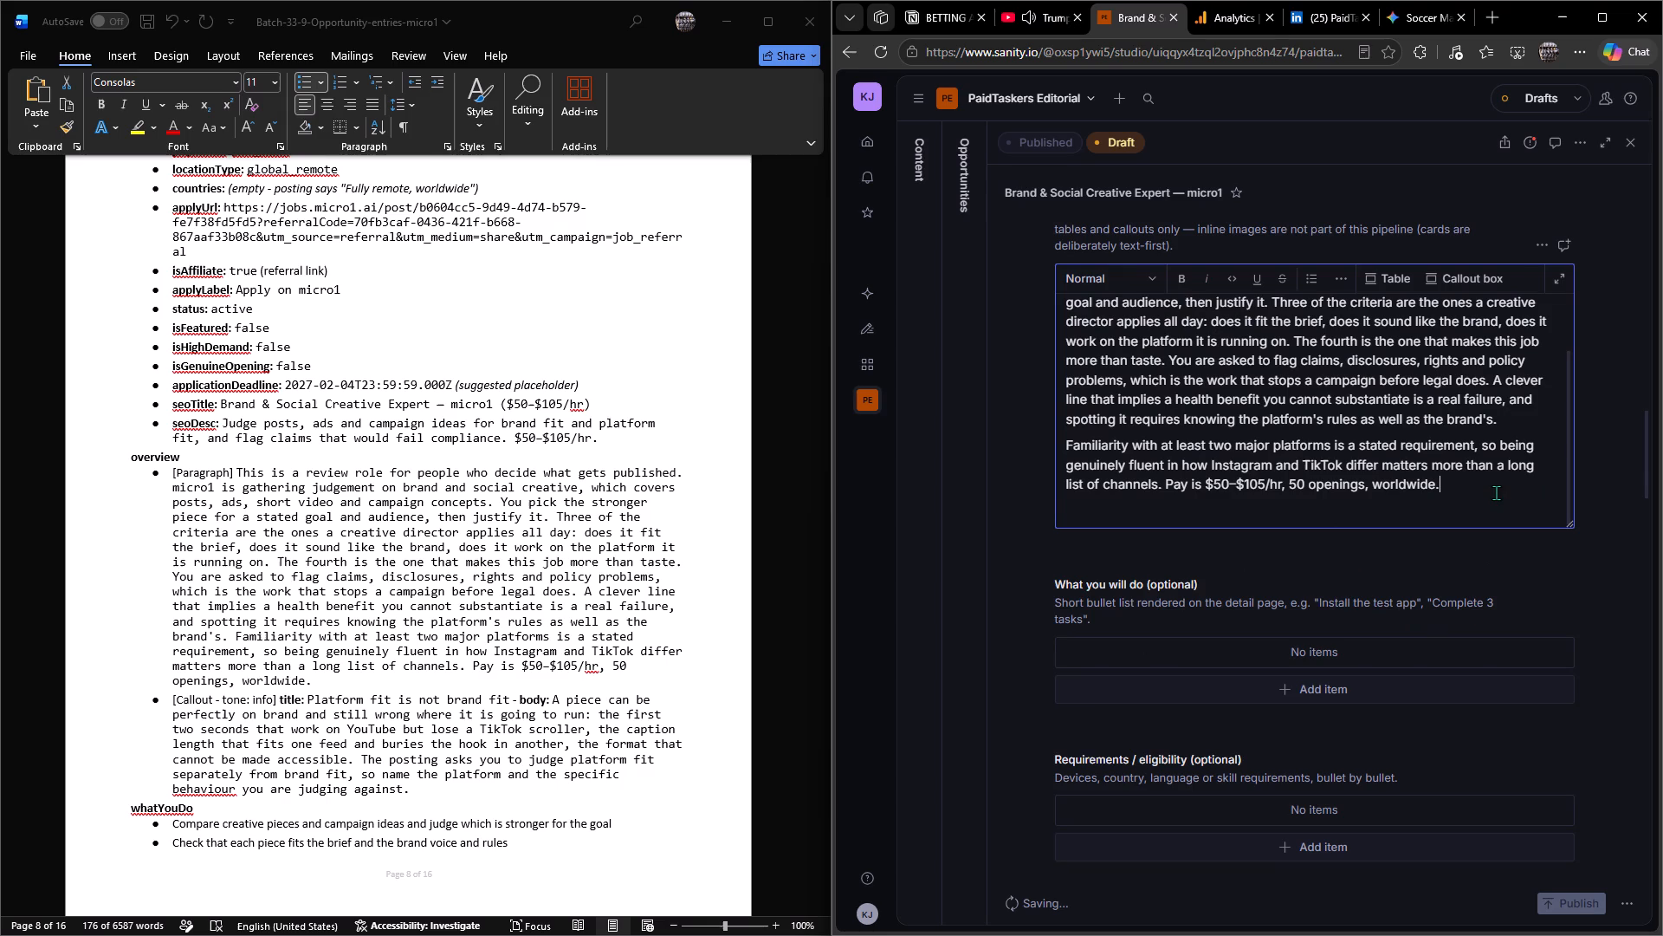
{"action": "key", "text": "Return"}
{"action": "left_click", "coordinate": [1494, 276]}
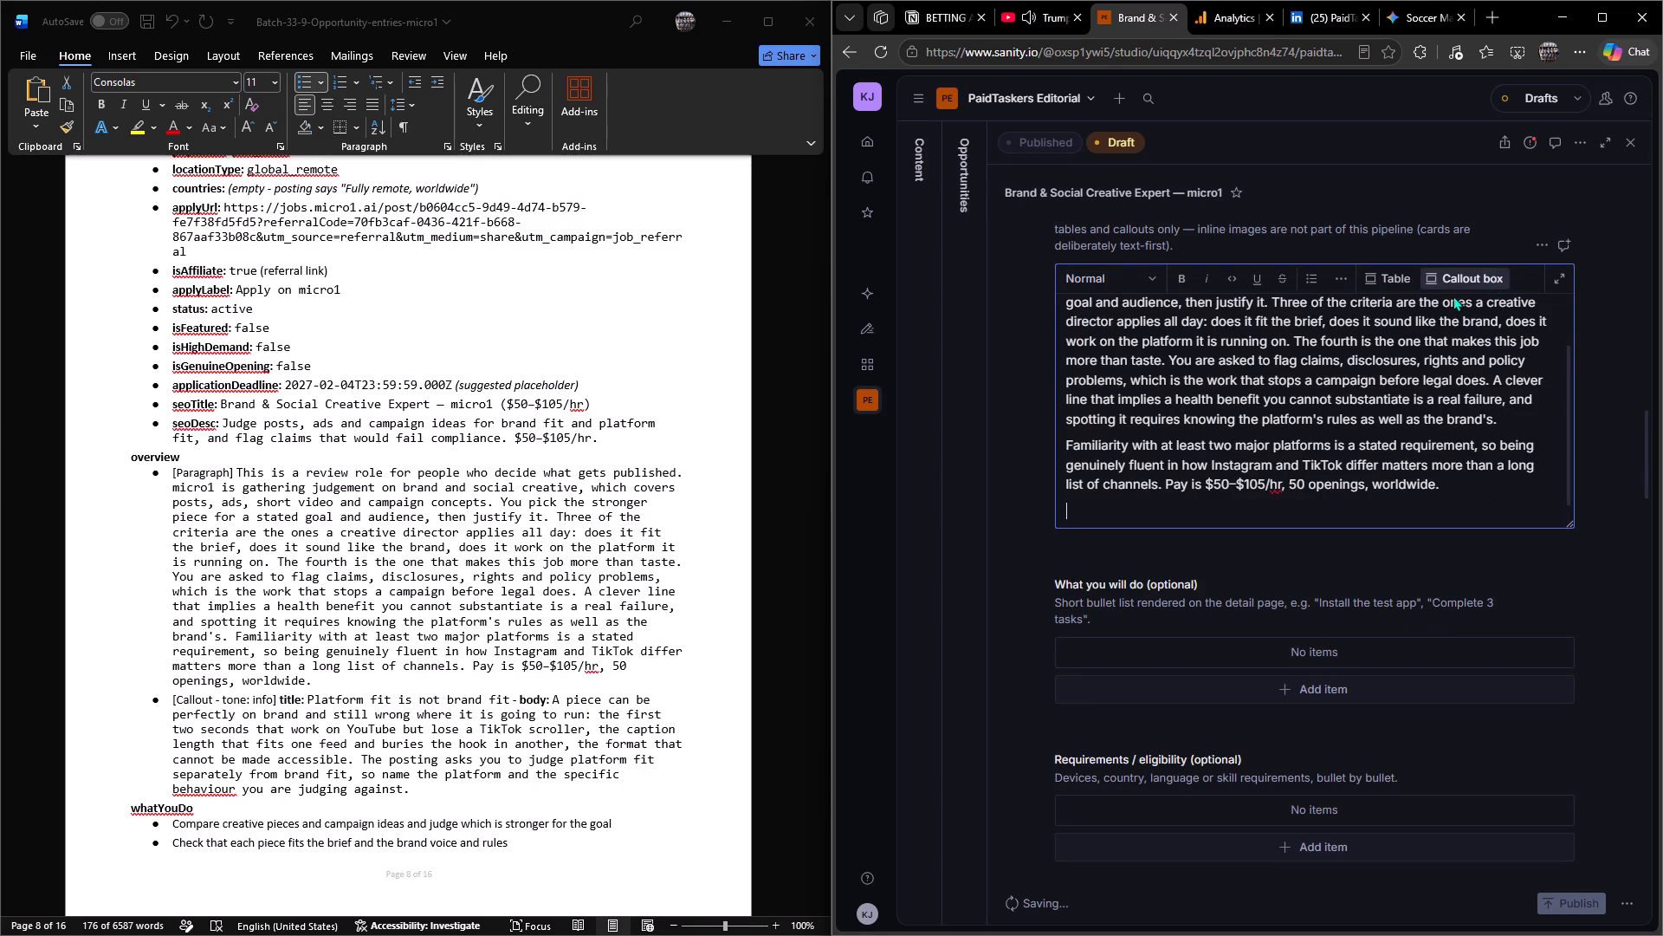
{"action": "left_click", "coordinate": [476, 481]}
{"action": "scroll", "coordinate": [476, 481], "scroll_direction": "down", "scroll_amount": 5}
{"action": "left_click", "coordinate": [446, 574]}
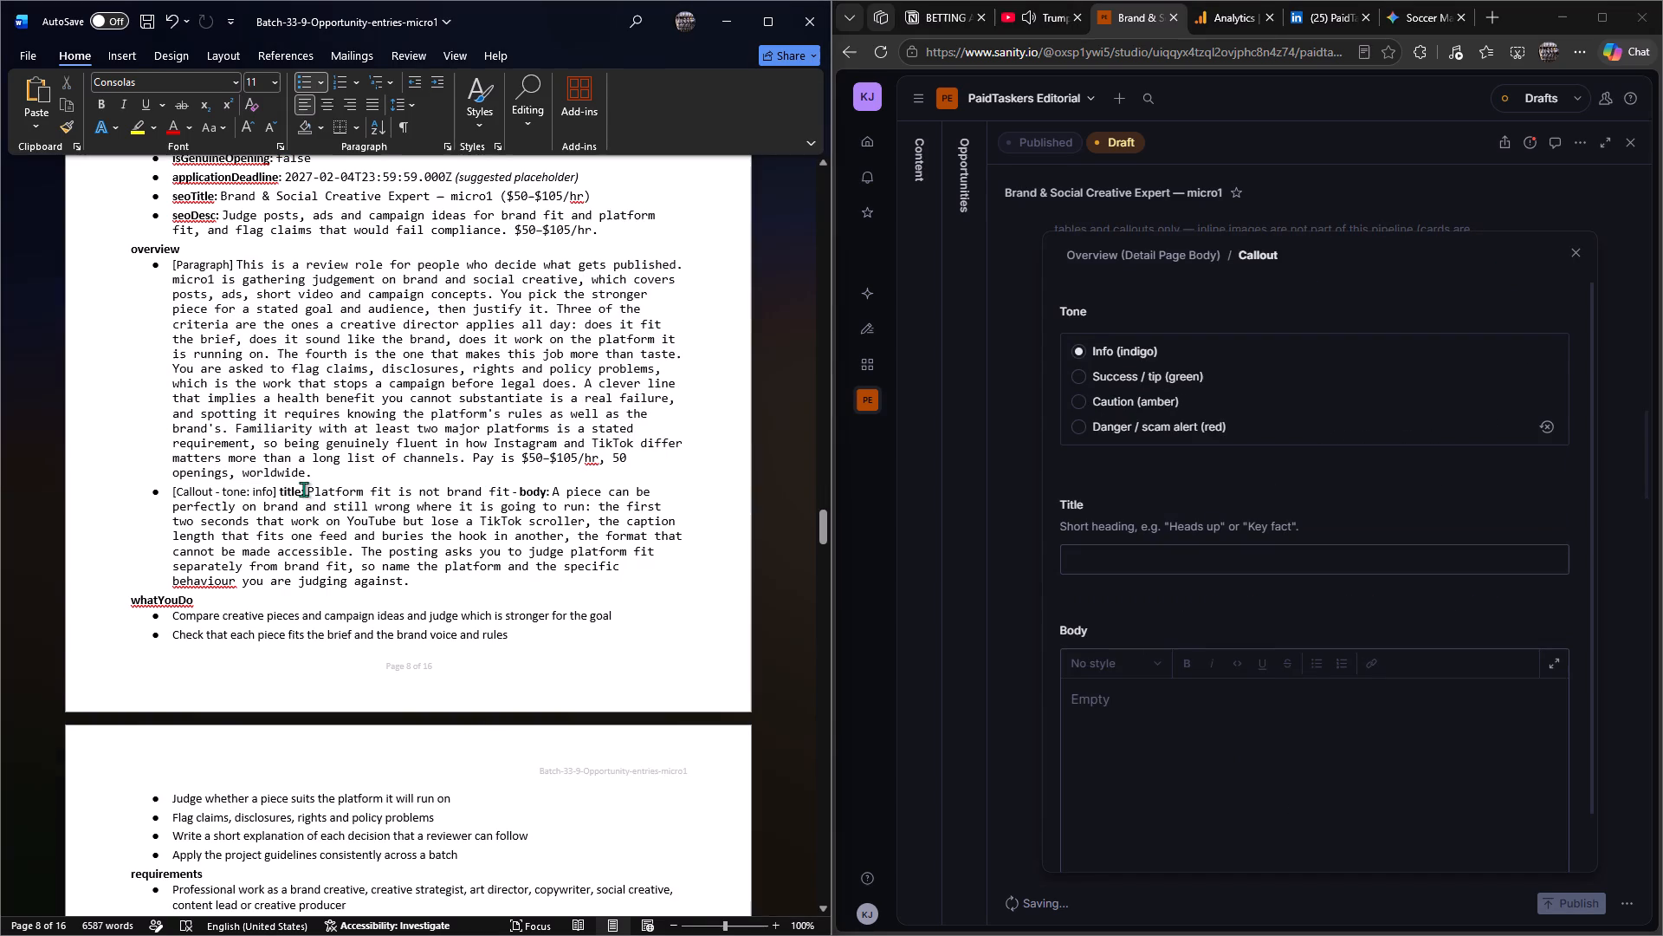
{"action": "left_click_drag", "start_coordinate": [311, 489], "coordinate": [501, 487]}
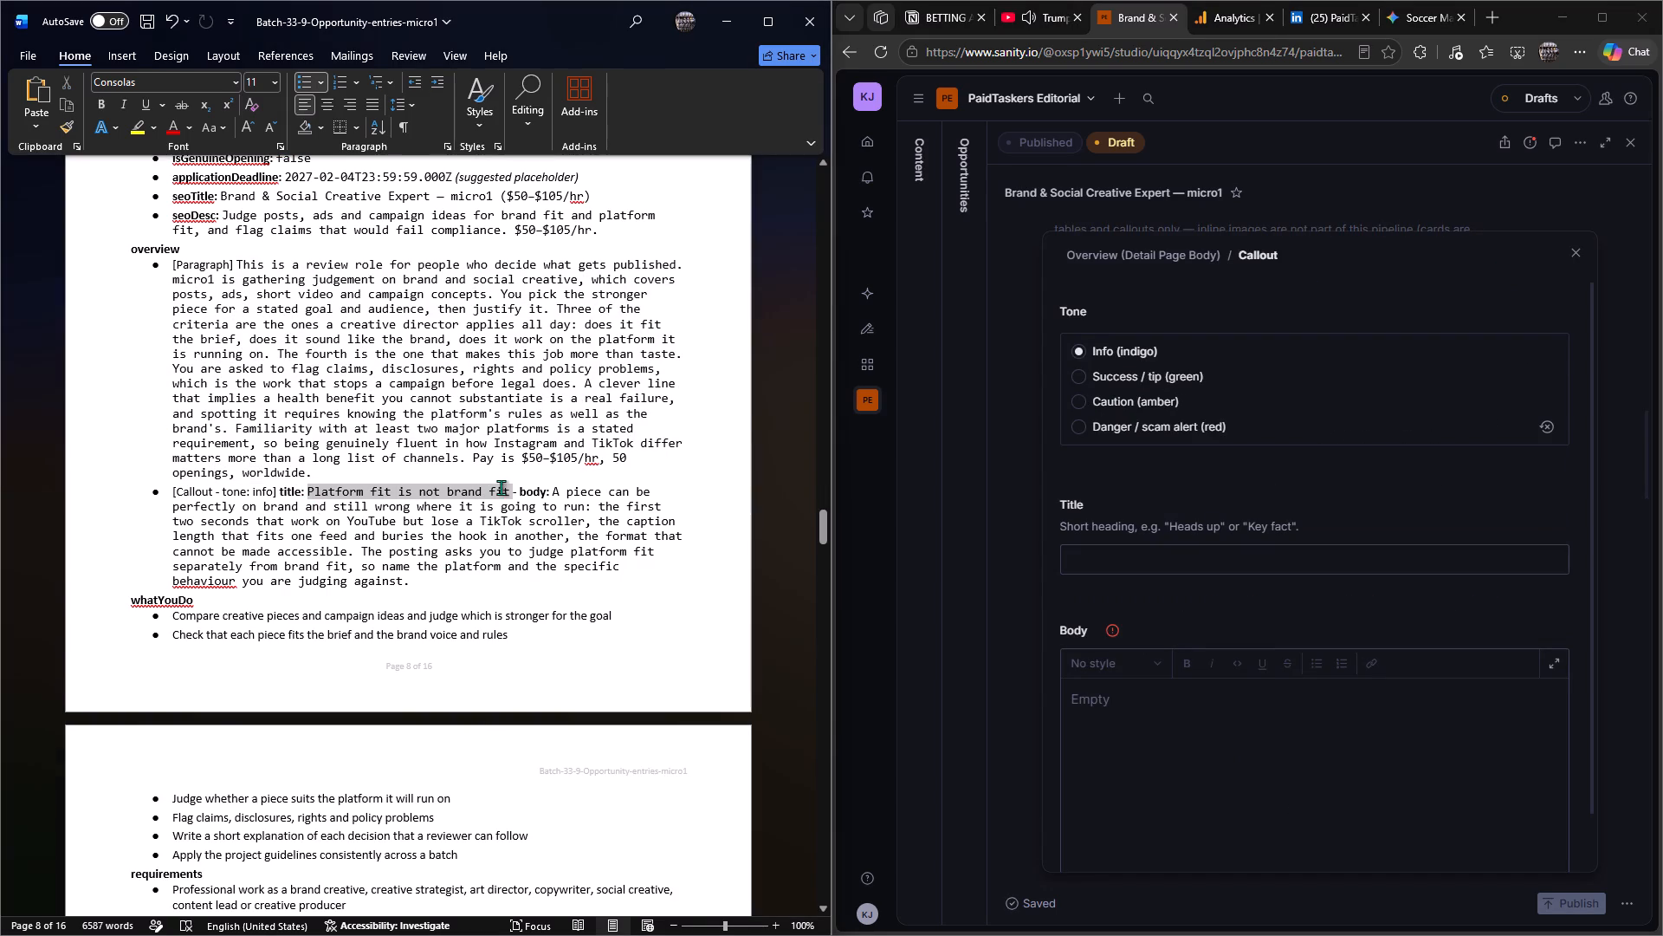
{"action": "left_click_drag", "start_coordinate": [501, 487], "coordinate": [507, 486]}
{"action": "key", "text": "ctrl+c"}
{"action": "left_click", "coordinate": [1170, 564]}
{"action": "key", "text": "ctrl+v"}
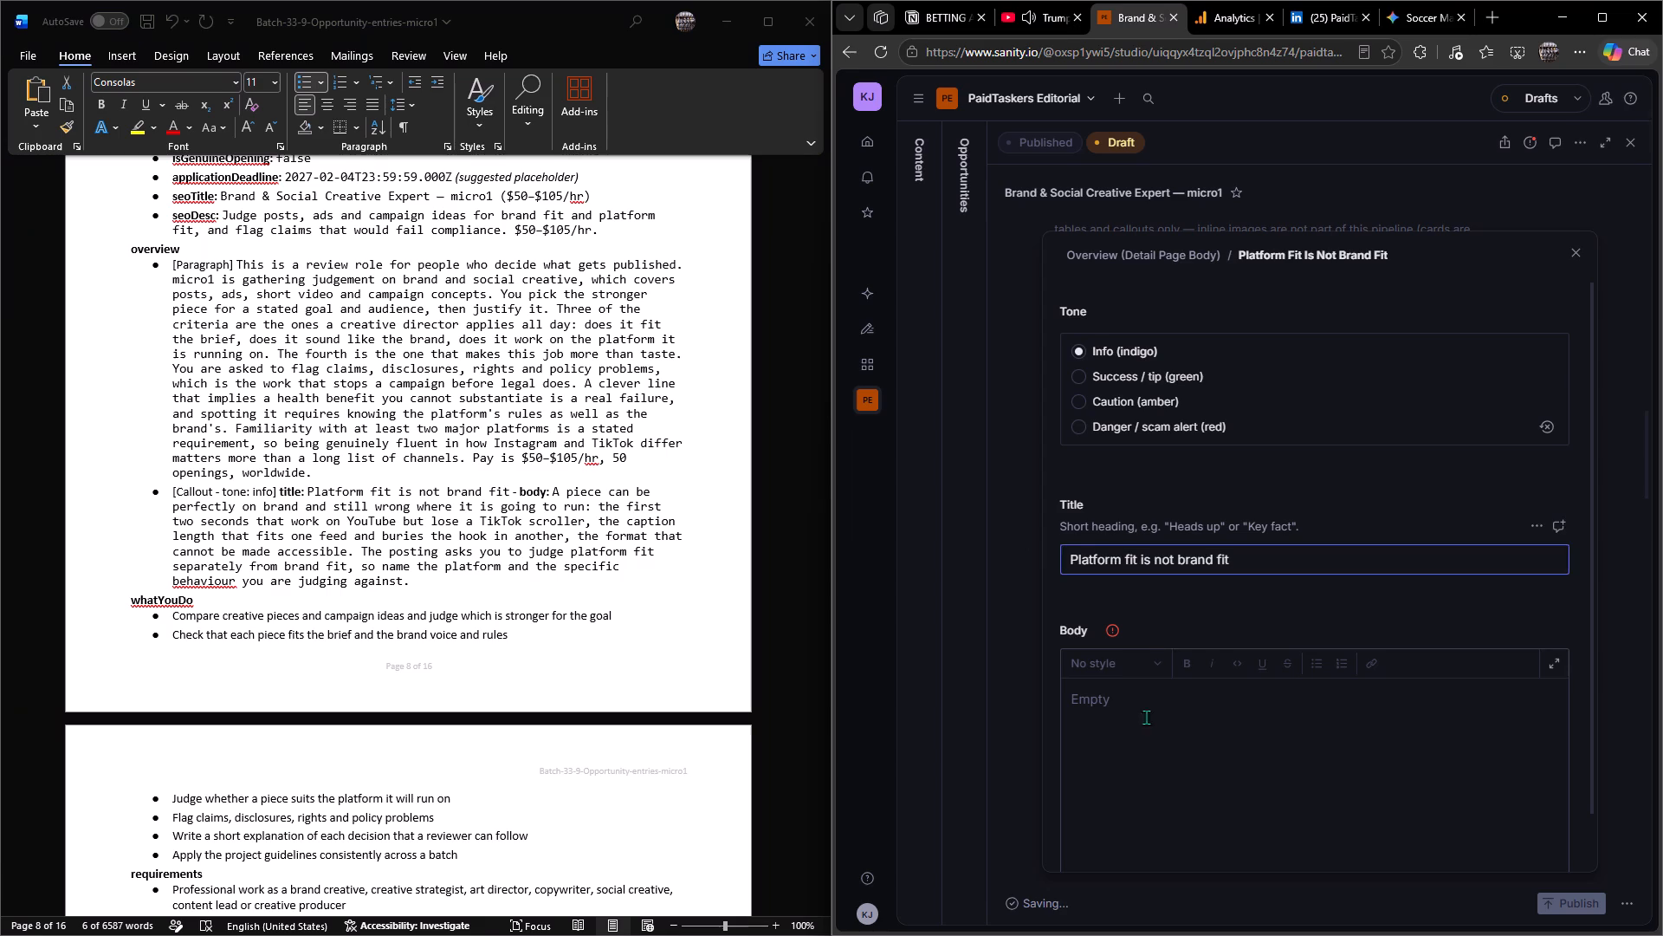
Correct the spelling of "behaviour" to "behavior" in Job 5's callout body text in Word.
{"action": "left_click", "coordinate": [1139, 769]}
{"action": "left_click", "coordinate": [537, 523]}
{"action": "left_click", "coordinate": [470, 585]}
{"action": "left_click_drag", "start_coordinate": [469, 589], "coordinate": [507, 535]}
{"action": "left_click", "coordinate": [198, 577]}
{"action": "left_click", "coordinate": [197, 580]}
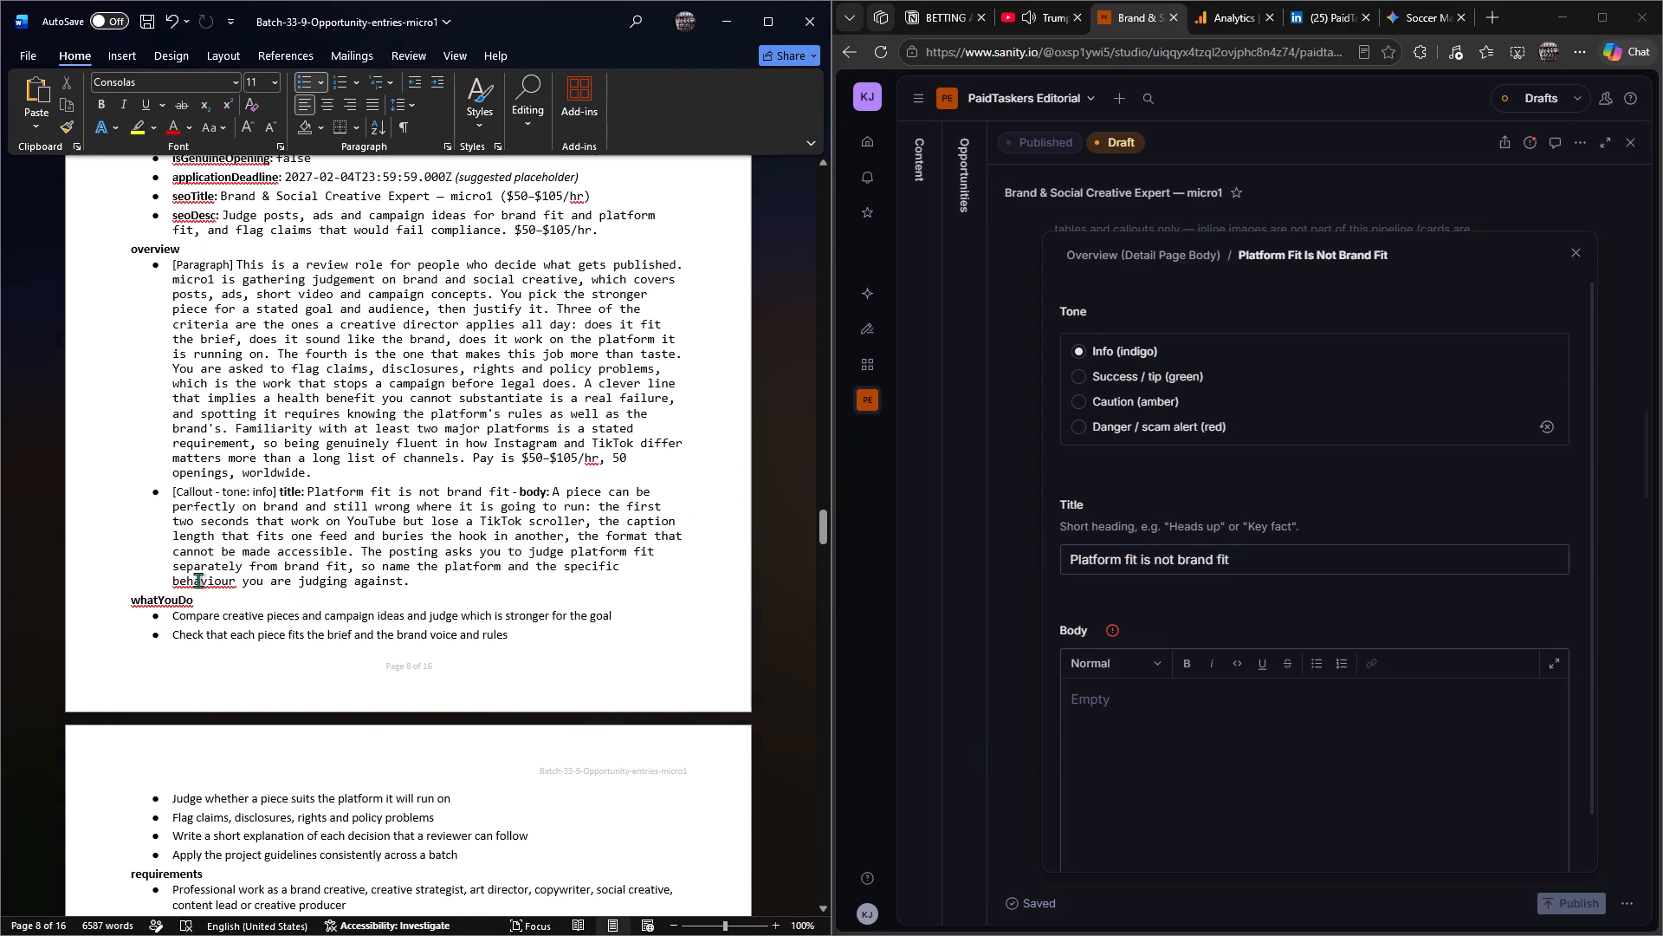
{"action": "right_click", "coordinate": [197, 580]}
{"action": "left_click", "coordinate": [169, 221]}
Fill the callout body with Job 5's text from Word, starting "A piece can be perfectly on brand", and close the callout.
{"action": "left_click", "coordinate": [424, 503]}
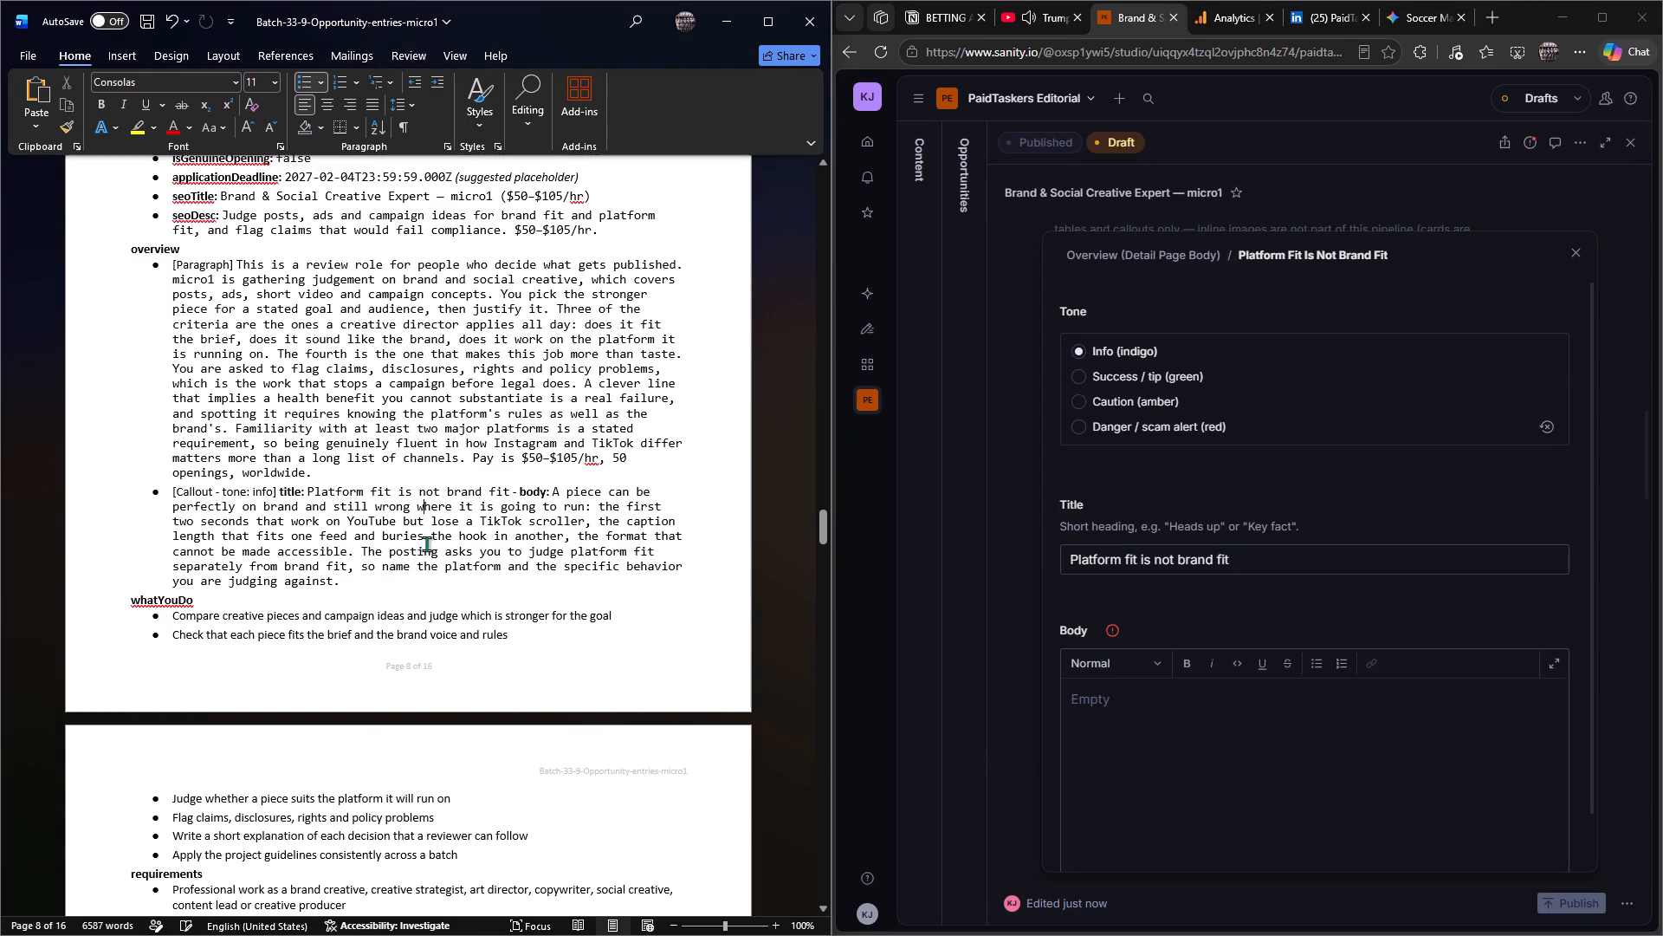
{"action": "left_click_drag", "start_coordinate": [424, 582], "coordinate": [556, 491]}
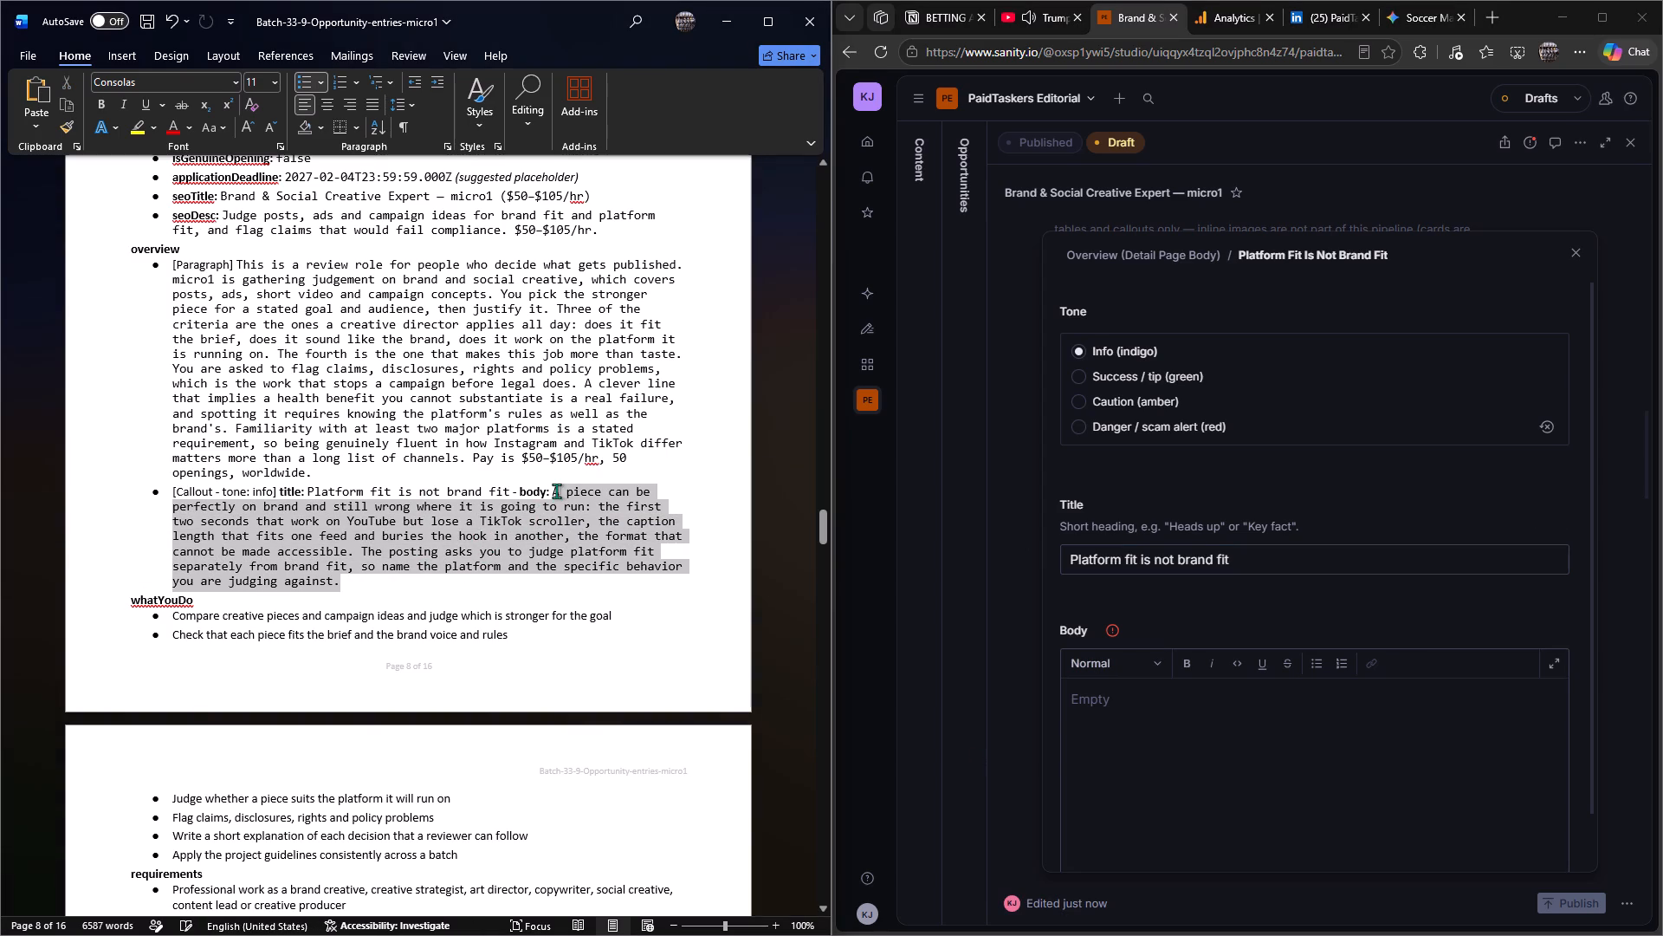
{"action": "left_click_drag", "start_coordinate": [556, 491], "coordinate": [553, 489]}
{"action": "key", "text": "ctrl+c"}
{"action": "left_click", "coordinate": [1232, 740]}
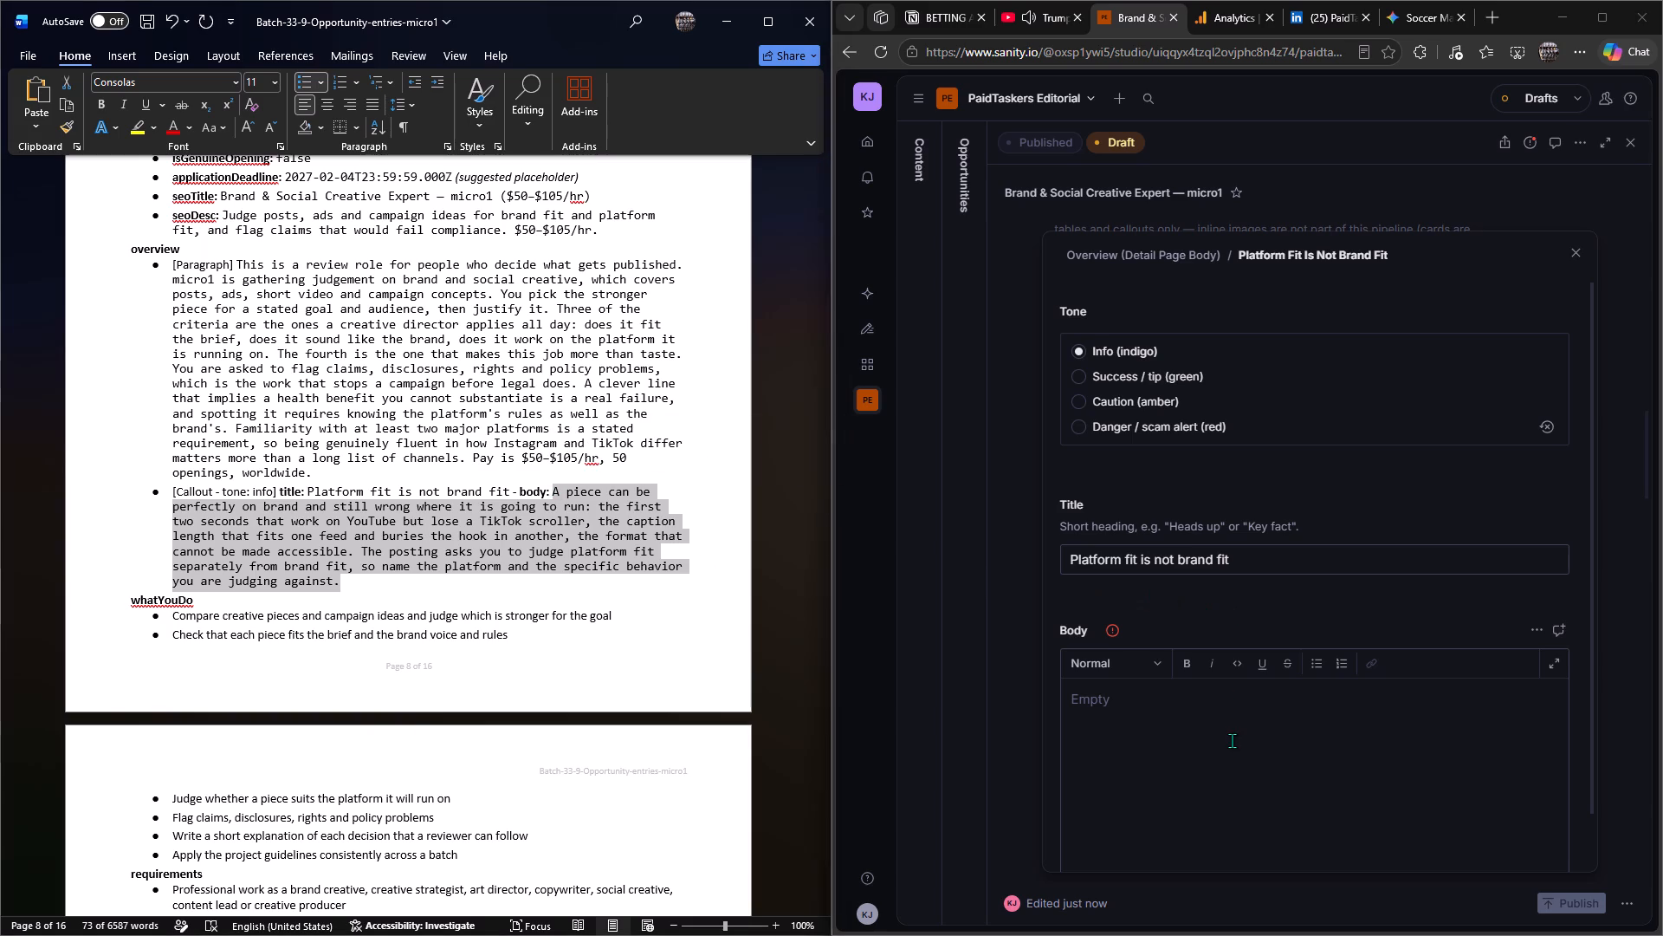
{"action": "key", "text": "ctrl+v"}
{"action": "left_click", "coordinate": [1027, 577]}
Add an empty item under What you will do and remove the bullets from Job 5's six whatYouDo lines in Word.
{"action": "scroll", "coordinate": [1137, 634], "scroll_direction": "down", "scroll_amount": 4}
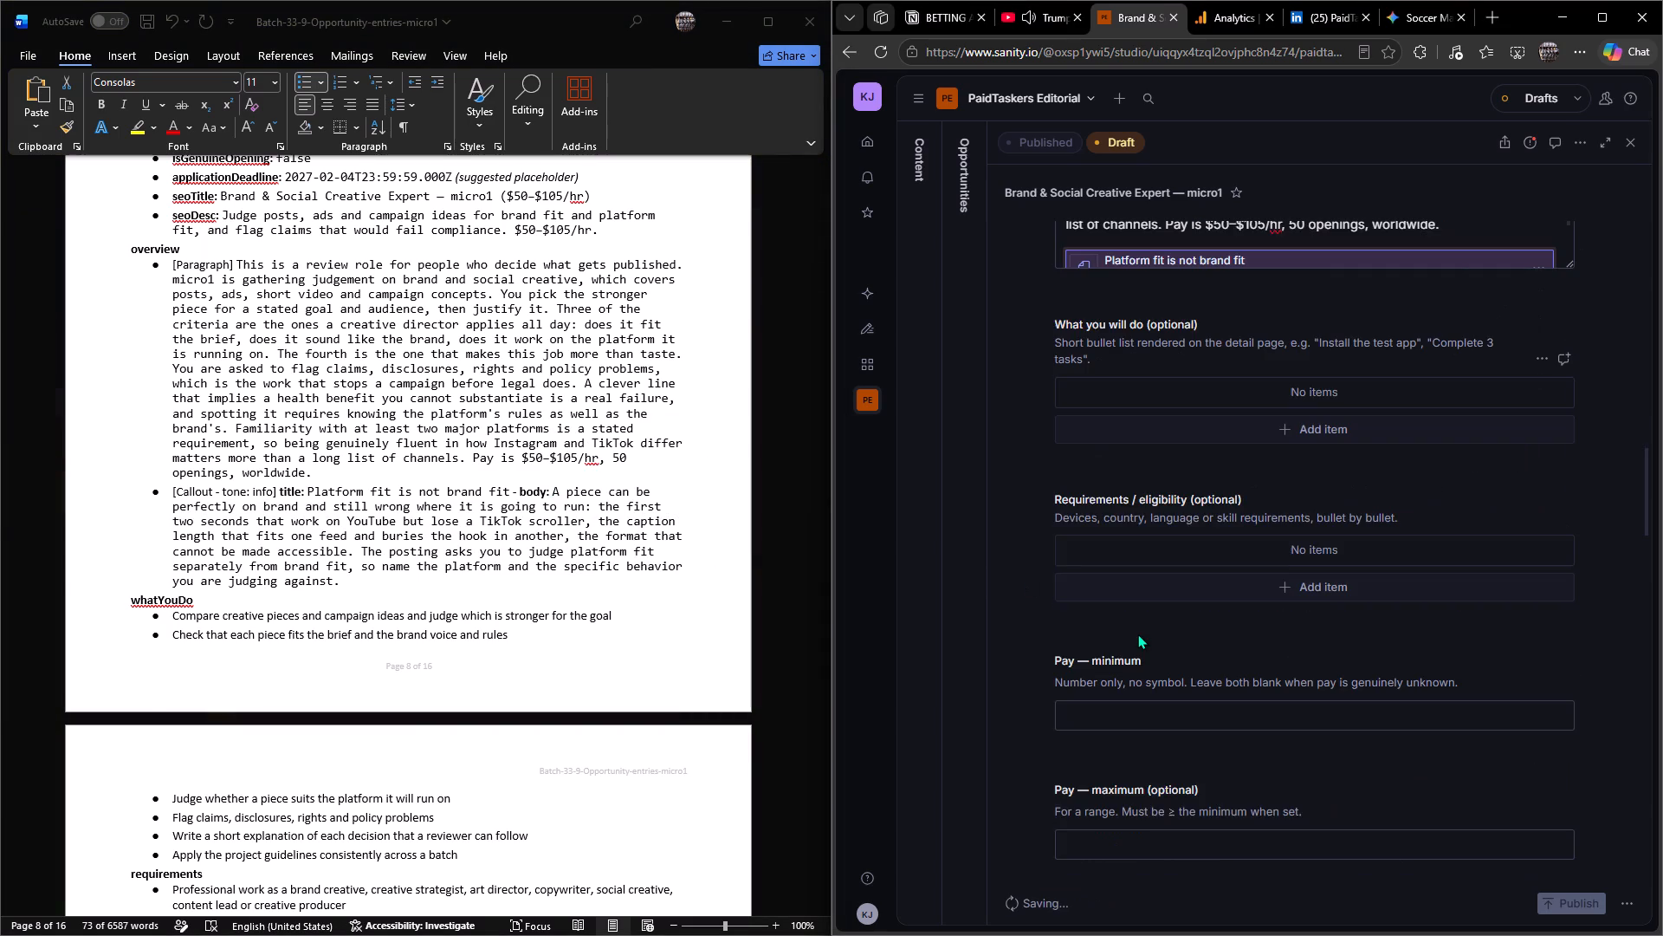
{"action": "scroll", "coordinate": [1137, 634], "scroll_direction": "up", "scroll_amount": 2}
{"action": "left_click", "coordinate": [1183, 516]}
{"action": "left_click", "coordinate": [495, 537]}
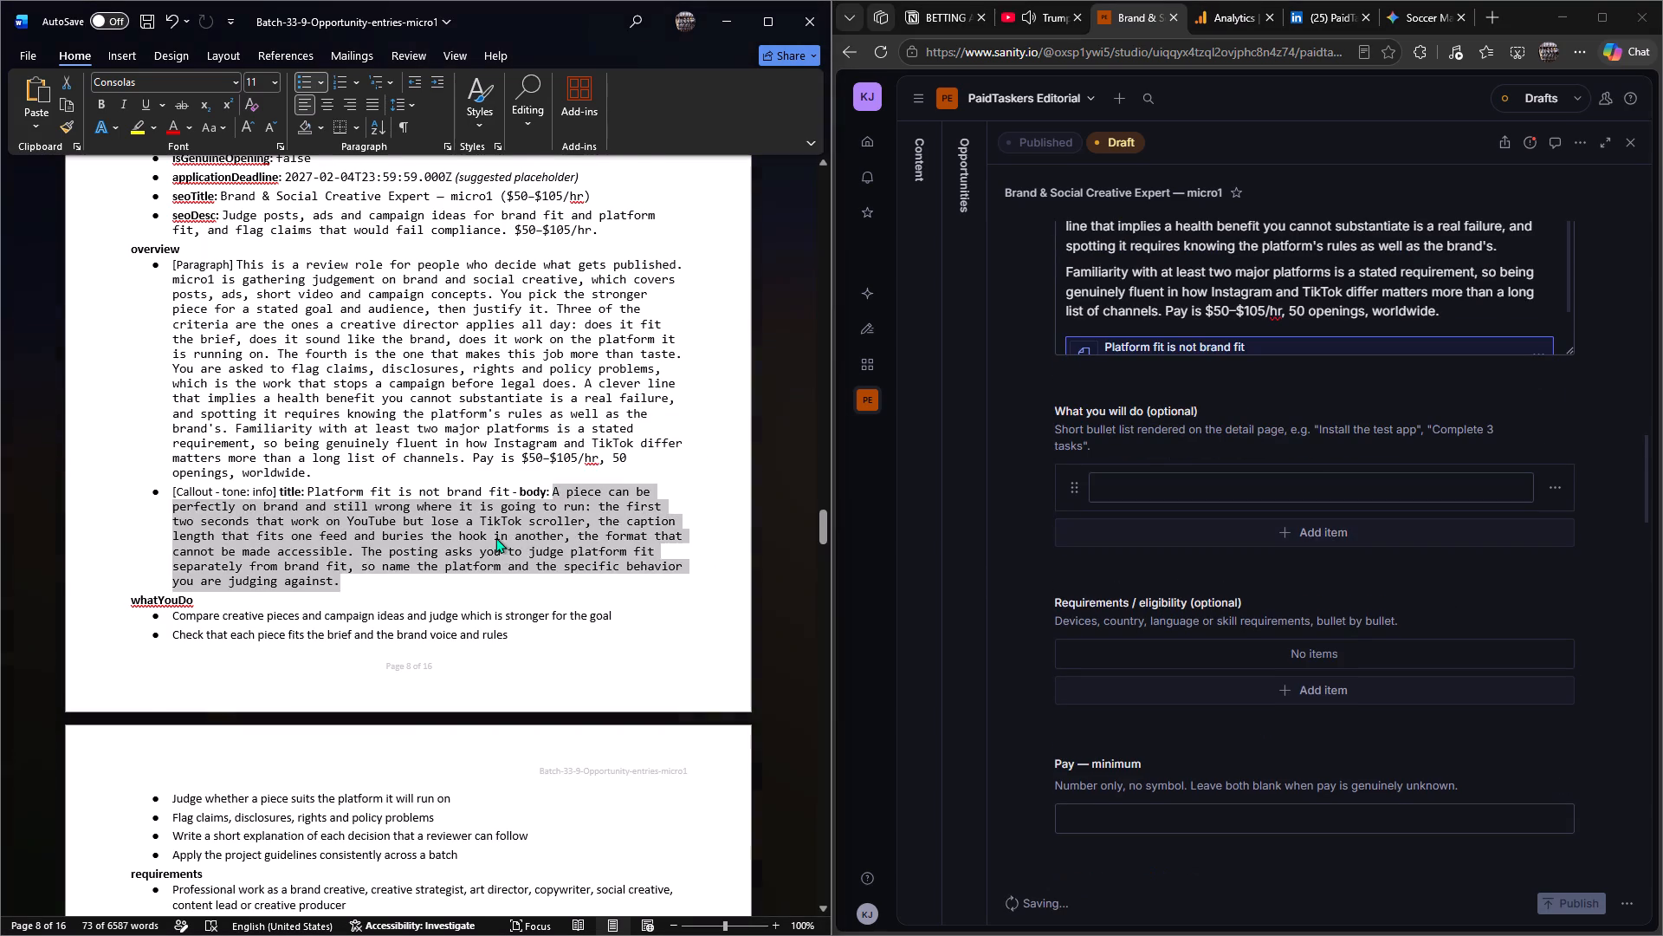
{"action": "scroll", "coordinate": [495, 537], "scroll_direction": "down", "scroll_amount": 4}
{"action": "left_click", "coordinate": [439, 597]}
{"action": "left_click_drag", "start_coordinate": [489, 696], "coordinate": [227, 504]}
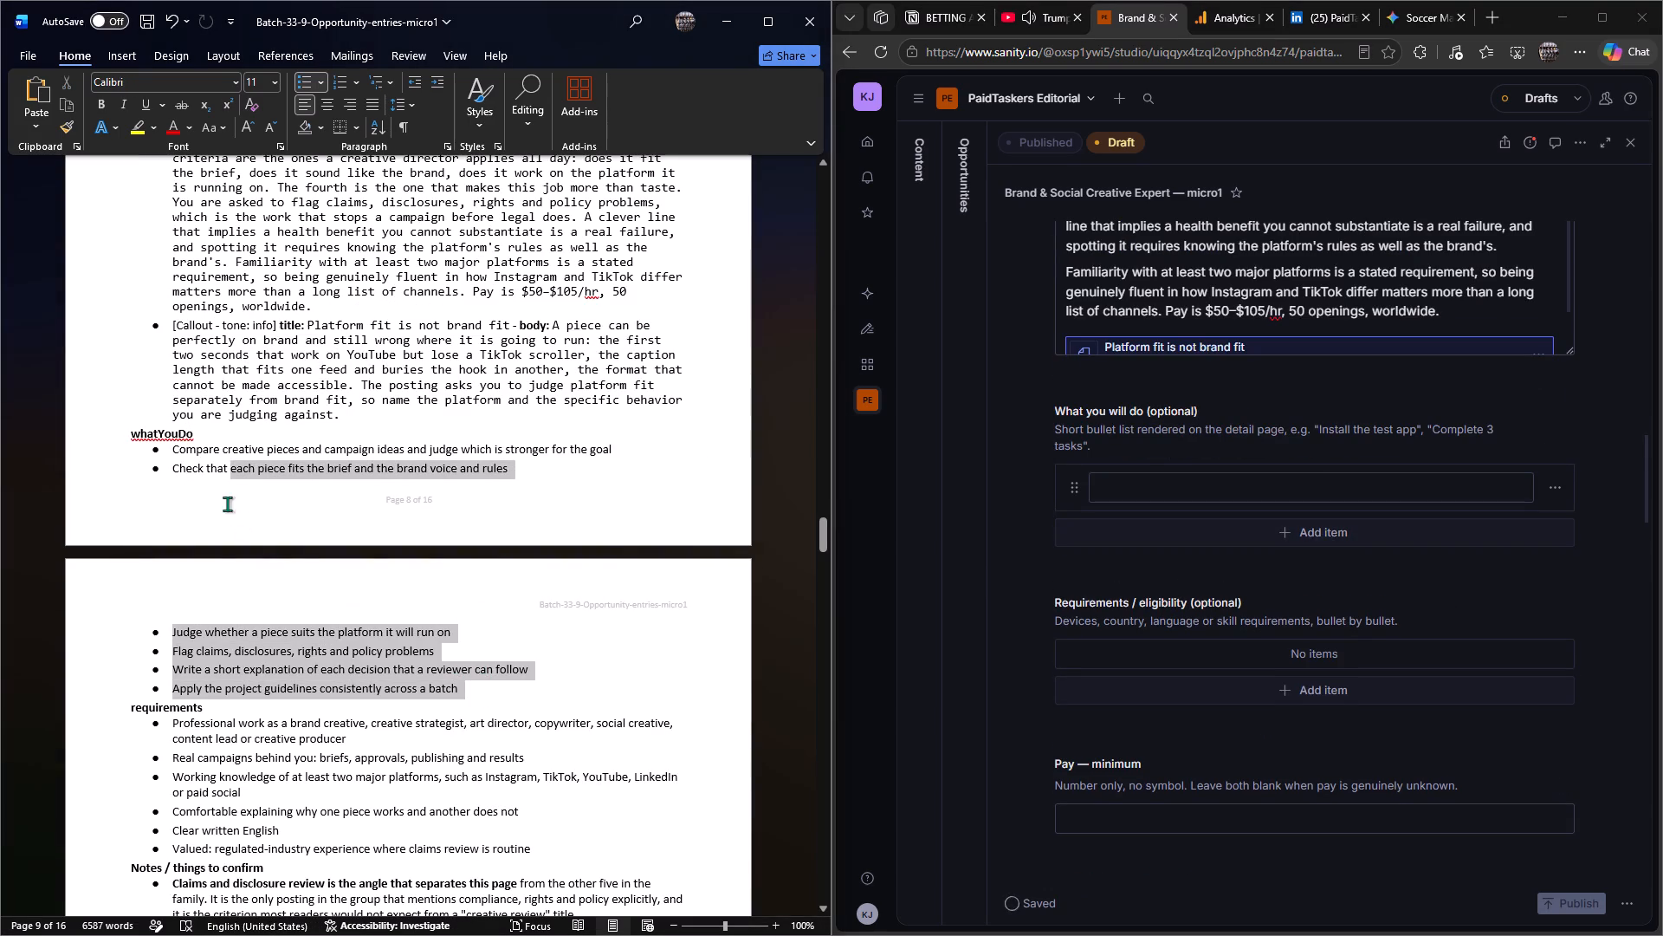
{"action": "left_click_drag", "start_coordinate": [227, 504], "coordinate": [179, 458]}
{"action": "left_click", "coordinate": [301, 88]}
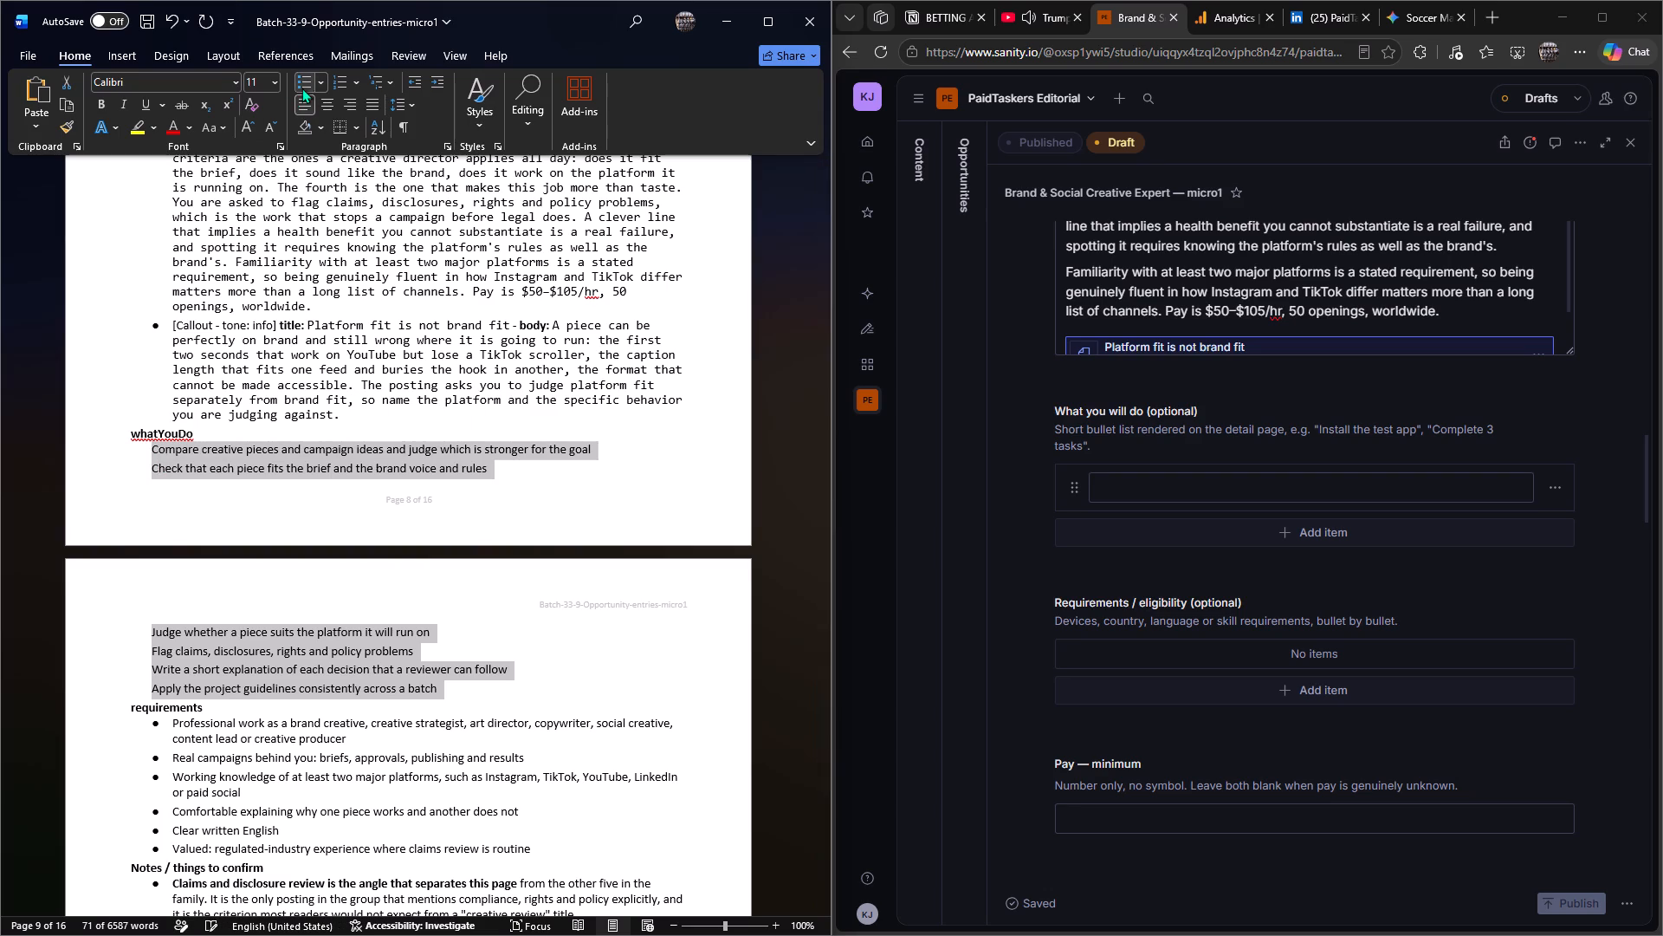
{"action": "left_click", "coordinate": [346, 469]}
Enter the first two What you will do items from Word: "Compare creative pieces and campaign ideas…" and "Check that each piece fits the brief…".
{"action": "left_click_drag", "start_coordinate": [618, 452], "coordinate": [174, 452]}
{"action": "key", "text": "ctrl+c"}
{"action": "left_click", "coordinate": [1265, 497]}
{"action": "key", "text": "ctrl+v"}
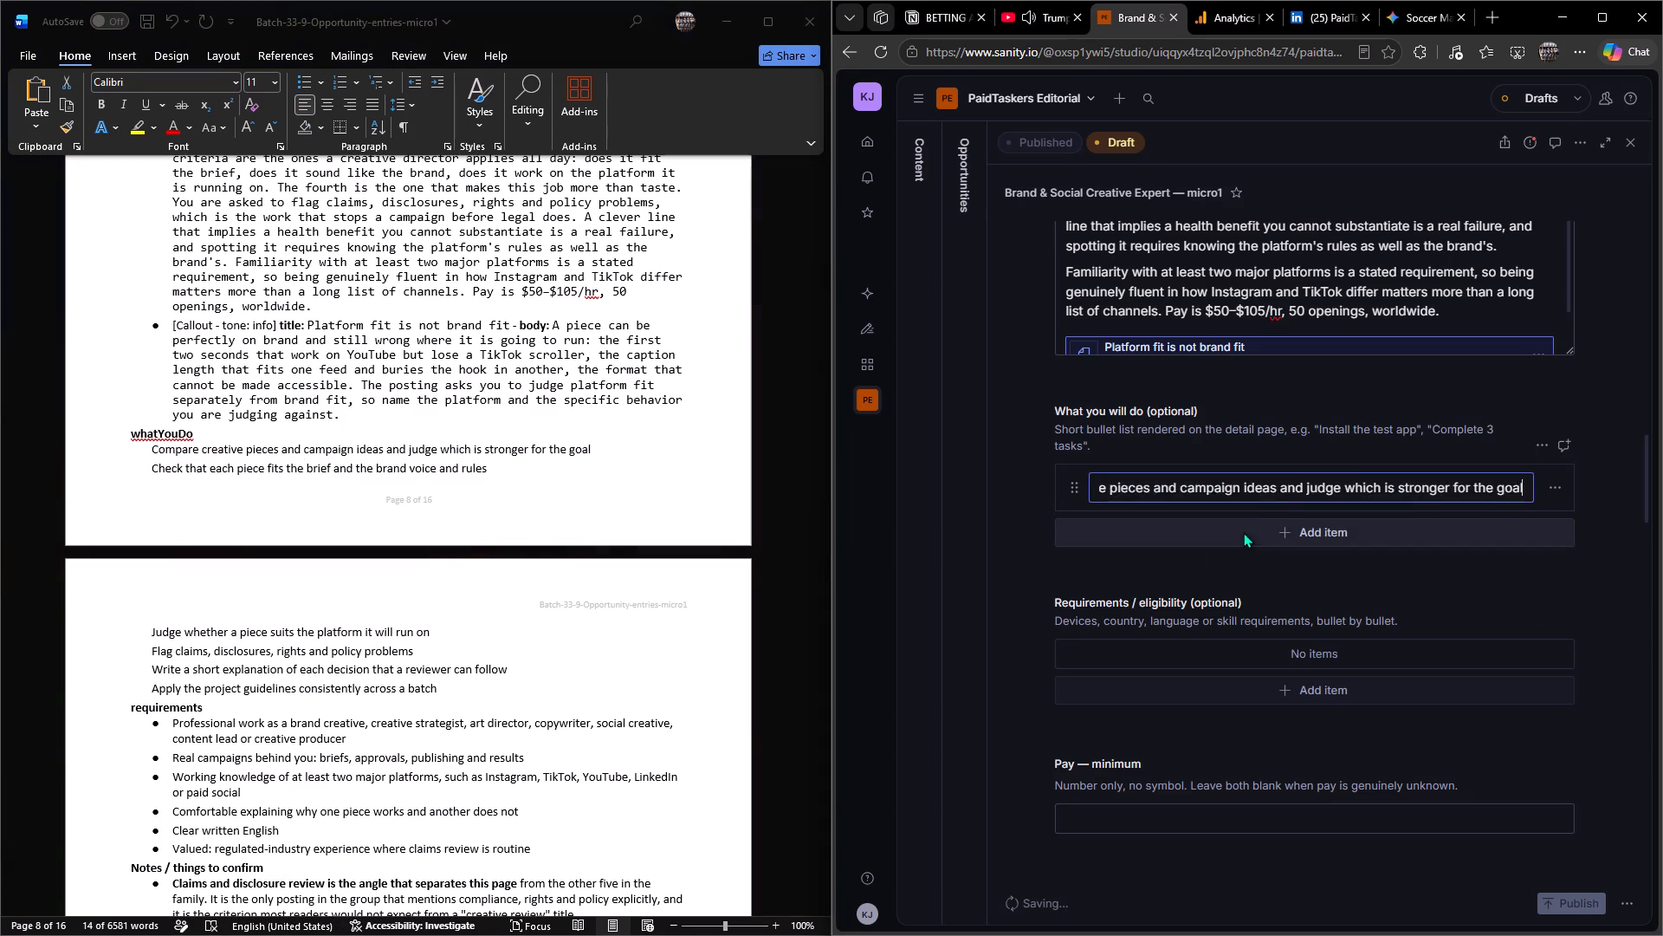
{"action": "left_click", "coordinate": [1243, 532]}
{"action": "left_click", "coordinate": [525, 517]}
{"action": "left_click", "coordinate": [528, 477]}
{"action": "left_click_drag", "start_coordinate": [534, 472], "coordinate": [189, 472]}
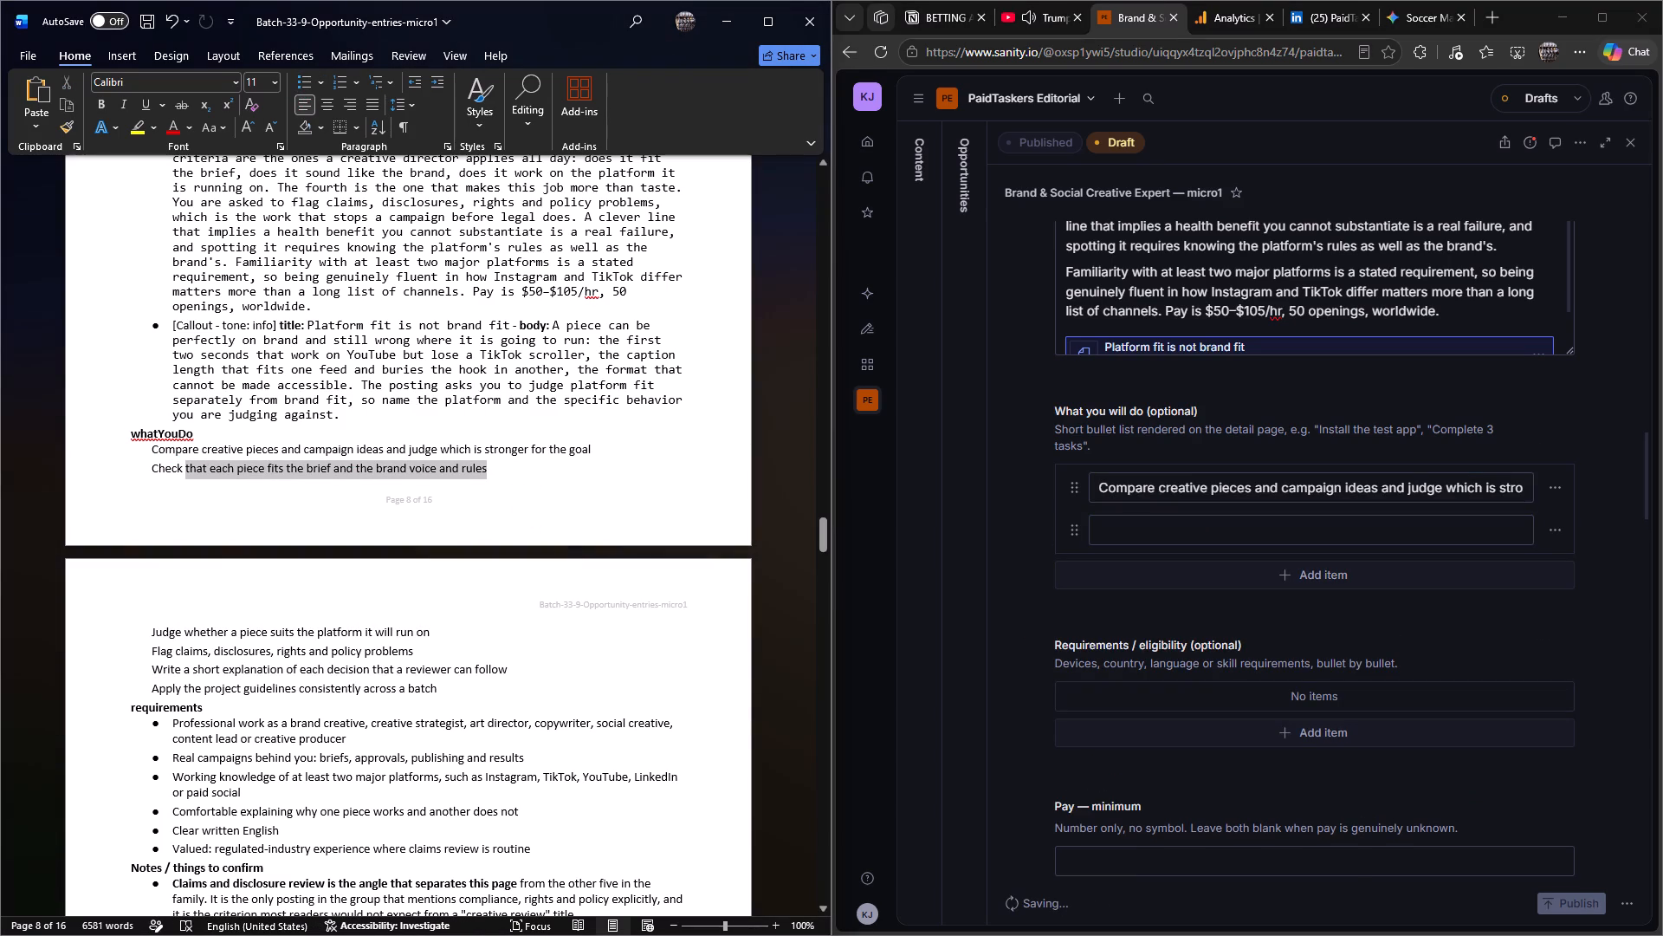
{"action": "left_click_drag", "start_coordinate": [189, 472], "coordinate": [173, 476]}
{"action": "key", "text": "ctrl+c"}
{"action": "left_click", "coordinate": [1190, 525]}
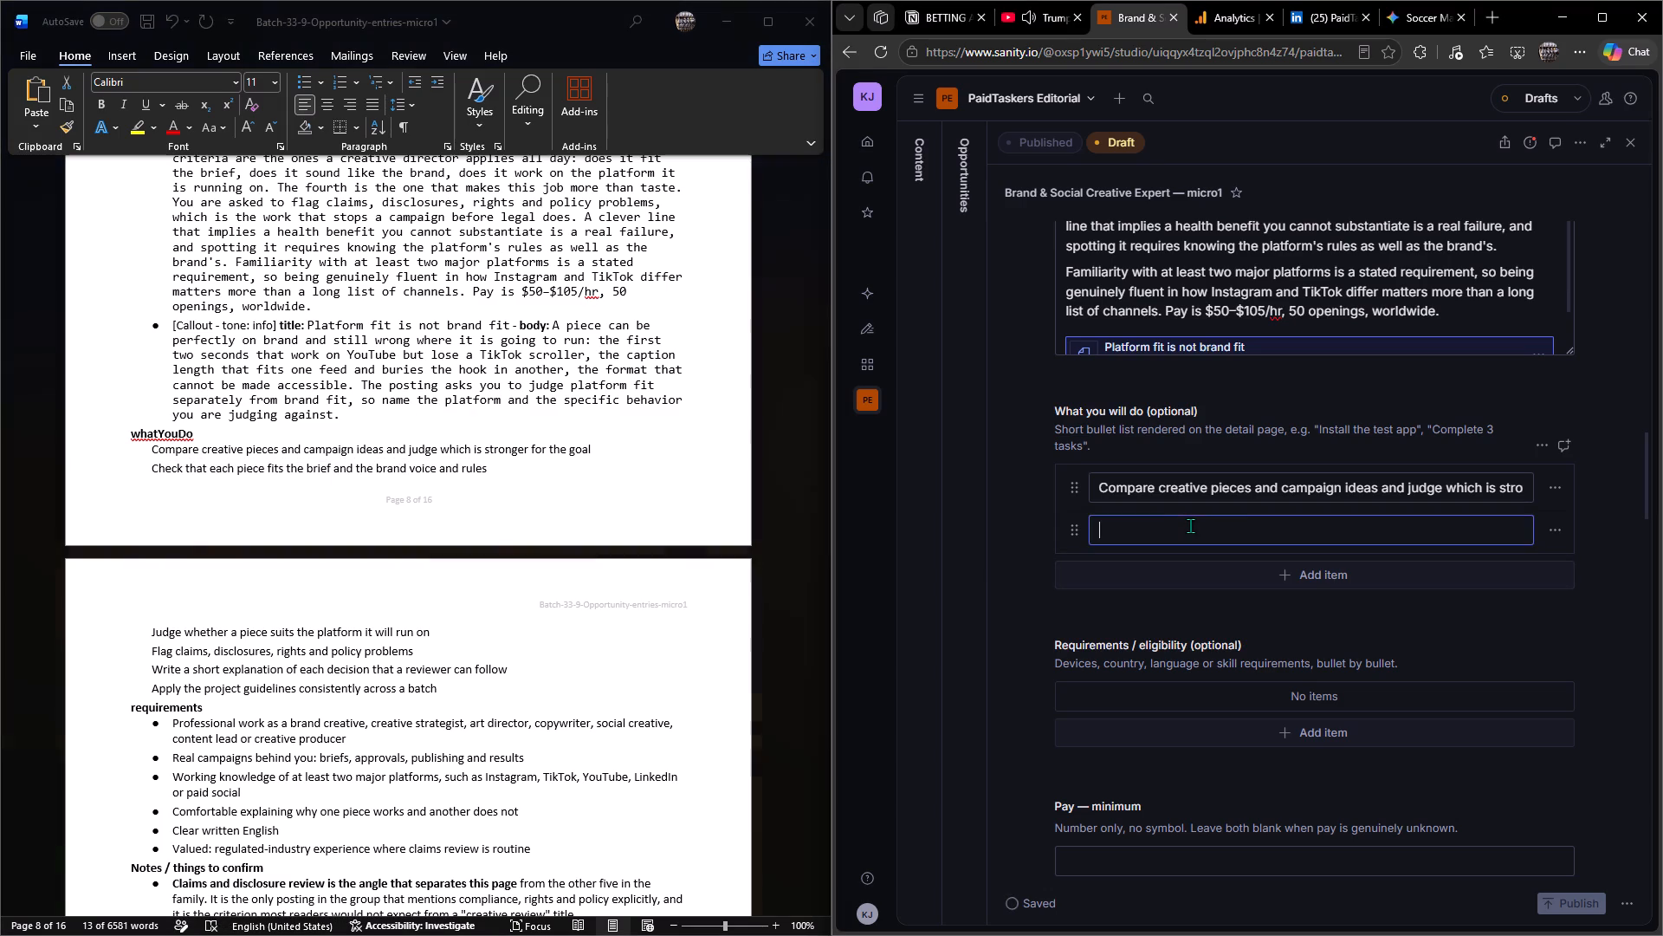
{"action": "key", "text": "ctrl+v"}
Add What you will do items "Judge whether a piece suits the platform it will run on" and "Flag claims, disclosures, rights and policy problems".
{"action": "left_click", "coordinate": [1162, 574]}
{"action": "left_click", "coordinate": [353, 675]}
{"action": "left_click_drag", "start_coordinate": [490, 624], "coordinate": [481, 623]}
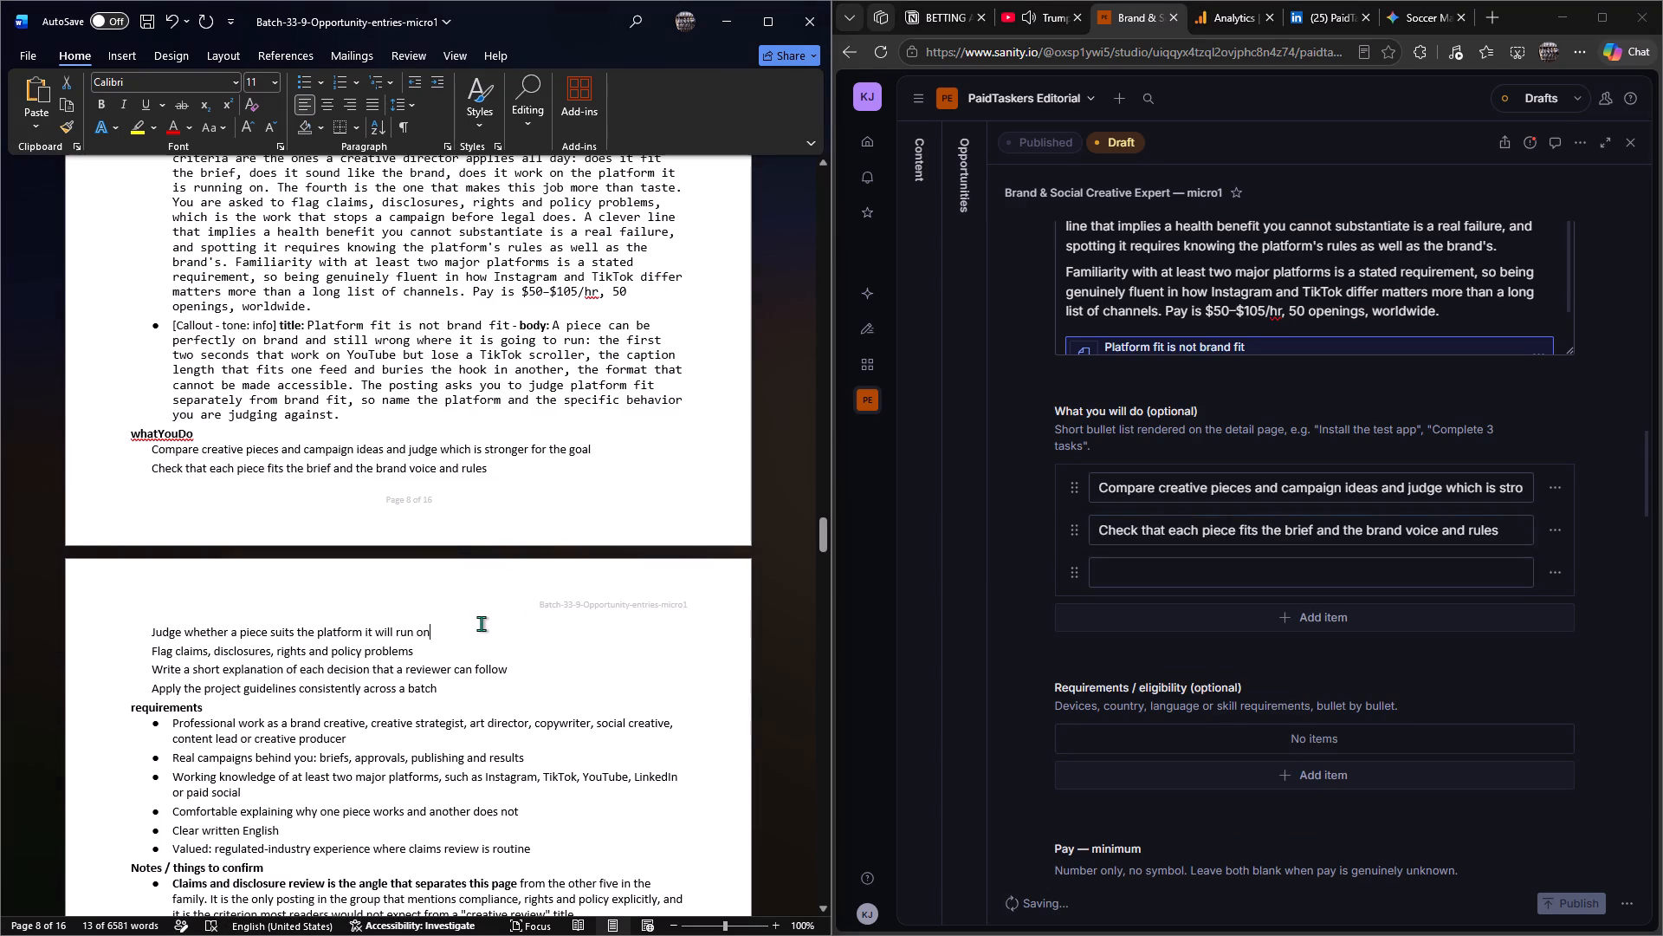
{"action": "left_click_drag", "start_coordinate": [481, 623], "coordinate": [178, 636]}
{"action": "key", "text": "ctrl+c"}
{"action": "left_click", "coordinate": [1171, 582]}
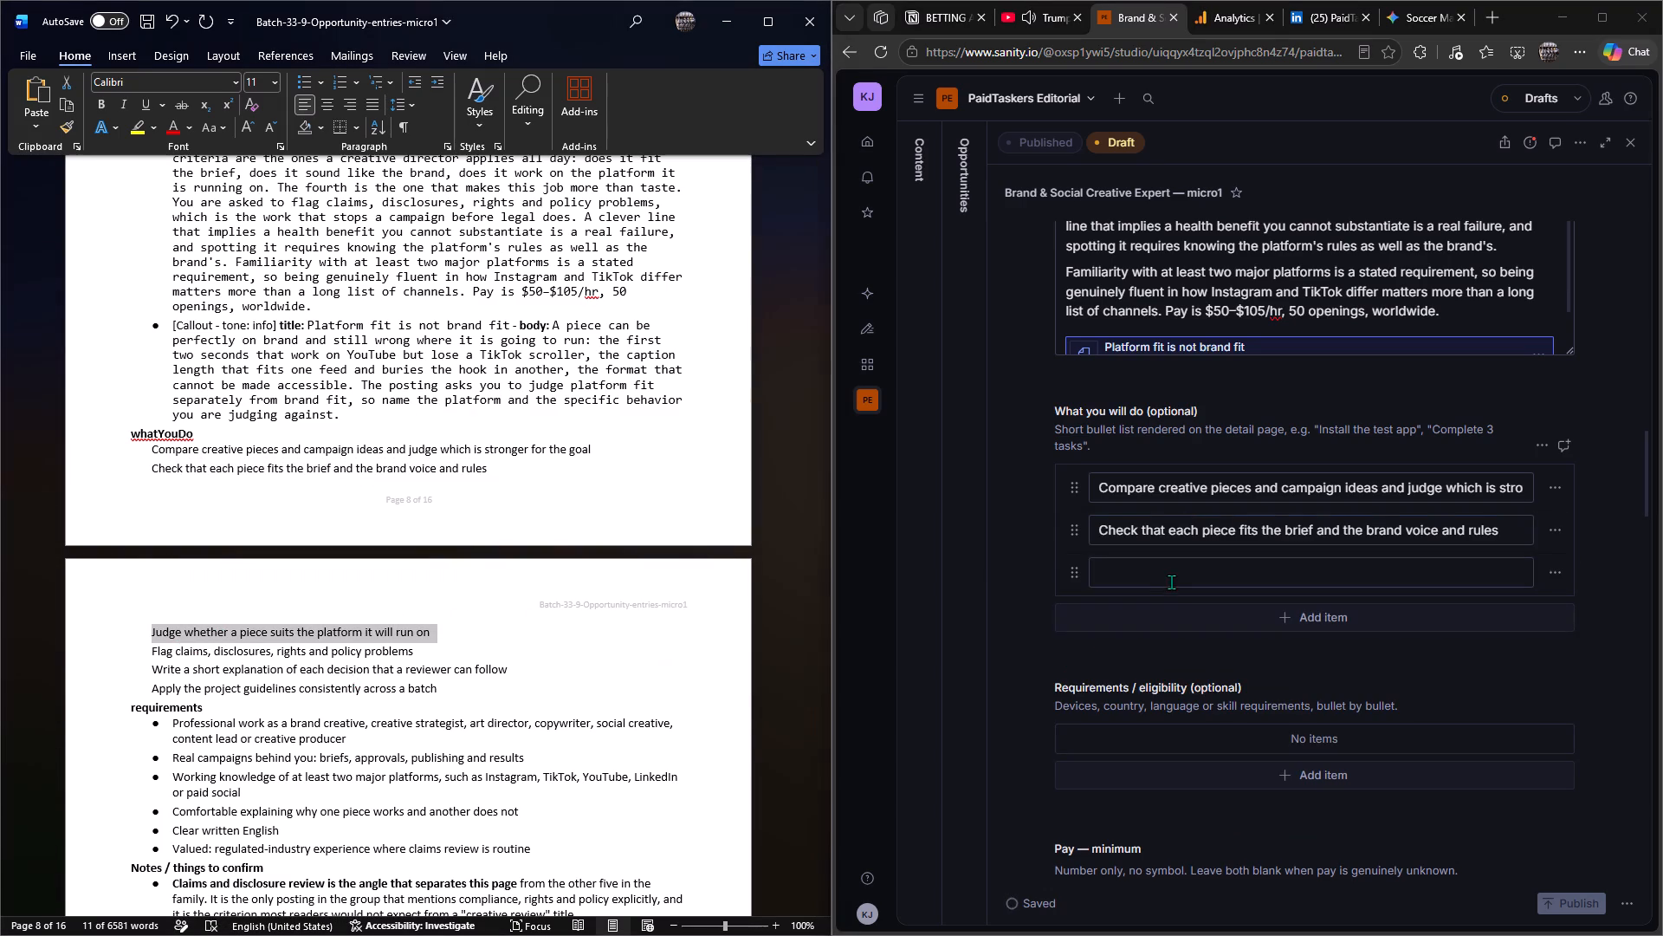
{"action": "key", "text": "ctrl+v"}
{"action": "left_click", "coordinate": [1152, 614]}
{"action": "left_click", "coordinate": [540, 653]}
{"action": "left_click_drag", "start_coordinate": [430, 658], "coordinate": [160, 659]}
{"action": "key", "text": "ctrl+c"}
{"action": "left_click", "coordinate": [1162, 617]}
{"action": "key", "text": "ctrl+v"}
Add What you will do items "Write a short explanation of each decision…" and "Apply the project guidelines consistently across a batch" from Word.
{"action": "left_click", "coordinate": [1136, 664]}
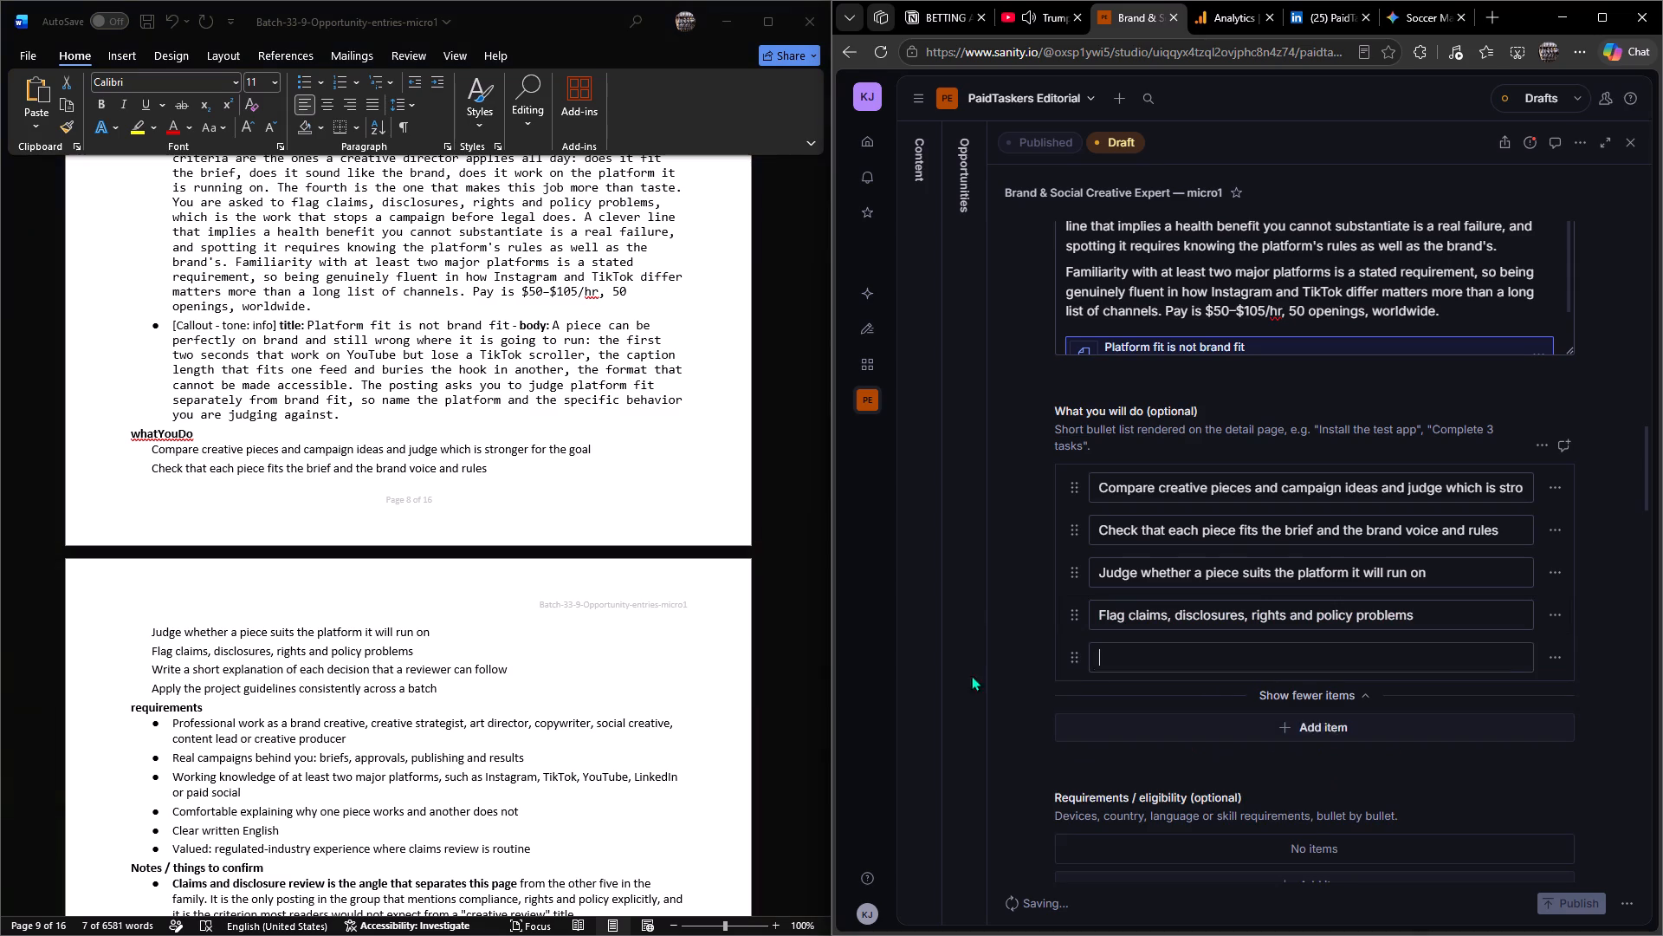
{"action": "left_click", "coordinate": [493, 660]}
{"action": "left_click_drag", "start_coordinate": [513, 664], "coordinate": [167, 671]}
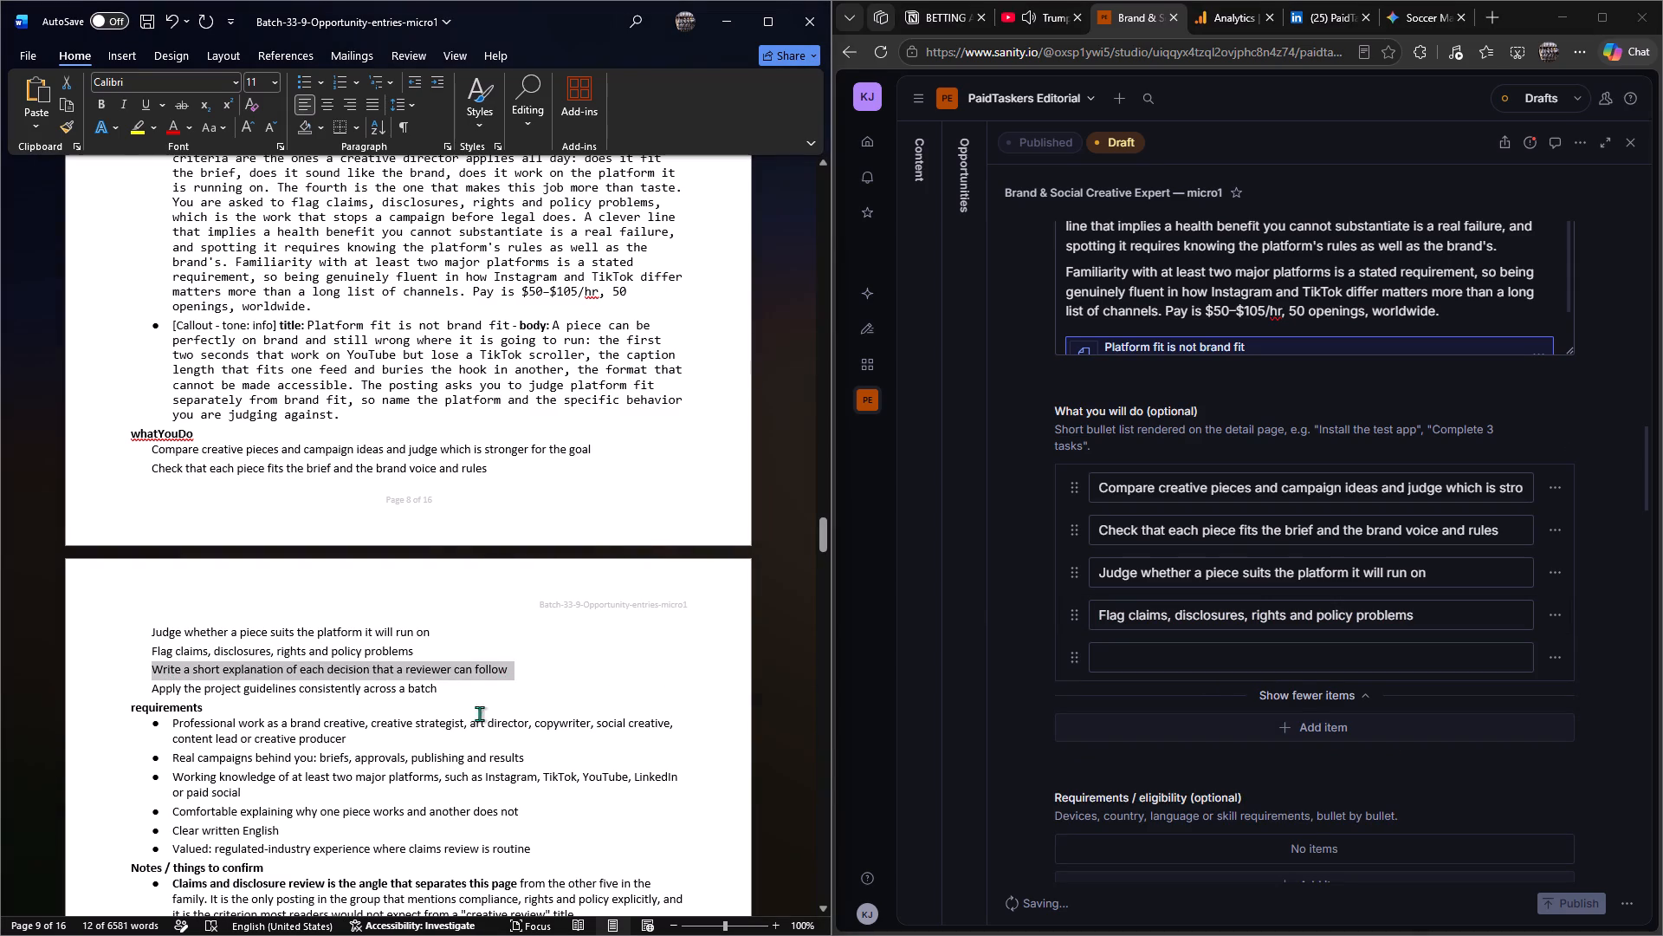
{"action": "key", "text": "ctrl+c"}
{"action": "left_click", "coordinate": [1312, 656]}
{"action": "key", "text": "ctrl+v"}
{"action": "left_click", "coordinate": [1242, 731]}
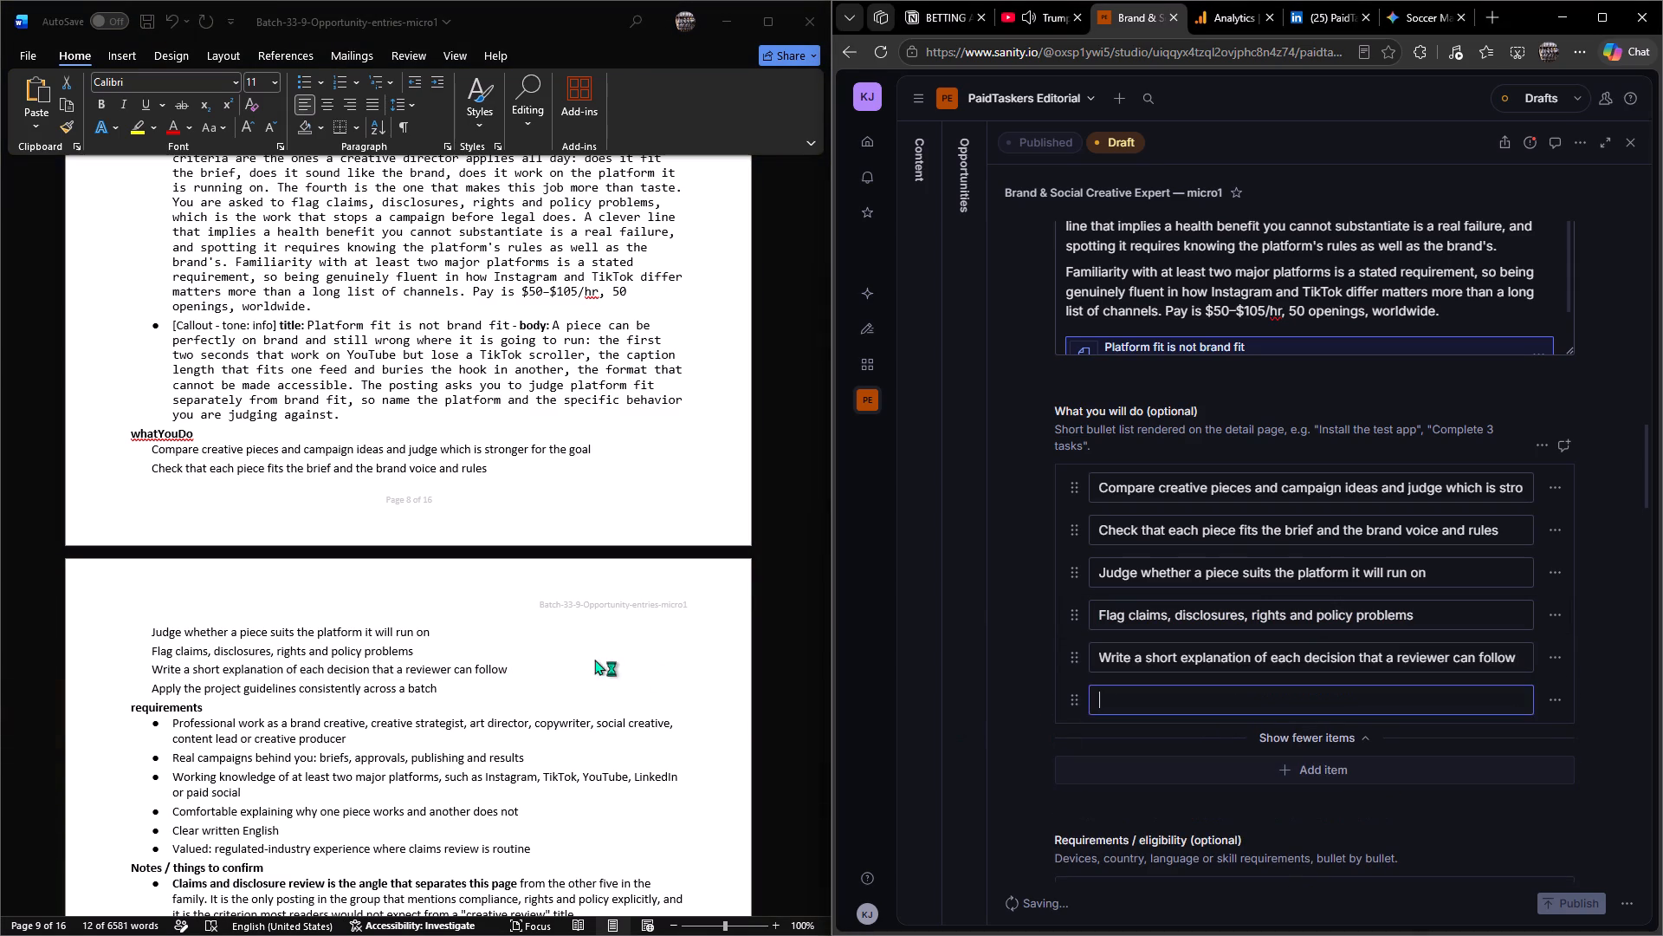
{"action": "left_click", "coordinate": [547, 650]}
{"action": "left_click_drag", "start_coordinate": [489, 691], "coordinate": [178, 692]}
{"action": "key", "text": "ctrl+c"}
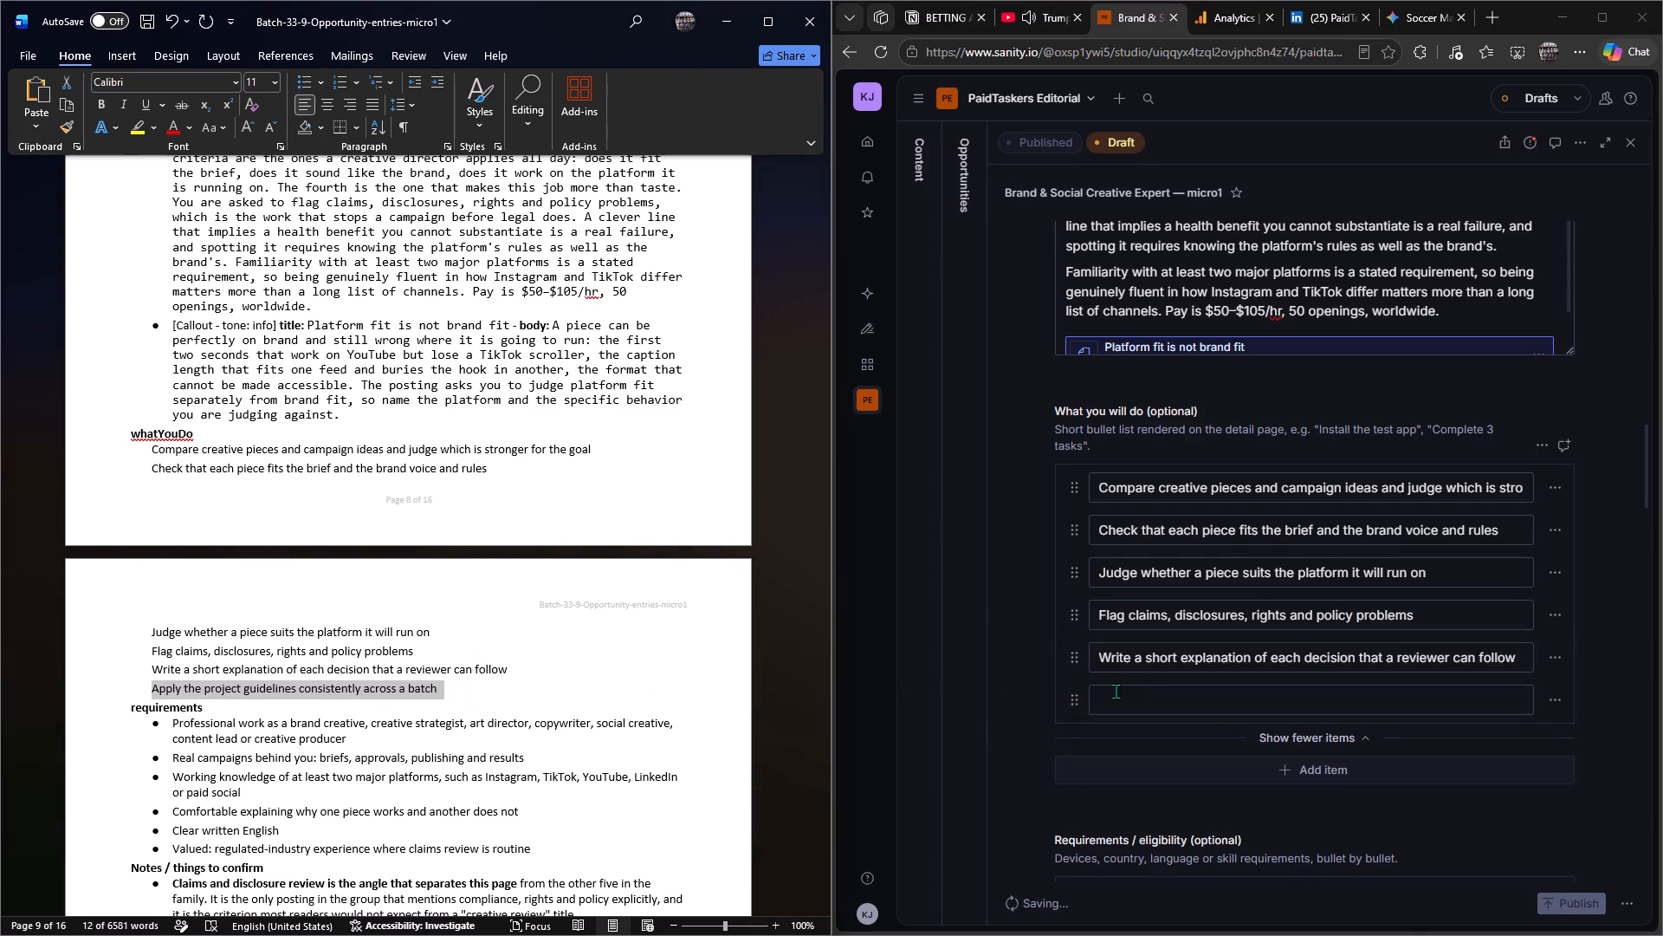
{"action": "left_click", "coordinate": [1149, 694]}
{"action": "key", "text": "ctrl+v"}
{"action": "left_click", "coordinate": [1028, 588]}
Add an empty item under Requirements / eligibility and remove the bullets from Job 5's six requirements lines in Word.
{"action": "scroll", "coordinate": [1028, 588], "scroll_direction": "down", "scroll_amount": 4}
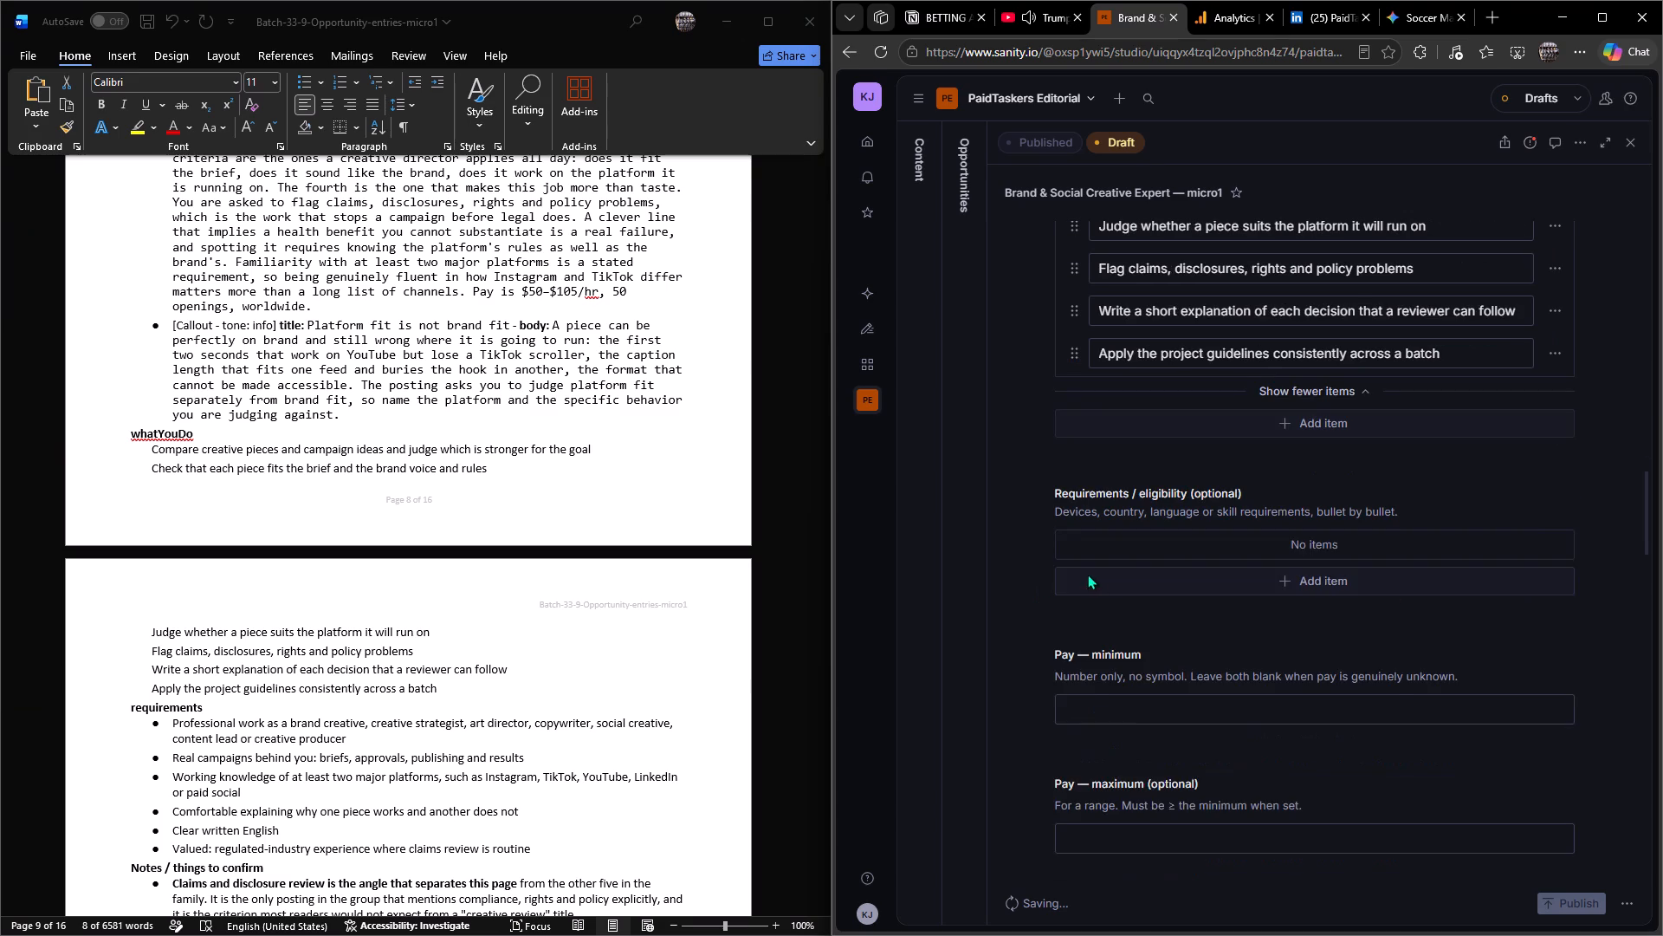
{"action": "left_click", "coordinate": [1097, 582]}
{"action": "left_click", "coordinate": [573, 710]}
{"action": "scroll", "coordinate": [573, 710], "scroll_direction": "down", "scroll_amount": 5}
{"action": "left_click", "coordinate": [593, 638]}
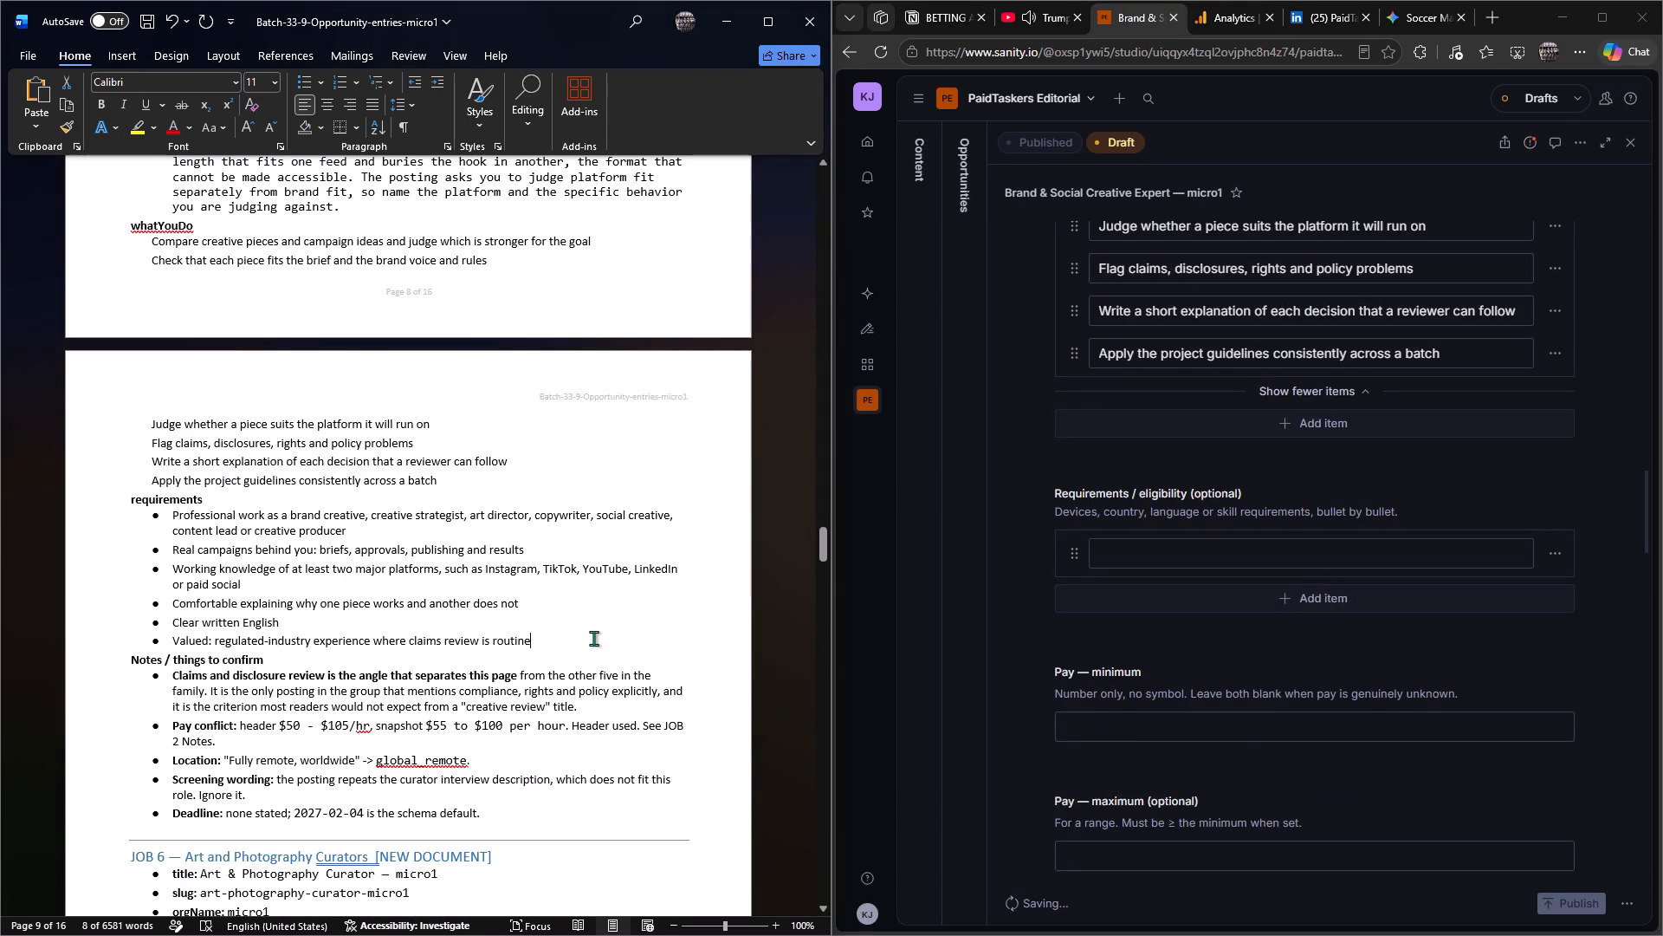
{"action": "left_click_drag", "start_coordinate": [593, 638], "coordinate": [175, 520]}
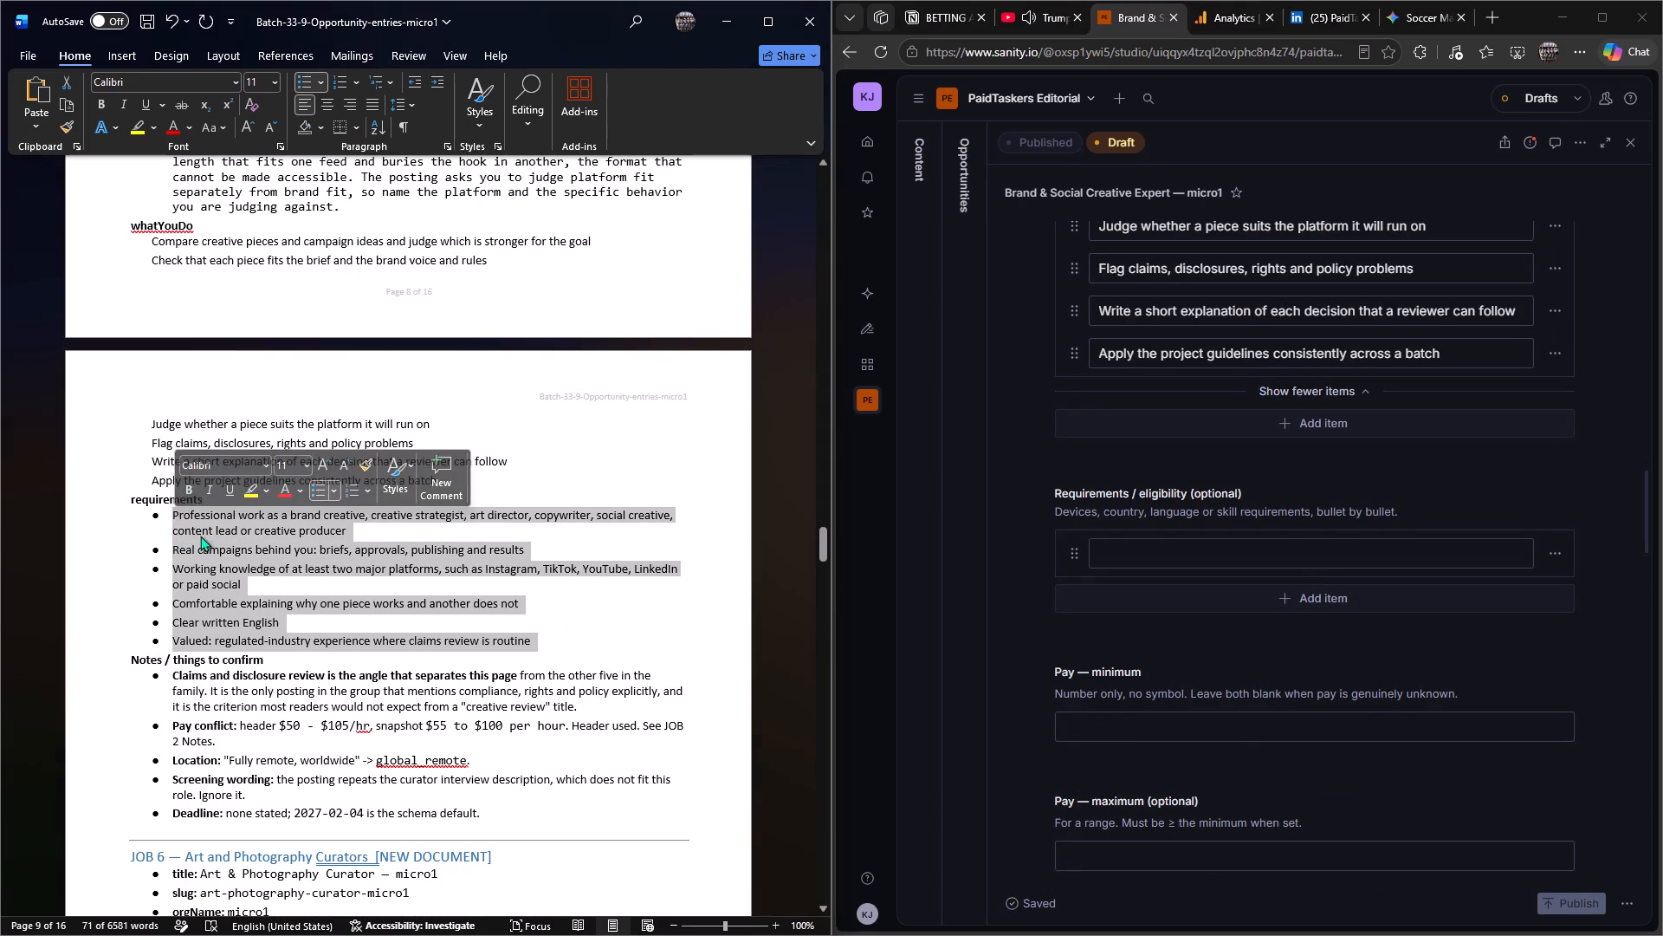
{"action": "left_click", "coordinate": [309, 88]}
{"action": "left_click", "coordinate": [289, 528]}
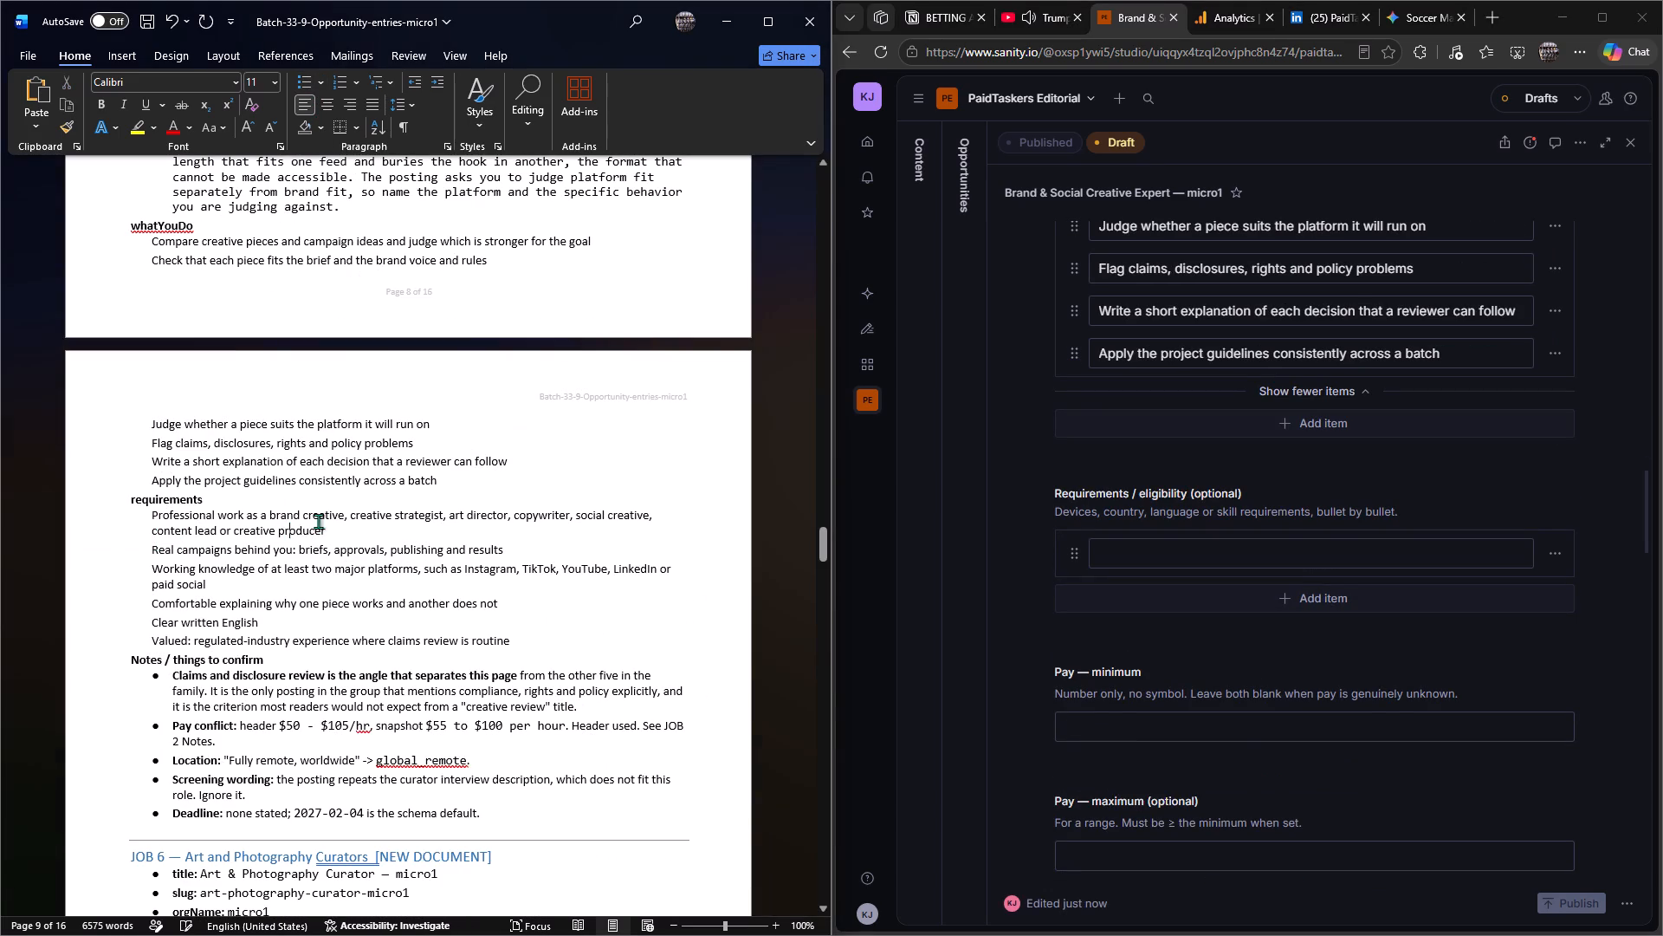
Enter the first two Requirements items from Word: "Professional work as a brand creative…" and "Real campaigns behind you: briefs, approvals, publishing and results".
{"action": "left_click_drag", "start_coordinate": [357, 530], "coordinate": [159, 514]}
{"action": "key", "text": "ctrl+c"}
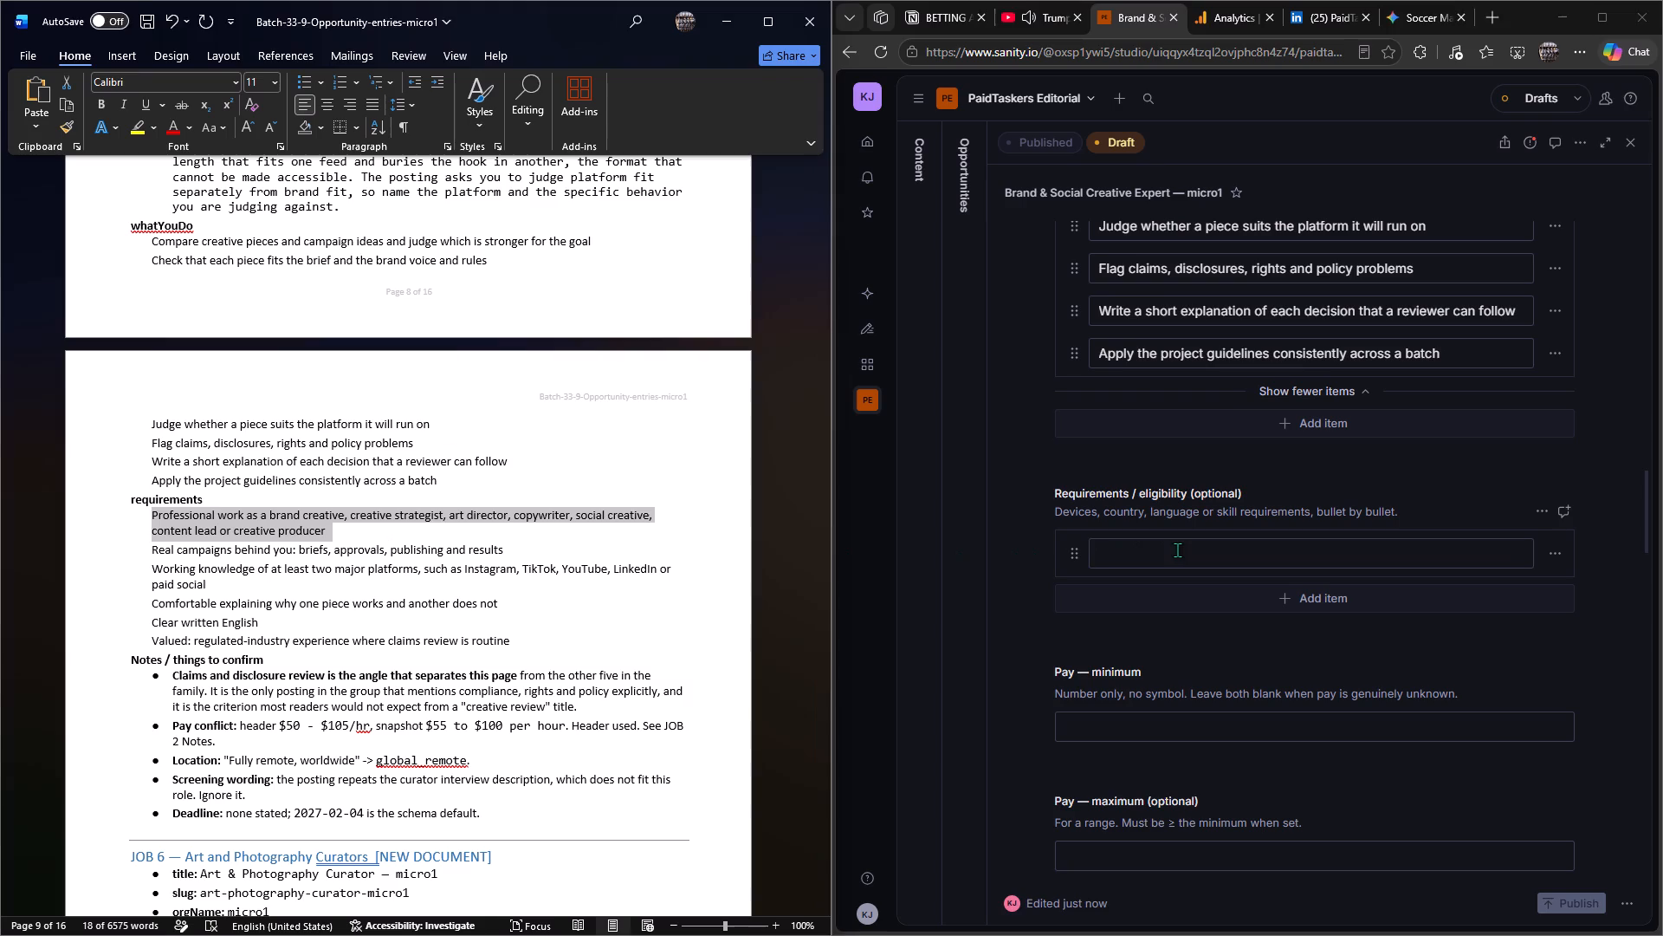
{"action": "left_click", "coordinate": [1177, 549]}
{"action": "key", "text": "ctrl+v"}
{"action": "left_click", "coordinate": [1168, 594]}
{"action": "left_click", "coordinate": [442, 552]}
{"action": "left_click_drag", "start_coordinate": [519, 546], "coordinate": [256, 549]}
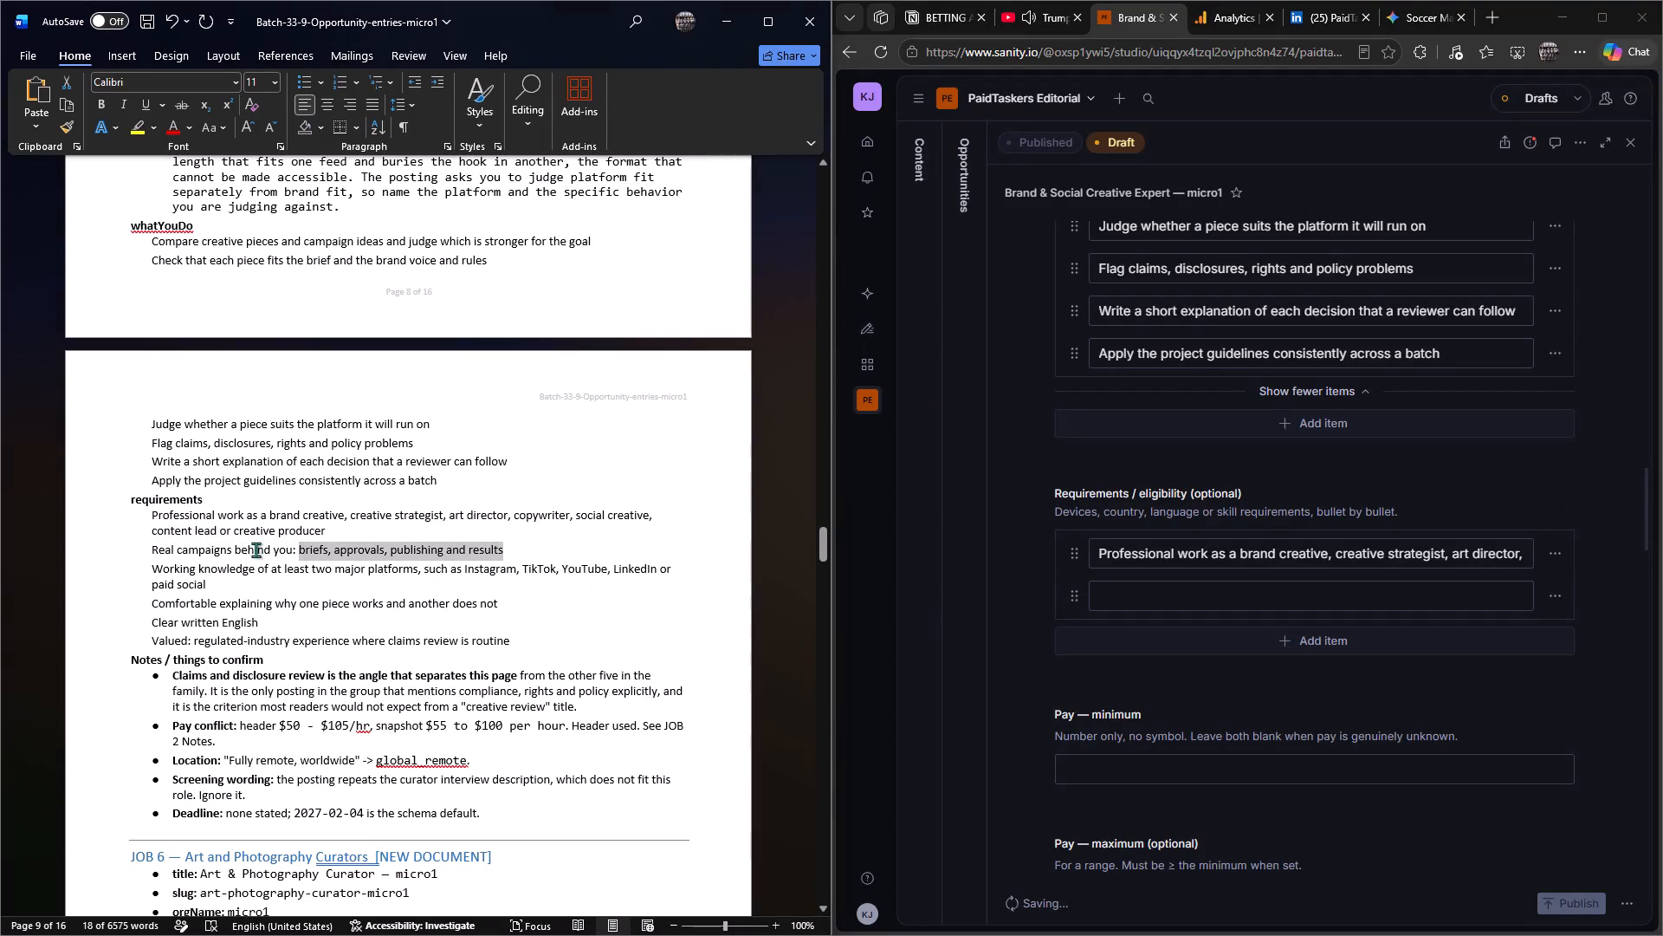
{"action": "left_click_drag", "start_coordinate": [256, 549], "coordinate": [155, 549]}
{"action": "key", "text": "ctrl+c"}
{"action": "left_click", "coordinate": [1130, 608]}
{"action": "key", "text": "ctrl+v"}
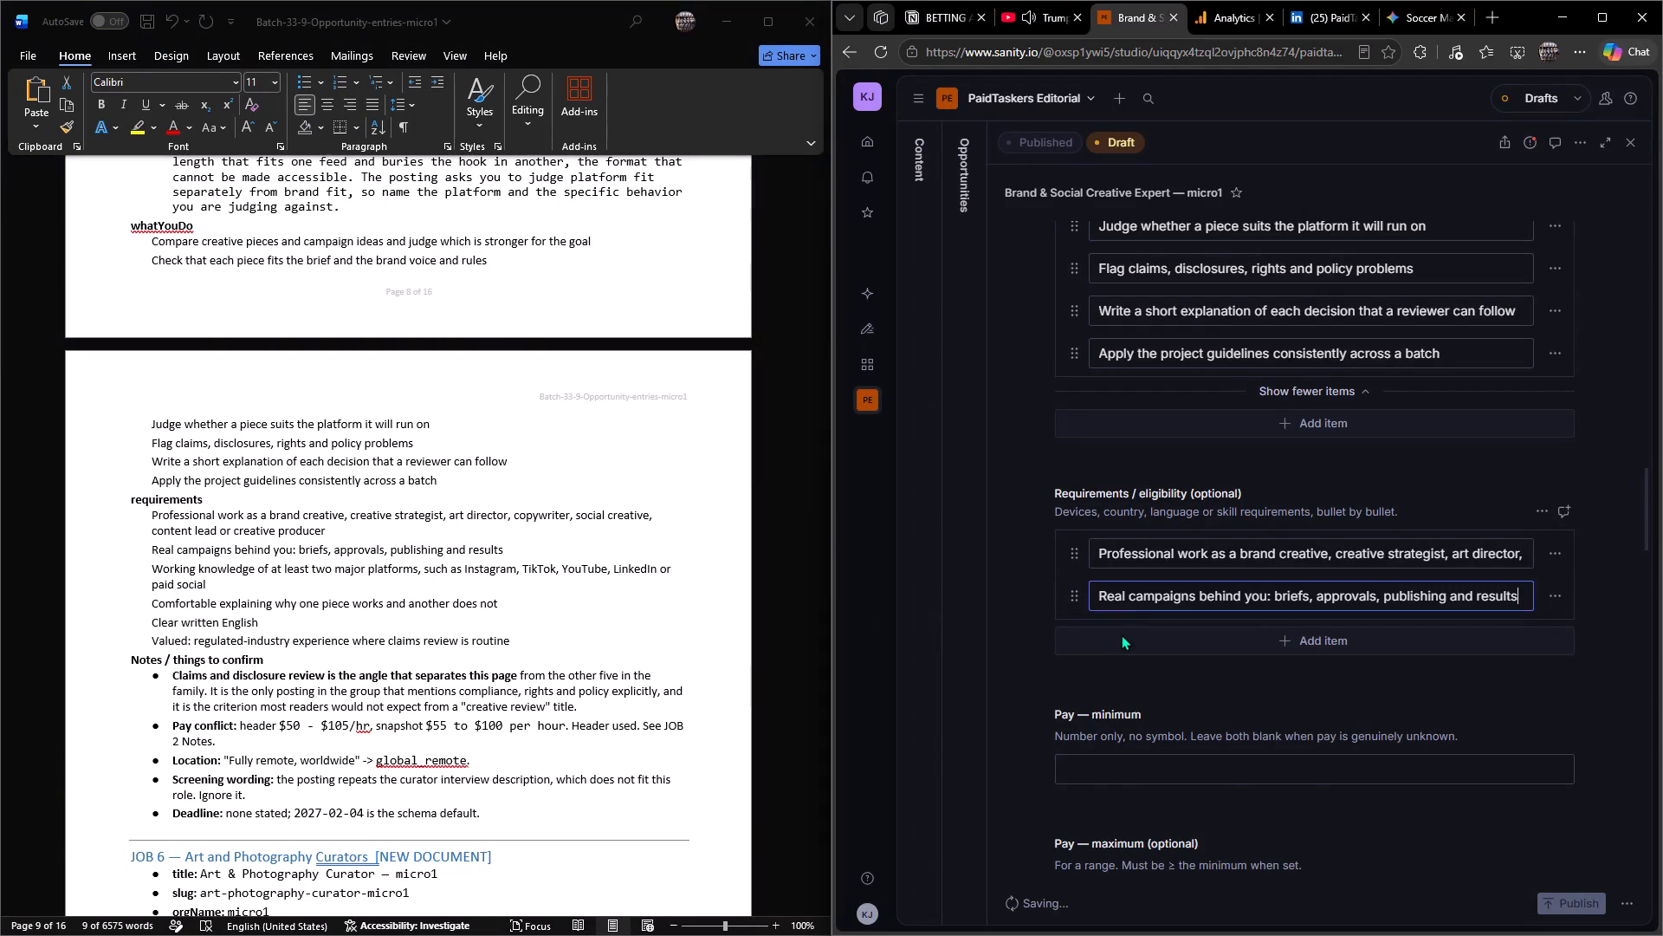
Add Requirements items "Working knowledge of at least two major platforms…" and "Comfortable explaining why one piece works and another does not" from Word.
{"action": "left_click", "coordinate": [1121, 638]}
{"action": "left_click", "coordinate": [575, 637]}
{"action": "left_click_drag", "start_coordinate": [358, 588], "coordinate": [353, 588]}
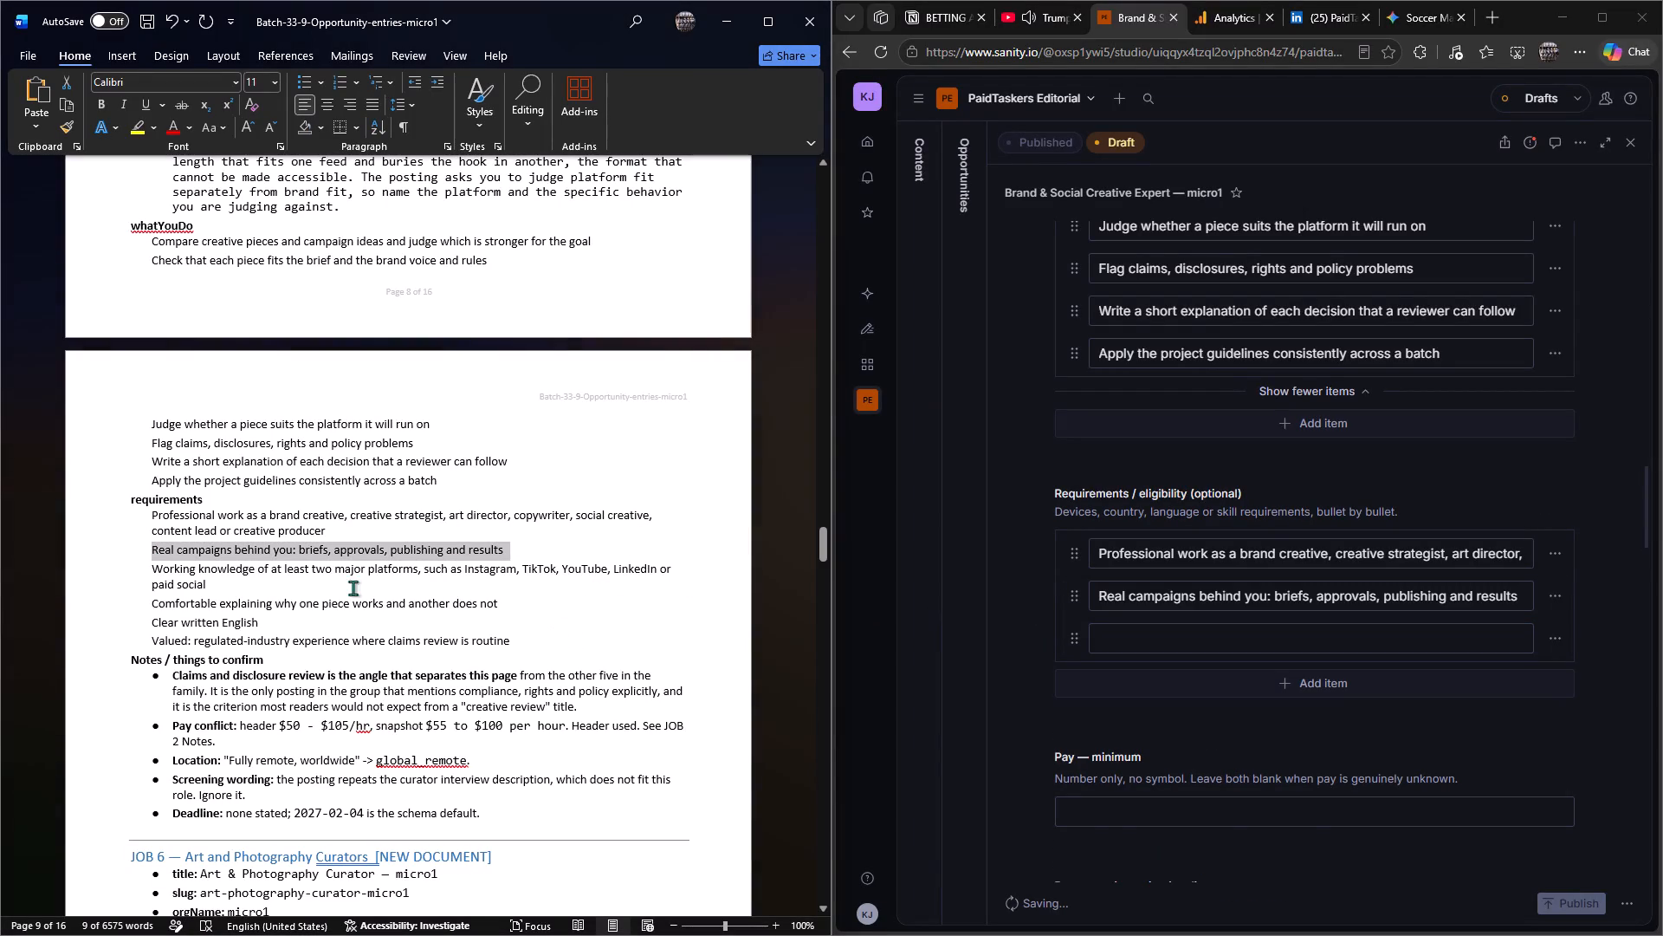
{"action": "left_click_drag", "start_coordinate": [353, 588], "coordinate": [146, 572]}
{"action": "key", "text": "ctrl+c"}
{"action": "left_click", "coordinate": [1134, 640]}
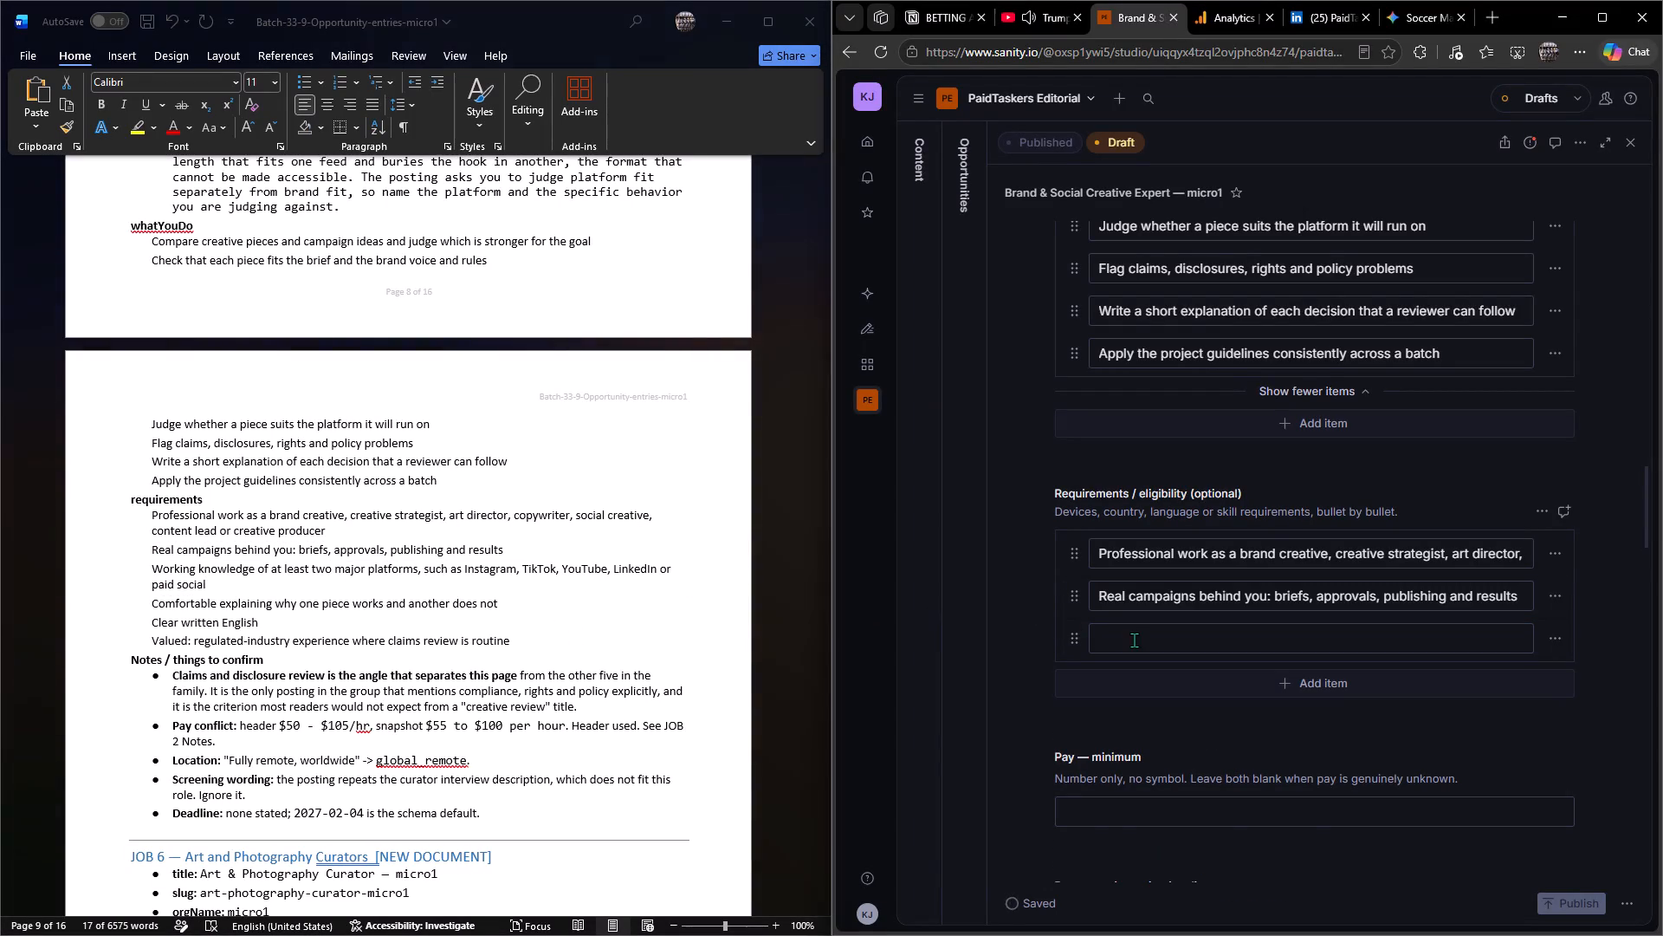
{"action": "key", "text": "ctrl+v"}
{"action": "left_click", "coordinate": [1136, 683]}
{"action": "left_click", "coordinate": [405, 591]}
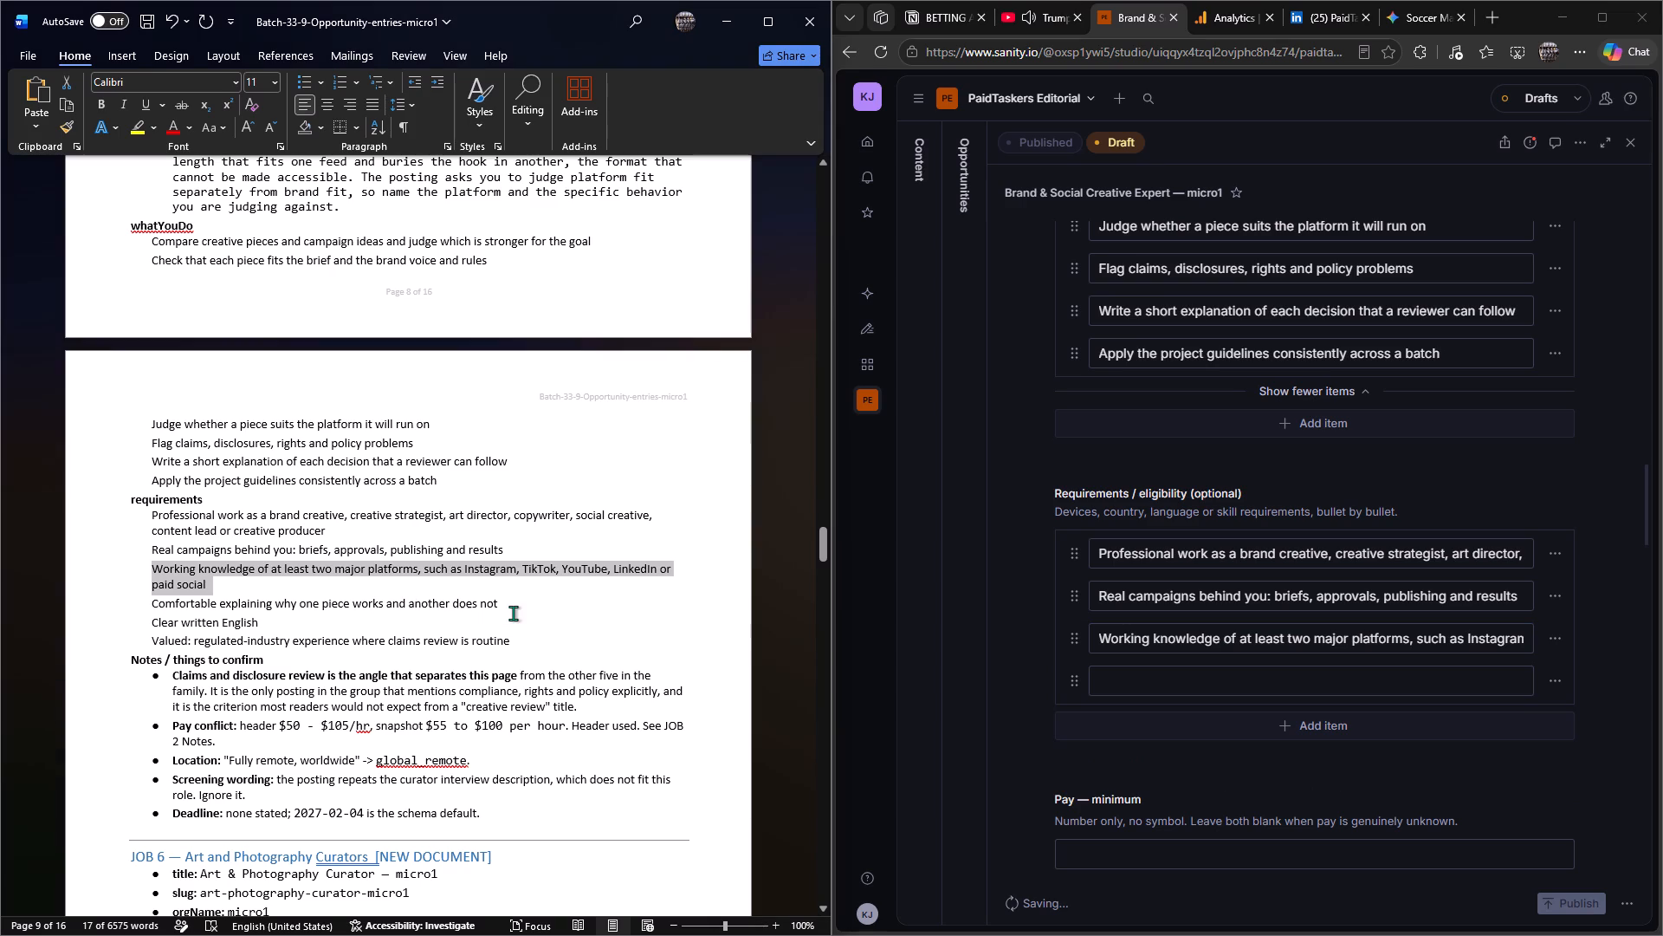
{"action": "left_click_drag", "start_coordinate": [540, 605], "coordinate": [145, 607]}
{"action": "key", "text": "ctrl+c"}
{"action": "left_click", "coordinate": [1158, 685]}
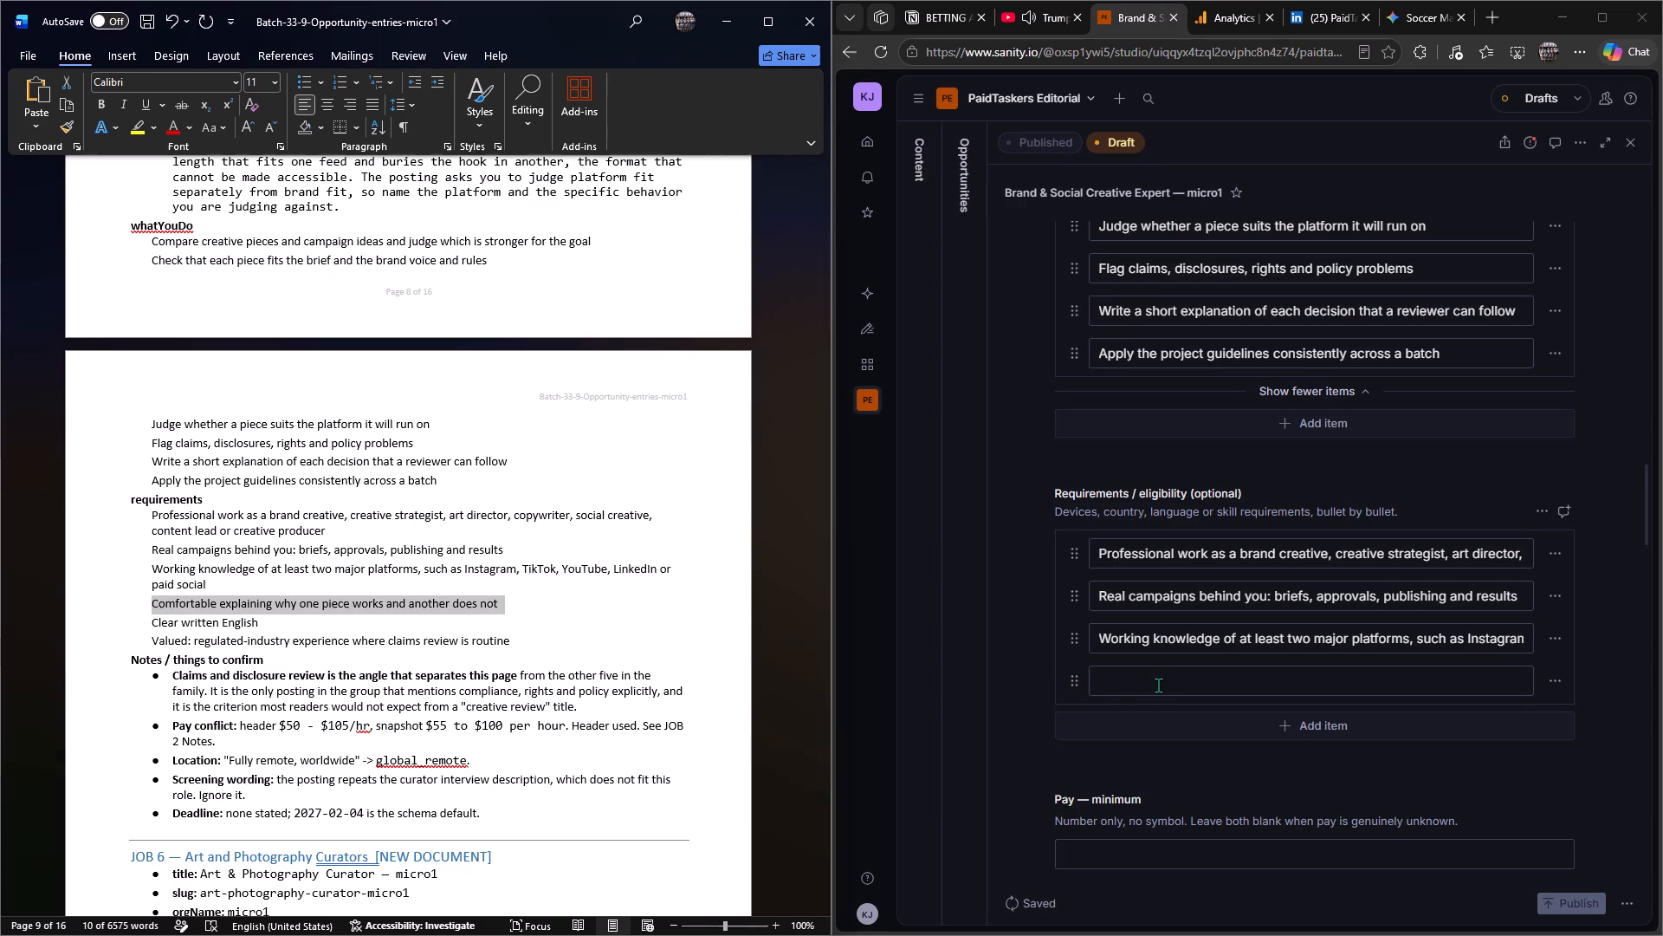
{"action": "key", "text": "ctrl+v"}
Add Requirements items "Clear written English" and "Valued: regulated-industry experience where claims review is routine" from Word.
{"action": "left_click", "coordinate": [262, 626]}
{"action": "left_click", "coordinate": [271, 621]}
{"action": "left_click_drag", "start_coordinate": [309, 619], "coordinate": [111, 618]}
{"action": "key", "text": "ctrl+c"}
{"action": "left_click", "coordinate": [1207, 731]}
{"action": "key", "text": "ctrl+v"}
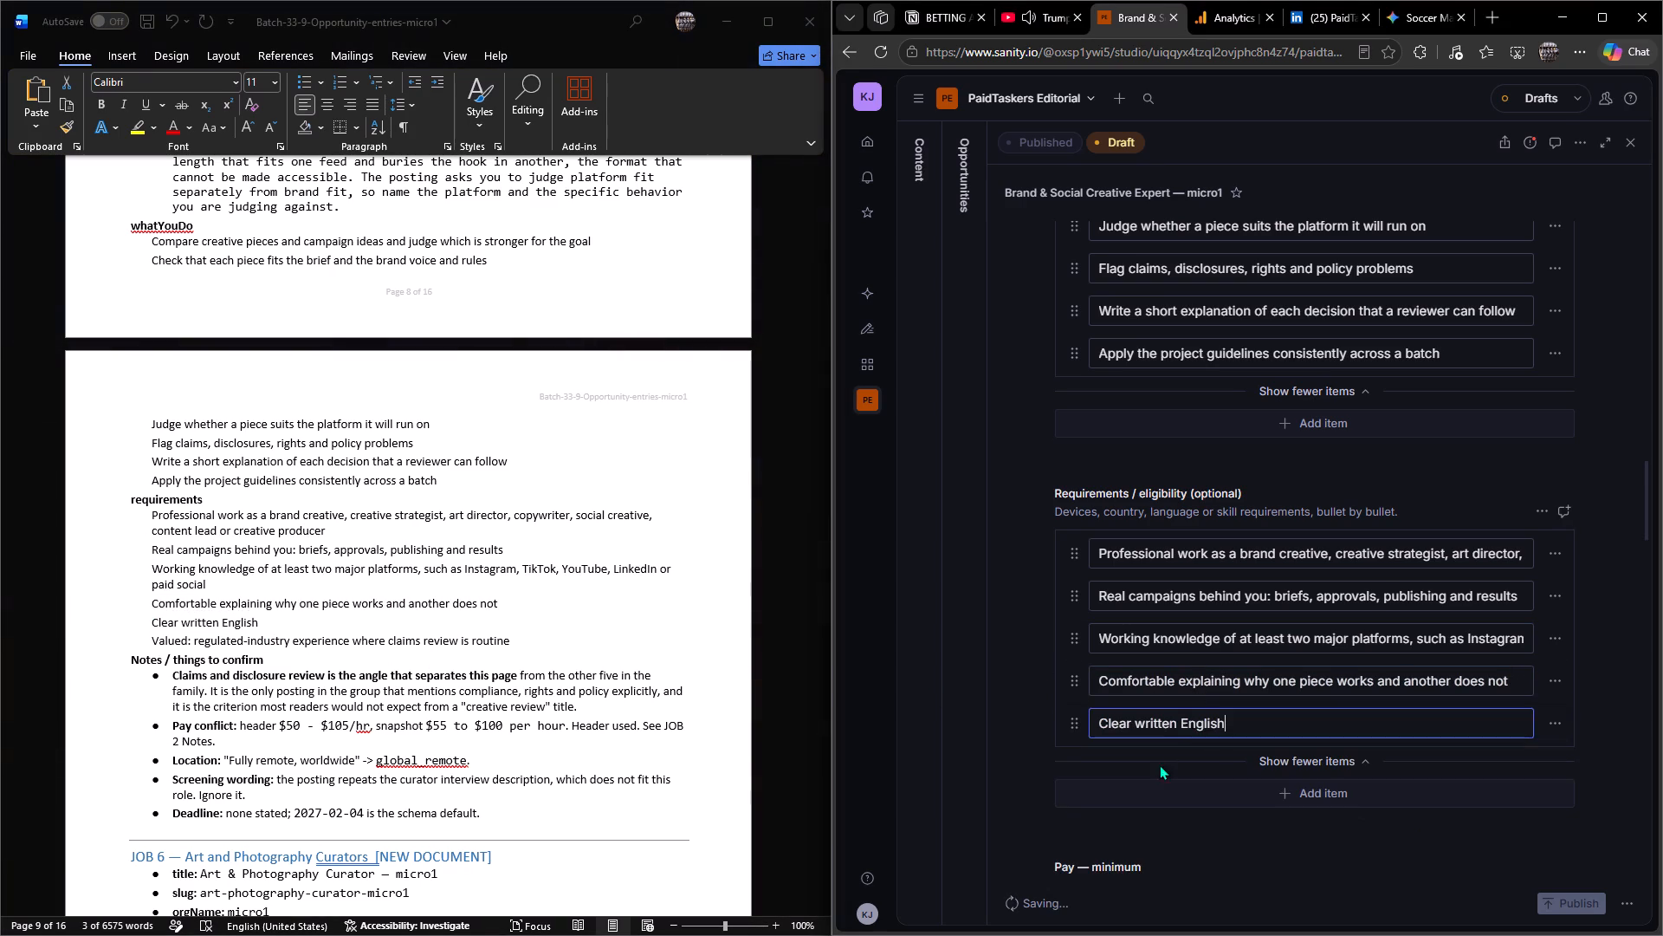
{"action": "left_click", "coordinate": [1144, 803]}
{"action": "left_click", "coordinate": [387, 639]}
{"action": "left_click", "coordinate": [504, 640]}
{"action": "left_click_drag", "start_coordinate": [537, 639], "coordinate": [139, 639]}
{"action": "key", "text": "ctrl+c"}
{"action": "left_click", "coordinate": [1188, 765]}
{"action": "key", "text": "ctrl+v"}
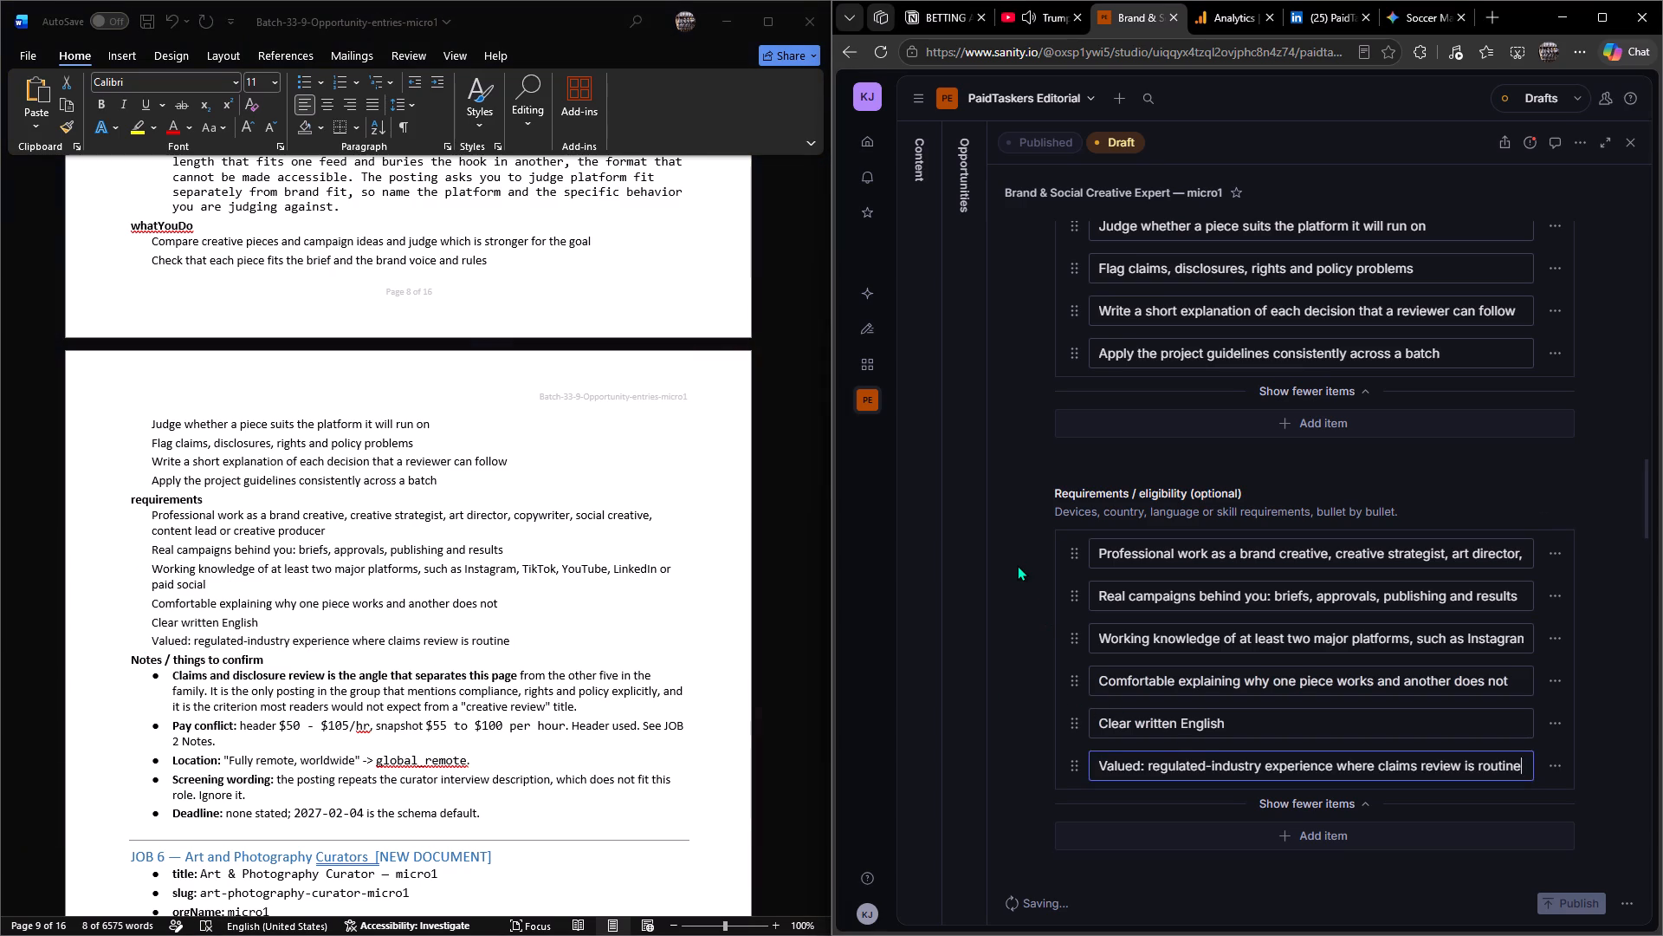
{"action": "left_click", "coordinate": [1017, 565]}
Set the listing's minimum pay to 50, maximum pay to 105 and pay period to Per hour.
{"action": "scroll", "coordinate": [1017, 565], "scroll_direction": "down", "scroll_amount": 6}
{"action": "scroll", "coordinate": [454, 582], "scroll_direction": "up", "scroll_amount": 17}
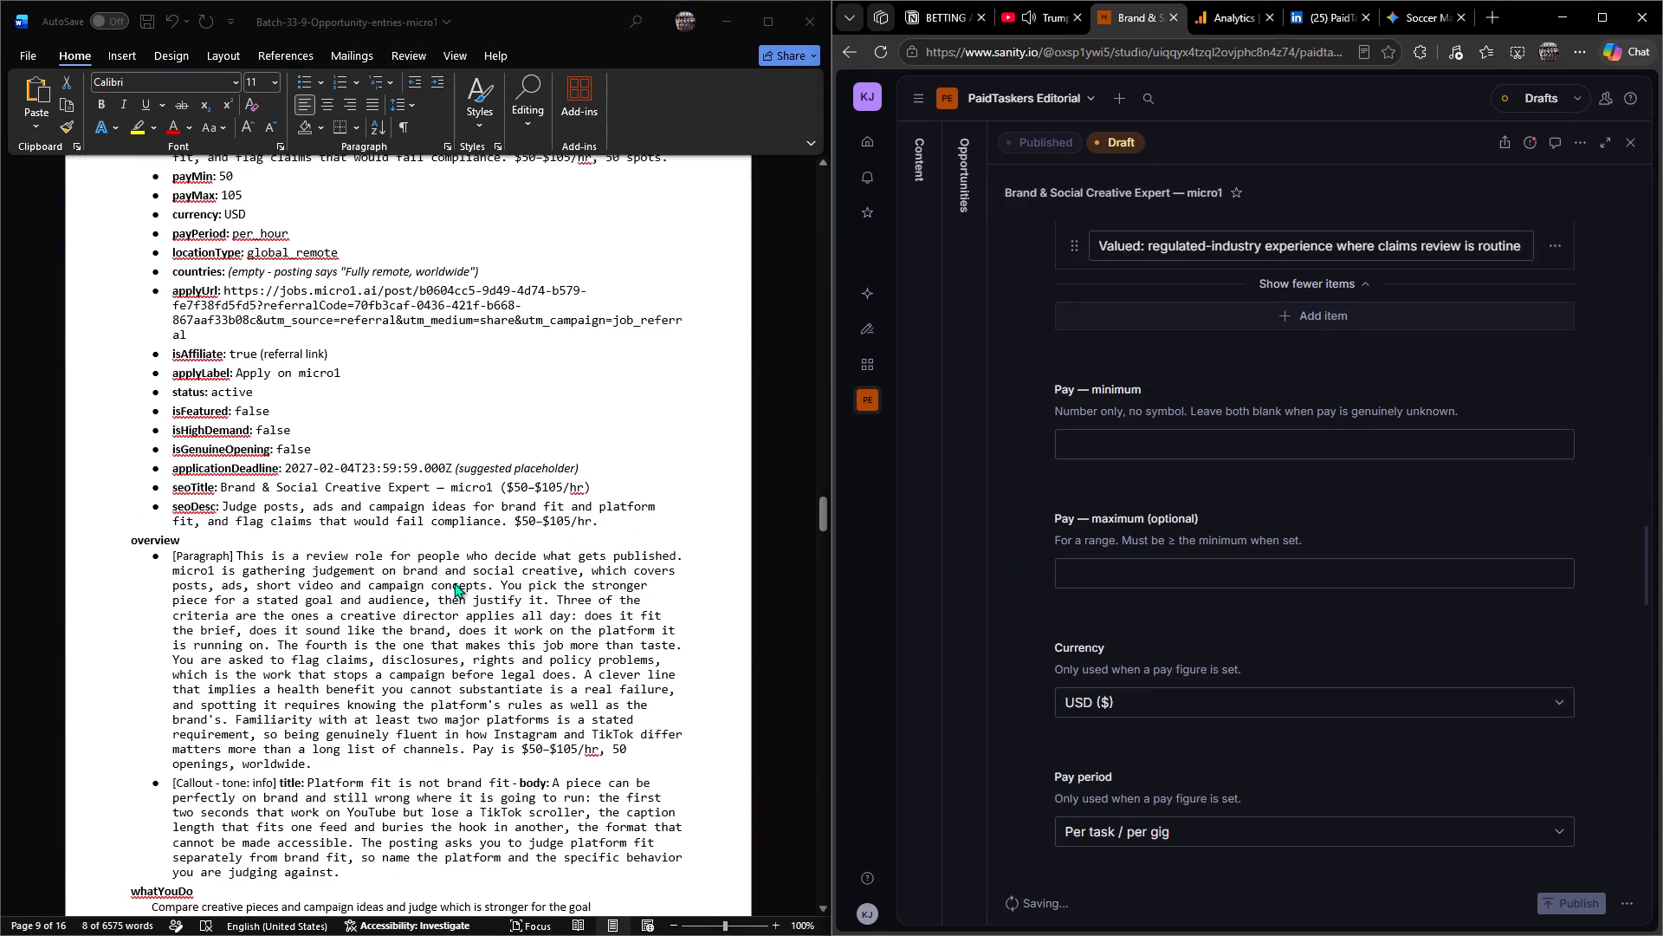
{"action": "left_click", "coordinate": [1249, 445]}
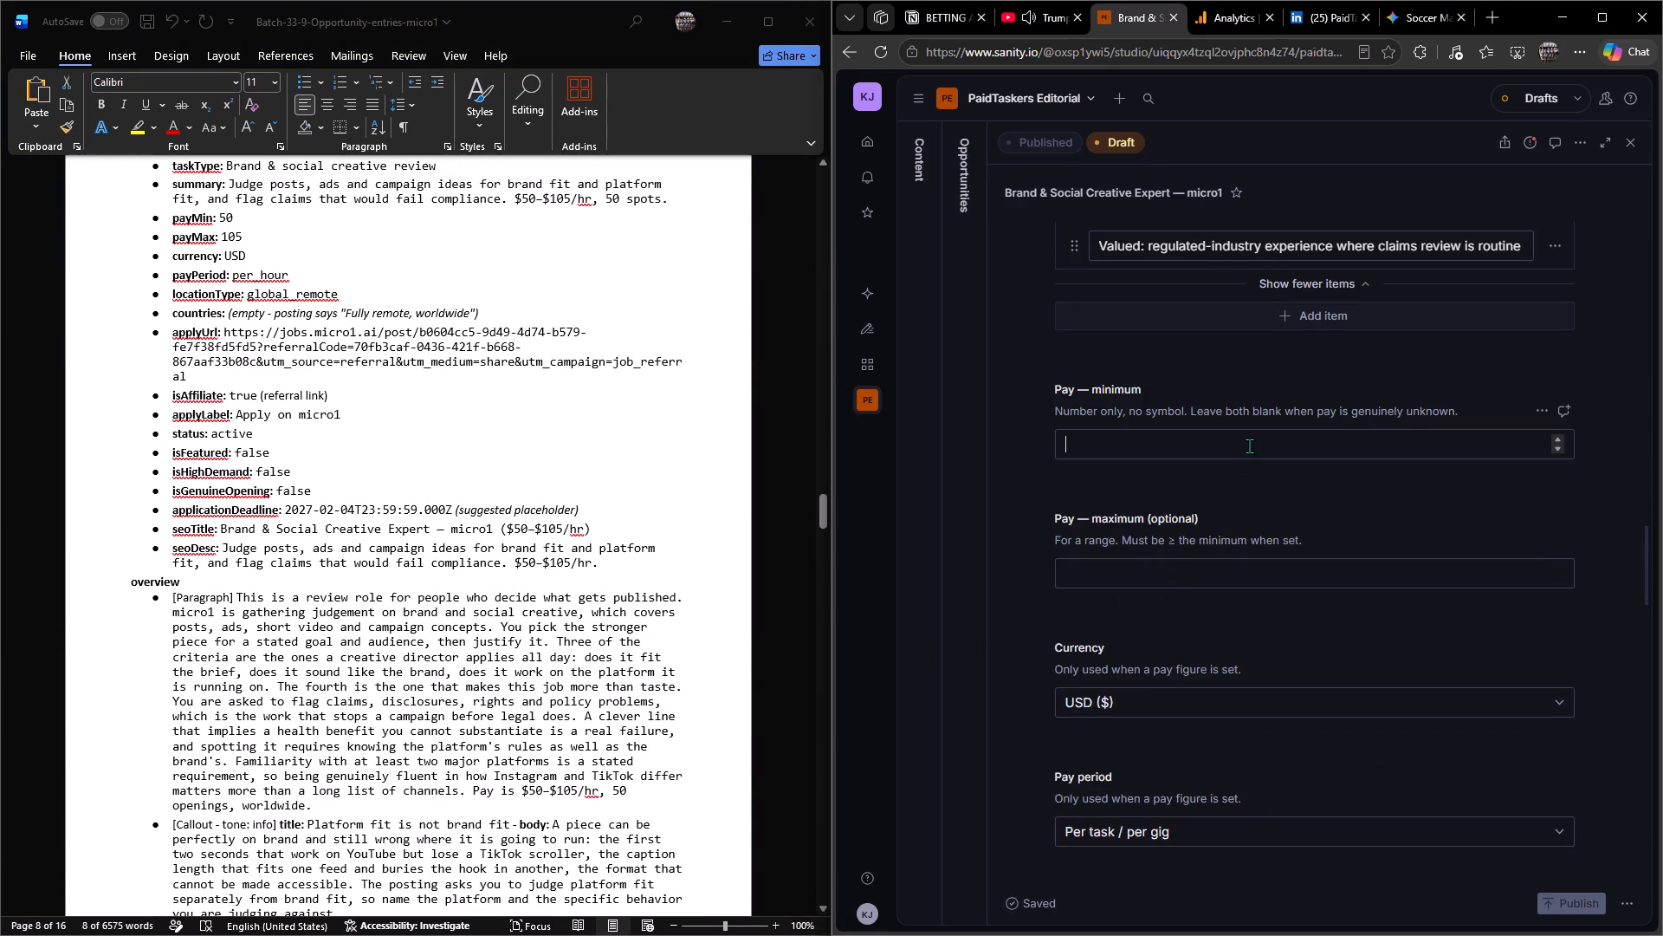
{"action": "type", "text": "50"}
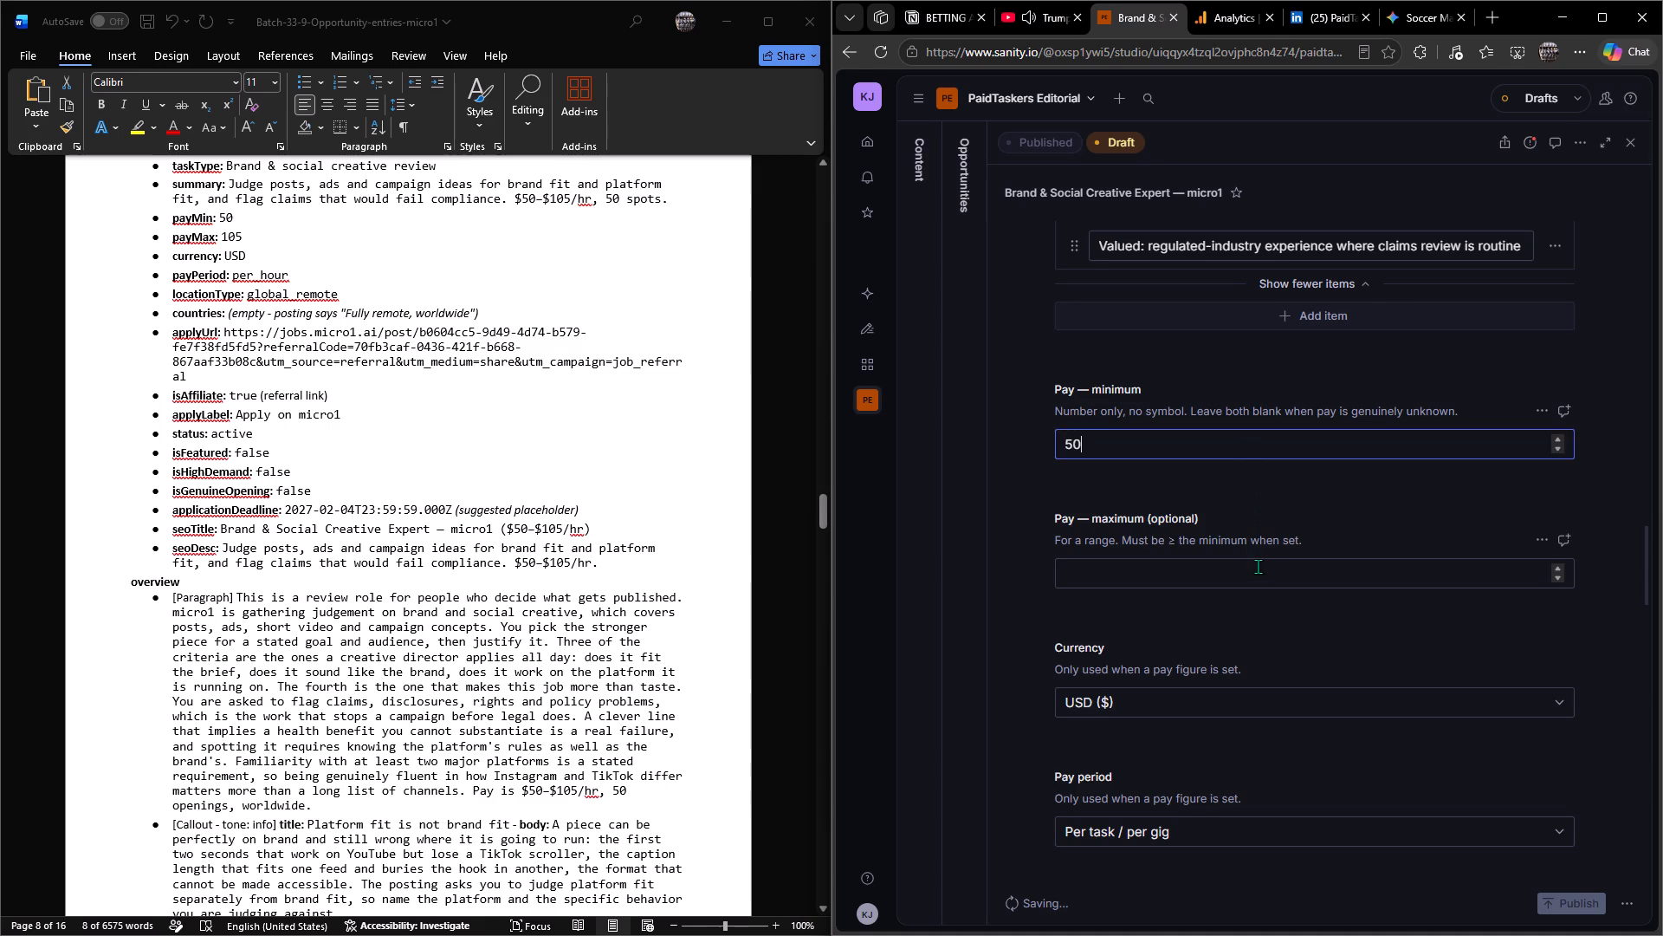
{"action": "left_click", "coordinate": [1258, 573]}
{"action": "type", "text": "105"}
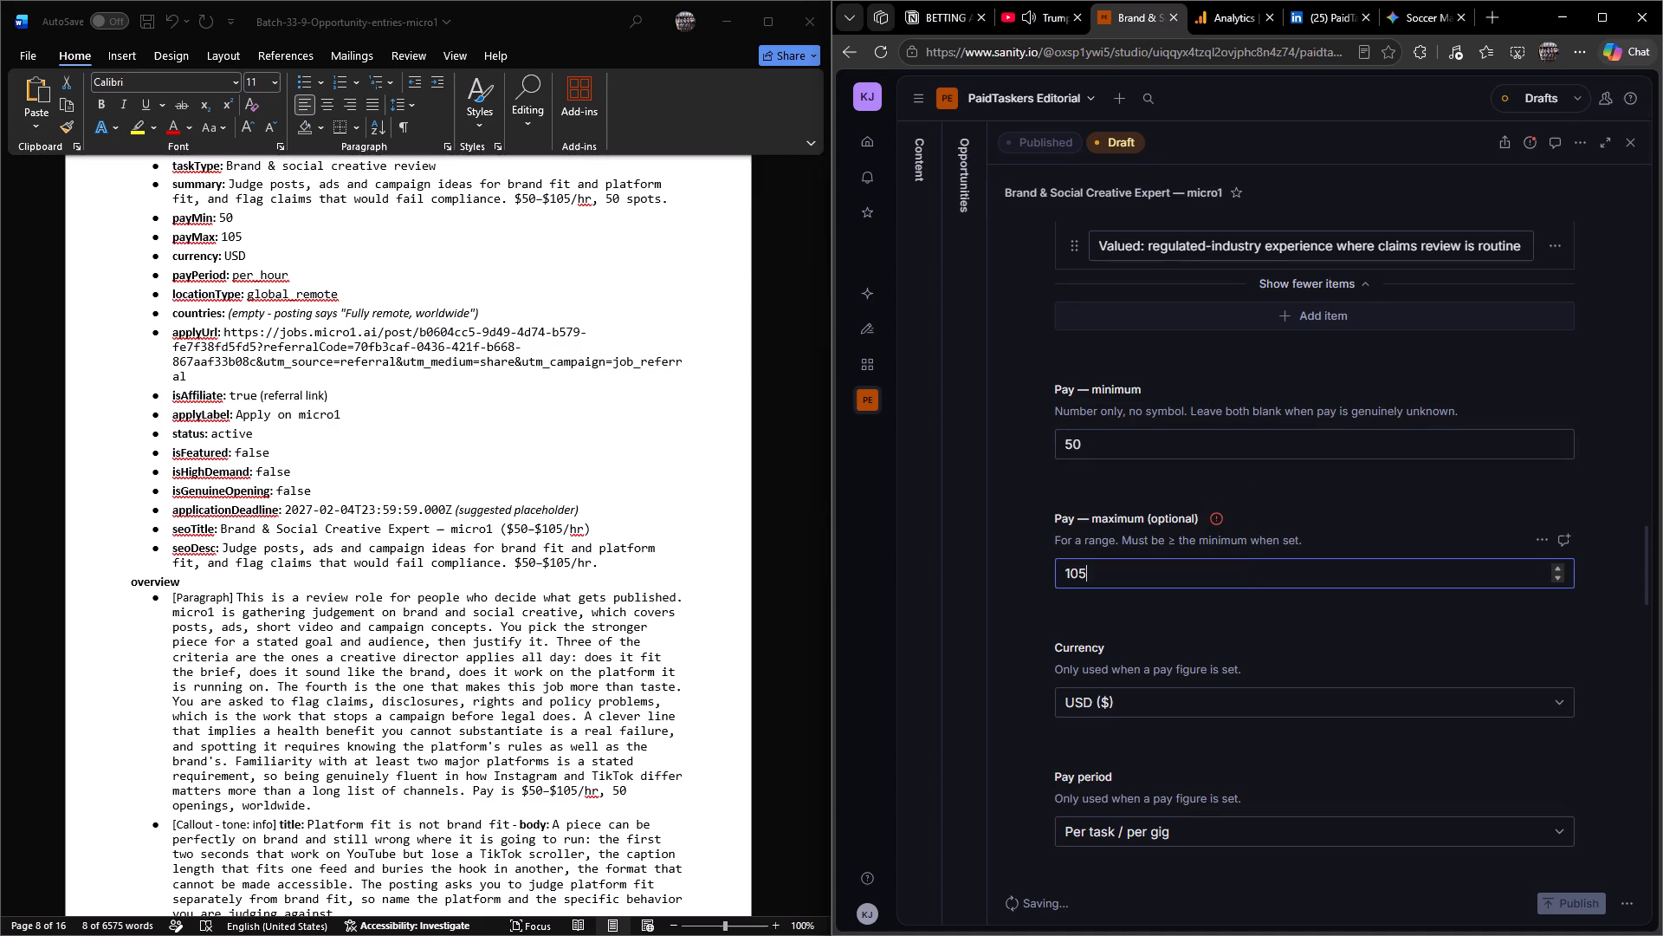
{"action": "scroll", "coordinate": [1246, 582], "scroll_direction": "down", "scroll_amount": 3}
{"action": "left_click", "coordinate": [1228, 577]}
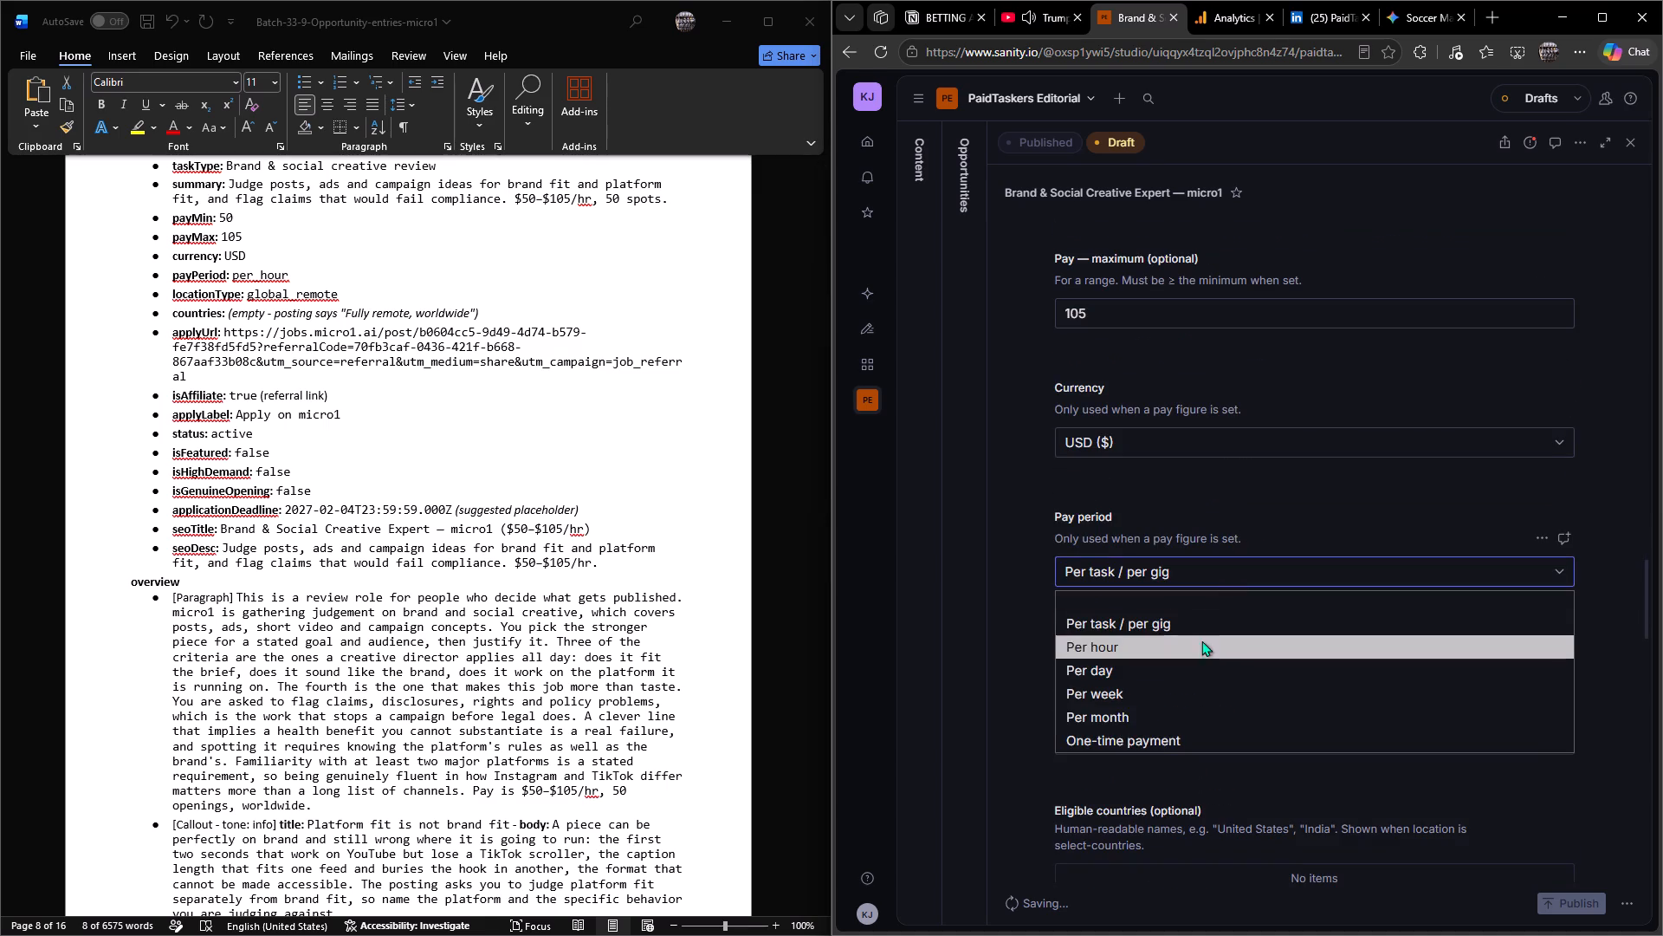
{"action": "left_click", "coordinate": [1200, 647]}
Copy Job 5's complete applyUrl referral link from Word into the listing's Apply URL.
{"action": "left_click", "coordinate": [461, 374]}
{"action": "left_click", "coordinate": [249, 343]}
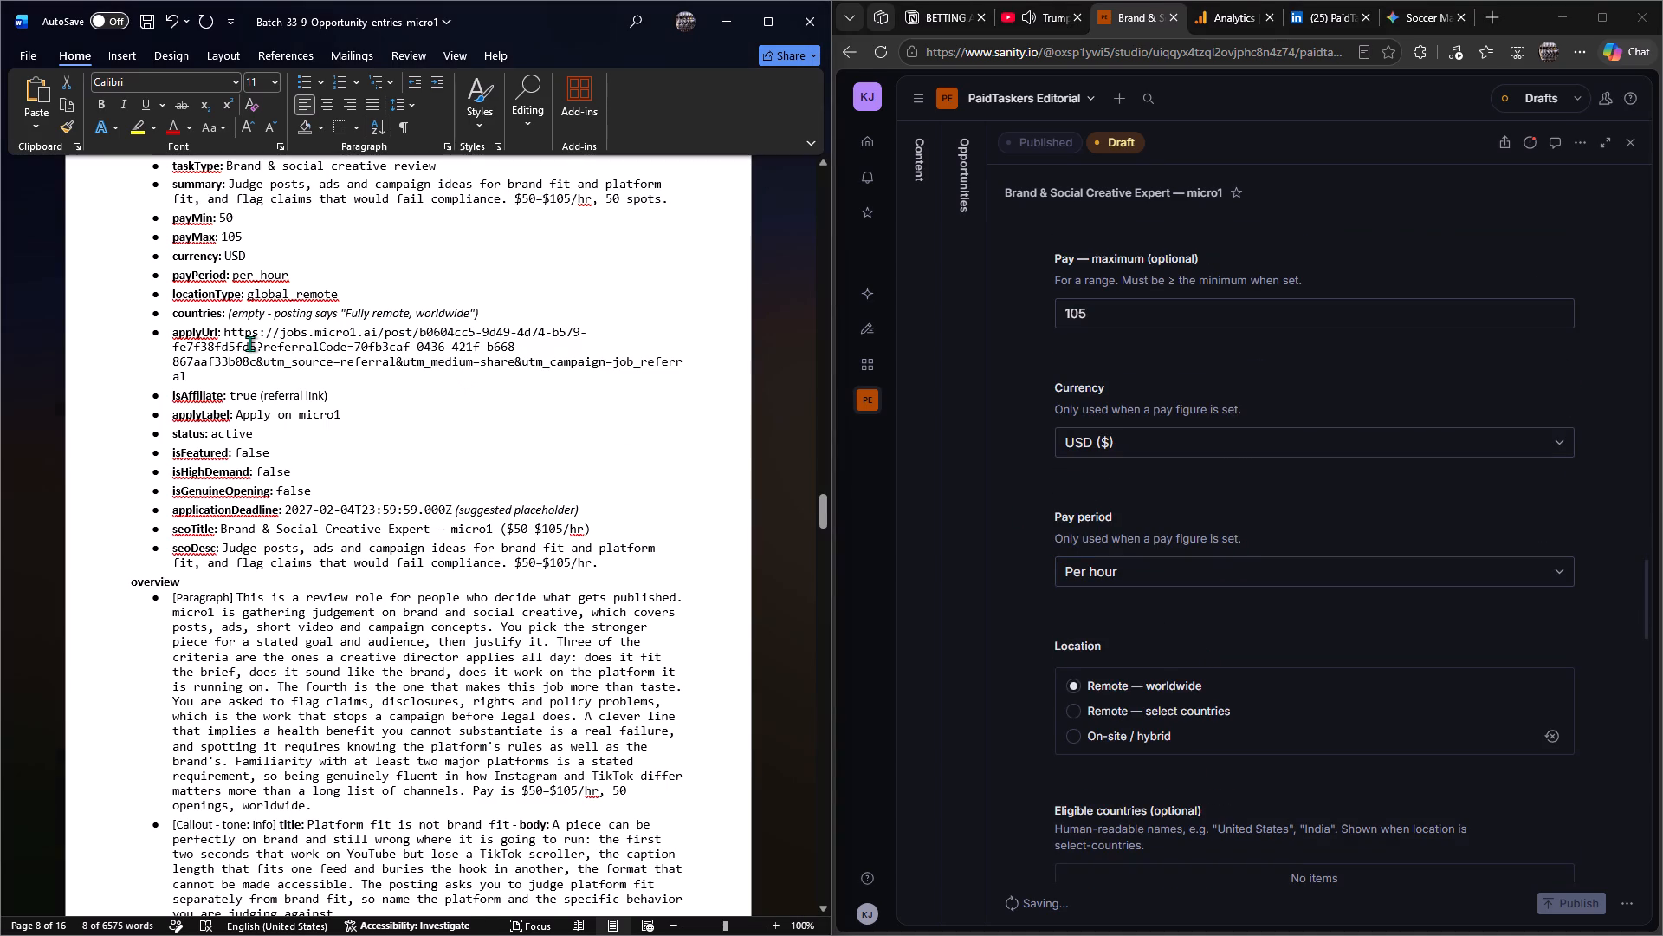
{"action": "left_click", "coordinate": [237, 385]}
{"action": "left_click_drag", "start_coordinate": [247, 380], "coordinate": [223, 335]}
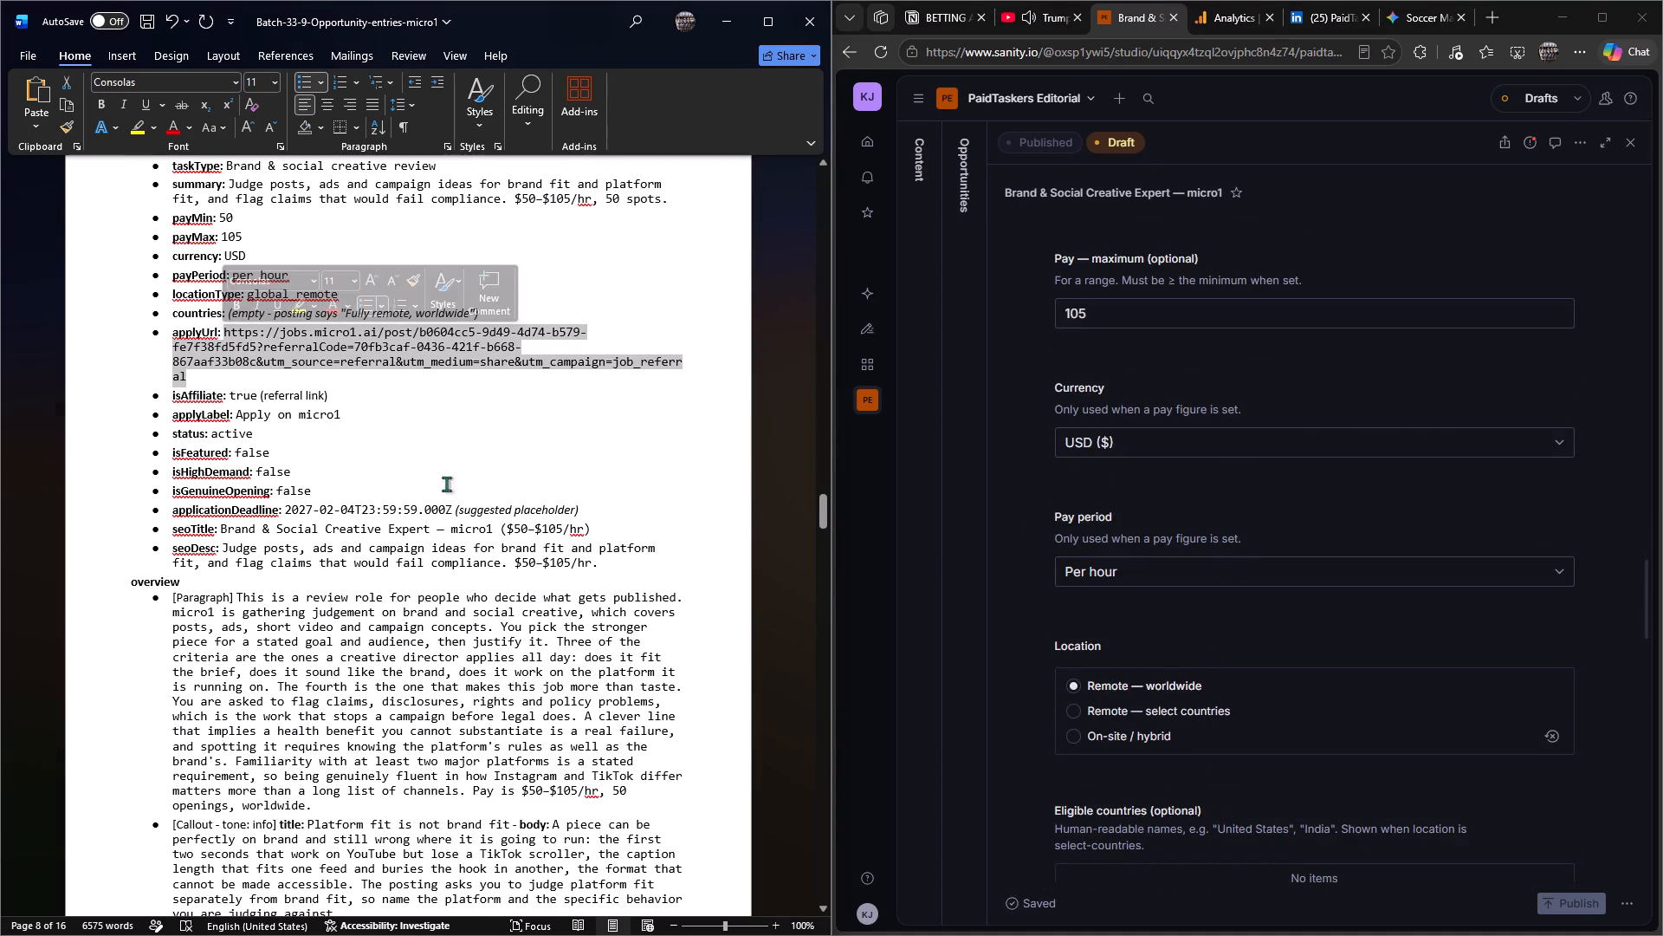
{"action": "key", "text": "ctrl+c"}
{"action": "scroll", "coordinate": [1168, 721], "scroll_direction": "down", "scroll_amount": 4}
{"action": "left_click", "coordinate": [1183, 710]}
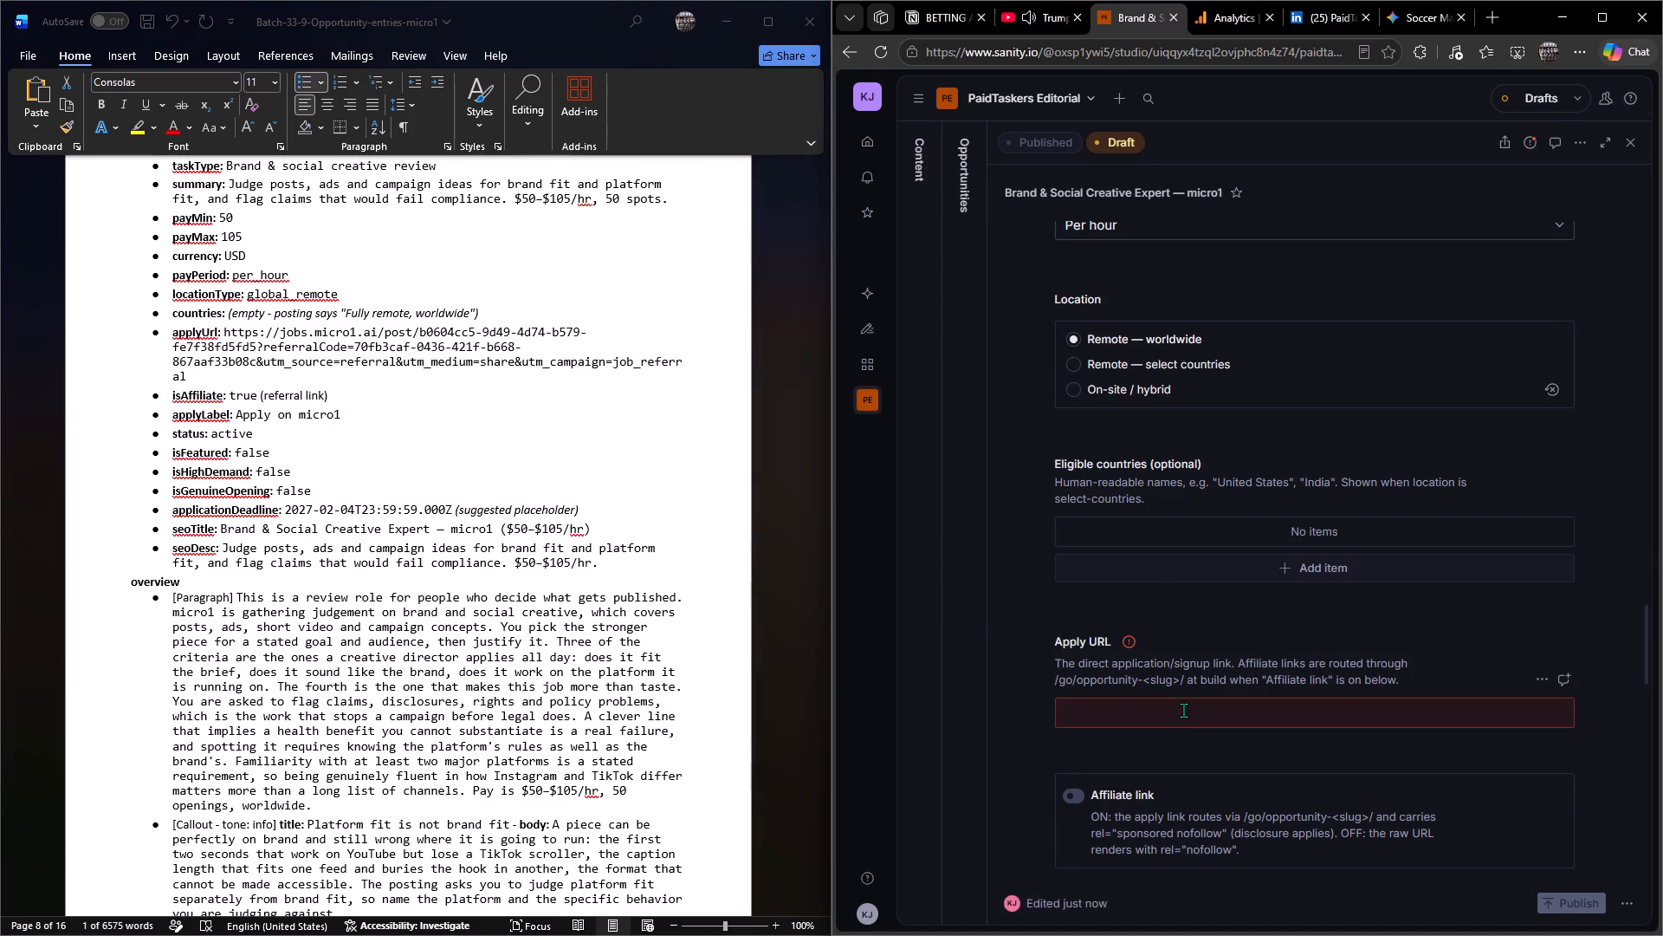
{"action": "key", "text": "ctrl+v"}
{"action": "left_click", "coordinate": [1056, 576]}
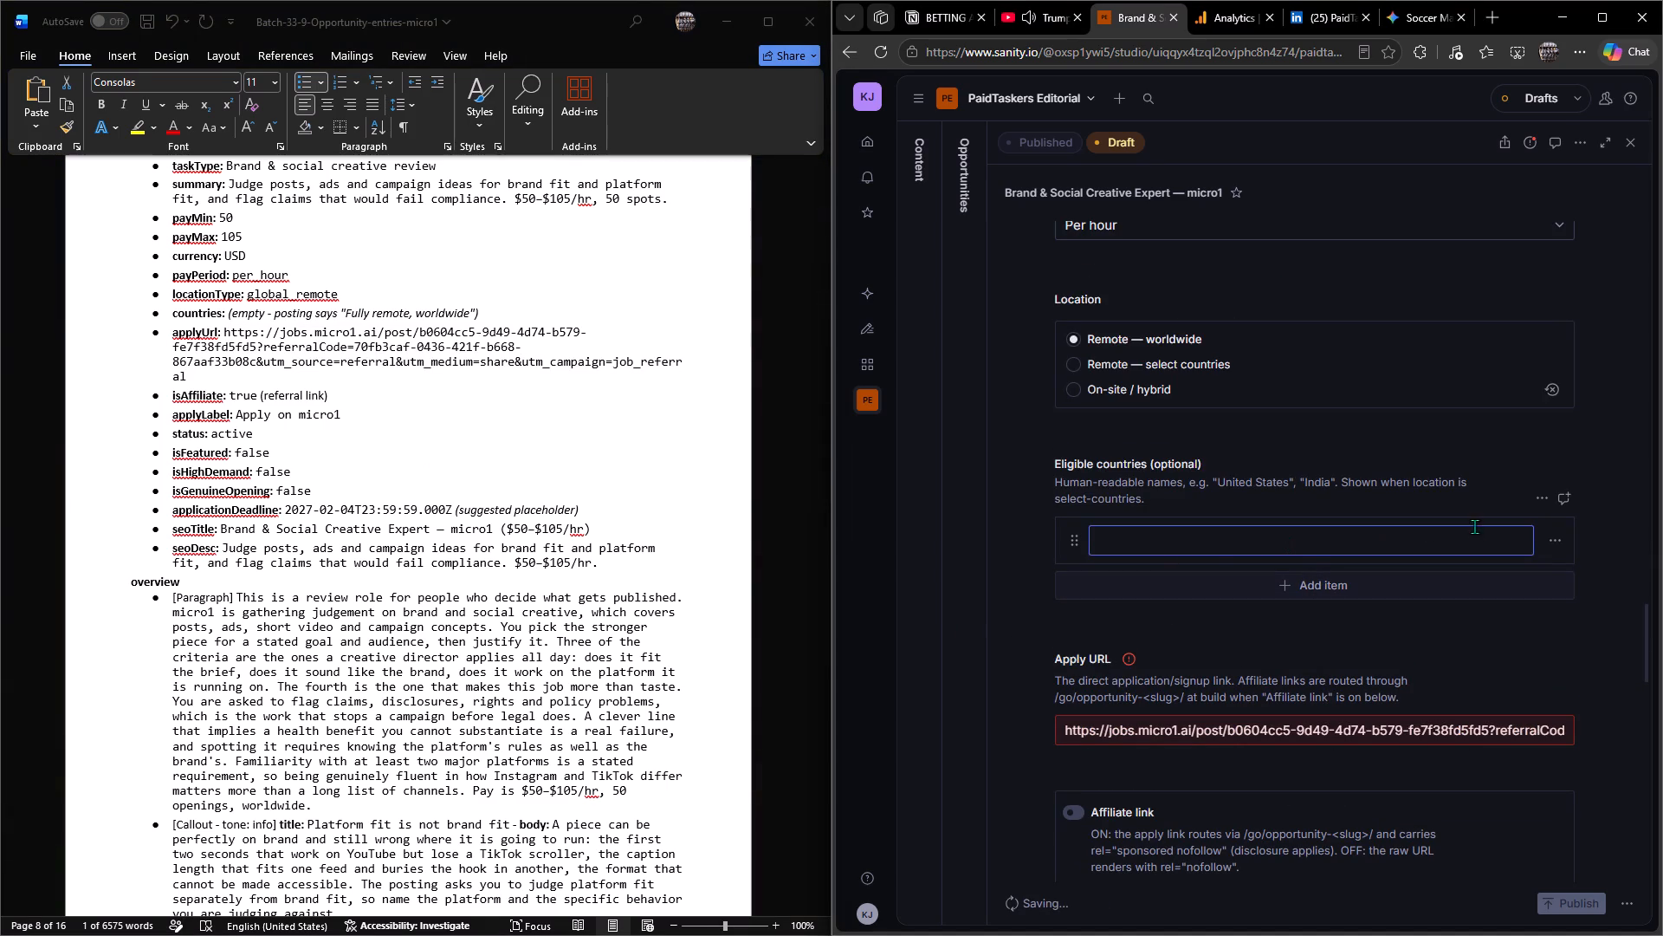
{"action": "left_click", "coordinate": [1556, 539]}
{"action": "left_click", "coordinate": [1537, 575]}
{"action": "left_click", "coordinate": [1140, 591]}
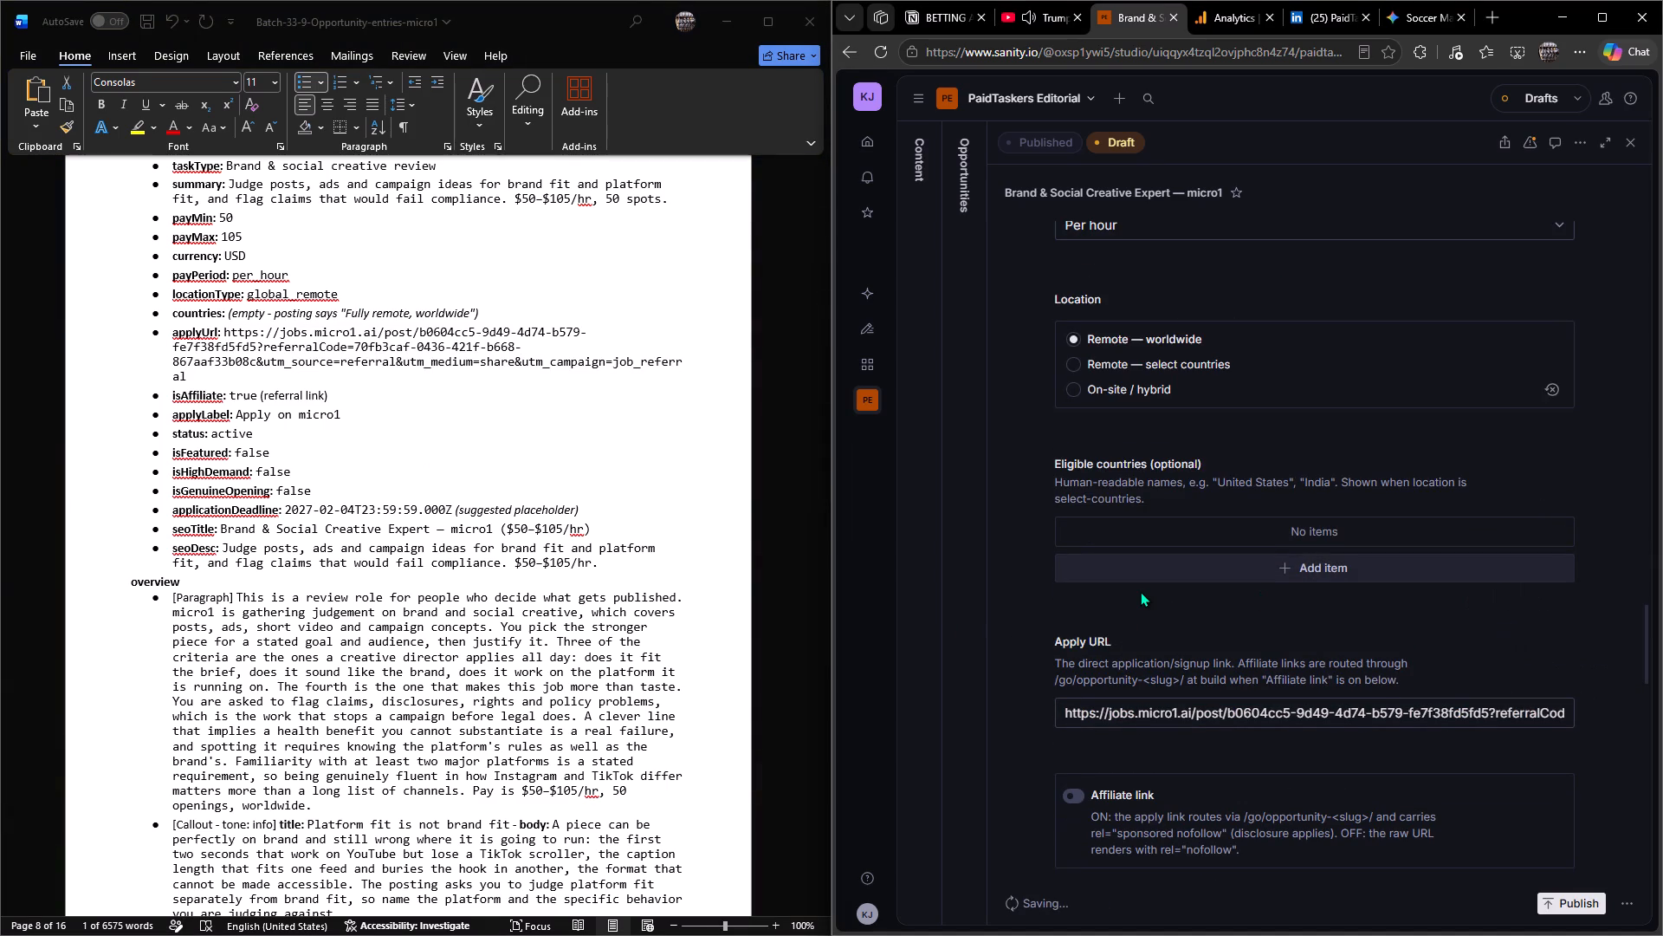
Turn on the Affiliate link setting for the listing.
{"action": "scroll", "coordinate": [1140, 591], "scroll_direction": "down", "scroll_amount": 3}
{"action": "scroll", "coordinate": [1136, 669], "scroll_direction": "down", "scroll_amount": 1}
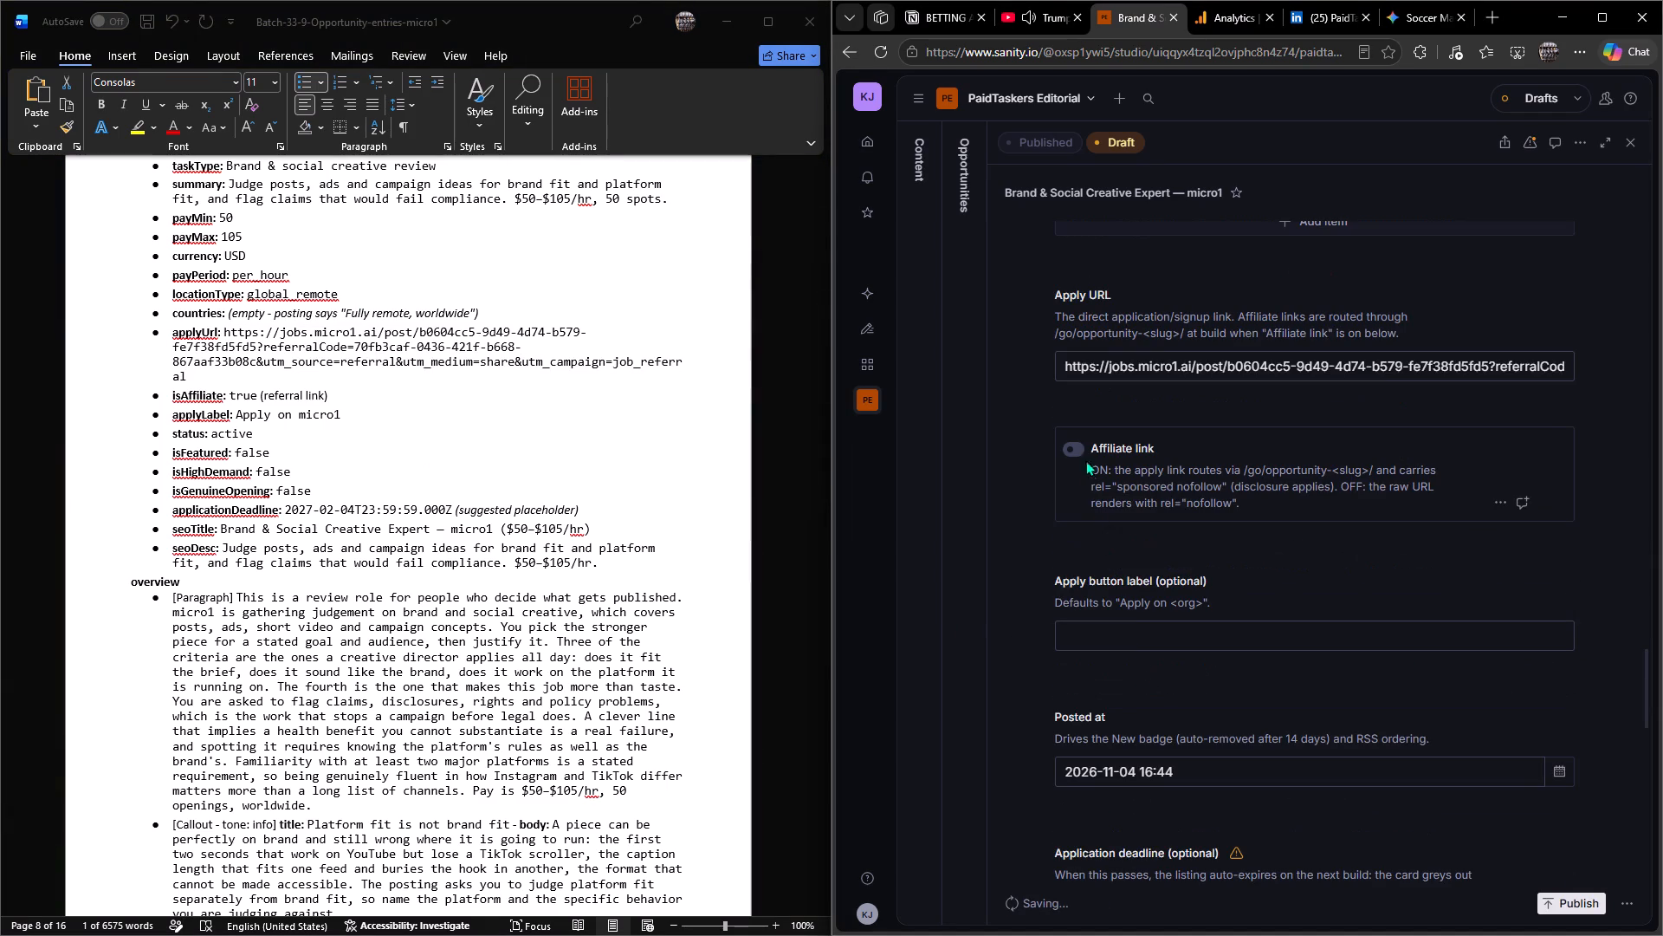
{"action": "left_click", "coordinate": [1082, 446]}
Set the application deadline date to 31 December 2026.
{"action": "scroll", "coordinate": [1133, 660], "scroll_direction": "down", "scroll_amount": 2}
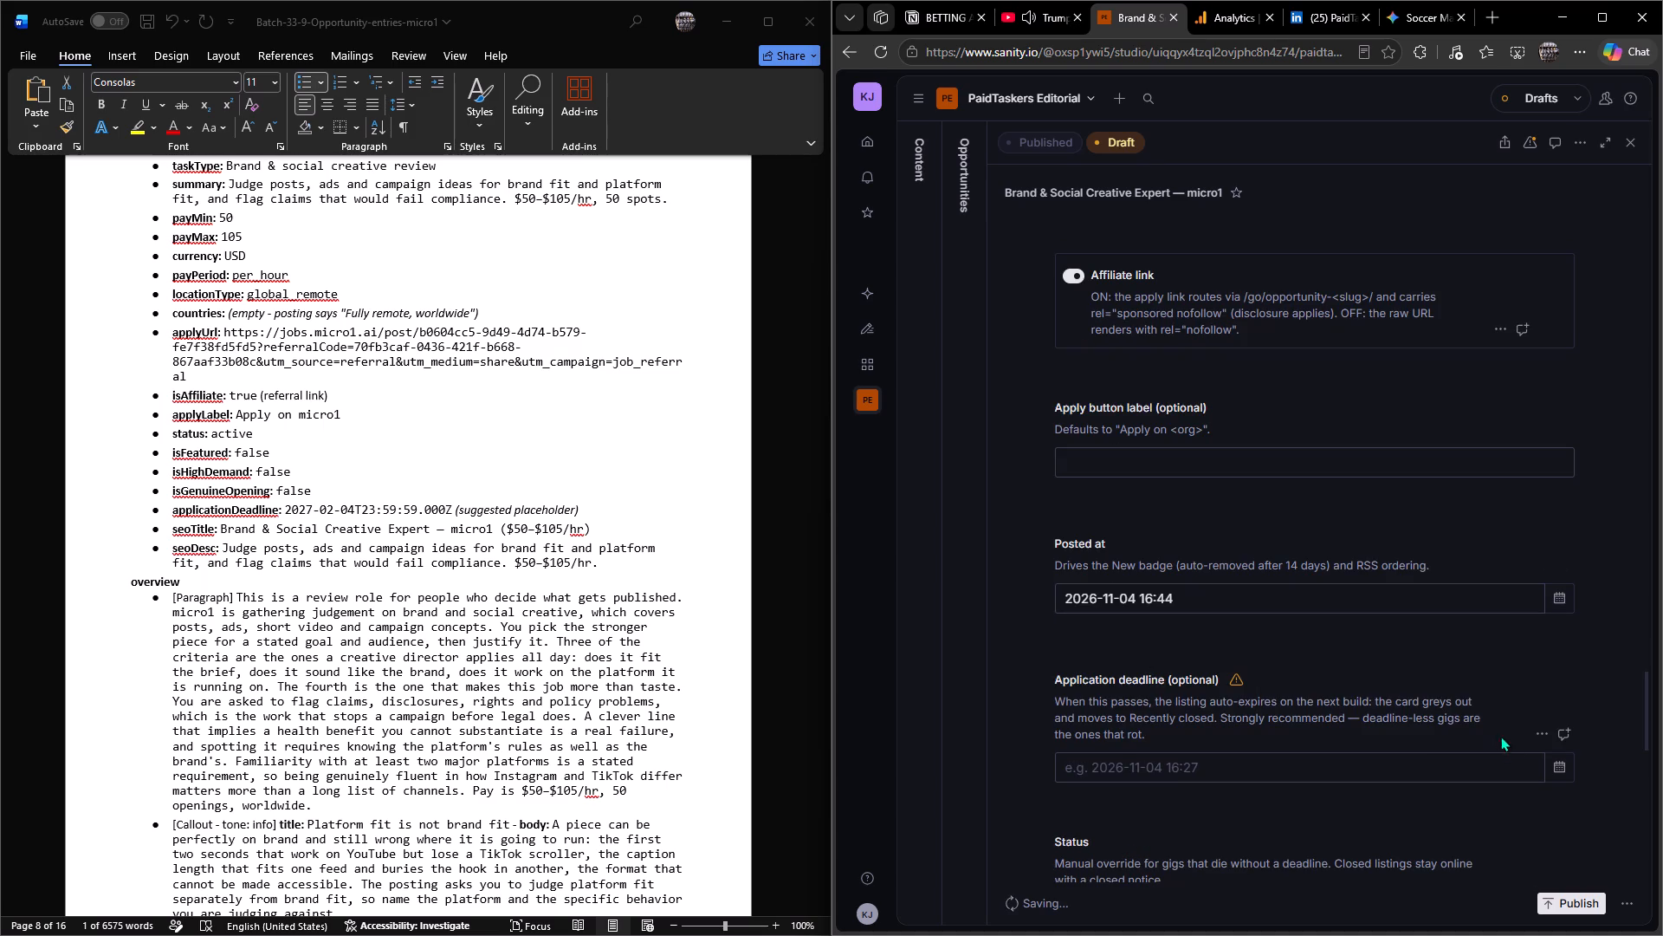
{"action": "left_click", "coordinate": [1560, 764]}
{"action": "left_click", "coordinate": [1252, 517]}
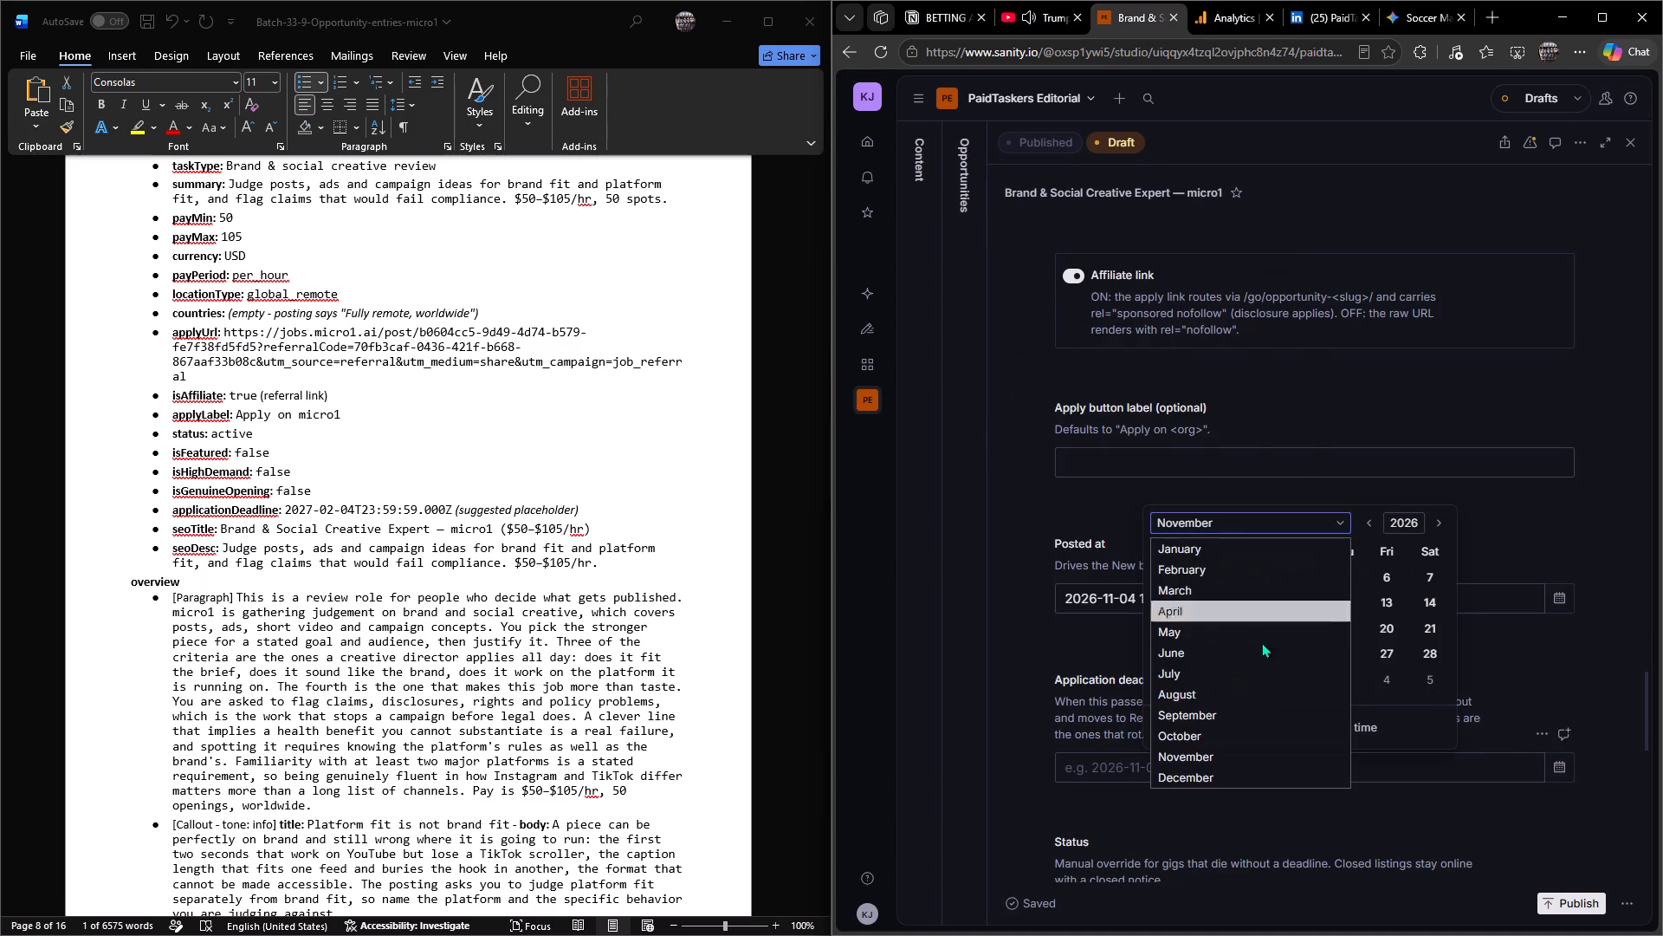
{"action": "left_click", "coordinate": [1244, 776]}
{"action": "left_click", "coordinate": [1336, 679]}
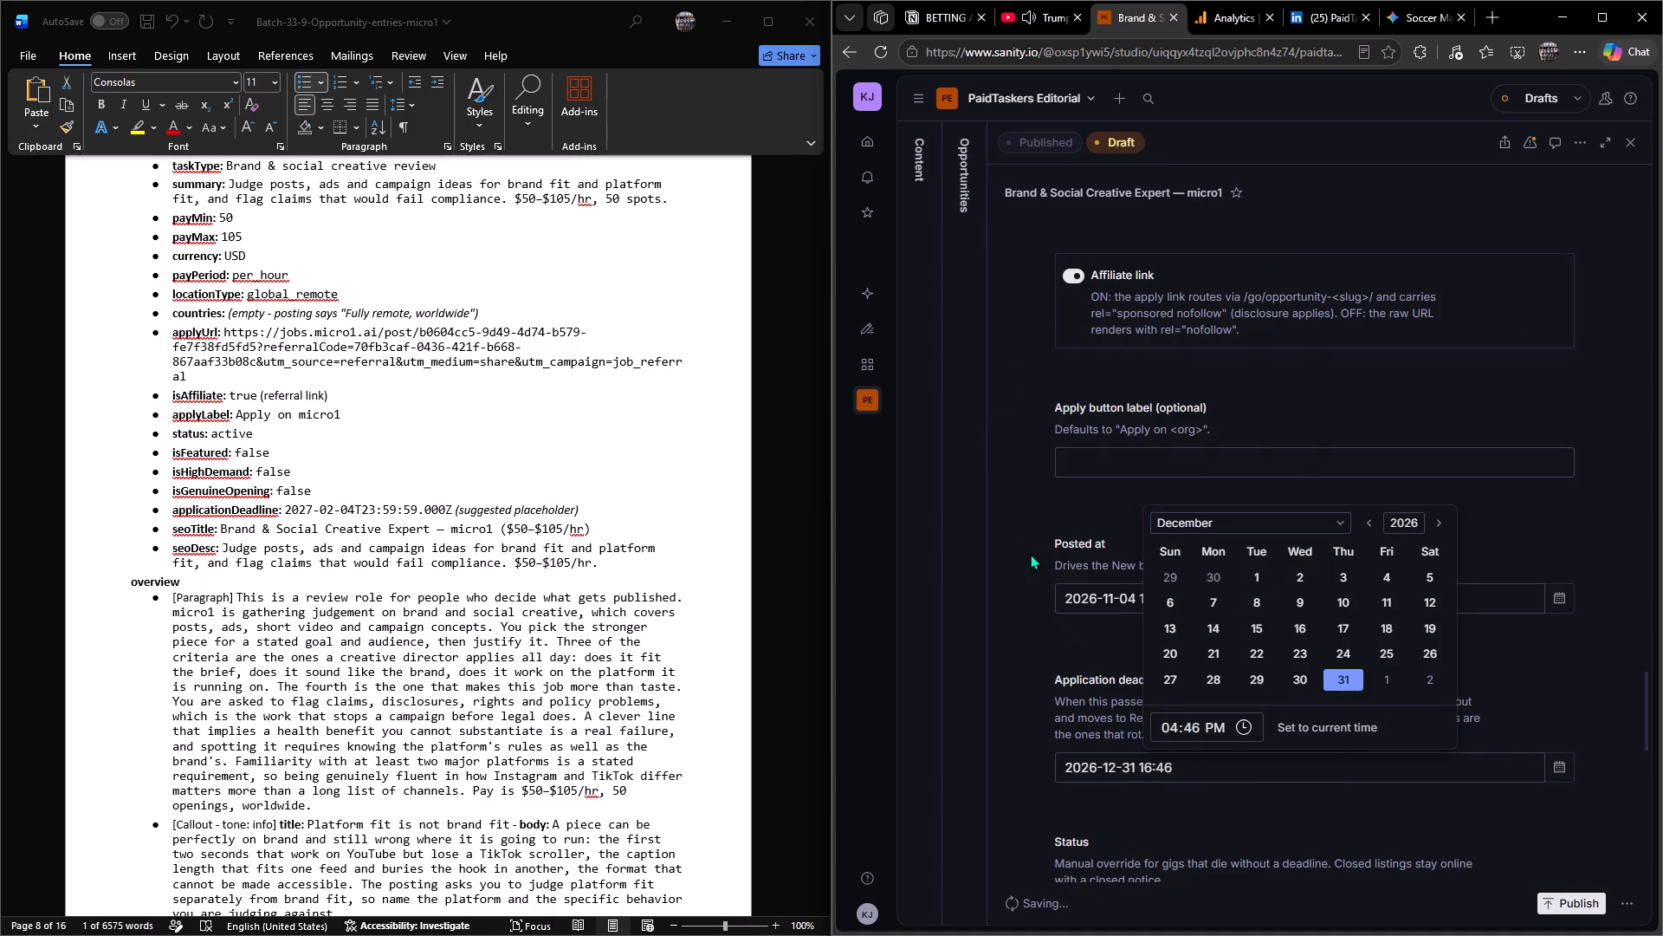
{"action": "left_click", "coordinate": [1020, 524]}
Turn on the Featured badge for the listing.
{"action": "scroll", "coordinate": [1020, 524], "scroll_direction": "down", "scroll_amount": 7}
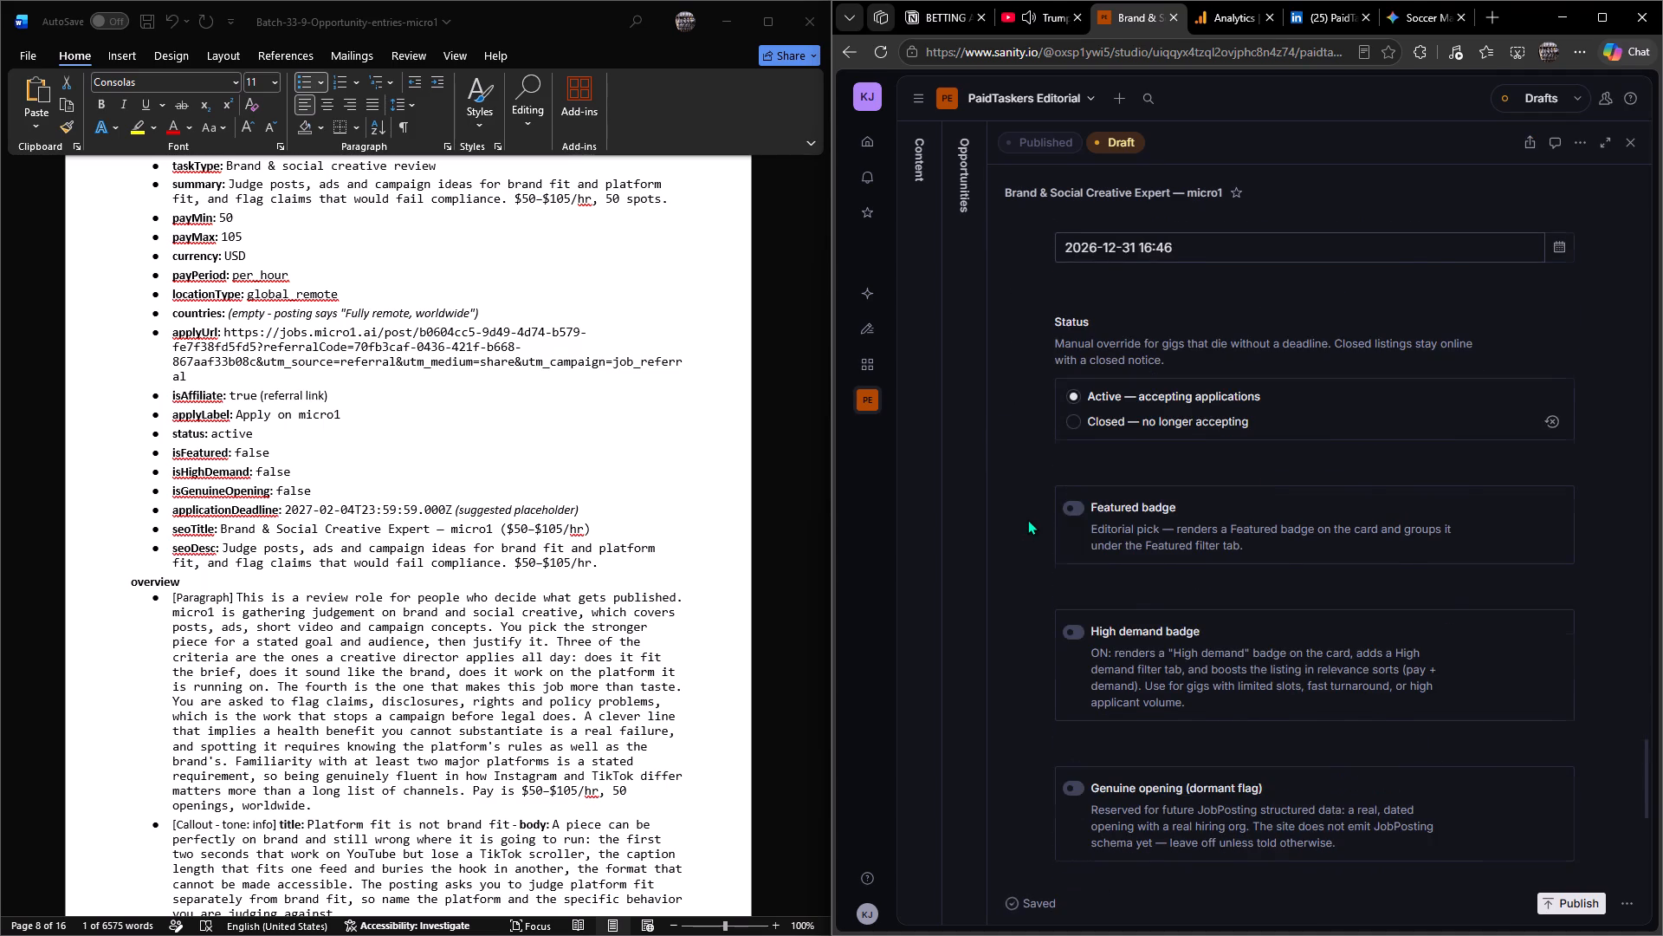
{"action": "scroll", "coordinate": [1027, 519], "scroll_direction": "down", "scroll_amount": 1}
{"action": "scroll", "coordinate": [405, 491], "scroll_direction": "up", "scroll_amount": 4}
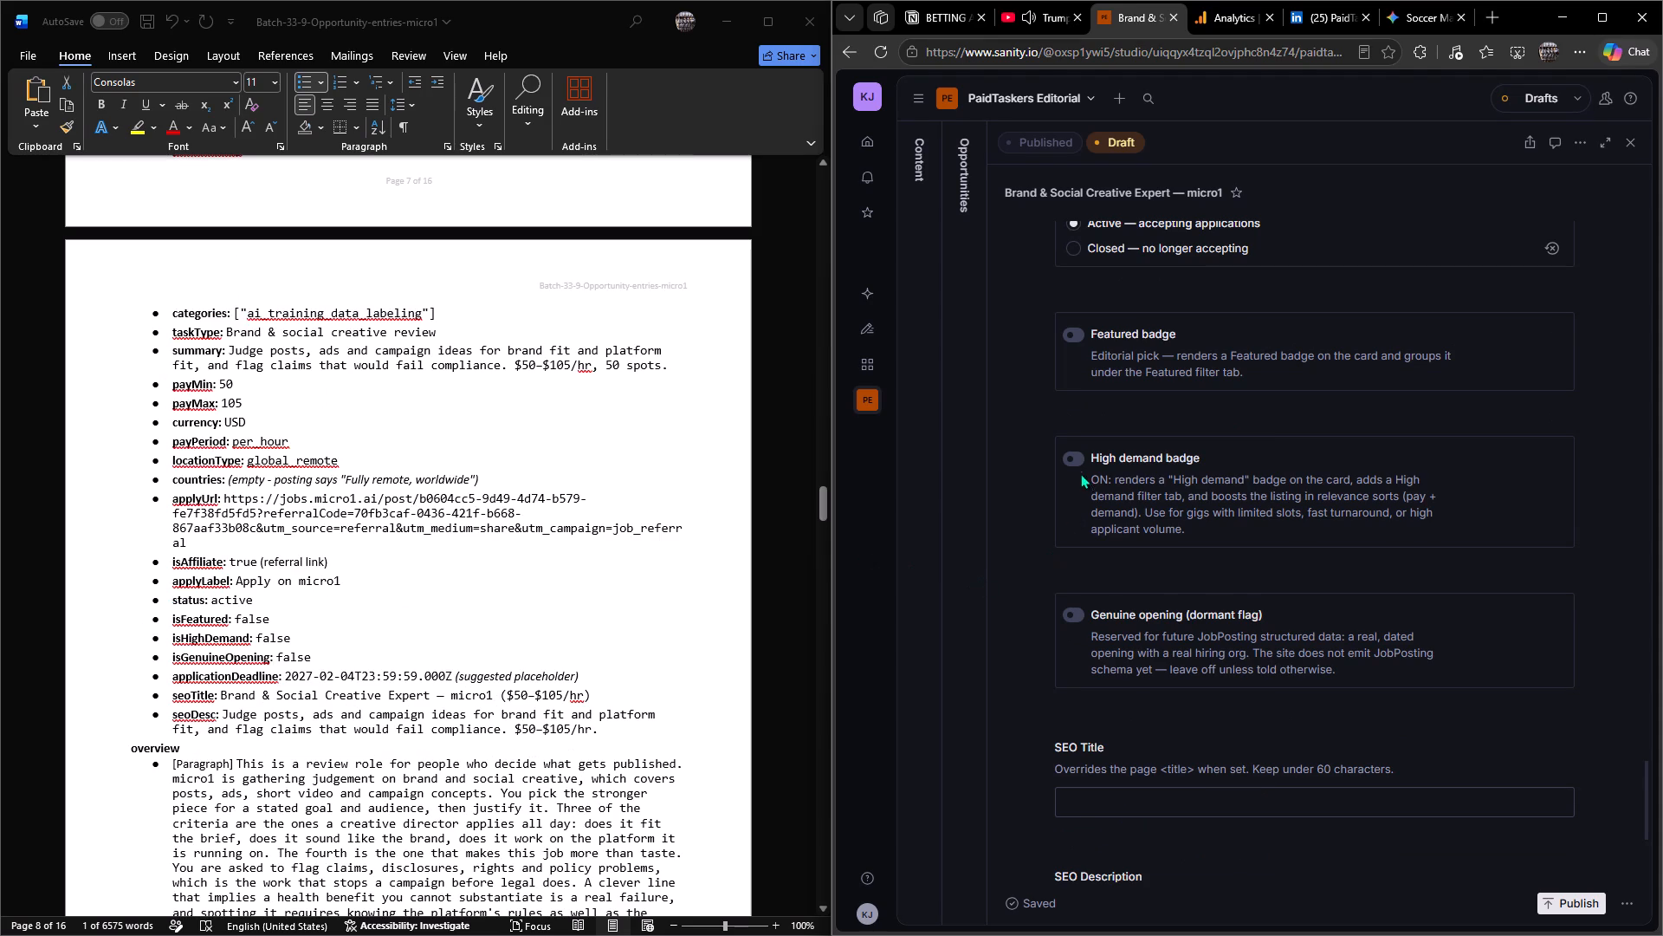
{"action": "left_click", "coordinate": [1077, 340]}
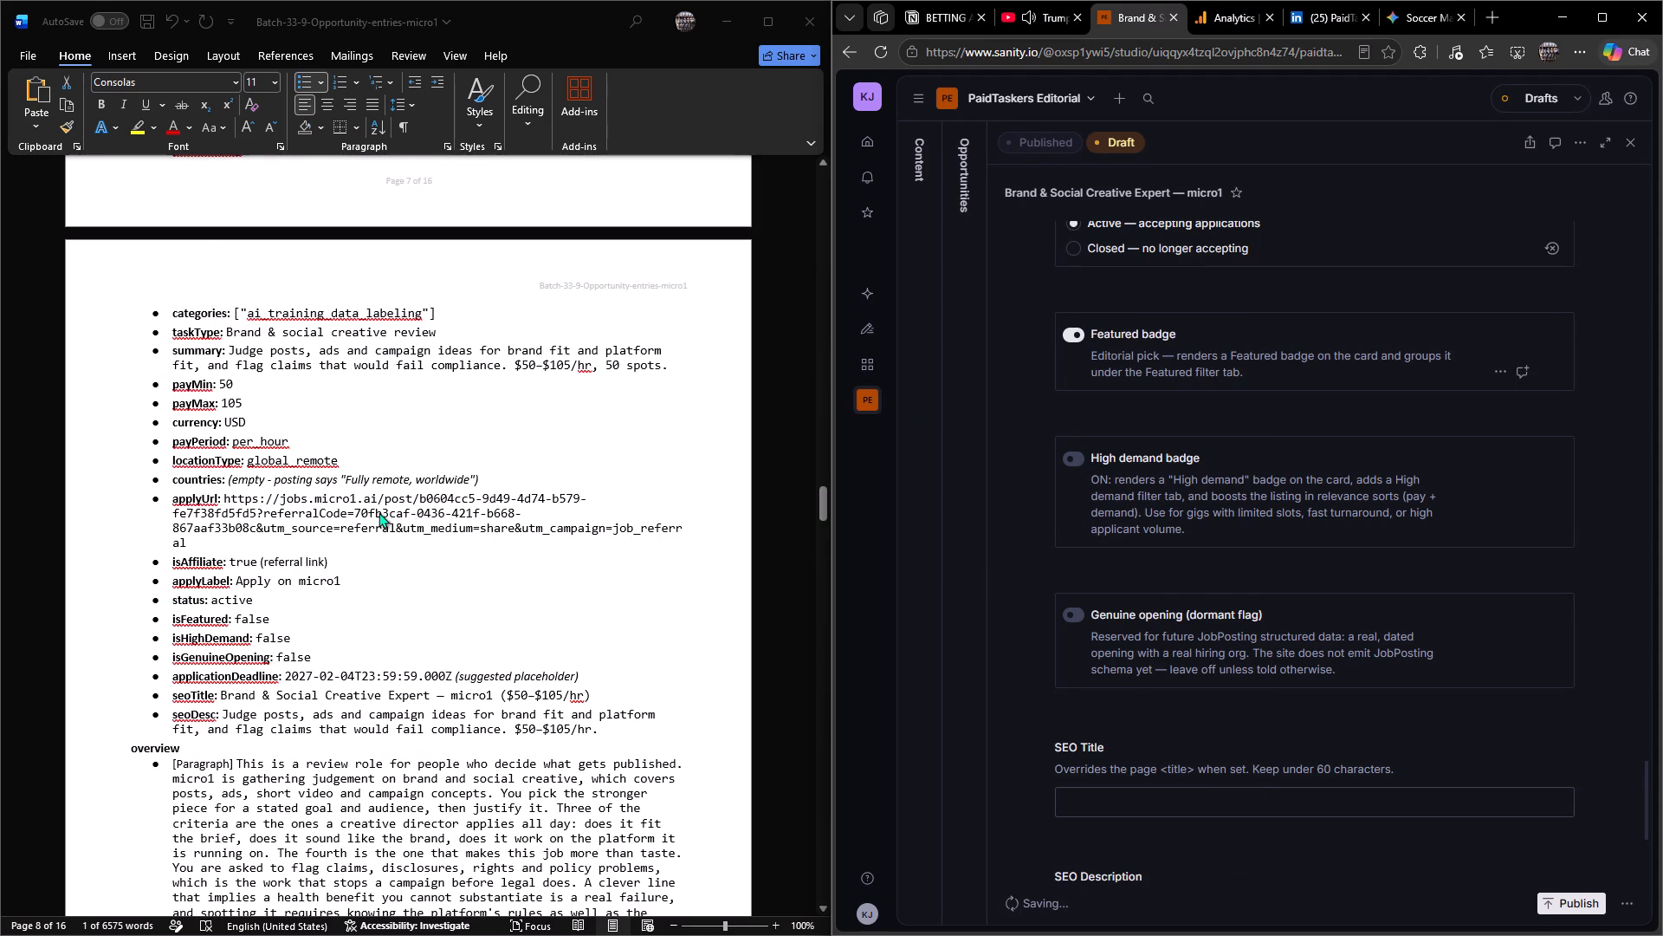
Fill the SEO Title from Word's seoTitle with "Brand & Social Creative Expert — micro1", leaving out the pay range.
{"action": "scroll", "coordinate": [379, 512], "scroll_direction": "down", "scroll_amount": 7}
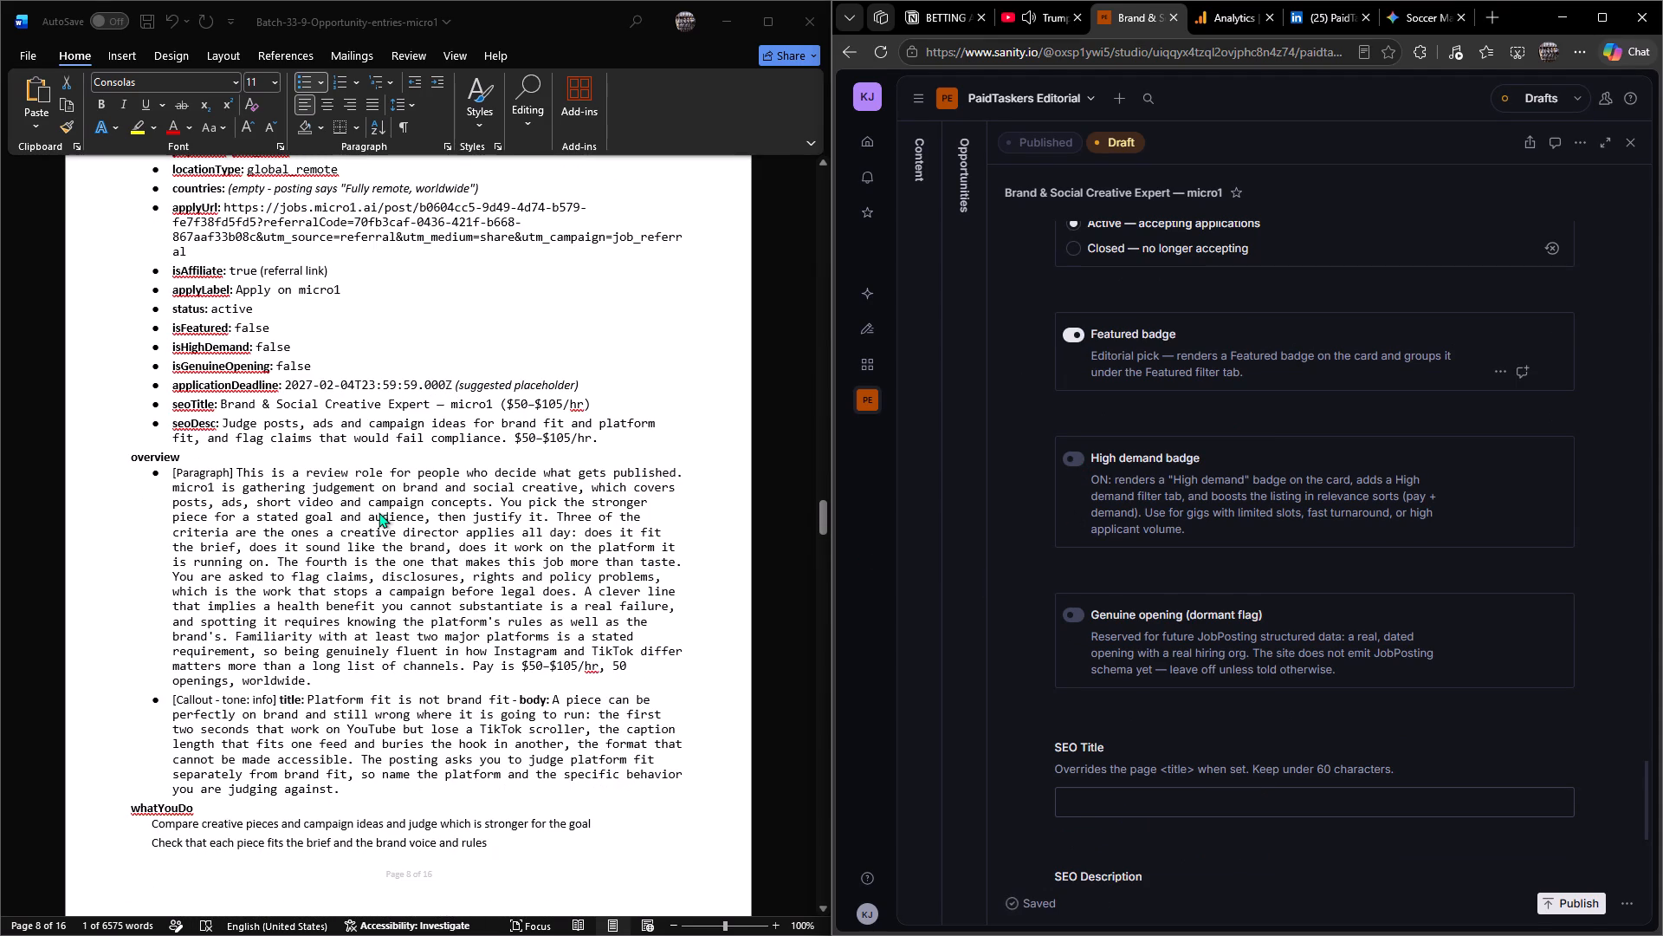
{"action": "scroll", "coordinate": [379, 512], "scroll_direction": "down", "scroll_amount": 3}
{"action": "left_click", "coordinate": [379, 512]}
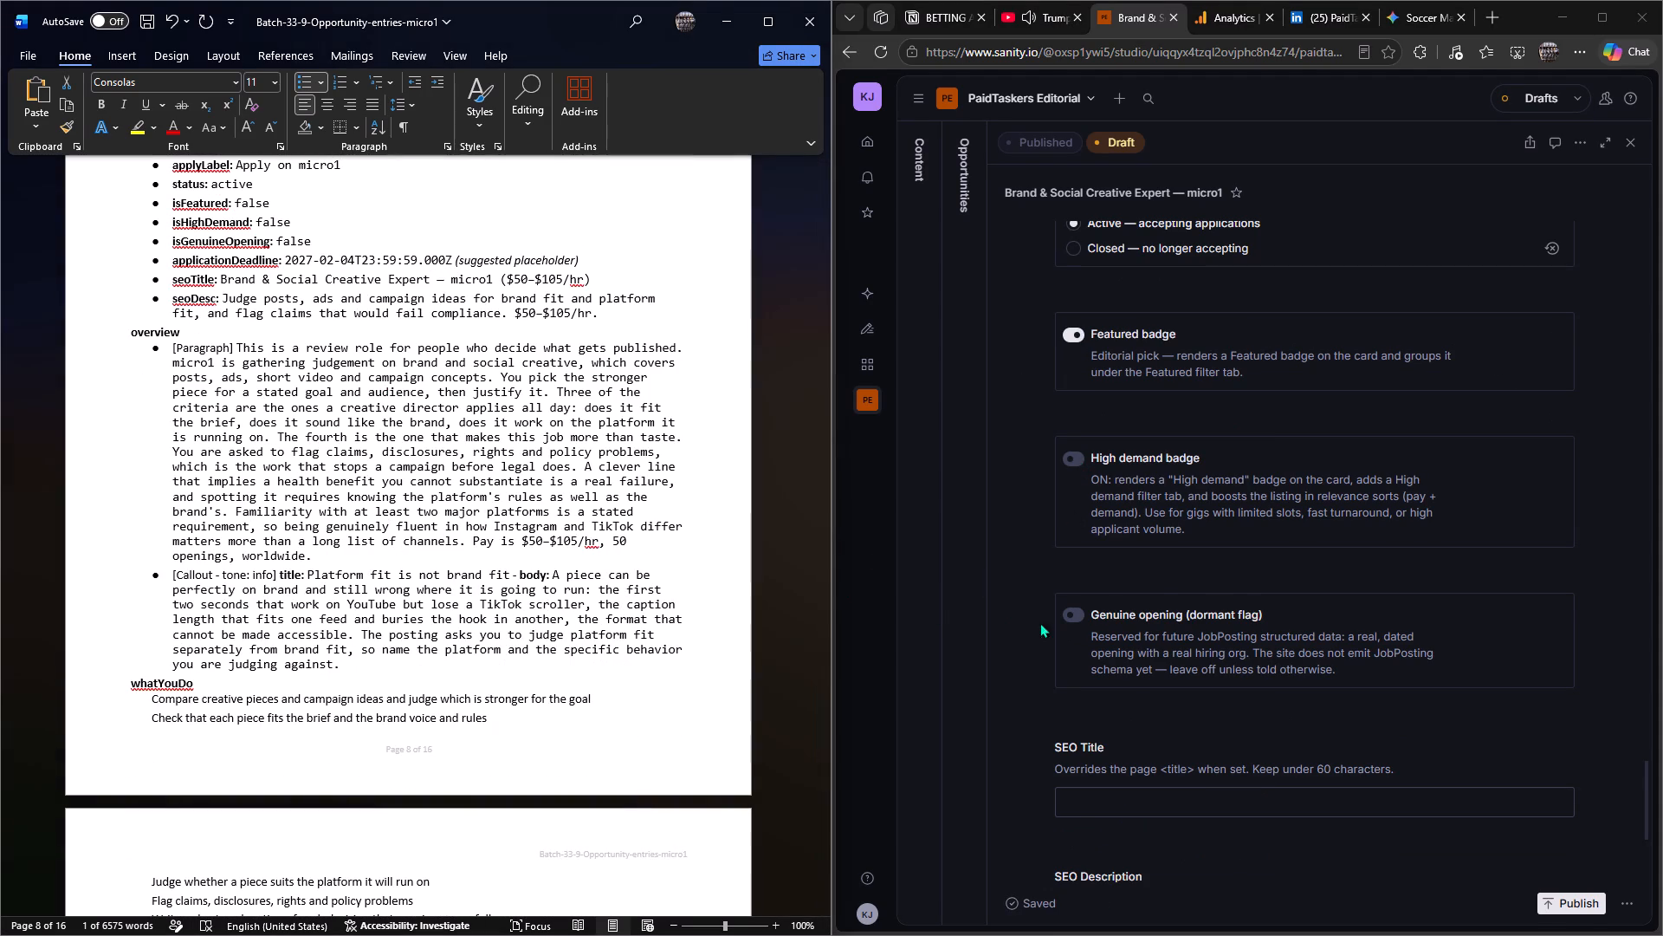
{"action": "scroll", "coordinate": [1134, 632], "scroll_direction": "down", "scroll_amount": 5}
{"action": "left_click", "coordinate": [1169, 506]}
{"action": "scroll", "coordinate": [228, 534], "scroll_direction": "down", "scroll_amount": 6}
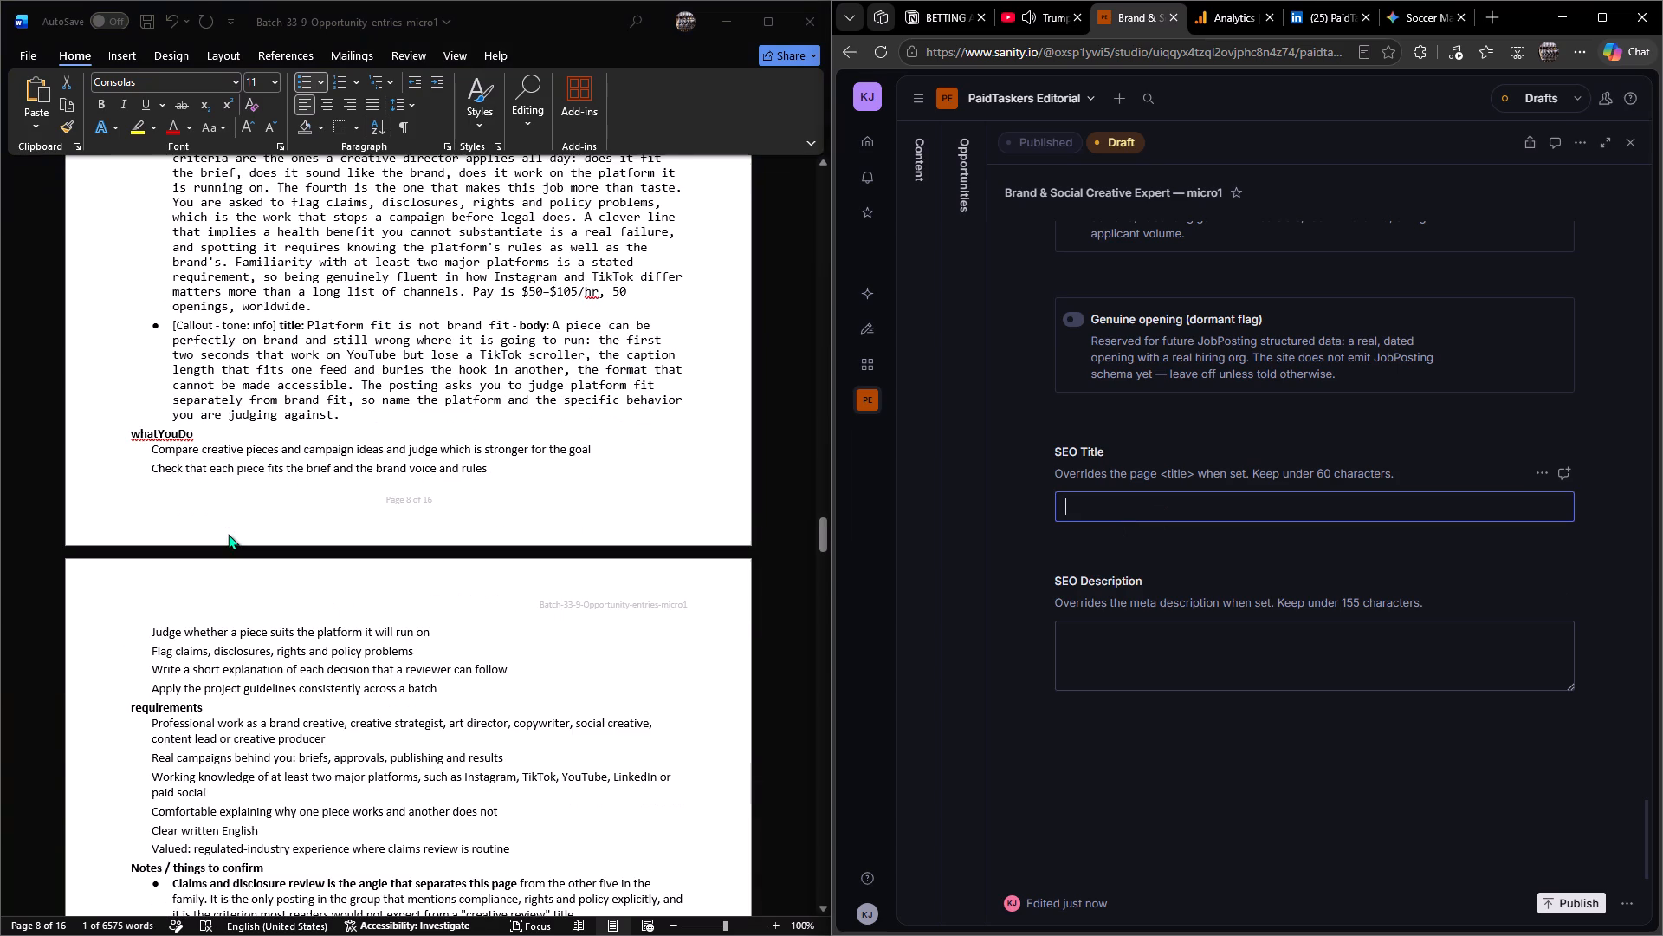
{"action": "scroll", "coordinate": [228, 534], "scroll_direction": "down", "scroll_amount": 5}
{"action": "scroll", "coordinate": [228, 534], "scroll_direction": "up", "scroll_amount": 14}
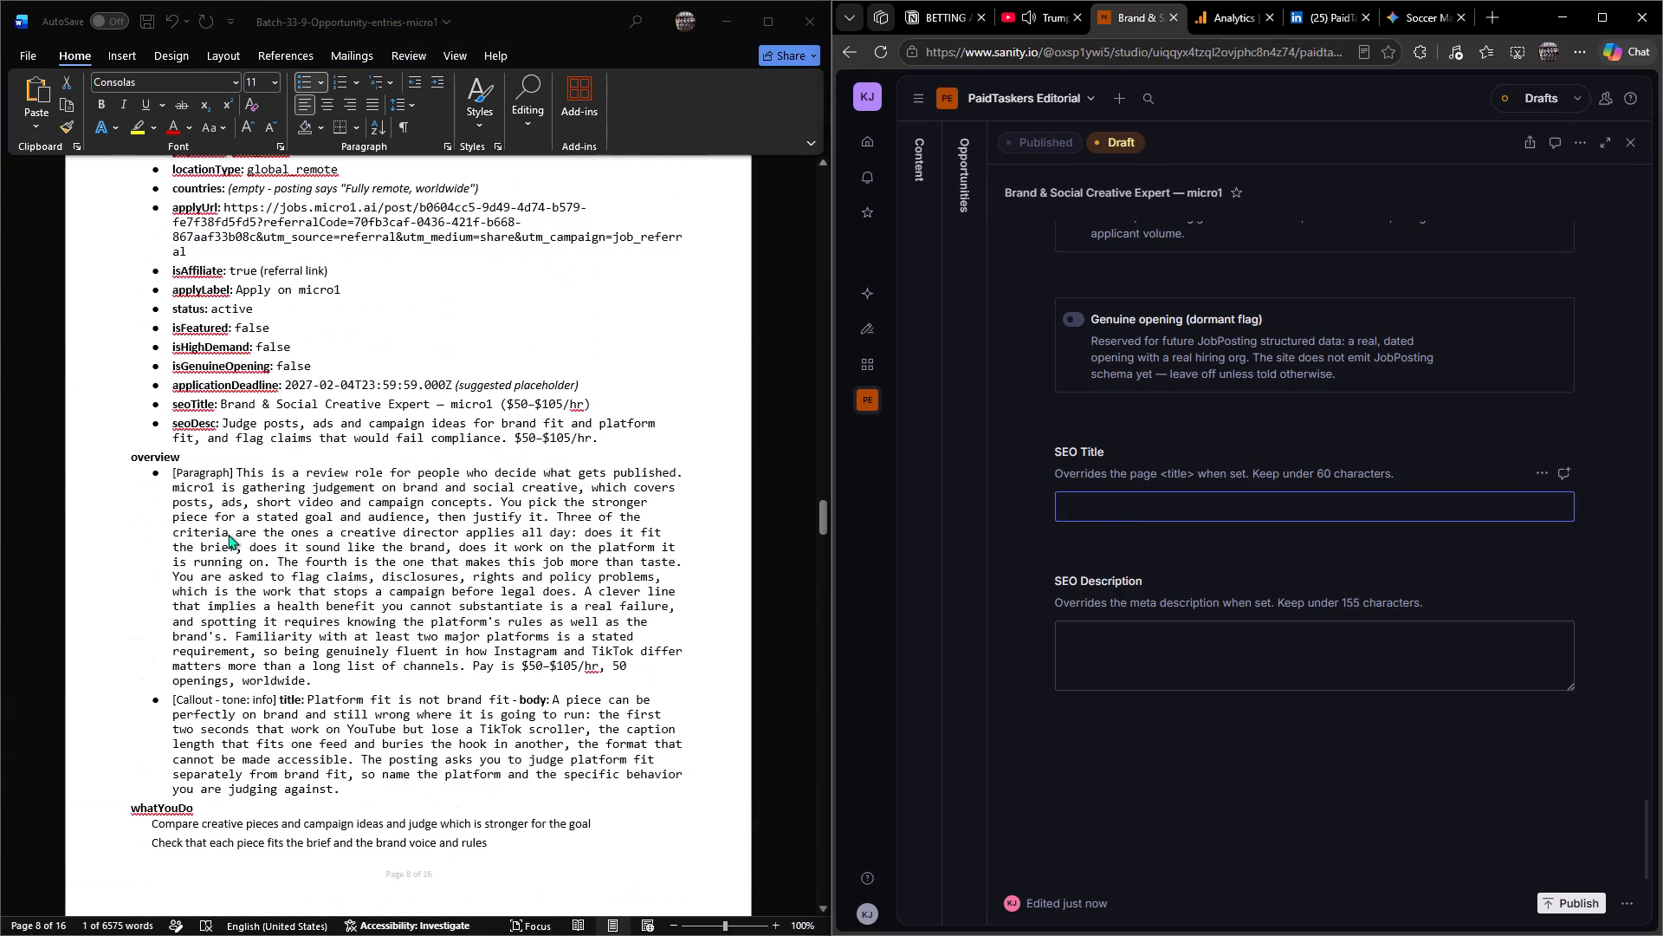
{"action": "left_click", "coordinate": [492, 436]}
{"action": "left_click", "coordinate": [604, 424]}
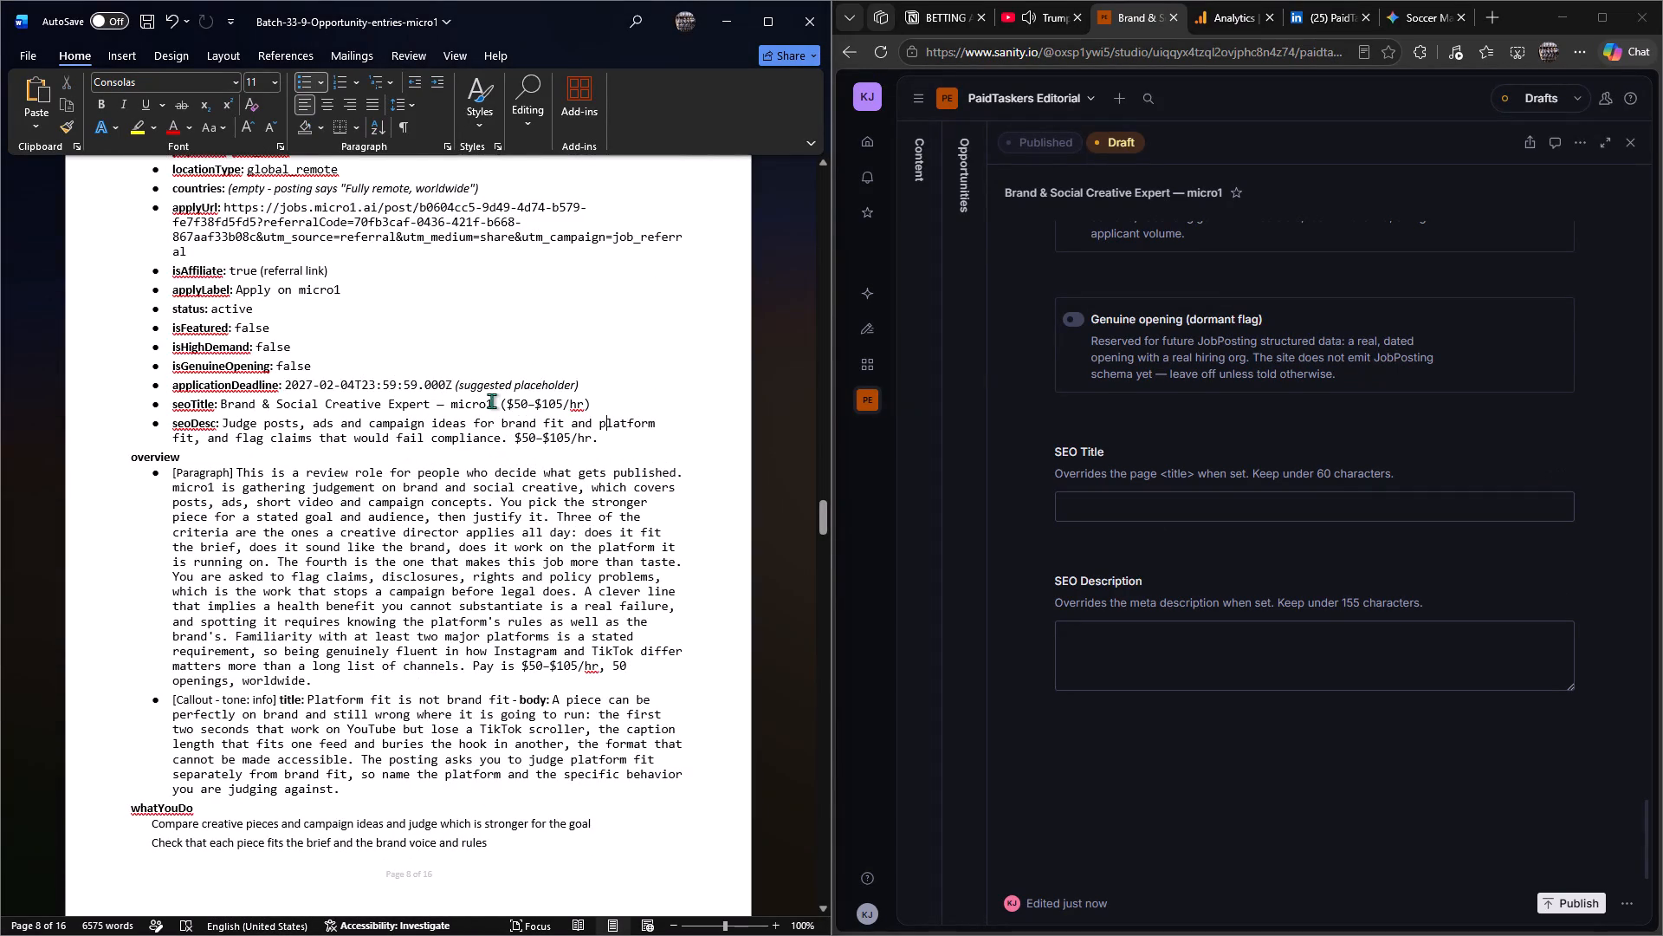
{"action": "left_click_drag", "start_coordinate": [493, 400], "coordinate": [249, 406]}
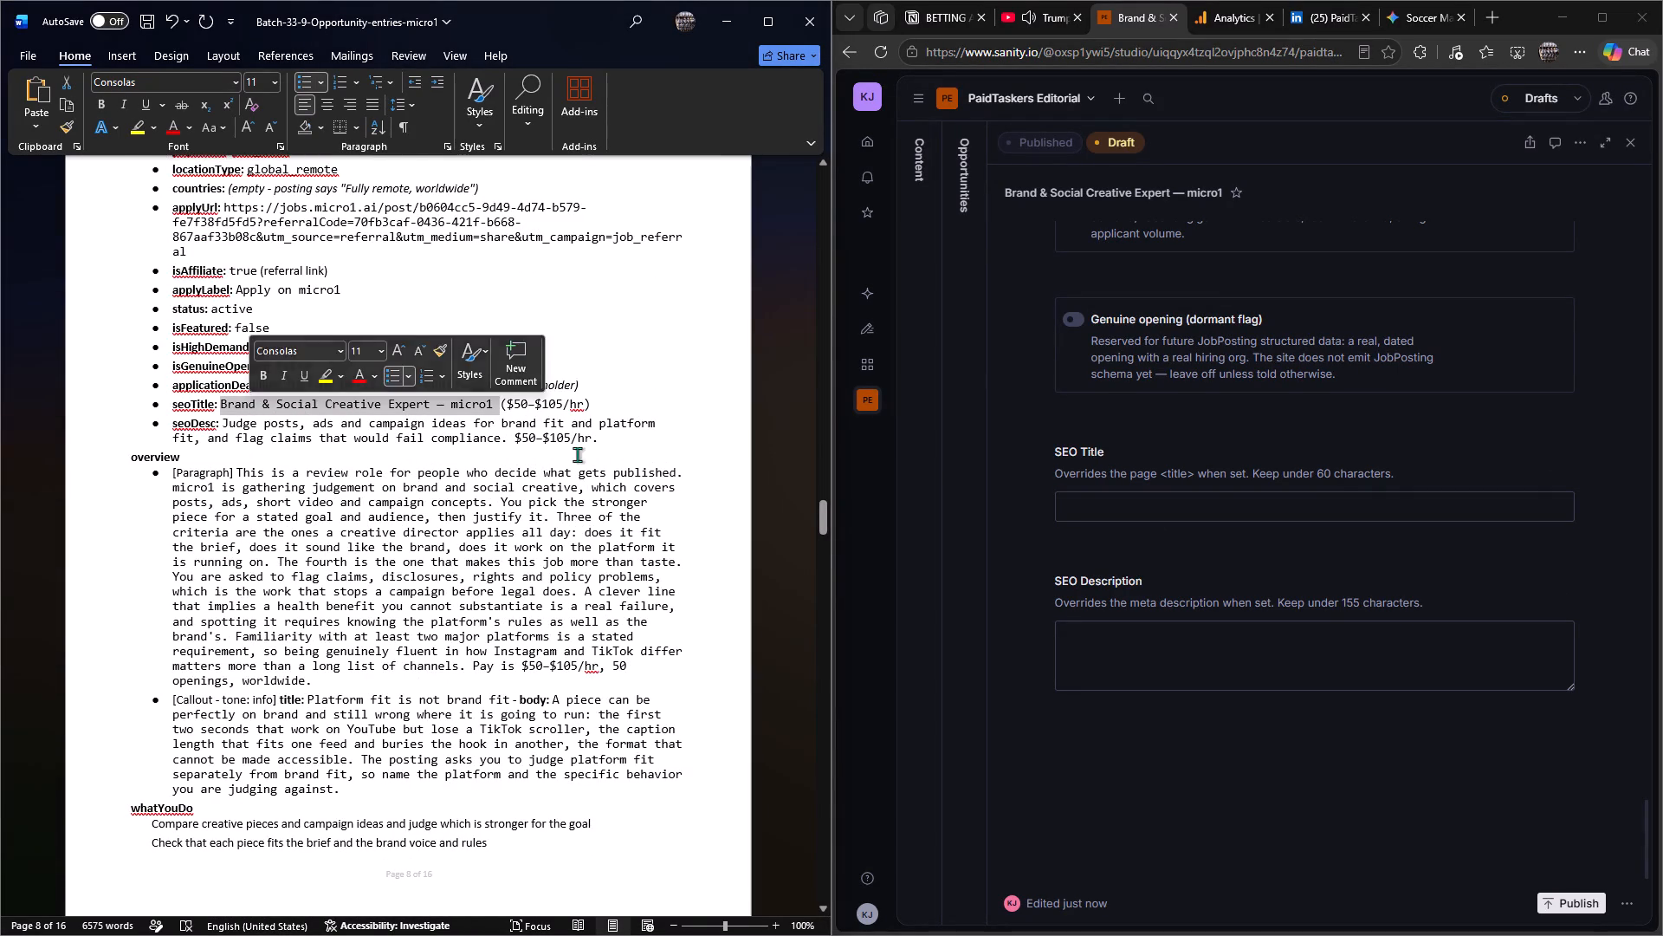
{"action": "key", "text": "ctrl+c"}
{"action": "left_click", "coordinate": [1164, 511]}
{"action": "key", "text": "ctrl+v"}
Fill the SEO Description from Word's seoDesc, "Judge posts, ads and campaign ideas… would fail compliance.", leaving out the pay range.
{"action": "left_click", "coordinate": [1119, 642]}
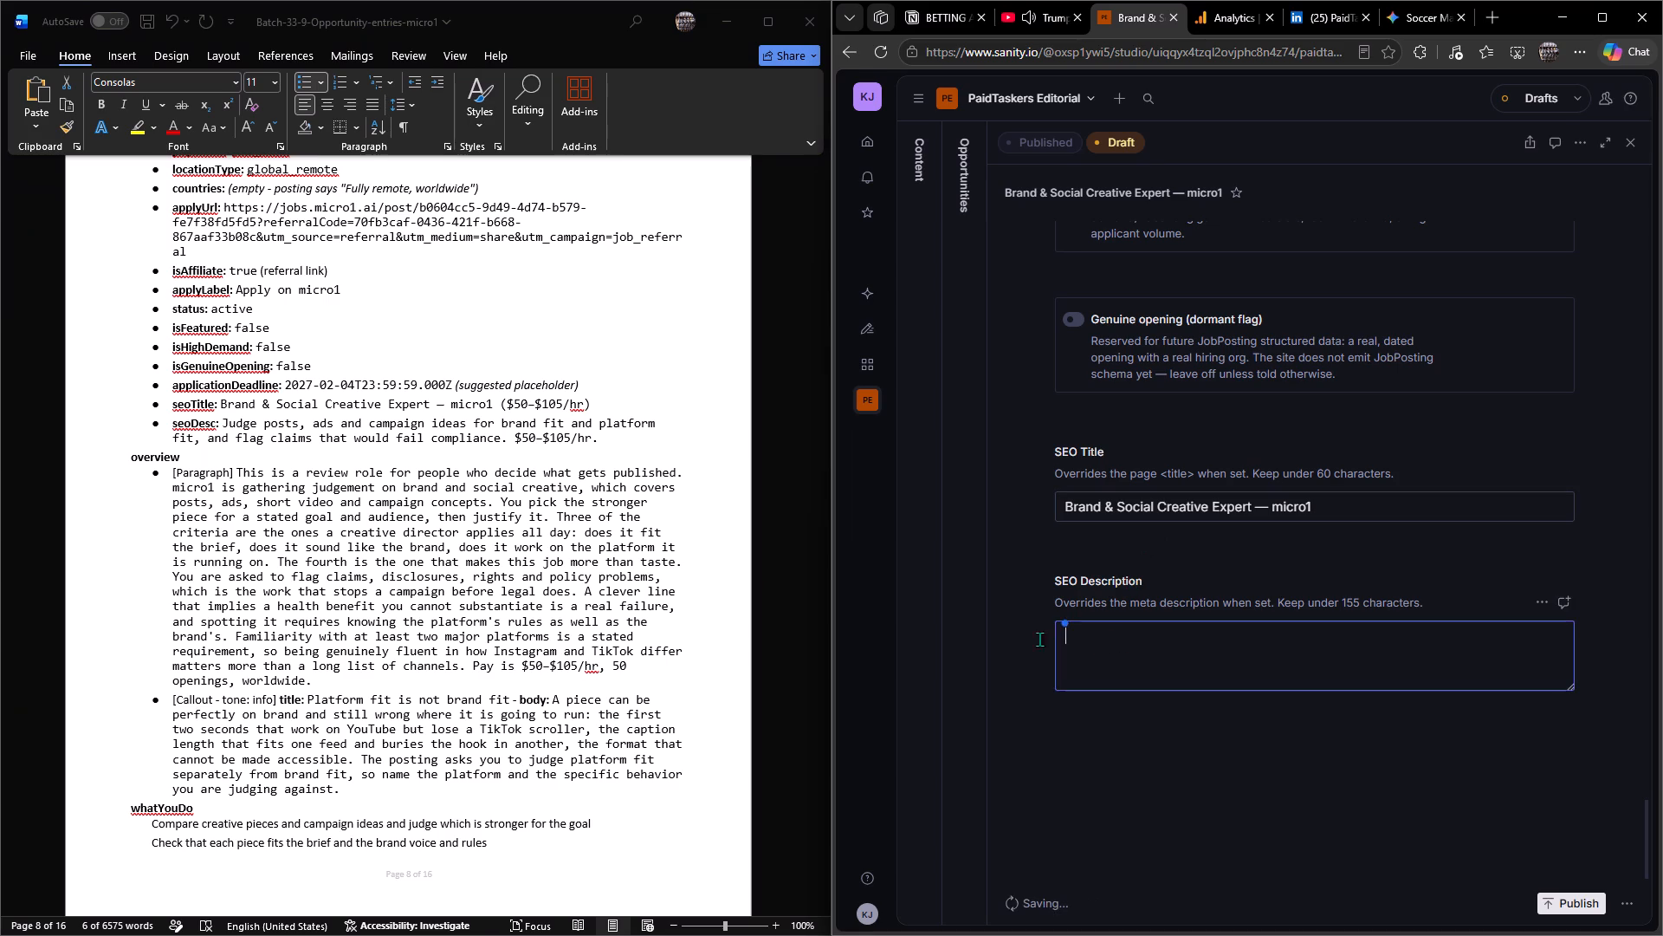
{"action": "left_click", "coordinate": [399, 468]}
{"action": "left_click", "coordinate": [531, 446]}
{"action": "left_click_drag", "start_coordinate": [509, 439], "coordinate": [231, 425]}
{"action": "key", "text": "ctrl+c"}
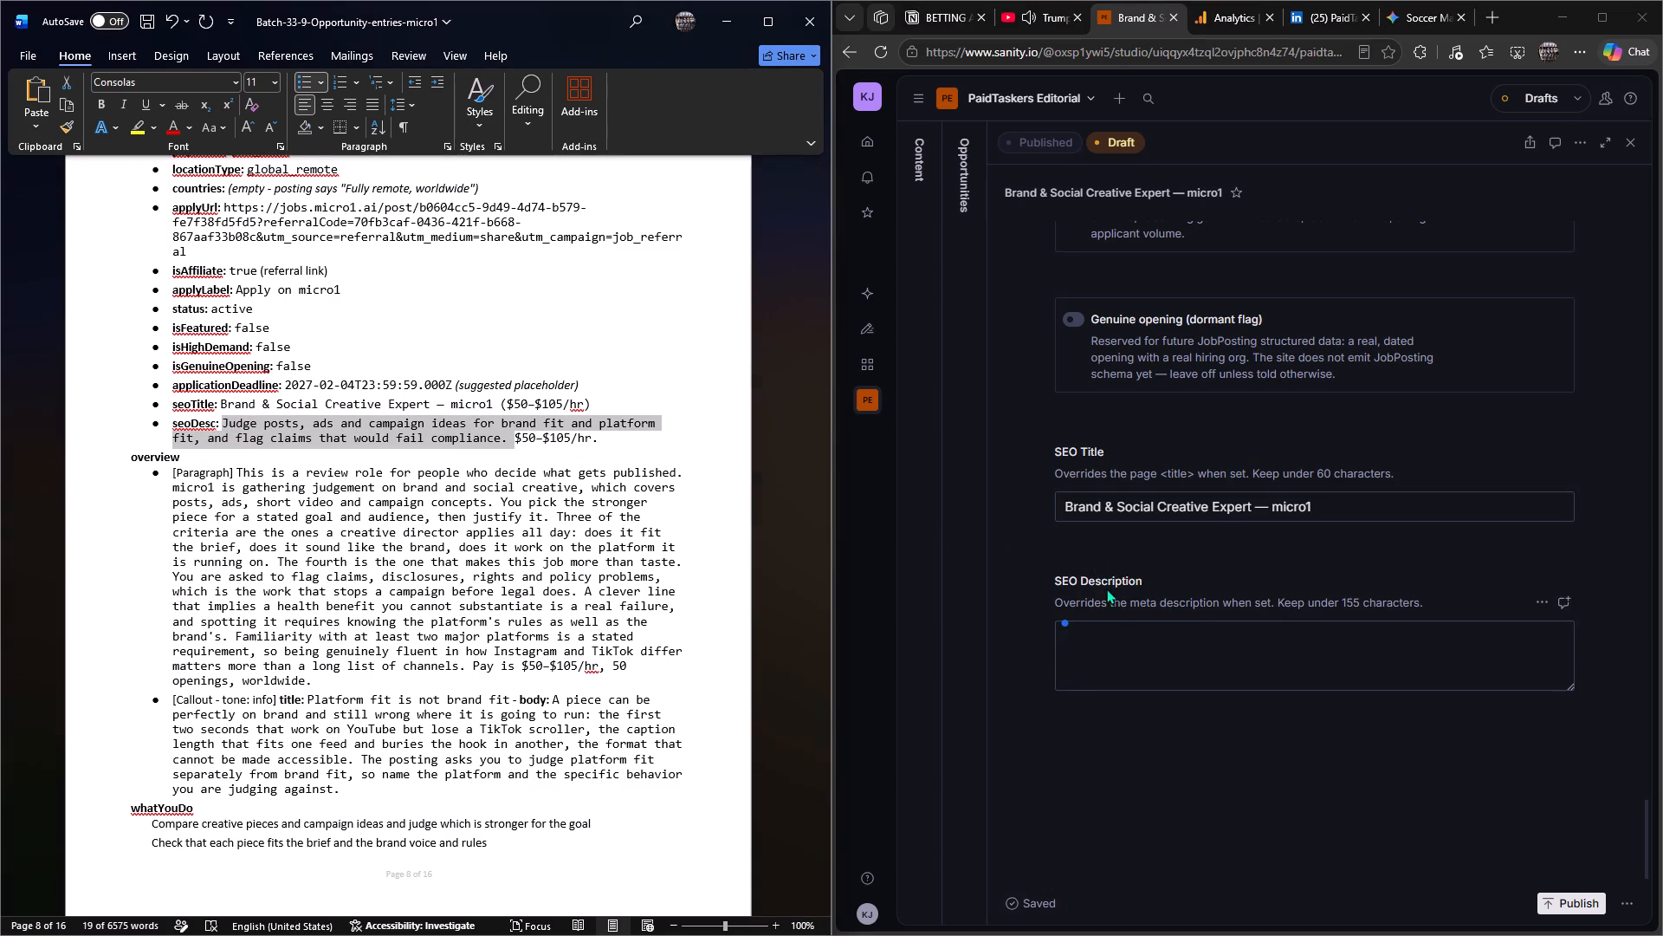
{"action": "left_click", "coordinate": [1114, 638]}
{"action": "key", "text": "ctrl+v"}
{"action": "left_click", "coordinate": [1002, 432]}
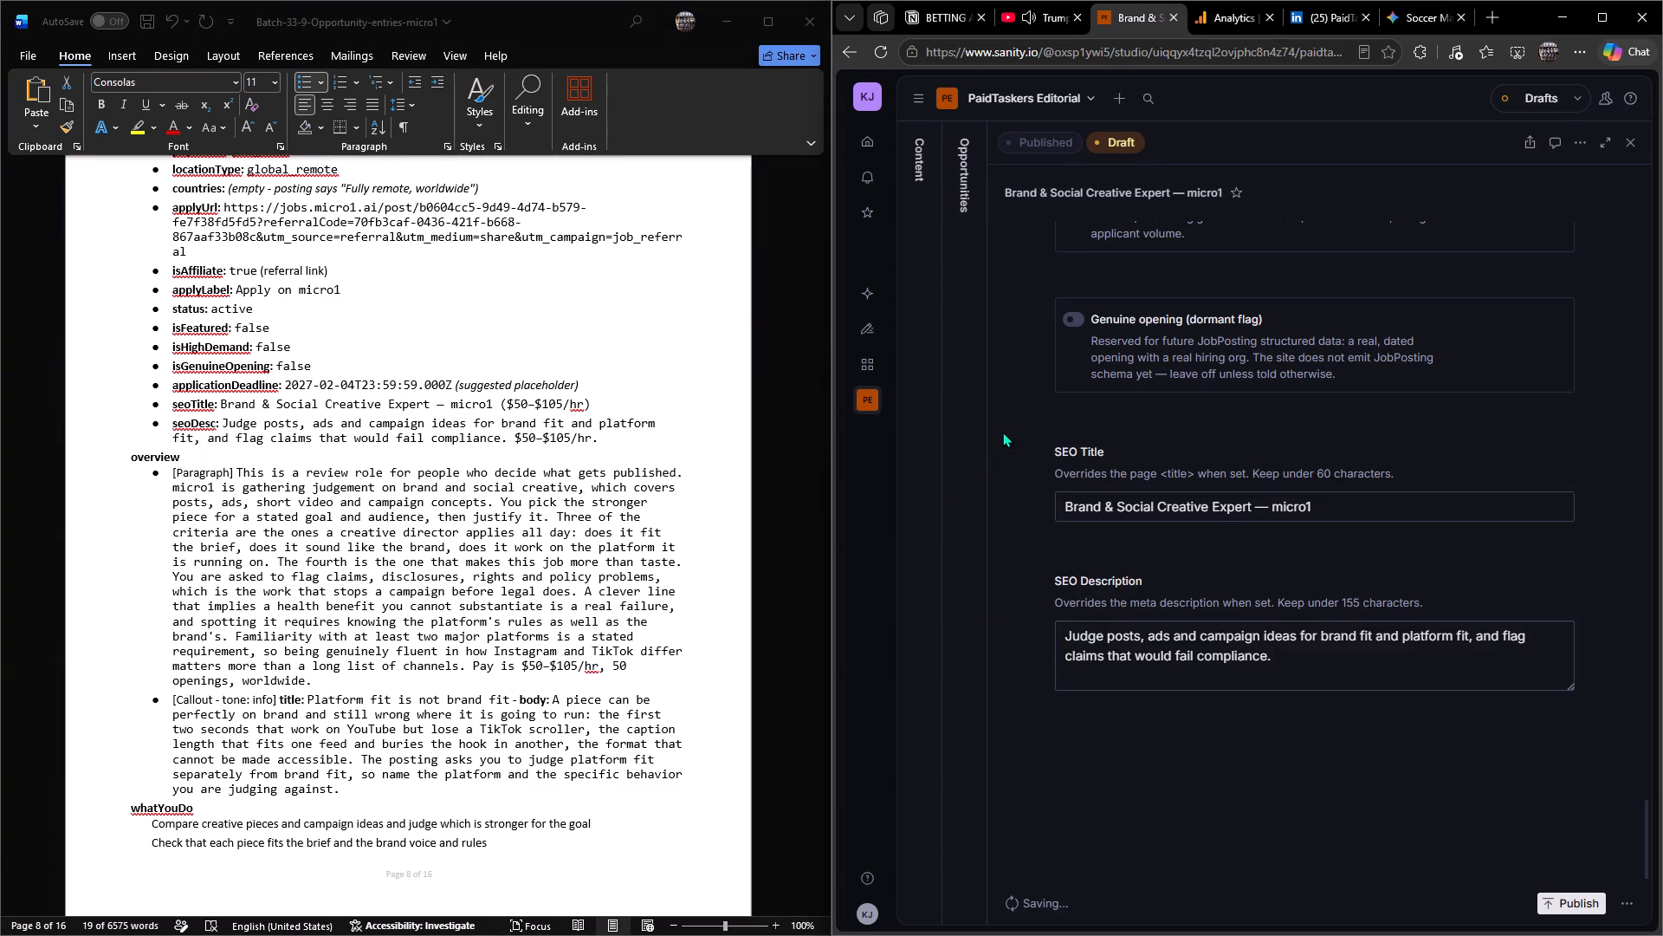
Publish the Brand & Social Creative Expert — micro1 listing.
{"action": "left_click", "coordinate": [1554, 900]}
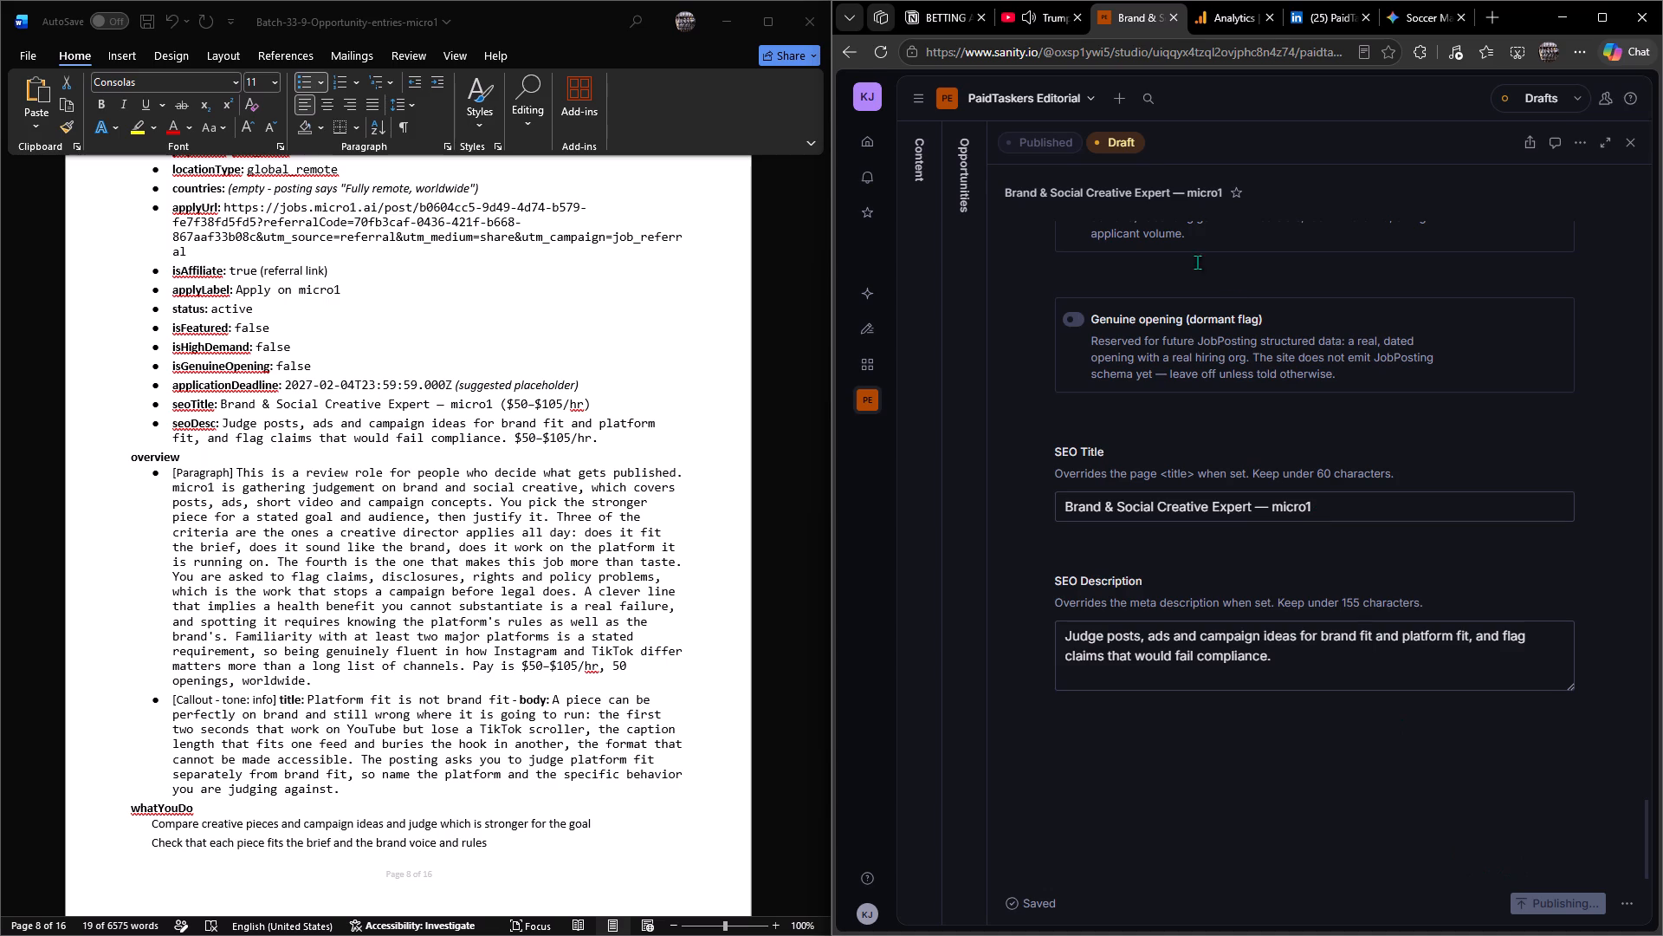
Switch the studio from Drafts to the Published version of the Brand & Social Creative Expert — micro1 listing.
{"action": "scroll", "coordinate": [337, 503], "scroll_direction": "down", "scroll_amount": 14}
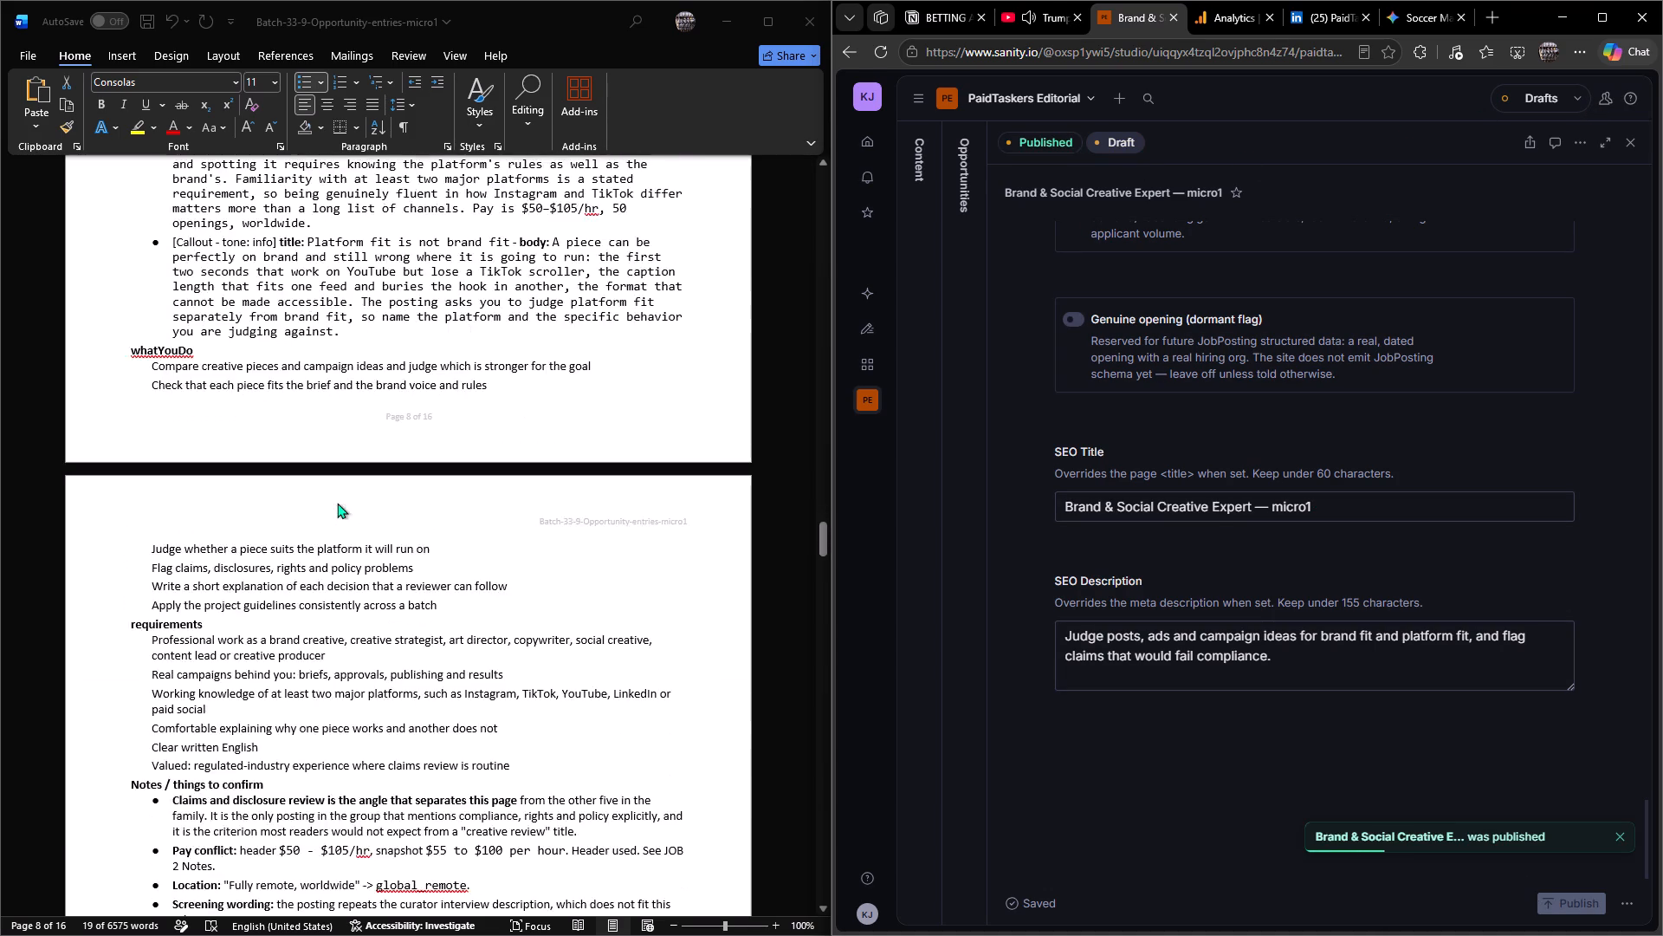
{"action": "scroll", "coordinate": [337, 503], "scroll_direction": "down", "scroll_amount": 14}
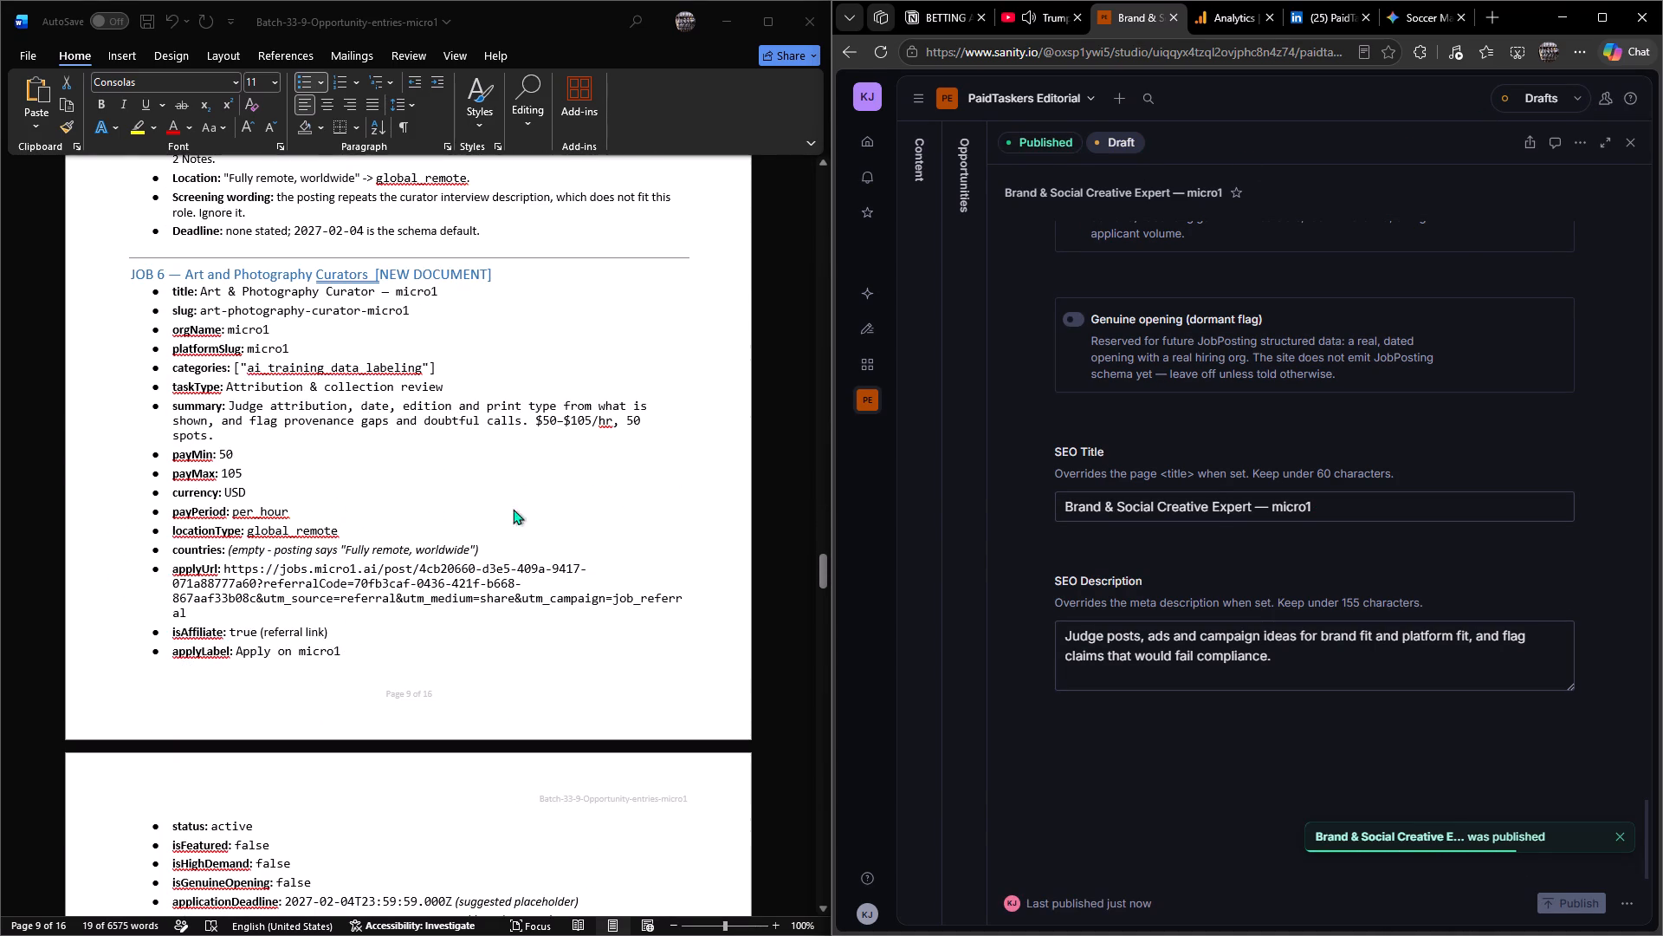
{"action": "left_click", "coordinate": [1569, 105]}
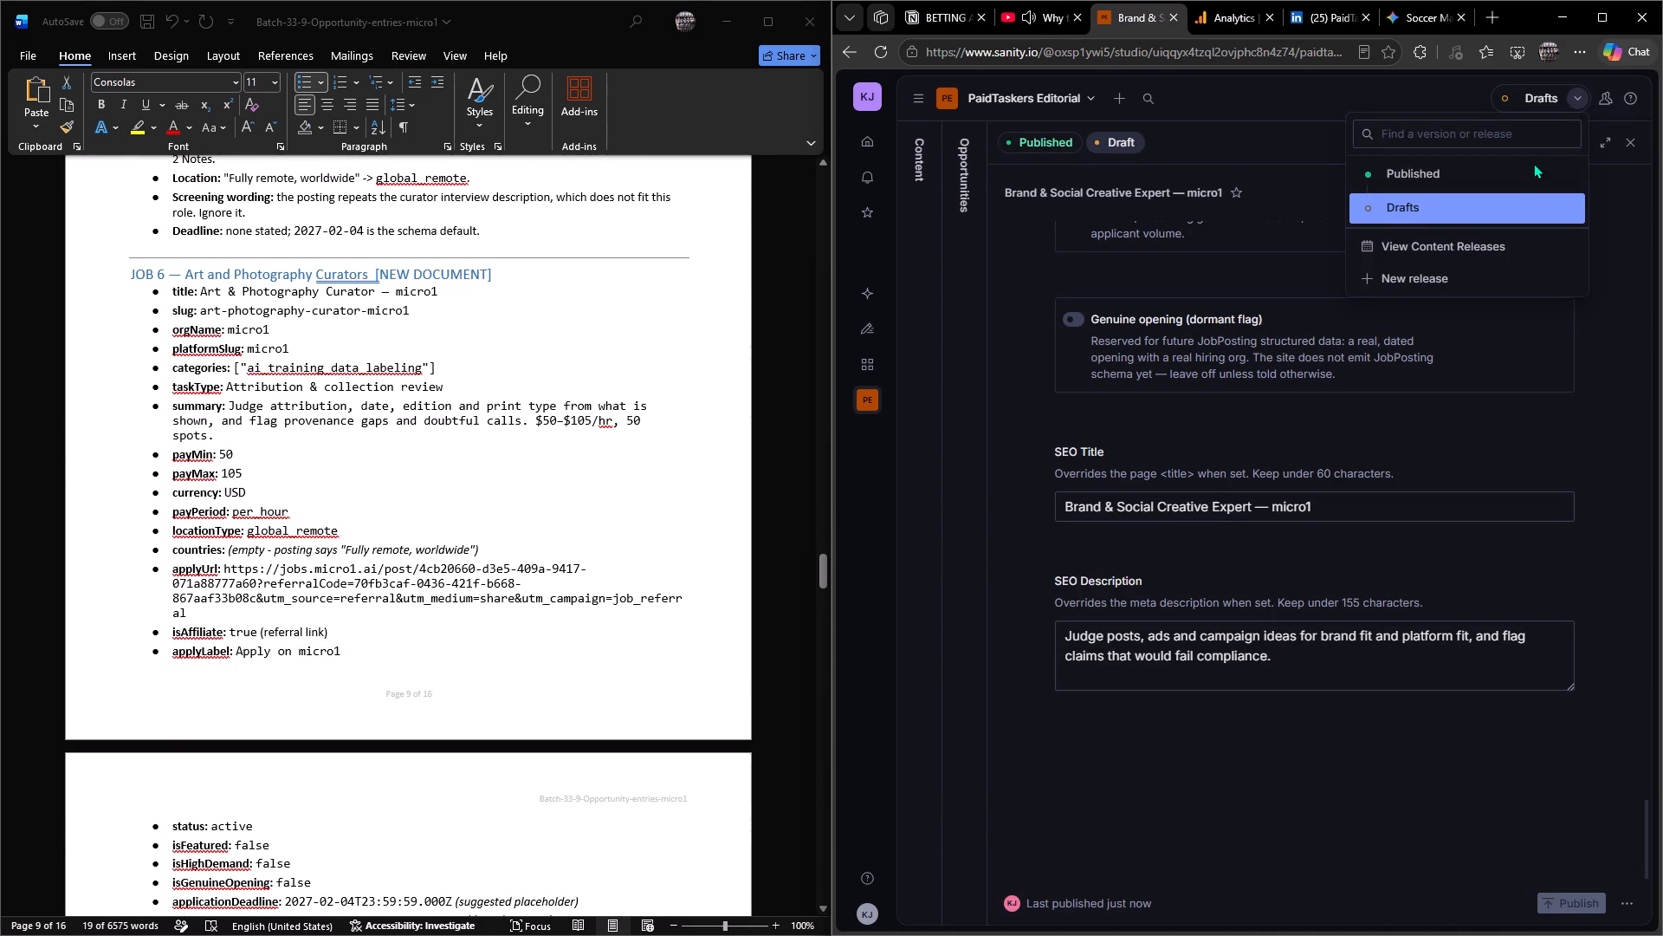
{"action": "left_click", "coordinate": [1473, 186]}
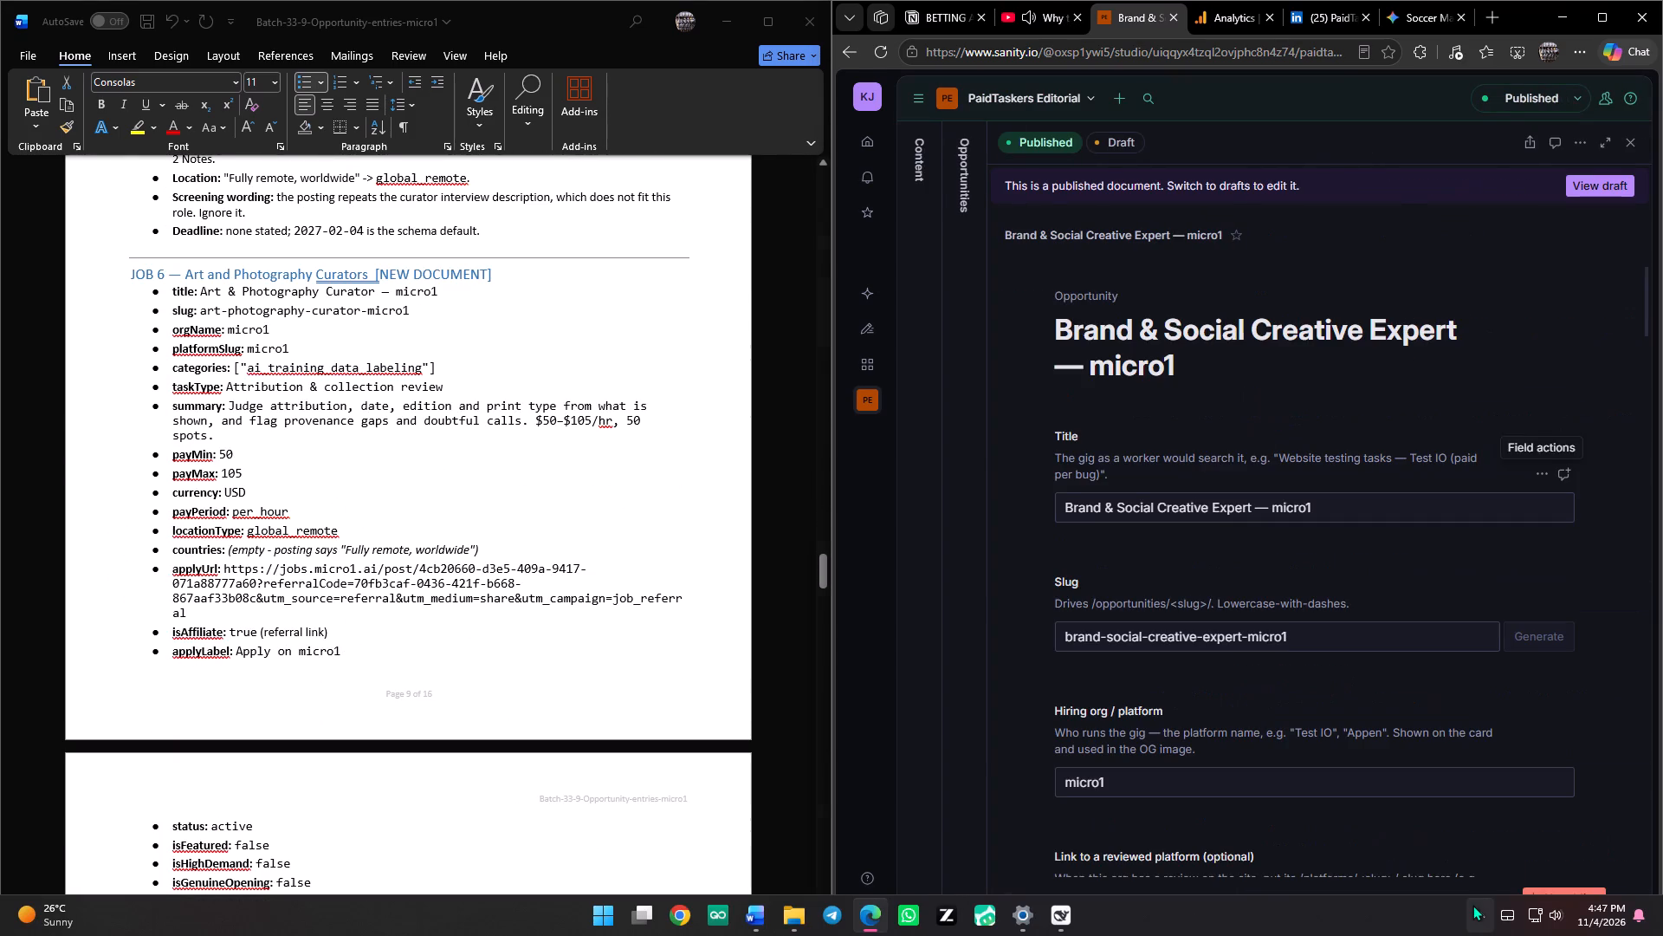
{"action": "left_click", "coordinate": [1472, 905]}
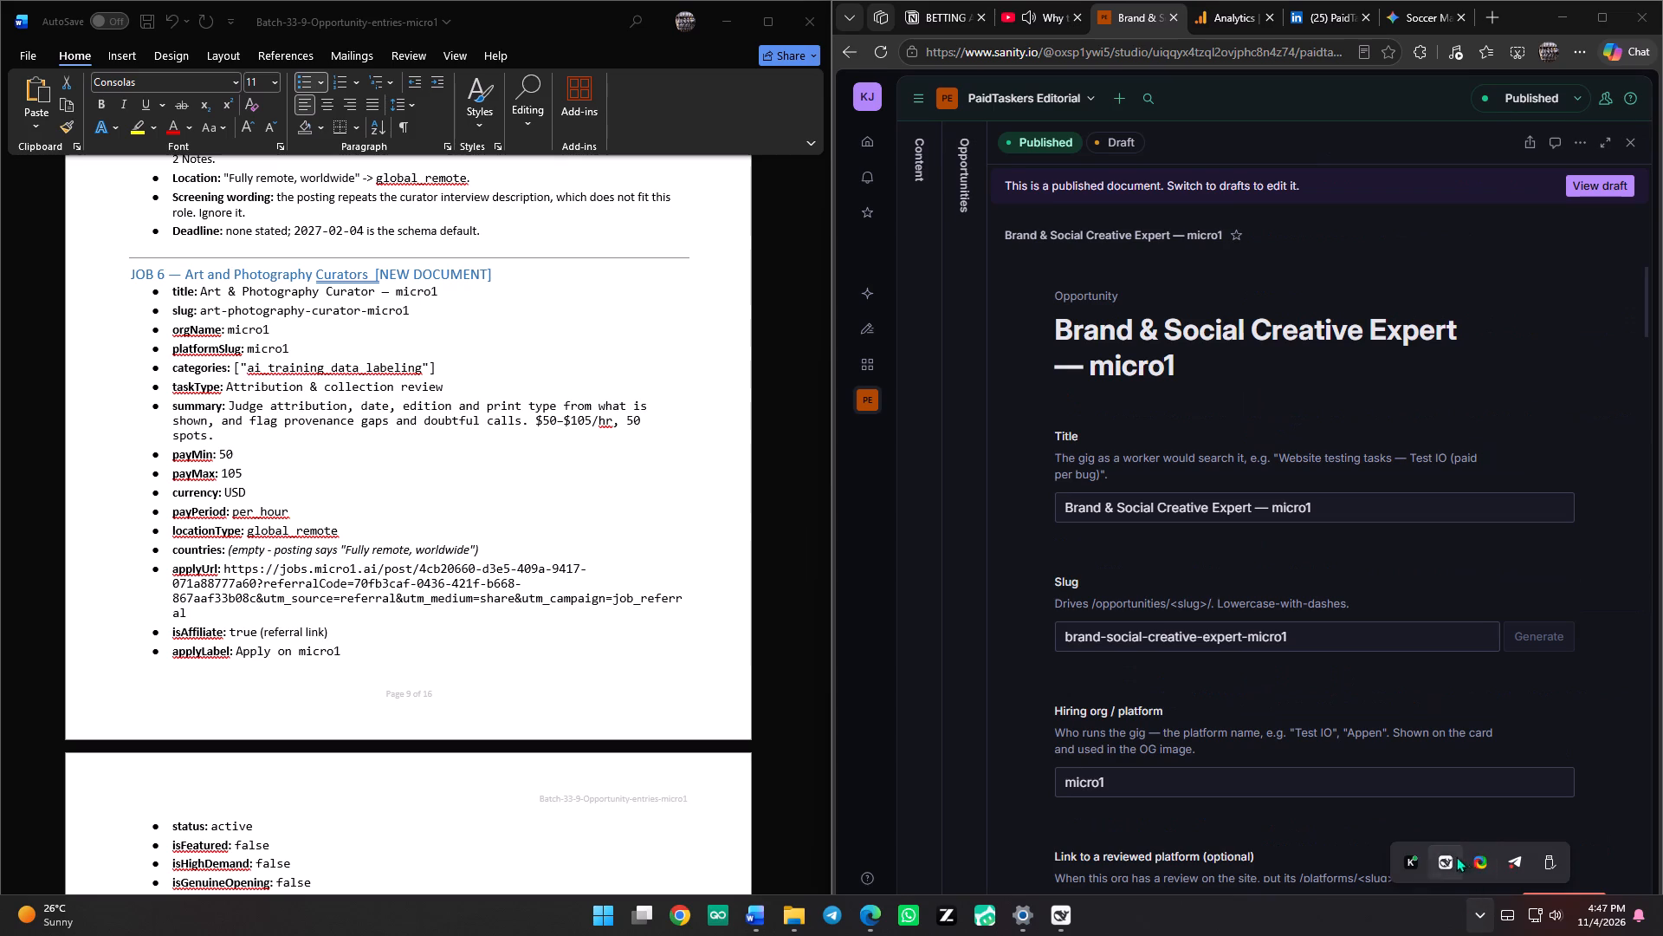
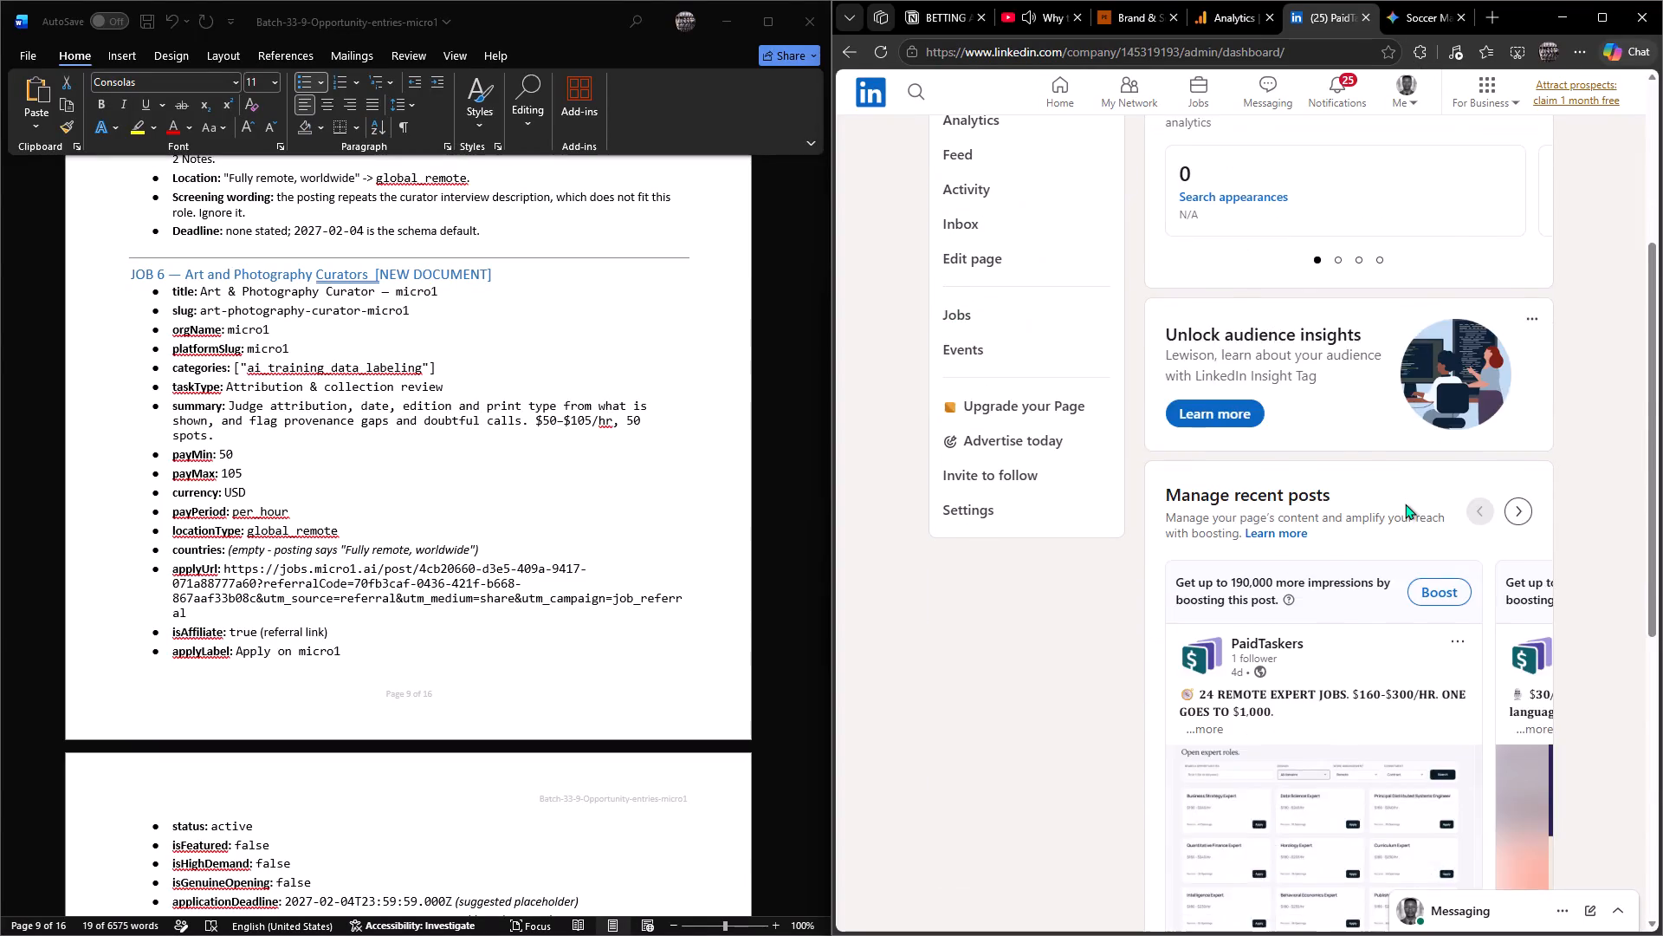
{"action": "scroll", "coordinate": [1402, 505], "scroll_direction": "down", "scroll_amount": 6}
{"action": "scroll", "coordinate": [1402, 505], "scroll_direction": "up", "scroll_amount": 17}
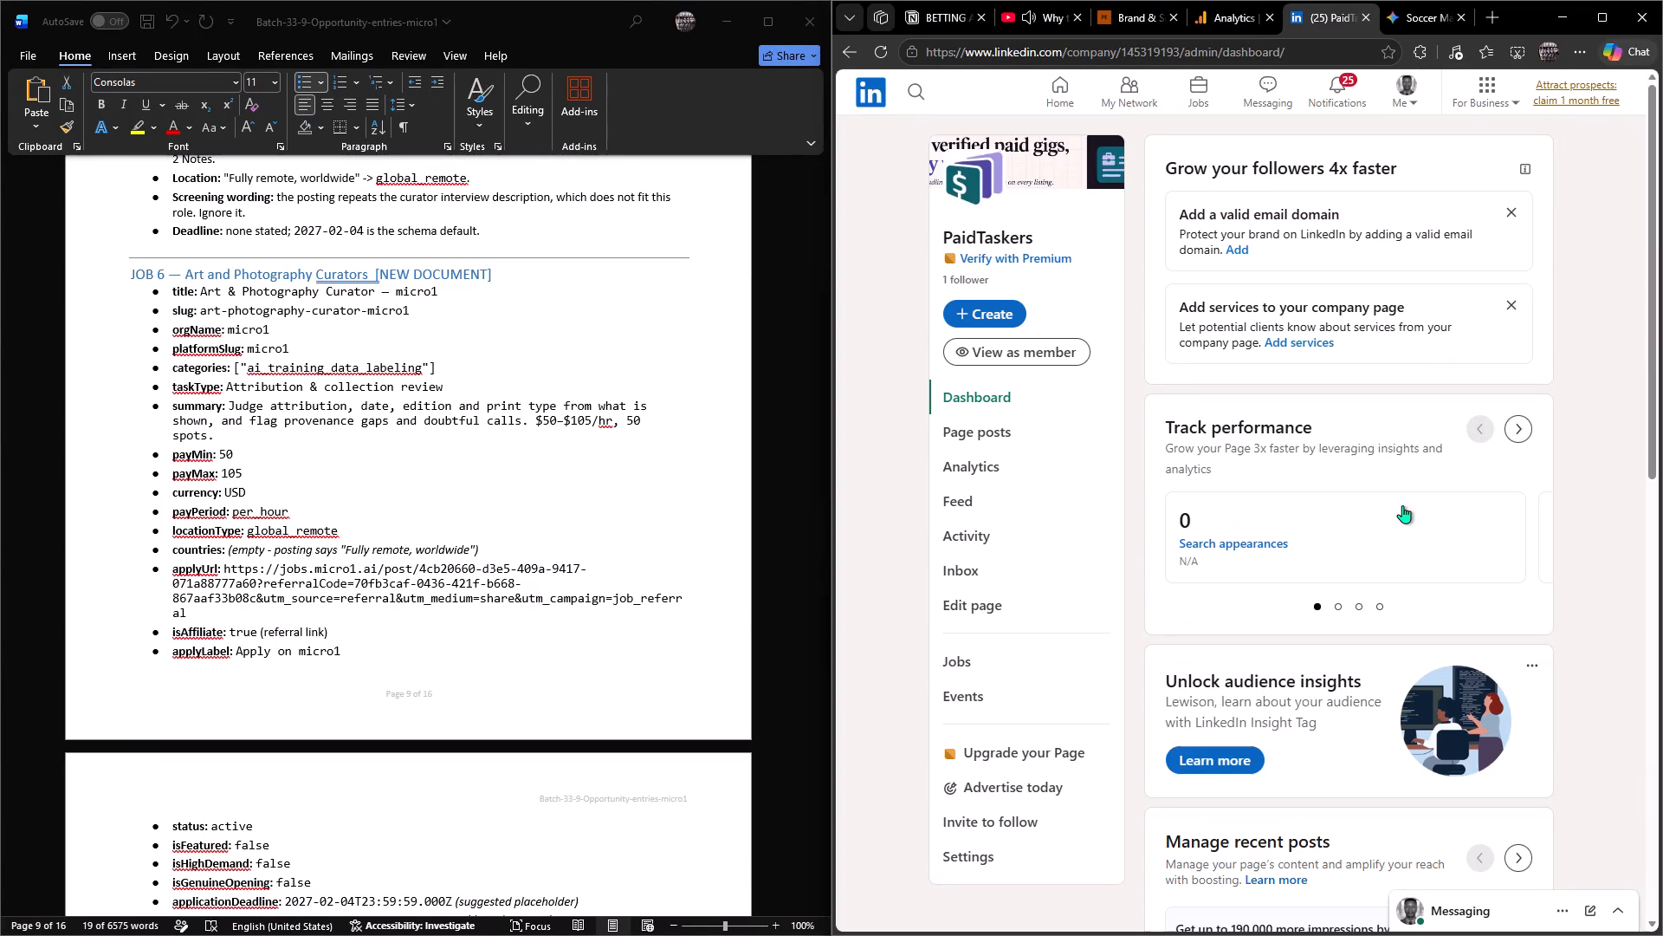
Maximize the browser window and leave the Congo War video for the YouTube home page.
{"action": "left_click", "coordinate": [1581, 19]}
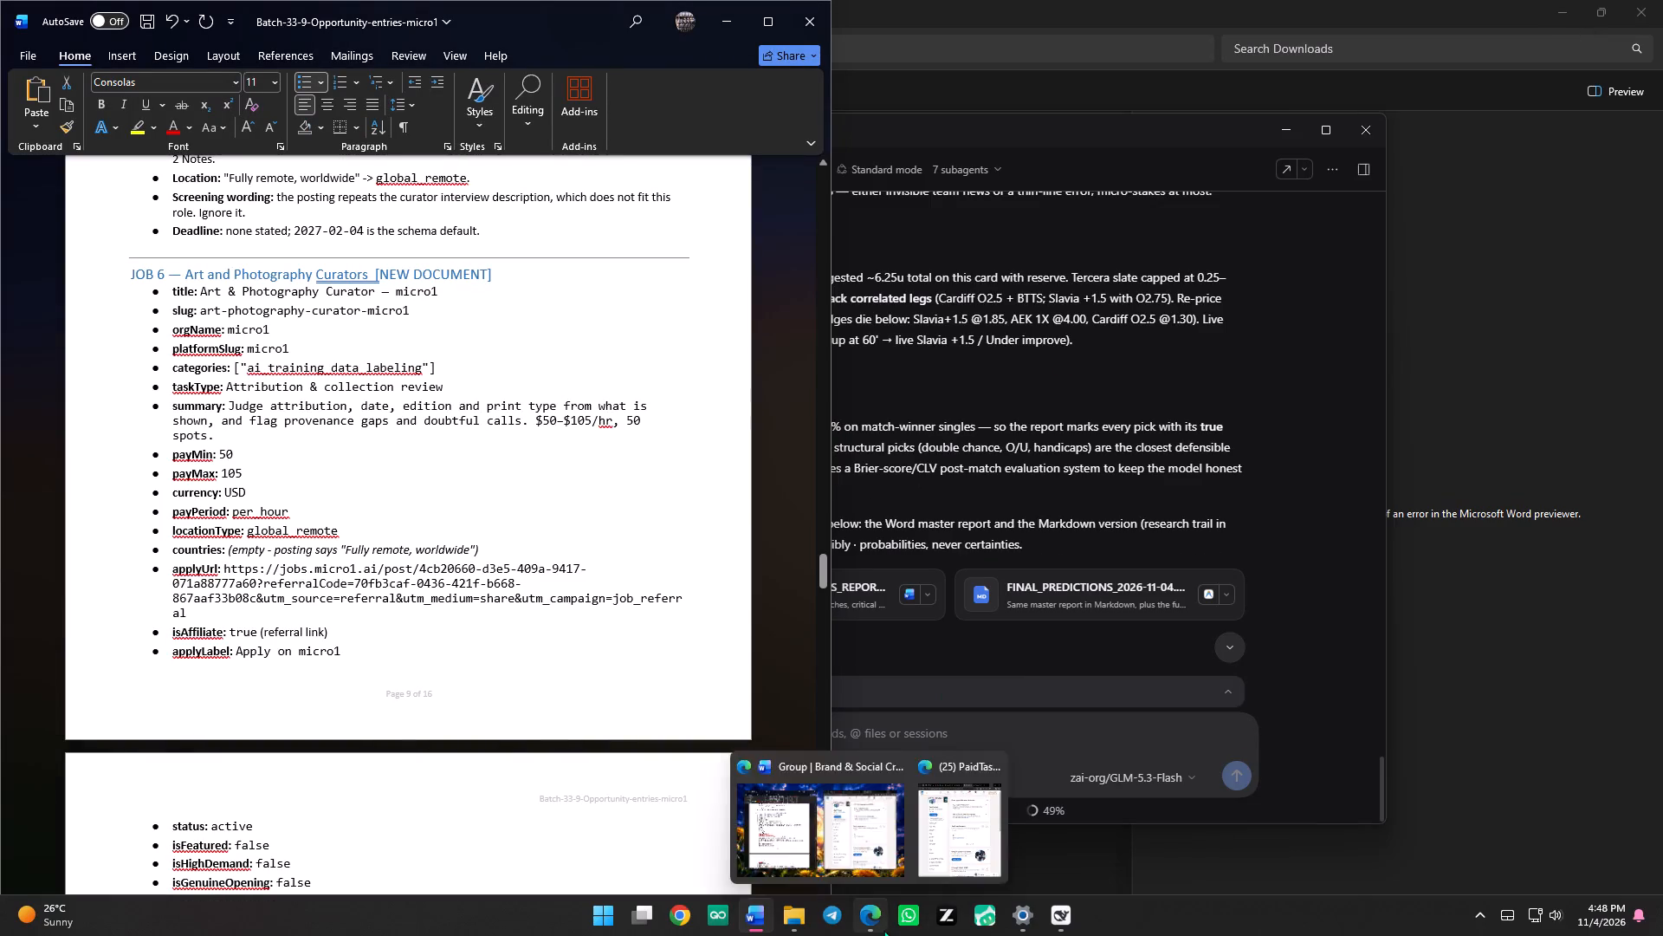
{"action": "left_click", "coordinate": [883, 930]}
{"action": "left_click", "coordinate": [1614, 24]}
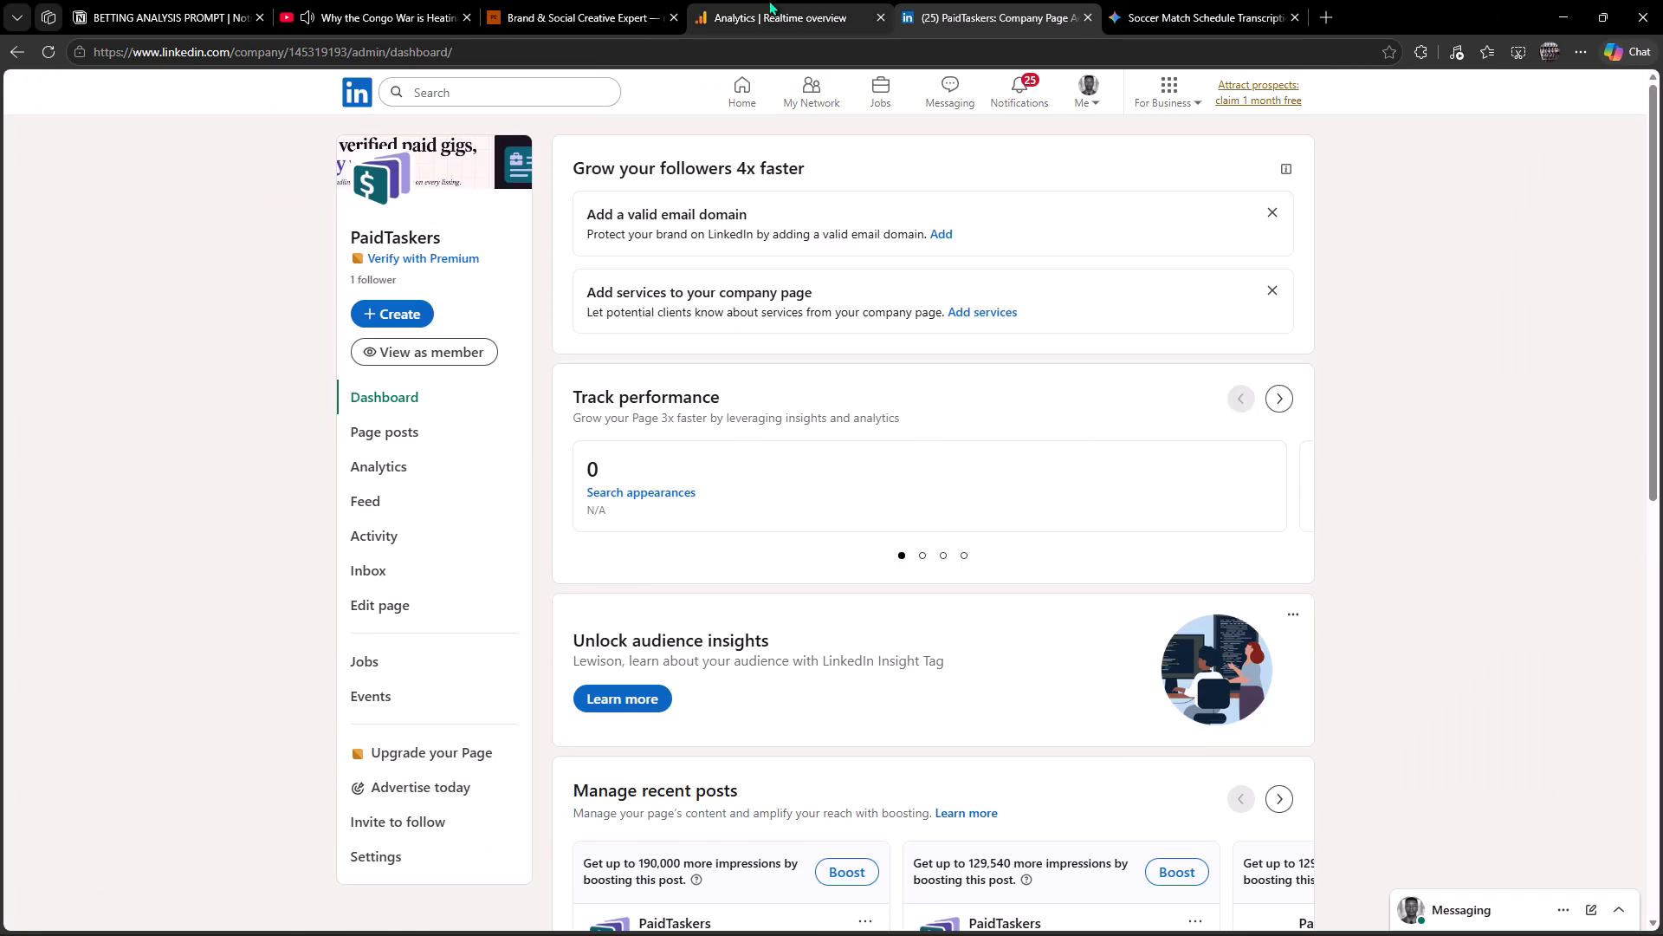
{"action": "left_click", "coordinate": [390, 0]}
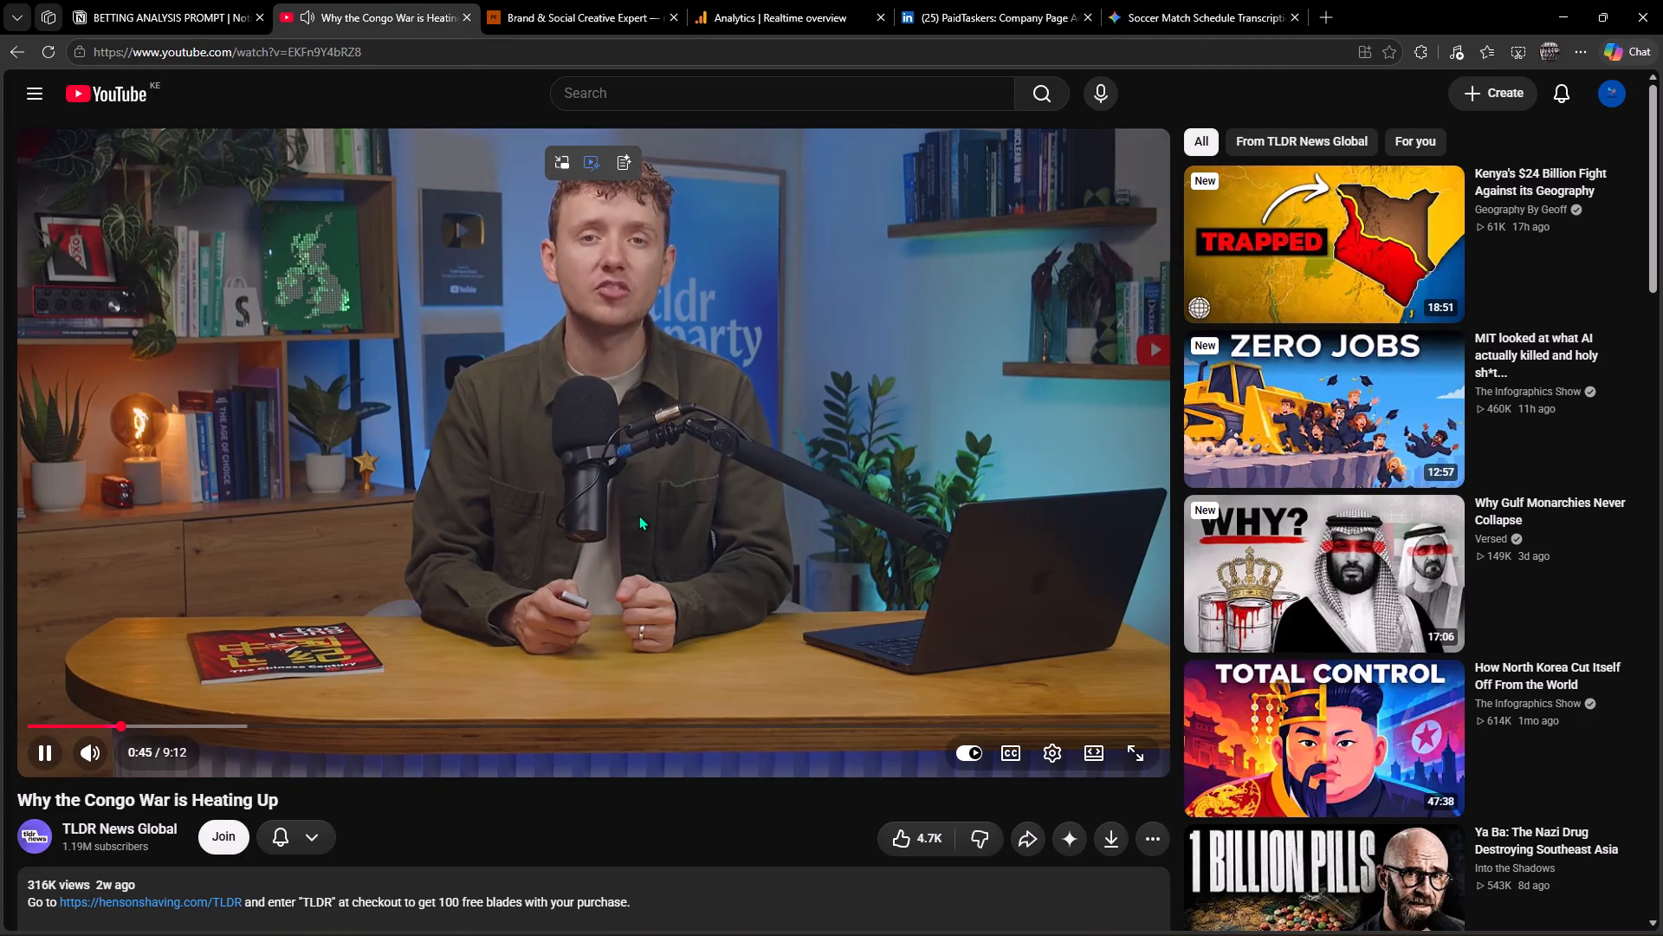
{"action": "left_click", "coordinate": [638, 515]}
{"action": "left_click", "coordinate": [137, 101]}
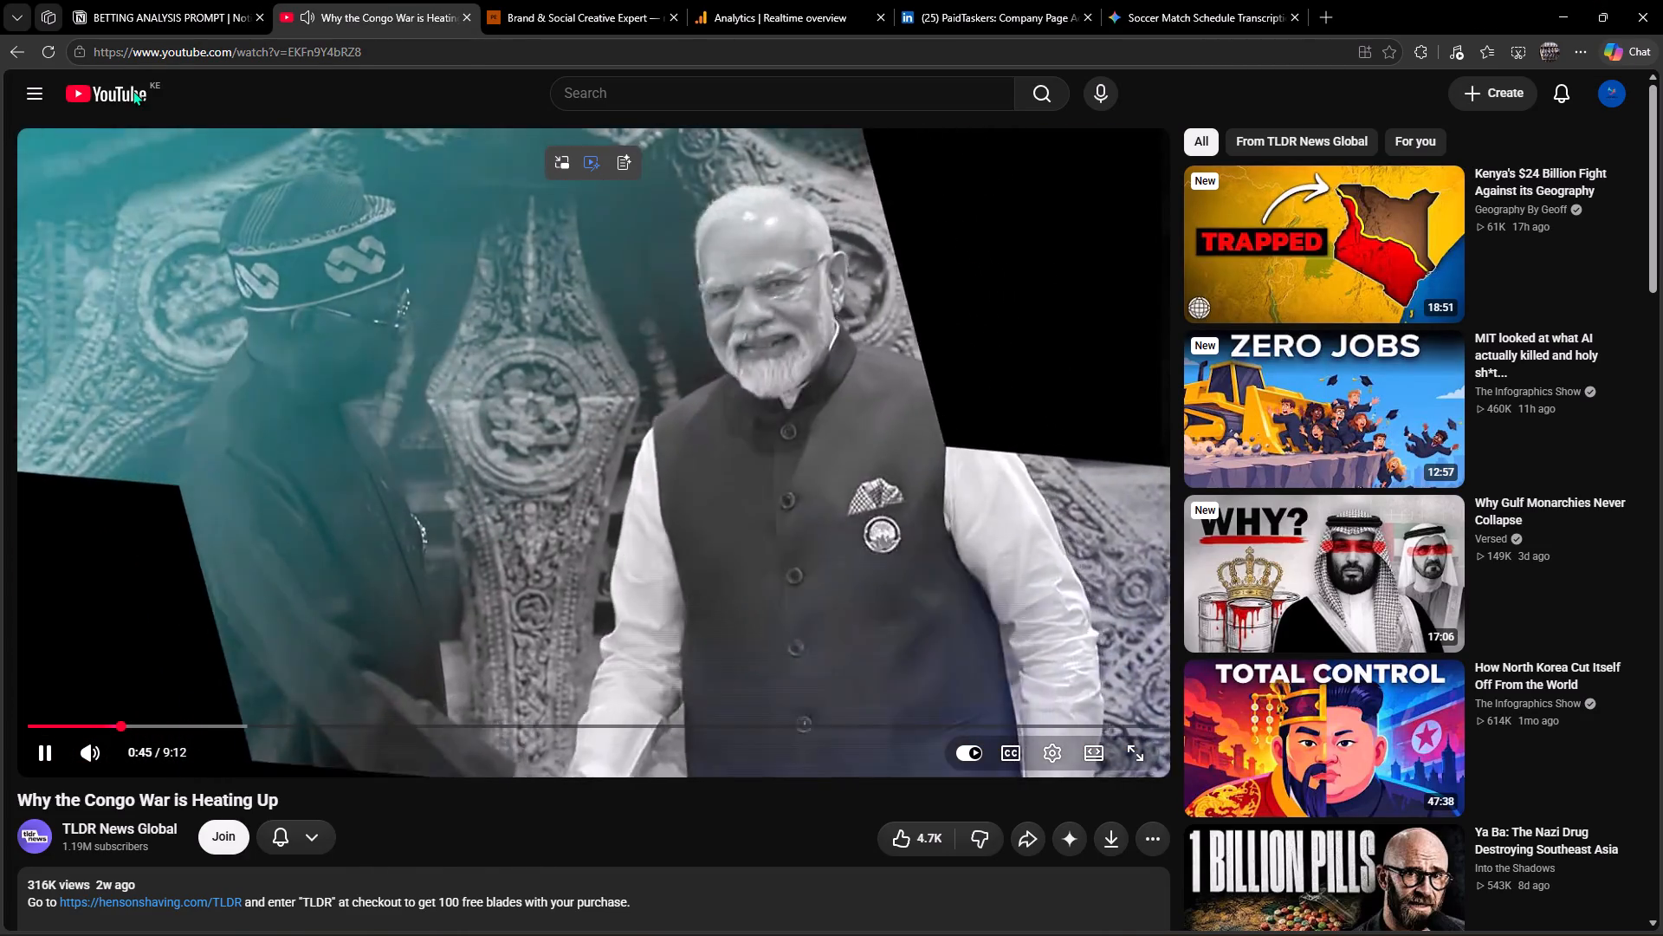
{"action": "left_click", "coordinate": [130, 96]}
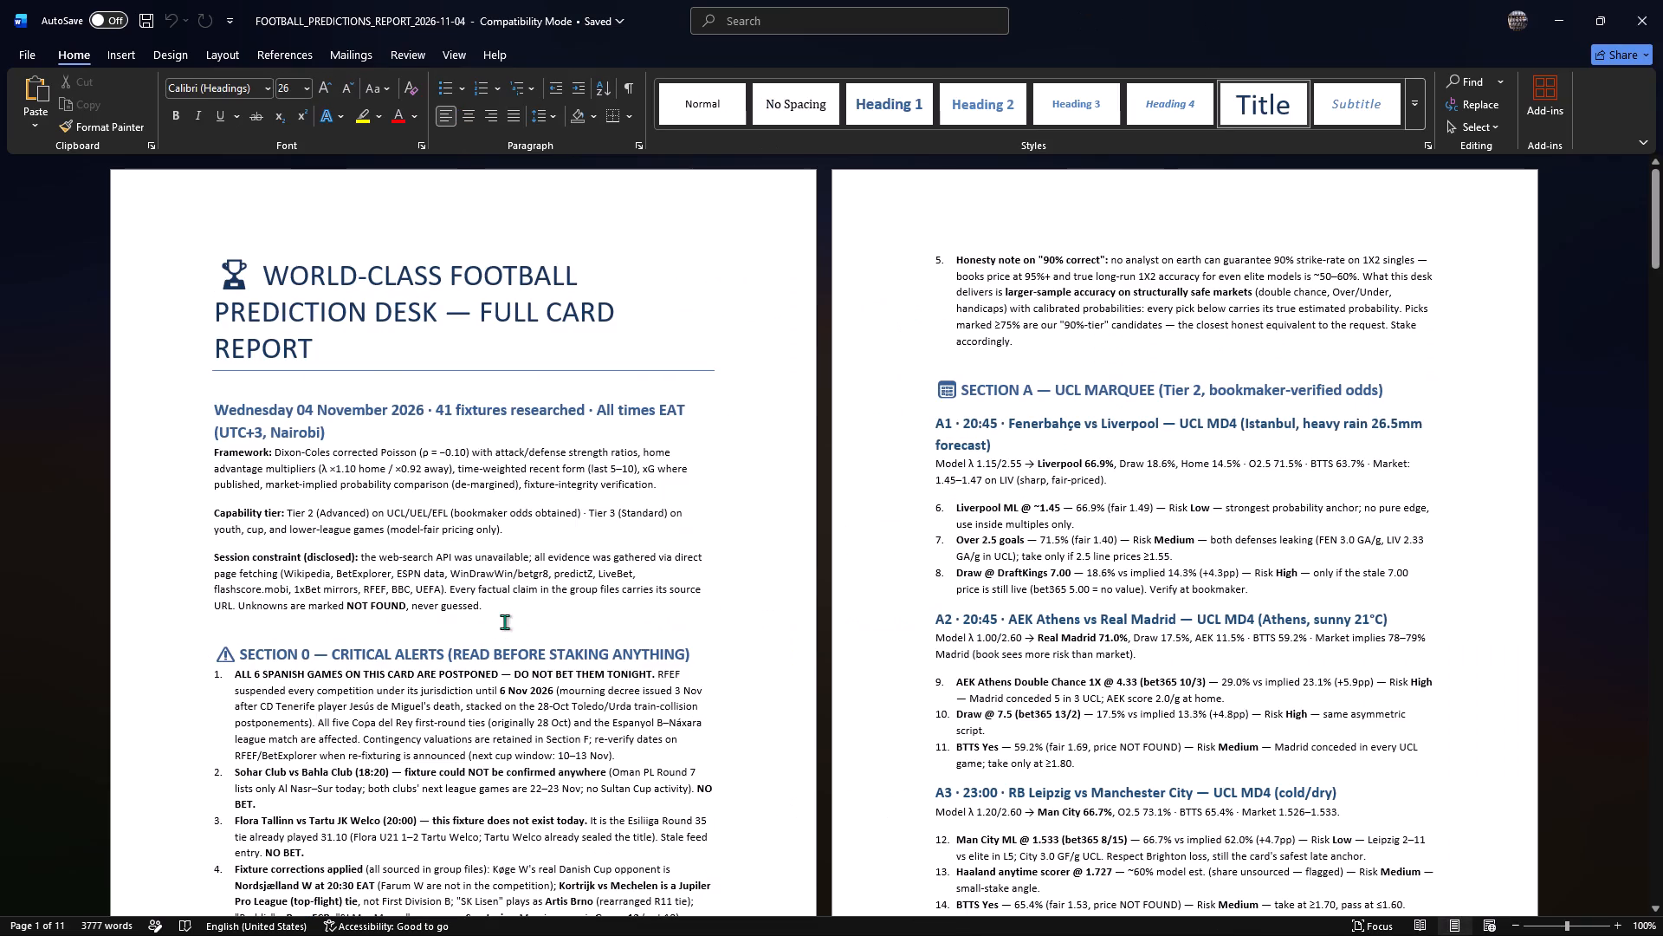
Zoom the football report to 120% and examine its sections through to the Section H table of the top 12 bets of the day.
{"action": "scroll", "coordinate": [504, 621], "scroll_direction": "up", "scroll_amount": 2, "text": "ctrl"}
{"action": "scroll", "coordinate": [504, 621], "scroll_direction": "down", "scroll_amount": 13}
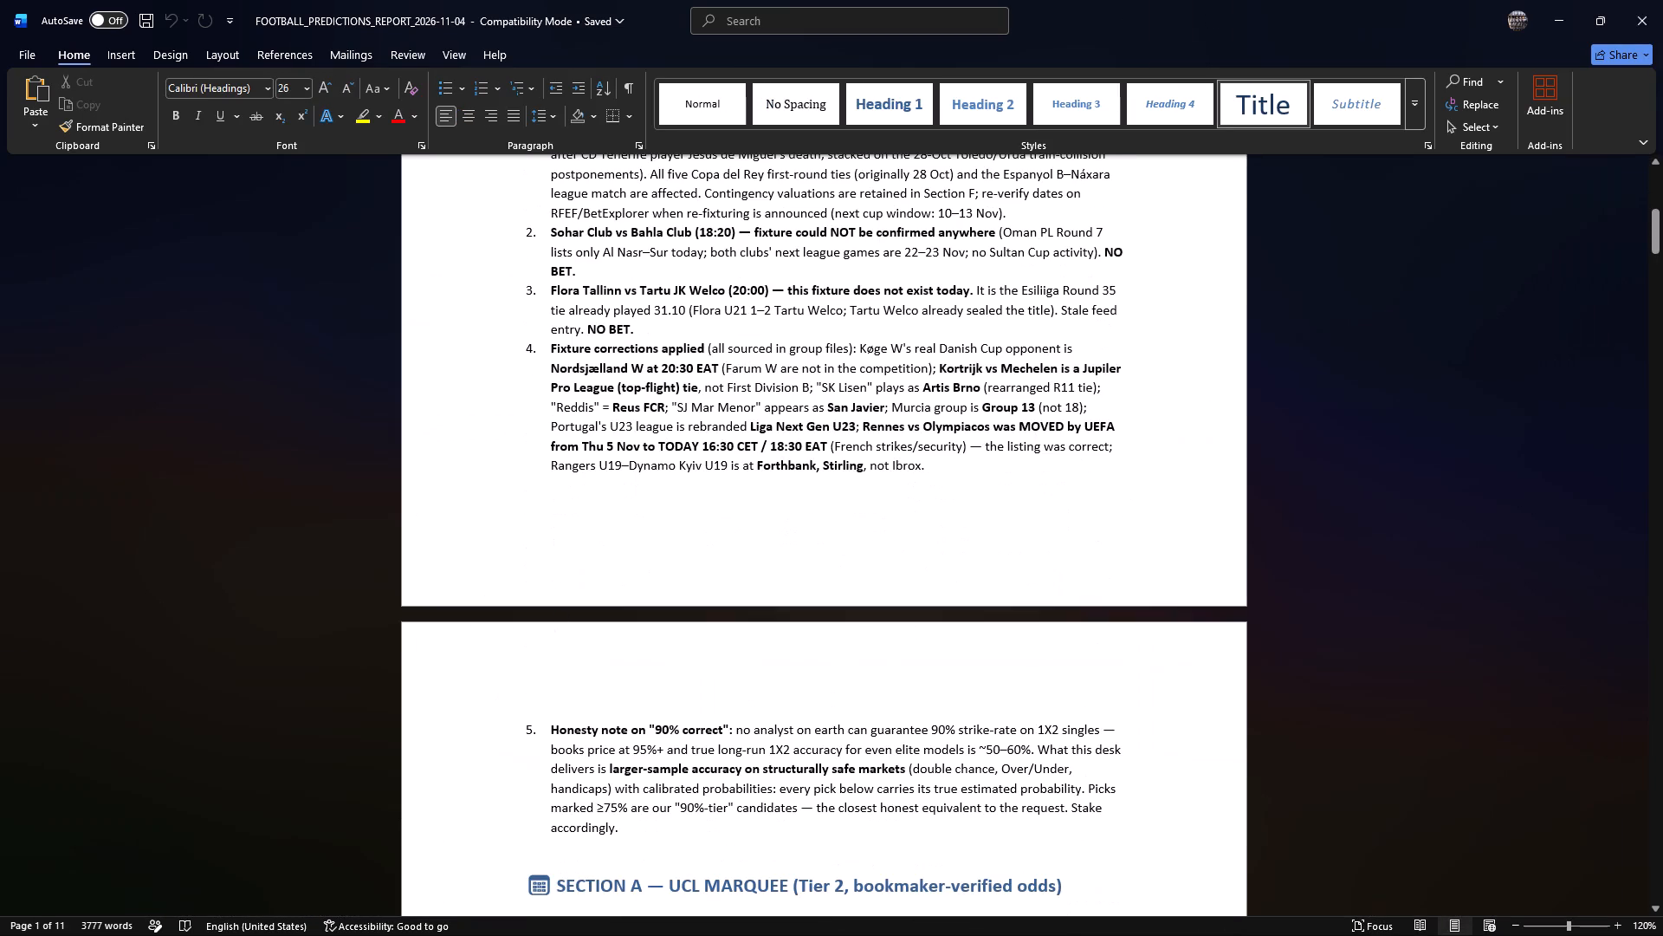
{"action": "left_click_drag", "start_coordinate": [1659, 236], "coordinate": [1662, 450]}
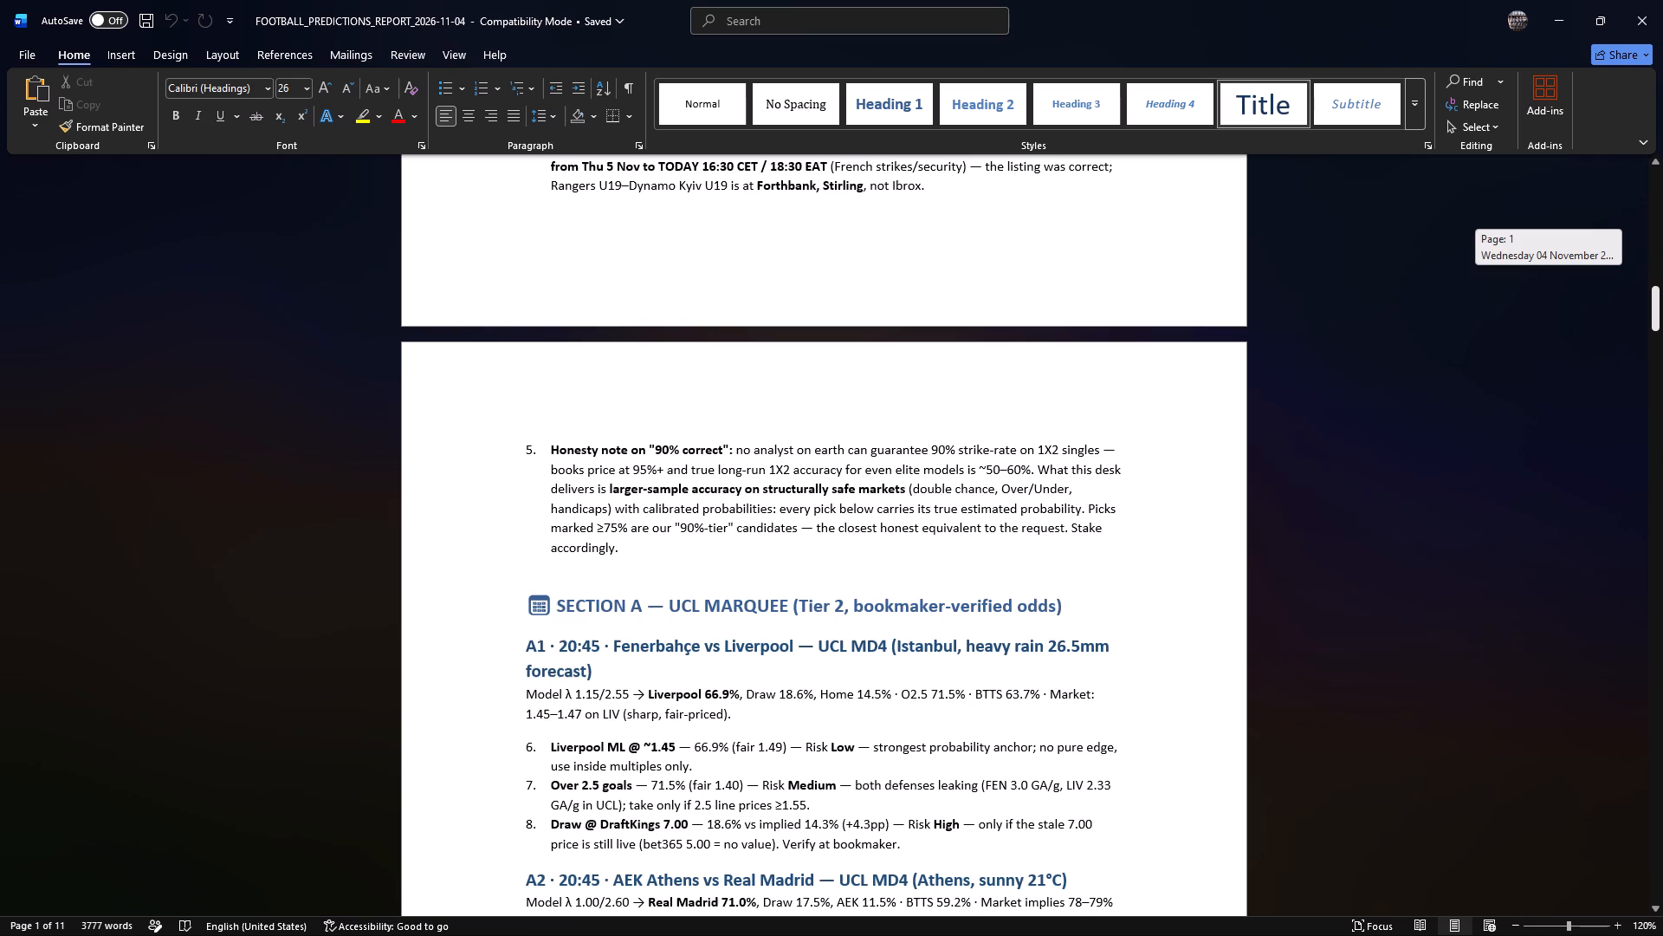
{"action": "left_click_drag", "start_coordinate": [1662, 450], "coordinate": [1662, 466]}
{"action": "left_click_drag", "start_coordinate": [1658, 446], "coordinate": [1660, 543]}
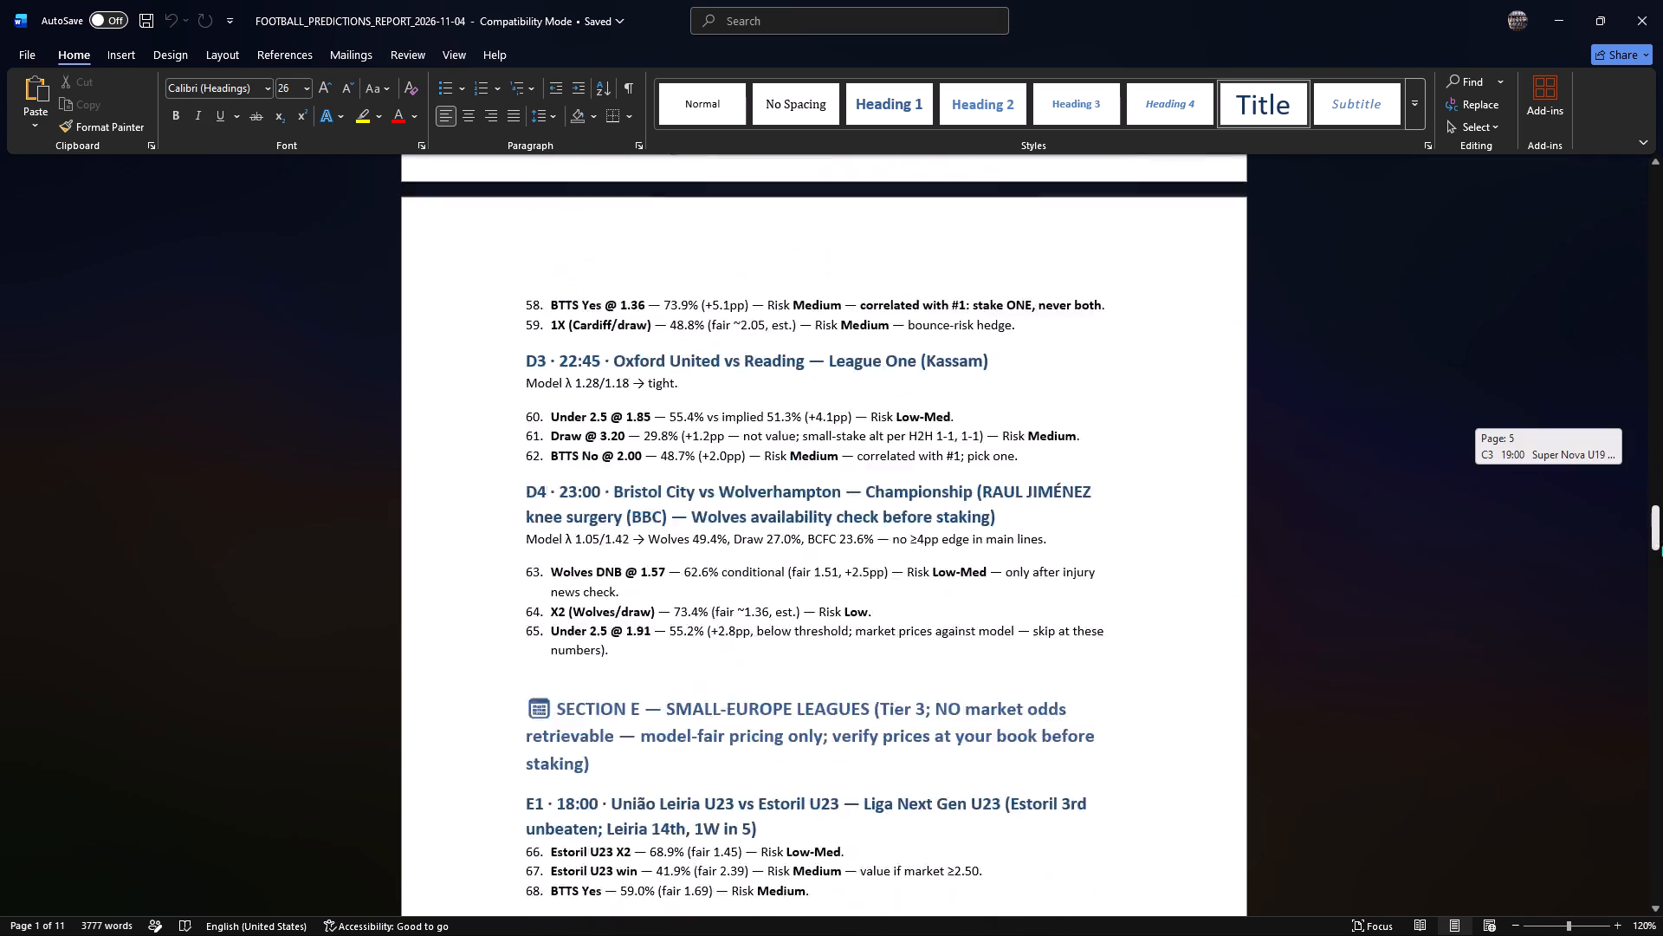
{"action": "left_click_drag", "start_coordinate": [1660, 543], "coordinate": [1662, 639]}
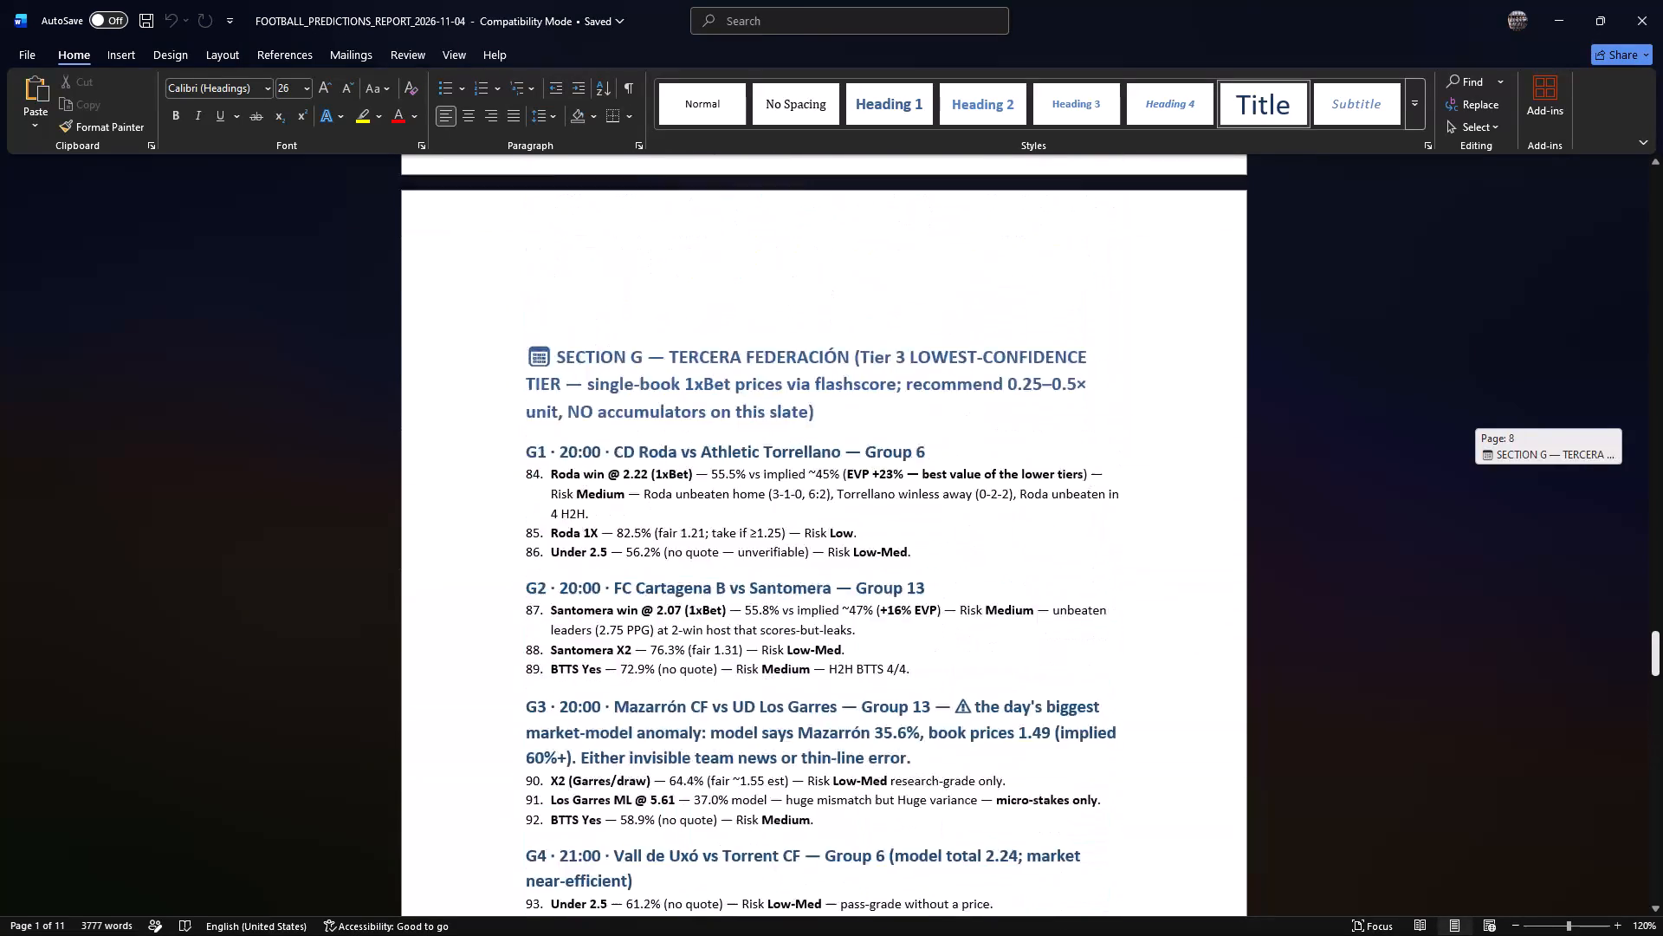
{"action": "left_click_drag", "start_coordinate": [1662, 639], "coordinate": [1662, 720]}
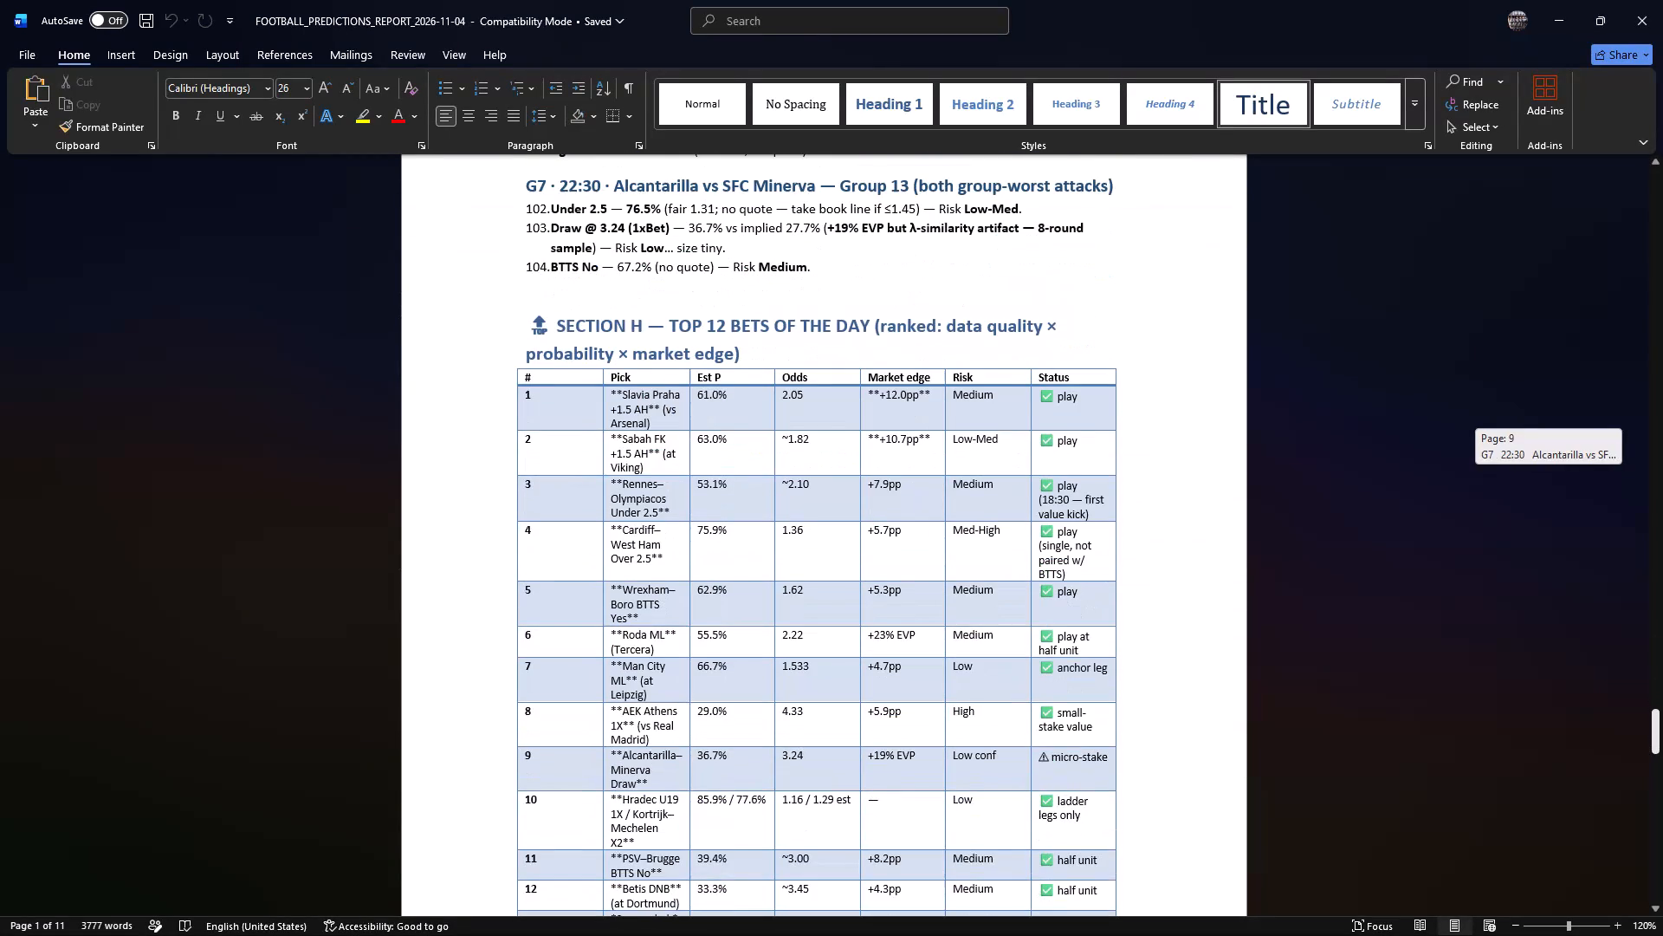
{"action": "left_click_drag", "start_coordinate": [1662, 720], "coordinate": [1662, 726]}
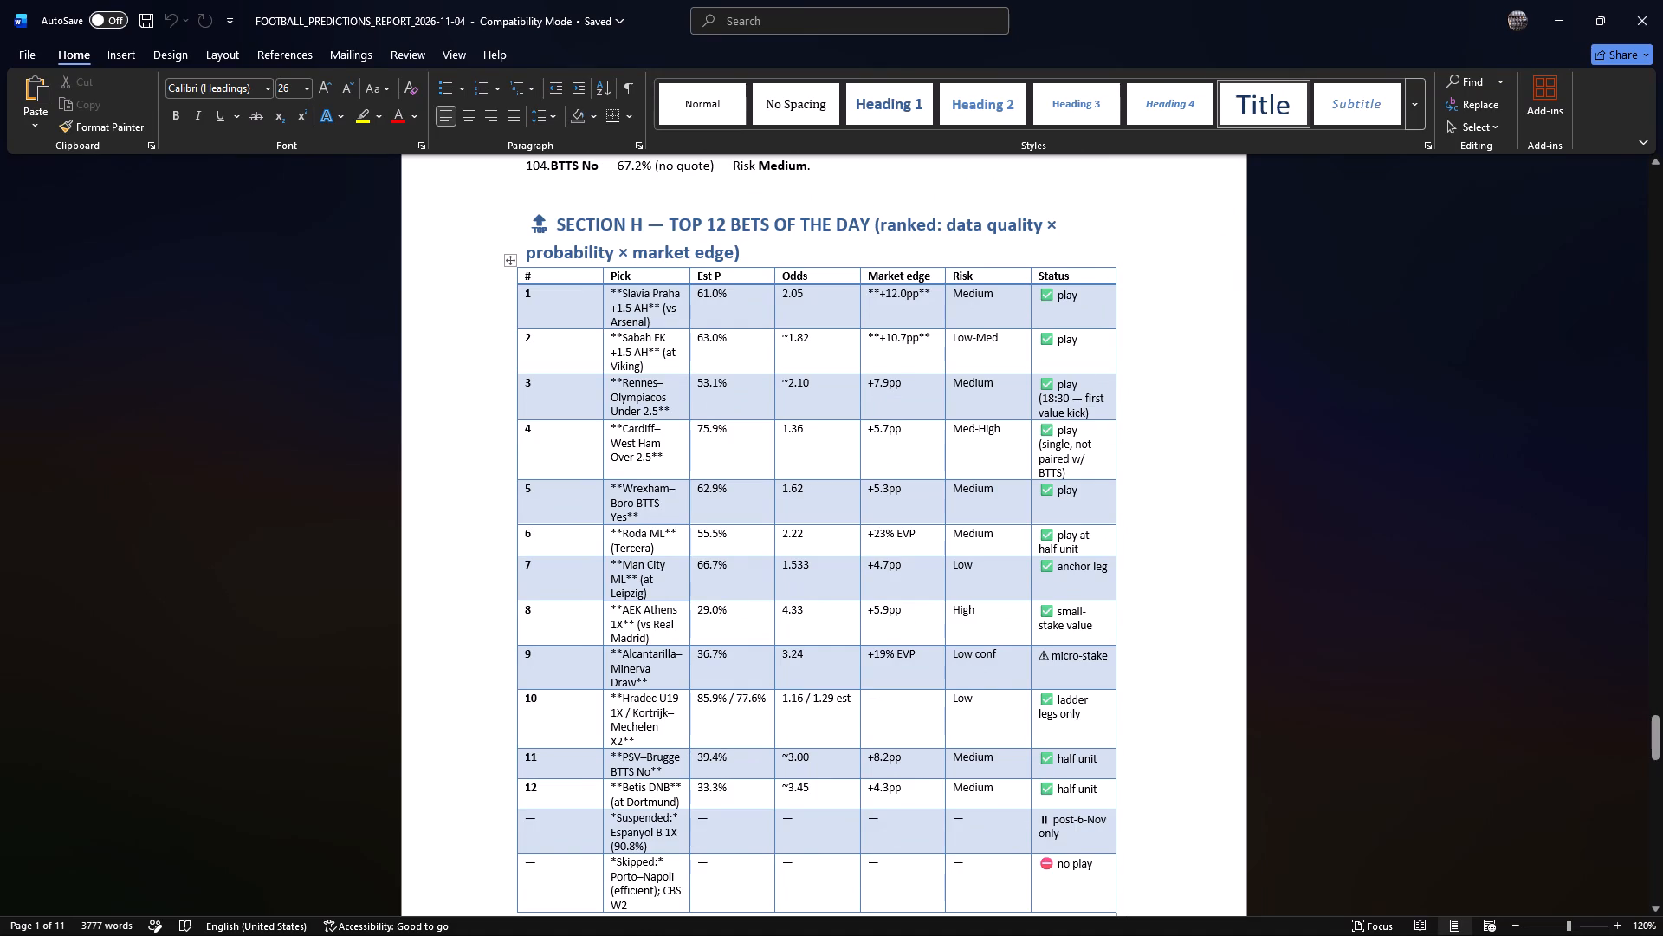
{"action": "left_click", "coordinate": [888, 318]}
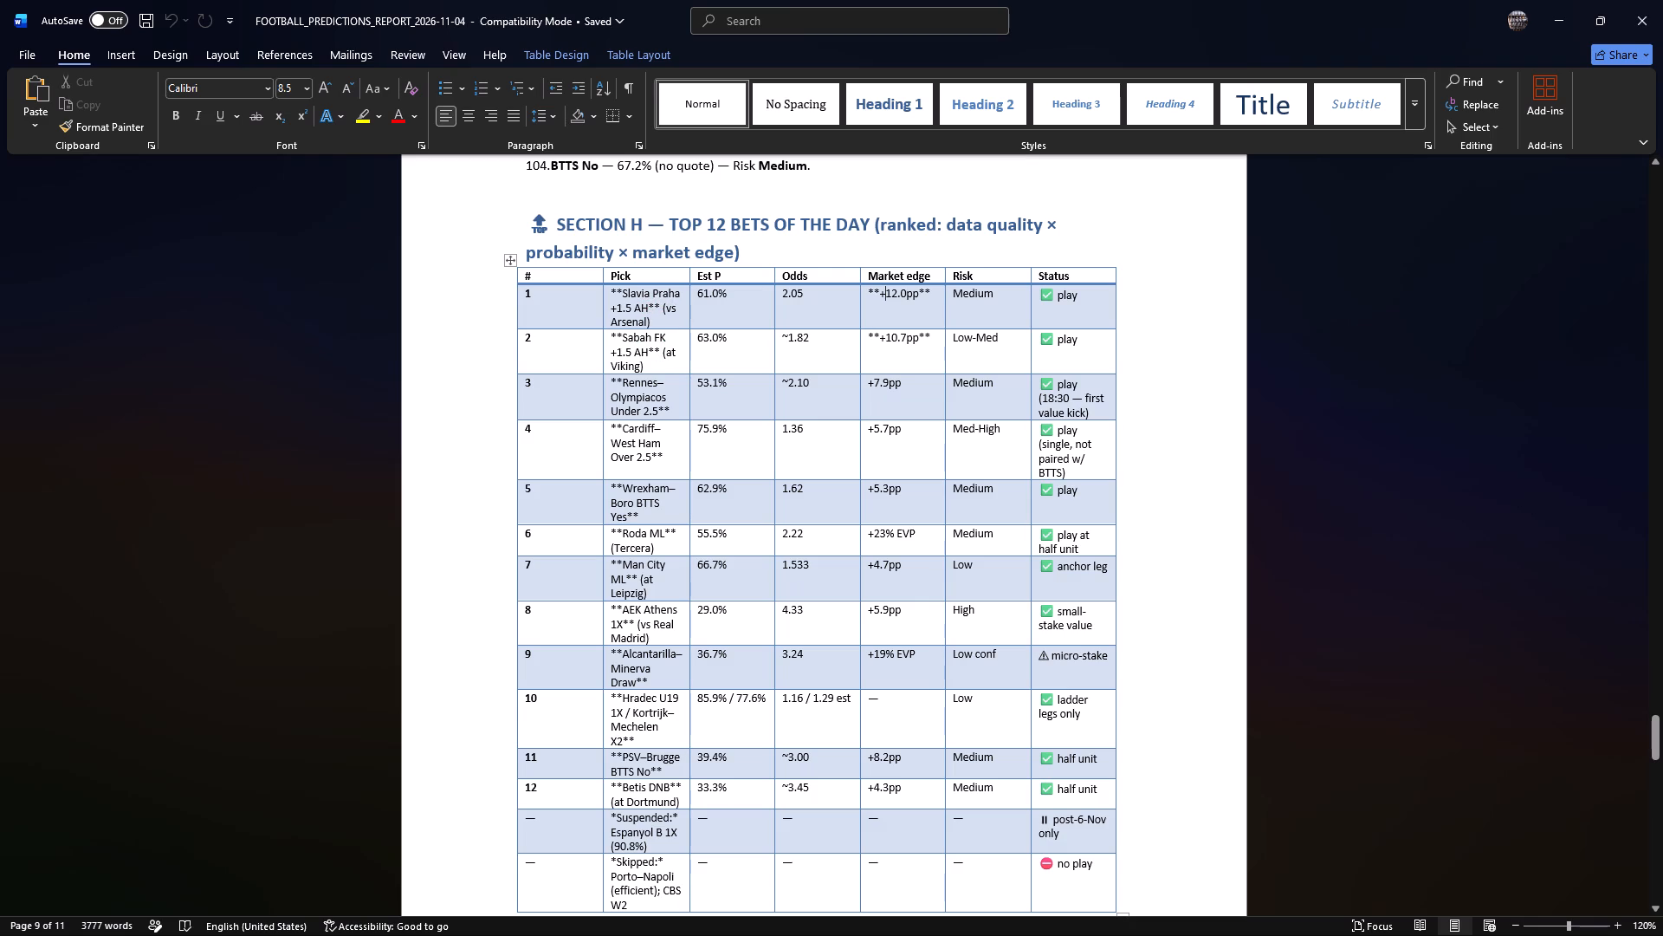
{"action": "left_click", "coordinate": [671, 406]}
{"action": "scroll", "coordinate": [671, 406], "scroll_direction": "down", "scroll_amount": 5}
{"action": "scroll", "coordinate": [671, 406], "scroll_direction": "up", "scroll_amount": 2}
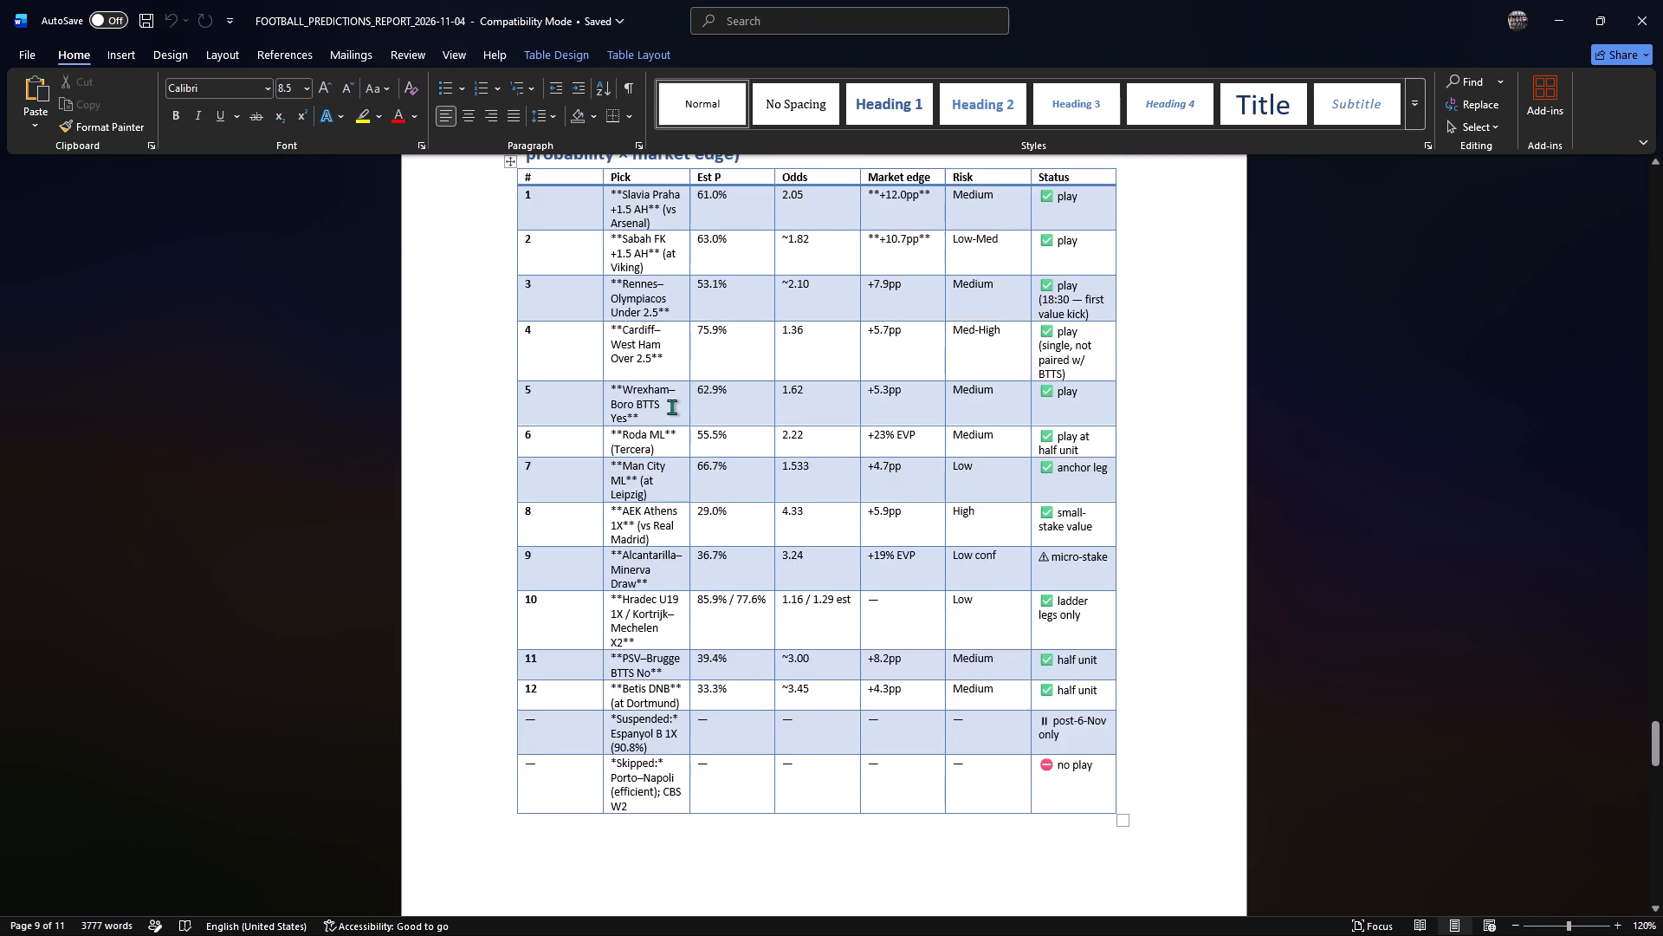
Read the football report's Section H top 12 bets table and continue through Sections J and K to the Disclaimer.
{"action": "scroll", "coordinate": [671, 406], "scroll_direction": "up", "scroll_amount": 2}
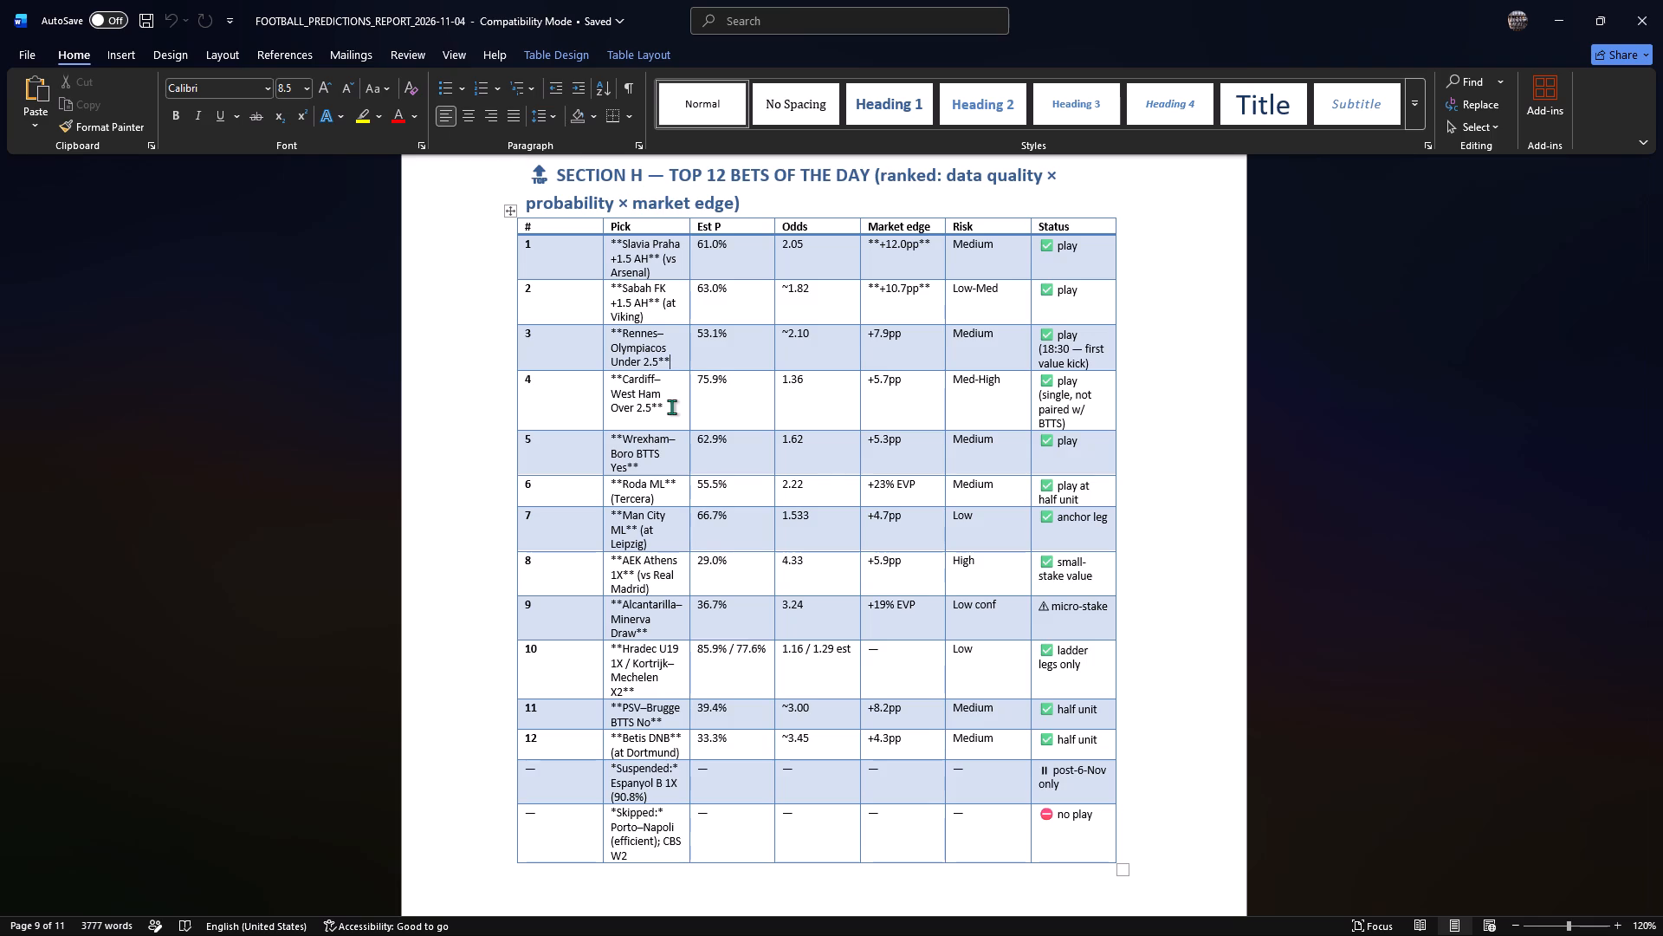
{"action": "scroll", "coordinate": [671, 406], "scroll_direction": "down", "scroll_amount": 2}
{"action": "scroll", "coordinate": [671, 406], "scroll_direction": "up", "scroll_amount": 2}
{"action": "scroll", "coordinate": [671, 406], "scroll_direction": "down", "scroll_amount": 3}
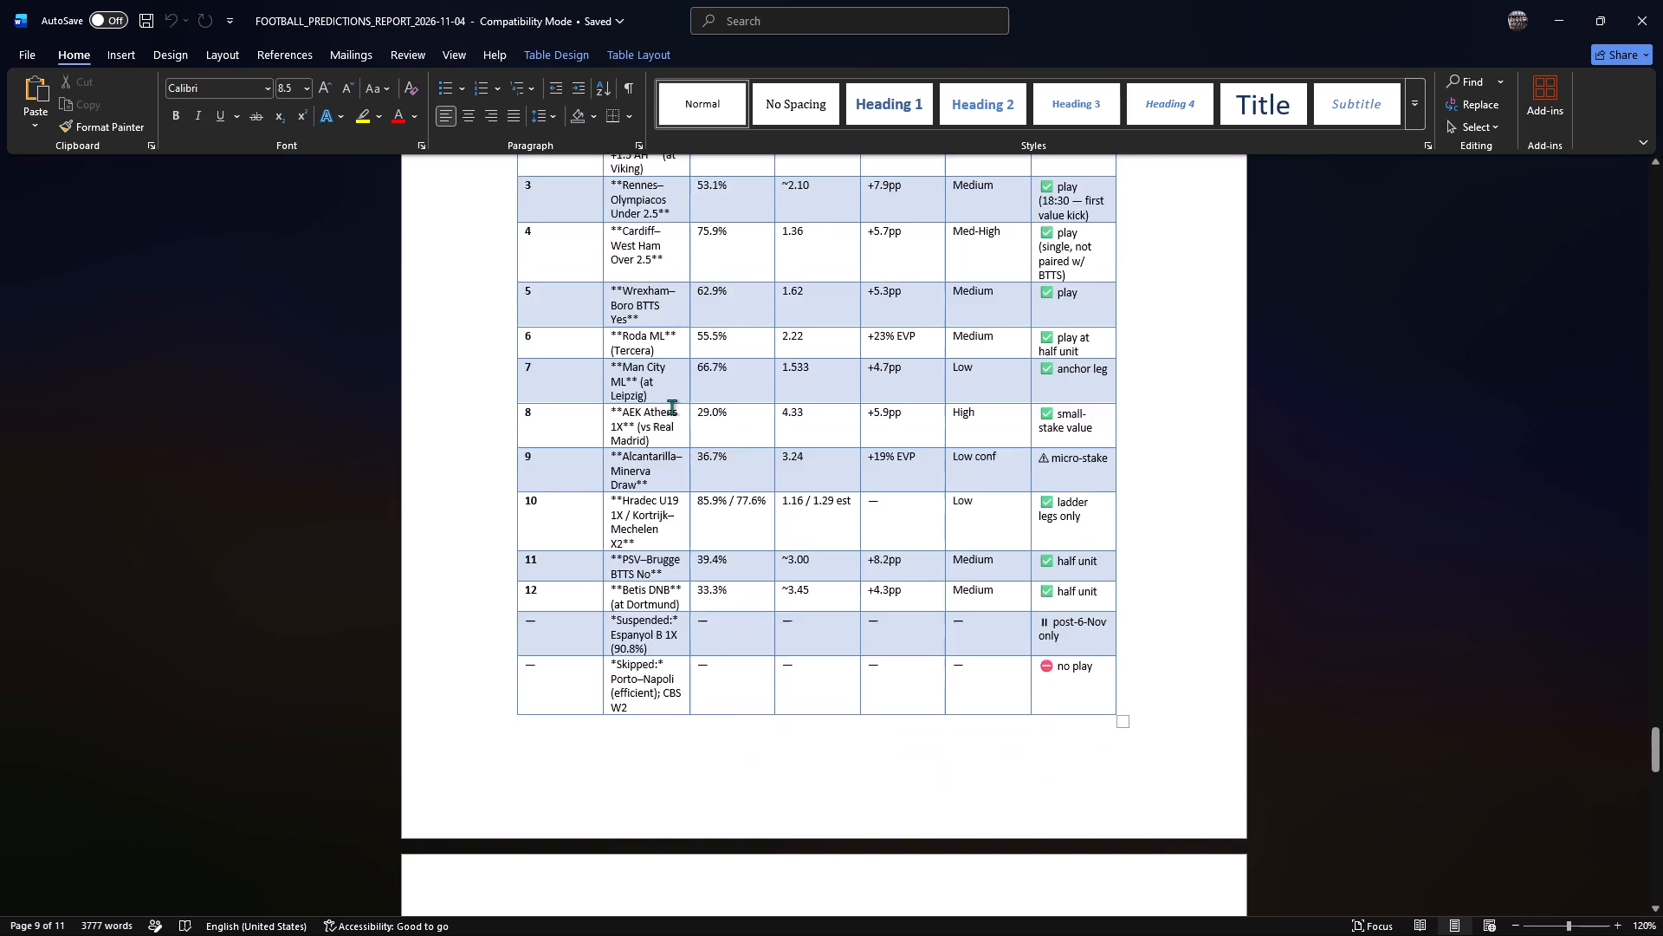
{"action": "scroll", "coordinate": [671, 406], "scroll_direction": "down", "scroll_amount": 20}
{"action": "scroll", "coordinate": [1109, 584], "scroll_direction": "down", "scroll_amount": 4}
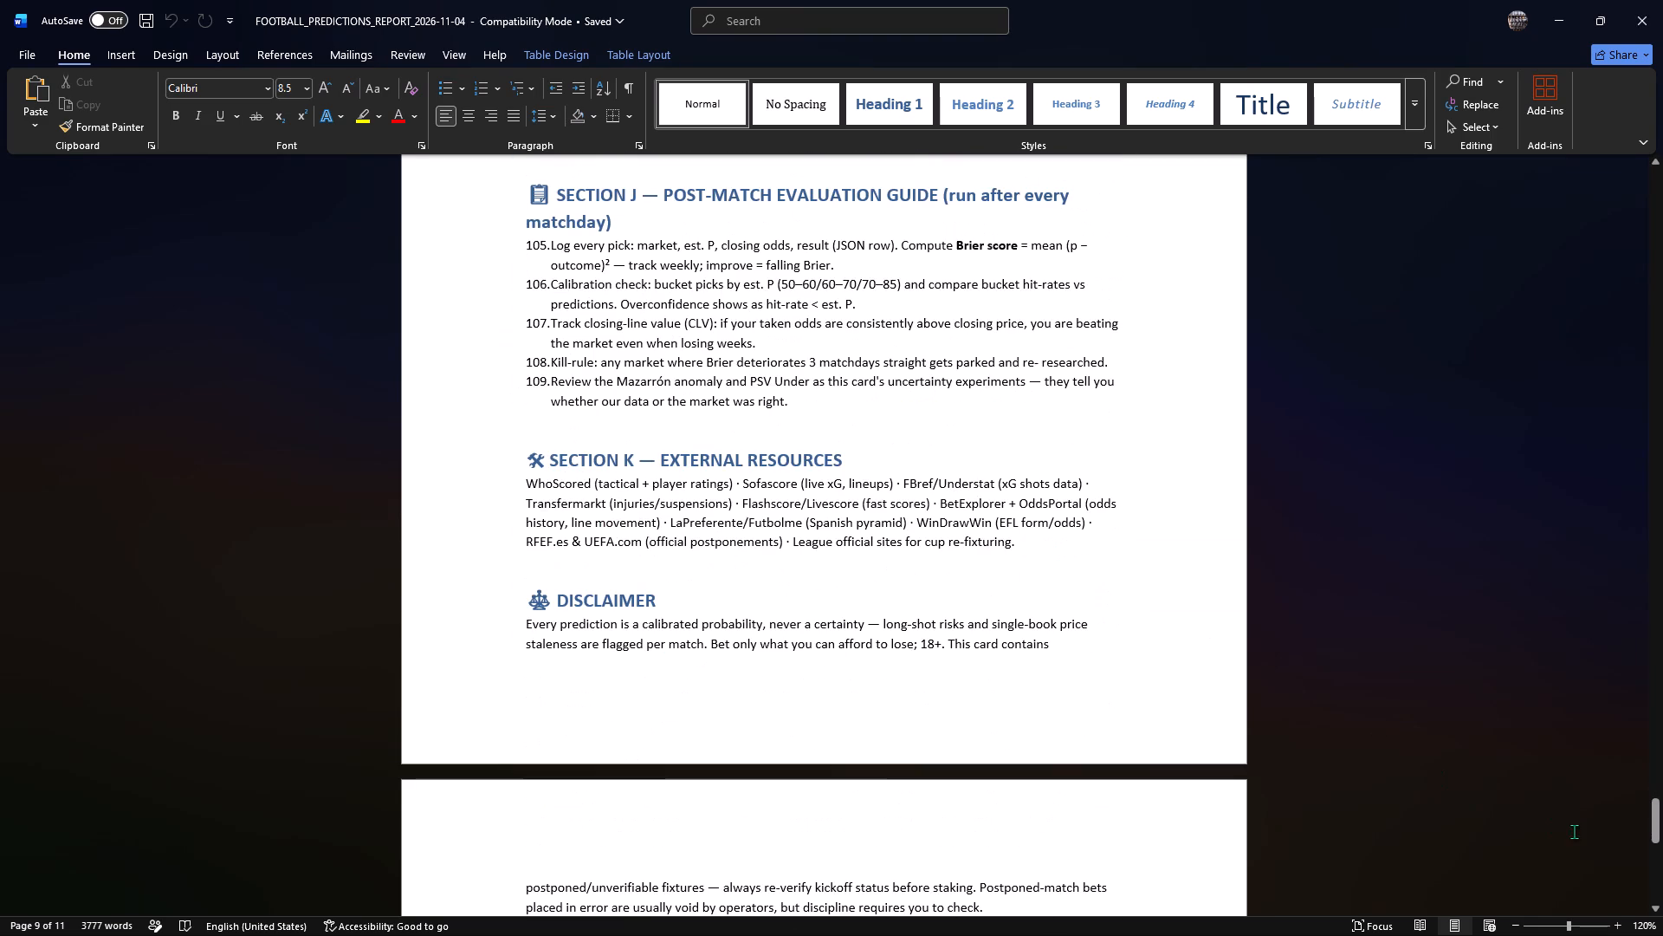
Go back through the football report's Sections F, E and C, and read the Section B UCL and UEL match picks.
{"action": "left_click_drag", "start_coordinate": [1662, 835], "coordinate": [1658, 621]}
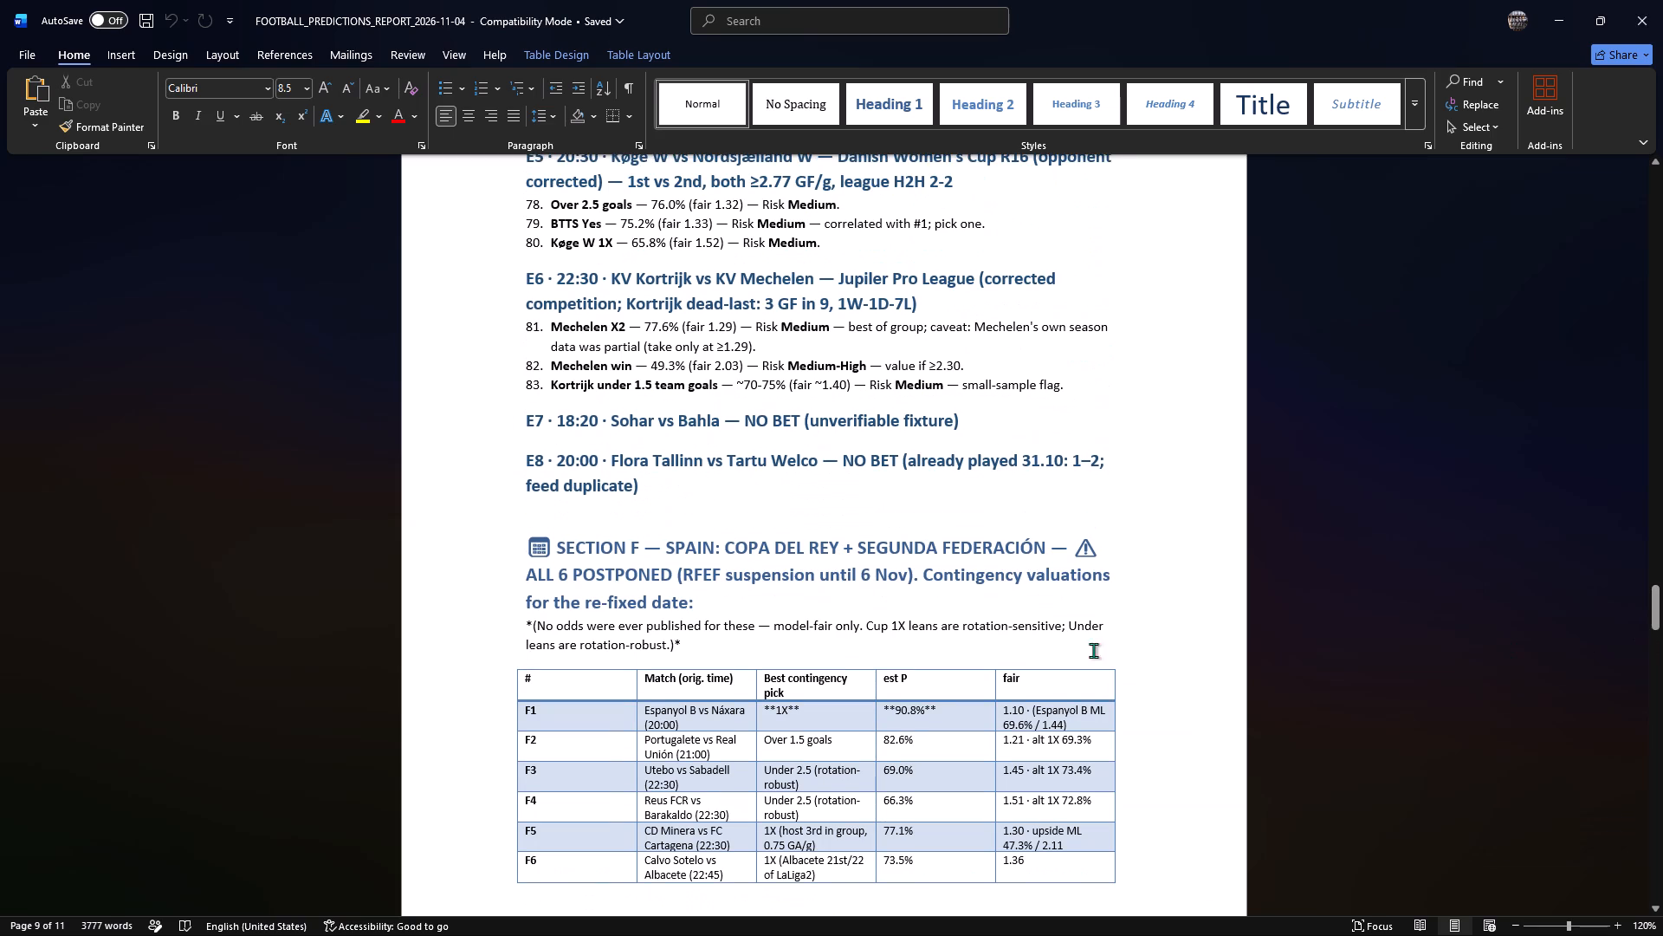
{"action": "scroll", "coordinate": [827, 723], "scroll_direction": "down", "scroll_amount": 4}
{"action": "scroll", "coordinate": [827, 723], "scroll_direction": "up", "scroll_amount": 6}
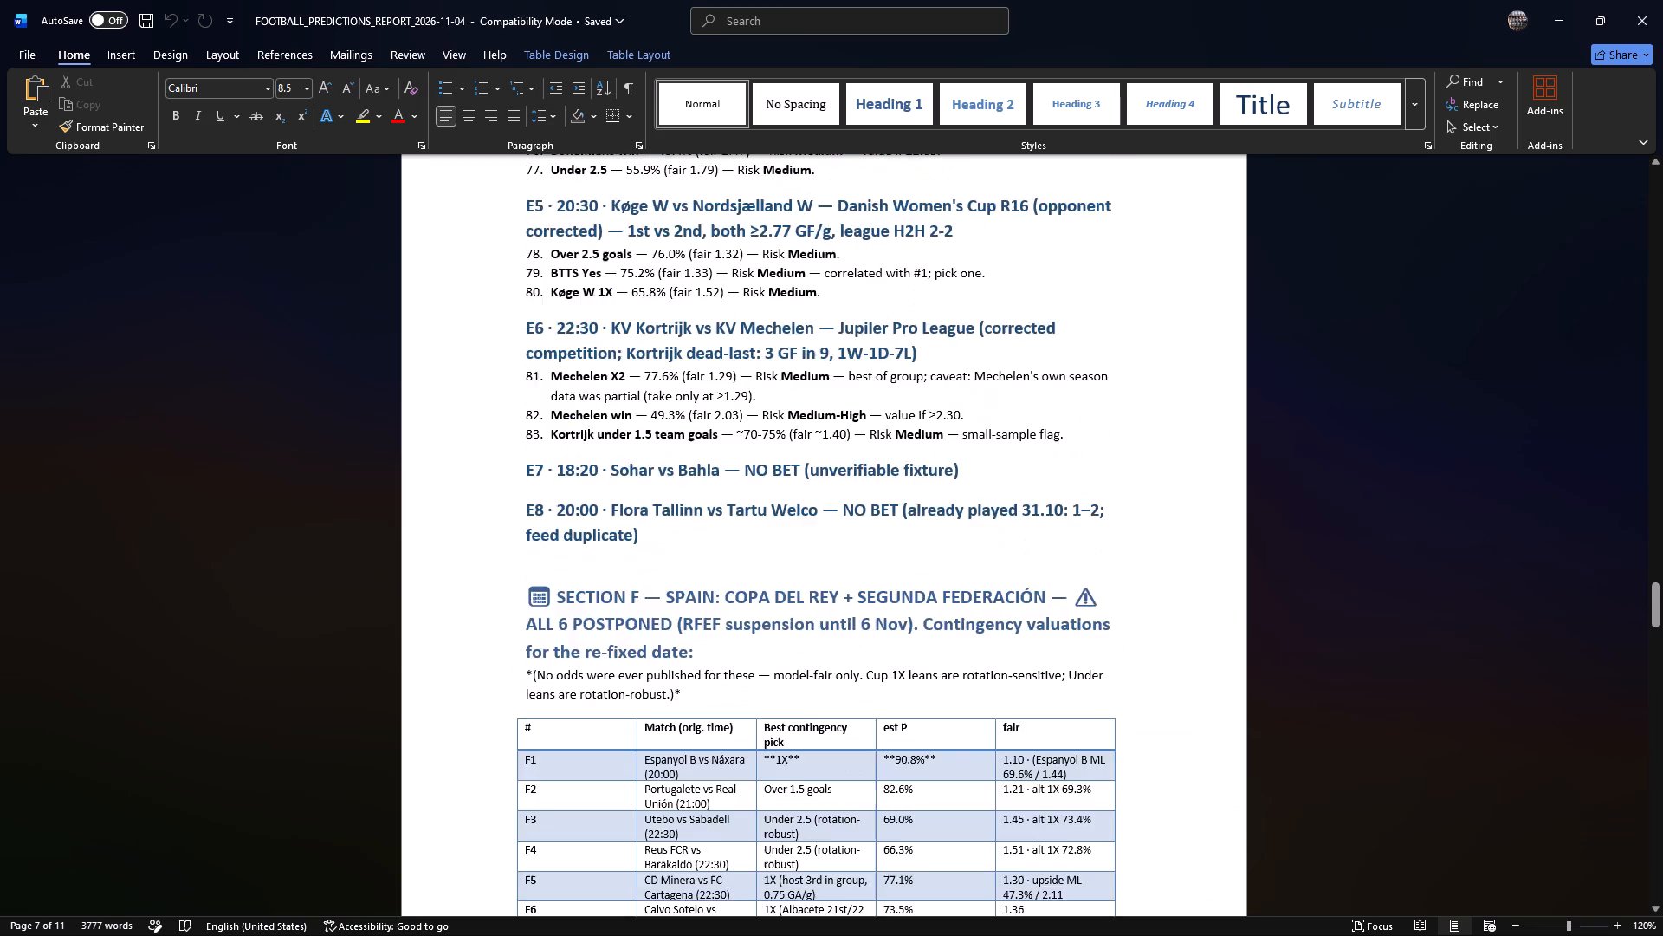
{"action": "scroll", "coordinate": [827, 723], "scroll_direction": "up", "scroll_amount": 6}
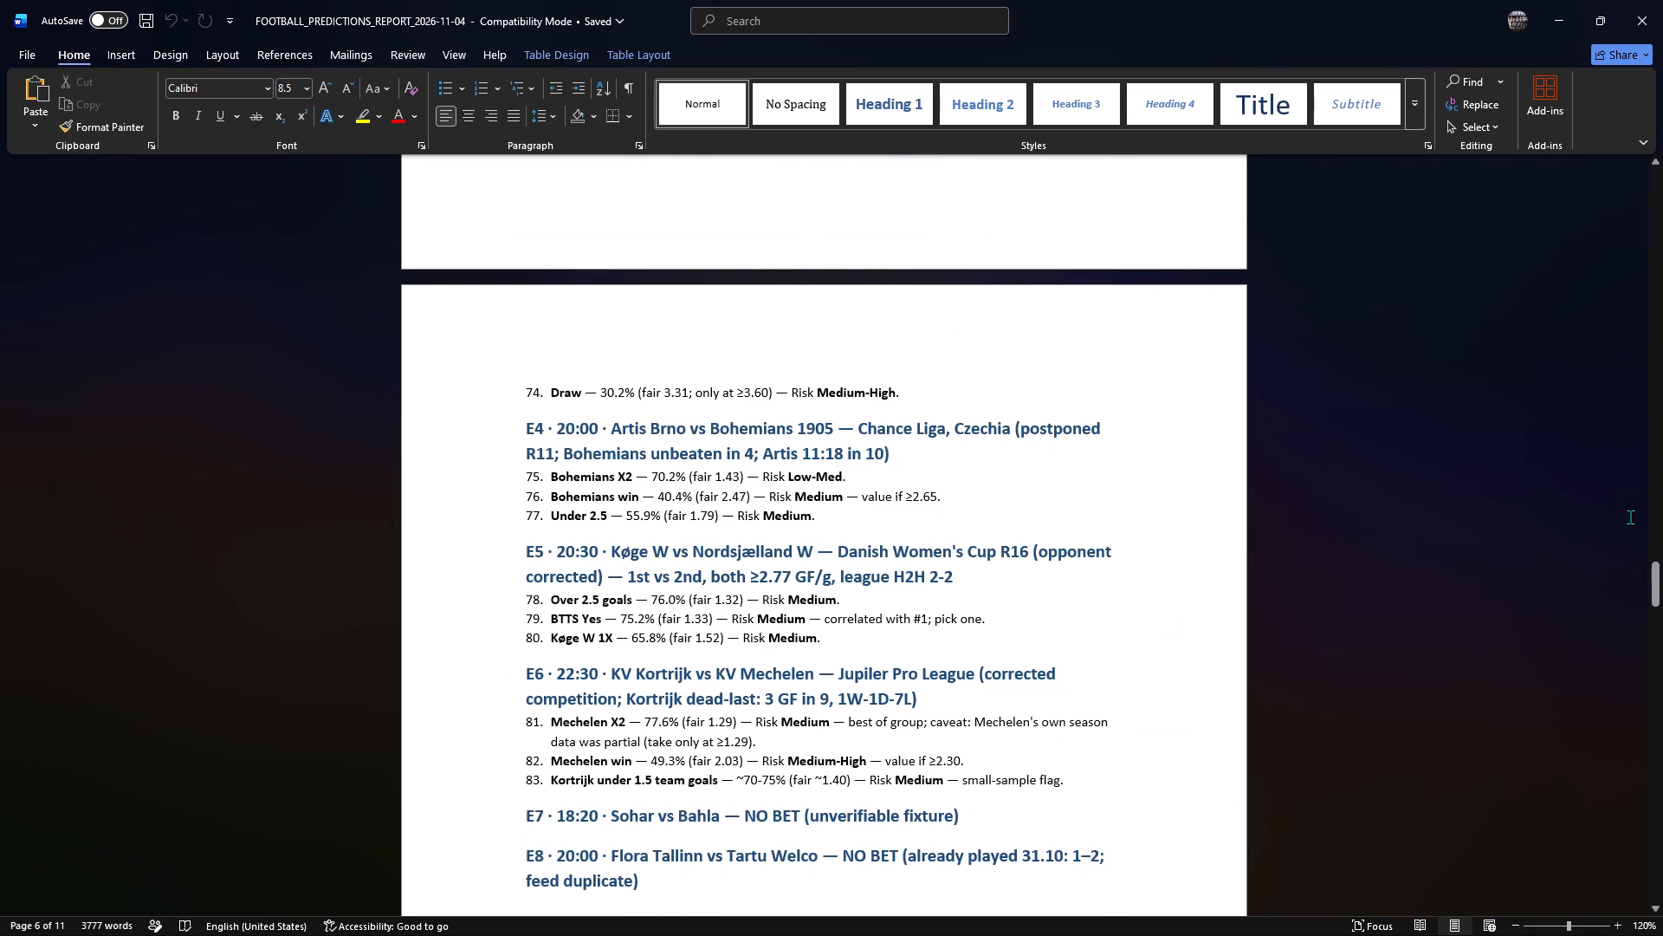
{"action": "left_click_drag", "start_coordinate": [1662, 589], "coordinate": [1662, 595]}
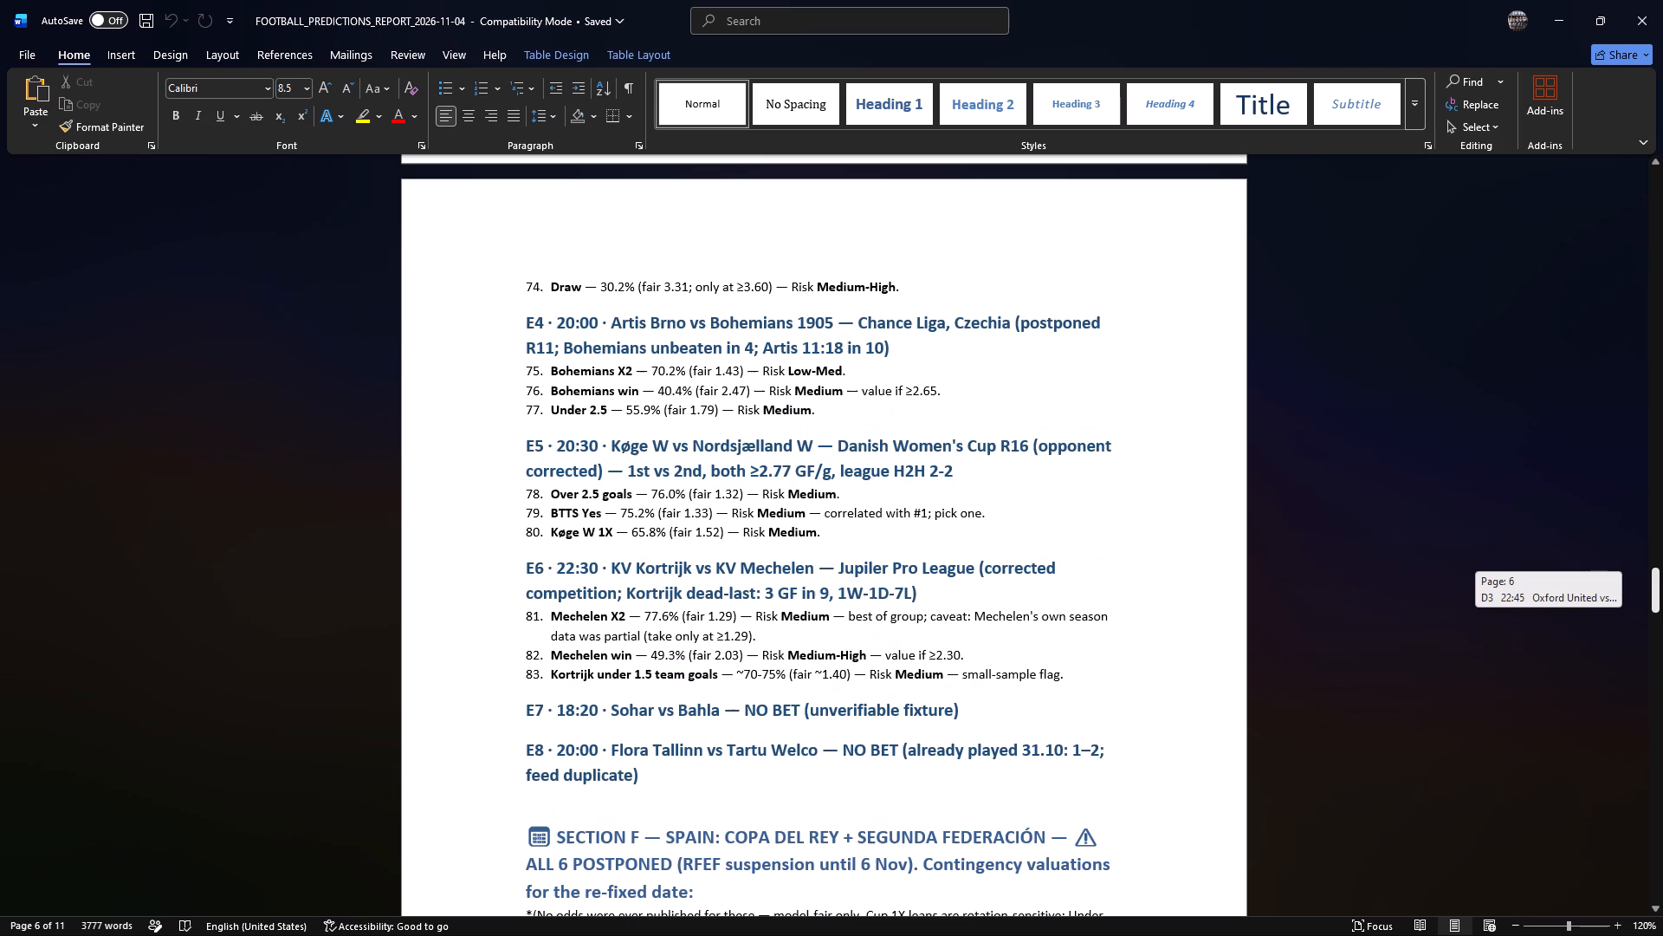
{"action": "left_click_drag", "start_coordinate": [1662, 595], "coordinate": [1662, 442]}
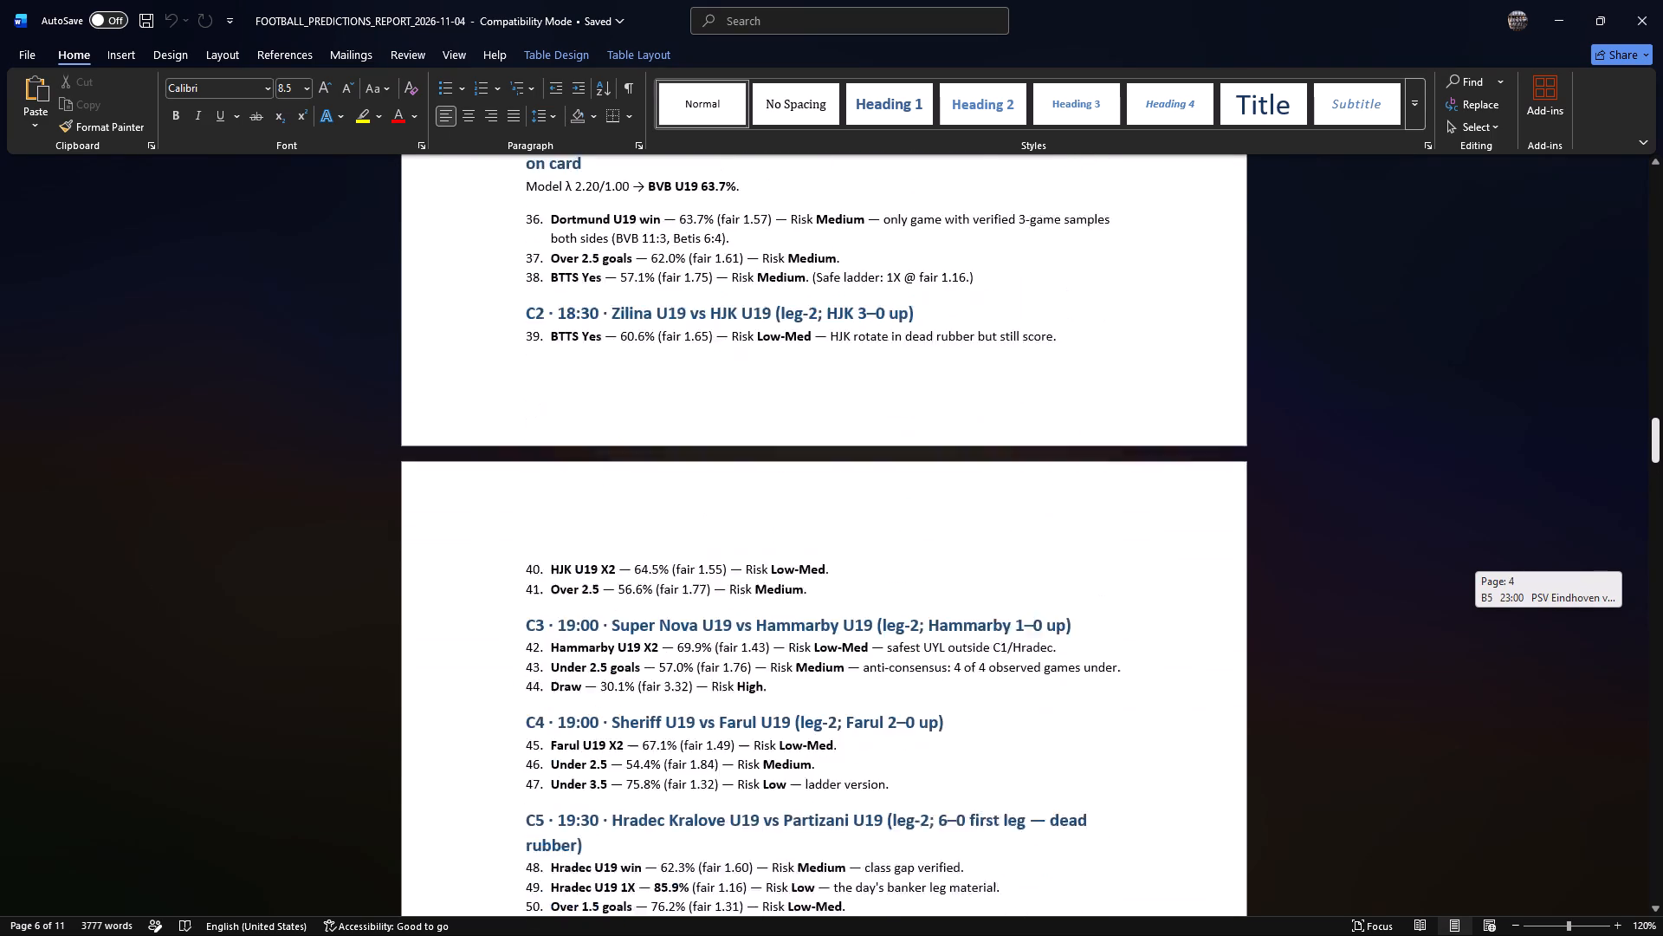
{"action": "left_click_drag", "start_coordinate": [1662, 442], "coordinate": [1662, 328]}
{"action": "scroll", "coordinate": [820, 660], "scroll_direction": "down", "scroll_amount": 3}
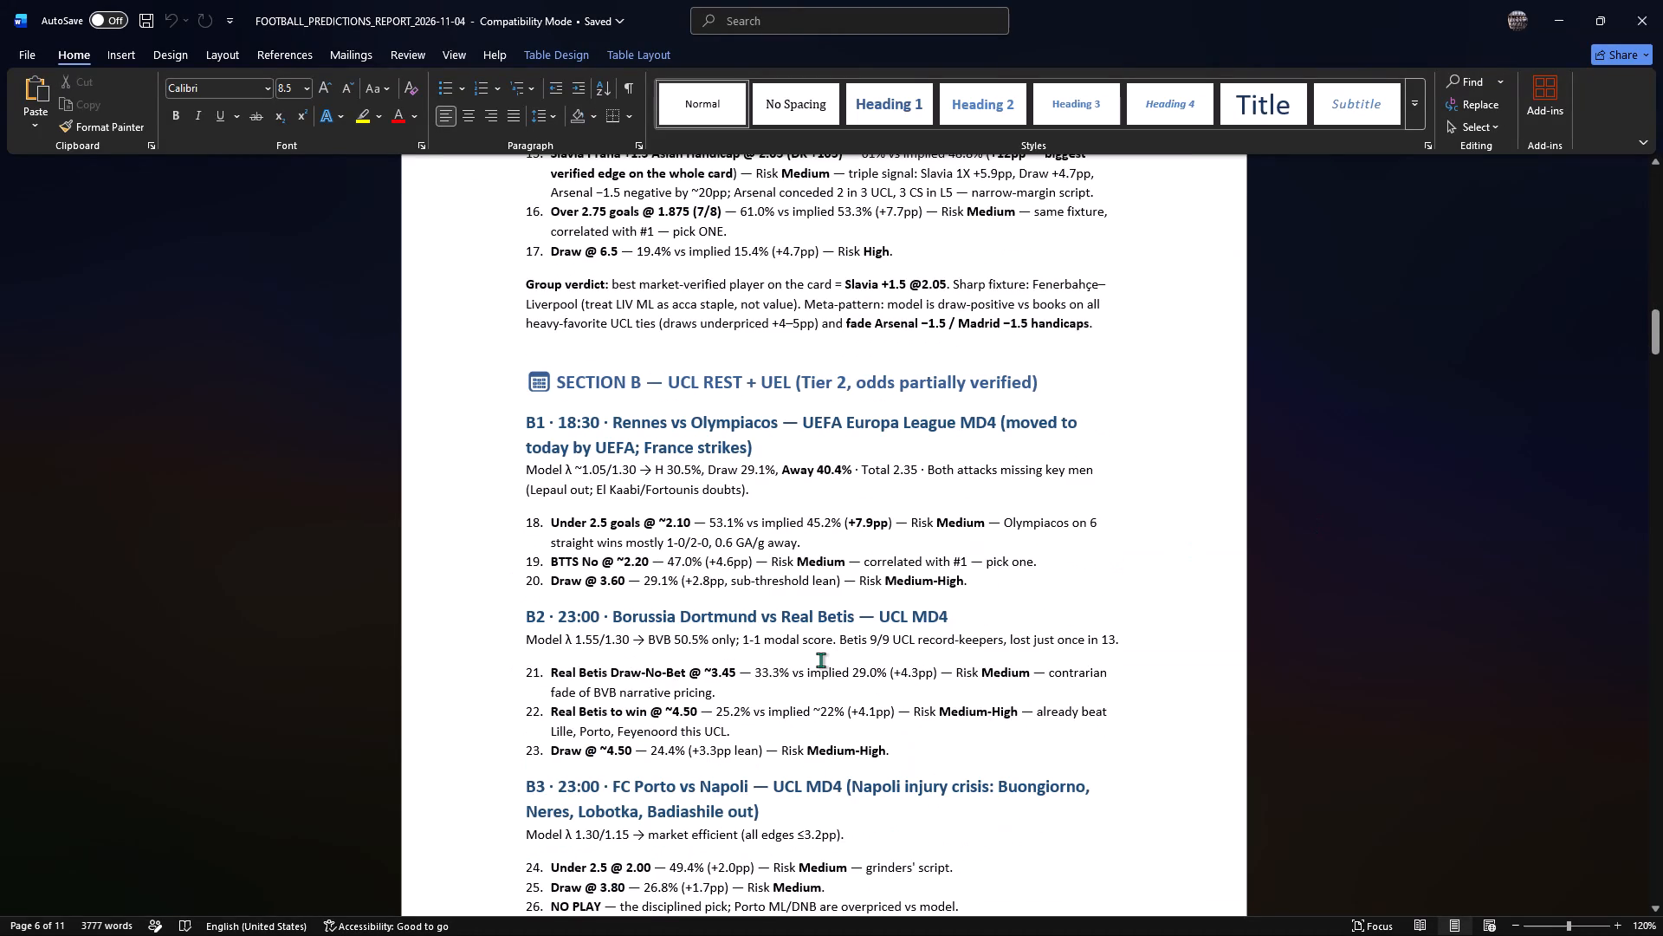
{"action": "scroll", "coordinate": [820, 660], "scroll_direction": "down", "scroll_amount": 2}
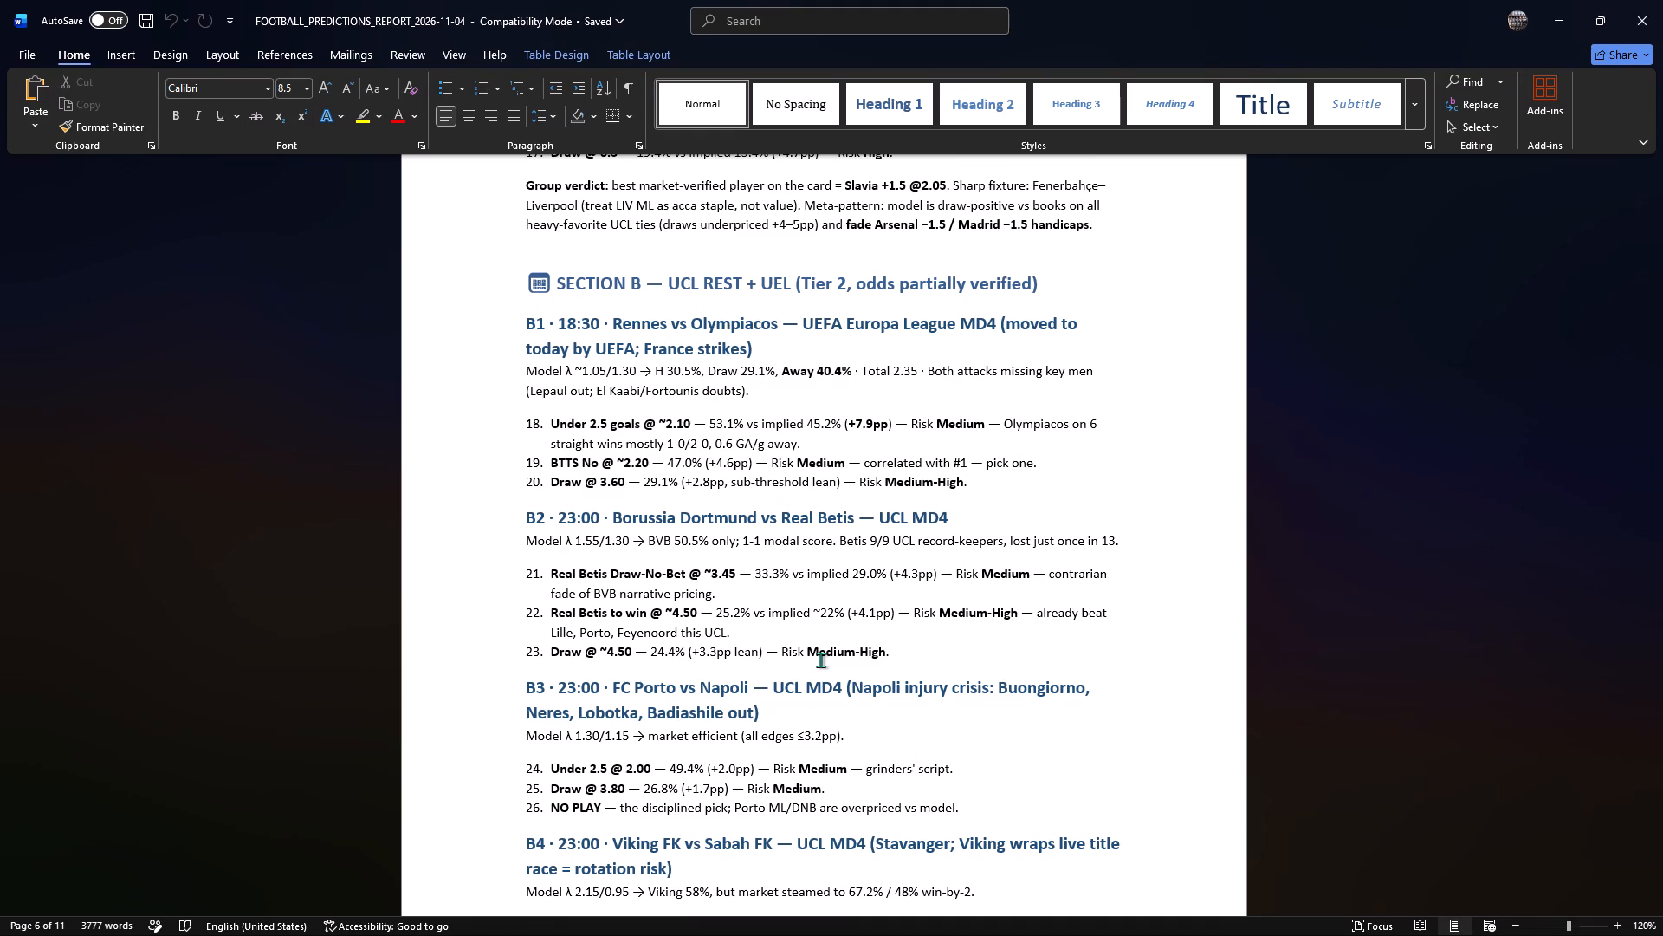
{"action": "scroll", "coordinate": [827, 708], "scroll_direction": "down", "scroll_amount": 2}
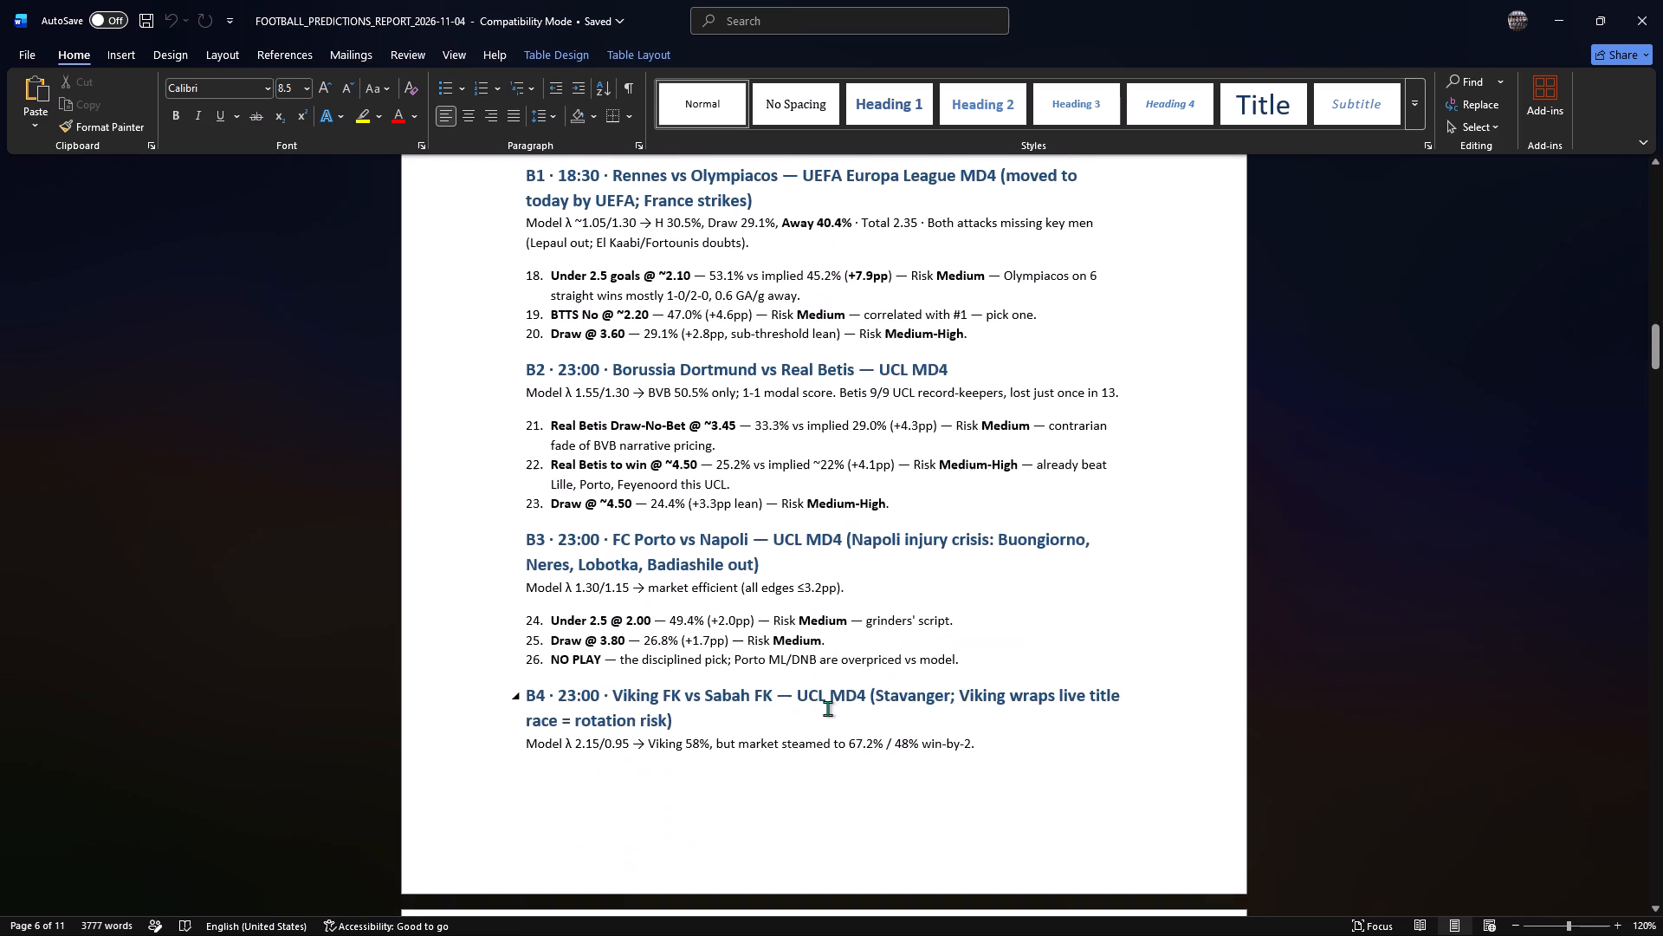
{"action": "scroll", "coordinate": [827, 708], "scroll_direction": "down", "scroll_amount": 1}
{"action": "scroll", "coordinate": [827, 708], "scroll_direction": "up", "scroll_amount": 20}
{"action": "scroll", "coordinate": [827, 708], "scroll_direction": "up", "scroll_amount": 1}
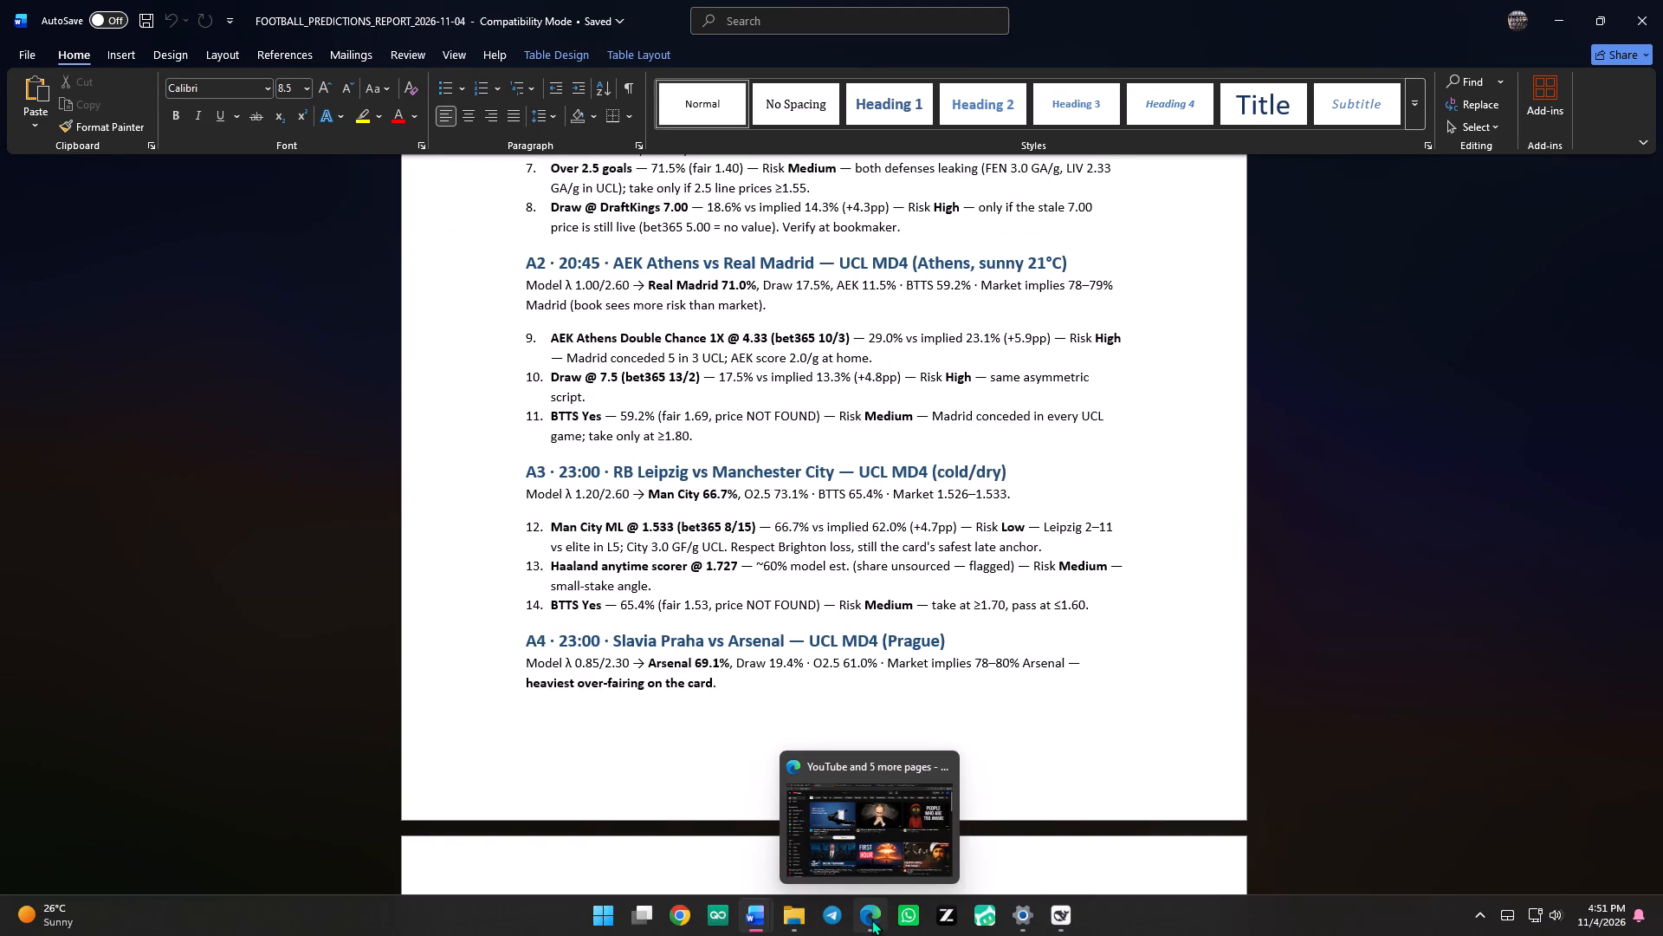
Switch to Edge and check the Paidtaskers Realtime overview in Analytics, moving the active-user map to show Africa, Asia and Australia.
{"action": "left_click", "coordinate": [871, 920]}
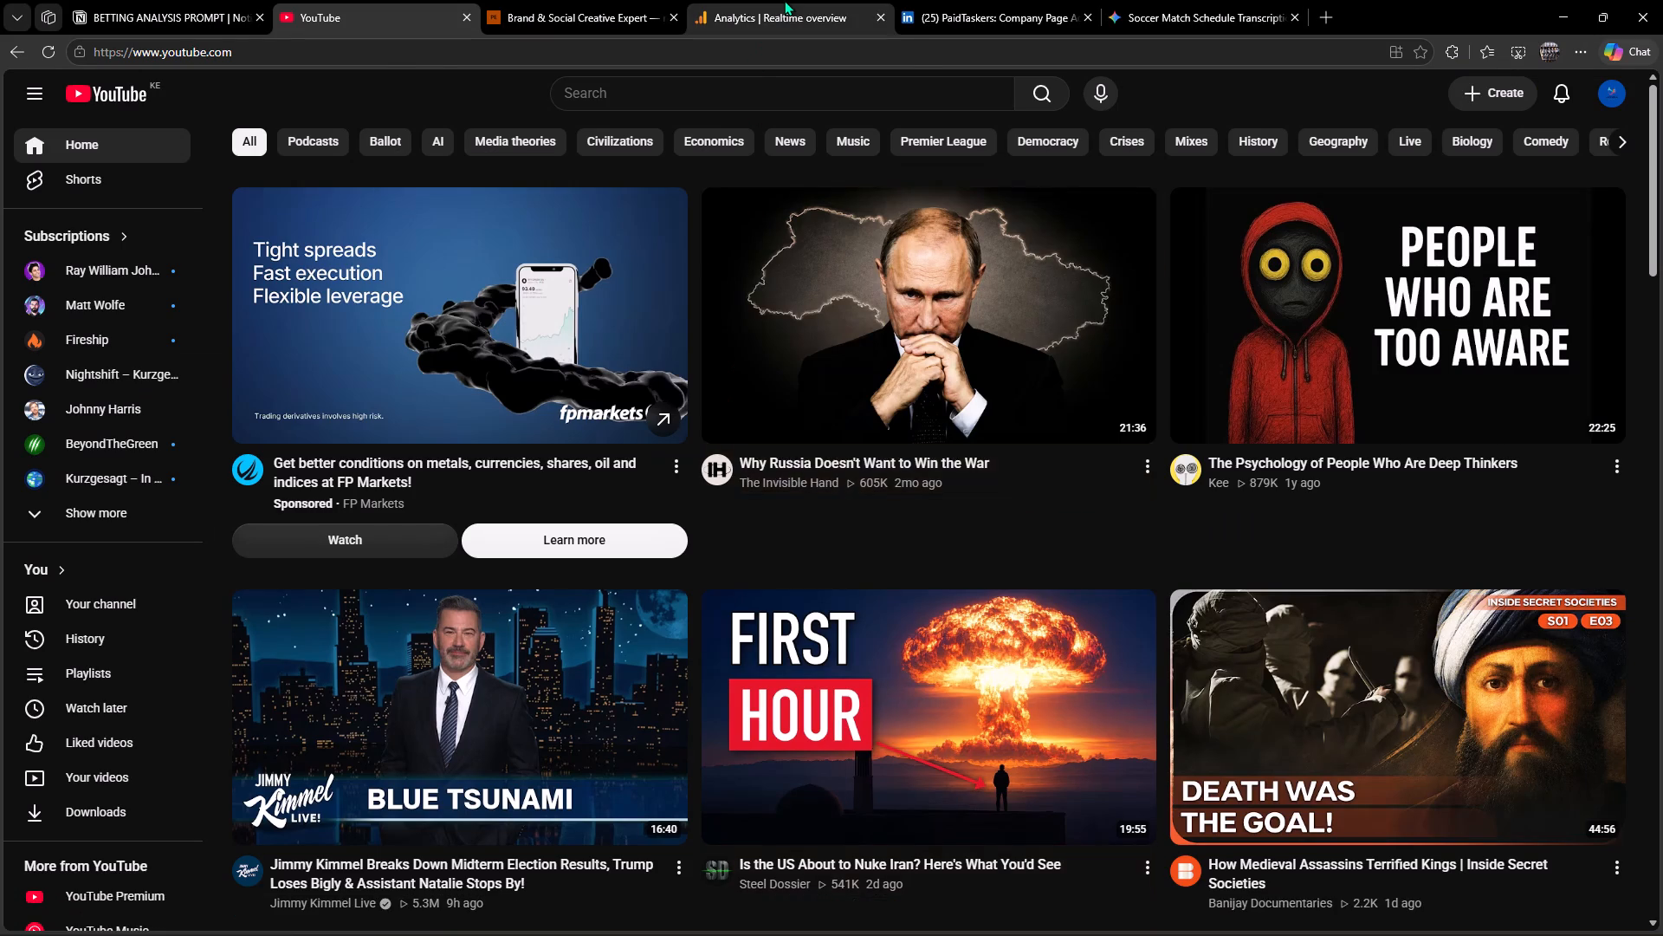
{"action": "left_click", "coordinate": [784, 0]}
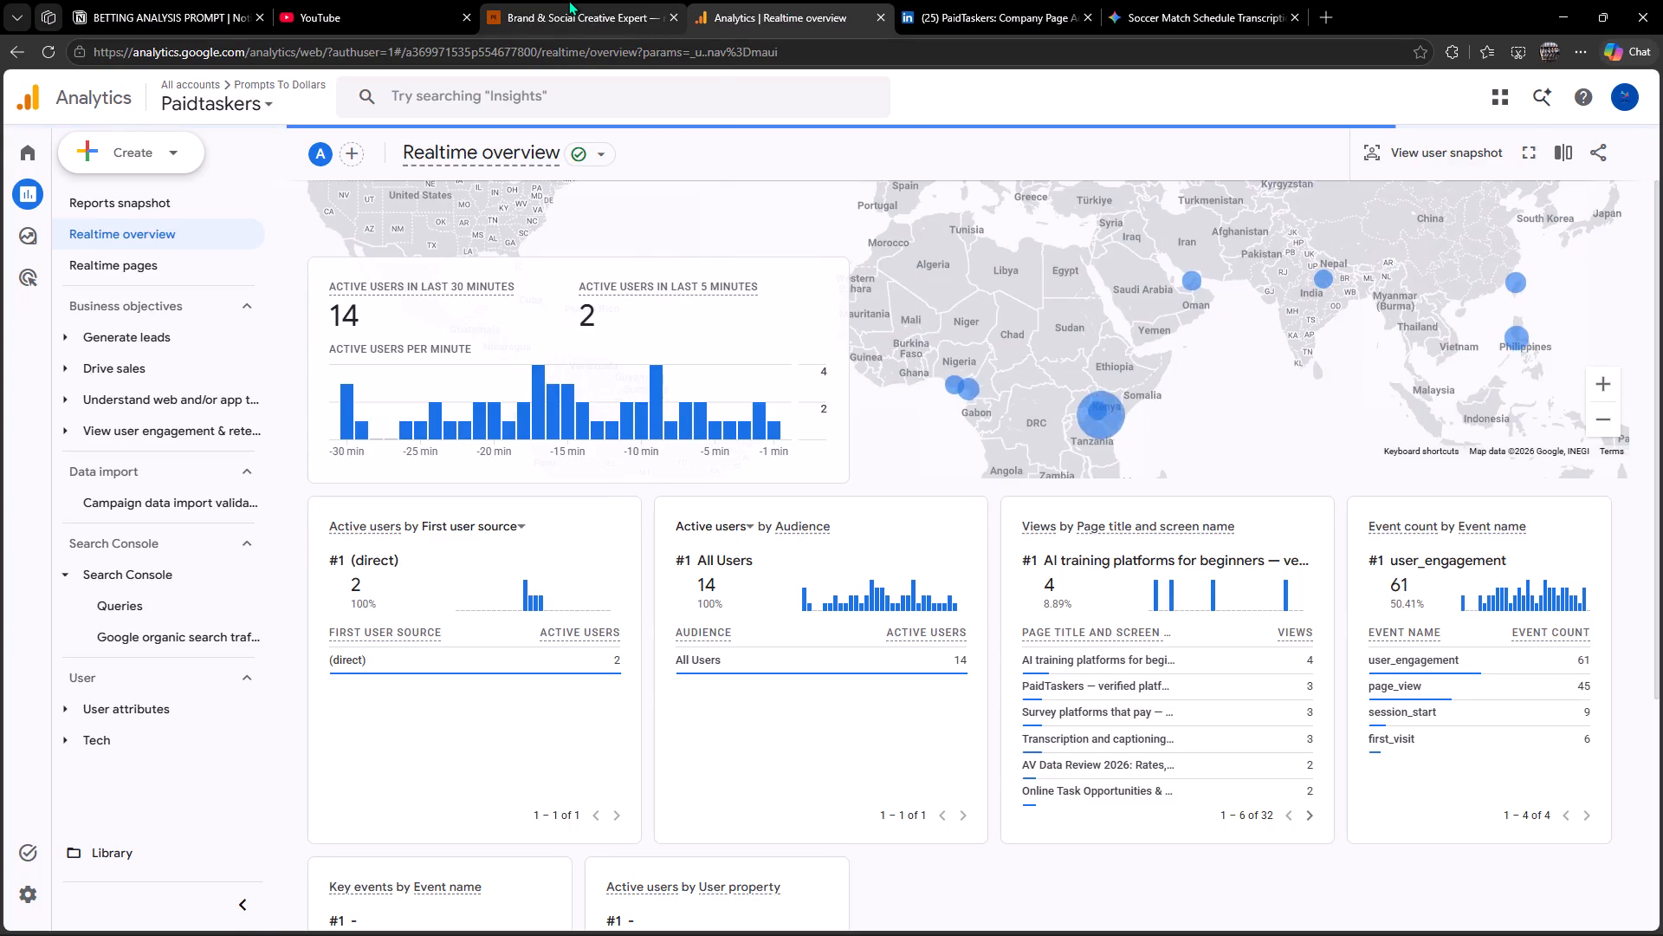
{"action": "left_click_drag", "start_coordinate": [1030, 463], "coordinate": [1064, 417]}
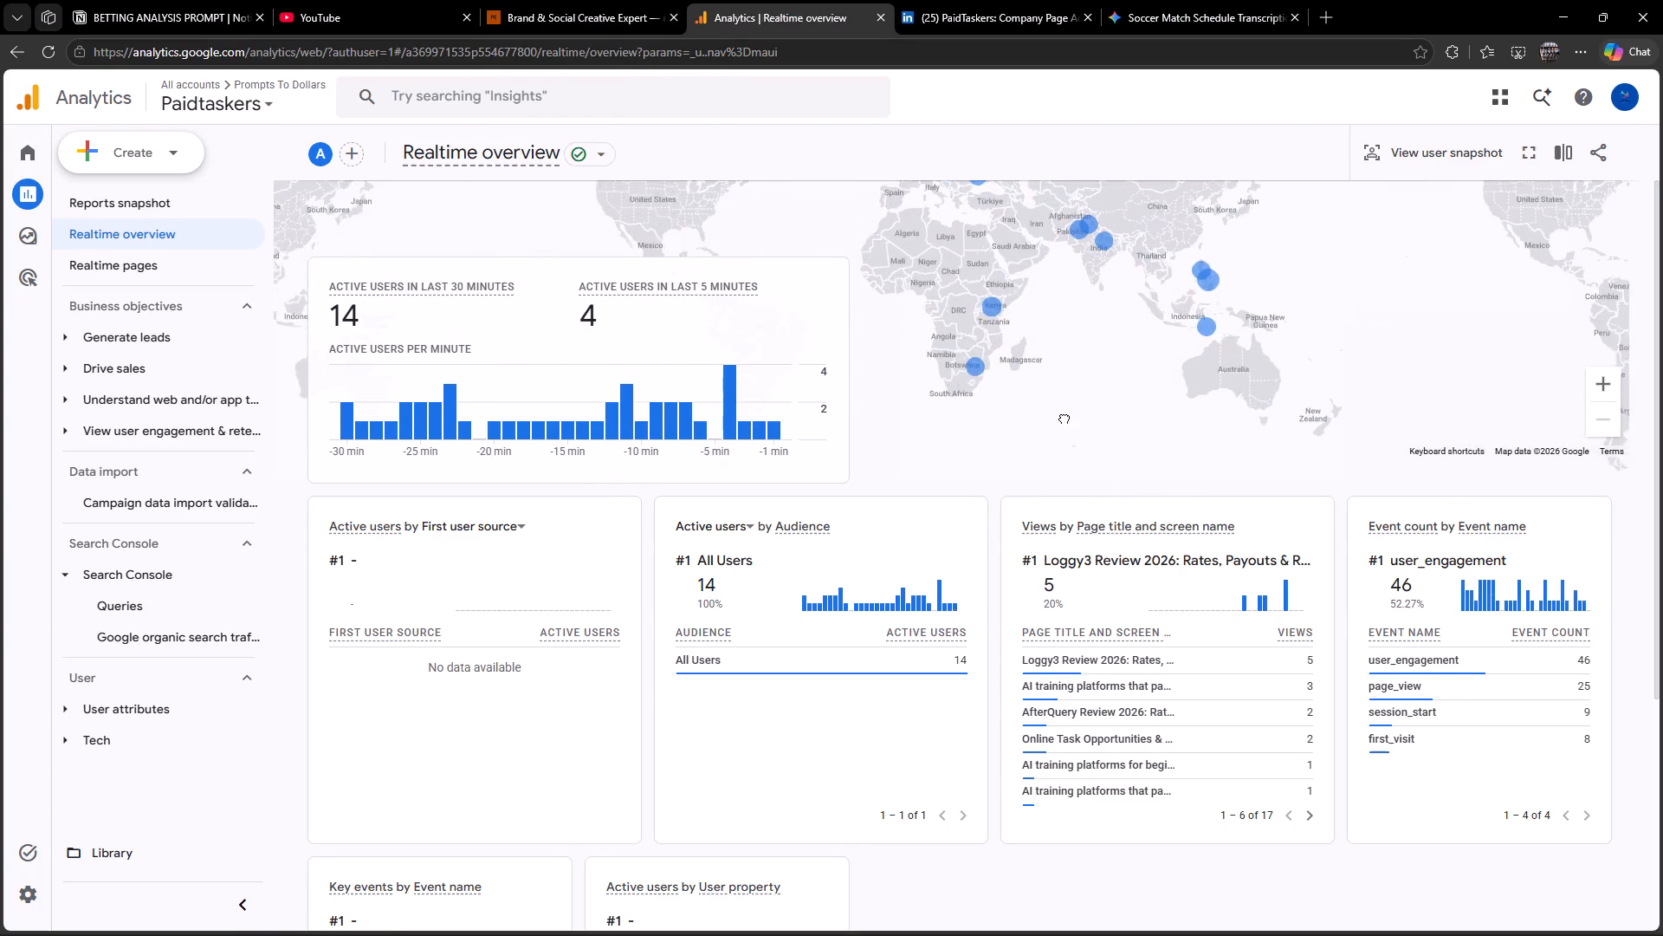
{"action": "left_click_drag", "start_coordinate": [1064, 417], "coordinate": [1079, 401]}
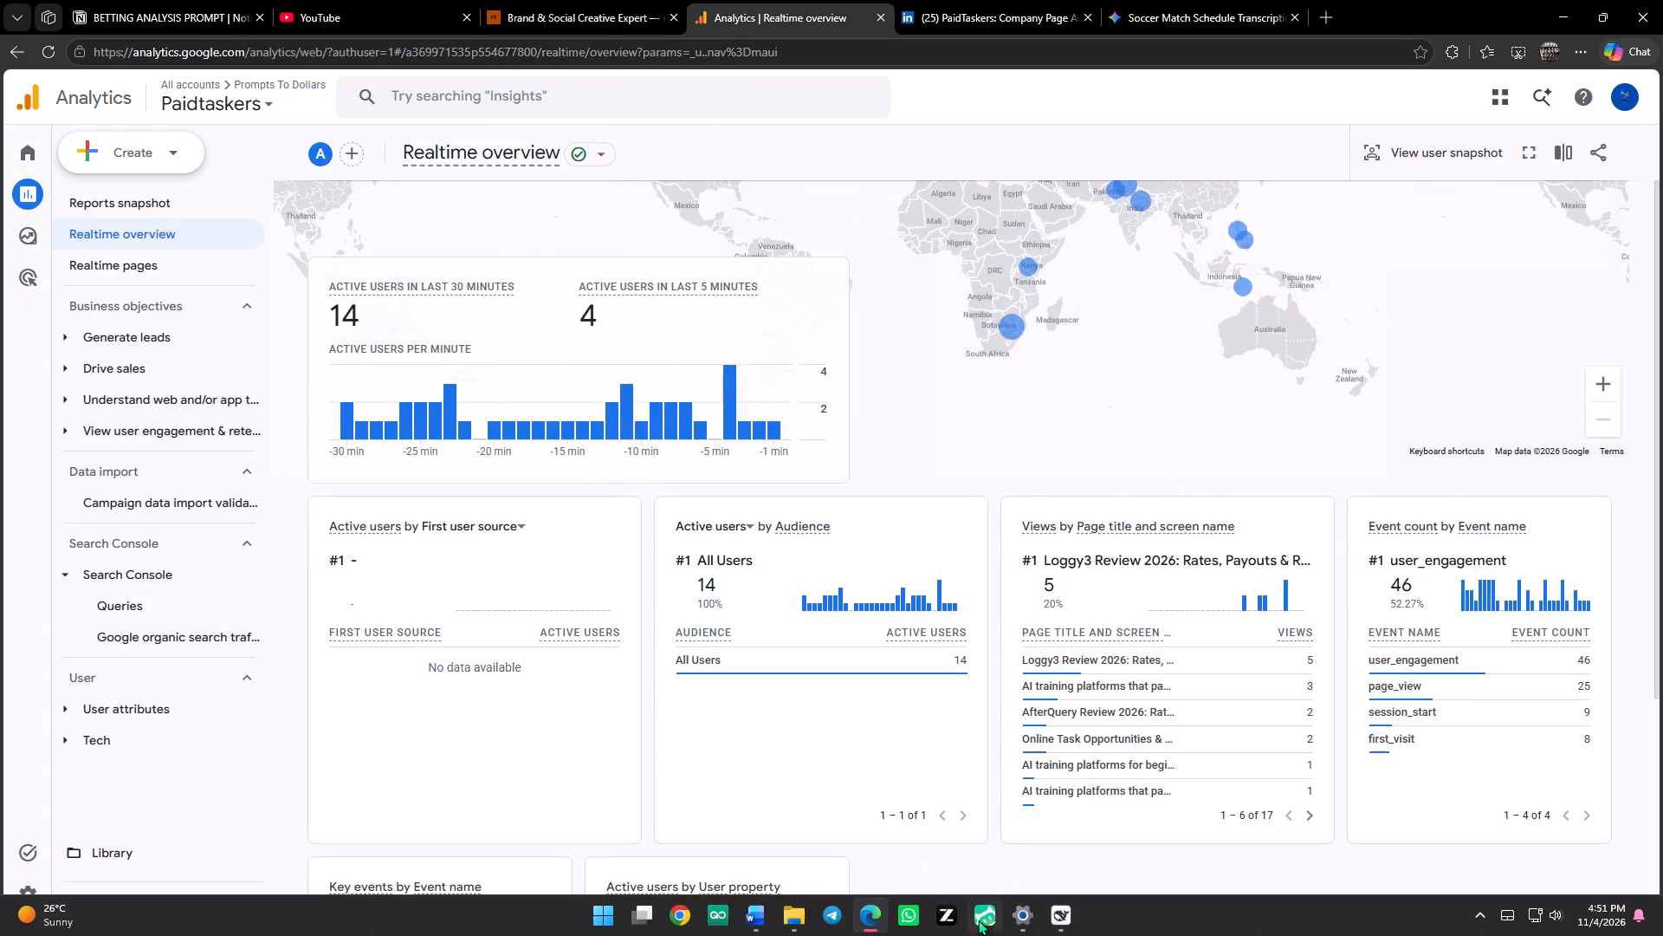
Check the Mobile hotspot page in Settings and put its window away again.
{"action": "left_click", "coordinate": [1026, 915]}
{"action": "left_click", "coordinate": [1026, 915]}
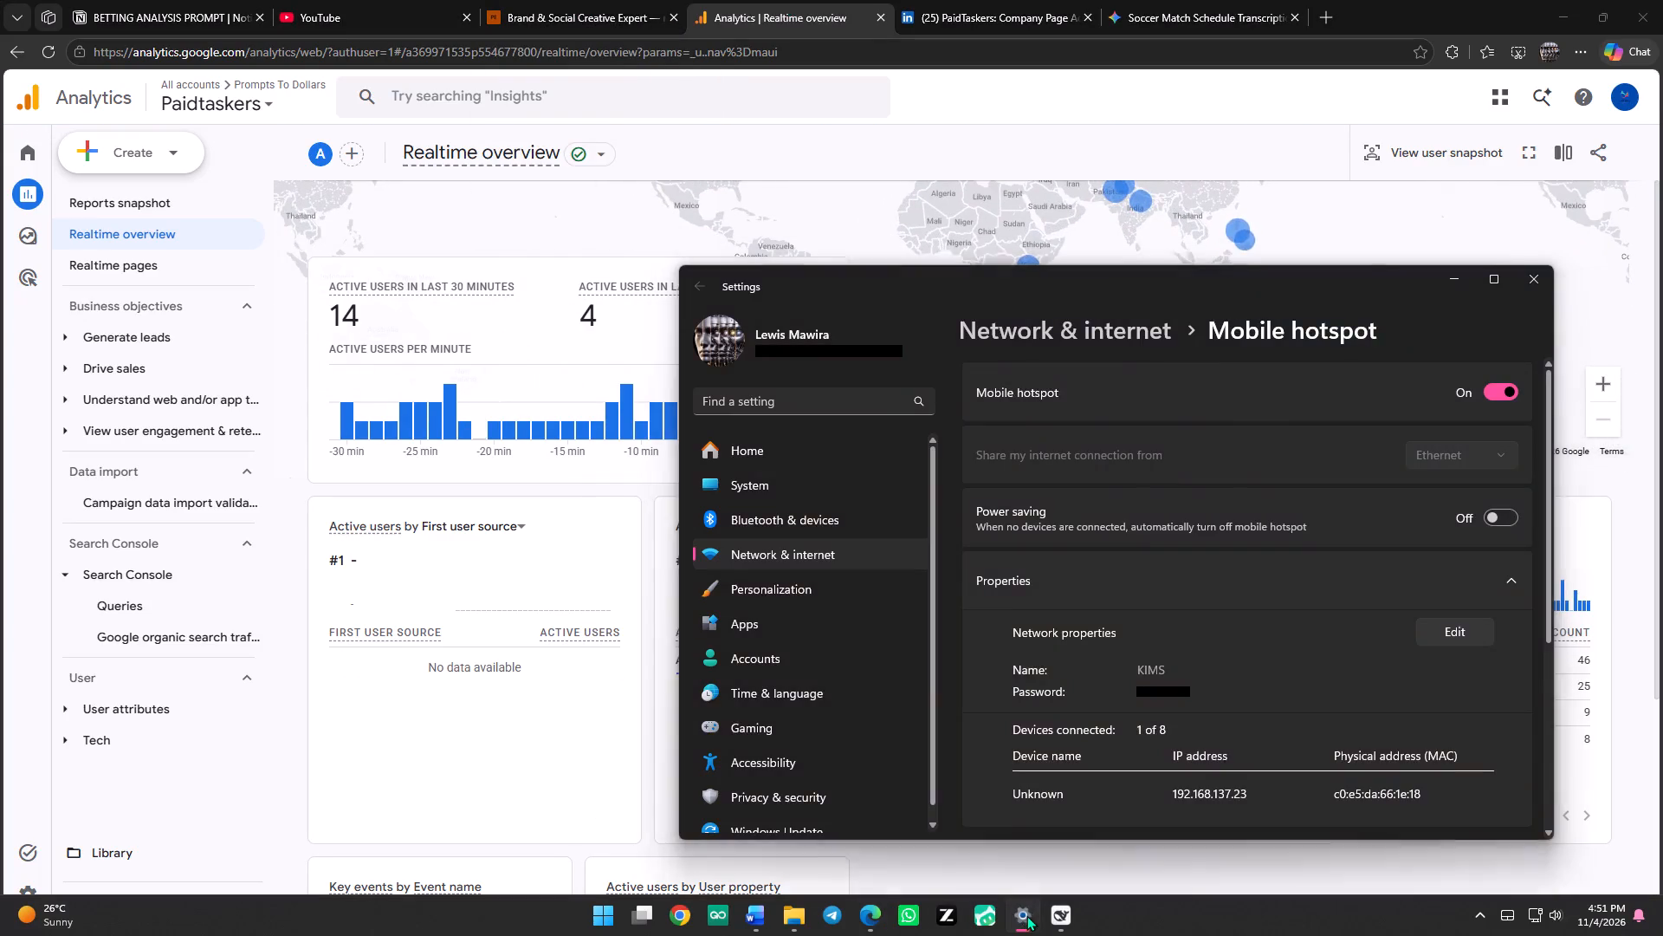
Glance at the Batch-33-9-Opportunity-entries-micro1 document in Word, and return to Edge to view the Brand & Social Creative Expert opportunity in Sanity.
{"action": "left_click", "coordinate": [762, 923]}
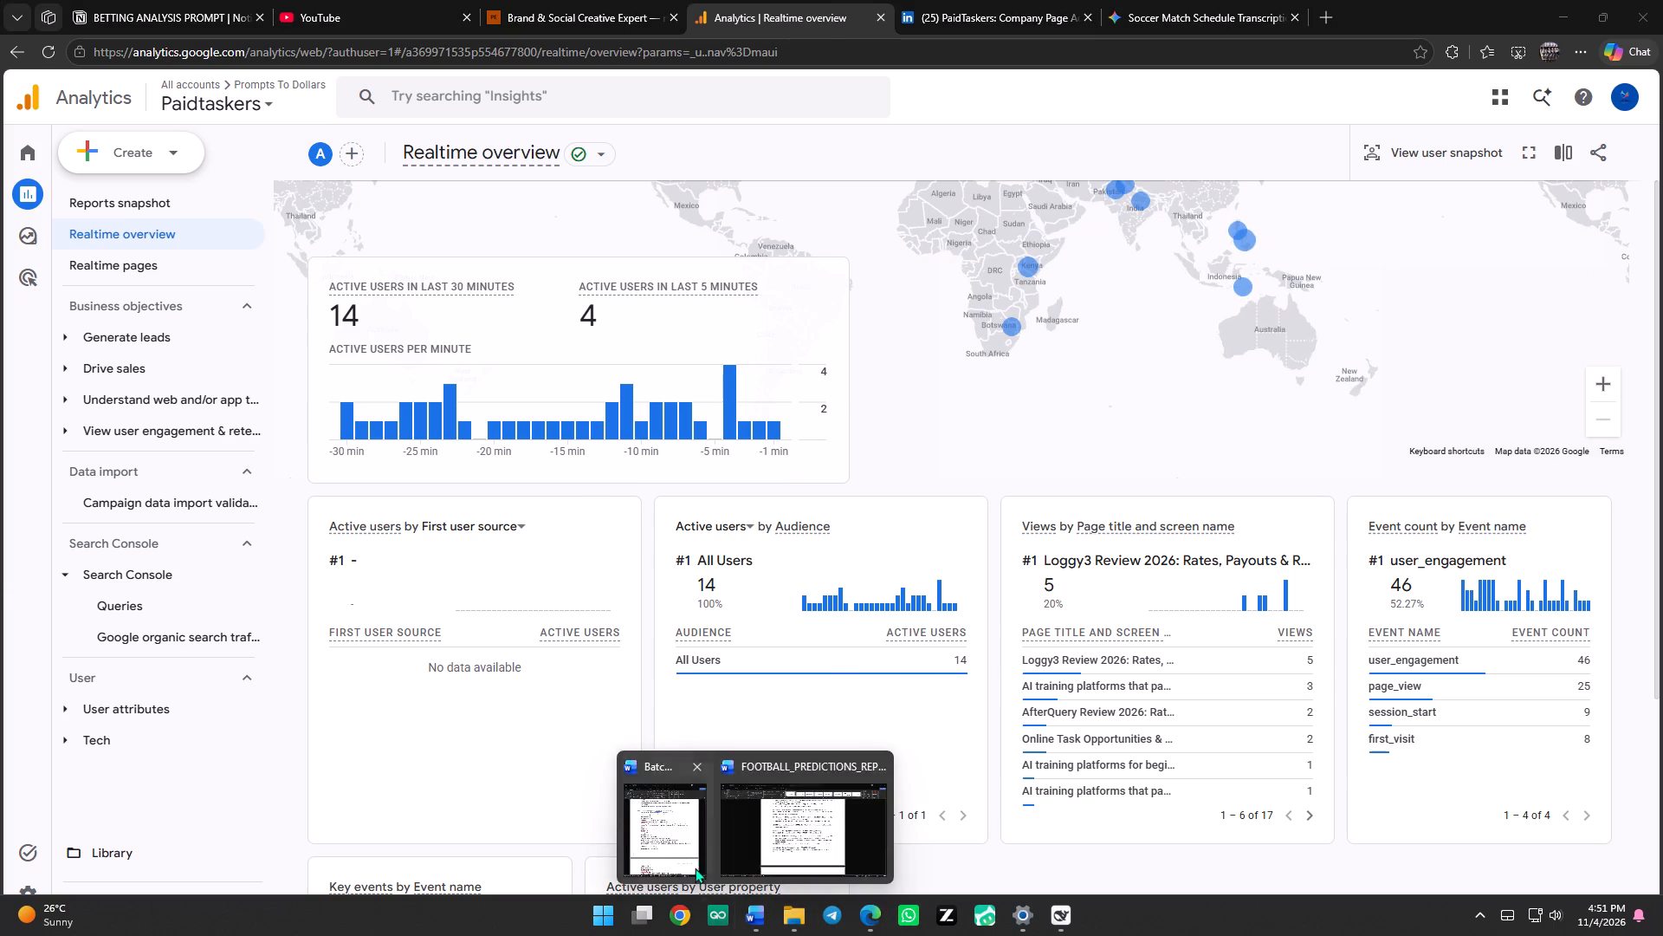
{"action": "left_click", "coordinate": [686, 859]}
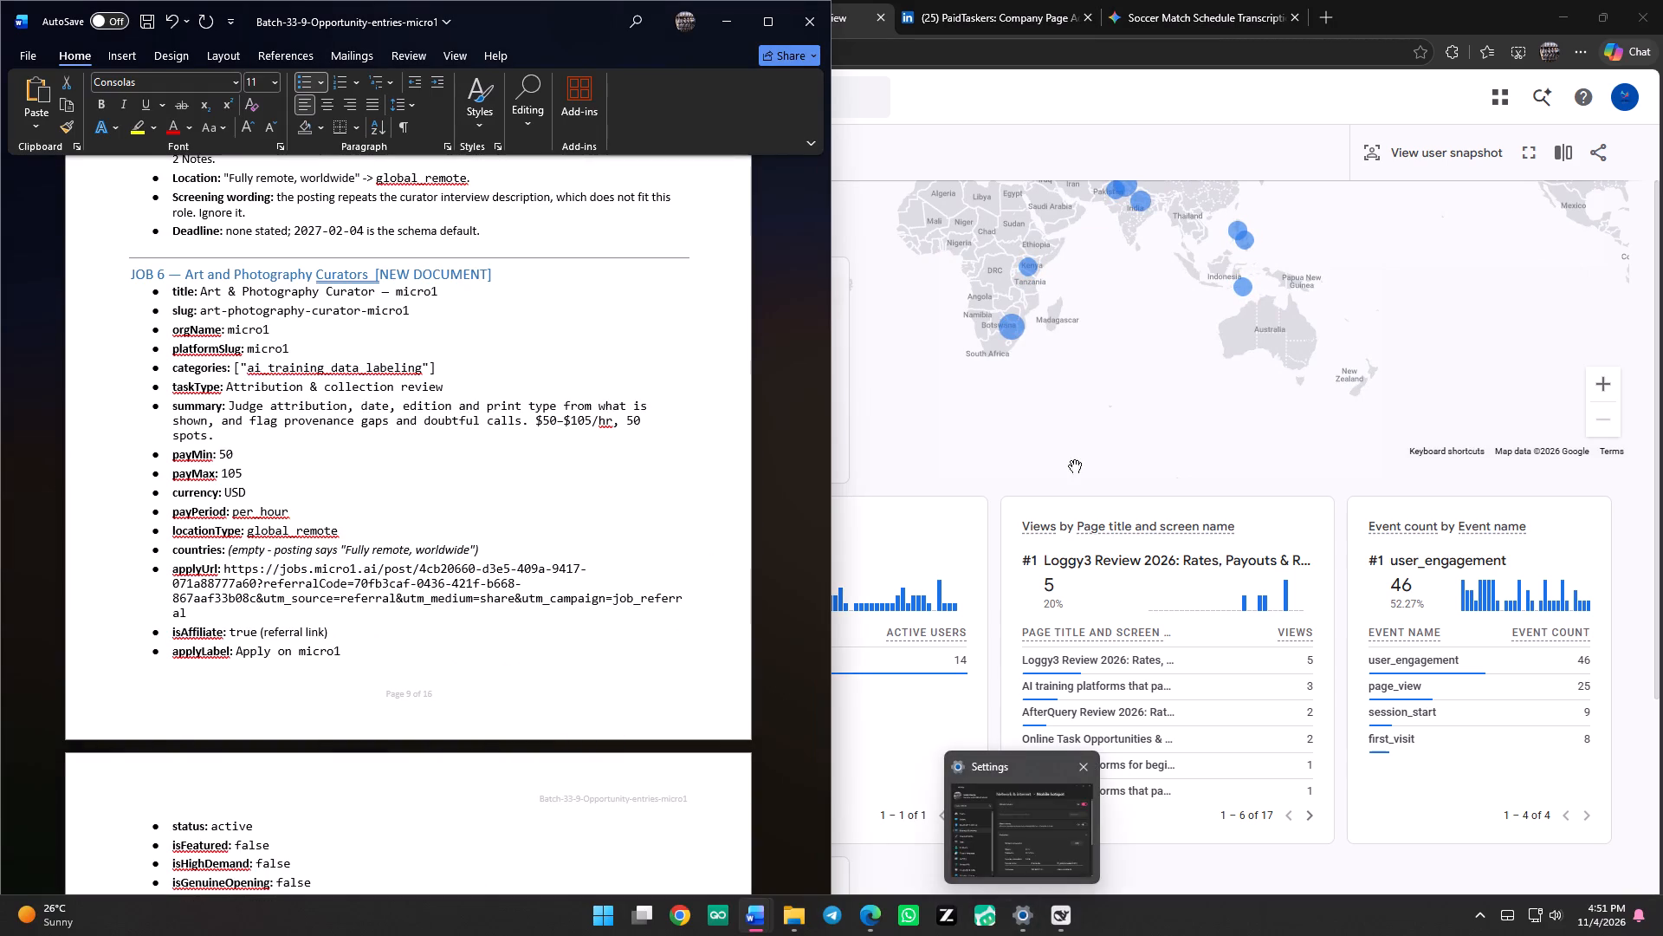
{"action": "left_click", "coordinate": [1112, 78]}
{"action": "left_click", "coordinate": [630, 0]}
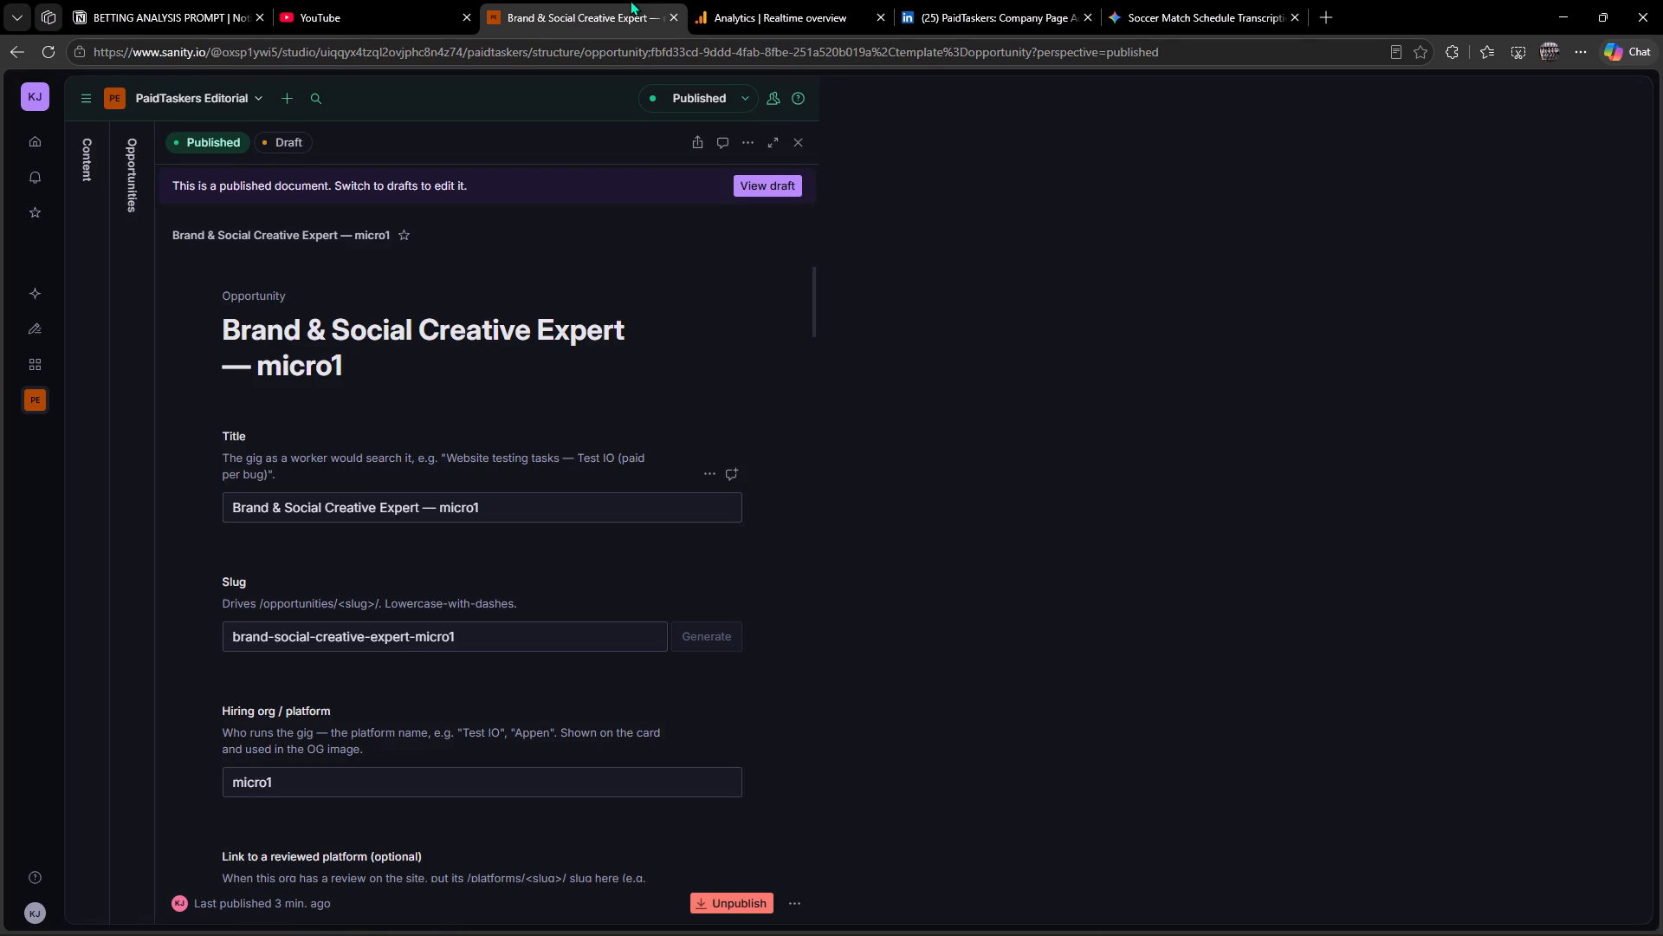
Go to YouTube and browse the recommended videos on the home feed.
{"action": "left_click", "coordinate": [380, 0]}
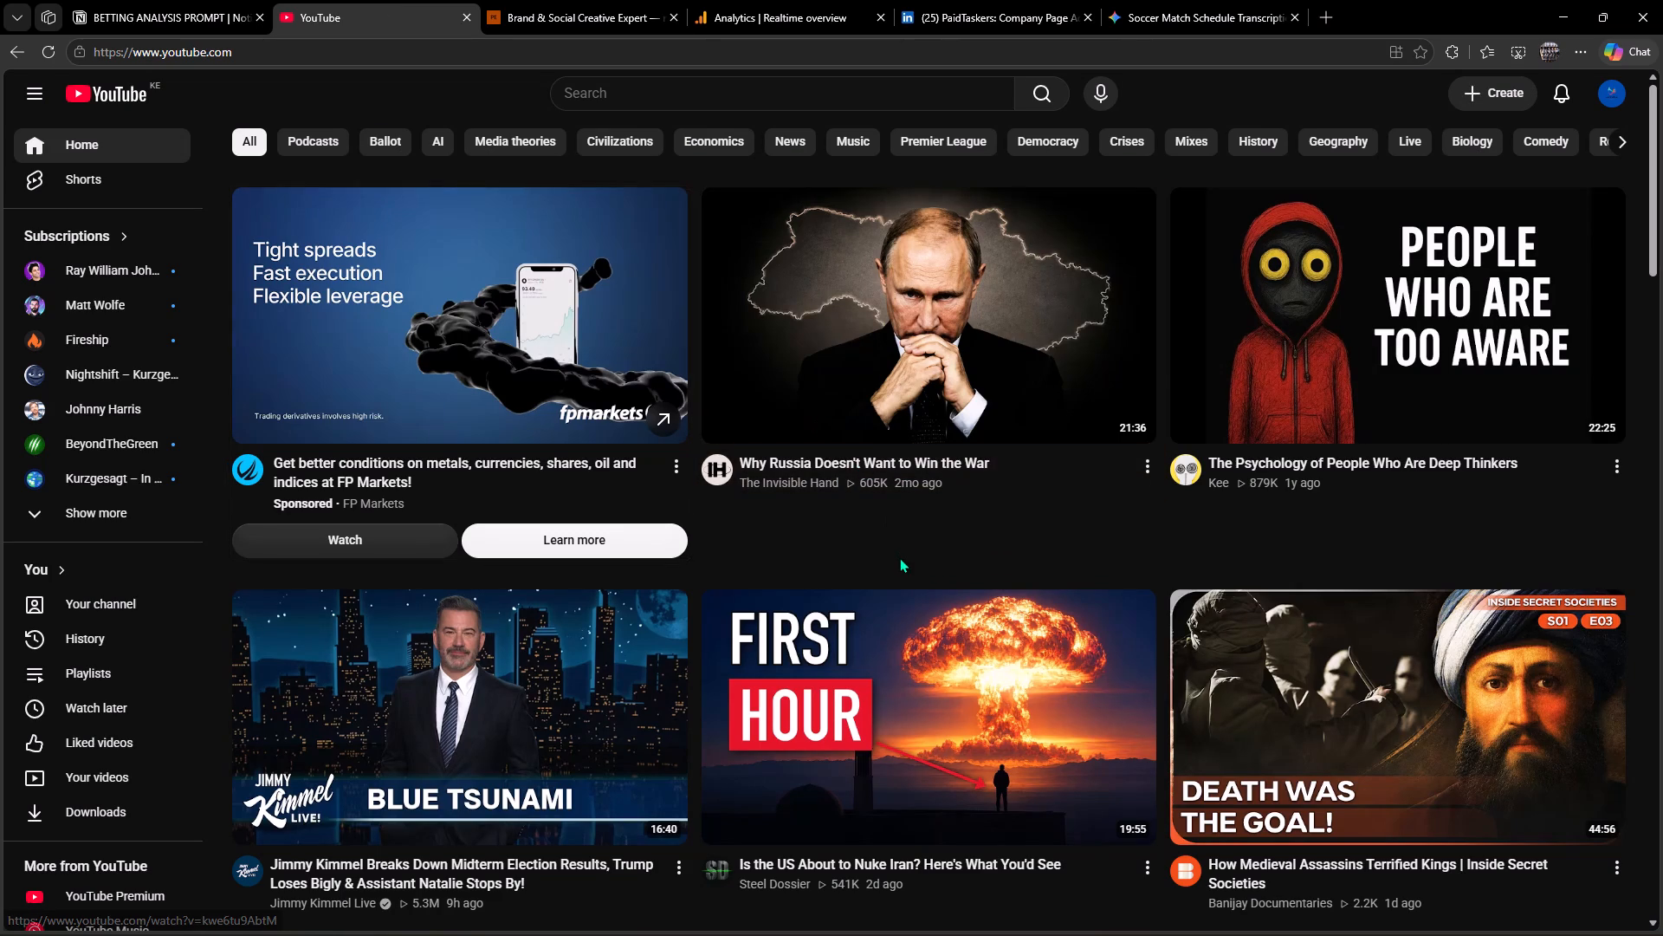
{"action": "scroll", "coordinate": [1165, 554], "scroll_direction": "down", "scroll_amount": 4}
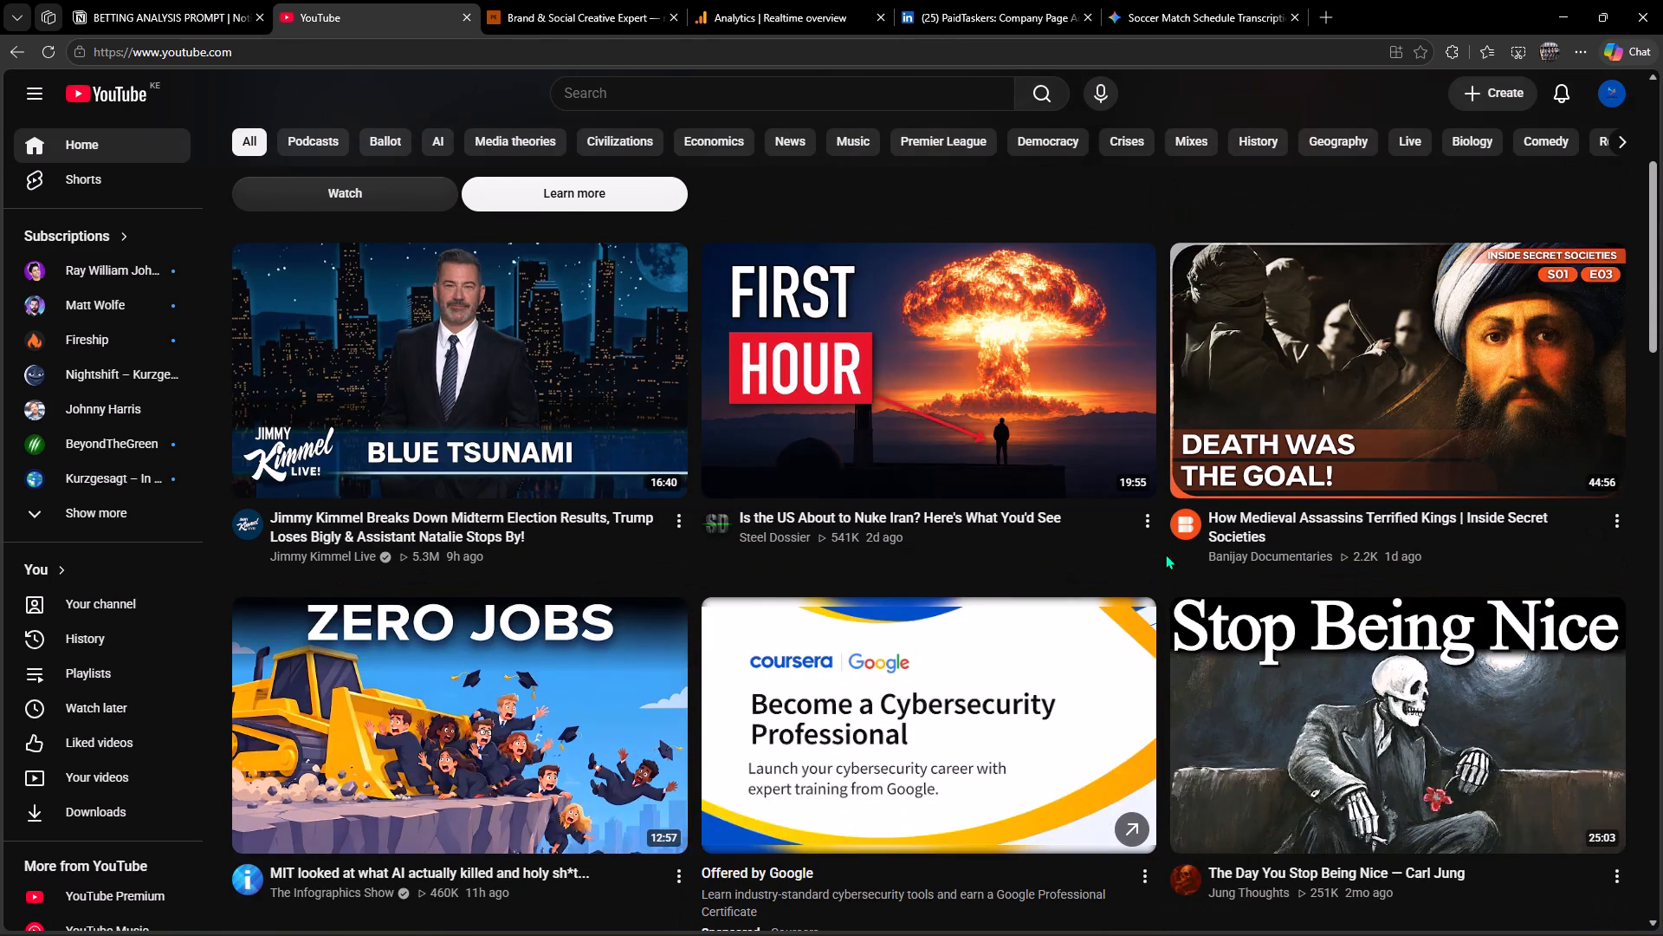
{"action": "scroll", "coordinate": [1165, 554], "scroll_direction": "down", "scroll_amount": 3}
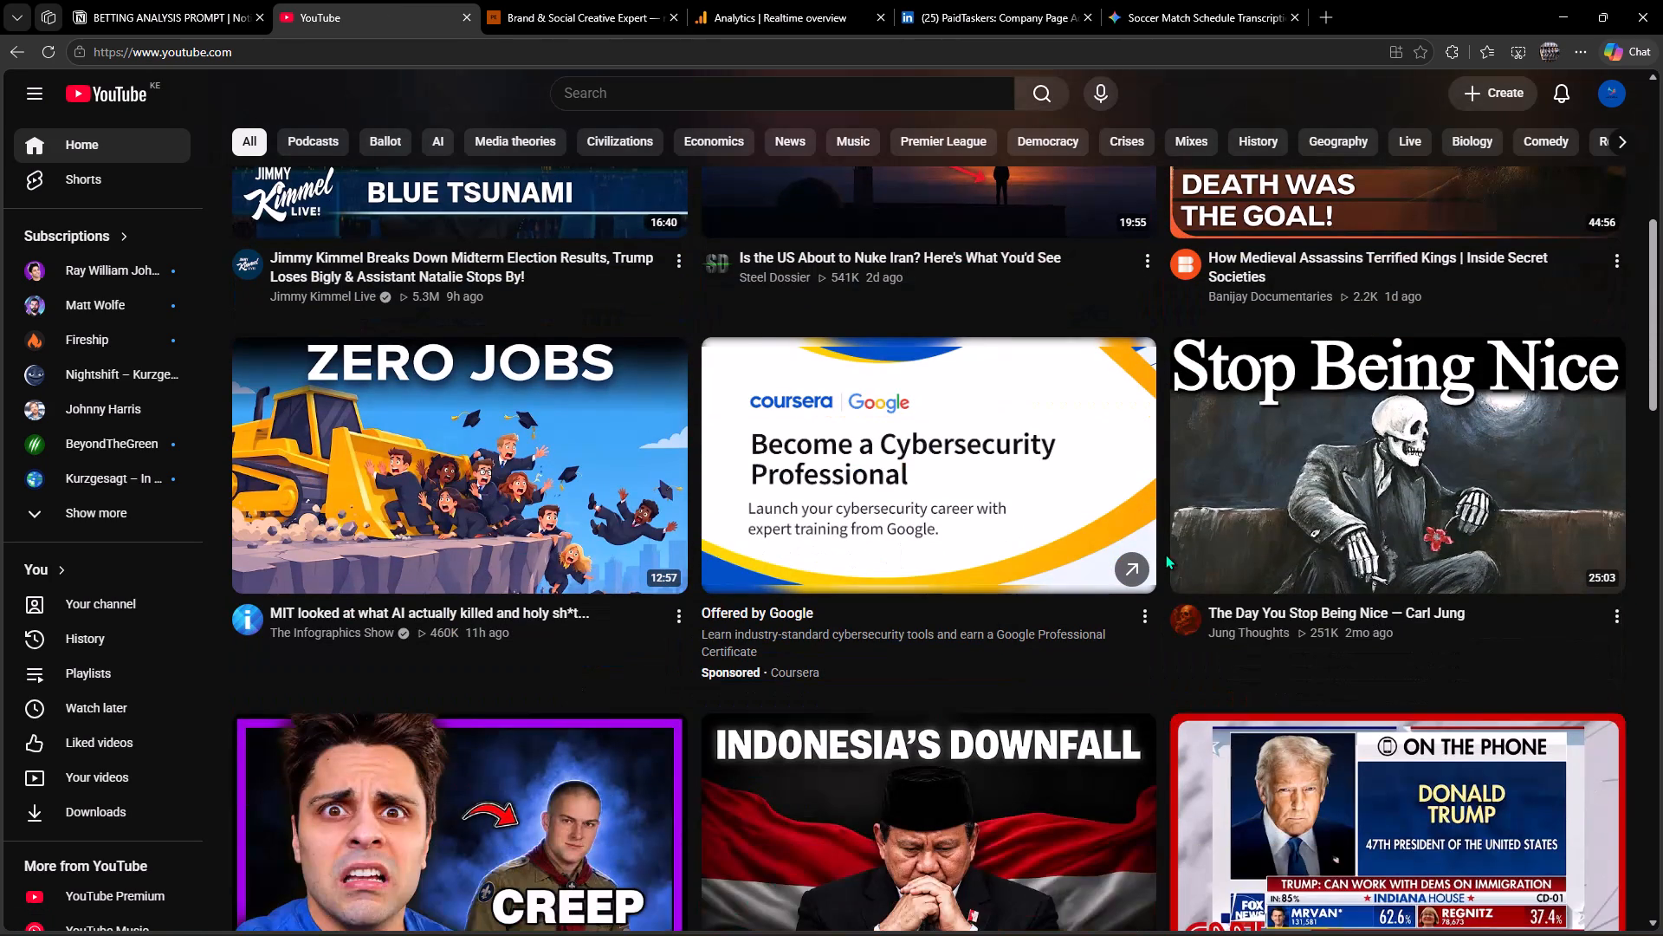
{"action": "scroll", "coordinate": [1165, 554], "scroll_direction": "down", "scroll_amount": 6}
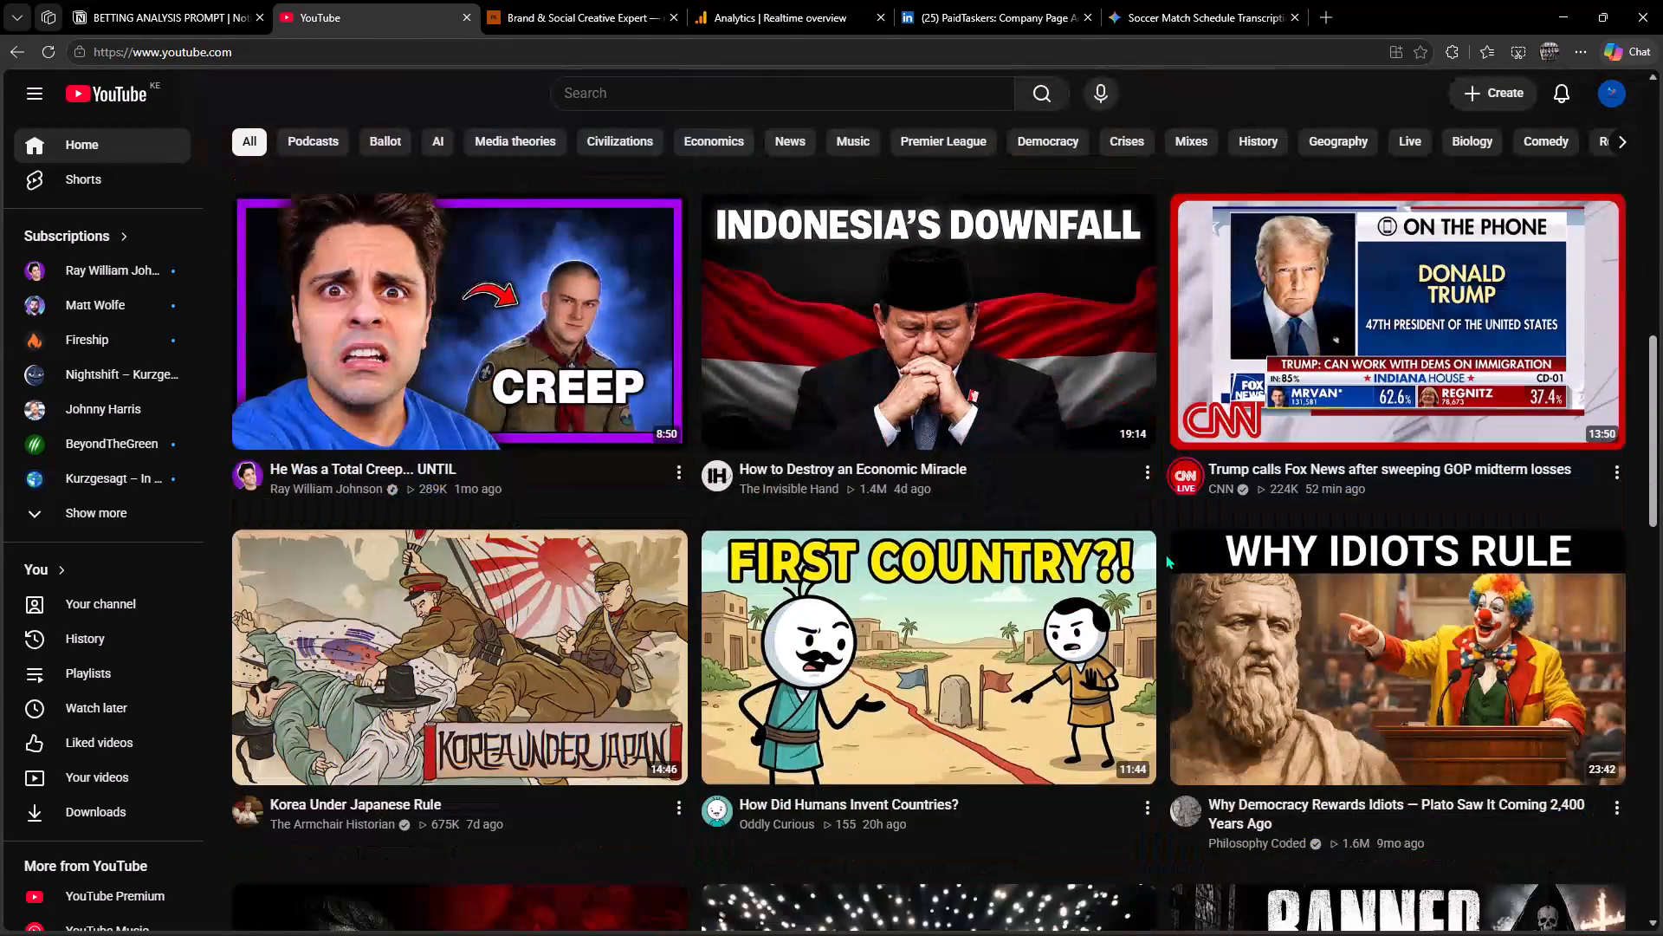
Switch to YouTube in Edge and browse the recommended videos on the home feed.
{"action": "scroll", "coordinate": [1165, 554], "scroll_direction": "down", "scroll_amount": 5}
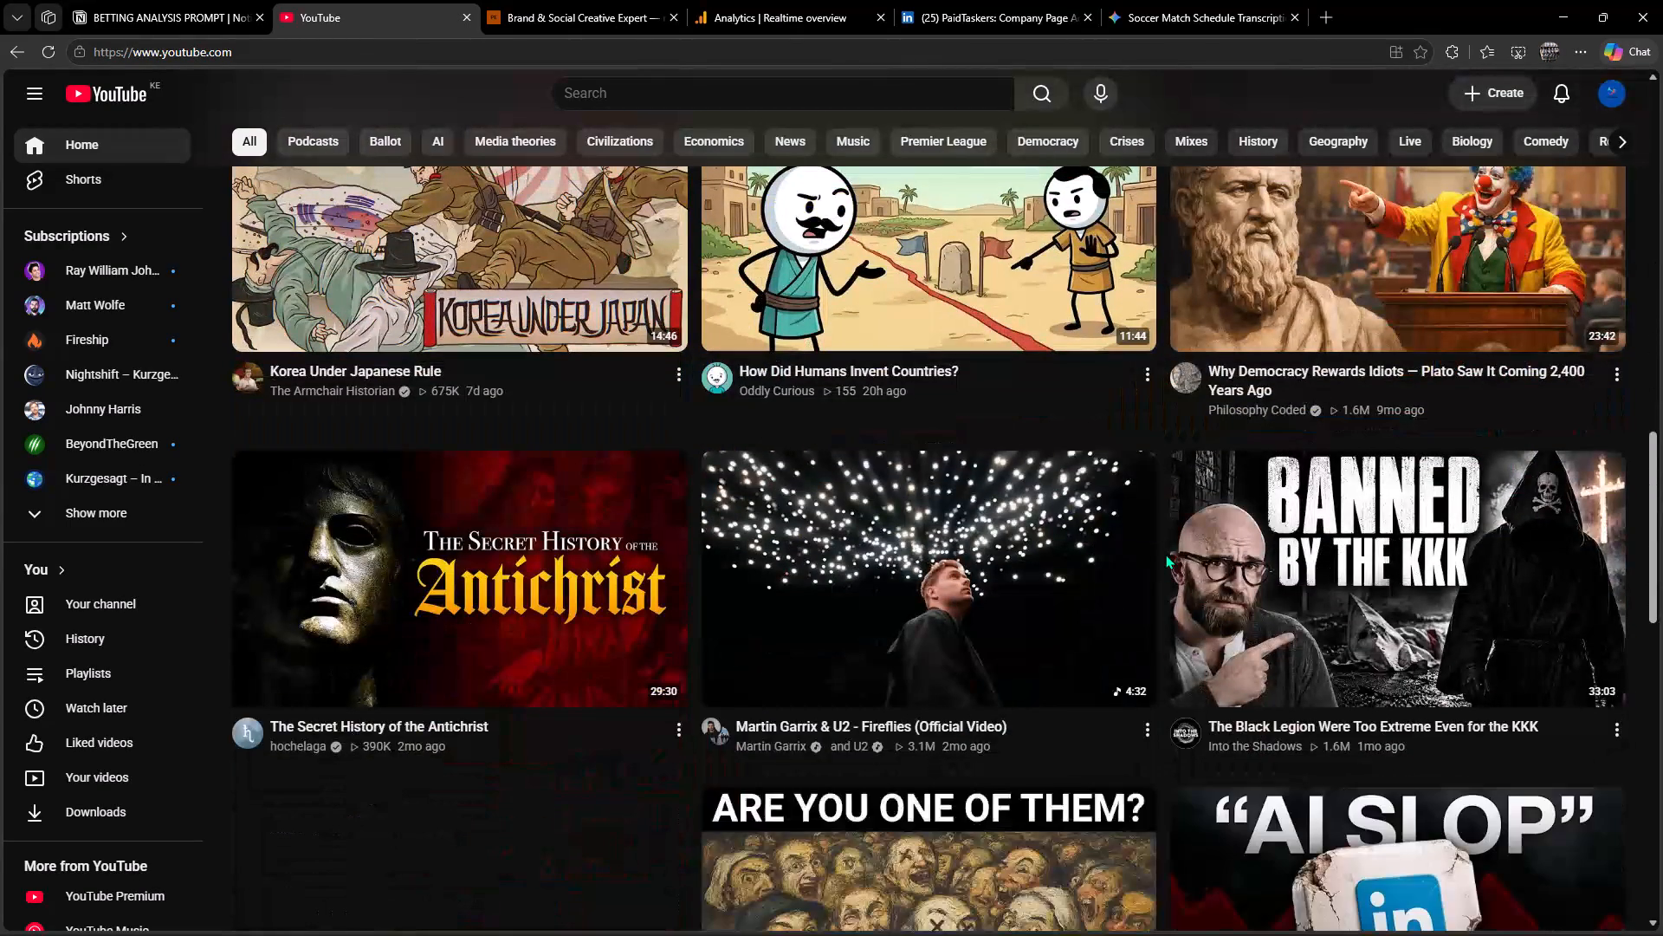
{"action": "scroll", "coordinate": [1165, 554], "scroll_direction": "down", "scroll_amount": 5}
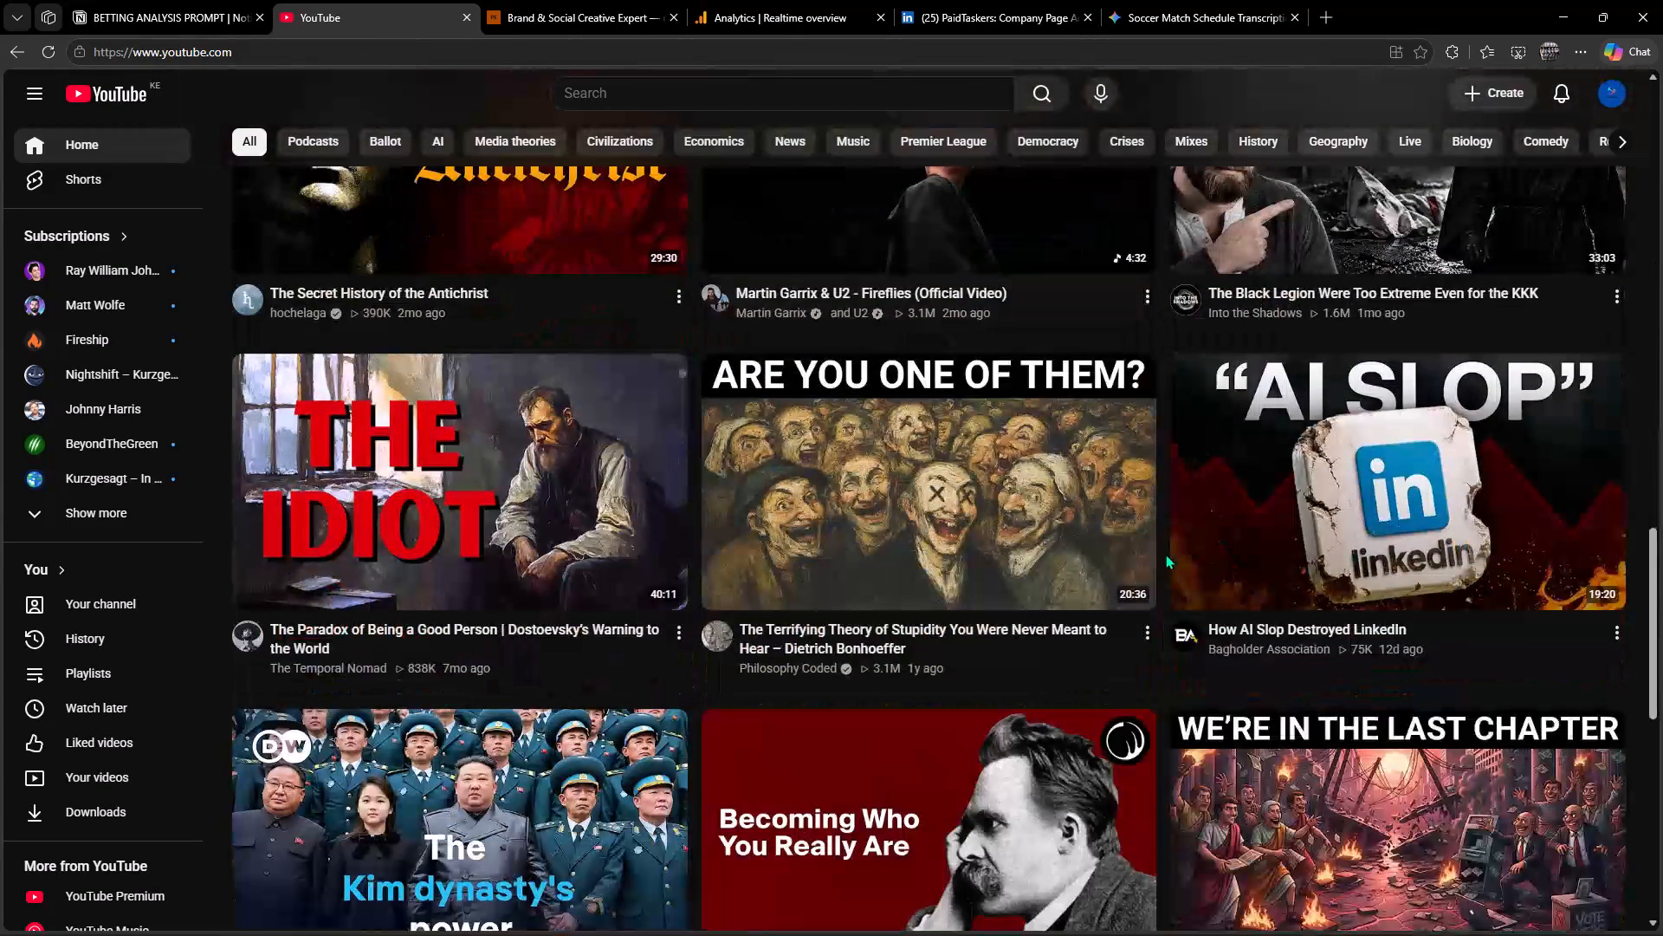
{"action": "scroll", "coordinate": [1165, 554], "scroll_direction": "down", "scroll_amount": 3}
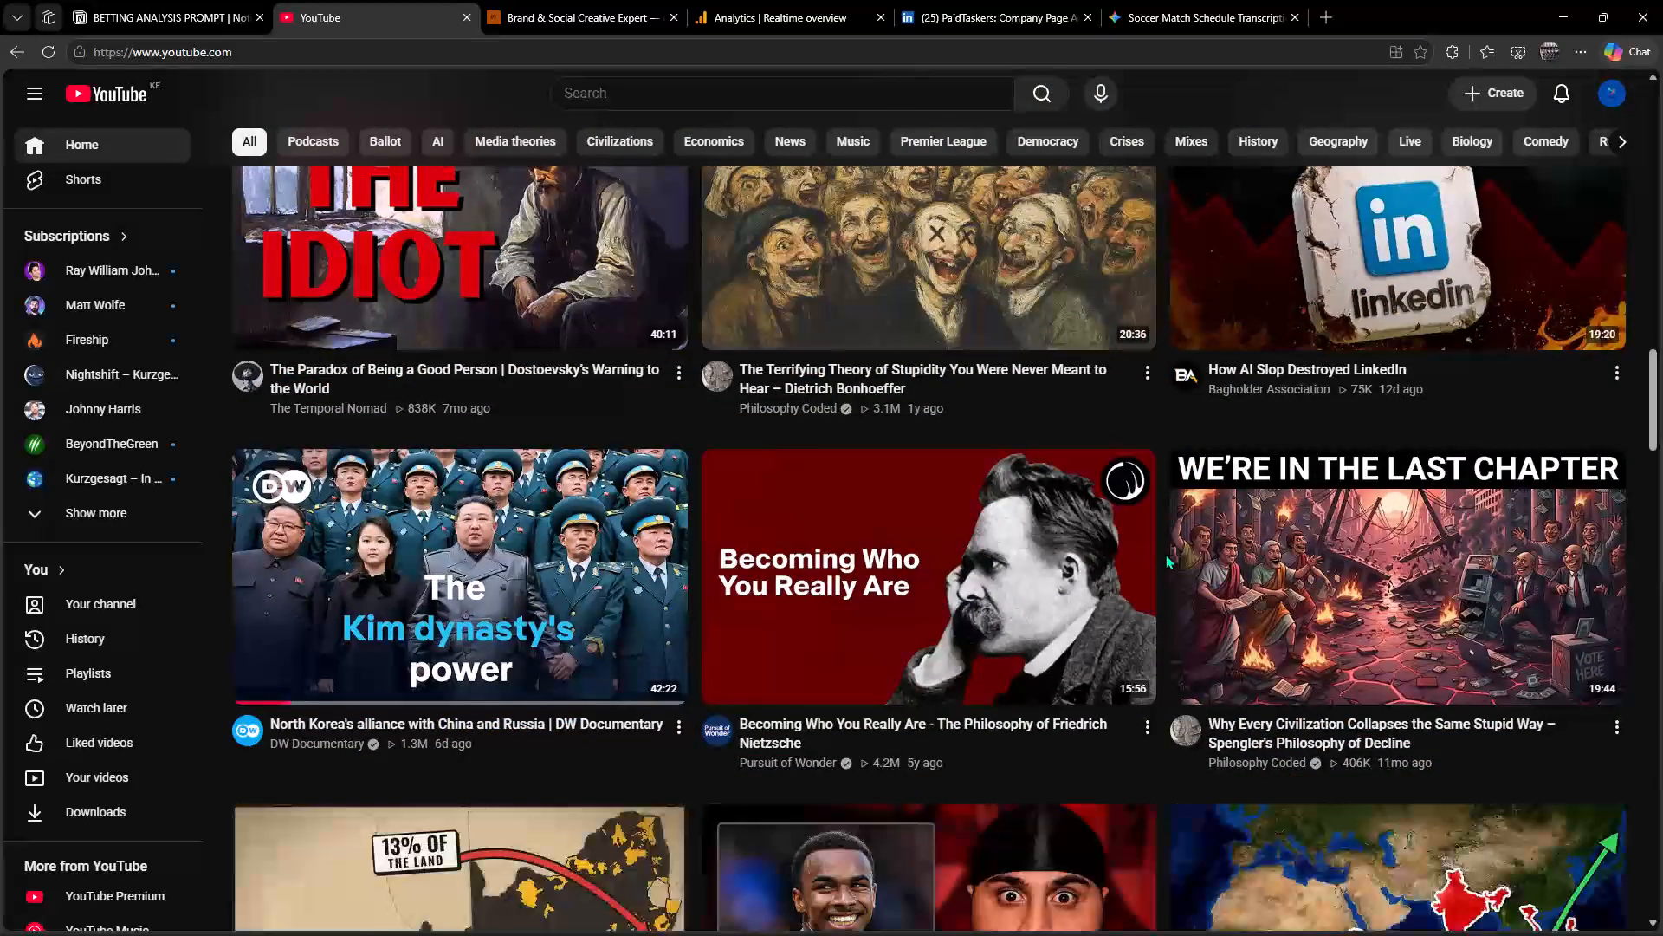
{"action": "scroll", "coordinate": [1165, 554], "scroll_direction": "up", "scroll_amount": 1}
{"action": "scroll", "coordinate": [1165, 554], "scroll_direction": "down", "scroll_amount": 4}
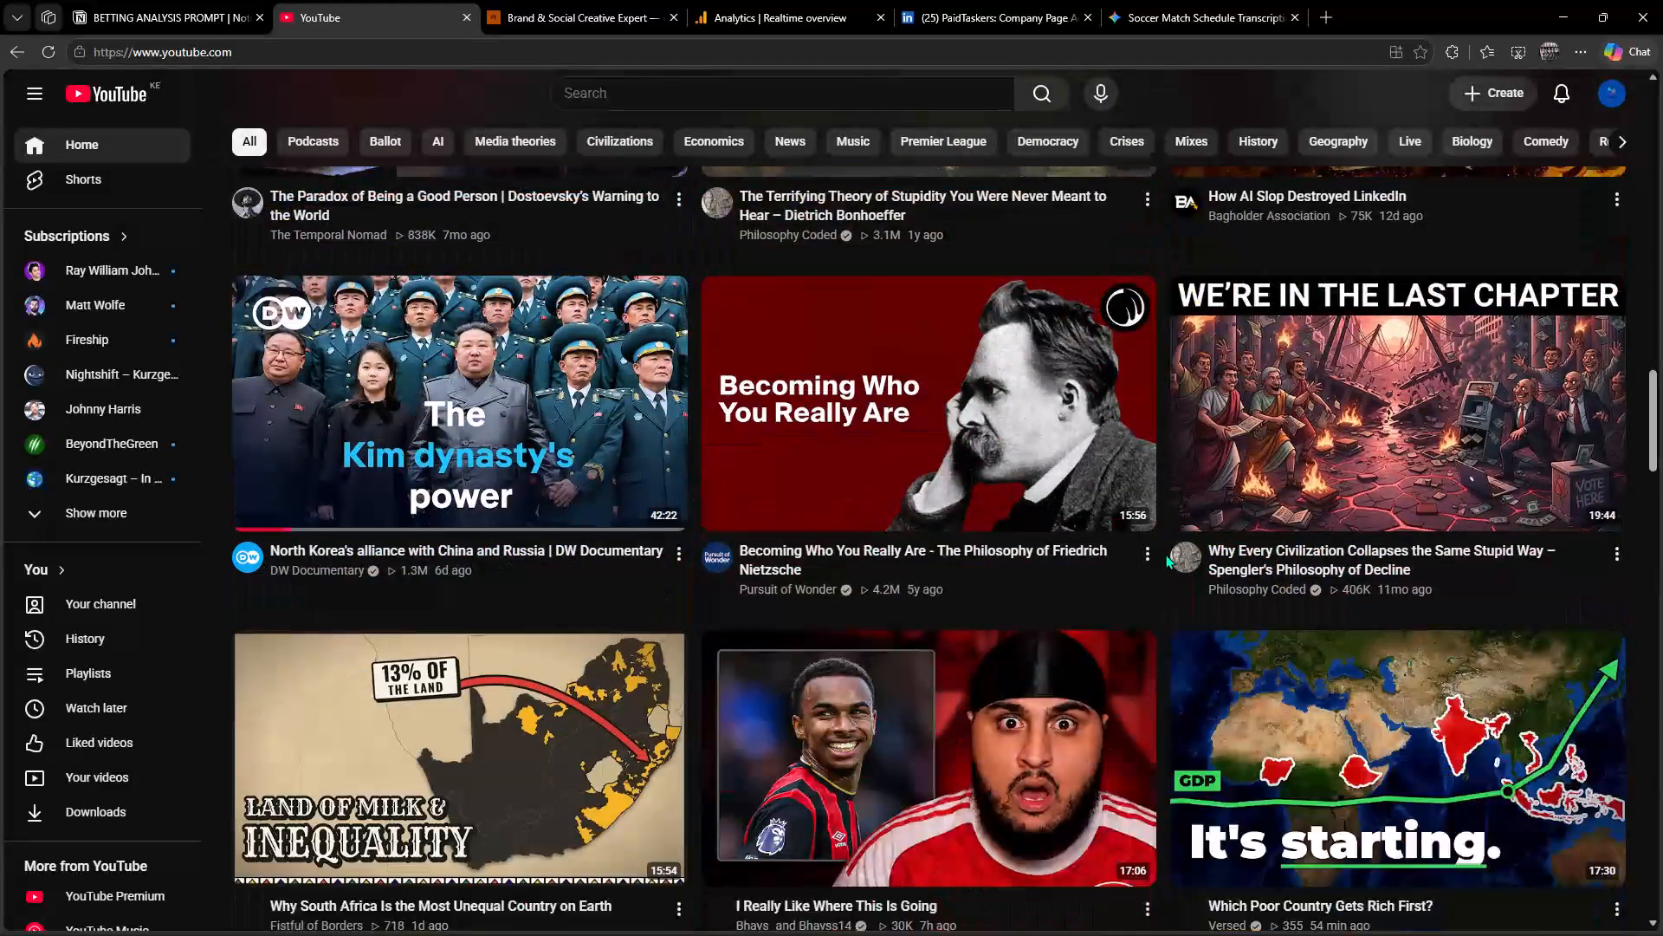
{"action": "scroll", "coordinate": [1165, 554], "scroll_direction": "down", "scroll_amount": 5}
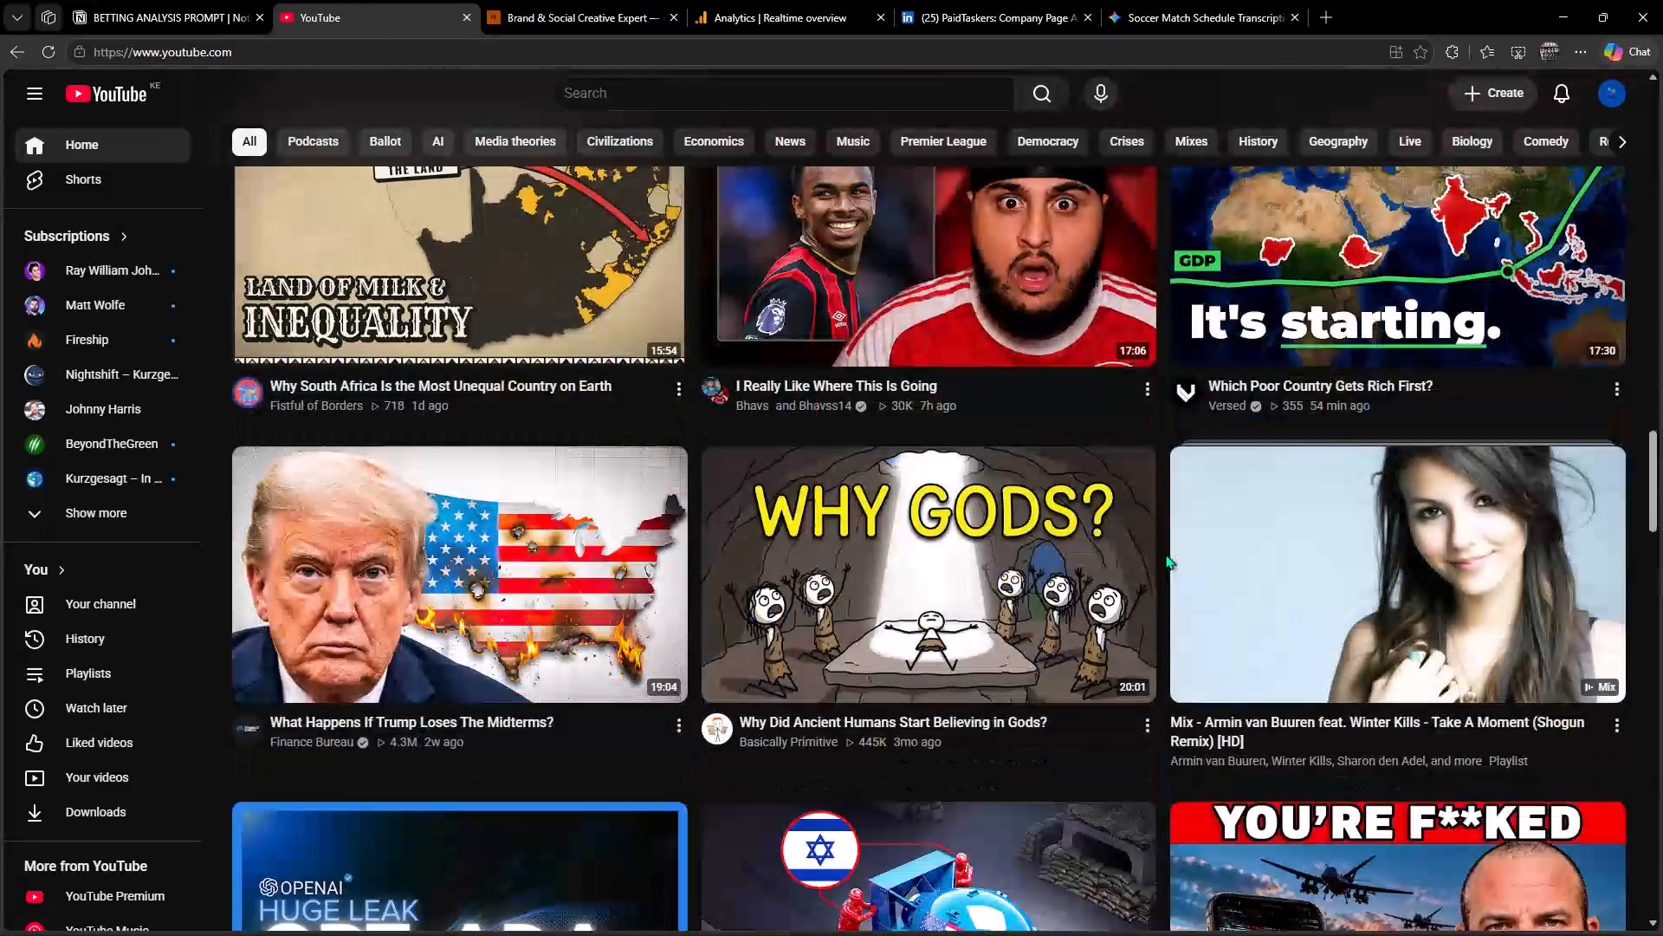
{"action": "scroll", "coordinate": [1165, 554], "scroll_direction": "up", "scroll_amount": 1}
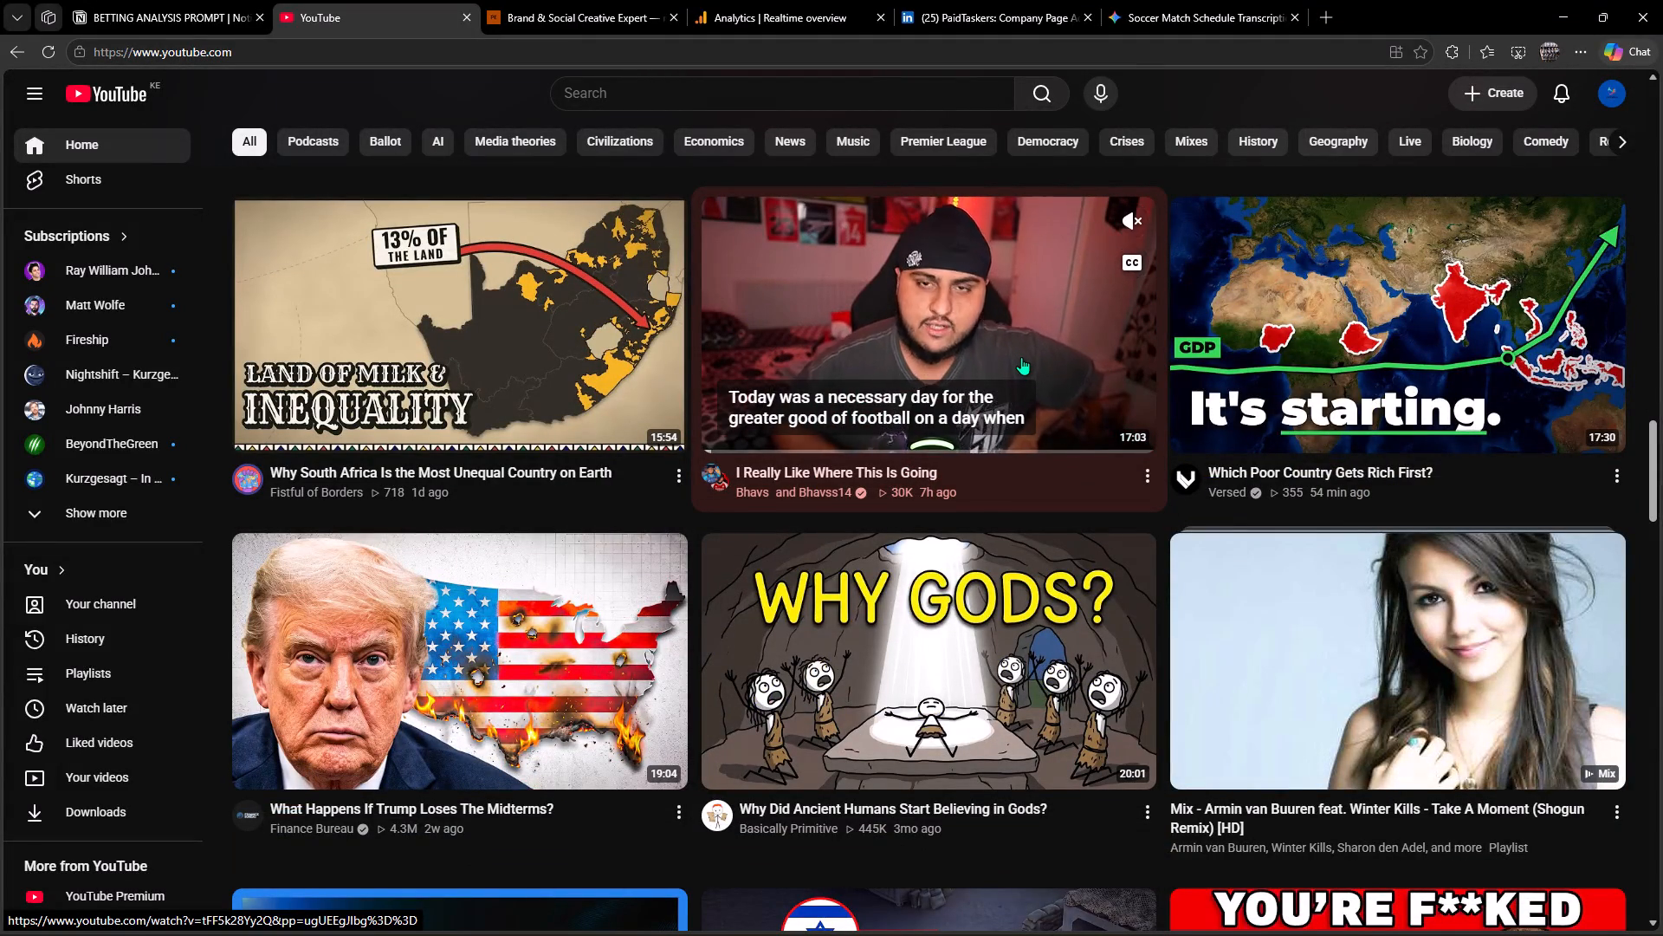
{"action": "scroll", "coordinate": [1021, 357], "scroll_direction": "down", "scroll_amount": 5}
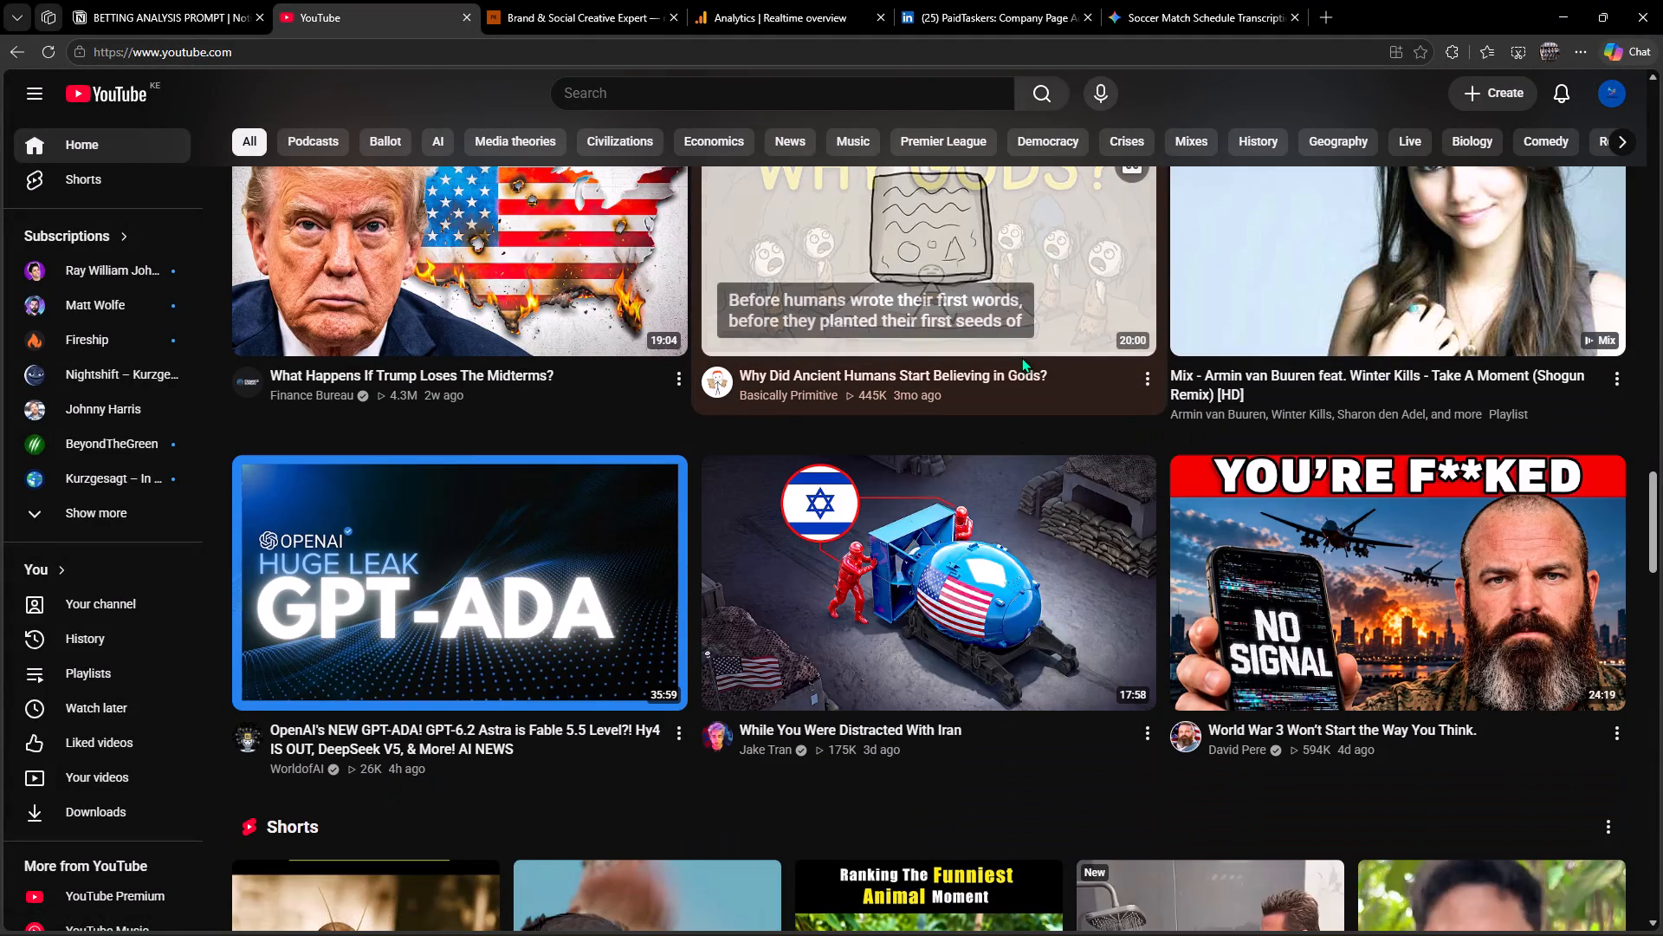
{"action": "scroll", "coordinate": [1021, 357], "scroll_direction": "up", "scroll_amount": 1}
{"action": "scroll", "coordinate": [1220, 441], "scroll_direction": "down", "scroll_amount": 6}
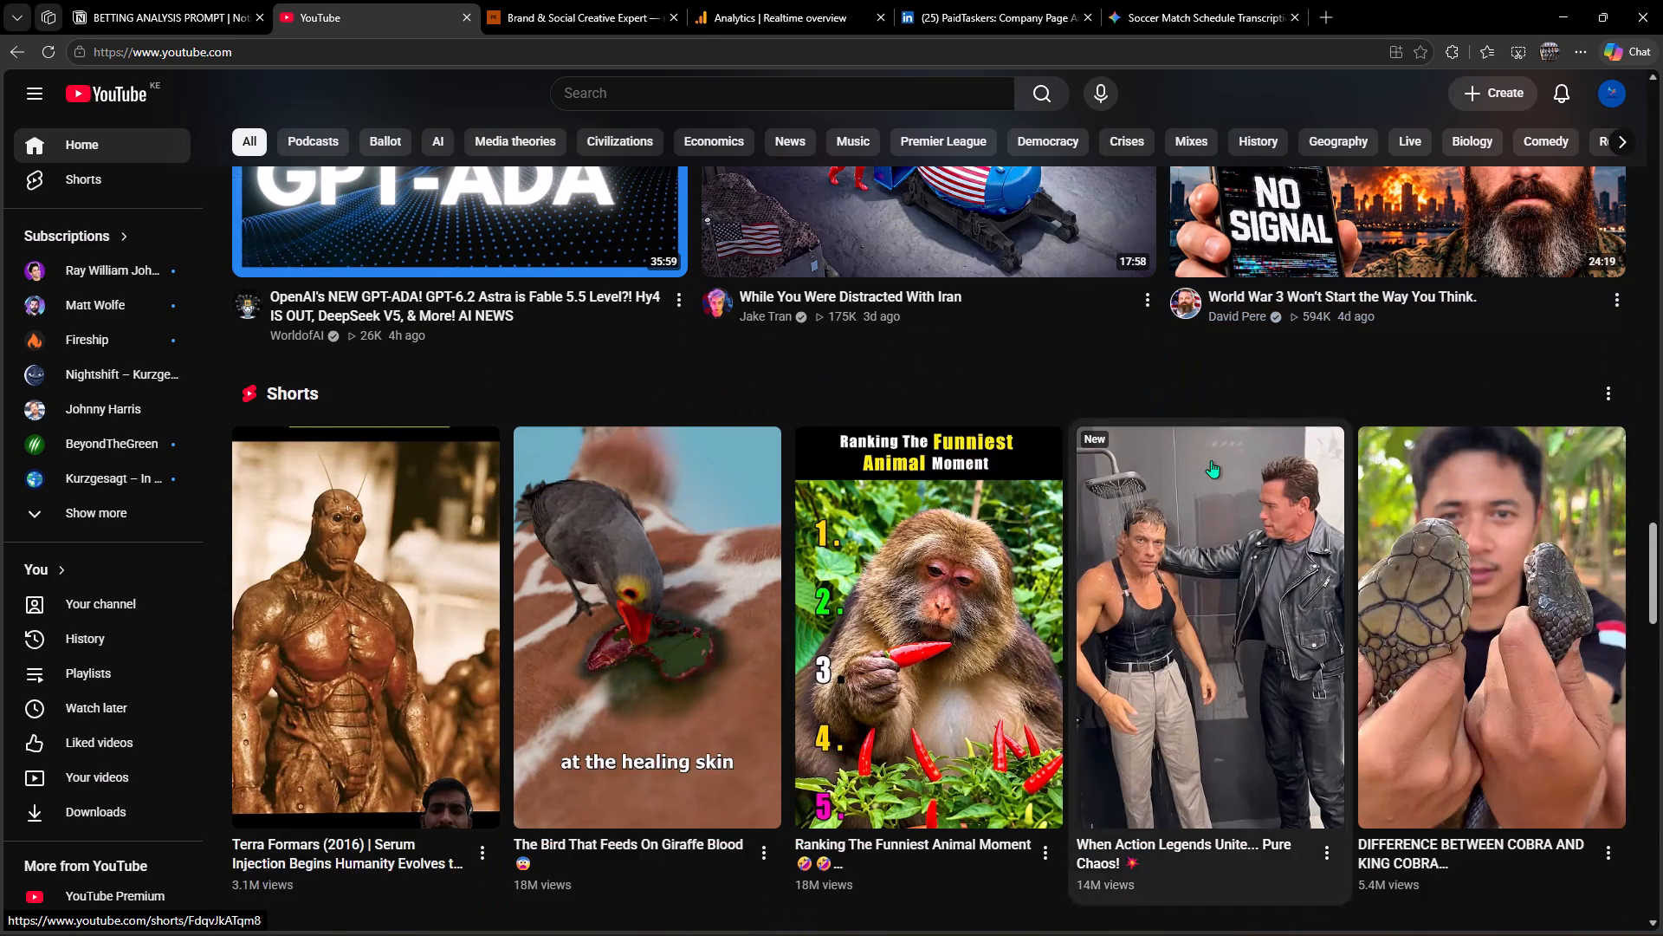
{"action": "scroll", "coordinate": [1211, 460], "scroll_direction": "up", "scroll_amount": 1}
{"action": "scroll", "coordinate": [1114, 483], "scroll_direction": "down", "scroll_amount": 12}
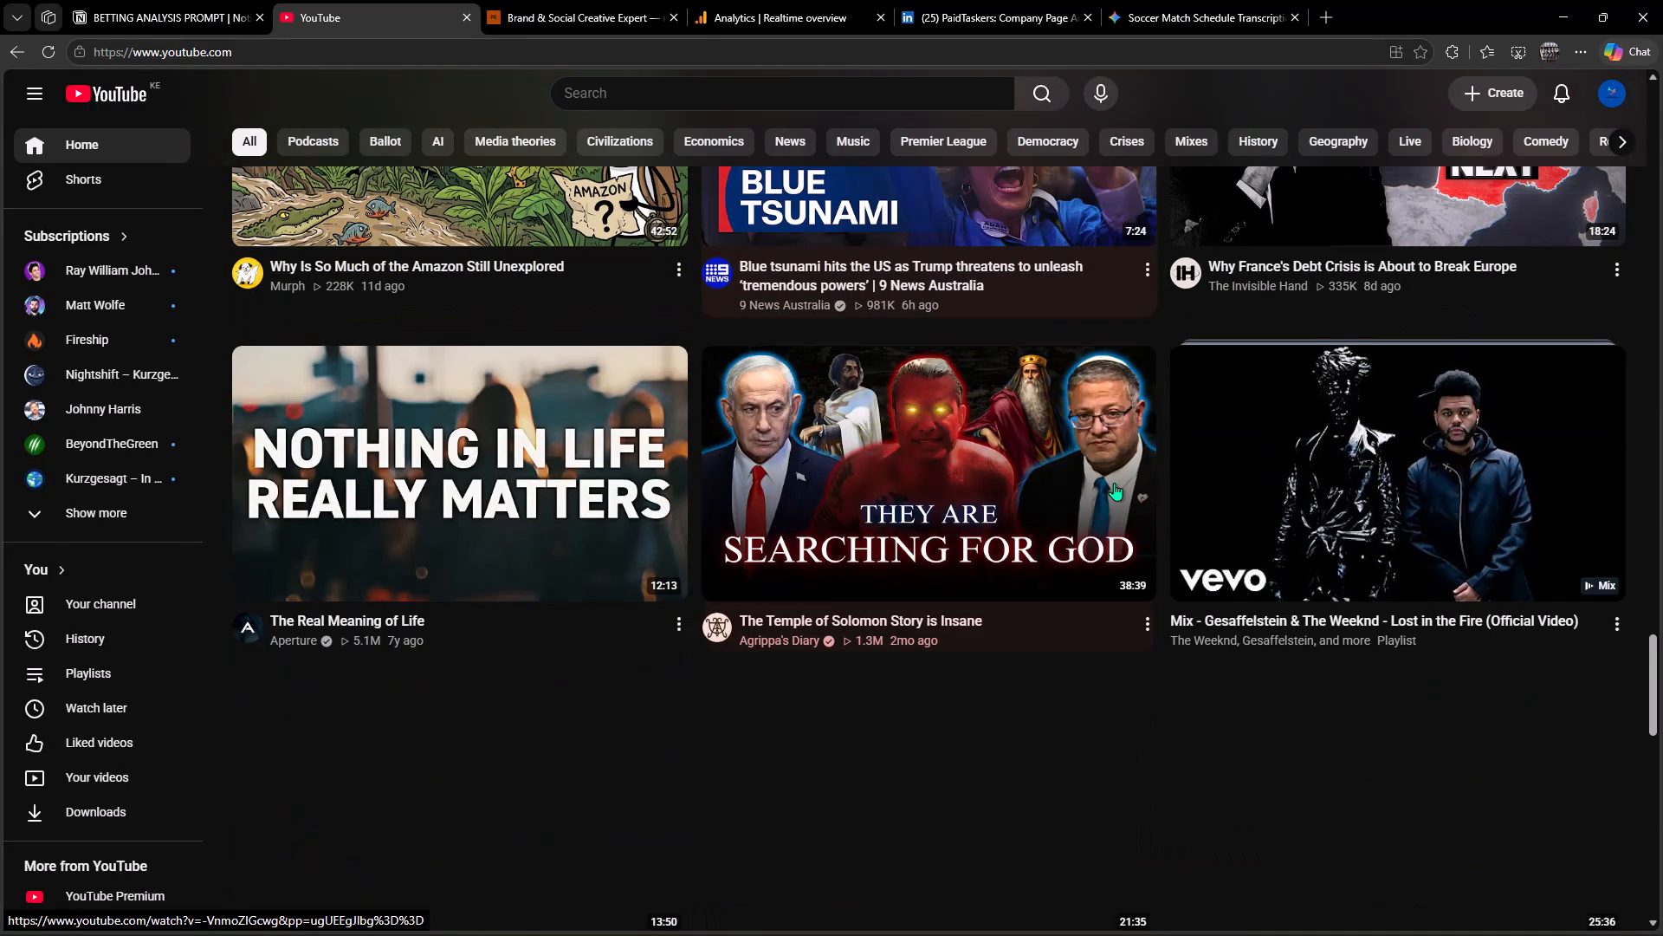
{"action": "scroll", "coordinate": [1114, 483], "scroll_direction": "down", "scroll_amount": 5}
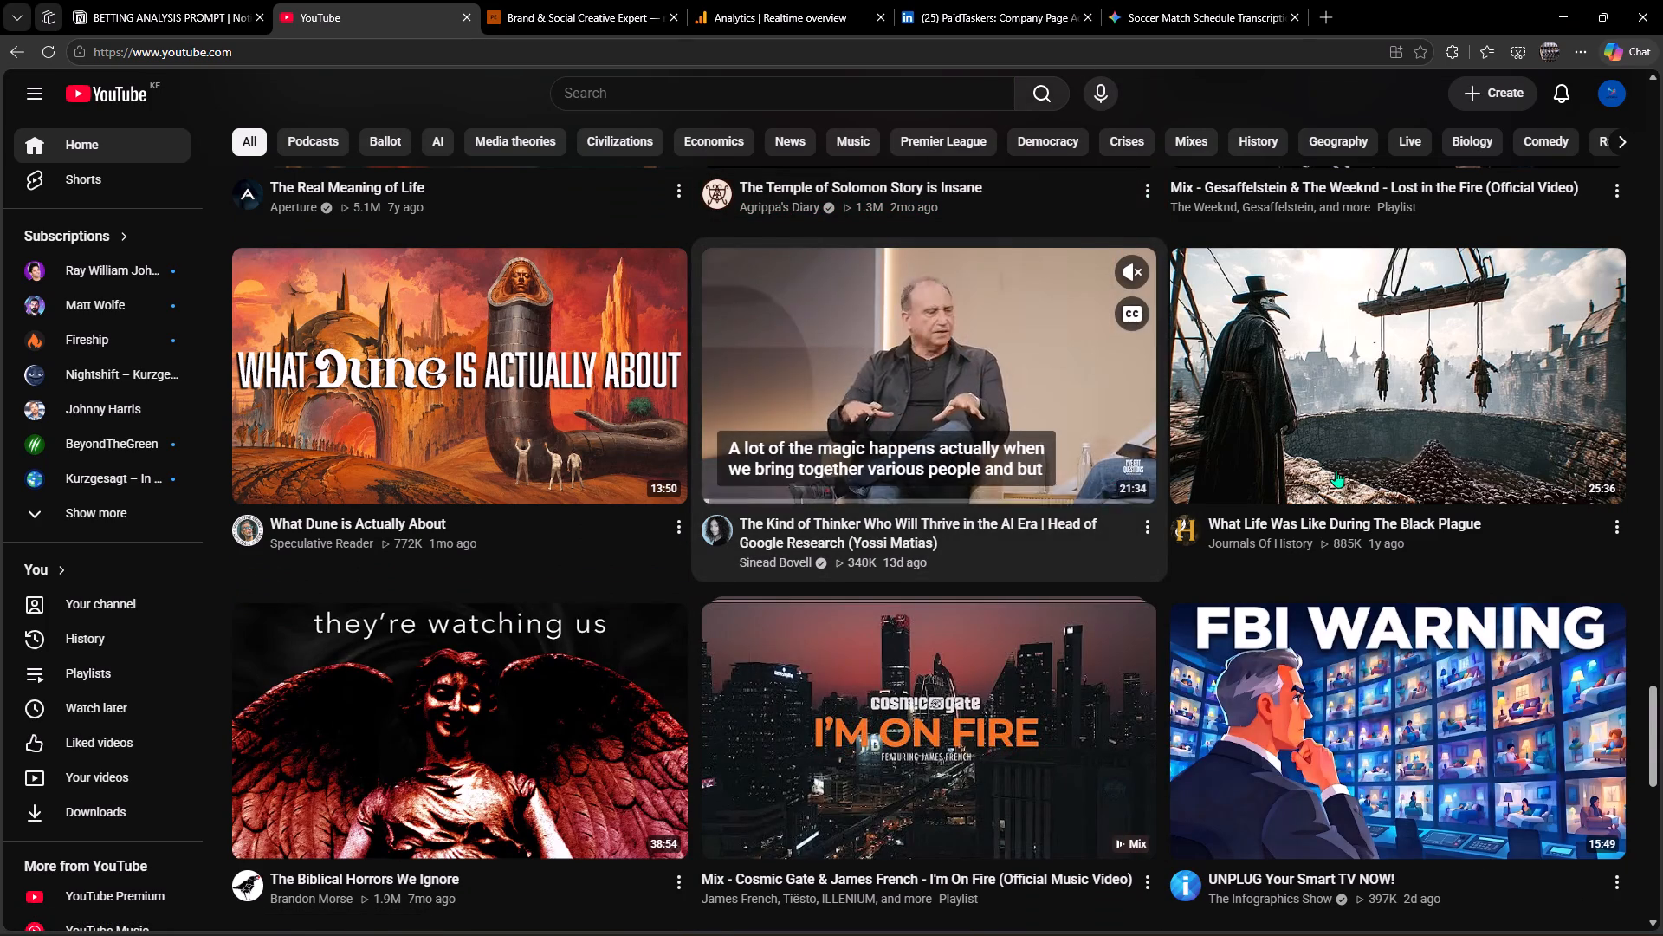
{"action": "left_click_drag", "start_coordinate": [1662, 724], "coordinate": [1662, 715]}
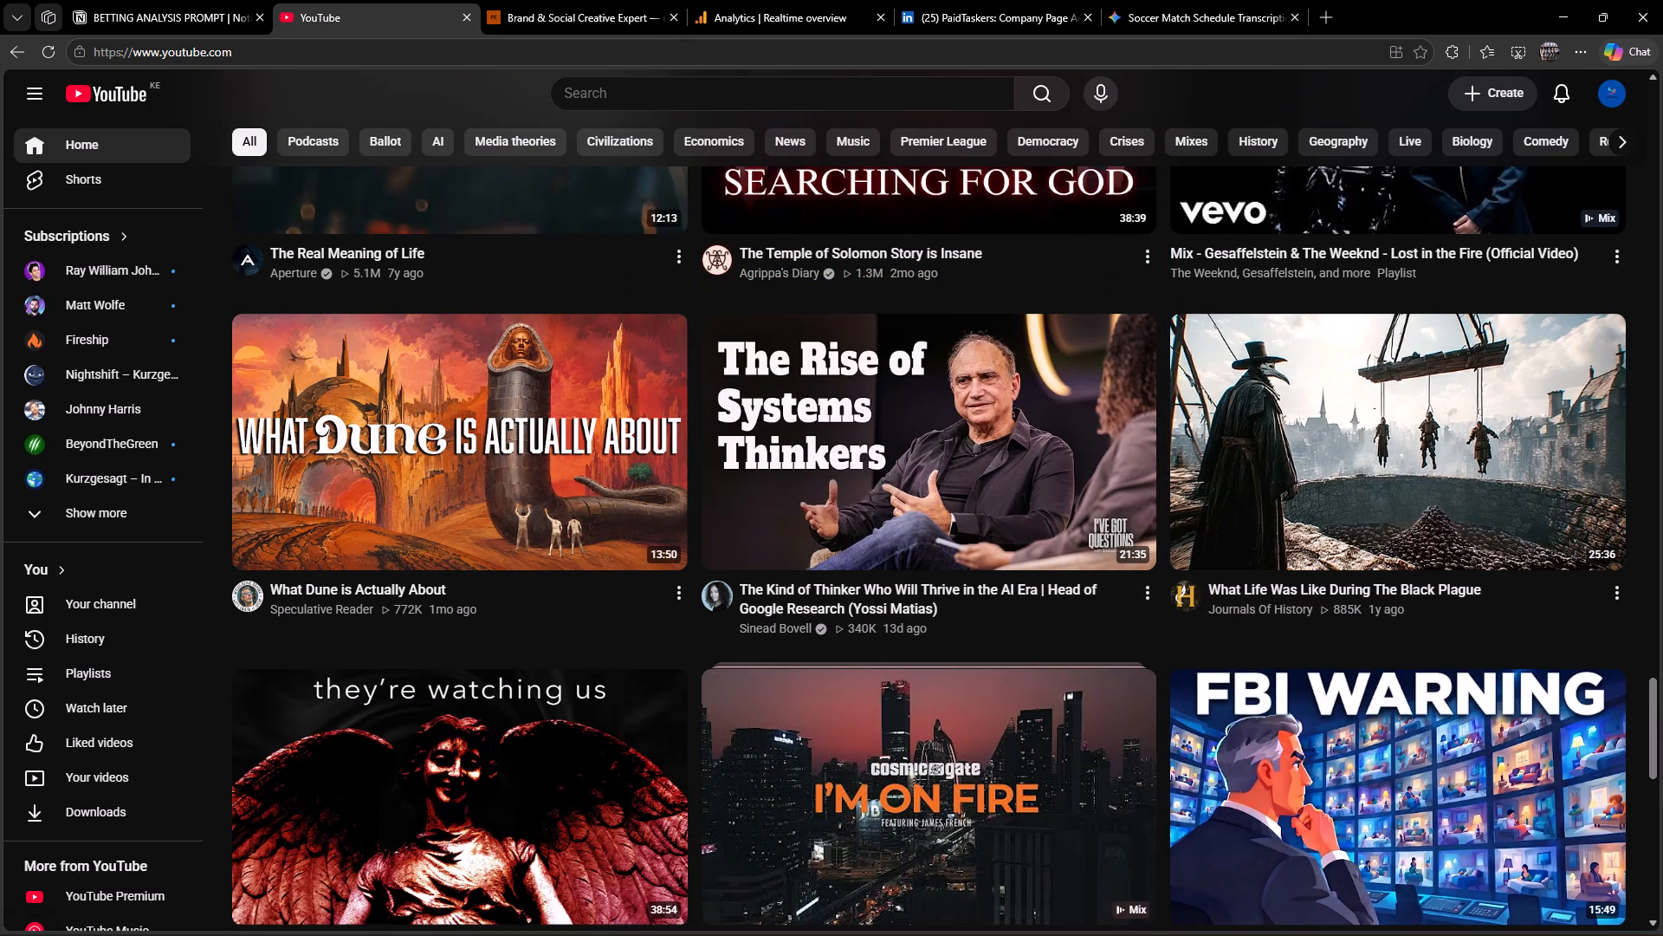
{"action": "left_click_drag", "start_coordinate": [1662, 715], "coordinate": [1662, 736]}
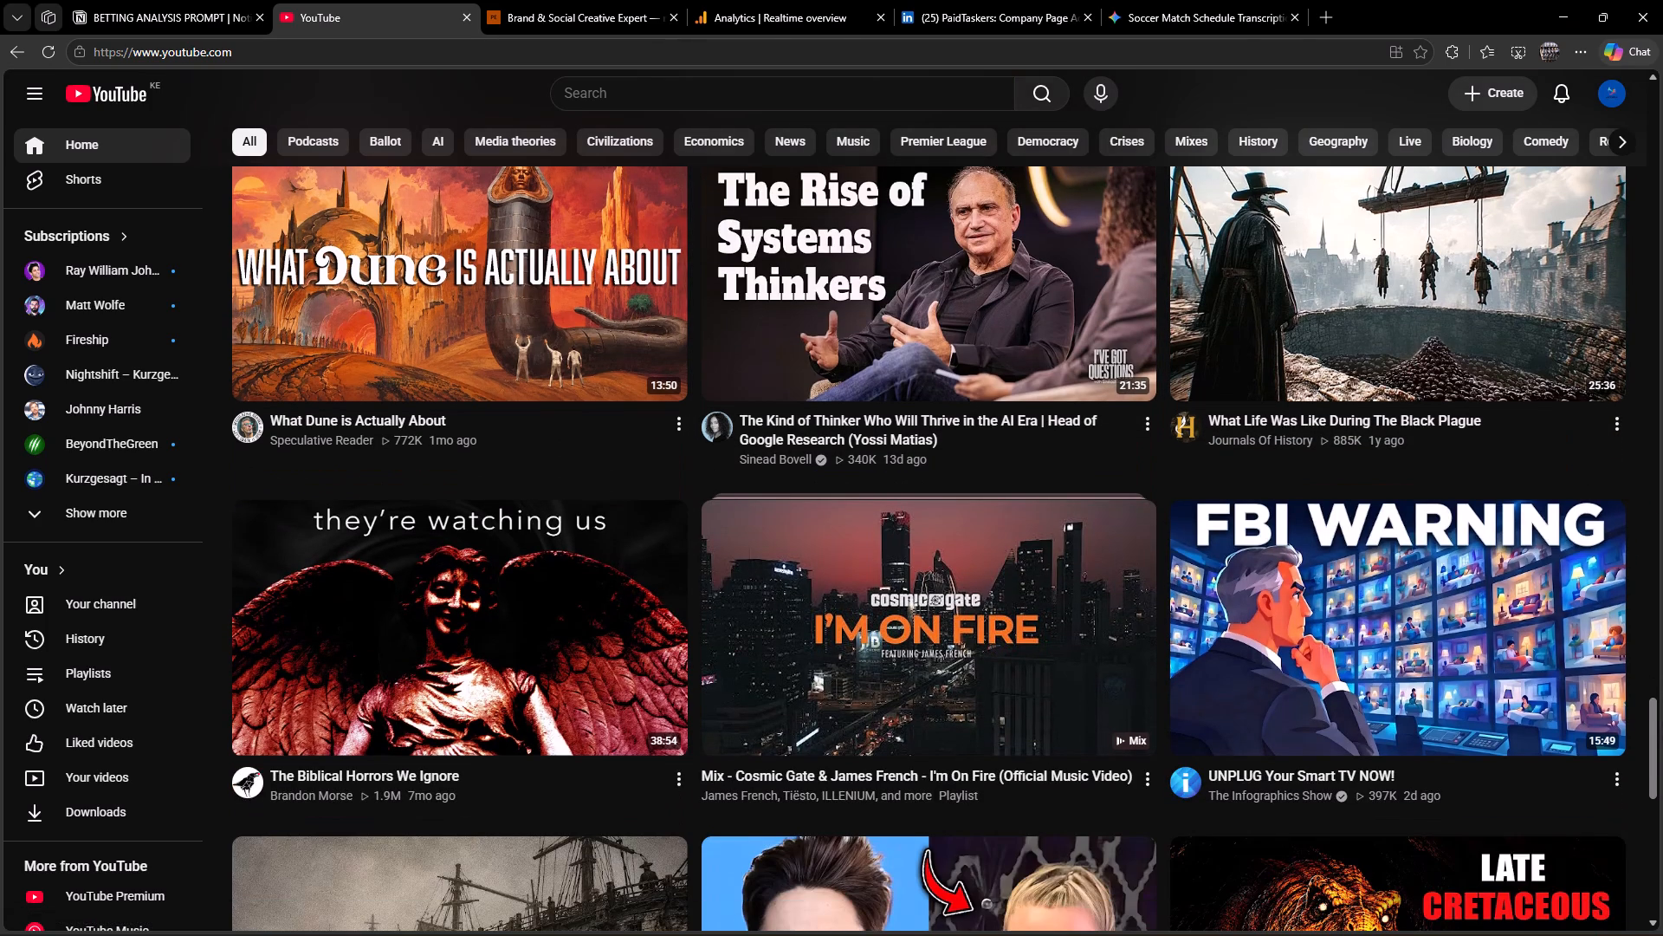
Play The Infographics Show's video "MIT looked at what AI actually killed" from near the top of the home feed, skipping its ad.
{"action": "left_click_drag", "start_coordinate": [1662, 736], "coordinate": [1662, 71]}
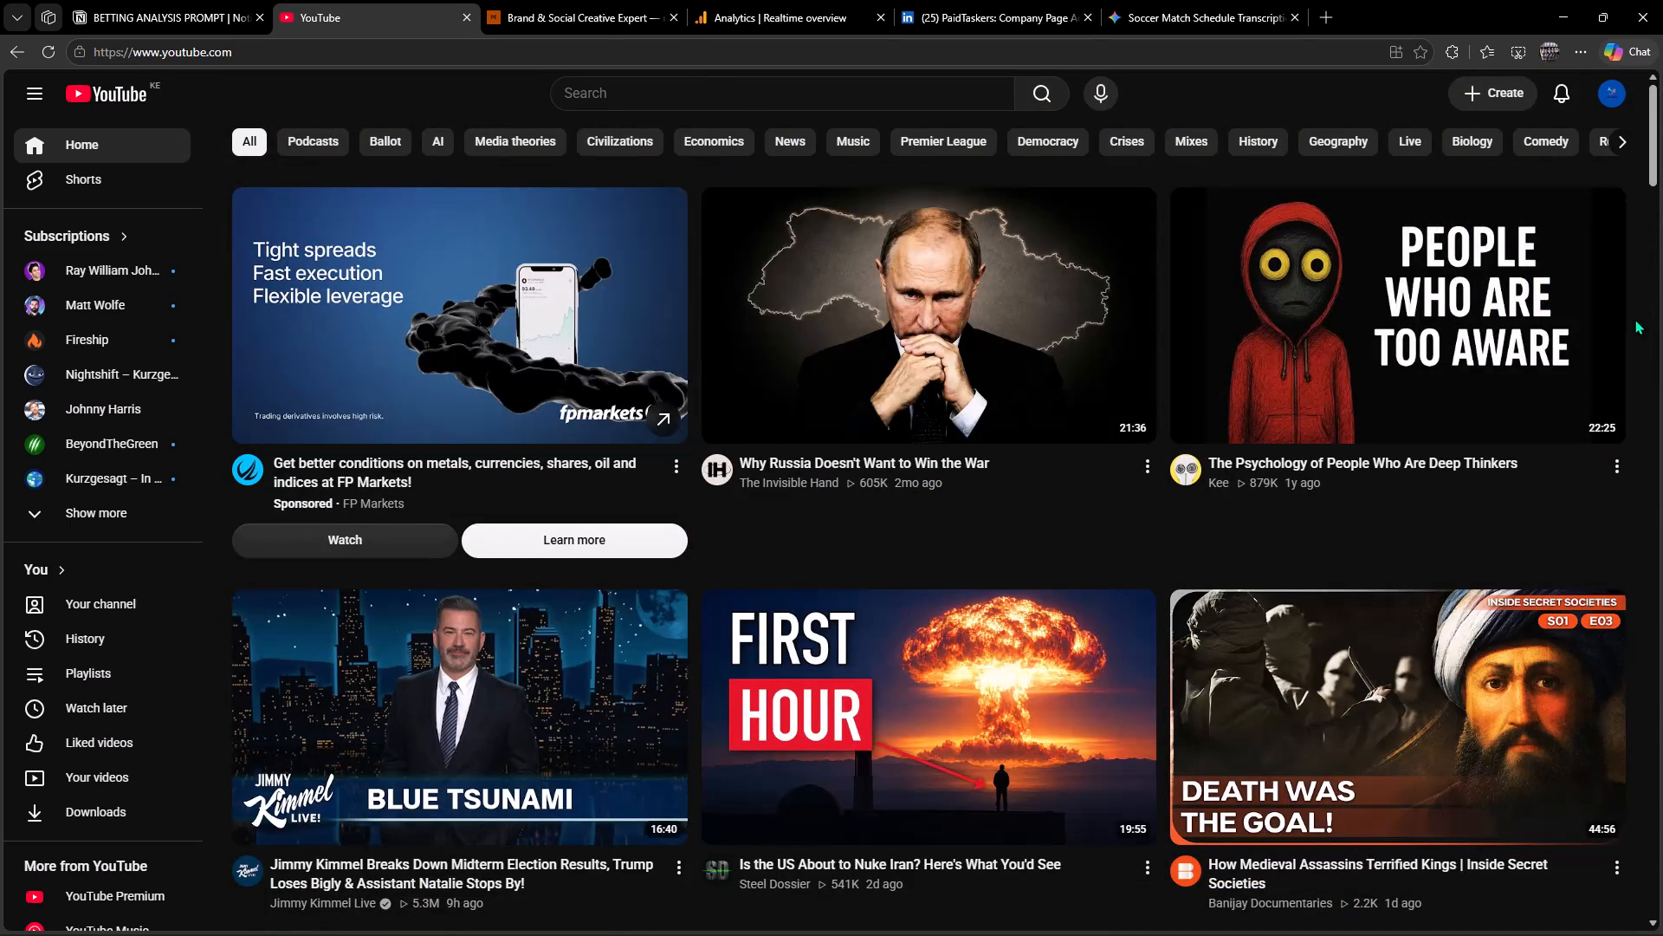
{"action": "scroll", "coordinate": [1634, 319], "scroll_direction": "down", "scroll_amount": 4}
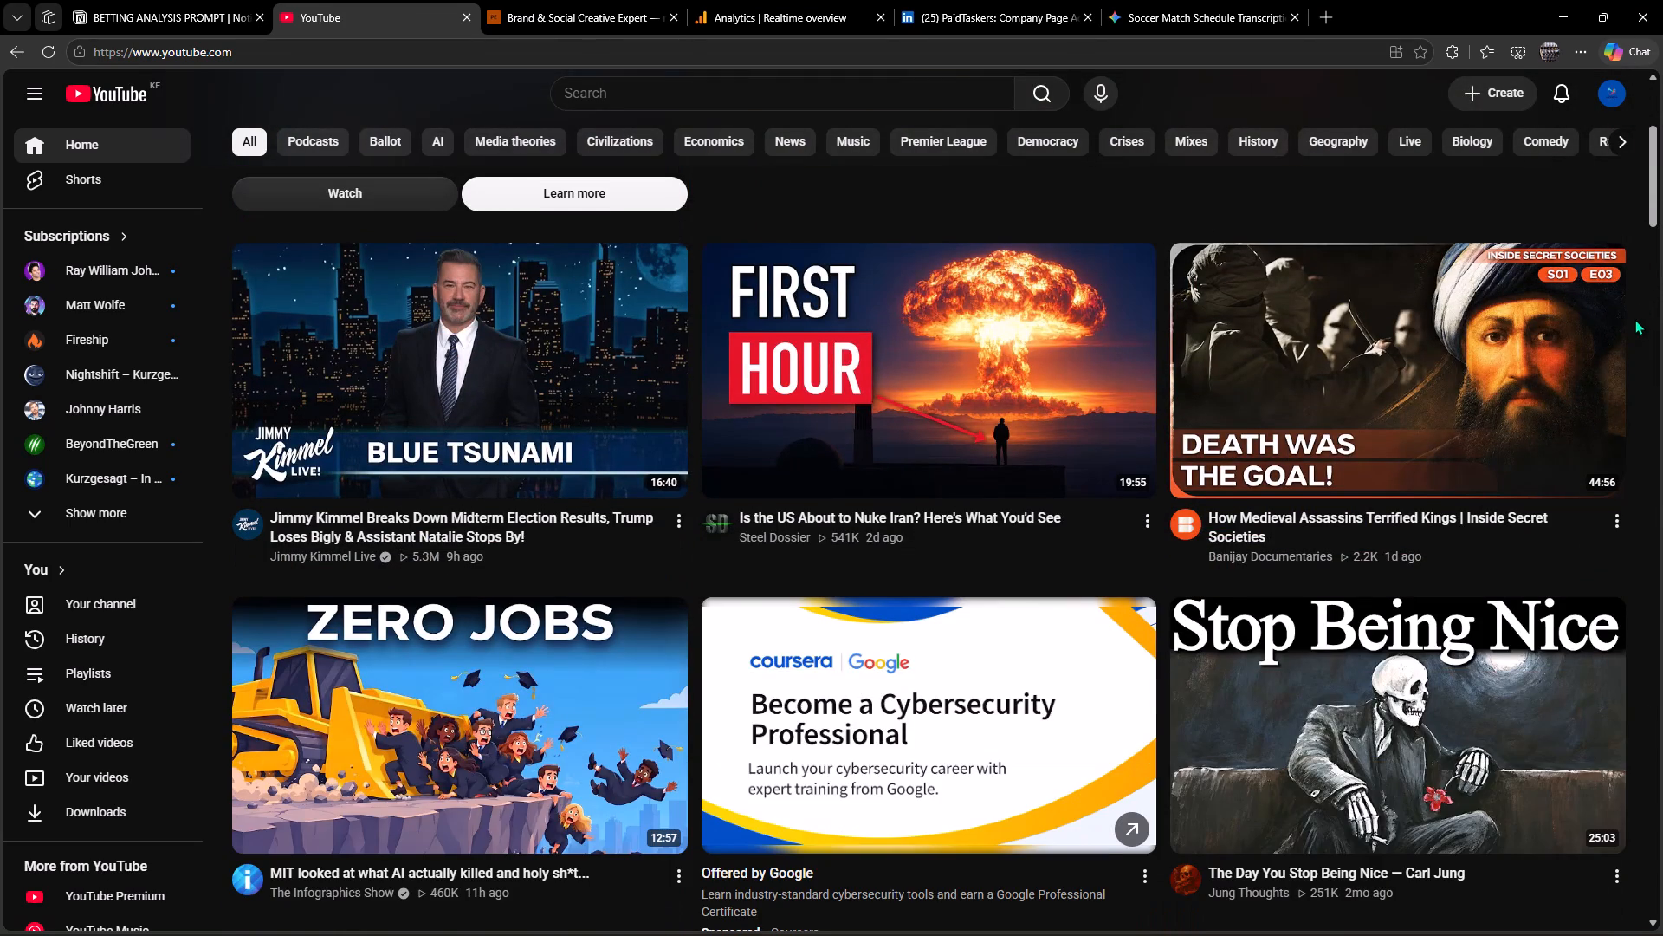
{"action": "scroll", "coordinate": [1634, 319], "scroll_direction": "down", "scroll_amount": 4}
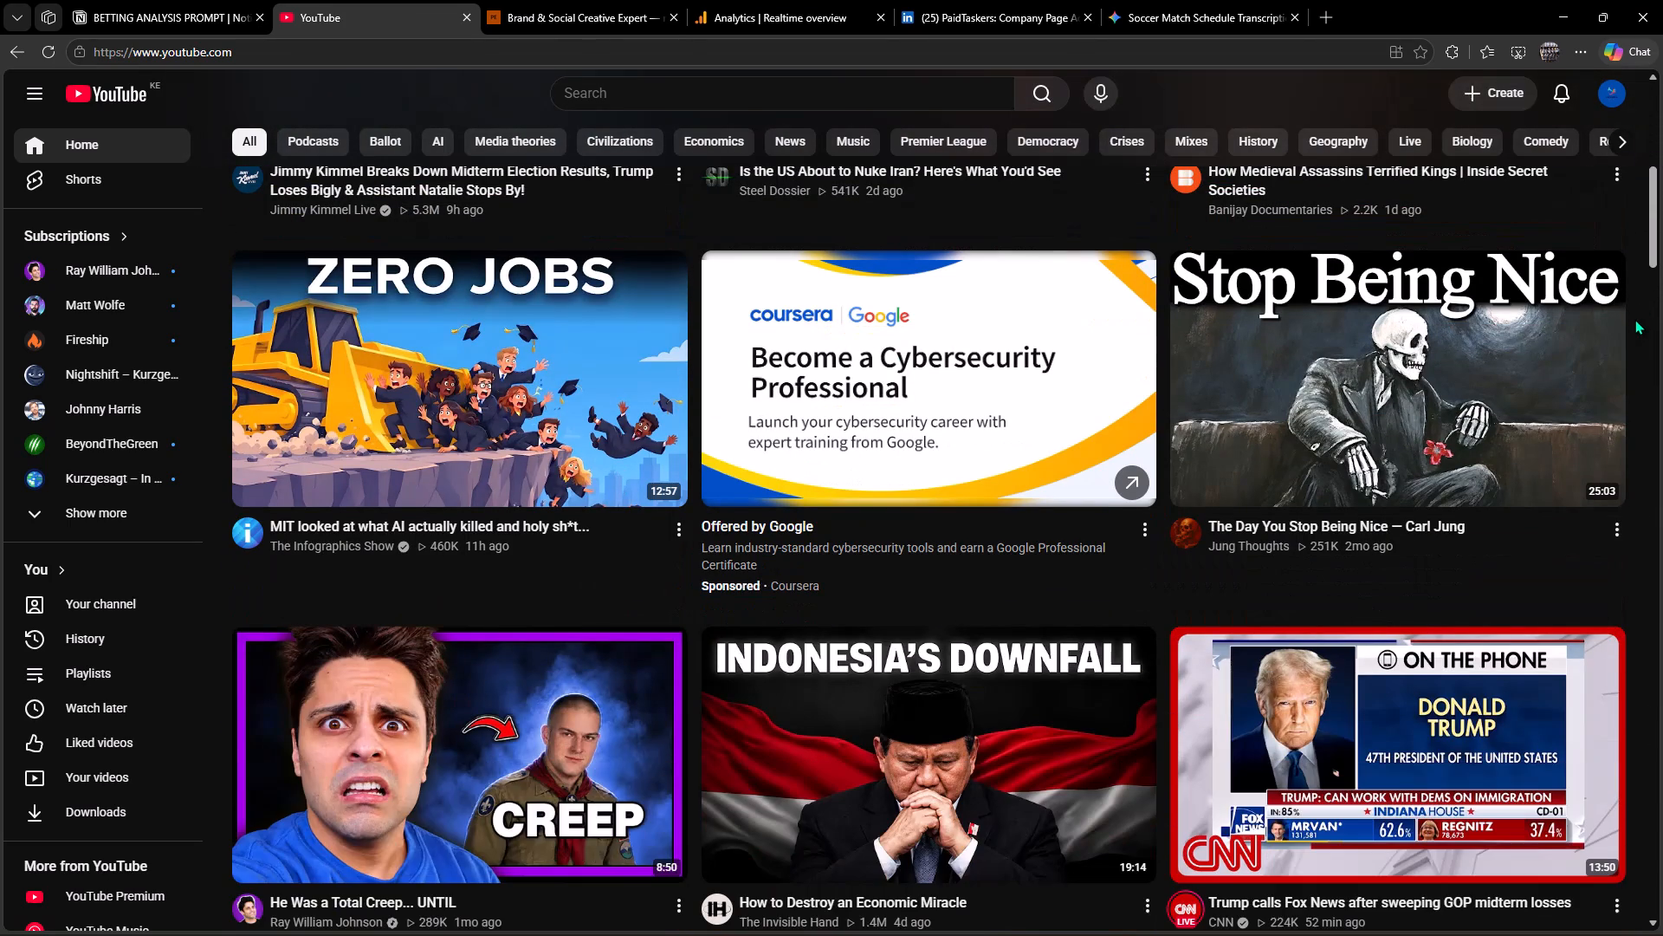
{"action": "left_click", "coordinate": [501, 320]}
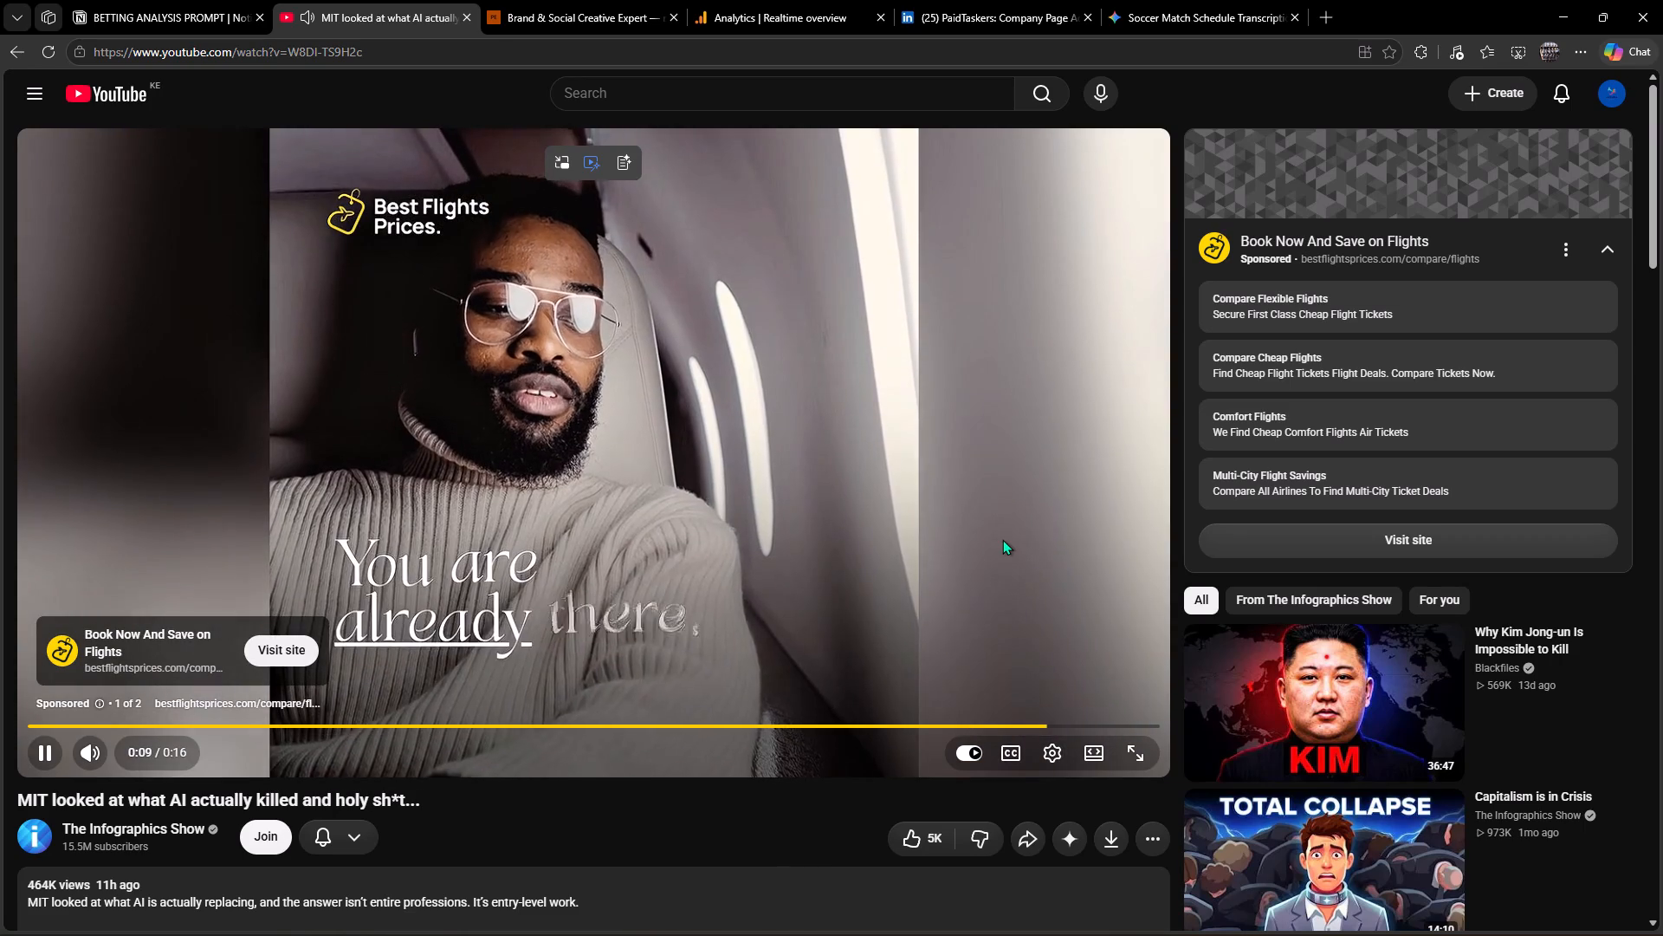
{"action": "left_click", "coordinate": [1127, 705]}
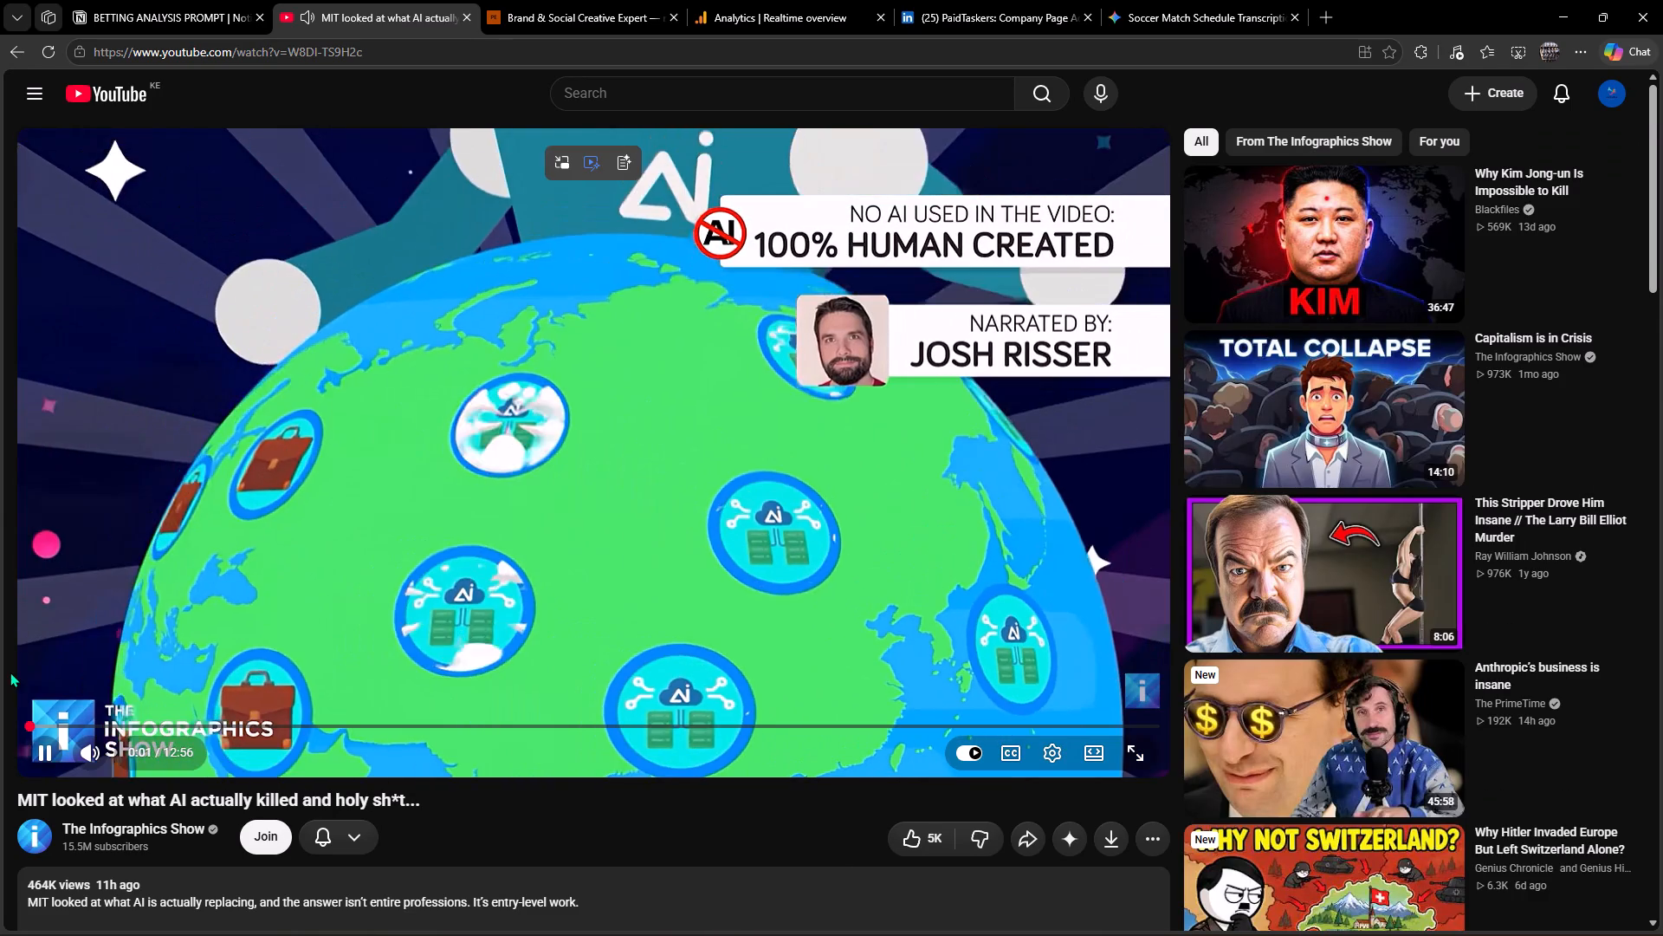
{"action": "left_click", "coordinate": [119, 747]}
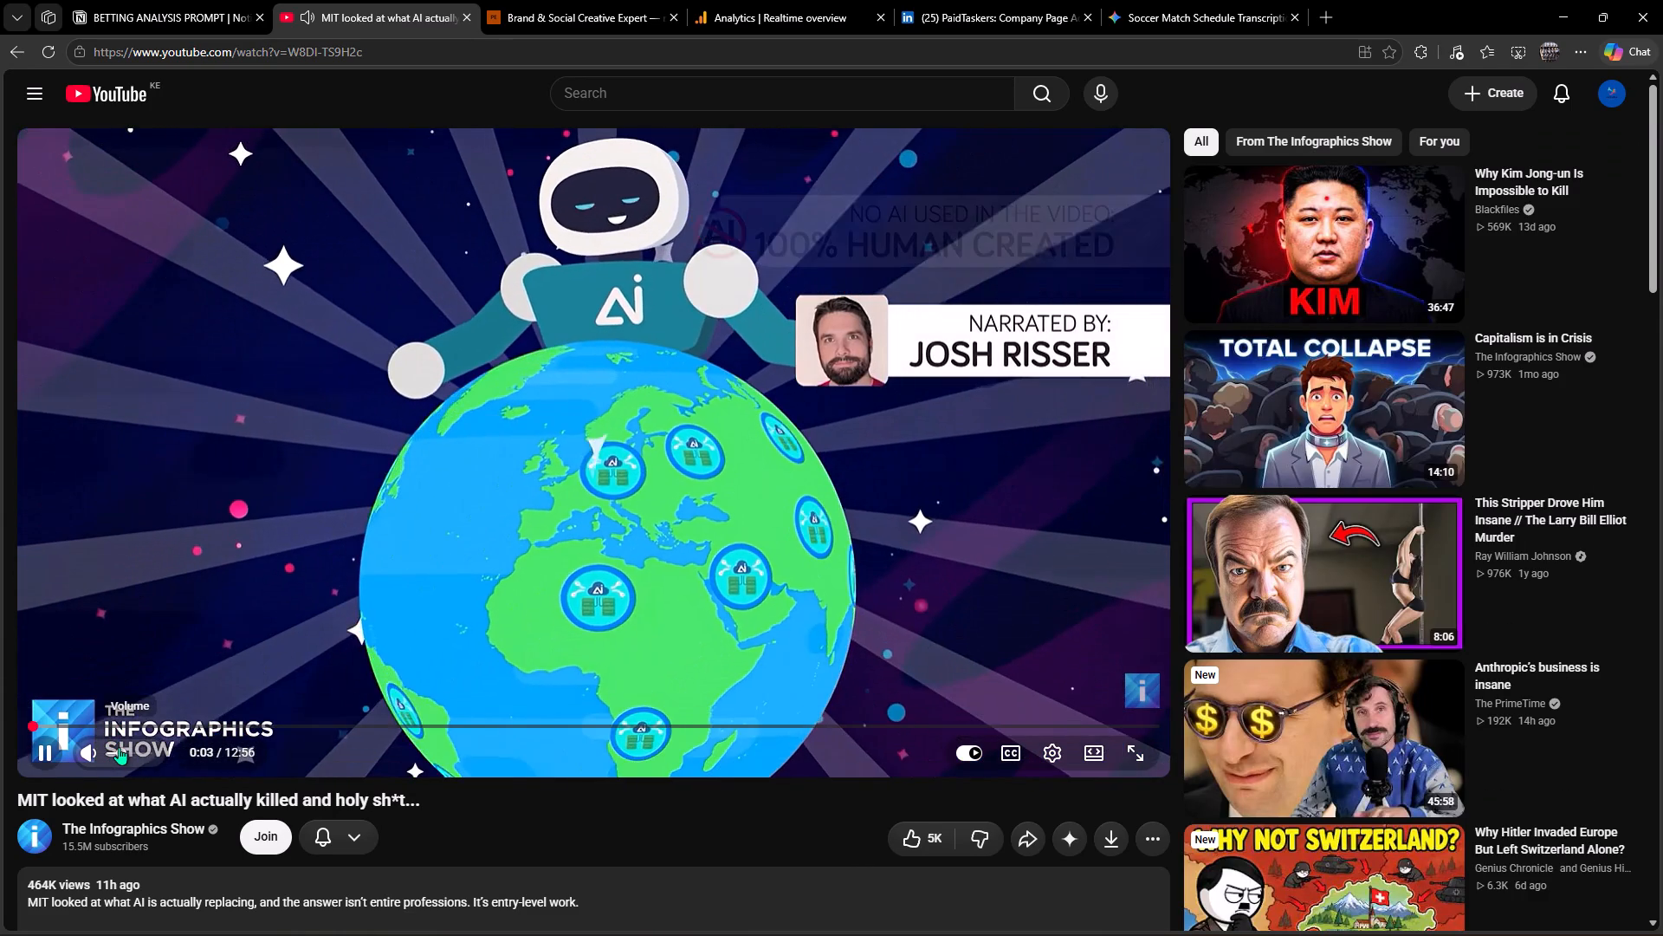
Return to the PaidTaskers studio, create a new opportunity document and place the browser beside the Batch 33 Word document.
{"action": "left_click", "coordinate": [534, 0]}
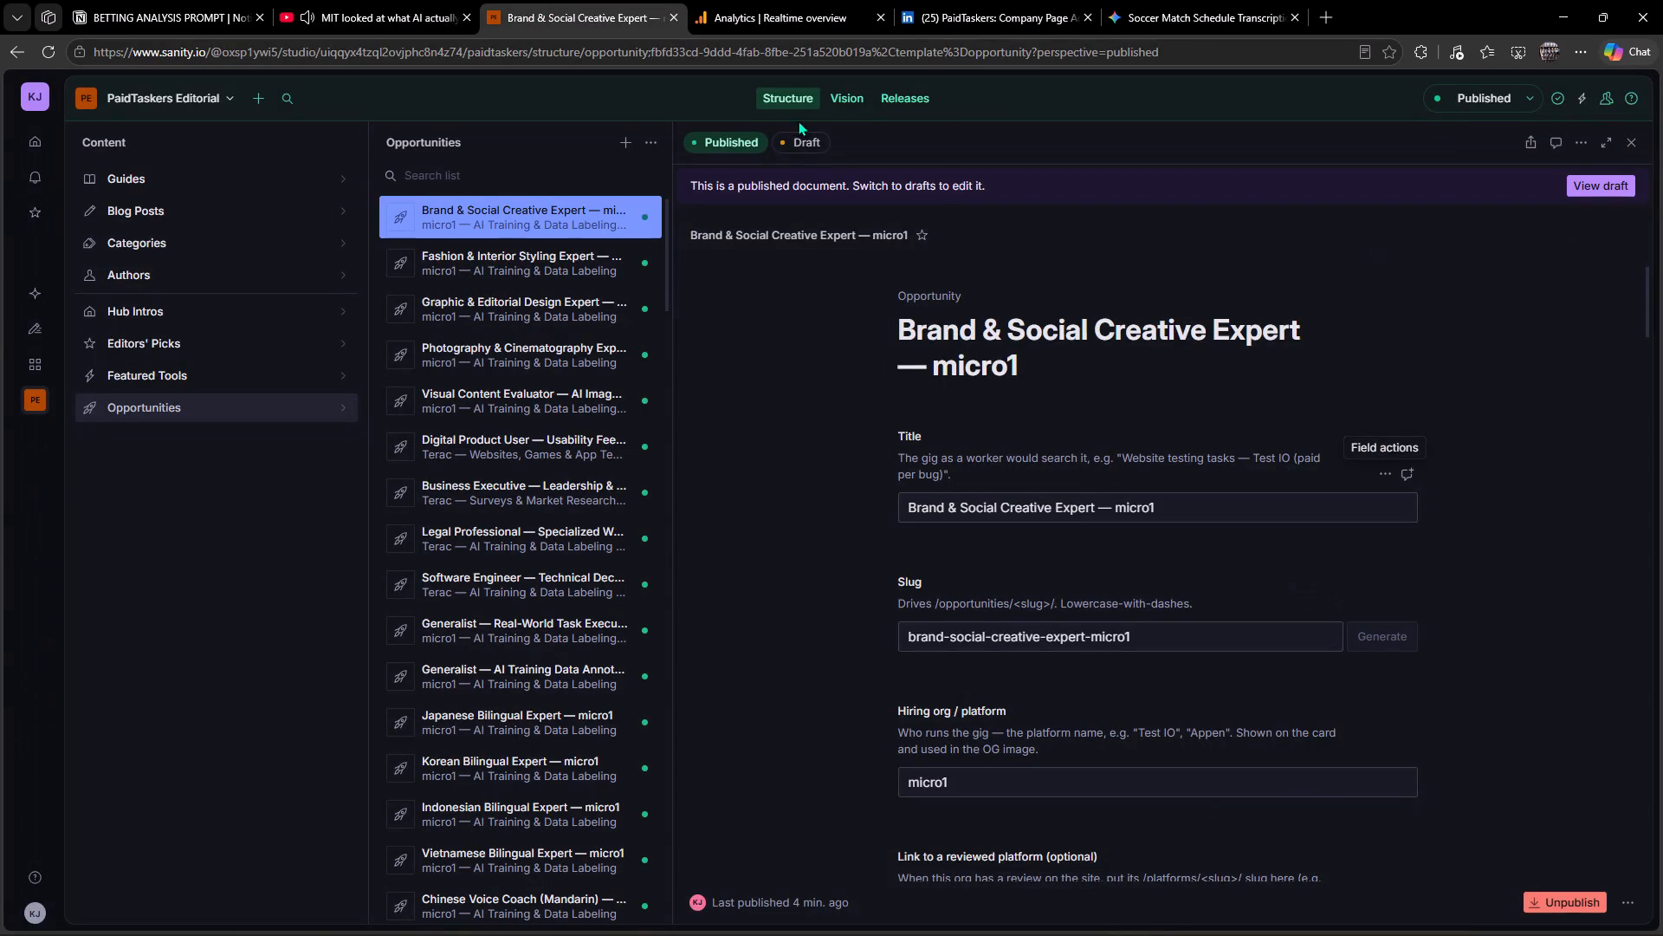
{"action": "scroll", "coordinate": [808, 502], "scroll_direction": "down", "scroll_amount": 2}
{"action": "scroll", "coordinate": [808, 502], "scroll_direction": "up", "scroll_amount": 6}
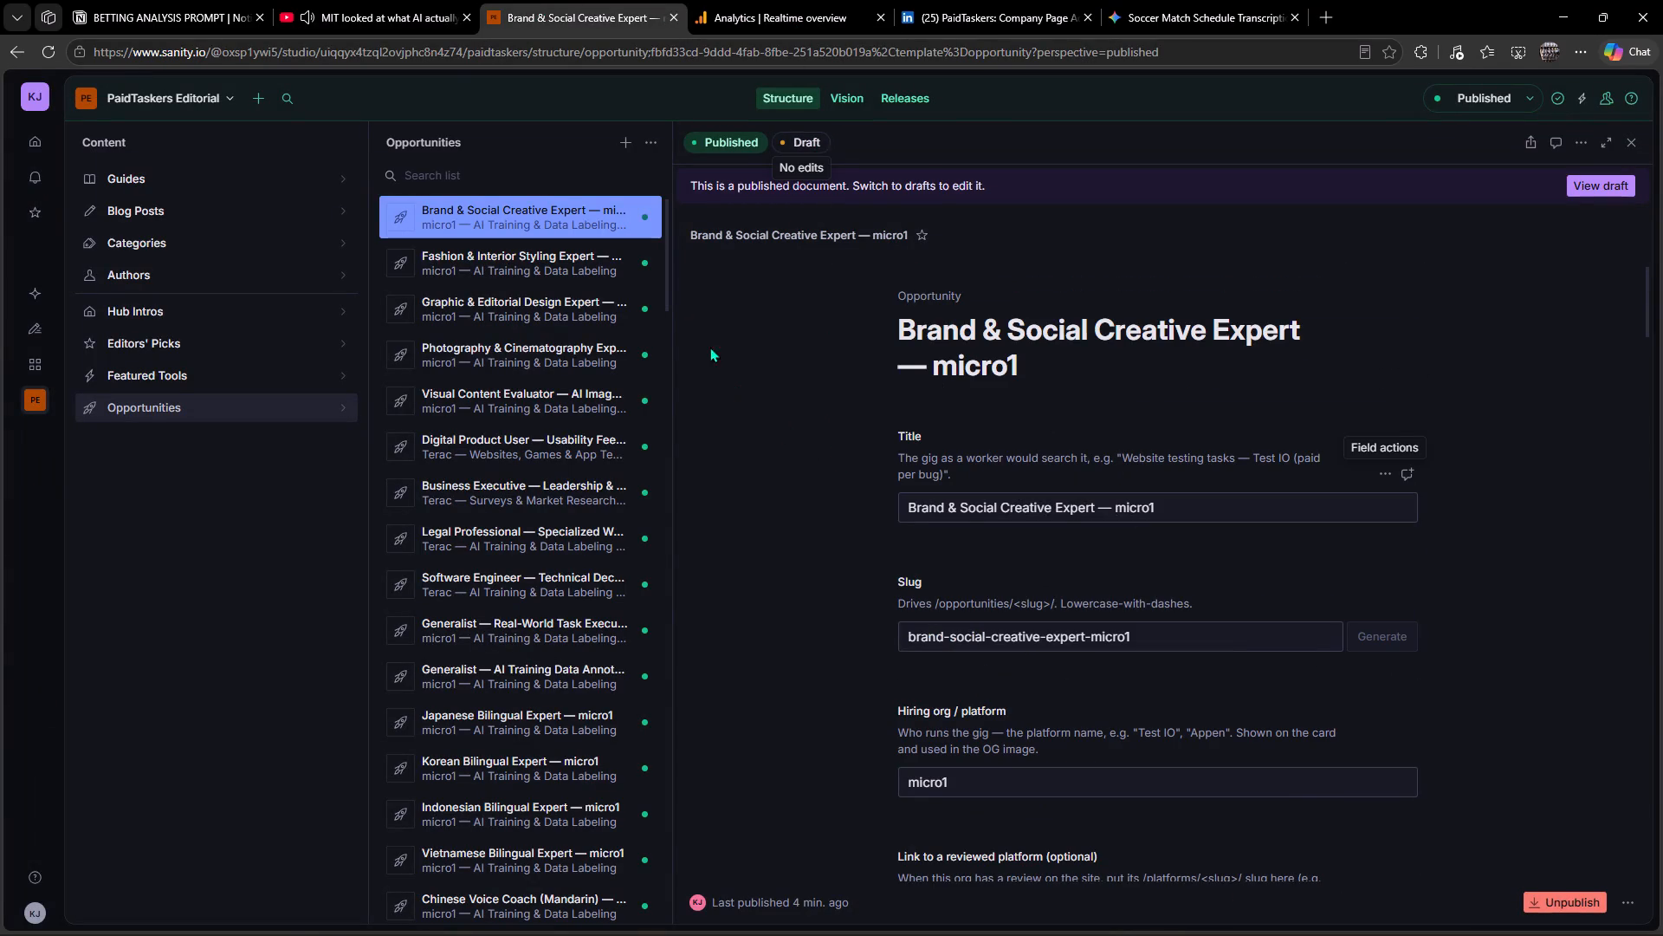
{"action": "left_click", "coordinate": [618, 149]}
{"action": "key", "text": "super+Right"}
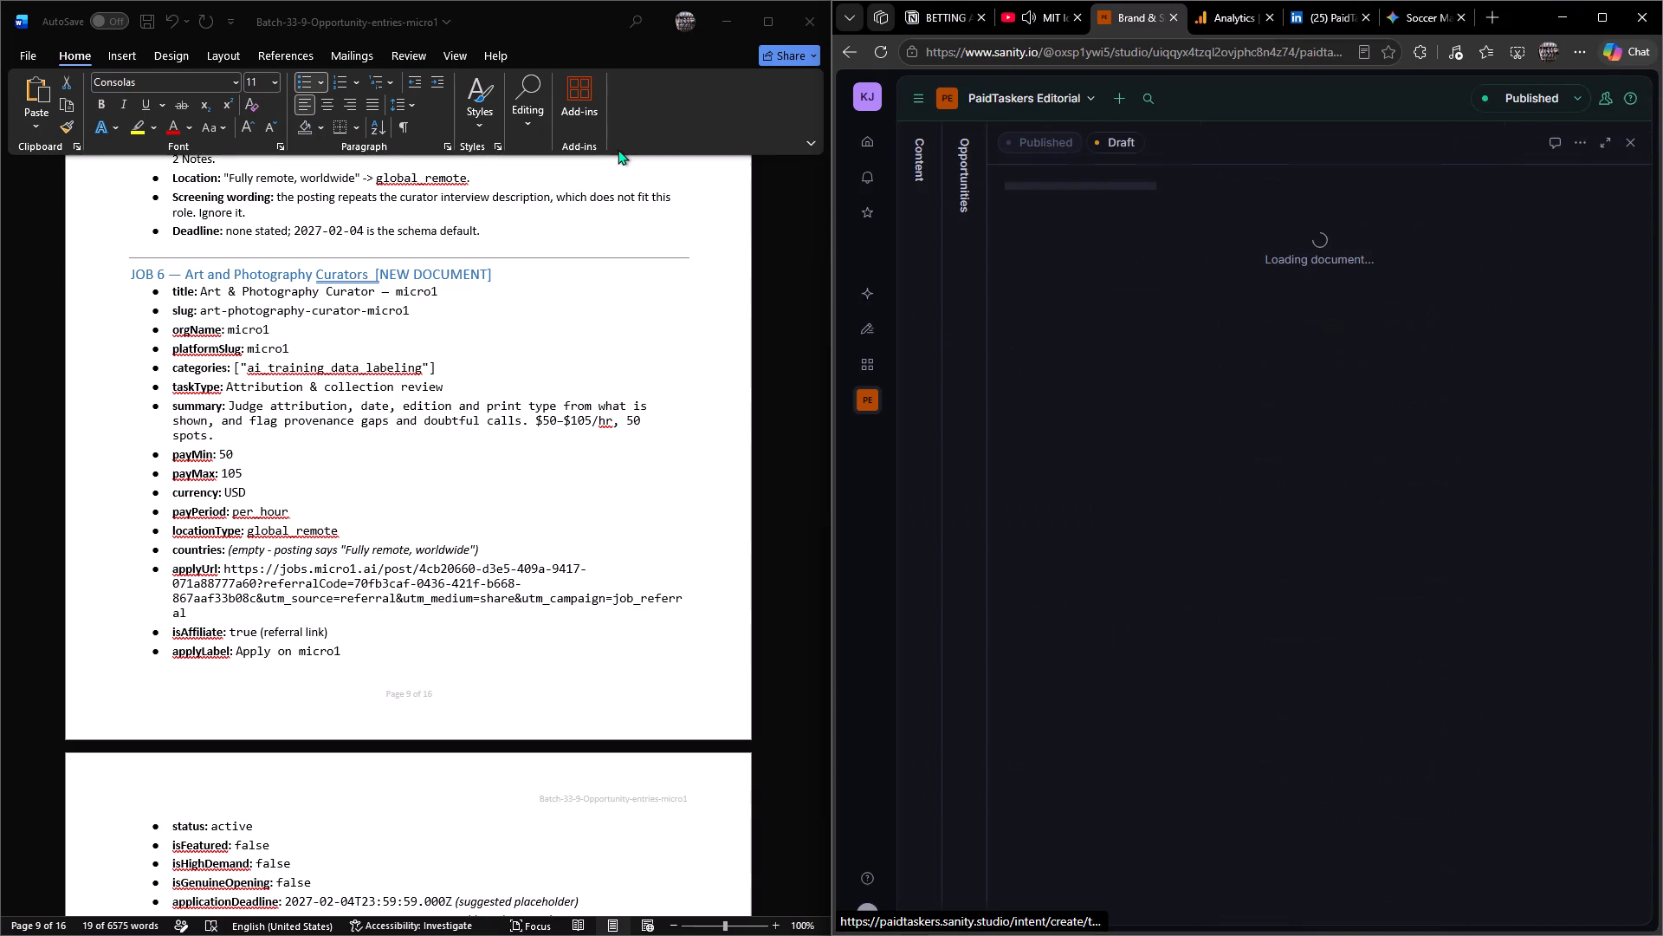
Switch the new opportunity to its draft version and title it "Art & Photography Curator — micro1", copied from the Word document.
{"action": "left_click", "coordinate": [393, 355]}
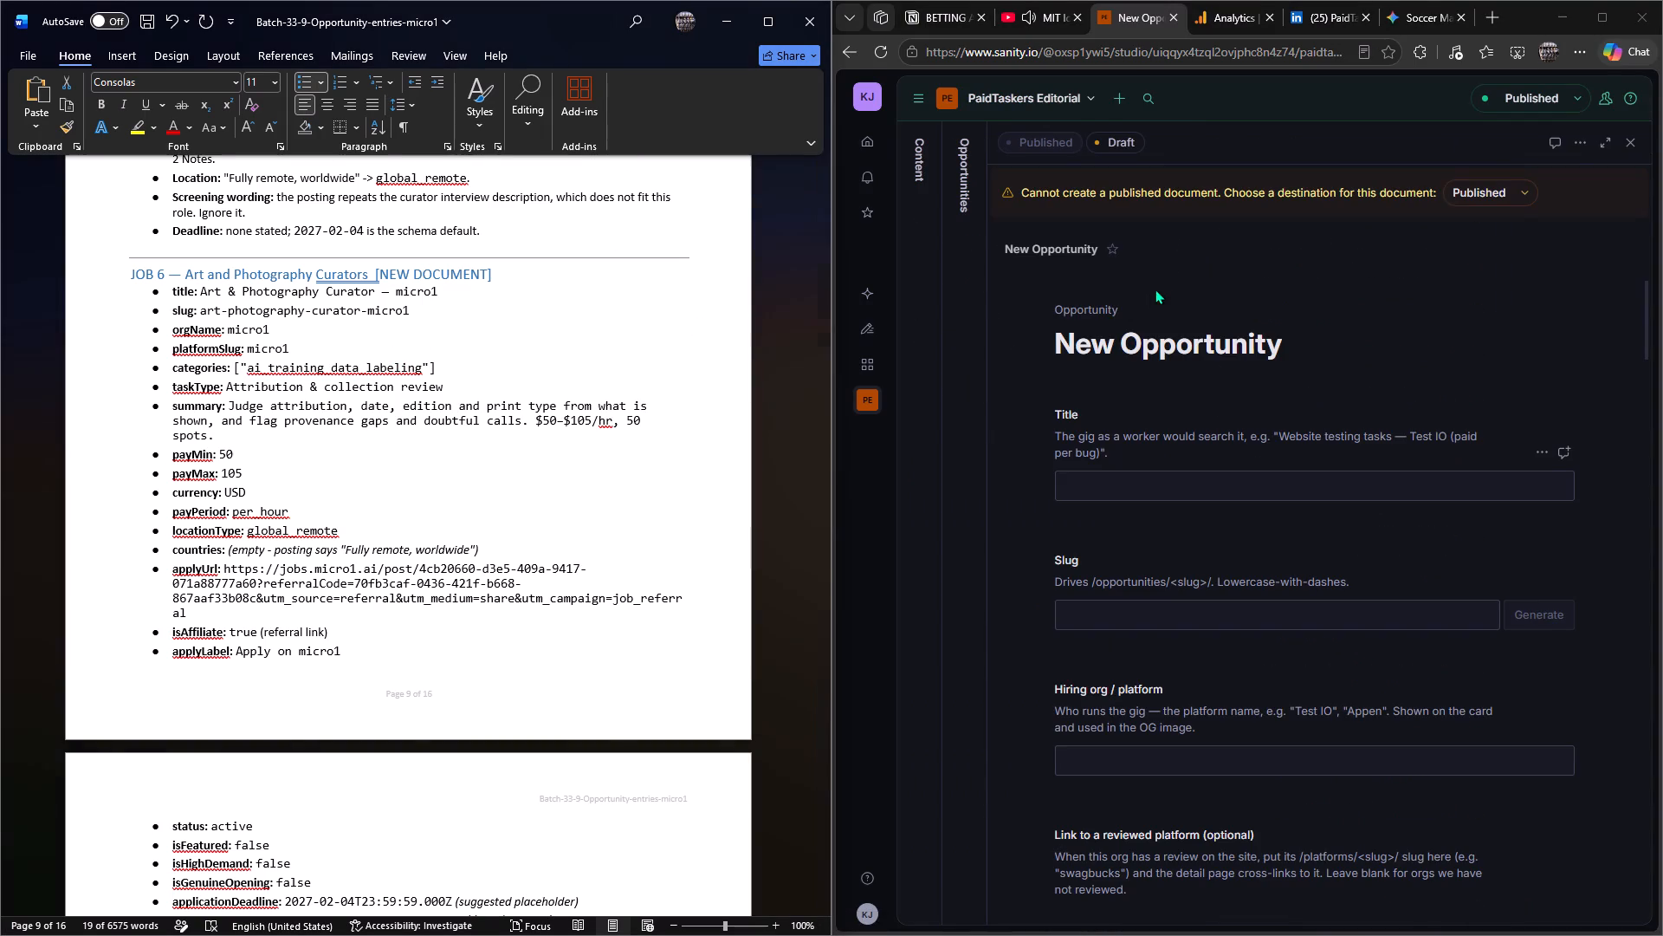
{"action": "left_click", "coordinate": [1130, 144]}
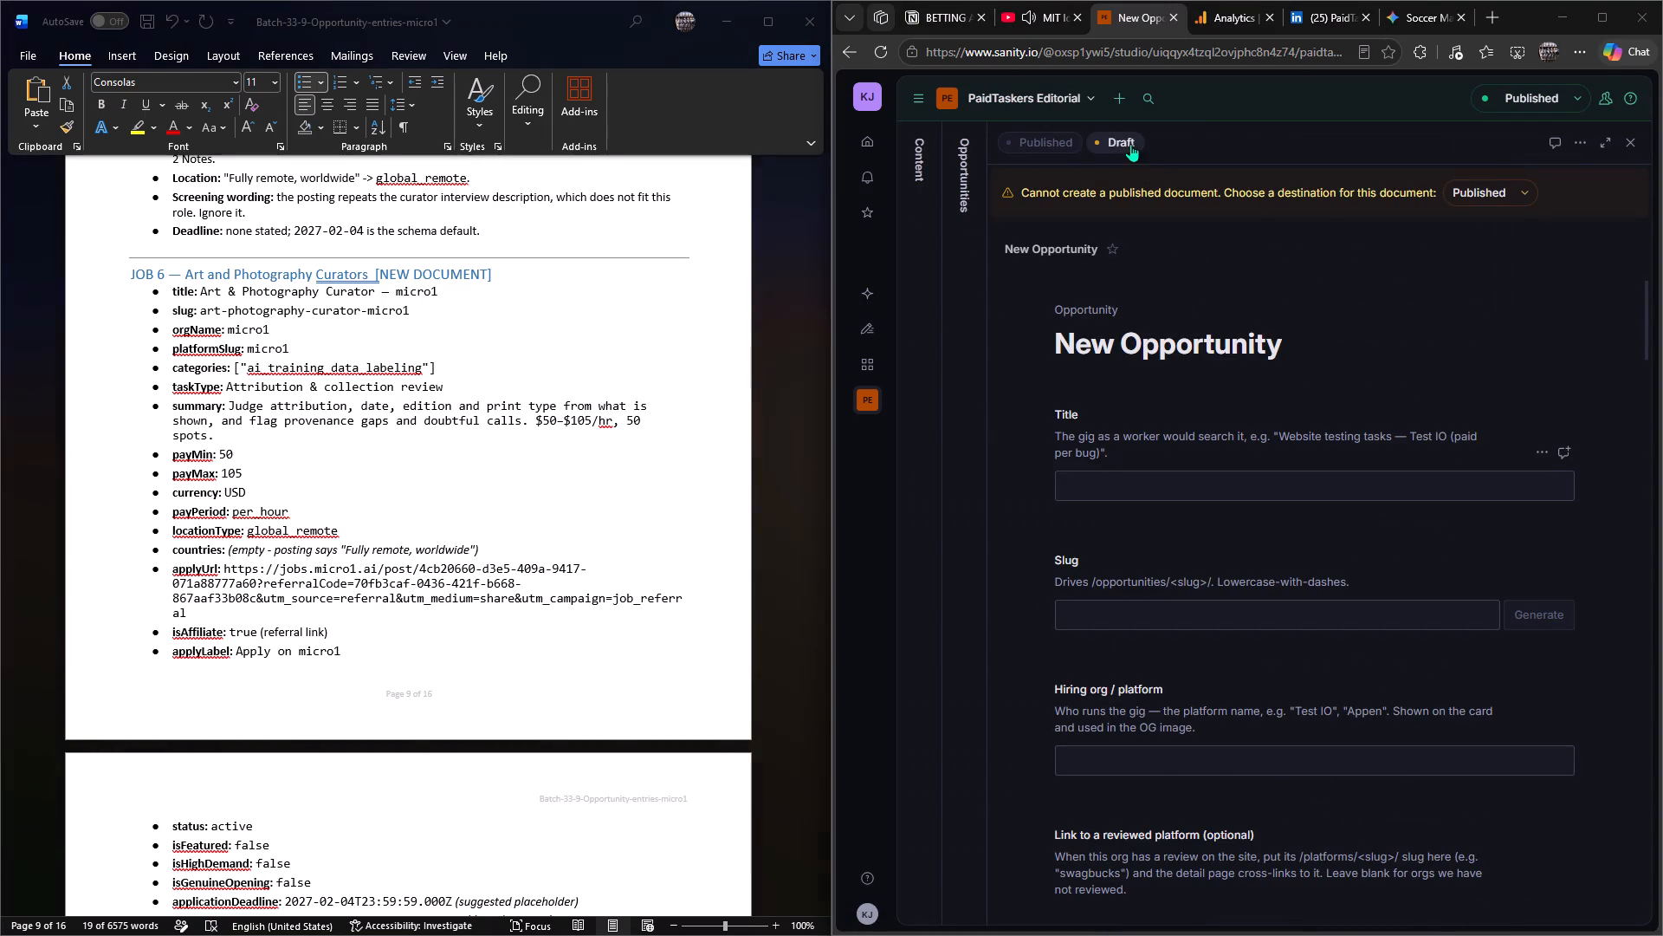
{"action": "left_click", "coordinate": [1196, 430]}
{"action": "left_click", "coordinate": [467, 424]}
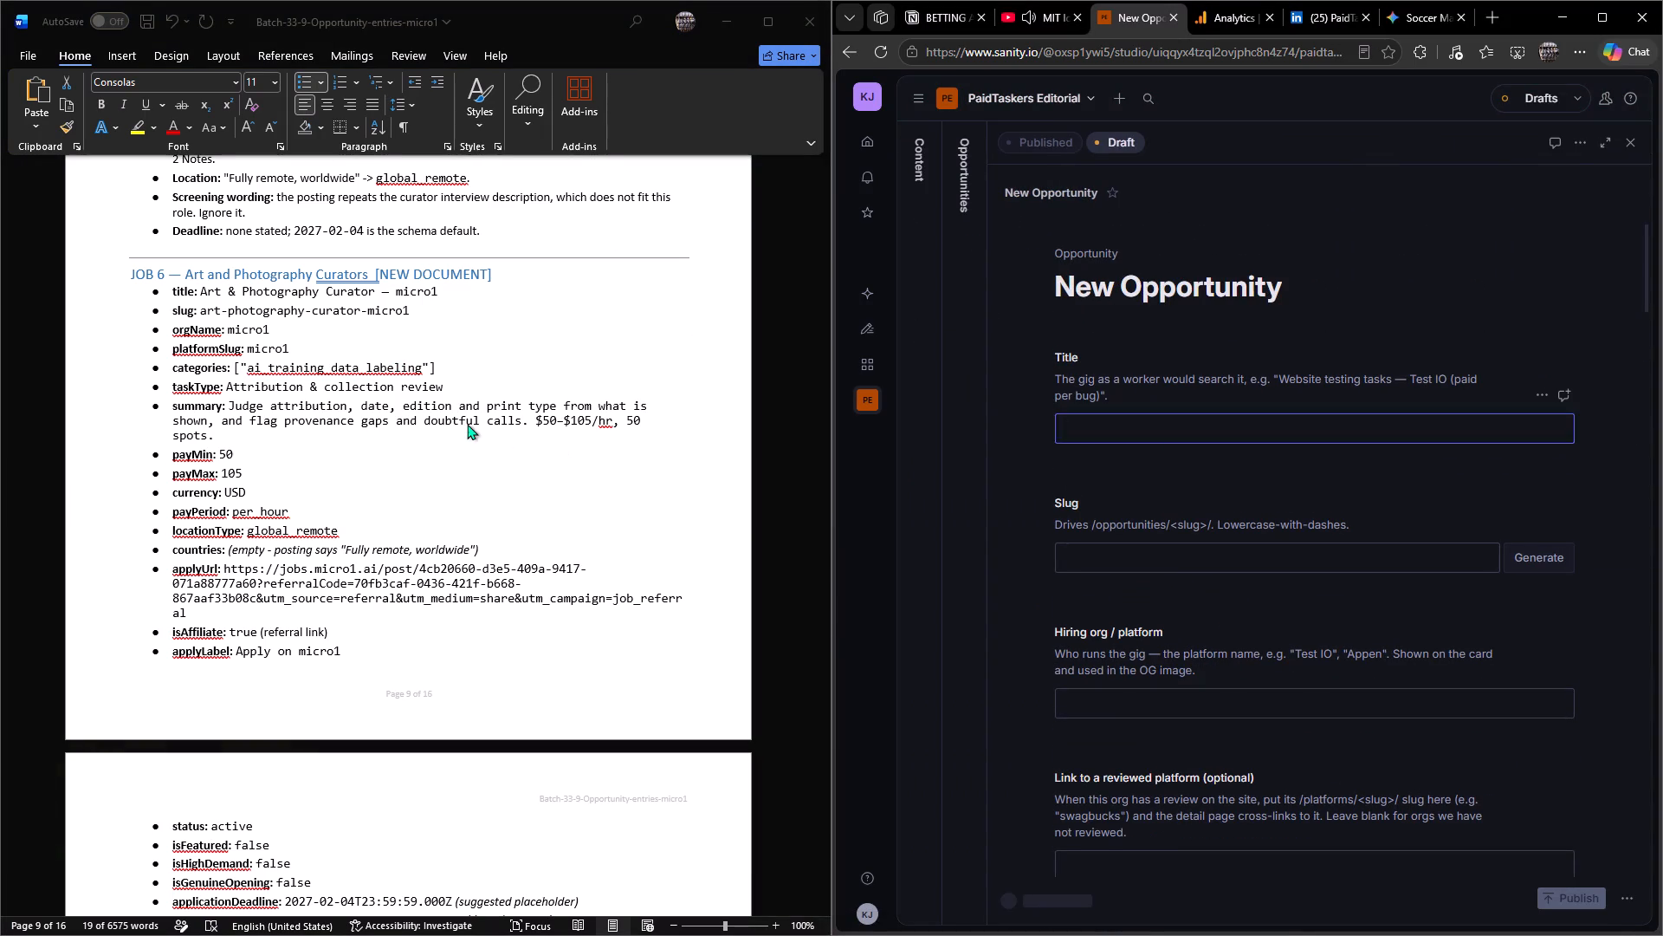
{"action": "left_click", "coordinate": [433, 353]}
{"action": "left_click_drag", "start_coordinate": [472, 292], "coordinate": [213, 295]}
{"action": "key", "text": "ctrl+c"}
{"action": "left_click", "coordinate": [1162, 424]}
{"action": "key", "text": "ctrl+v"}
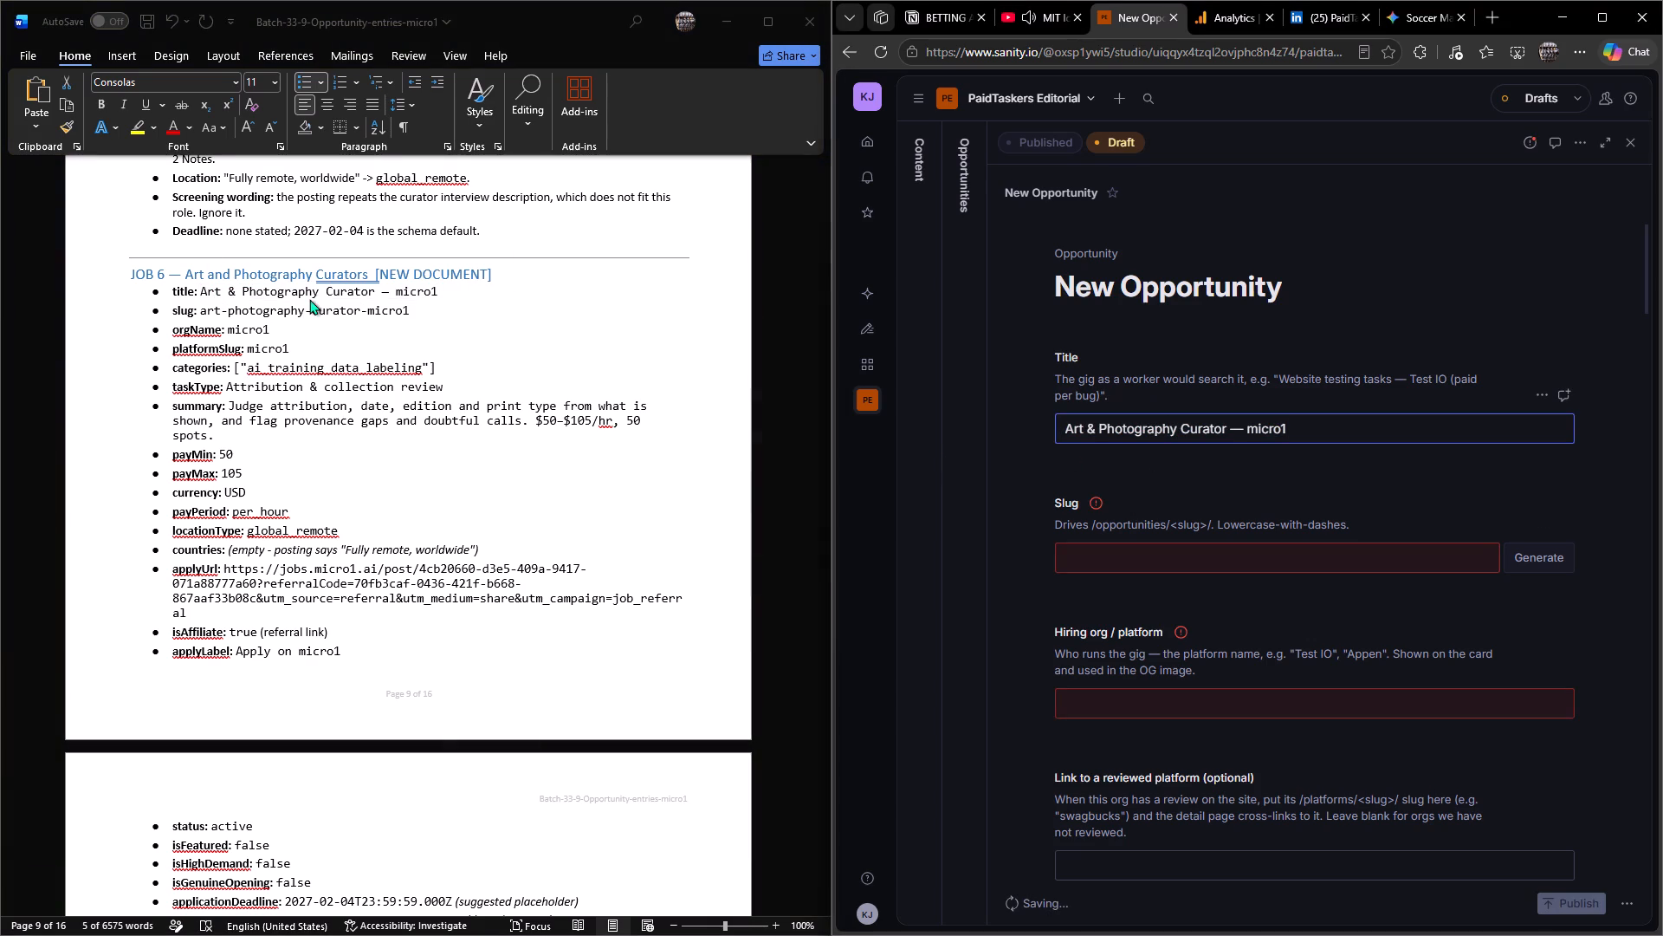
Copy the Job 6 slug "art-photography-curator-micro1" from the Word document into the opportunity's Slug.
{"action": "left_click", "coordinate": [309, 299]}
{"action": "left_click", "coordinate": [436, 318]}
{"action": "left_click_drag", "start_coordinate": [446, 313], "coordinate": [208, 313]}
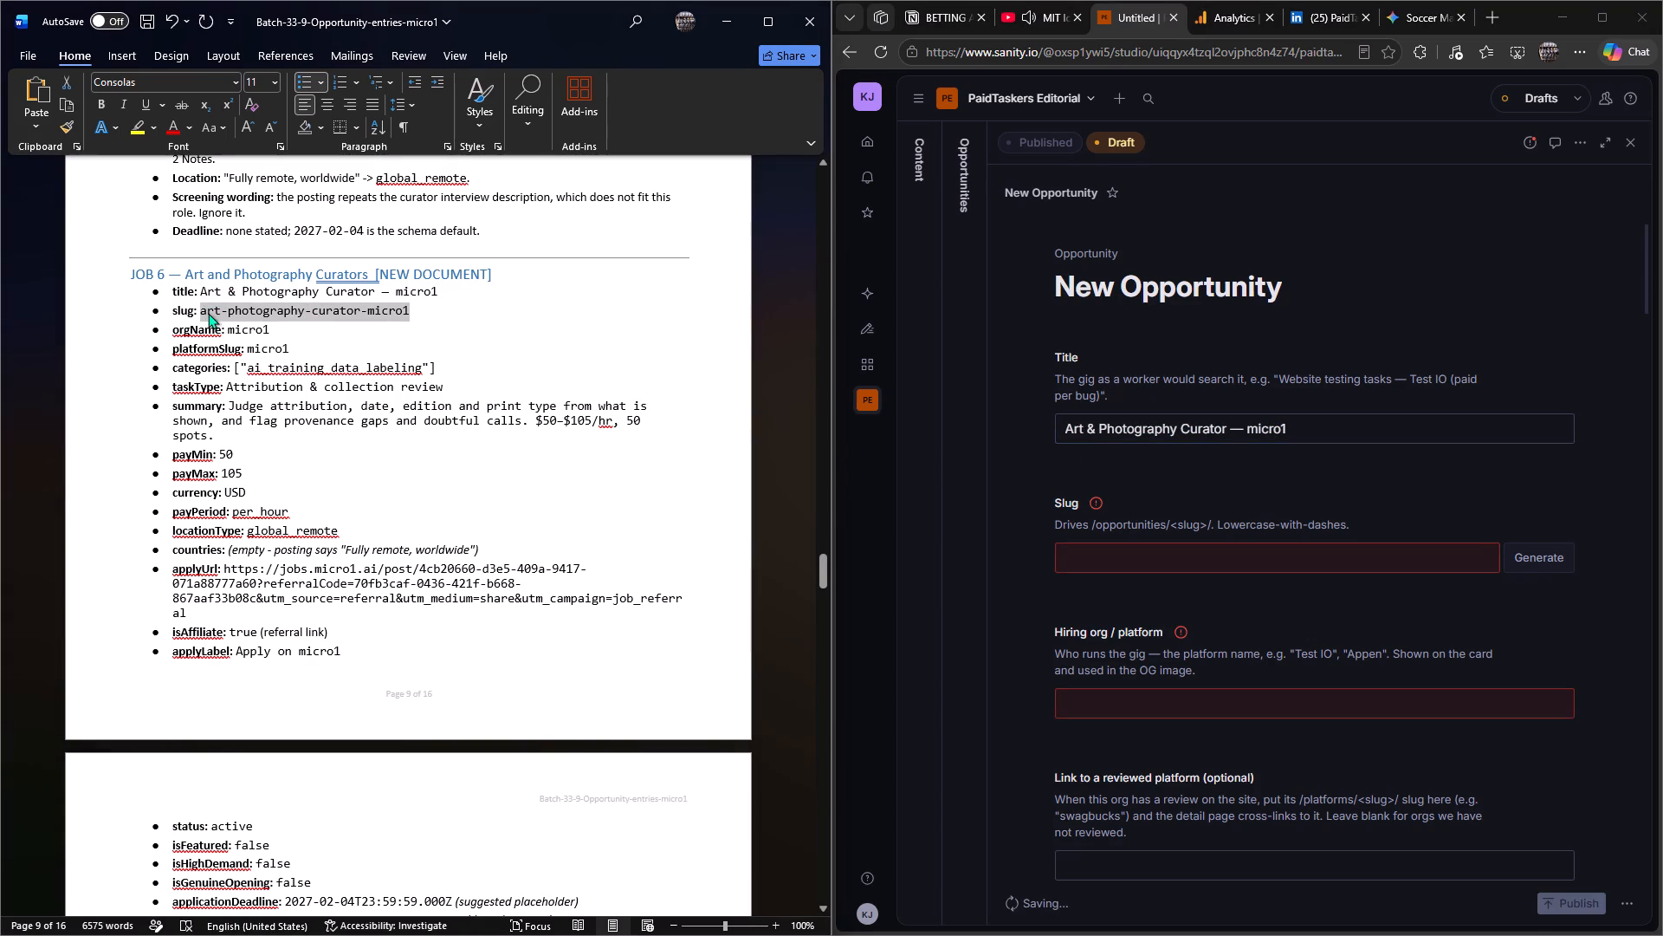
{"action": "key", "text": "ctrl+c"}
{"action": "left_click", "coordinate": [1125, 569]}
{"action": "key", "text": "ctrl+v"}
Enter "micro1" as both the hiring org / platform and the linked reviewed platform.
{"action": "left_click", "coordinate": [1126, 698]}
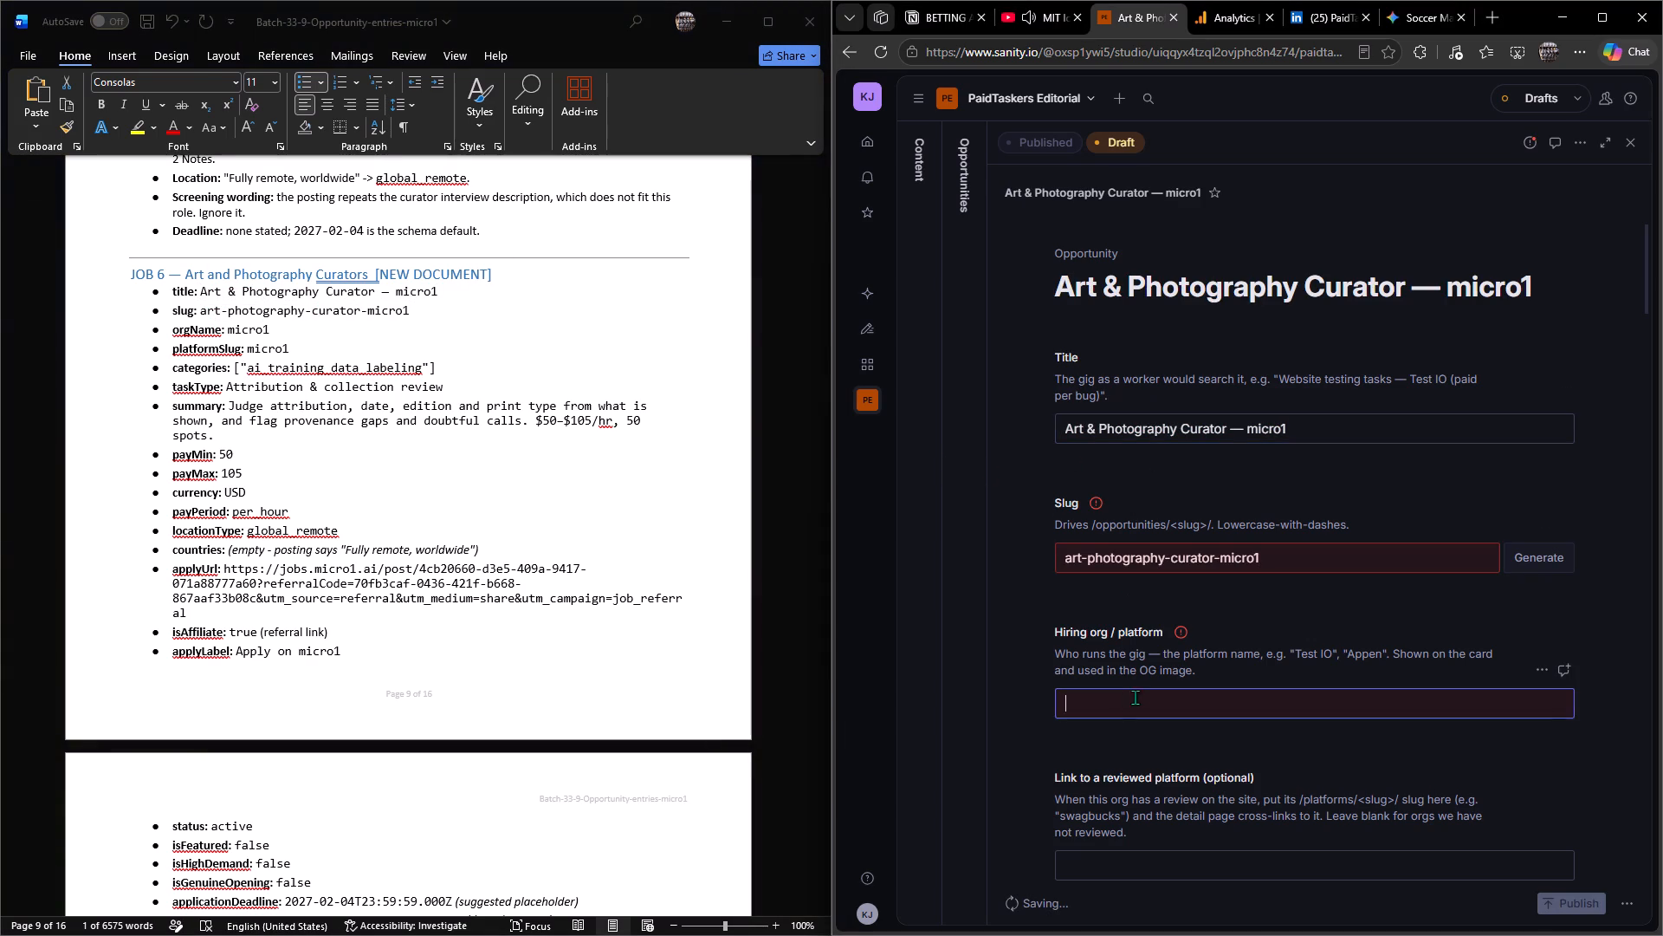
{"action": "type", "text": "micro1"}
{"action": "key", "text": "ctrl+a"}
{"action": "key", "text": "ctrl+c"}
{"action": "left_click", "coordinate": [1060, 592]}
{"action": "scroll", "coordinate": [1060, 592], "scroll_direction": "down", "scroll_amount": 3}
{"action": "left_click", "coordinate": [1143, 607]}
{"action": "key", "text": "ctrl+v"}
Add one category to the opportunity and set it to AI Training & Data Labeling.
{"action": "scroll", "coordinate": [1178, 636], "scroll_direction": "down", "scroll_amount": 4}
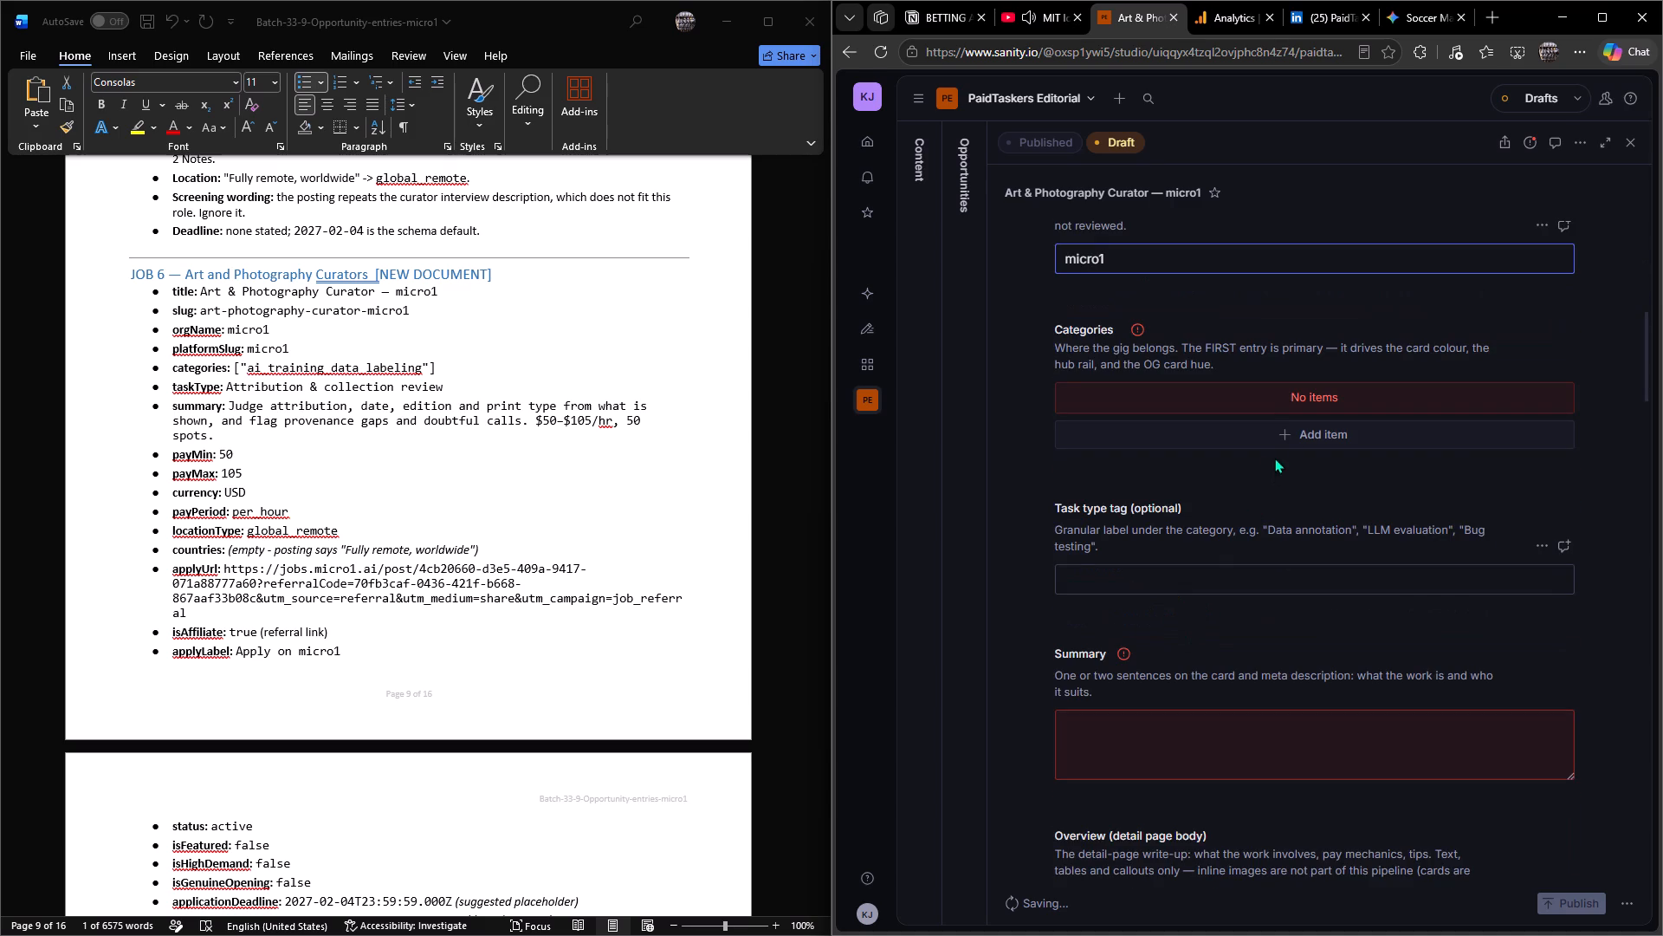
{"action": "left_click", "coordinate": [1290, 429]}
{"action": "left_click", "coordinate": [1301, 411]}
{"action": "left_click", "coordinate": [1294, 482]}
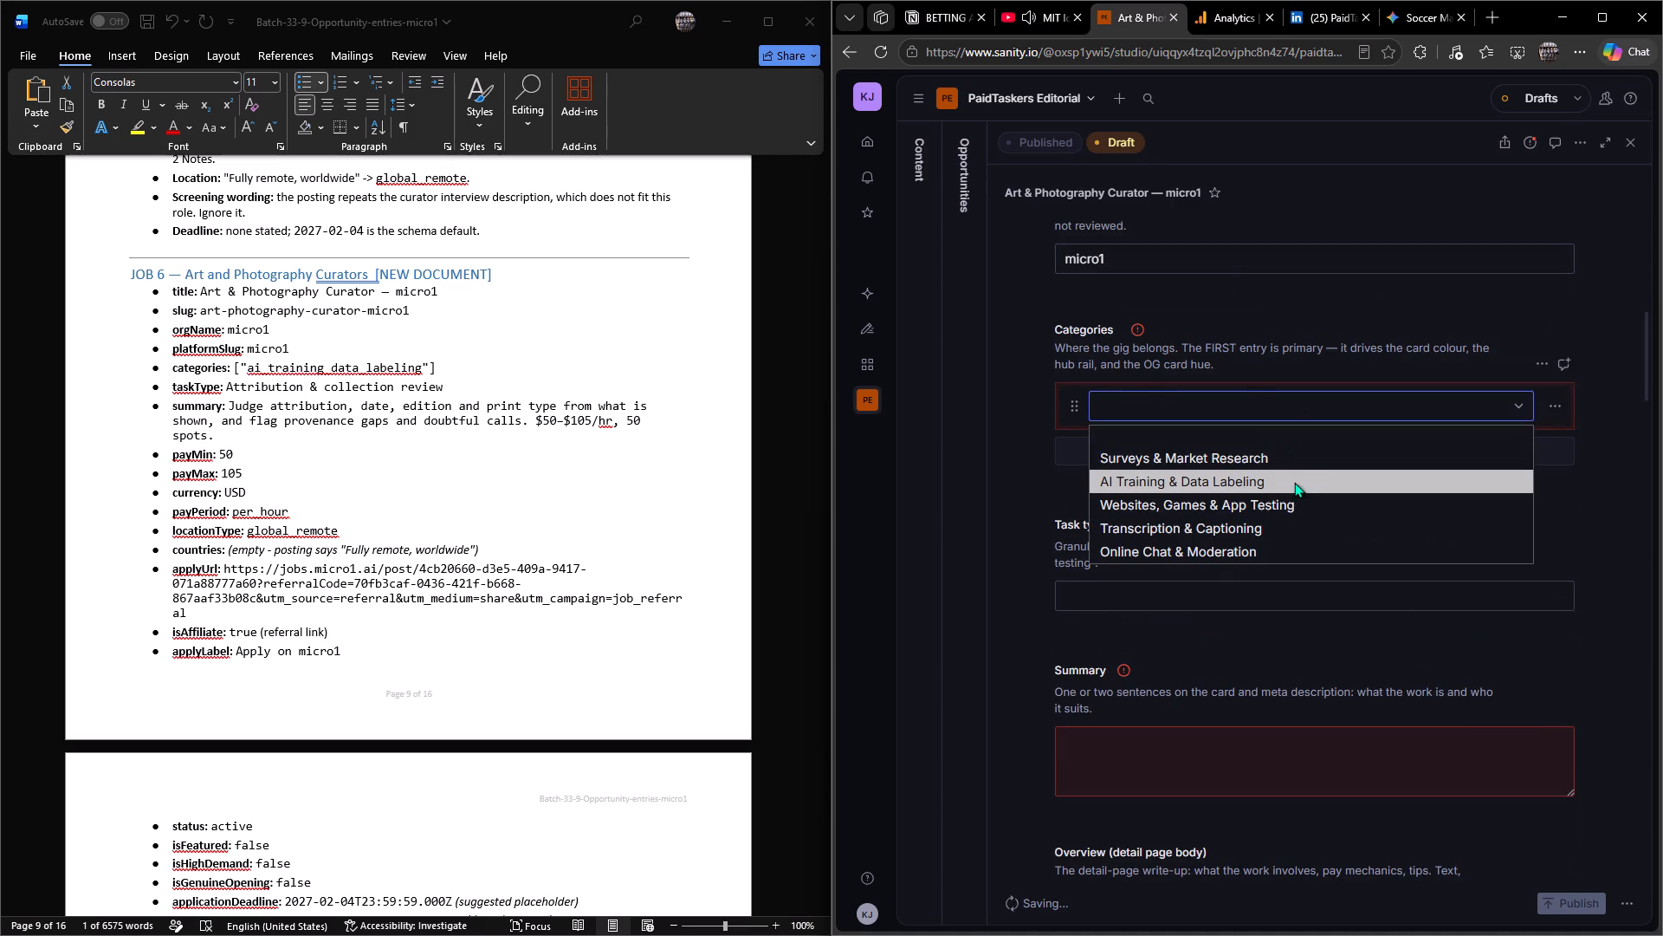
{"action": "left_click", "coordinate": [1071, 470]}
Copy the Job 6 summary beginning "Judge attribution, date, edition and print type" from the Word document into the opportunity's Summary.
{"action": "scroll", "coordinate": [1071, 470], "scroll_direction": "down", "scroll_amount": 3}
{"action": "left_click", "coordinate": [1134, 340]}
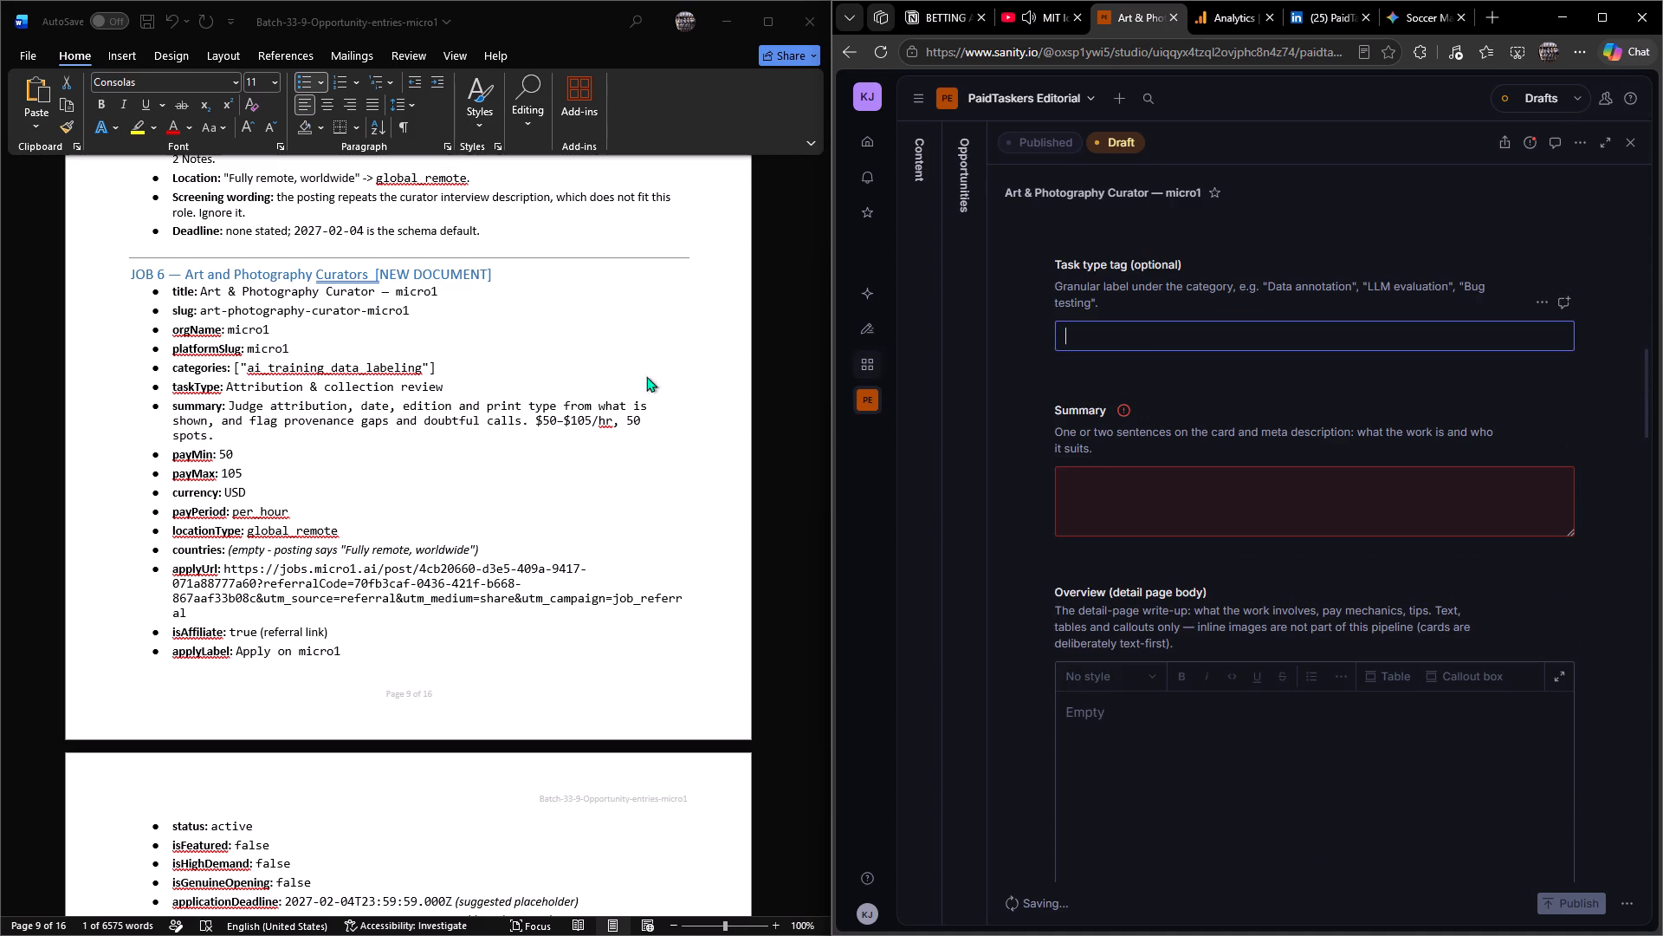
{"action": "left_click", "coordinate": [603, 373]}
{"action": "left_click", "coordinate": [292, 364]}
{"action": "left_click", "coordinate": [303, 347]}
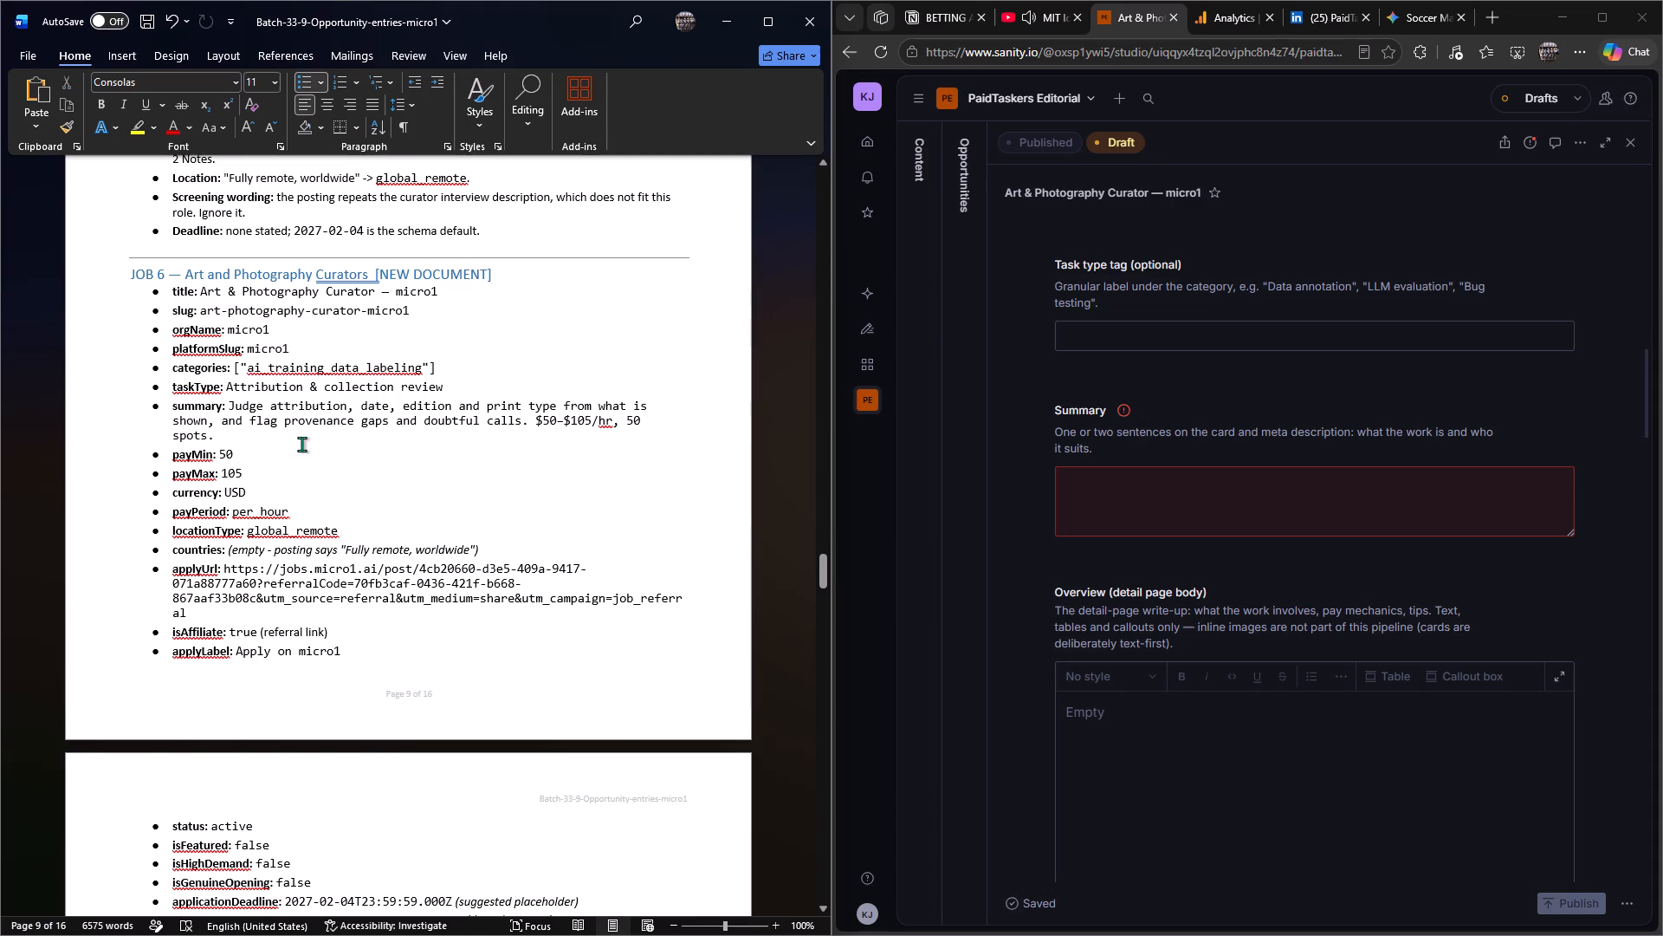
{"action": "left_click_drag", "start_coordinate": [326, 438], "coordinate": [244, 410]}
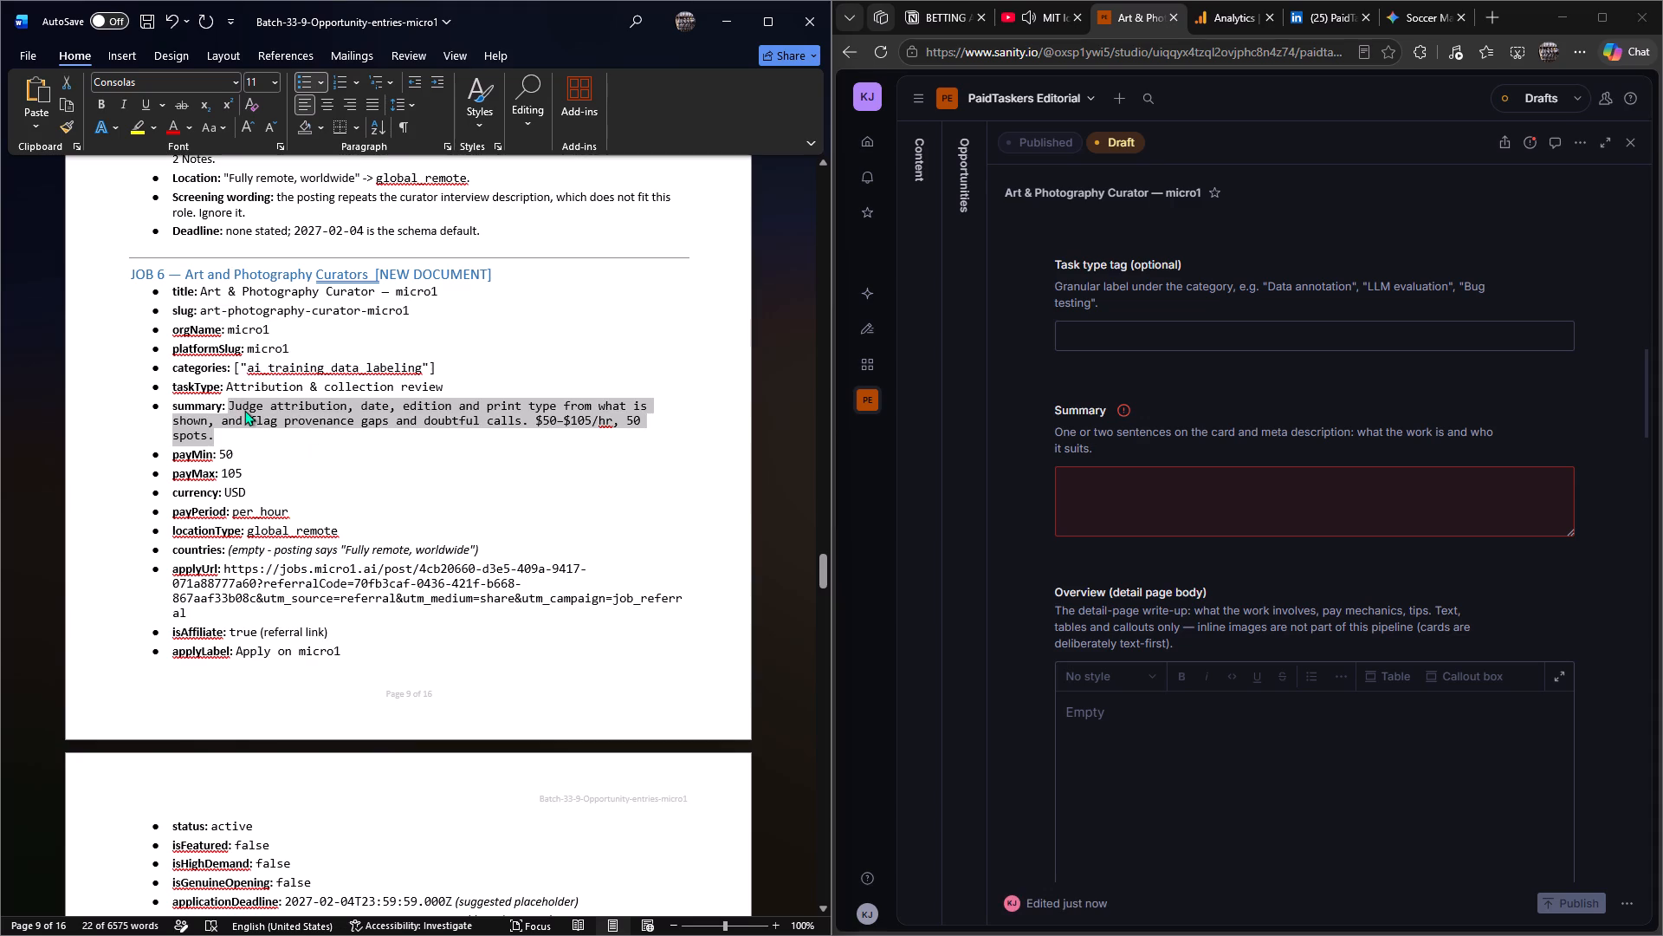
{"action": "key", "text": "ctrl+c"}
{"action": "left_click", "coordinate": [1164, 510]}
{"action": "key", "text": "ctrl+v"}
Copy "Attribution & collection review" from the Word document into the opportunity's Task type tag.
{"action": "left_click", "coordinate": [411, 412]}
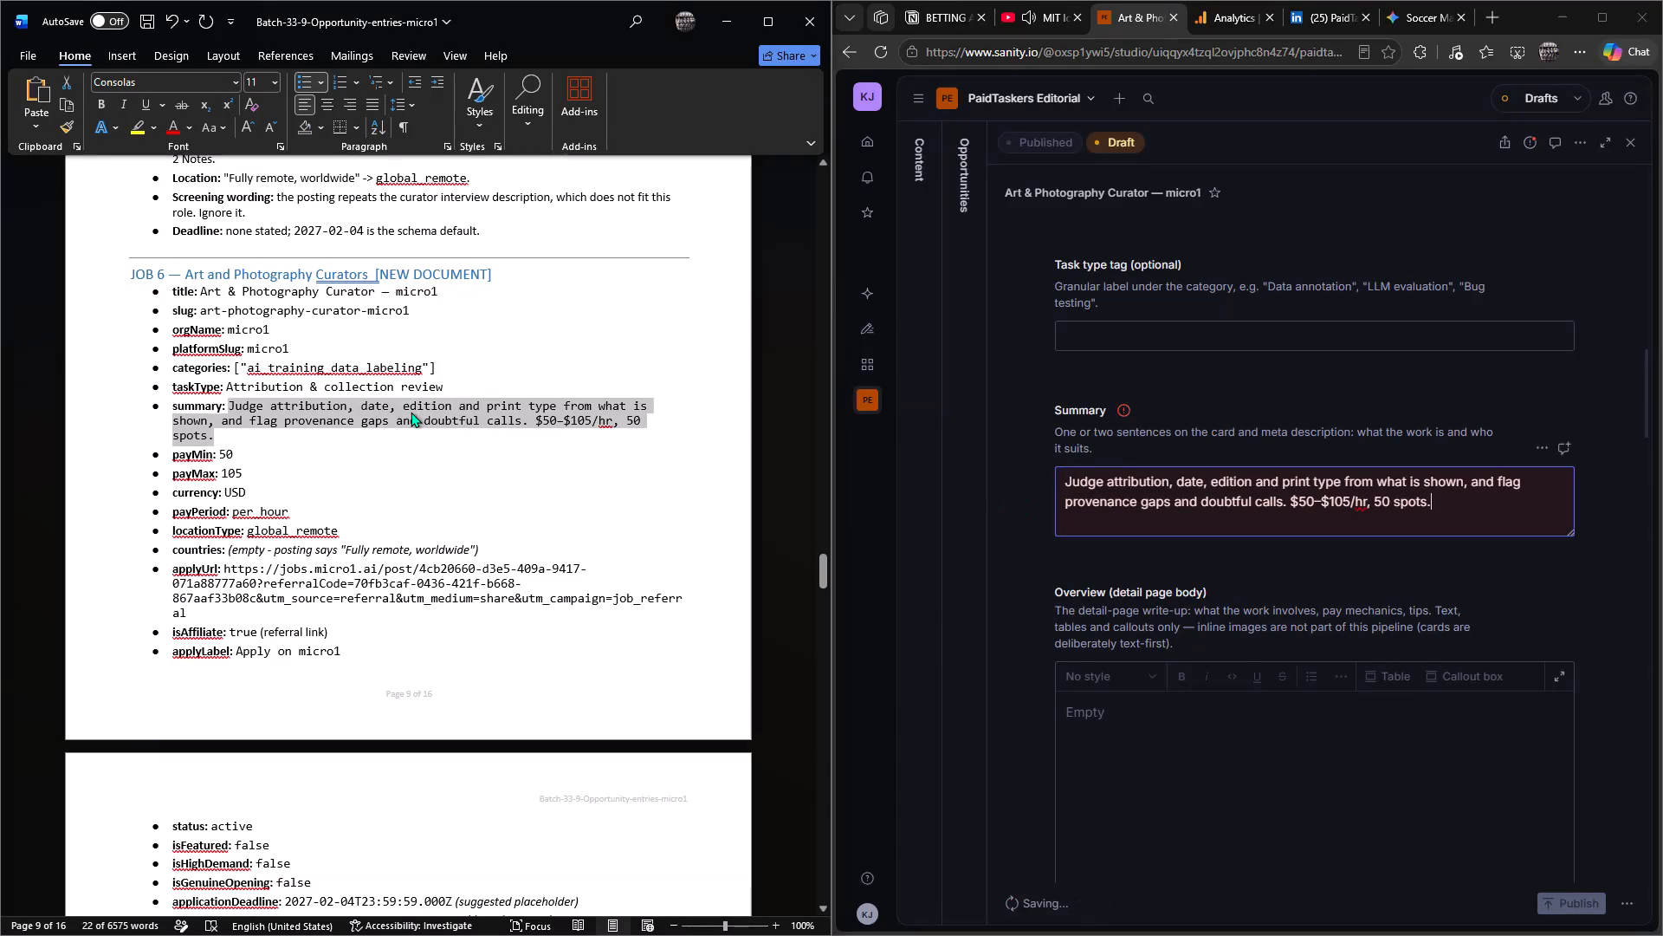
{"action": "left_click", "coordinate": [399, 394]}
{"action": "left_click_drag", "start_coordinate": [469, 390], "coordinate": [269, 389]}
{"action": "key", "text": "ctrl+c"}
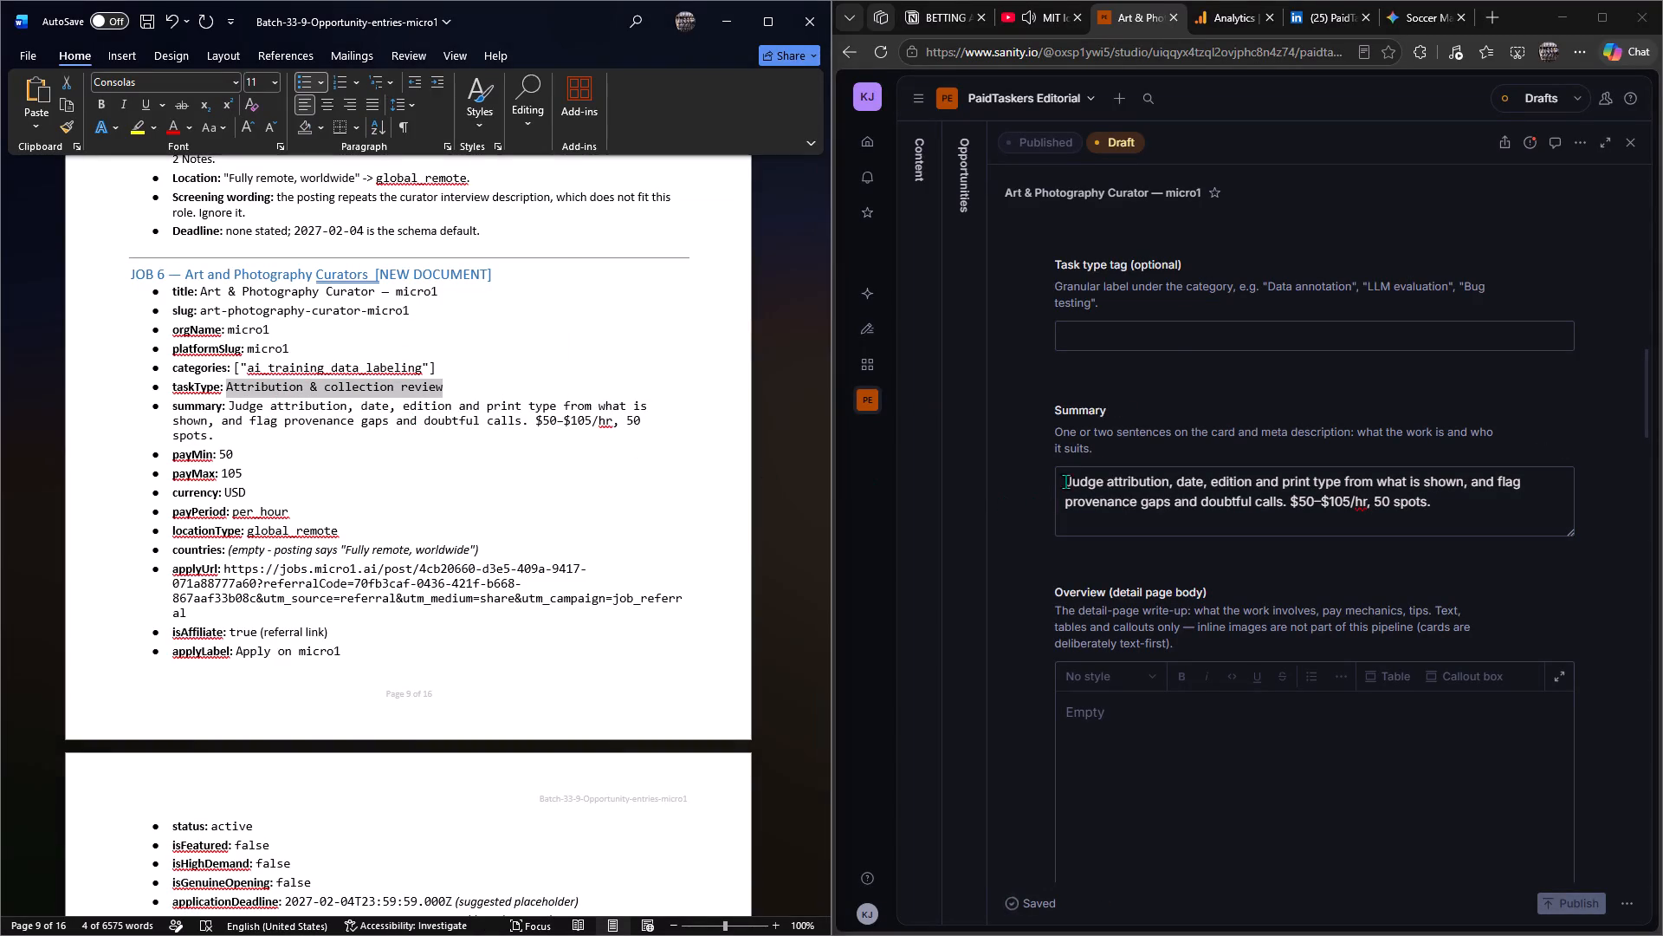
{"action": "left_click", "coordinate": [1179, 339]}
{"action": "key", "text": "ctrl+v"}
Copy the Job 6 overview paragraph, "One of these six postings" through "50 openings, worldwide.", from the Word document into the opportunity's Overview.
{"action": "scroll", "coordinate": [1168, 543], "scroll_direction": "down", "scroll_amount": 3}
{"action": "left_click", "coordinate": [1169, 575]}
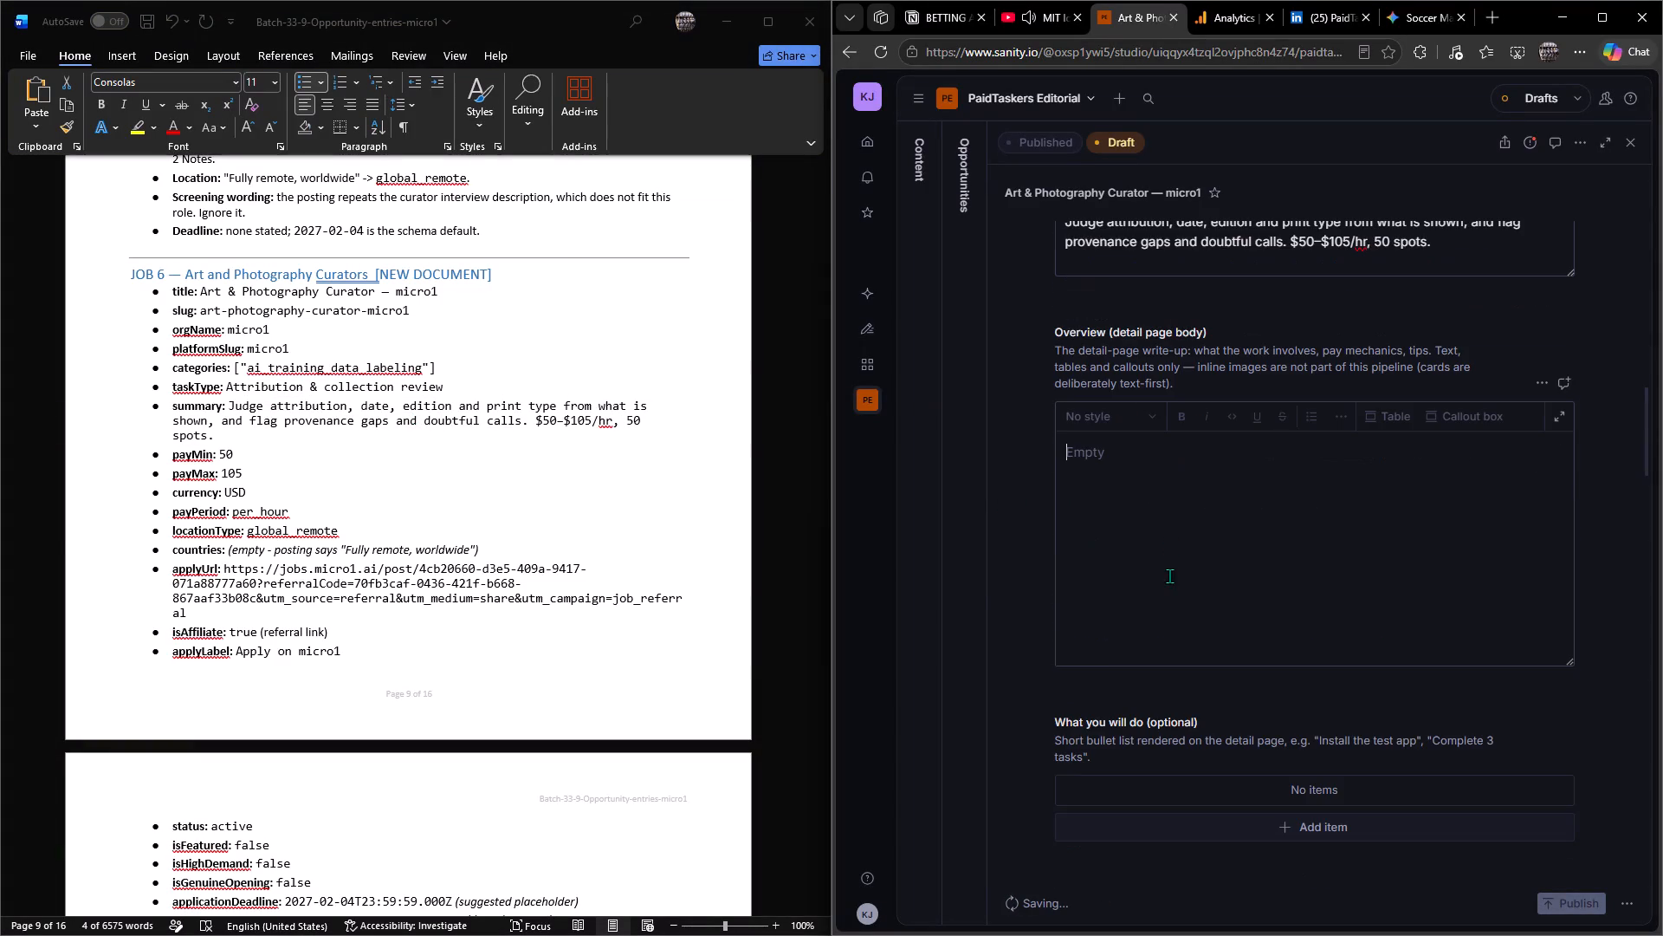
{"action": "scroll", "coordinate": [155, 569], "scroll_direction": "down", "scroll_amount": 9}
{"action": "scroll", "coordinate": [403, 579], "scroll_direction": "down", "scroll_amount": 4}
{"action": "left_click", "coordinate": [415, 582]}
{"action": "left_click", "coordinate": [549, 603]}
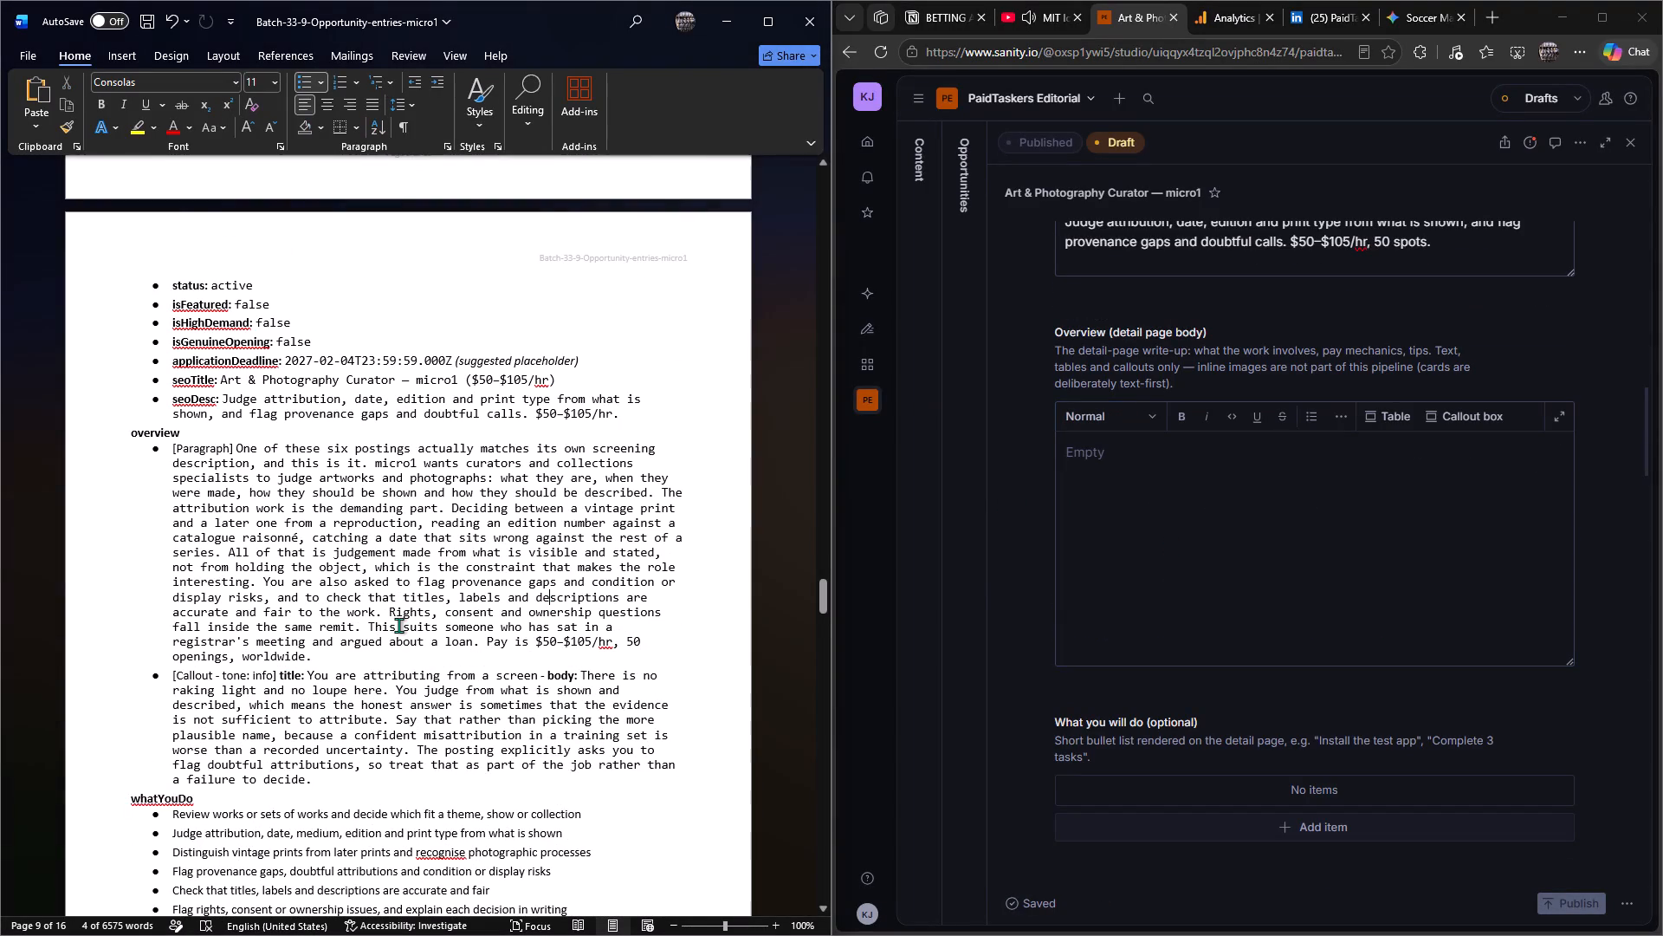
{"action": "left_click_drag", "start_coordinate": [335, 660], "coordinate": [243, 452]}
{"action": "key", "text": "ctrl+c"}
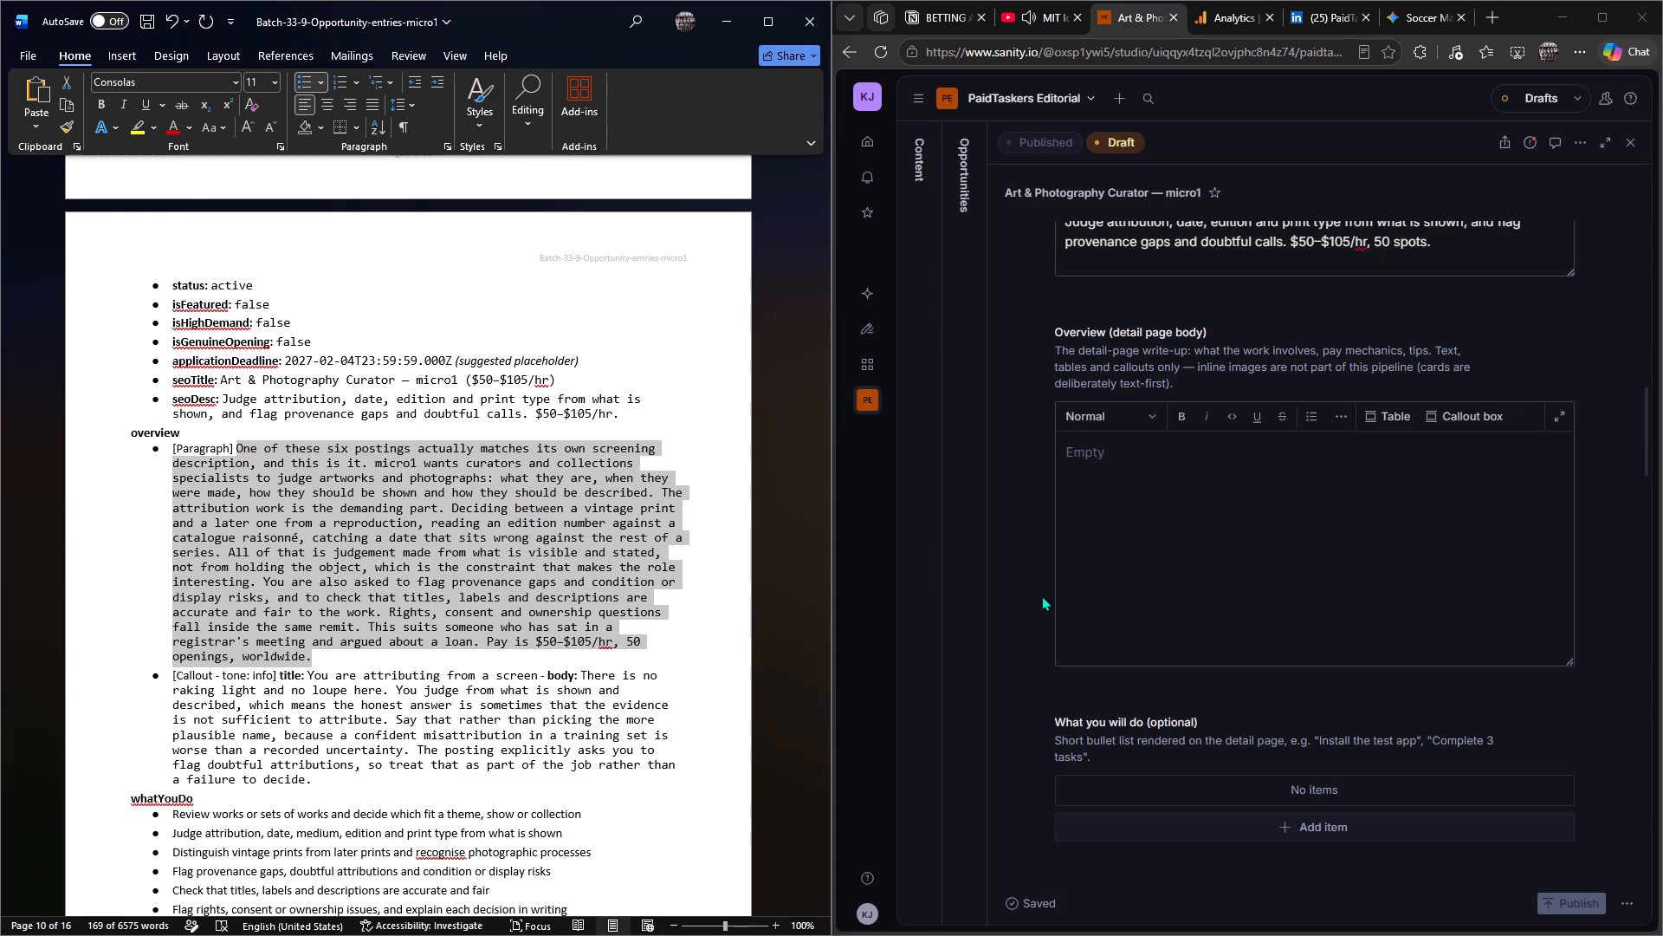
{"action": "left_click", "coordinate": [1180, 594]}
{"action": "key", "text": "ctrl+v"}
Break the Overview text into two paragraphs before "Rights, consent and ownership questions".
{"action": "scroll", "coordinate": [1180, 594], "scroll_direction": "down", "scroll_amount": 3}
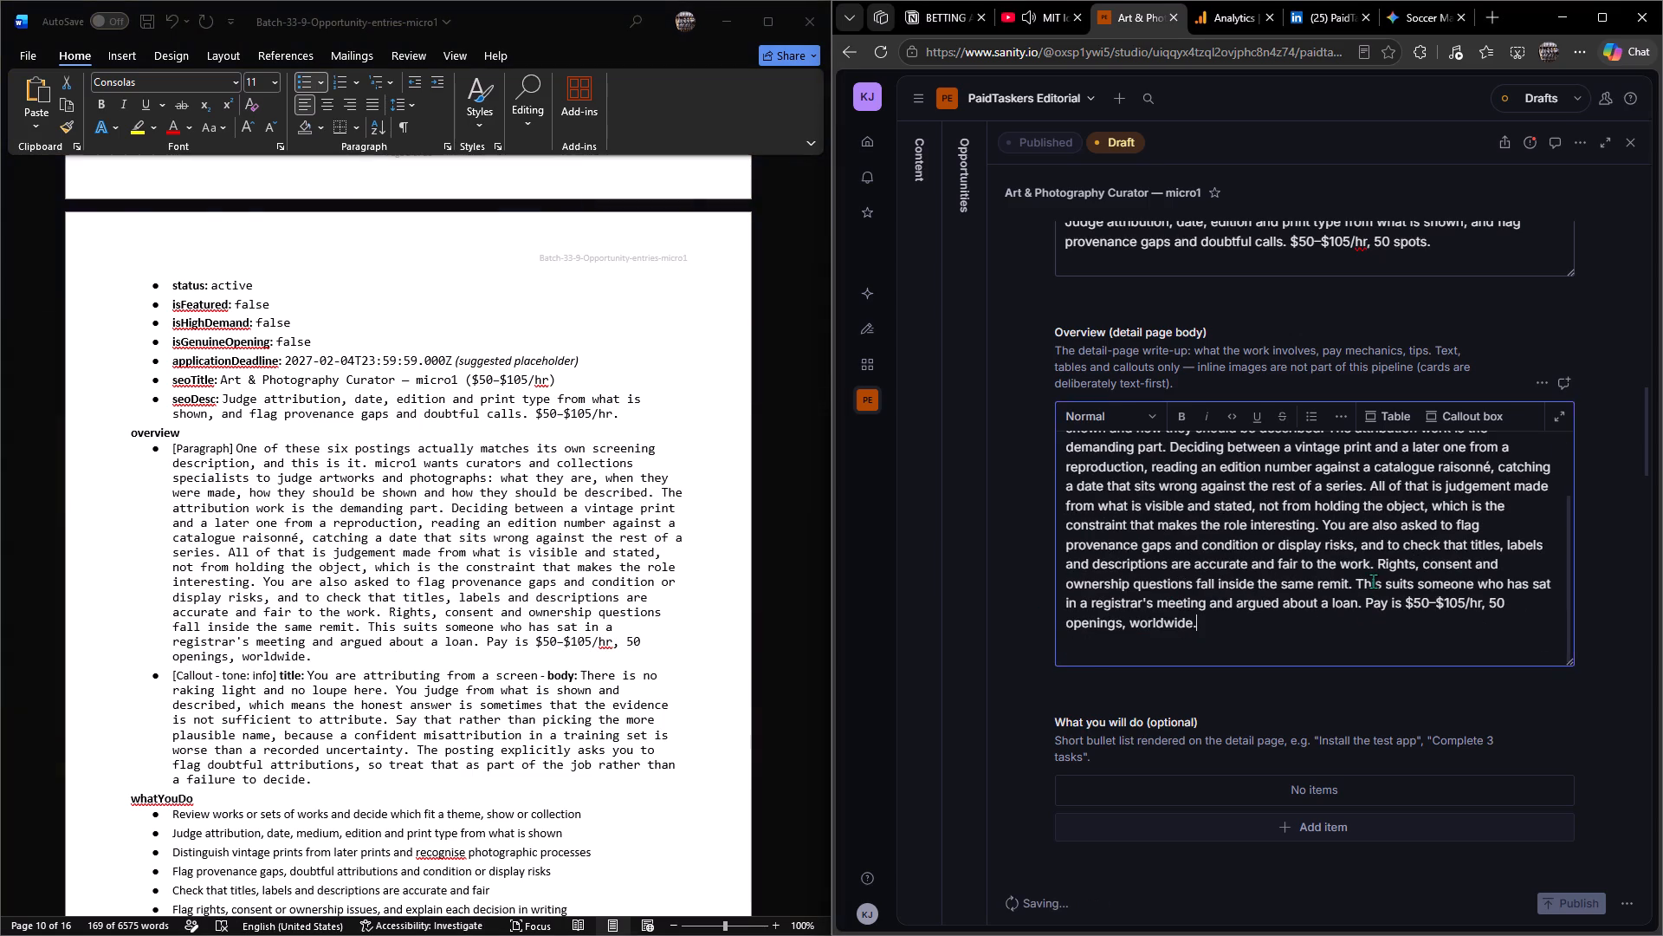
{"action": "left_click", "coordinate": [1380, 560]}
{"action": "key", "text": "Return"}
{"action": "left_click", "coordinate": [1375, 646]}
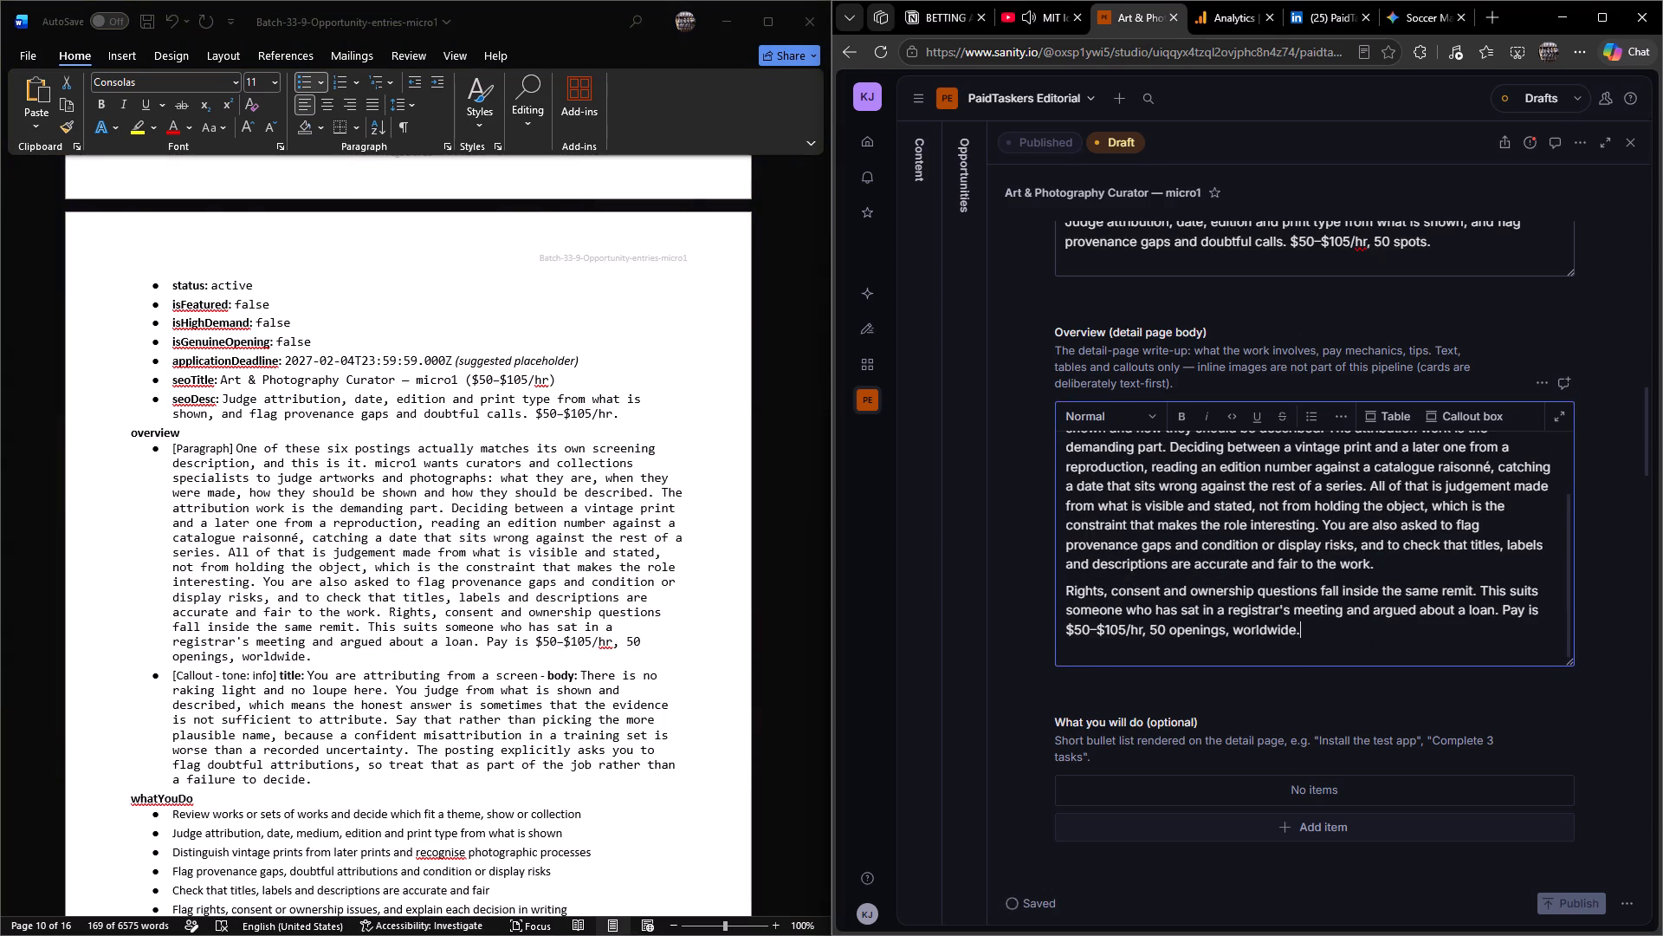
Insert a callout at the end of the Overview and give it the copied title "You are attributing from a screen".
{"action": "key", "text": "Return"}
{"action": "left_click", "coordinate": [1446, 423]}
{"action": "left_click", "coordinate": [503, 626]}
{"action": "scroll", "coordinate": [503, 626], "scroll_direction": "down", "scroll_amount": 5}
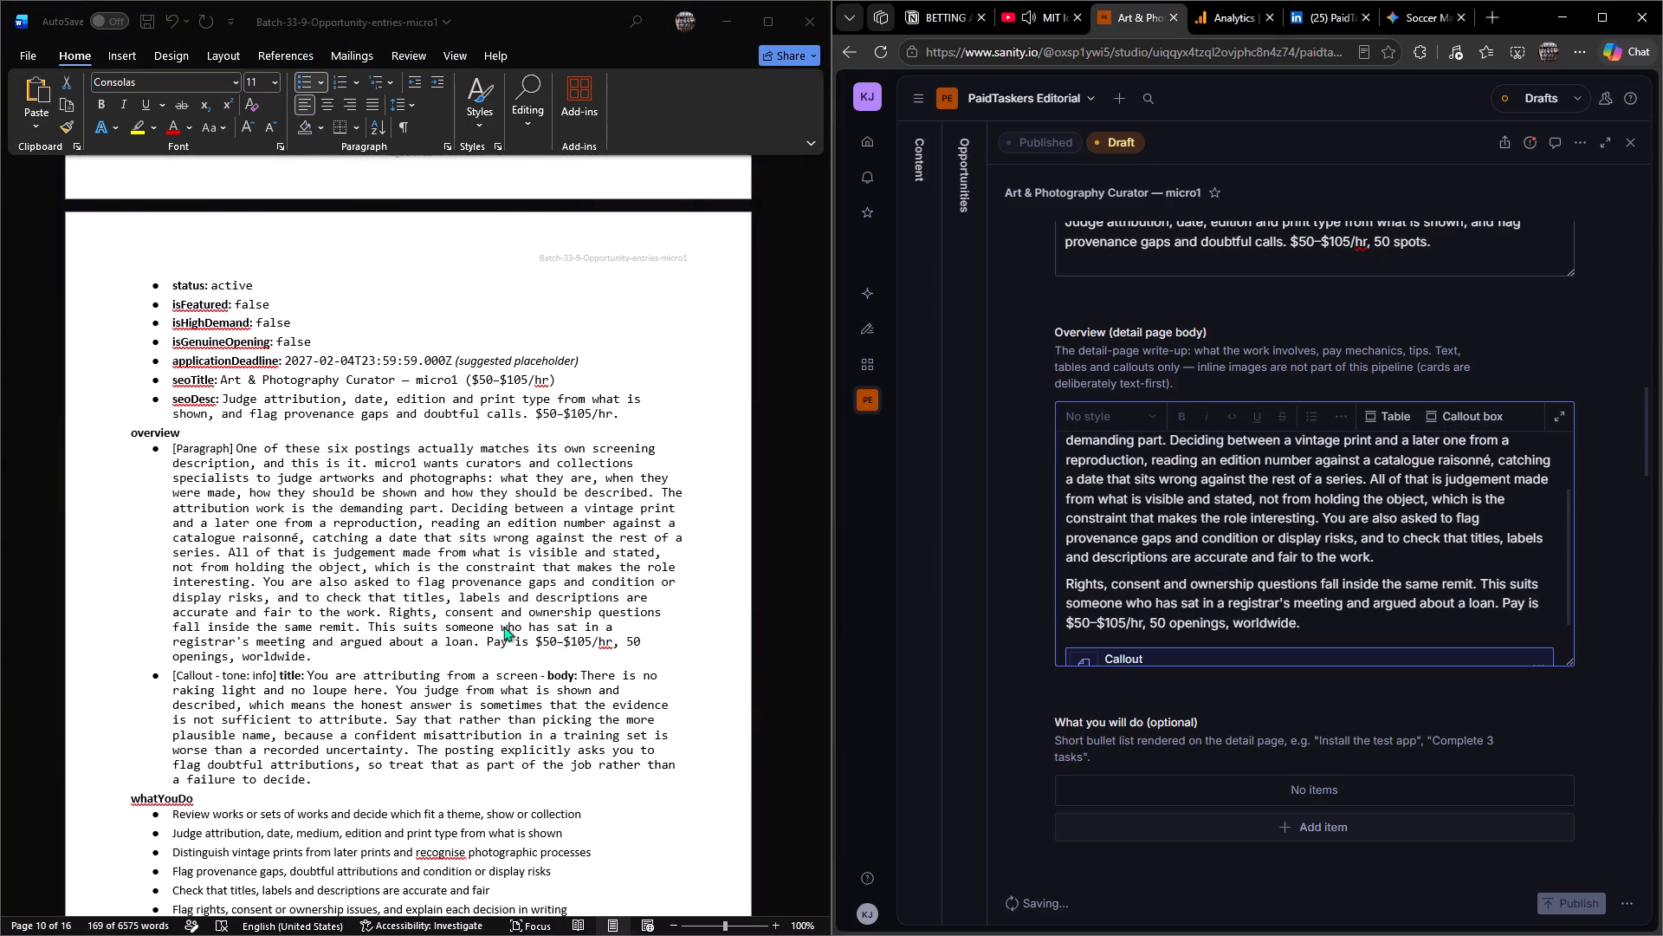
{"action": "left_click", "coordinate": [331, 501]}
{"action": "left_click", "coordinate": [313, 467]}
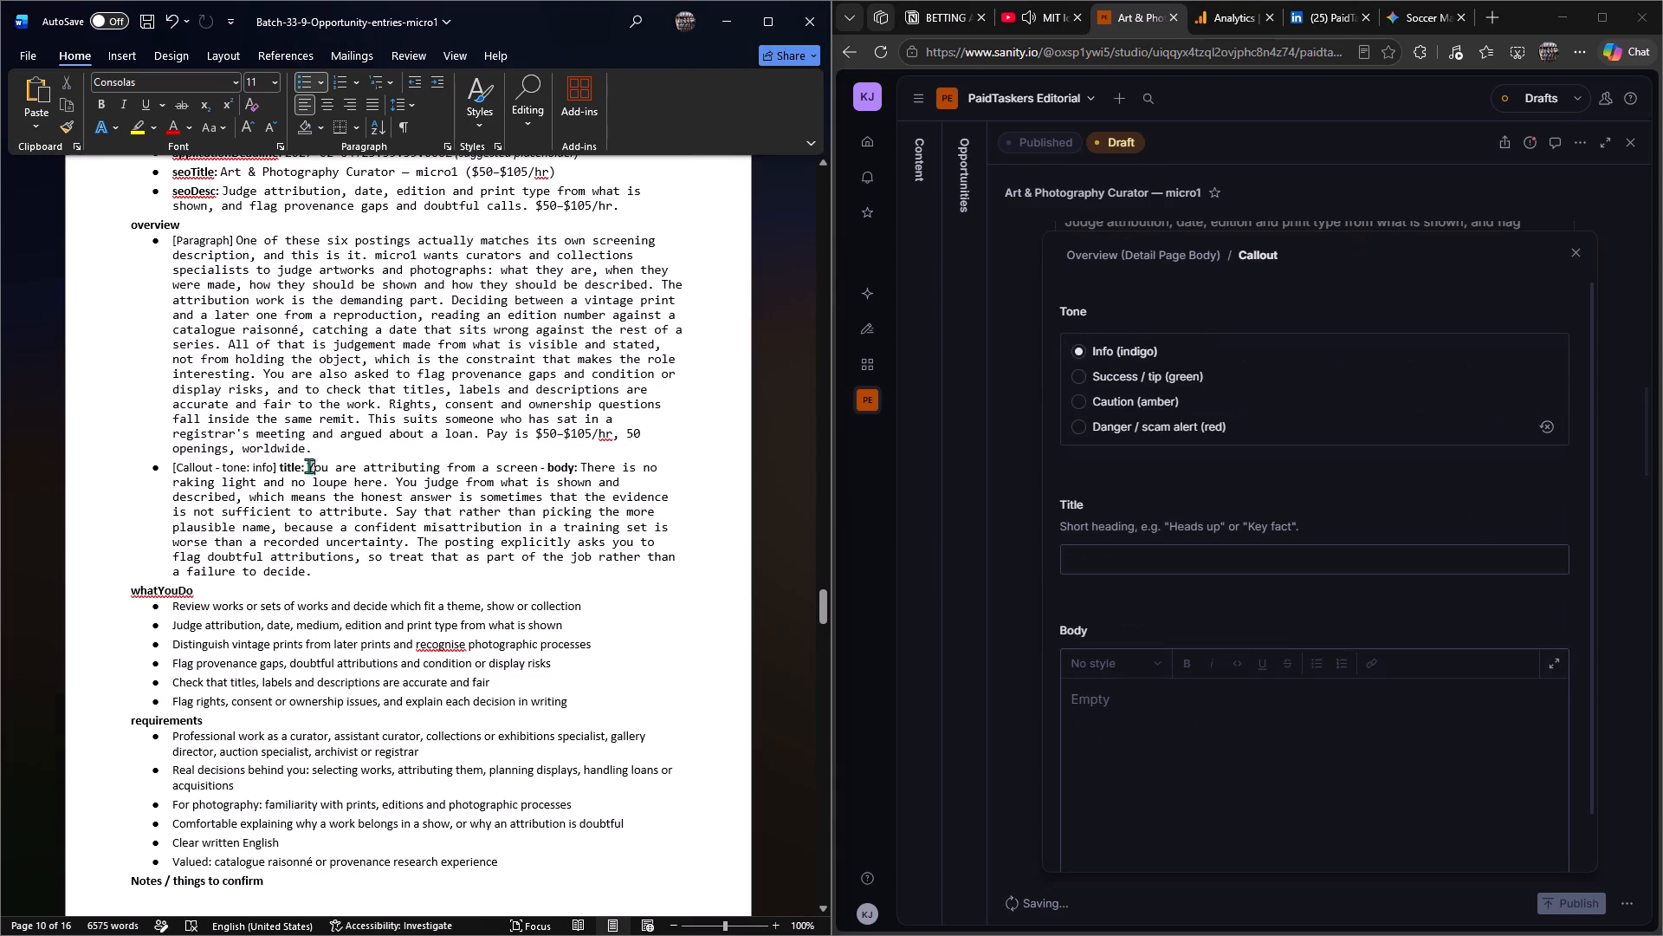
{"action": "left_click_drag", "start_coordinate": [308, 465], "coordinate": [516, 465]}
{"action": "key", "text": "ctrl+c"}
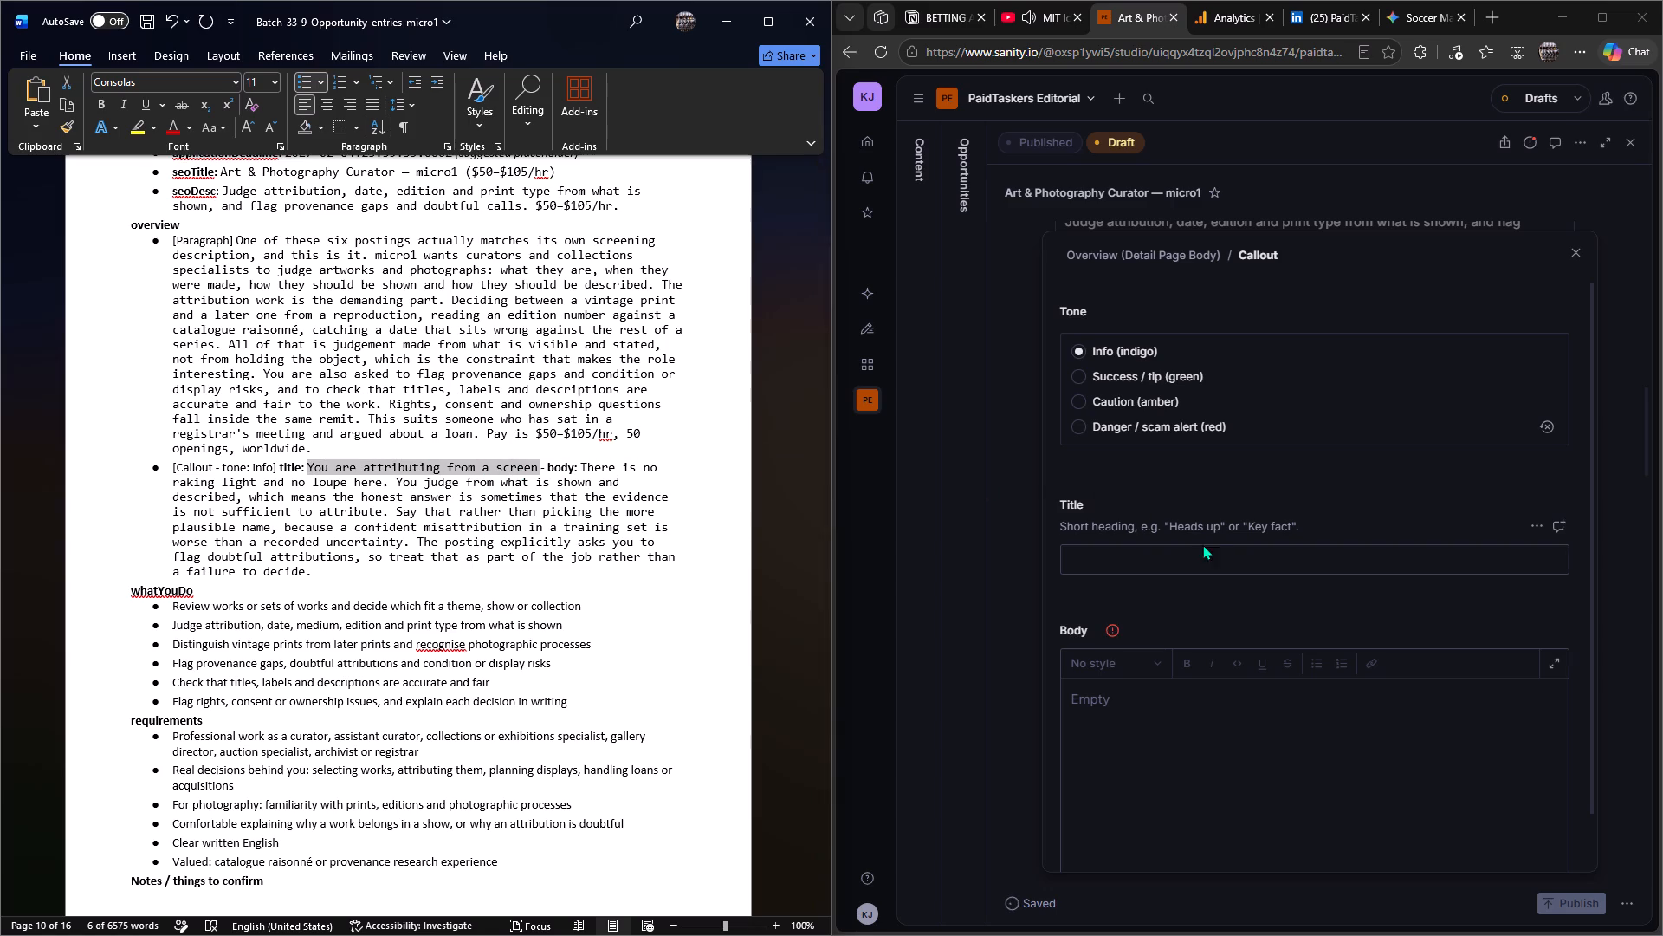
{"action": "left_click", "coordinate": [1211, 559]}
{"action": "key", "text": "ctrl+v"}
Copy the callout body beginning "There is no raking light and no loupe here" from the Word document into the callout, and close it.
{"action": "left_click", "coordinate": [1149, 727]}
{"action": "left_click", "coordinate": [542, 606]}
{"action": "left_click_drag", "start_coordinate": [415, 572], "coordinate": [583, 467]}
{"action": "key", "text": "ctrl+c"}
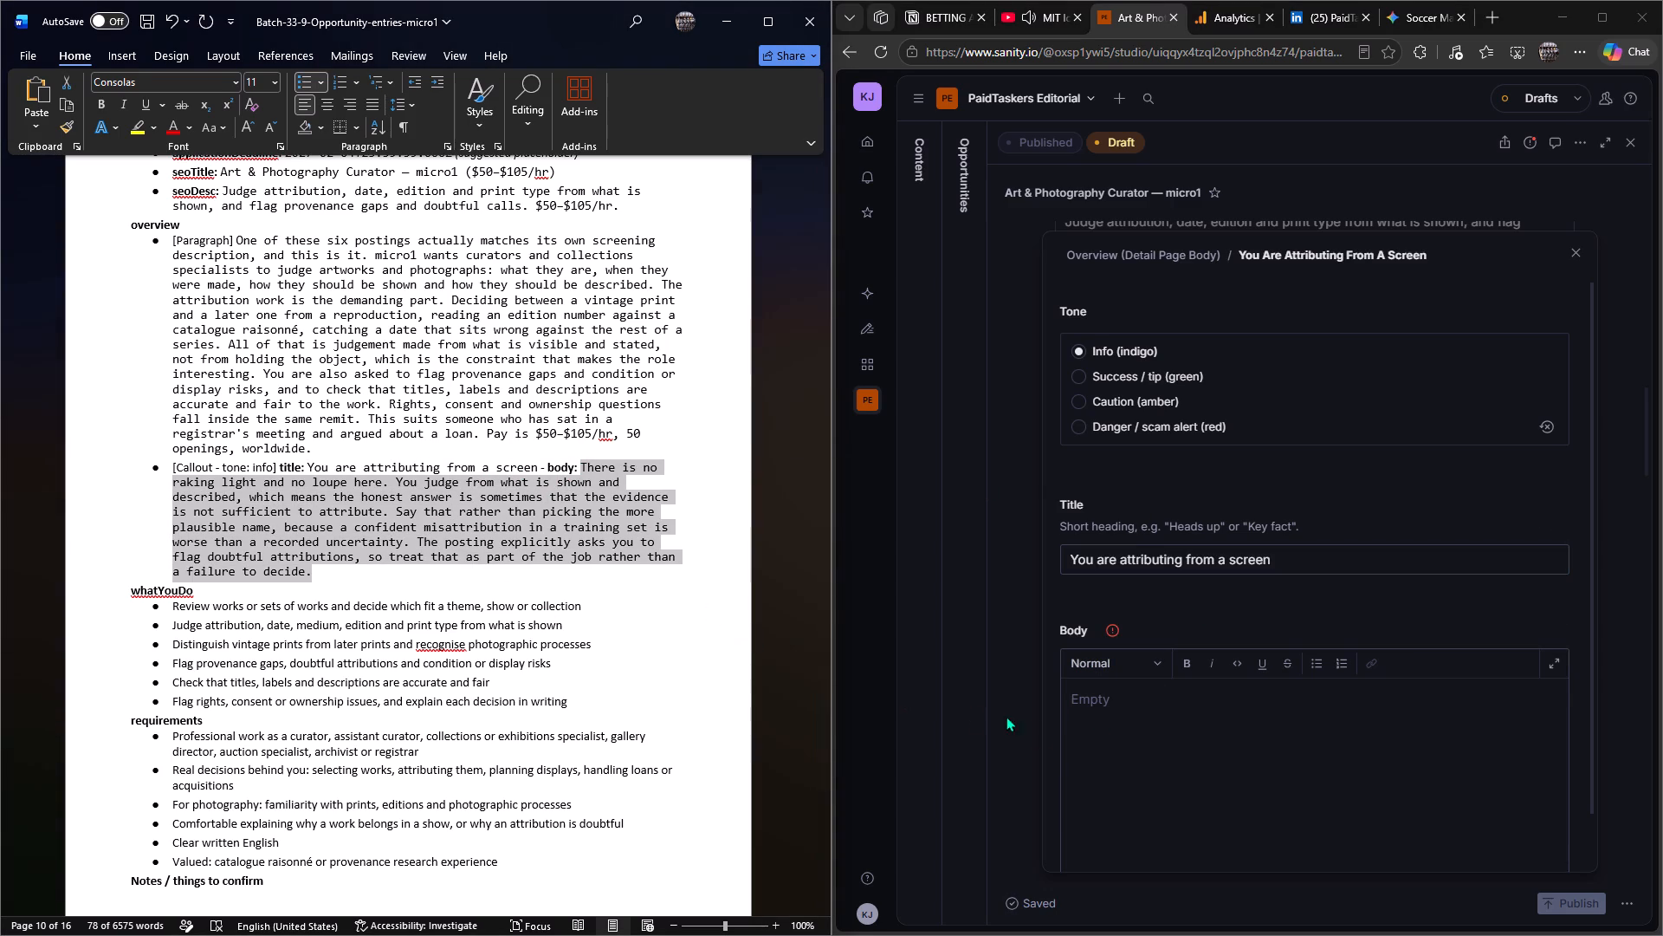
{"action": "left_click", "coordinate": [1168, 746]}
{"action": "key", "text": "ctrl+v"}
{"action": "left_click", "coordinate": [1007, 625]}
Add a blank item to the opportunity's "What you will do" list.
{"action": "scroll", "coordinate": [1007, 625], "scroll_direction": "down", "scroll_amount": 4}
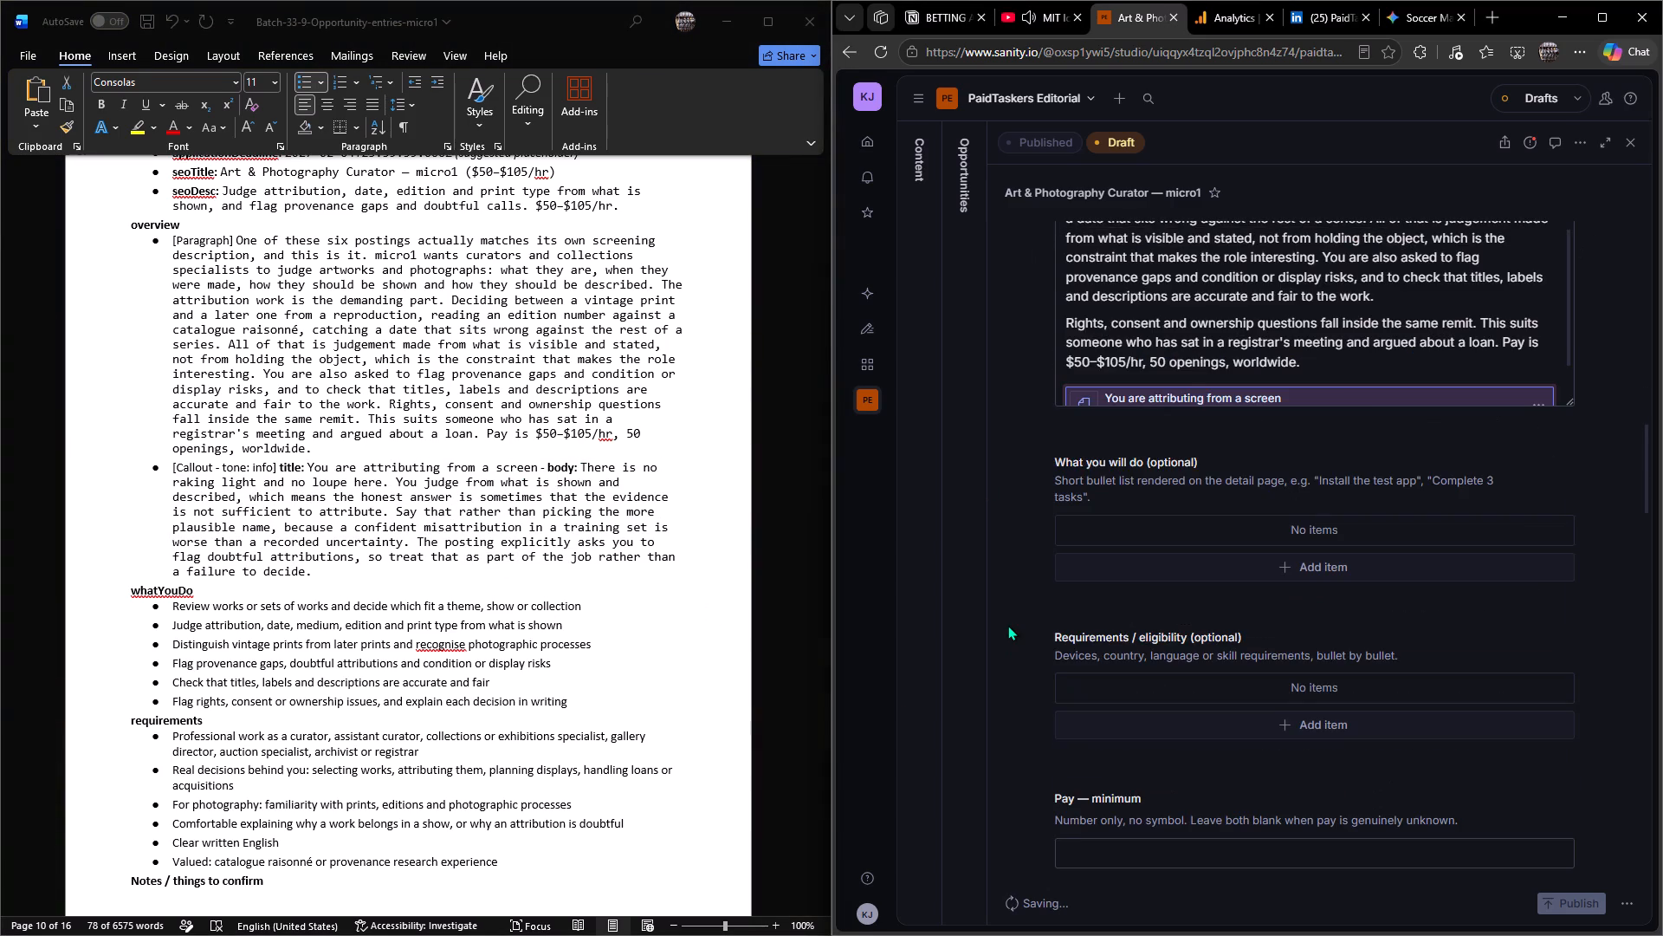
{"action": "left_click", "coordinate": [1158, 455]}
{"action": "left_click", "coordinate": [1155, 473]}
Correct "recognise" to "recognize" in Job 6's whatYouDo list in the Word document.
{"action": "left_click", "coordinate": [492, 493]}
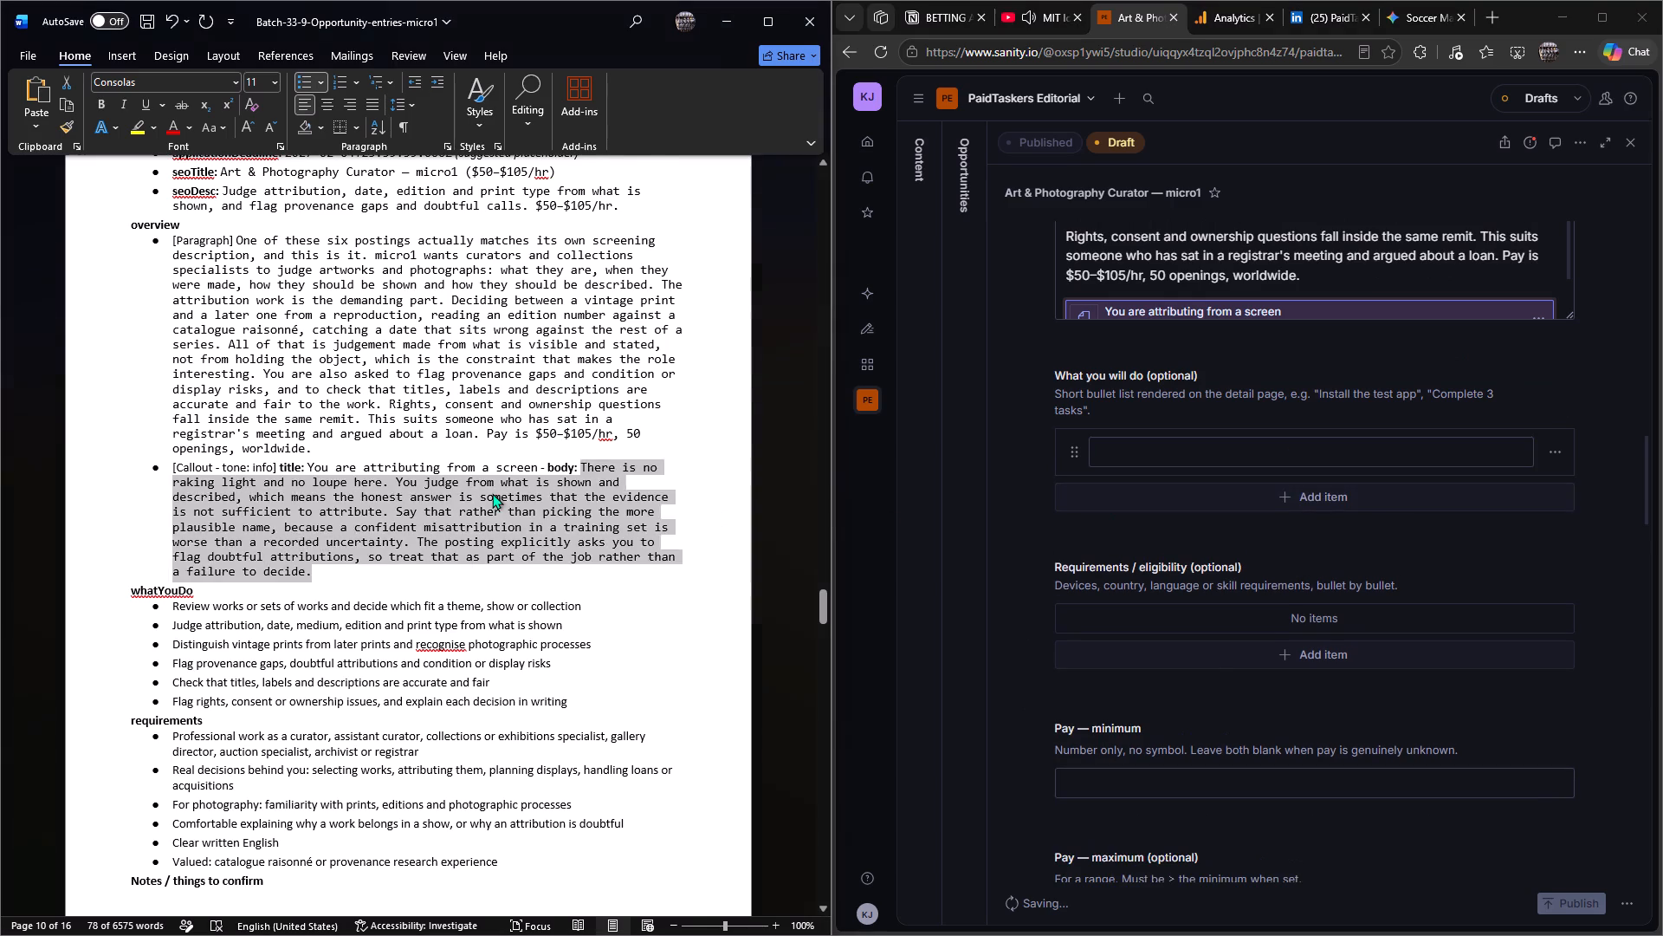
{"action": "scroll", "coordinate": [492, 493], "scroll_direction": "down", "scroll_amount": 5}
{"action": "left_click", "coordinate": [461, 443]}
{"action": "right_click", "coordinate": [461, 443]}
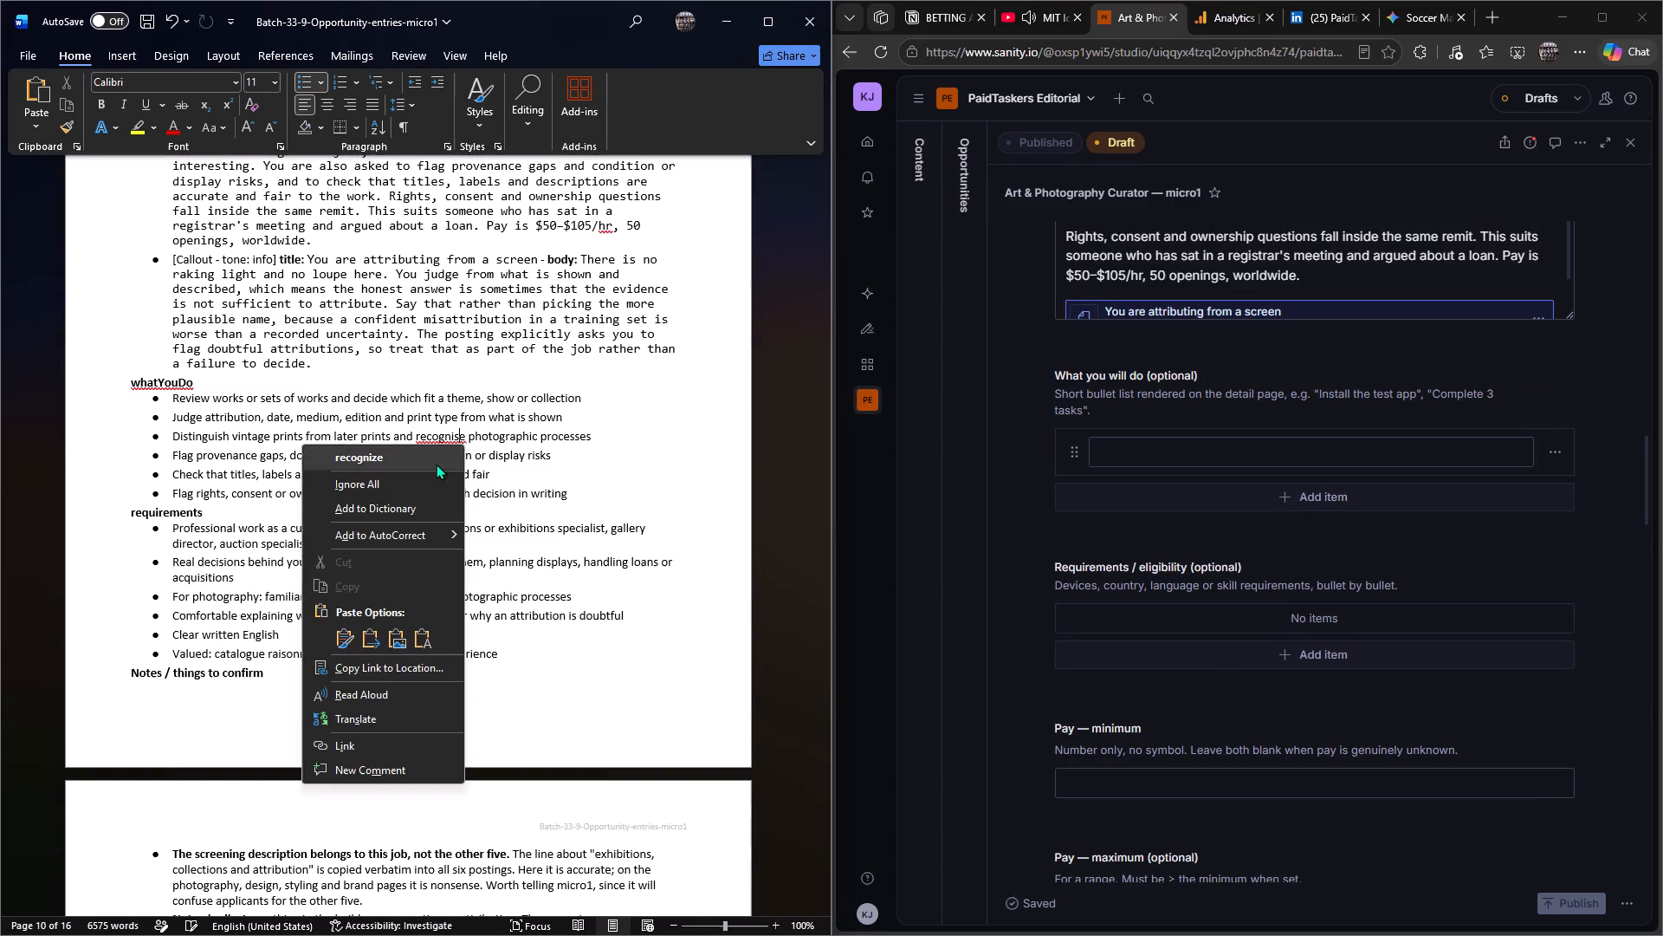
{"action": "left_click", "coordinate": [436, 464]}
Remove the bullet formatting from Job 6's six whatYouDo lines in the Word document.
{"action": "left_click", "coordinate": [555, 497]}
{"action": "left_click_drag", "start_coordinate": [598, 497], "coordinate": [172, 402]}
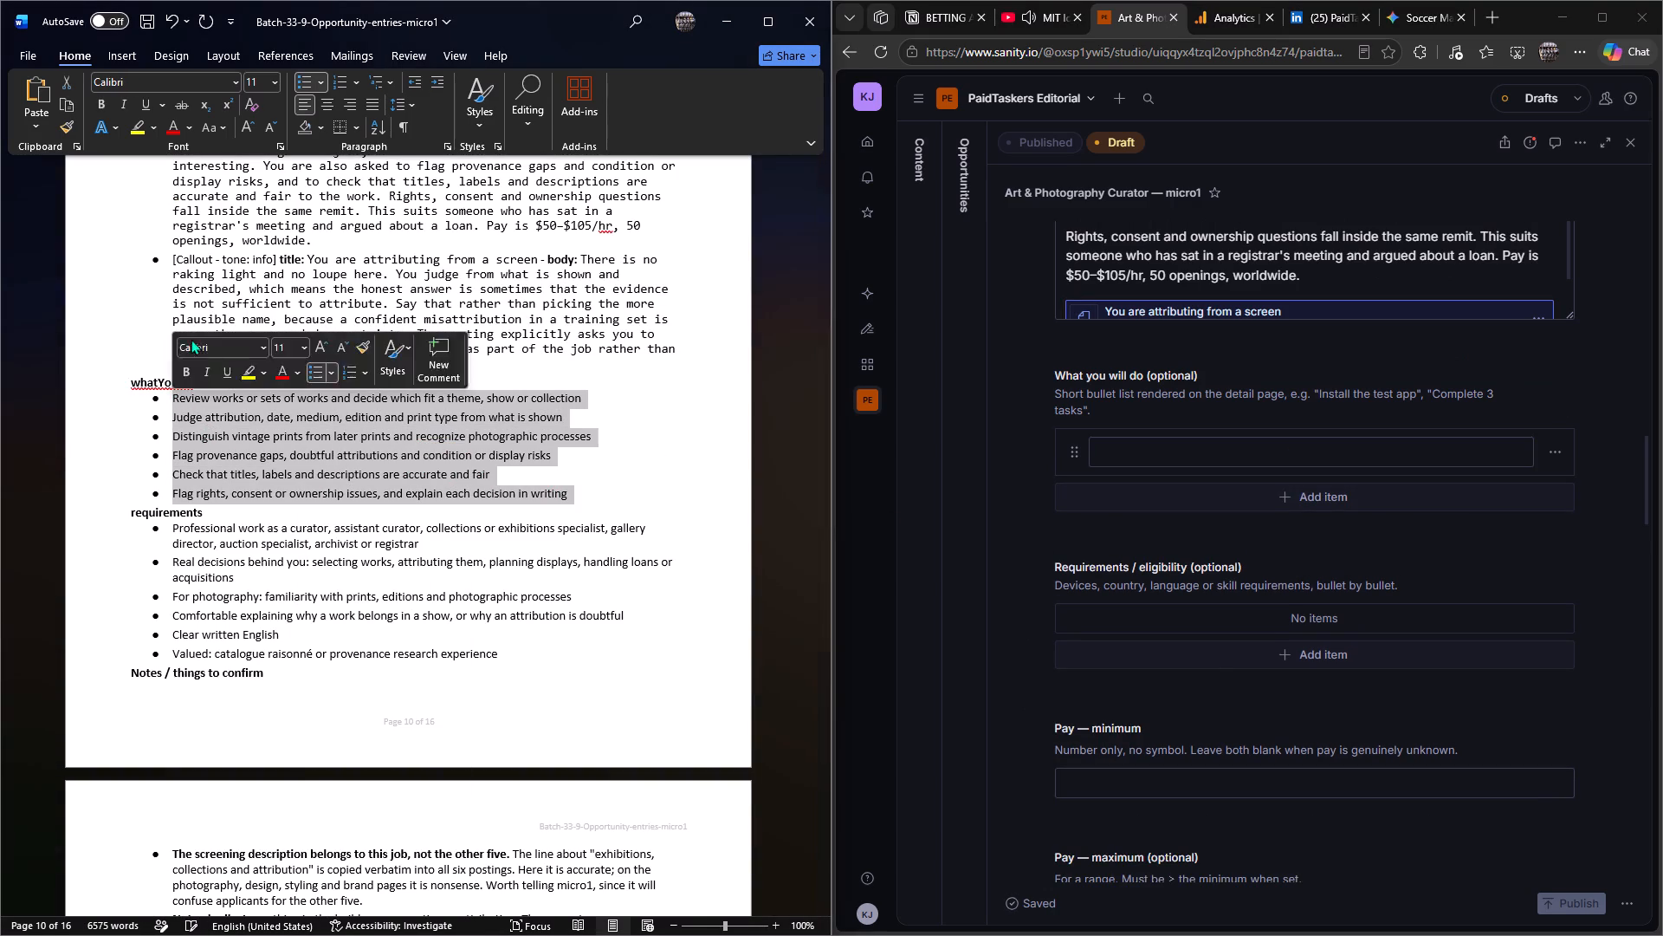
{"action": "left_click", "coordinate": [301, 76]}
{"action": "left_click", "coordinate": [351, 426]}
Copy the first two whatYouDo lines, "Review works or sets of works…" and "Judge attribution, date, medium…", into separate "What you will do" items.
{"action": "left_click_drag", "start_coordinate": [614, 395], "coordinate": [565, 395]}
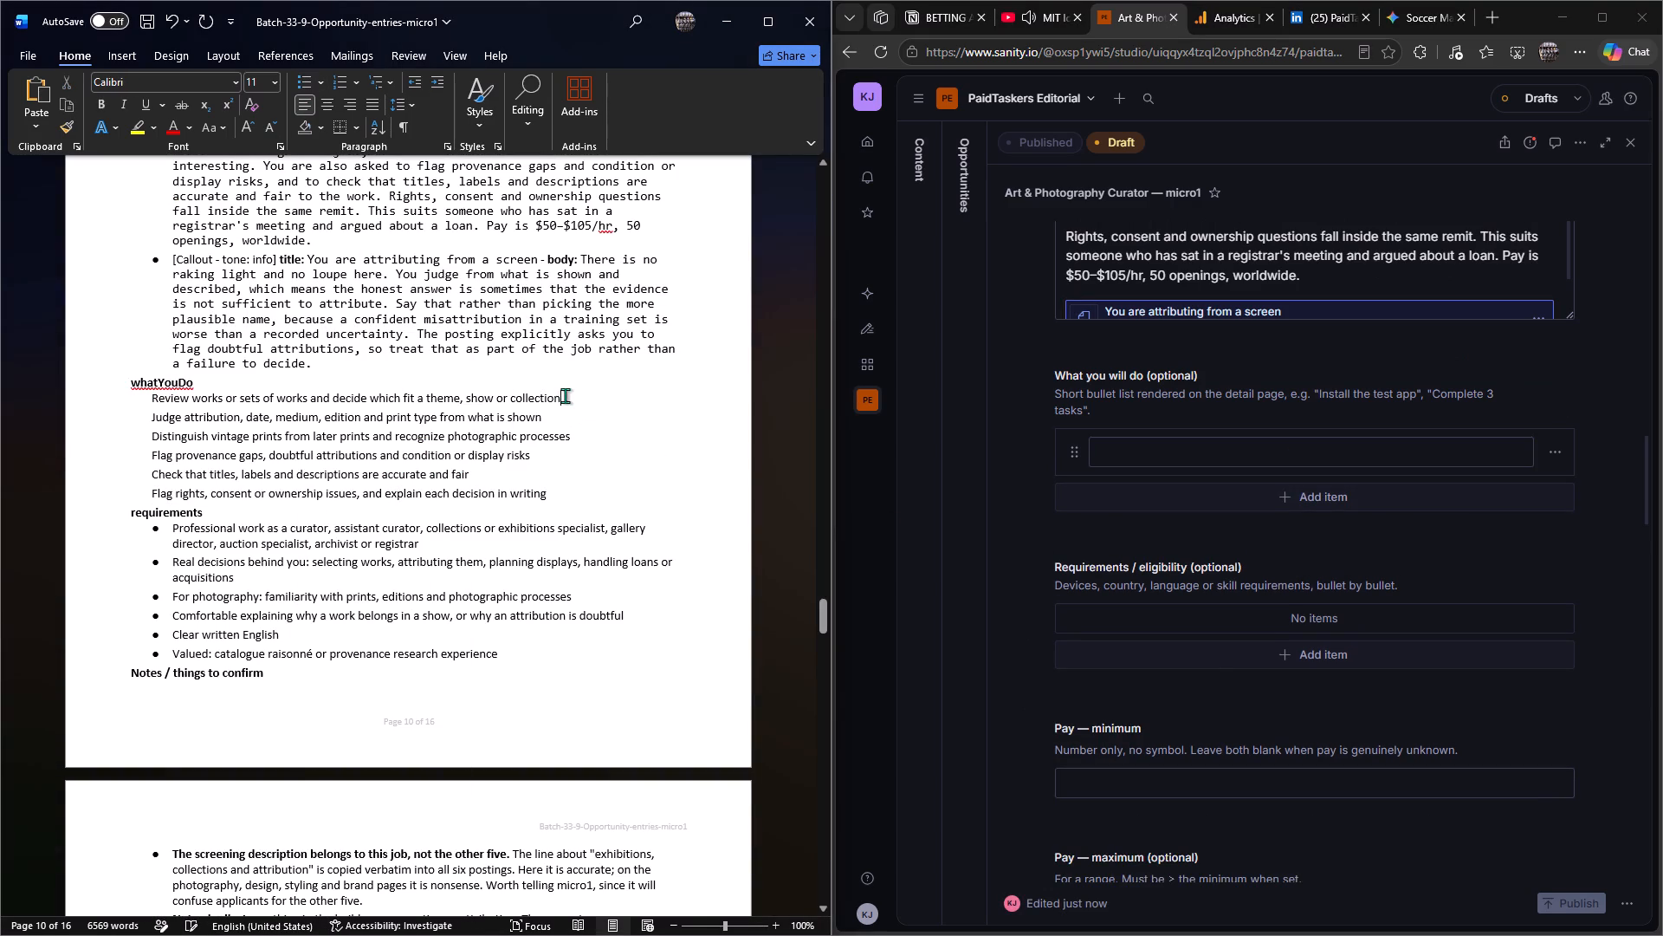
{"action": "left_click_drag", "start_coordinate": [565, 395], "coordinate": [163, 395]}
{"action": "key", "text": "ctrl+c"}
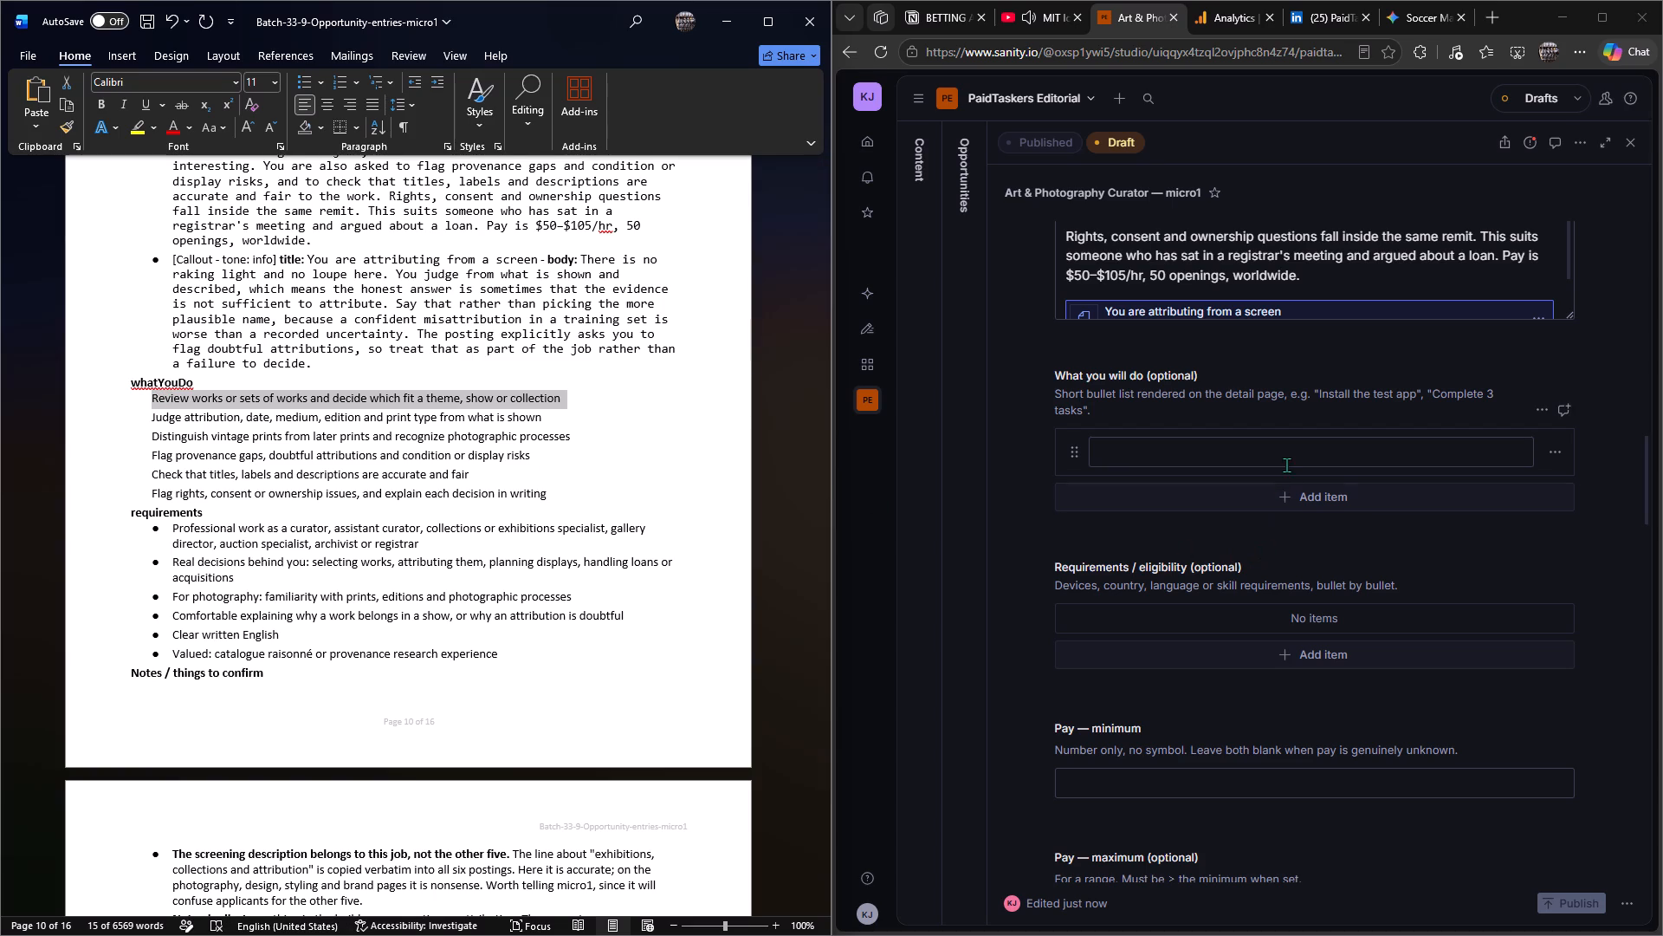
{"action": "left_click", "coordinate": [1287, 462]}
{"action": "key", "text": "ctrl+v"}
{"action": "left_click", "coordinate": [1263, 494]}
{"action": "left_click", "coordinate": [500, 456]}
{"action": "left_click_drag", "start_coordinate": [590, 420], "coordinate": [167, 420]}
{"action": "key", "text": "ctrl+c"}
{"action": "left_click", "coordinate": [1285, 495]}
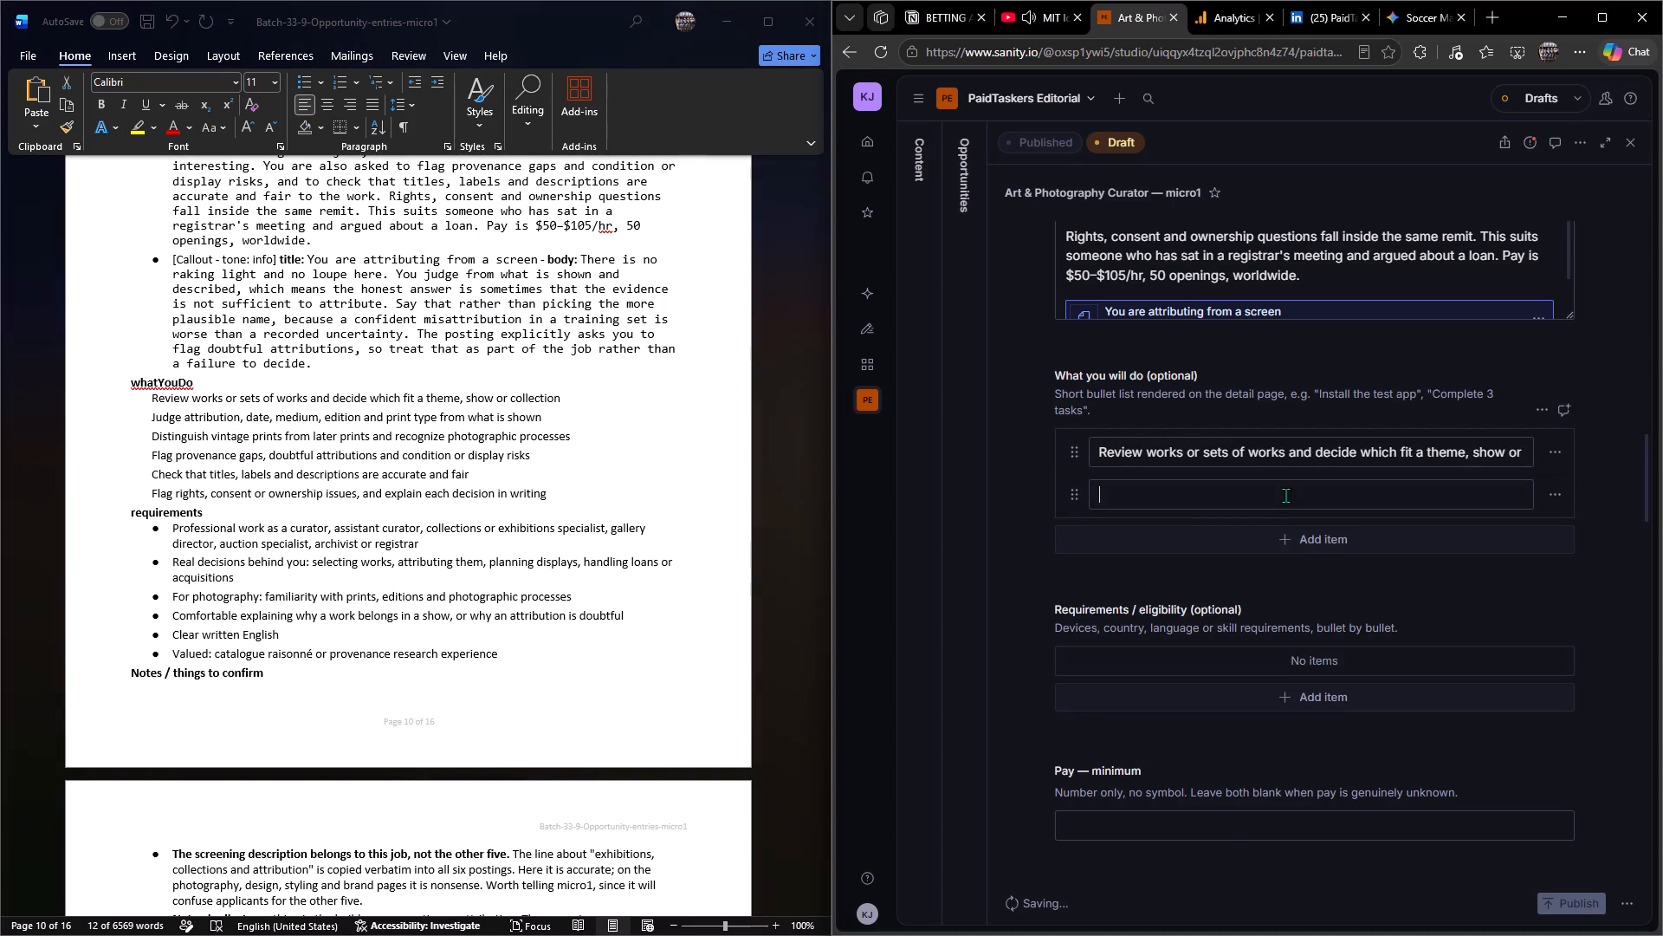
{"action": "key", "text": "ctrl+v"}
Add the third and fourth "What you will do" items from Word: "Distinguish vintage prints from later prints…" and "Flag provenance gaps, doubtful attributions…".
{"action": "left_click", "coordinate": [1252, 541]}
{"action": "left_click", "coordinate": [471, 461]}
{"action": "left_click_drag", "start_coordinate": [583, 435], "coordinate": [168, 439]}
{"action": "key", "text": "ctrl+c"}
{"action": "left_click", "coordinate": [1174, 549]}
{"action": "key", "text": "ctrl+v"}
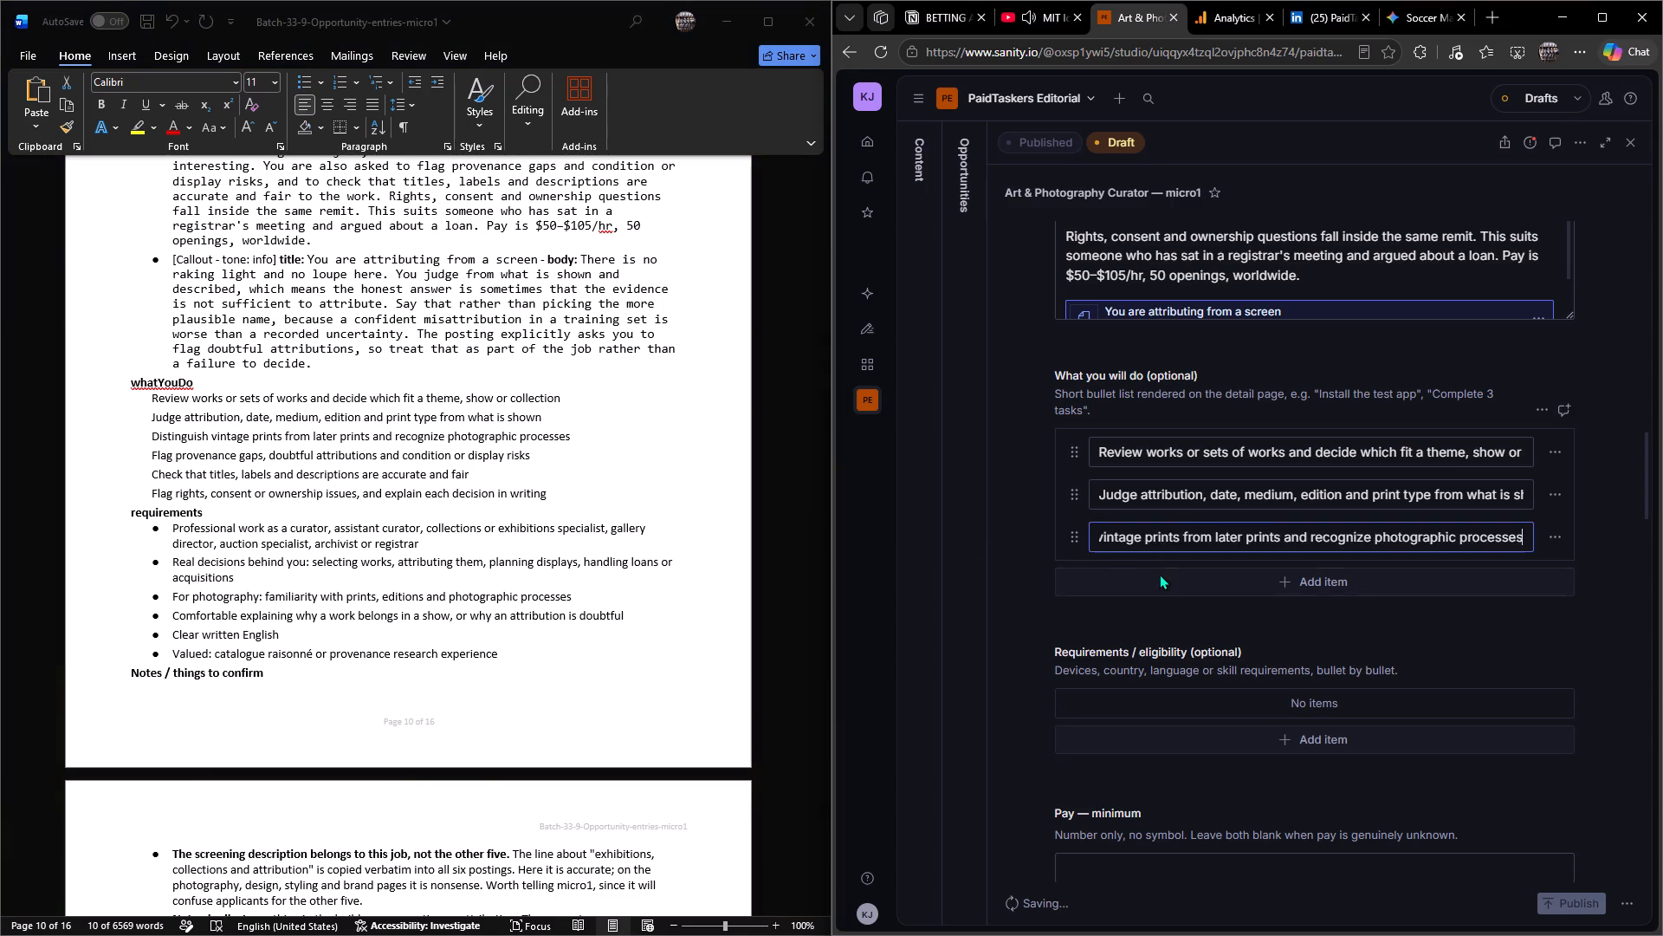
{"action": "left_click", "coordinate": [1159, 574]}
{"action": "left_click", "coordinate": [545, 543]}
{"action": "left_click_drag", "start_coordinate": [547, 462], "coordinate": [178, 462]}
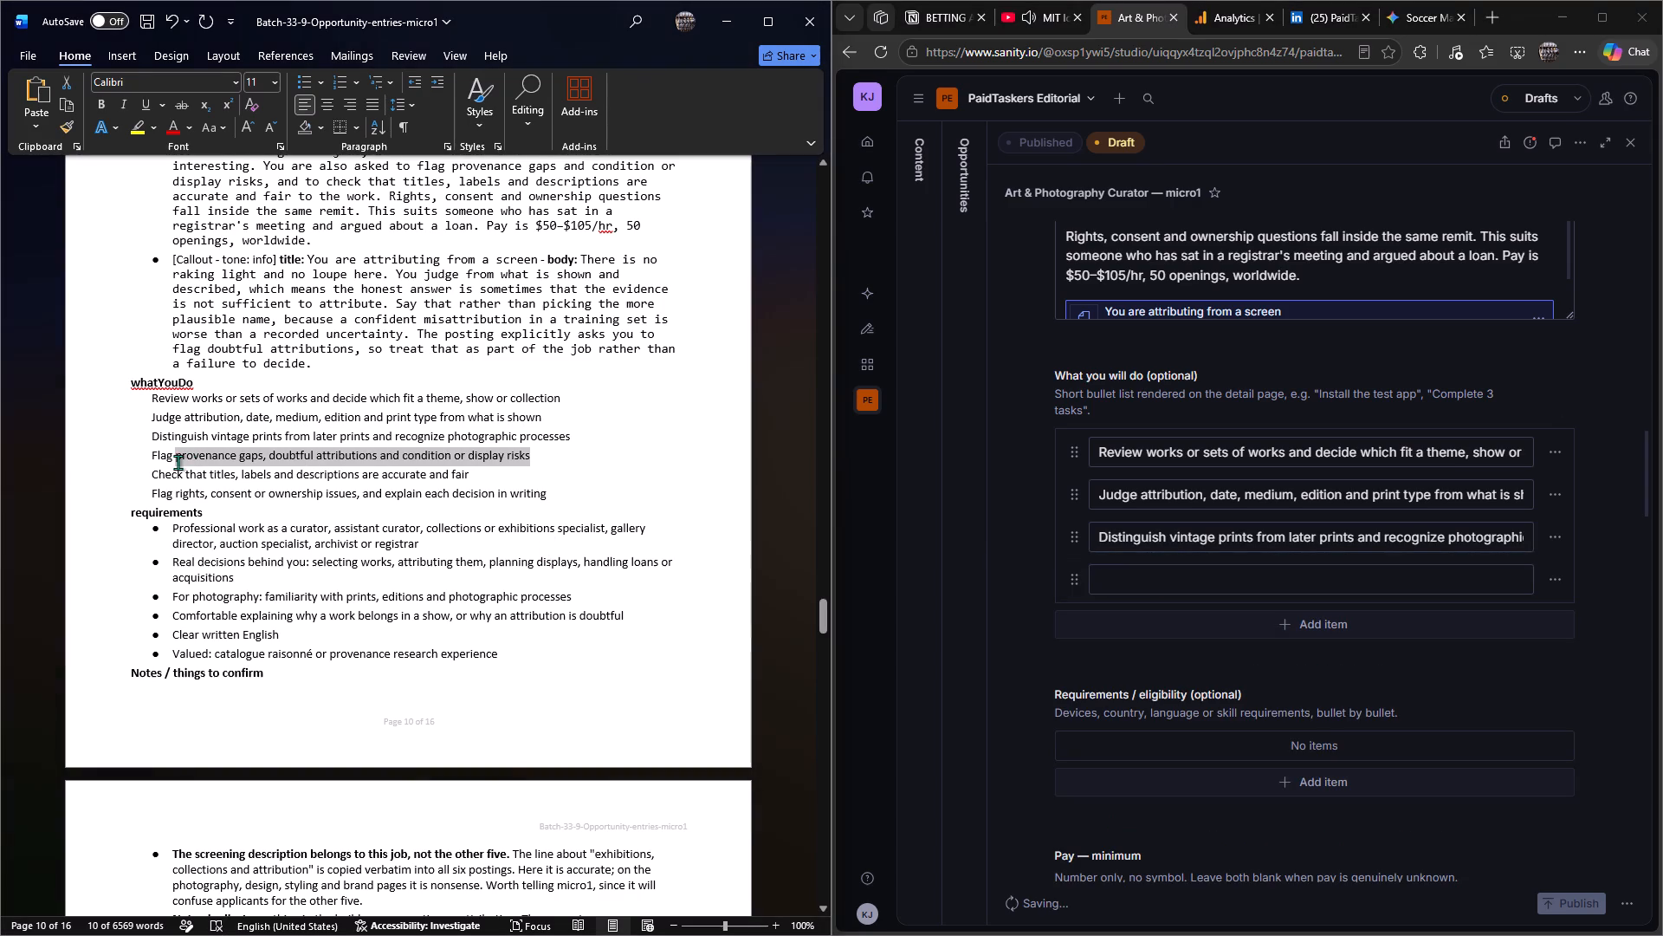
{"action": "left_click_drag", "start_coordinate": [178, 462], "coordinate": [163, 462]}
{"action": "key", "text": "ctrl+c"}
{"action": "left_click", "coordinate": [1291, 577]}
{"action": "key", "text": "ctrl+v"}
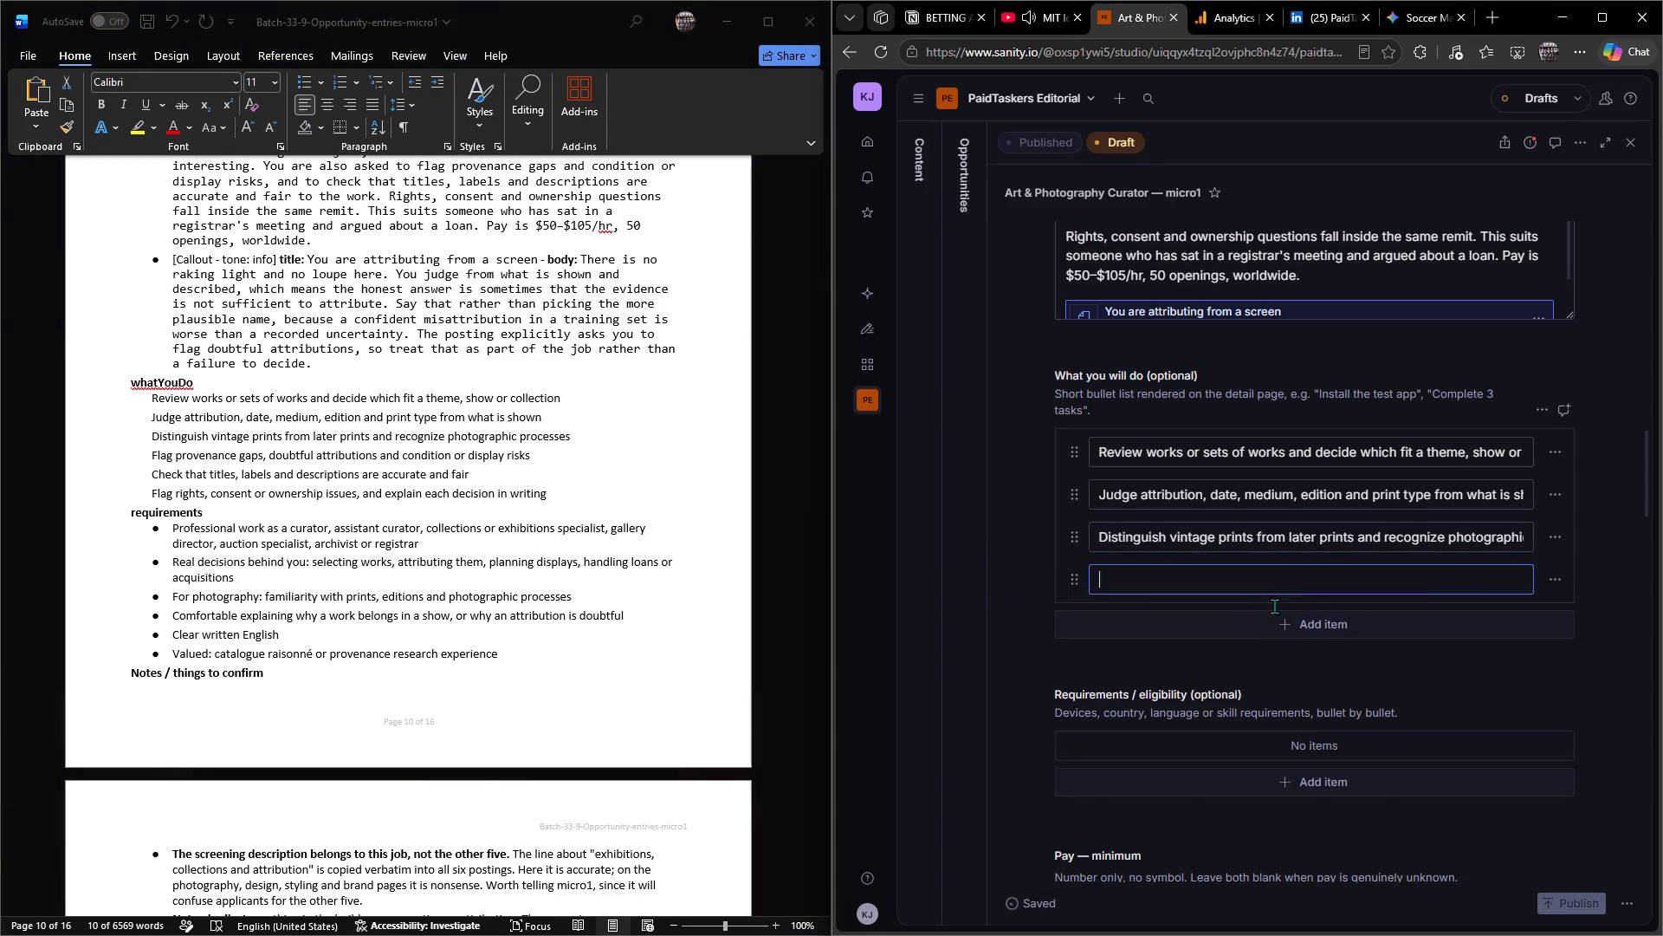
Add the last two "What you will do" items from Word: "Check that titles, labels and descriptions…" and "Flag rights, consent or ownership issues…".
{"action": "left_click", "coordinate": [1269, 614]}
{"action": "left_click", "coordinate": [517, 552]}
{"action": "left_click_drag", "start_coordinate": [537, 474], "coordinate": [150, 476]}
{"action": "key", "text": "ctrl+c"}
{"action": "left_click", "coordinate": [1216, 614]}
{"action": "key", "text": "ctrl+v"}
{"action": "left_click", "coordinate": [1193, 704]}
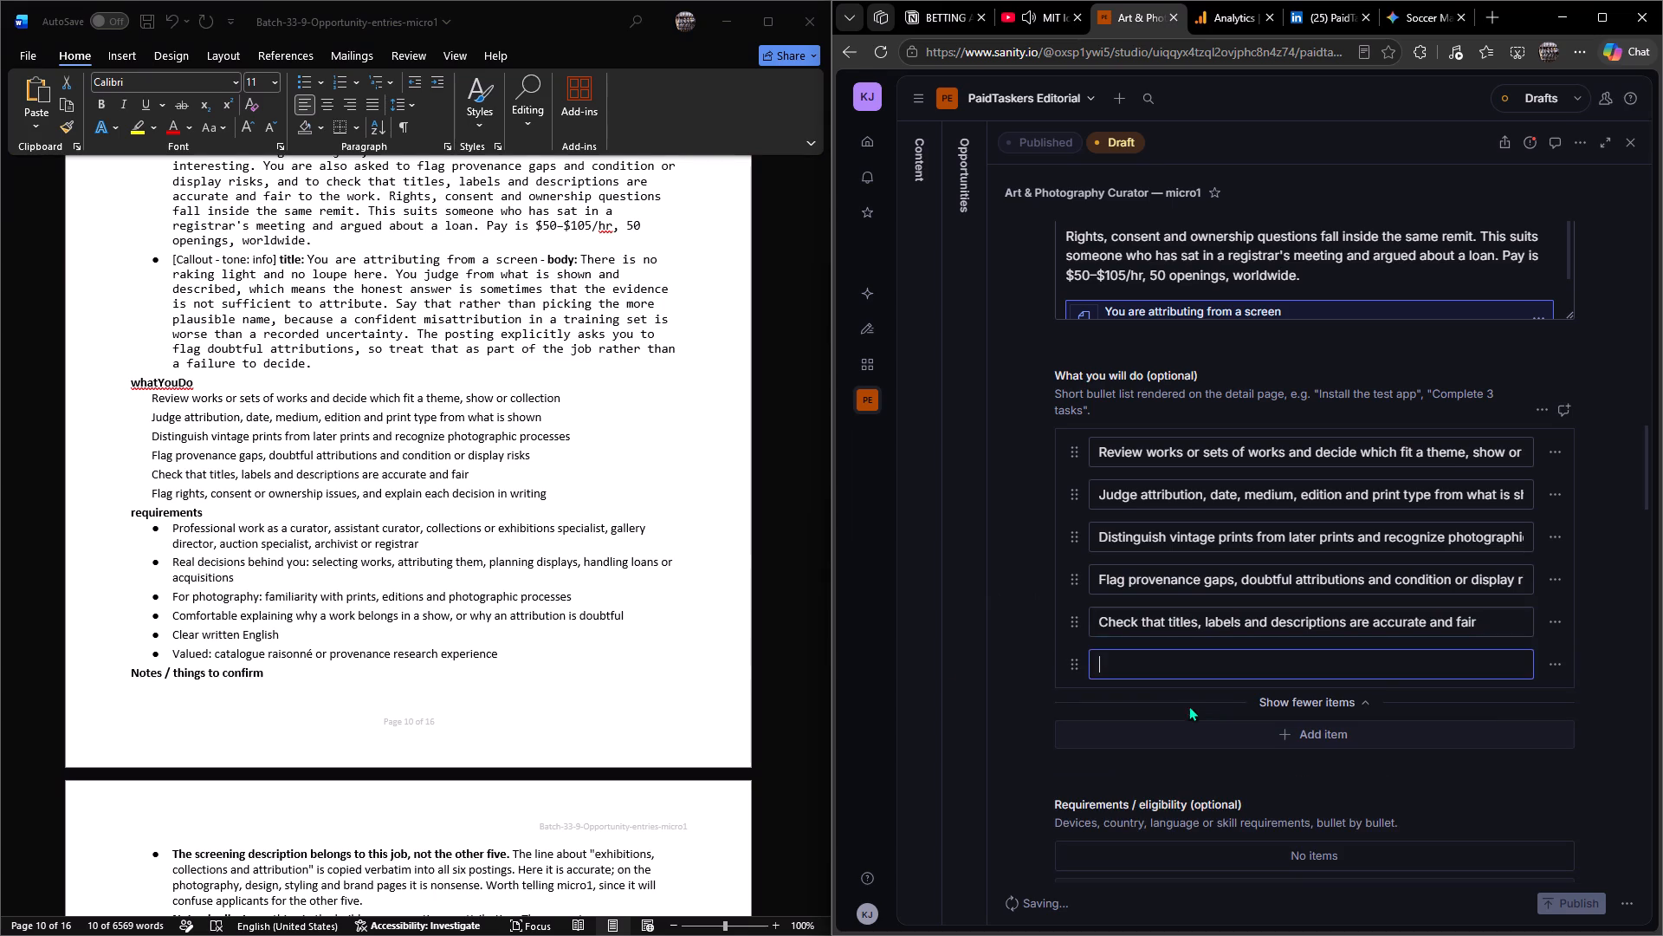
{"action": "left_click", "coordinate": [372, 463]}
{"action": "left_click_drag", "start_coordinate": [611, 491], "coordinate": [163, 491]}
{"action": "key", "text": "ctrl+c"}
{"action": "left_click", "coordinate": [1158, 673]}
{"action": "key", "text": "ctrl+v"}
Add a blank item to the opportunity's Requirements / eligibility list.
{"action": "left_click", "coordinate": [994, 583]}
{"action": "scroll", "coordinate": [994, 583], "scroll_direction": "down", "scroll_amount": 5}
{"action": "left_click", "coordinate": [1172, 461]}
{"action": "scroll", "coordinate": [1172, 461], "scroll_direction": "up", "scroll_amount": 3}
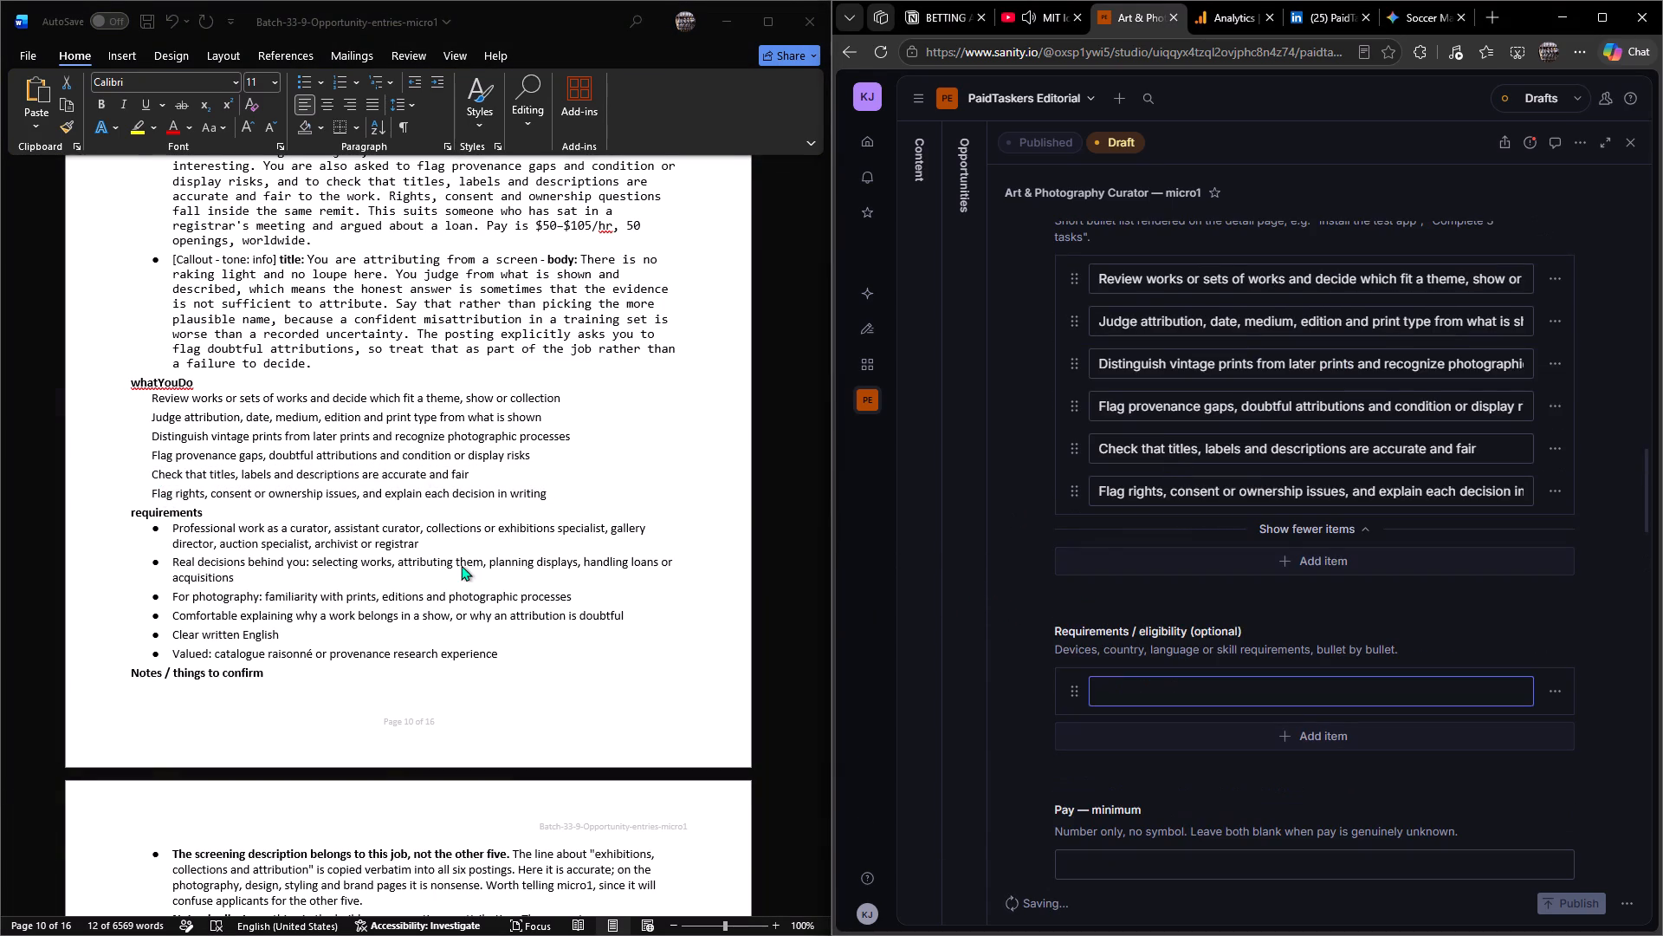
Remove the bullet formatting from Job 6's six requirements lines in the Word document.
{"action": "left_click", "coordinate": [461, 565]}
{"action": "scroll", "coordinate": [461, 565], "scroll_direction": "down", "scroll_amount": 2}
{"action": "left_click", "coordinate": [469, 573]}
{"action": "left_click_drag", "start_coordinate": [506, 572], "coordinate": [159, 452]}
{"action": "left_click", "coordinate": [297, 82]}
{"action": "left_click", "coordinate": [281, 416]}
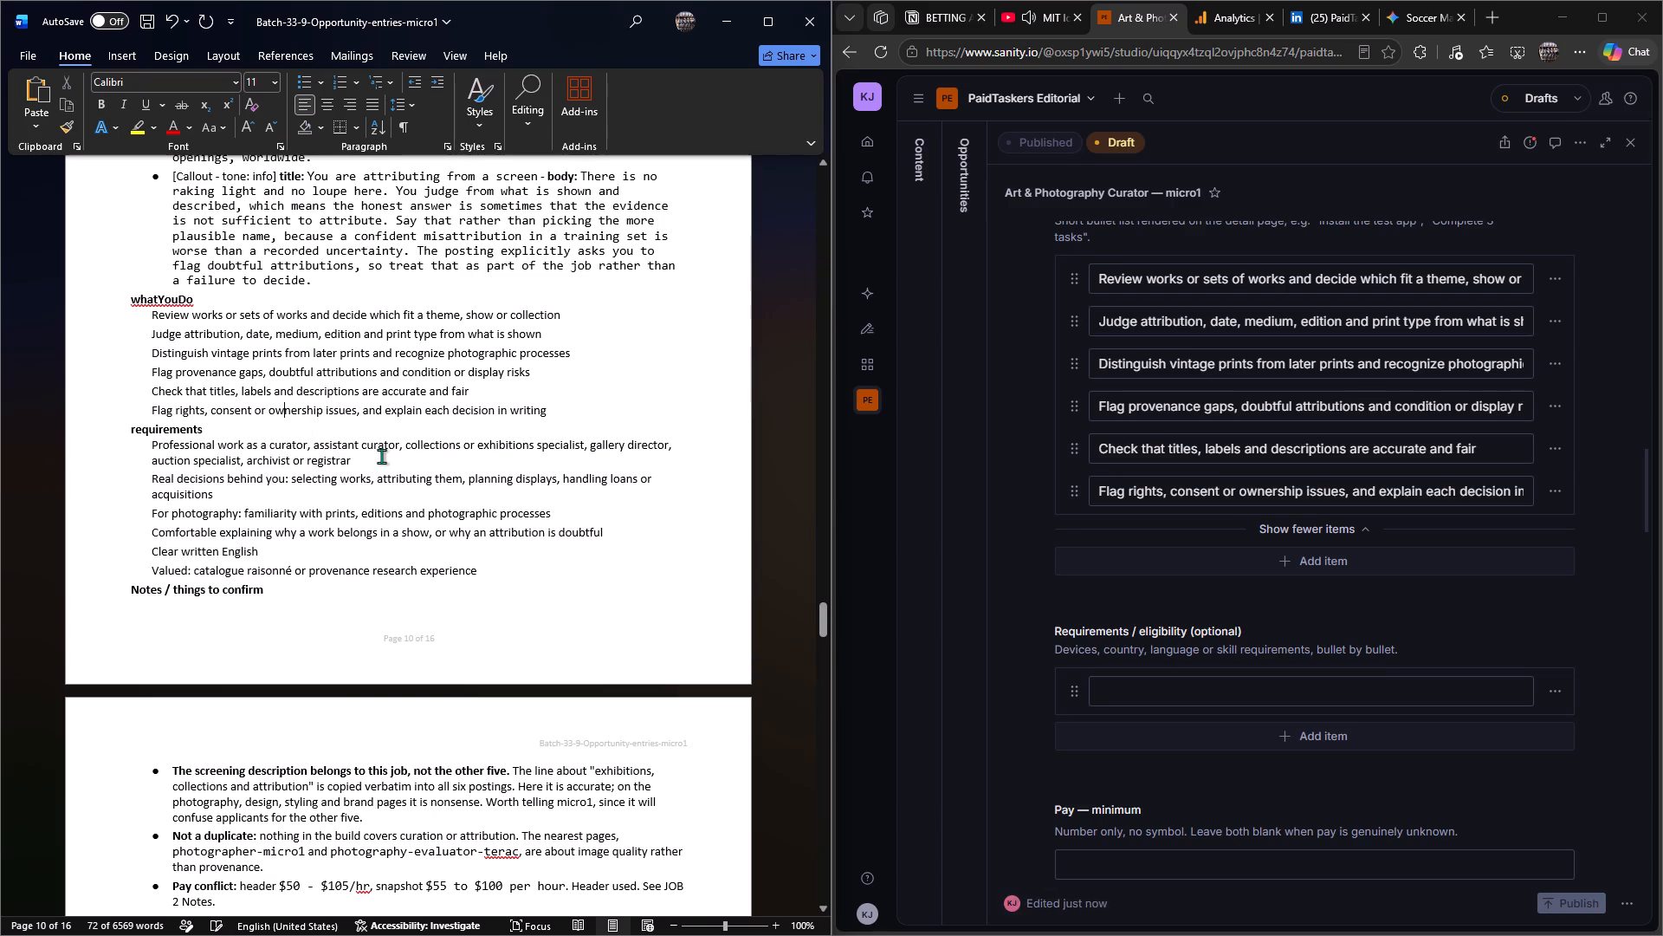
Add the first two requirements from Word: "Professional work as a curator, assistant curator…" and "Real decisions behind you: selecting works…".
{"action": "left_click_drag", "start_coordinate": [381, 456], "coordinate": [153, 452]}
{"action": "key", "text": "ctrl+c"}
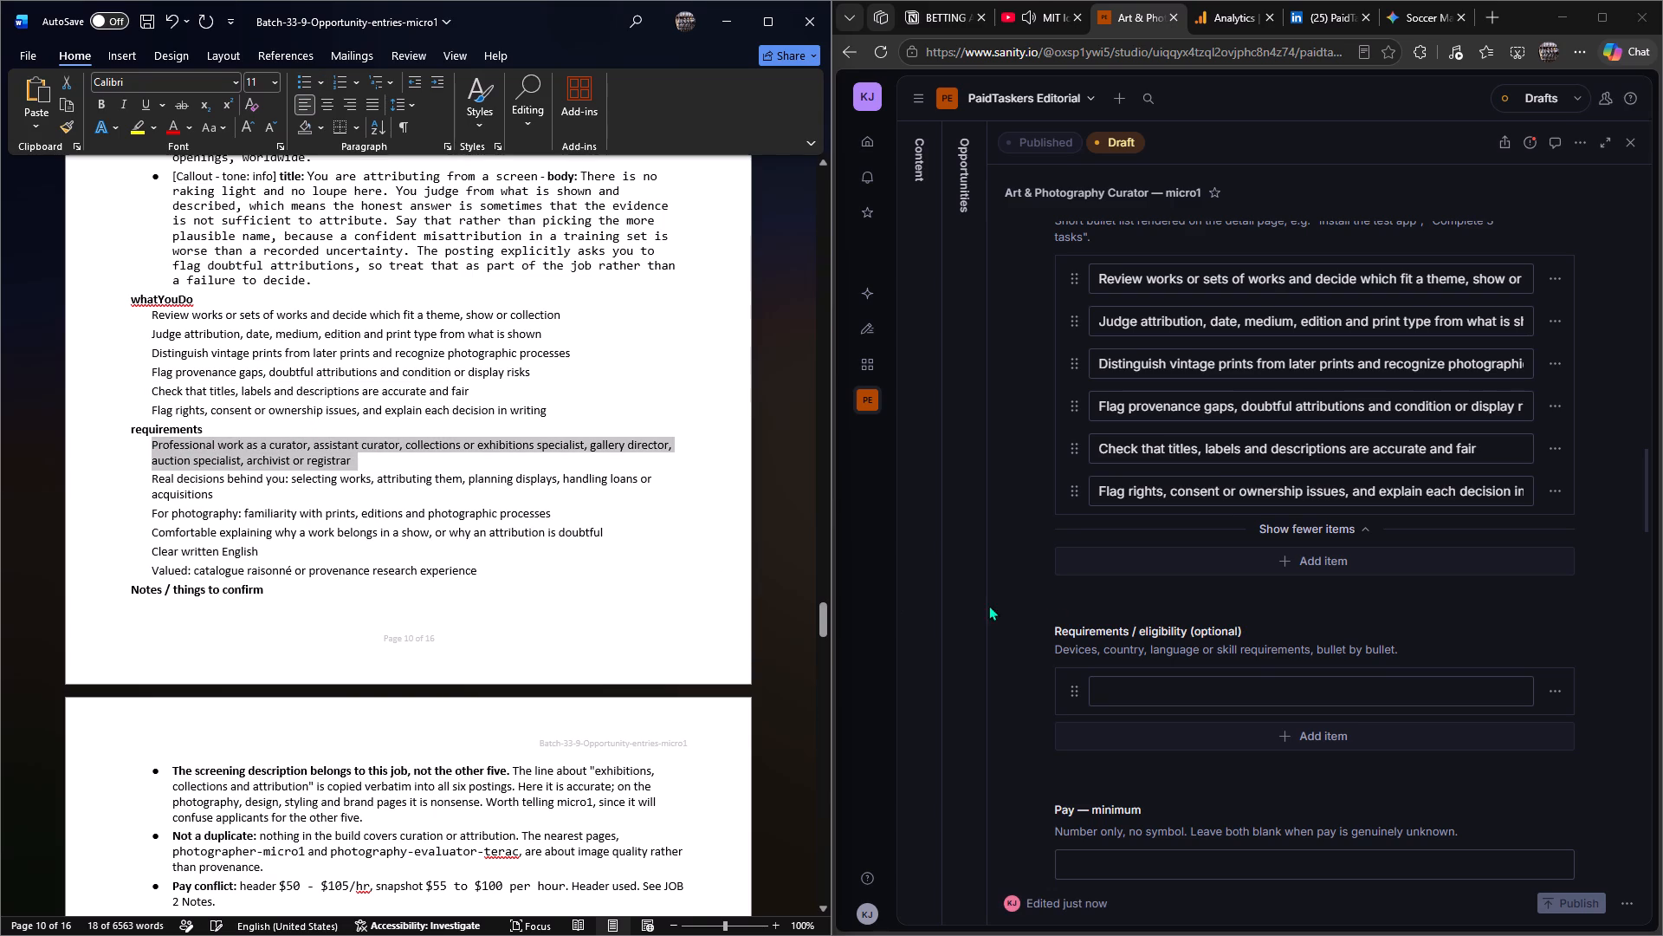
{"action": "left_click", "coordinate": [1247, 690]}
{"action": "key", "text": "ctrl+v"}
{"action": "left_click", "coordinate": [489, 491]}
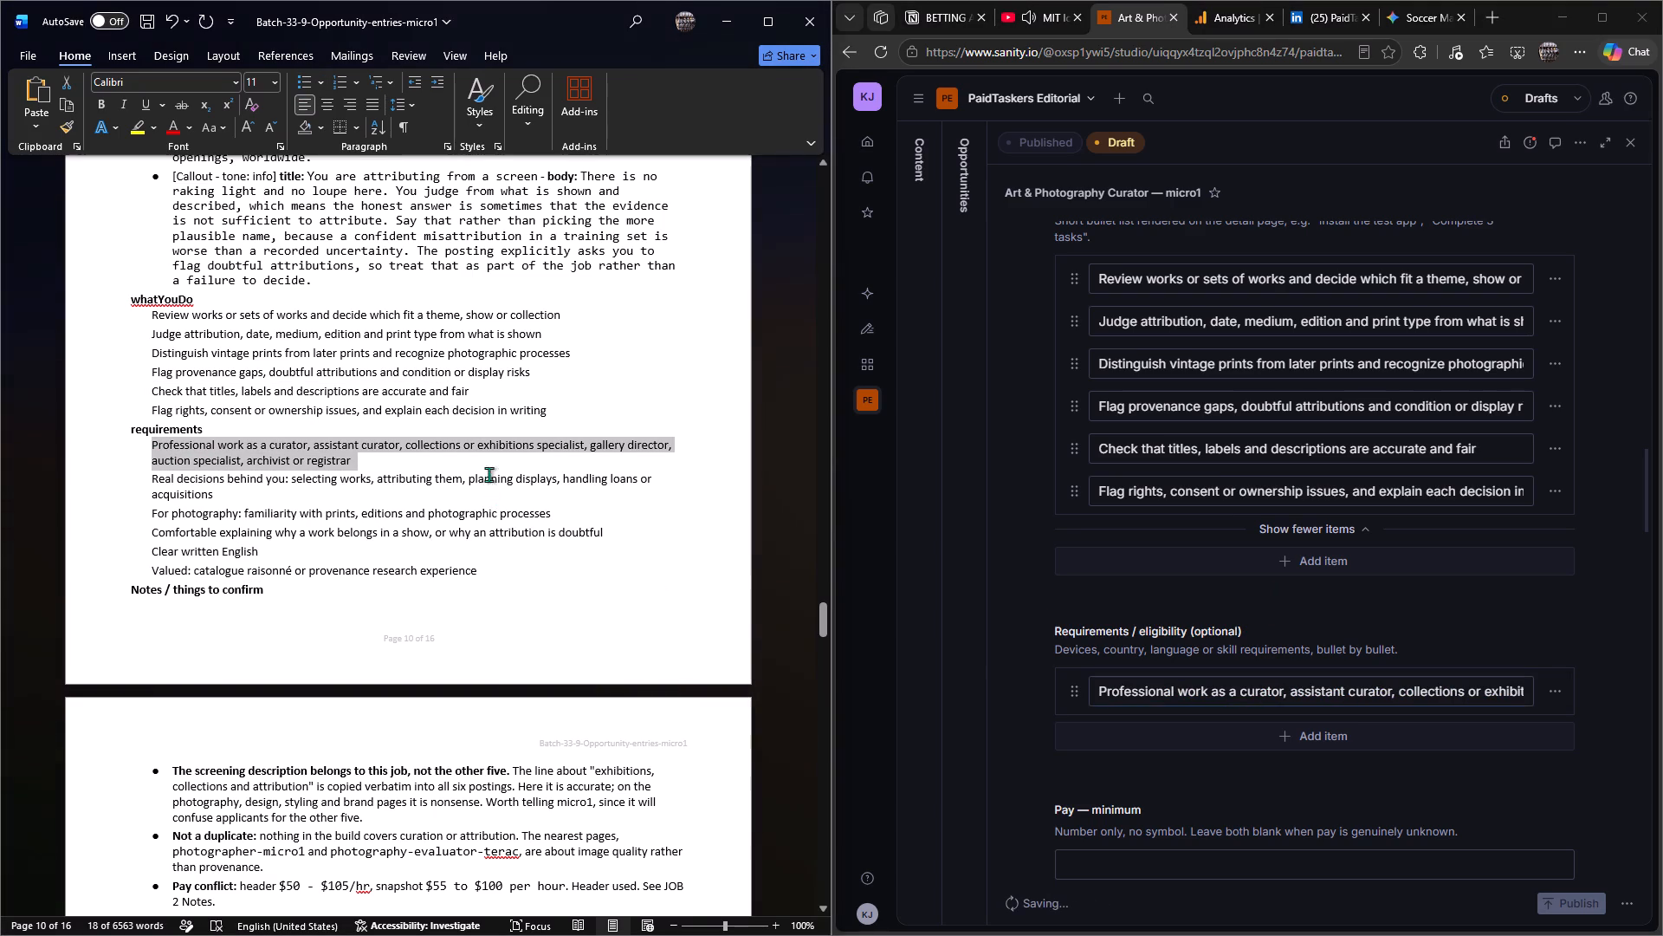
{"action": "left_click_drag", "start_coordinate": [382, 501], "coordinate": [156, 483]}
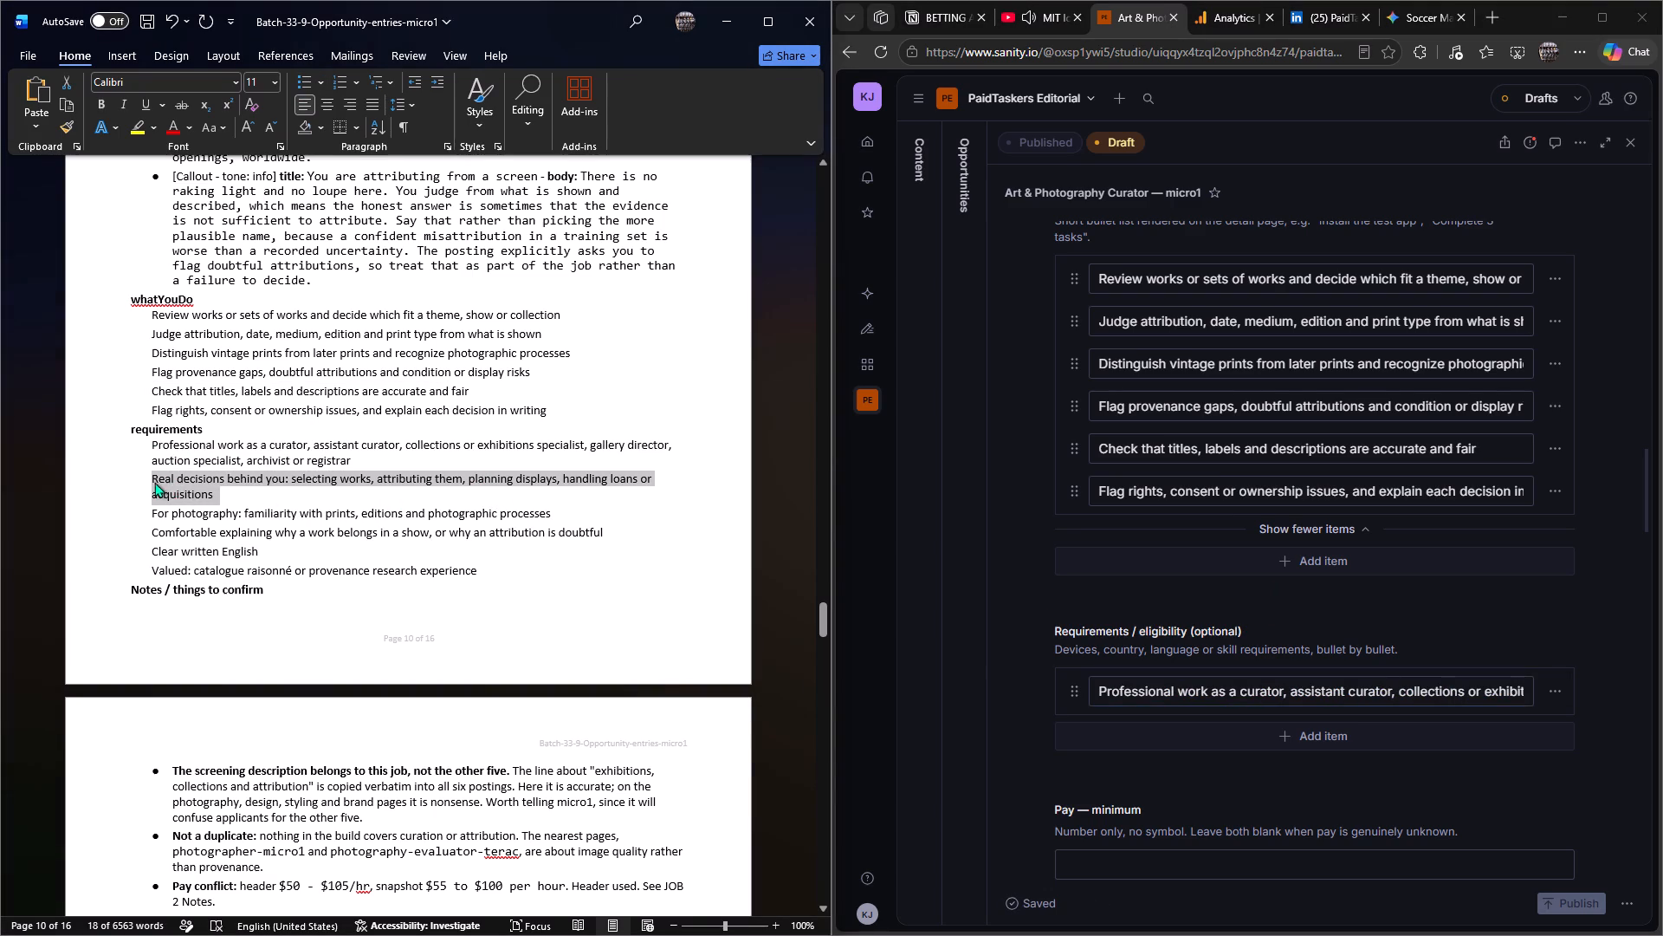
{"action": "key", "text": "ctrl+c"}
{"action": "left_click", "coordinate": [1252, 744]}
{"action": "key", "text": "ctrl+v"}
Add the third requirement from Word: "For photography: familiarity with prints, editions and photographic processes".
{"action": "left_click", "coordinate": [1212, 778]}
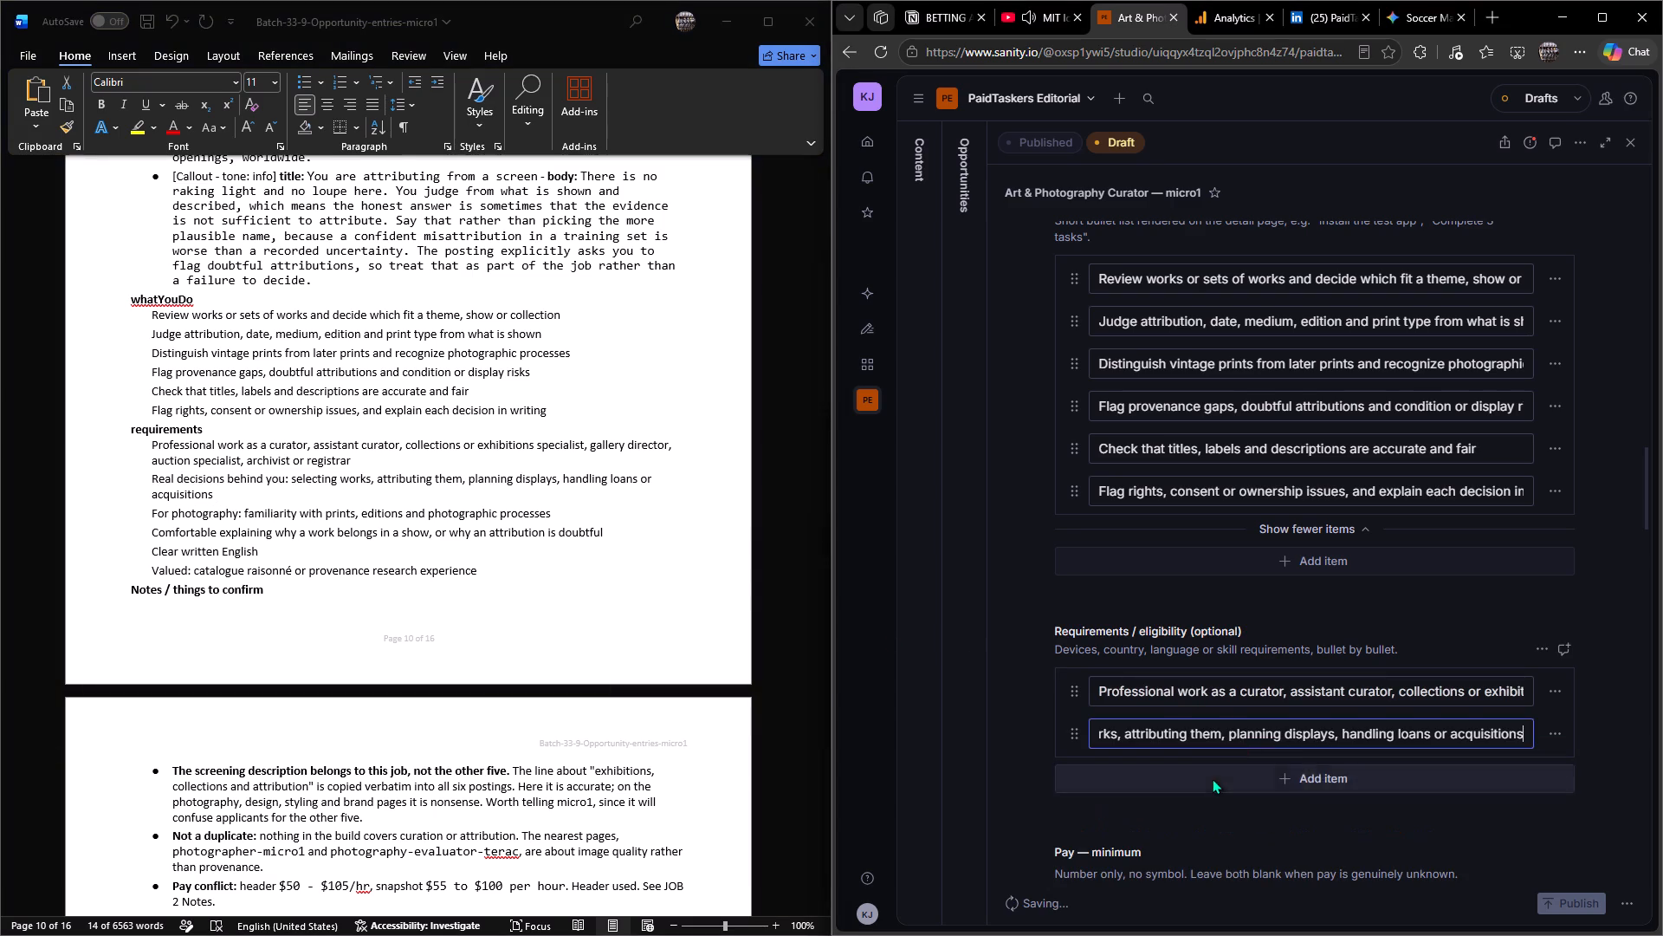
{"action": "left_click", "coordinate": [543, 561]}
{"action": "left_click_drag", "start_coordinate": [576, 513], "coordinate": [159, 519]}
{"action": "key", "text": "ctrl+c"}
{"action": "left_click", "coordinate": [1184, 764]}
{"action": "key", "text": "ctrl+v"}
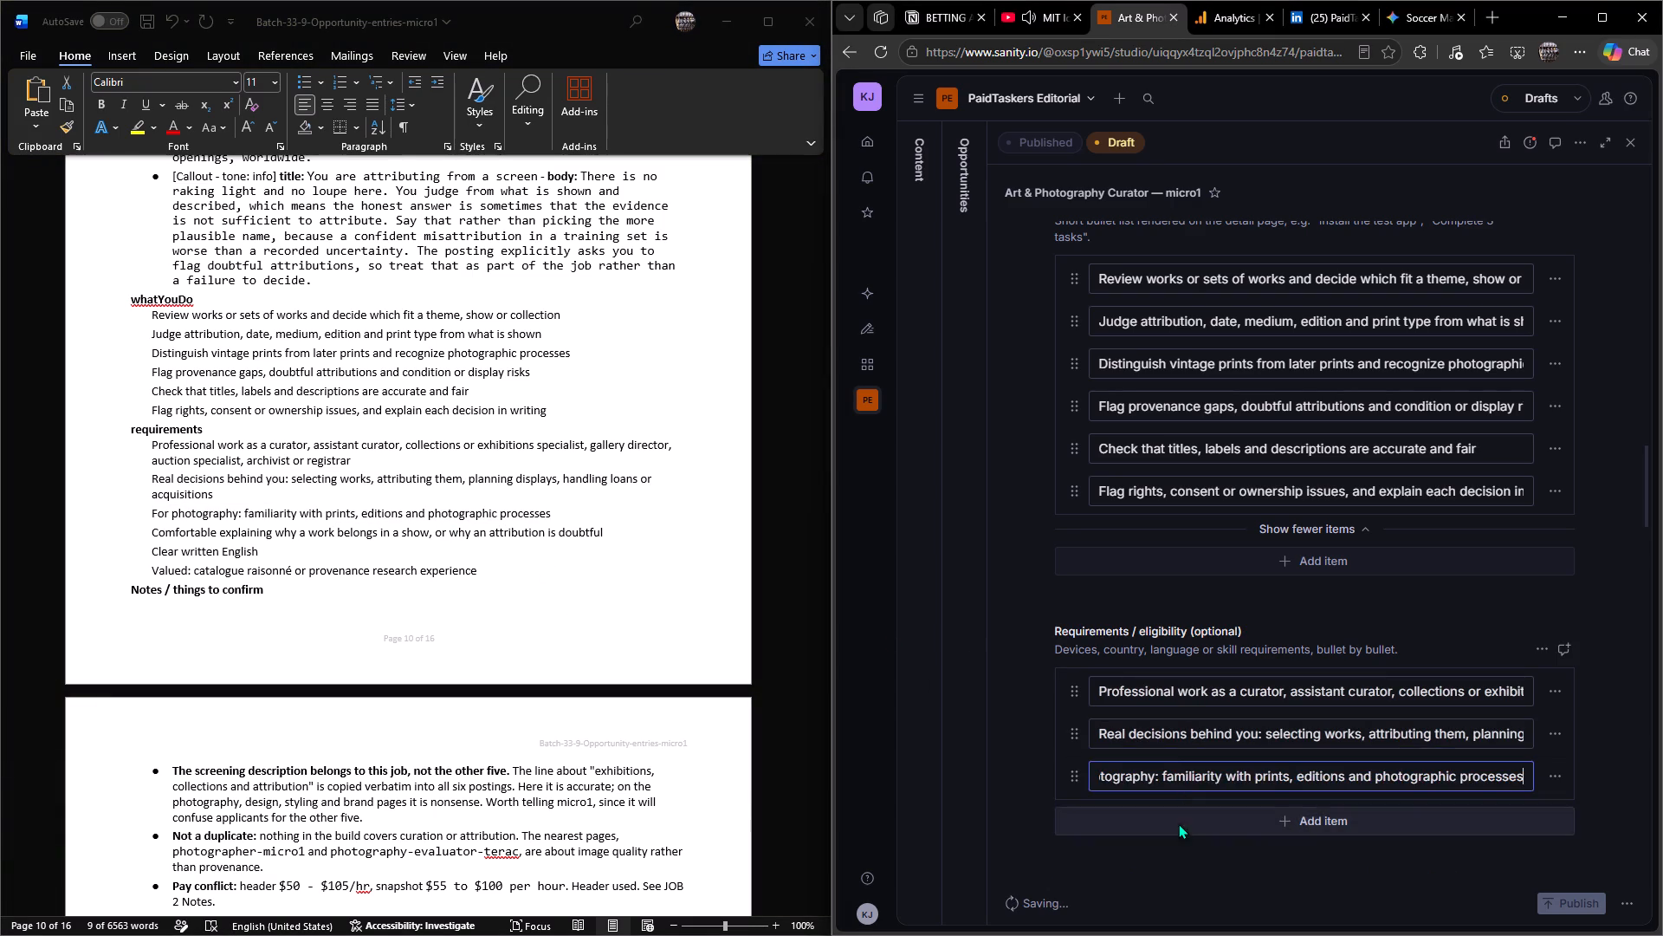
Add the fourth requirement from Word: "Comfortable explaining why a work belongs in a show, or why an attribution is doubtful".
{"action": "left_click", "coordinate": [1178, 823]}
{"action": "left_click", "coordinate": [485, 527]}
{"action": "scroll", "coordinate": [1127, 576], "scroll_direction": "down", "scroll_amount": 5}
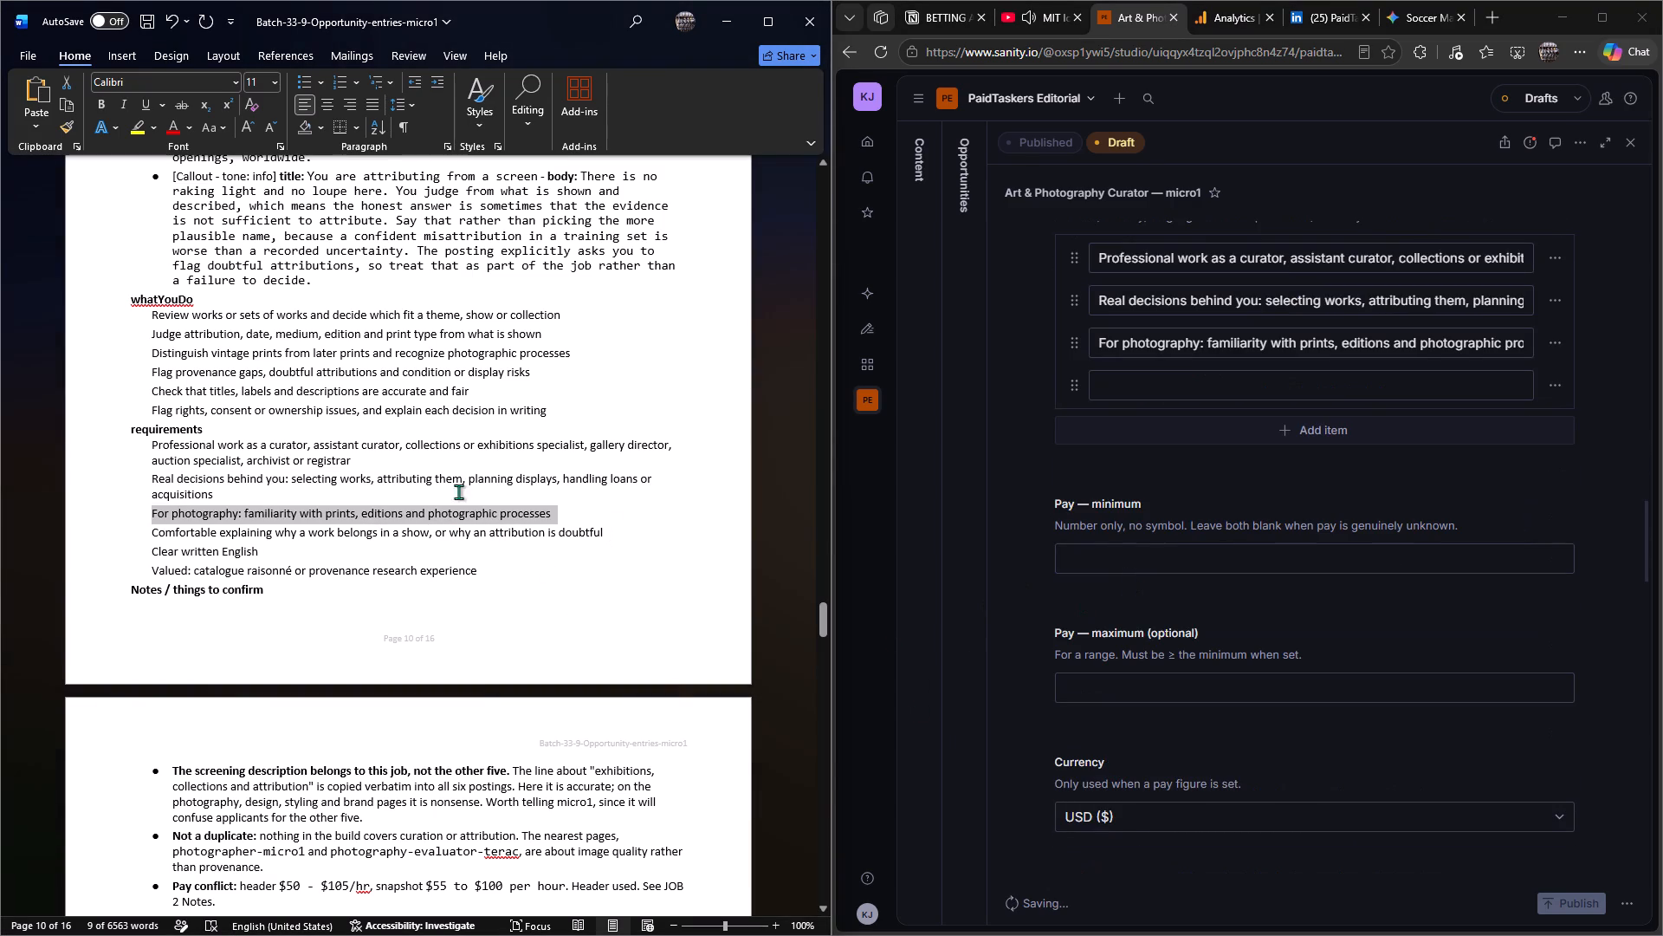
{"action": "left_click", "coordinate": [376, 513]}
{"action": "left_click", "coordinate": [430, 557]}
{"action": "left_click_drag", "start_coordinate": [645, 543], "coordinate": [450, 539]}
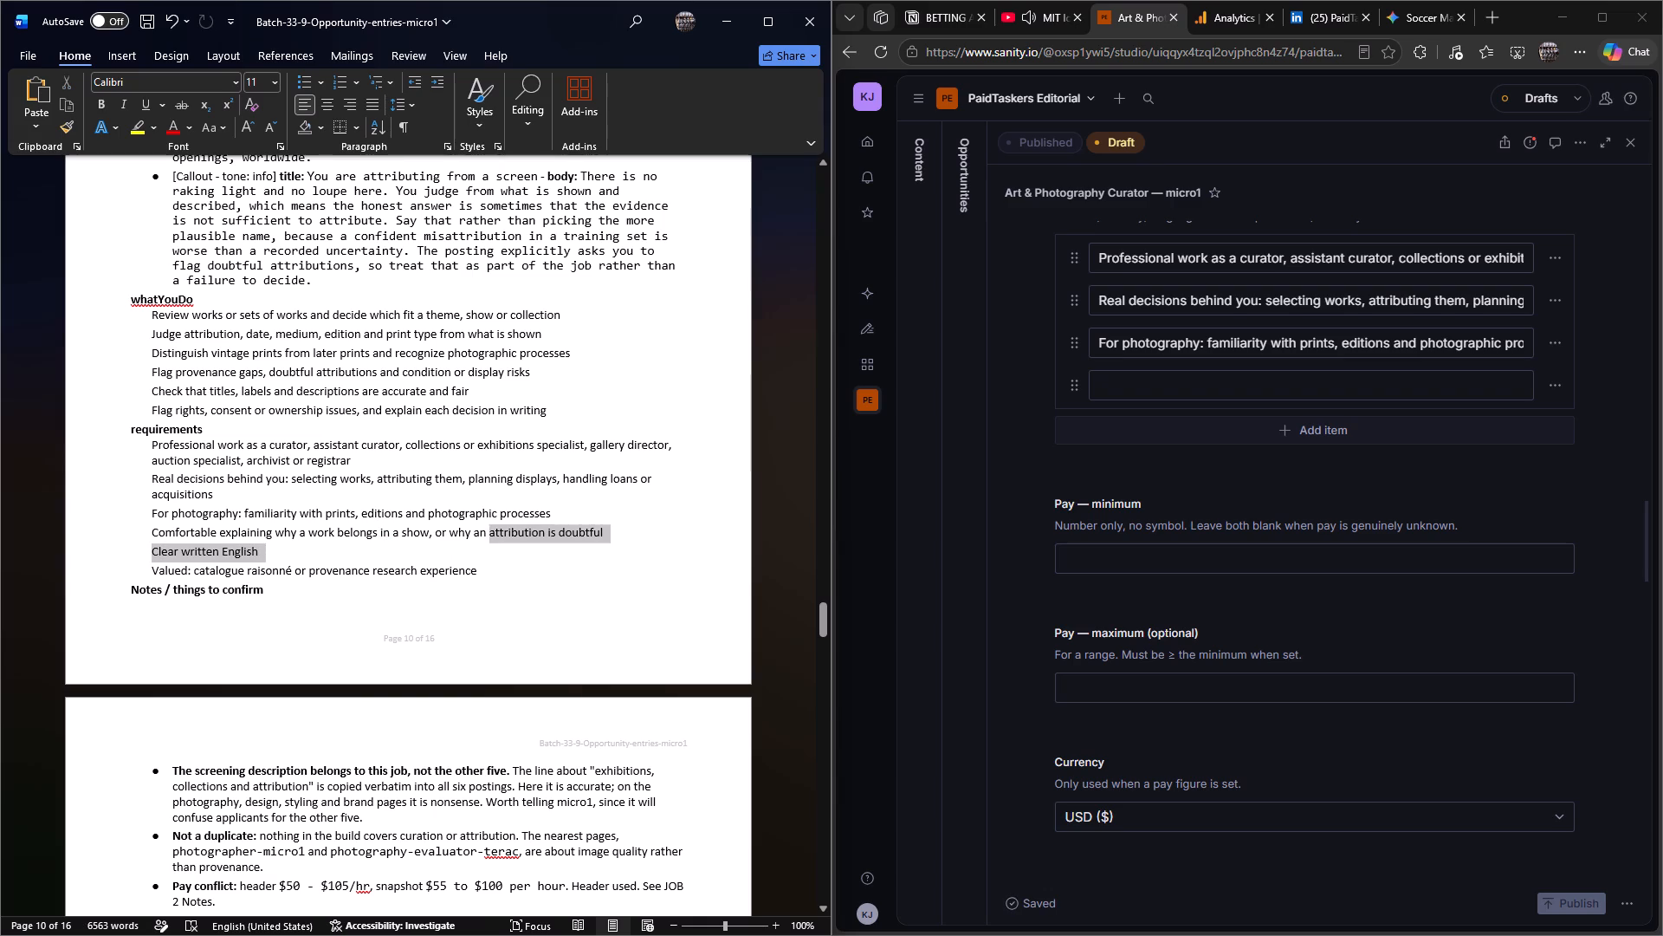
{"action": "left_click_drag", "start_coordinate": [450, 539], "coordinate": [232, 537]}
{"action": "left_click", "coordinate": [532, 544]}
{"action": "left_click_drag", "start_coordinate": [683, 539], "coordinate": [172, 533]}
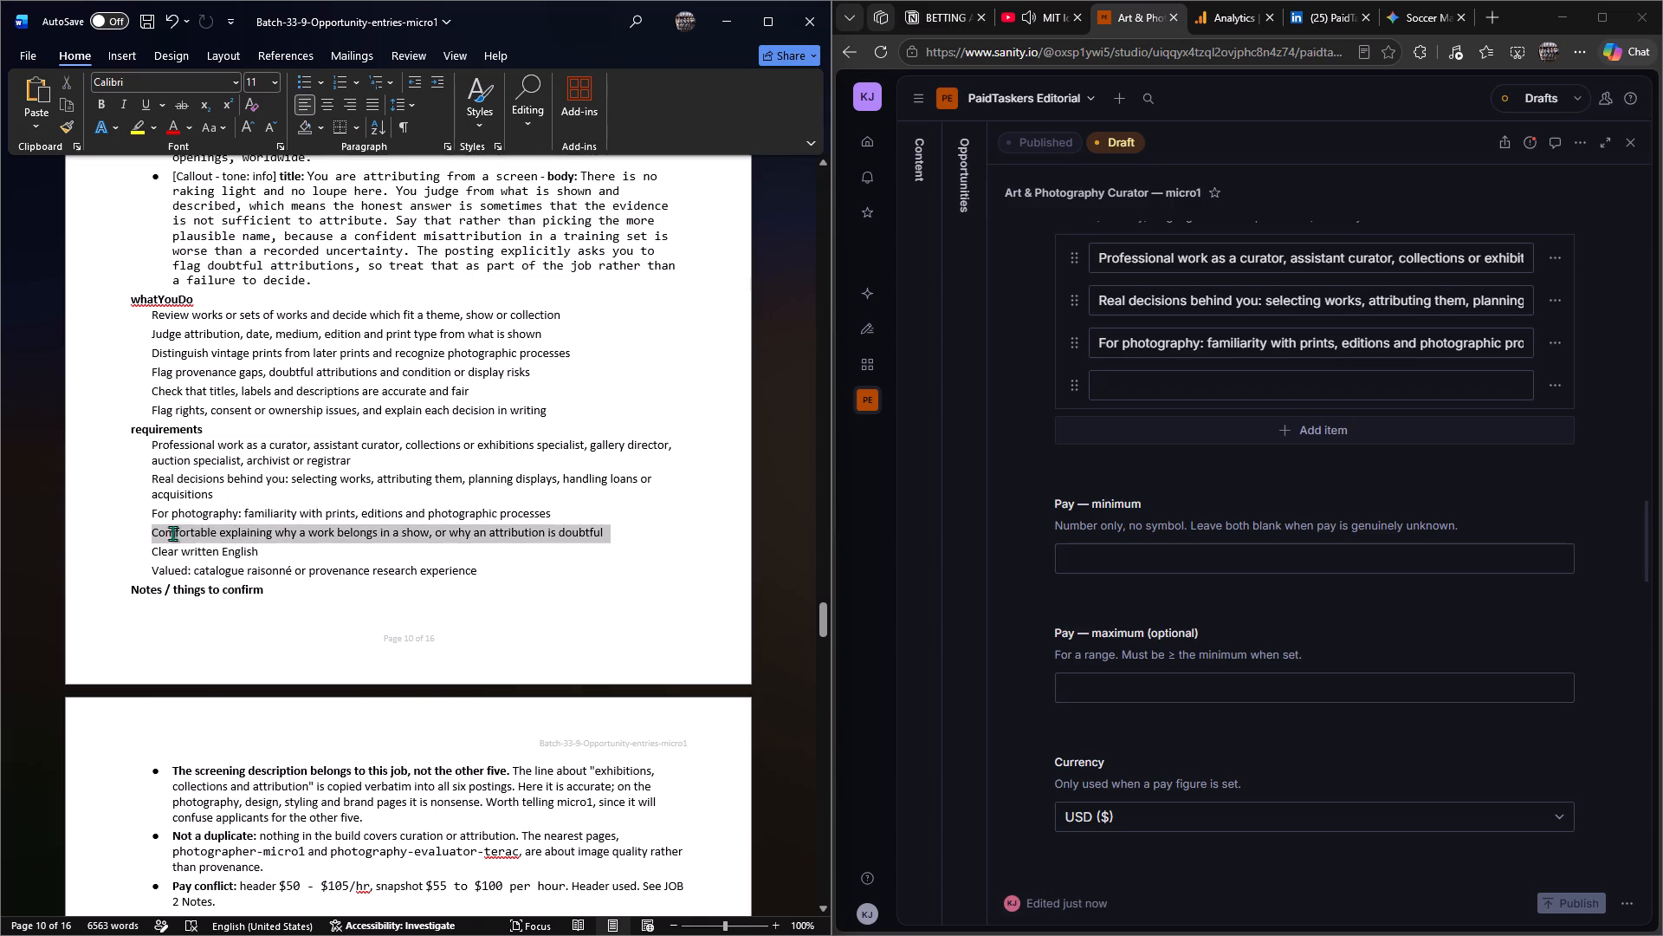
{"action": "left_click_drag", "start_coordinate": [172, 533], "coordinate": [171, 533]}
{"action": "key", "text": "ctrl+c"}
{"action": "left_click", "coordinate": [1350, 386]}
{"action": "key", "text": "ctrl+v"}
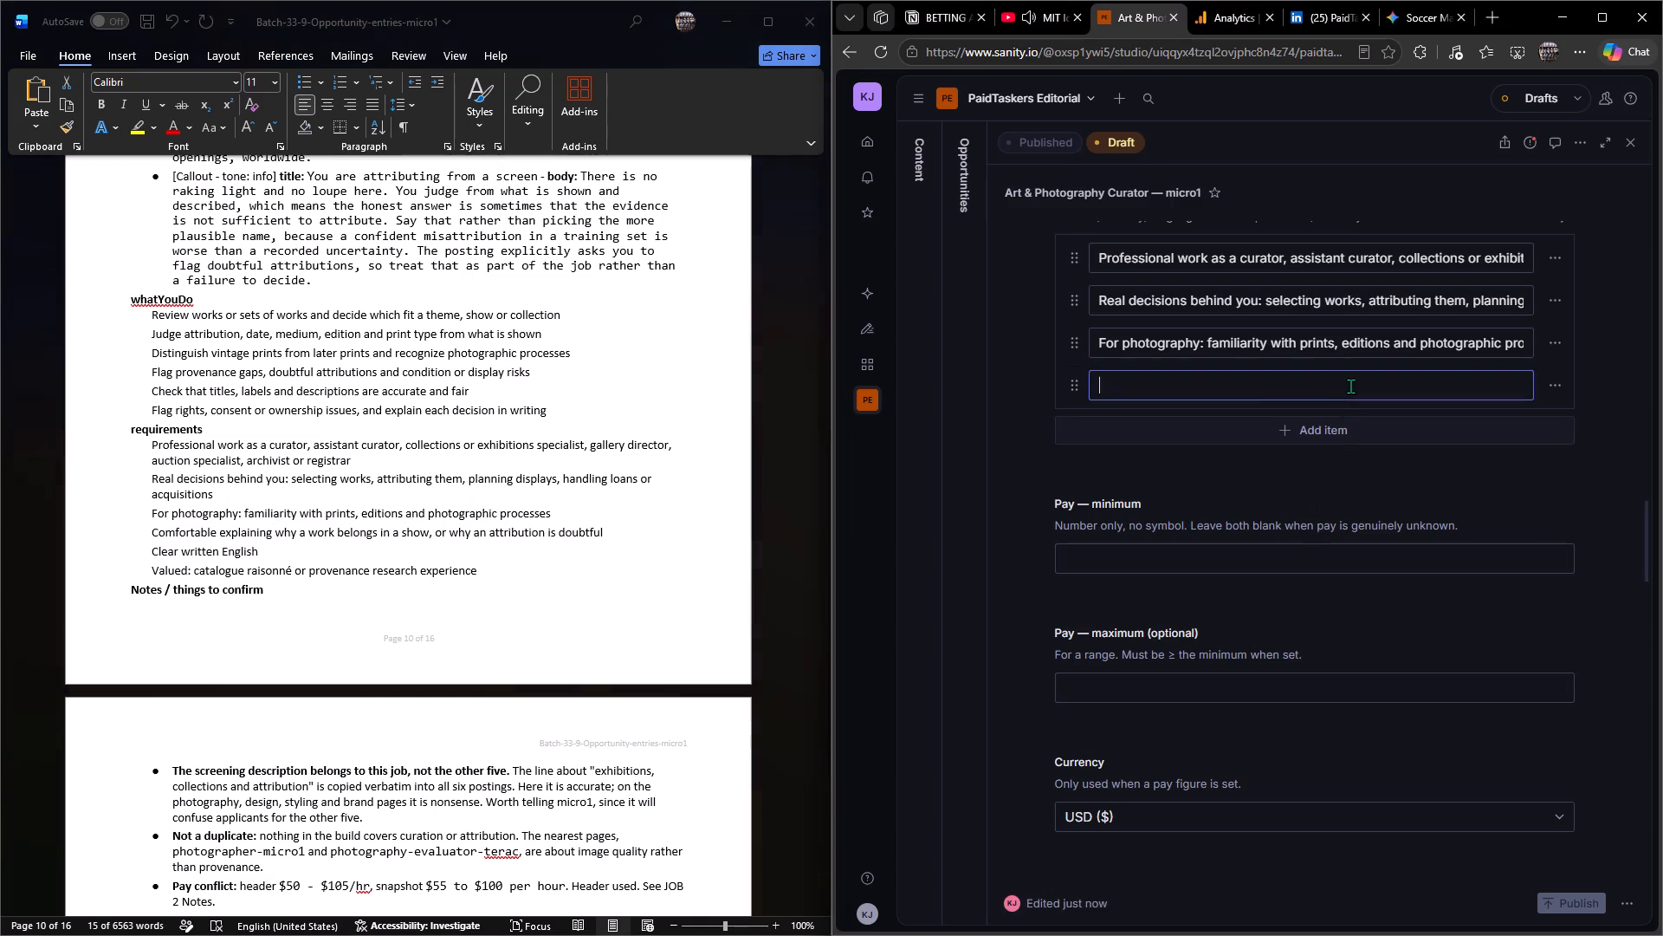
Add the last two requirements from Word: "Clear written English" and "Valued: catalogue raisonné or provenance research experience".
{"action": "left_click", "coordinate": [1323, 433]}
{"action": "left_click", "coordinate": [496, 523]}
{"action": "left_click_drag", "start_coordinate": [362, 562], "coordinate": [152, 562]}
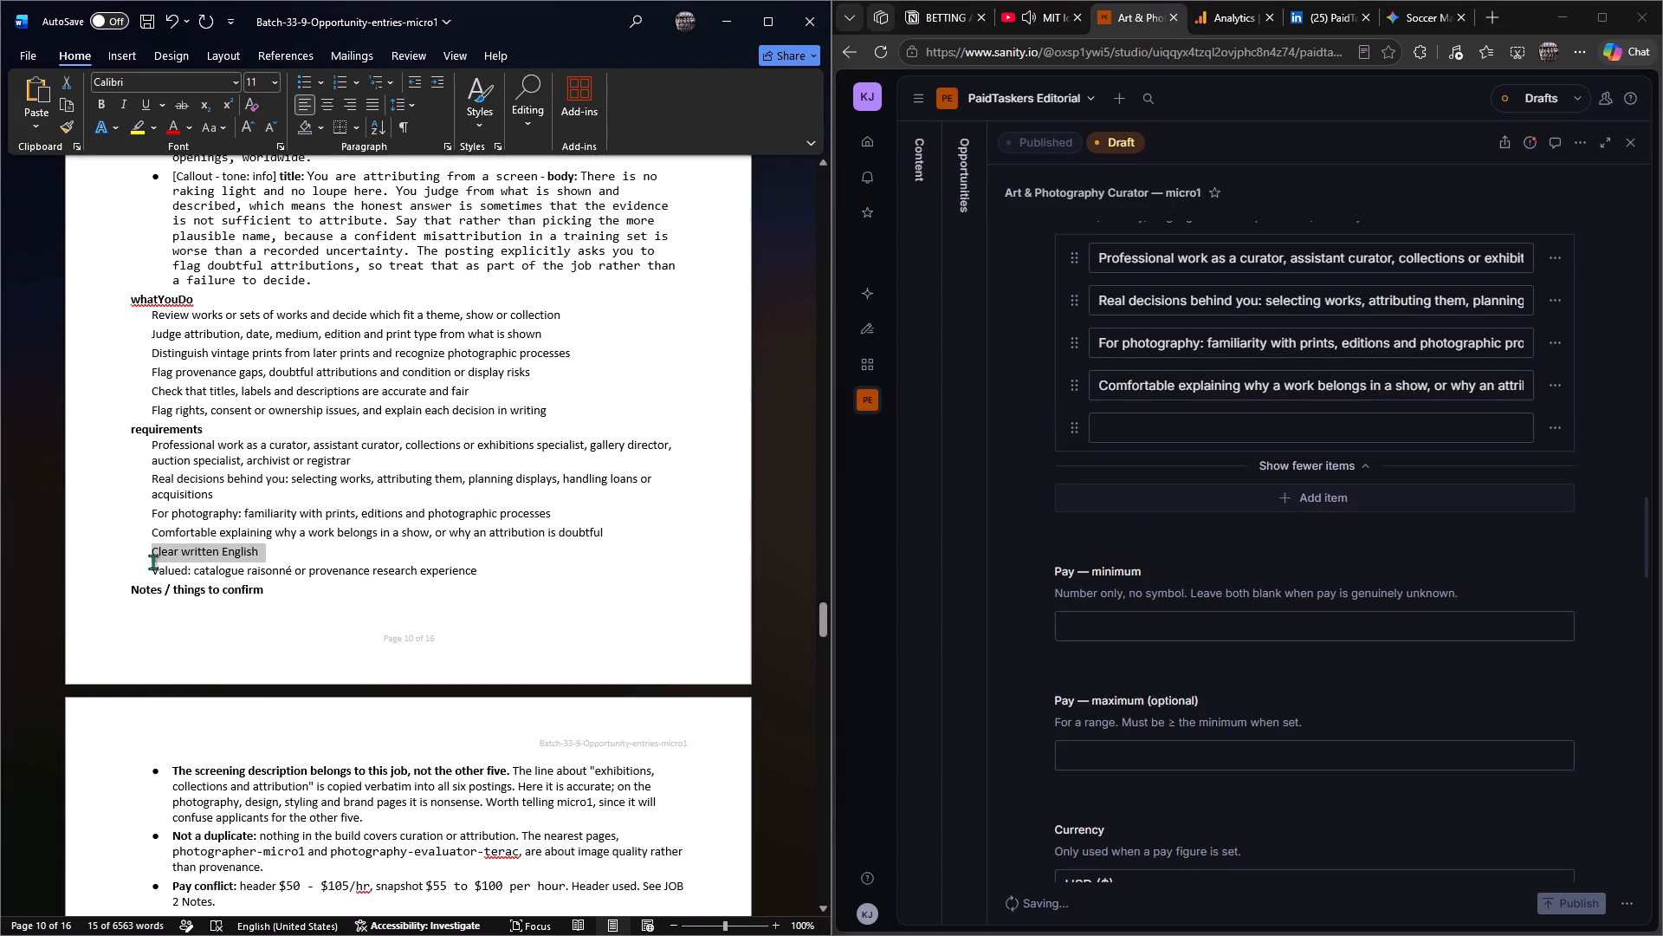
{"action": "left_click_drag", "start_coordinate": [152, 562], "coordinate": [152, 562]}
{"action": "key", "text": "ctrl+c"}
{"action": "left_click", "coordinate": [1330, 419]}
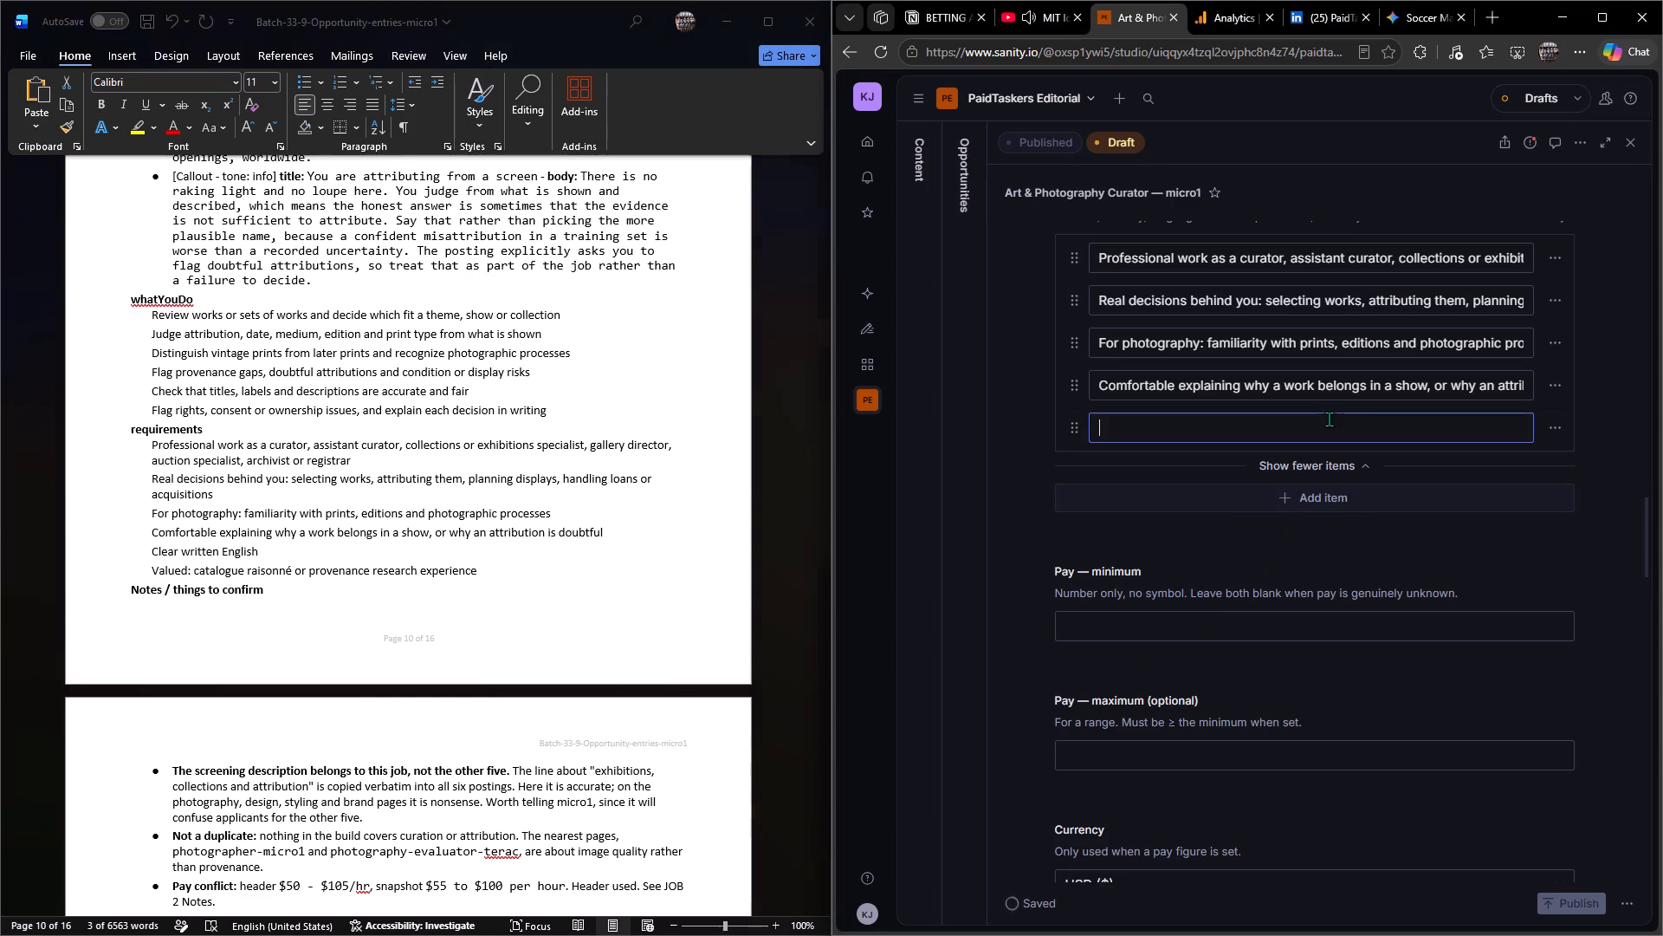
{"action": "key", "text": "ctrl+v"}
{"action": "left_click", "coordinate": [1249, 497]}
{"action": "left_click", "coordinate": [512, 517]}
{"action": "left_click_drag", "start_coordinate": [526, 566], "coordinate": [247, 570]}
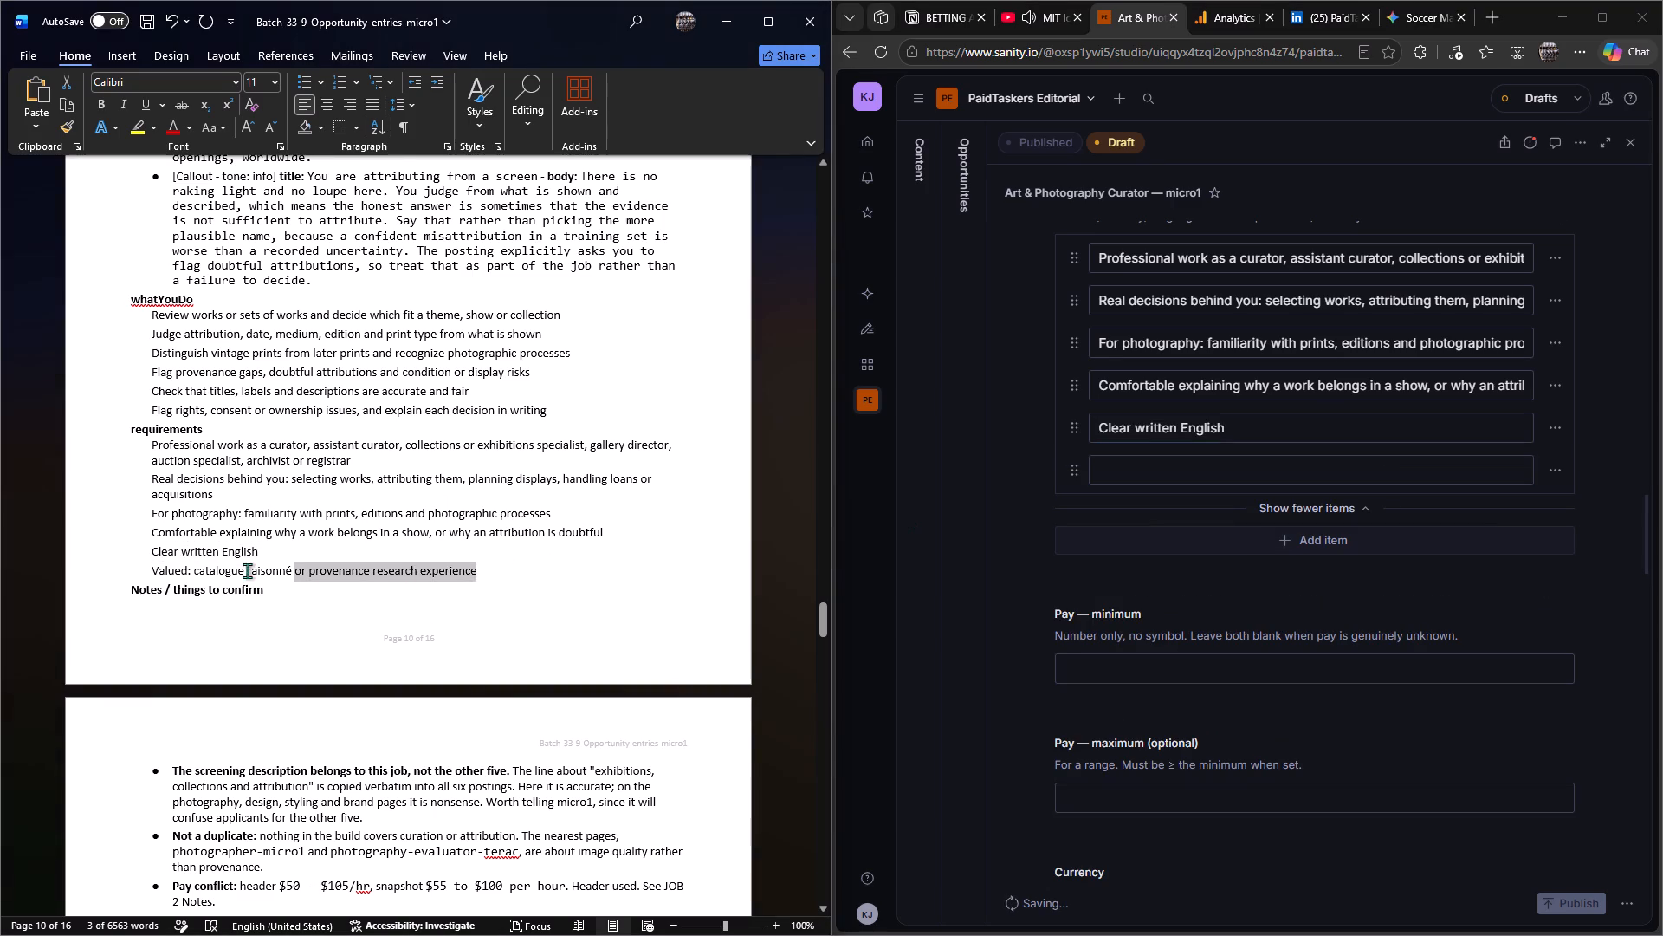
{"action": "left_click_drag", "start_coordinate": [247, 570], "coordinate": [162, 570]}
{"action": "key", "text": "ctrl+c"}
{"action": "left_click", "coordinate": [1187, 469]}
{"action": "key", "text": "ctrl+v"}
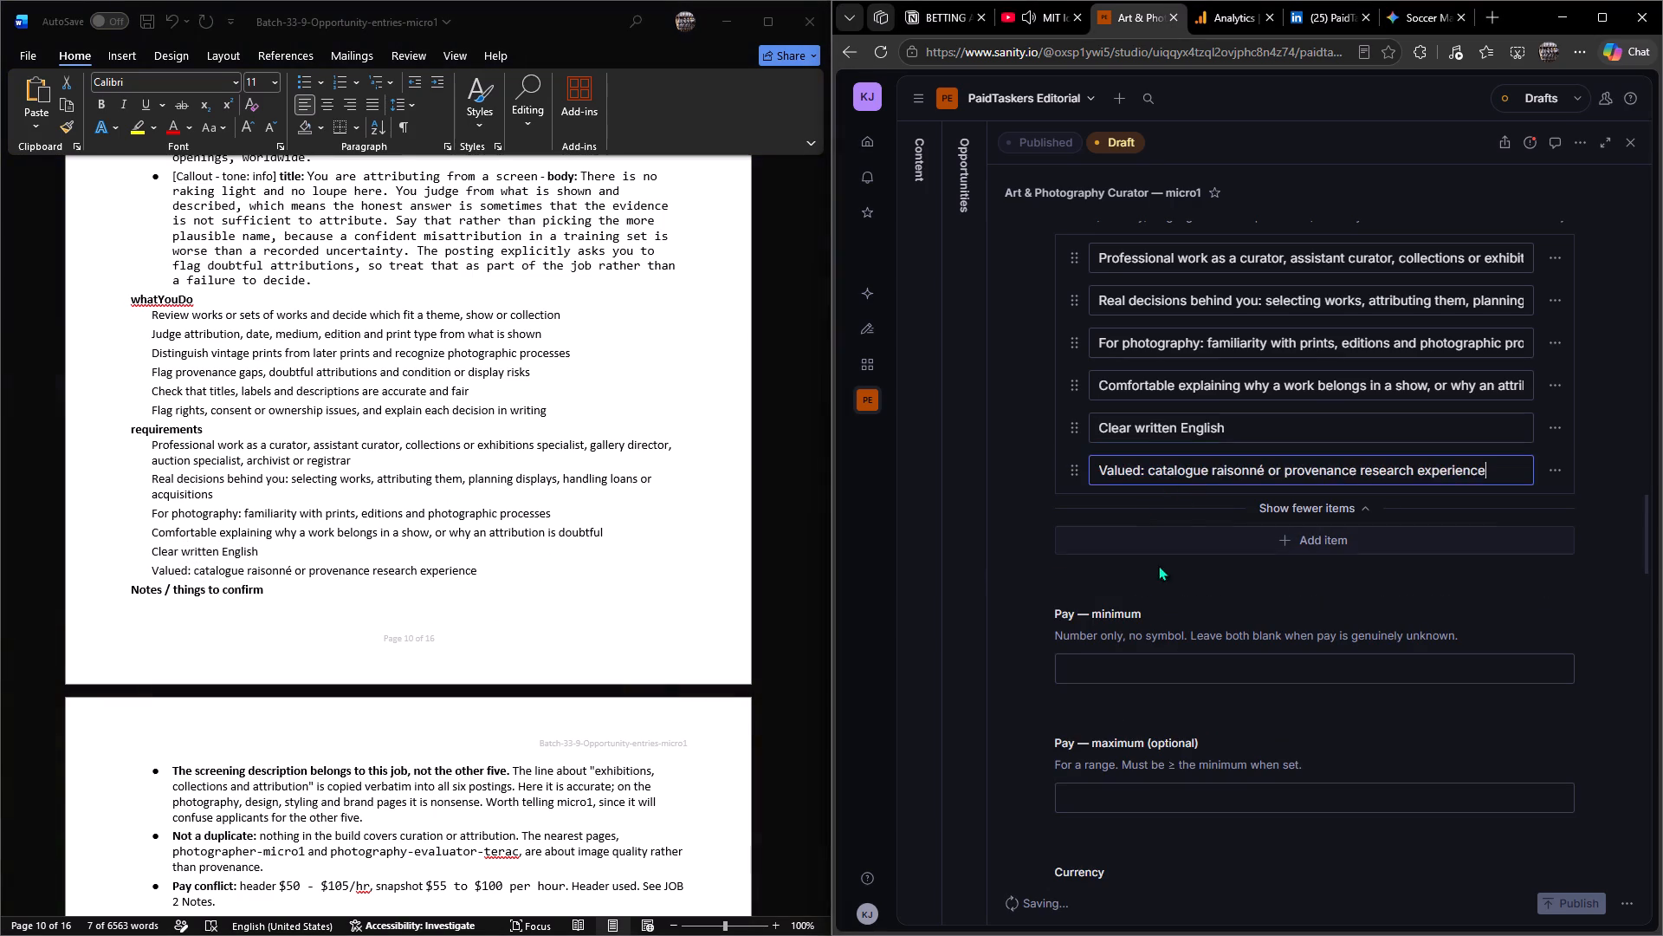
Set the opportunity's minimum pay to 50 and maximum pay to 105, following Job 6's payMin and payMax in Word.
{"action": "scroll", "coordinate": [1155, 617], "scroll_direction": "down", "scroll_amount": 2}
{"action": "left_click", "coordinate": [1187, 492]}
{"action": "scroll", "coordinate": [389, 545], "scroll_direction": "down", "scroll_amount": 5}
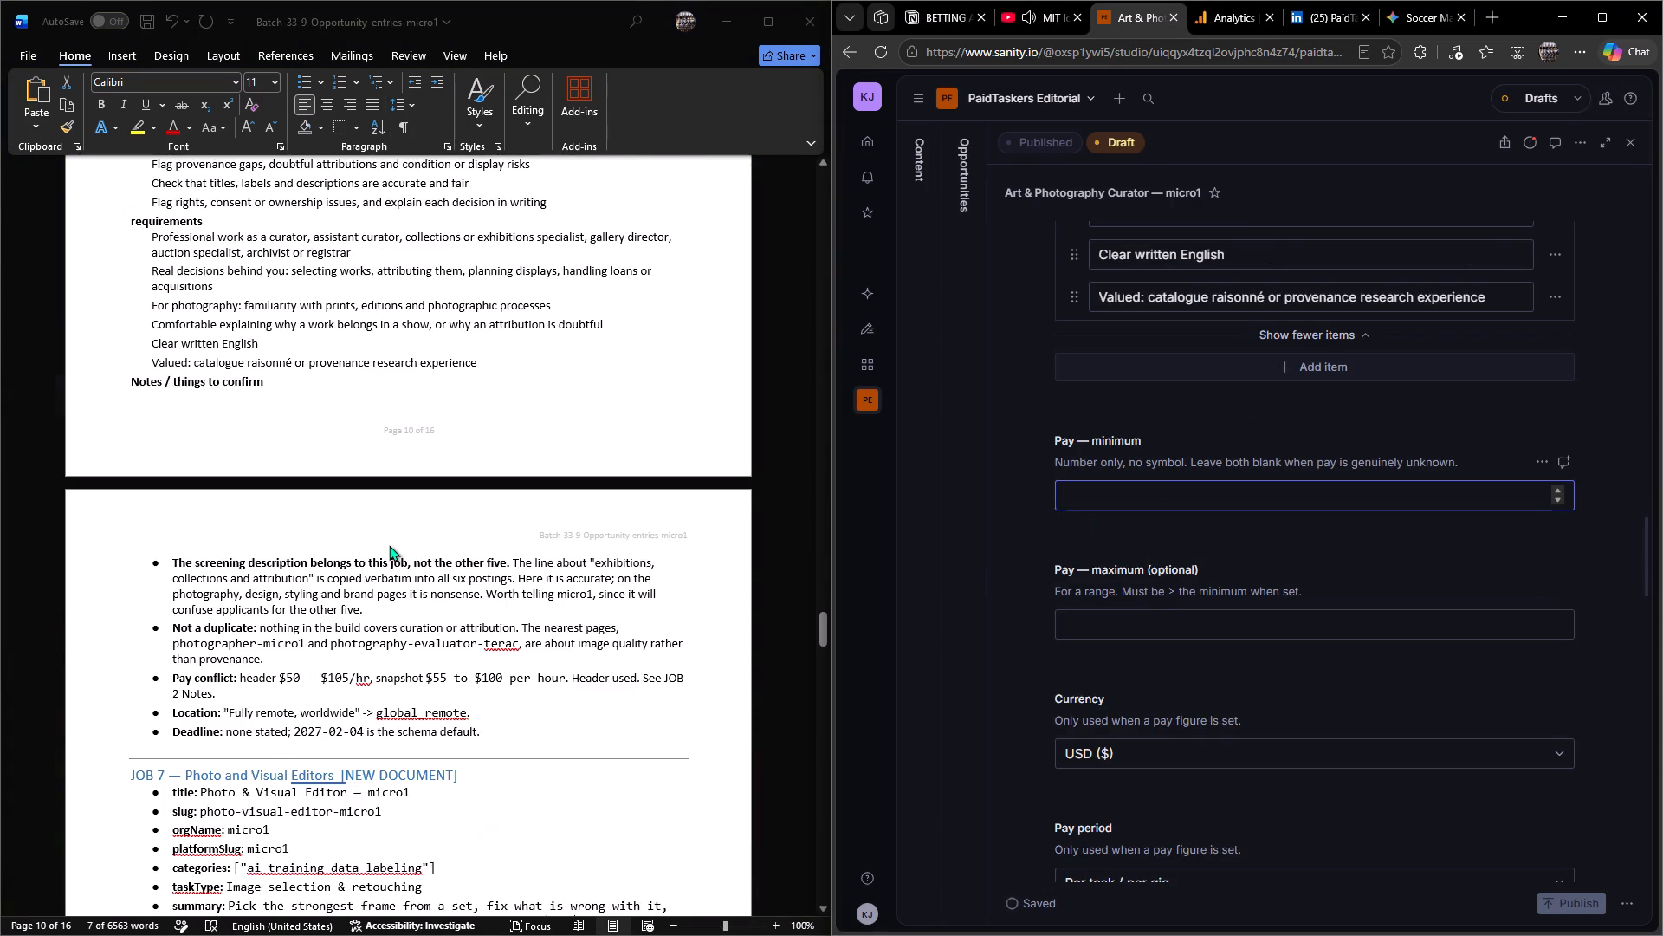
{"action": "scroll", "coordinate": [389, 545], "scroll_direction": "up", "scroll_amount": 20}
{"action": "scroll", "coordinate": [389, 545], "scroll_direction": "up", "scroll_amount": 4}
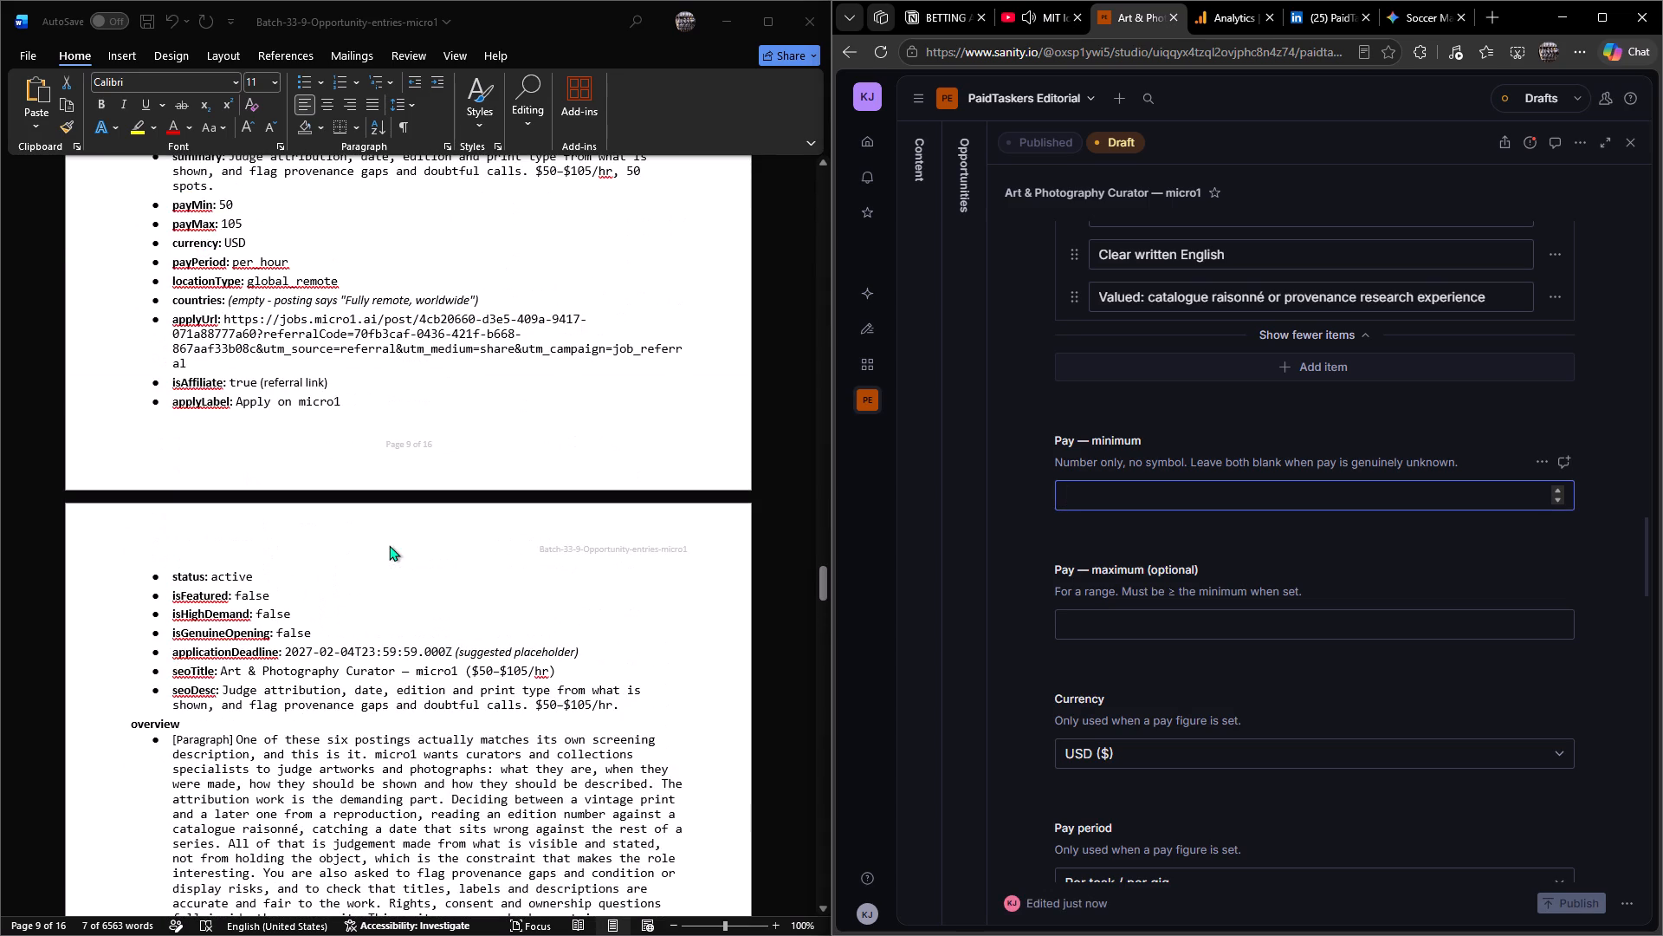
{"action": "type", "text": "50"}
{"action": "left_click", "coordinate": [1116, 627]}
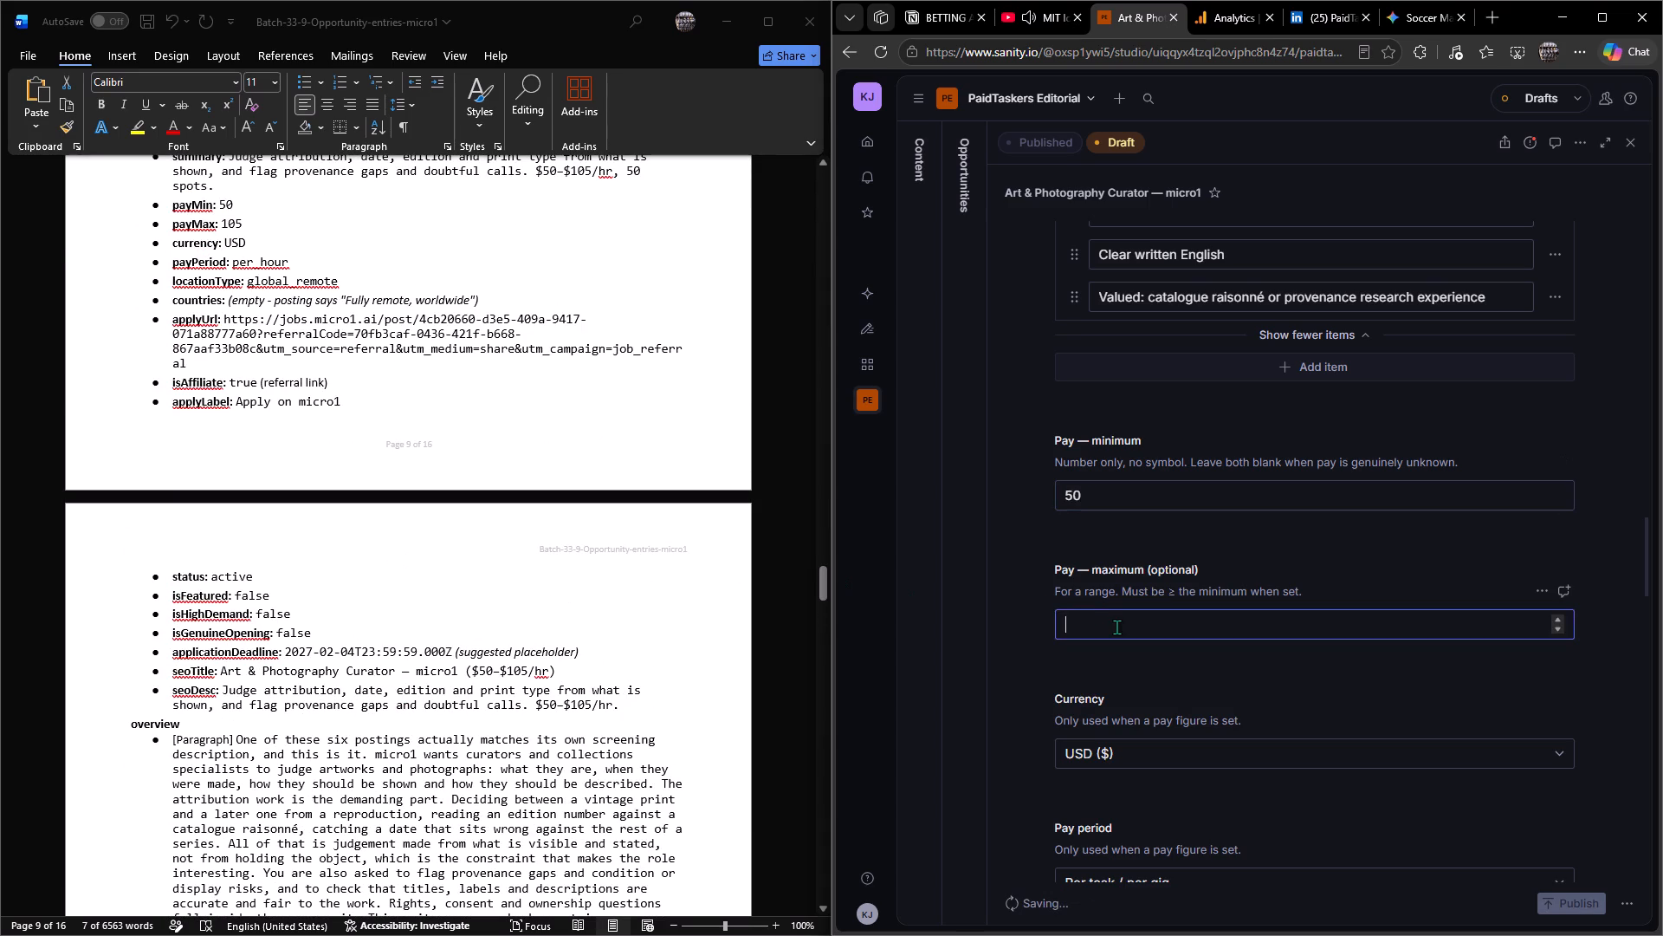
{"action": "type", "text": "105"}
Fill the Apply URL with Job 6's applyUrl from the Word document and turn on Affiliate link.
{"action": "scroll", "coordinate": [1116, 627], "scroll_direction": "up", "scroll_amount": 5}
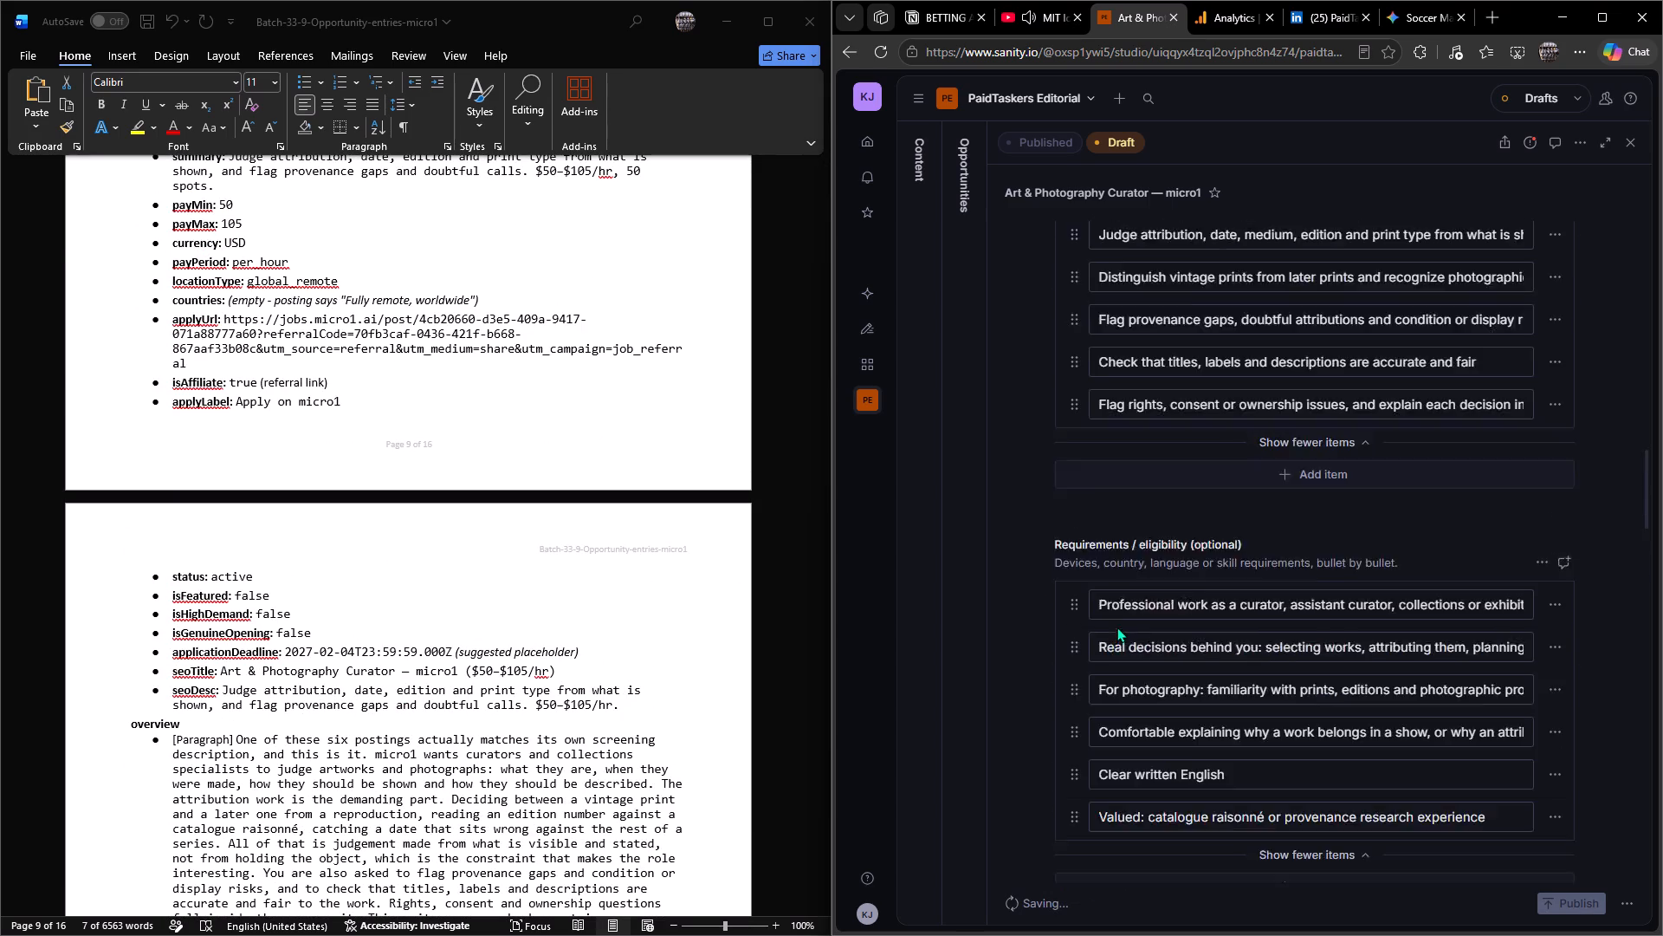
{"action": "scroll", "coordinate": [1116, 627], "scroll_direction": "up", "scroll_amount": 8}
{"action": "scroll", "coordinate": [1116, 629], "scroll_direction": "down", "scroll_amount": 18}
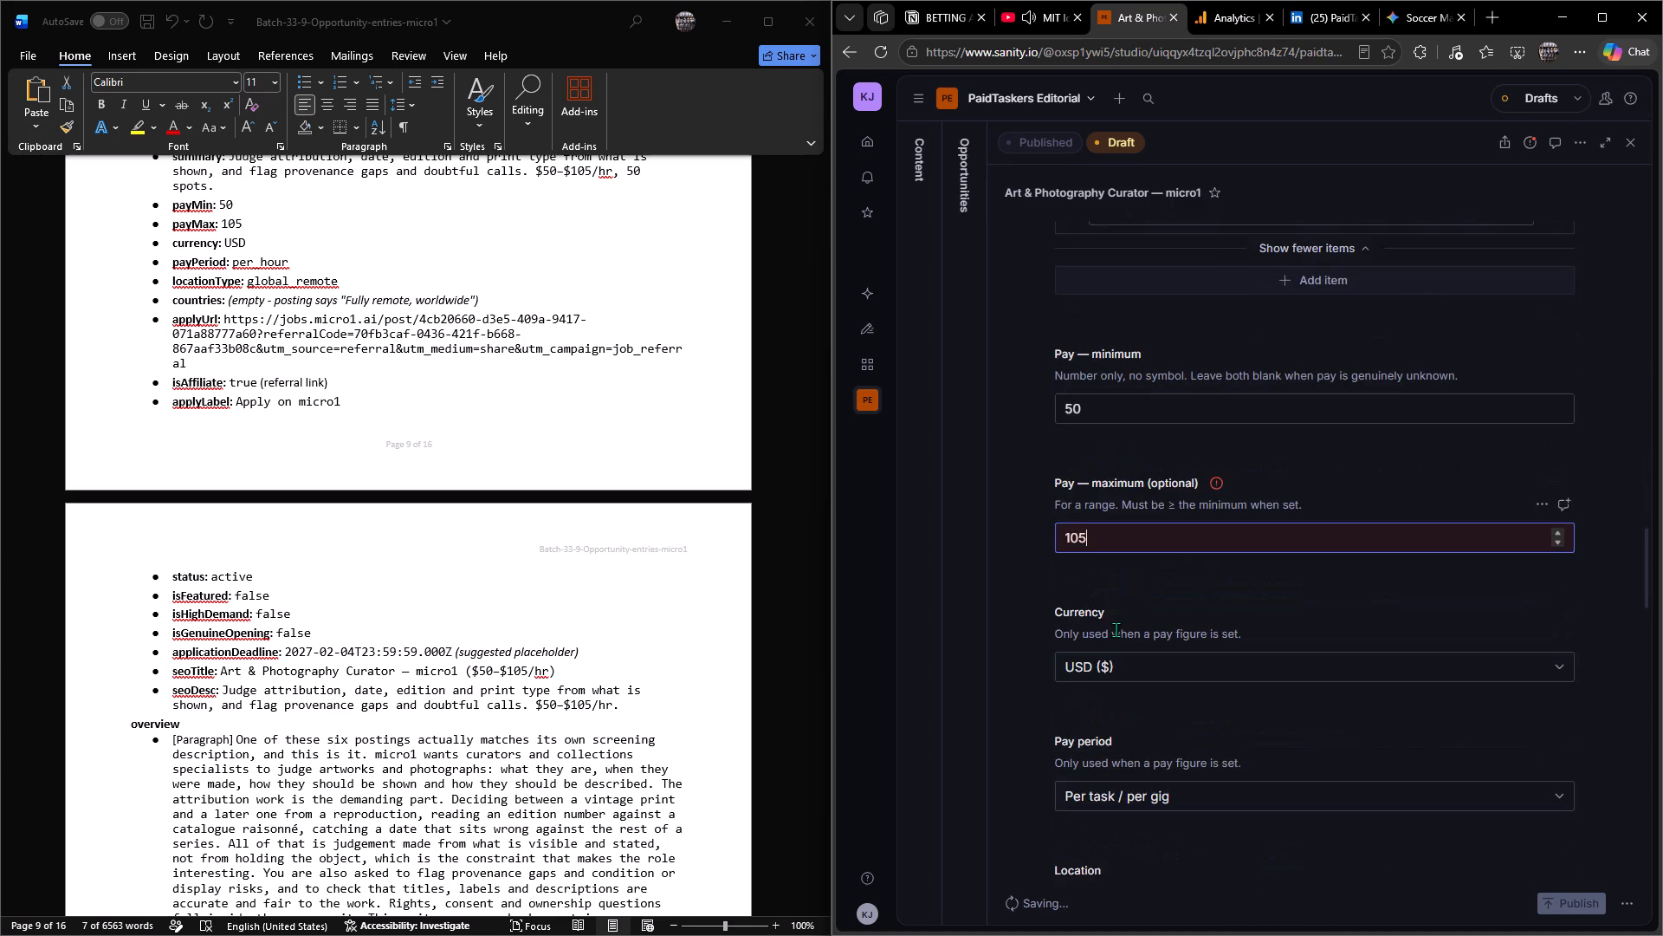
{"action": "scroll", "coordinate": [1221, 635], "scroll_direction": "down", "scroll_amount": 4}
{"action": "left_click", "coordinate": [1240, 593]}
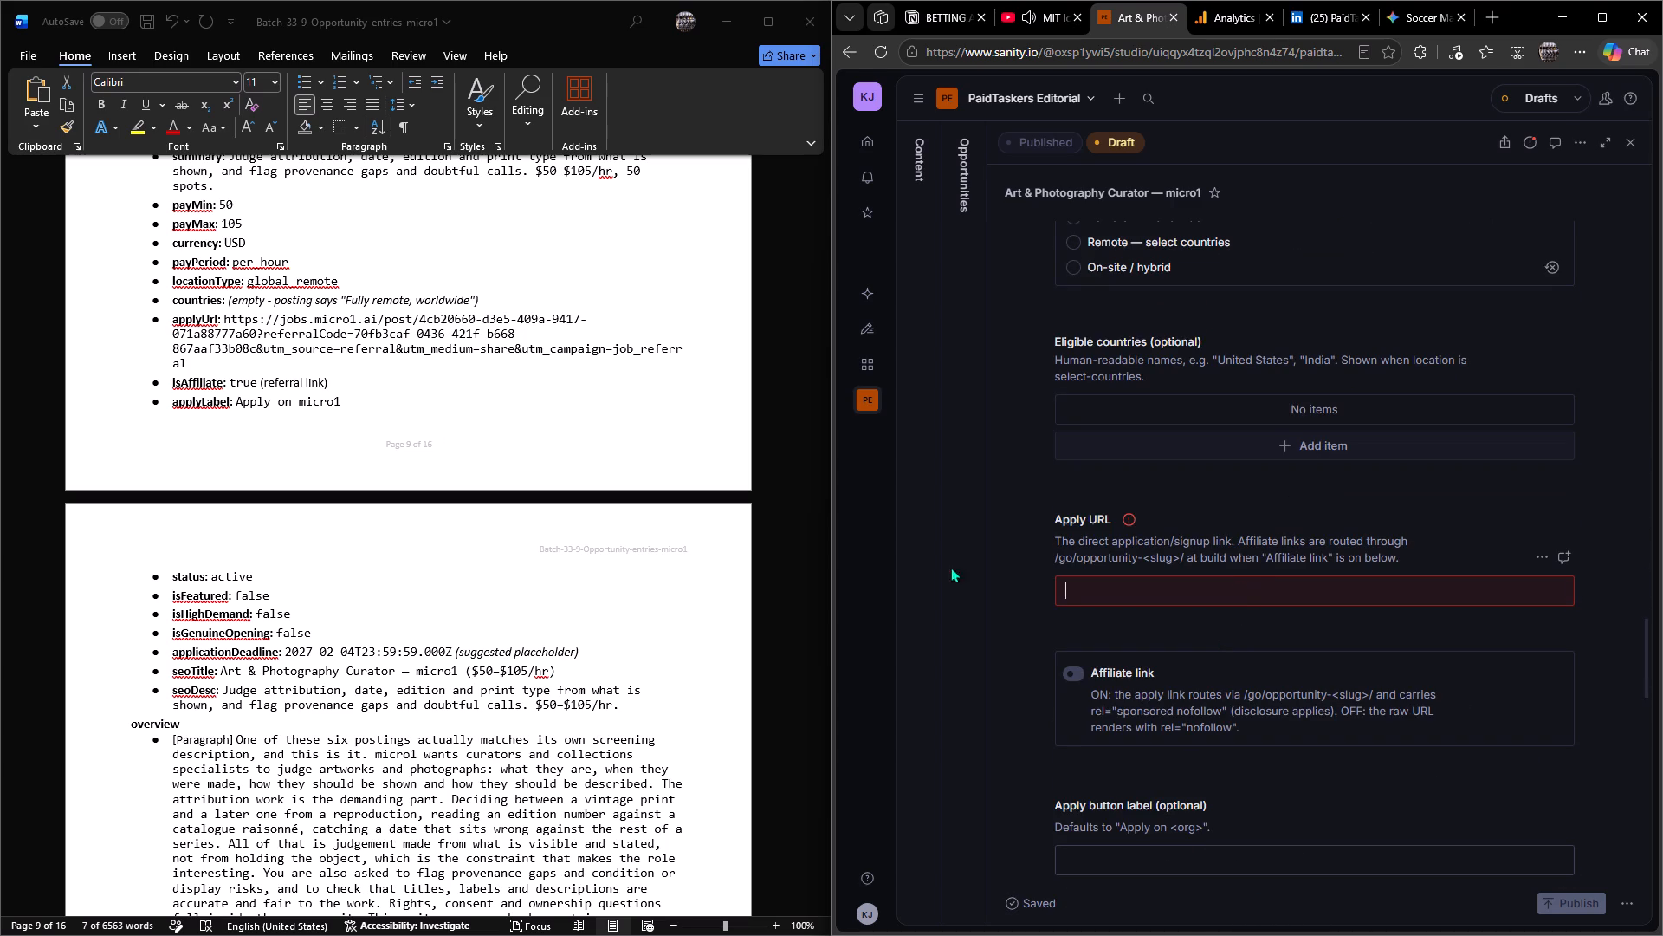
{"action": "left_click", "coordinate": [330, 347]}
{"action": "left_click_drag", "start_coordinate": [264, 360], "coordinate": [231, 325]}
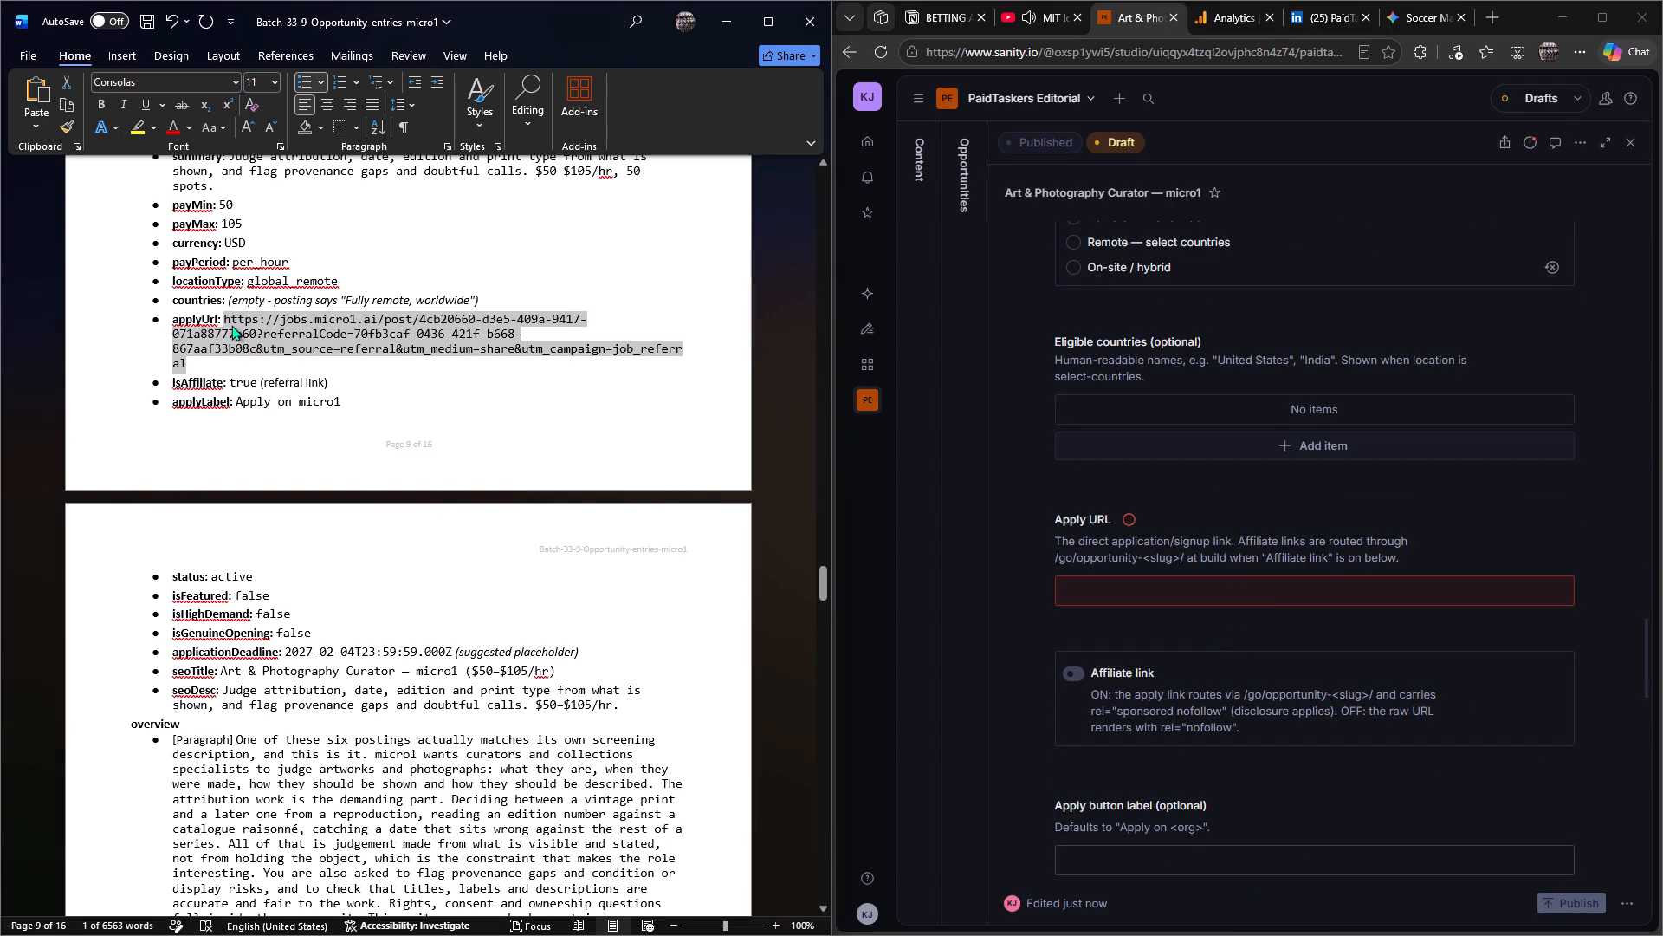
{"action": "key", "text": "ctrl+c"}
{"action": "left_click", "coordinate": [1280, 611]}
{"action": "left_click", "coordinate": [1293, 586]}
{"action": "key", "text": "ctrl+v"}
{"action": "left_click", "coordinate": [1077, 670]}
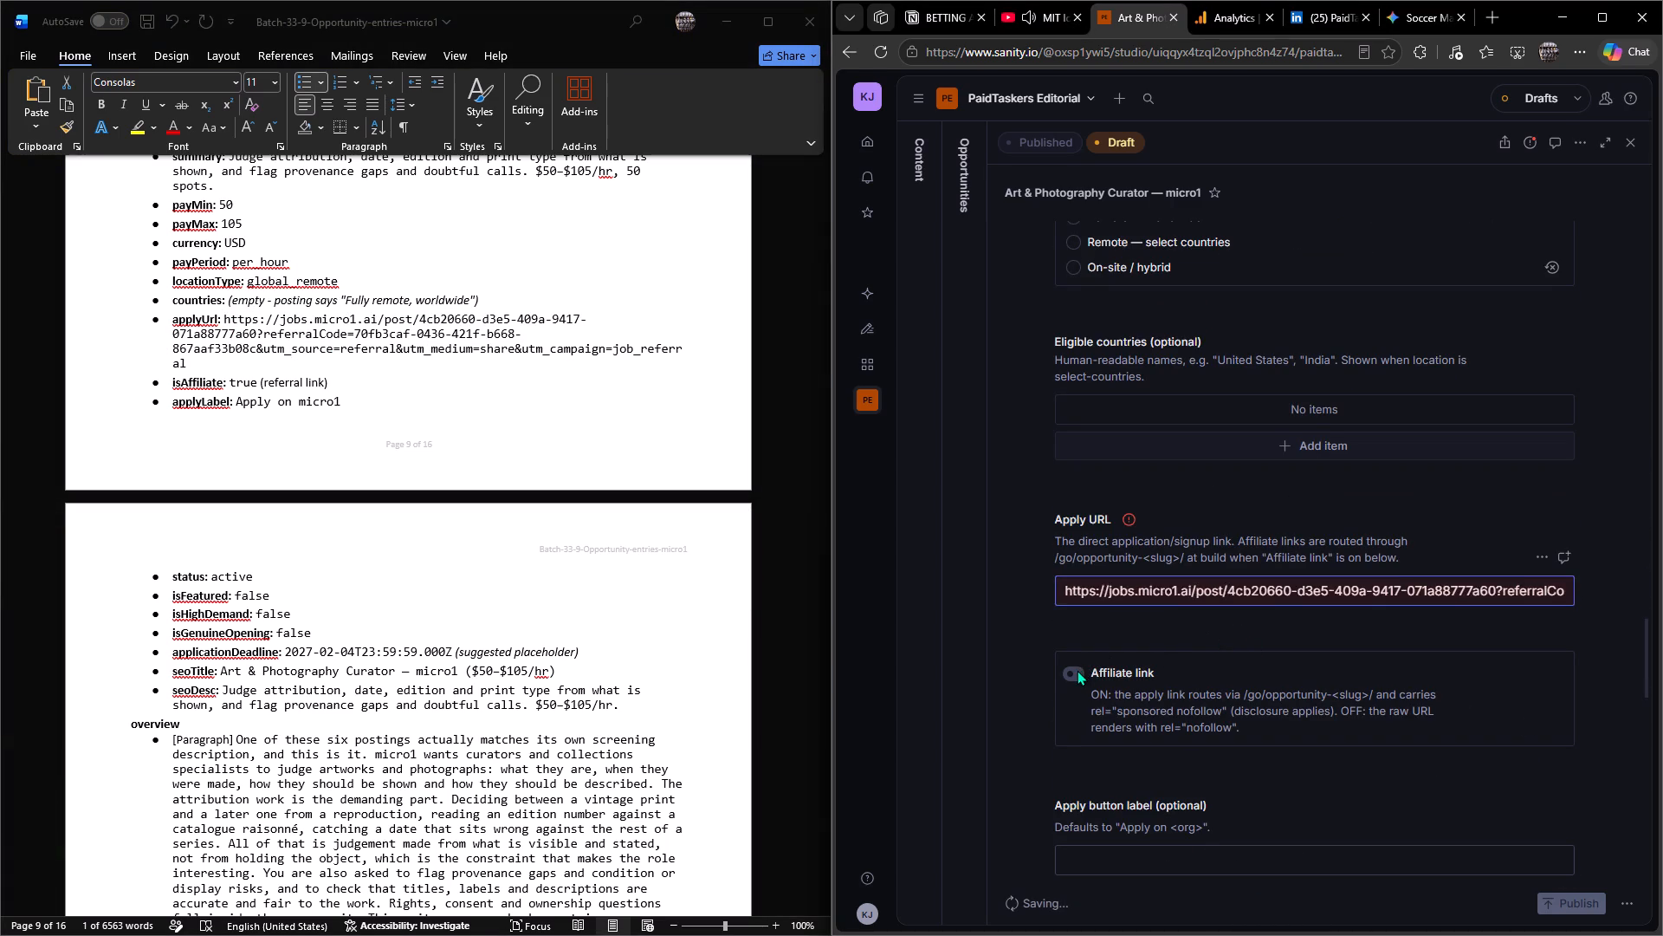
Set the opportunity's application deadline to 20 January 2027 at 16:54.
{"action": "scroll", "coordinate": [1077, 670], "scroll_direction": "down", "scroll_amount": 5}
{"action": "left_click", "coordinate": [1553, 726]}
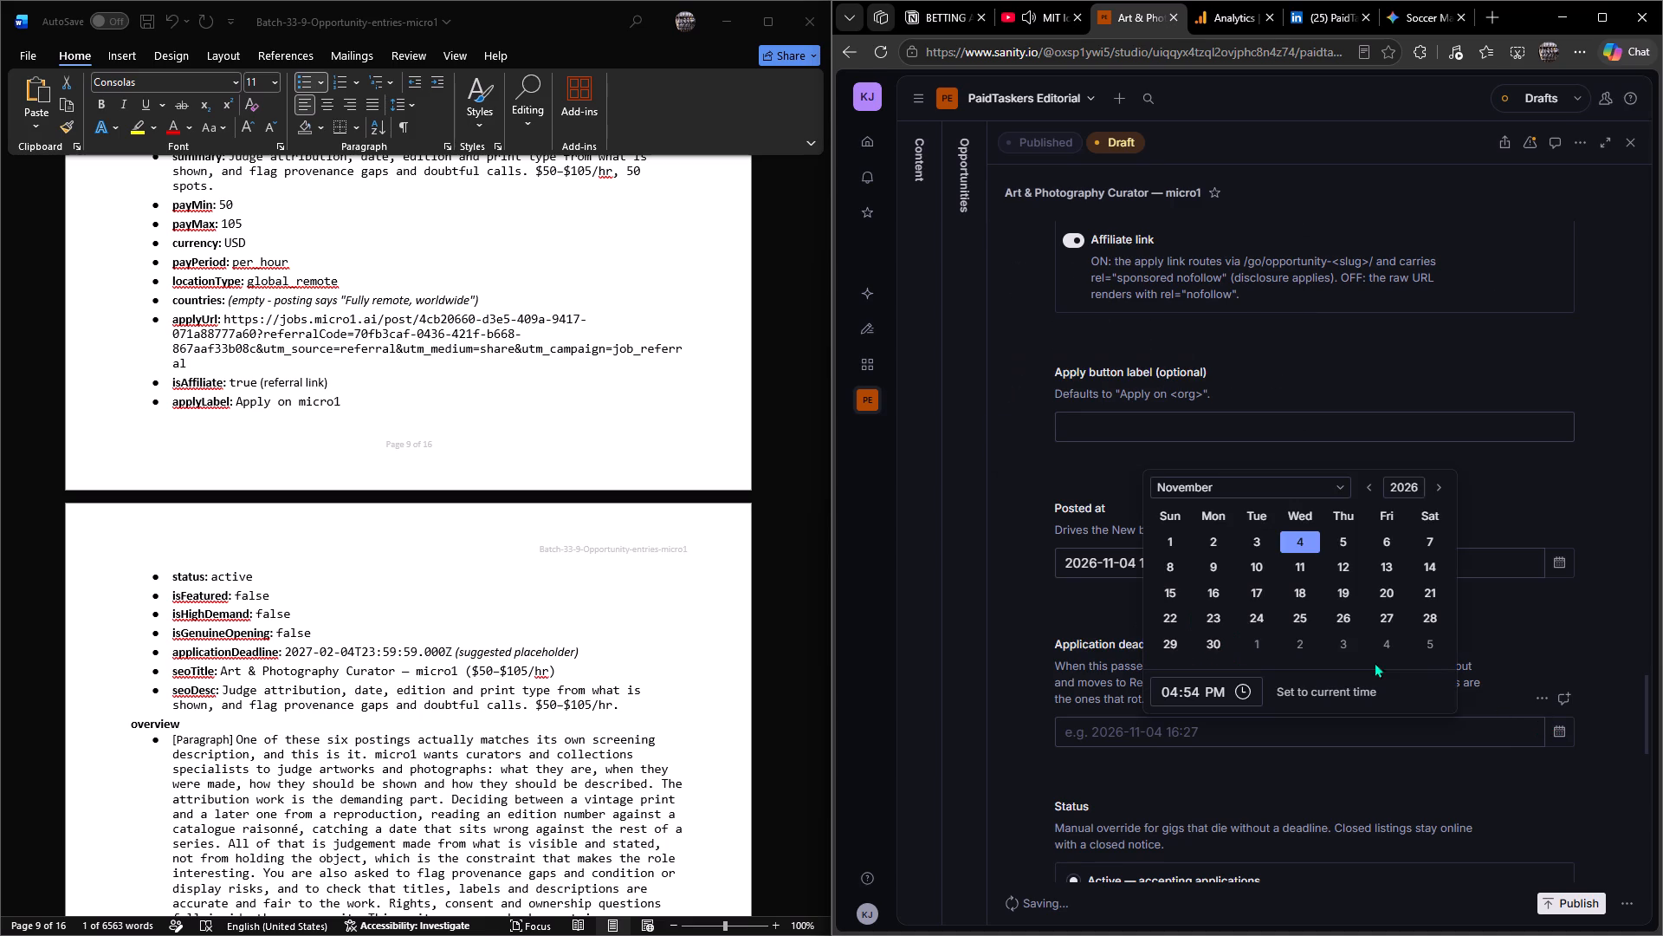
{"action": "left_click", "coordinate": [1258, 484]}
{"action": "left_click", "coordinate": [1233, 749]}
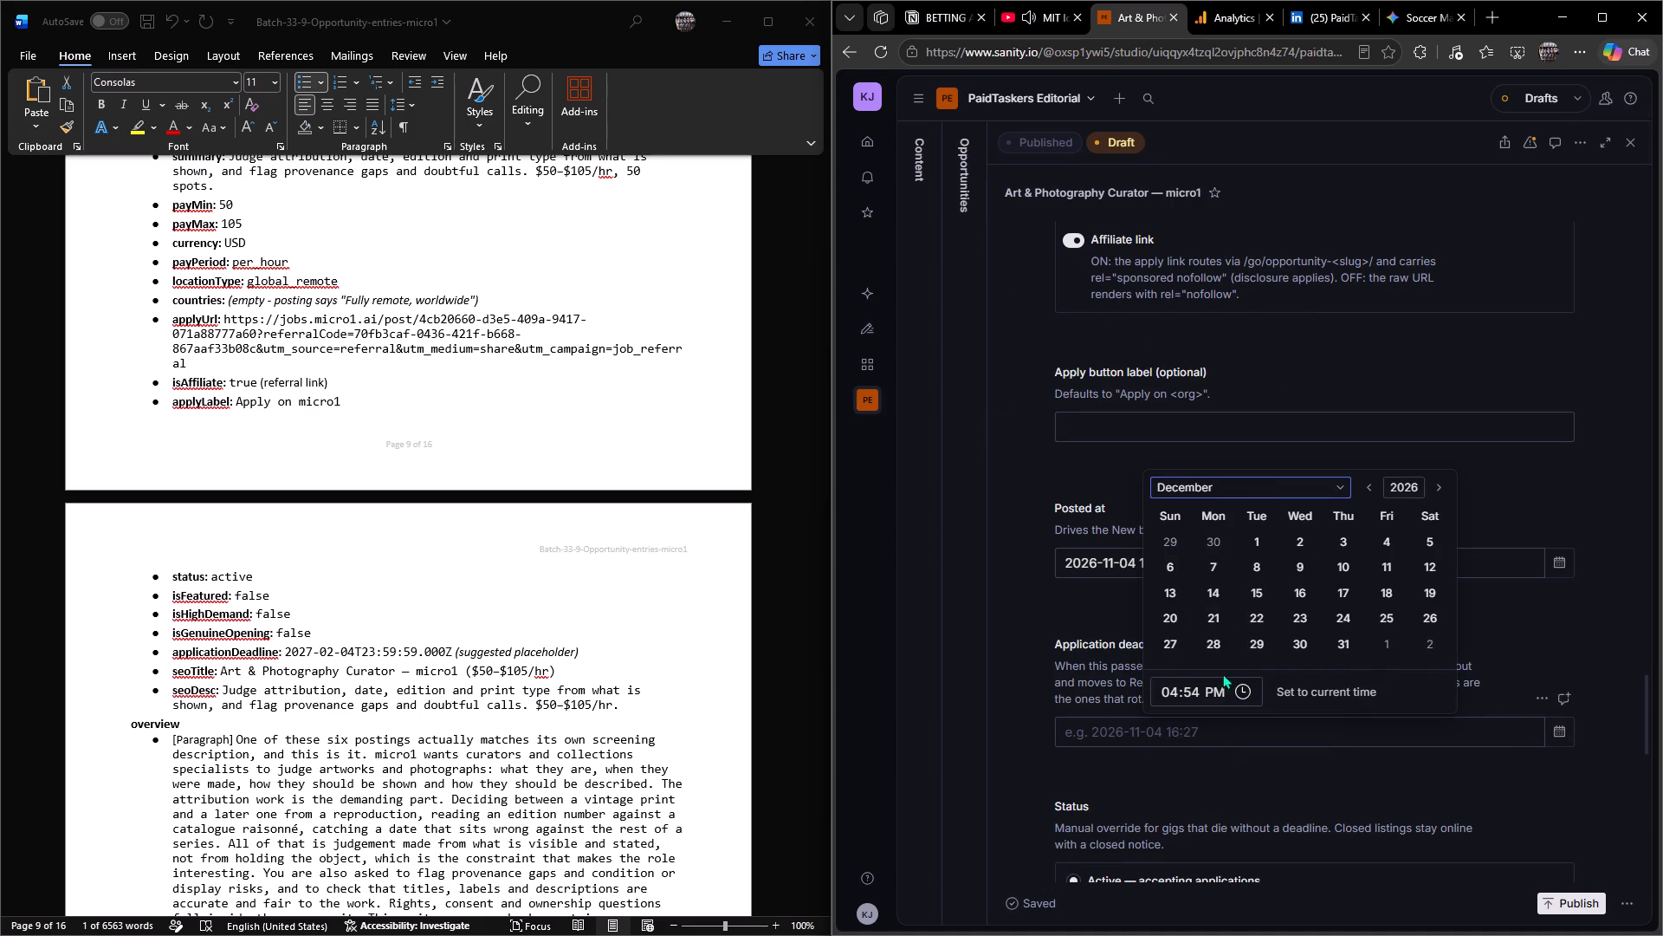
{"action": "left_click", "coordinate": [1438, 483]}
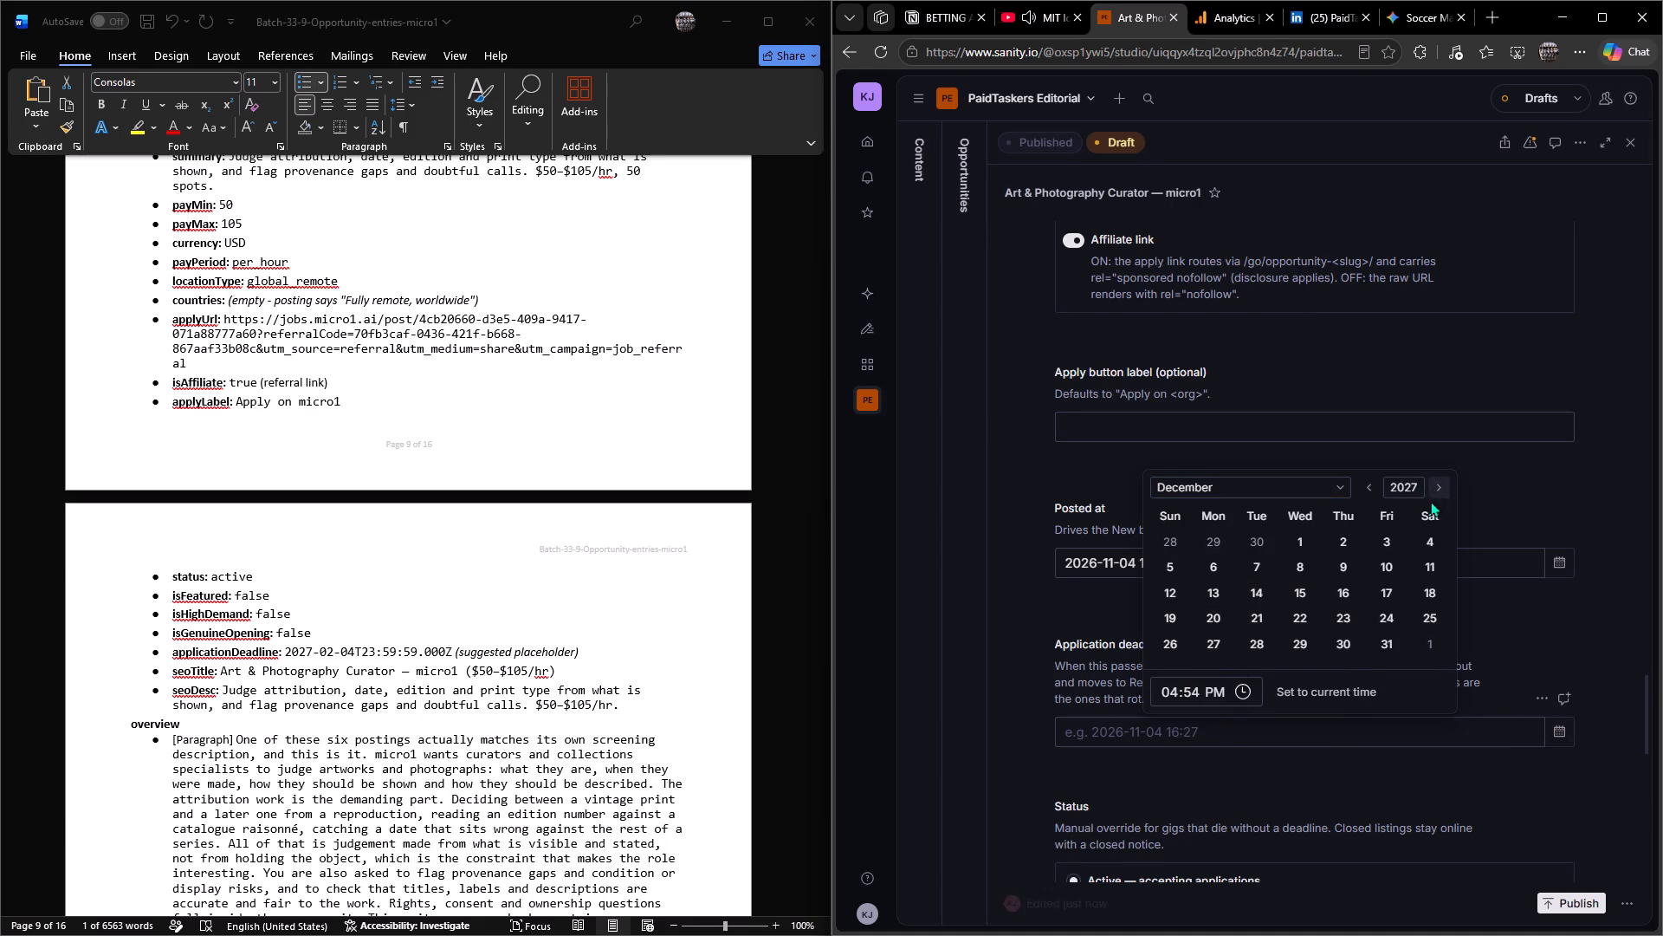
{"action": "left_click", "coordinate": [1320, 487]}
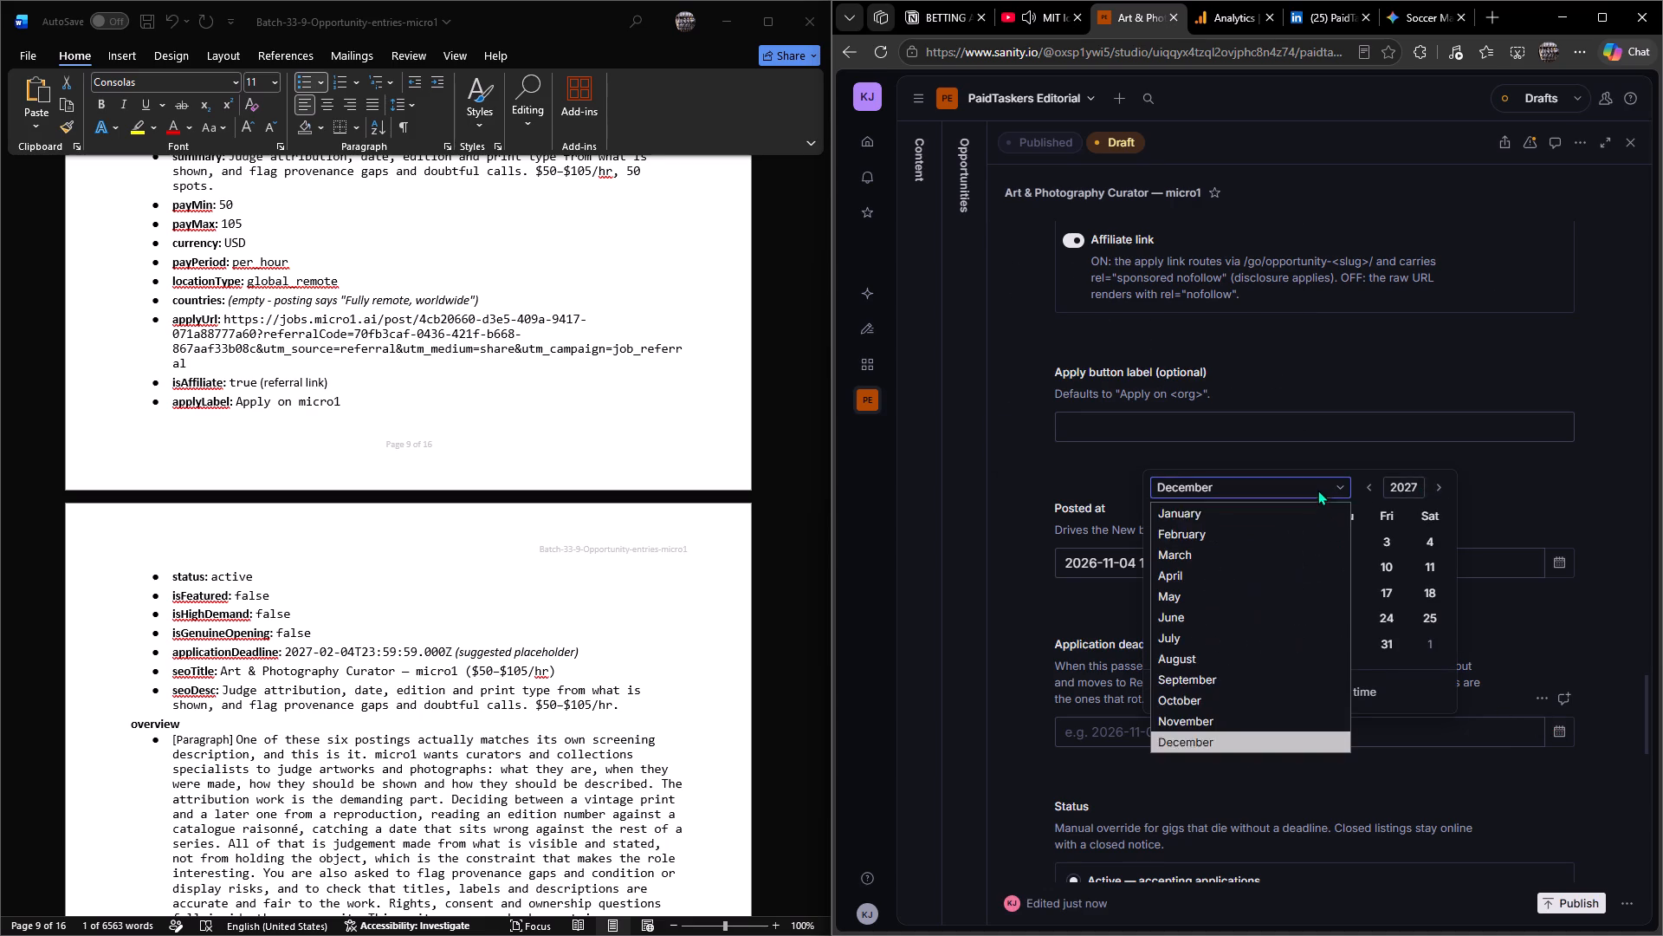
{"action": "left_click", "coordinate": [1212, 514]}
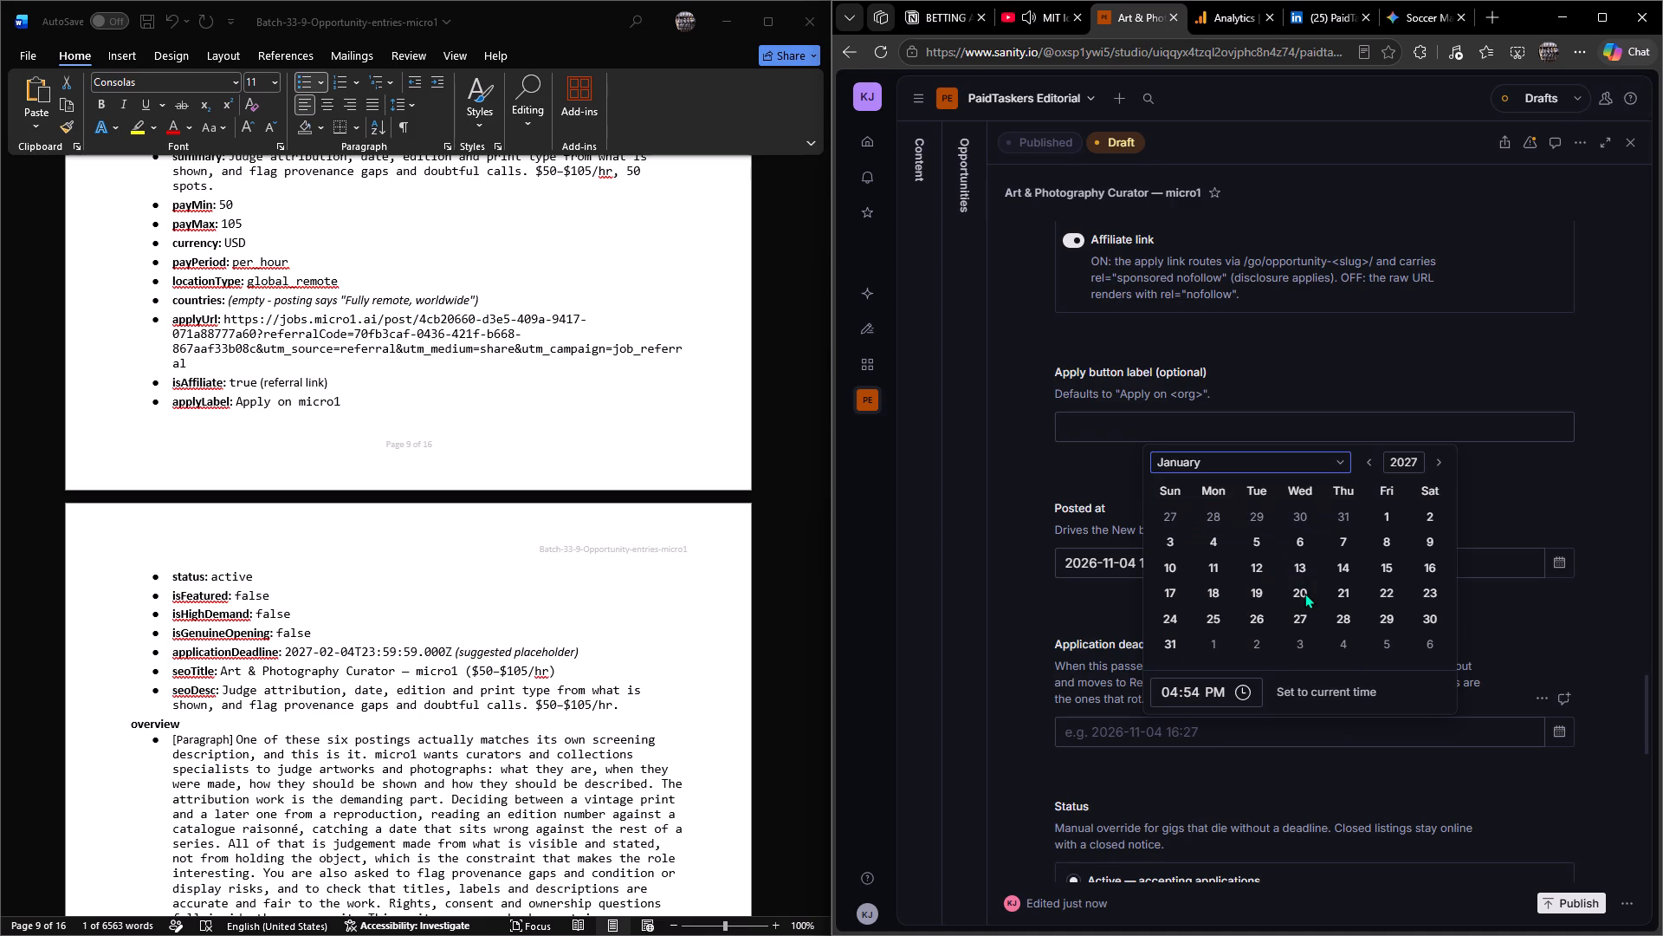
{"action": "left_click", "coordinate": [1304, 593]}
{"action": "left_click", "coordinate": [1053, 503]}
Fill the SEO Title with "Art & Photography Curator — micro1" from Job 6's seoTitle in Word, leaving out the pay range.
{"action": "scroll", "coordinate": [1053, 503], "scroll_direction": "down", "scroll_amount": 3}
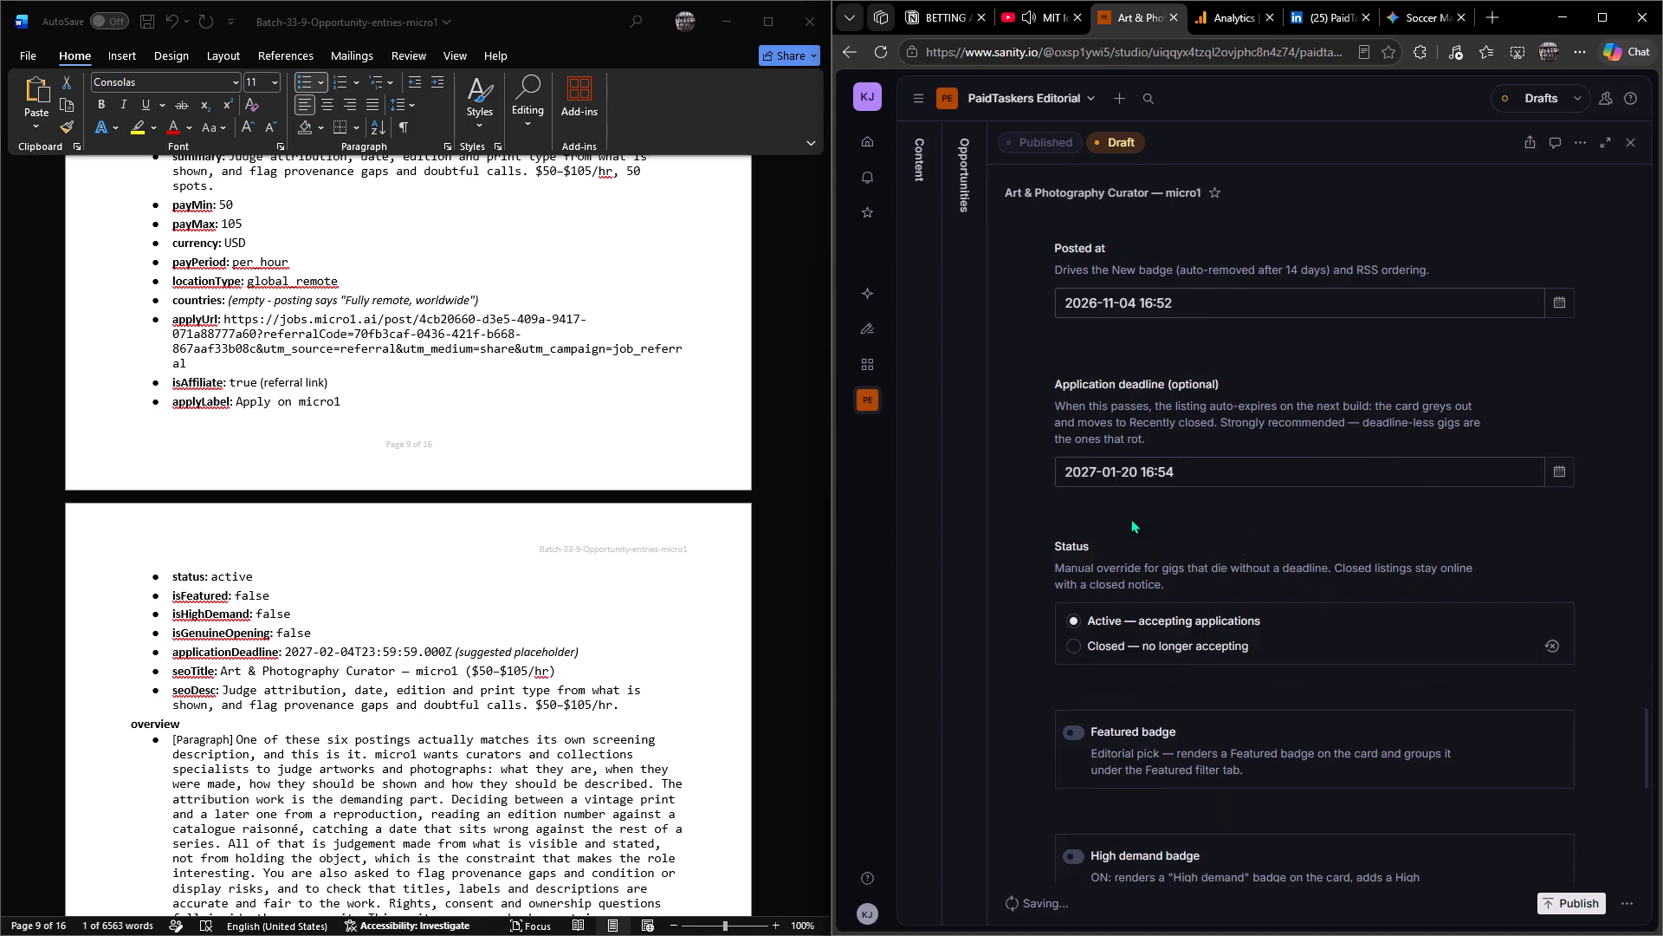
{"action": "scroll", "coordinate": [1305, 576], "scroll_direction": "down", "scroll_amount": 2}
{"action": "scroll", "coordinate": [592, 613], "scroll_direction": "up", "scroll_amount": 5}
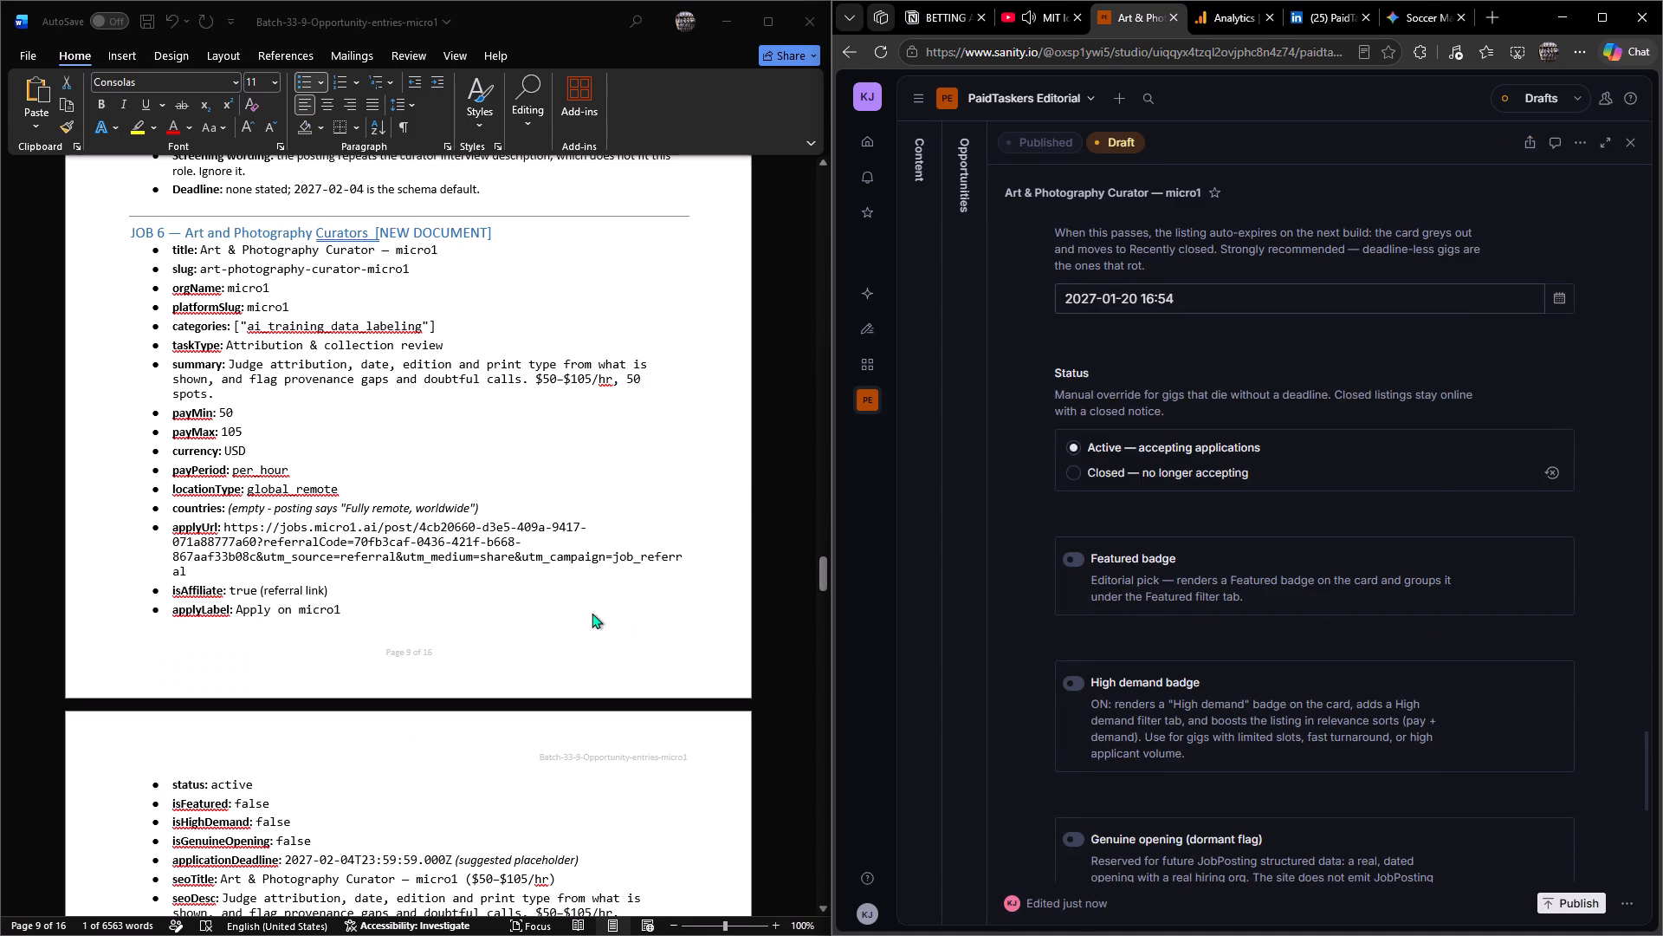
{"action": "scroll", "coordinate": [1228, 672], "scroll_direction": "down", "scroll_amount": 5}
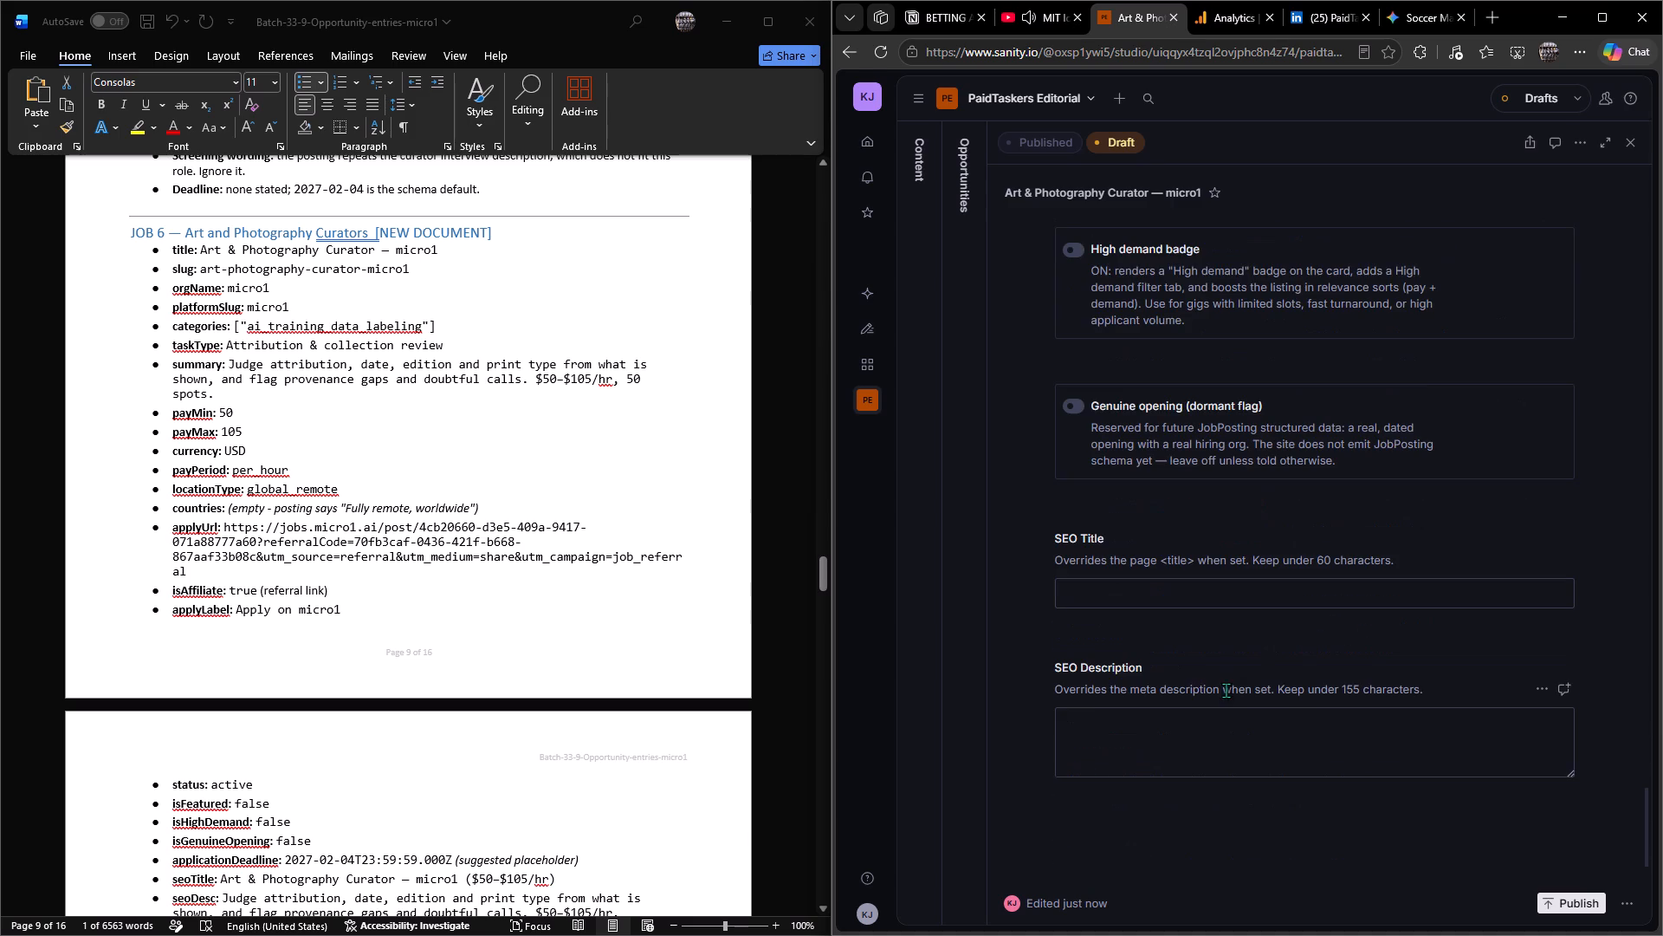
{"action": "left_click", "coordinate": [1245, 597]}
{"action": "scroll", "coordinate": [458, 622], "scroll_direction": "down", "scroll_amount": 10}
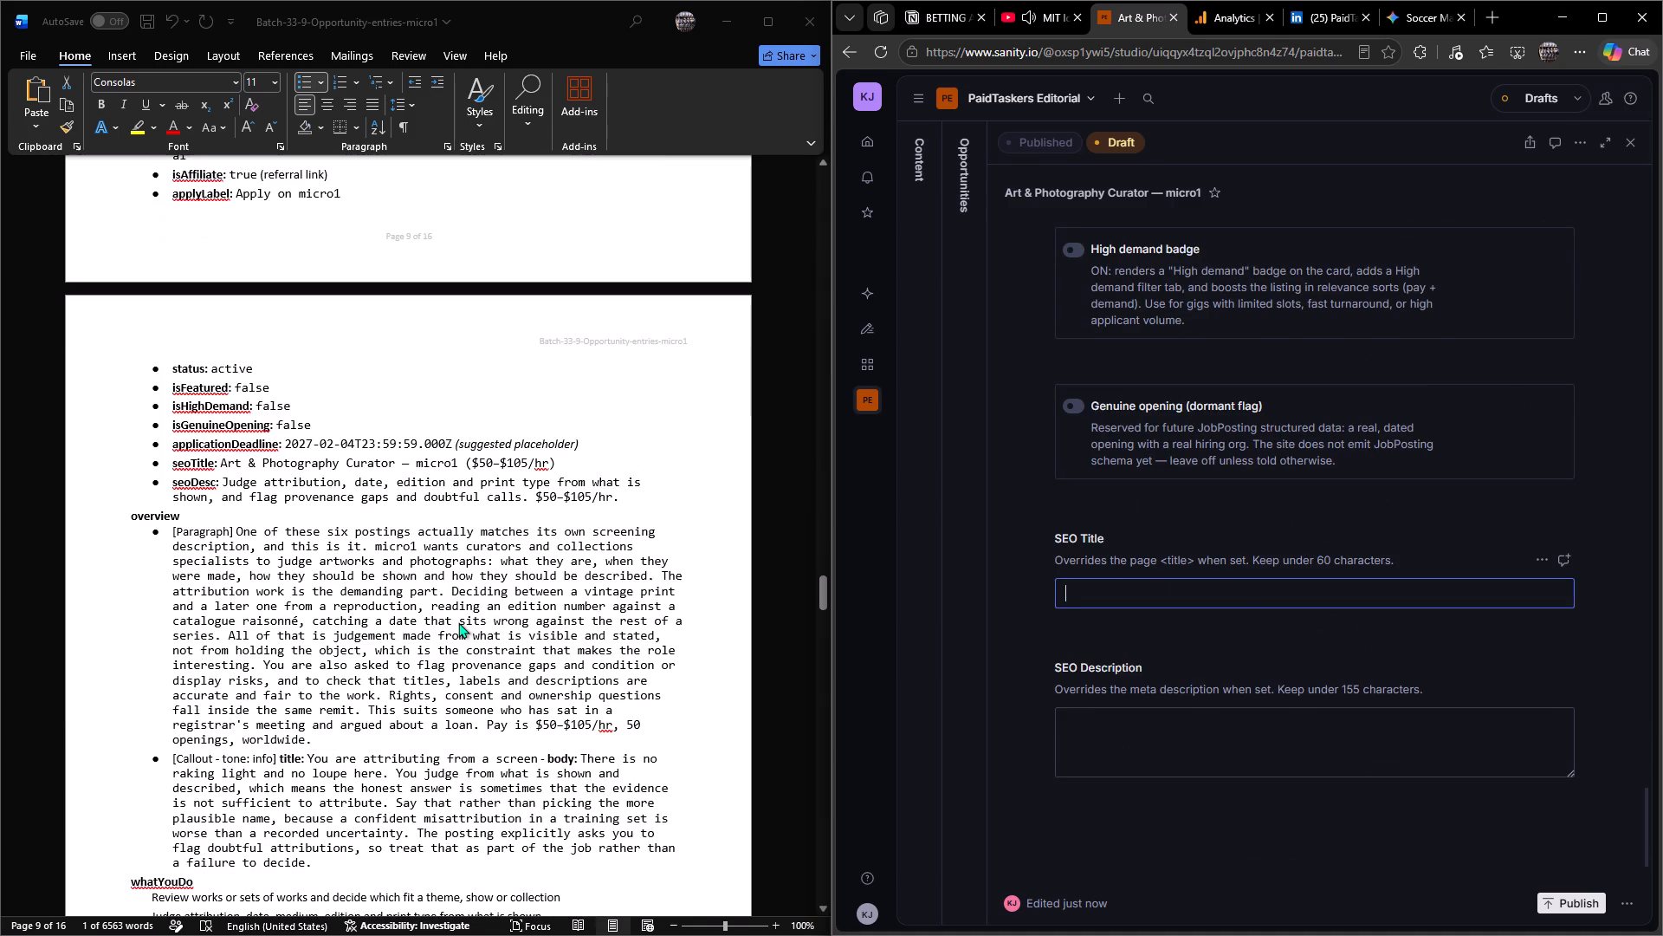
{"action": "left_click", "coordinate": [458, 622]}
{"action": "scroll", "coordinate": [458, 622], "scroll_direction": "down", "scroll_amount": 5}
{"action": "scroll", "coordinate": [458, 622], "scroll_direction": "up", "scroll_amount": 6}
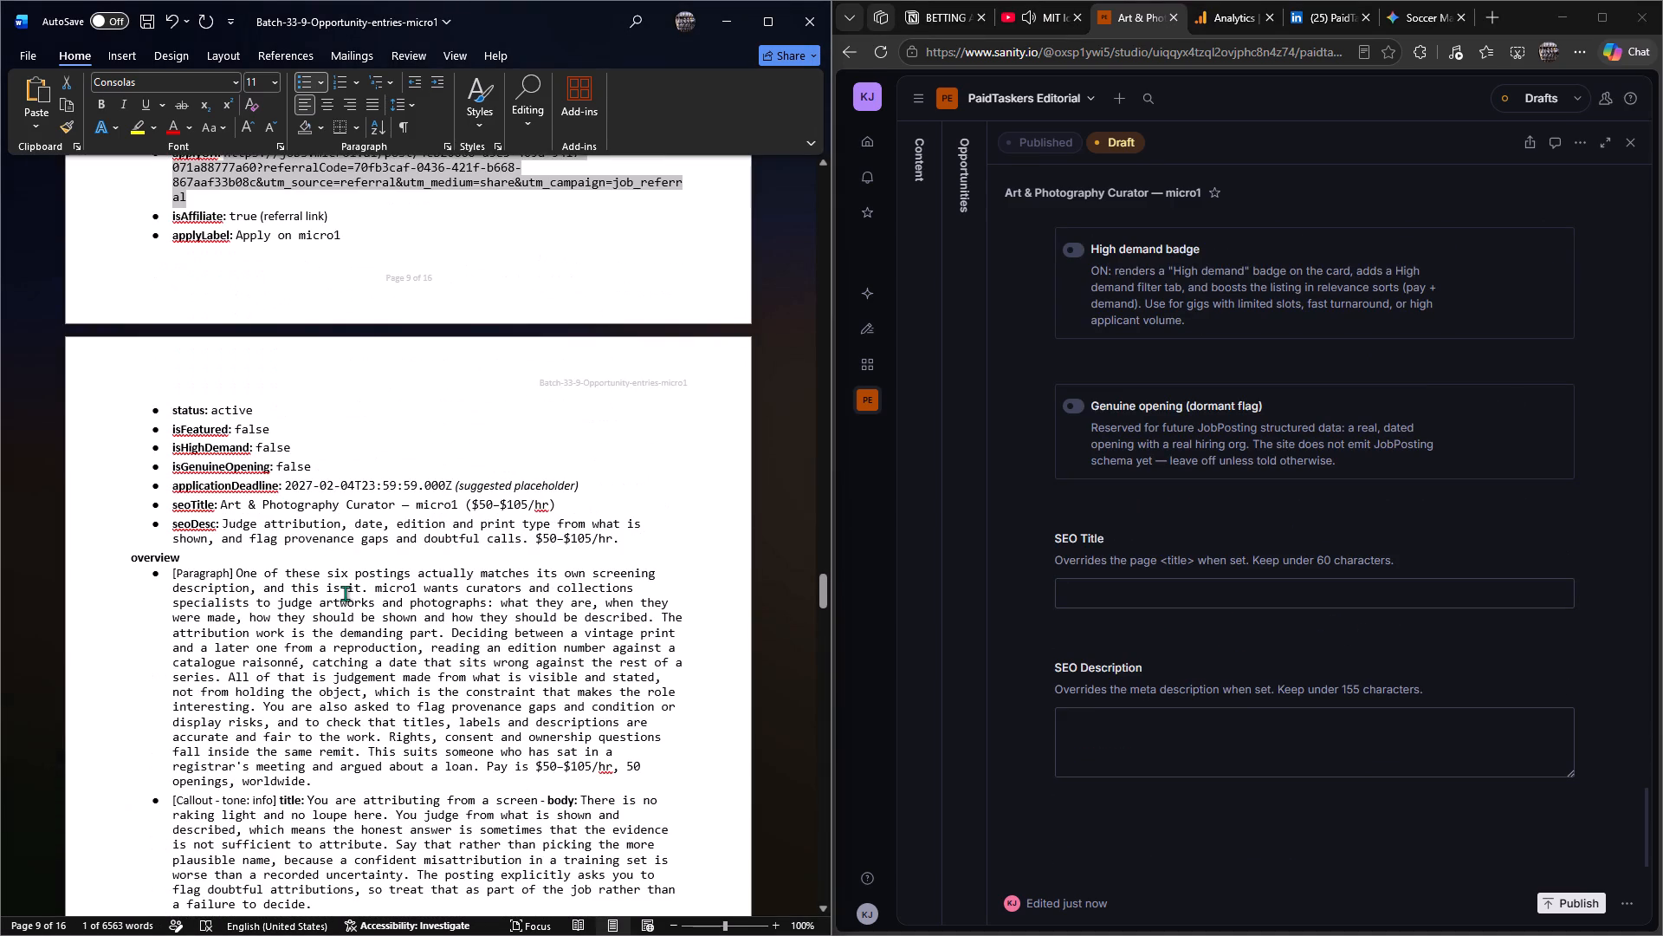
{"action": "left_click", "coordinate": [345, 593]}
{"action": "left_click_drag", "start_coordinate": [463, 506], "coordinate": [243, 504]}
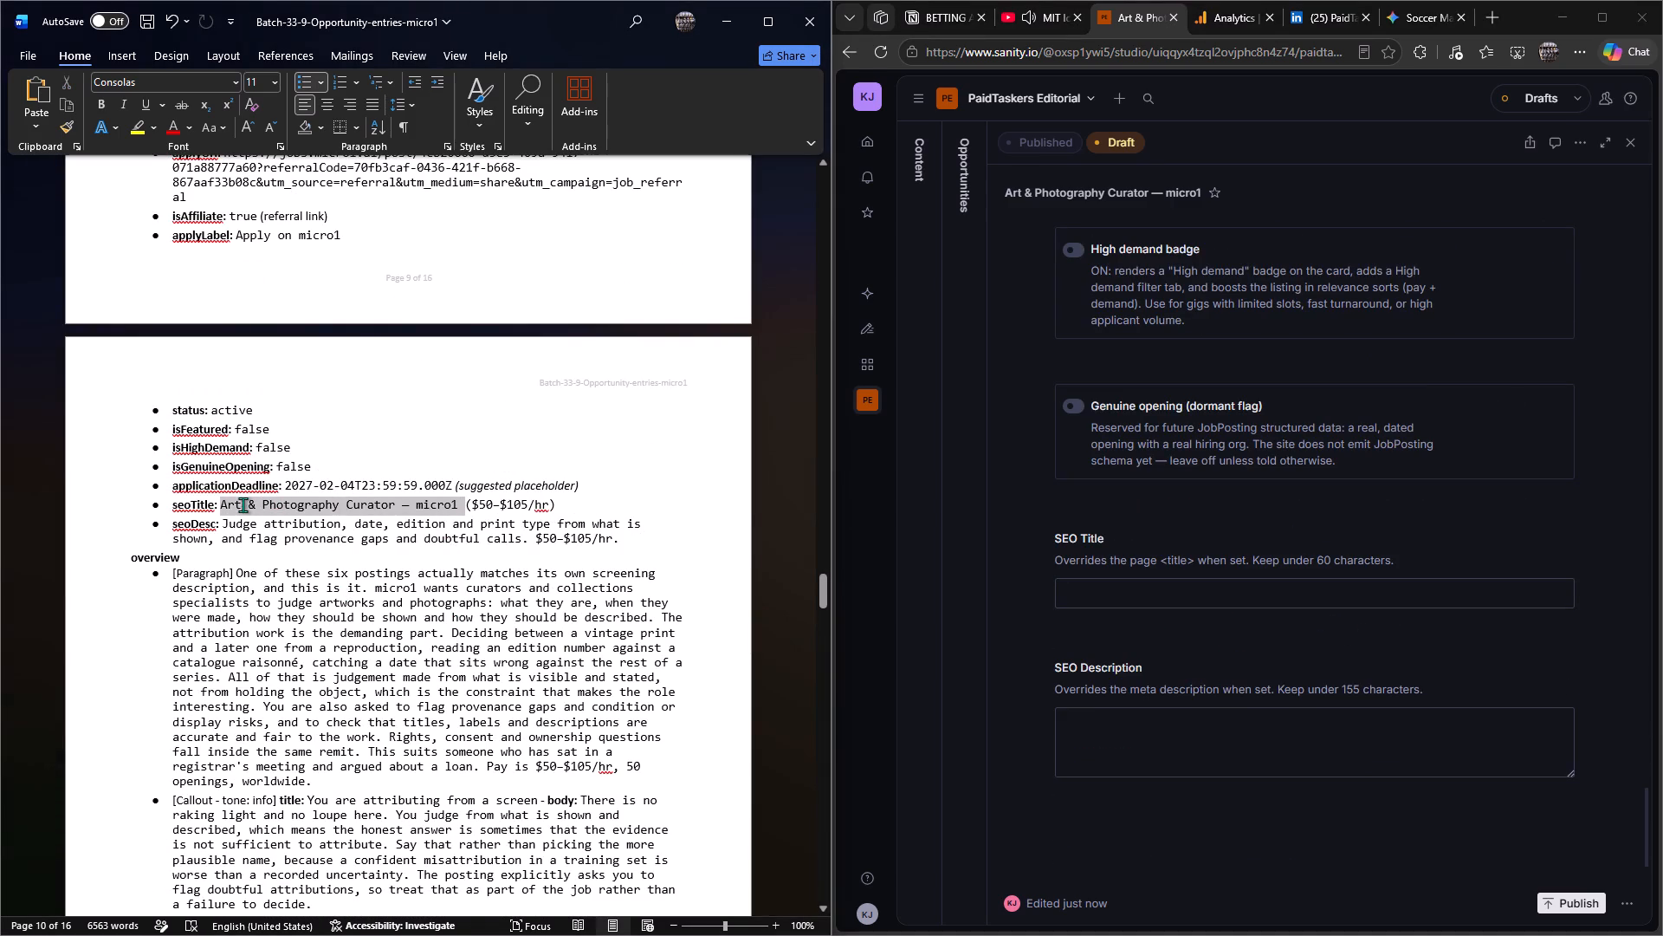
{"action": "left_click_drag", "start_coordinate": [243, 504], "coordinate": [230, 504]}
{"action": "key", "text": "ctrl+c"}
{"action": "left_click", "coordinate": [1272, 601]}
{"action": "key", "text": "ctrl+v"}
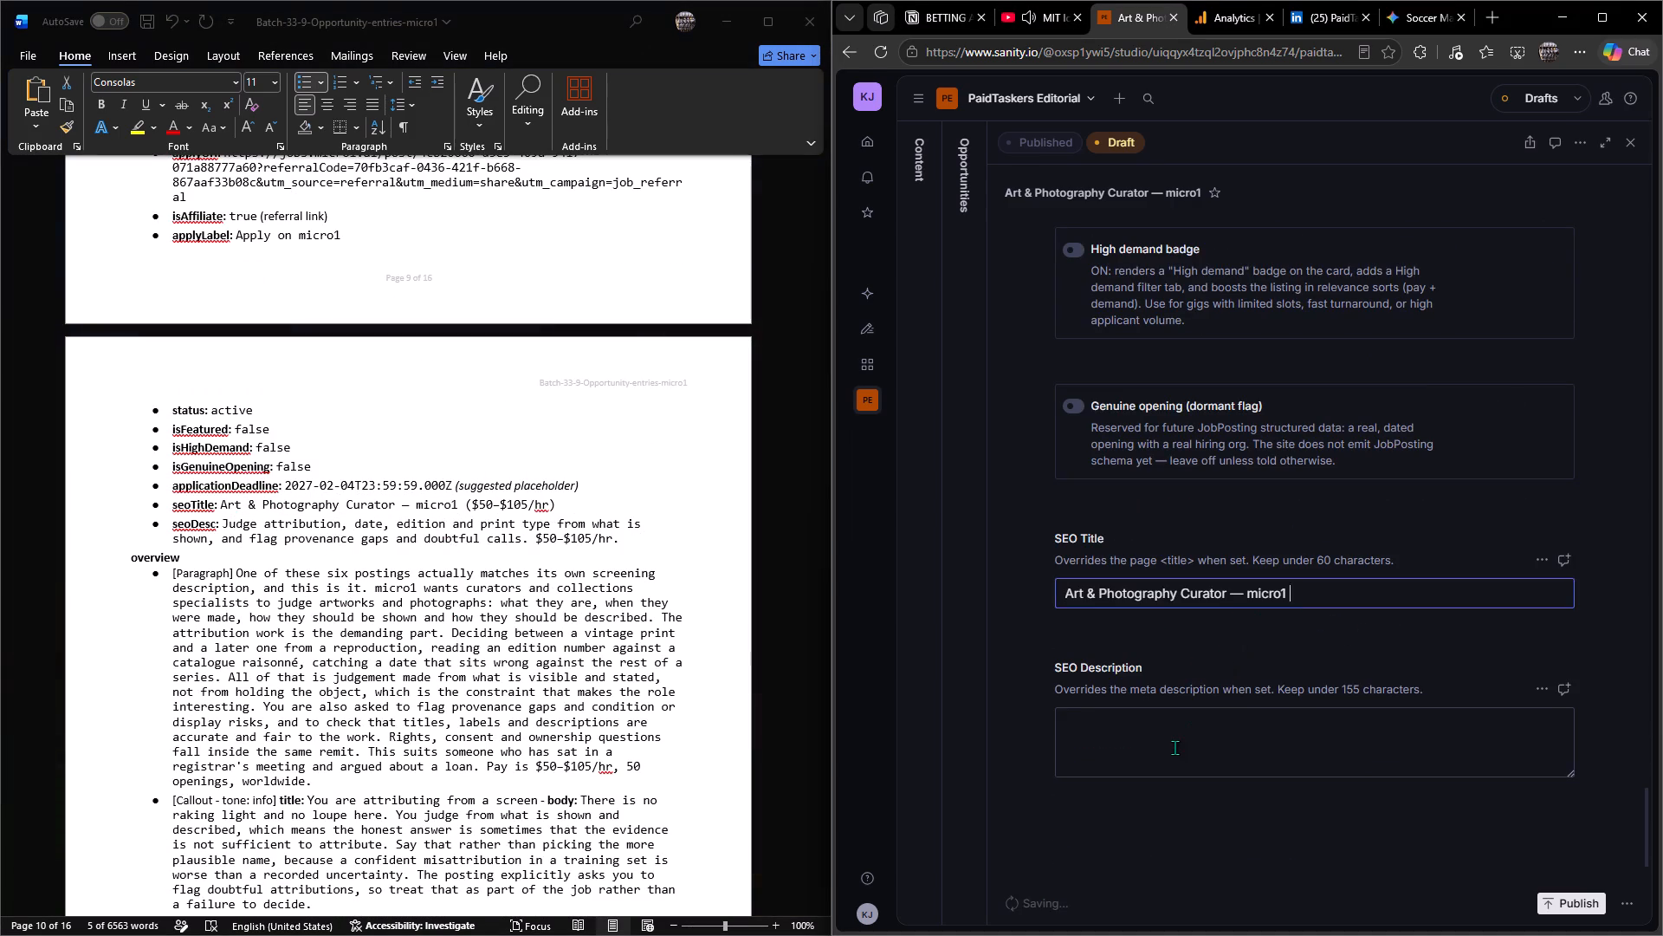
Fill the SEO Description with Job 6's seoDesc from the Word document, leaving out the pay range.
{"action": "left_click", "coordinate": [1174, 747]}
{"action": "left_click", "coordinate": [474, 584]}
{"action": "left_click_drag", "start_coordinate": [652, 548], "coordinate": [602, 545]}
{"action": "left_click", "coordinate": [539, 550]}
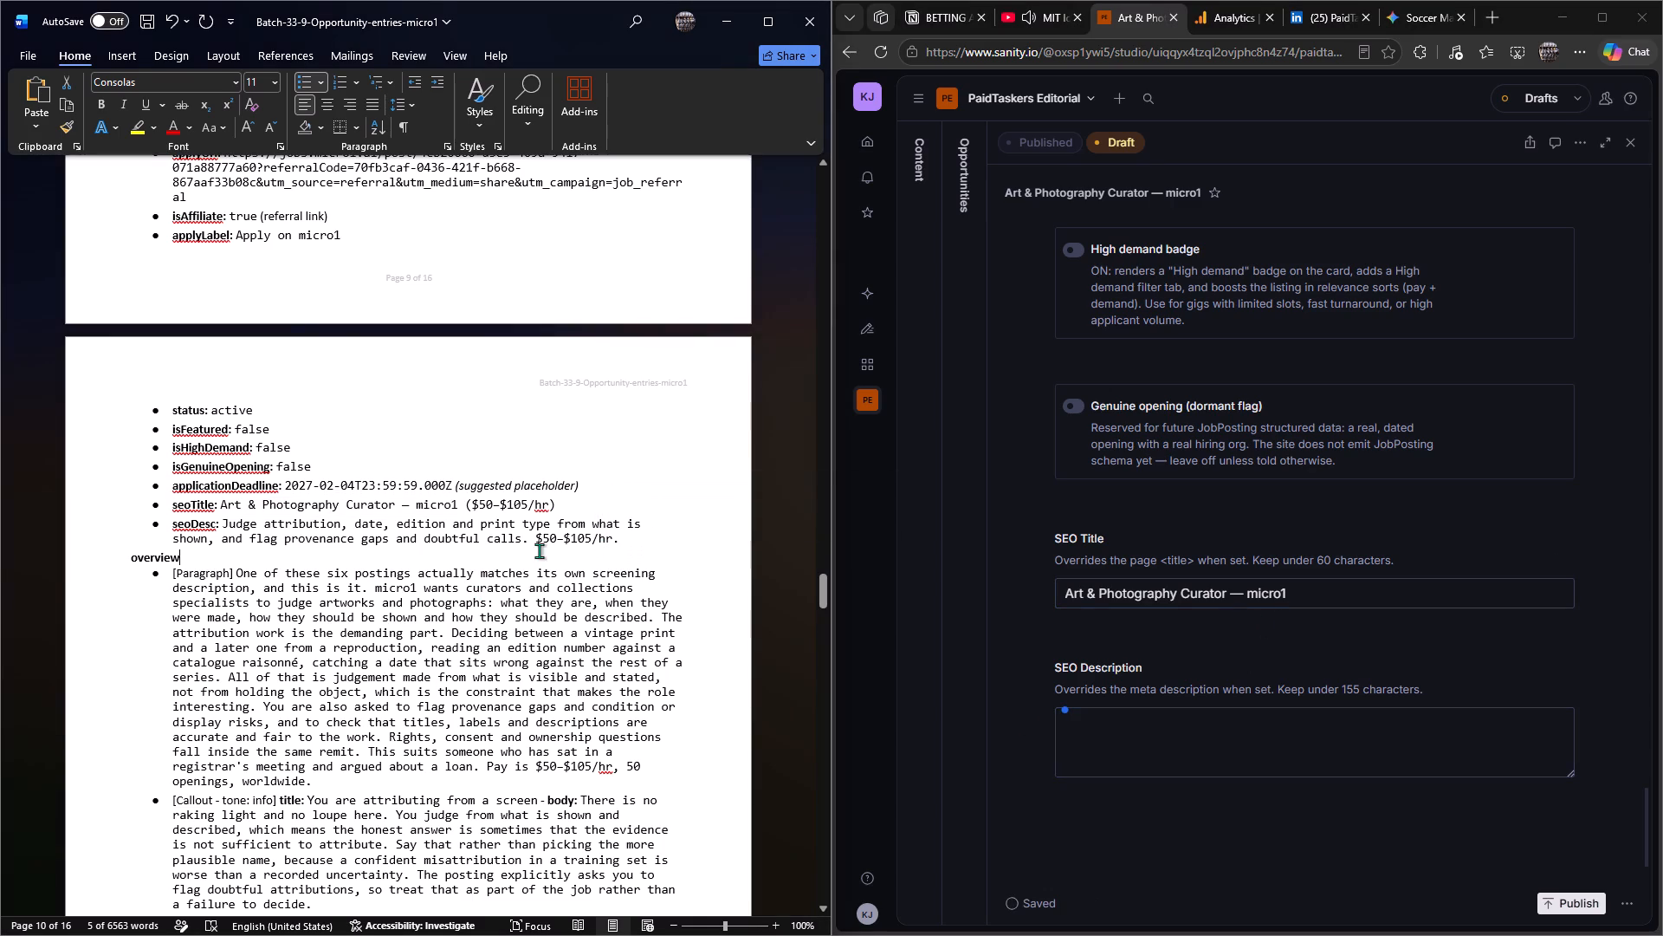
{"action": "left_click_drag", "start_coordinate": [533, 543], "coordinate": [243, 523]}
{"action": "key", "text": "ctrl+c"}
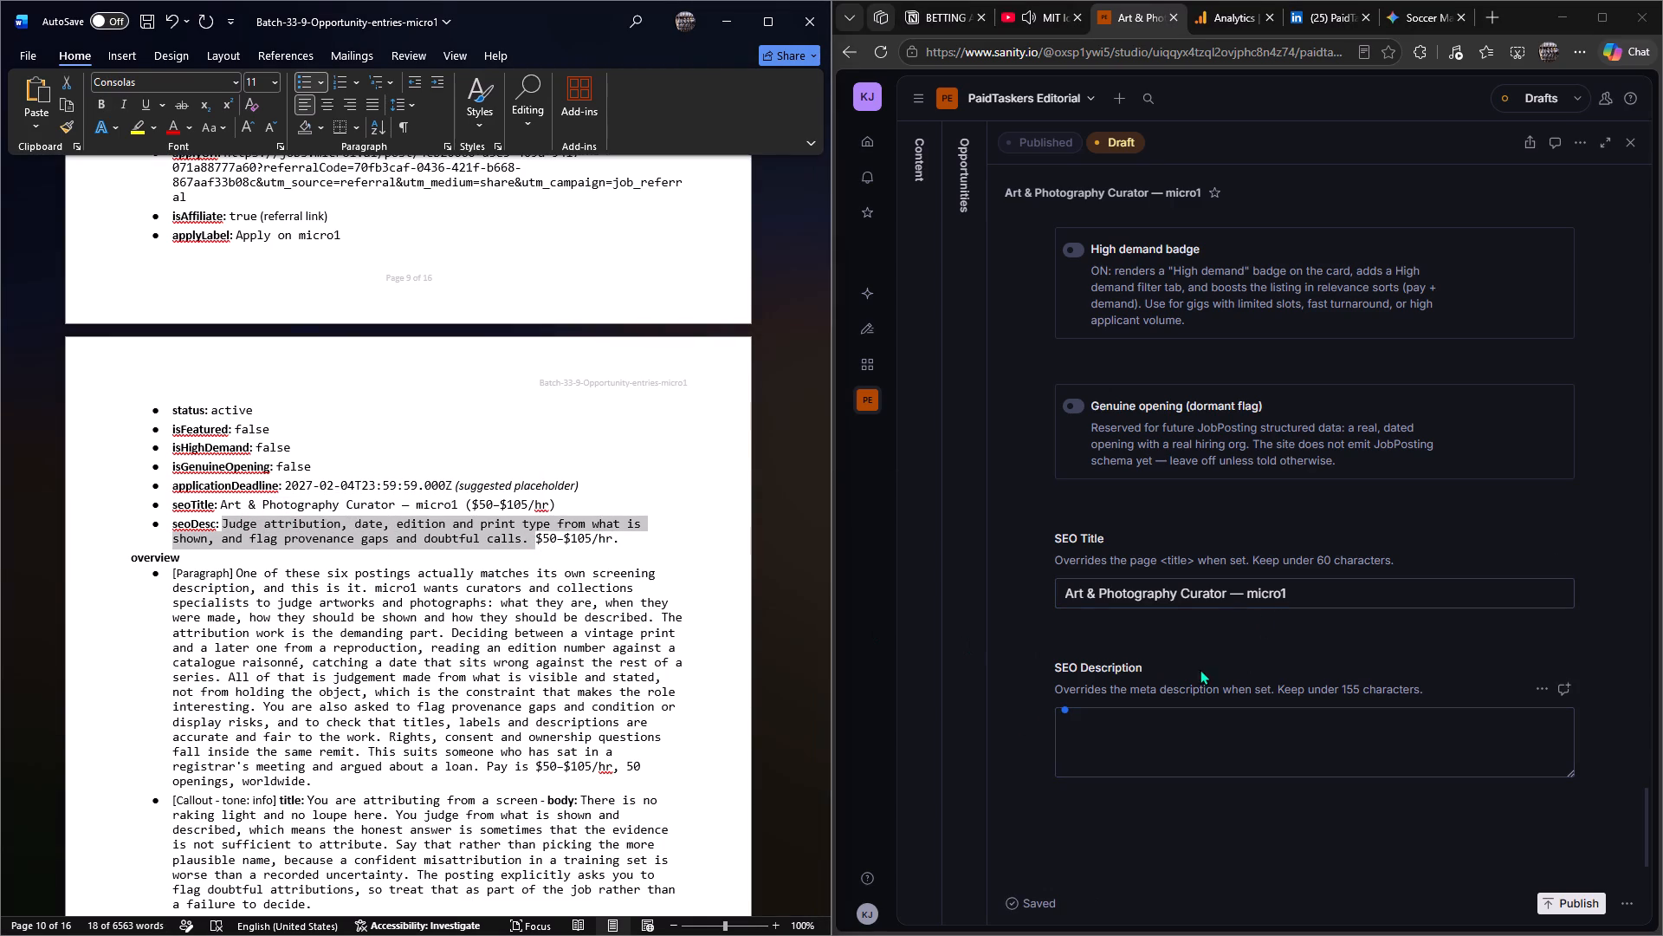
{"action": "left_click", "coordinate": [1223, 733]}
{"action": "key", "text": "ctrl+v"}
{"action": "left_click", "coordinate": [1169, 828]}
Publish the Art & Photography Curator — micro1 opportunity.
{"action": "scroll", "coordinate": [502, 627], "scroll_direction": "down", "scroll_amount": 8}
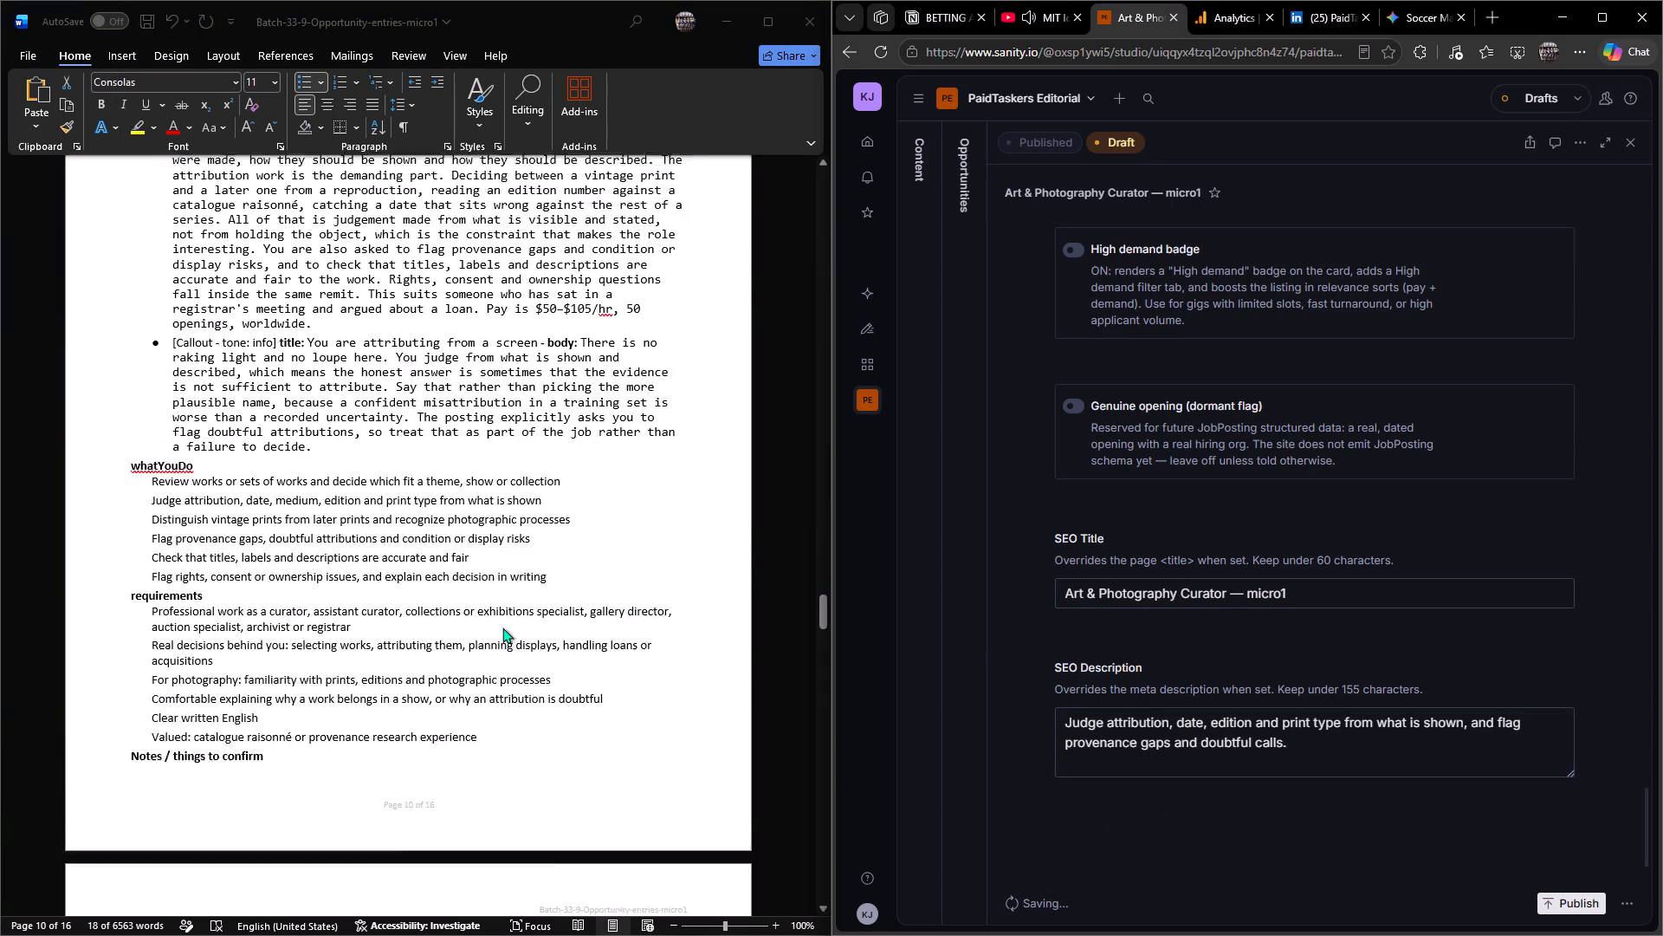
{"action": "scroll", "coordinate": [502, 627], "scroll_direction": "down", "scroll_amount": 20}
{"action": "scroll", "coordinate": [1415, 825], "scroll_direction": "down", "scroll_amount": 2}
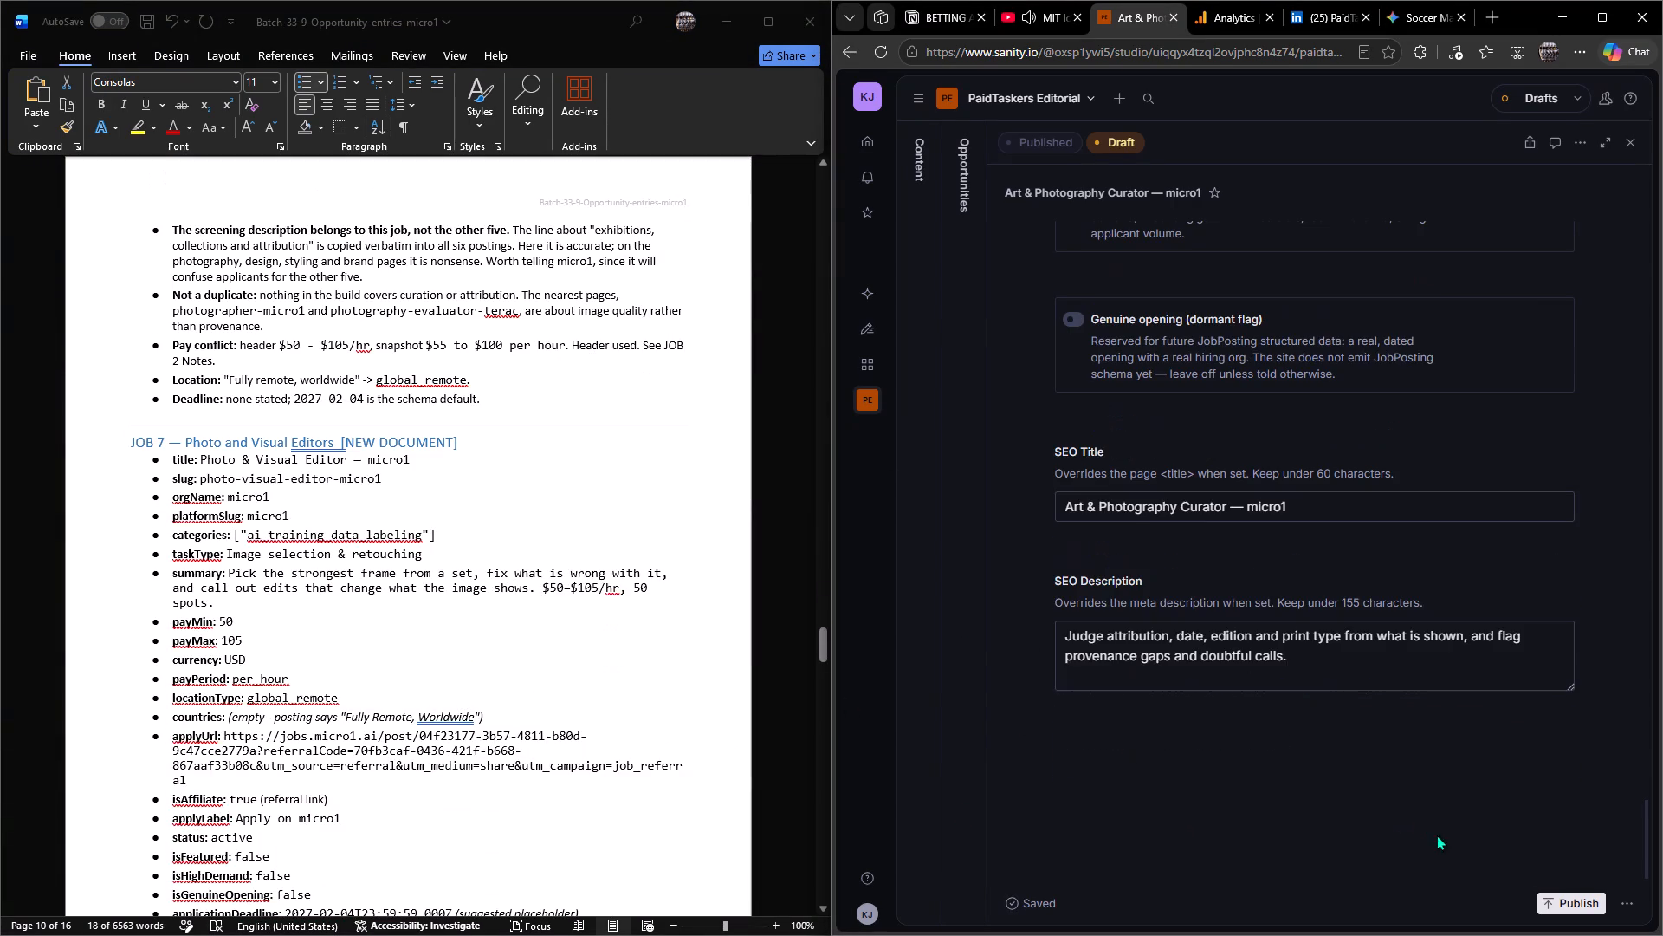
{"action": "scroll", "coordinate": [1557, 801], "scroll_direction": "up", "scroll_amount": 17}
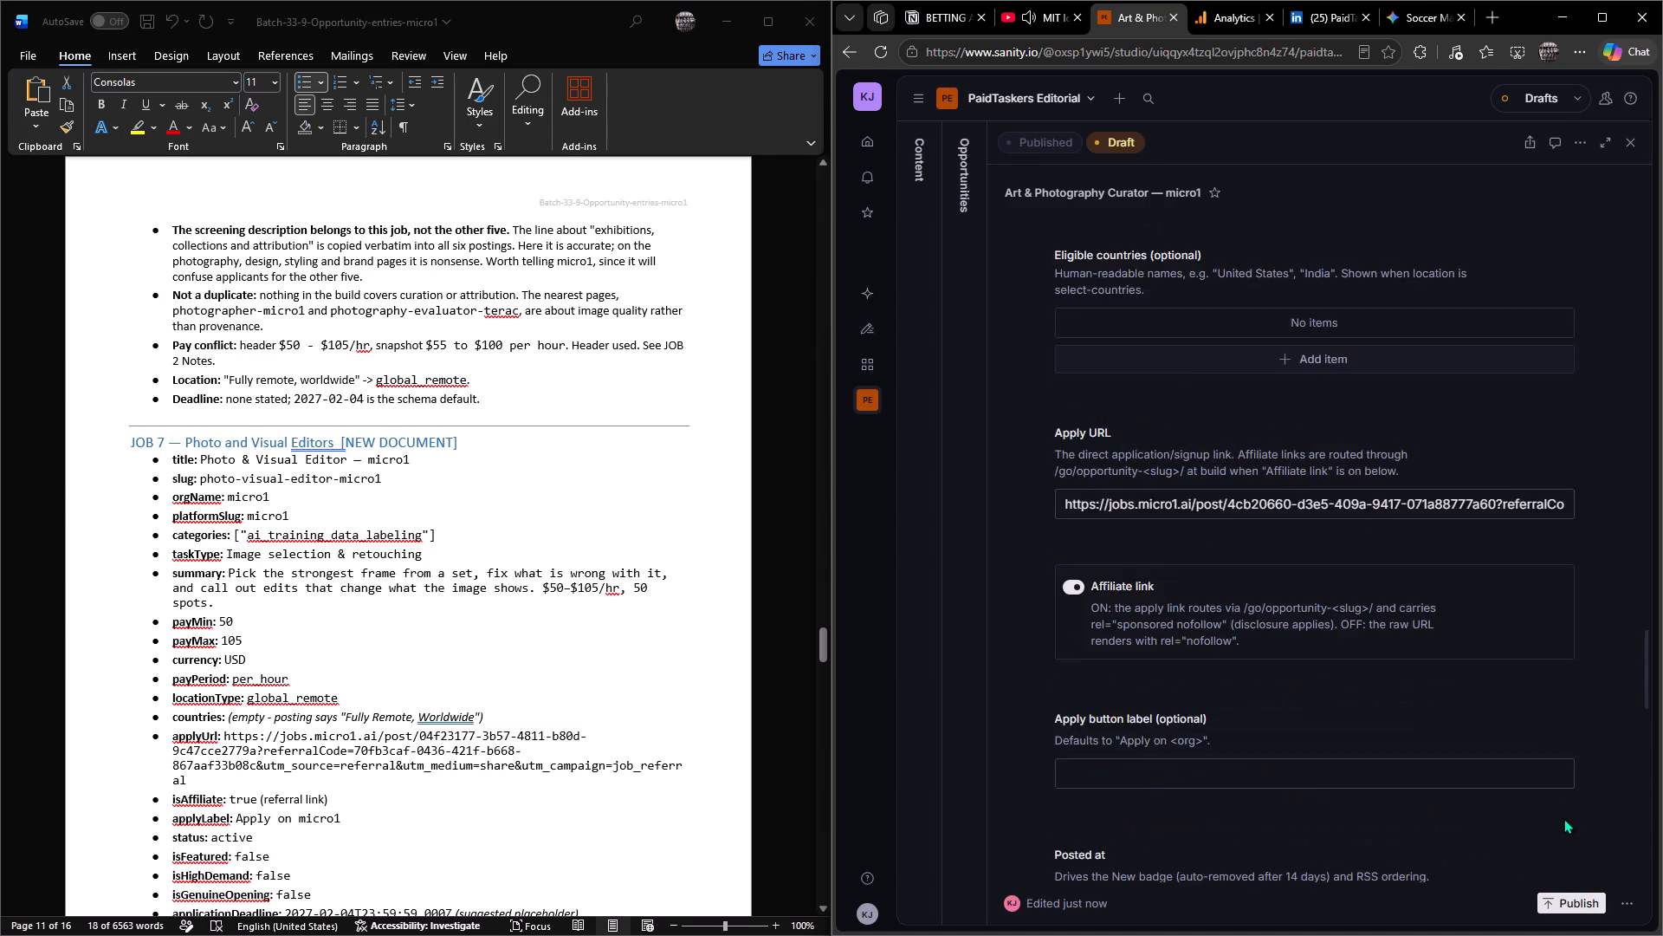
{"action": "left_click", "coordinate": [1582, 911]}
{"action": "left_click", "coordinate": [573, 536]}
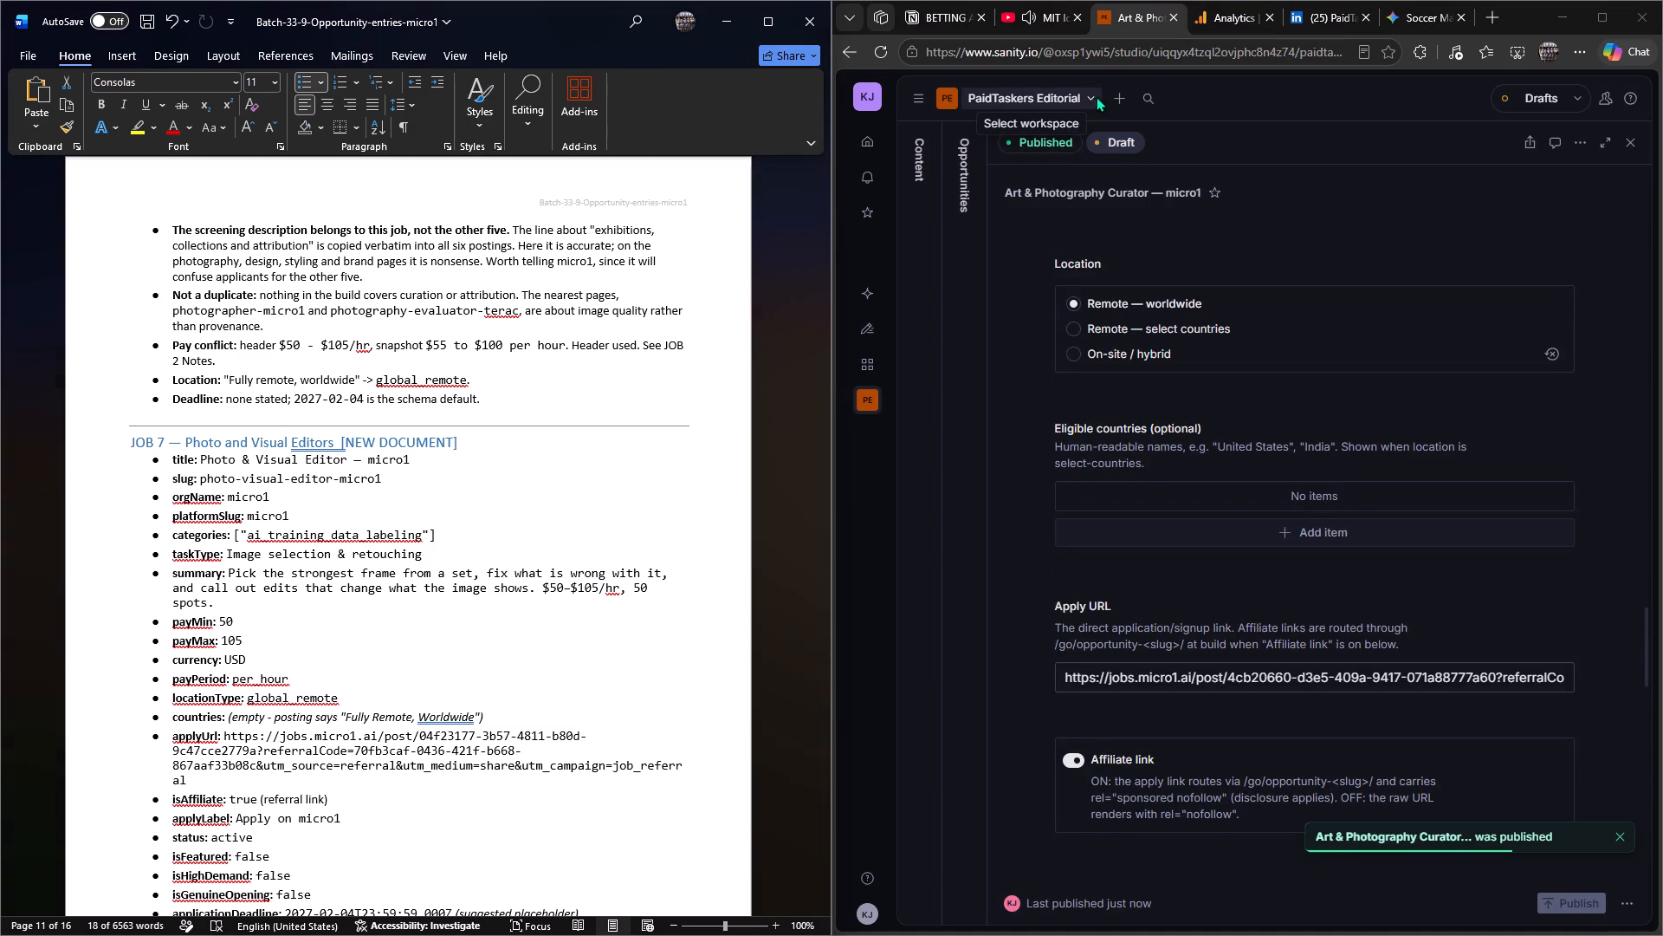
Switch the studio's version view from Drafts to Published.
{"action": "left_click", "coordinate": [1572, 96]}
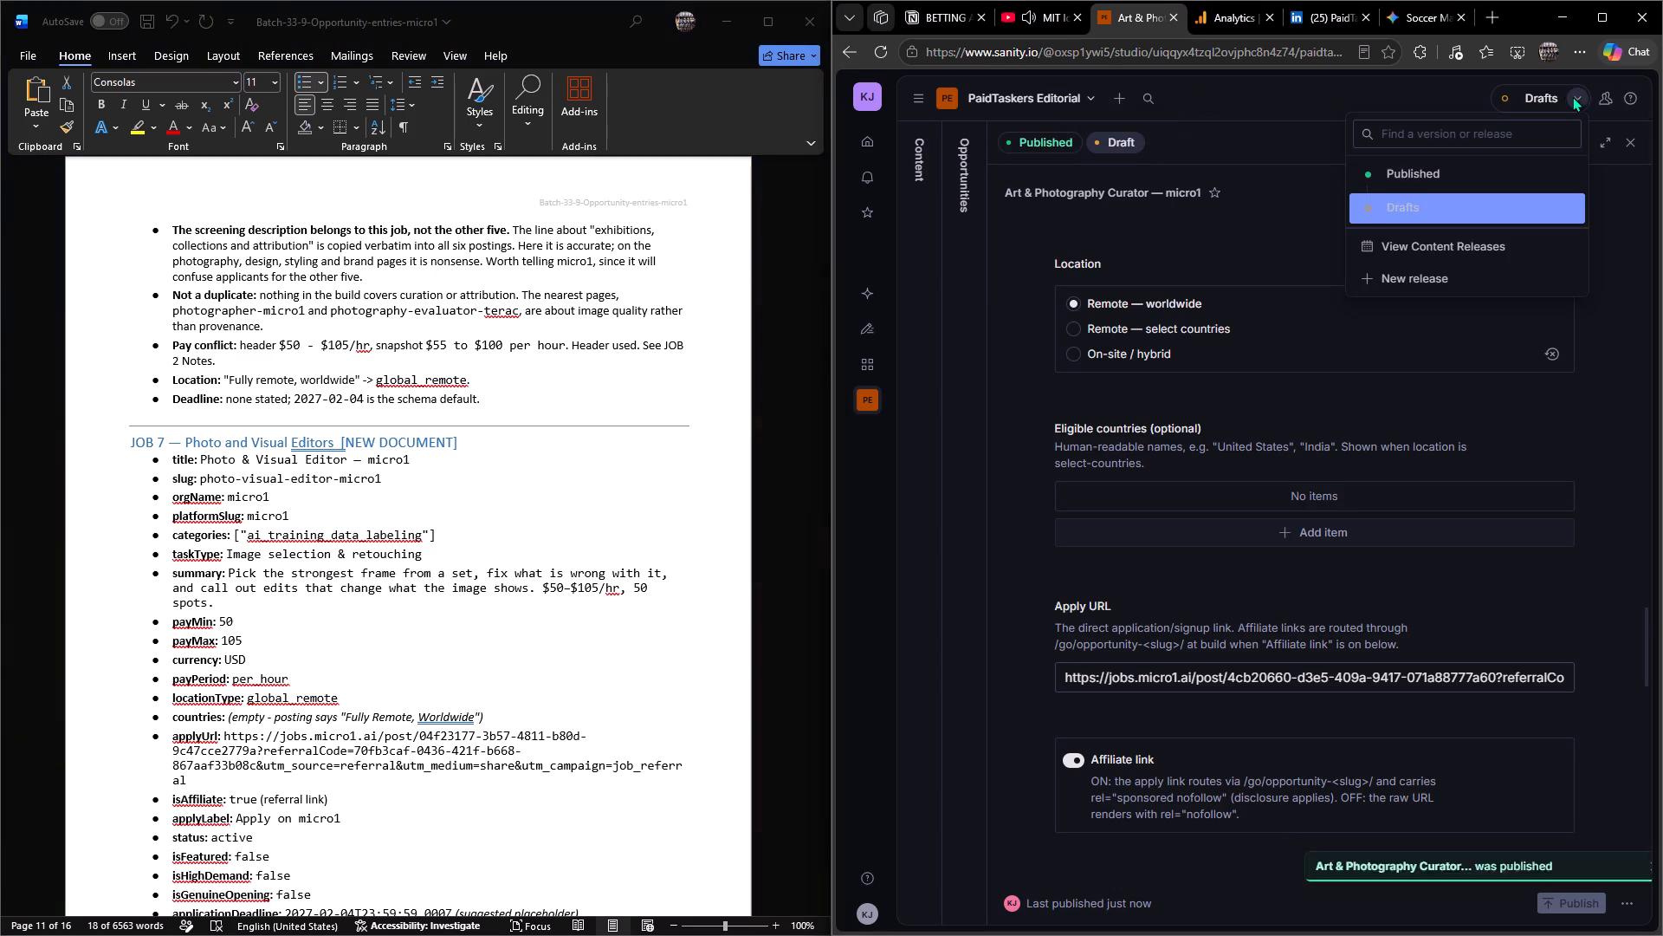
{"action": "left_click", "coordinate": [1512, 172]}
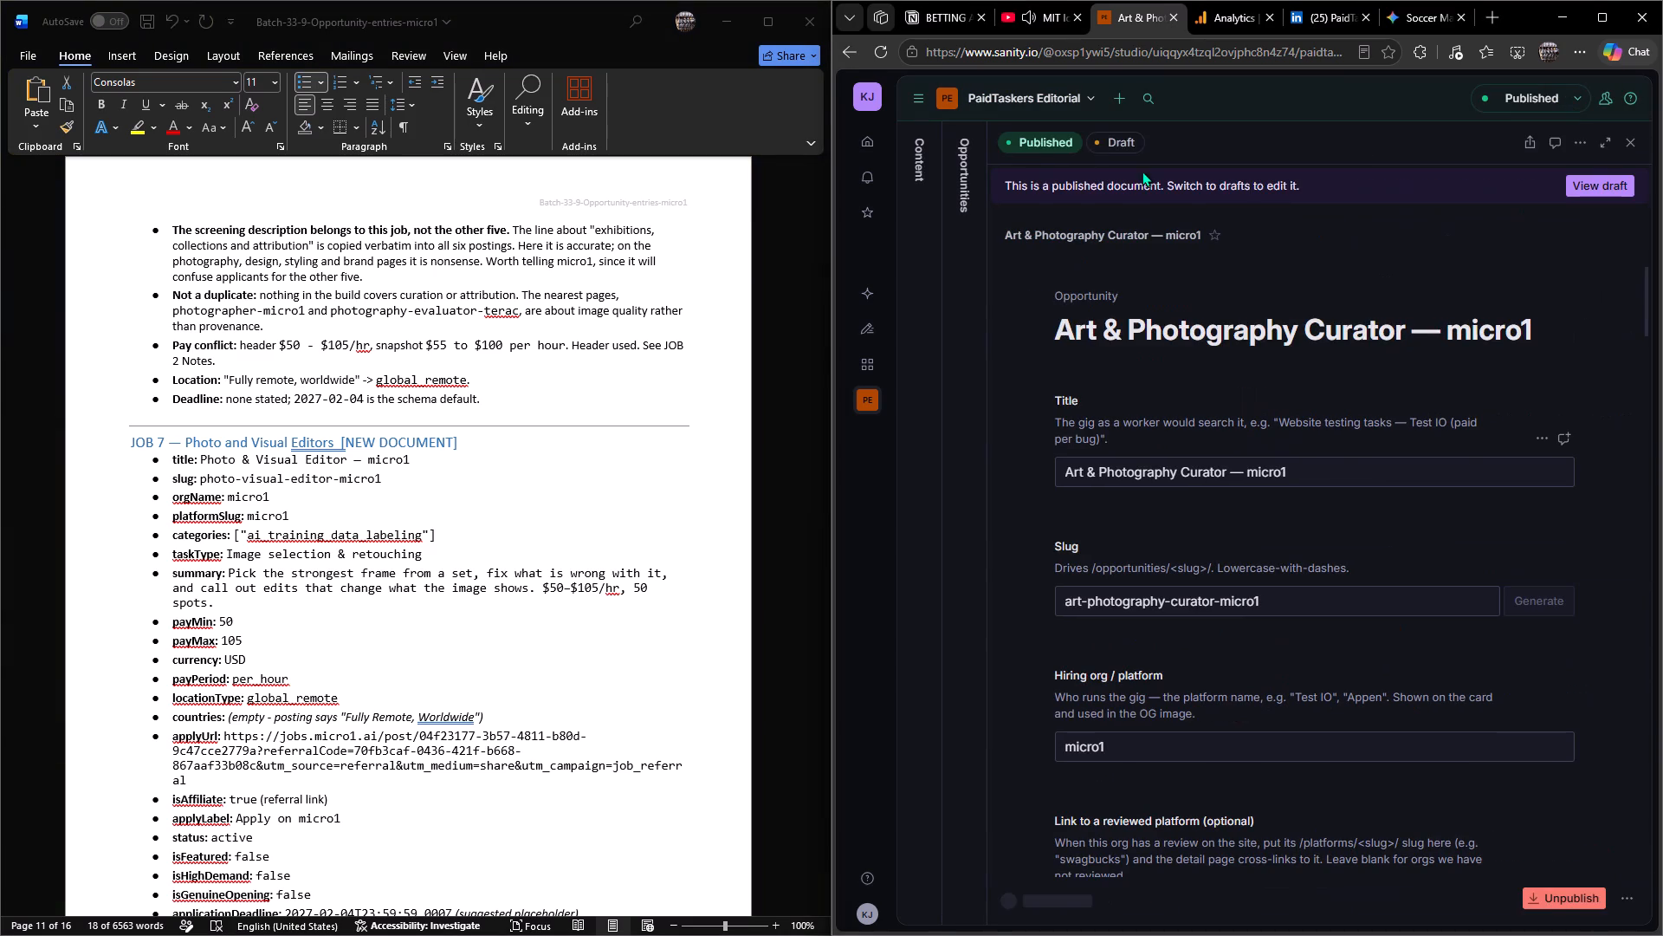
Create a new Opportunity document and switch it to its Draft version.
{"action": "left_click", "coordinate": [1125, 104]}
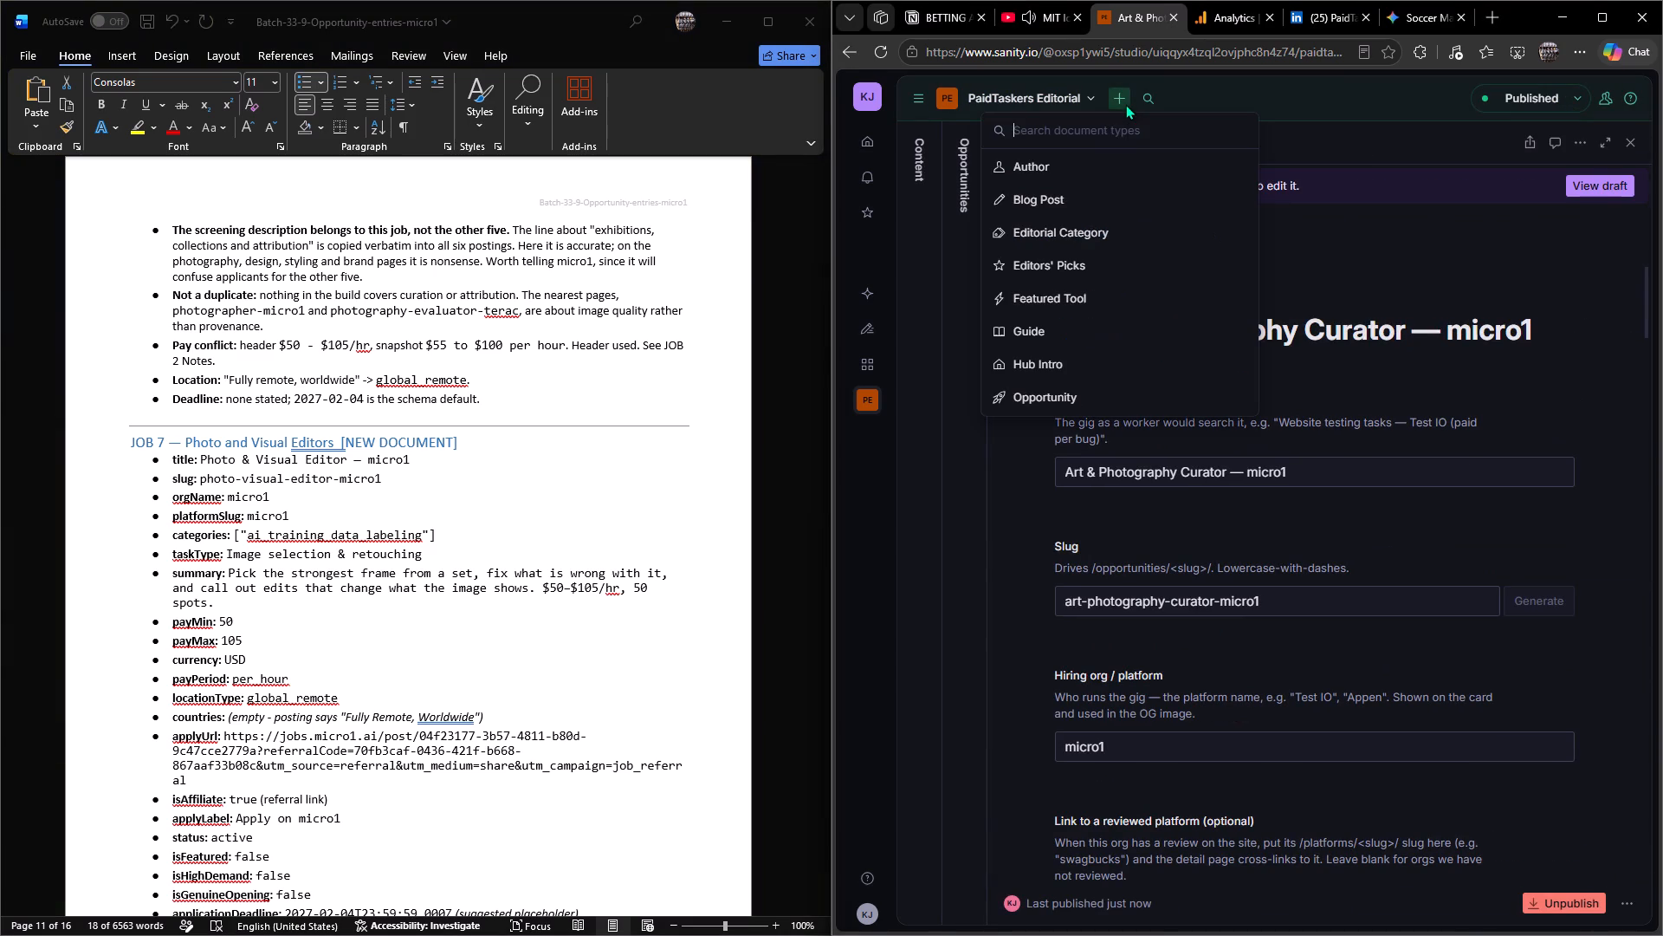
{"action": "left_click", "coordinate": [1090, 391]}
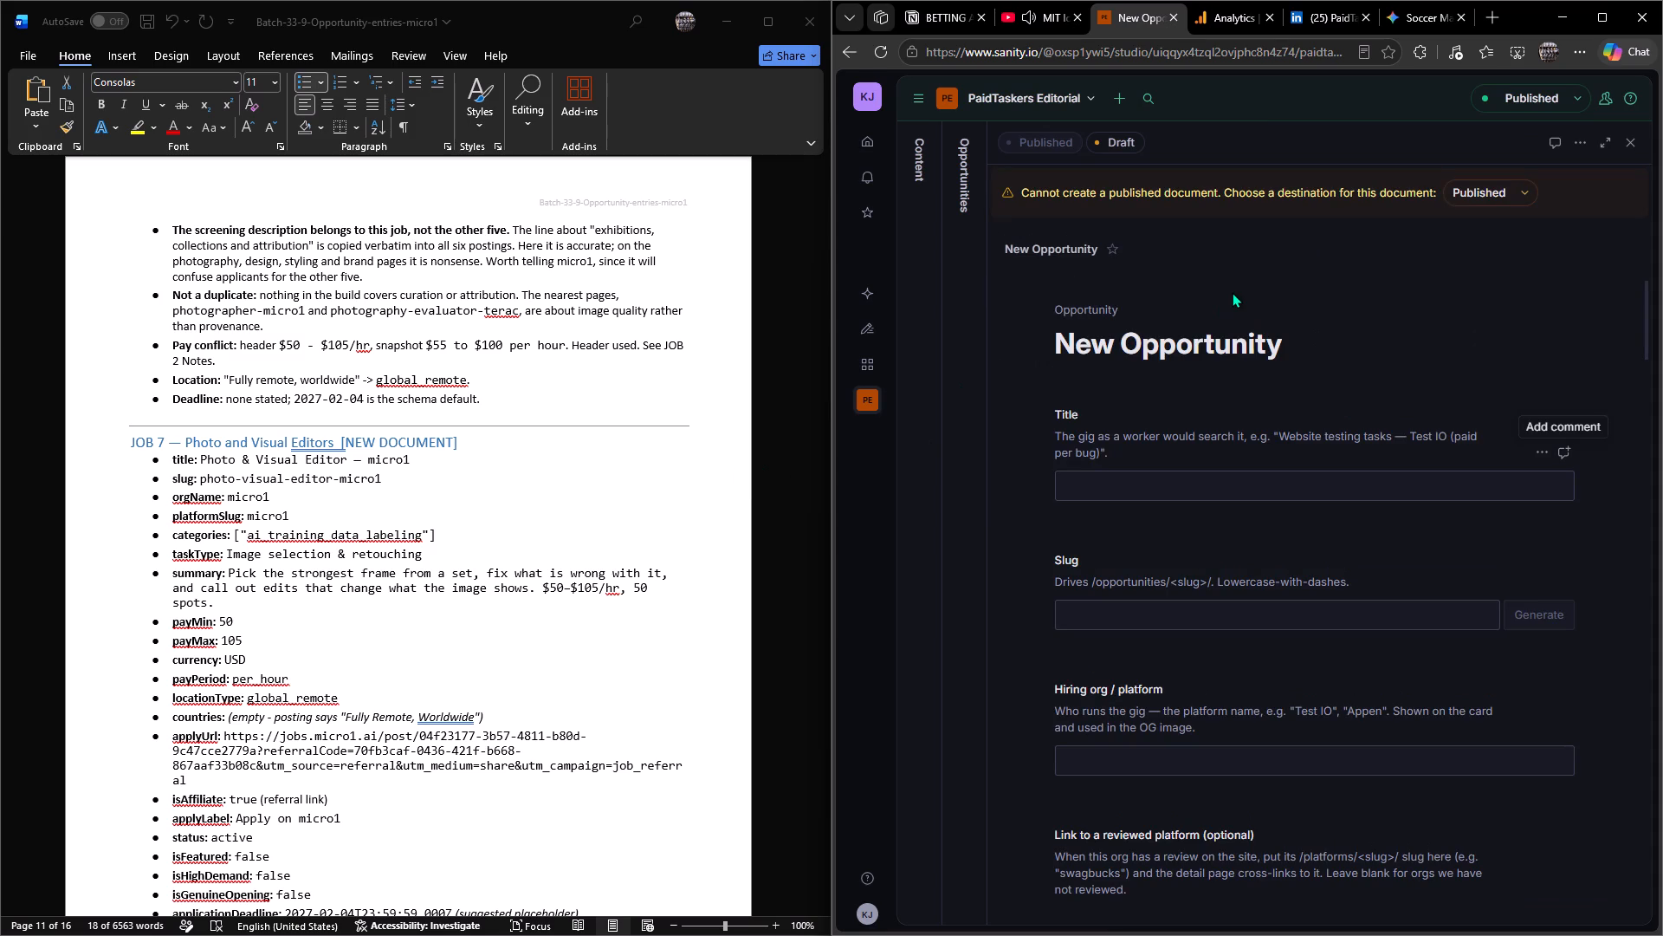
{"action": "left_click", "coordinate": [1522, 192]}
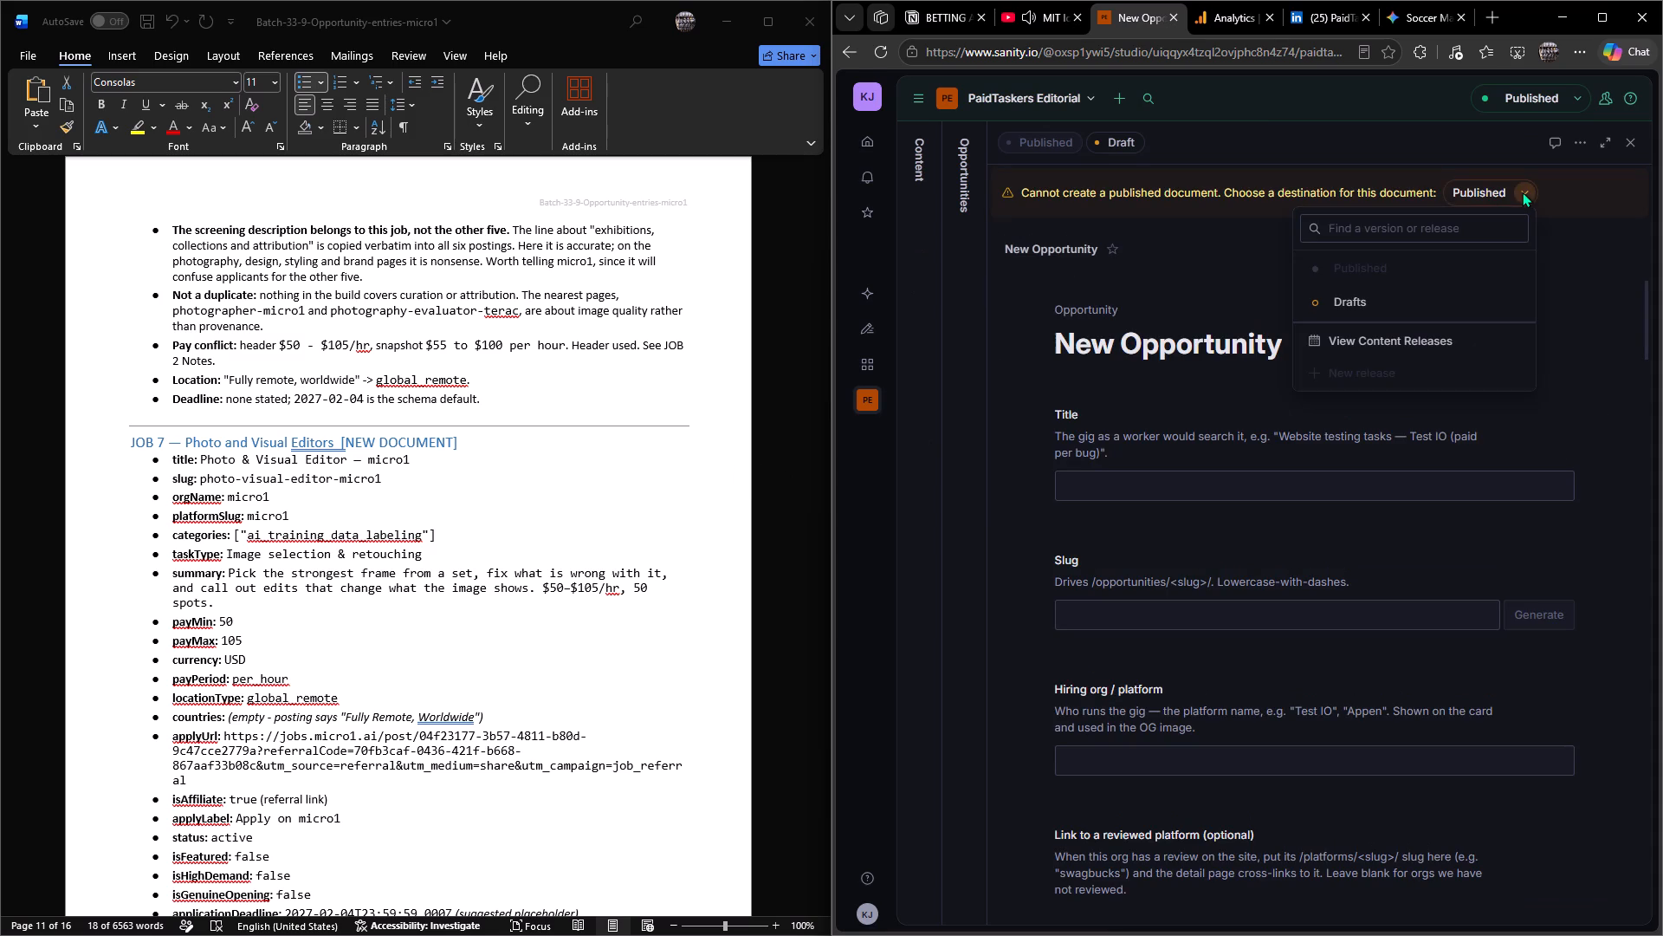
{"action": "left_click", "coordinate": [1603, 287]}
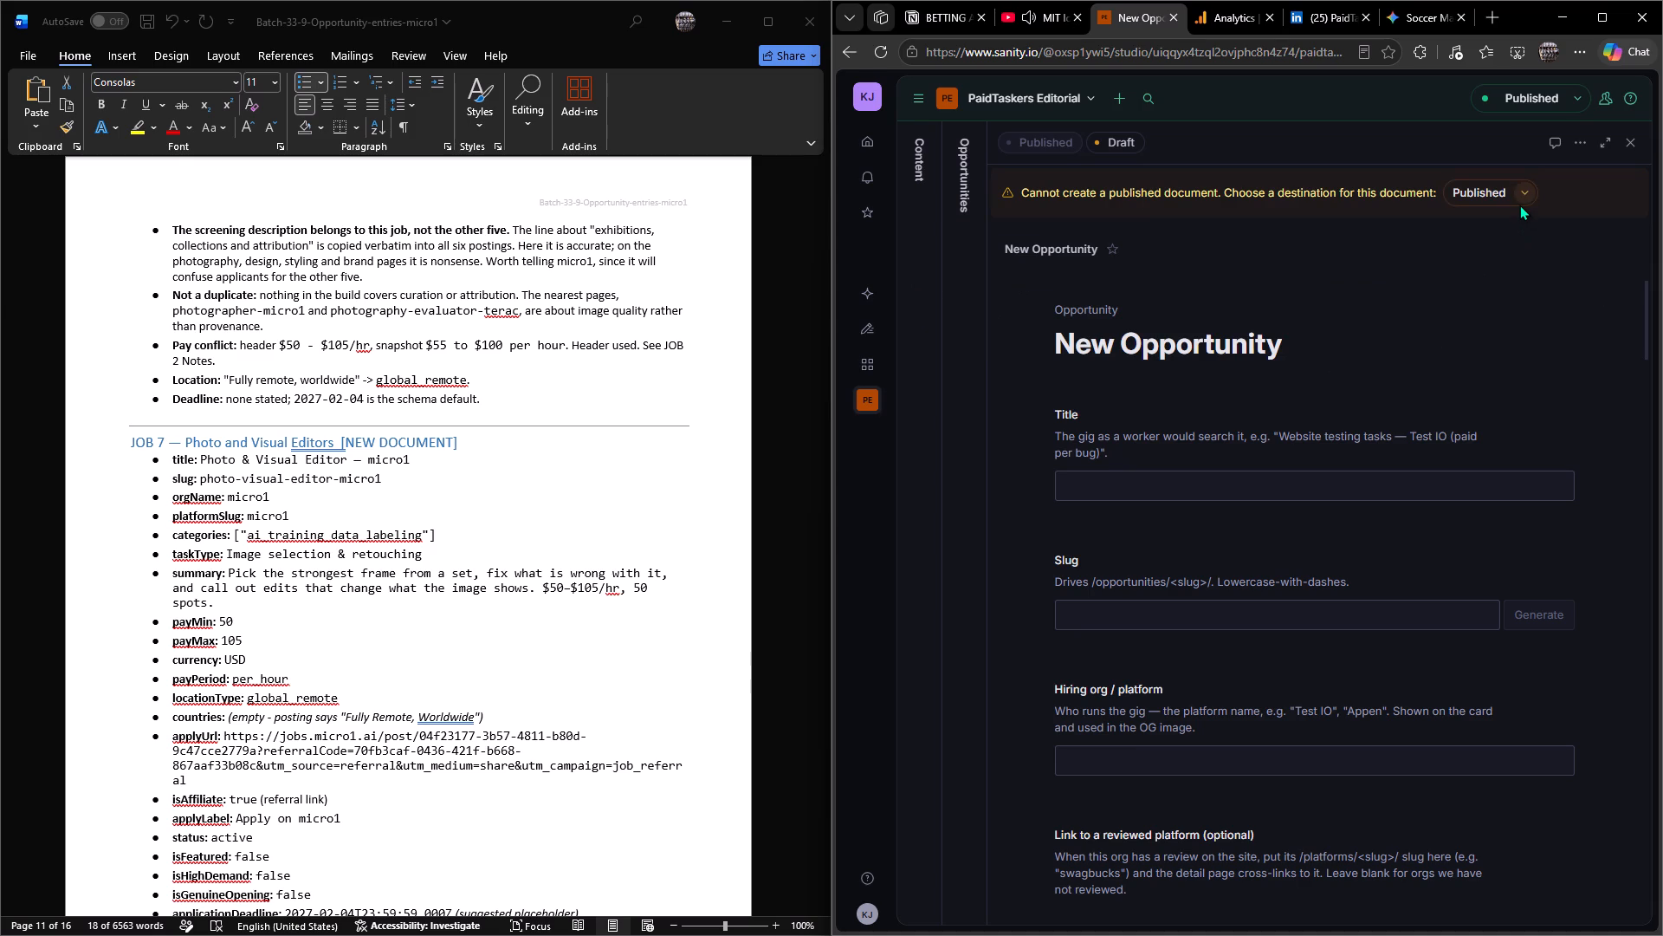
{"action": "left_click", "coordinate": [1519, 205]}
{"action": "left_click", "coordinate": [1602, 283]}
{"action": "left_click", "coordinate": [1097, 126]}
{"action": "left_click", "coordinate": [1111, 144]}
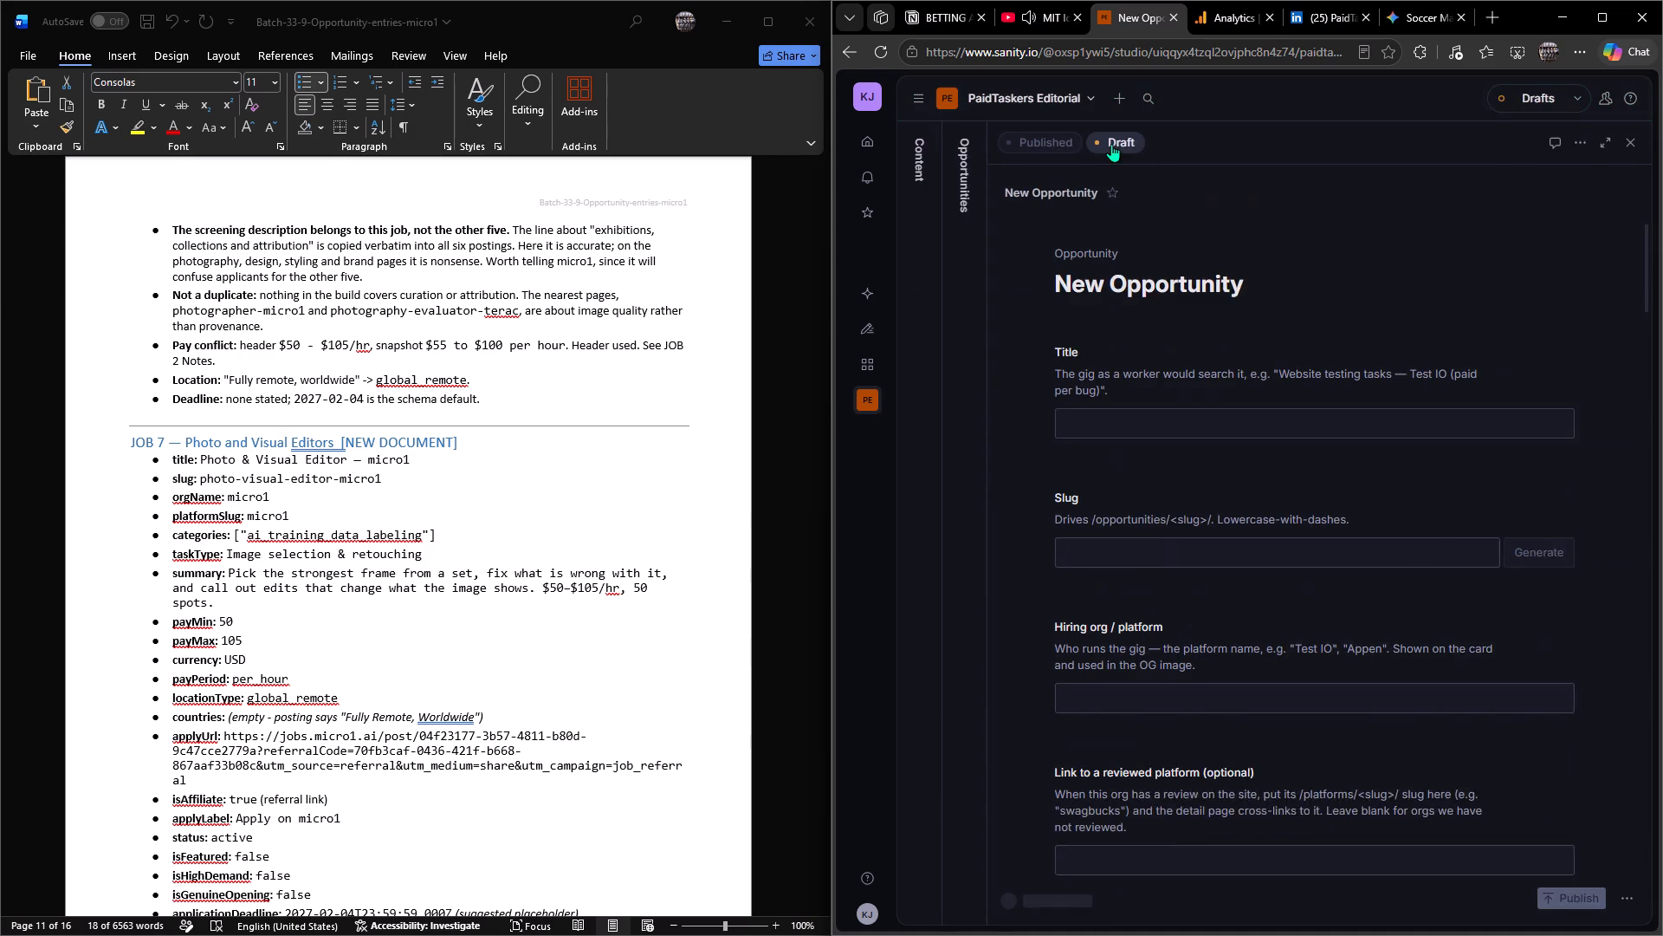
Fill the new opportunity's Title with "Photo & Visual Editor — micro1" from Job 7 in the Word document.
{"action": "left_click", "coordinate": [569, 436]}
{"action": "scroll", "coordinate": [569, 436], "scroll_direction": "down", "scroll_amount": 2}
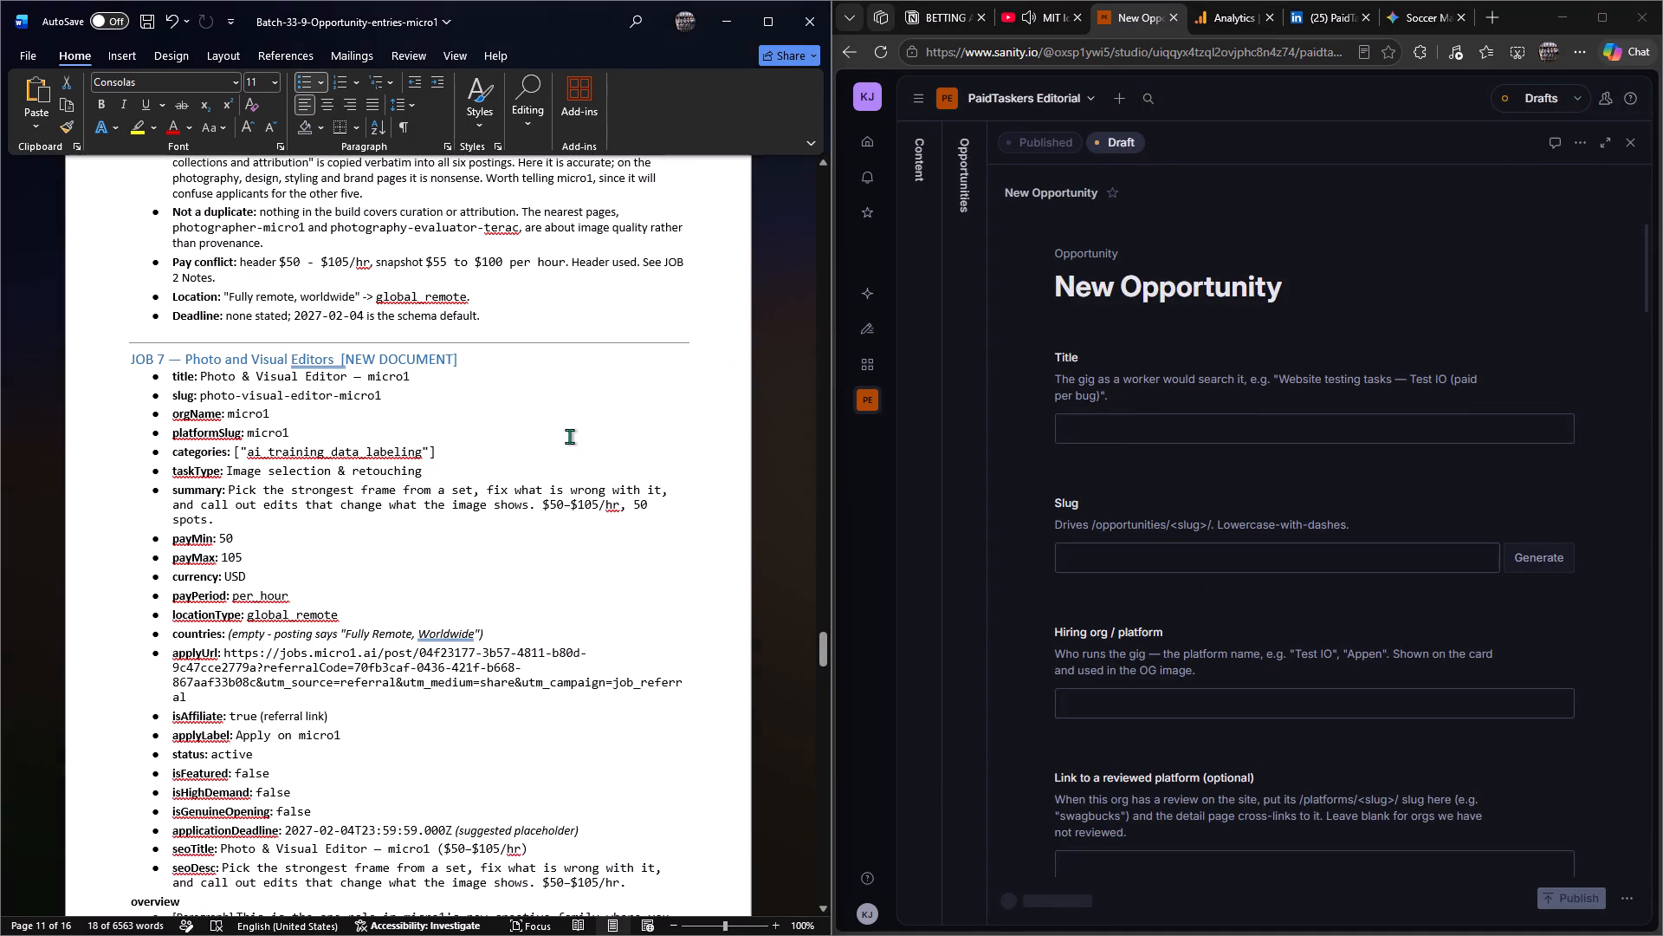
{"action": "left_click", "coordinate": [569, 436]}
{"action": "scroll", "coordinate": [569, 436], "scroll_direction": "up", "scroll_amount": 1}
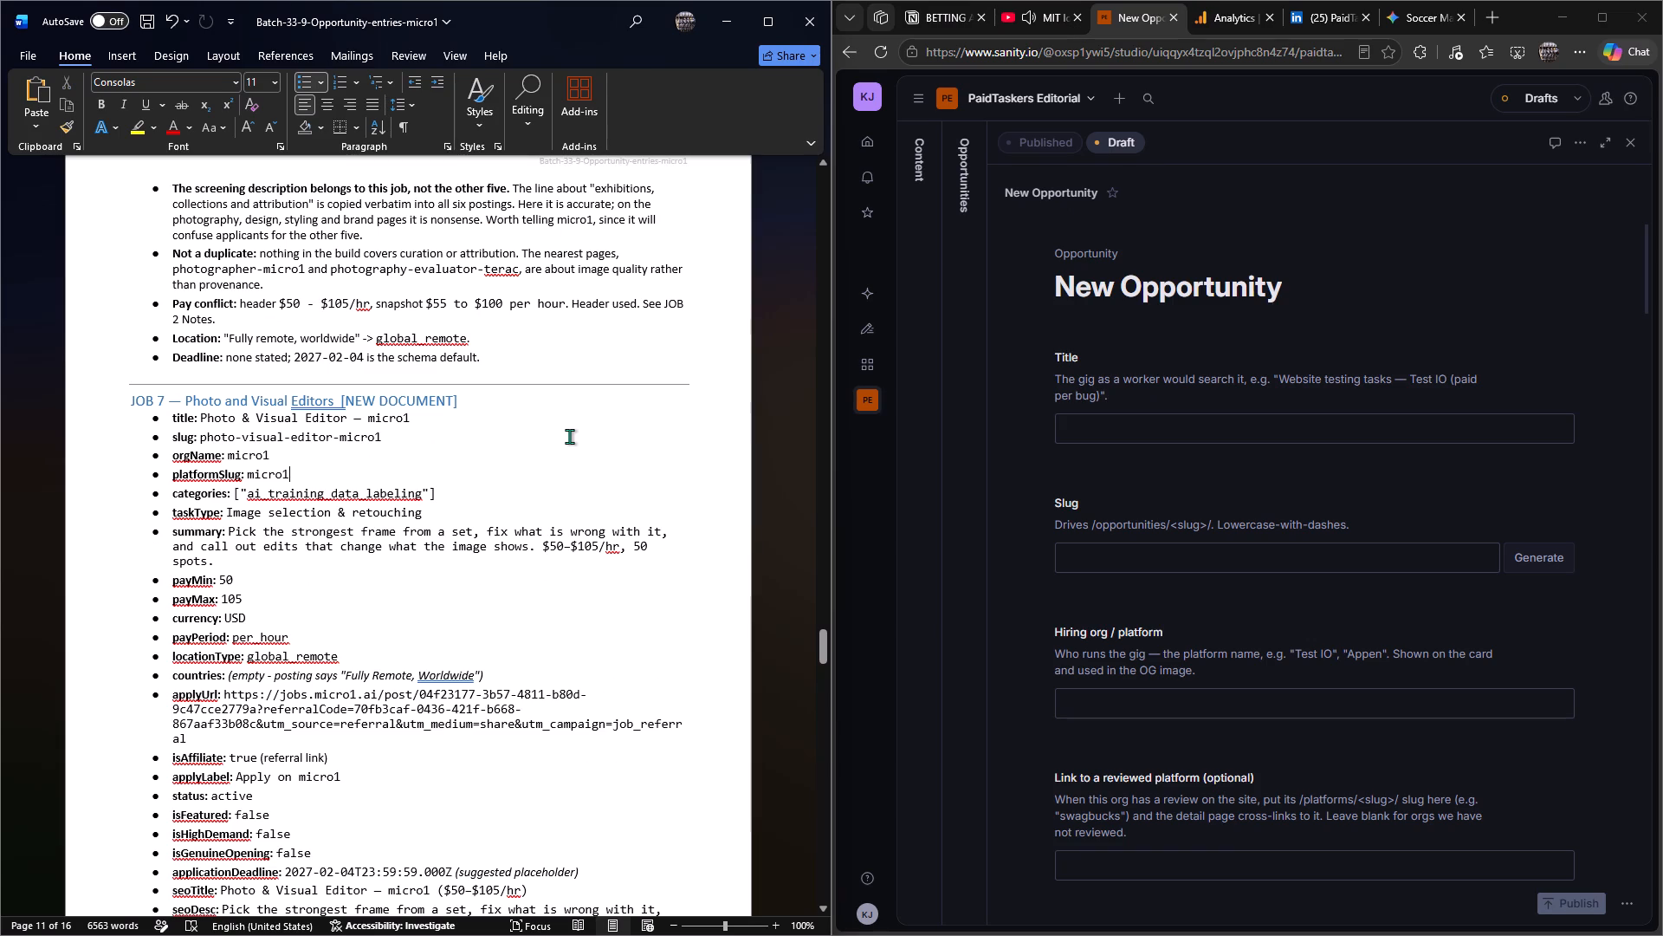
{"action": "left_click", "coordinate": [482, 497]}
{"action": "left_click", "coordinate": [446, 405]}
{"action": "left_click", "coordinate": [1097, 417]}
{"action": "left_click", "coordinate": [484, 415]}
{"action": "left_click", "coordinate": [417, 407]}
{"action": "left_click_drag", "start_coordinate": [427, 412], "coordinate": [332, 425]}
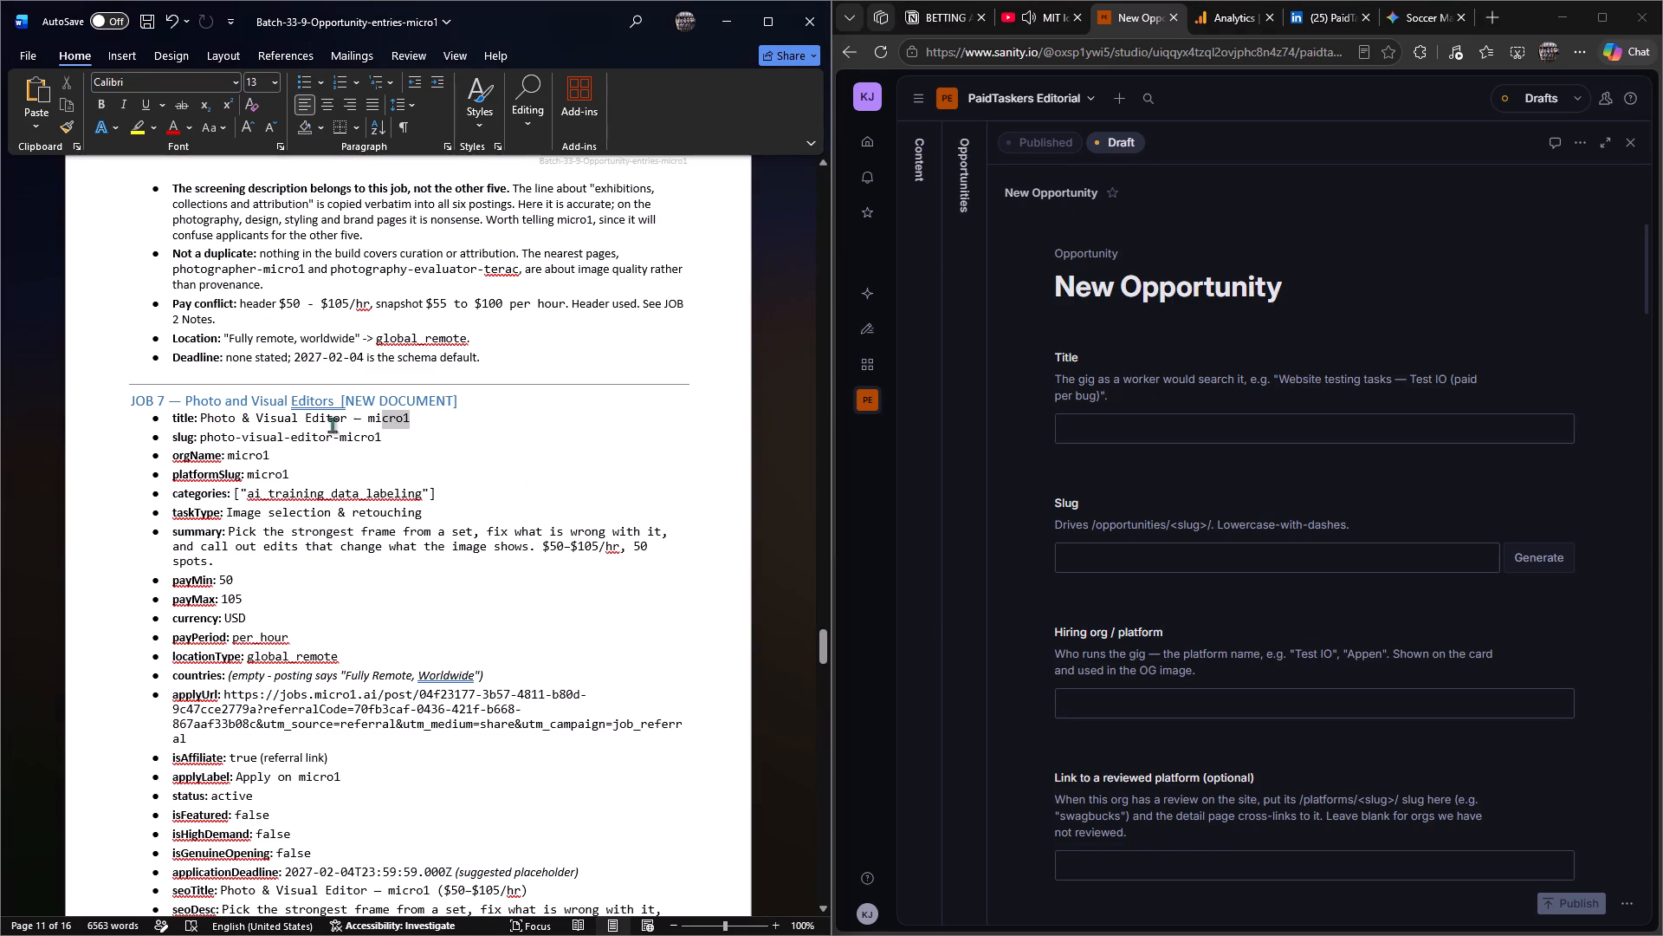
{"action": "left_click_drag", "start_coordinate": [332, 425], "coordinate": [211, 420]}
{"action": "key", "text": "ctrl+c"}
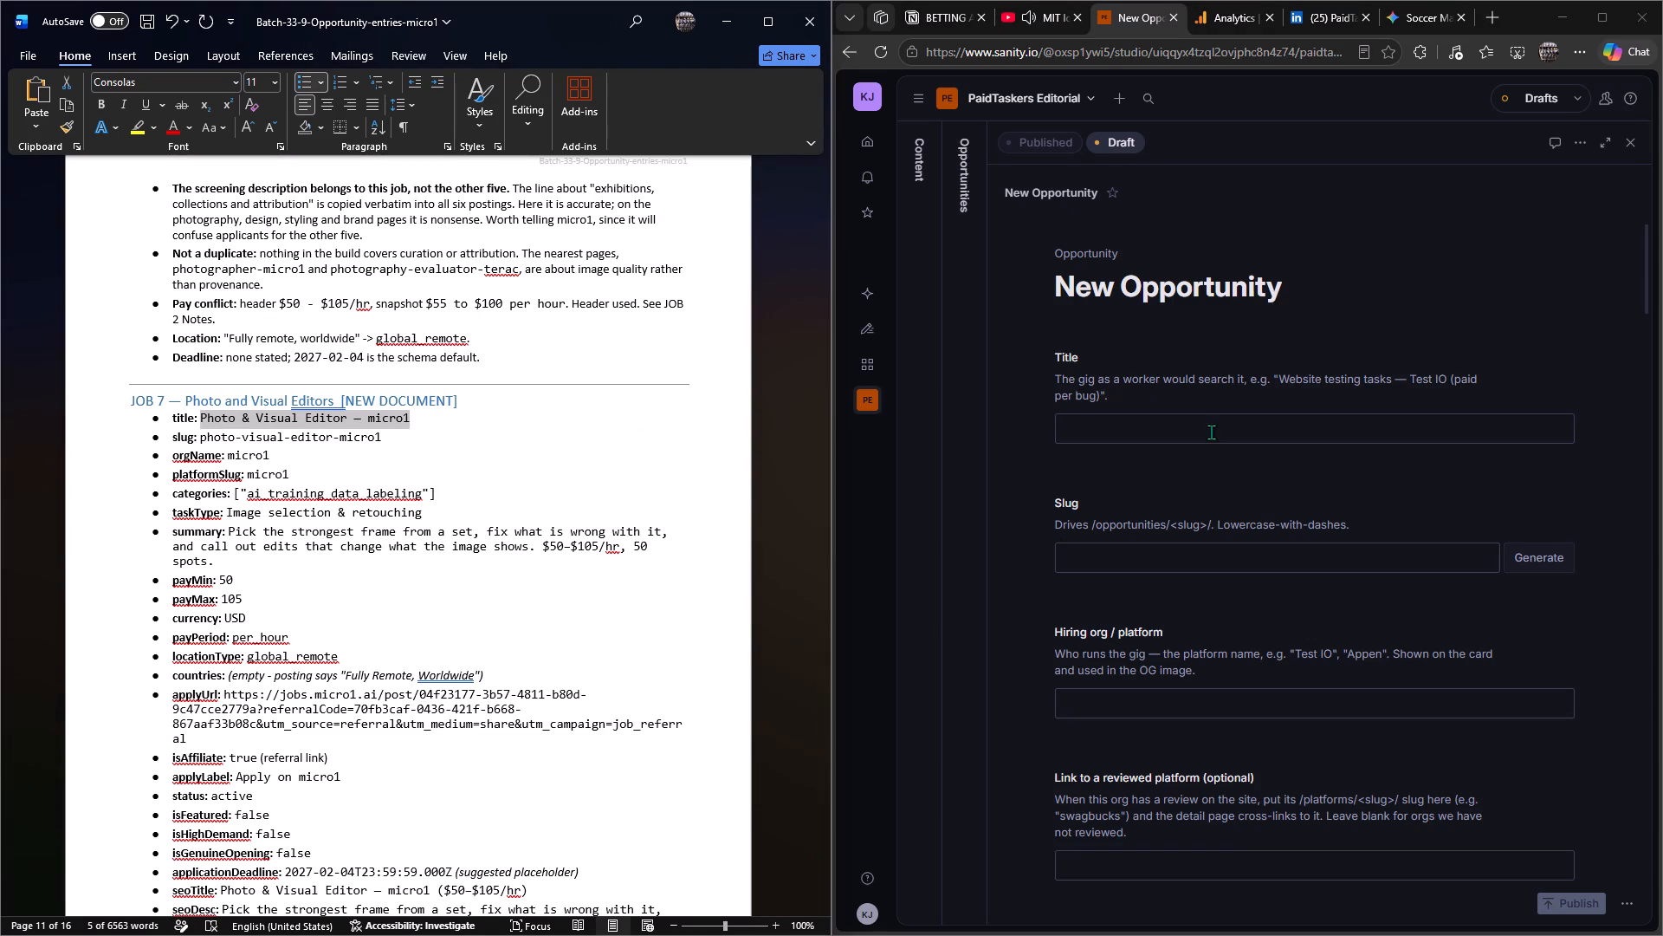
{"action": "left_click", "coordinate": [1211, 432]}
{"action": "key", "text": "ctrl+v"}
Fill the Slug with "photo-visual-editor-micro1" from Job 7 in Word.
{"action": "left_click", "coordinate": [1157, 569]}
{"action": "left_click", "coordinate": [333, 449]}
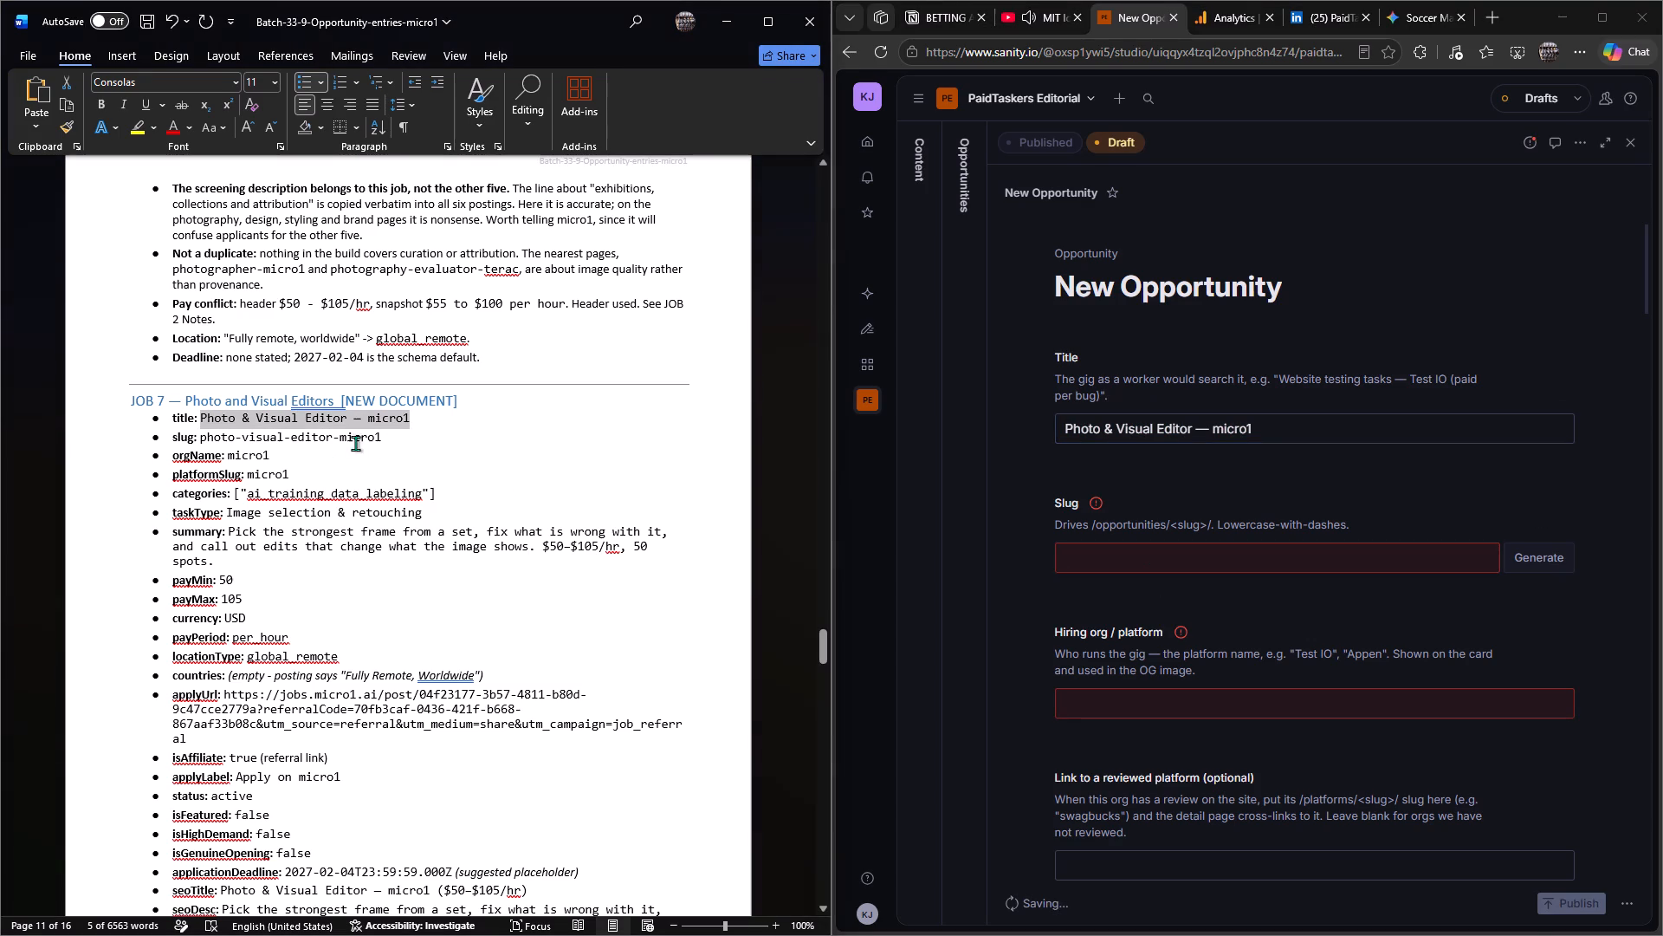
{"action": "left_click_drag", "start_coordinate": [394, 441], "coordinate": [226, 439]}
{"action": "key", "text": "ctrl+c"}
{"action": "left_click", "coordinate": [1123, 549]}
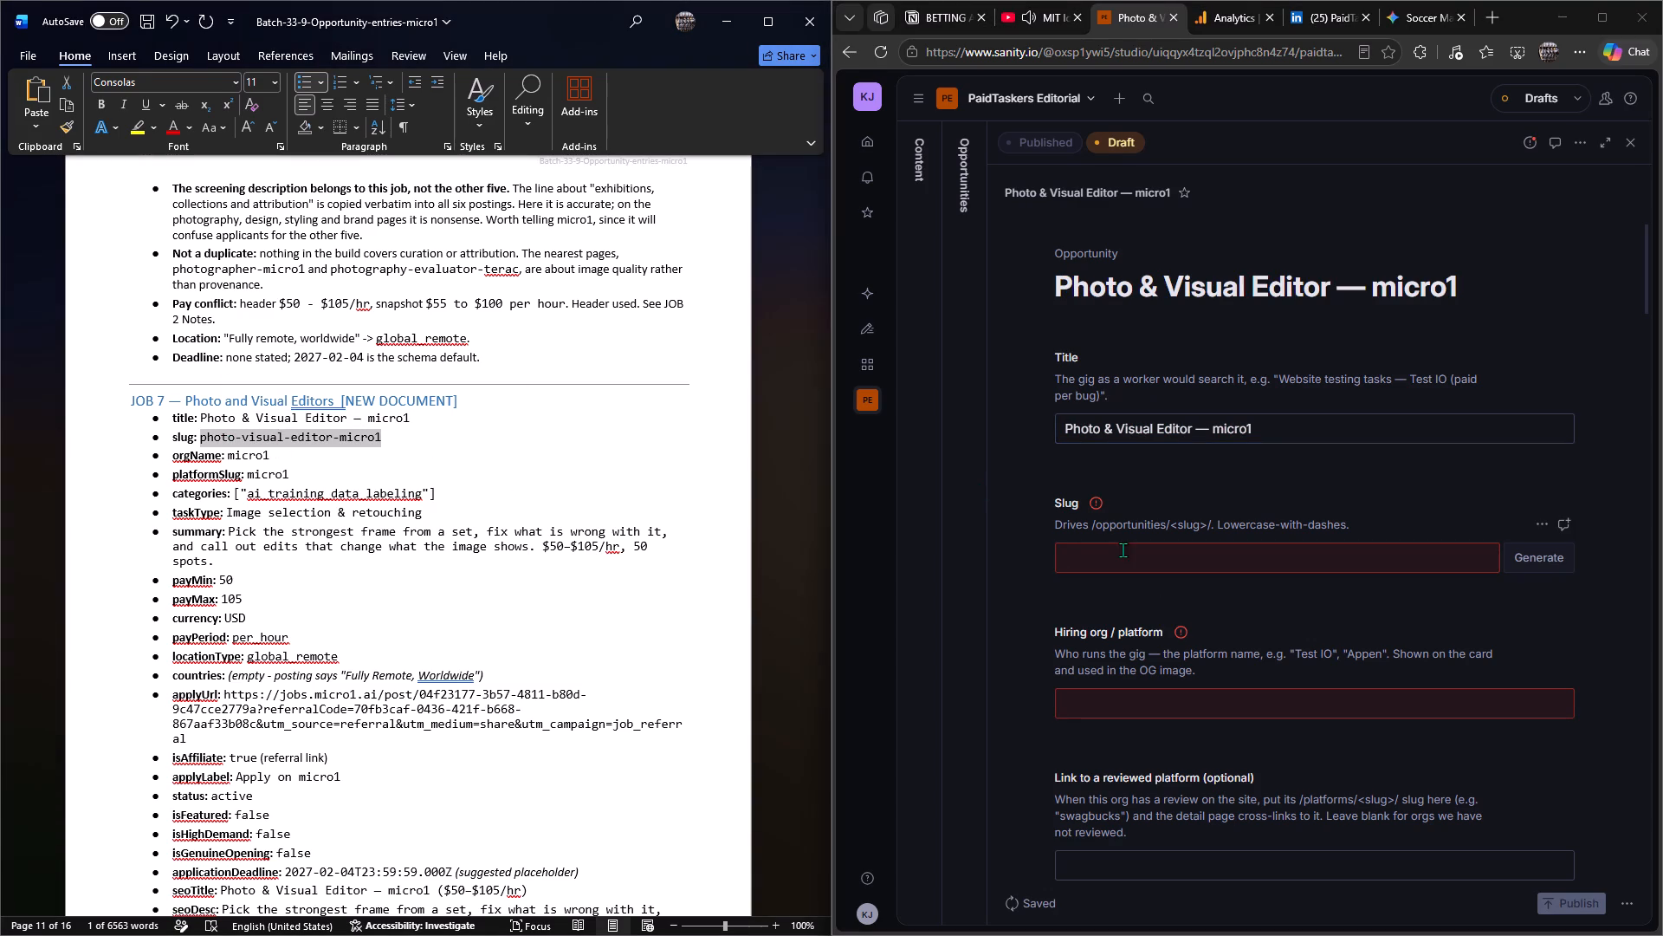
{"action": "key", "text": "ctrl+v"}
Fill both the Hiring org / platform and the reviewed platform link with "micro1" from Job 7 in Word.
{"action": "left_click", "coordinate": [514, 510]}
{"action": "left_click_drag", "start_coordinate": [330, 477], "coordinate": [254, 473]}
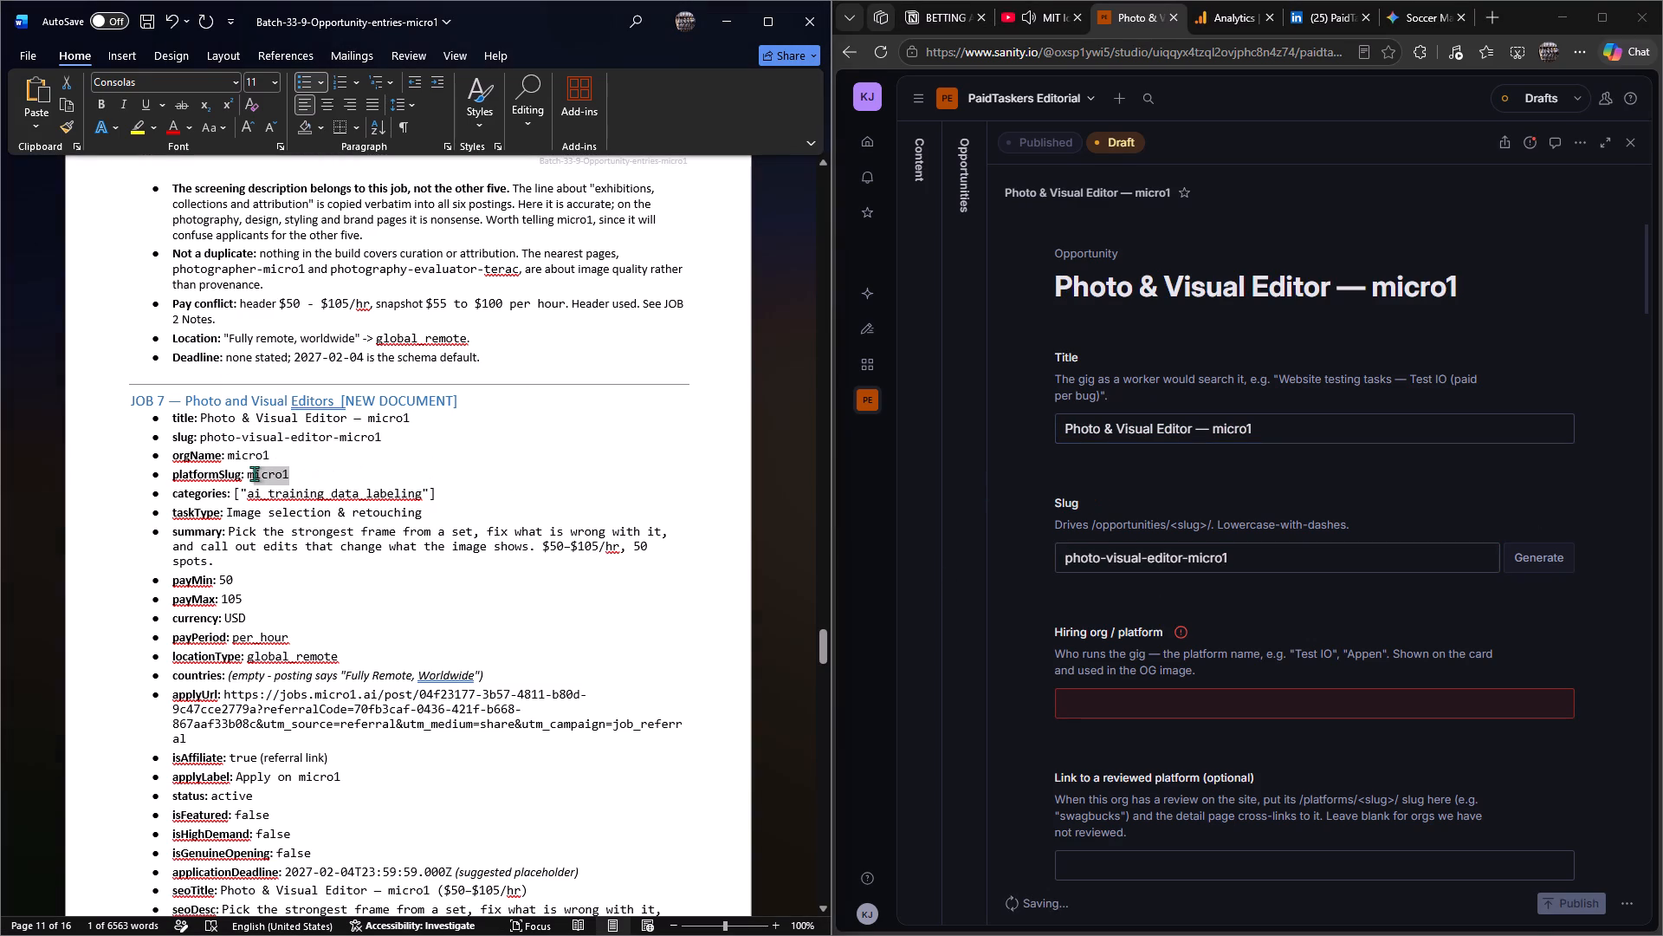
{"action": "left_click_drag", "start_coordinate": [254, 473], "coordinate": [247, 471]}
{"action": "key", "text": "ctrl+c"}
{"action": "left_click", "coordinate": [1236, 700]}
{"action": "key", "text": "ctrl+v"}
{"action": "scroll", "coordinate": [1241, 687], "scroll_direction": "down", "scroll_amount": 3}
{"action": "key", "text": "ctrl+z"}
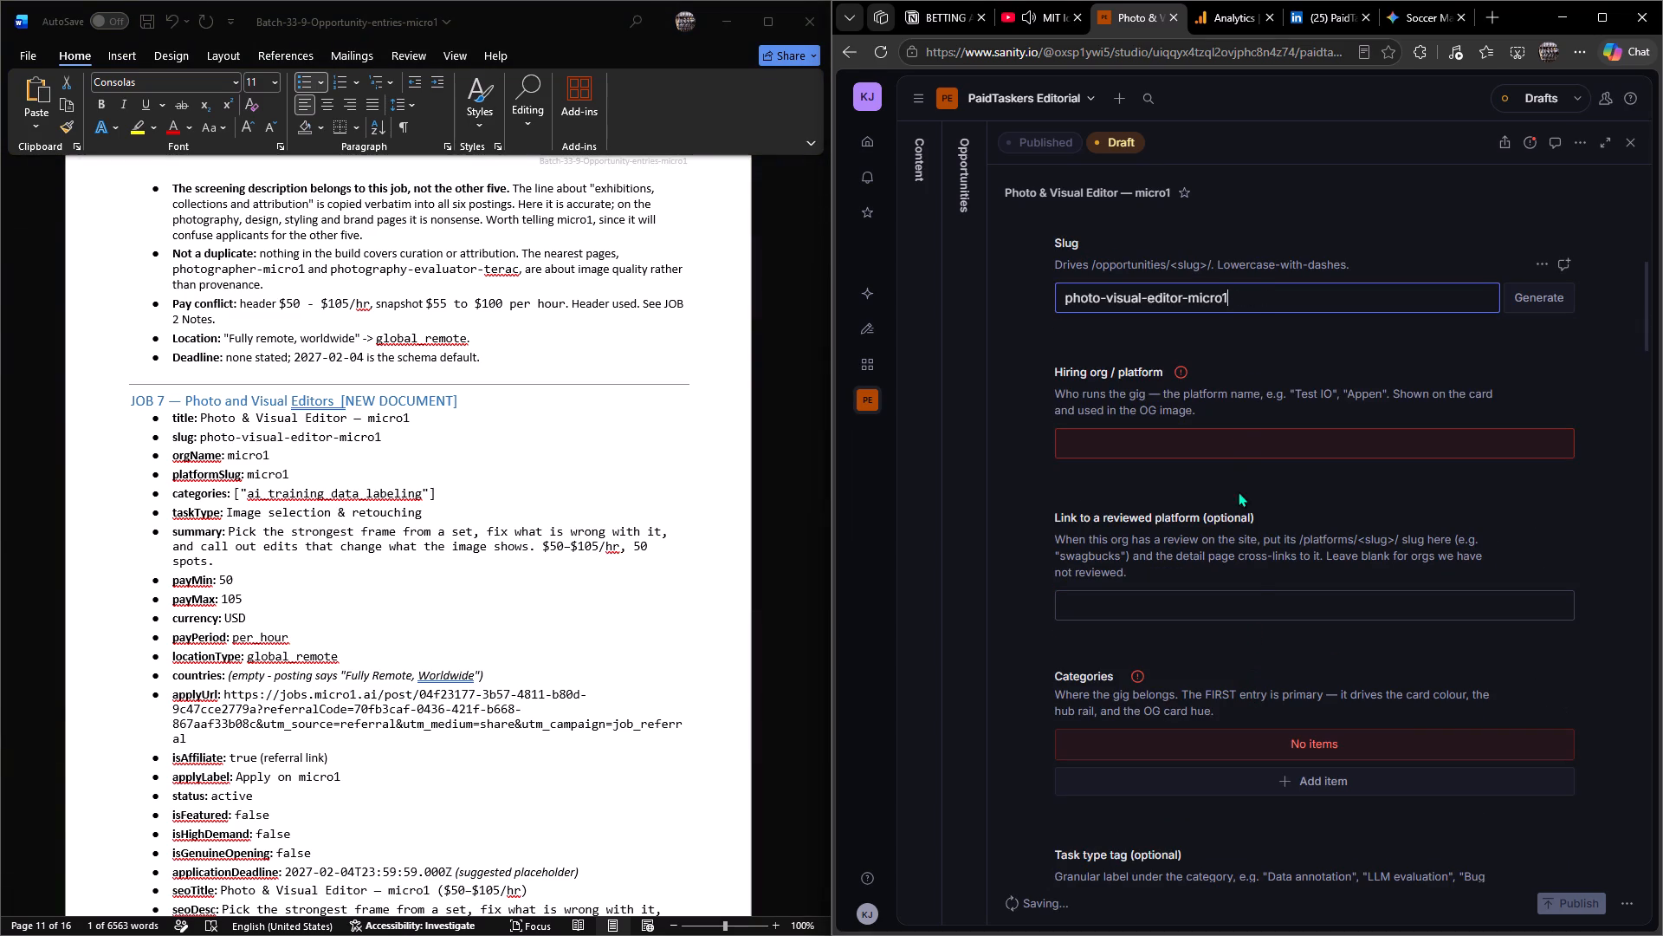
{"action": "left_click", "coordinate": [1240, 448]}
{"action": "key", "text": "ctrl+v"}
{"action": "left_click", "coordinate": [1225, 608]}
{"action": "key", "text": "ctrl+v"}
Add AI Training & Data Labeling as the opportunity's category.
{"action": "scroll", "coordinate": [1225, 608], "scroll_direction": "down", "scroll_amount": 1}
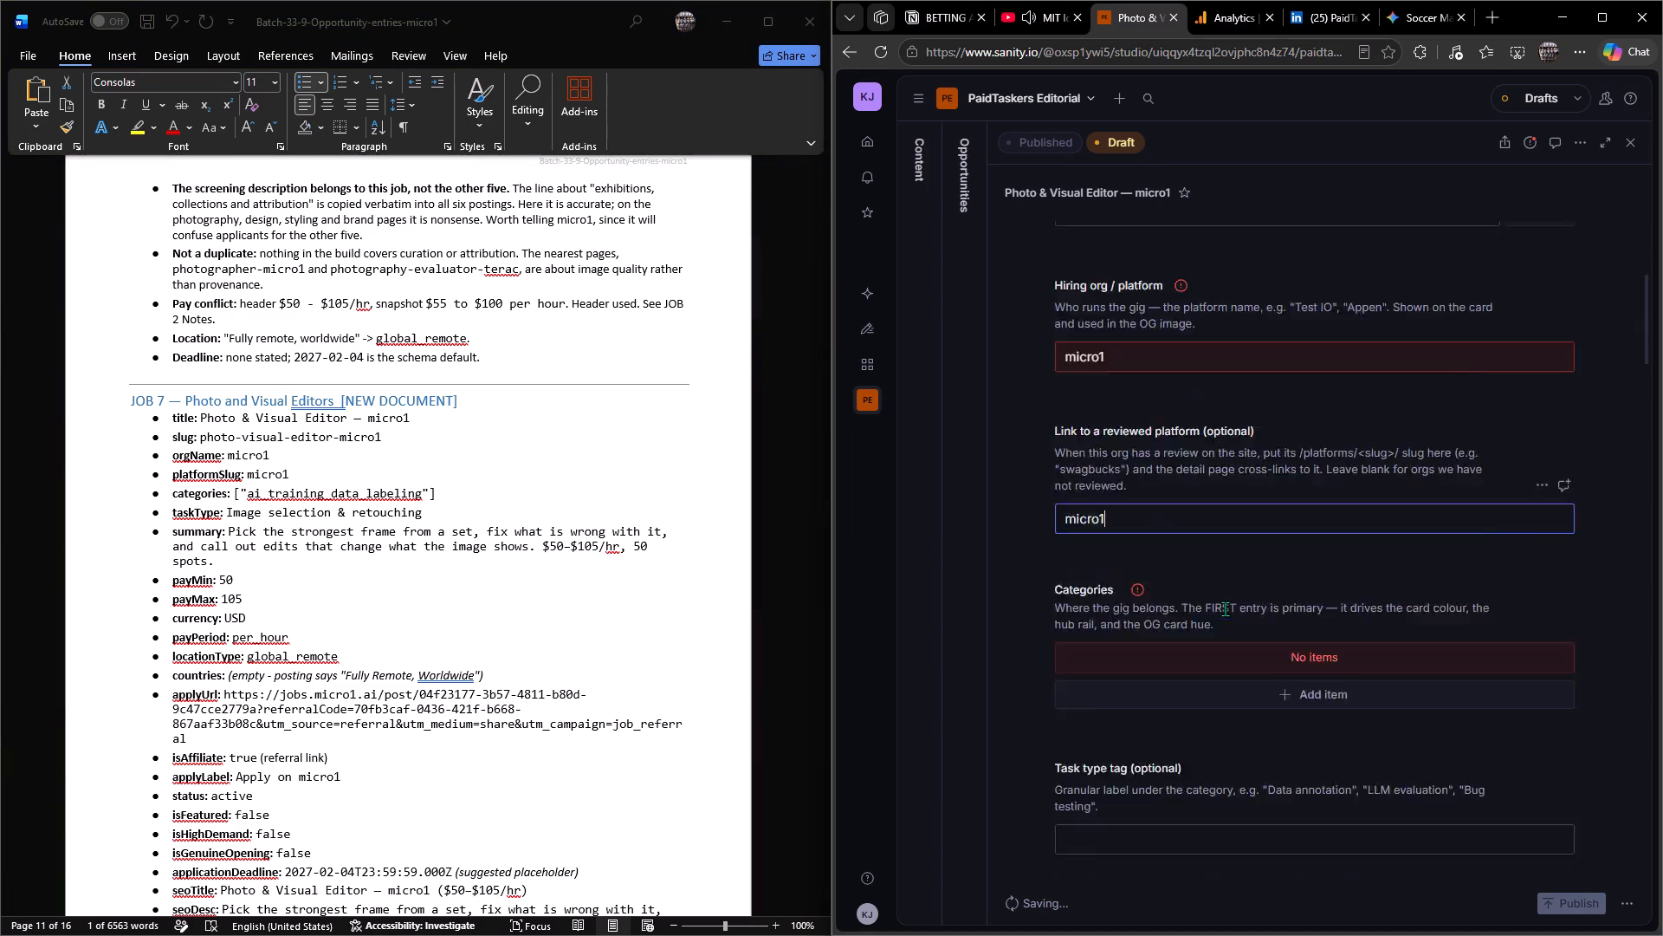
{"action": "scroll", "coordinate": [1225, 608], "scroll_direction": "down", "scroll_amount": 2}
{"action": "left_click", "coordinate": [1258, 508]}
{"action": "left_click", "coordinate": [1265, 481]}
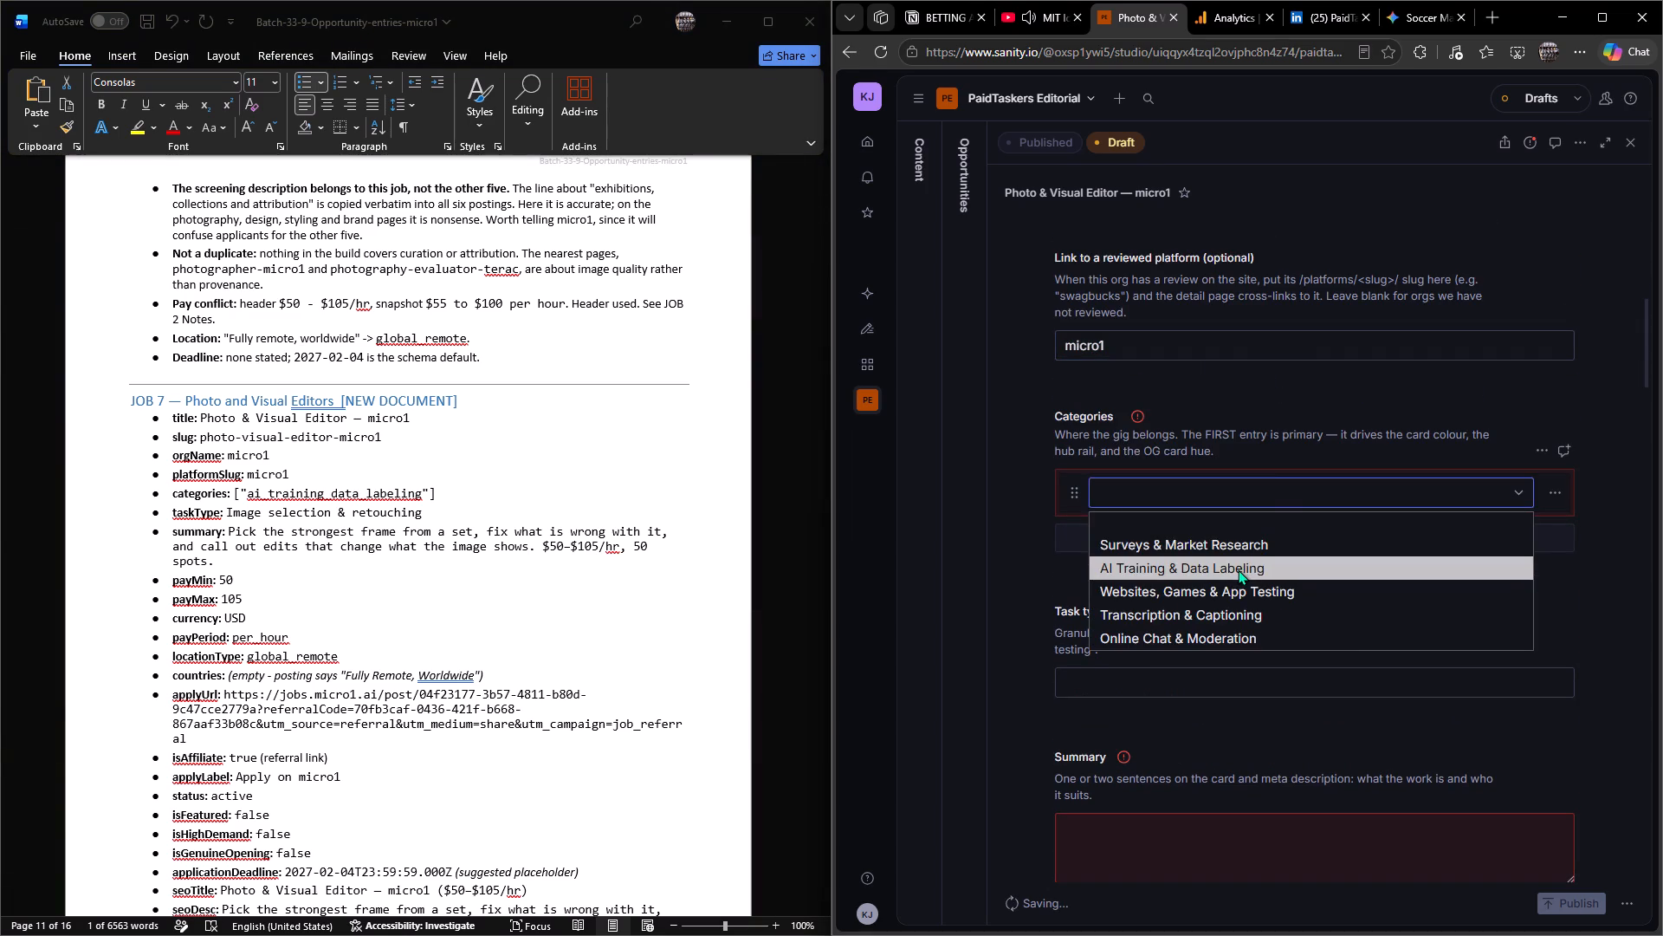
{"action": "left_click", "coordinate": [1238, 569]}
{"action": "left_click", "coordinate": [1024, 433]}
Fill the Task type tag with "Image selection & retouching" from Job 7's taskType in Word.
{"action": "scroll", "coordinate": [1024, 433], "scroll_direction": "down", "scroll_amount": 3}
{"action": "left_click", "coordinate": [1129, 417]}
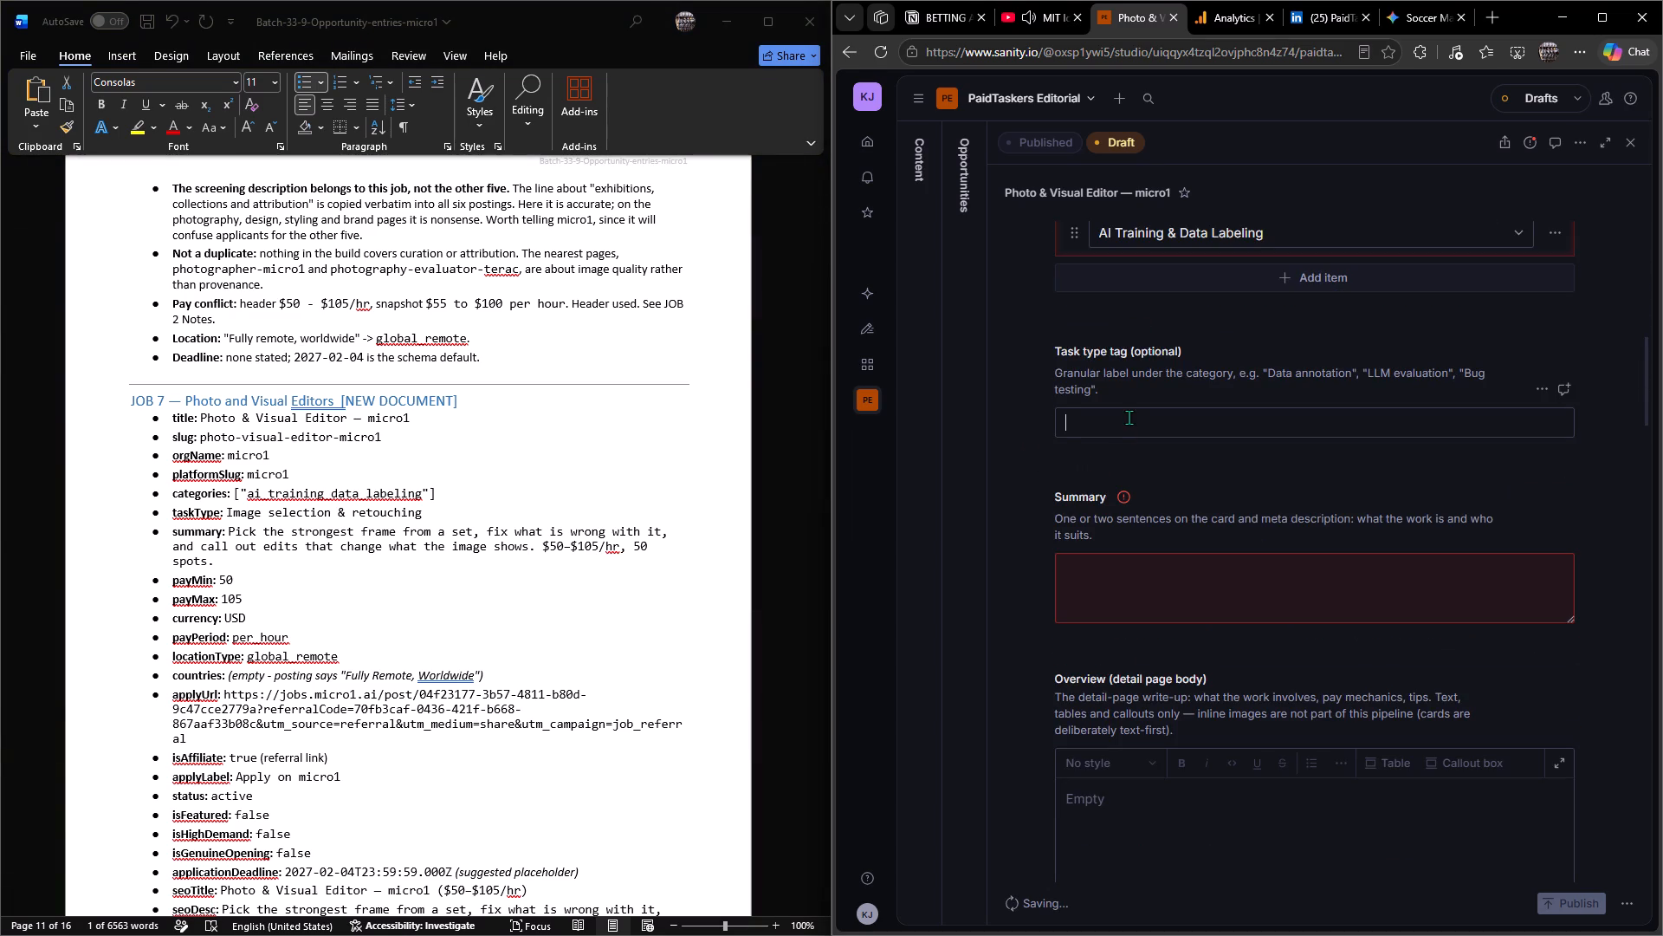
{"action": "left_click", "coordinate": [549, 488]}
{"action": "left_click", "coordinate": [452, 540]}
{"action": "left_click_drag", "start_coordinate": [452, 516], "coordinate": [257, 509]}
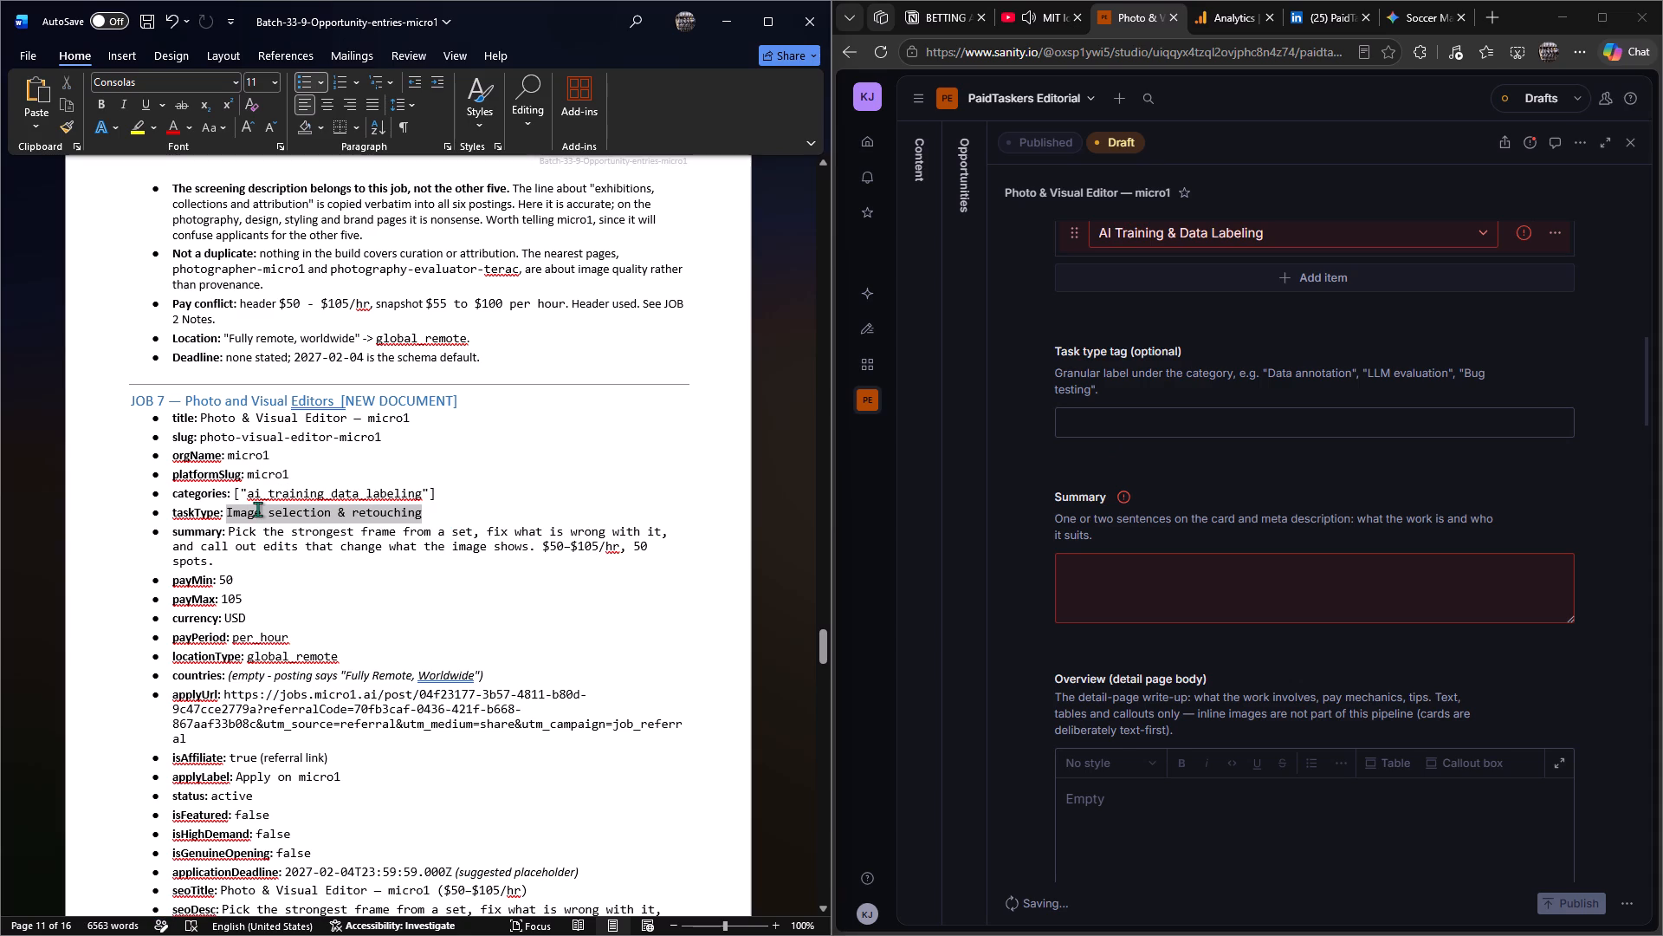
{"action": "left_click_drag", "start_coordinate": [257, 509], "coordinate": [256, 509]}
{"action": "key", "text": "ctrl+c"}
{"action": "left_click", "coordinate": [1185, 421]}
{"action": "key", "text": "ctrl+v"}
Fill the Summary with Job 7's full summary text from the Word document, including the pay range and 50 spots.
{"action": "left_click", "coordinate": [1149, 601]}
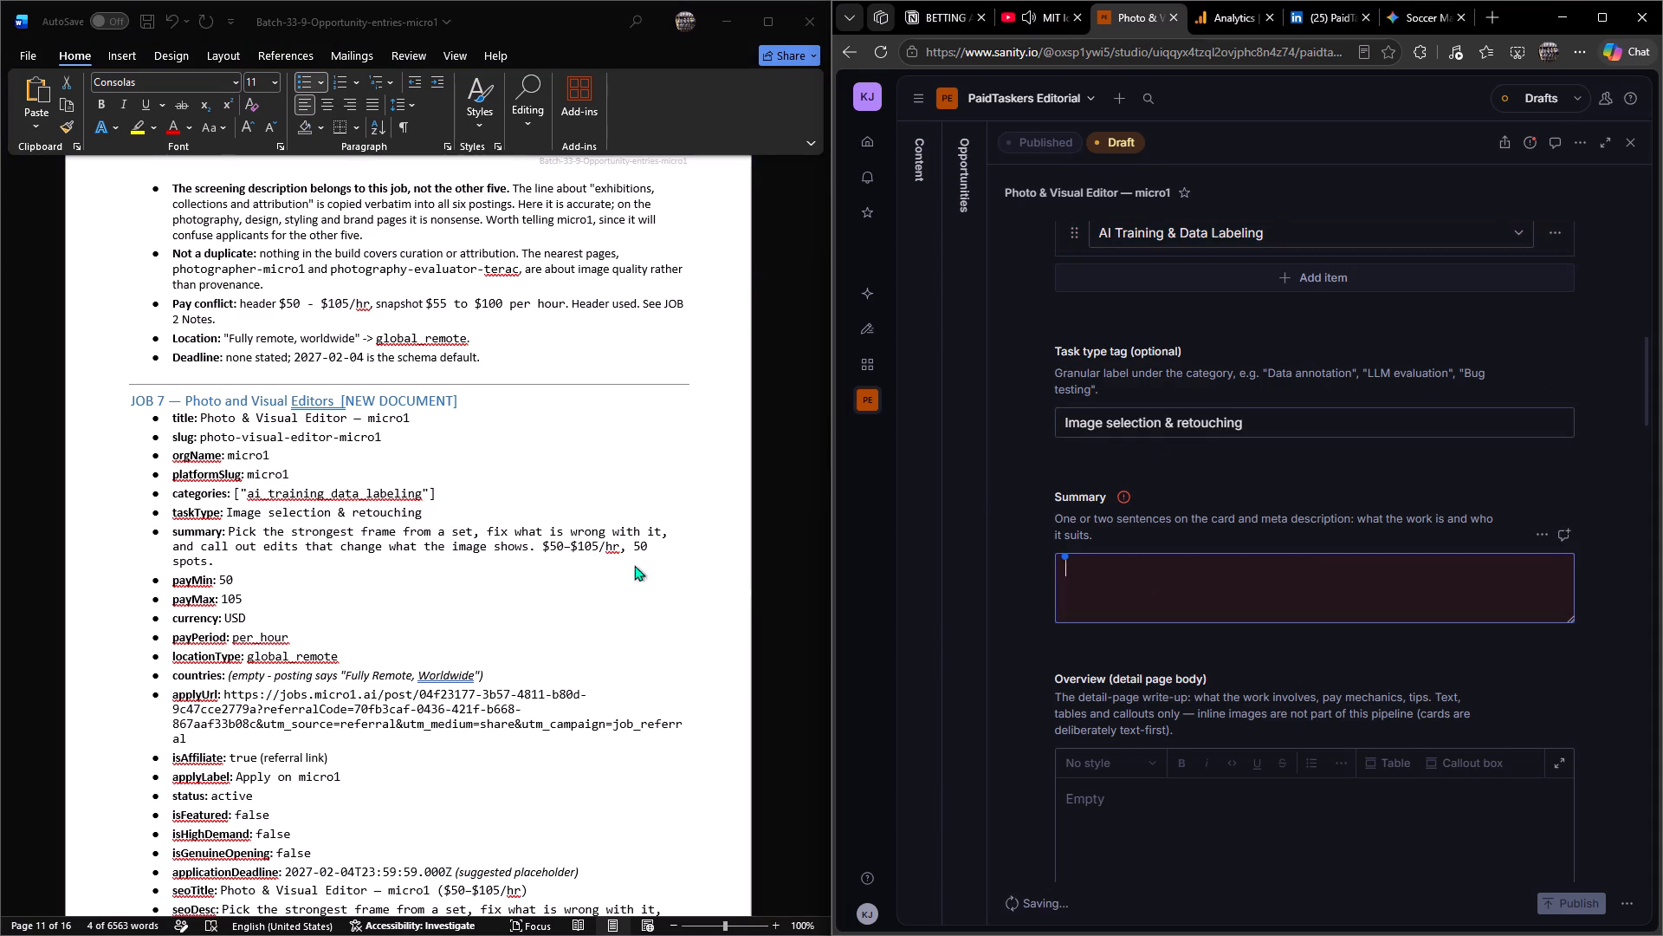
{"action": "left_click", "coordinate": [563, 553]}
{"action": "left_click", "coordinate": [417, 562]}
{"action": "left_click_drag", "start_coordinate": [417, 562], "coordinate": [255, 530]}
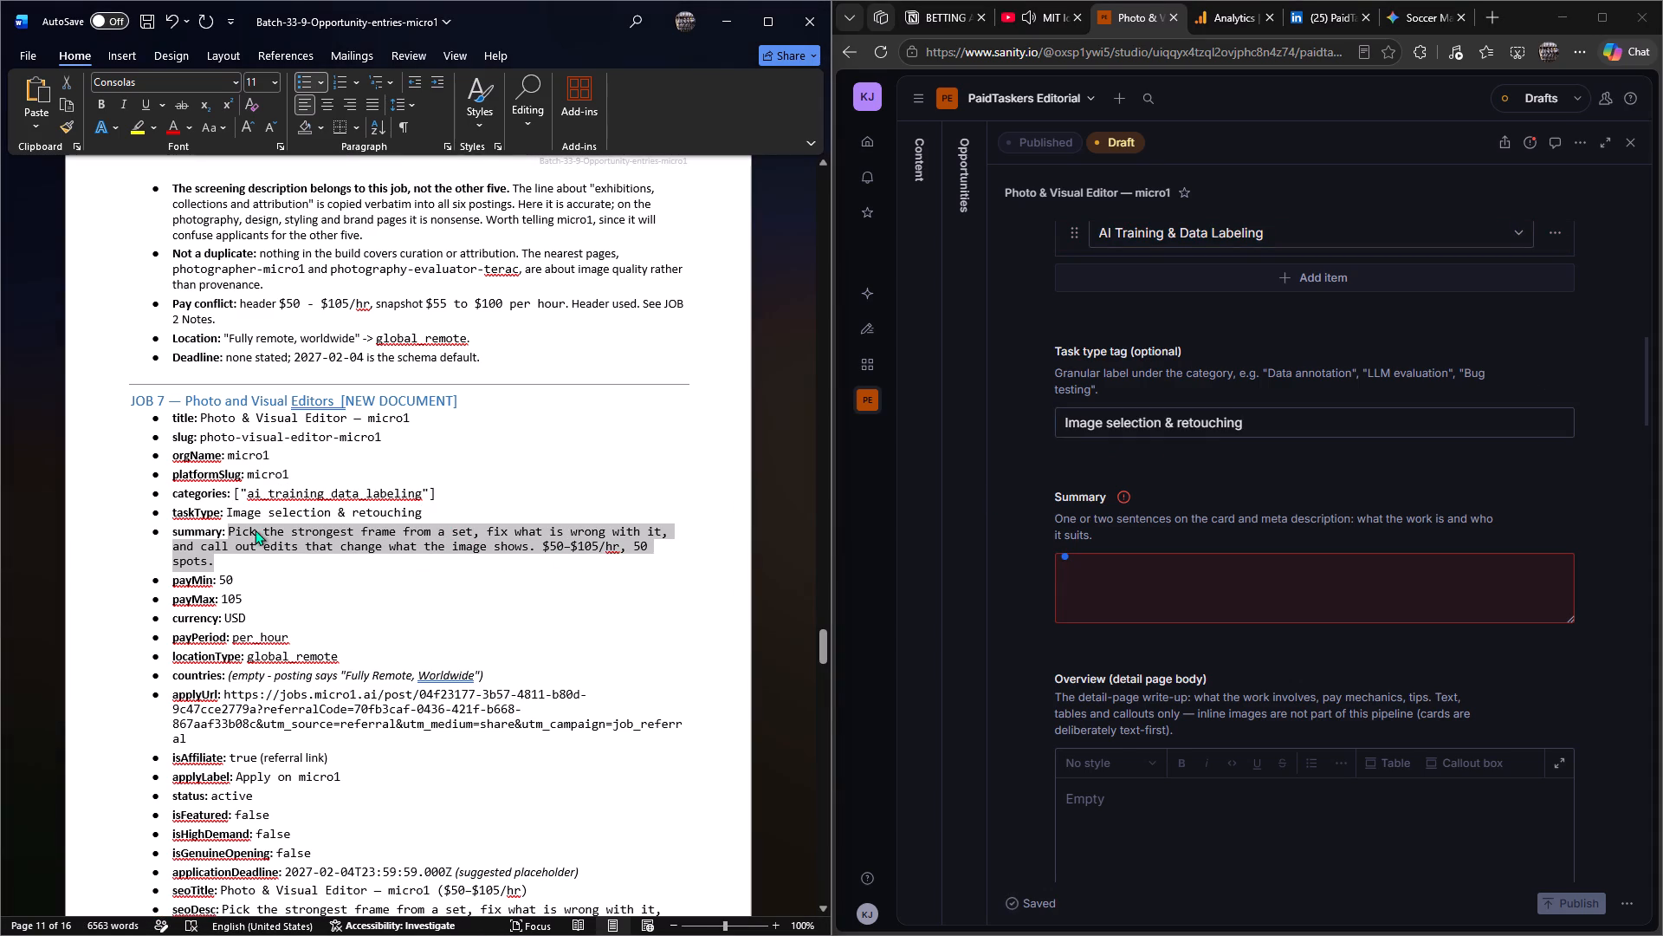
{"action": "key", "text": "ctrl+c"}
{"action": "left_click", "coordinate": [1149, 590]}
{"action": "key", "text": "ctrl+v"}
Correct "colour" to "color" in Job 7's overview paragraph in the Word document.
{"action": "scroll", "coordinate": [1149, 590], "scroll_direction": "down", "scroll_amount": 3}
{"action": "left_click", "coordinate": [1149, 590]}
{"action": "scroll", "coordinate": [518, 557], "scroll_direction": "down", "scroll_amount": 15}
{"action": "left_click", "coordinate": [514, 555]}
{"action": "left_click", "coordinate": [514, 551]}
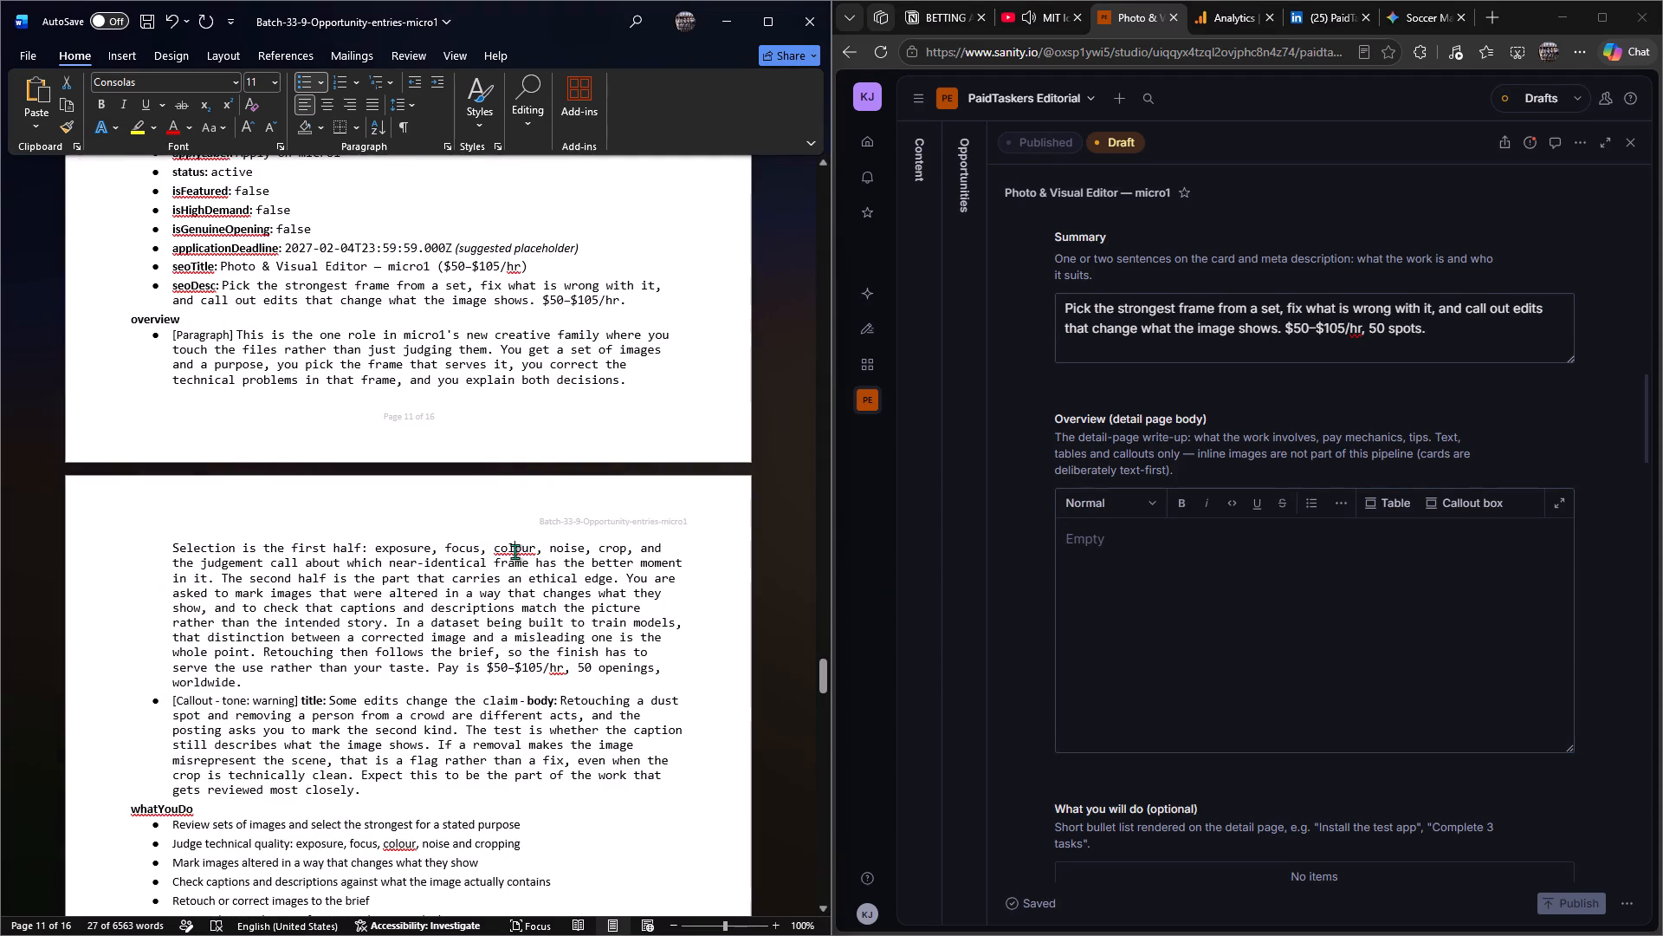
{"action": "right_click", "coordinate": [514, 551]}
{"action": "left_click", "coordinate": [495, 576]}
{"action": "left_click", "coordinate": [501, 650]}
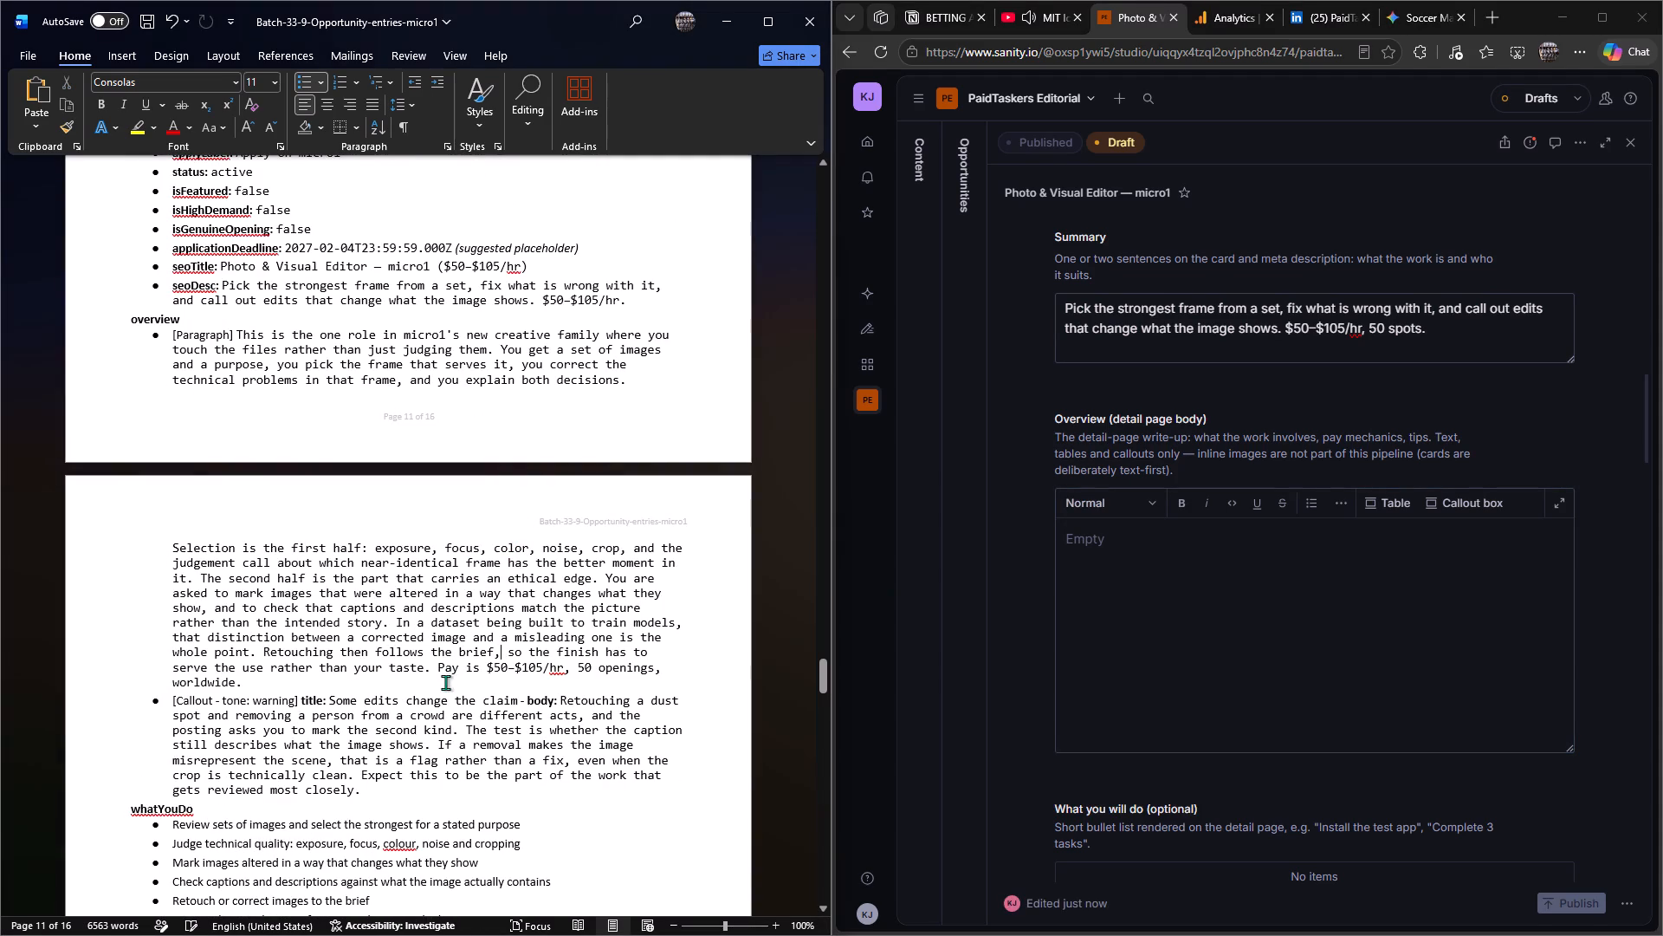
Copy Job 7's whole overview paragraph from Word into the opportunity's Overview body.
{"action": "left_click_drag", "start_coordinate": [444, 683], "coordinate": [243, 335]}
{"action": "key", "text": "ctrl+c"}
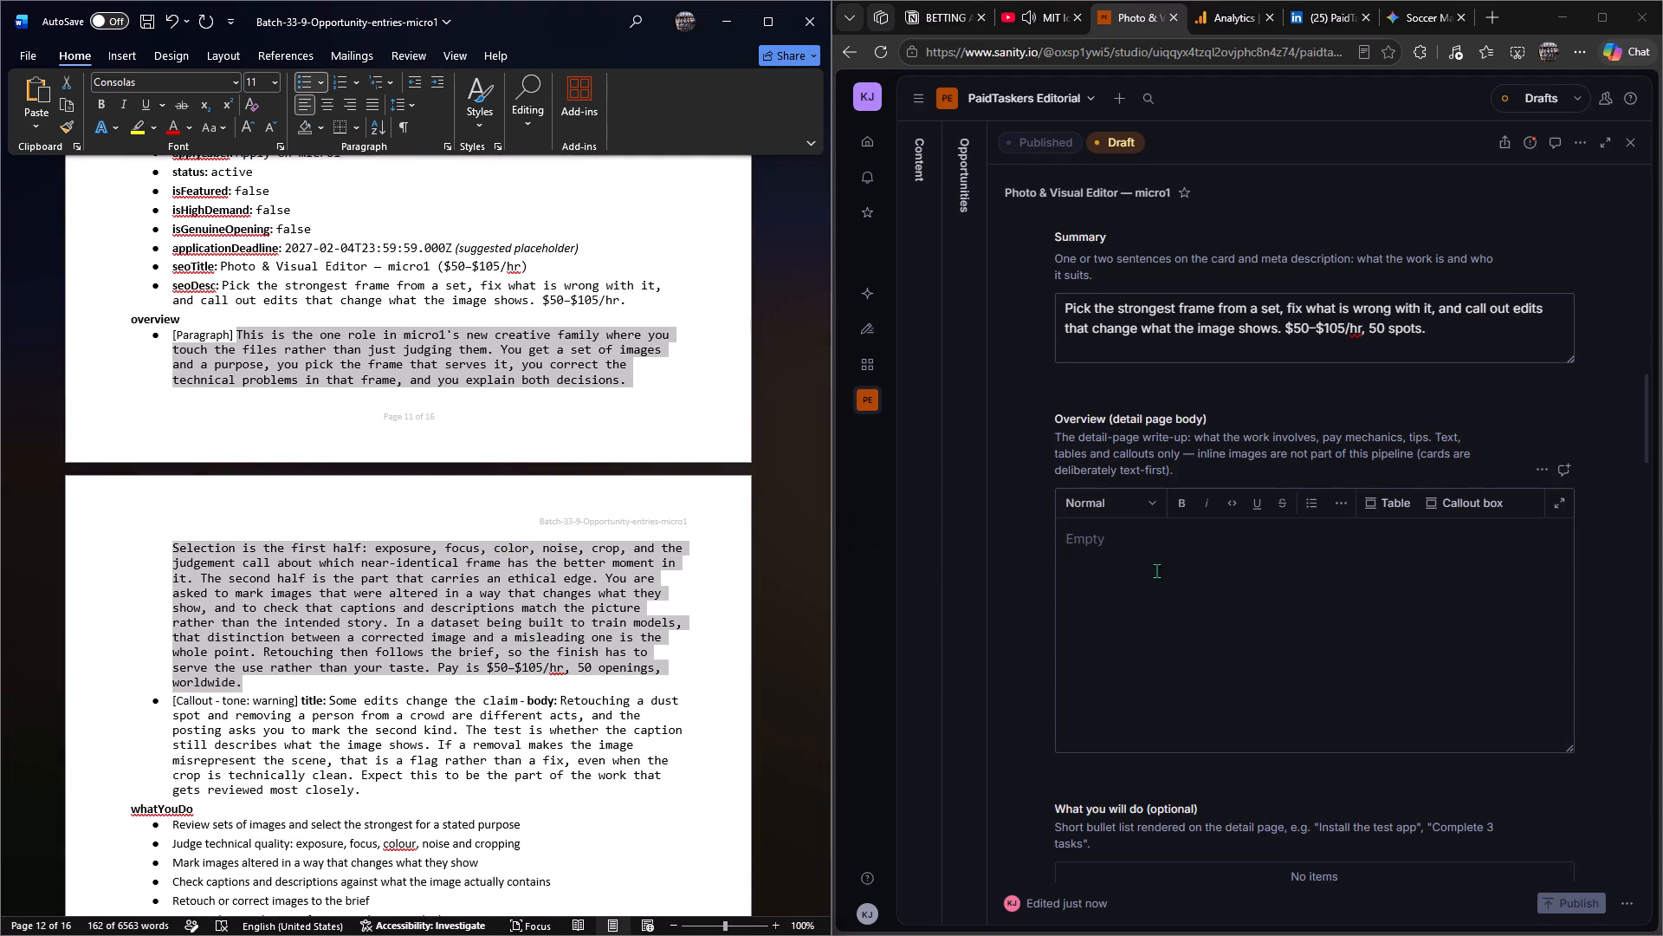
{"action": "left_click", "coordinate": [1156, 570]}
{"action": "key", "text": "ctrl+v"}
Split the Overview text into a new paragraph starting at "Retouching then follows the brief".
{"action": "scroll", "coordinate": [1252, 594], "scroll_direction": "down", "scroll_amount": 4}
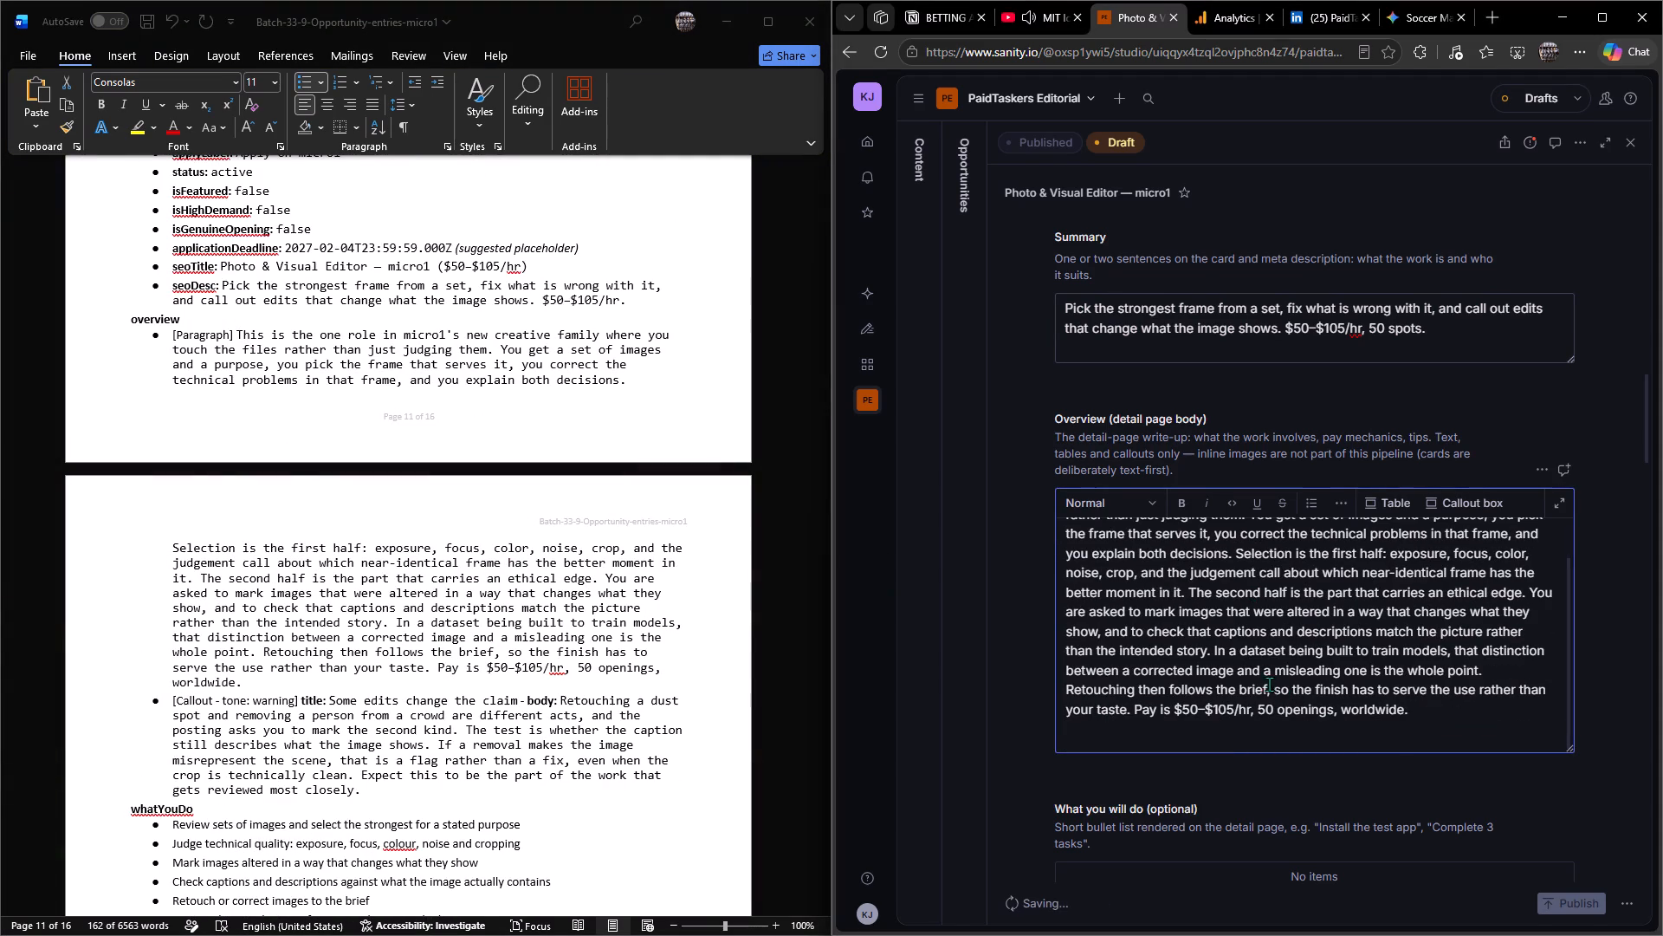
{"action": "left_click", "coordinate": [1062, 691]}
{"action": "key", "text": "BackSpace"}
{"action": "key", "text": "Return"}
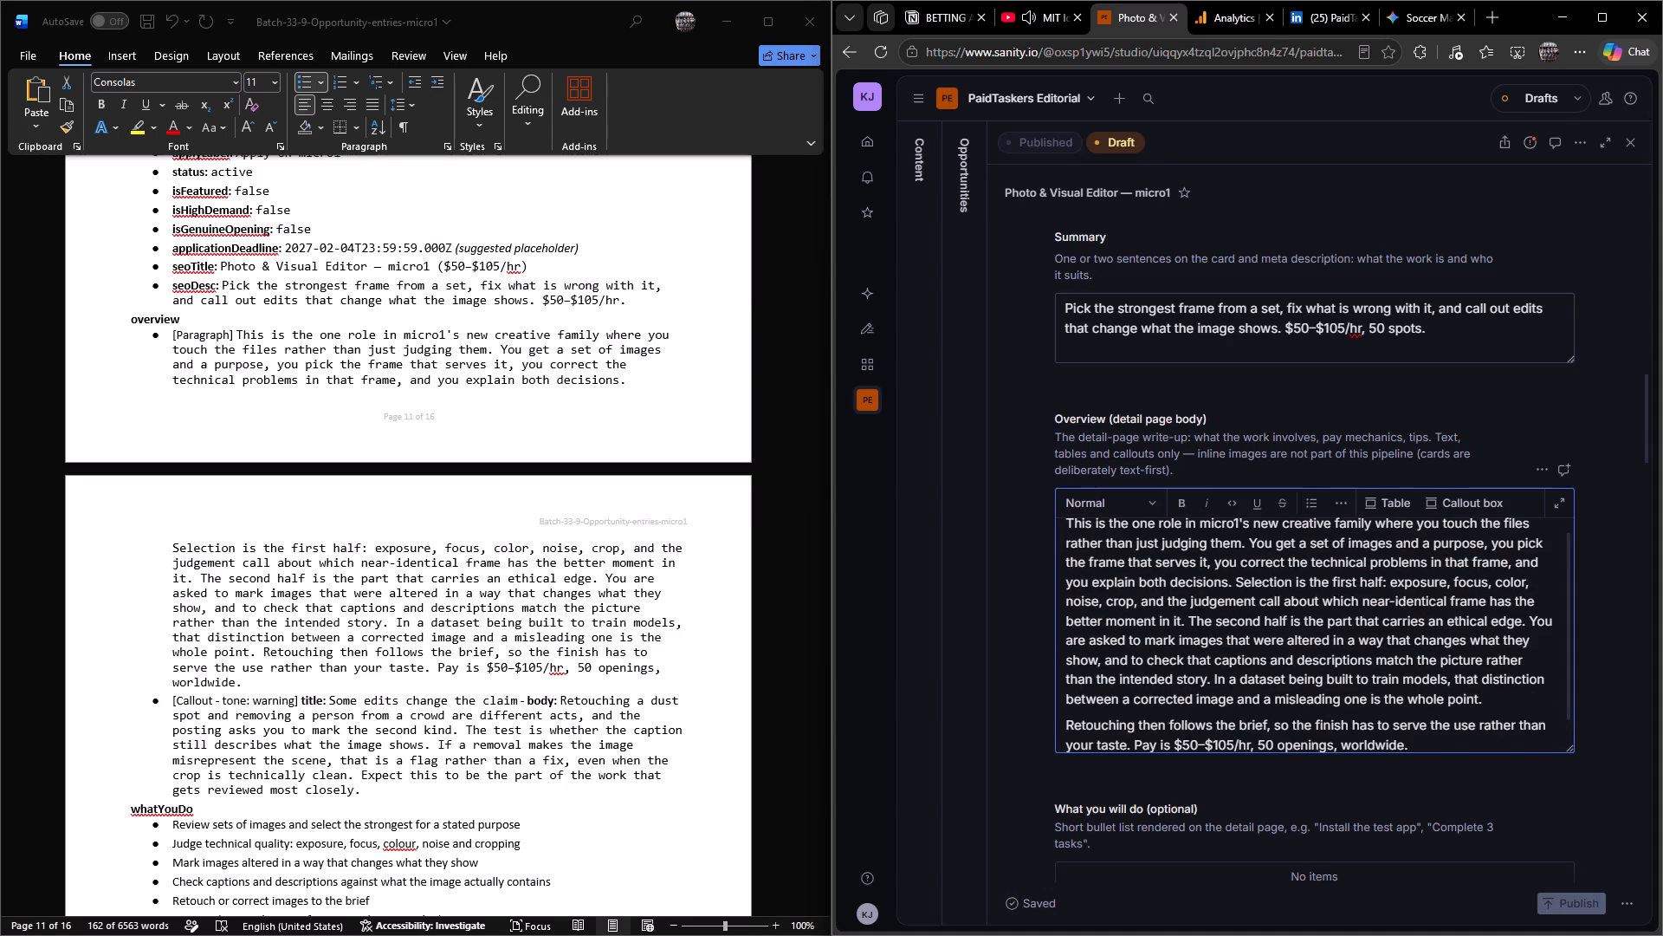
Insert a callout box after the last Overview paragraph, titled "Some edits change the claim" with the Caution (amber) tone.
{"action": "scroll", "coordinate": [1343, 591], "scroll_direction": "down", "scroll_amount": 5}
{"action": "left_click", "coordinate": [1458, 725]}
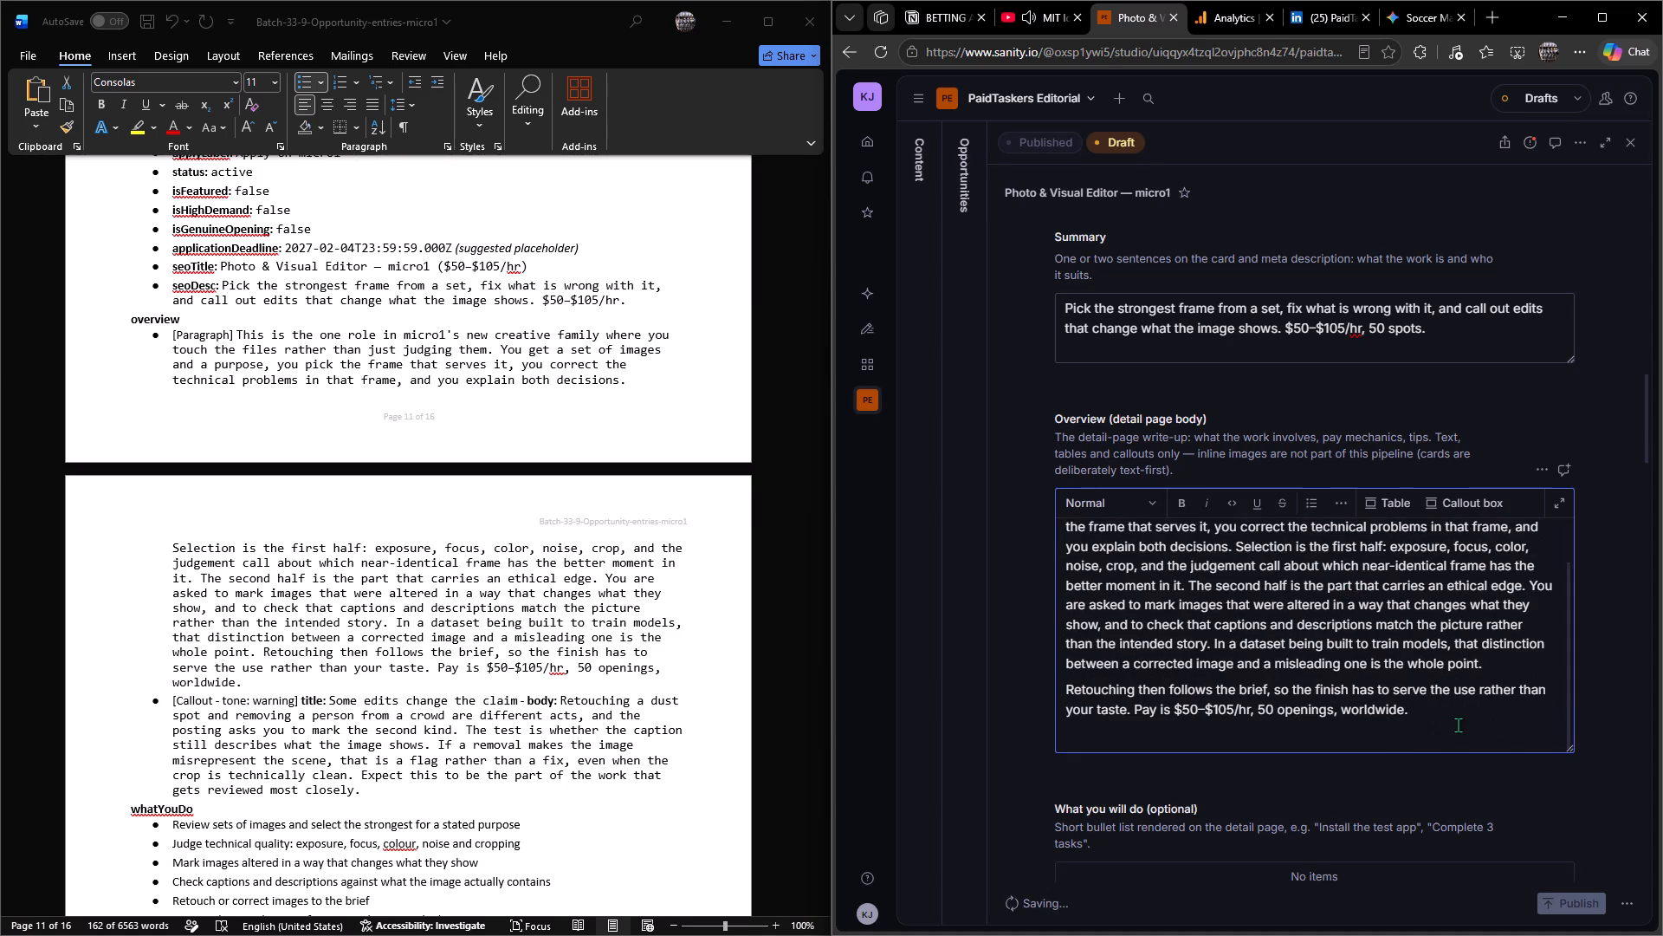
{"action": "key", "text": "Return"}
{"action": "left_click", "coordinate": [1490, 502]}
{"action": "left_click", "coordinate": [432, 511]}
{"action": "scroll", "coordinate": [432, 548], "scroll_direction": "down", "scroll_amount": 5}
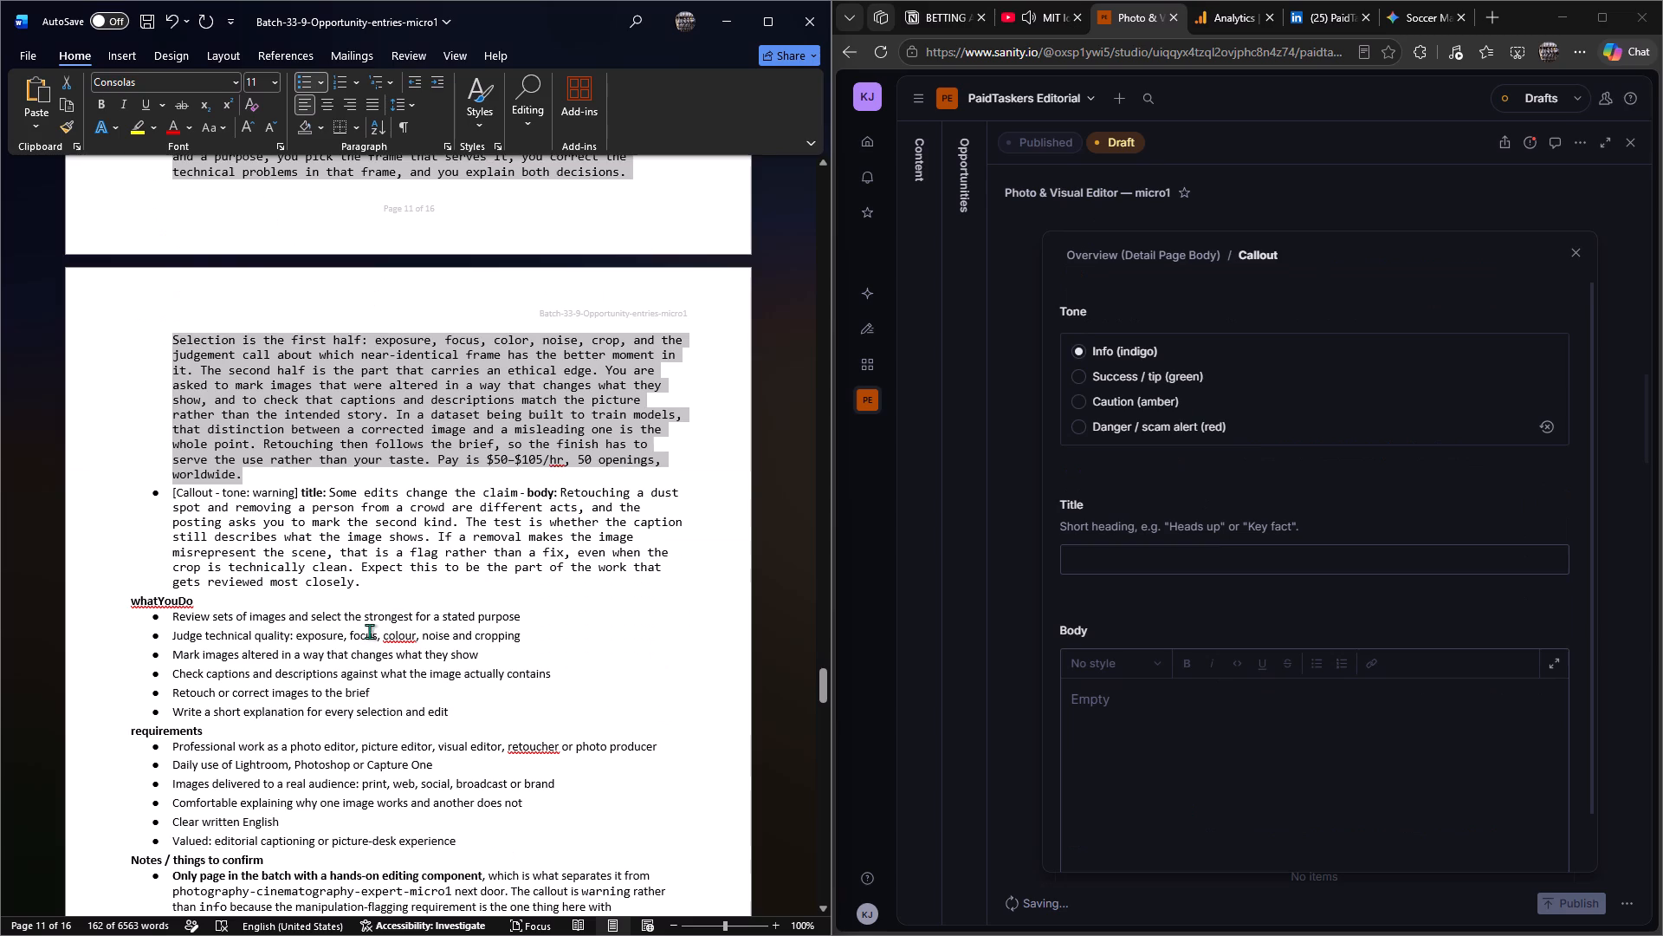
{"action": "left_click", "coordinate": [368, 632]}
{"action": "left_click_drag", "start_coordinate": [328, 489], "coordinate": [469, 489]}
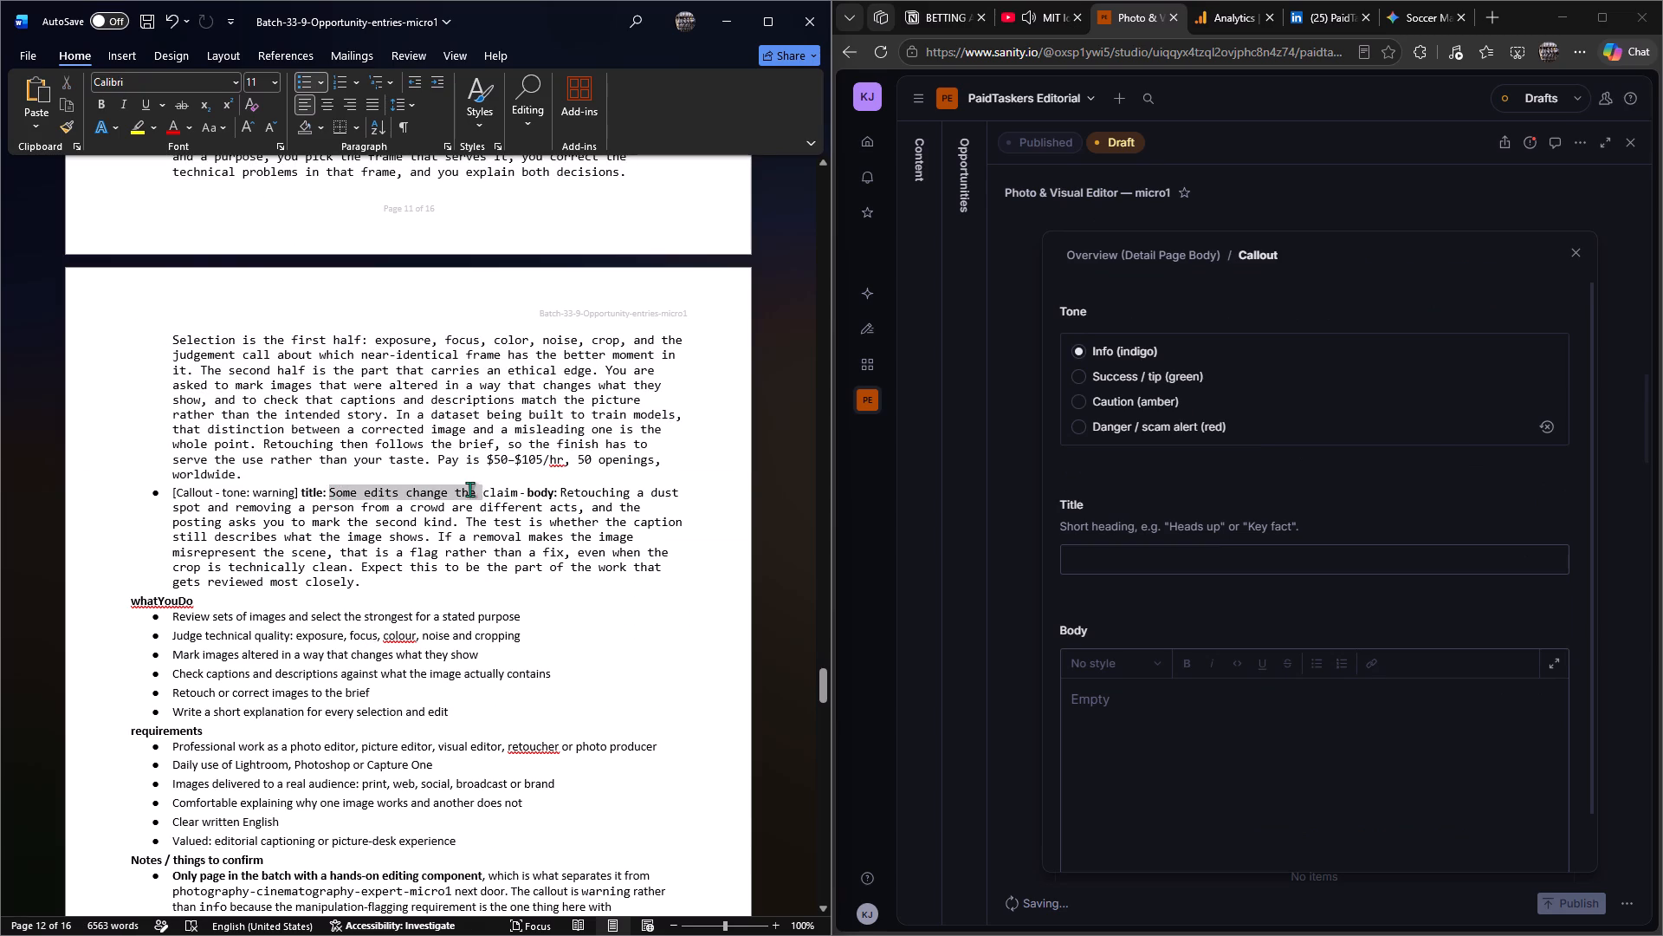
{"action": "left_click_drag", "start_coordinate": [469, 489], "coordinate": [495, 489]}
{"action": "key", "text": "ctrl+c"}
{"action": "left_click", "coordinate": [1120, 567]}
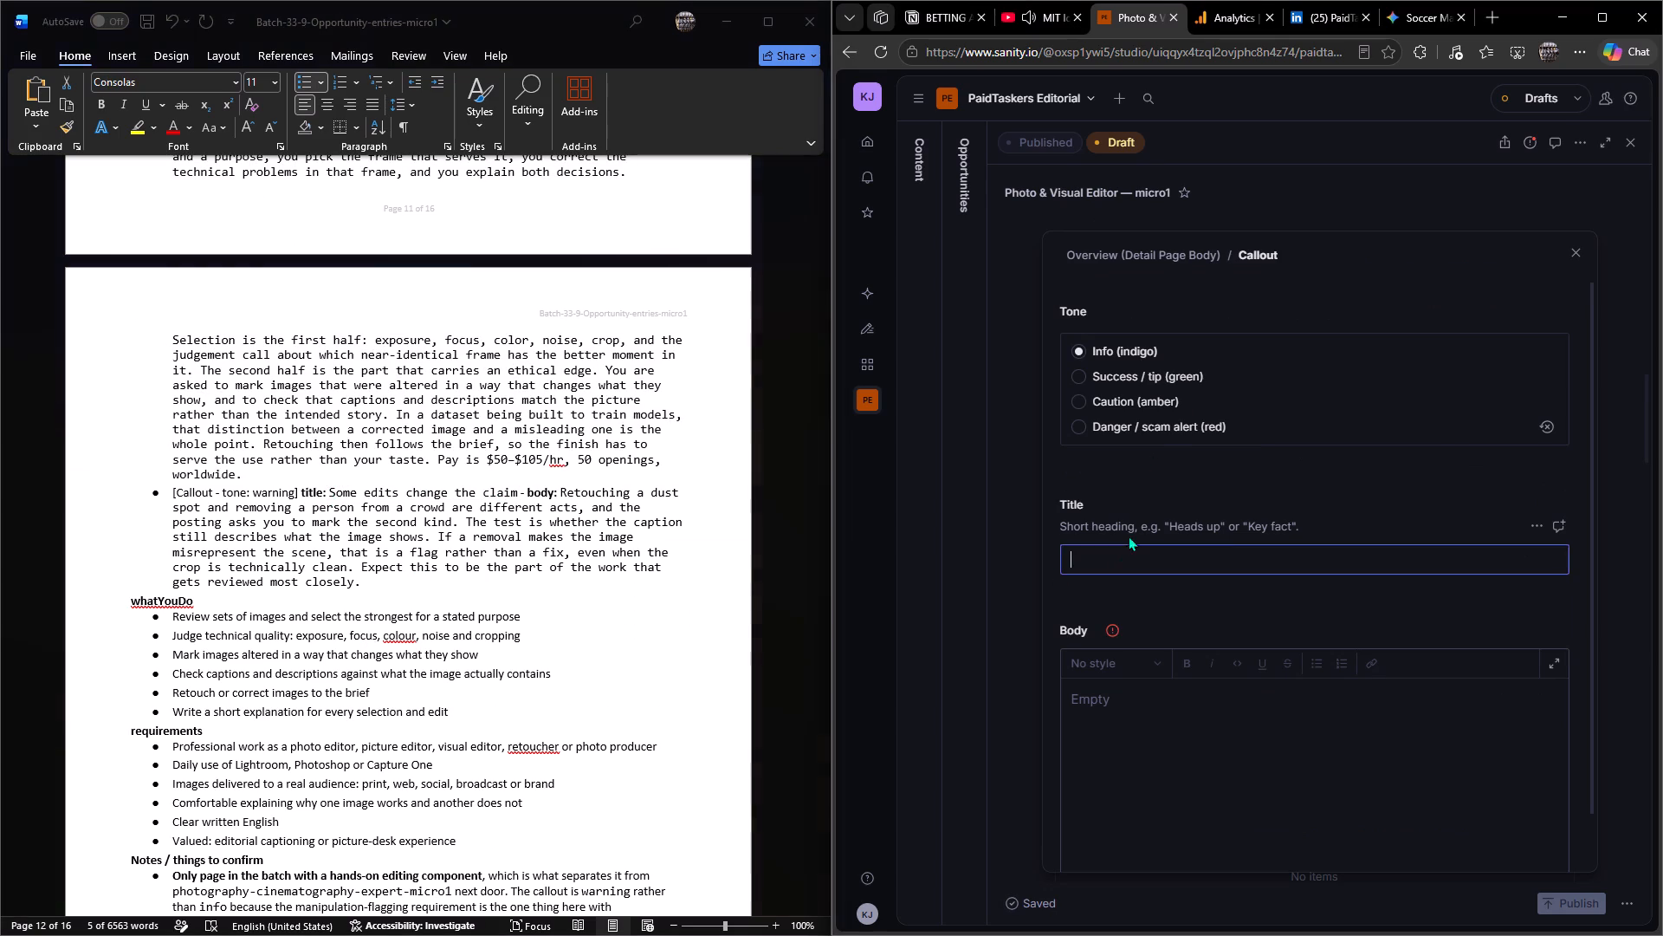
{"action": "key", "text": "ctrl+v"}
{"action": "left_click", "coordinate": [1172, 405]}
Copy Job 7's callout body text from Word into the callout's Body, remove its bullet, and close the callout.
{"action": "left_click", "coordinate": [531, 517]}
{"action": "left_click", "coordinate": [577, 549]}
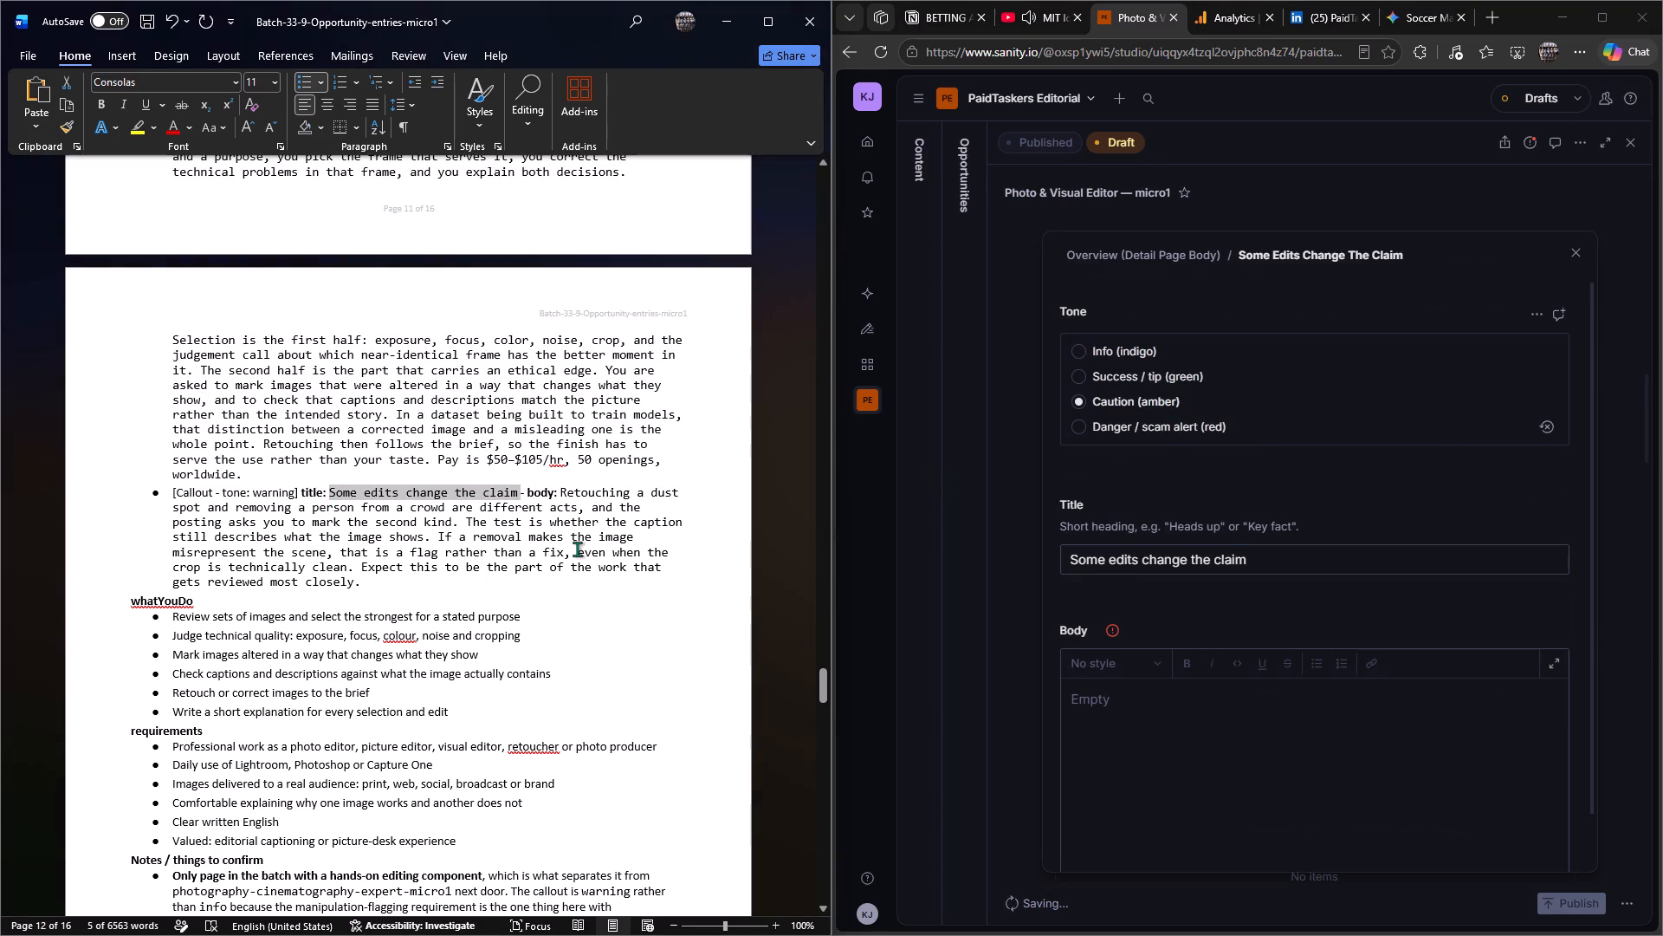
{"action": "left_click_drag", "start_coordinate": [561, 487], "coordinate": [607, 567]}
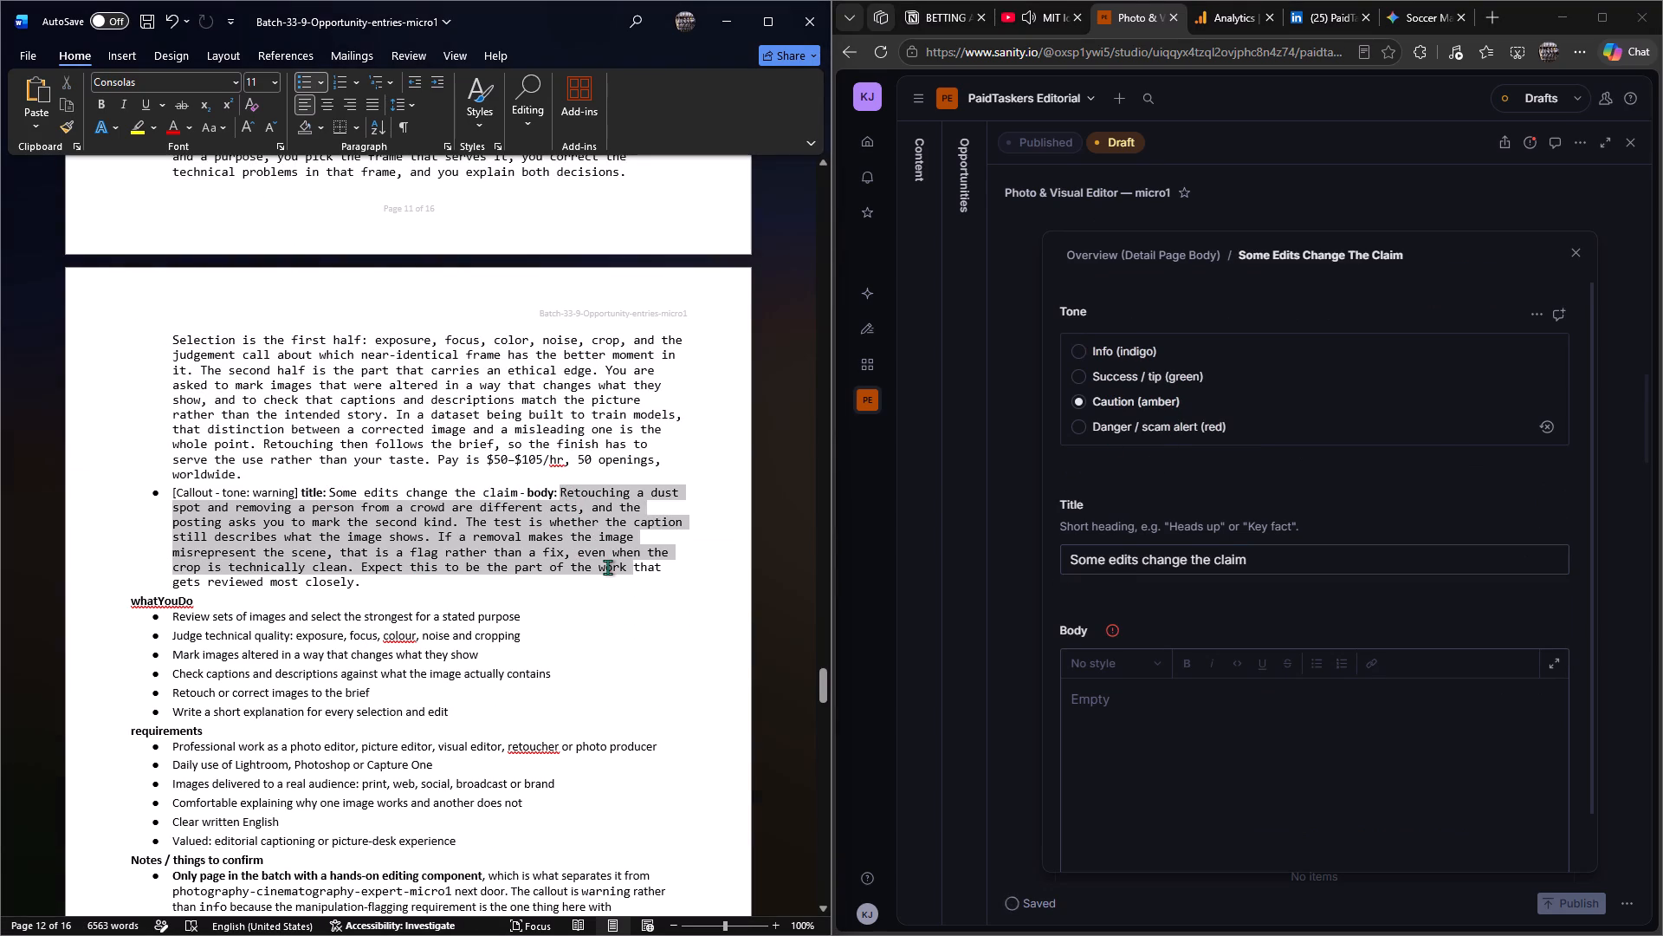
{"action": "left_click_drag", "start_coordinate": [607, 567], "coordinate": [611, 582]}
{"action": "key", "text": "ctrl+c"}
{"action": "left_click", "coordinate": [1200, 719]}
{"action": "key", "text": "ctrl+v"}
{"action": "scroll", "coordinate": [1200, 719], "scroll_direction": "down", "scroll_amount": 1}
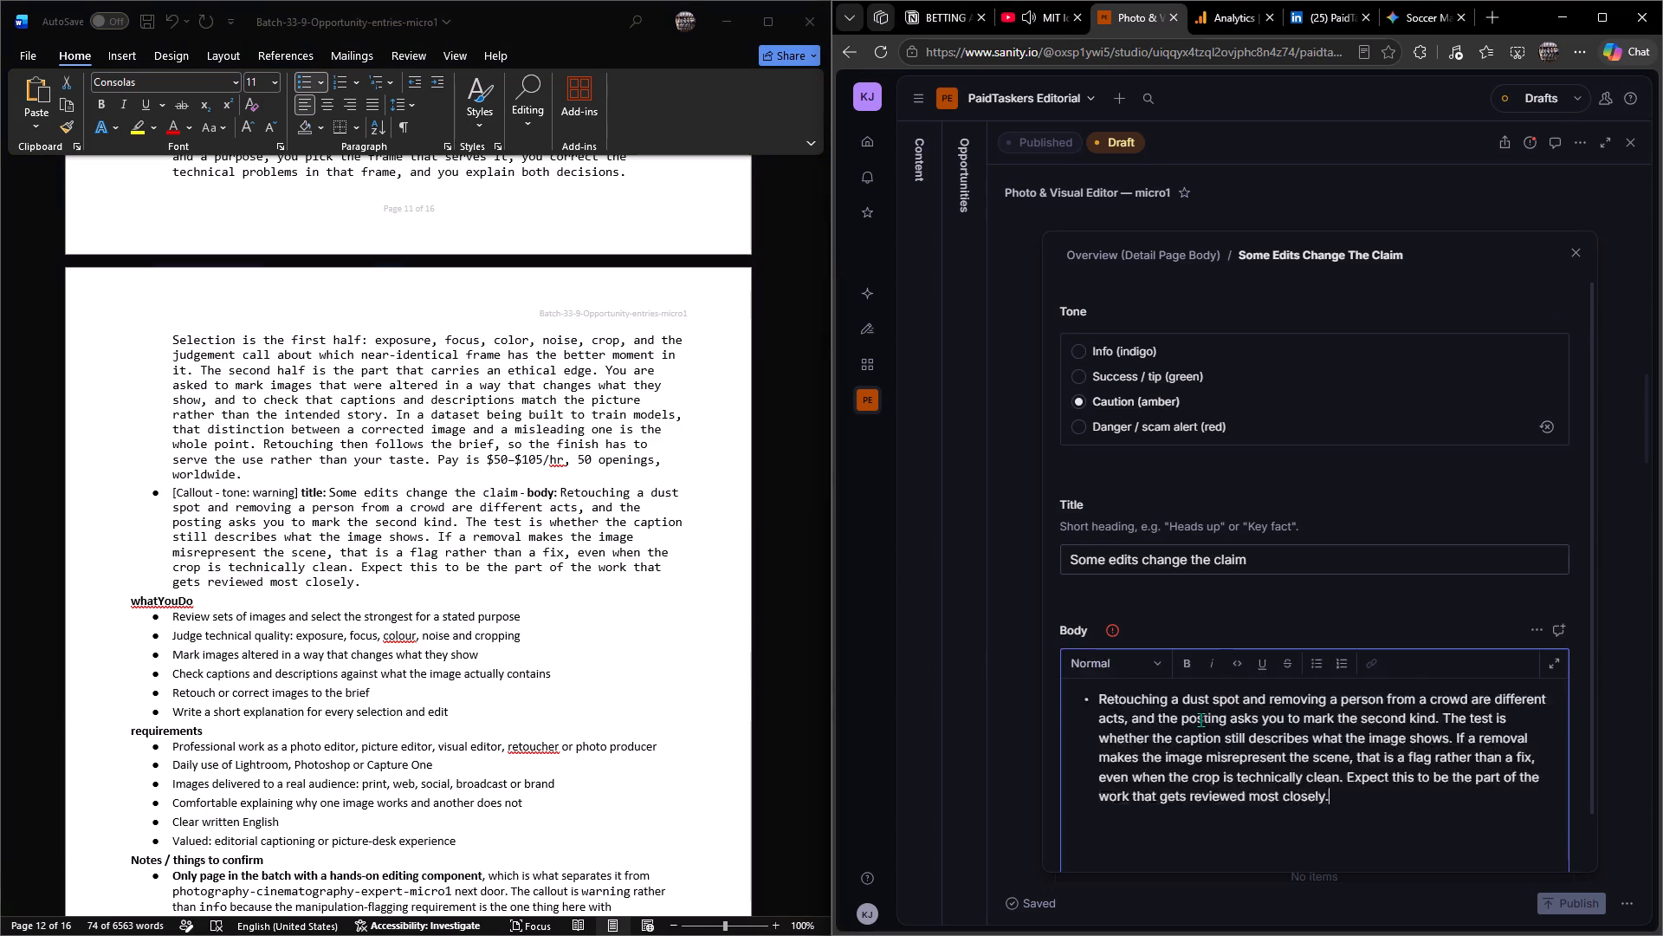
{"action": "scroll", "coordinate": [1200, 719], "scroll_direction": "down", "scroll_amount": 4}
{"action": "left_click", "coordinate": [1090, 637]}
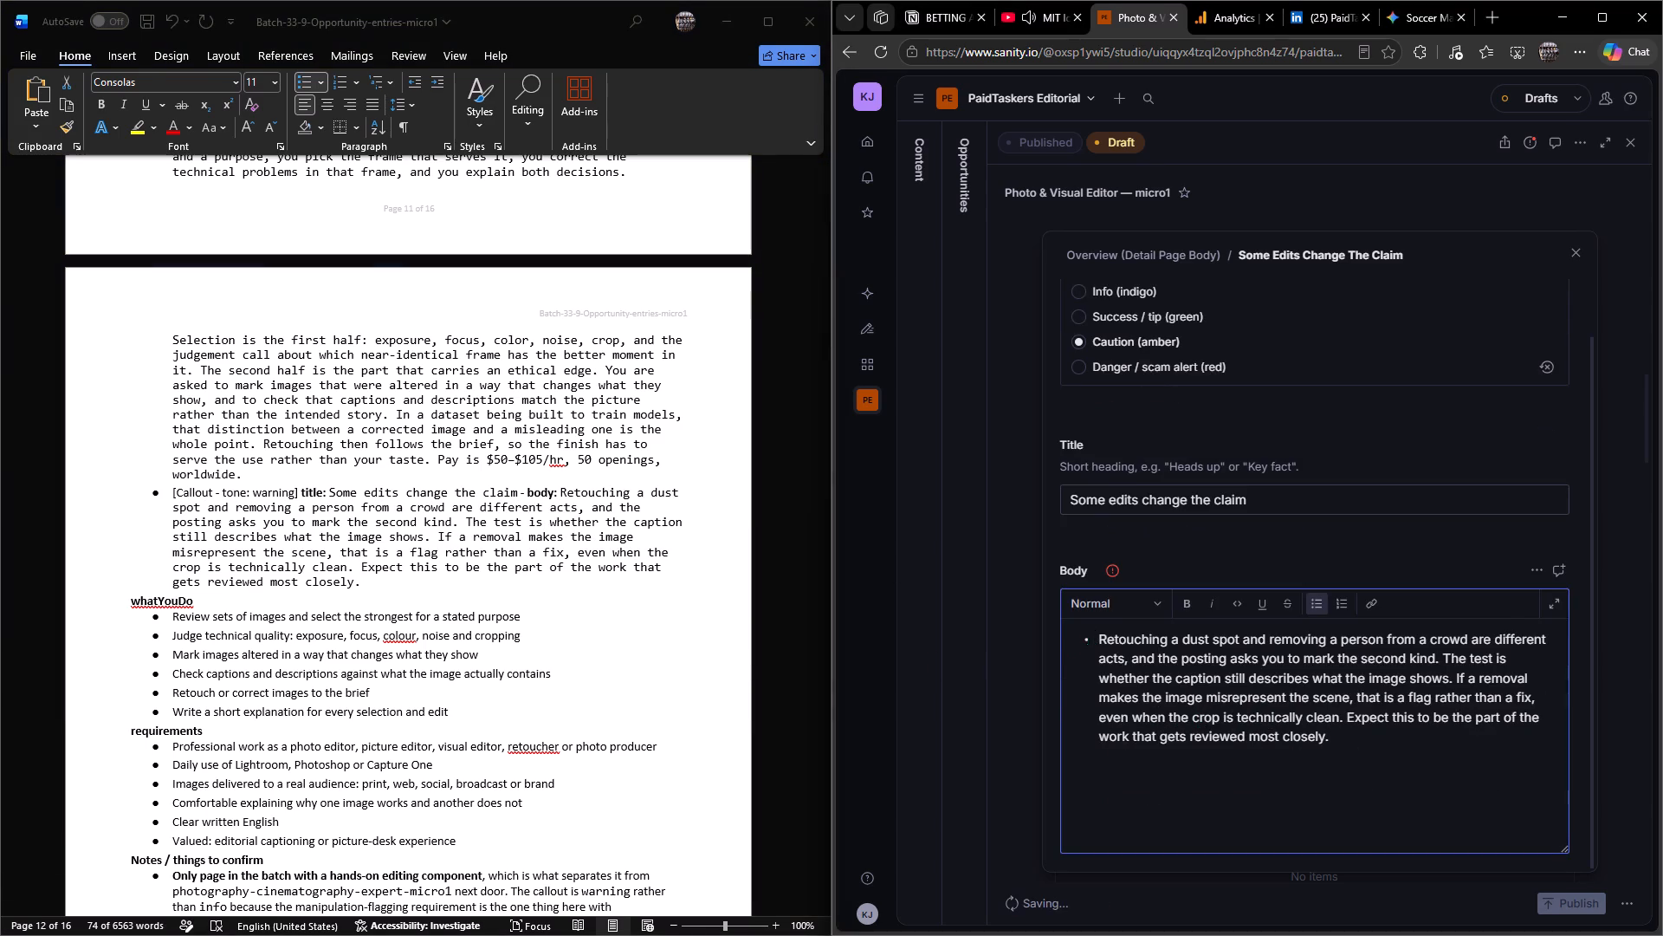
{"action": "key", "text": "BackSpace"}
{"action": "scroll", "coordinate": [1090, 637], "scroll_direction": "down", "scroll_amount": 4}
{"action": "left_click", "coordinate": [1017, 522]}
Add a blank What you will do item, and correct "colour" to "color" in Job 7's whatYouDo list in Word.
{"action": "scroll", "coordinate": [1046, 566], "scroll_direction": "down", "scroll_amount": 5}
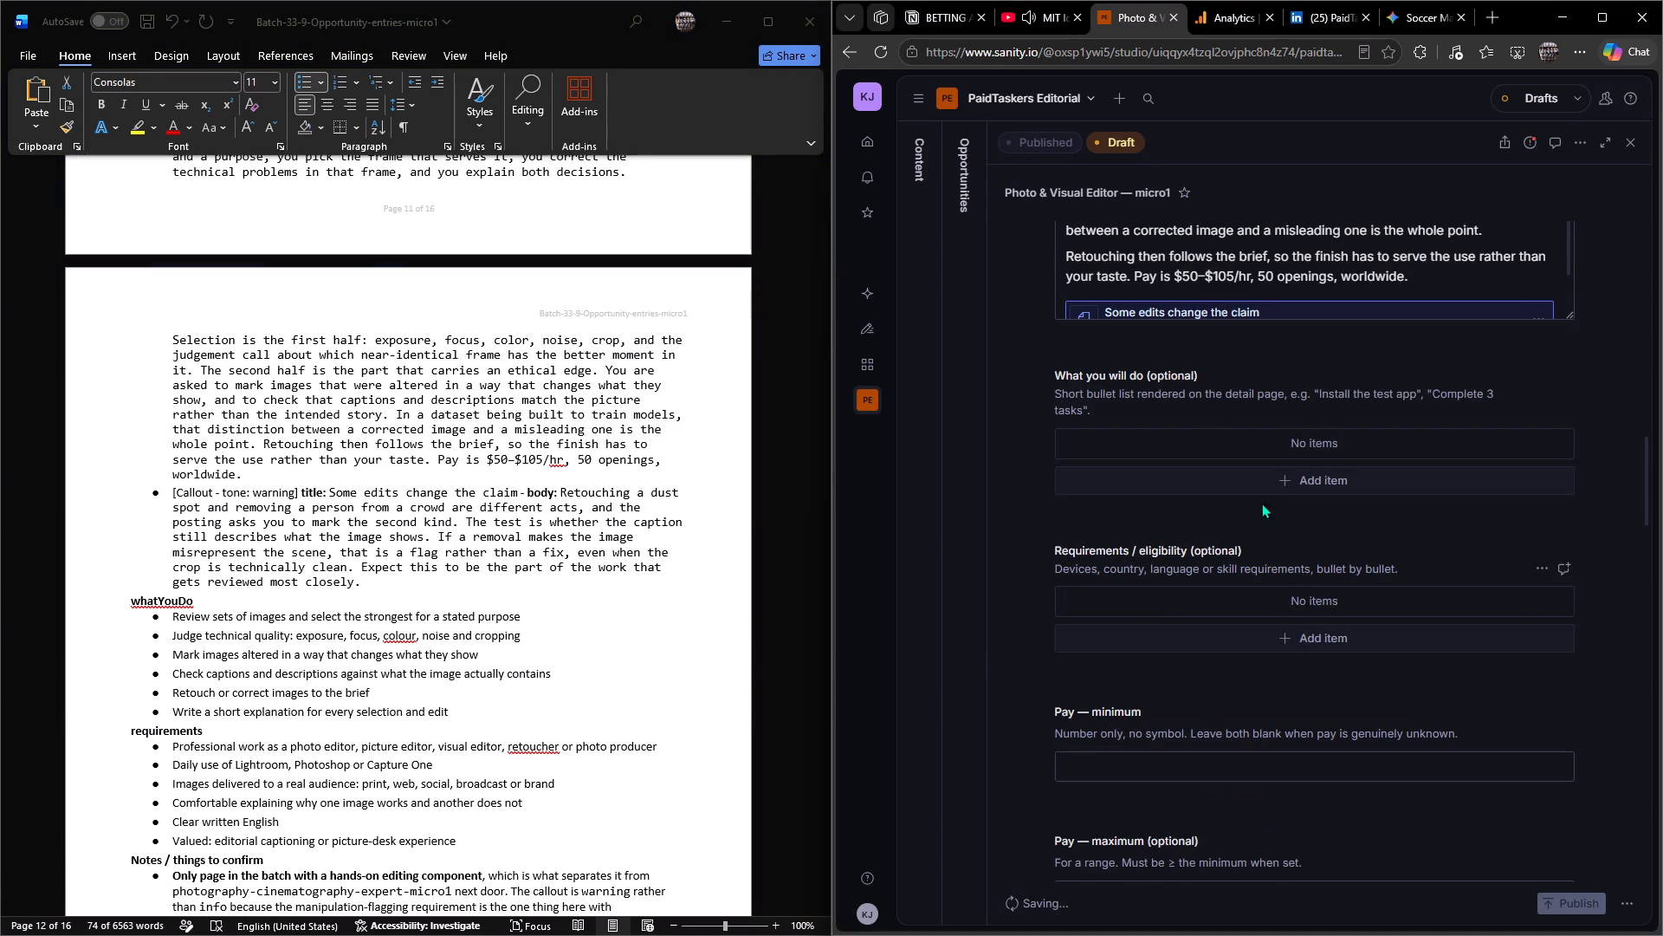
{"action": "left_click", "coordinate": [1286, 475]}
{"action": "left_click", "coordinate": [598, 559]}
{"action": "left_click", "coordinate": [401, 644]}
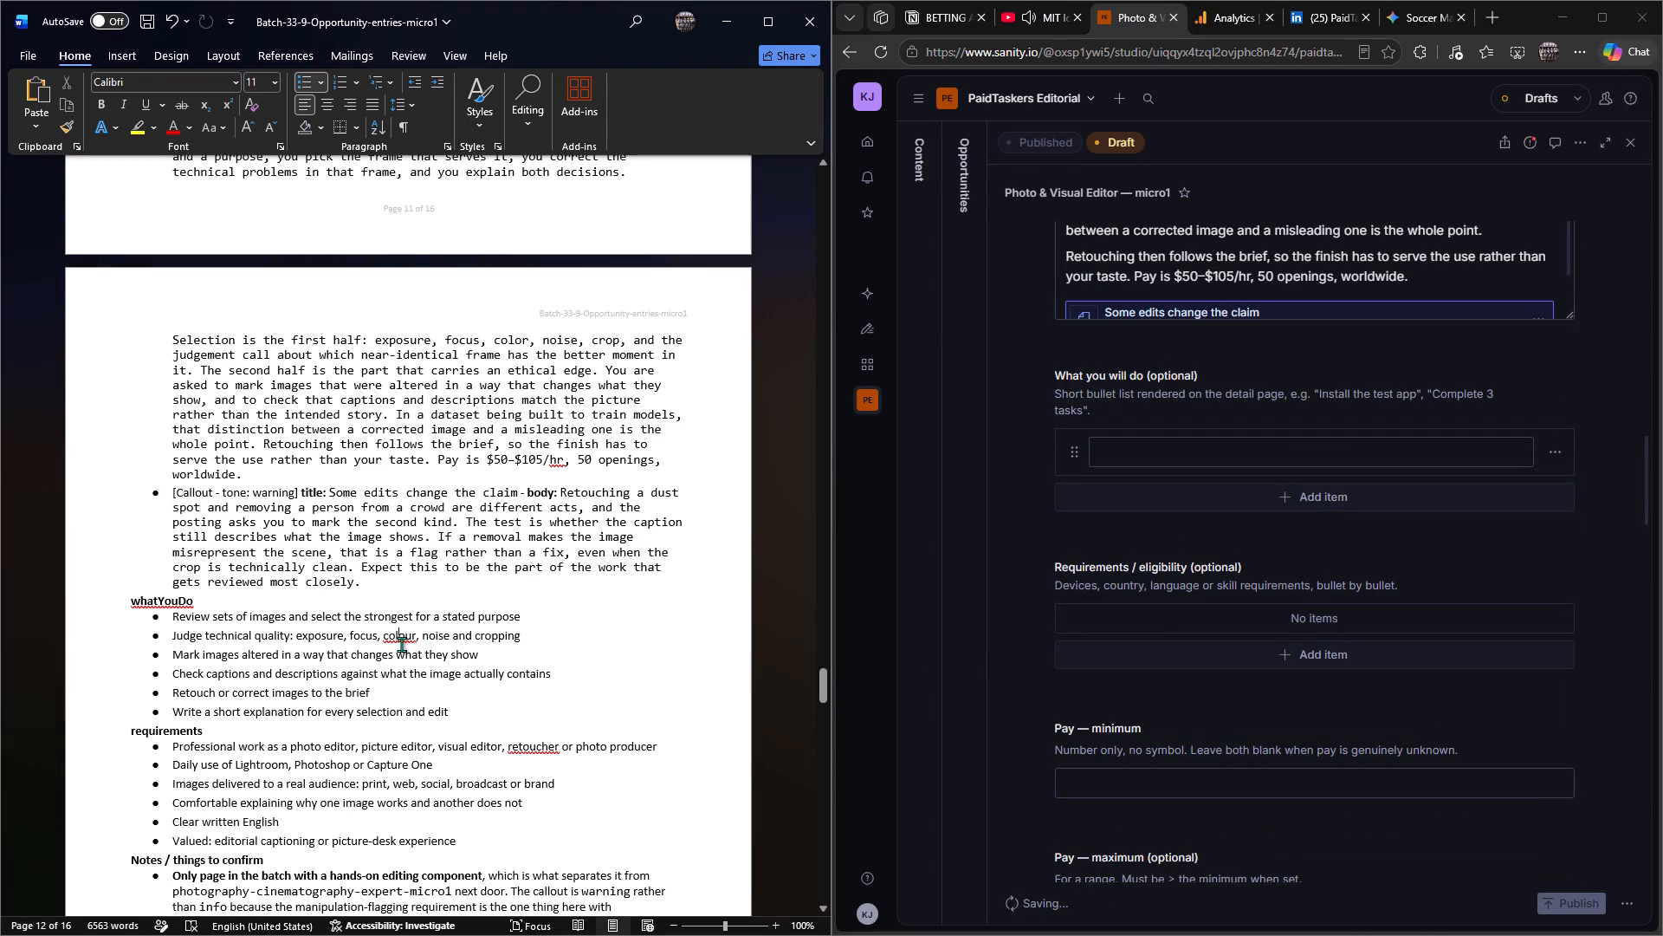
{"action": "right_click", "coordinate": [401, 644]}
{"action": "left_click", "coordinate": [358, 278]}
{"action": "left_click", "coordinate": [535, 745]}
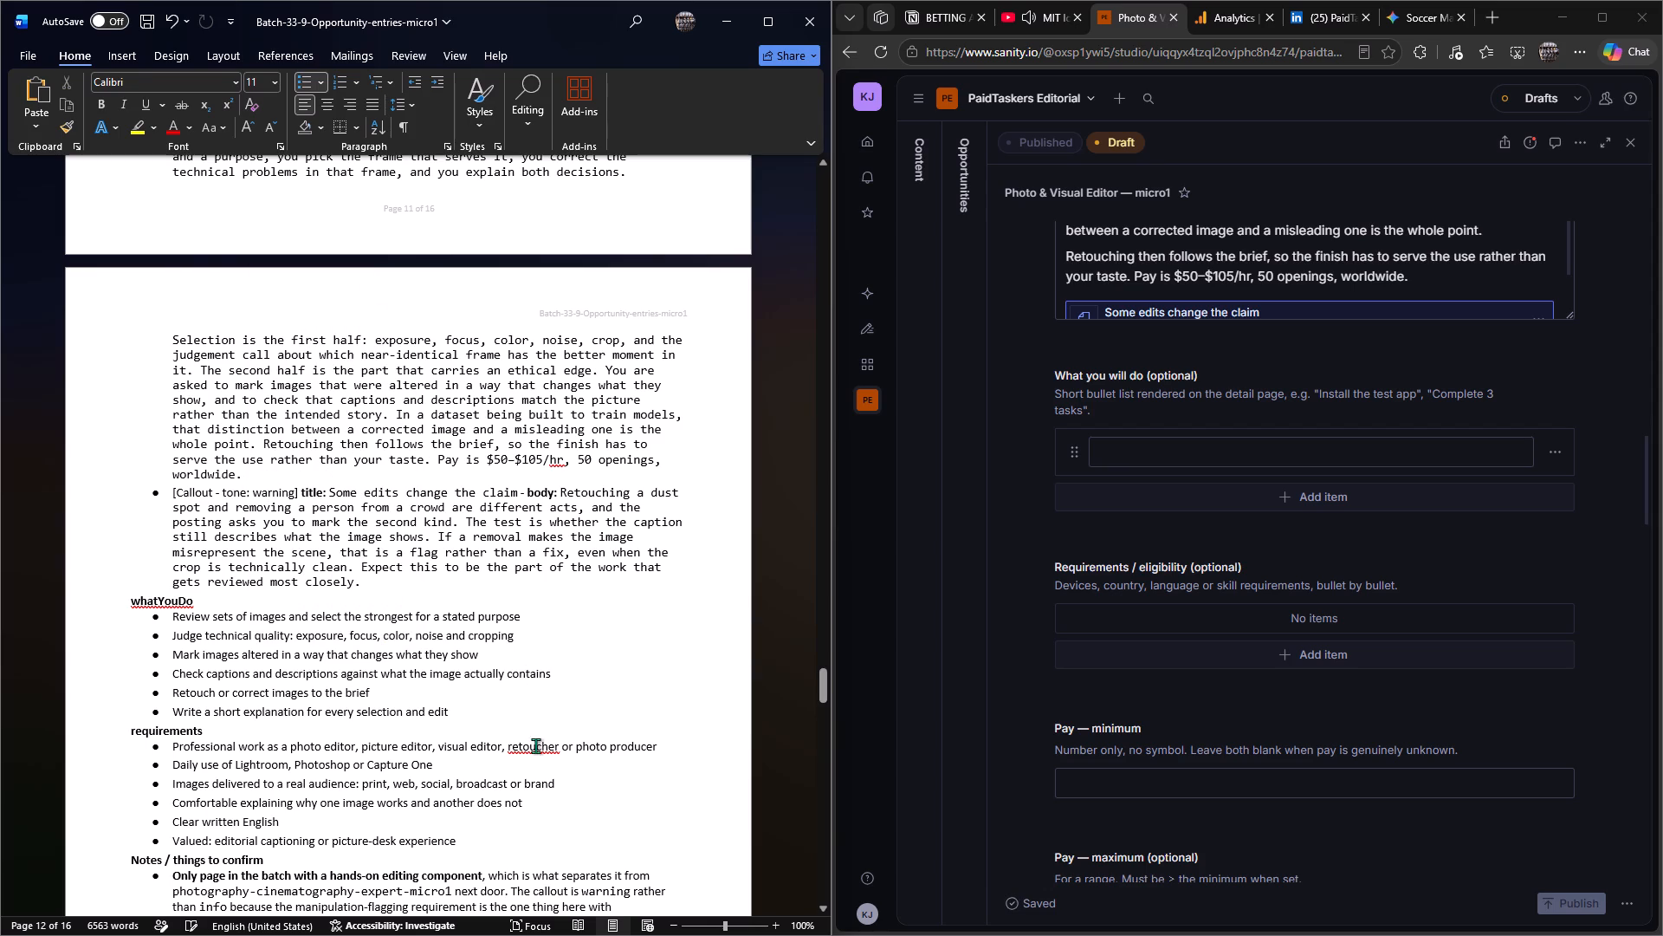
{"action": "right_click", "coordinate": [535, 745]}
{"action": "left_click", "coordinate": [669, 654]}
Remove the bullet formatting from Job 7's six whatYouDo lines in the Word document.
{"action": "left_click", "coordinate": [491, 705]}
{"action": "left_click_drag", "start_coordinate": [495, 716], "coordinate": [160, 621]}
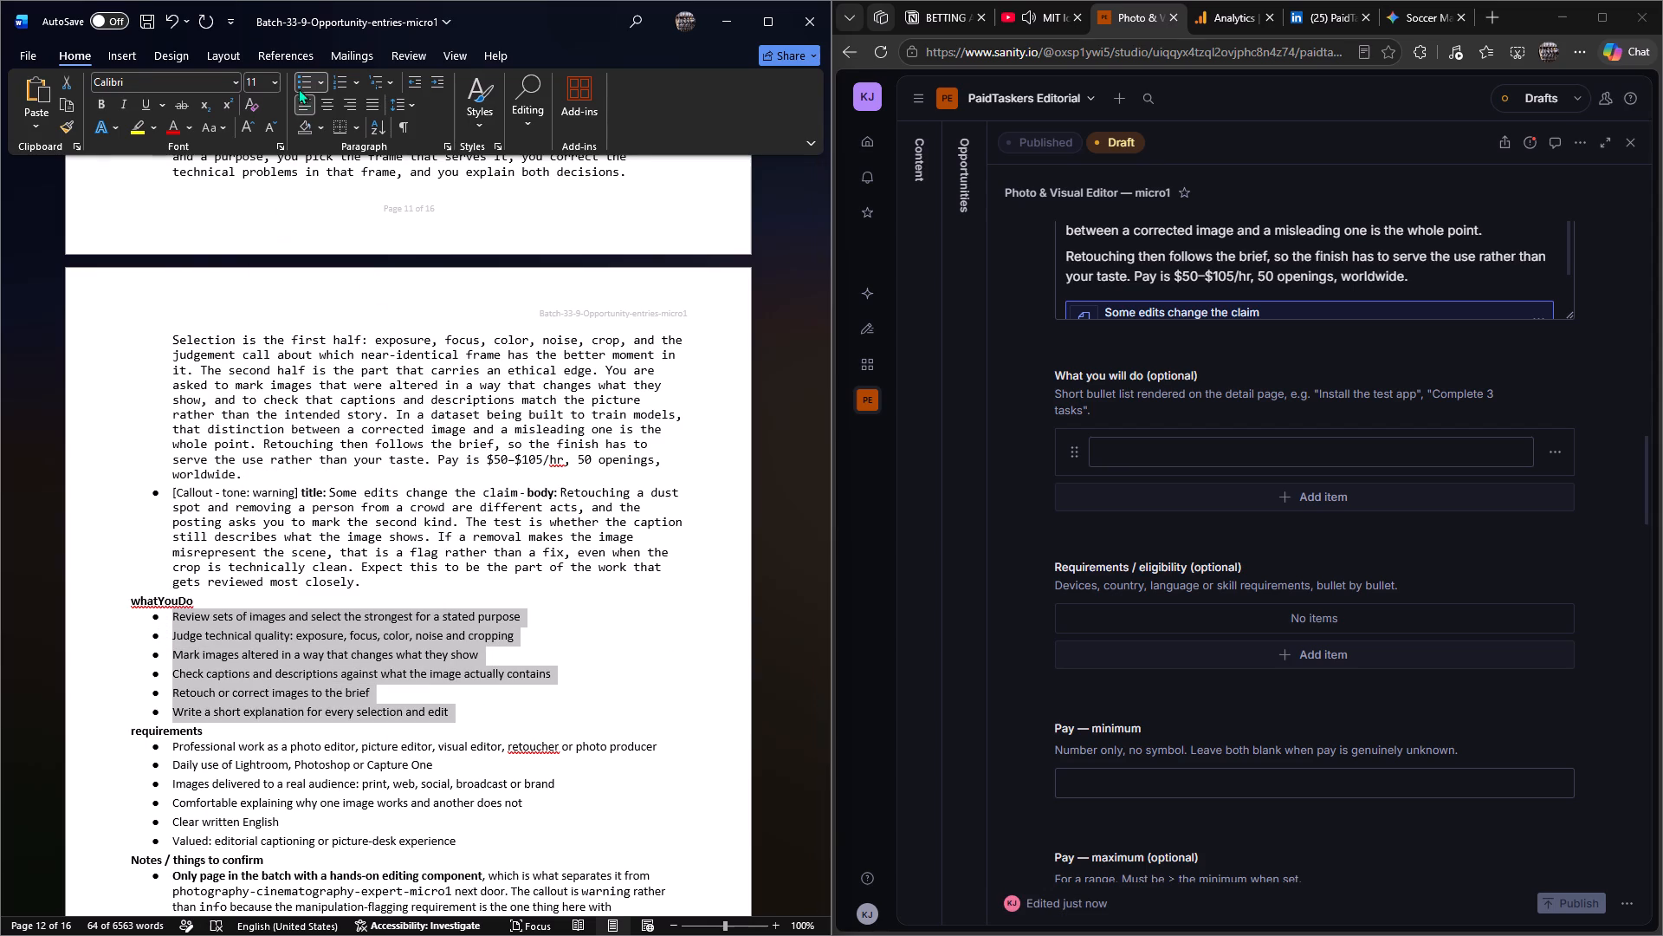
{"action": "left_click", "coordinate": [299, 80]}
{"action": "scroll", "coordinate": [404, 467], "scroll_direction": "down", "scroll_amount": 5}
{"action": "left_click", "coordinate": [419, 451]}
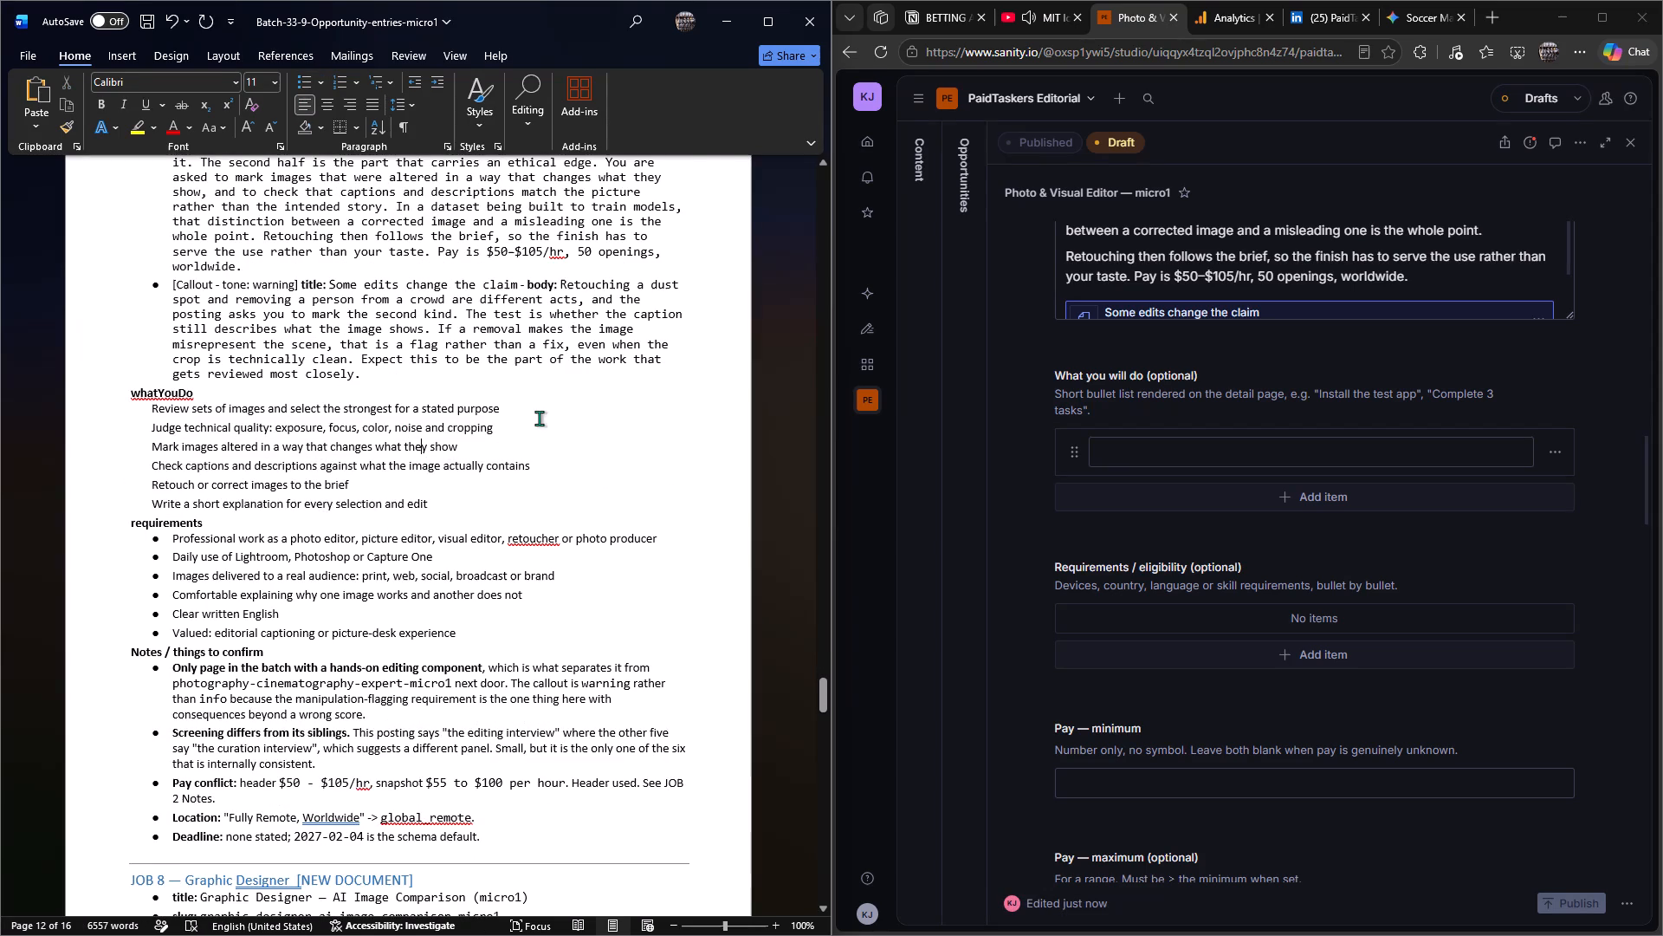
Fill What you will do with "Review sets of images and select the strongest for a stated purpose" and "Judge technical quality: exposure, focus, color, noise and cropping".
{"action": "left_click_drag", "start_coordinate": [539, 418], "coordinate": [156, 415]}
{"action": "key", "text": "ctrl+c"}
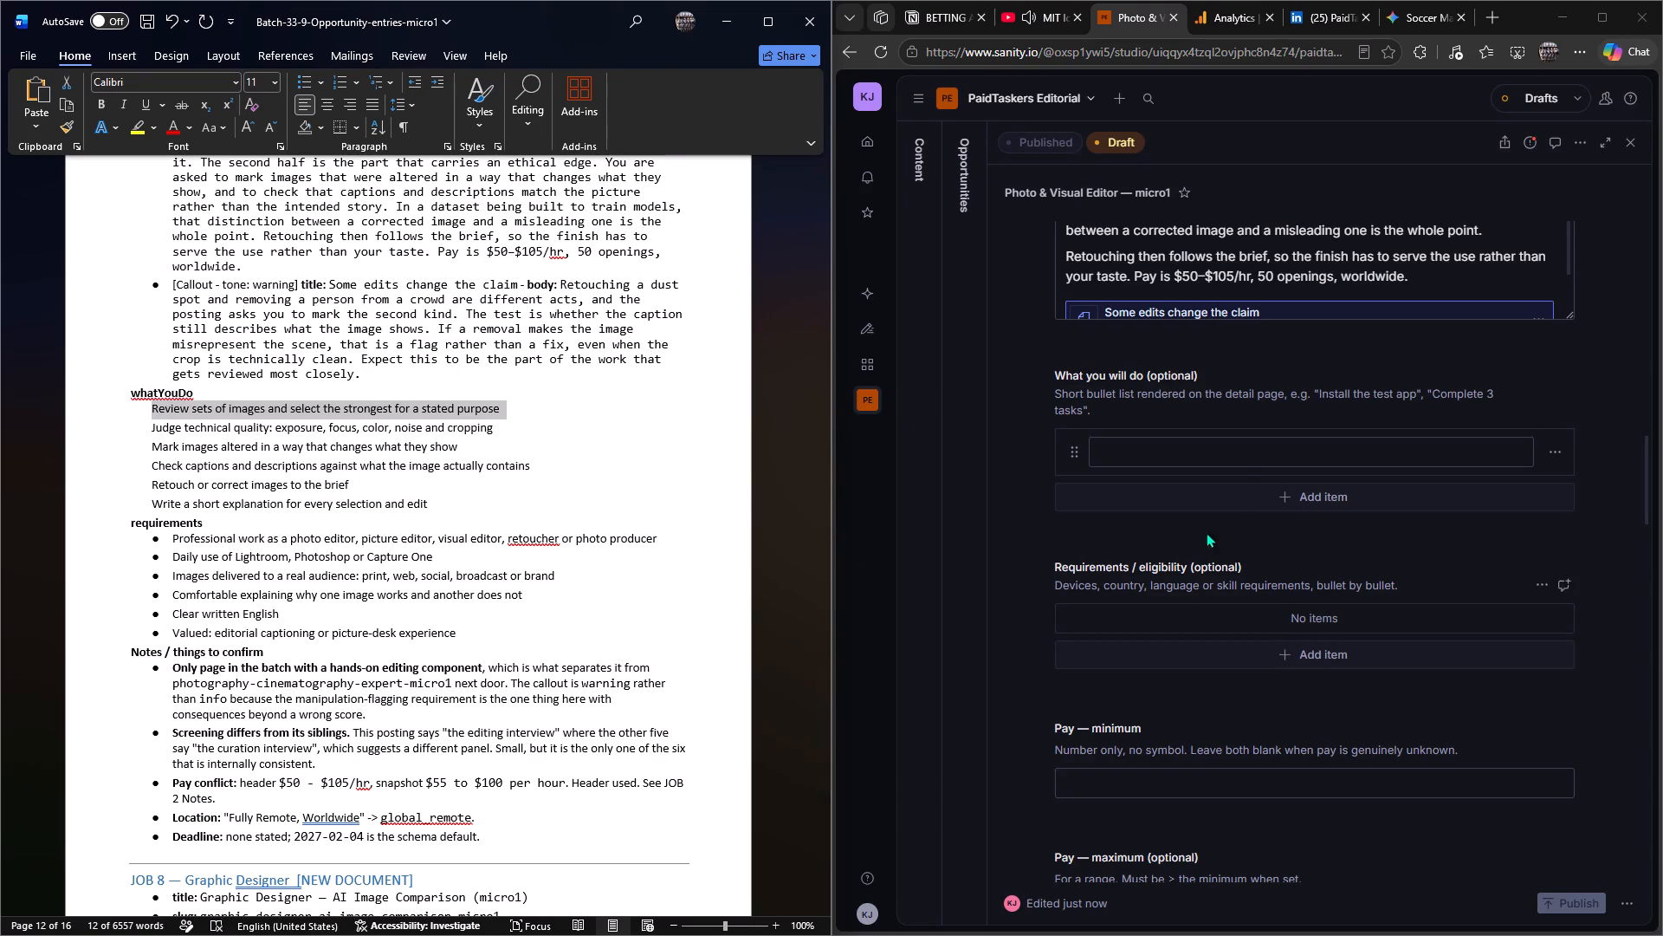
{"action": "left_click", "coordinate": [1246, 456]}
{"action": "key", "text": "ctrl+v"}
{"action": "left_click", "coordinate": [1226, 507]}
{"action": "left_click", "coordinate": [652, 520]}
{"action": "left_click_drag", "start_coordinate": [539, 432], "coordinate": [154, 432]}
{"action": "key", "text": "ctrl+c"}
{"action": "left_click", "coordinate": [1258, 501]}
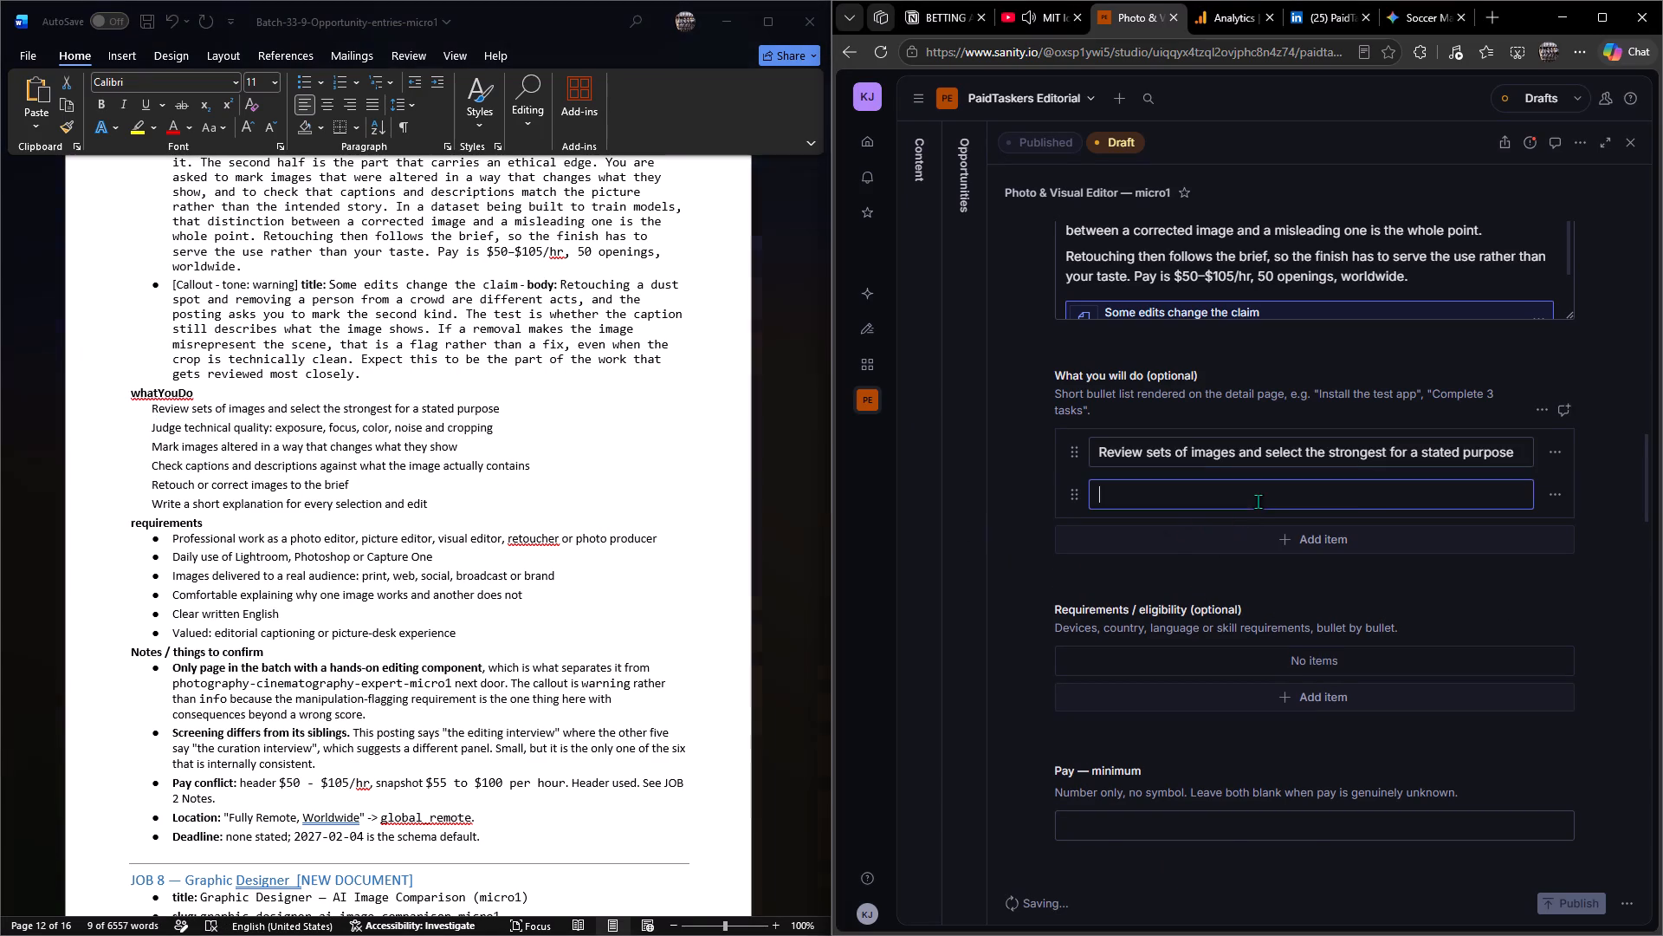
{"action": "key", "text": "ctrl+v"}
Add tasks "Mark images altered in a way that changes what they show" and "Check captions and descriptions against what the image actually contains".
{"action": "left_click", "coordinate": [1245, 538]}
{"action": "left_click", "coordinate": [589, 511]}
{"action": "left_click_drag", "start_coordinate": [504, 453], "coordinate": [161, 445]}
{"action": "key", "text": "ctrl+c"}
{"action": "left_click", "coordinate": [1212, 543]}
{"action": "key", "text": "ctrl+v"}
{"action": "left_click", "coordinate": [1197, 582]}
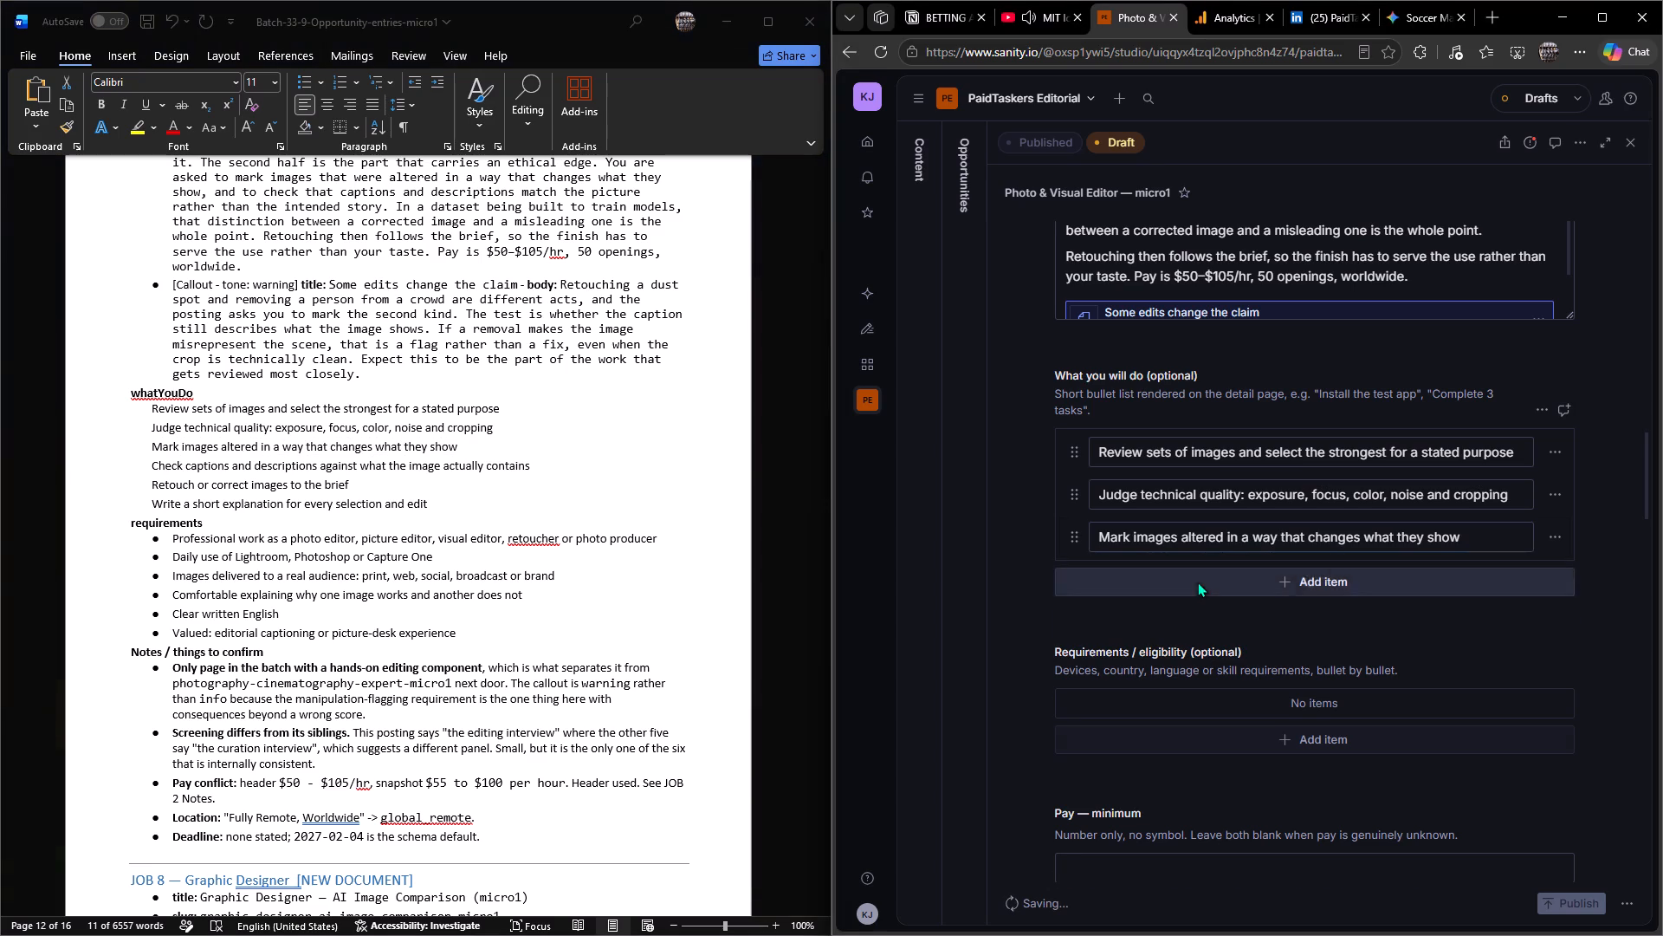
{"action": "left_click", "coordinate": [577, 481]}
{"action": "left_click_drag", "start_coordinate": [558, 466], "coordinate": [159, 467]}
{"action": "key", "text": "ctrl+c"}
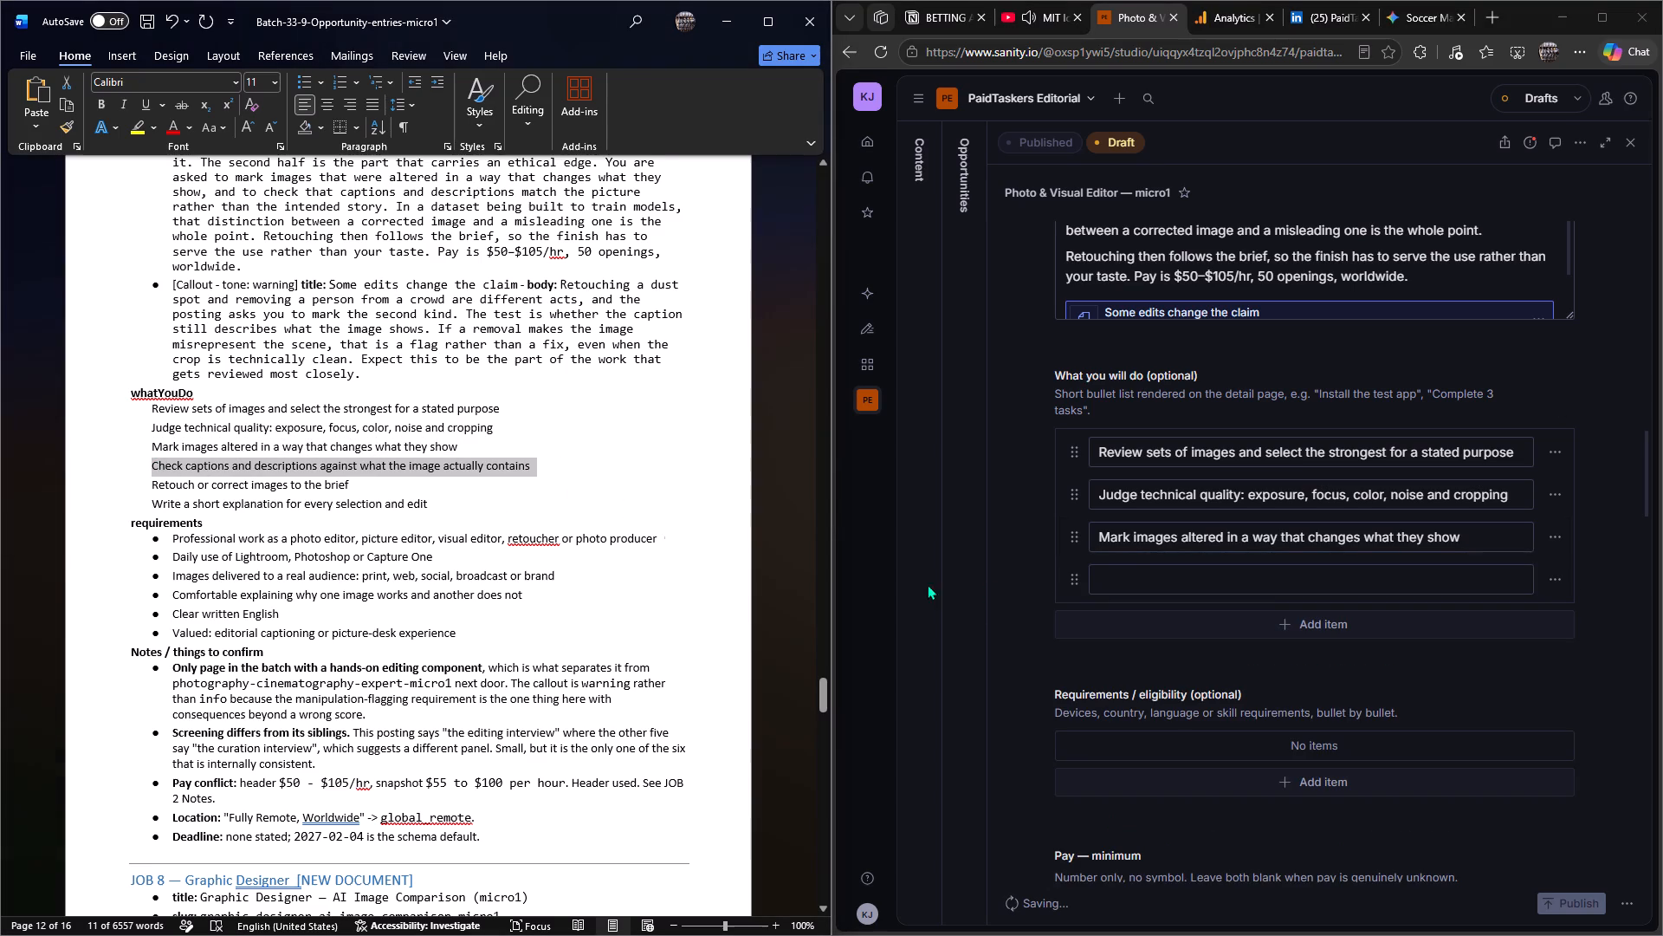
{"action": "left_click", "coordinate": [1137, 574]}
{"action": "key", "text": "ctrl+v"}
Add tasks "Retouch or correct images to the brief" and "Write a short explanation for every selection and edit" to What you will do.
{"action": "left_click", "coordinate": [1131, 621]}
{"action": "left_click", "coordinate": [463, 515]}
{"action": "left_click_drag", "start_coordinate": [391, 485], "coordinate": [158, 490]}
{"action": "key", "text": "ctrl+c"}
{"action": "left_click", "coordinate": [1209, 618]}
{"action": "key", "text": "ctrl+v"}
{"action": "left_click", "coordinate": [1183, 694]}
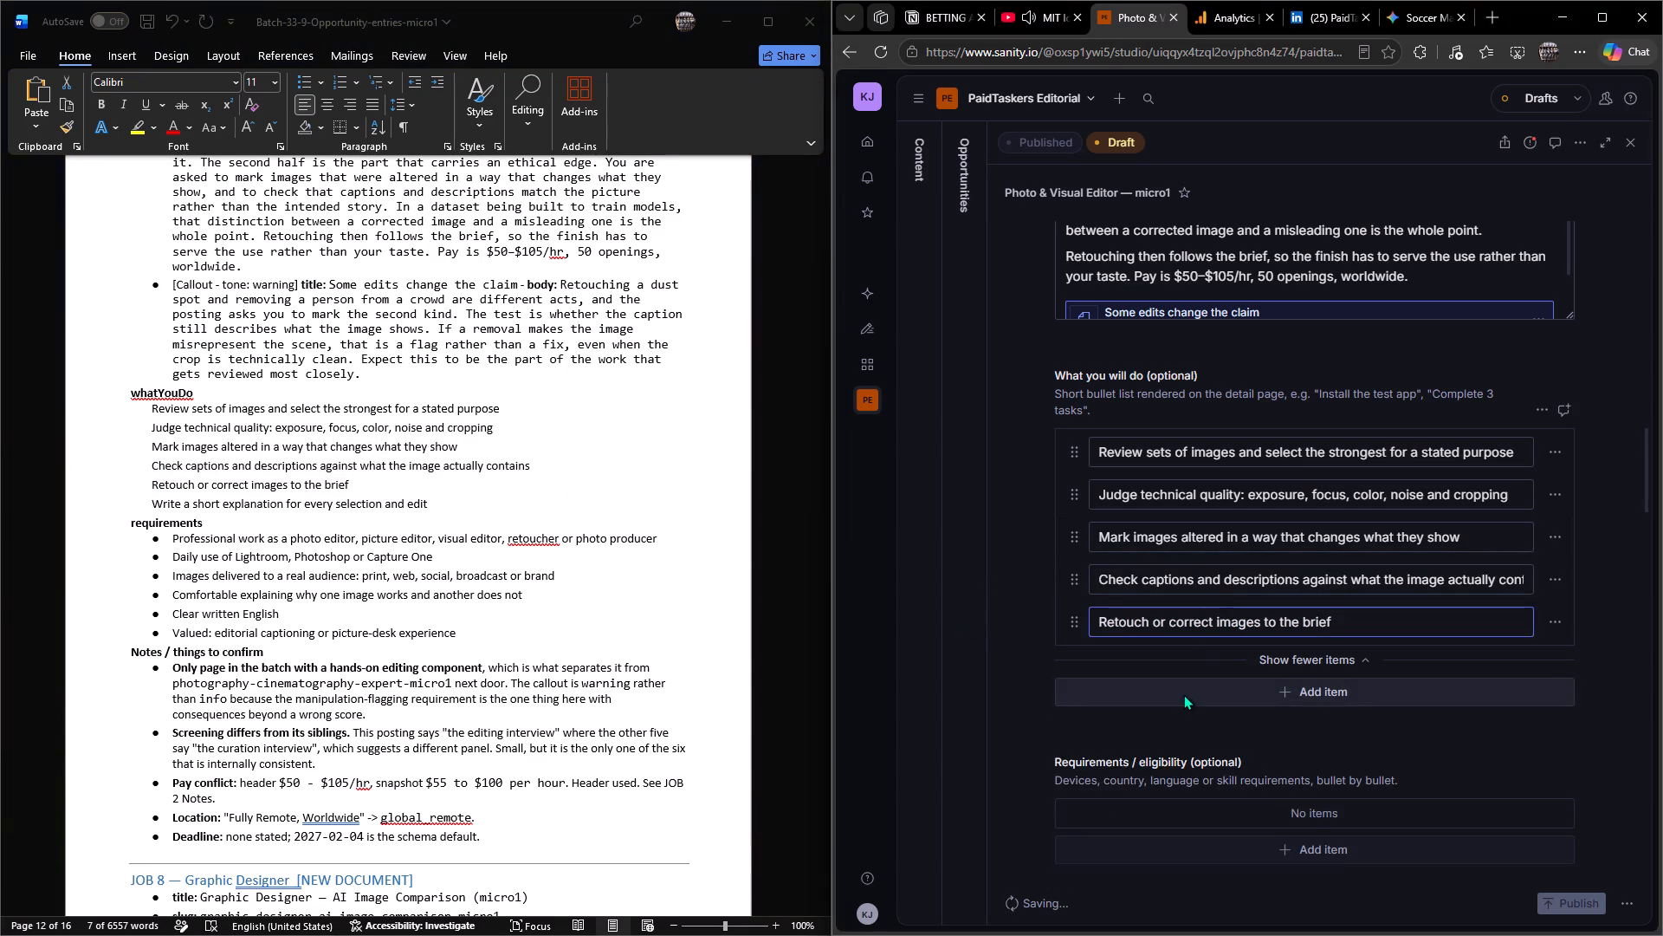
{"action": "left_click", "coordinate": [554, 582]}
{"action": "left_click_drag", "start_coordinate": [439, 498], "coordinate": [118, 501]}
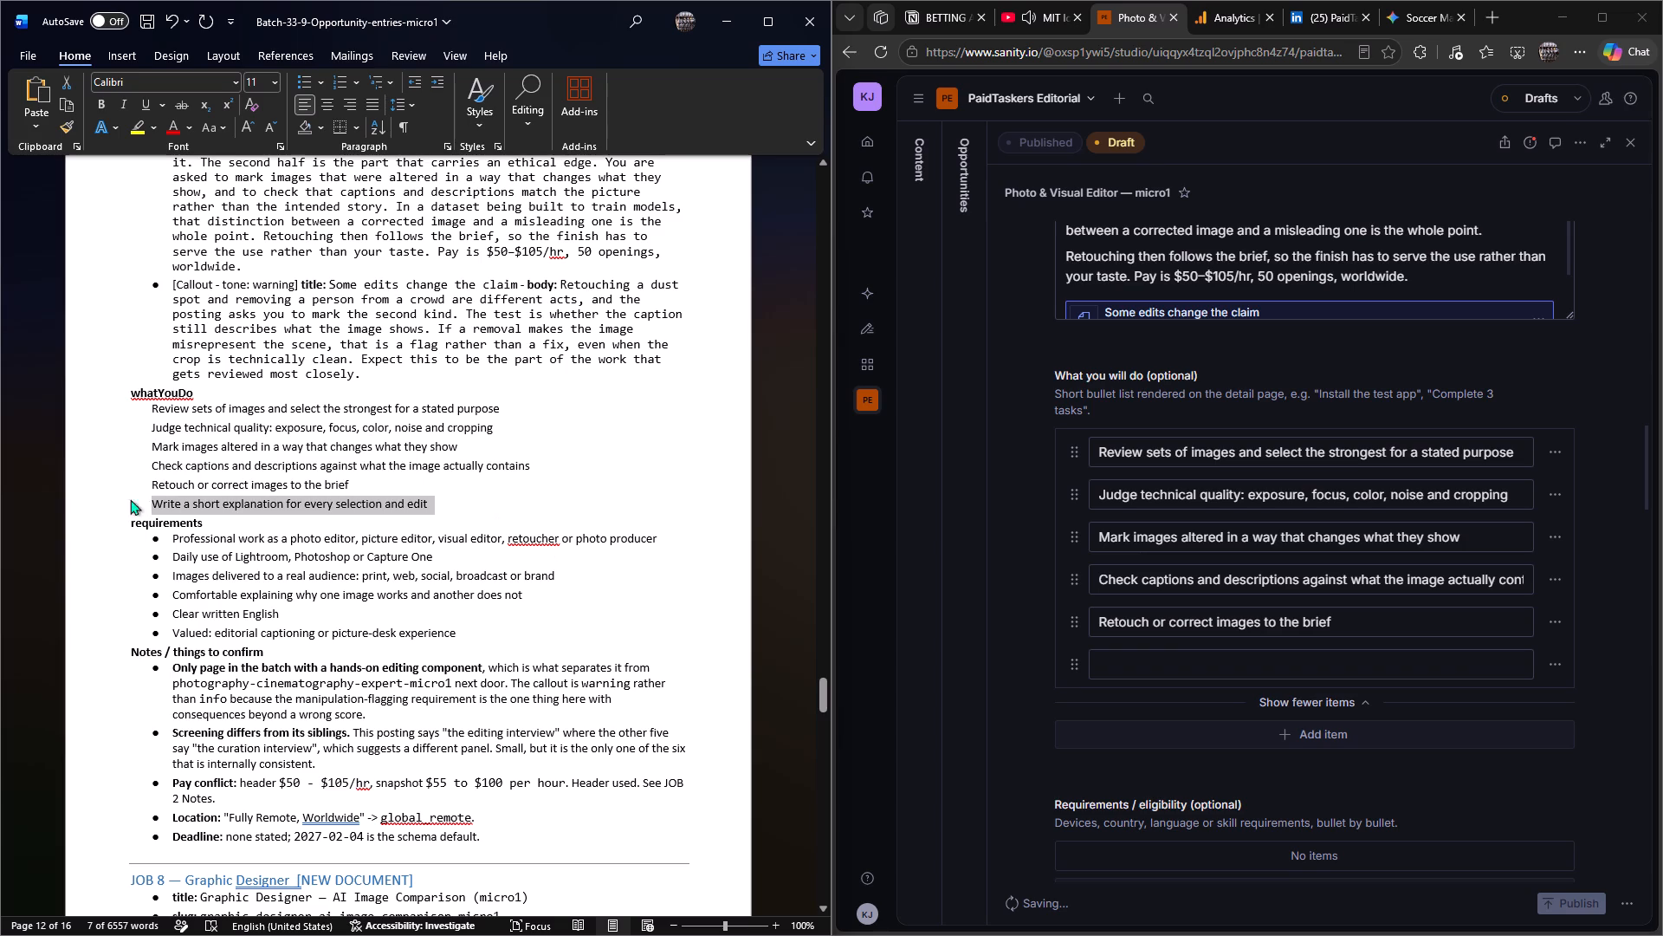
{"action": "key", "text": "ctrl+c"}
{"action": "left_click", "coordinate": [1181, 659]}
{"action": "key", "text": "ctrl+v"}
Add a blank Requirements / eligibility item, and remove the bullet formatting from Job 7's six requirements lines in Word.
{"action": "scroll", "coordinate": [1181, 659], "scroll_direction": "down", "scroll_amount": 3}
{"action": "left_click", "coordinate": [1196, 644]}
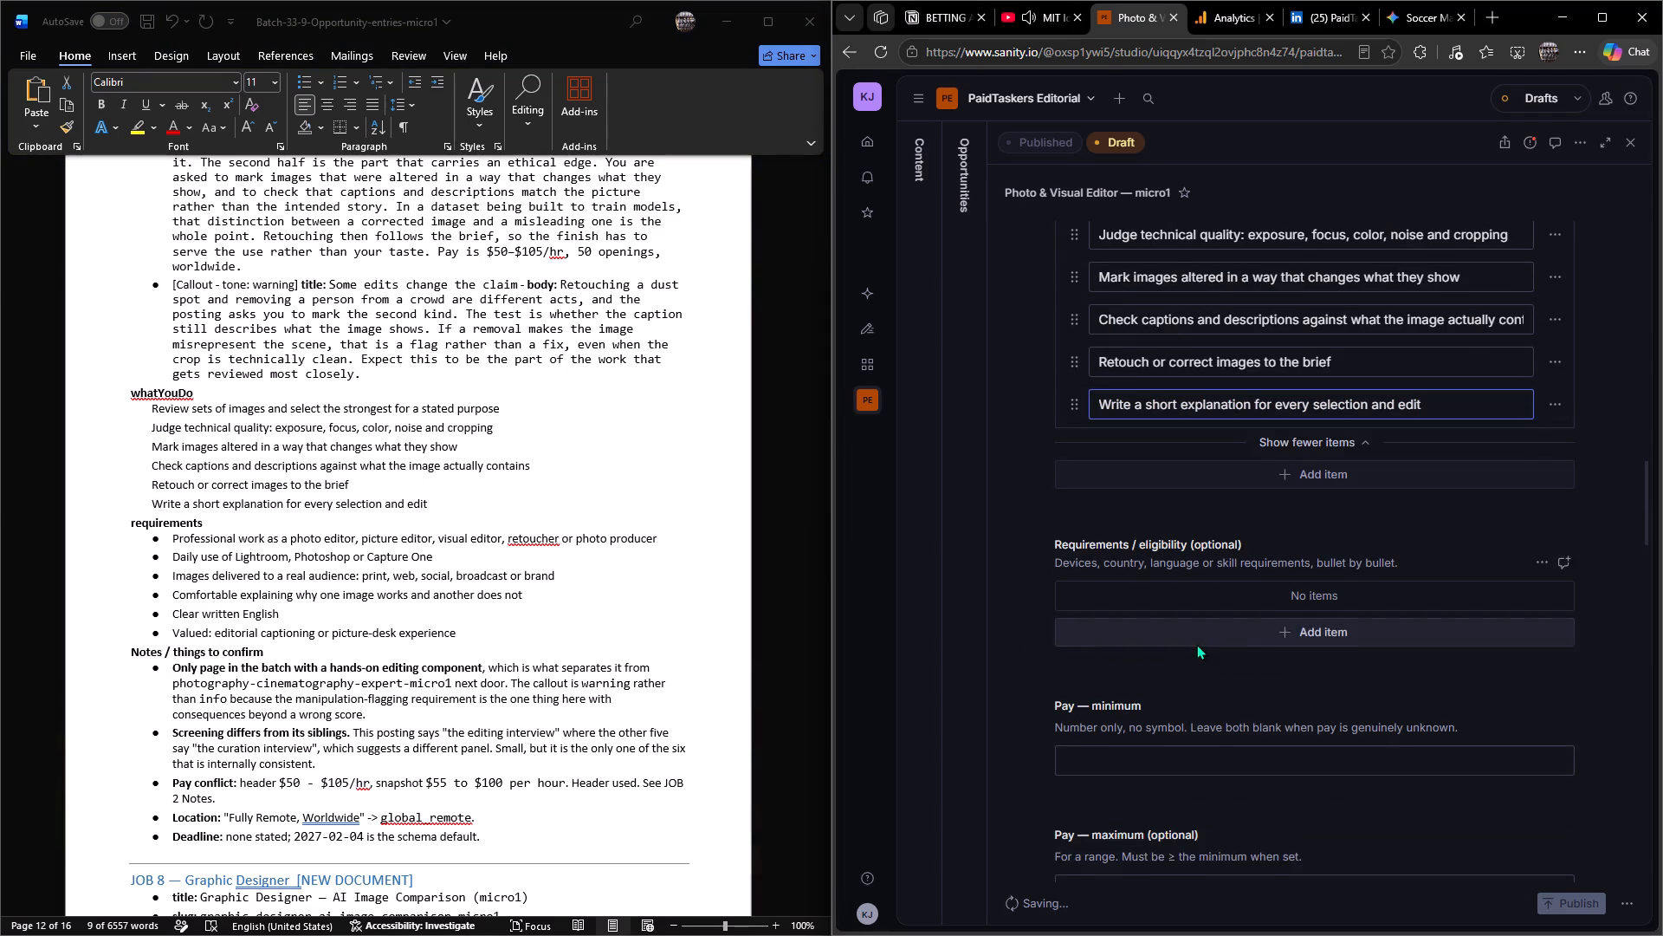
{"action": "left_click", "coordinate": [543, 600]}
{"action": "left_click", "coordinate": [489, 630]}
{"action": "left_click_drag", "start_coordinate": [514, 636], "coordinate": [165, 539]}
{"action": "left_click", "coordinate": [300, 83]}
{"action": "left_click", "coordinate": [423, 574]}
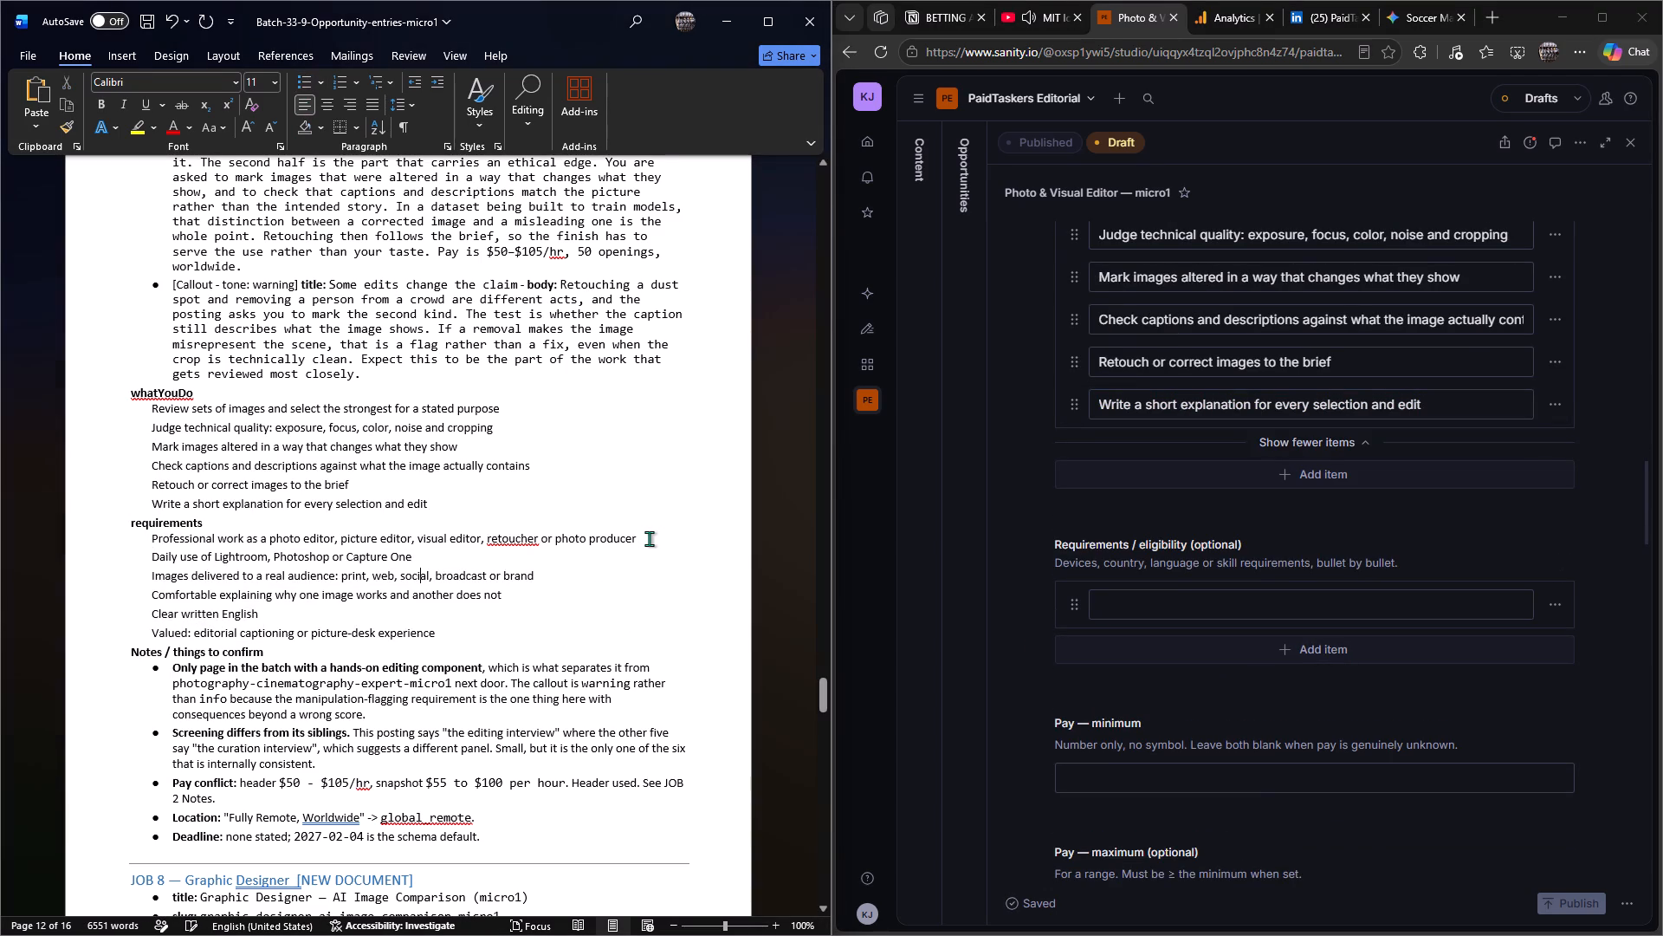
Fill Requirements with "Professional work as a photo editor, picture editor, visual editor, retoucher or photo producer" and "Daily use of Lightroom, Photoshop or Capture One".
{"action": "left_click_drag", "start_coordinate": [655, 538], "coordinate": [206, 538]}
{"action": "key", "text": "ctrl+c"}
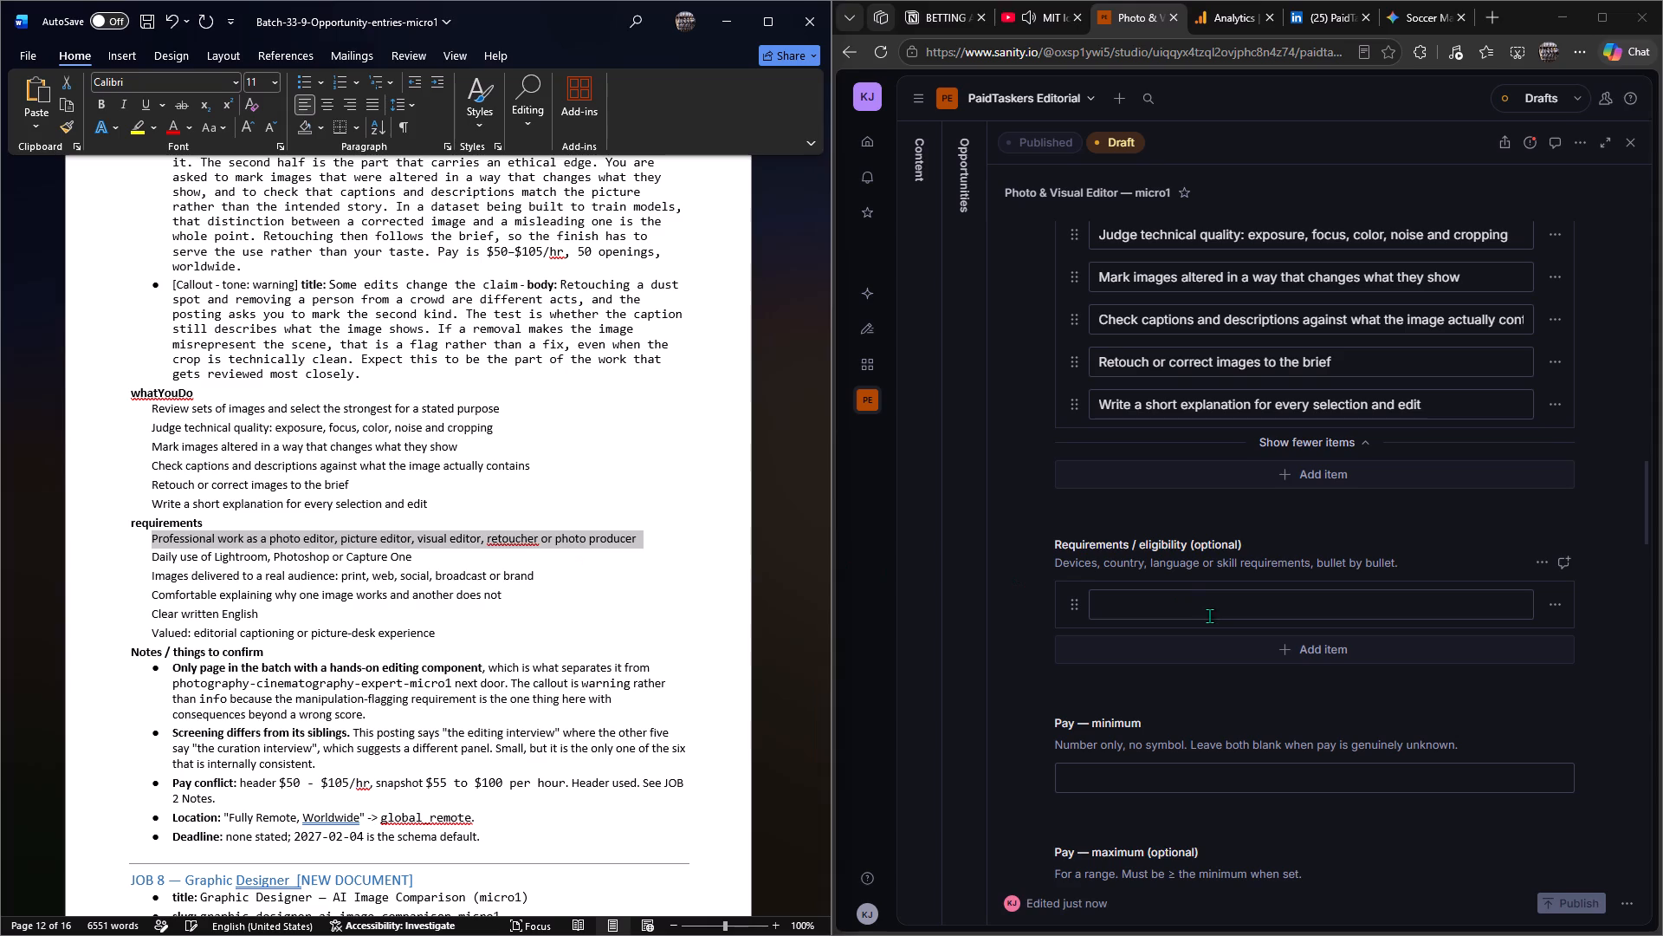
{"action": "left_click", "coordinate": [1209, 615]}
{"action": "key", "text": "ctrl+v"}
{"action": "left_click", "coordinate": [1194, 656]}
{"action": "left_click", "coordinate": [519, 487]}
{"action": "left_click_drag", "start_coordinate": [442, 558], "coordinate": [319, 558]}
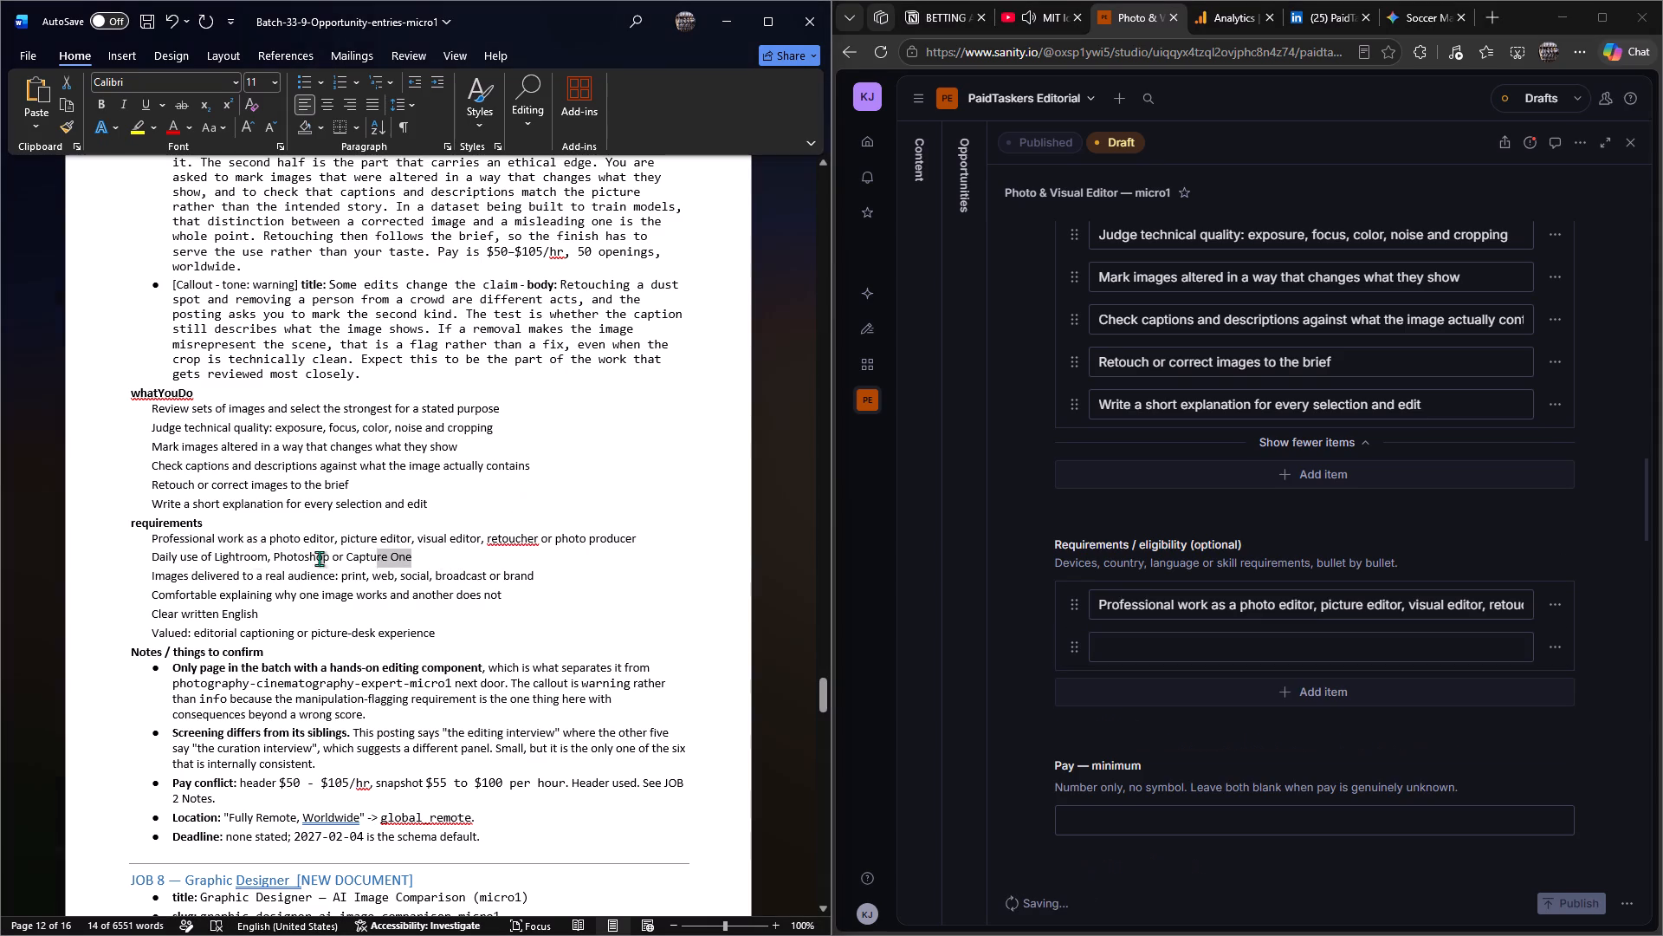
{"action": "left_click_drag", "start_coordinate": [319, 558], "coordinate": [163, 560]}
{"action": "key", "text": "ctrl+c"}
{"action": "left_click", "coordinate": [1234, 655]}
{"action": "key", "text": "ctrl+v"}
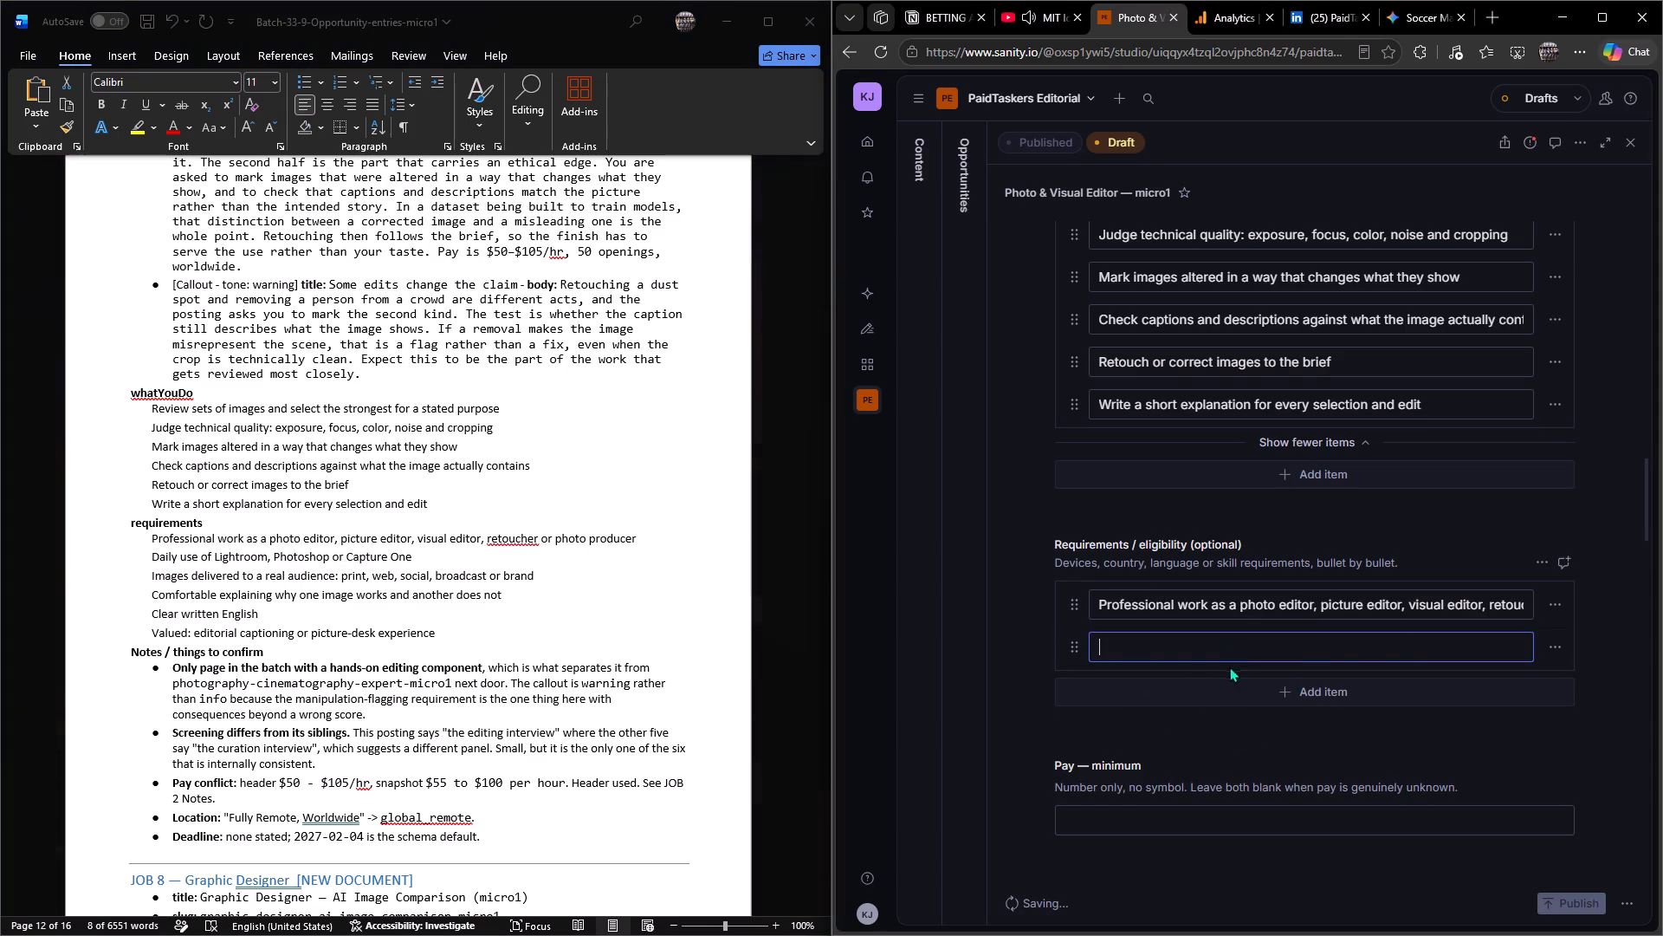
Add requirements "Images delivered to a real audience: print, web, social, broadcast or brand" and "Comfortable explaining why one image works and another does not".
{"action": "left_click", "coordinate": [1207, 701]}
{"action": "left_click", "coordinate": [508, 601]}
{"action": "left_click_drag", "start_coordinate": [579, 577], "coordinate": [172, 577]}
{"action": "key", "text": "ctrl+c"}
{"action": "left_click", "coordinate": [1125, 675]}
{"action": "key", "text": "ctrl+v"}
{"action": "left_click", "coordinate": [1138, 725]}
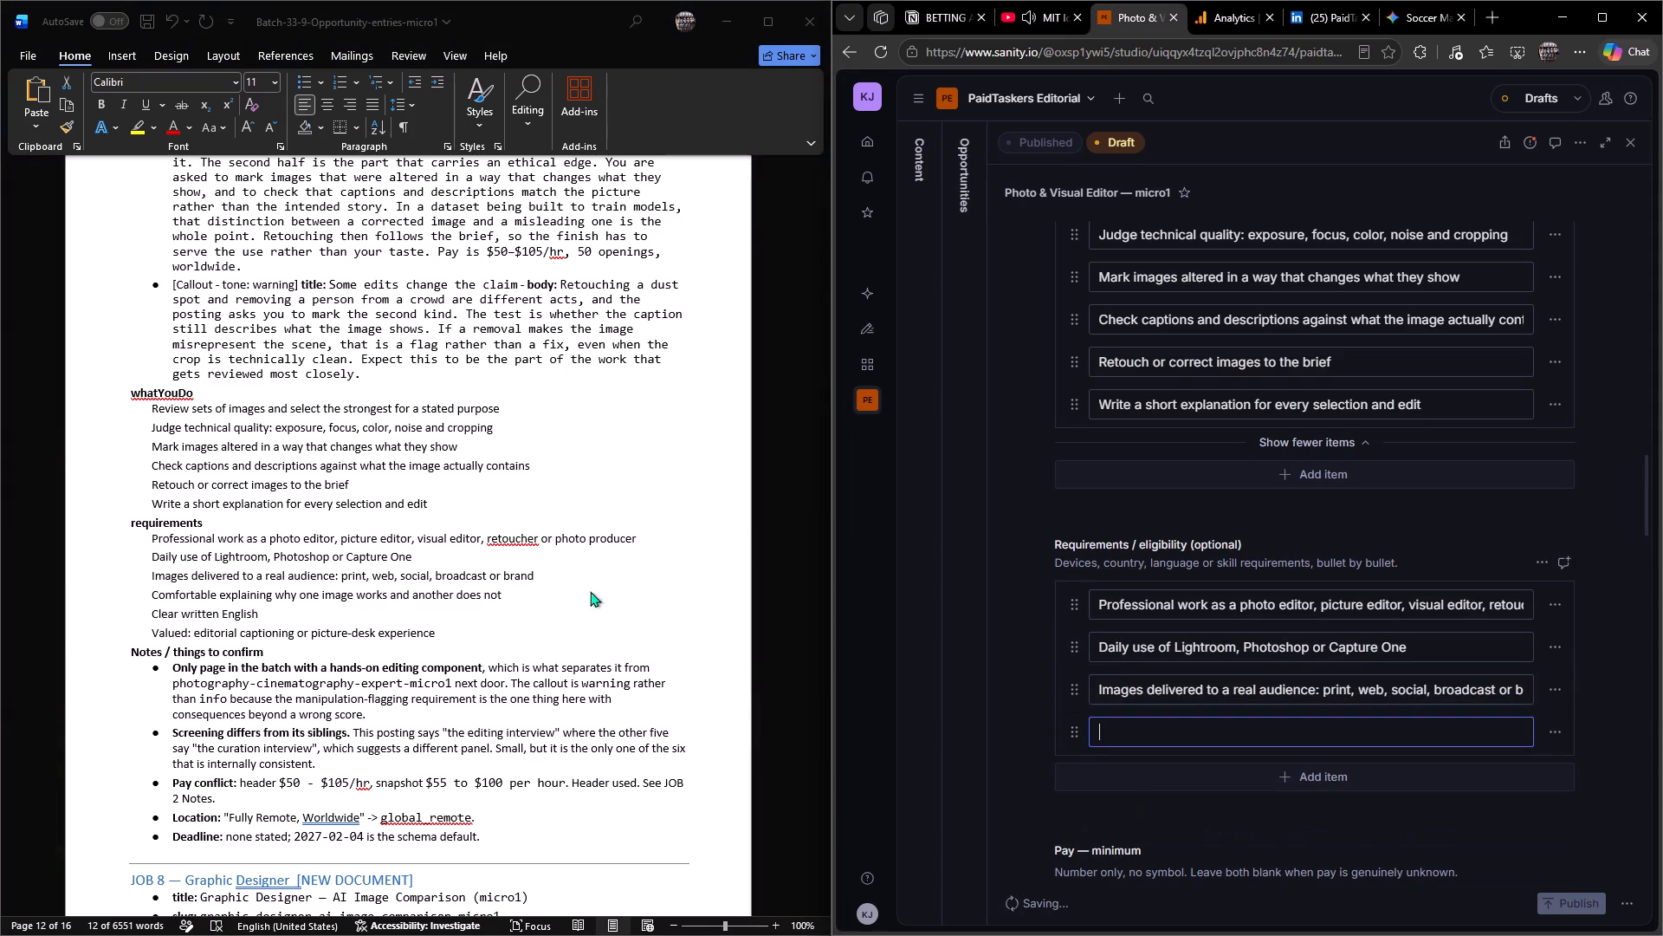
{"action": "left_click", "coordinate": [501, 556]}
{"action": "left_click_drag", "start_coordinate": [533, 597], "coordinate": [175, 601]}
{"action": "key", "text": "ctrl+c"}
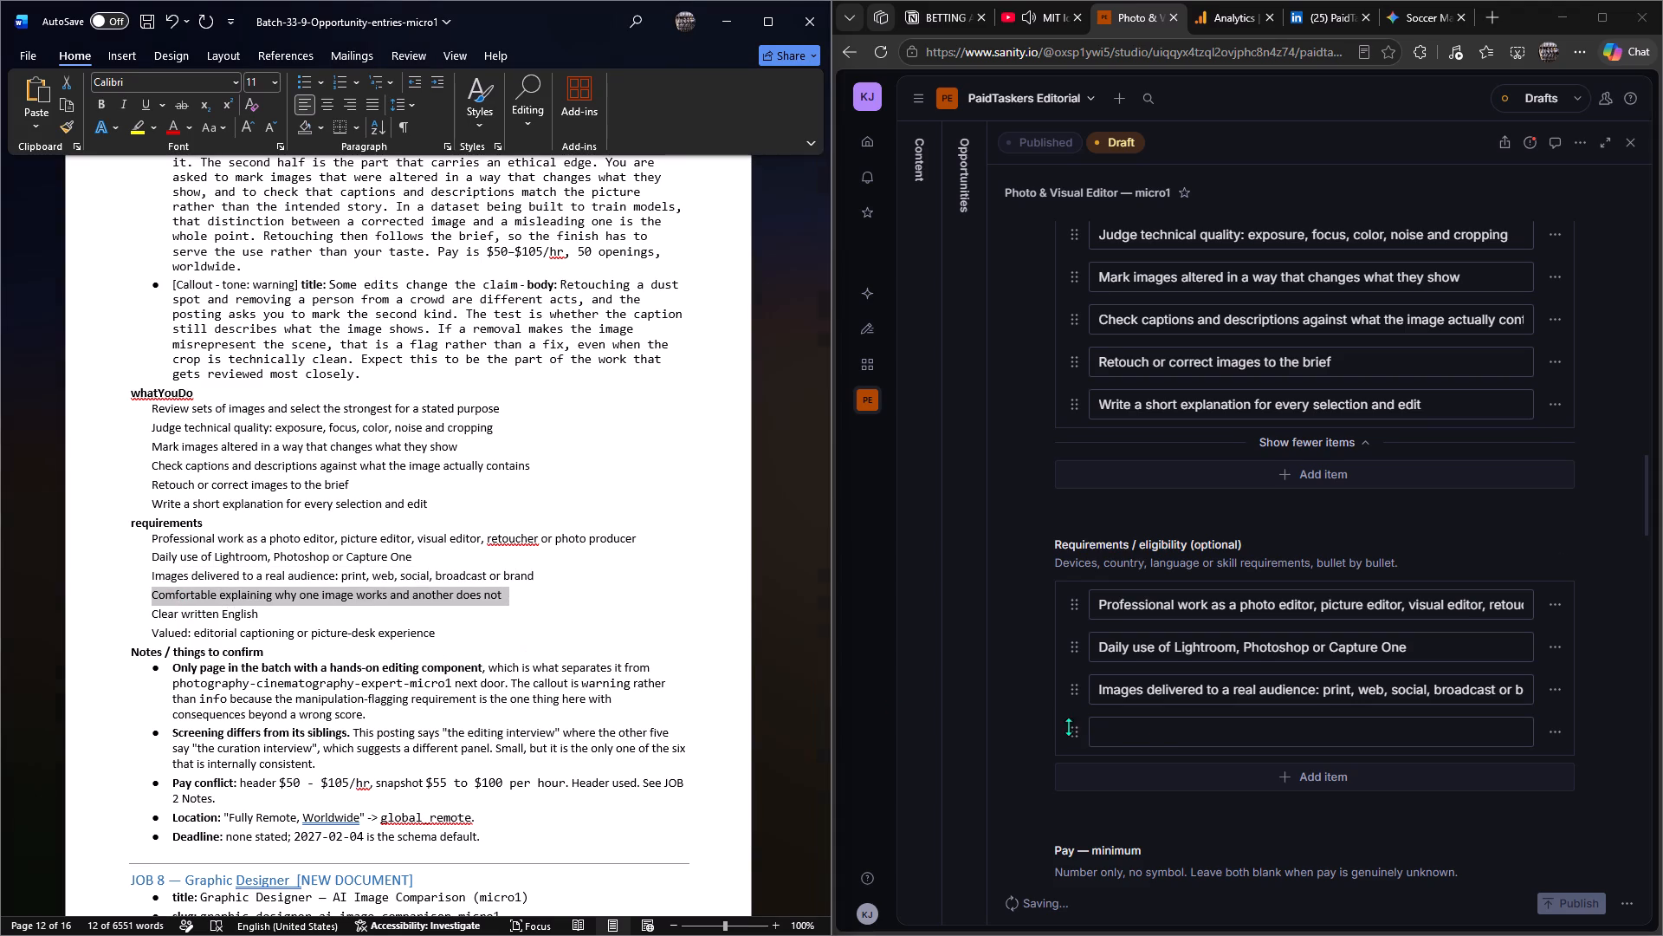
{"action": "left_click", "coordinate": [1180, 738]}
{"action": "key", "text": "ctrl+v"}
Add "Clear written English" from the Word document as the fifth item in Requirements / eligibility.
{"action": "left_click", "coordinate": [1038, 696]}
{"action": "scroll", "coordinate": [1038, 695], "scroll_direction": "down", "scroll_amount": 3}
{"action": "left_click", "coordinate": [1172, 501]}
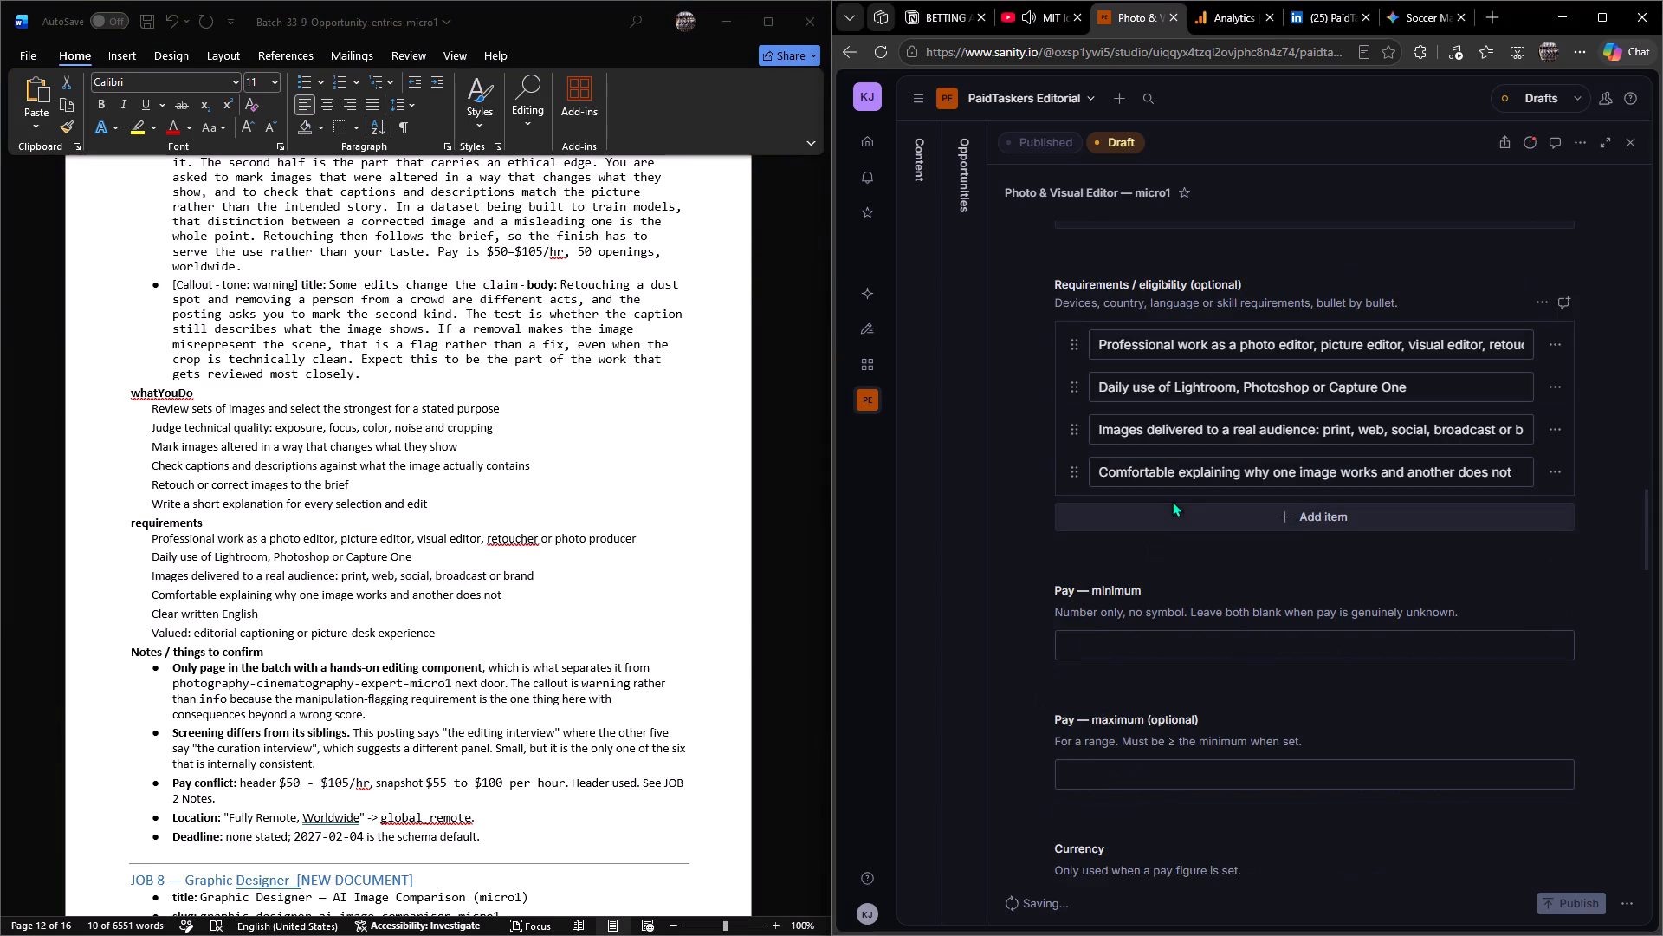
{"action": "left_click", "coordinate": [1172, 519]}
{"action": "left_click", "coordinate": [517, 568]}
{"action": "left_click", "coordinate": [443, 614]}
{"action": "left_click_drag", "start_coordinate": [383, 610], "coordinate": [152, 610]}
{"action": "key", "text": "ctrl+c"}
{"action": "left_click", "coordinate": [1237, 519]}
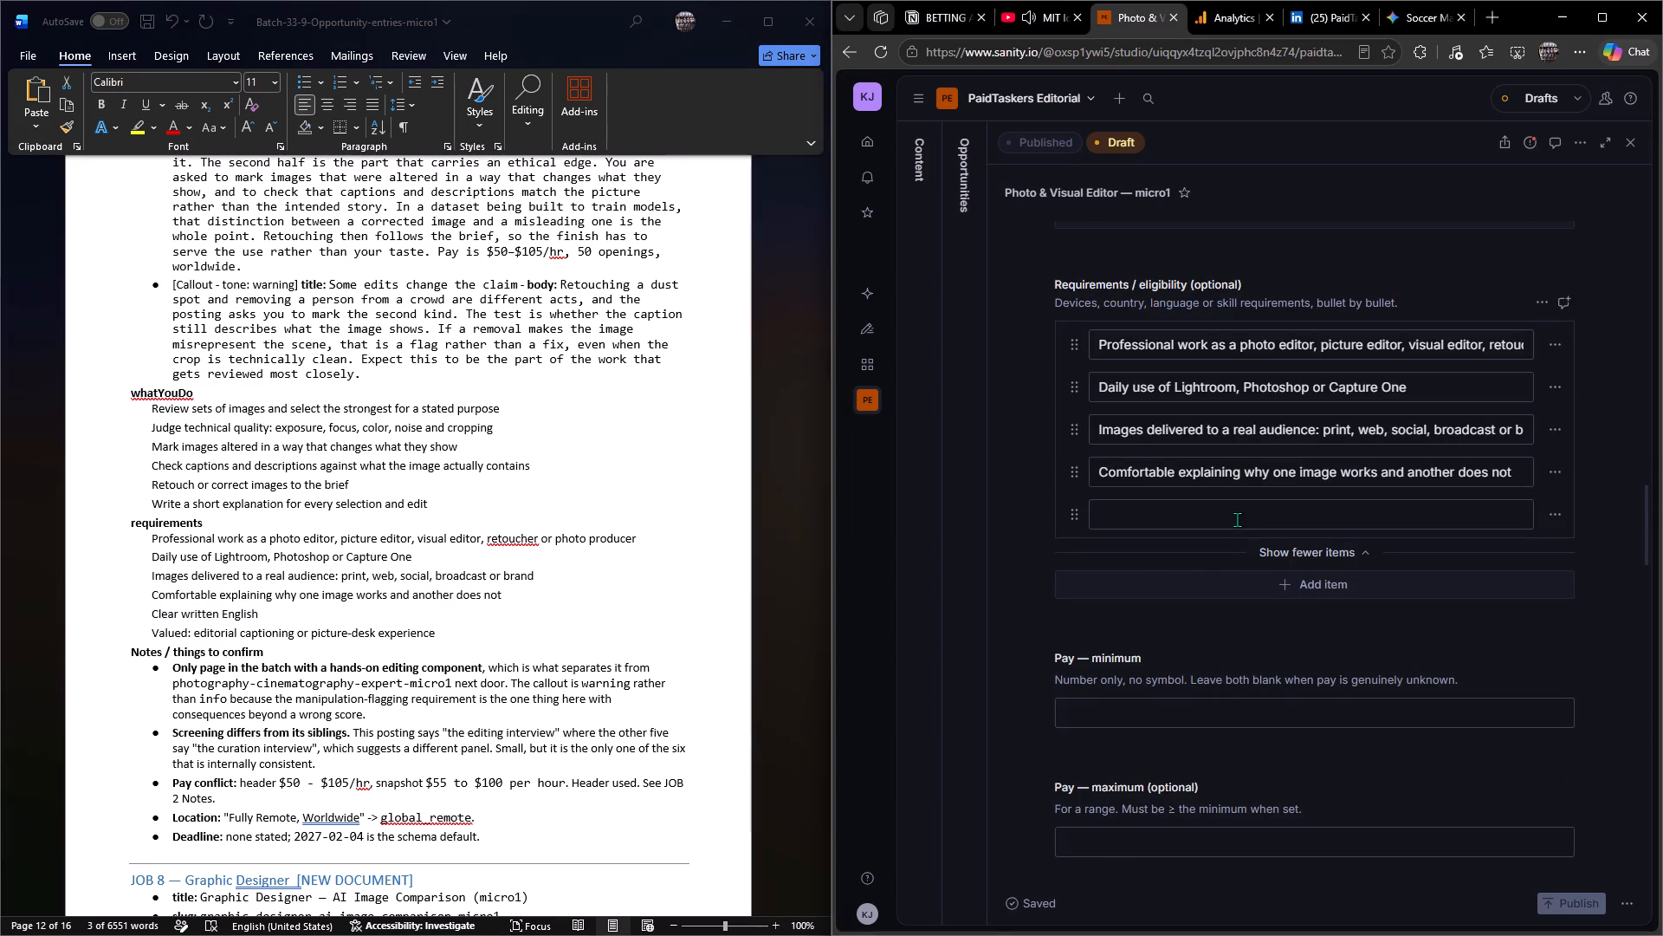
{"action": "key", "text": "ctrl+v"}
Add "Valued: editorial captioning or picture-desk experience" from Word as the sixth item in Requirements / eligibility.
{"action": "left_click", "coordinate": [1208, 585]}
{"action": "left_click", "coordinate": [657, 593]}
{"action": "left_click", "coordinate": [491, 630]}
{"action": "left_click_drag", "start_coordinate": [497, 634], "coordinate": [229, 637]}
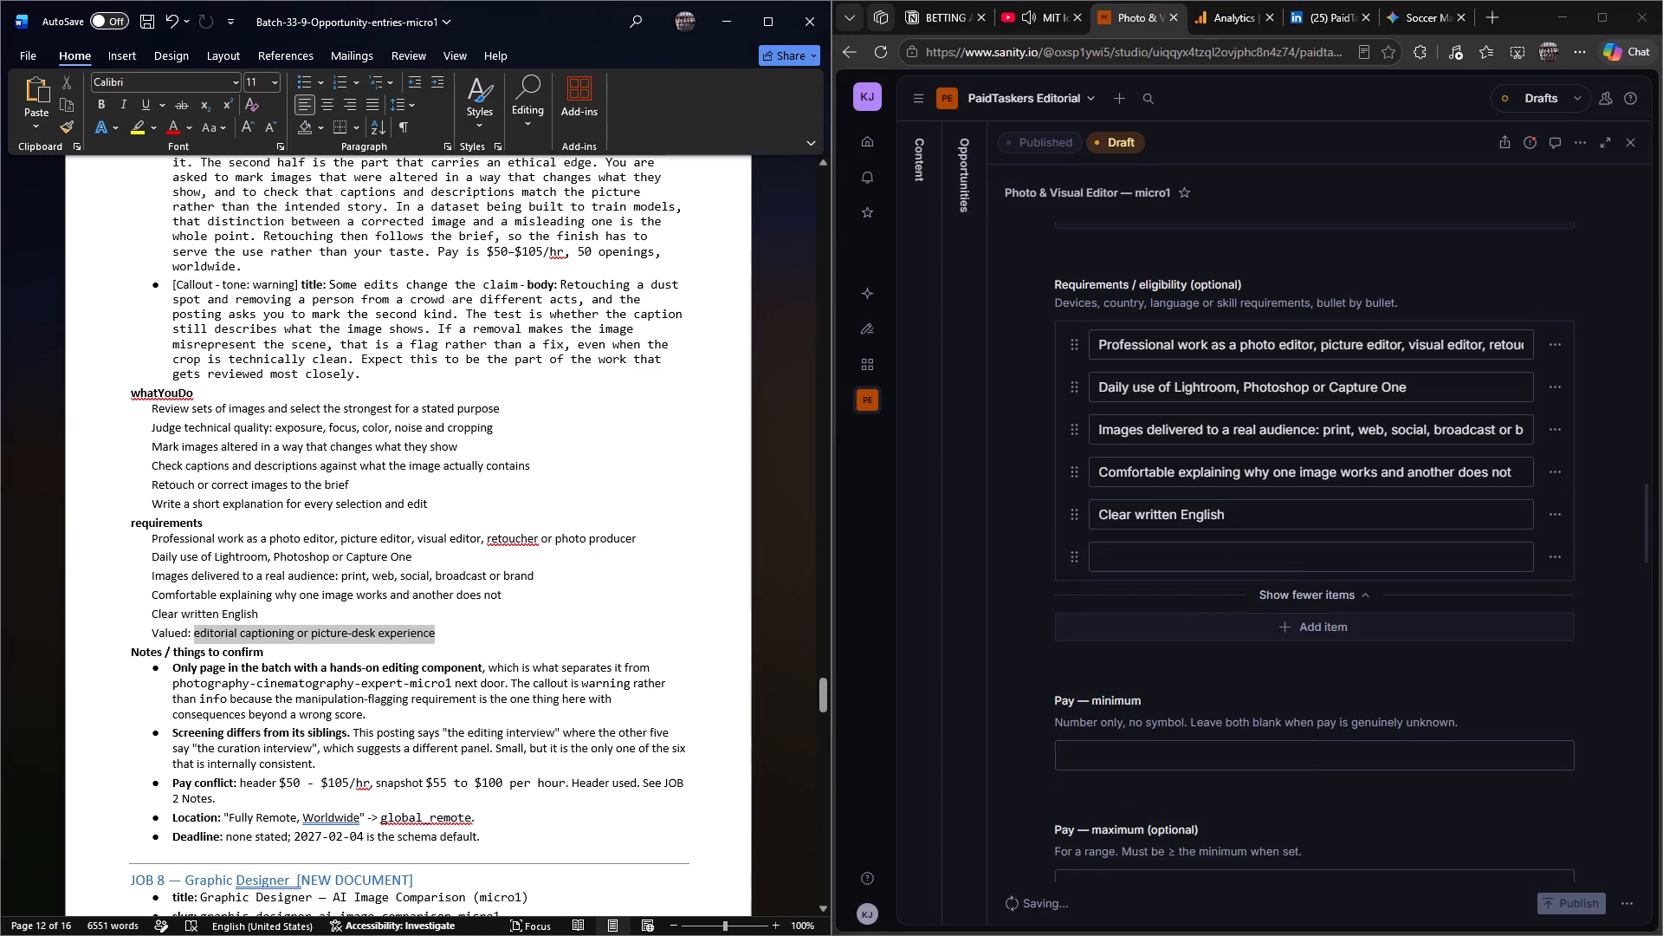
{"action": "left_click_drag", "start_coordinate": [229, 637], "coordinate": [164, 638]}
{"action": "key", "text": "ctrl+c"}
{"action": "left_click", "coordinate": [1252, 553]}
{"action": "key", "text": "ctrl+v"}
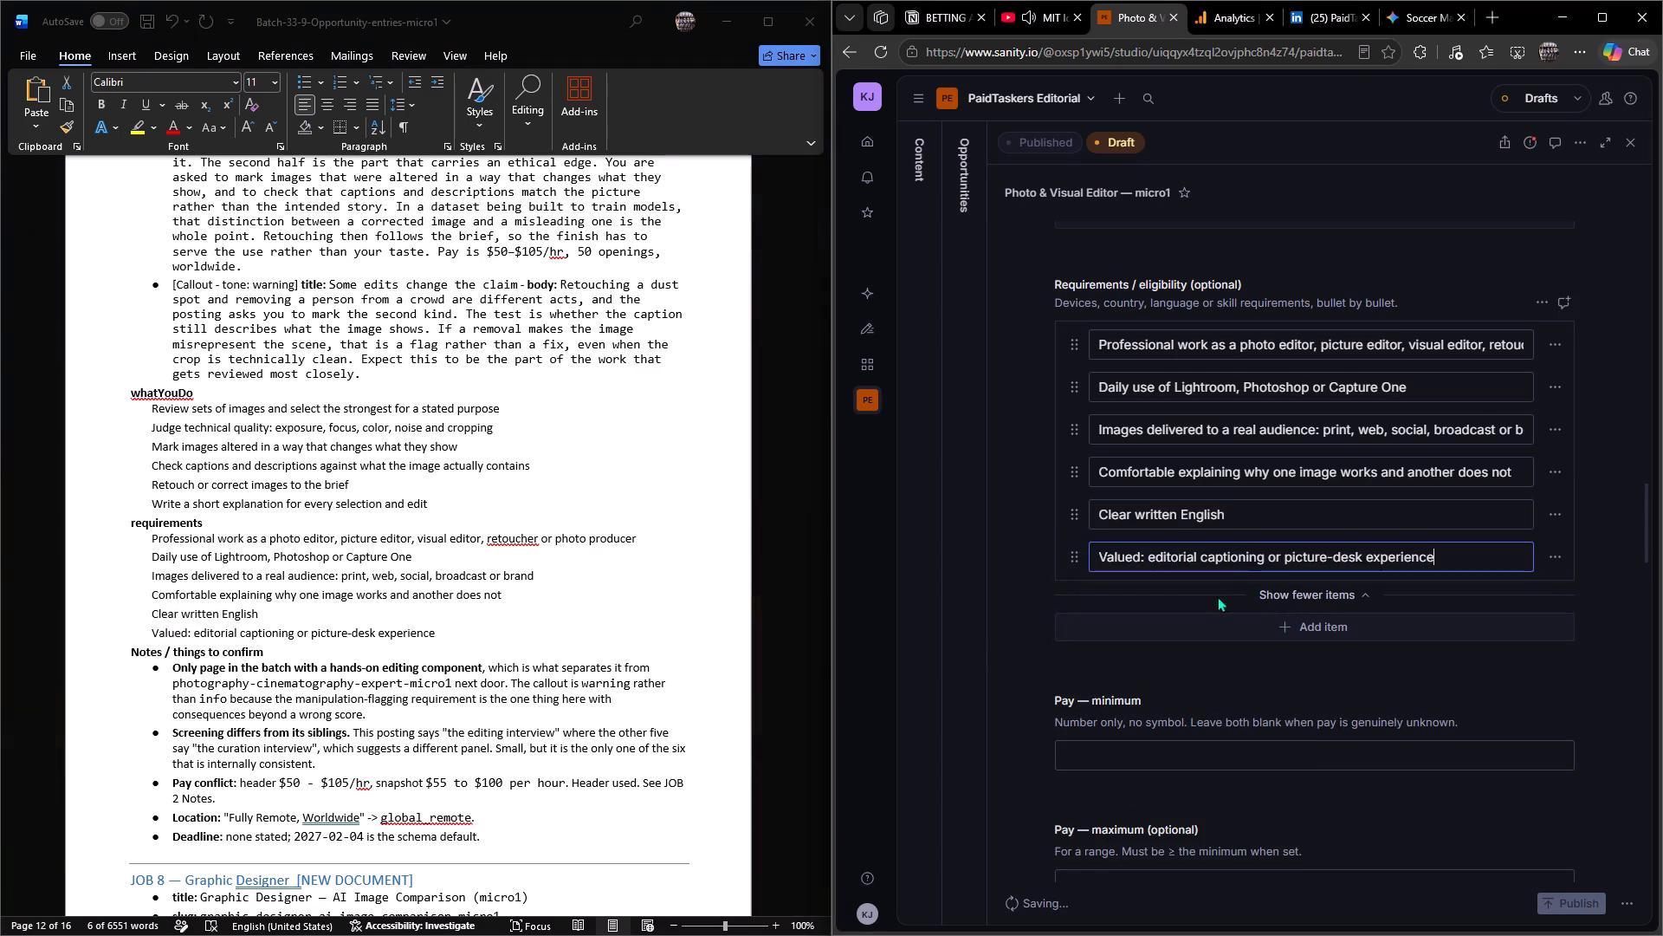
Set the minimum pay to 50 and the maximum pay to 105, following Job 7's entry in Word.
{"action": "scroll", "coordinate": [1168, 681], "scroll_direction": "down", "scroll_amount": 3}
{"action": "left_click", "coordinate": [1219, 491]}
{"action": "scroll", "coordinate": [372, 626], "scroll_direction": "up", "scroll_amount": 8}
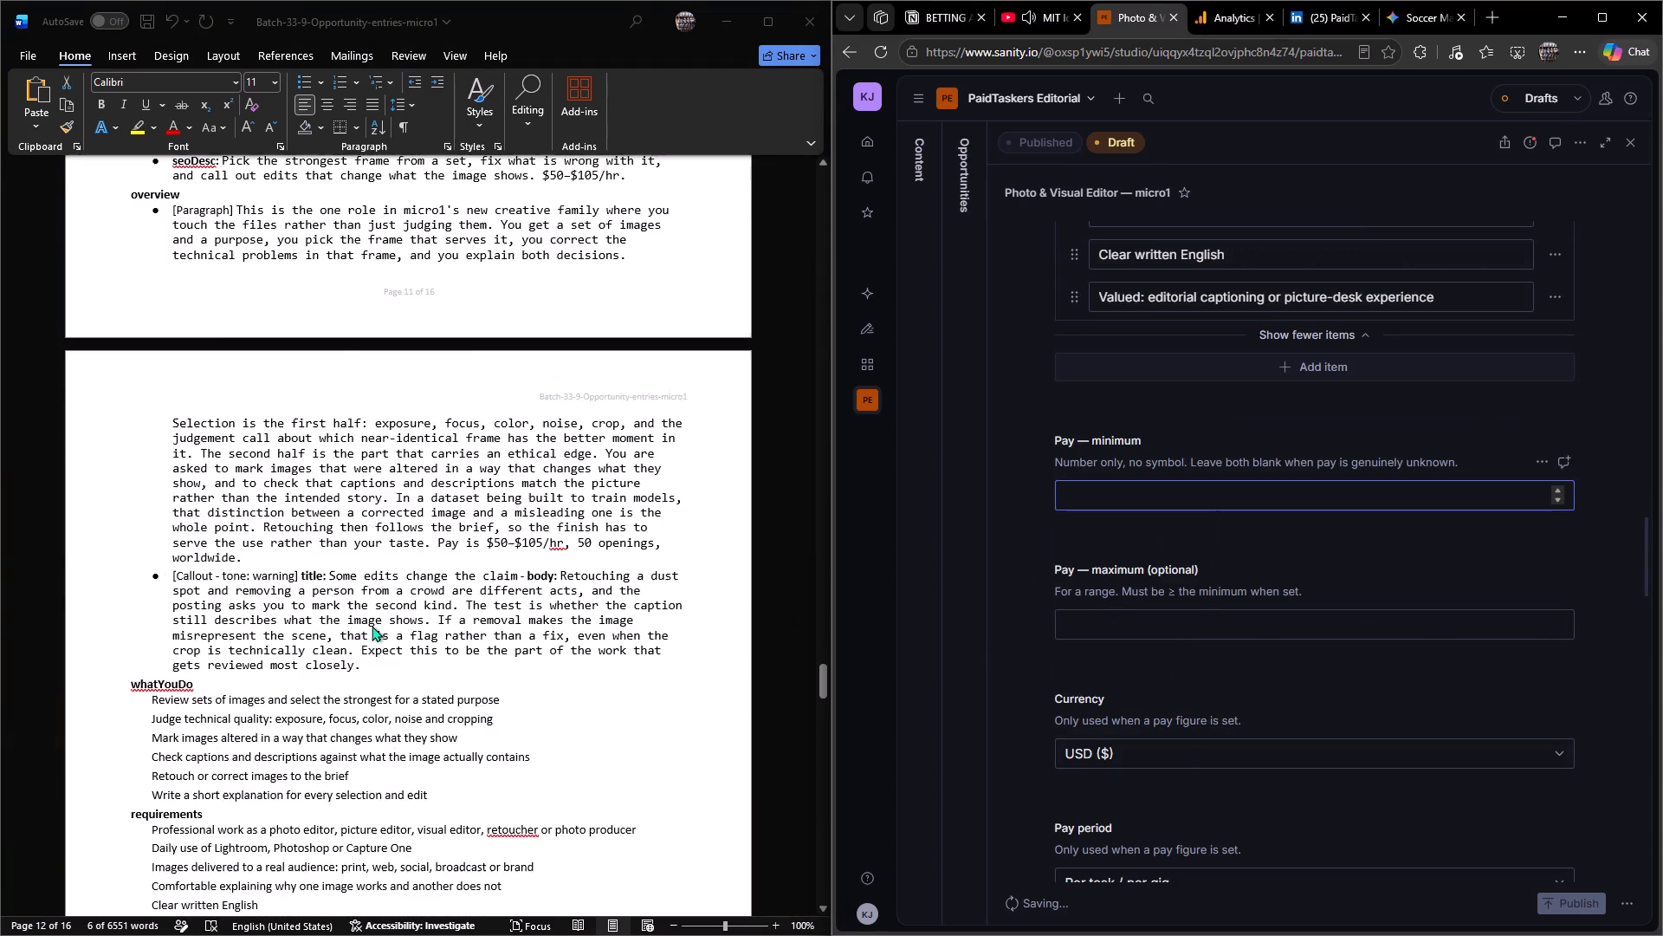
{"action": "scroll", "coordinate": [372, 626], "scroll_direction": "up", "scroll_amount": 15}
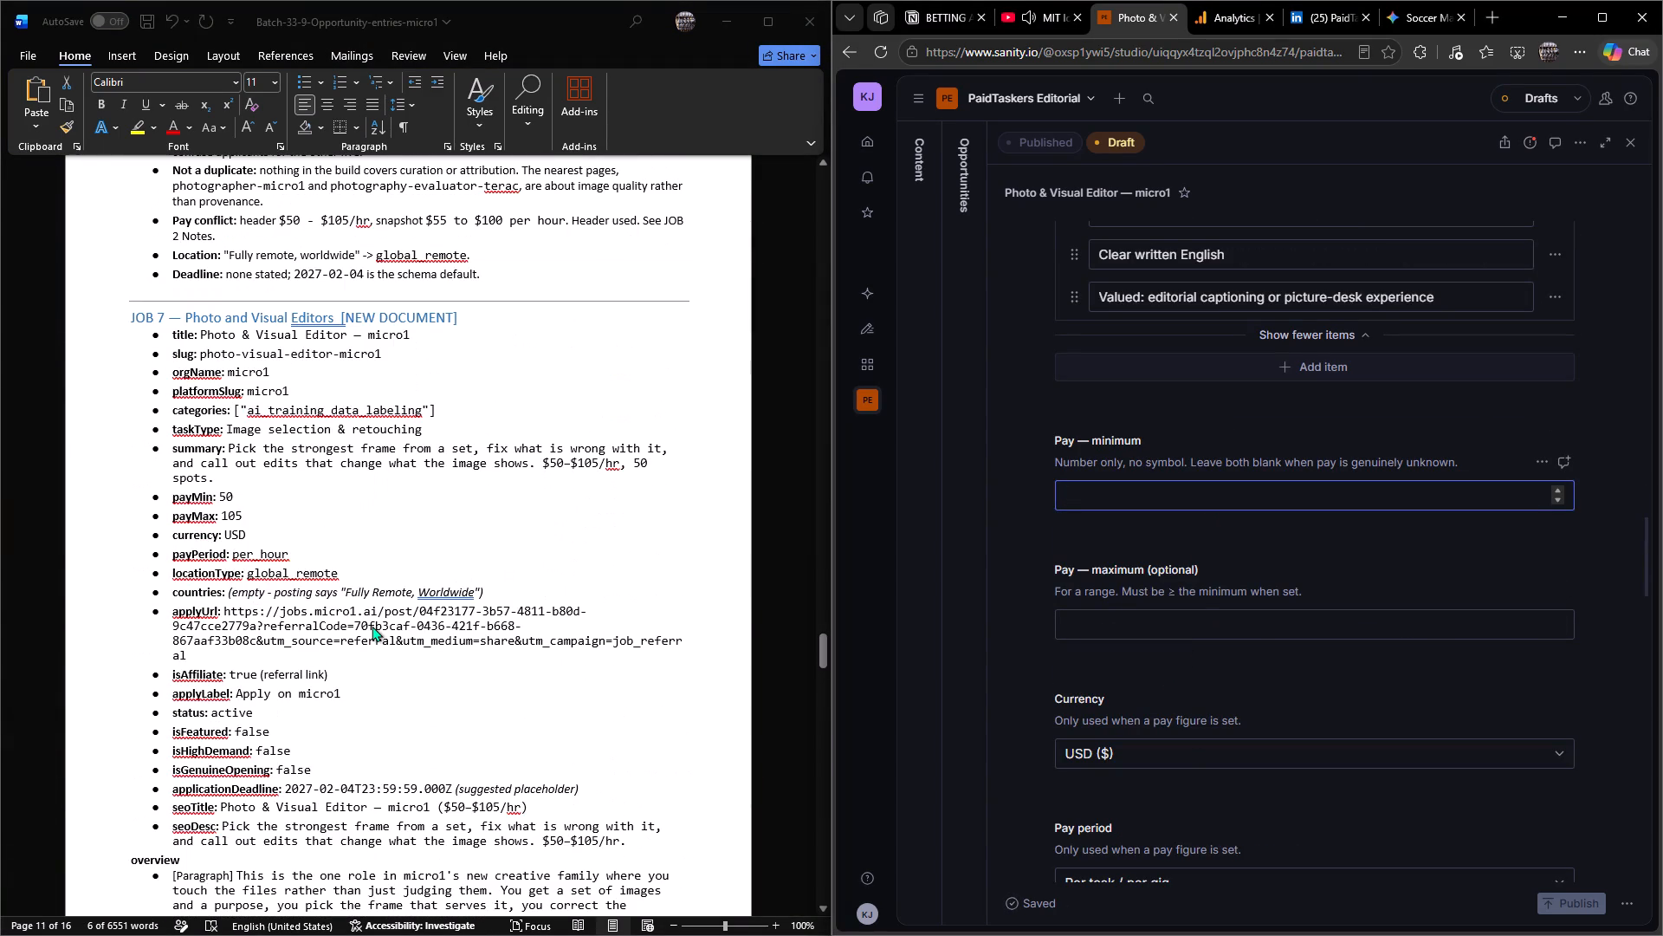
{"action": "type", "text": "50"}
{"action": "left_click", "coordinate": [1138, 619]}
{"action": "type", "text": "105"}
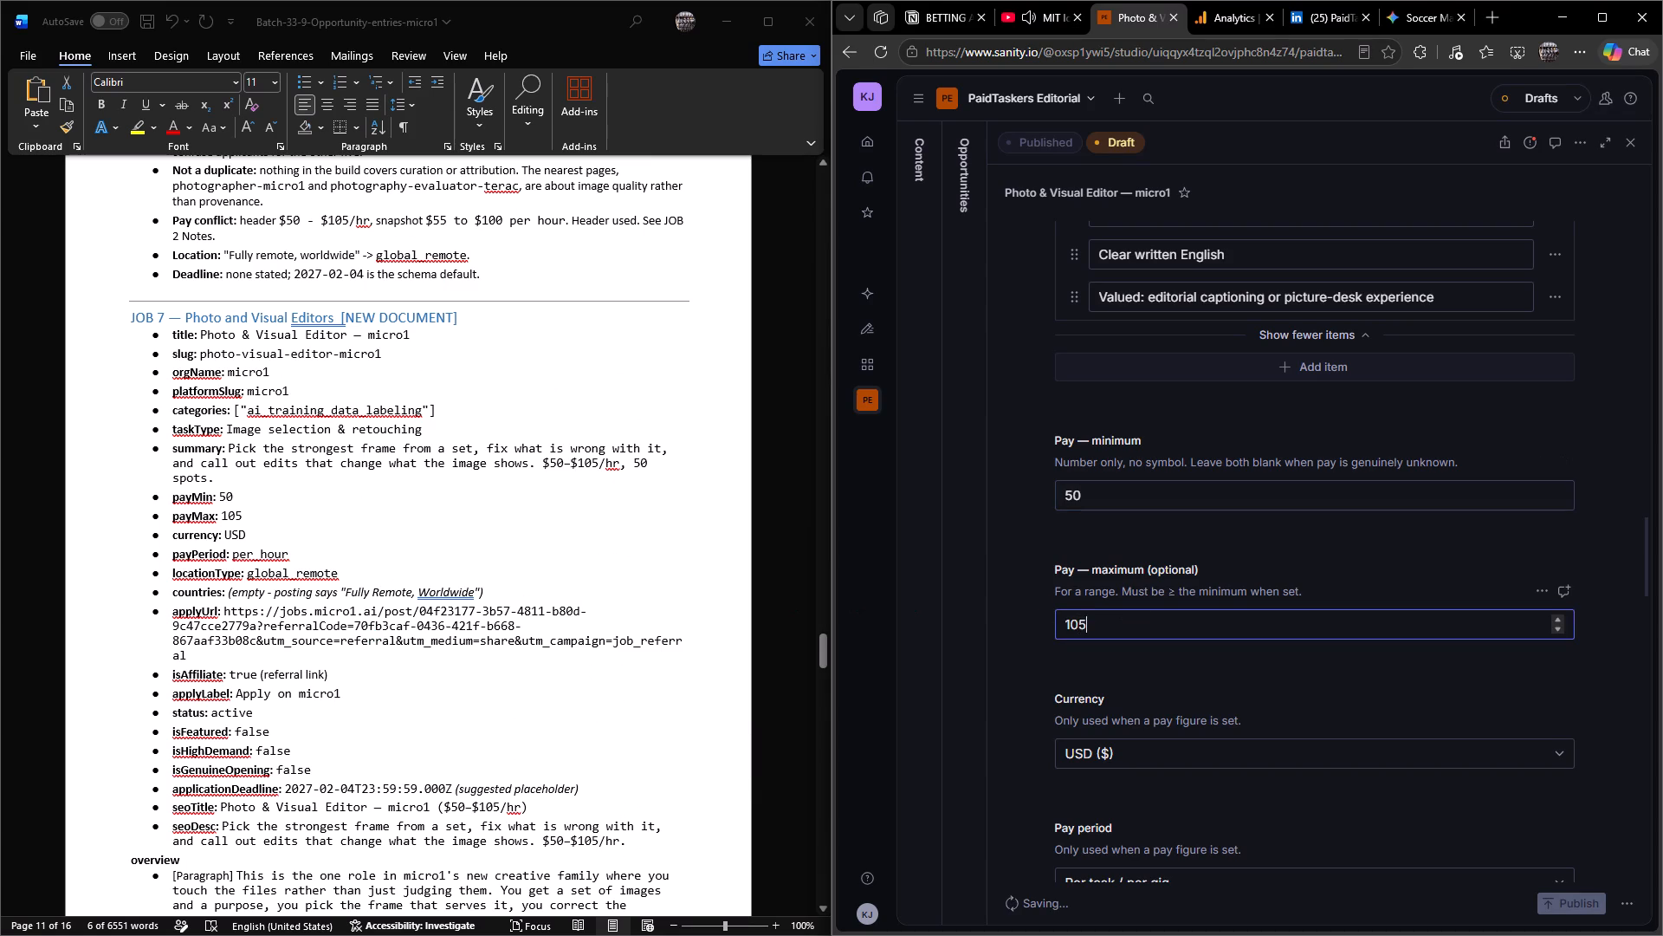
Set the pay period of the Photo & Visual Editor listing to Per hour.
{"action": "scroll", "coordinate": [1138, 619], "scroll_direction": "down", "scroll_amount": 3}
{"action": "left_click", "coordinate": [1154, 621]}
{"action": "left_click", "coordinate": [1162, 694]}
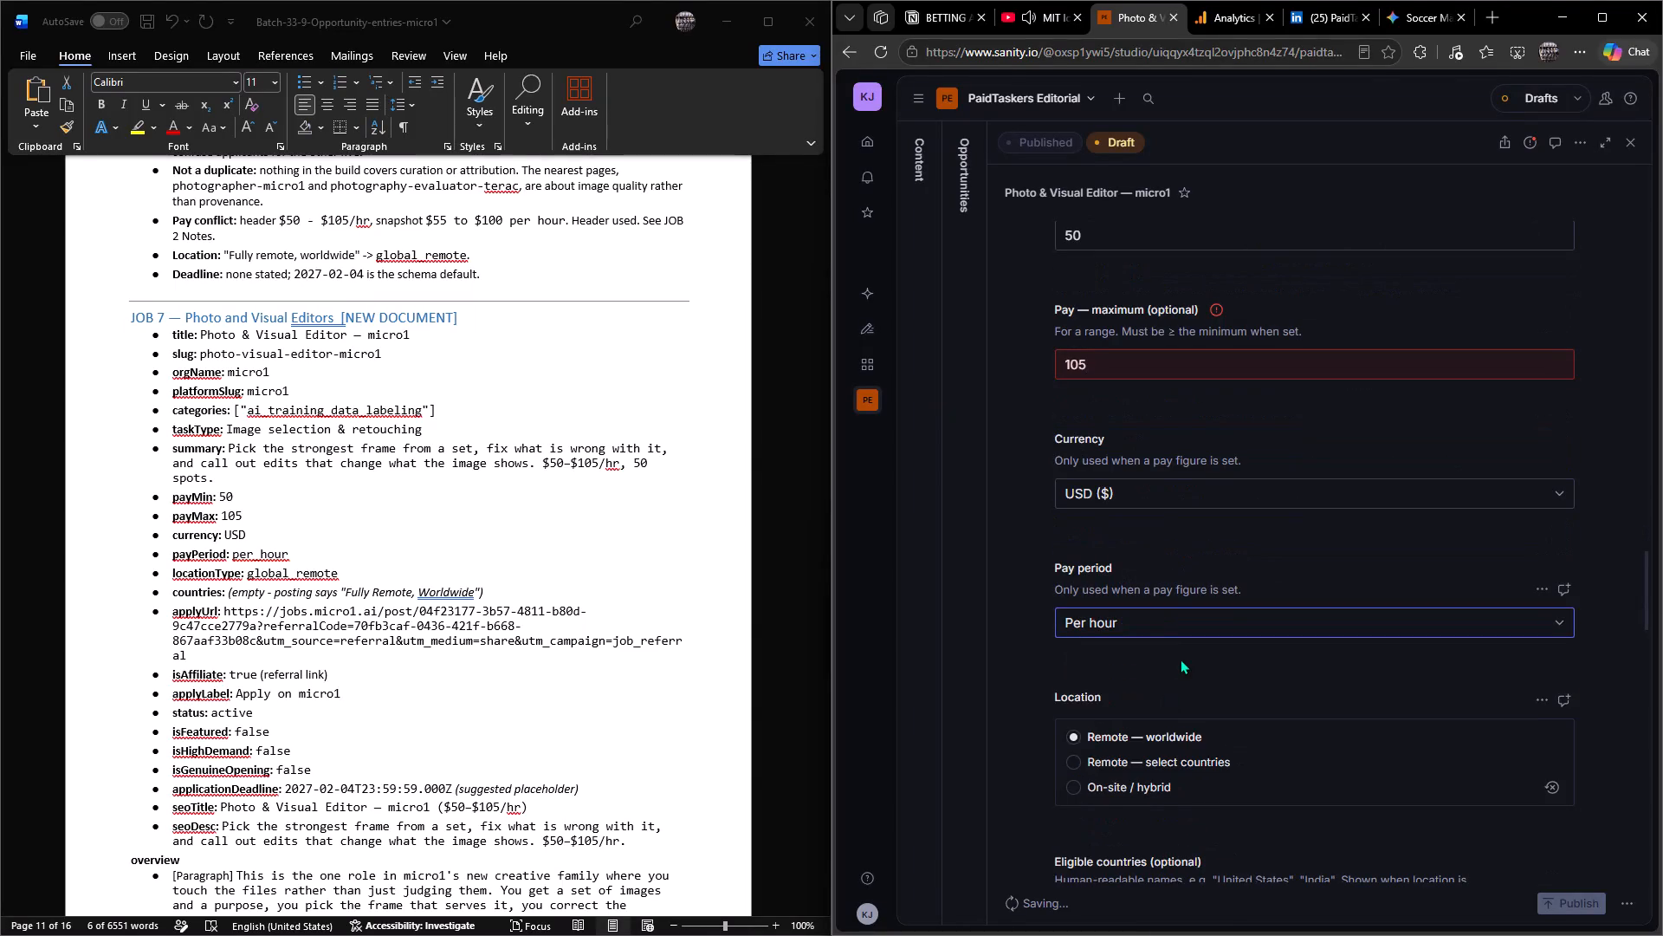
Copy Job 7's applyUrl from Word into the Apply URL field and turn on the Affiliate link option.
{"action": "scroll", "coordinate": [1180, 656], "scroll_direction": "down", "scroll_amount": 5}
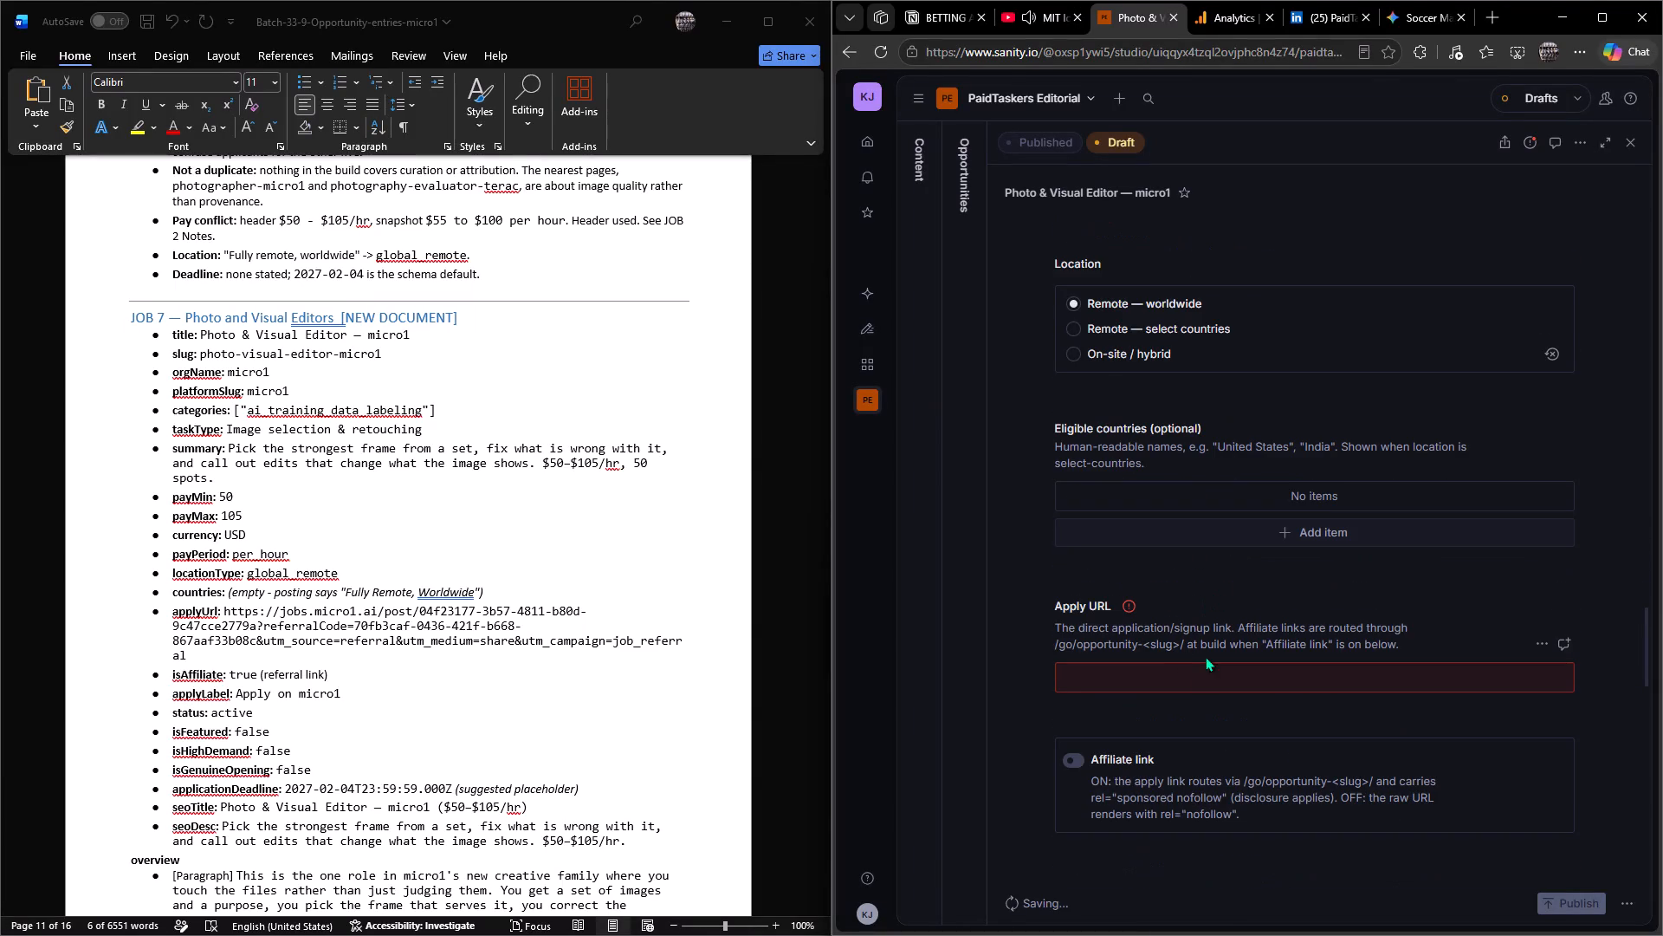
{"action": "left_click", "coordinate": [1204, 679]}
{"action": "left_click", "coordinate": [324, 609]}
{"action": "left_click", "coordinate": [363, 635]}
{"action": "left_click_drag", "start_coordinate": [246, 660], "coordinate": [227, 616]}
{"action": "key", "text": "ctrl+c"}
{"action": "left_click", "coordinate": [1194, 677]}
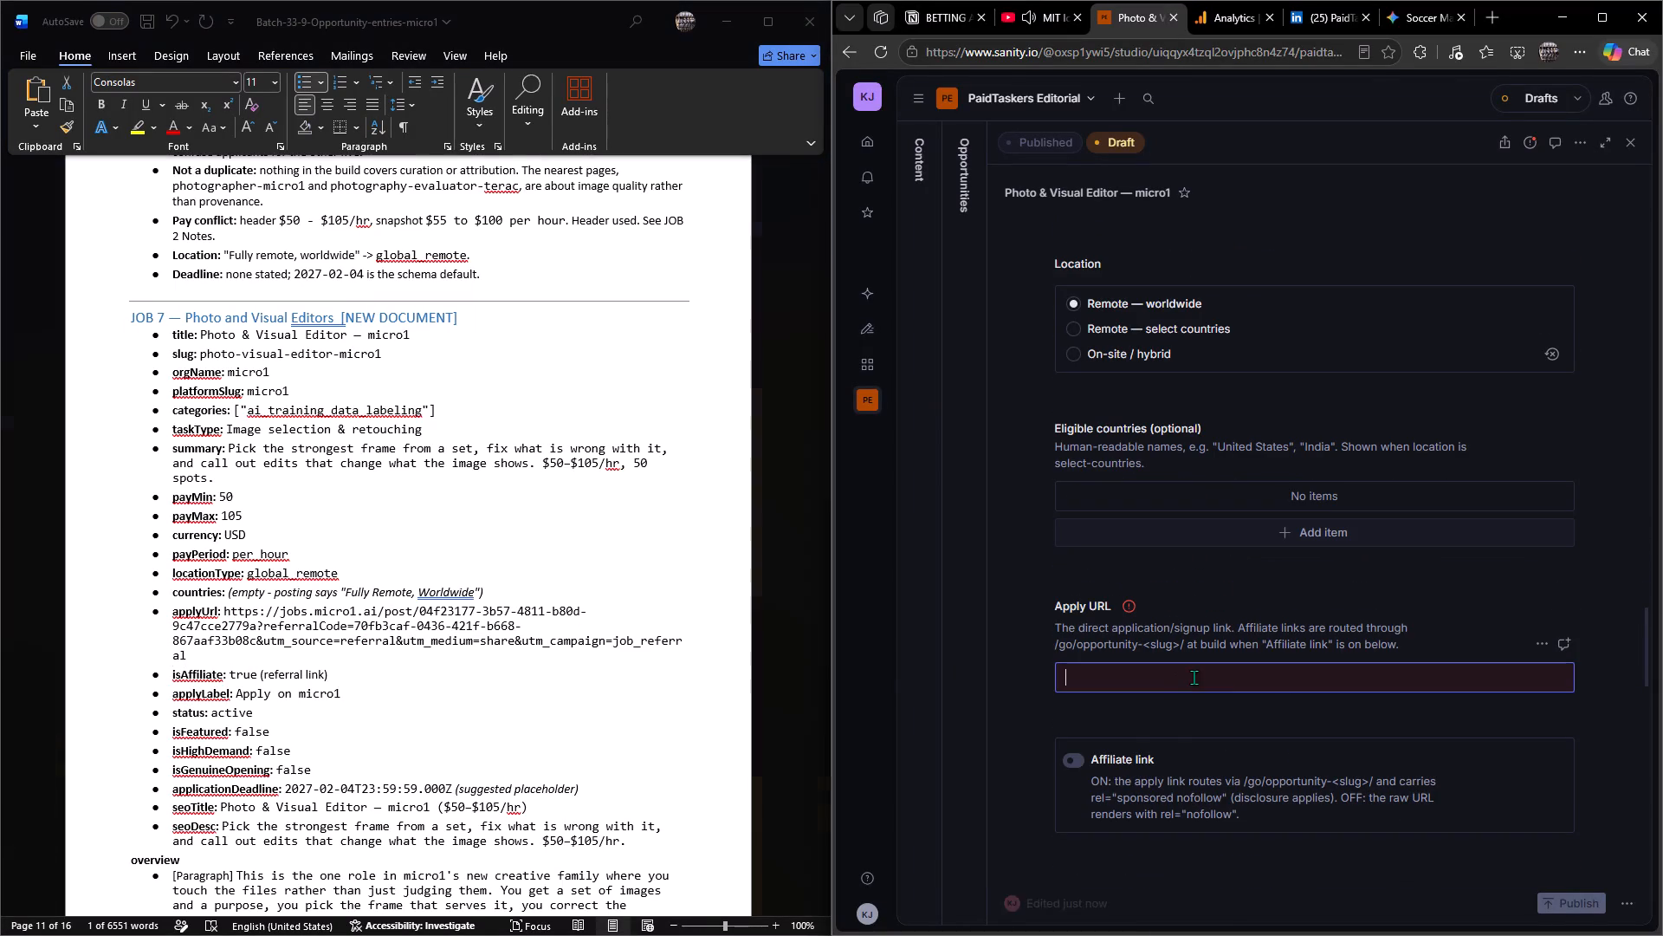
{"action": "key", "text": "ctrl+v"}
{"action": "left_click", "coordinate": [1083, 759]}
Set the listing's application deadline to 20 January 2027.
{"action": "scroll", "coordinate": [1083, 759], "scroll_direction": "down", "scroll_amount": 6}
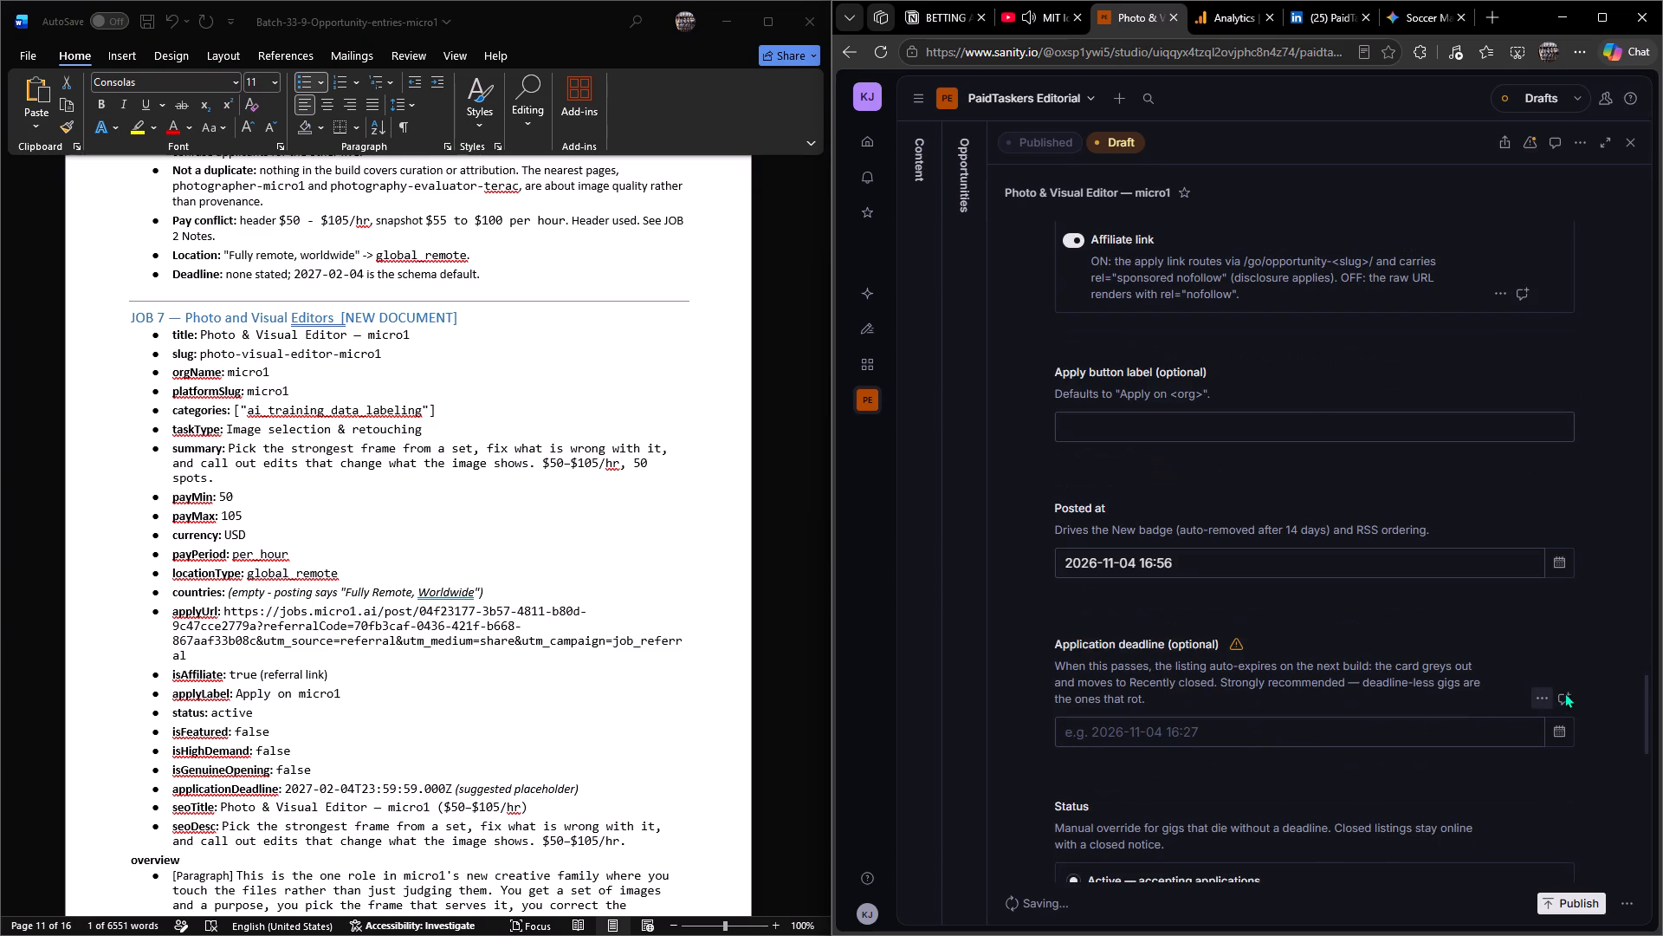
{"action": "left_click", "coordinate": [1562, 731]}
{"action": "left_click", "coordinate": [1263, 490]}
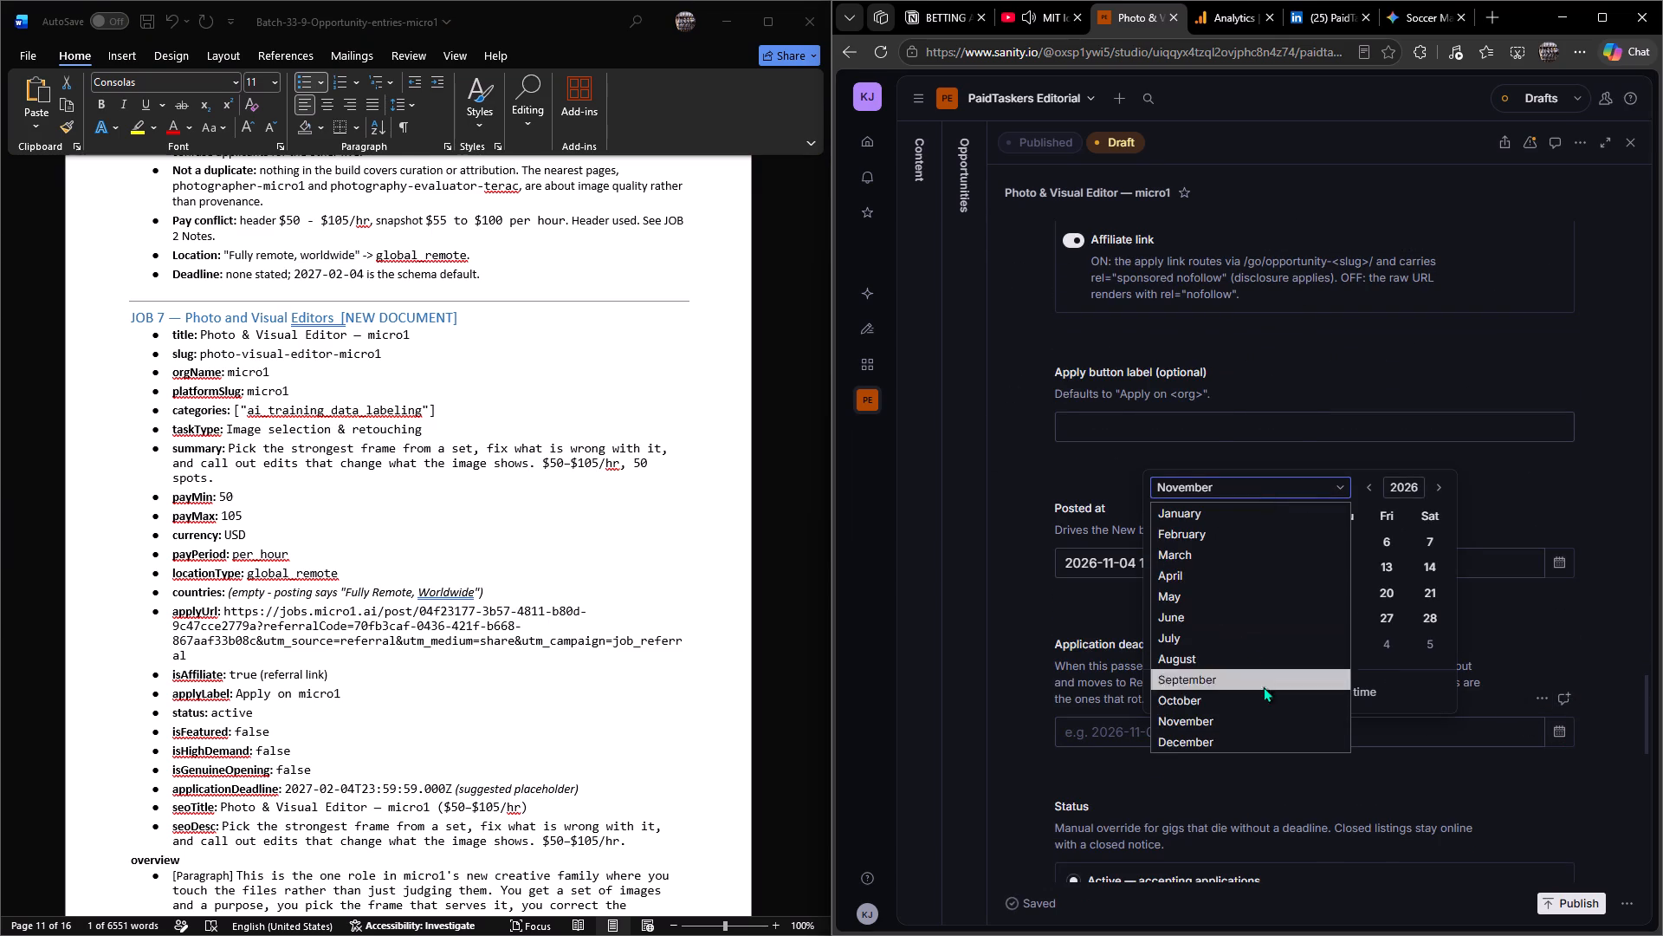
{"action": "left_click", "coordinate": [1263, 733]}
{"action": "left_click", "coordinate": [1439, 487]}
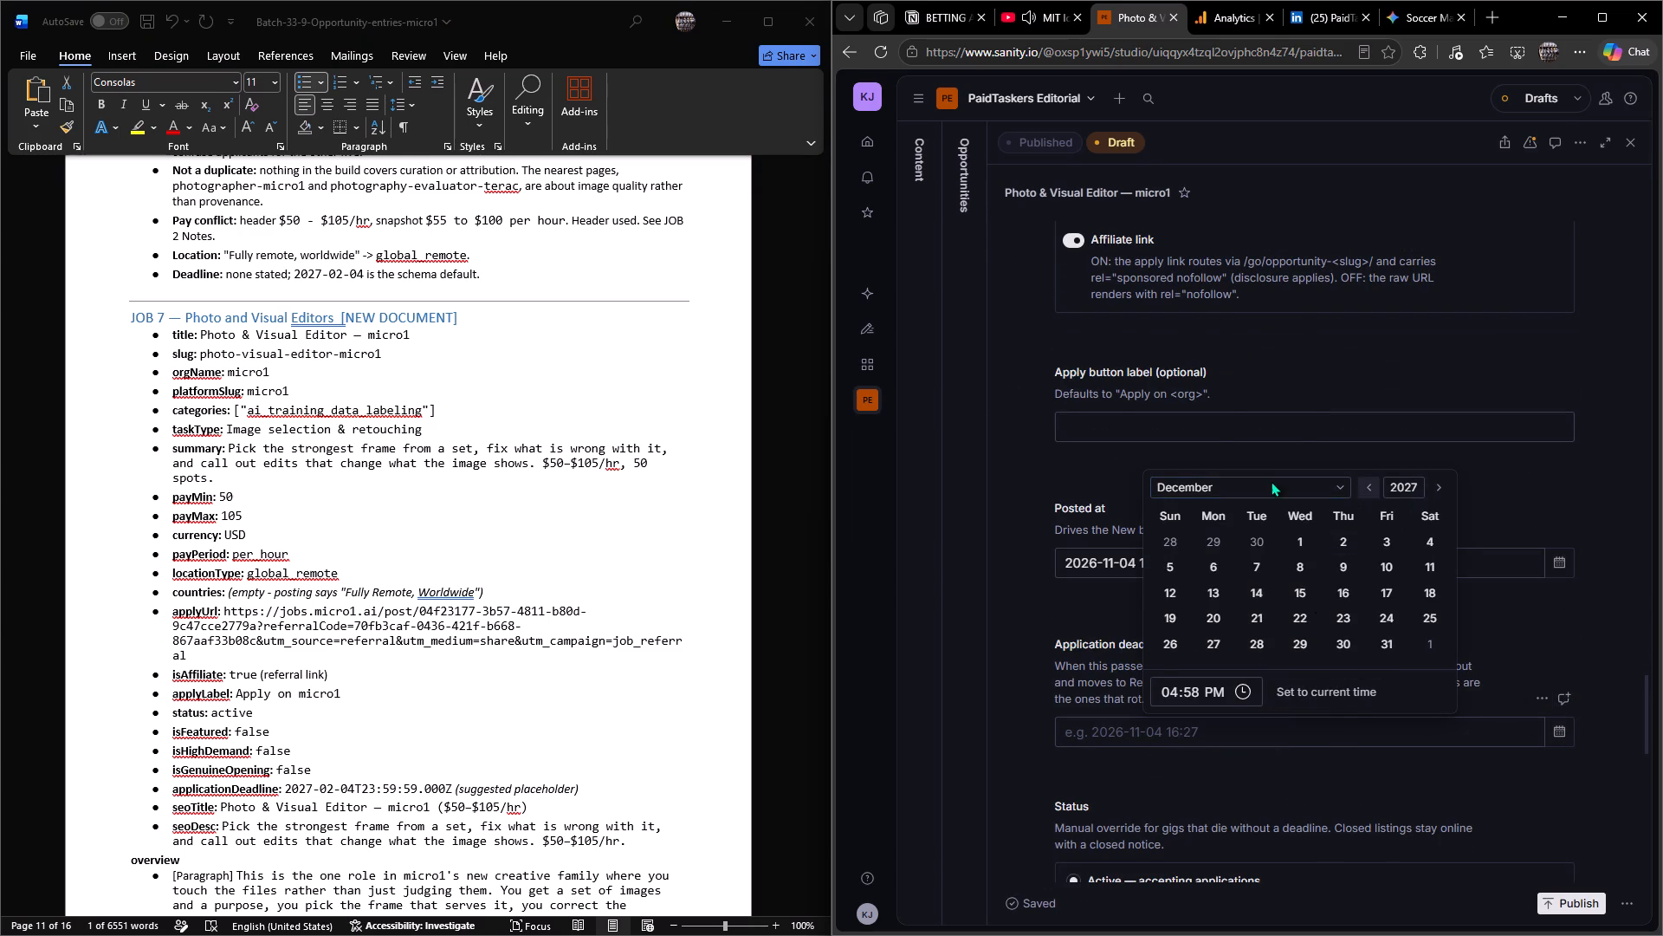
{"action": "left_click", "coordinate": [1271, 481]}
{"action": "left_click", "coordinate": [1253, 516]}
{"action": "left_click", "coordinate": [1300, 607]}
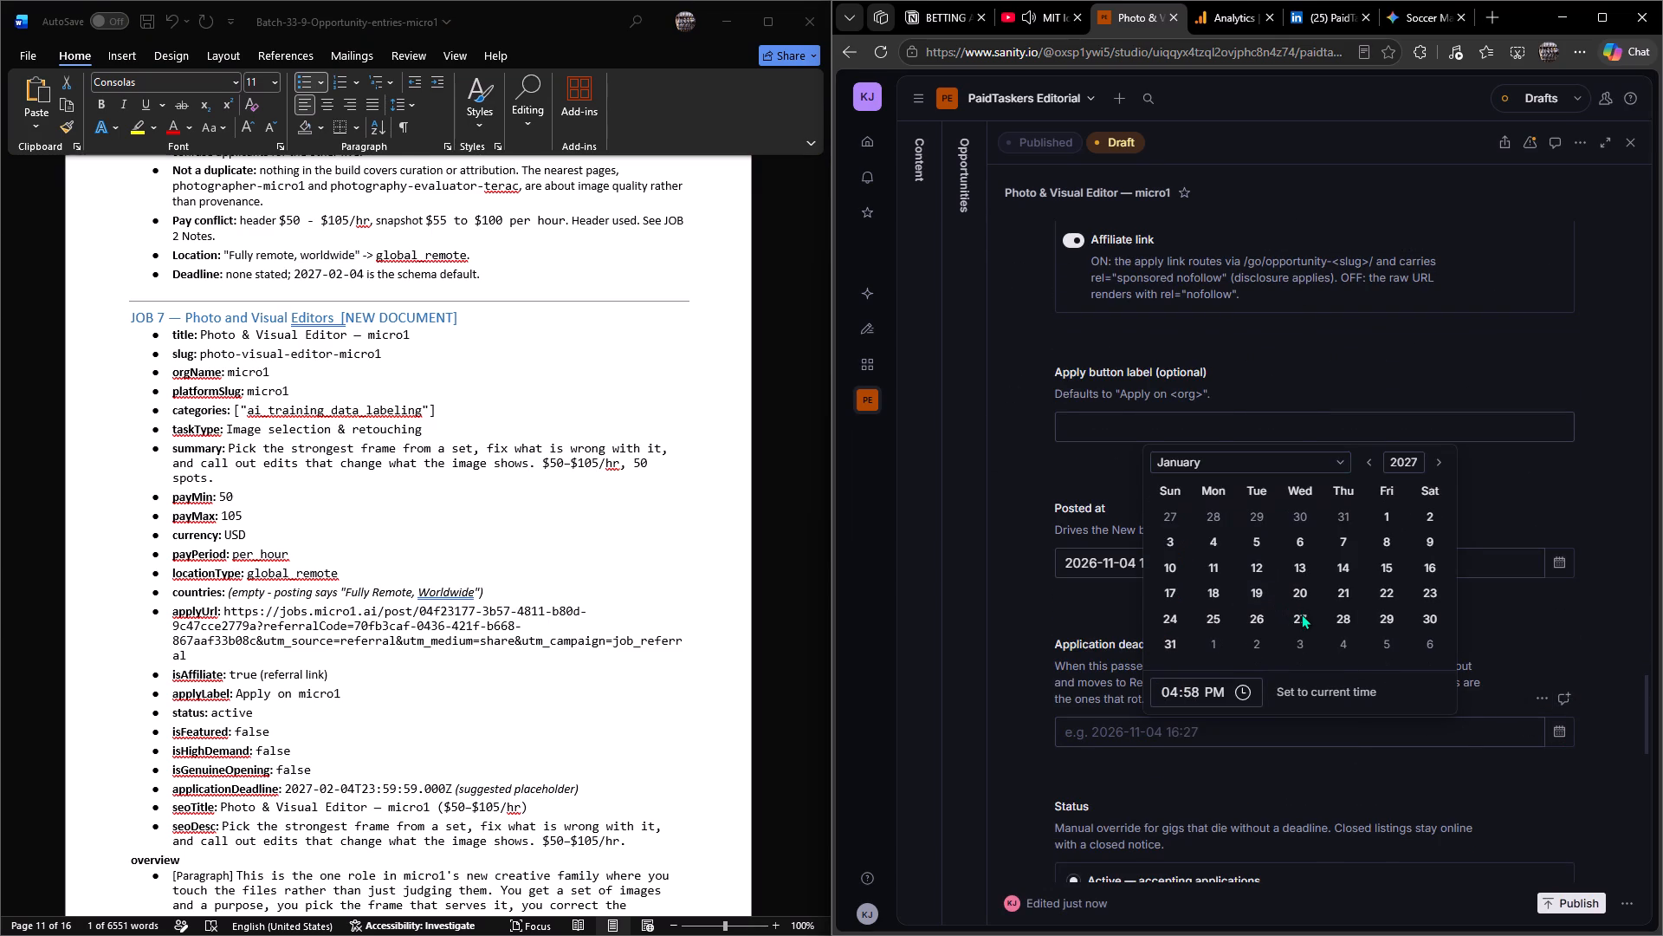
{"action": "left_click", "coordinate": [1301, 594]}
{"action": "left_click", "coordinate": [998, 542]}
Set the SEO title to "Photo & Visual Editor — micro1", copied from Job 7's seoTitle in Word without the pay range.
{"action": "scroll", "coordinate": [998, 542], "scroll_direction": "down", "scroll_amount": 5}
{"action": "scroll", "coordinate": [1063, 566], "scroll_direction": "down", "scroll_amount": 1}
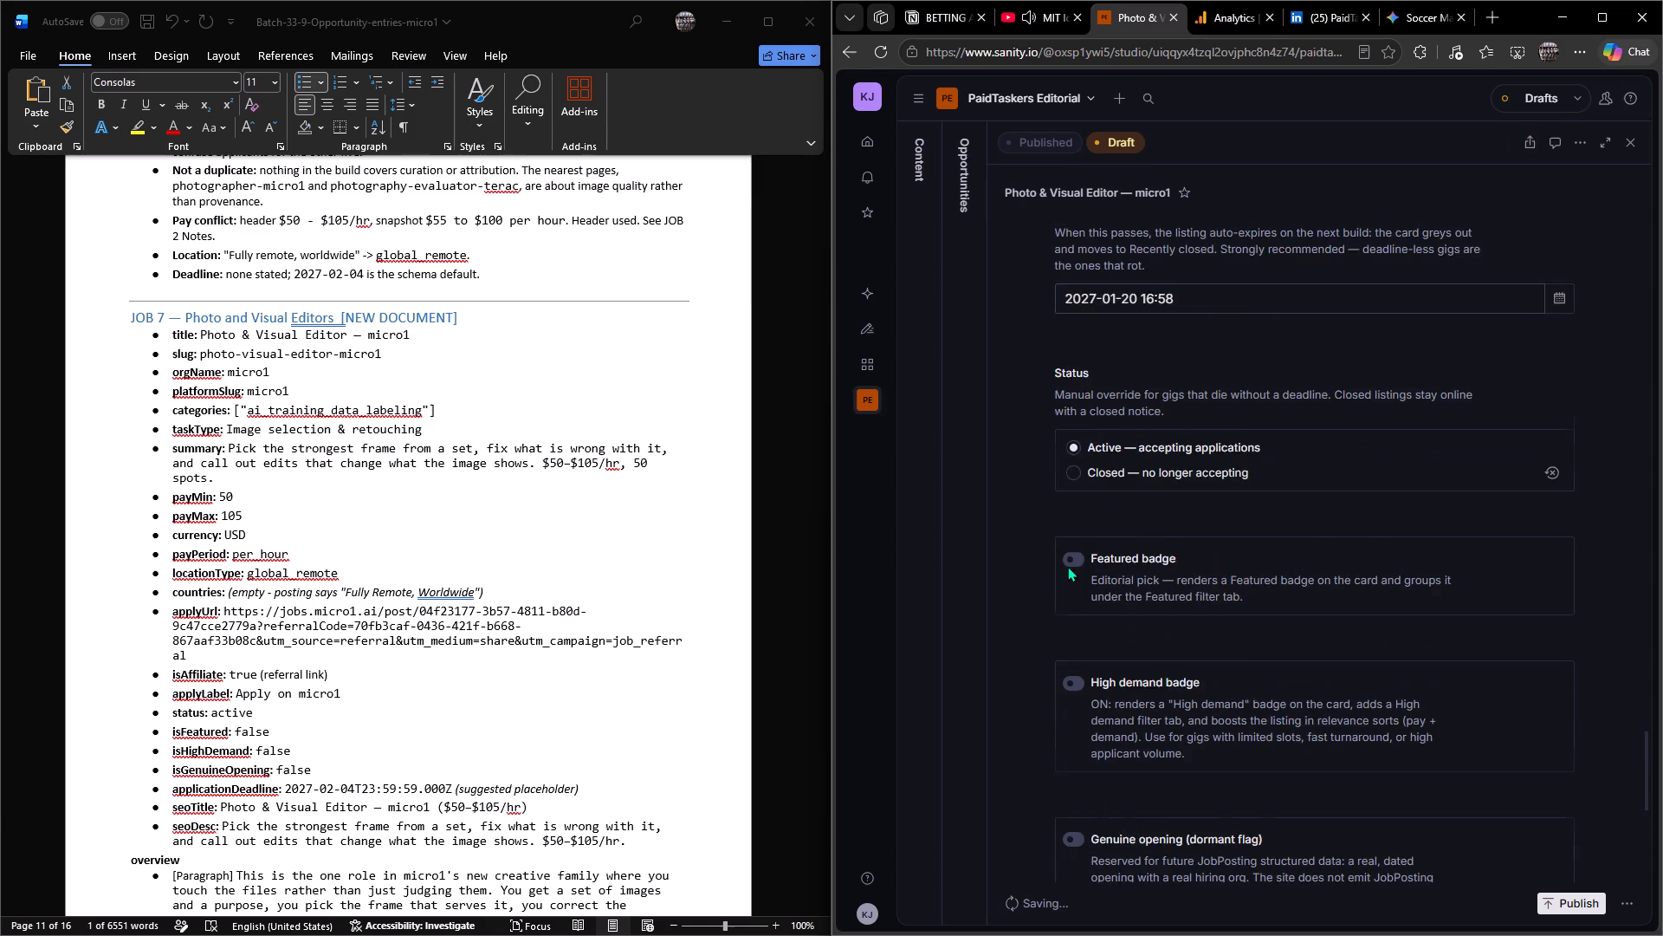
{"action": "scroll", "coordinate": [1067, 566], "scroll_direction": "down", "scroll_amount": 5}
{"action": "left_click", "coordinate": [1207, 512]}
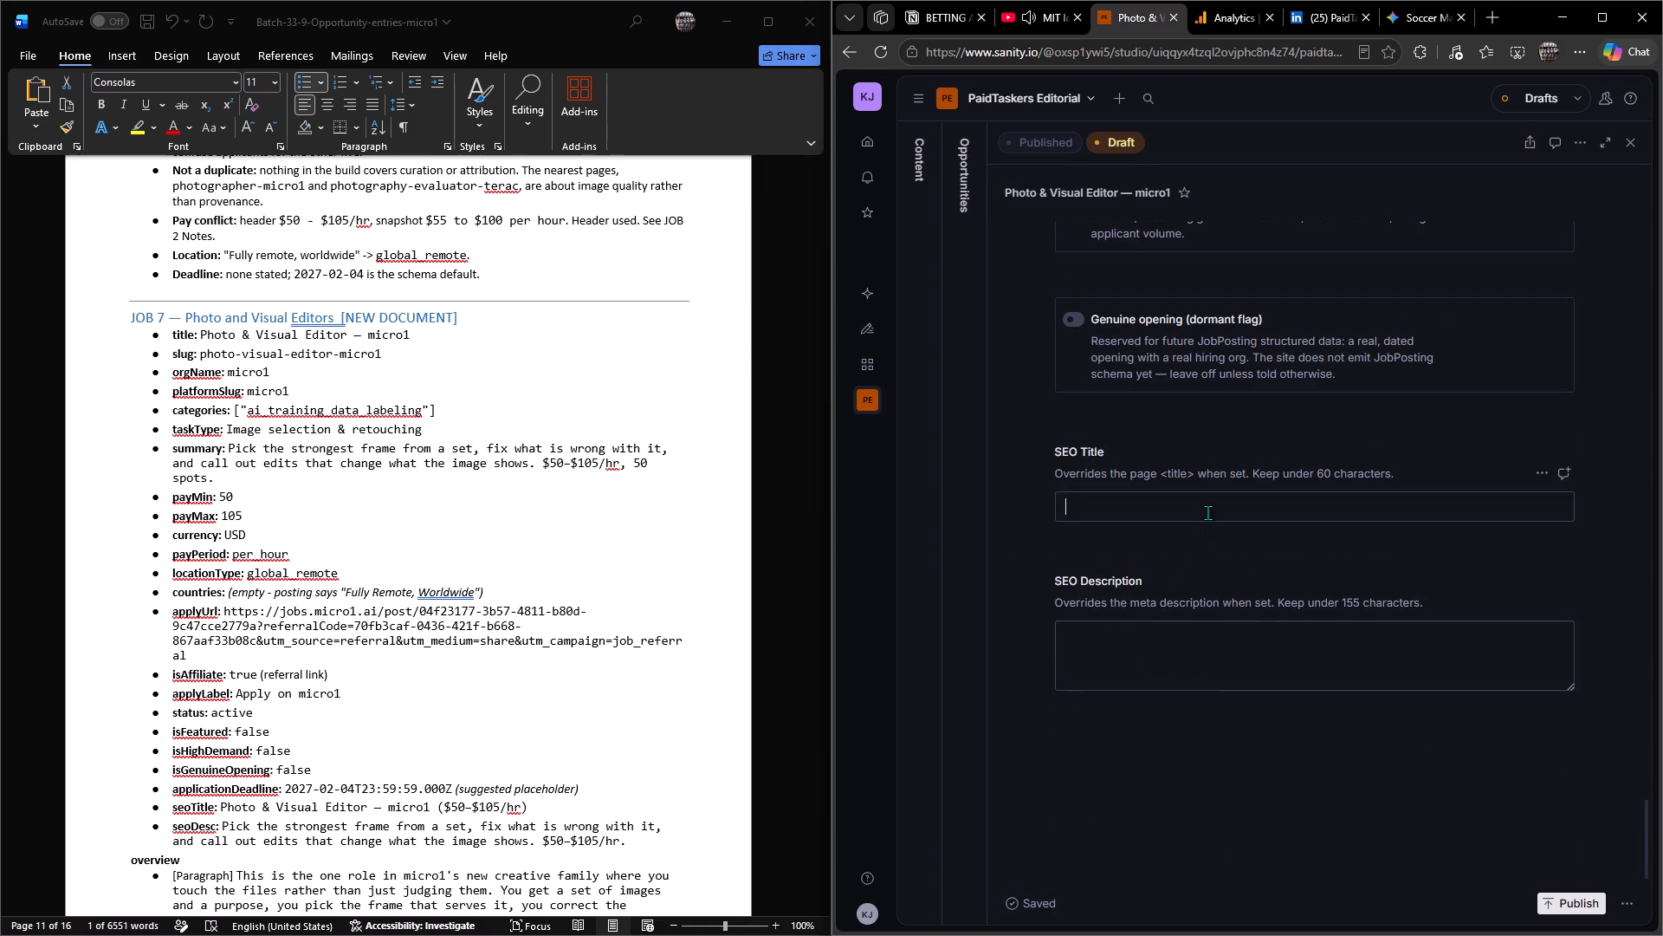
{"action": "left_click", "coordinate": [520, 578]}
{"action": "left_click", "coordinate": [470, 660]}
{"action": "scroll", "coordinate": [470, 660], "scroll_direction": "down", "scroll_amount": 5}
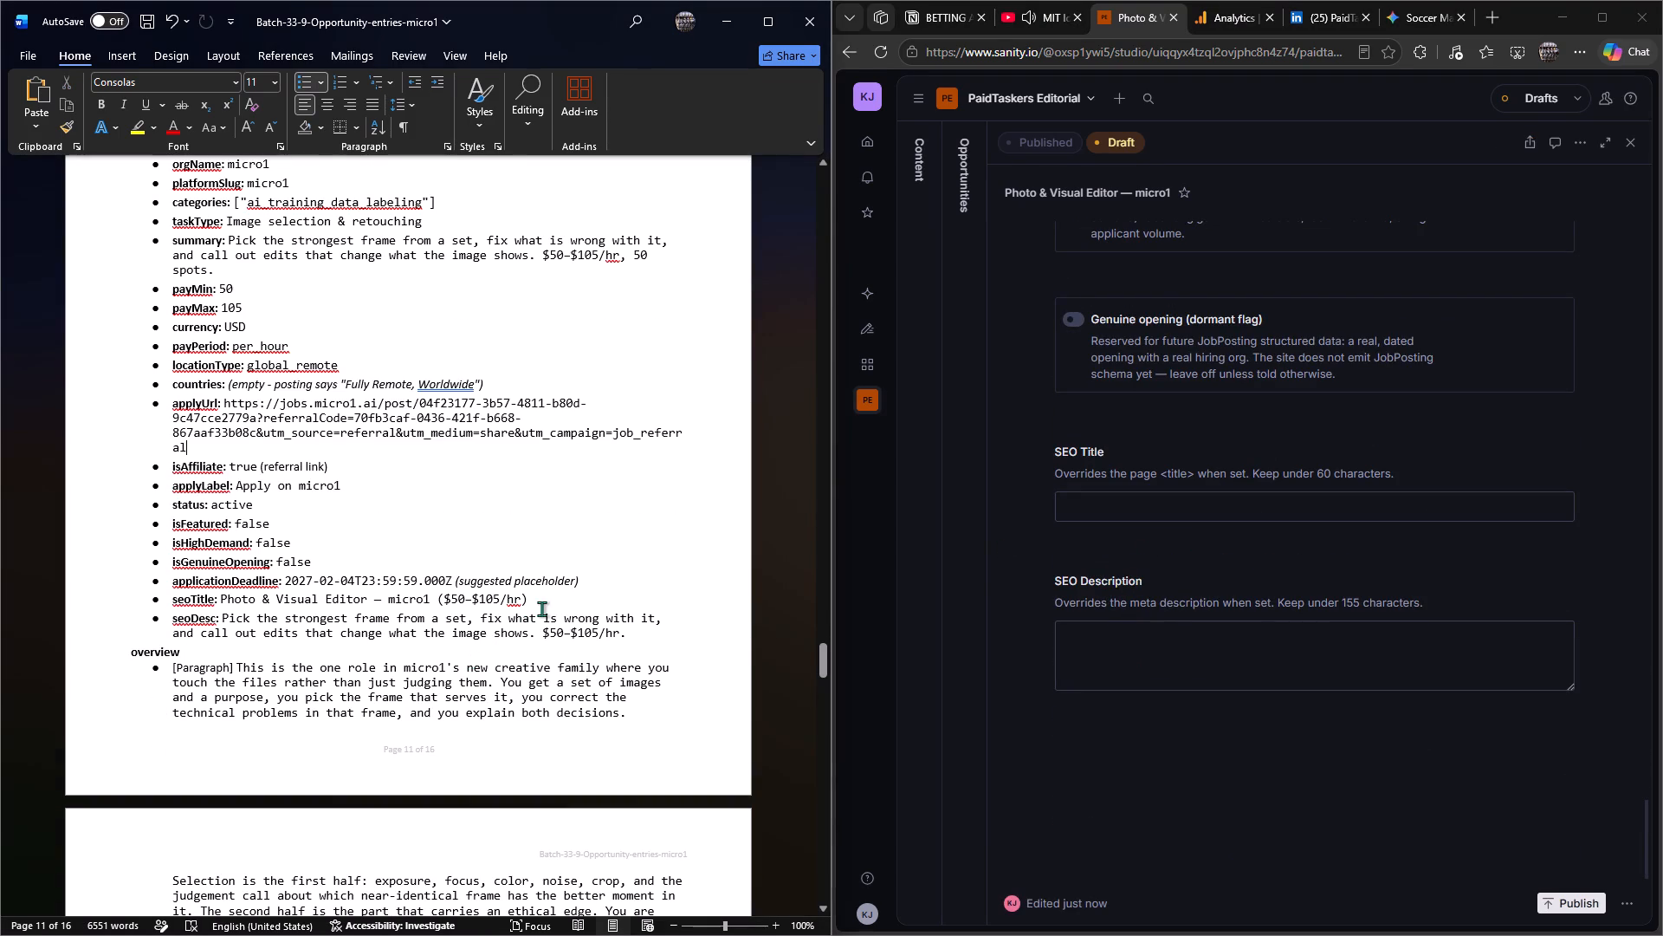
{"action": "left_click_drag", "start_coordinate": [429, 592], "coordinate": [246, 594]}
{"action": "key", "text": "ctrl+c"}
{"action": "left_click", "coordinate": [1191, 514]}
{"action": "key", "text": "ctrl+v"}
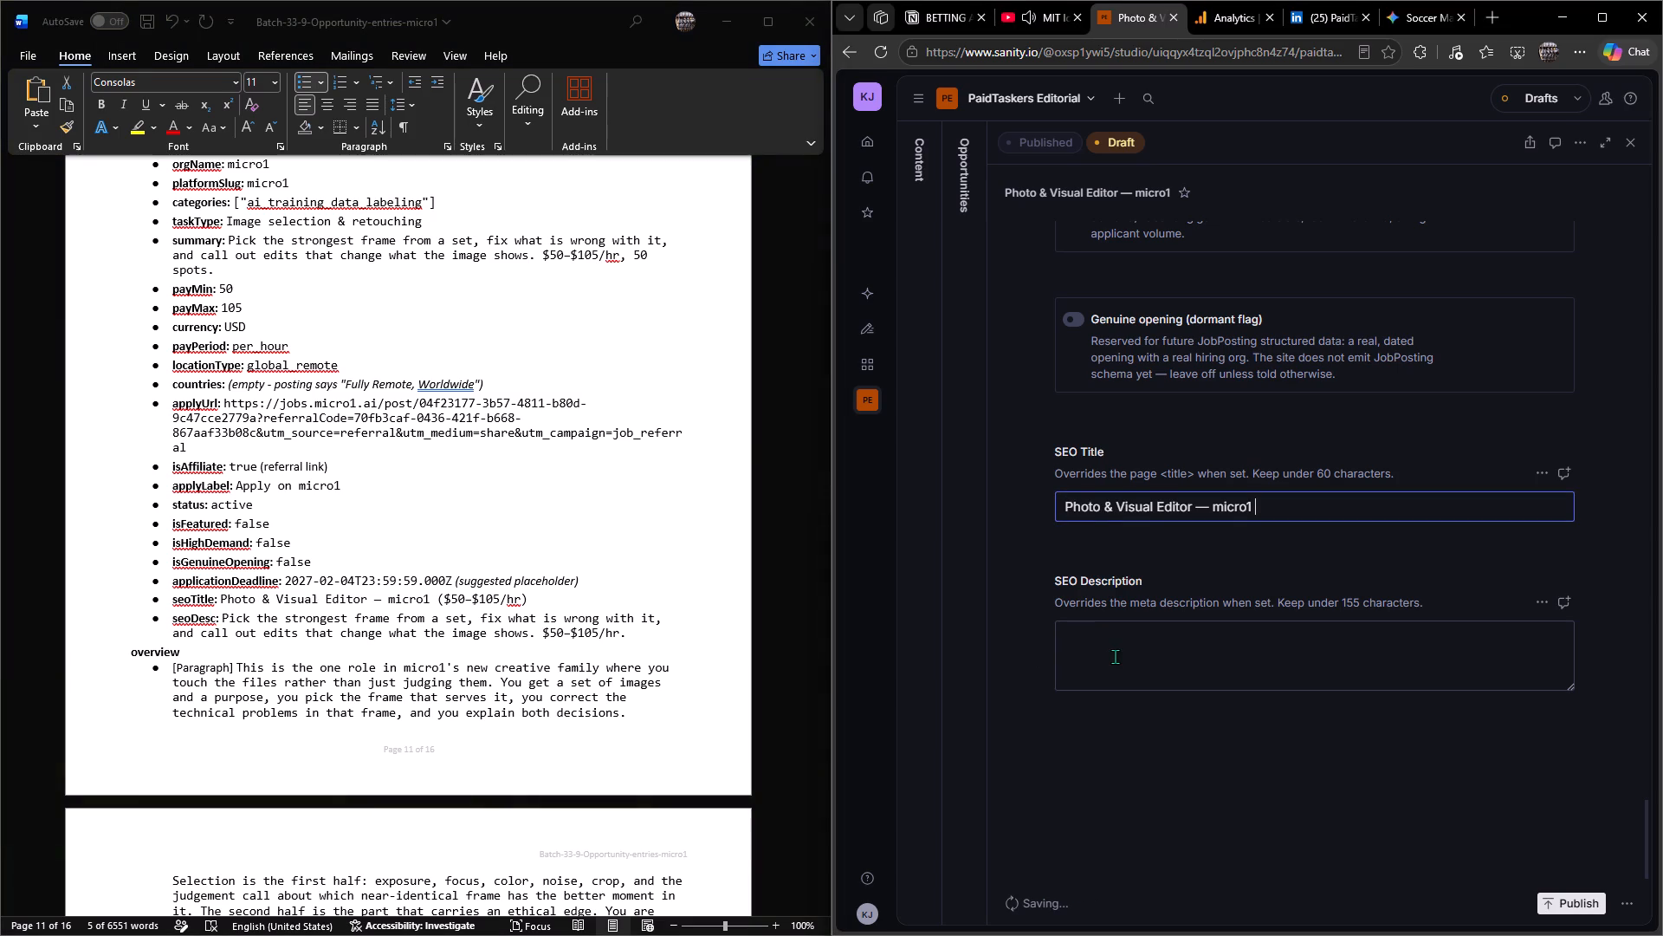
Copy Job 7's seoDesc sentence beginning "Pick the strongest frame from a set" from Word into SEO Description, without the $50–$105/hr pay range.
{"action": "left_click", "coordinate": [1112, 659]}
{"action": "left_click", "coordinate": [621, 671]}
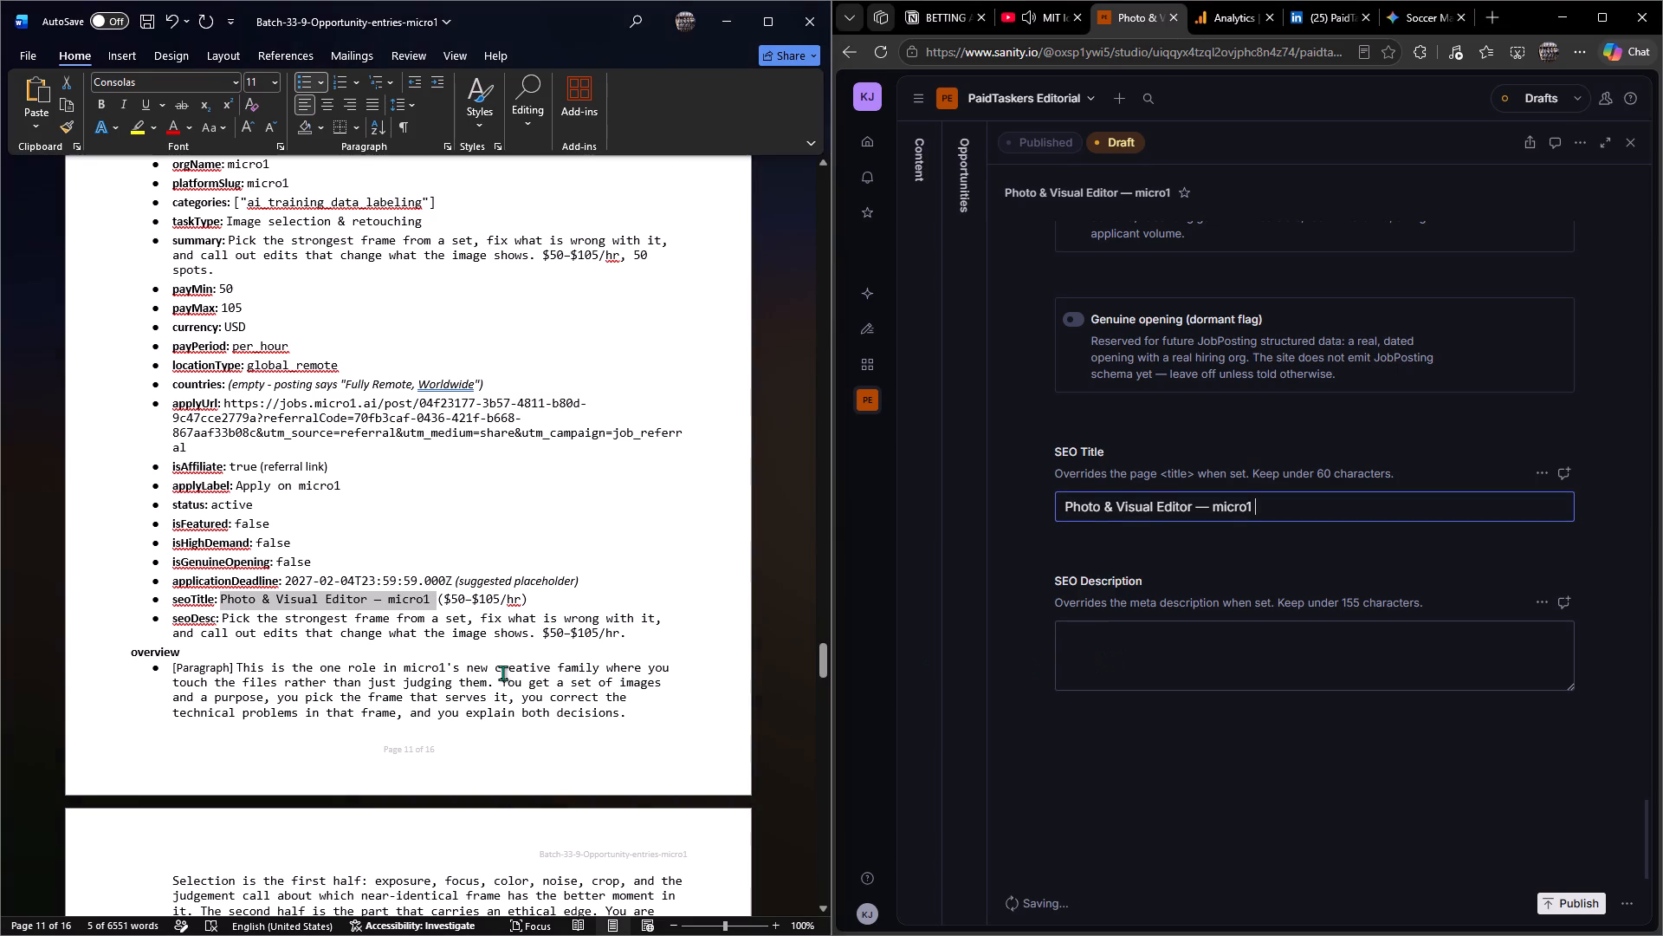
{"action": "left_click", "coordinate": [1167, 623]}
{"action": "left_click", "coordinate": [474, 630]}
{"action": "left_click", "coordinate": [589, 631]}
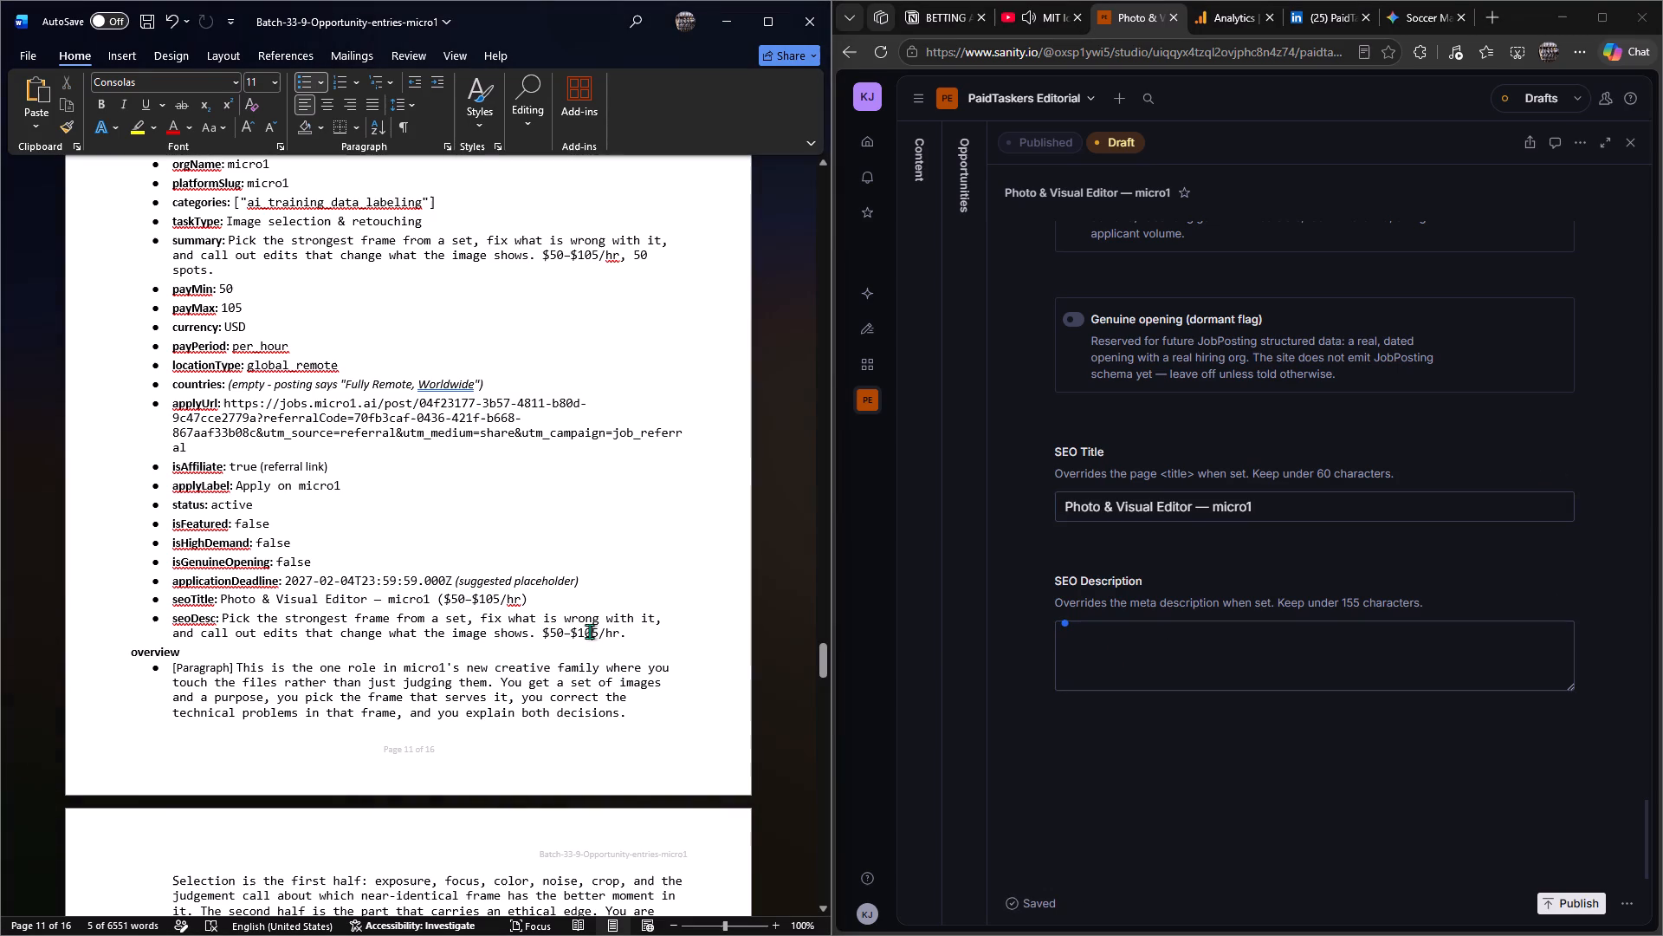
{"action": "left_click_drag", "start_coordinate": [536, 631], "coordinate": [223, 614]}
{"action": "key", "text": "ctrl+c"}
{"action": "left_click", "coordinate": [1139, 659]}
{"action": "key", "text": "ctrl+v"}
{"action": "left_click", "coordinate": [1194, 811]}
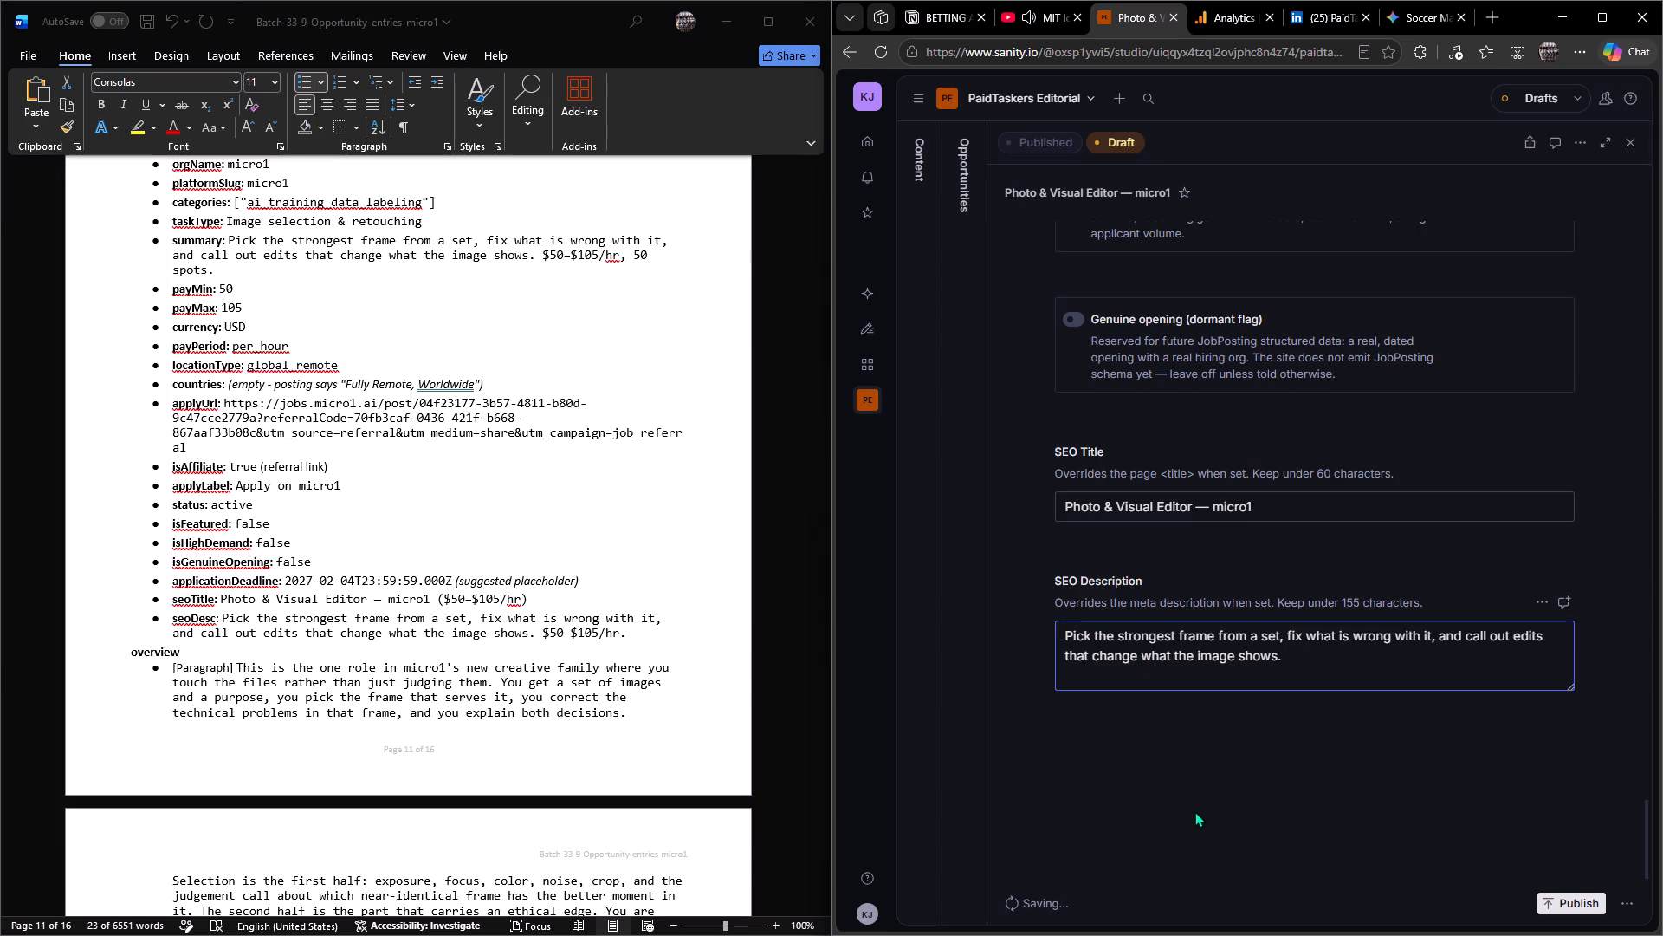
Publish the Photo & Visual Editor — micro1 opportunity.
{"action": "left_click", "coordinate": [1550, 906]}
Locate Job 8, Graphic Designer, in Word and create a new Opportunity document for it in the Drafts version.
{"action": "scroll", "coordinate": [387, 524], "scroll_direction": "down", "scroll_amount": 2}
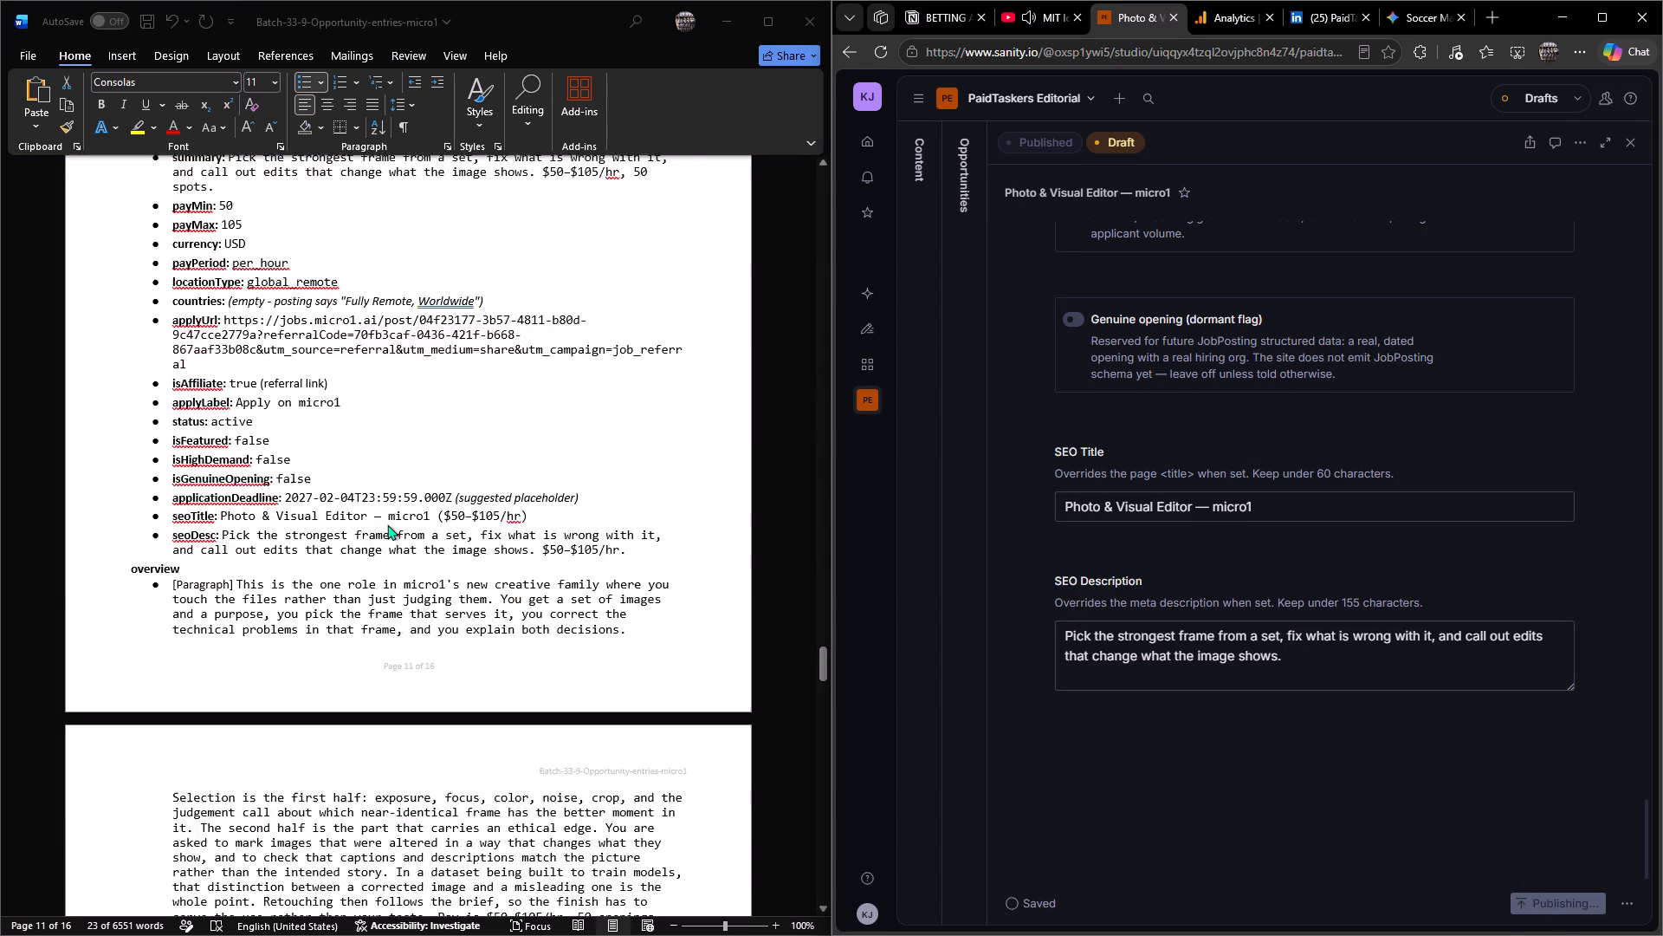
{"action": "scroll", "coordinate": [387, 524], "scroll_direction": "down", "scroll_amount": 20}
{"action": "scroll", "coordinate": [387, 524], "scroll_direction": "down", "scroll_amount": 9}
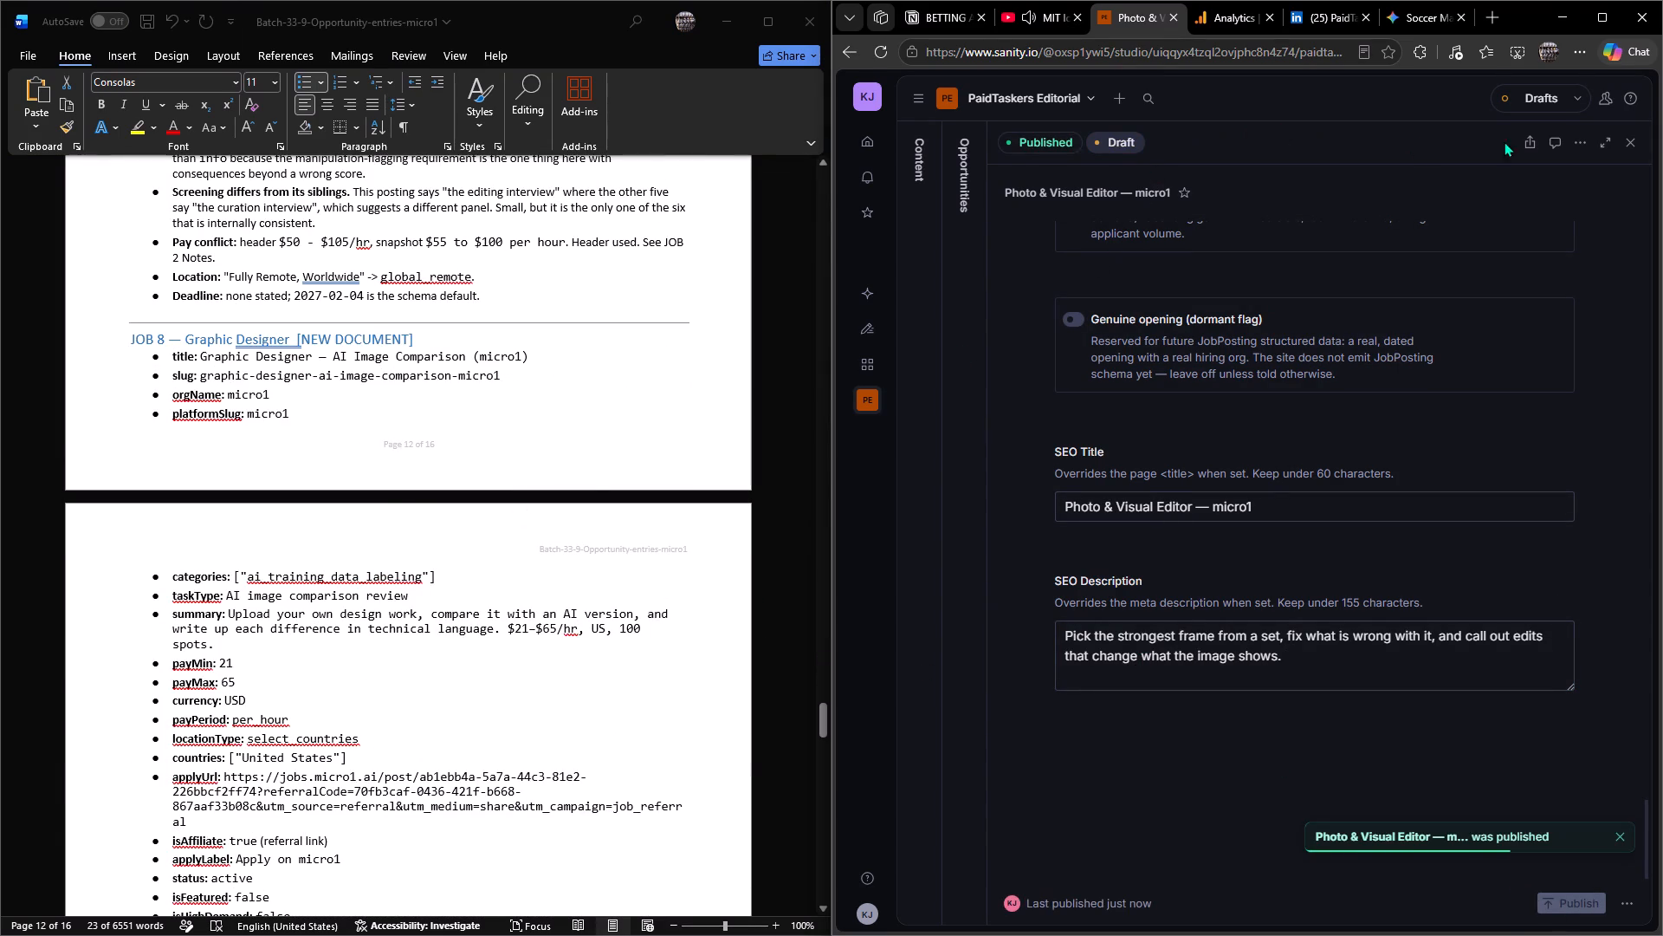
{"action": "left_click", "coordinate": [1572, 100]}
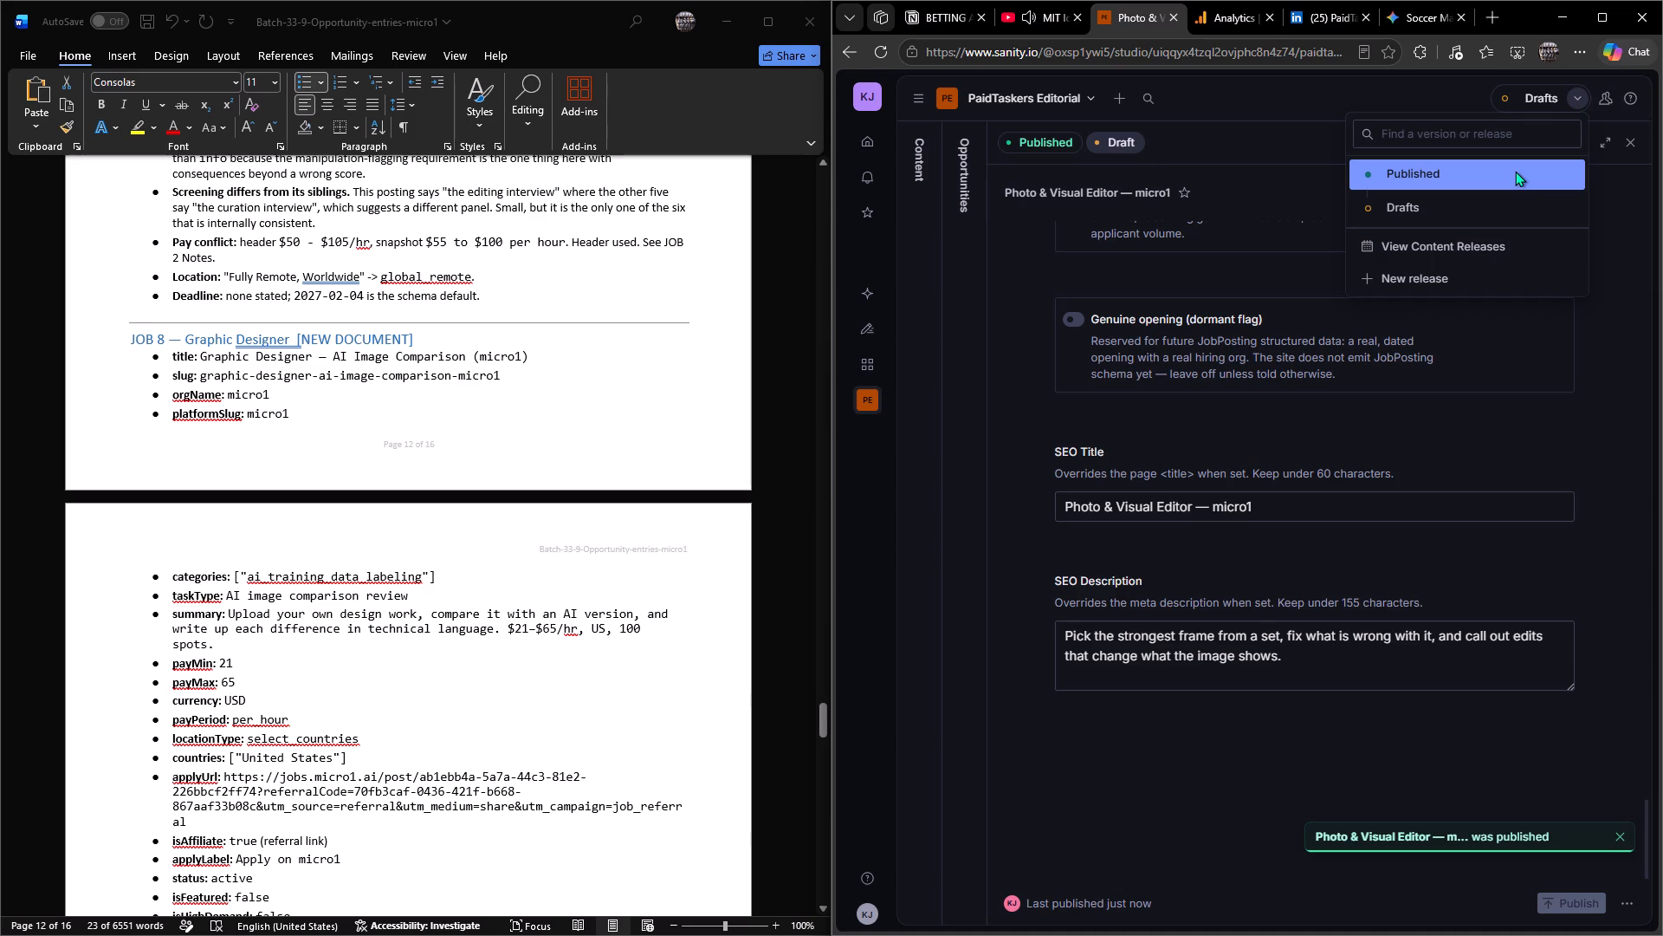
{"action": "left_click", "coordinate": [1515, 171]}
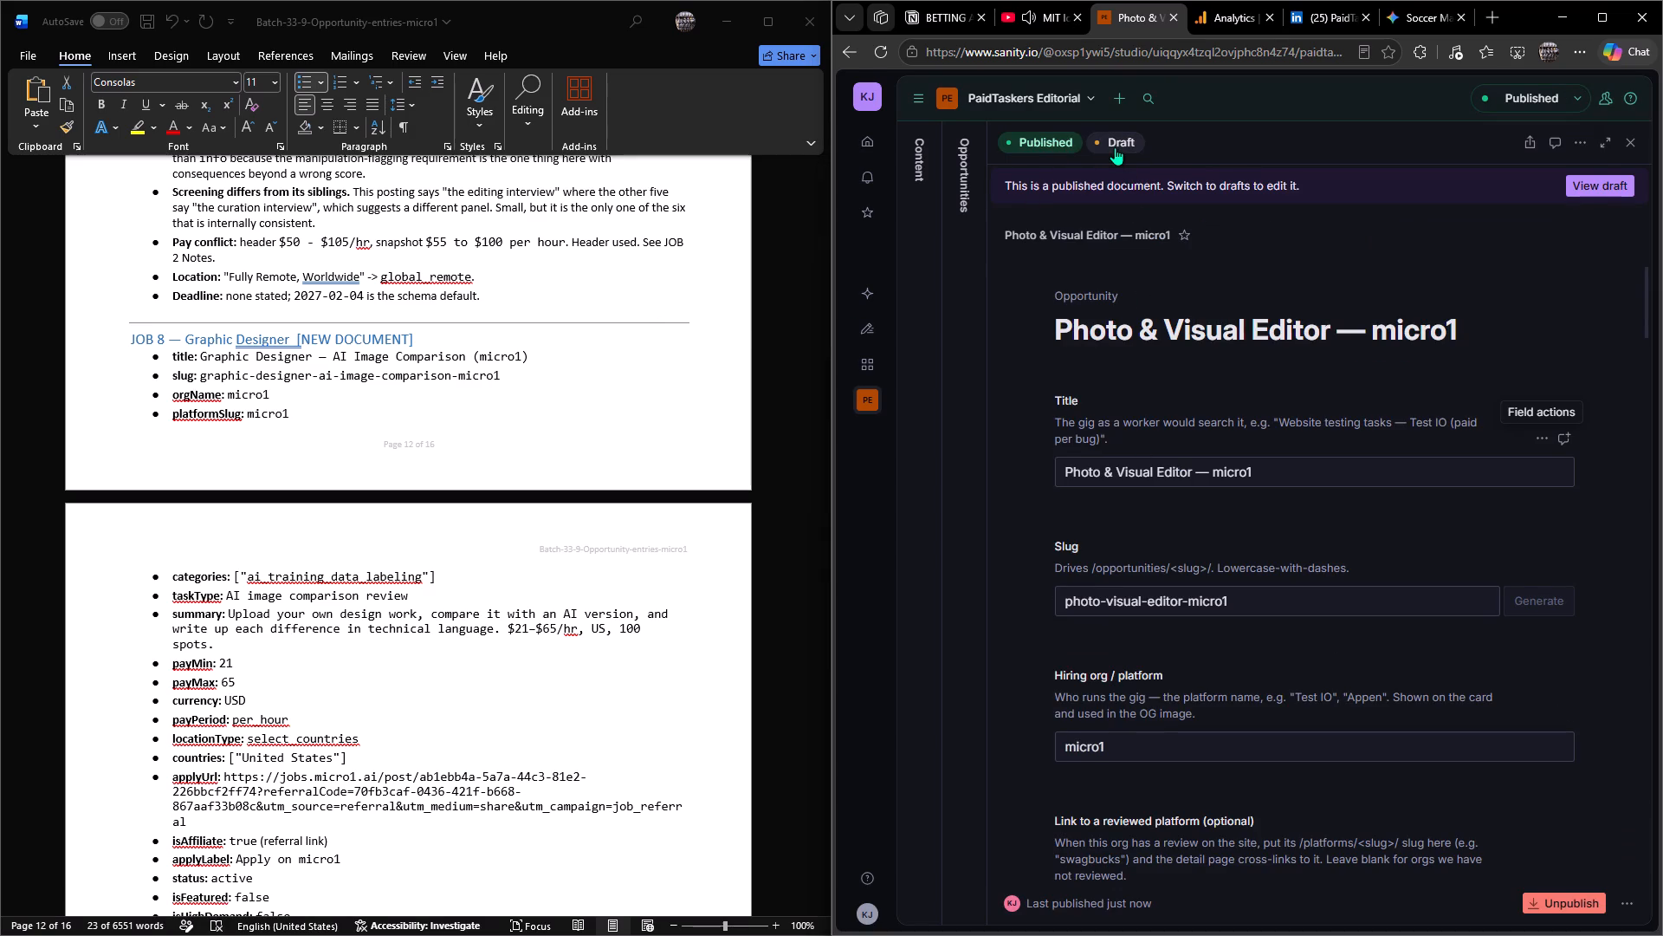
{"action": "left_click", "coordinate": [1124, 97]}
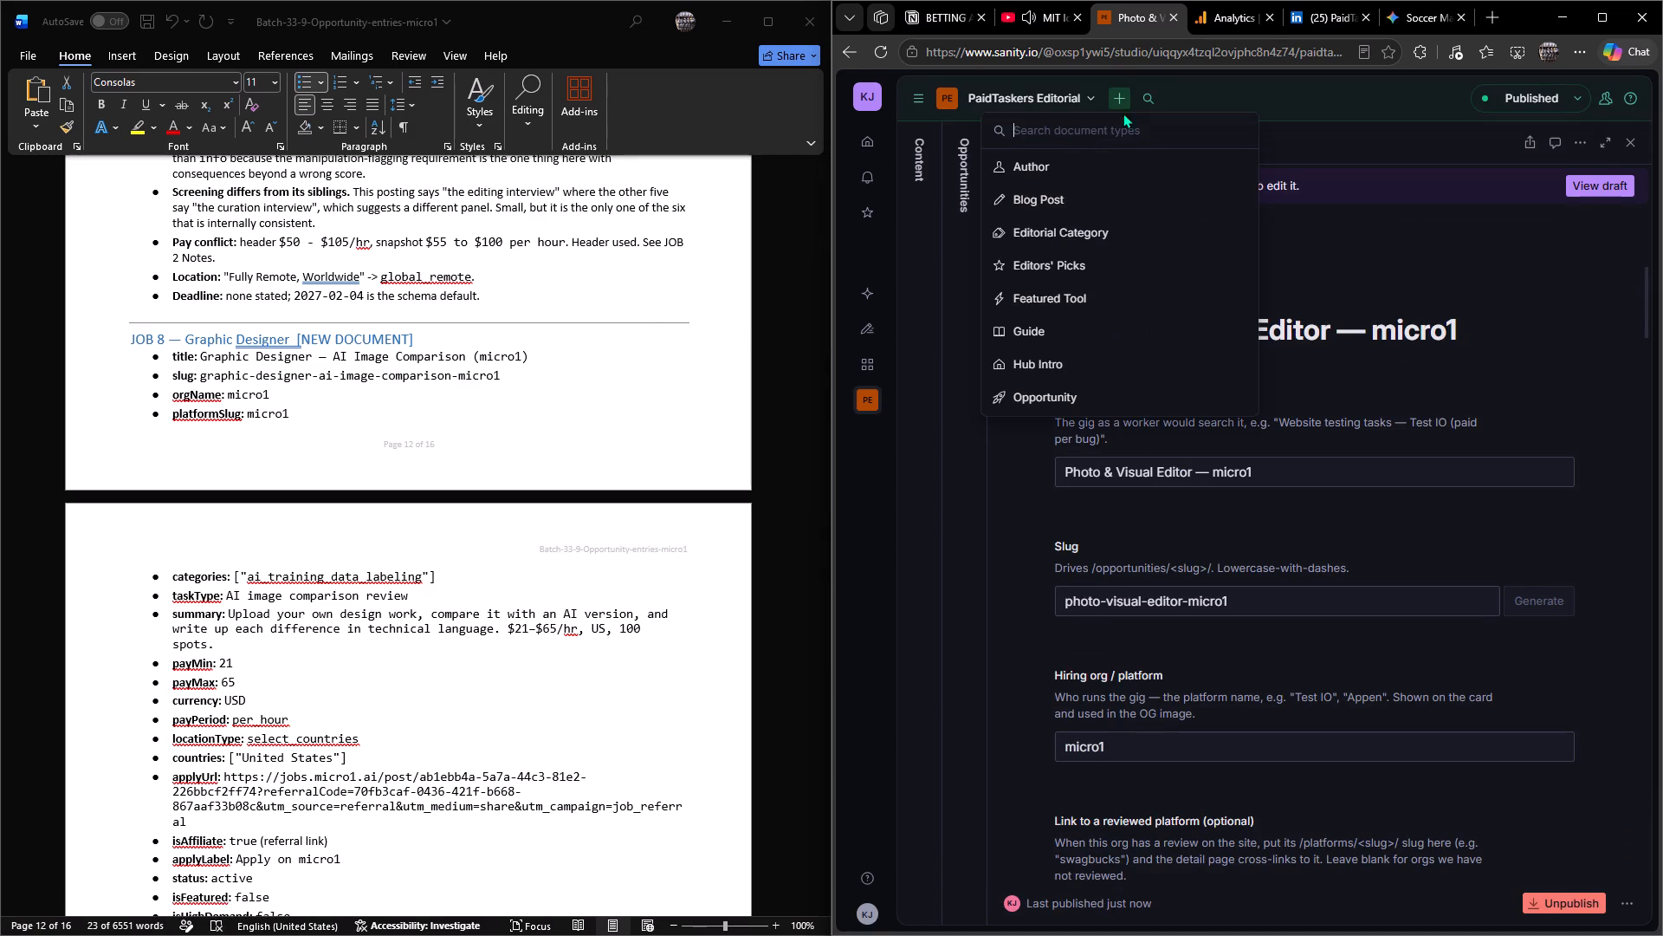
{"action": "left_click", "coordinate": [1085, 392]}
{"action": "left_click", "coordinate": [364, 413]}
{"action": "left_click", "coordinate": [364, 413]}
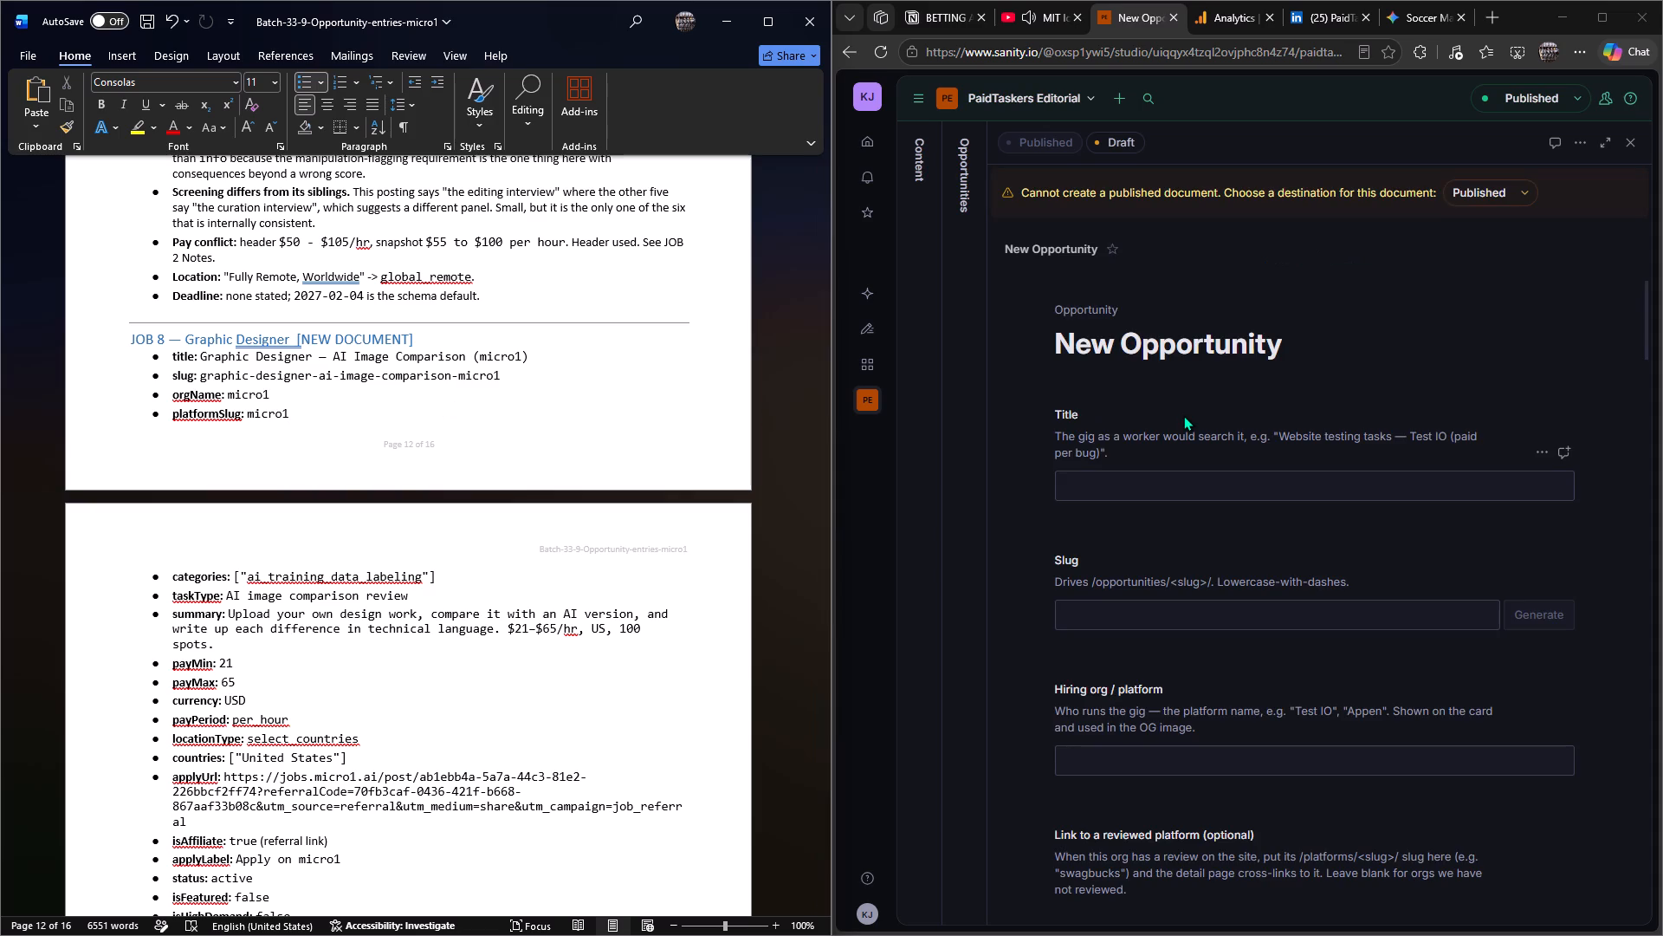
{"action": "left_click", "coordinate": [1121, 146]}
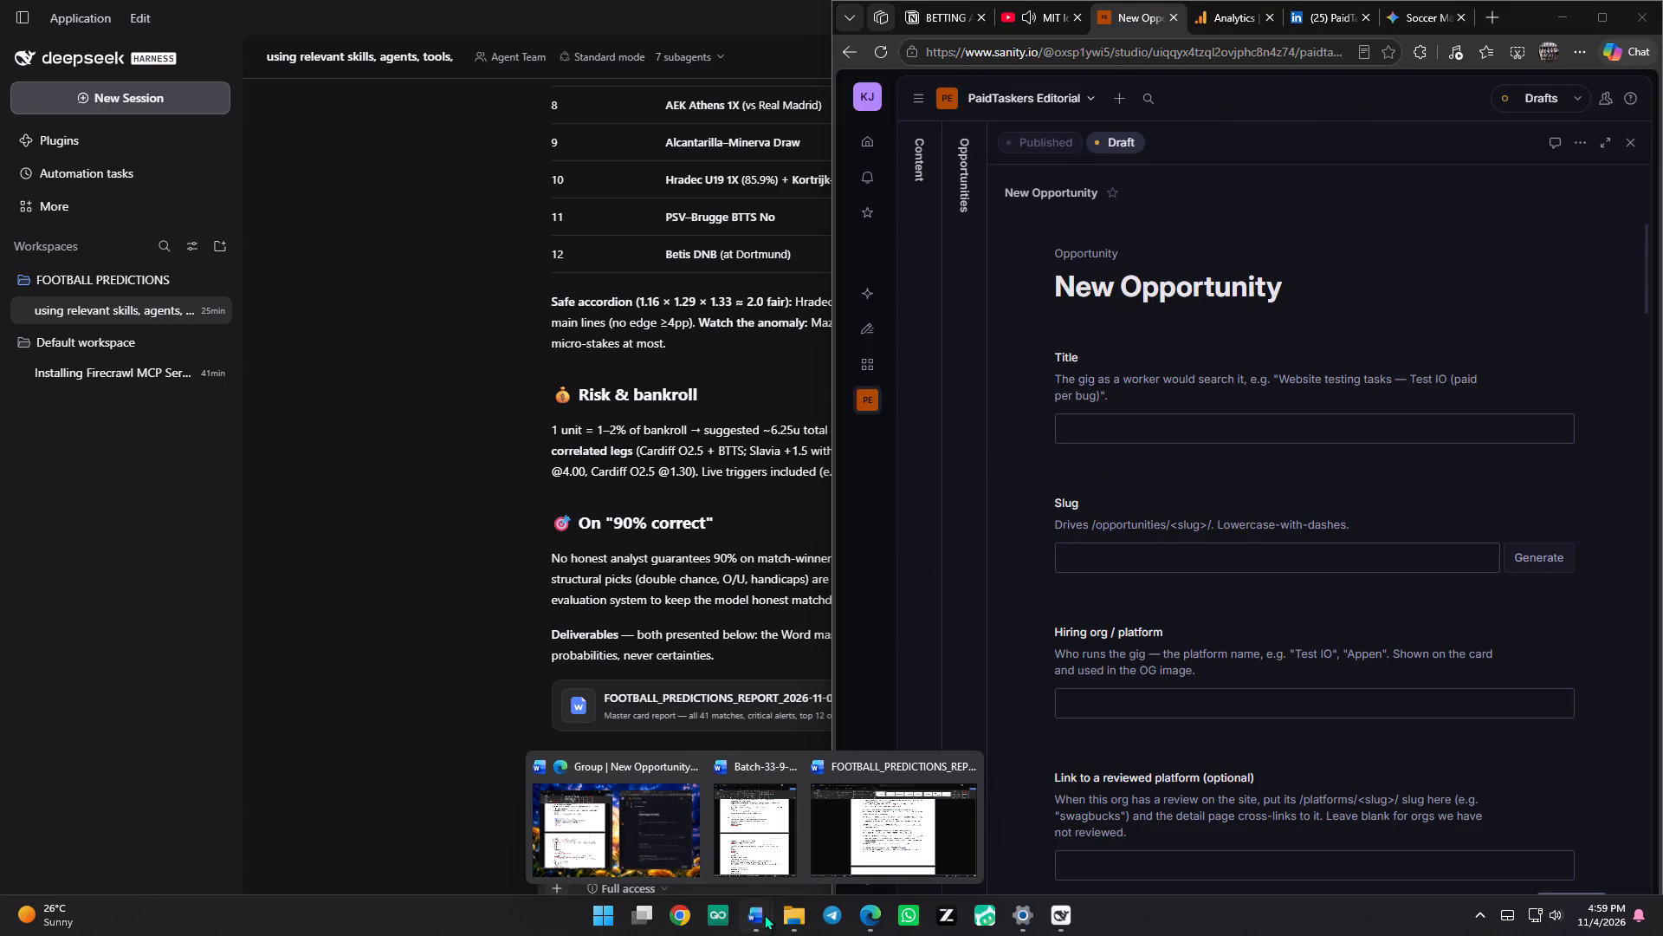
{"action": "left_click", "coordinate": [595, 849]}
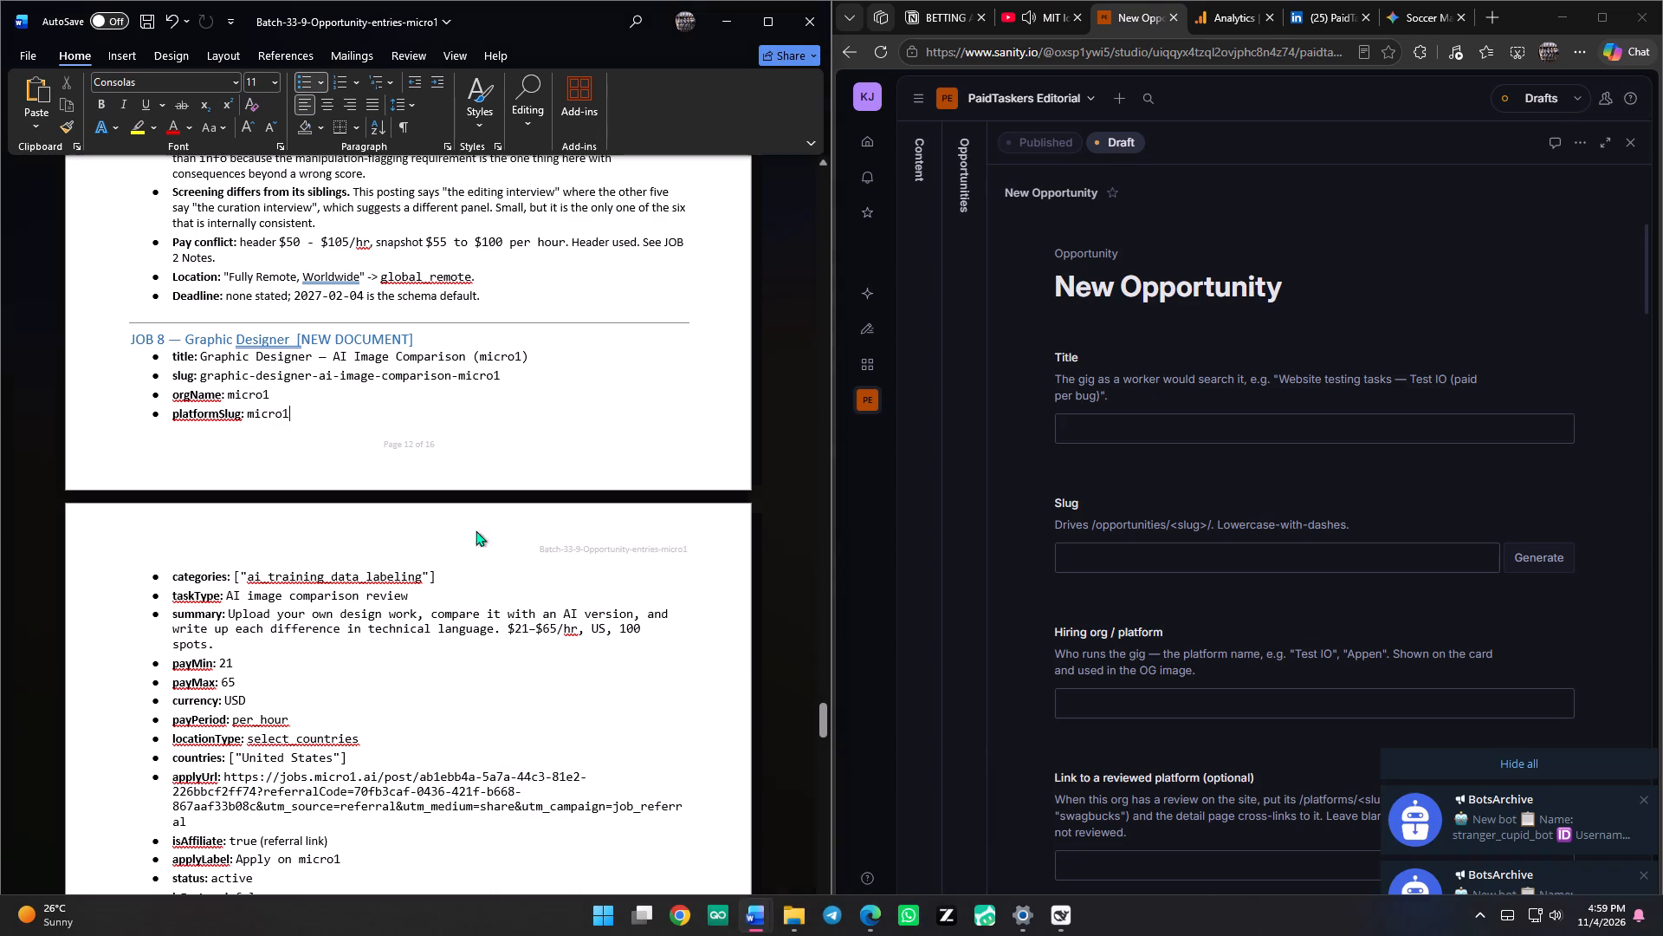
Set the new opportunity's title to "Graphic Designer — AI Image Comparison (micro1)", copied from Job 8 in Word.
{"action": "left_click", "coordinate": [468, 469]}
{"action": "left_click_drag", "start_coordinate": [549, 352], "coordinate": [477, 354]}
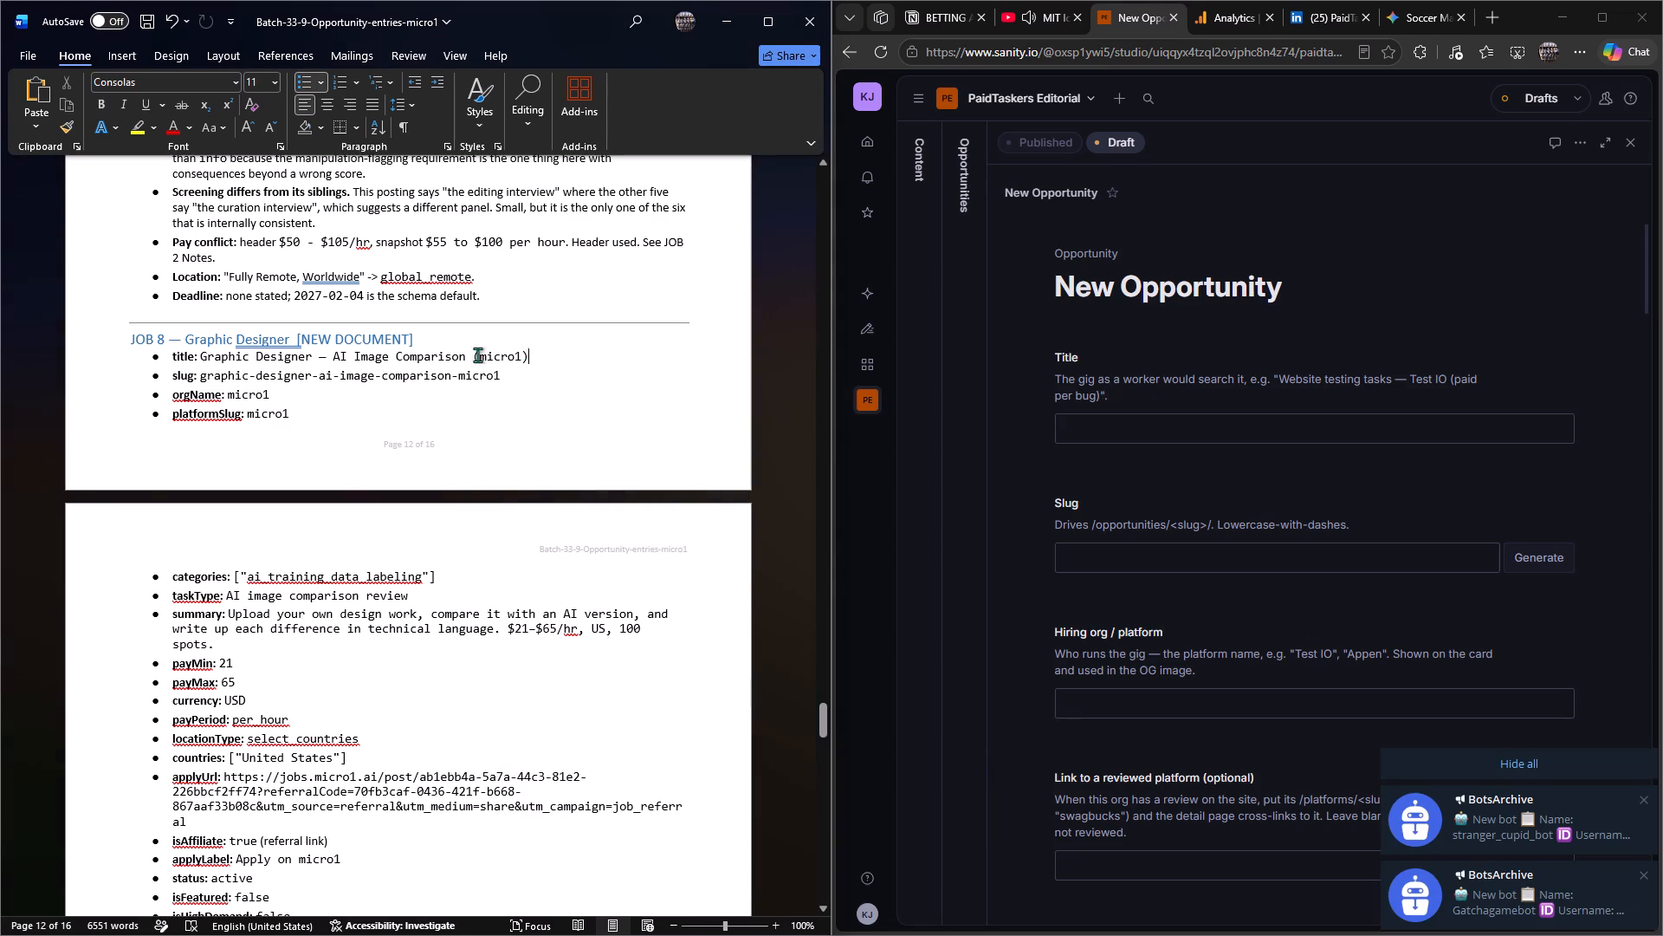
{"action": "left_click_drag", "start_coordinate": [477, 354], "coordinate": [223, 359]}
{"action": "key", "text": "ctrl+c"}
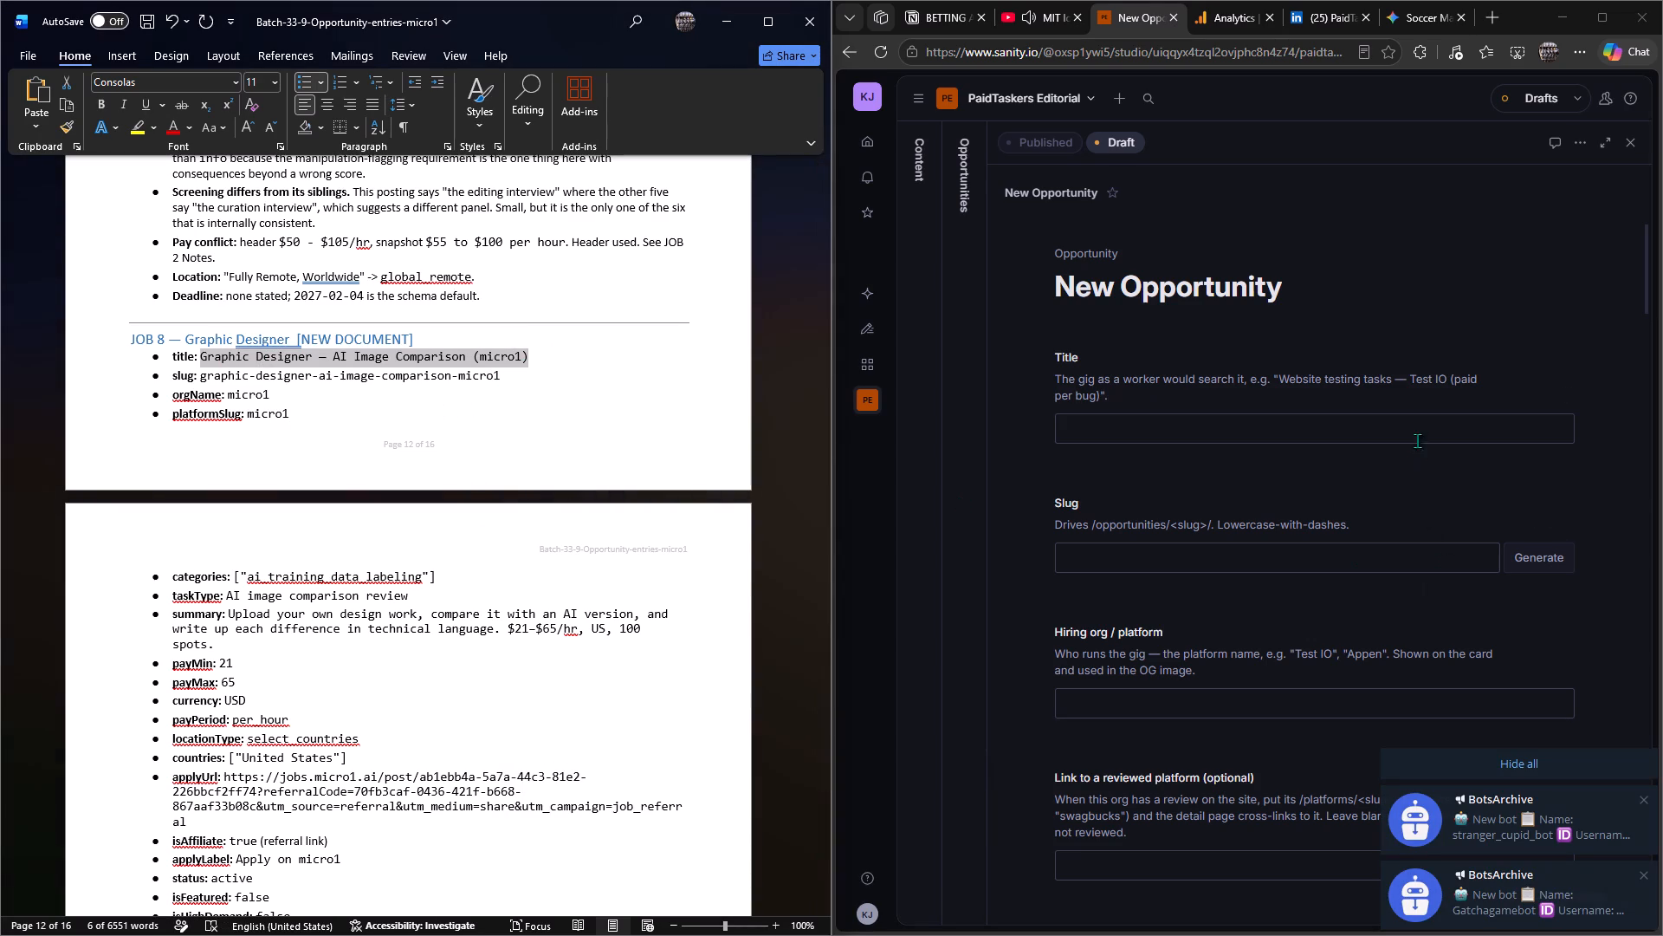
{"action": "left_click", "coordinate": [1426, 426]}
{"action": "key", "text": "ctrl+v"}
Set the slug to "graphic-designer-ai-image-comparison-micro1", copied from Job 8's entry in Word.
{"action": "left_click", "coordinate": [1140, 560]}
{"action": "left_click", "coordinate": [462, 419]}
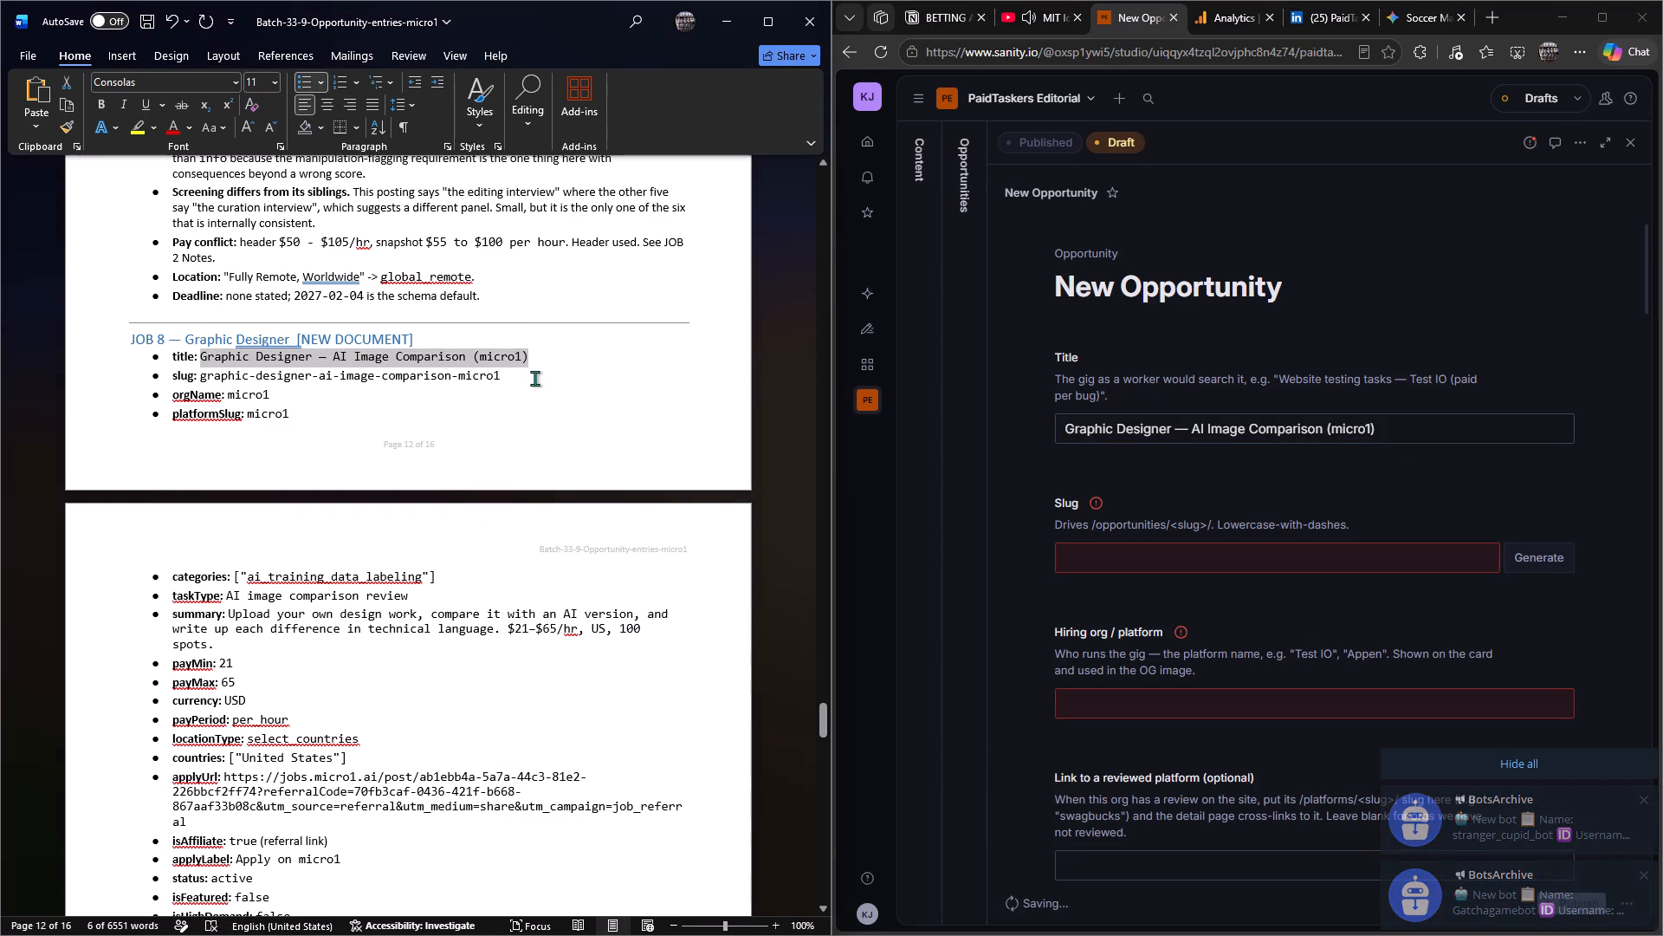
{"action": "left_click", "coordinate": [534, 378]}
{"action": "left_click_drag", "start_coordinate": [547, 374], "coordinate": [225, 379]}
{"action": "key", "text": "ctrl+c"}
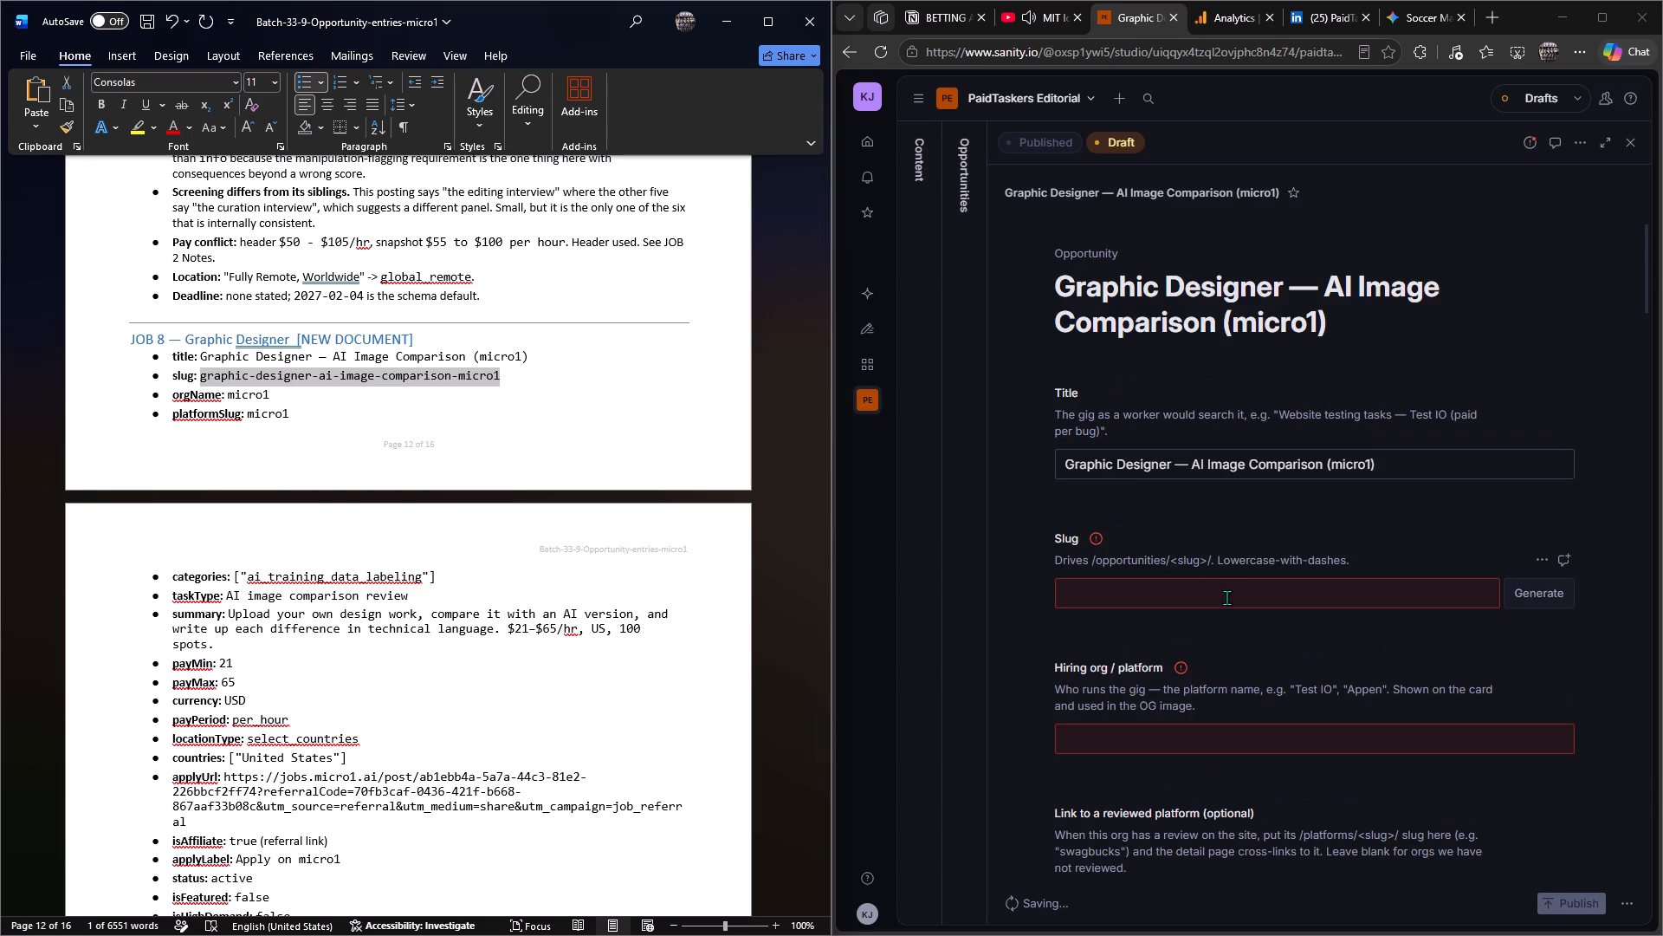
{"action": "left_click", "coordinate": [1230, 607]}
{"action": "key", "text": "ctrl+v"}
Copy "micro1" from Job 8 in Word into both Hiring org / platform and Link to a reviewed platform.
{"action": "left_click", "coordinate": [1180, 744]}
{"action": "left_click", "coordinate": [575, 426]}
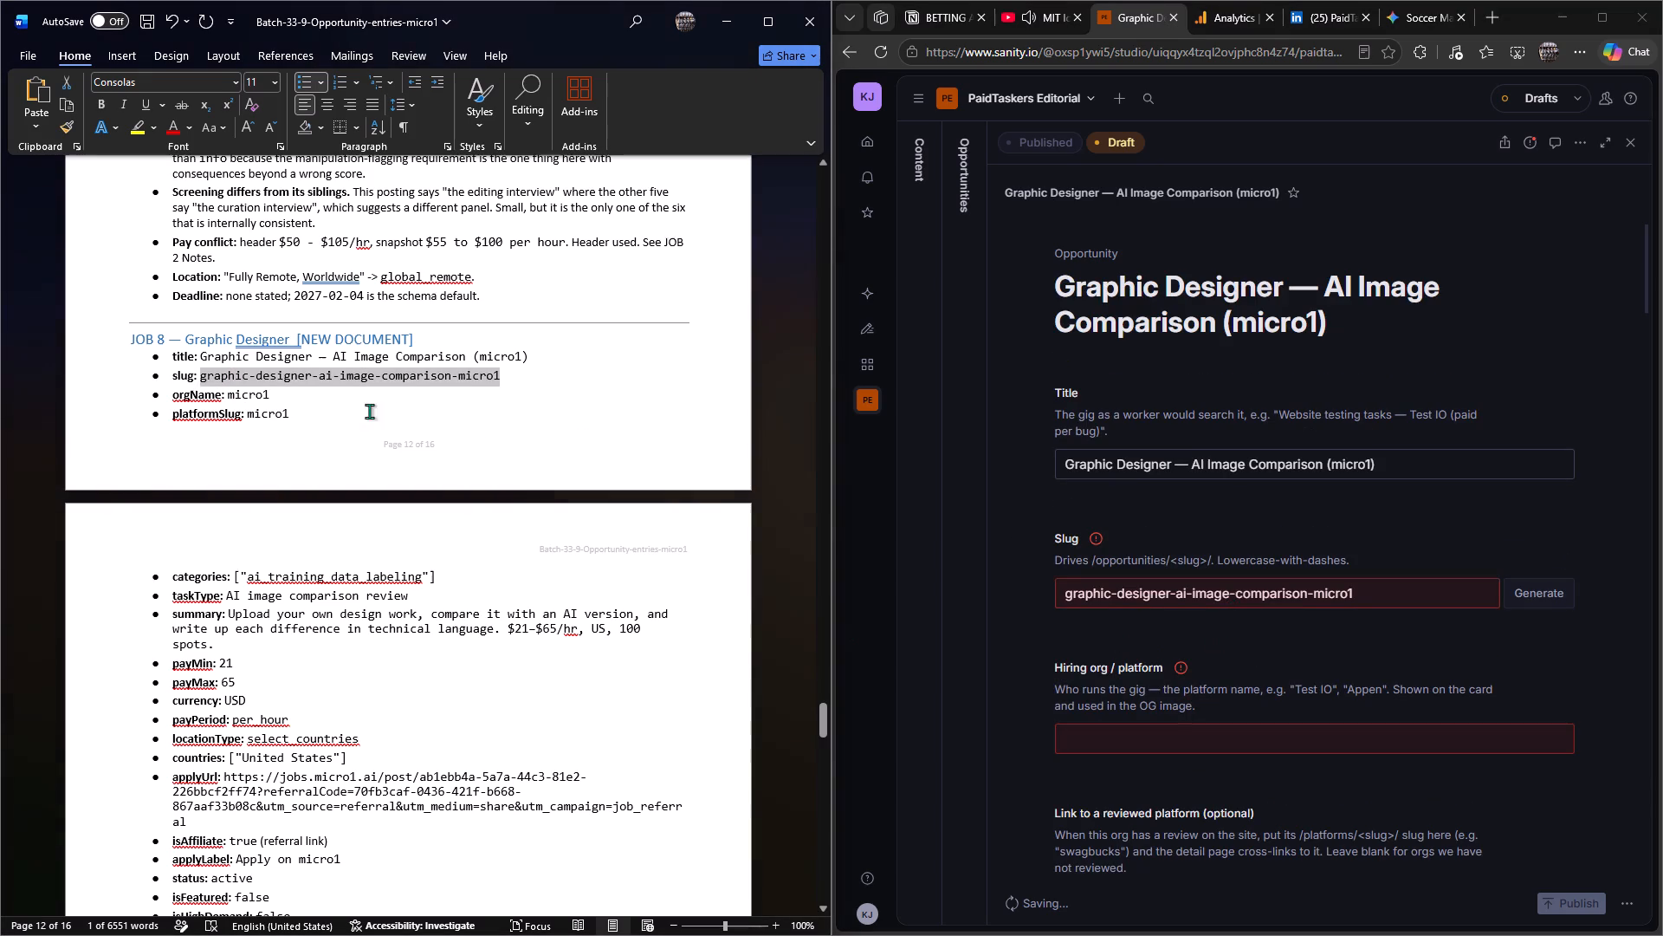
{"action": "left_click", "coordinate": [344, 411]}
{"action": "left_click_drag", "start_coordinate": [311, 406], "coordinate": [249, 410]}
{"action": "key", "text": "ctrl+c"}
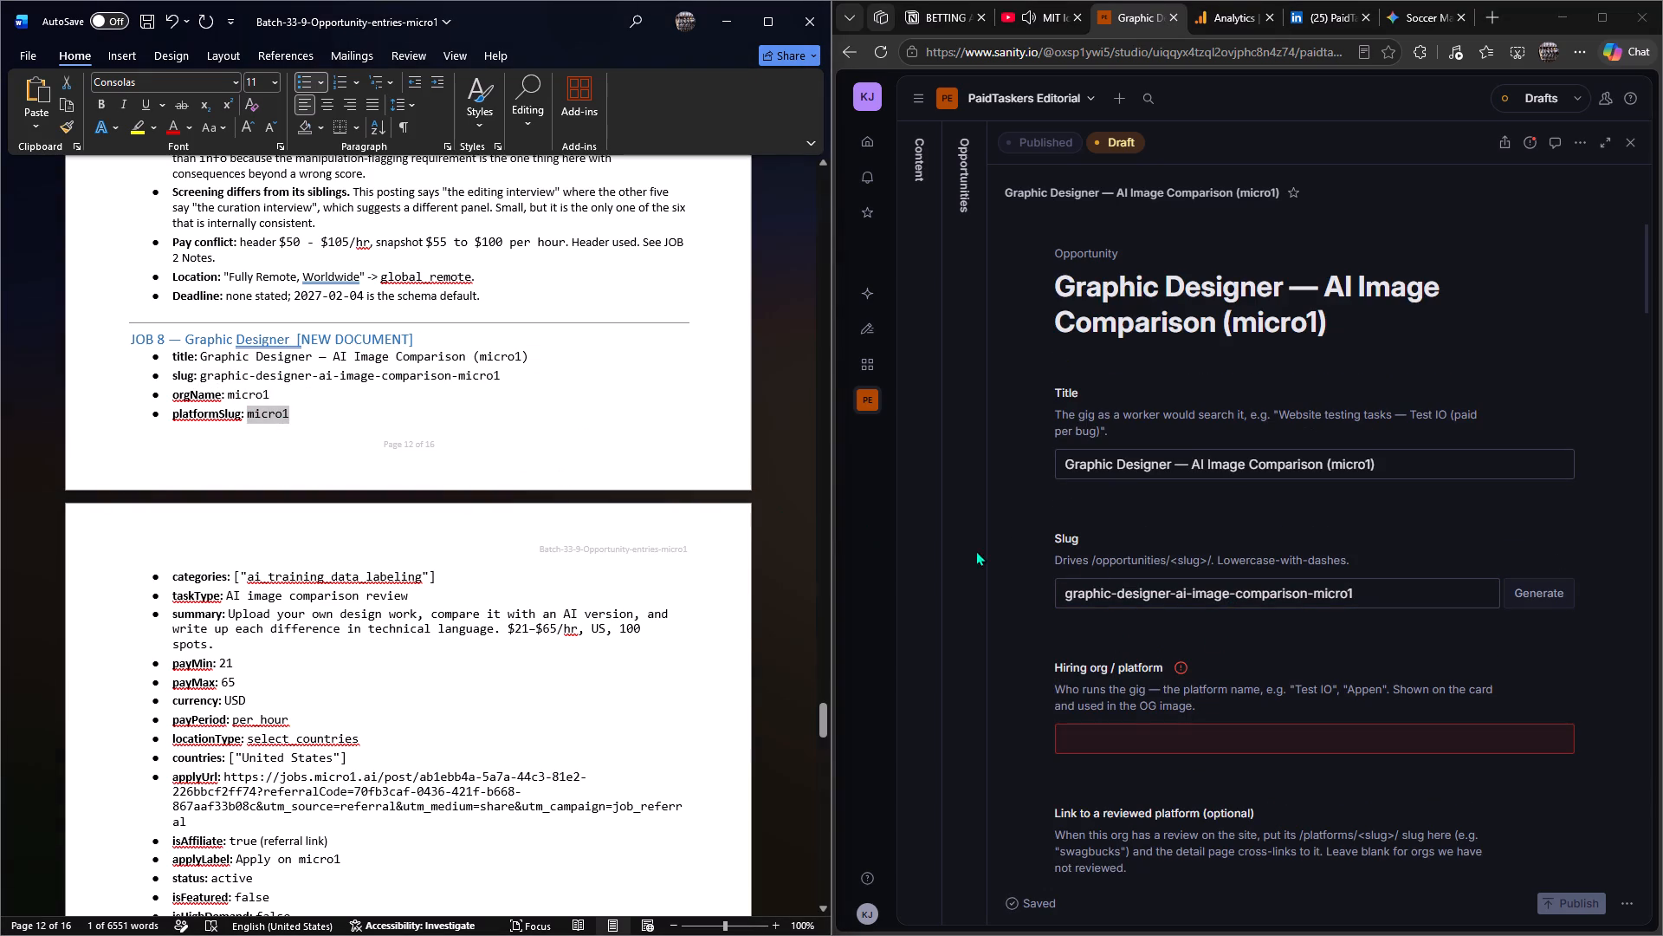
{"action": "left_click", "coordinate": [1212, 745]}
{"action": "key", "text": "ctrl+v"}
{"action": "left_click", "coordinate": [1011, 550]}
{"action": "scroll", "coordinate": [1011, 550], "scroll_direction": "down", "scroll_amount": 5}
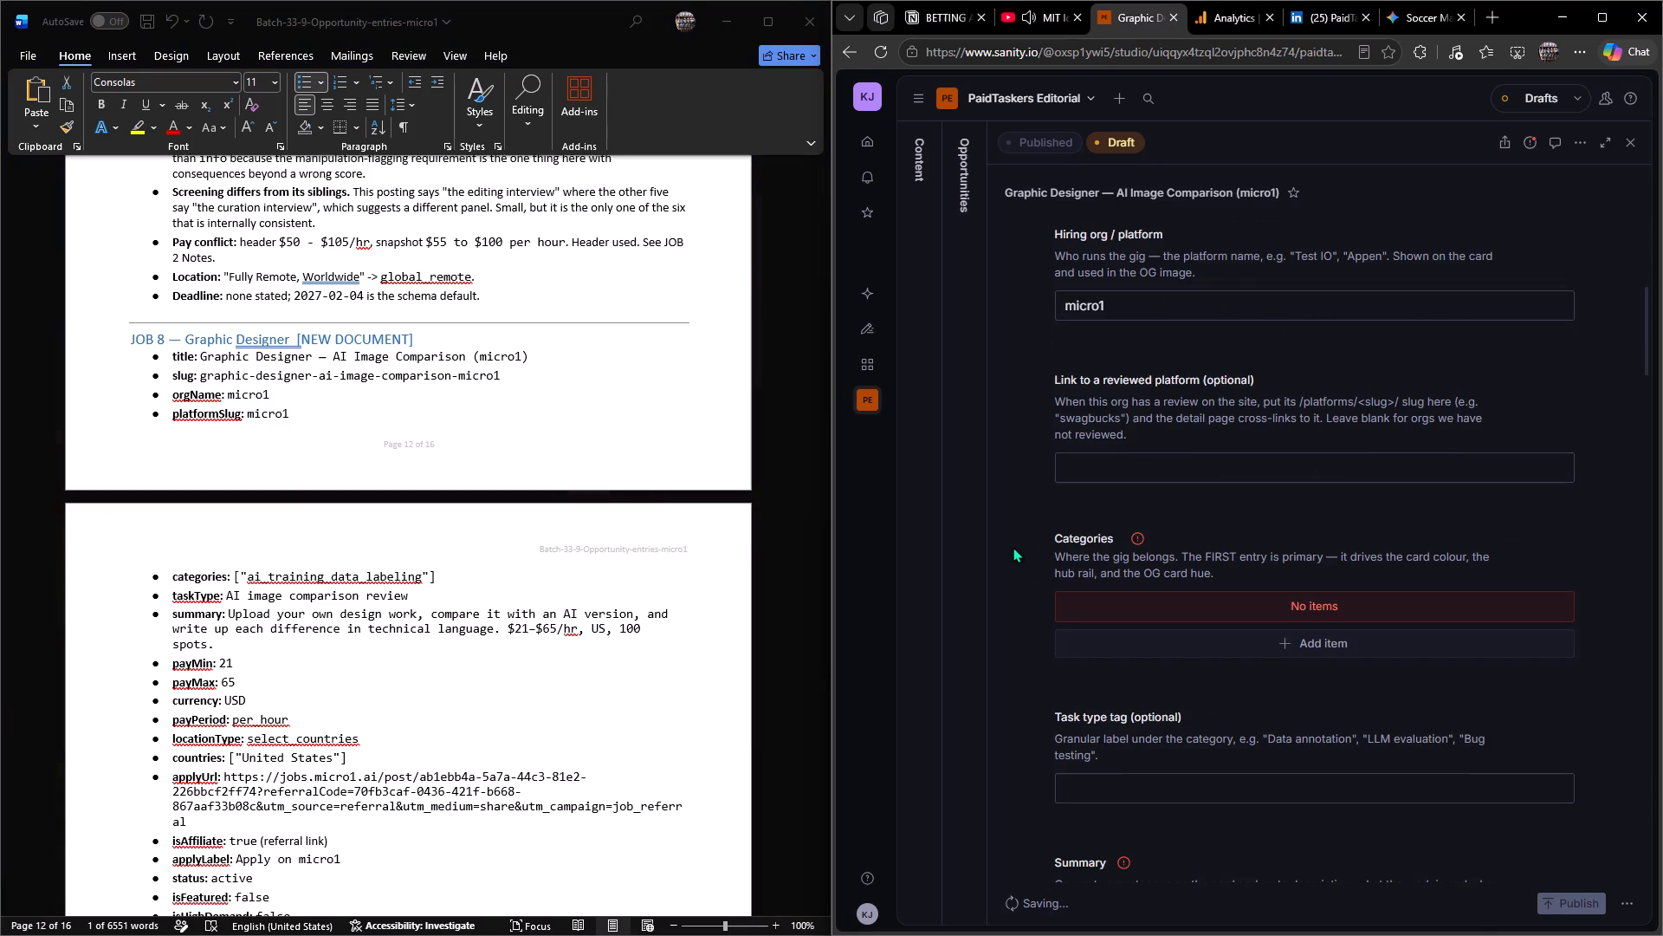
{"action": "left_click", "coordinate": [1200, 492]}
{"action": "left_click", "coordinate": [1213, 475]}
{"action": "key", "text": "ctrl+v"}
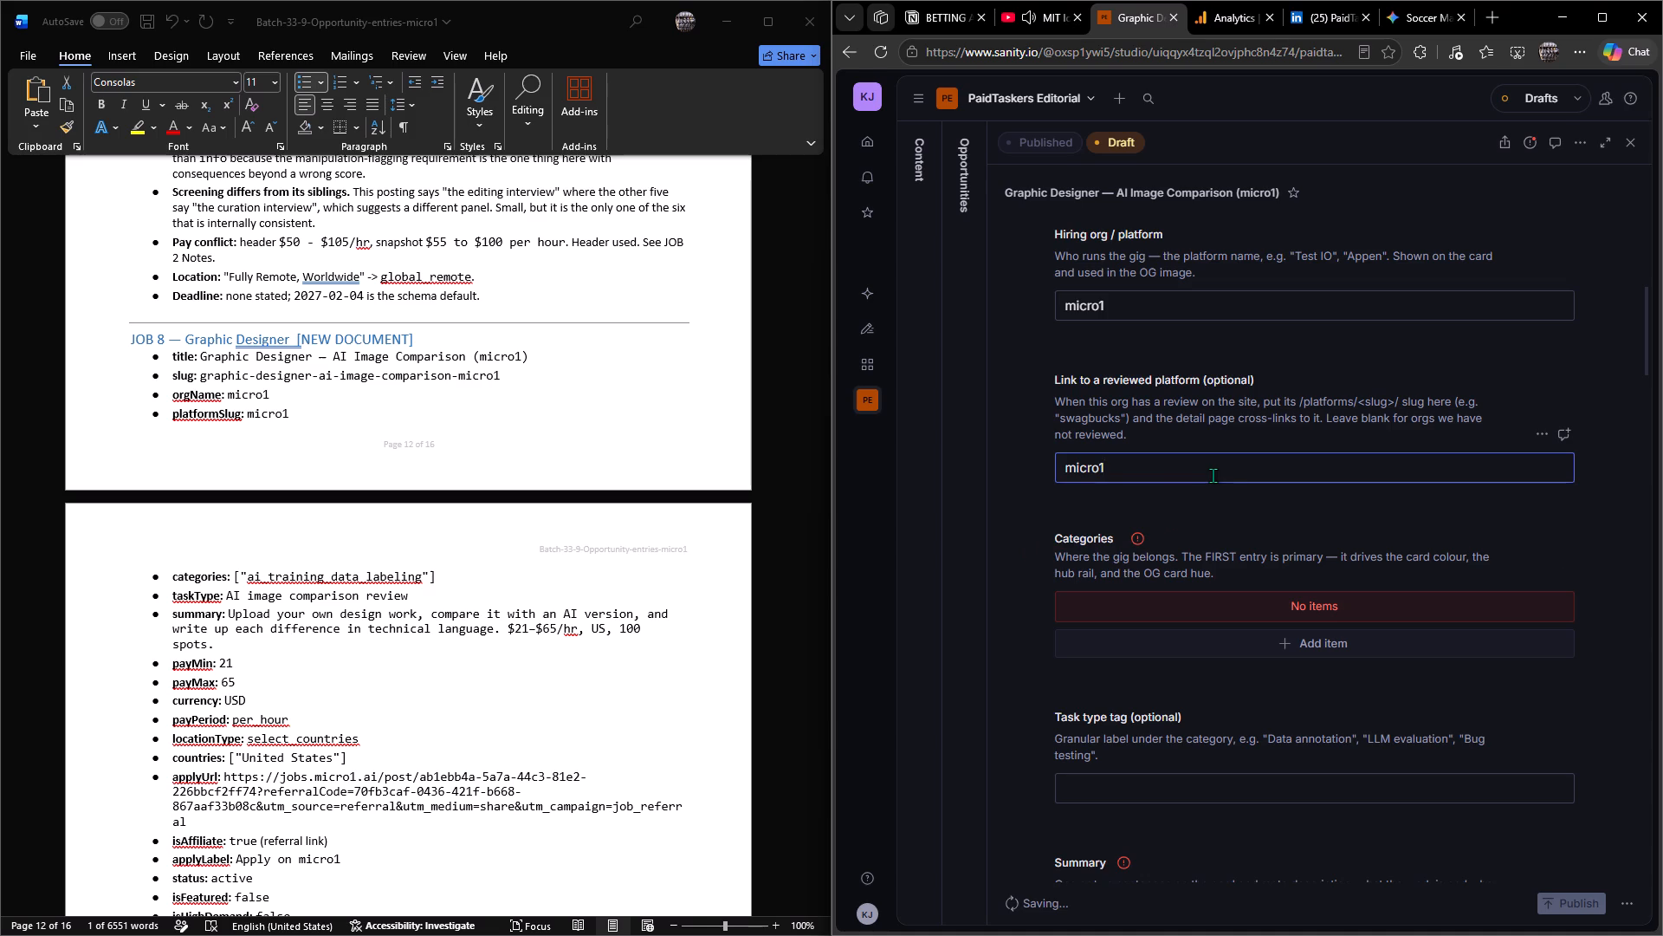
Add AI Training & Data Labeling as the opportunity's first category.
{"action": "scroll", "coordinate": [1213, 475], "scroll_direction": "down", "scroll_amount": 2}
{"action": "left_click", "coordinate": [1213, 475]}
{"action": "left_click", "coordinate": [1223, 458]}
{"action": "left_click", "coordinate": [1228, 447]}
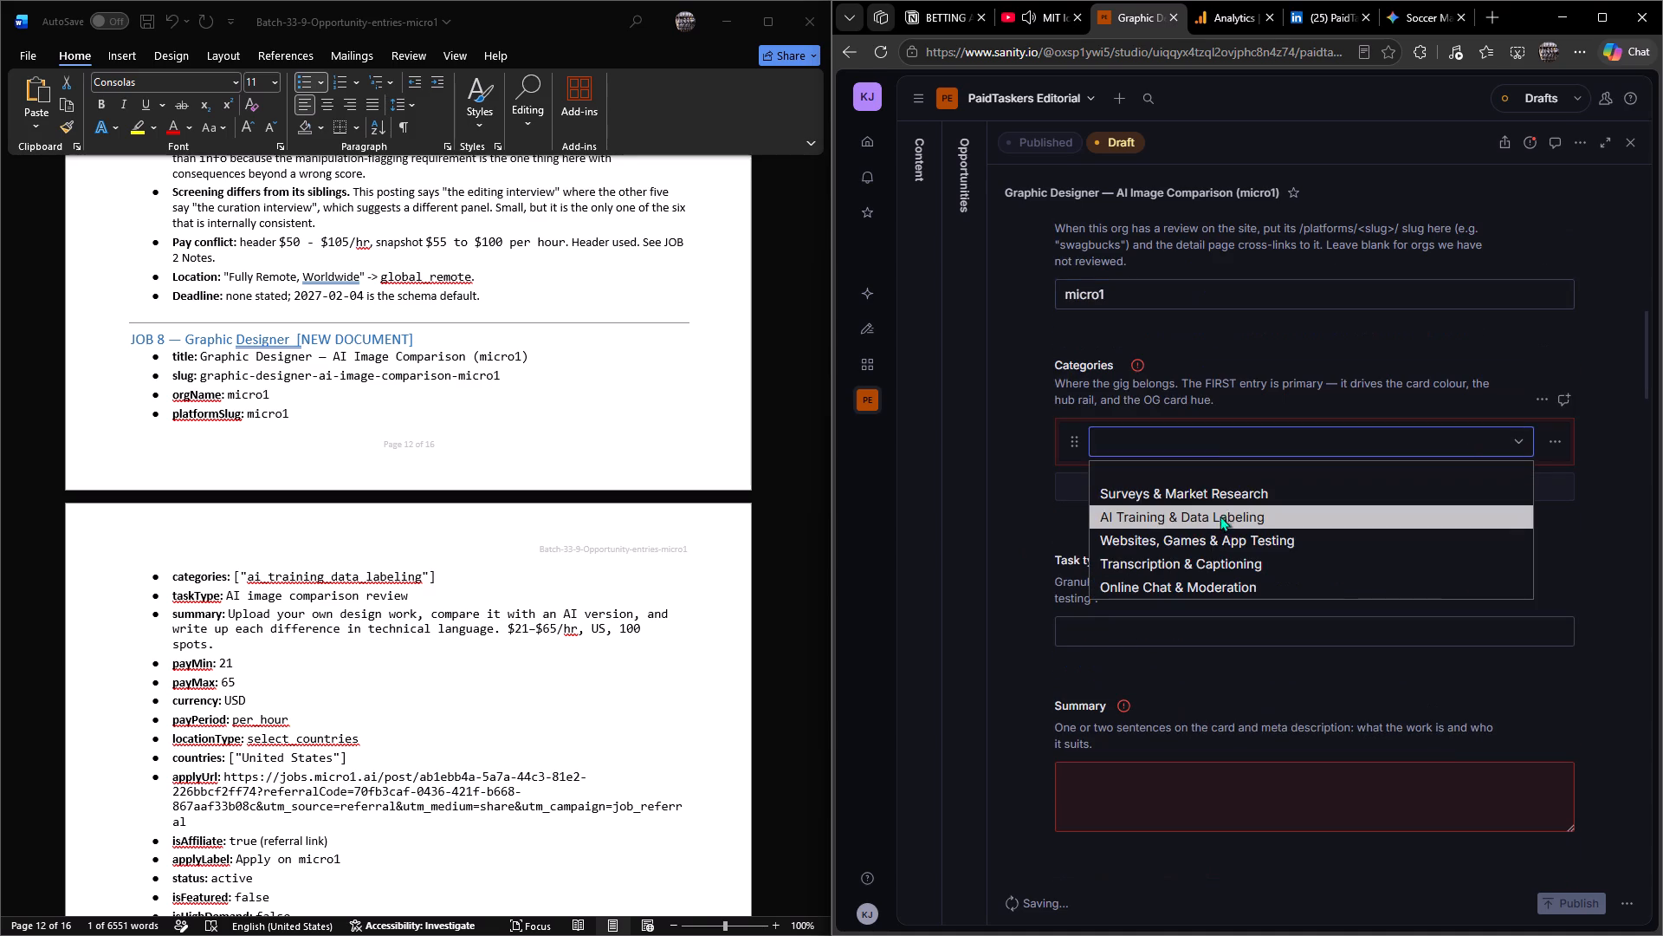
{"action": "left_click", "coordinate": [1220, 523]}
Set the task type tag to "AI image comparison review", copied from Job 8 in Word.
{"action": "left_click", "coordinate": [1166, 638]}
{"action": "left_click", "coordinate": [371, 392]}
{"action": "scroll", "coordinate": [371, 392], "scroll_direction": "down", "scroll_amount": 4}
{"action": "left_click", "coordinate": [396, 389]}
{"action": "left_click", "coordinate": [411, 423]}
{"action": "left_click_drag", "start_coordinate": [421, 426], "coordinate": [246, 426]}
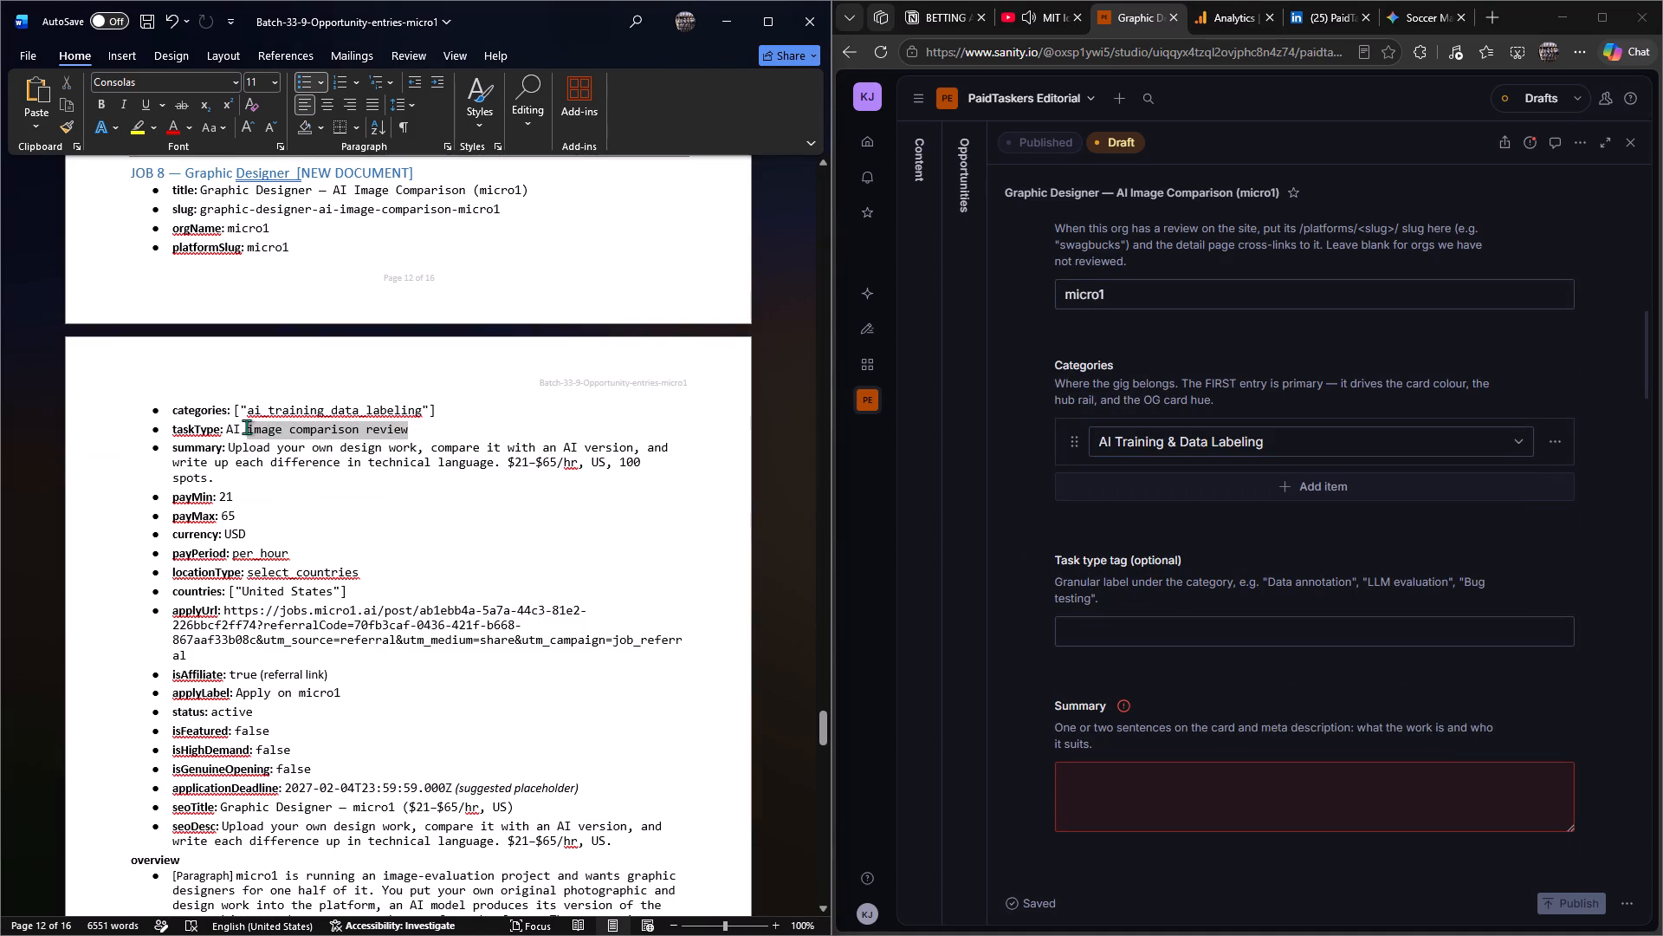
{"action": "left_click_drag", "start_coordinate": [246, 426], "coordinate": [236, 429]}
{"action": "key", "text": "ctrl+c"}
{"action": "left_click", "coordinate": [1157, 648]}
{"action": "key", "text": "ctrl+v"}
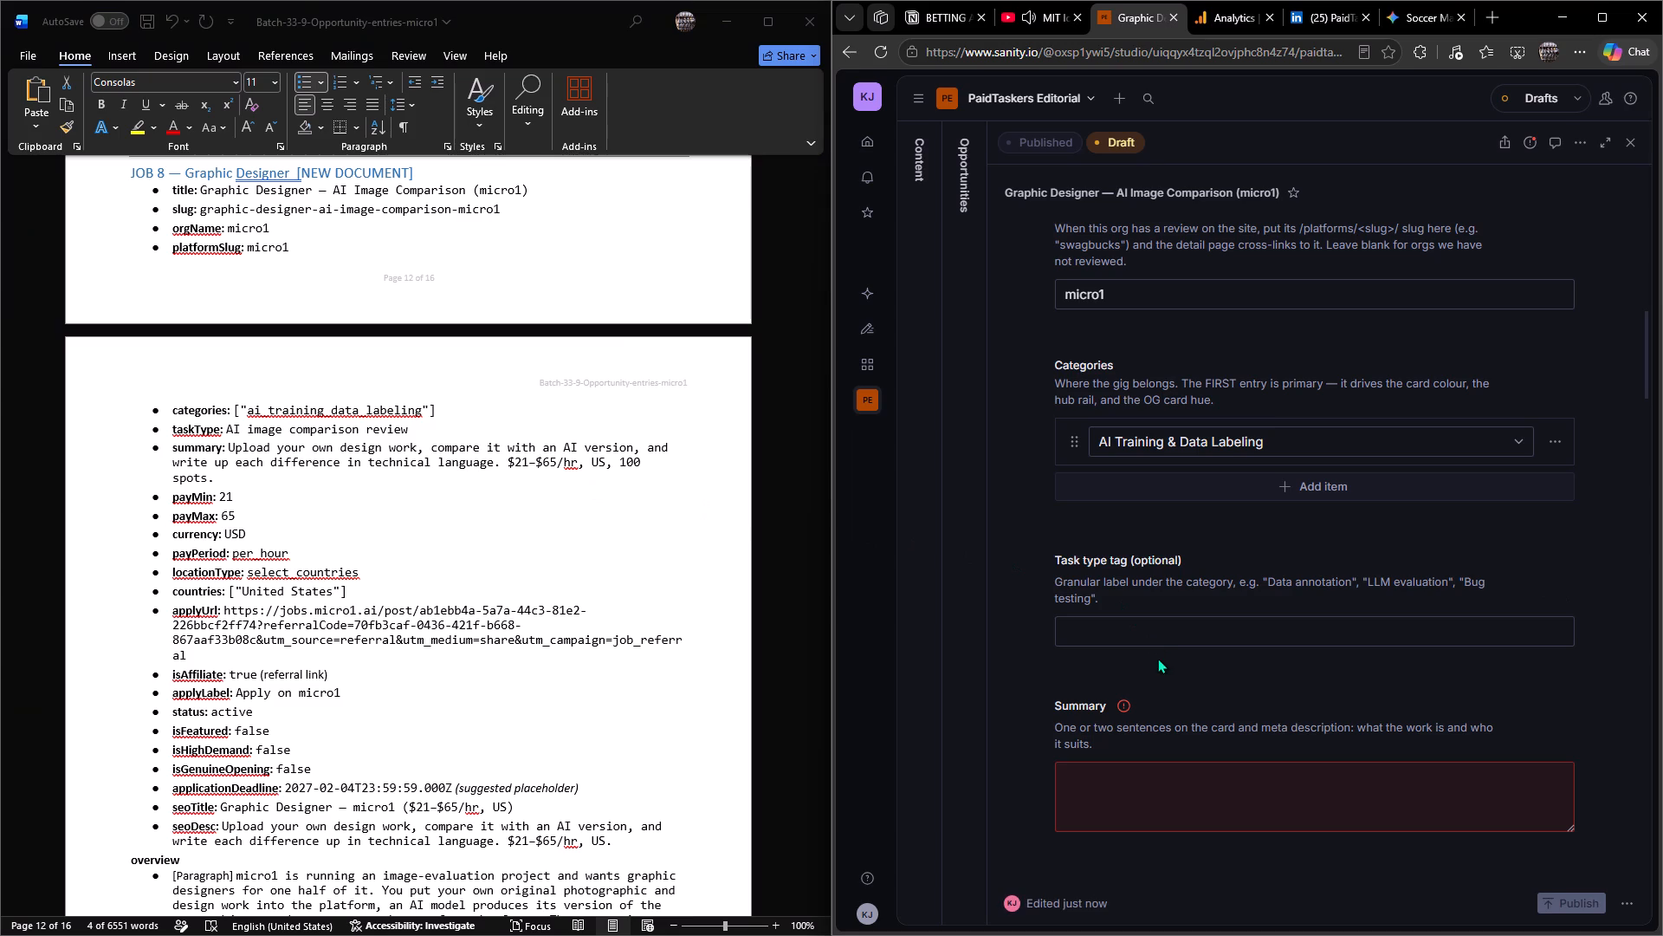
{"action": "left_click", "coordinate": [1174, 638]}
{"action": "key", "text": "ctrl+v"}
Fill the Summary with Job 8's summary text from Word, "Upload your own design work… $21–$65/hr, US, 100 spots.".
{"action": "scroll", "coordinate": [1180, 634], "scroll_direction": "down", "scroll_amount": 3}
{"action": "left_click", "coordinate": [1189, 597]}
{"action": "left_click", "coordinate": [1200, 557]}
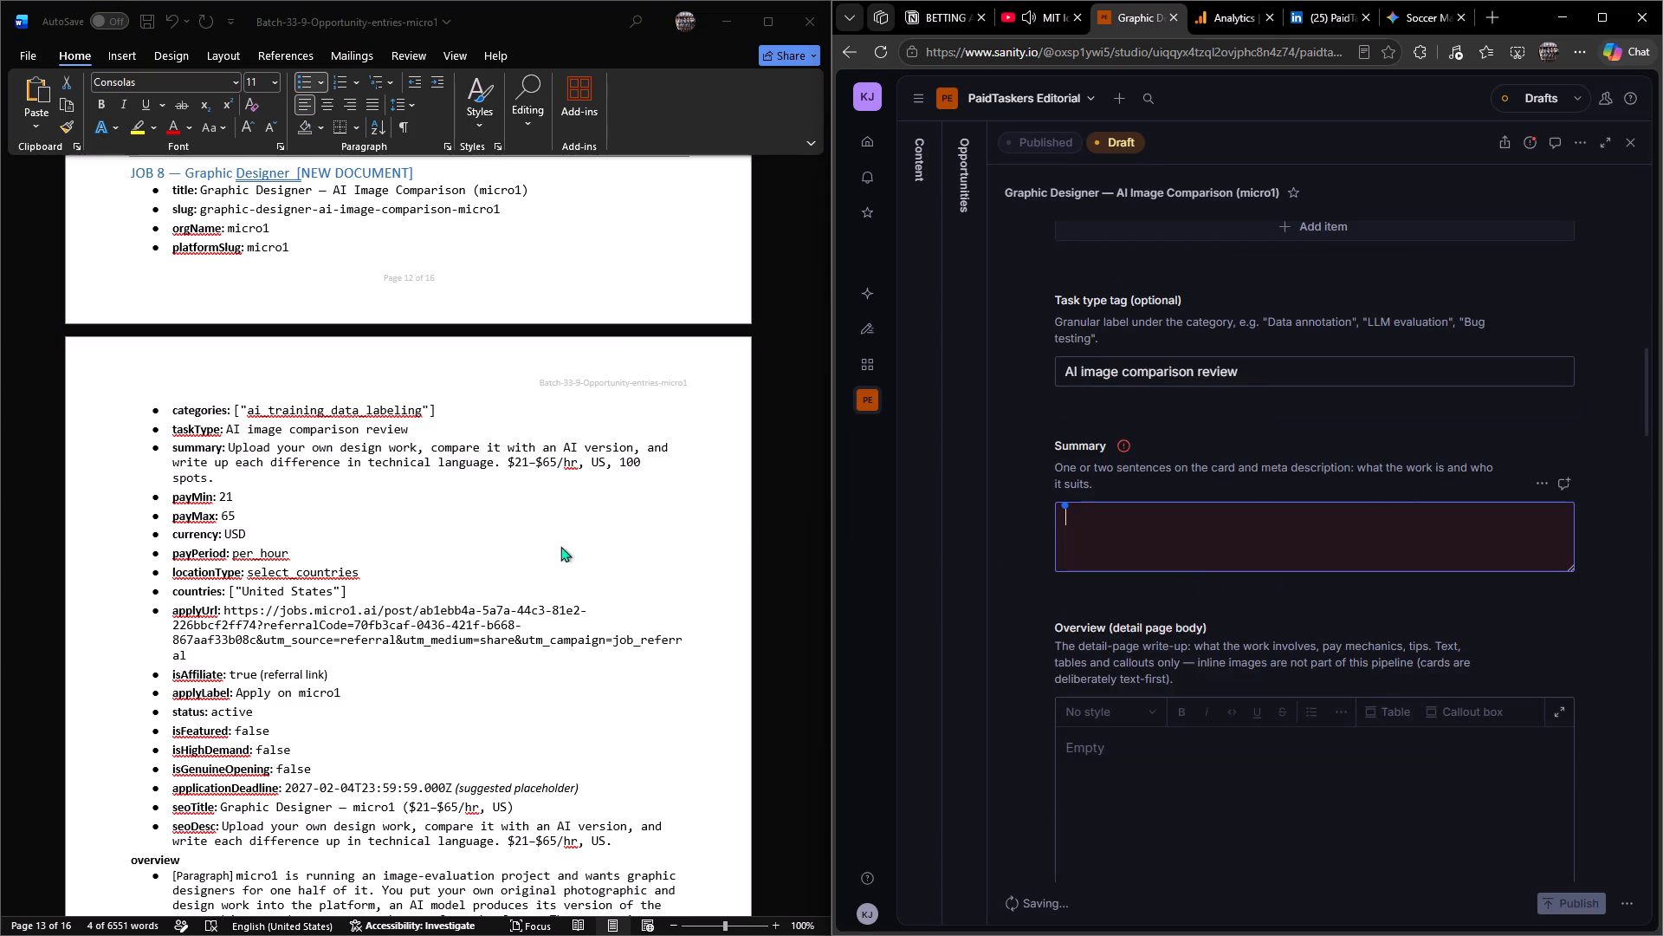
{"action": "left_click", "coordinate": [541, 546]}
{"action": "left_click", "coordinate": [326, 489]}
{"action": "left_click", "coordinate": [313, 478]}
{"action": "left_click_drag", "start_coordinate": [313, 478], "coordinate": [262, 460]}
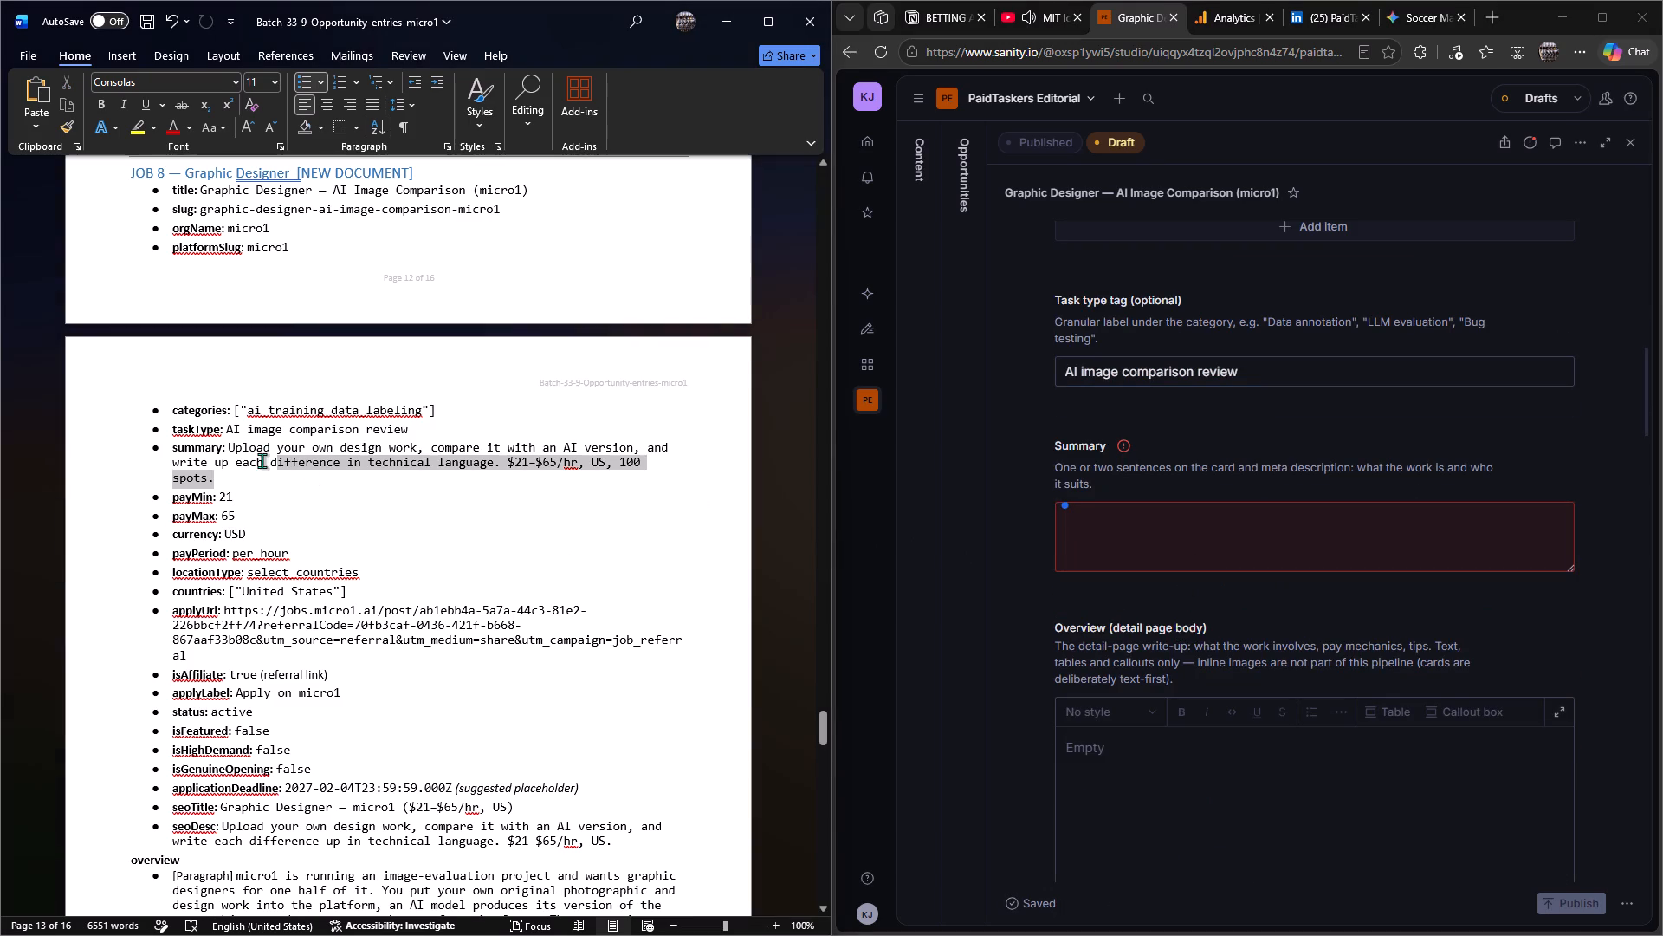
{"action": "left_click_drag", "start_coordinate": [262, 460], "coordinate": [235, 446]}
{"action": "key", "text": "ctrl+c"}
{"action": "left_click", "coordinate": [1287, 551]}
{"action": "key", "text": "ctrl+v"}
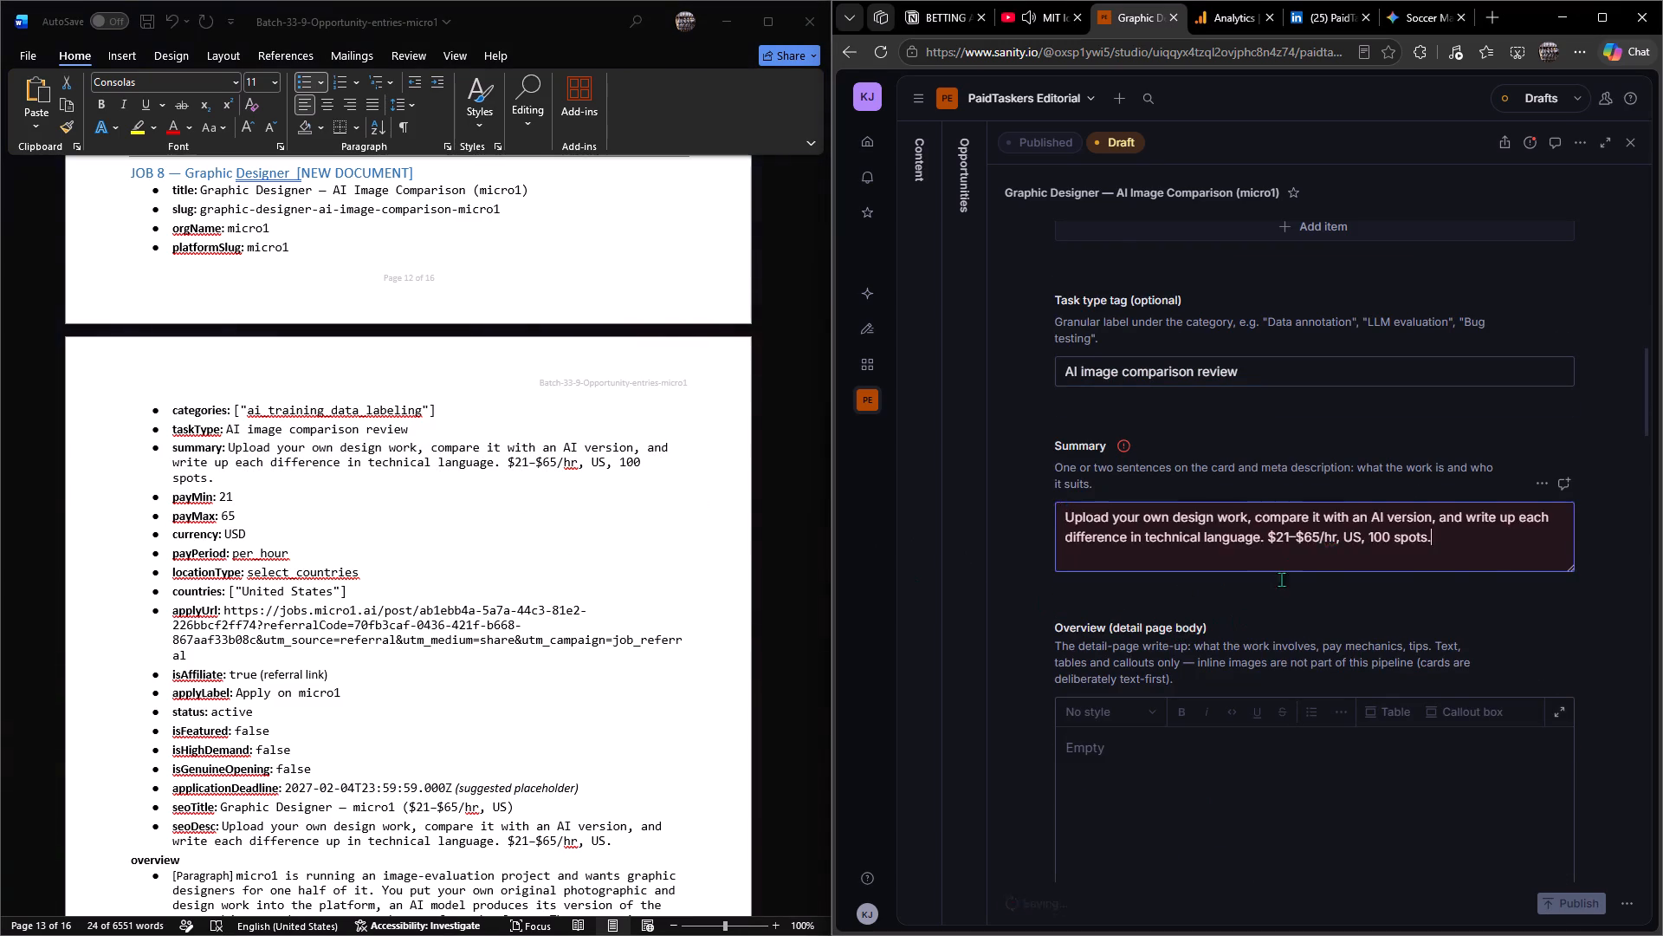
Copy Job 8's overview paragraph, starting "micro1 is running an image-evaluation project", from Word into the Overview body.
{"action": "scroll", "coordinate": [1281, 591], "scroll_direction": "up", "scroll_amount": 5}
{"action": "scroll", "coordinate": [1281, 591], "scroll_direction": "down", "scroll_amount": 7}
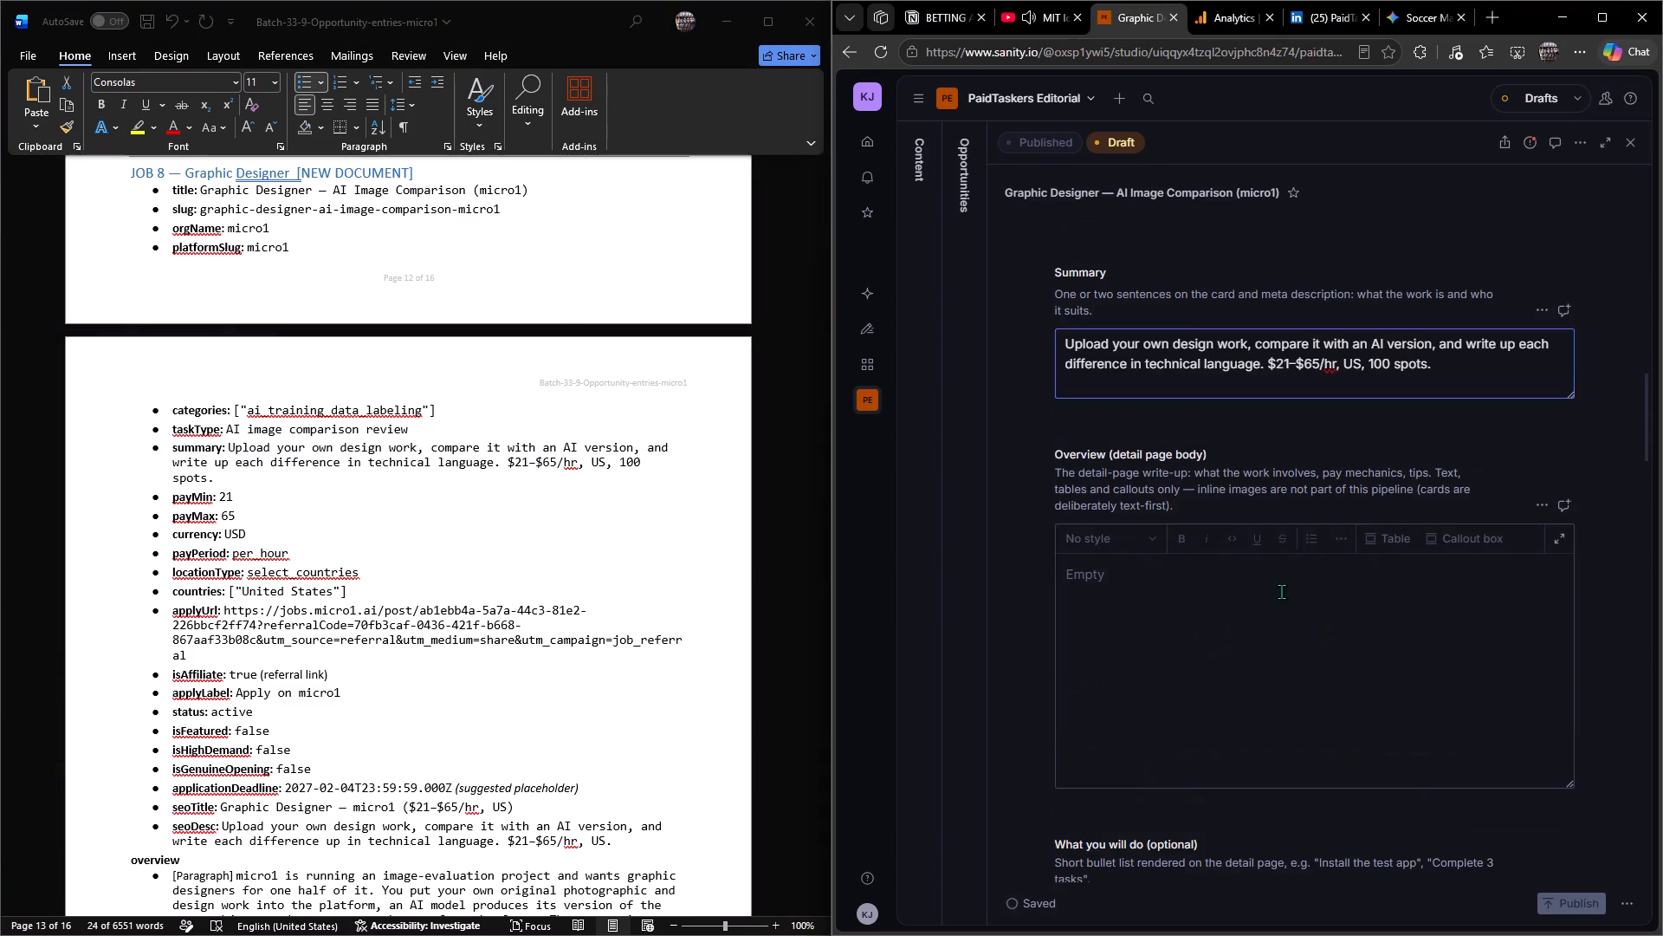
{"action": "left_click", "coordinate": [1281, 591]}
{"action": "scroll", "coordinate": [547, 629], "scroll_direction": "down", "scroll_amount": 12}
{"action": "left_click", "coordinate": [442, 623]}
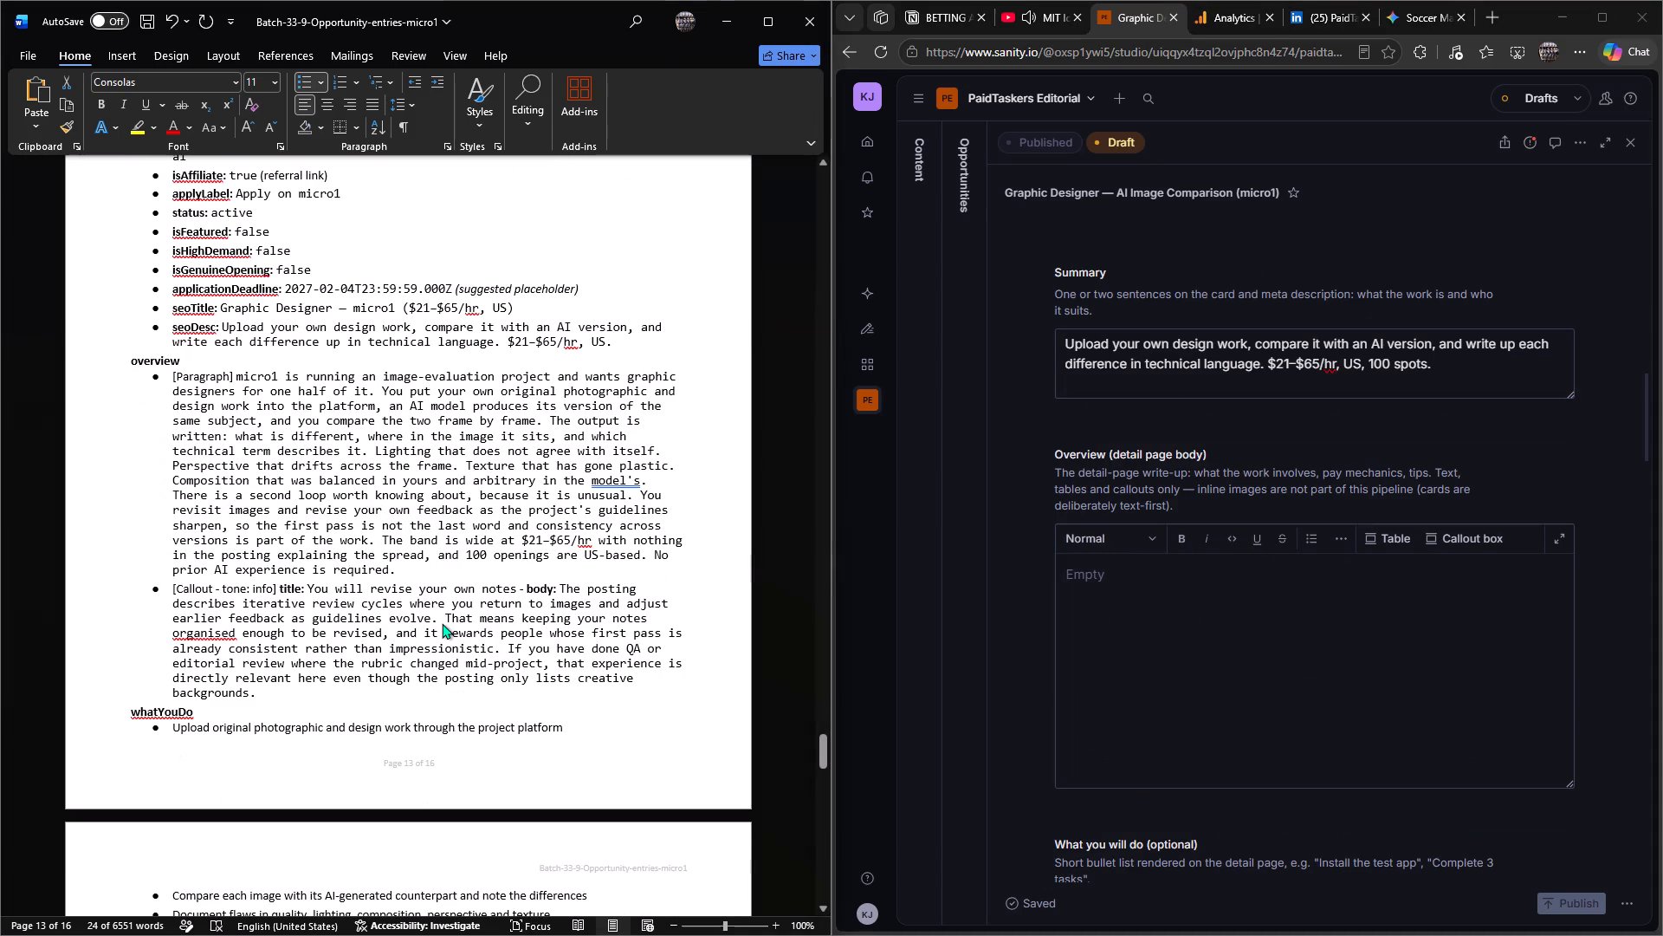
{"action": "left_click", "coordinate": [685, 558]}
{"action": "left_click_drag", "start_coordinate": [499, 565], "coordinate": [320, 524]}
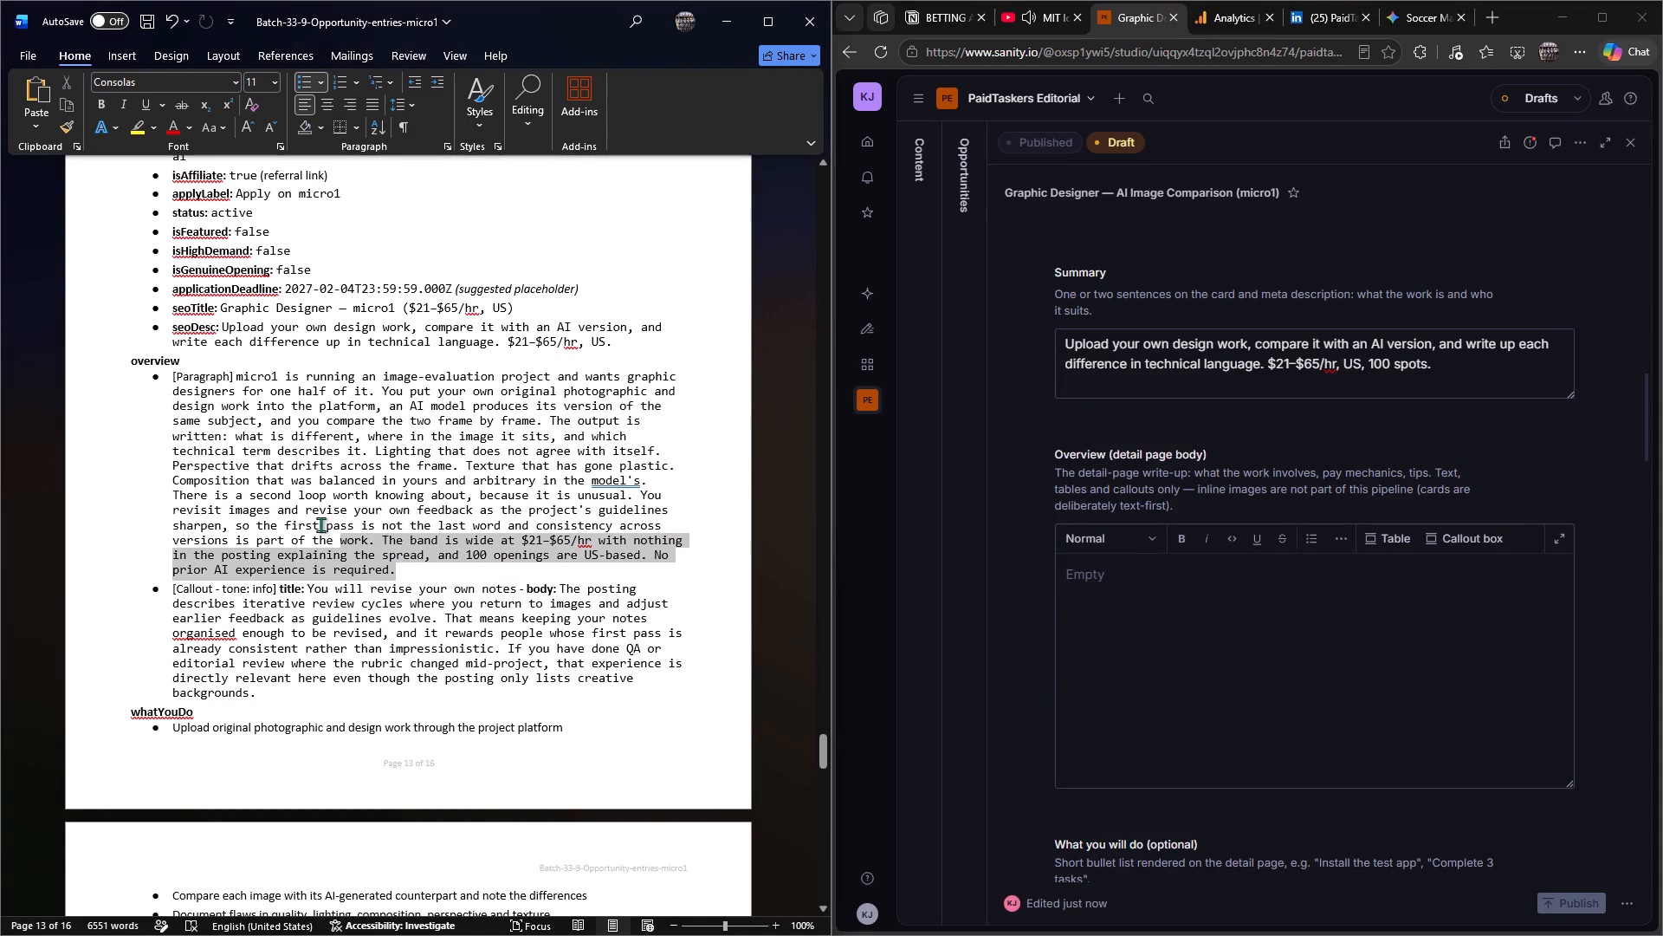
{"action": "left_click_drag", "start_coordinate": [320, 524], "coordinate": [238, 380]}
{"action": "key", "text": "ctrl+c"}
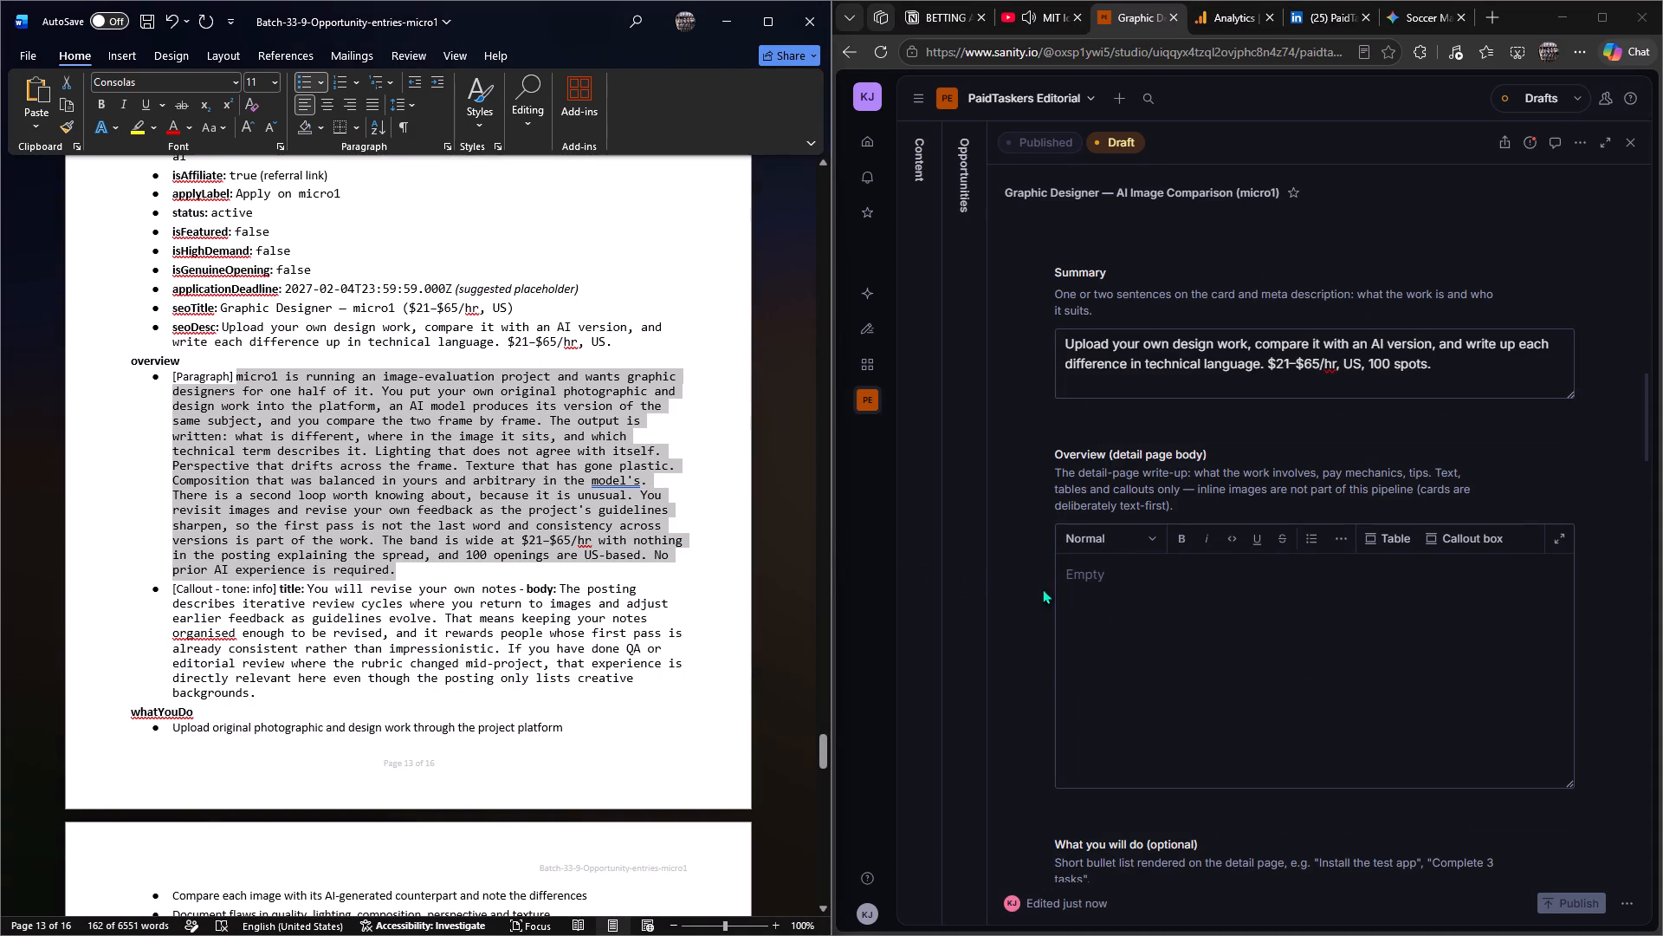
{"action": "left_click", "coordinate": [1209, 588]}
{"action": "key", "text": "ctrl+v"}
Split the overview into a new paragraph before "The band is wide" and add an empty line after the final sentence.
{"action": "scroll", "coordinate": [1226, 630], "scroll_direction": "down", "scroll_amount": 4}
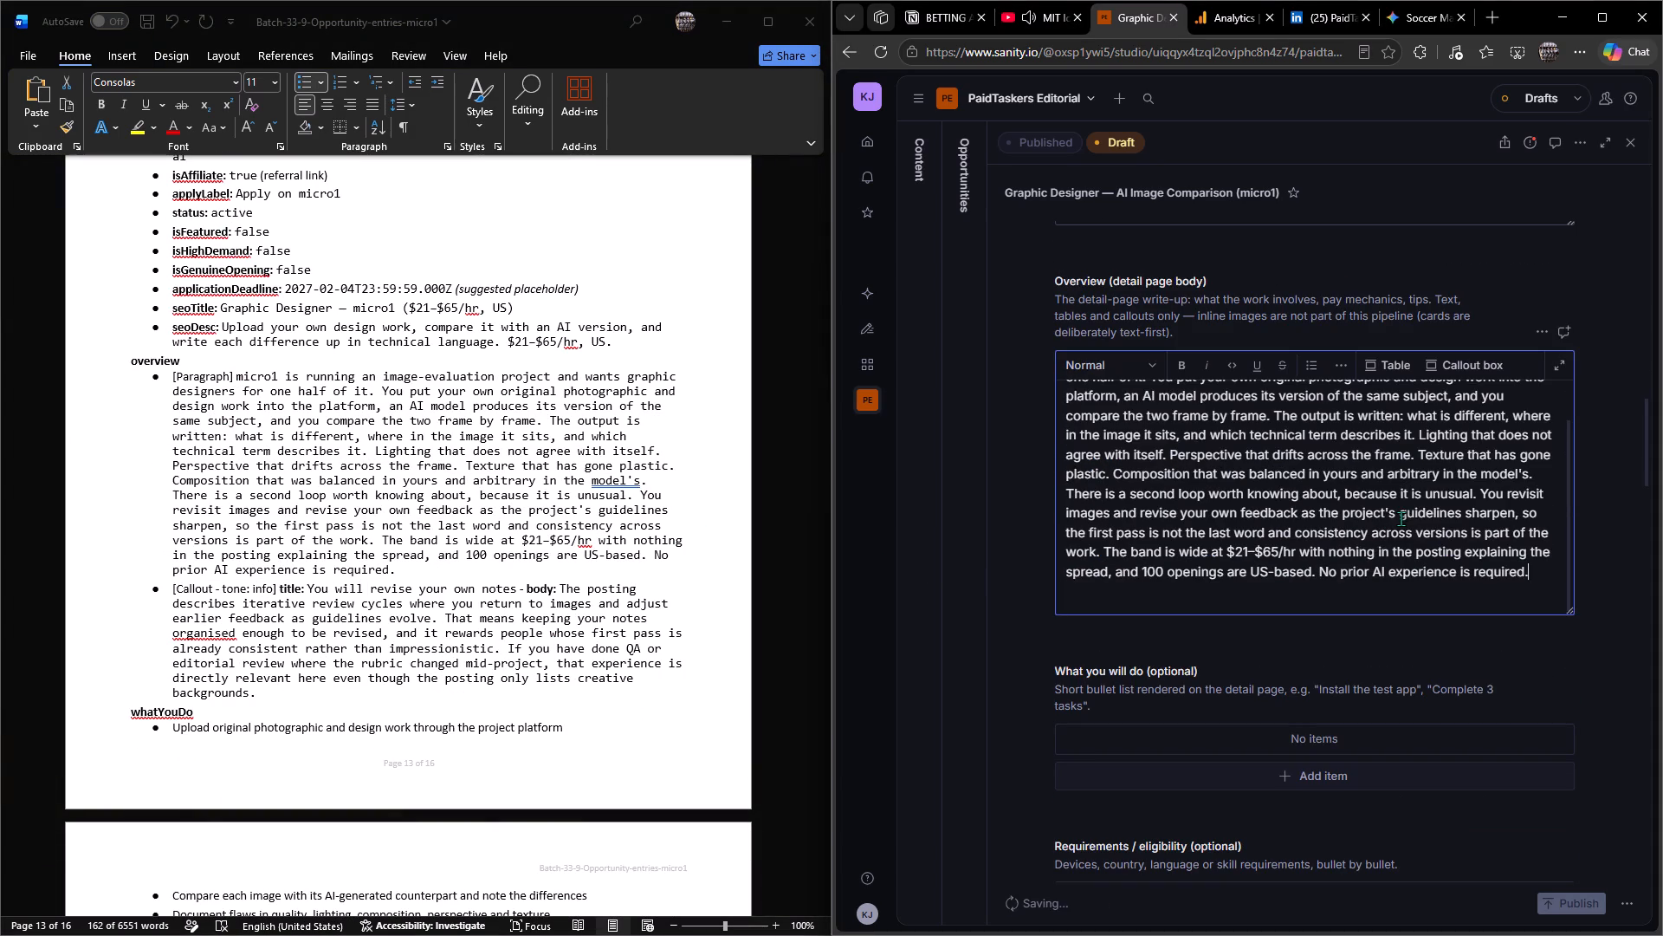
{"action": "left_click", "coordinate": [1103, 545]}
{"action": "key", "text": "Return"}
{"action": "scroll", "coordinate": [1425, 570], "scroll_direction": "down", "scroll_amount": 2}
{"action": "left_click", "coordinate": [1533, 568]}
{"action": "key", "text": "Return"}
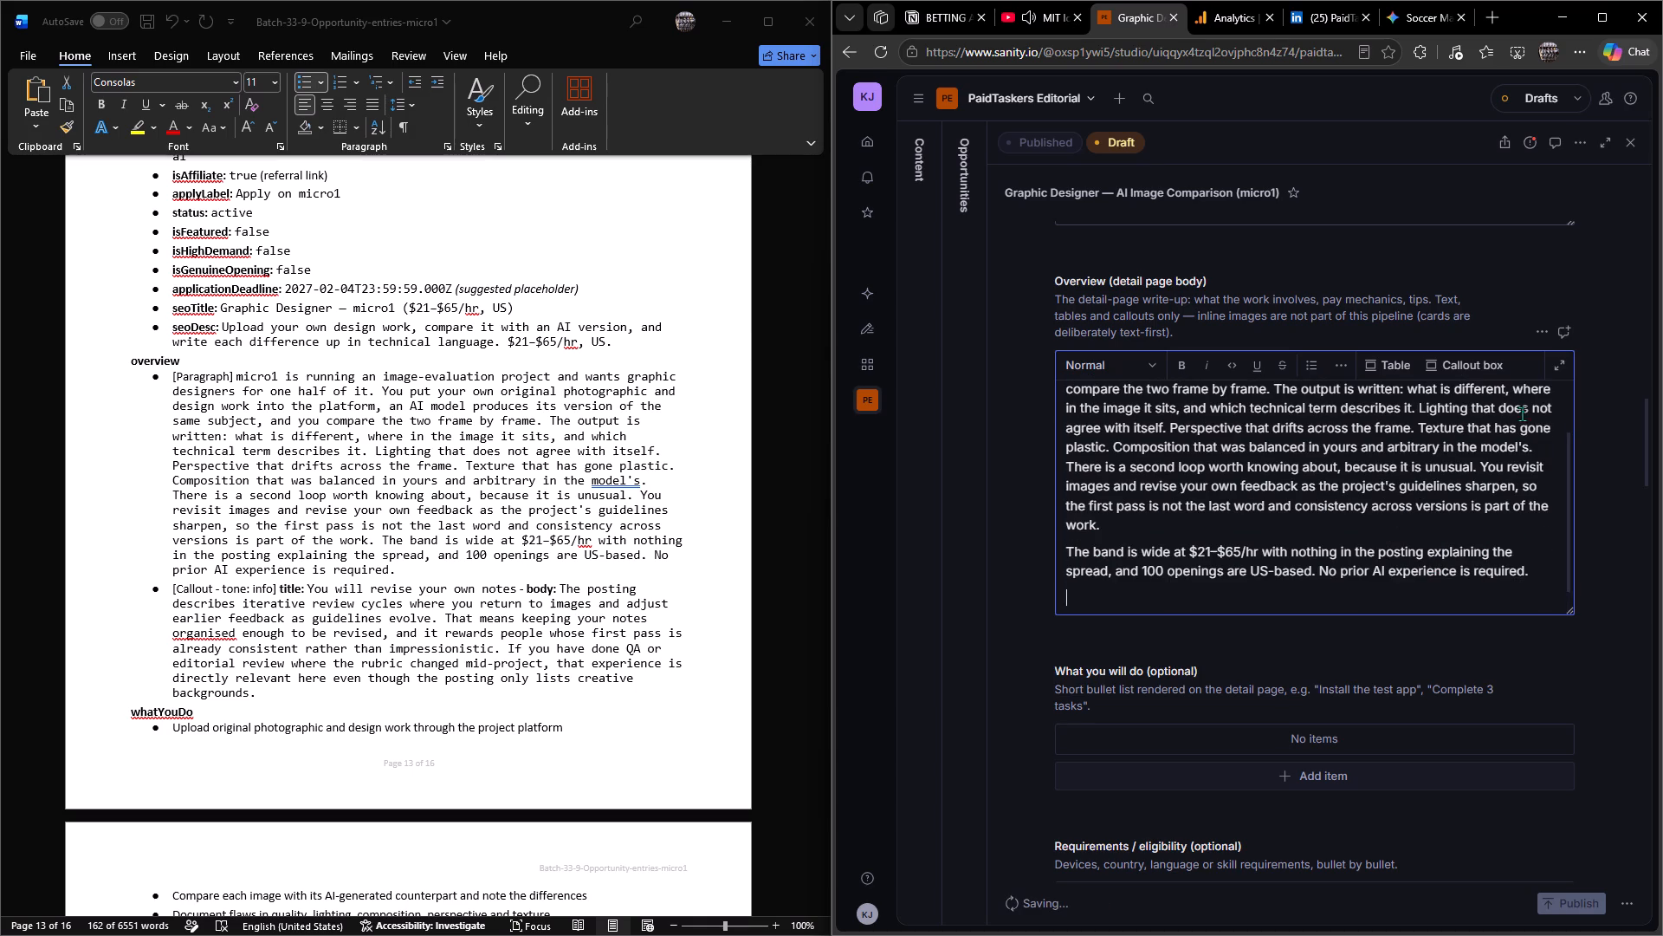
Insert a callout box at the end of the overview.
{"action": "left_click", "coordinate": [1488, 367]}
Correct the spelling of "organised" to "organized" in Job 8's callout text in Word.
{"action": "left_click", "coordinate": [396, 439]}
{"action": "scroll", "coordinate": [396, 439], "scroll_direction": "down", "scroll_amount": 5}
{"action": "left_click", "coordinate": [442, 567]}
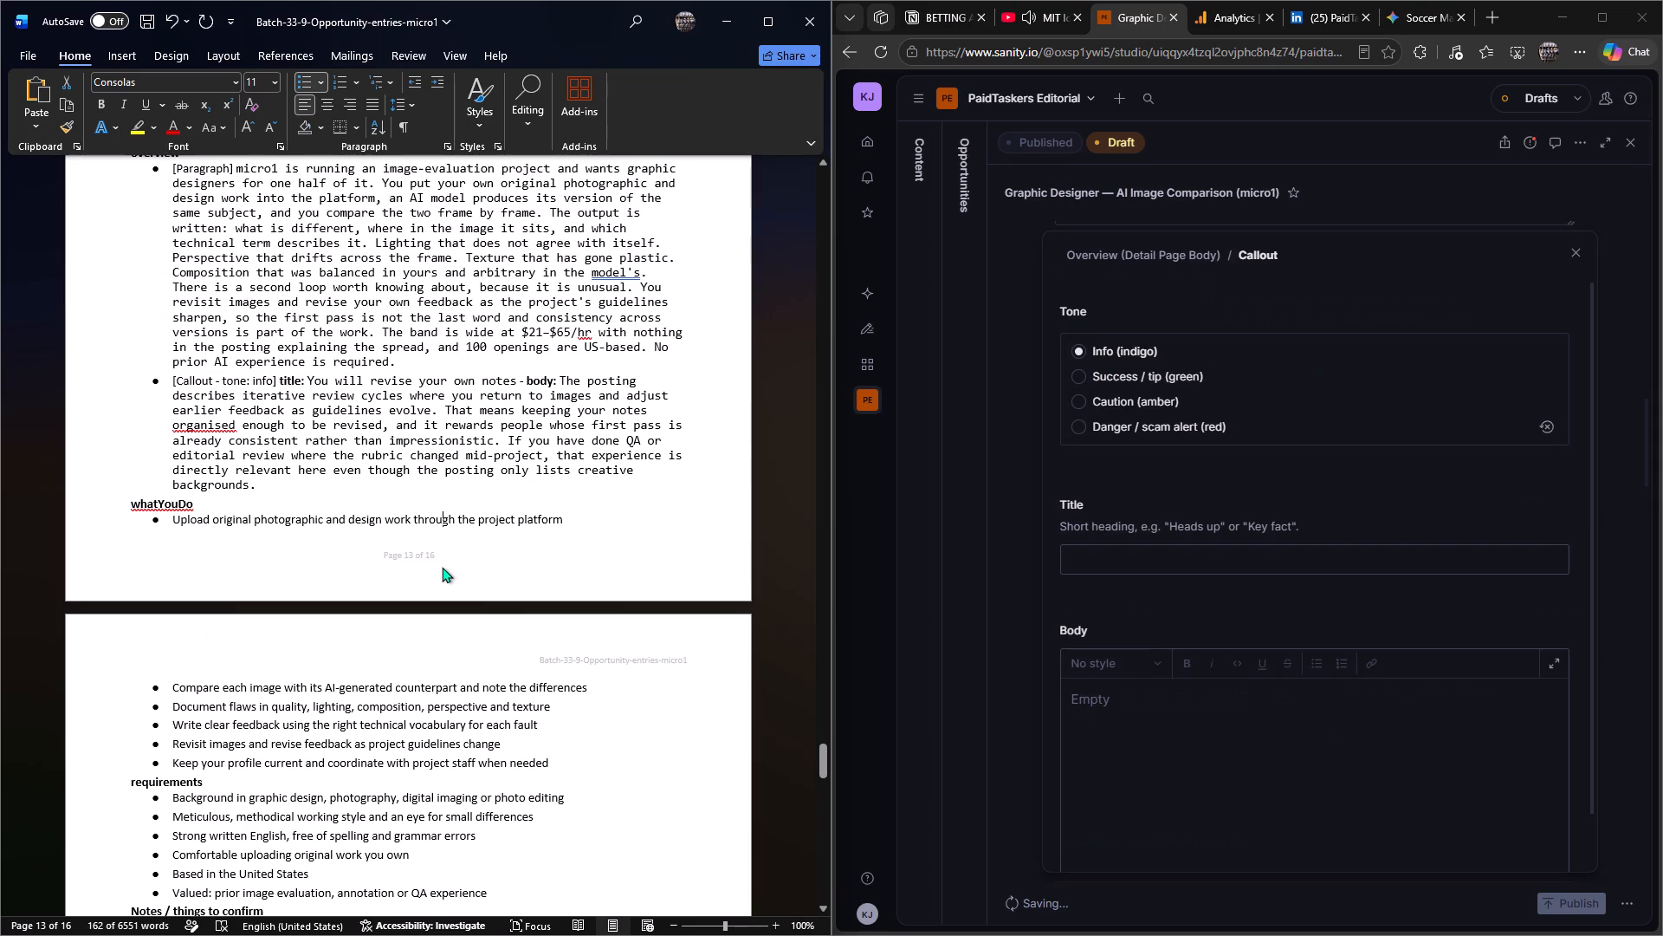
{"action": "left_click", "coordinate": [371, 426]}
{"action": "left_click", "coordinate": [215, 431]}
{"action": "right_click", "coordinate": [215, 431]}
{"action": "left_click", "coordinate": [193, 441]}
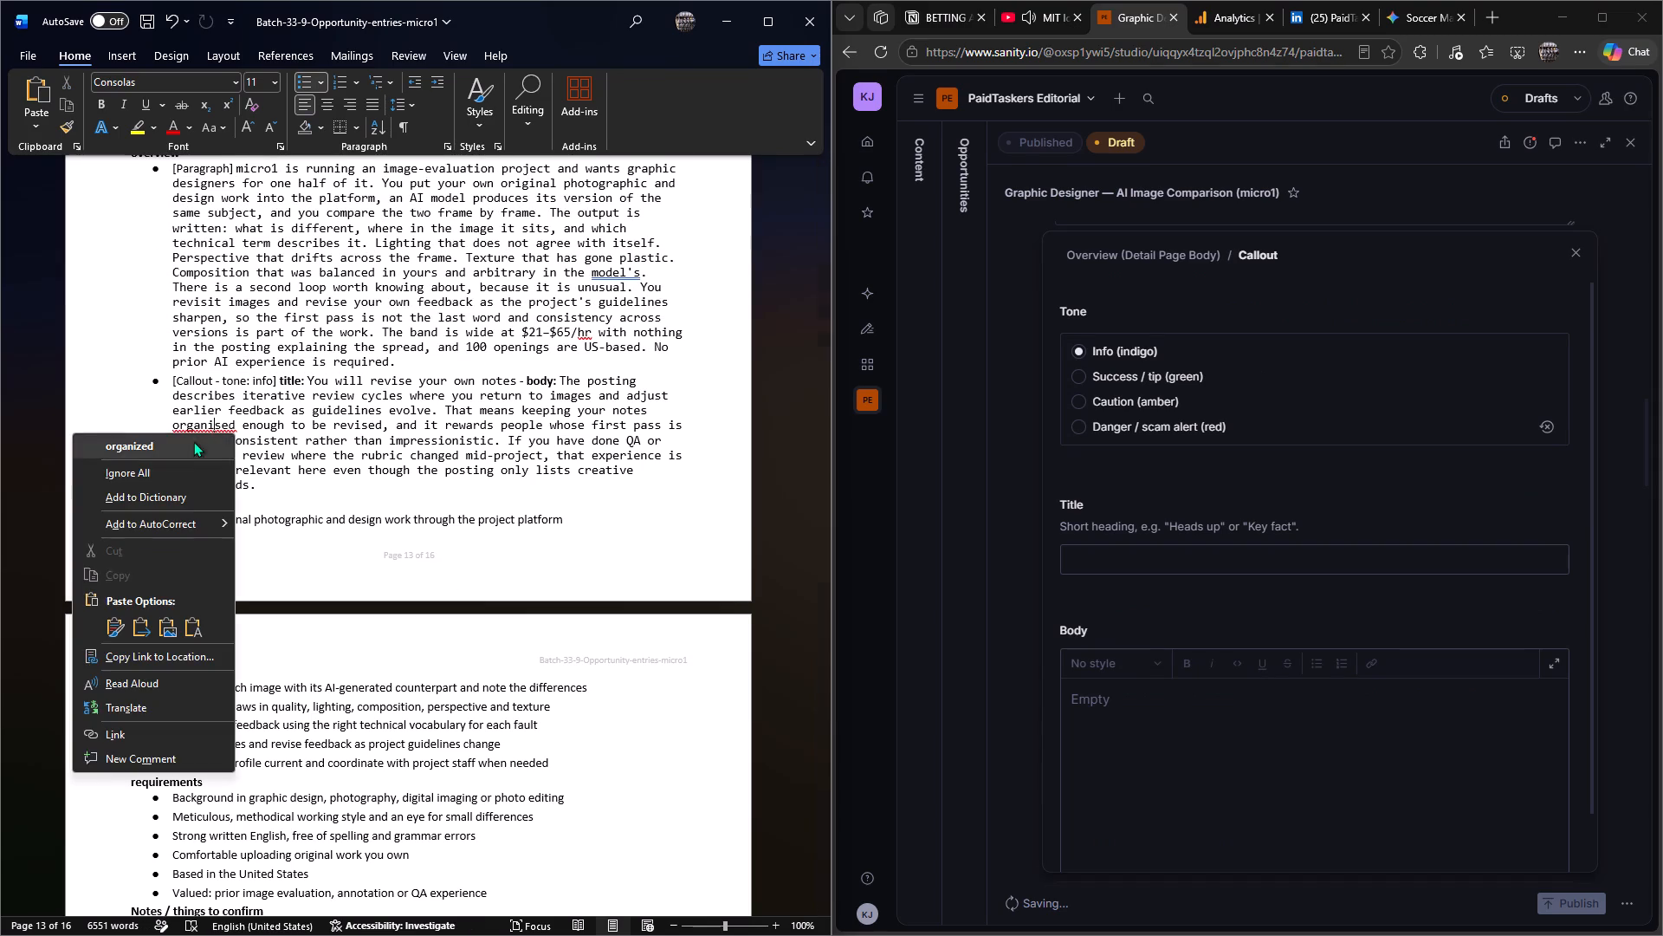
Set the callout's title to "You will revise your own notes", copied from Job 8 in Word.
{"action": "left_click", "coordinate": [440, 427]}
{"action": "left_click_drag", "start_coordinate": [307, 378], "coordinate": [485, 378]}
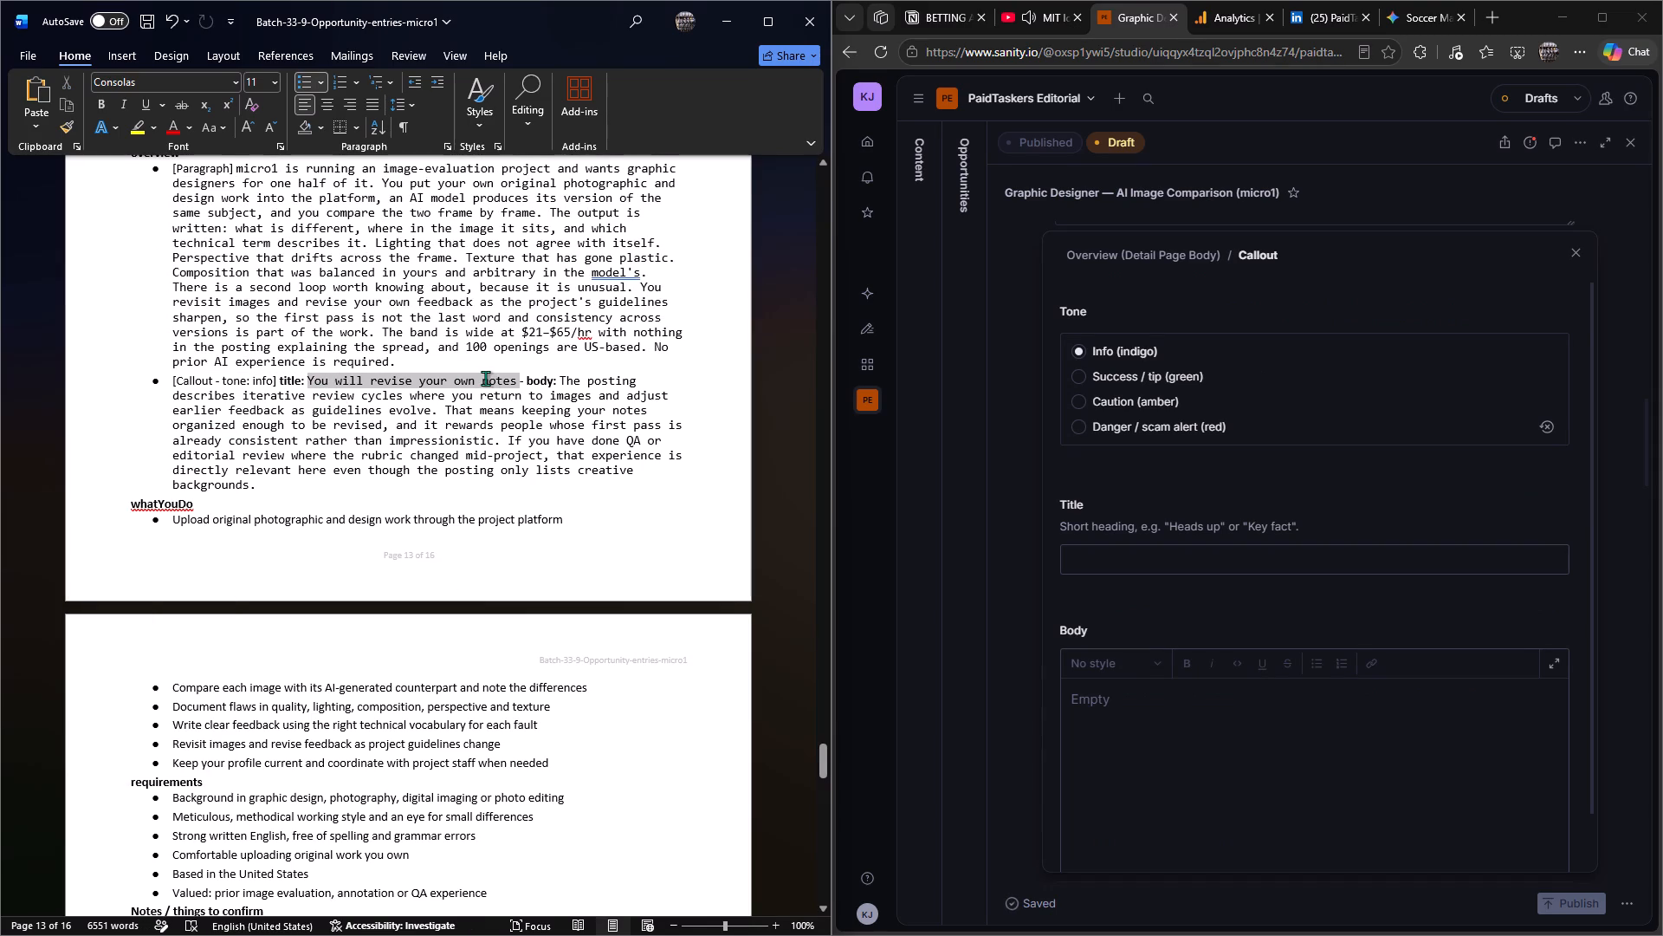
{"action": "left_click_drag", "start_coordinate": [485, 378], "coordinate": [492, 378]}
{"action": "key", "text": "ctrl+c"}
{"action": "left_click", "coordinate": [1137, 555]}
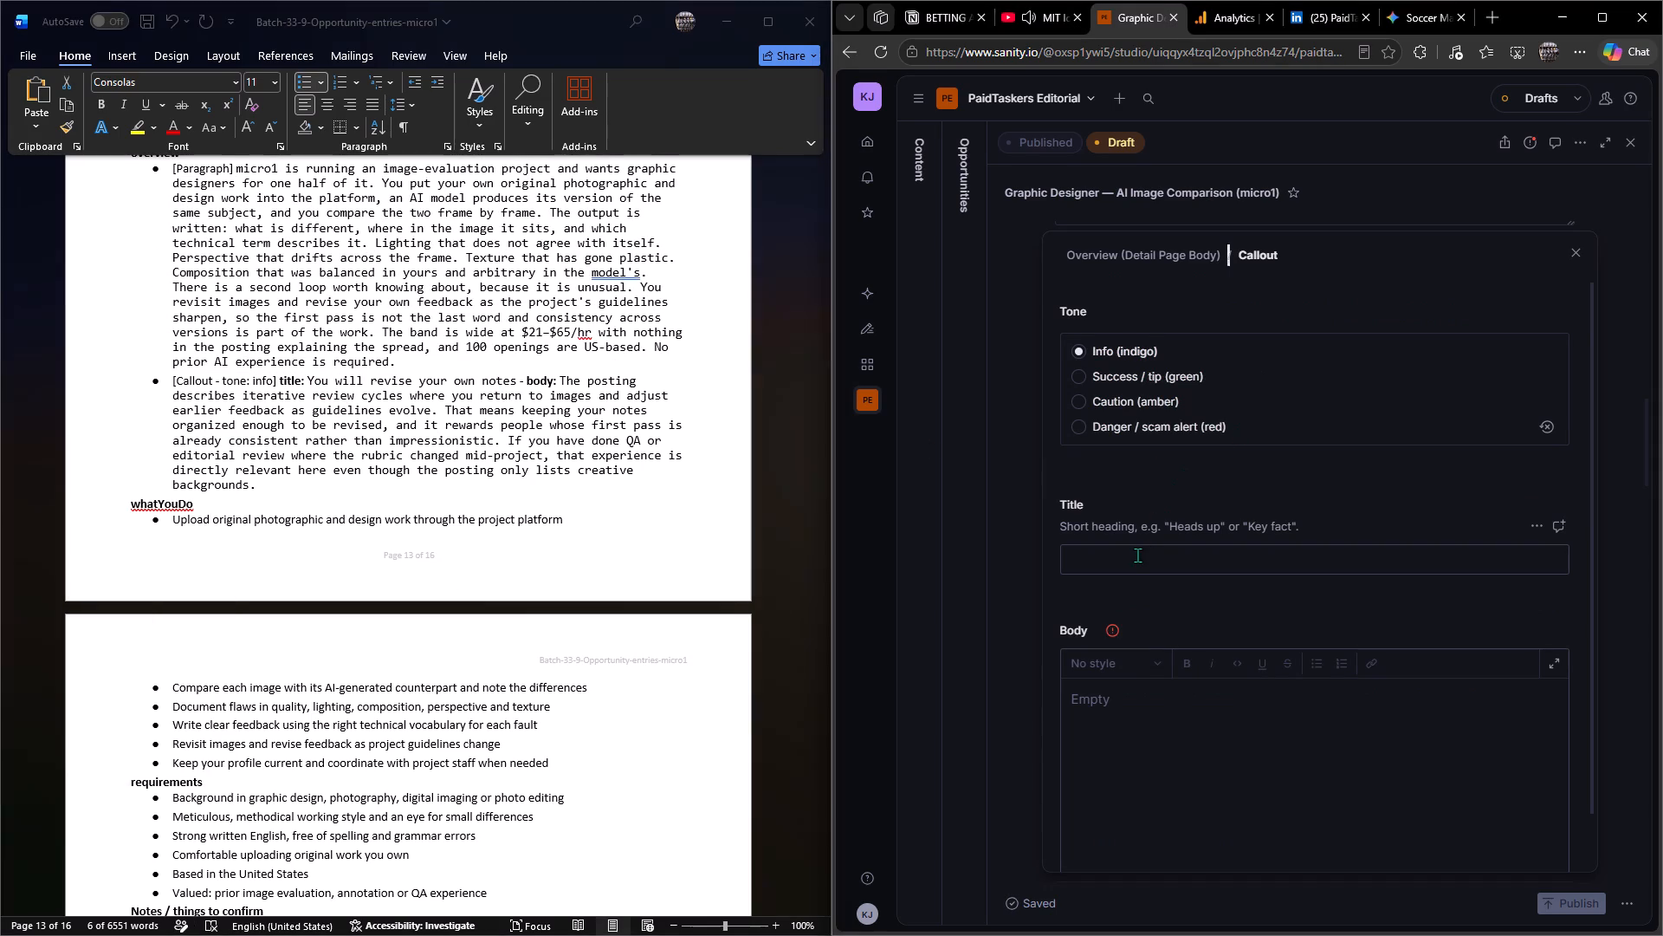
{"action": "key", "text": "ctrl+v"}
Copy Job 8's callout body, starting "The posting describes iterative review cycles", from Word into the callout's body and close the callout.
{"action": "left_click", "coordinate": [568, 474]}
{"action": "left_click", "coordinate": [631, 472]}
{"action": "left_click_drag", "start_coordinate": [604, 482], "coordinate": [475, 433]}
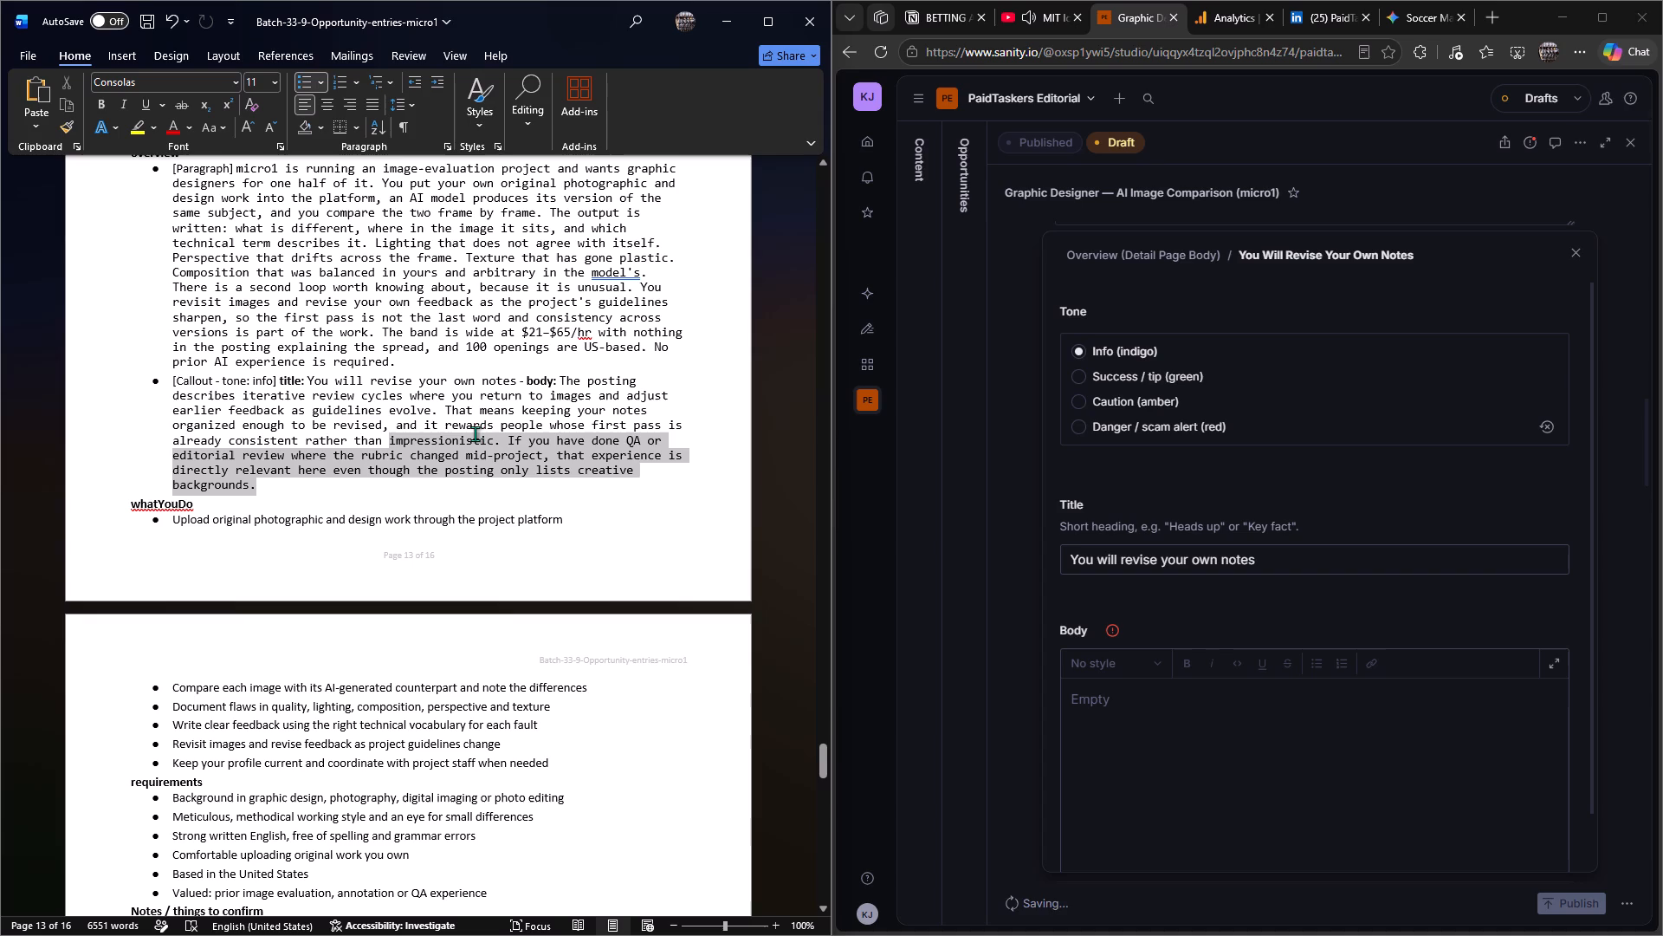
{"action": "left_click_drag", "start_coordinate": [475, 433], "coordinate": [560, 386]}
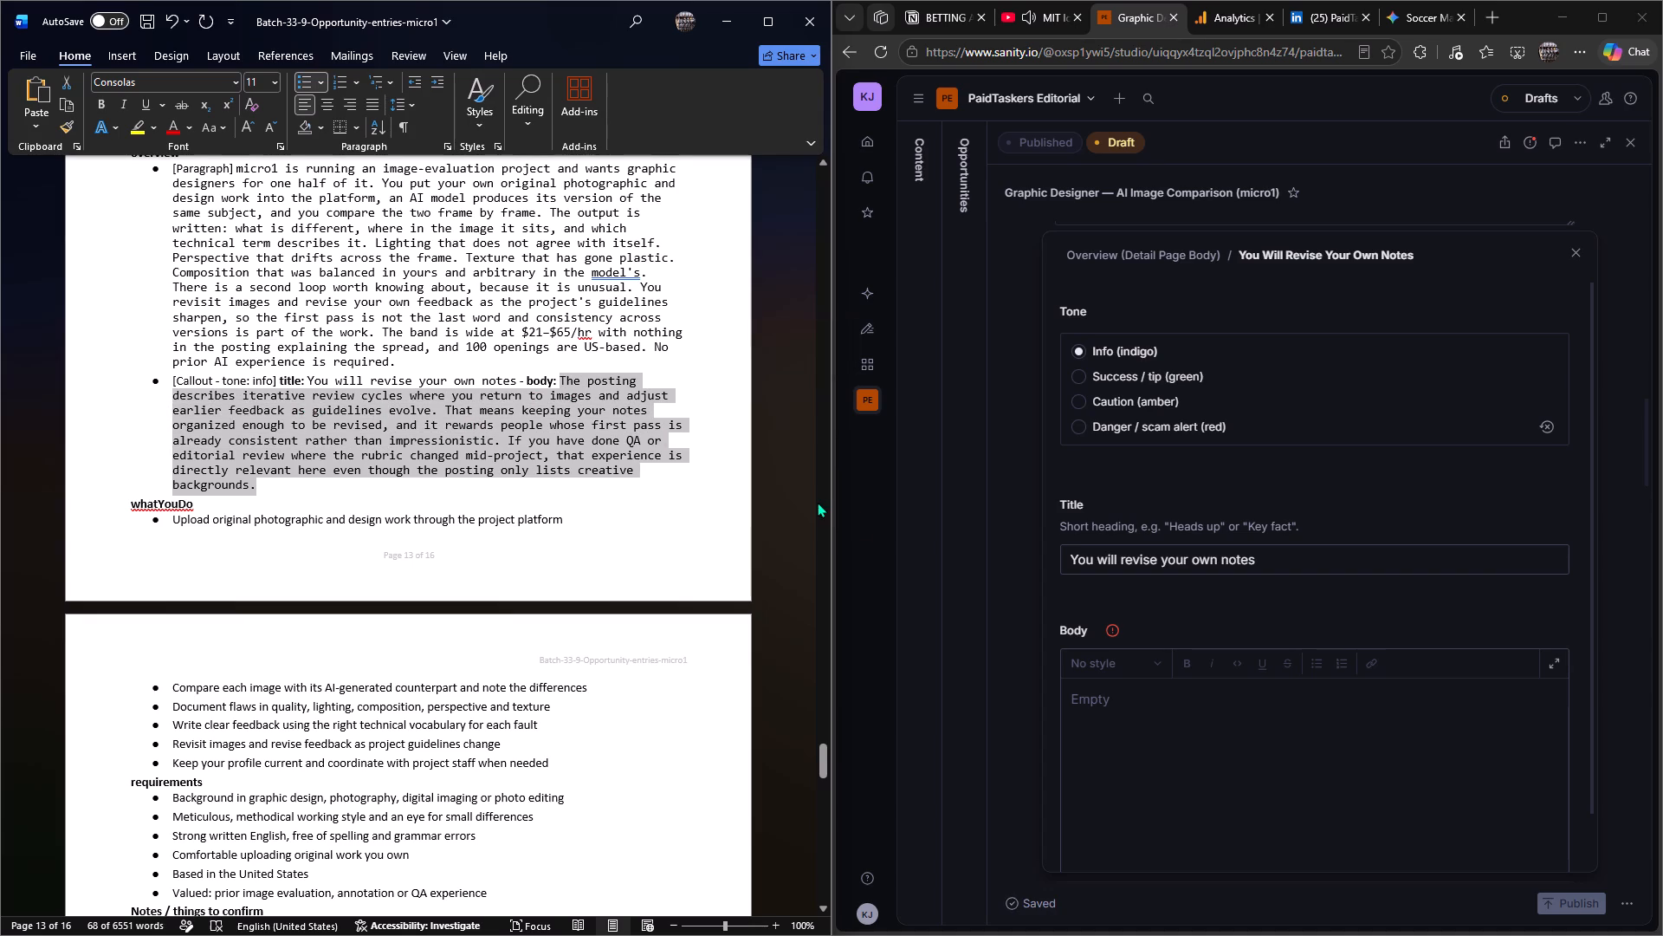
{"action": "key", "text": "ctrl+c"}
{"action": "left_click", "coordinate": [1199, 753]}
{"action": "key", "text": "ctrl+v"}
{"action": "left_click", "coordinate": [1032, 537]}
Add a blank first item under What you will do and remove the bullets from Job 8's whatYouDo list in Word.
{"action": "scroll", "coordinate": [1032, 537], "scroll_direction": "down", "scroll_amount": 5}
{"action": "left_click", "coordinate": [1246, 348]}
{"action": "left_click", "coordinate": [316, 535]}
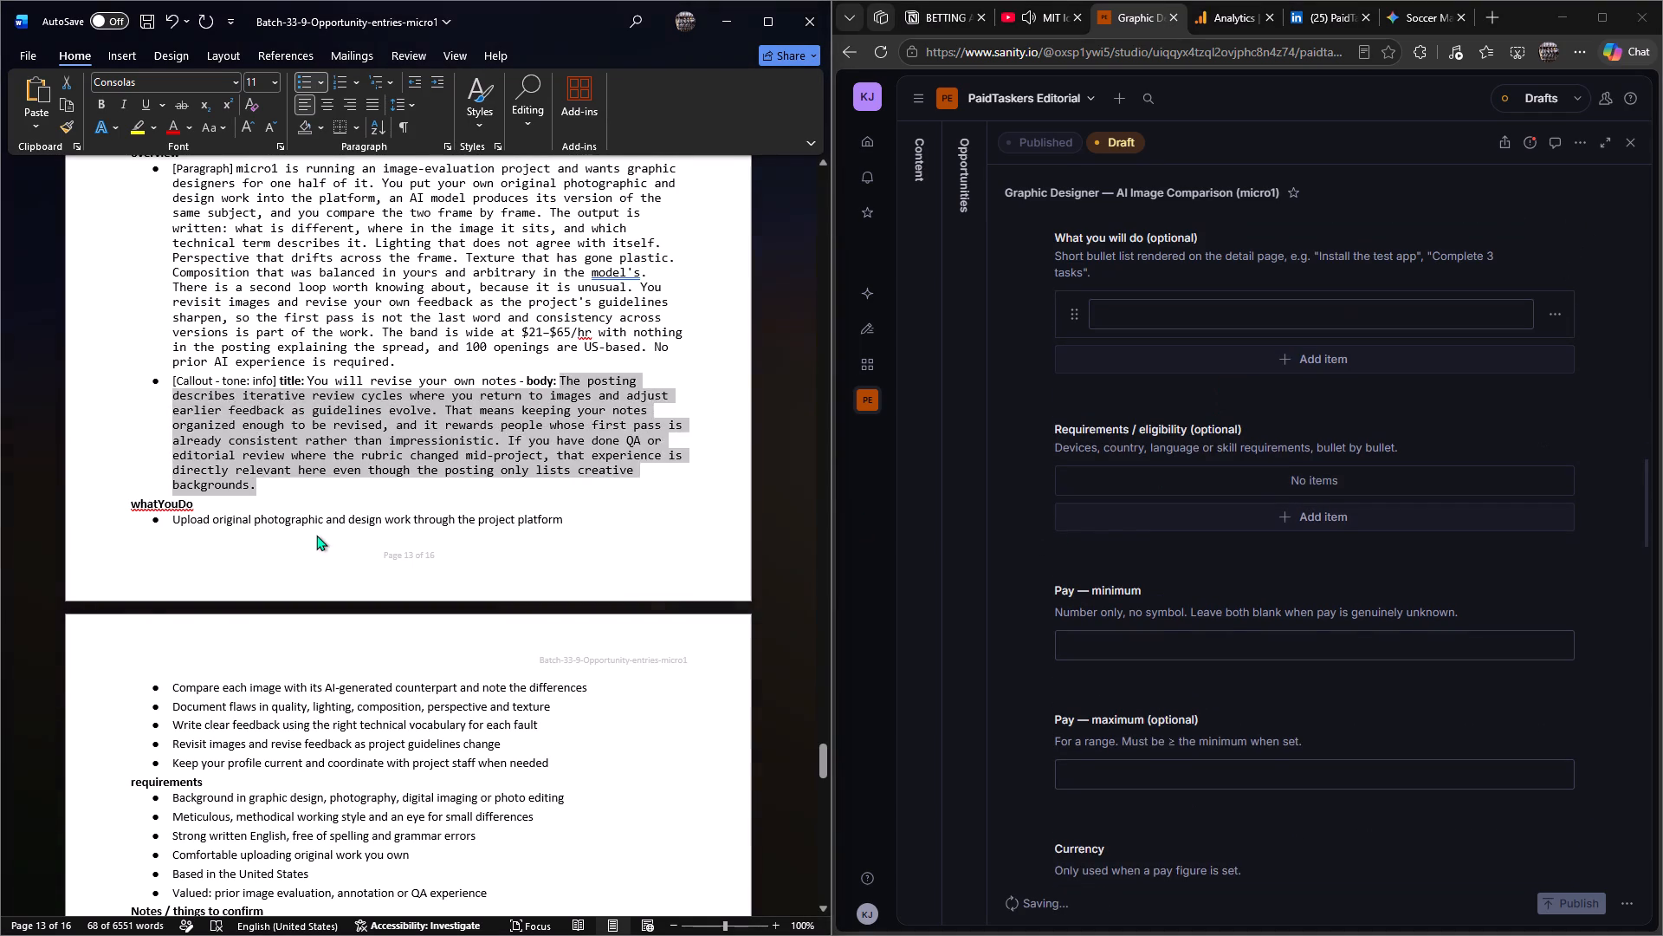
{"action": "scroll", "coordinate": [316, 535], "scroll_direction": "down", "scroll_amount": 4}
{"action": "left_click", "coordinate": [316, 535]}
{"action": "left_click_drag", "start_coordinate": [566, 596], "coordinate": [179, 380]}
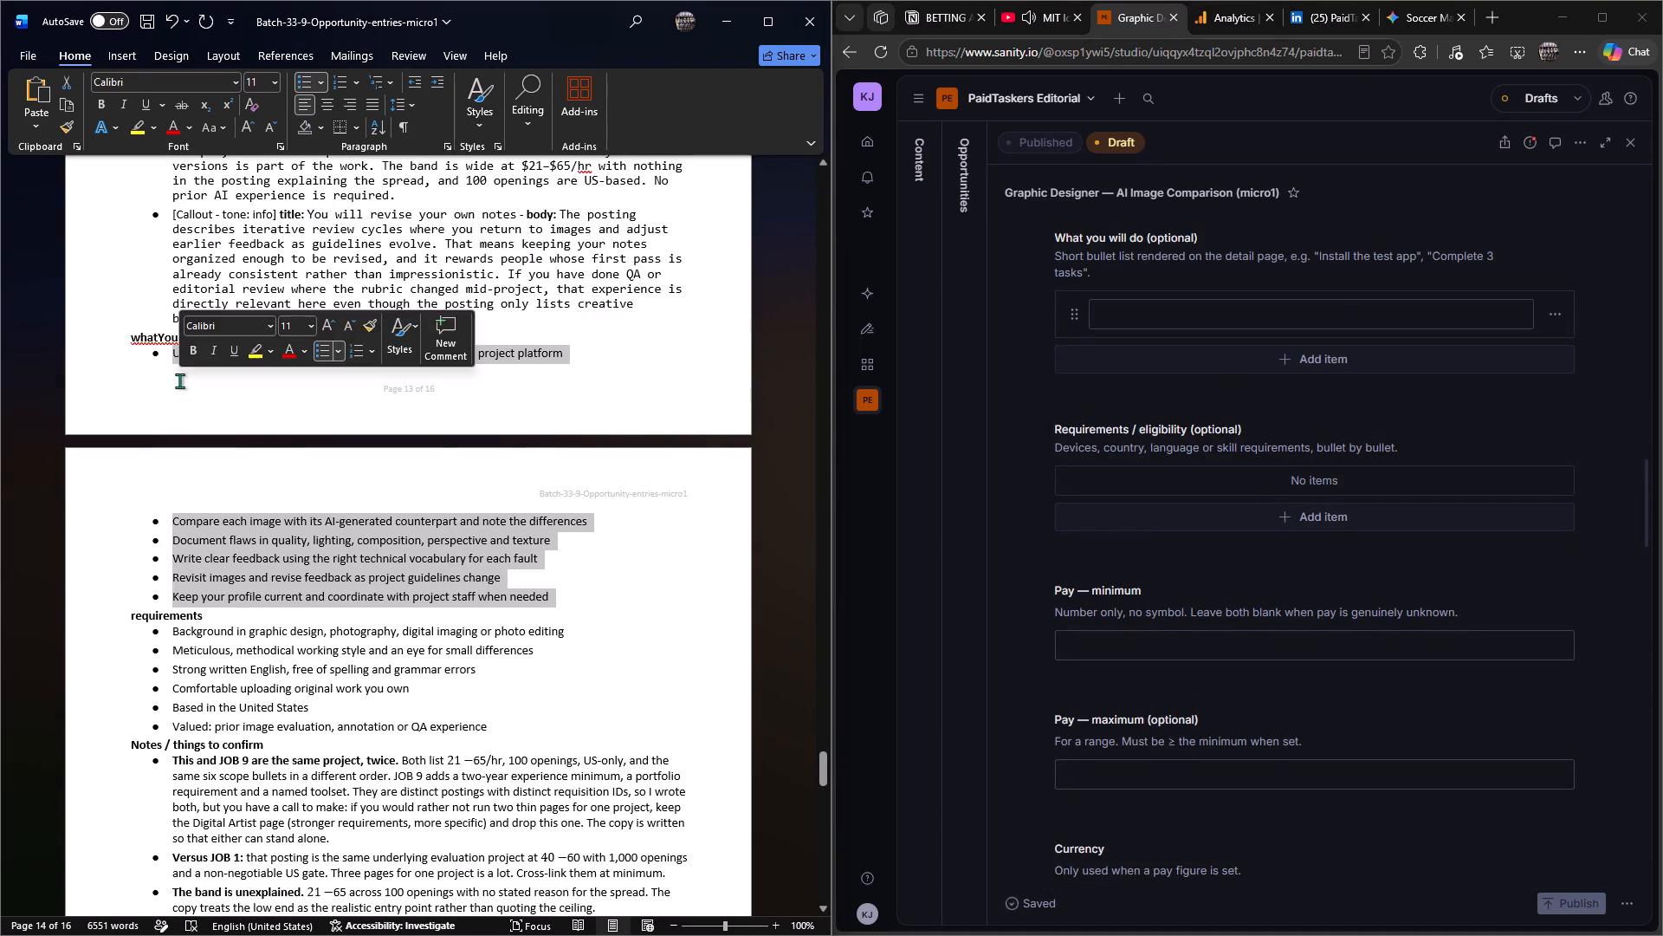
{"action": "left_click", "coordinate": [300, 84]}
Fill the first What you will do item with "Upload original photographic and design work through the project platform" from Word.
{"action": "left_click", "coordinate": [370, 358]}
{"action": "left_click_drag", "start_coordinate": [550, 359], "coordinate": [182, 355]}
{"action": "key", "text": "ctrl+c"}
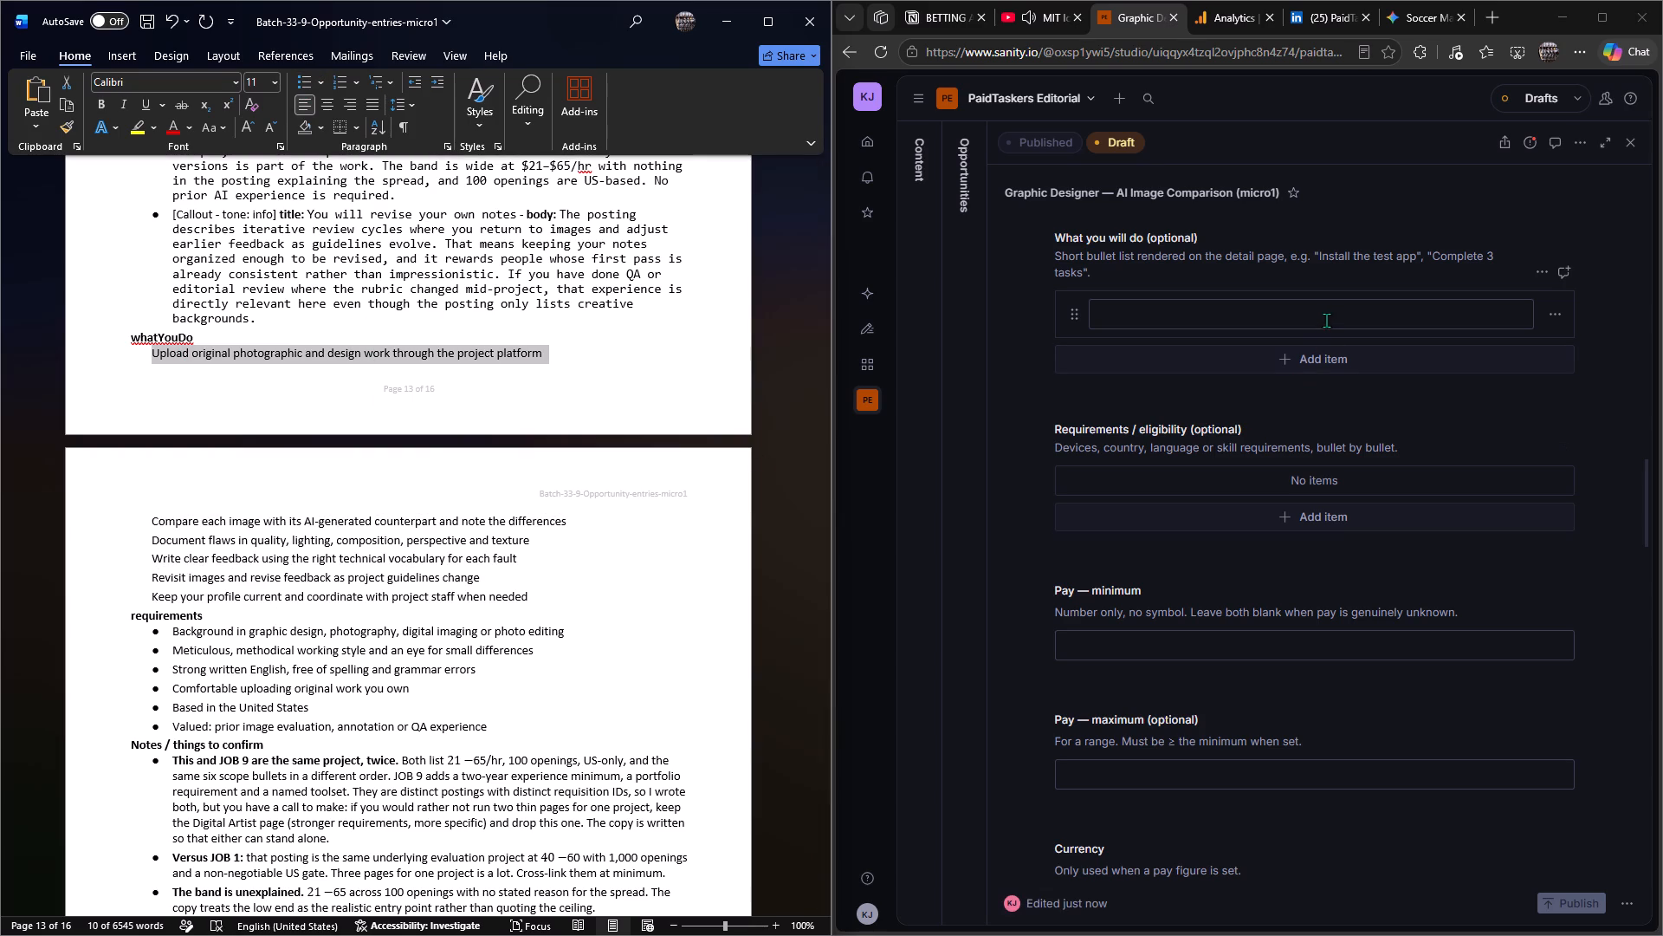
{"action": "left_click", "coordinate": [1326, 320]}
{"action": "key", "text": "ctrl+v"}
Add a second What you will do item, "Compare each image with its AI-generated counterpart and note the differences", copied from Word.
{"action": "left_click", "coordinate": [1306, 354]}
{"action": "left_click", "coordinate": [390, 400]}
{"action": "left_click", "coordinate": [445, 603]}
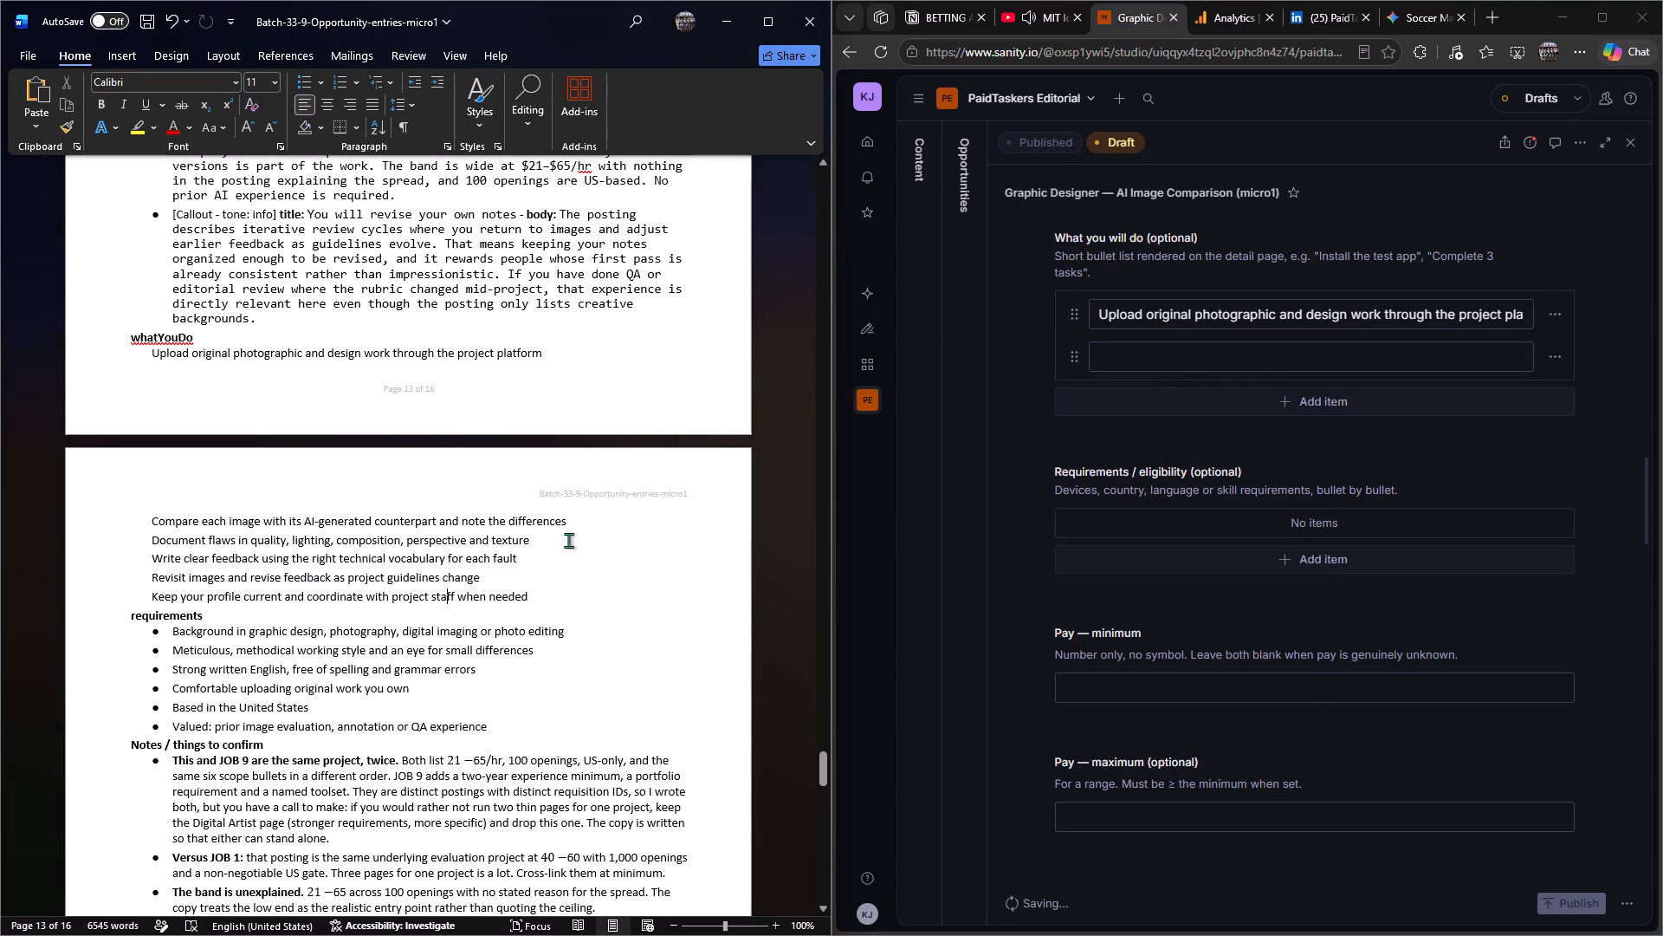
{"action": "left_click_drag", "start_coordinate": [596, 529], "coordinate": [195, 523]}
{"action": "key", "text": "ctrl+c"}
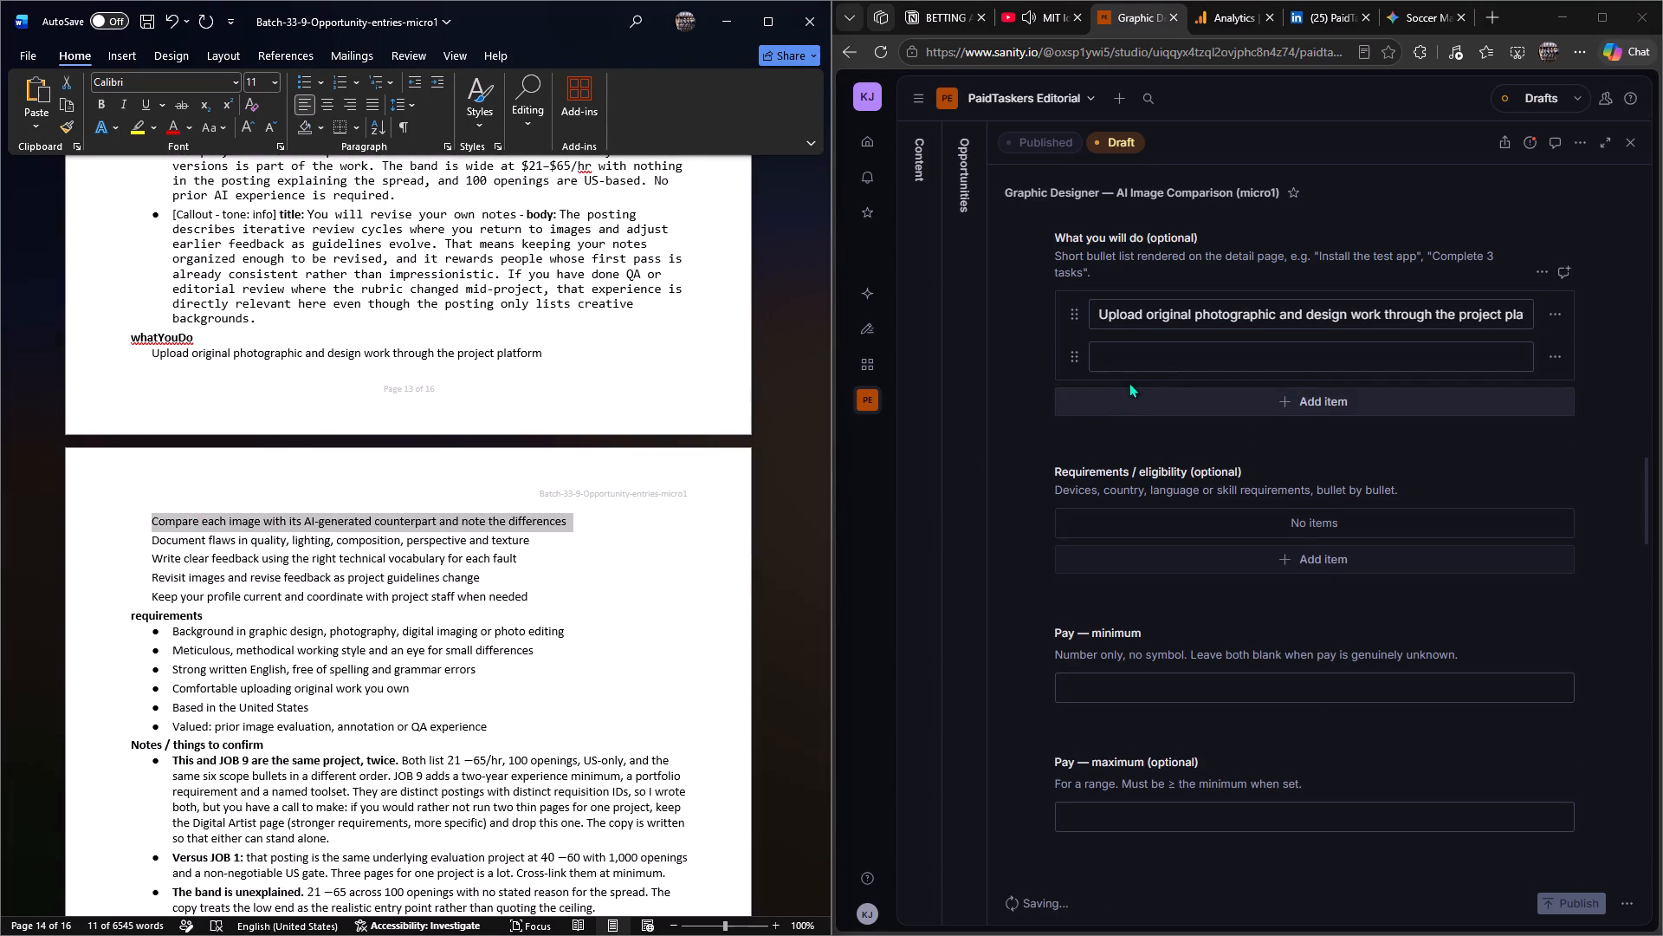
{"action": "left_click", "coordinate": [1161, 363]}
{"action": "key", "text": "ctrl+v"}
Add a third What you will do item, "Document flaws in quality, lighting, composition, perspective and texture", copied from Word.
{"action": "left_click", "coordinate": [1161, 397]}
{"action": "left_click", "coordinate": [297, 598]}
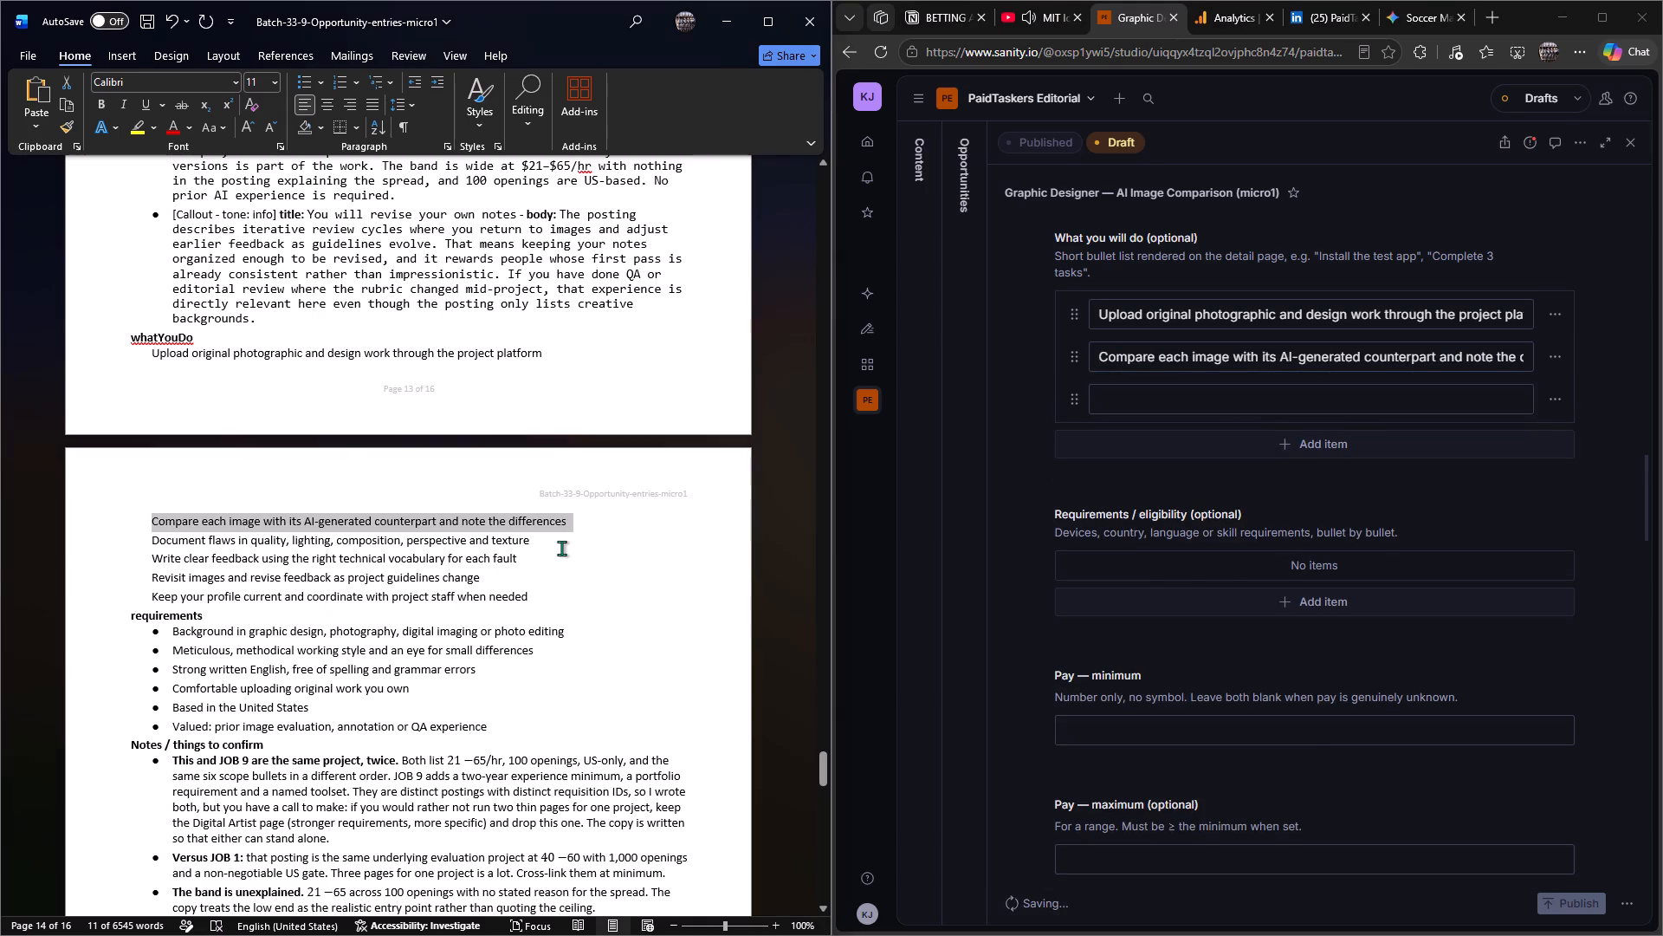
{"action": "left_click_drag", "start_coordinate": [561, 548], "coordinate": [164, 546]}
{"action": "key", "text": "ctrl+c"}
{"action": "left_click", "coordinate": [1190, 398]}
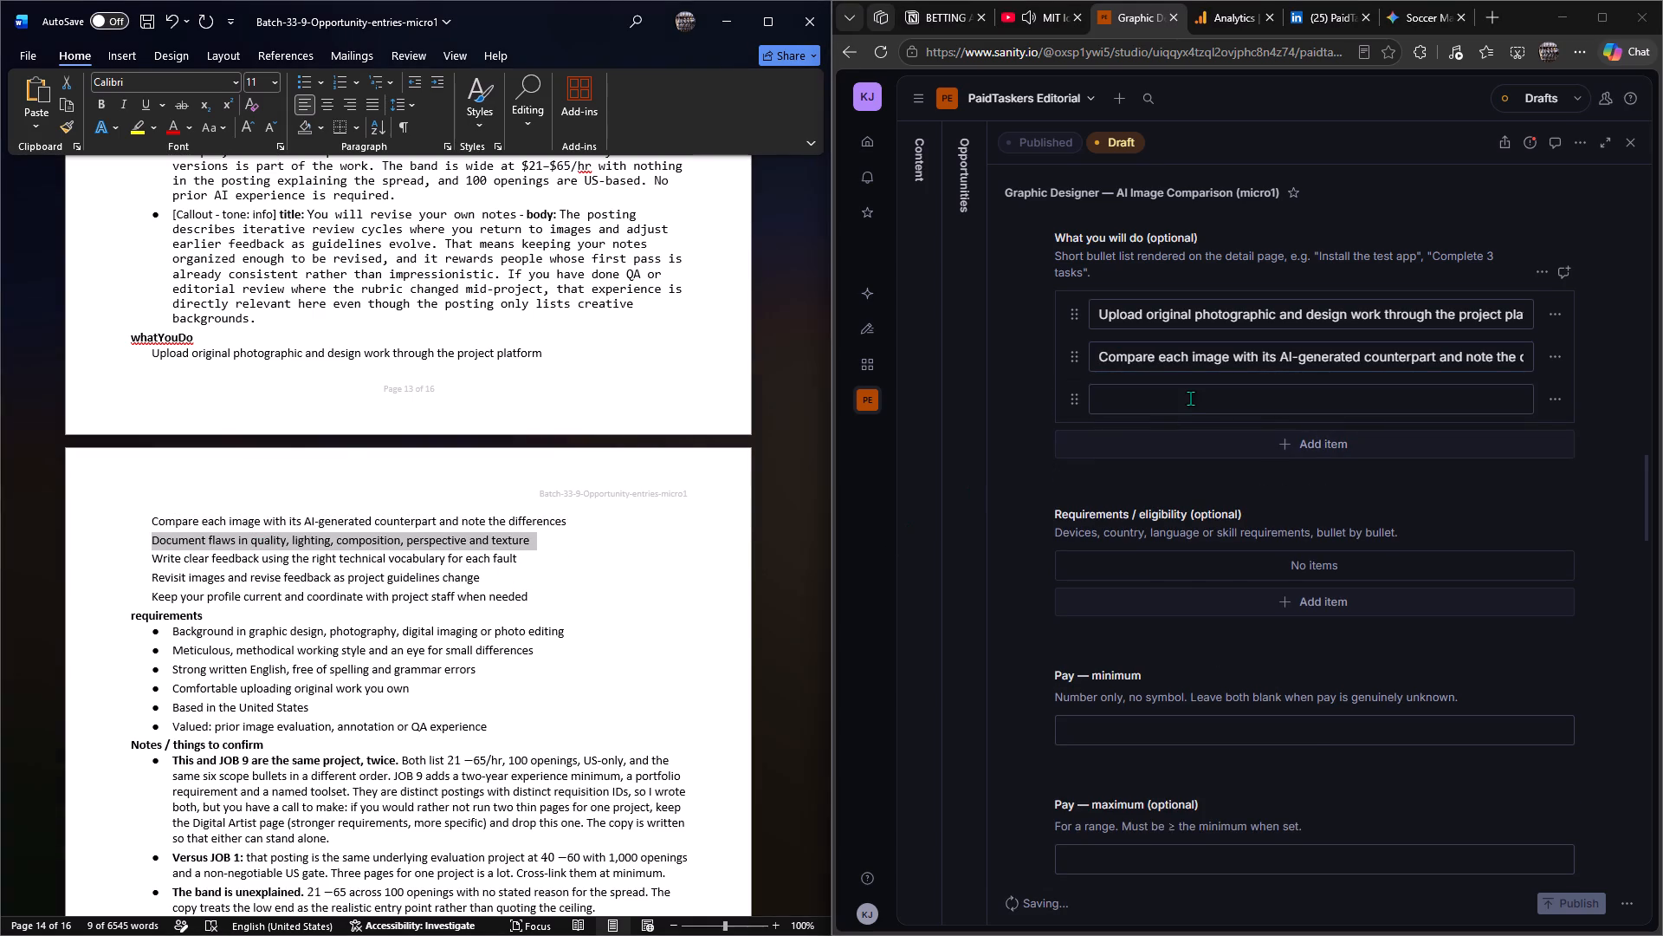
{"action": "key", "text": "ctrl+v"}
Add a fourth What you will do item, "Write clear feedback using the right technical vocabulary for each fault", copied from Word.
{"action": "left_click", "coordinate": [1194, 428]}
{"action": "left_click", "coordinate": [1194, 434]}
{"action": "left_click", "coordinate": [579, 636]}
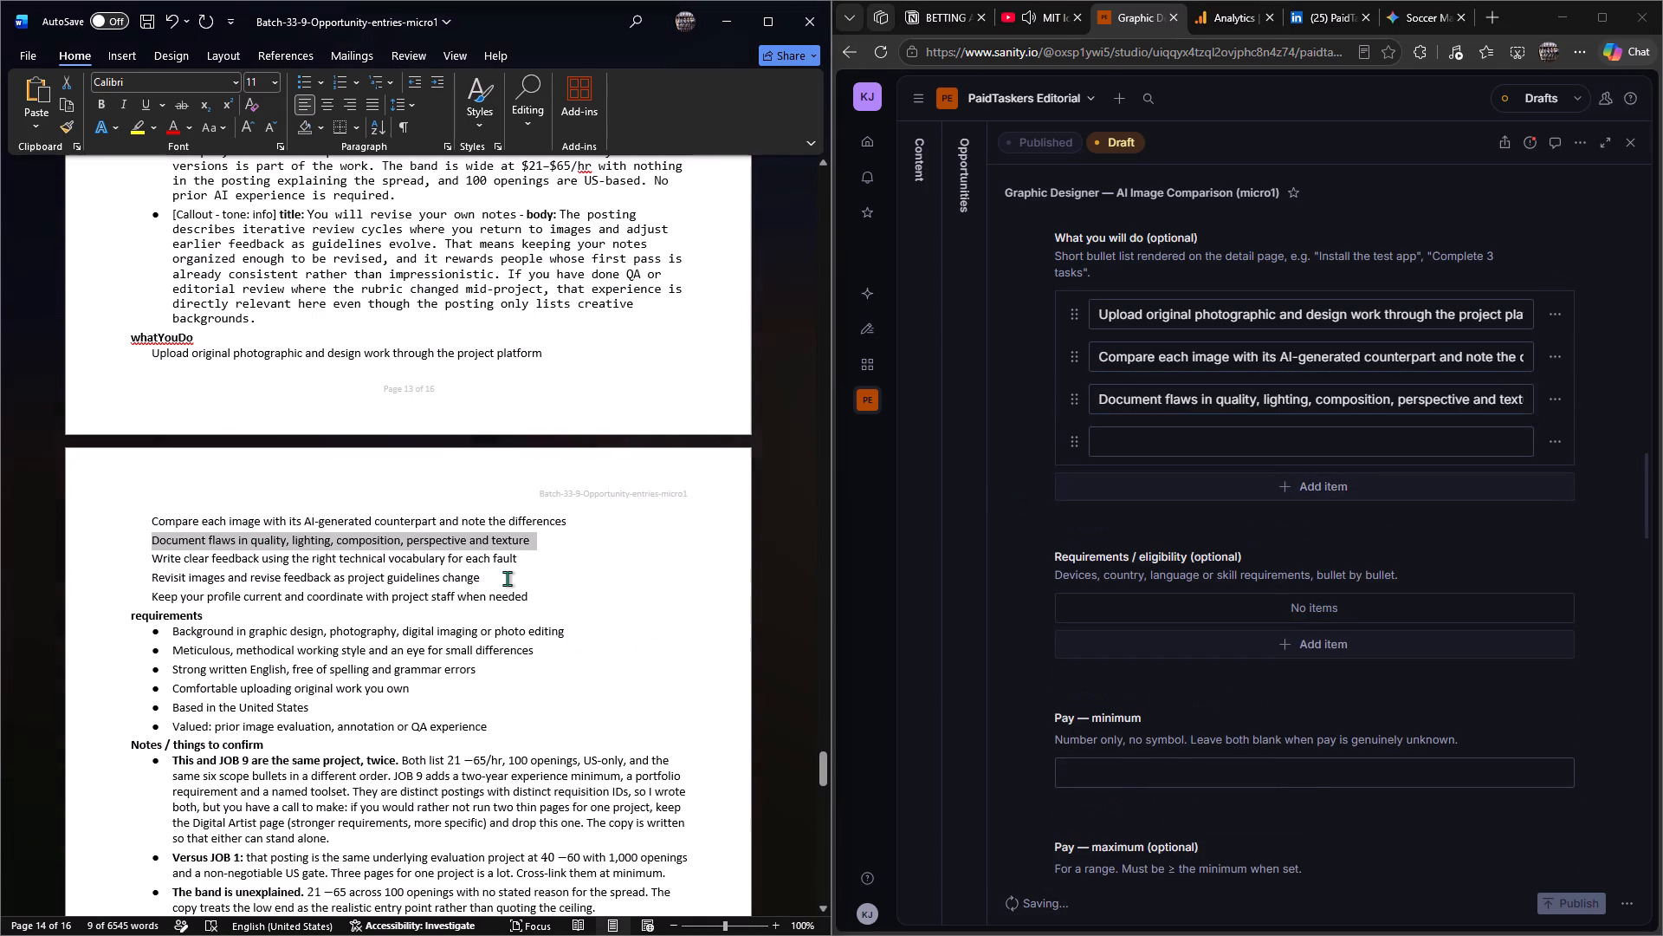
{"action": "left_click_drag", "start_coordinate": [539, 560], "coordinate": [182, 559]}
{"action": "key", "text": "ctrl+c"}
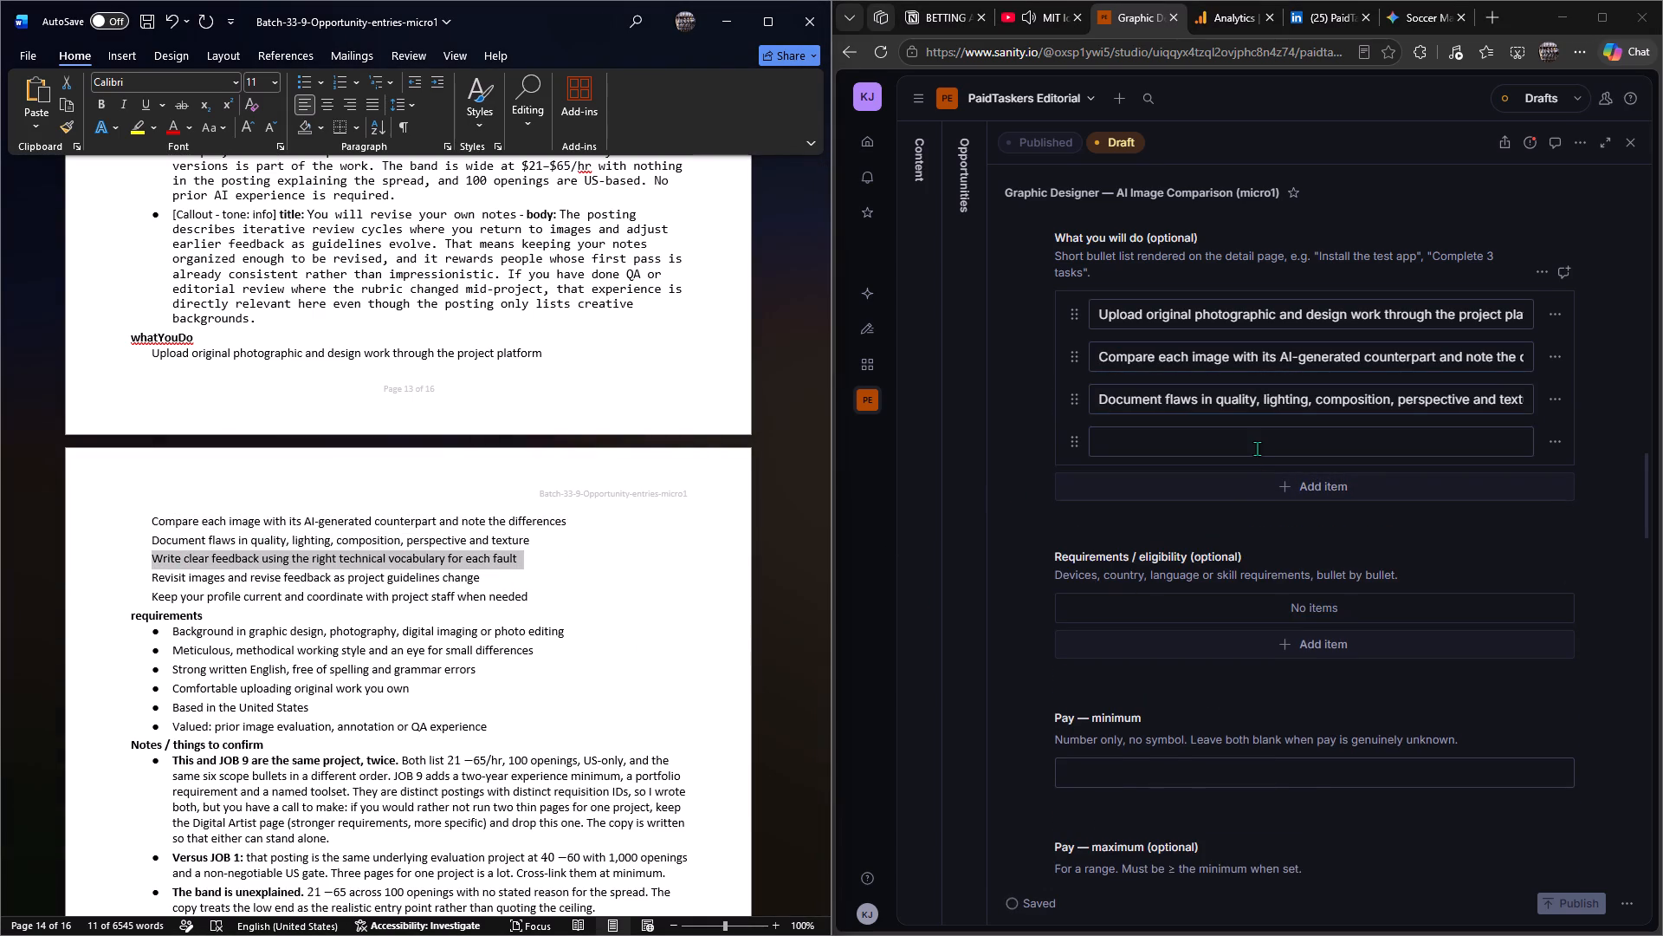
{"action": "left_click", "coordinate": [1257, 448]}
{"action": "key", "text": "ctrl+v"}
Add a fifth What you will do item, "Revisit images and revise feedback as project guidelines change", copied from Word.
{"action": "left_click", "coordinate": [1242, 485]}
{"action": "left_click", "coordinate": [464, 662]}
{"action": "left_click_drag", "start_coordinate": [509, 572], "coordinate": [357, 572]}
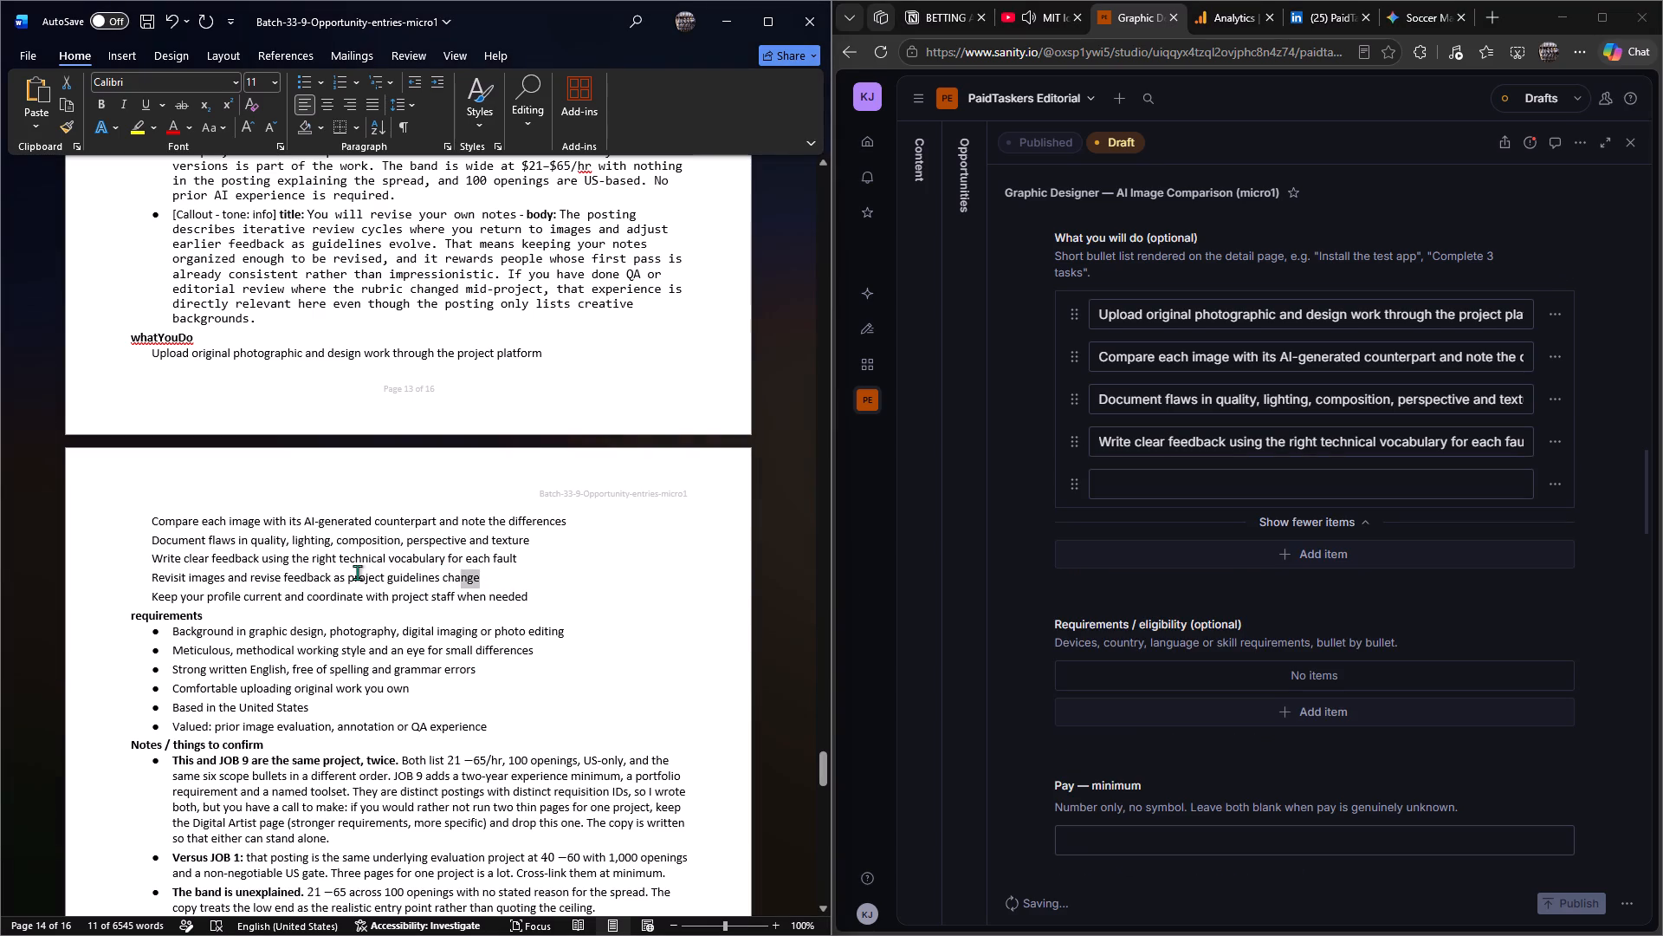
{"action": "left_click_drag", "start_coordinate": [357, 572], "coordinate": [131, 572]}
{"action": "key", "text": "ctrl+c"}
{"action": "left_click", "coordinate": [1315, 492]}
{"action": "key", "text": "ctrl+v"}
Add a sixth What you will do item, "Keep your profile current and coordinate with project staff when needed", copied from Word.
{"action": "left_click", "coordinate": [1259, 549]}
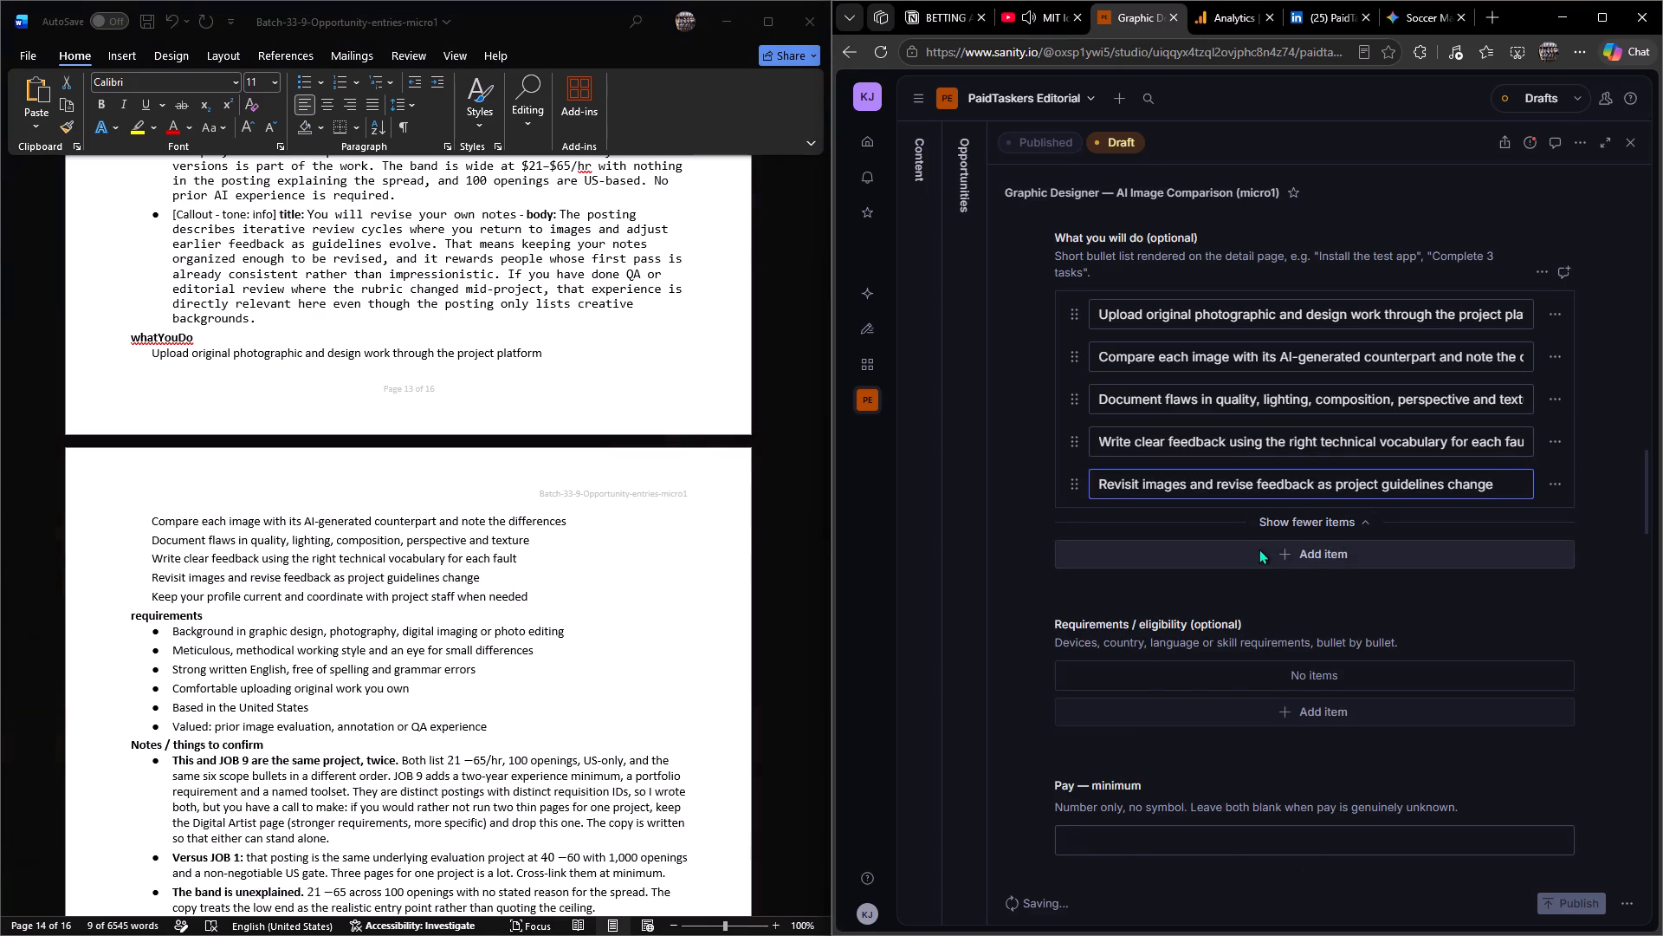
{"action": "left_click", "coordinate": [579, 590]}
{"action": "left_click_drag", "start_coordinate": [566, 606], "coordinate": [122, 602]}
{"action": "key", "text": "ctrl+c"}
{"action": "left_click", "coordinate": [1301, 540]}
{"action": "key", "text": "ctrl+v"}
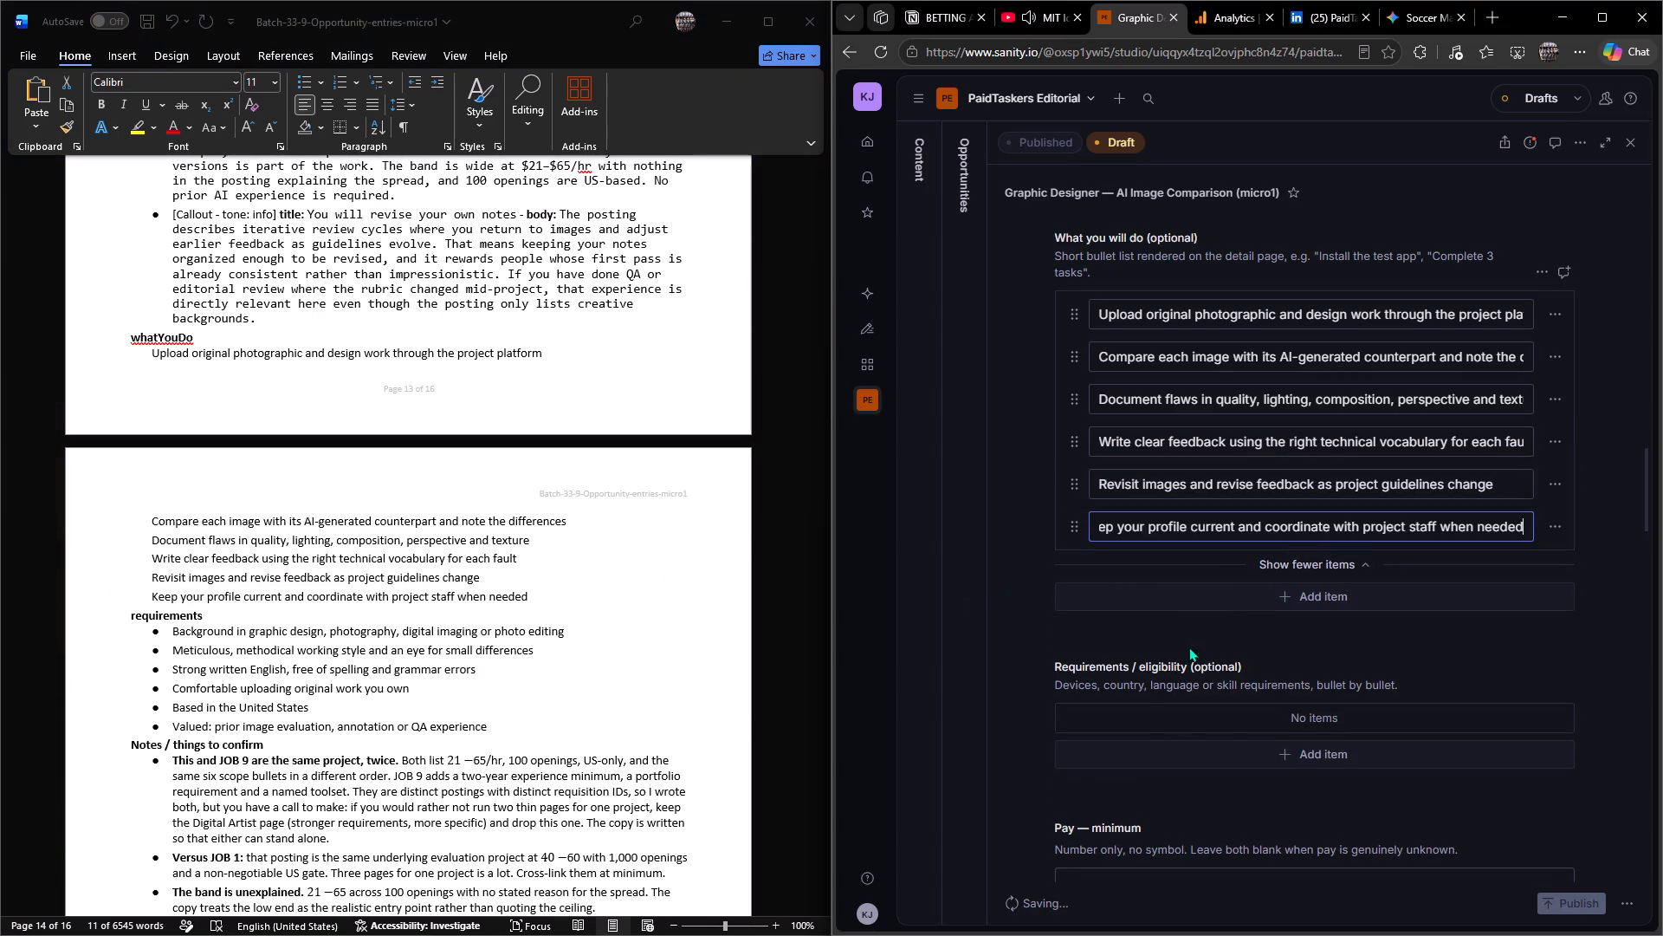
Add a blank first item under Requirements / eligibility and remove the bullets from Job 8's requirements list in Word.
{"action": "left_click", "coordinate": [1163, 743]}
{"action": "left_click", "coordinate": [637, 615]}
{"action": "scroll", "coordinate": [637, 615], "scroll_direction": "down", "scroll_amount": 4}
{"action": "left_click", "coordinate": [541, 537]}
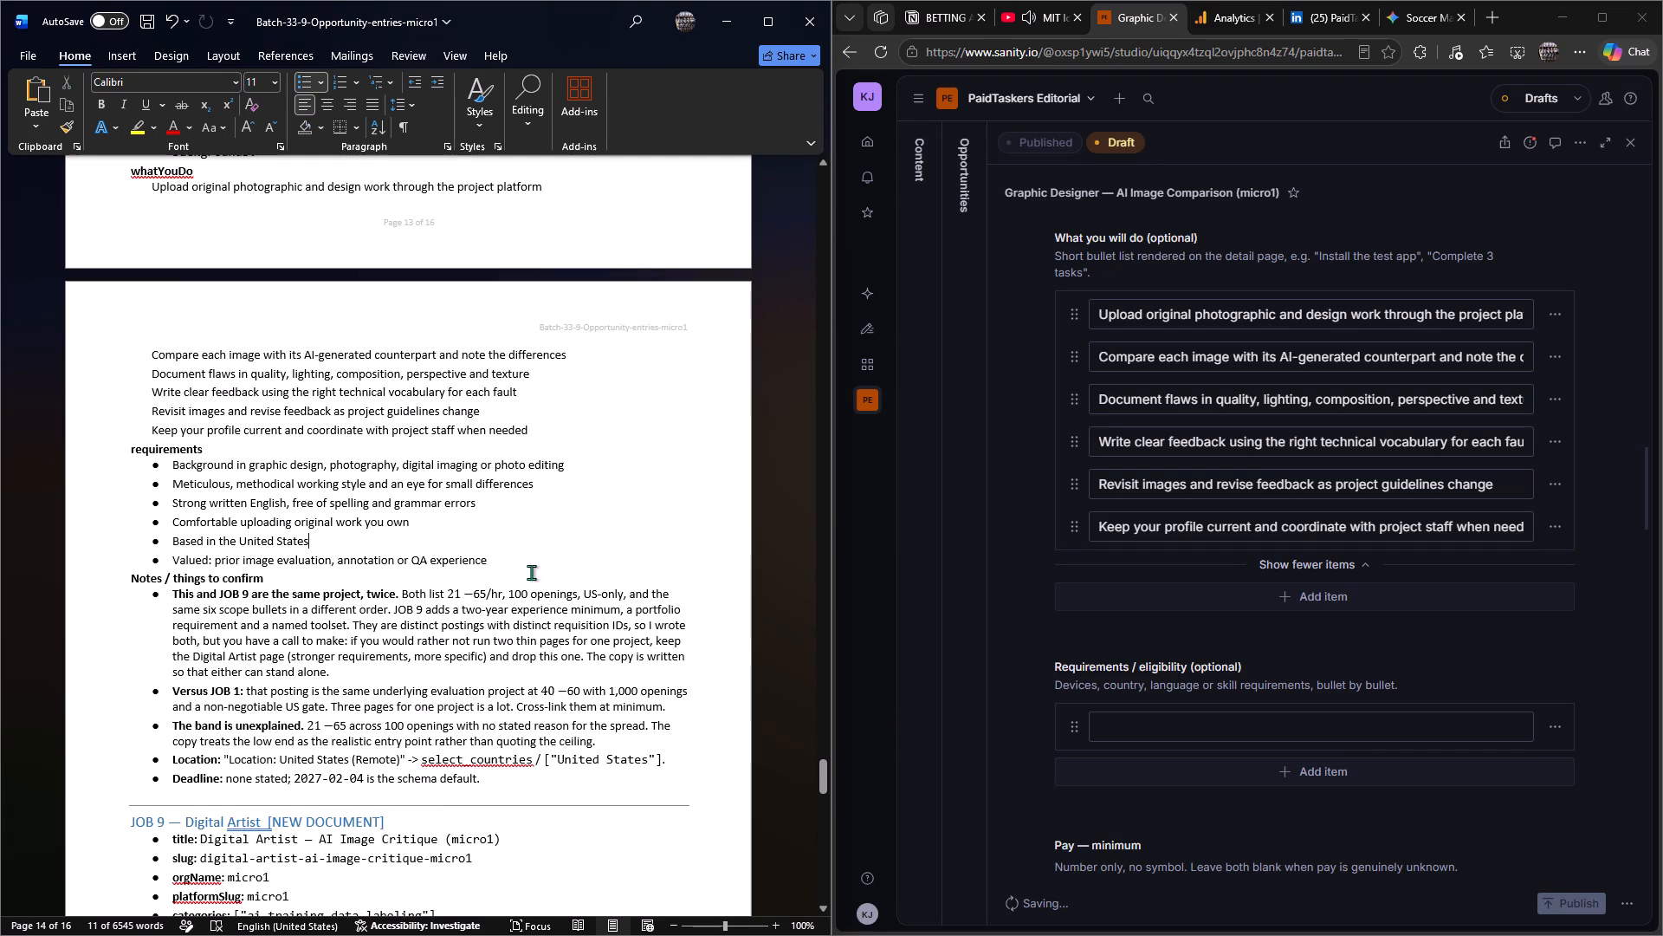
{"action": "left_click_drag", "start_coordinate": [543, 570], "coordinate": [133, 461]}
{"action": "left_click", "coordinate": [410, 551]}
{"action": "left_click_drag", "start_coordinate": [532, 565], "coordinate": [530, 563]}
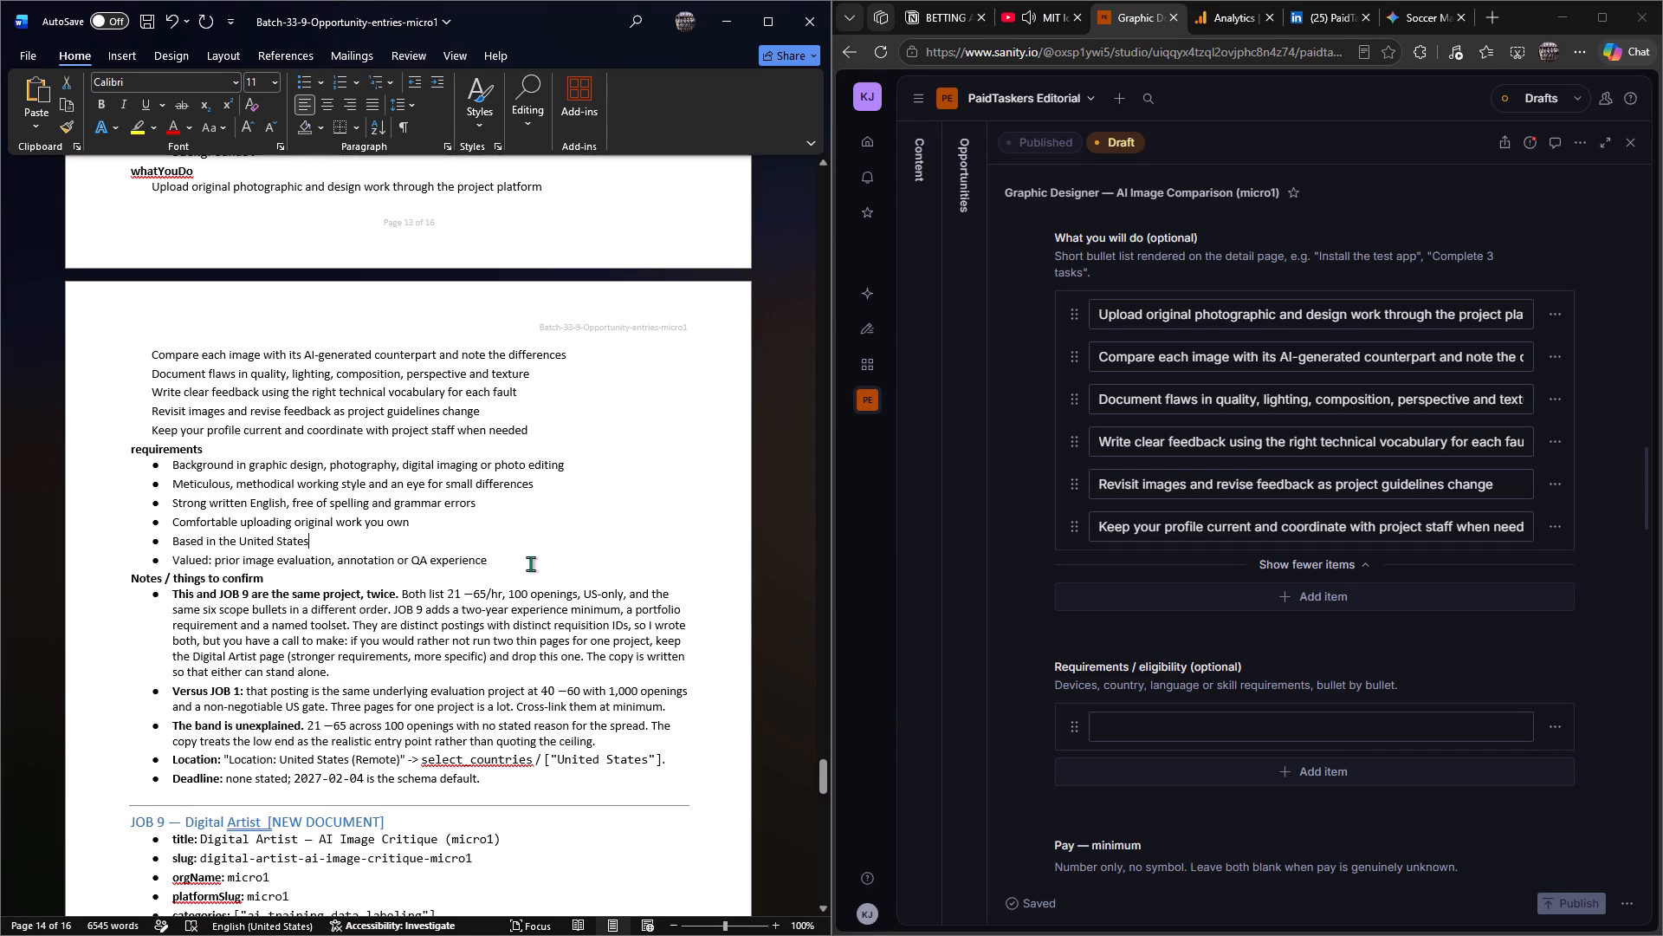
{"action": "left_click_drag", "start_coordinate": [530, 563], "coordinate": [187, 471]}
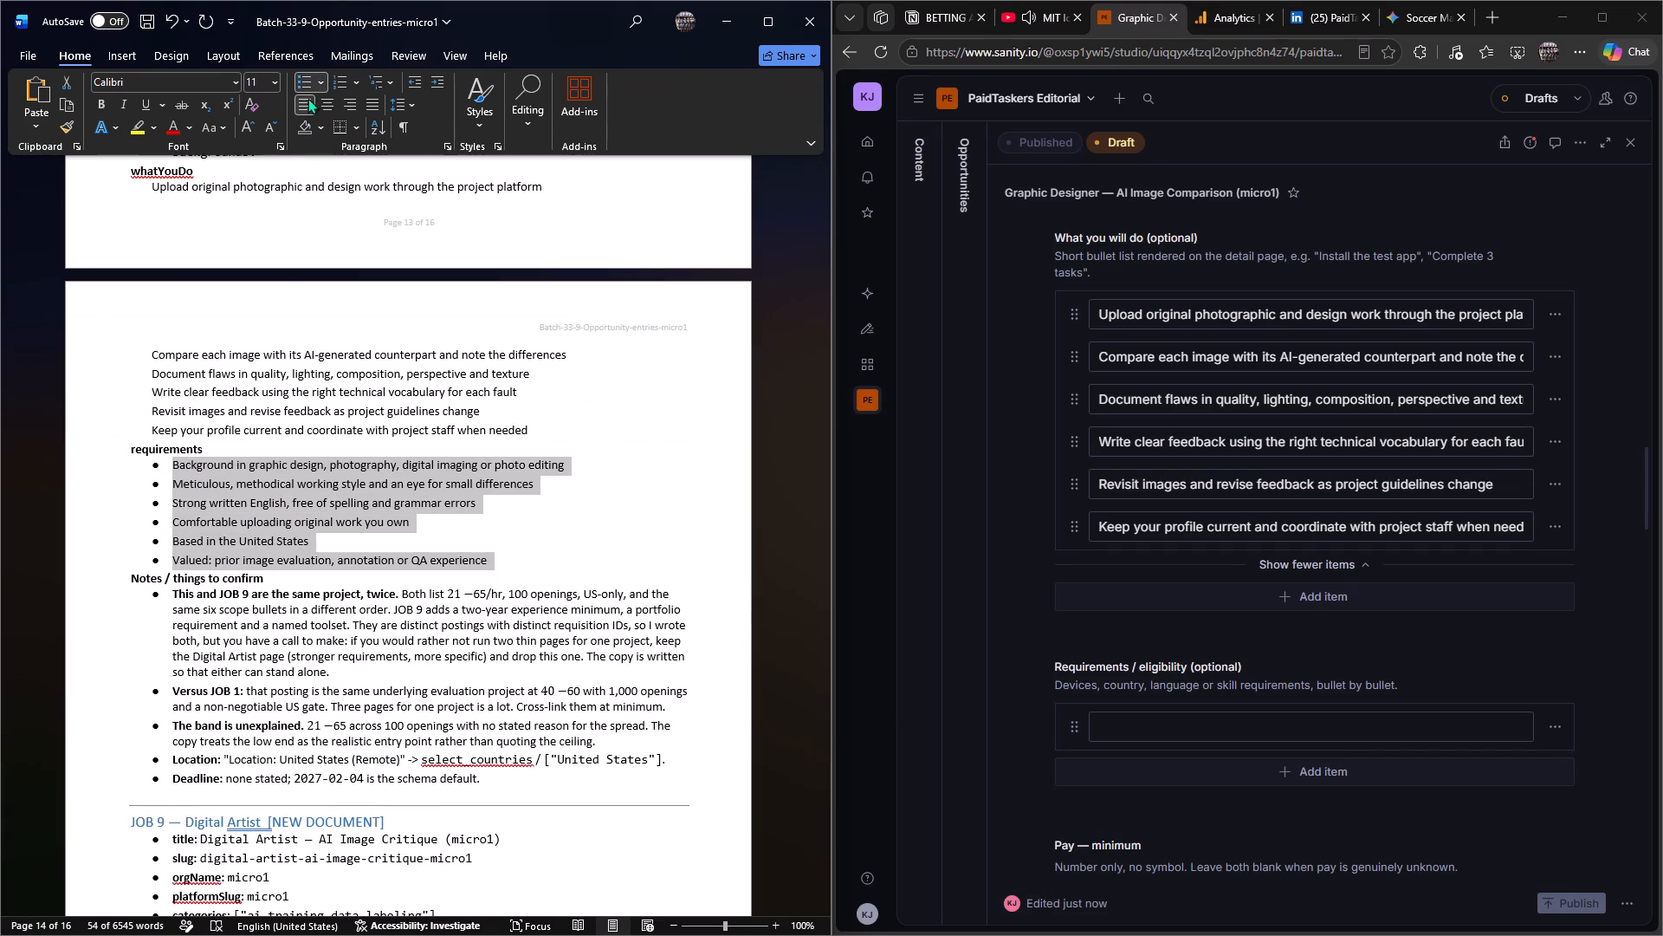
{"action": "left_click", "coordinate": [304, 86]}
Fill the first Requirements / eligibility item with "Background in graphic design, photography, digital imaging or photo editing", copied from Word.
{"action": "left_click", "coordinate": [443, 478]}
{"action": "left_click_drag", "start_coordinate": [583, 461], "coordinate": [262, 460]}
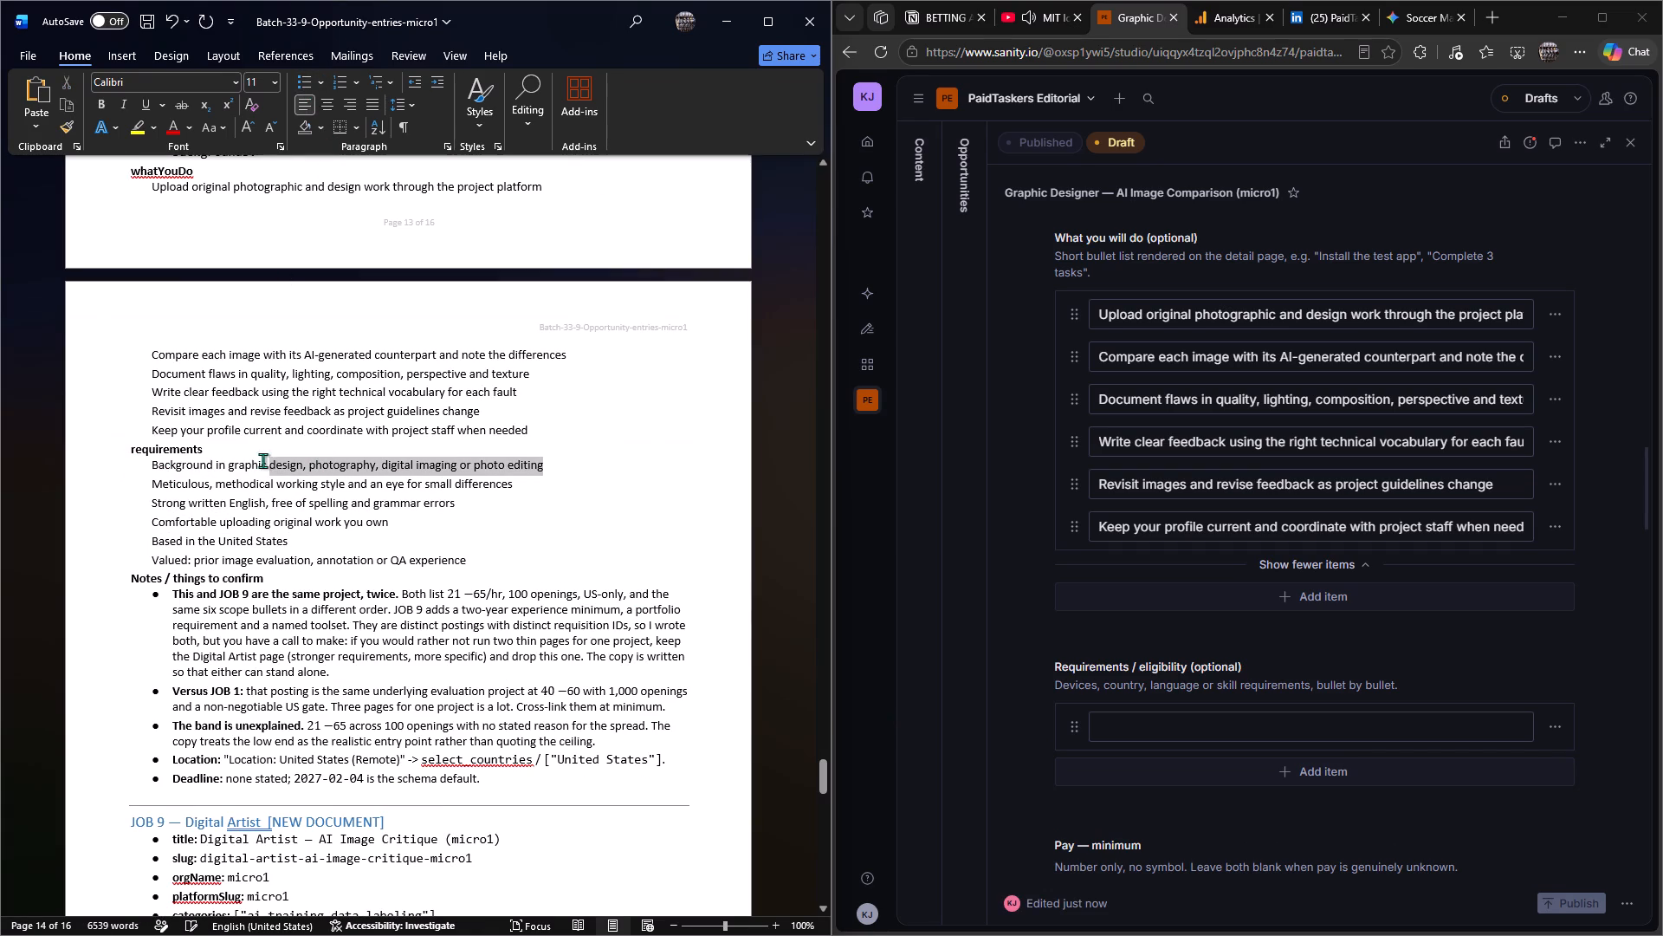
{"action": "left_click_drag", "start_coordinate": [262, 460], "coordinate": [188, 460]}
{"action": "key", "text": "ctrl+c"}
{"action": "left_click", "coordinate": [1243, 724]}
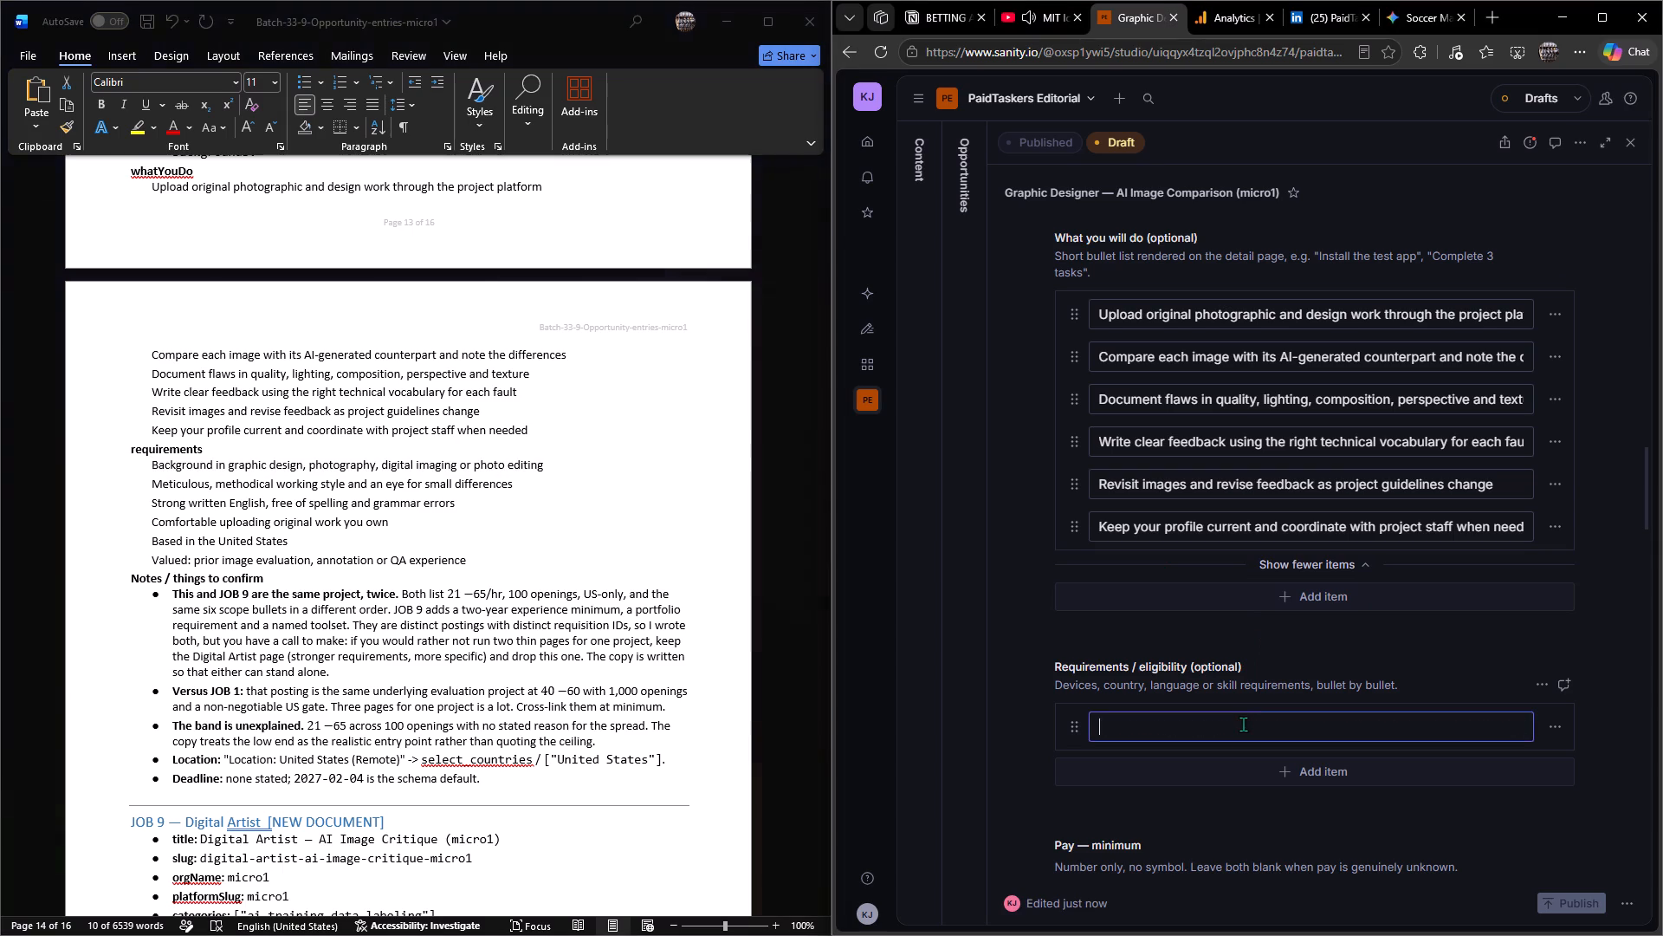
{"action": "key", "text": "ctrl+v"}
Add a second Requirements / eligibility item, "Meticulous, methodical working style and an eye for small differences", copied from Word.
{"action": "left_click", "coordinate": [1230, 768]}
{"action": "left_click", "coordinate": [505, 559]}
{"action": "left_click_drag", "start_coordinate": [537, 482], "coordinate": [173, 487]}
{"action": "key", "text": "ctrl+c"}
{"action": "left_click", "coordinate": [1220, 766]}
{"action": "key", "text": "ctrl+v"}
Add a third Requirements / eligibility item, "Strong written English, free of spelling and grammar errors", copied from Word.
{"action": "left_click", "coordinate": [1207, 809]}
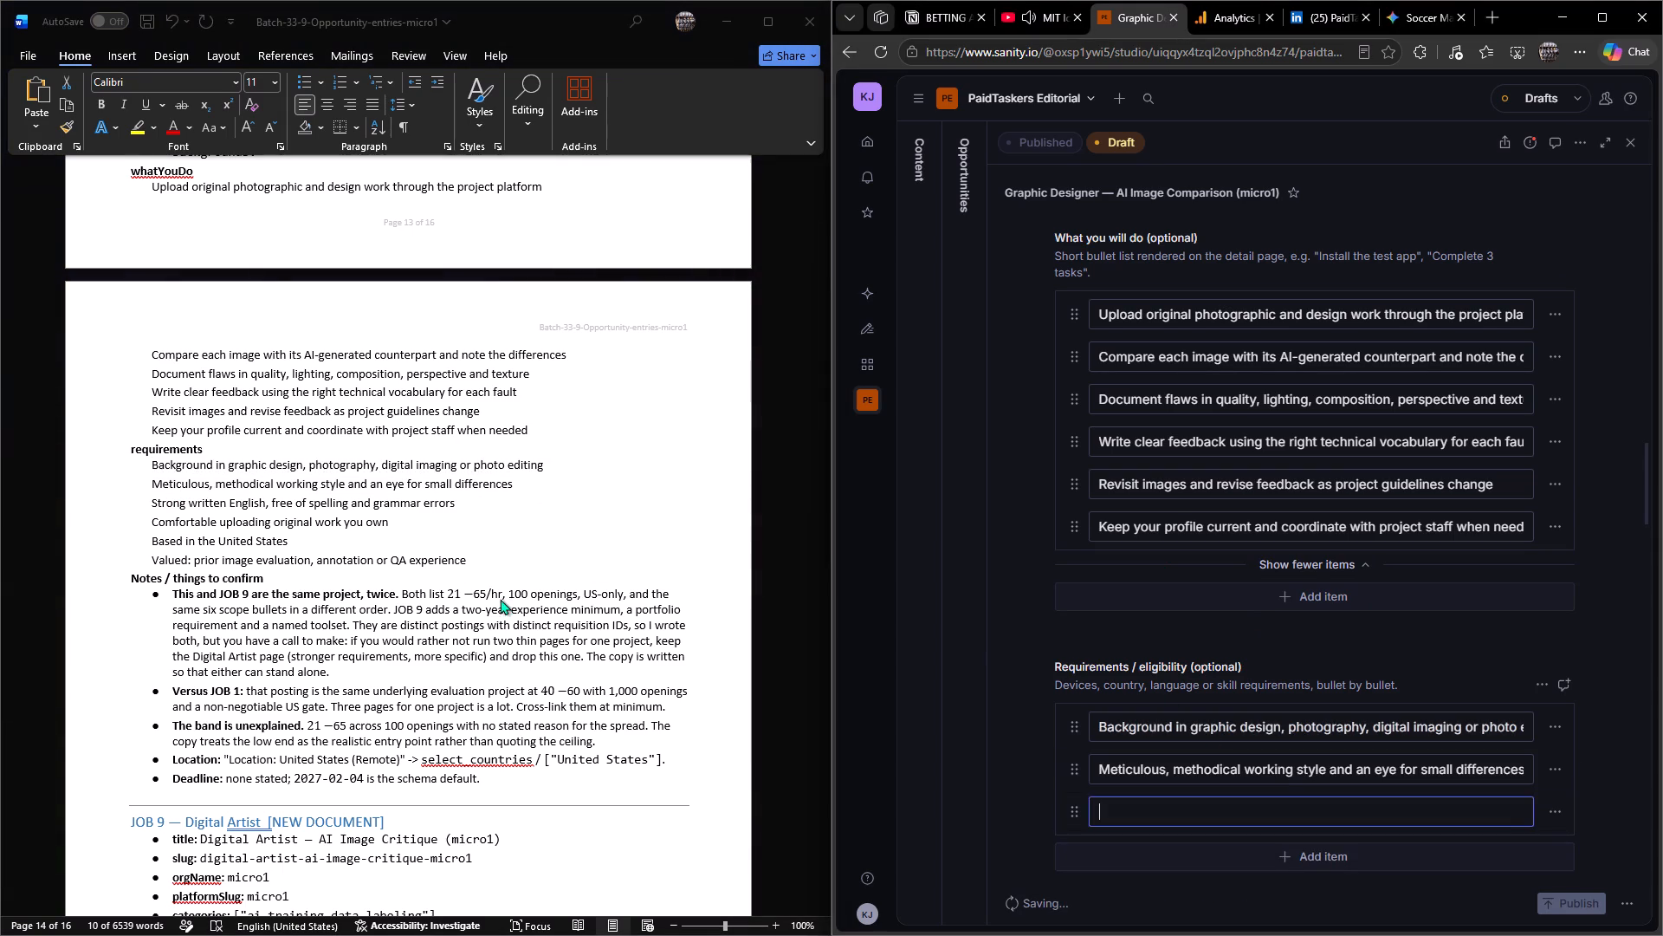
{"action": "left_click", "coordinate": [453, 562]}
{"action": "left_click_drag", "start_coordinate": [497, 502], "coordinate": [184, 501]}
{"action": "key", "text": "ctrl+c"}
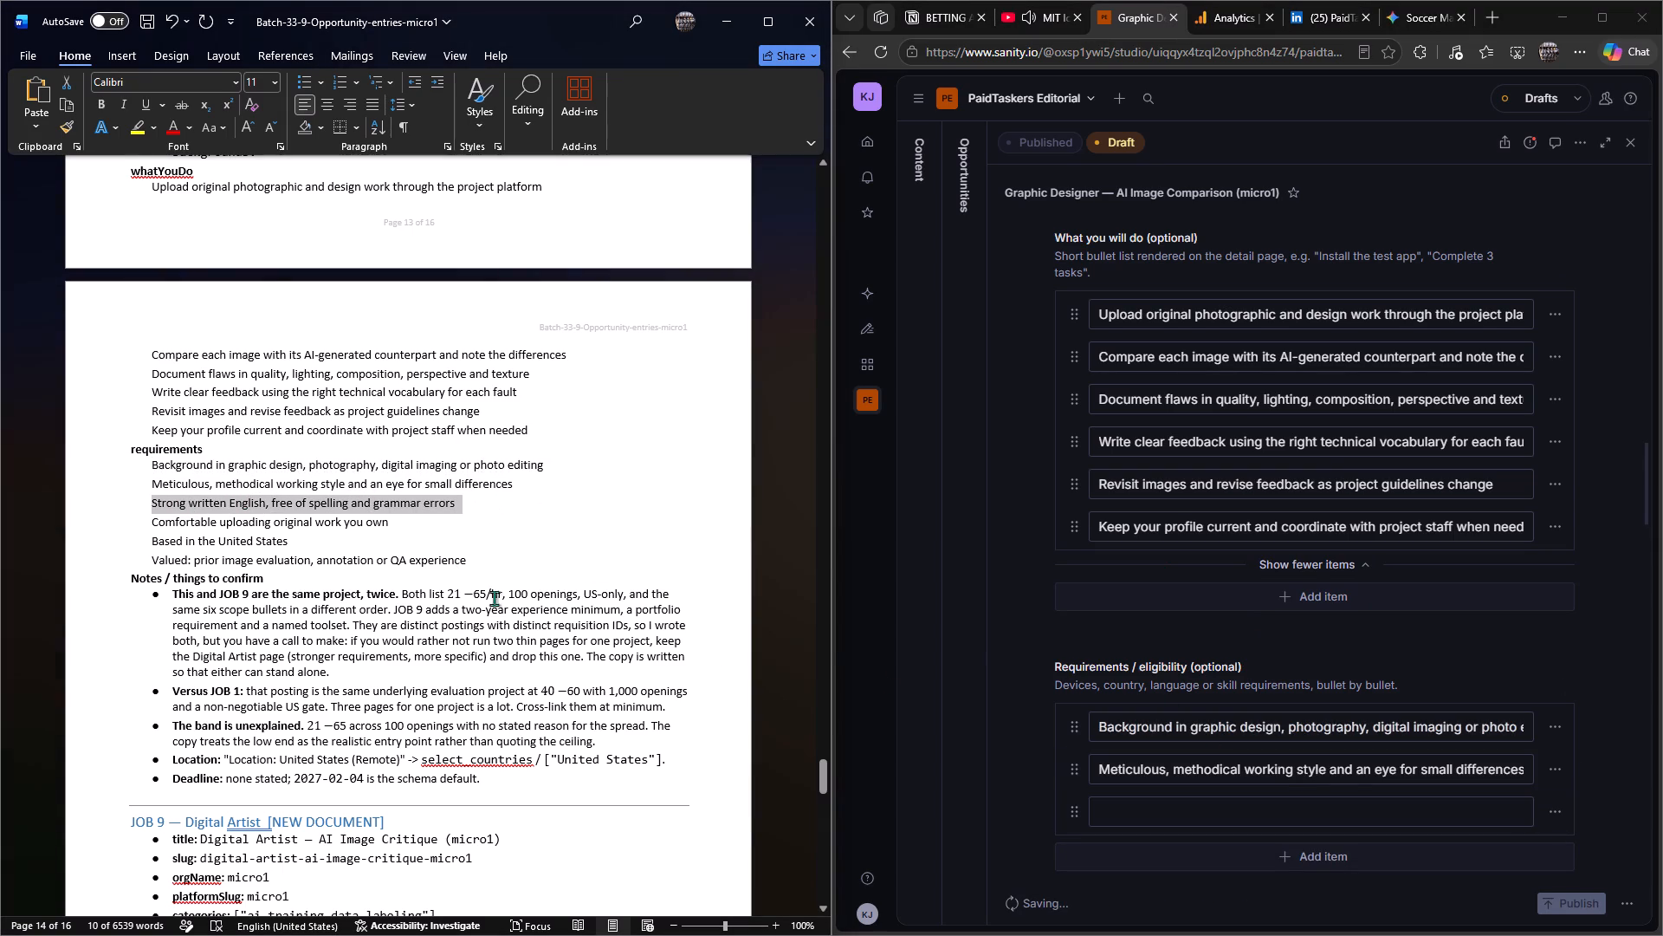
{"action": "scroll", "coordinate": [1200, 726], "scroll_direction": "down", "scroll_amount": 4}
{"action": "left_click", "coordinate": [1277, 468]}
{"action": "key", "text": "ctrl+v"}
Add a fourth Requirements / eligibility item, "Comfortable uploading original work you own", copied from Word.
{"action": "left_click", "coordinate": [1265, 497]}
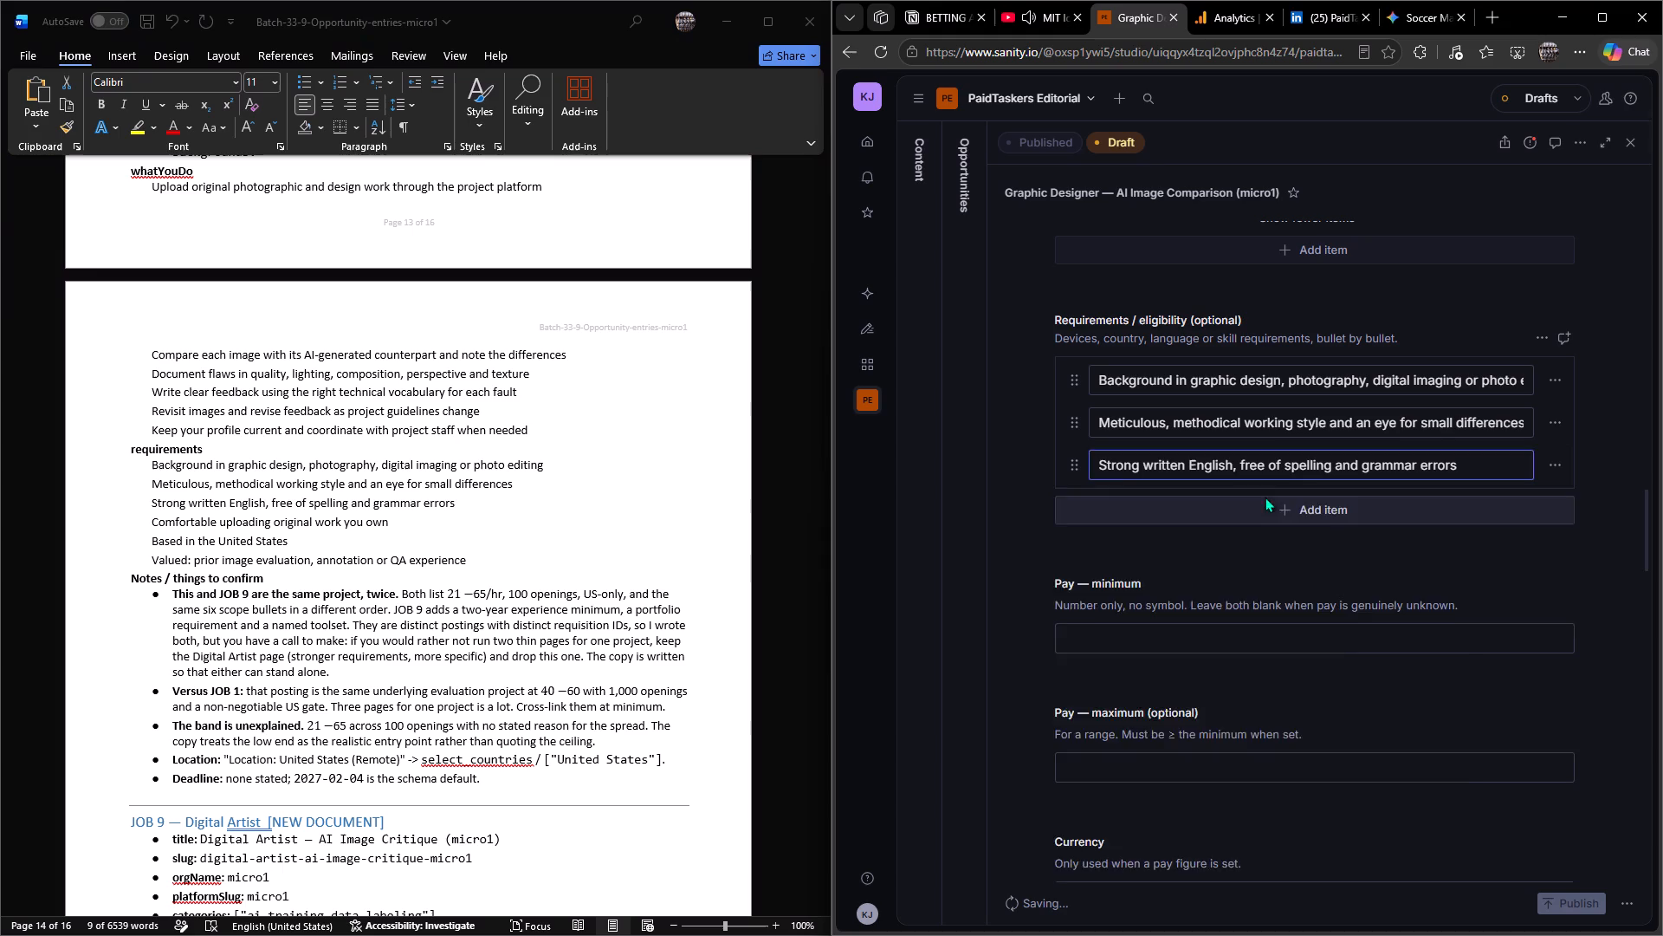
{"action": "left_click", "coordinate": [525, 510]}
{"action": "left_click_drag", "start_coordinate": [440, 526], "coordinate": [162, 528]}
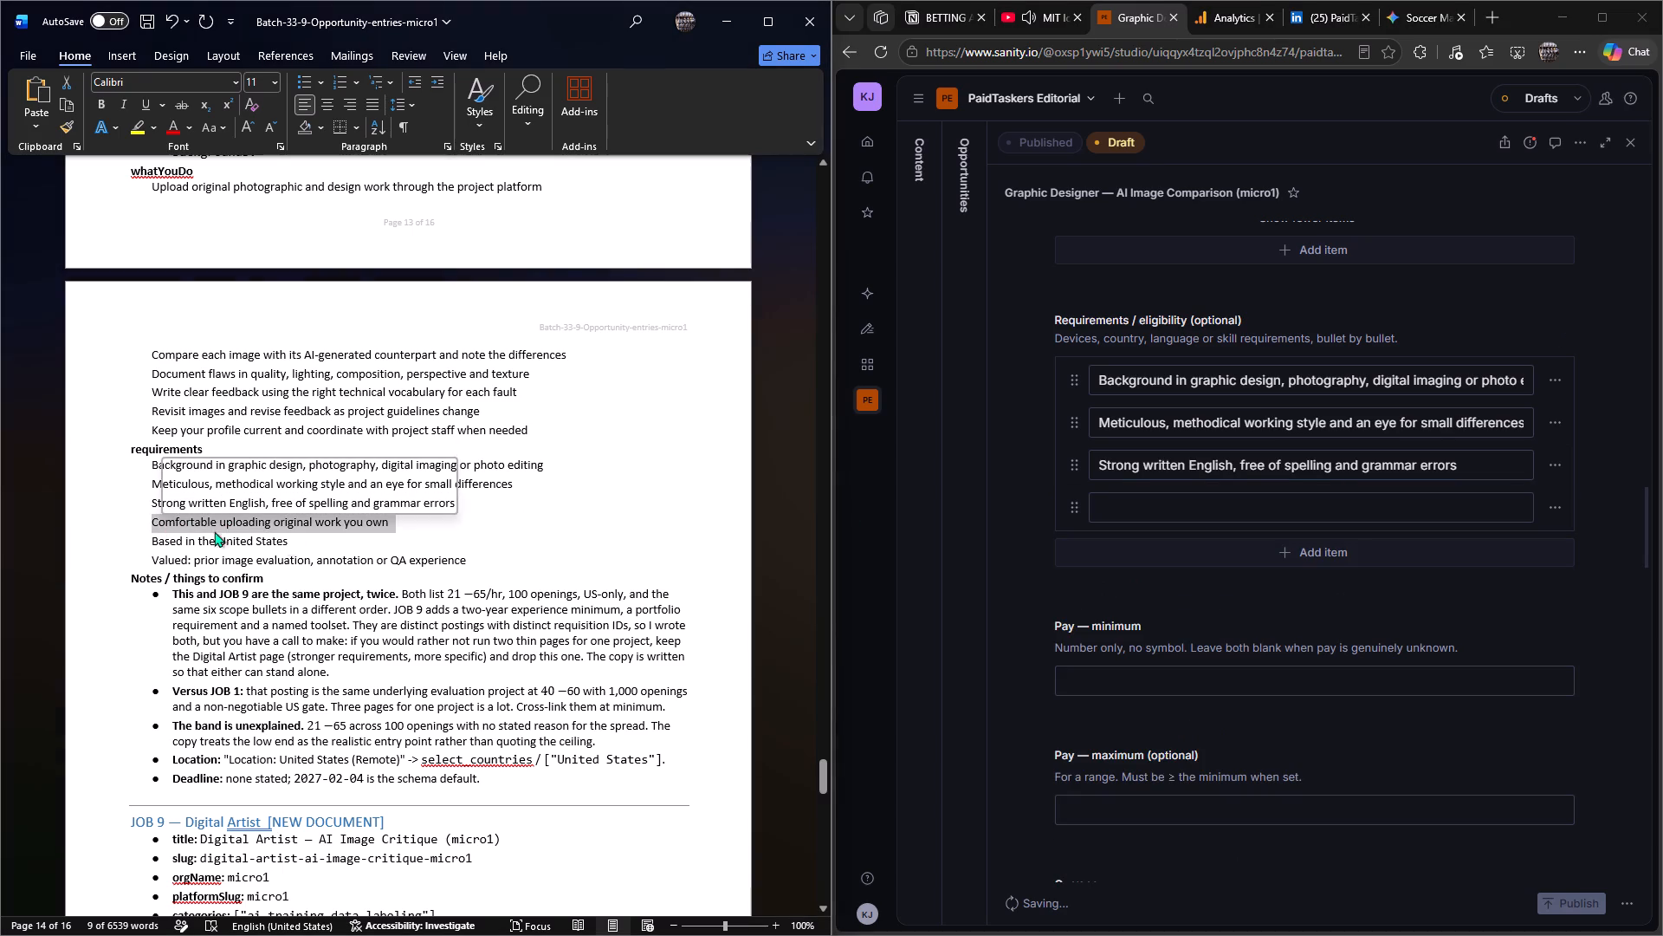
{"action": "key", "text": "ctrl+c"}
{"action": "left_click", "coordinate": [1293, 509]}
{"action": "key", "text": "ctrl+v"}
Add a fifth Requirements / eligibility item, "Based in the United States", copied from Word.
{"action": "left_click", "coordinate": [1267, 559]}
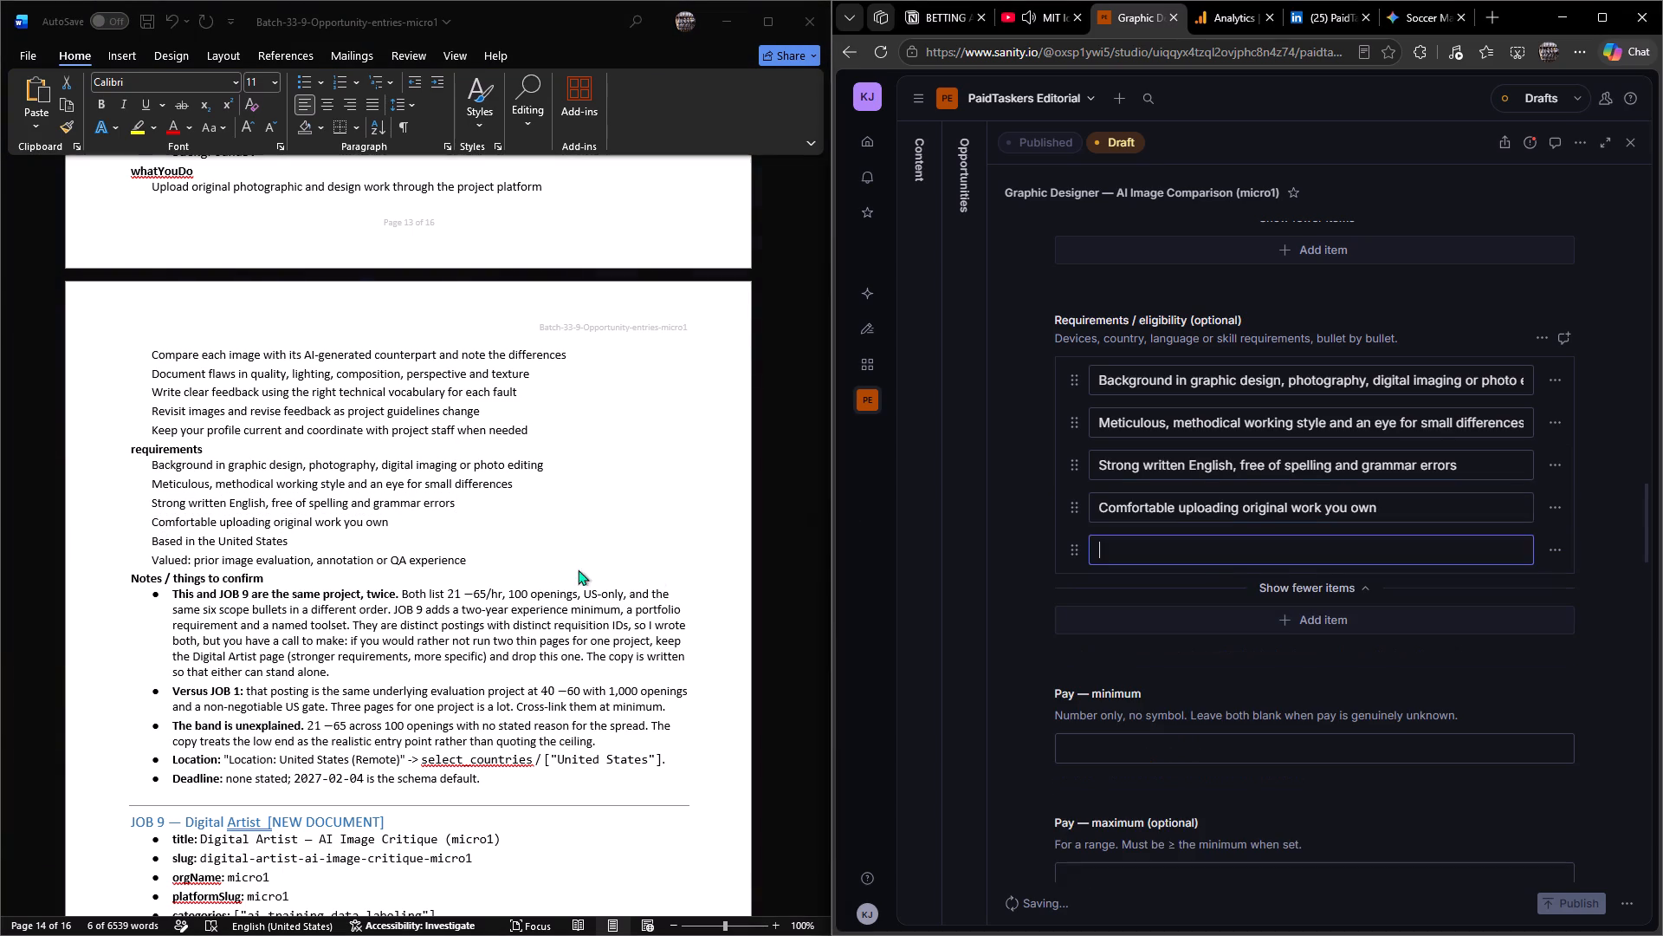
{"action": "left_click", "coordinate": [539, 564]}
{"action": "left_click_drag", "start_coordinate": [340, 543], "coordinate": [124, 544]}
{"action": "key", "text": "ctrl+c"}
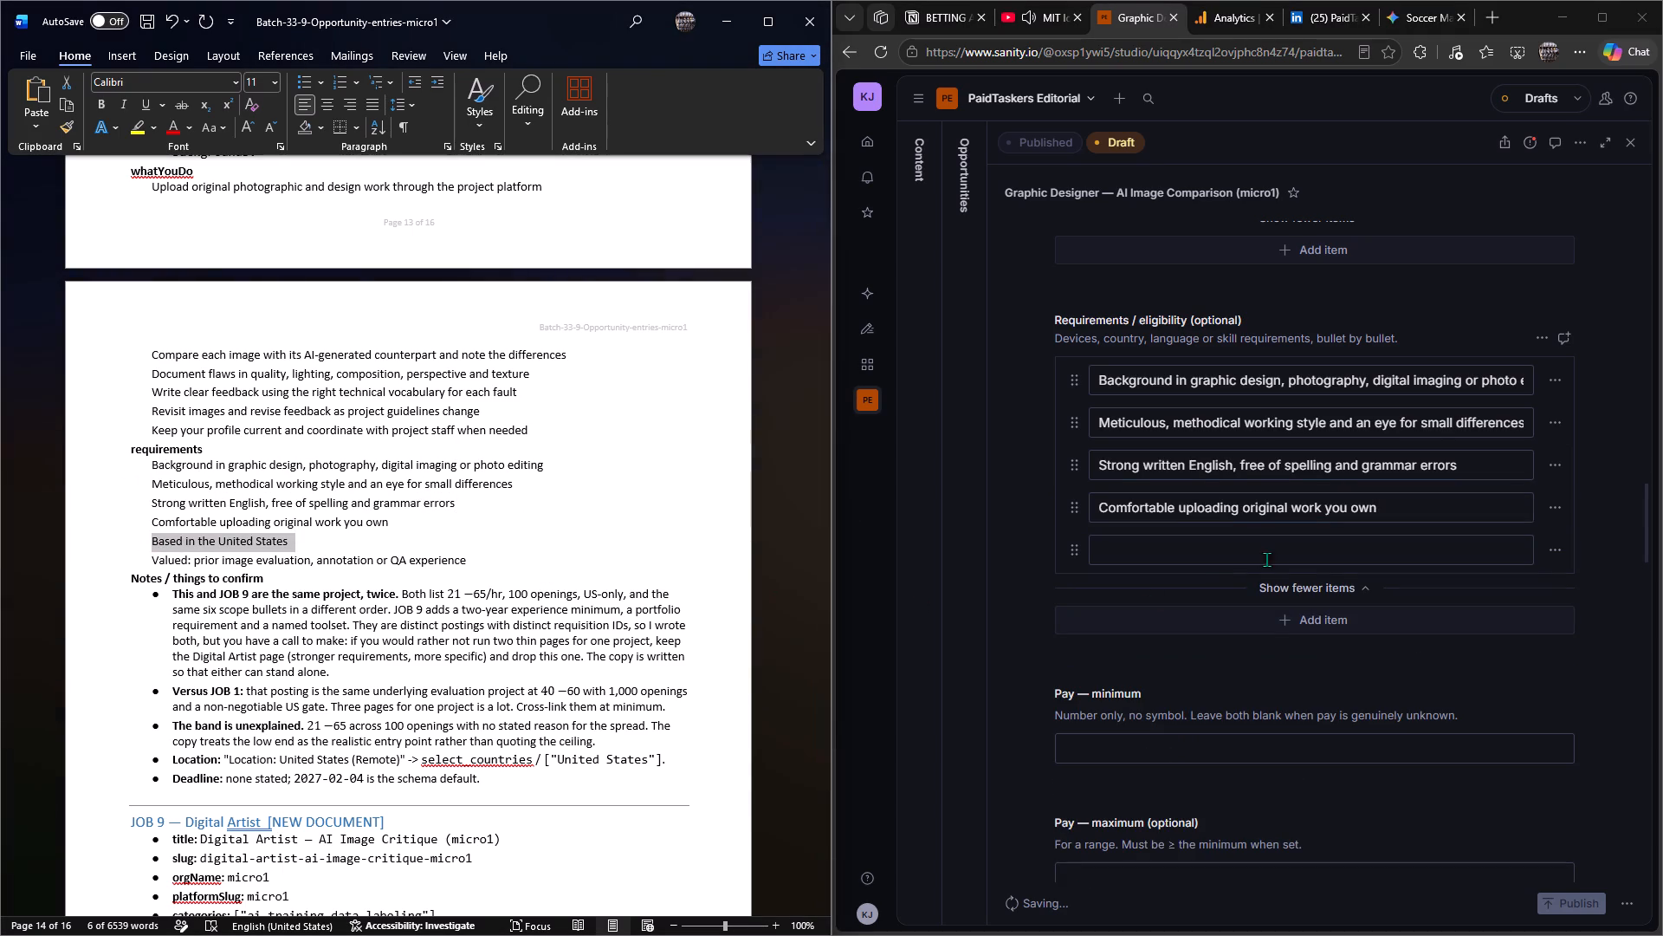
{"action": "left_click", "coordinate": [1275, 555]}
{"action": "key", "text": "ctrl+v"}
Add a sixth Requirements / eligibility item, "Valued: prior image evaluation, annotation or QA experience", copied from Word.
{"action": "left_click", "coordinate": [1256, 620]}
{"action": "left_click", "coordinate": [549, 536]}
{"action": "left_click_drag", "start_coordinate": [495, 563], "coordinate": [314, 563]}
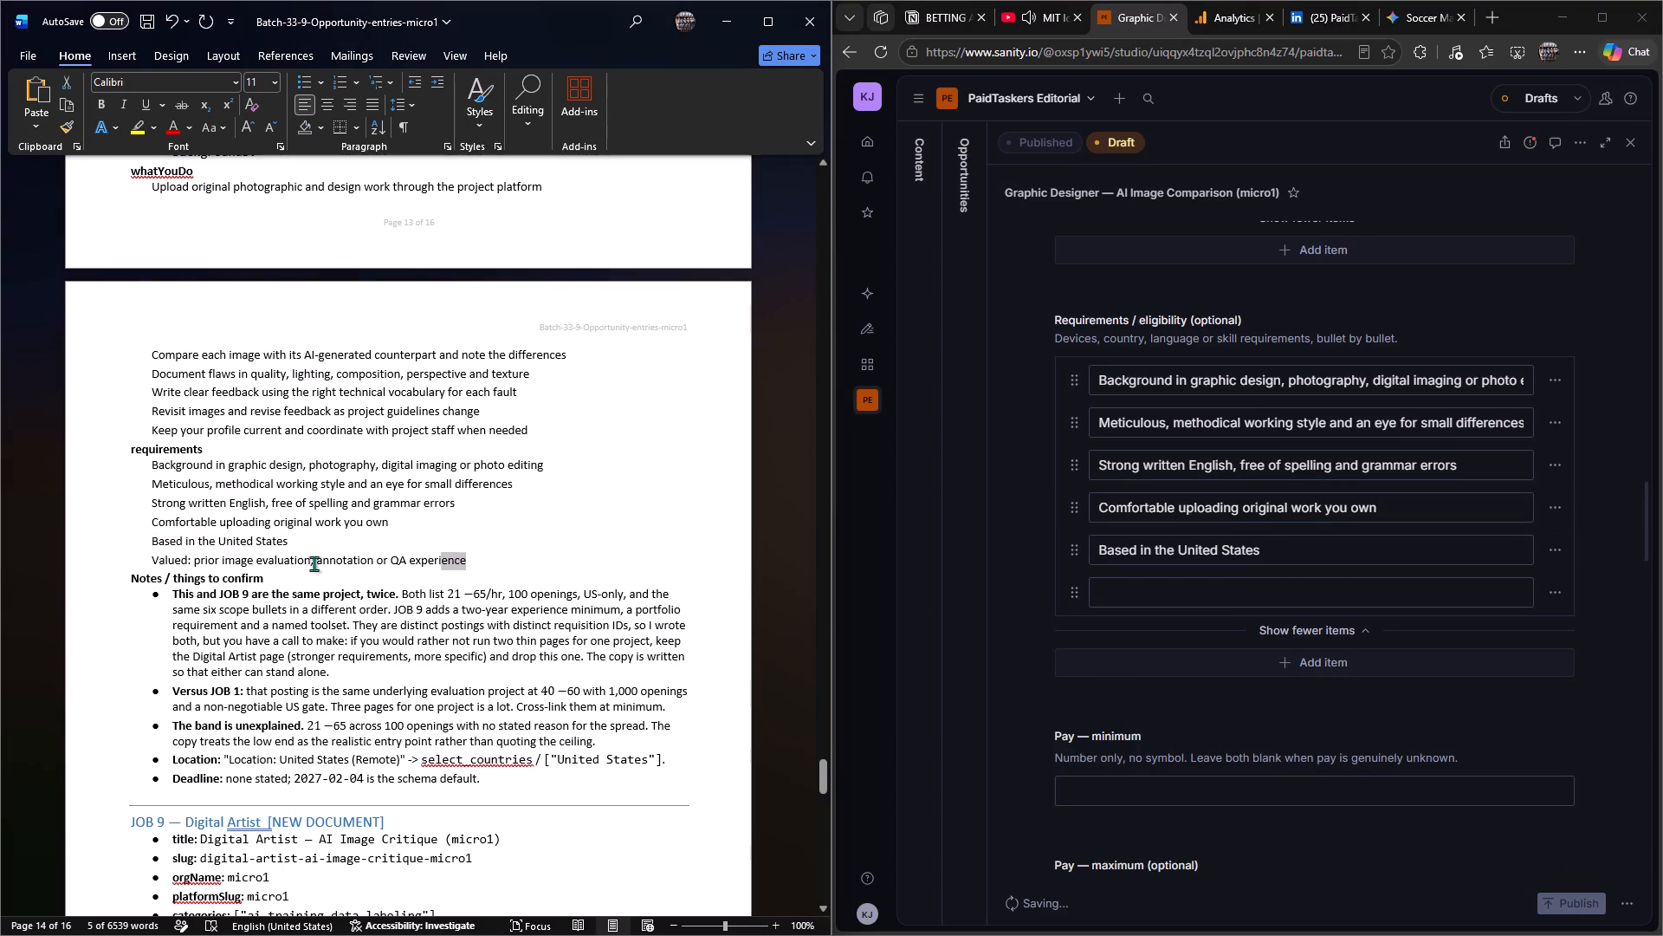
{"action": "left_click_drag", "start_coordinate": [314, 563], "coordinate": [182, 563]}
{"action": "key", "text": "ctrl+c"}
{"action": "left_click", "coordinate": [1294, 592]}
{"action": "key", "text": "ctrl+v"}
Set the listing's minimum pay to 21 and maximum pay to 65, following Job 8's pay values in Word.
{"action": "scroll", "coordinate": [1272, 667], "scroll_direction": "down", "scroll_amount": 4}
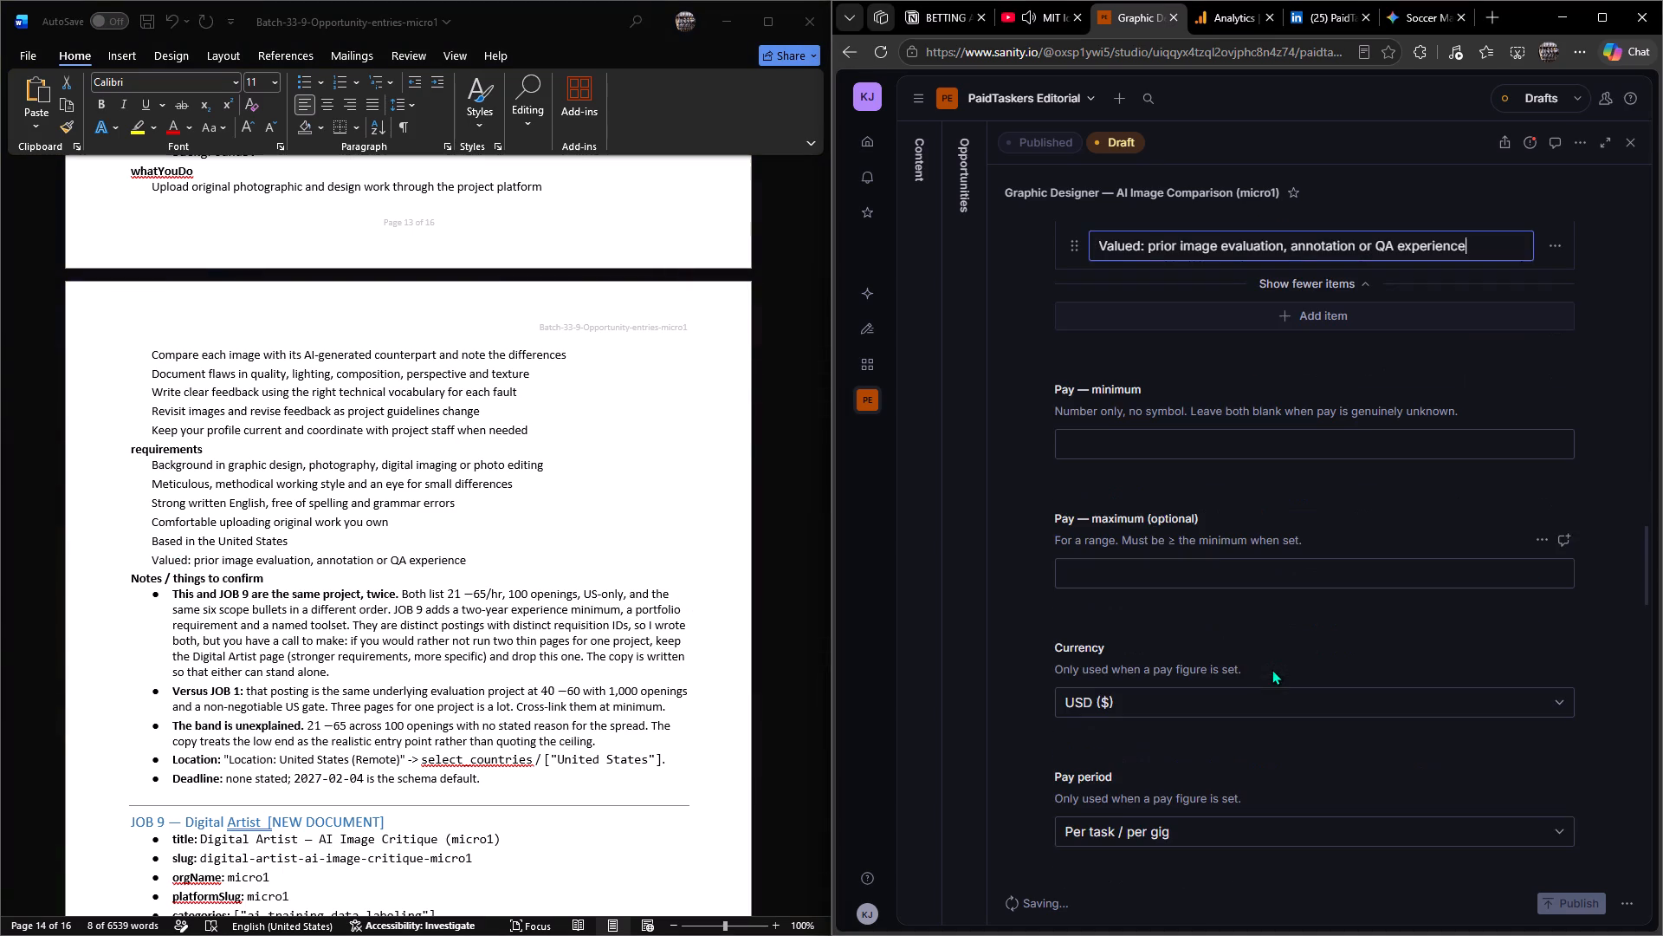
{"action": "left_click", "coordinate": [1239, 452]}
{"action": "scroll", "coordinate": [332, 488], "scroll_direction": "up", "scroll_amount": 16}
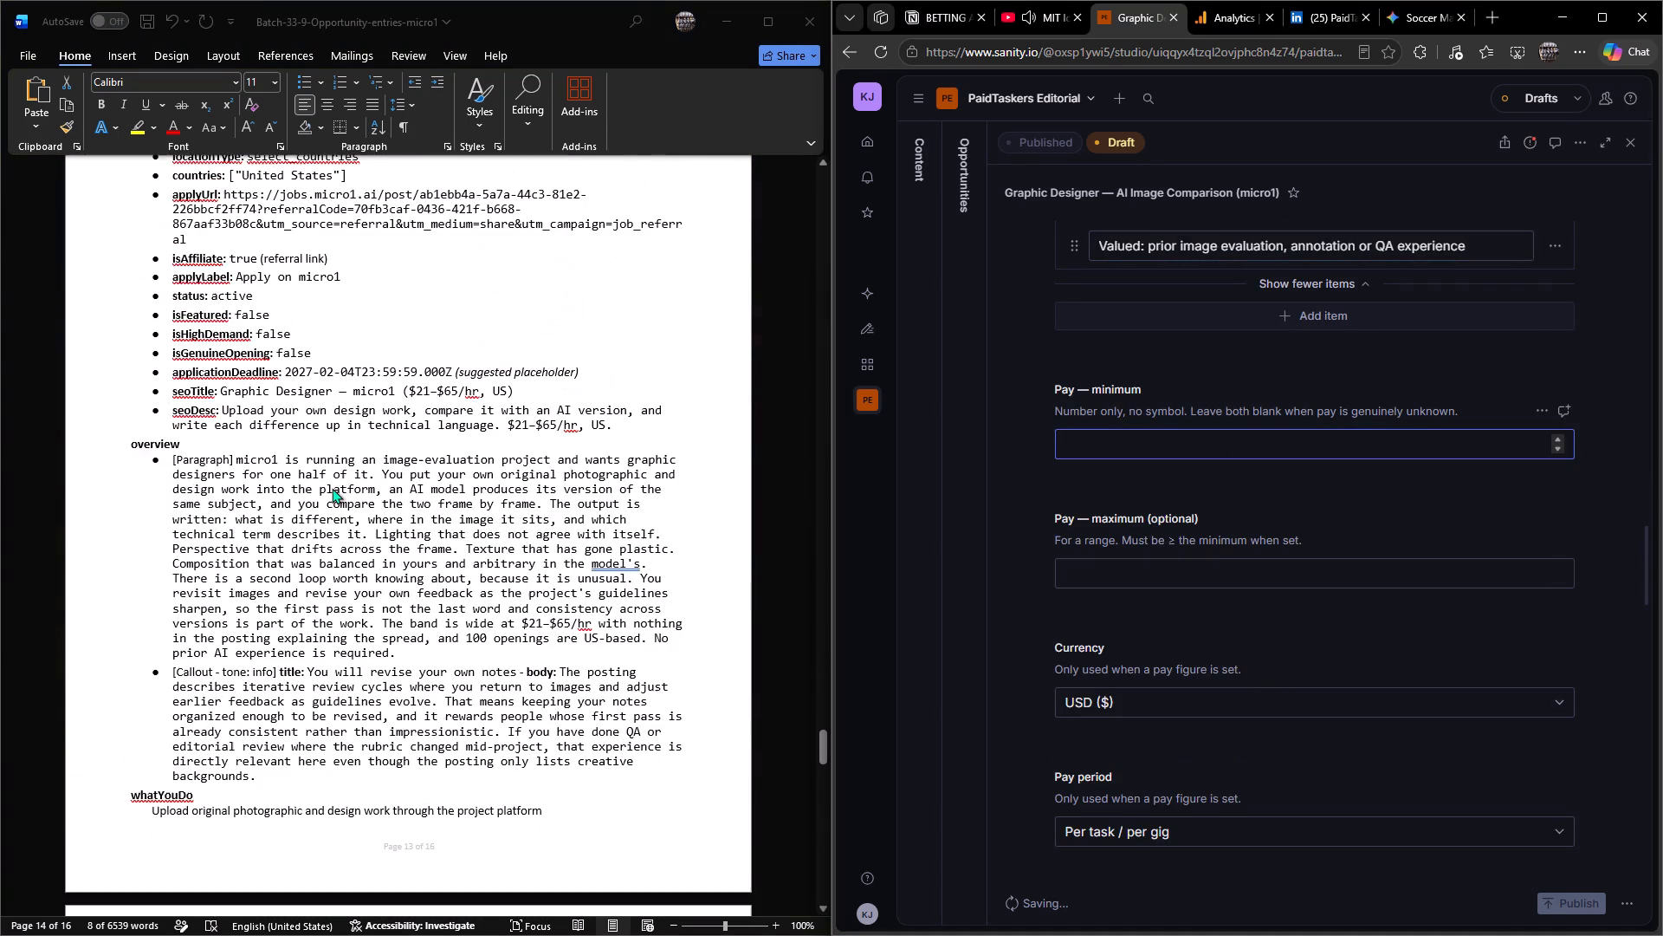
{"action": "scroll", "coordinate": [332, 488], "scroll_direction": "up", "scroll_amount": 4}
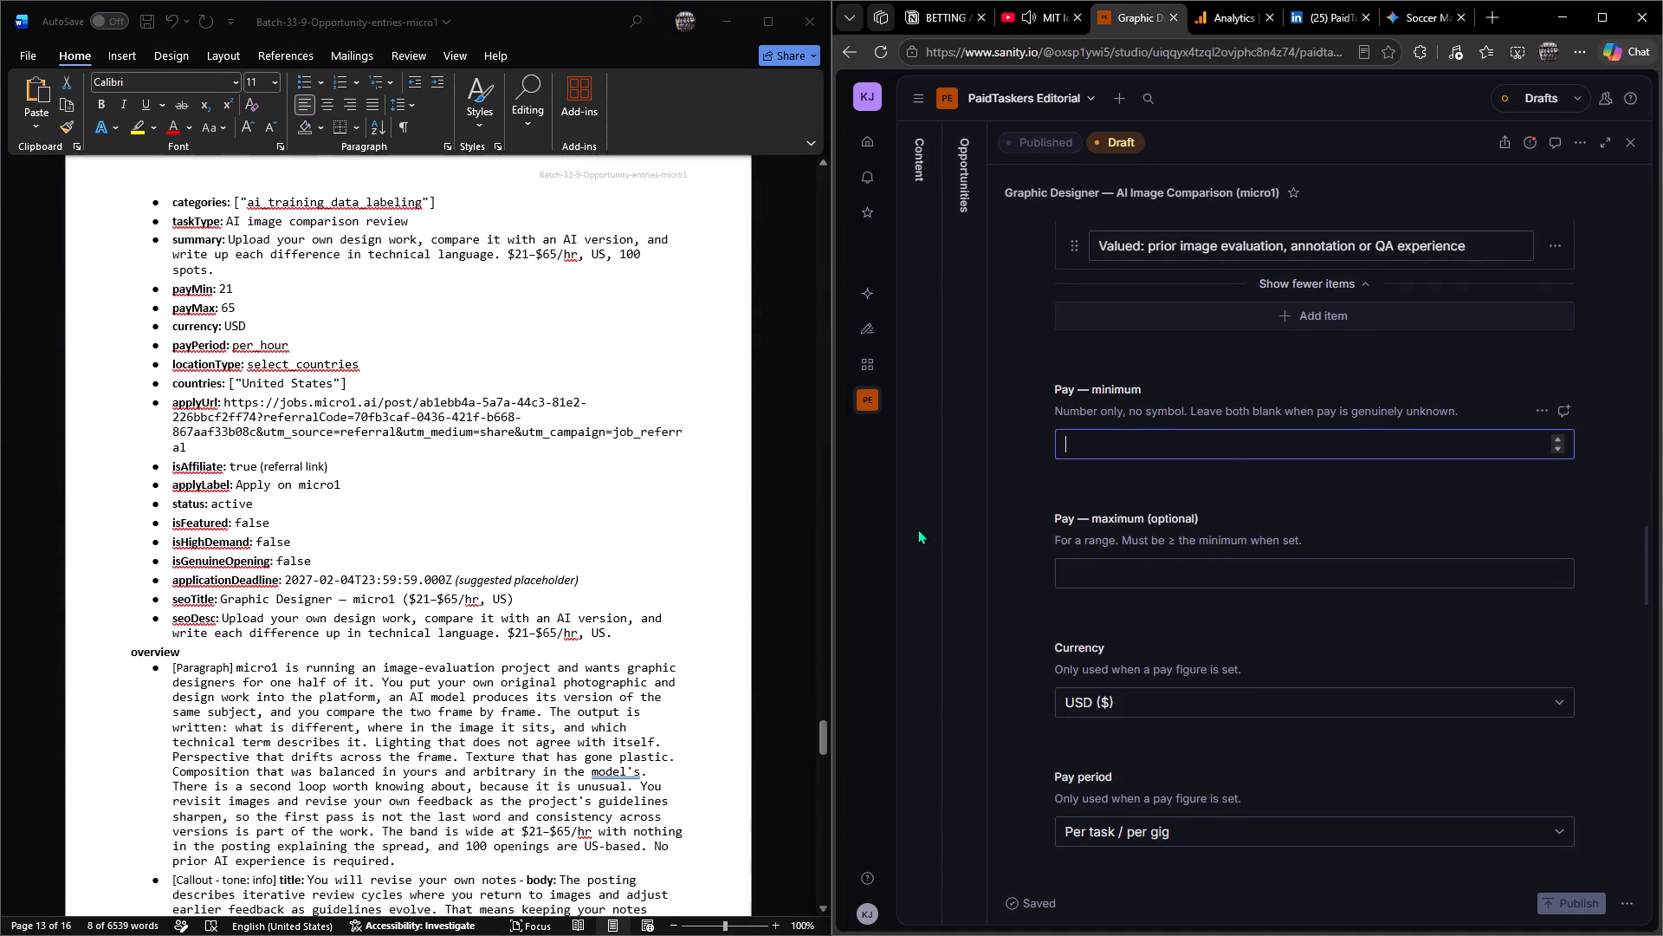
{"action": "type", "text": "21"}
{"action": "left_click", "coordinate": [1242, 581]}
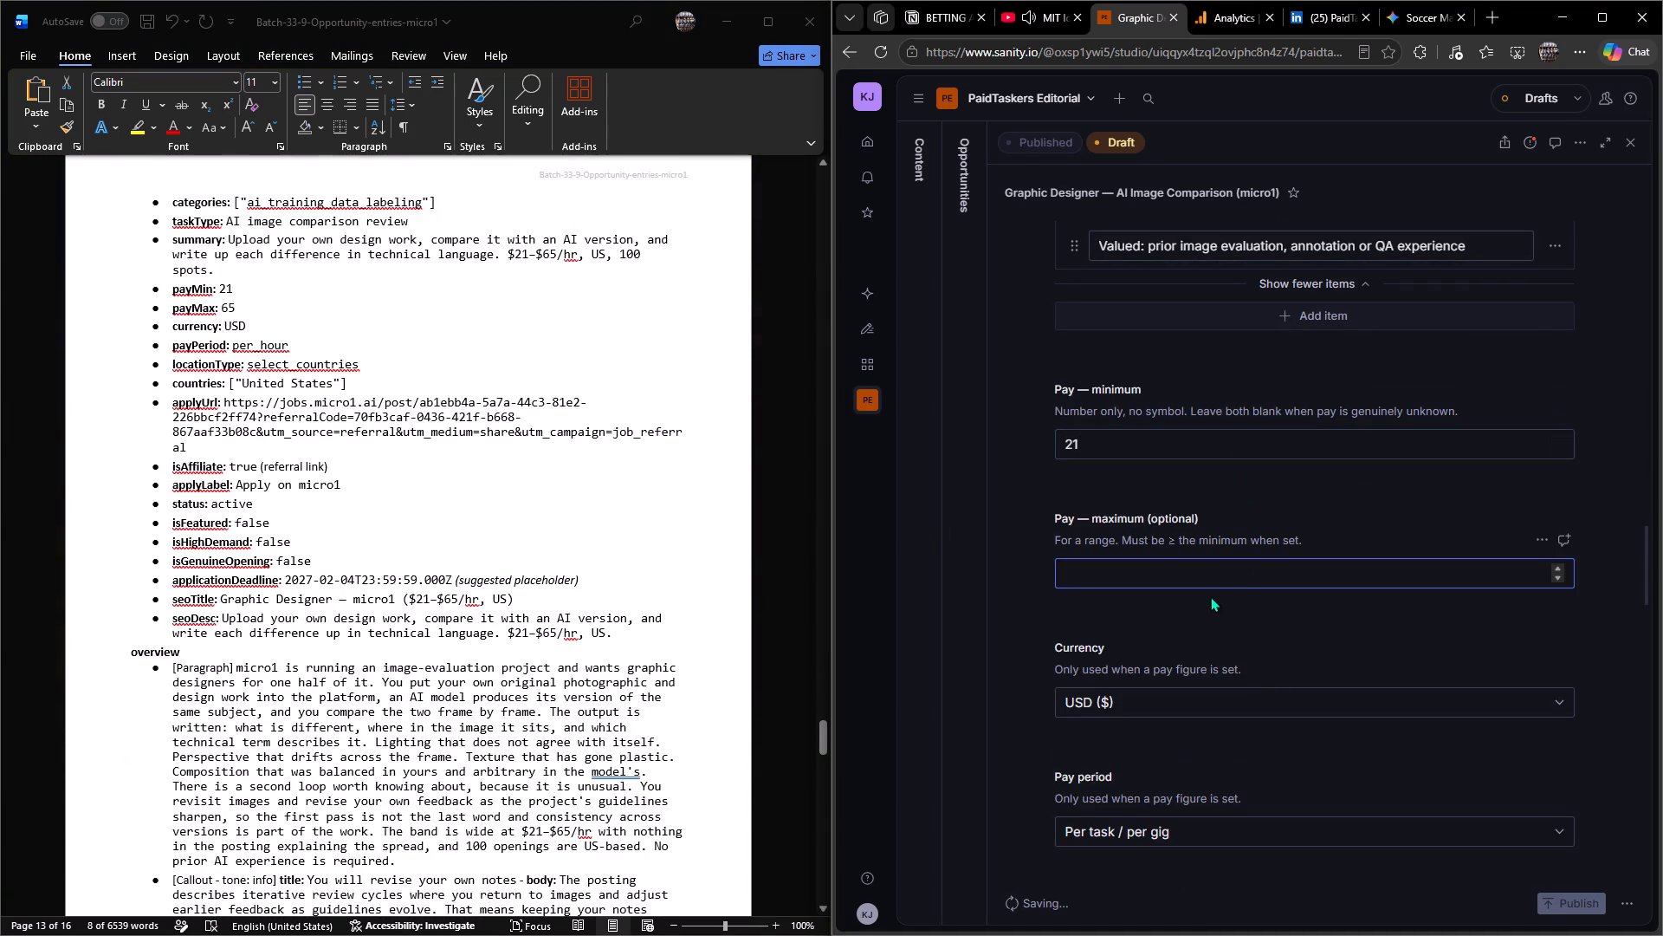
{"action": "type", "text": "65"}
Set the listing's pay period to Per hour.
{"action": "scroll", "coordinate": [1449, 757], "scroll_direction": "down", "scroll_amount": 2}
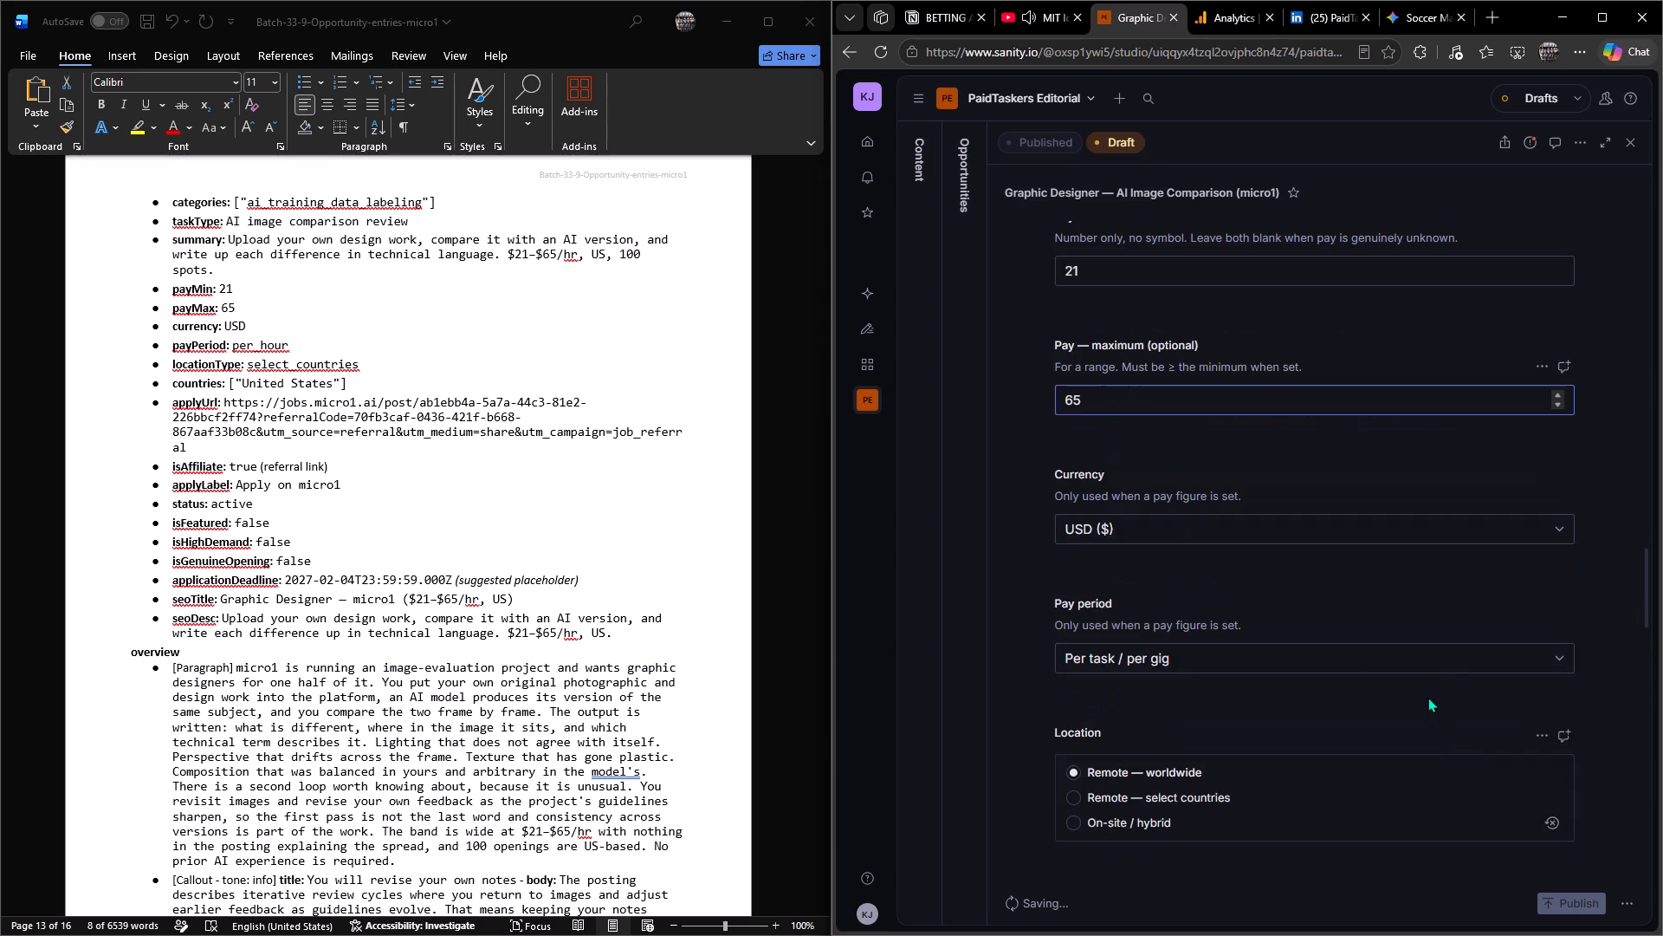
{"action": "left_click", "coordinate": [1435, 655]}
{"action": "left_click", "coordinate": [1330, 729]}
{"action": "scroll", "coordinate": [1314, 649], "scroll_direction": "down", "scroll_amount": 3}
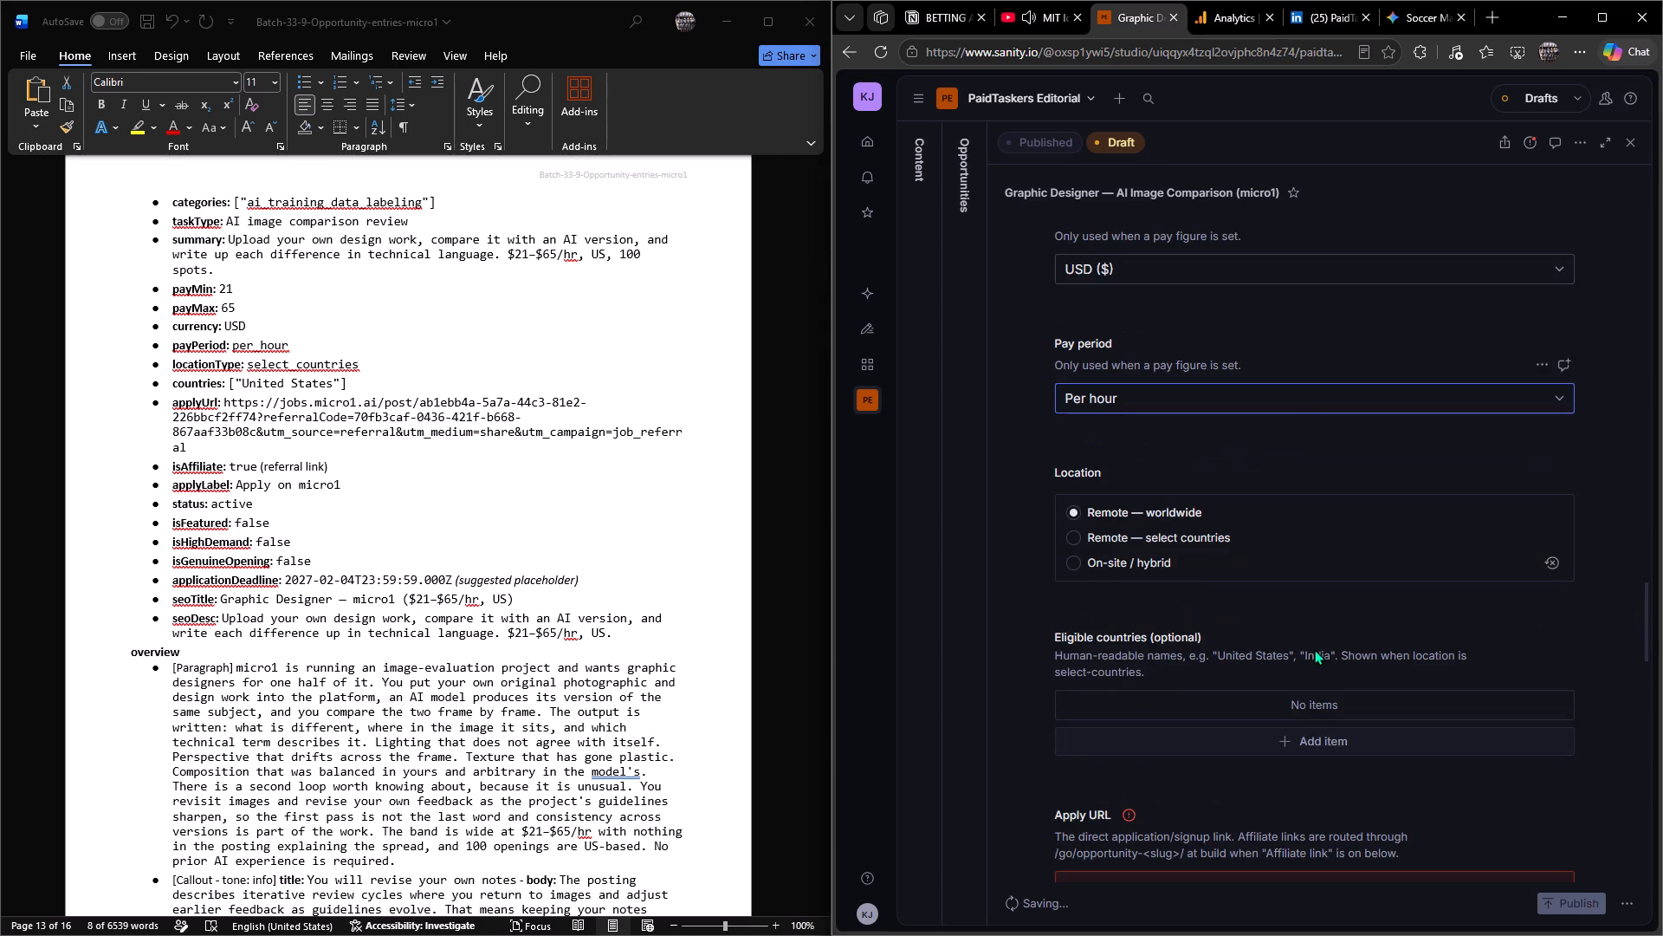
{"action": "left_click", "coordinate": [1282, 395]}
{"action": "left_click", "coordinate": [1256, 464]}
Set the location to Remote — select countries and add United States as an eligible country.
{"action": "left_click", "coordinate": [1184, 539]}
{"action": "left_click", "coordinate": [1206, 725]}
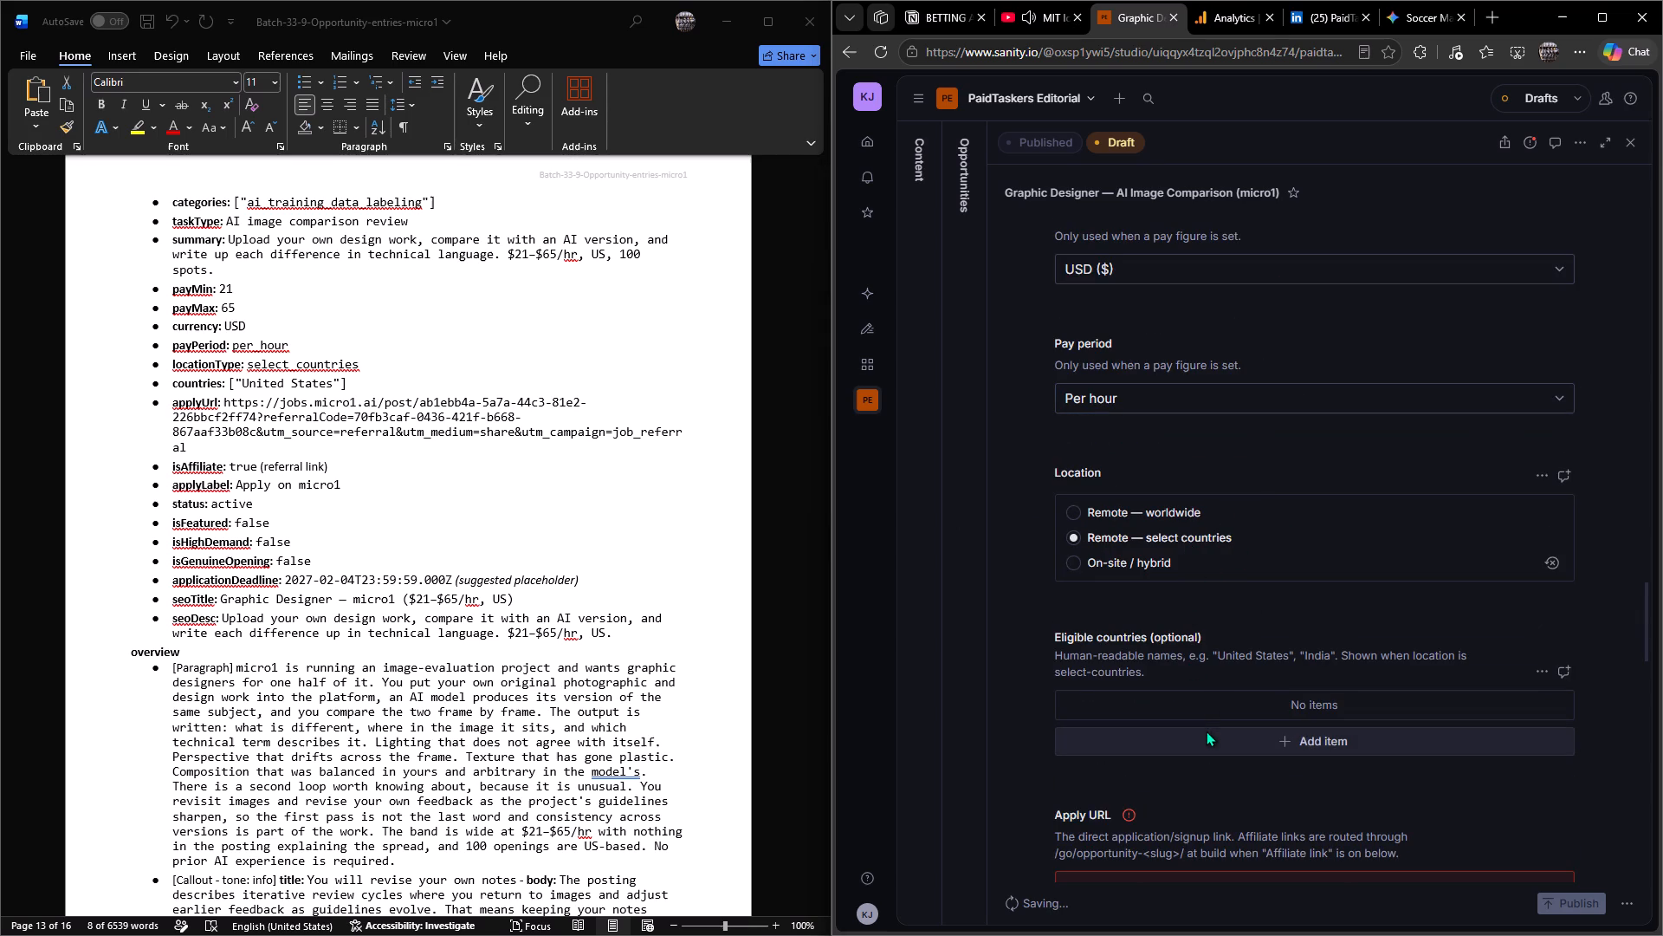
{"action": "left_click", "coordinate": [1206, 731]}
{"action": "type", "text": "United States"}
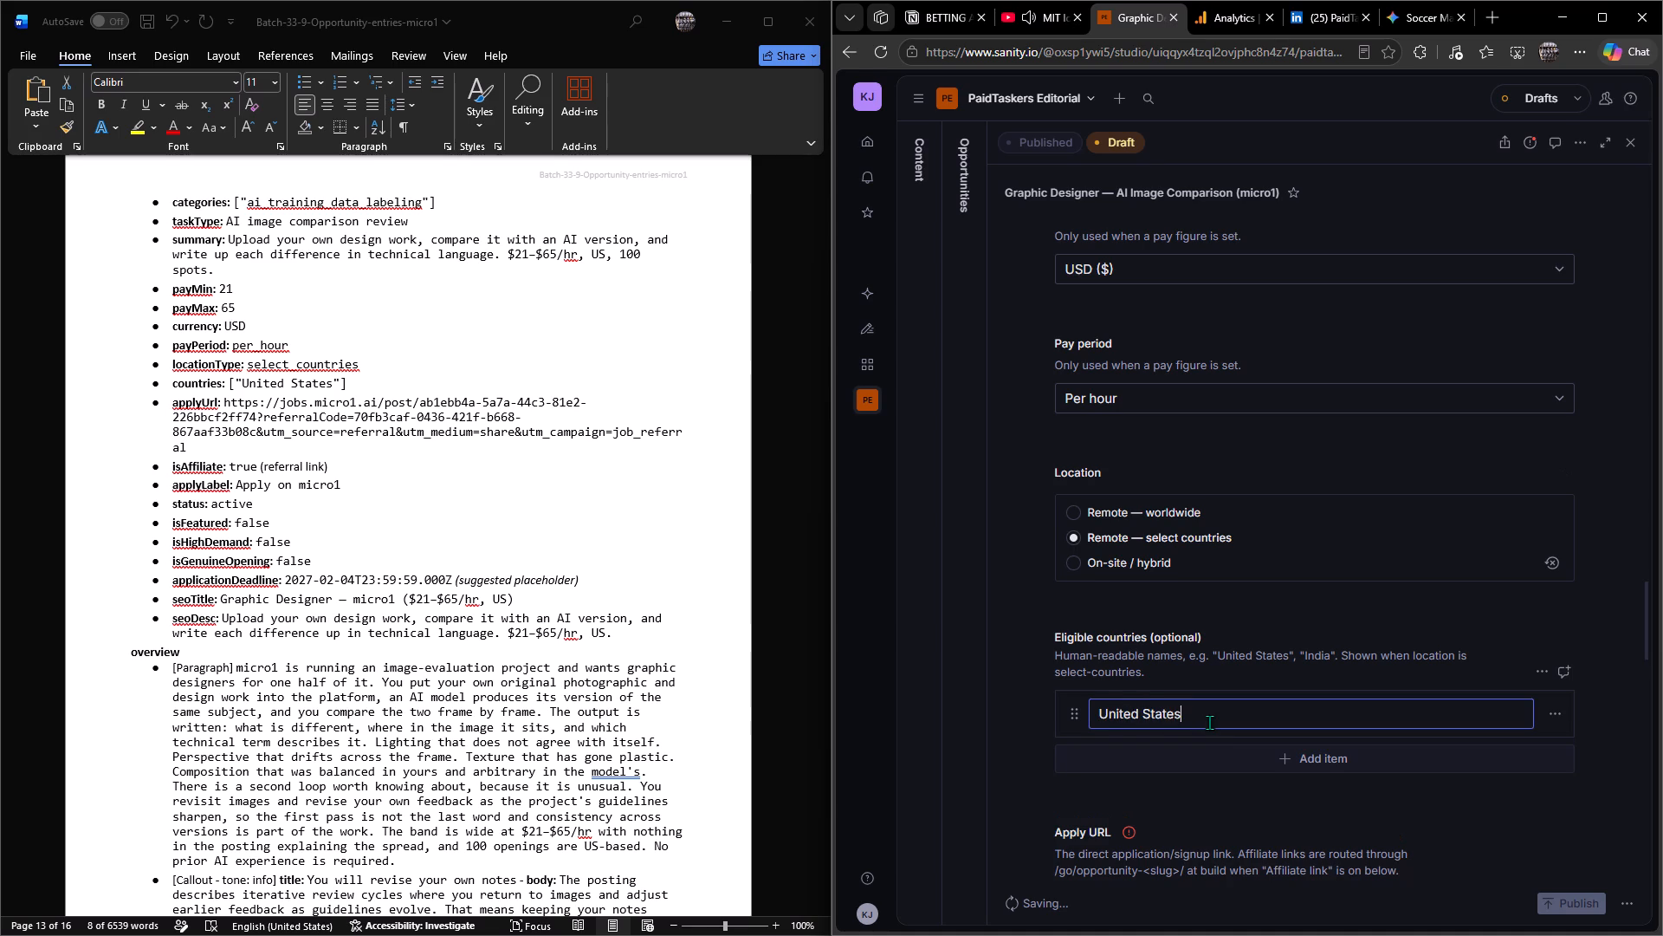
Fill the Apply URL with Job 8's applyUrl copied from Word and turn on Affiliate link.
{"action": "scroll", "coordinate": [1209, 722], "scroll_direction": "down", "scroll_amount": 4}
{"action": "left_click", "coordinate": [1287, 562]}
{"action": "left_click", "coordinate": [409, 527]}
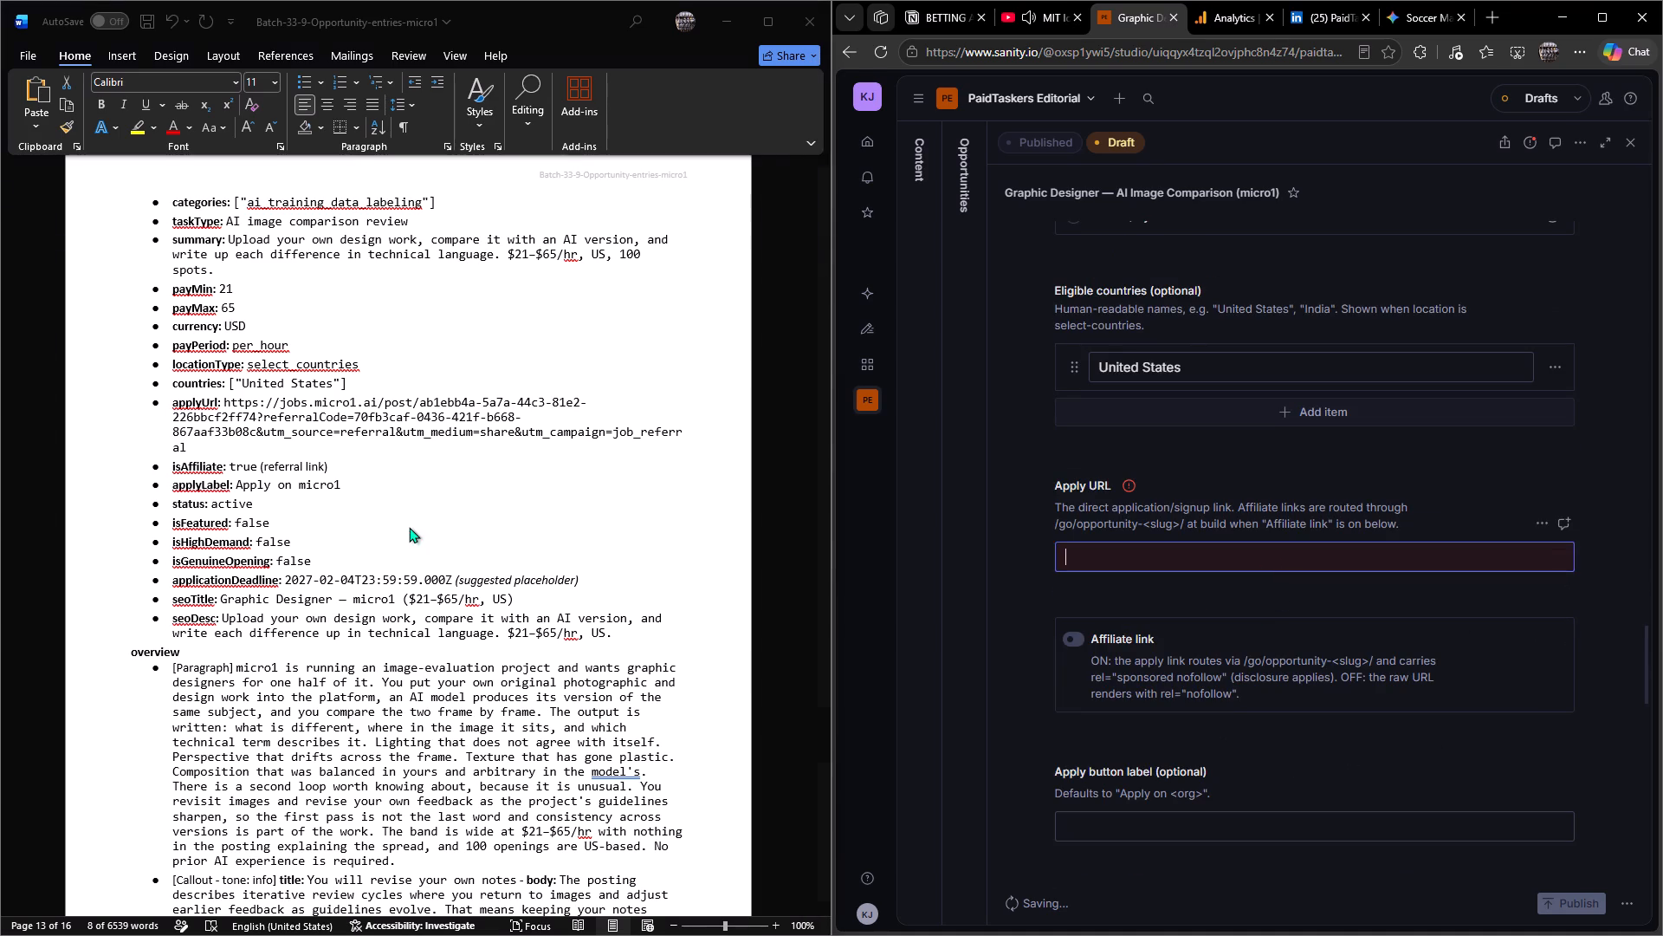
{"action": "left_click_drag", "start_coordinate": [270, 447], "coordinate": [239, 405]}
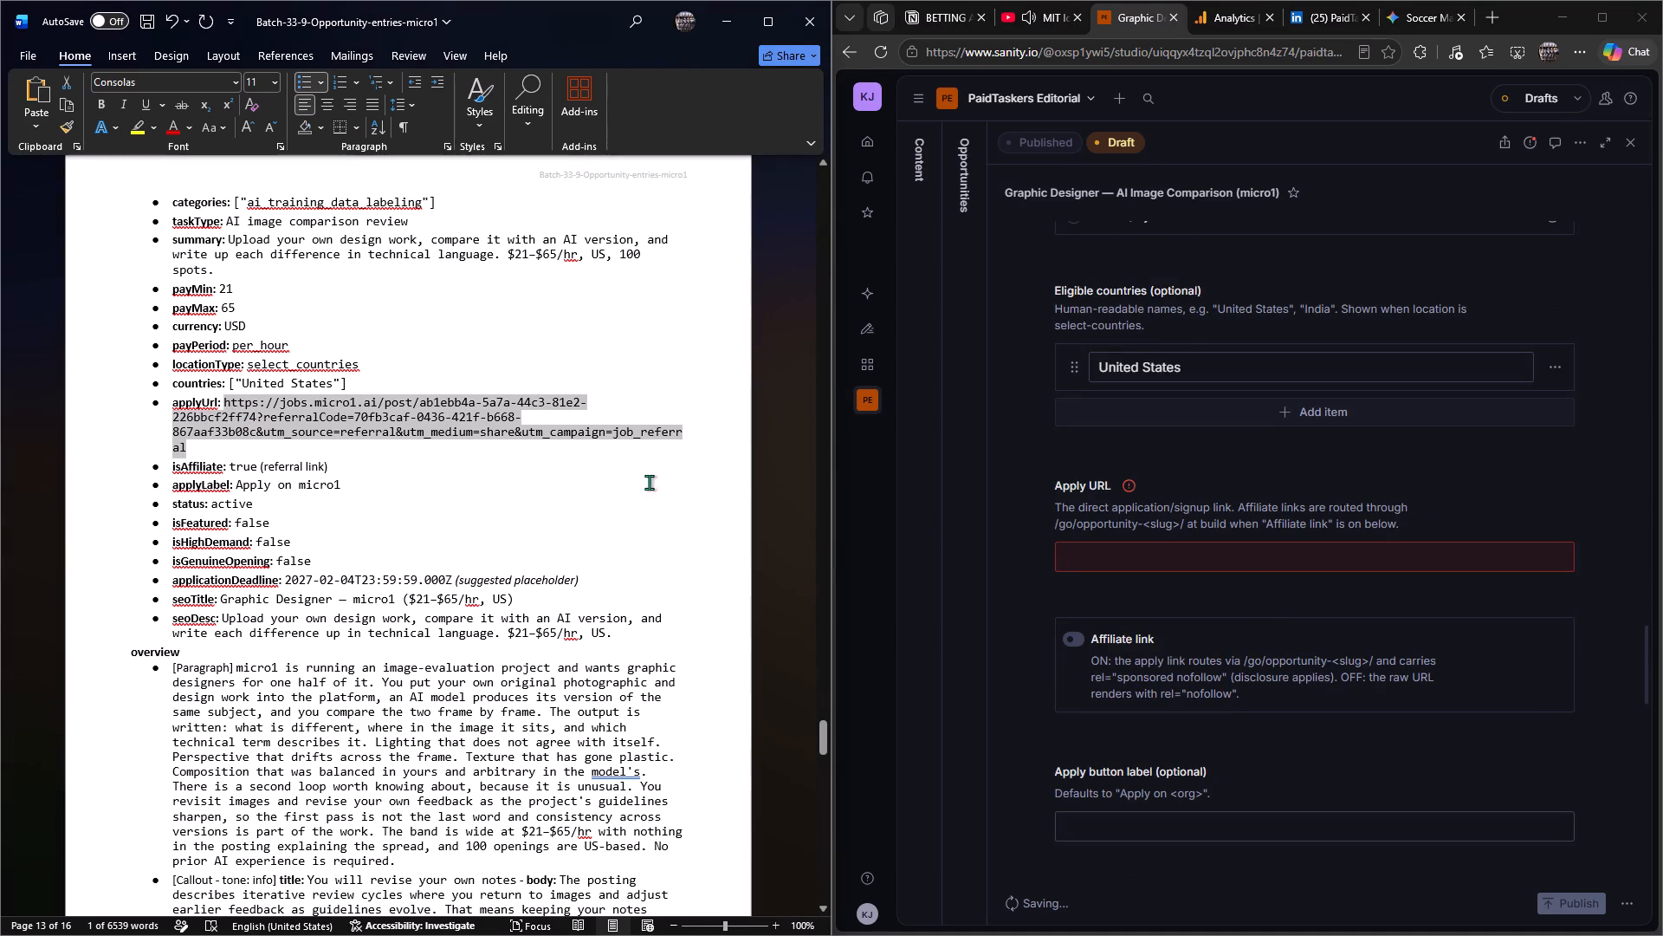
{"action": "key", "text": "ctrl+c"}
{"action": "left_click", "coordinate": [1155, 557]}
{"action": "key", "text": "ctrl+v"}
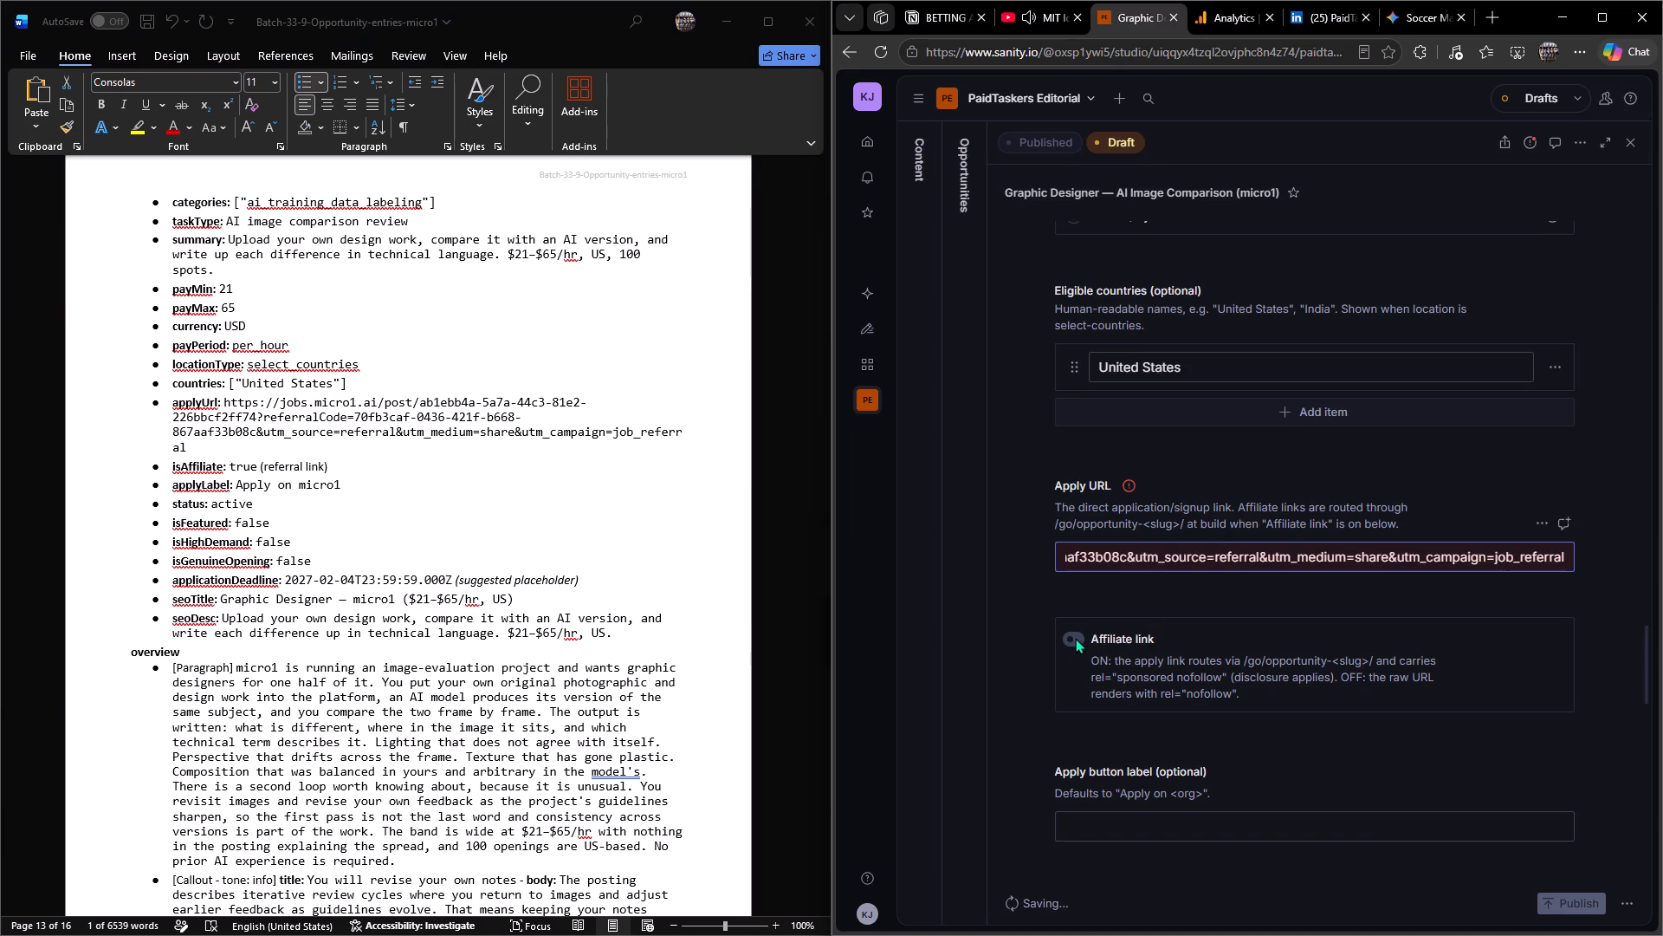
{"action": "left_click", "coordinate": [1075, 638]}
{"action": "left_click", "coordinate": [1016, 586]}
Set the application deadline to January 31, 2027.
{"action": "scroll", "coordinate": [1016, 586], "scroll_direction": "down", "scroll_amount": 3}
{"action": "scroll", "coordinate": [1134, 616], "scroll_direction": "down", "scroll_amount": 2}
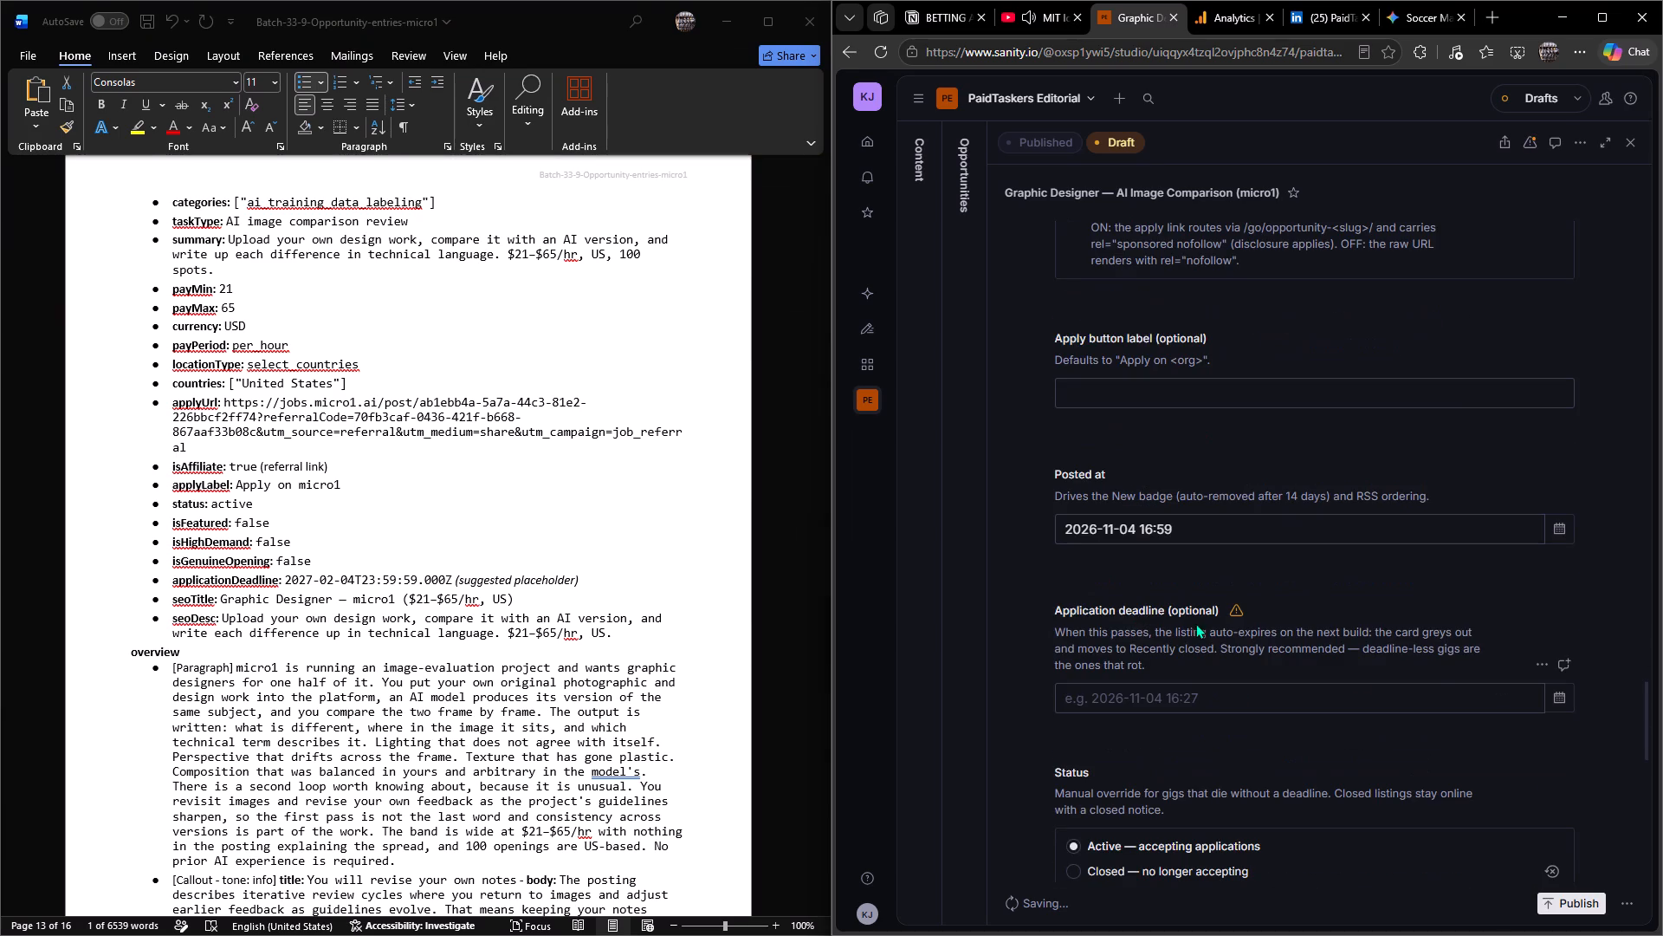
{"action": "left_click", "coordinate": [1556, 694]}
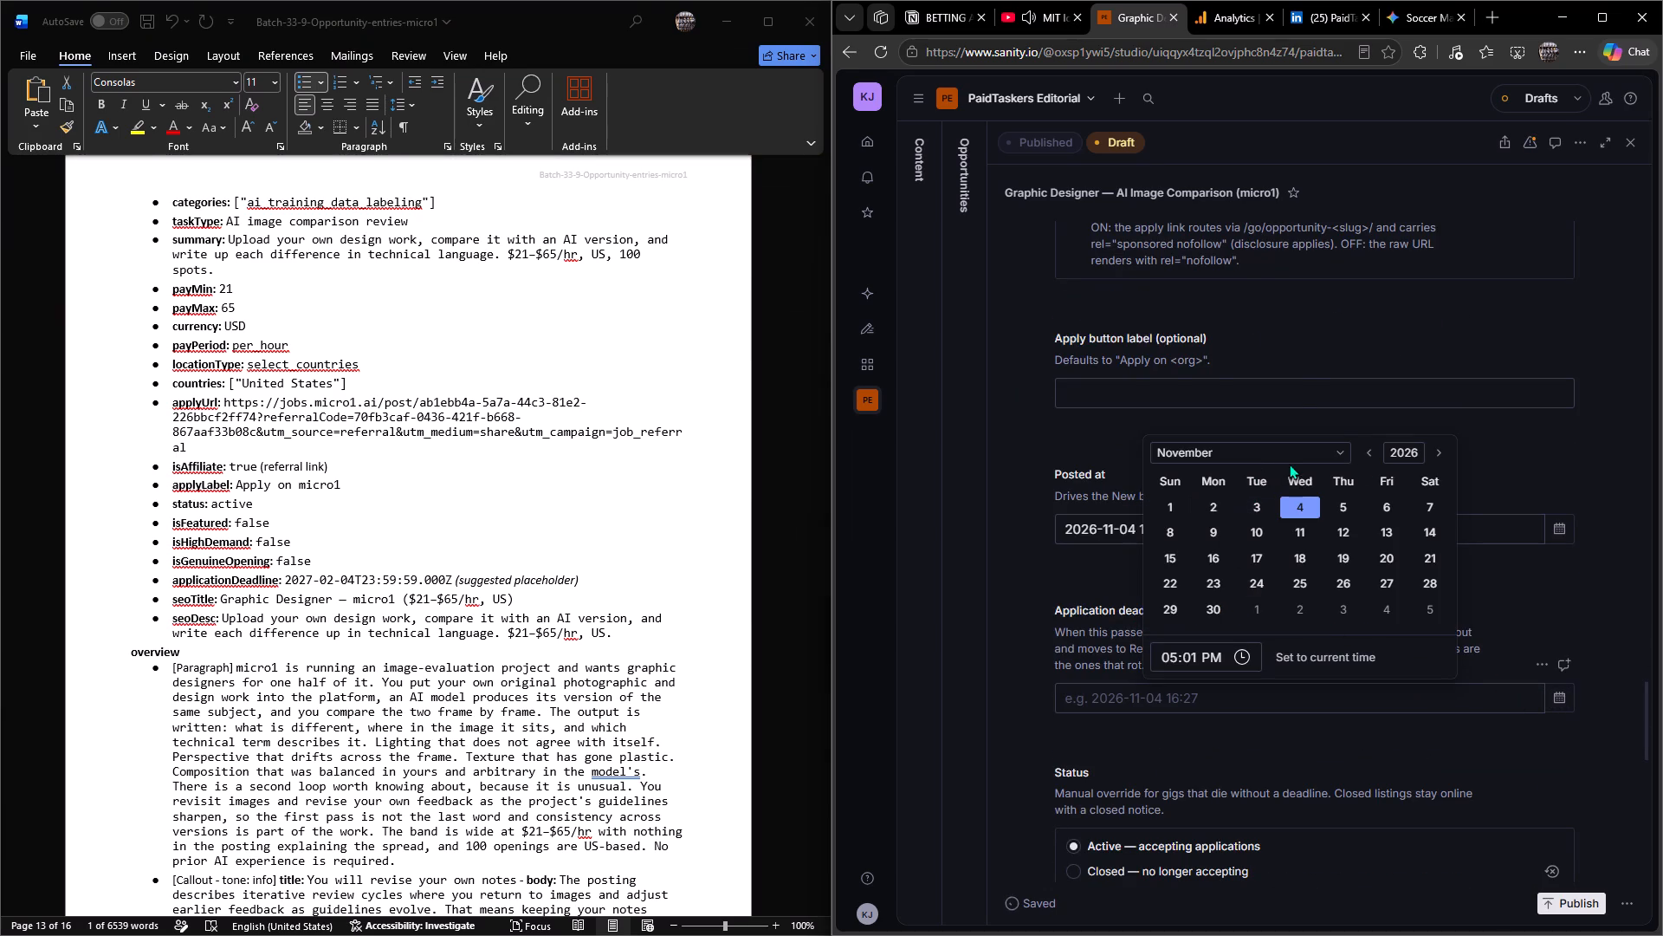
{"action": "left_click", "coordinate": [1449, 452]}
{"action": "left_click", "coordinate": [1234, 465]}
{"action": "left_click", "coordinate": [1239, 459]}
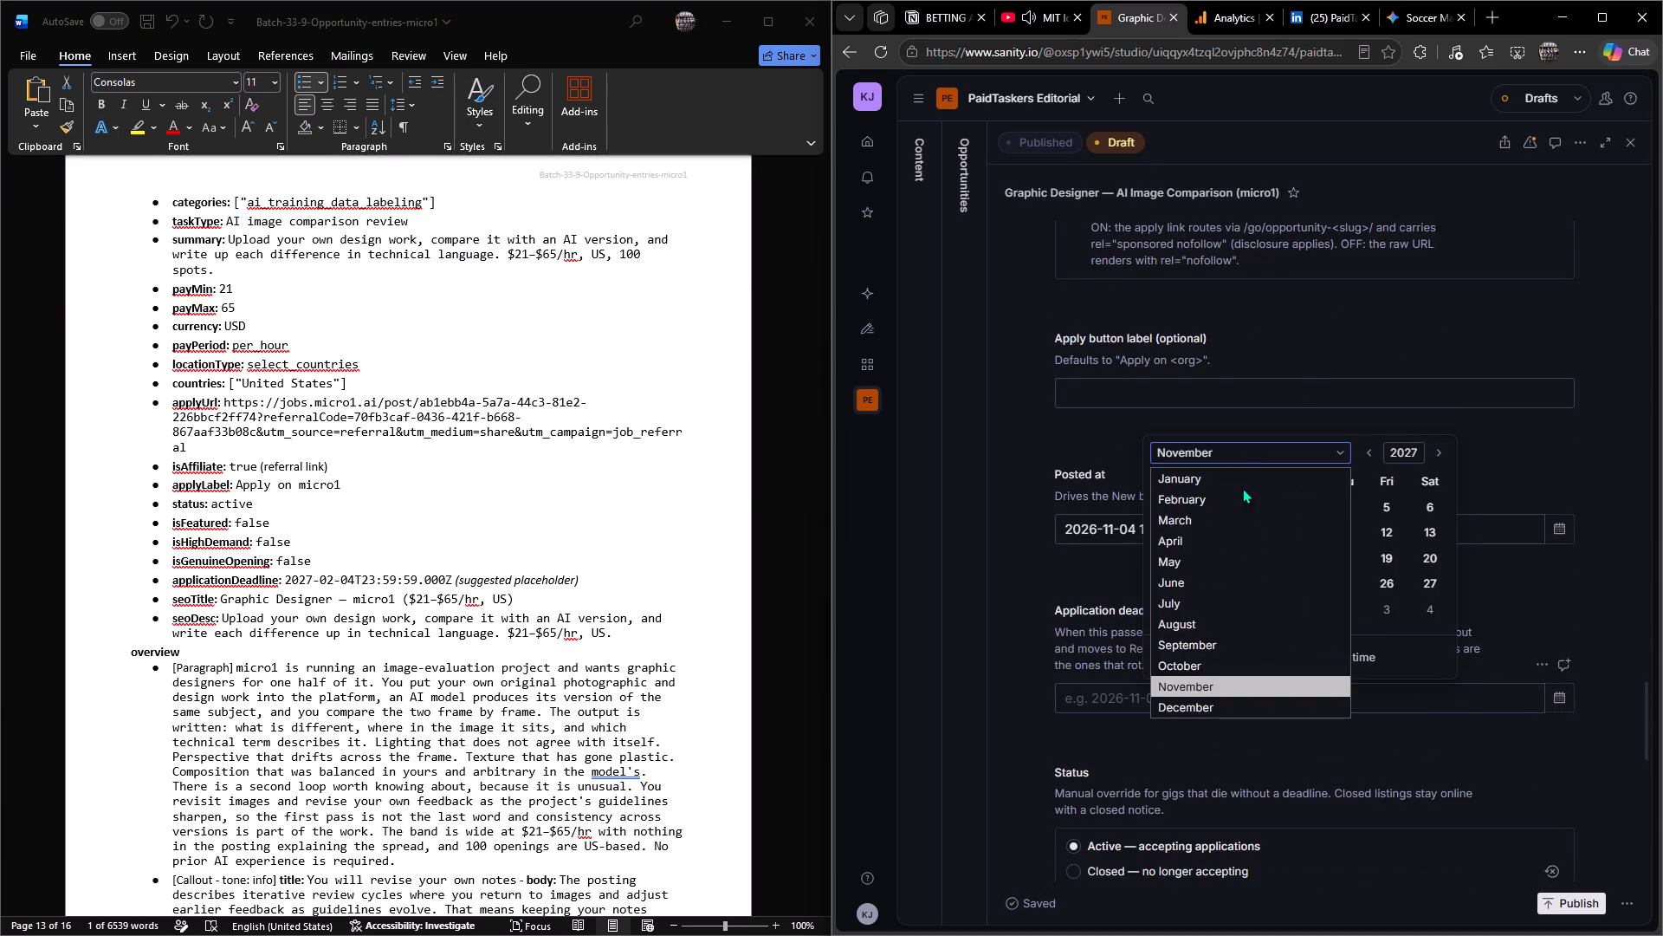
{"action": "left_click", "coordinate": [1252, 485]}
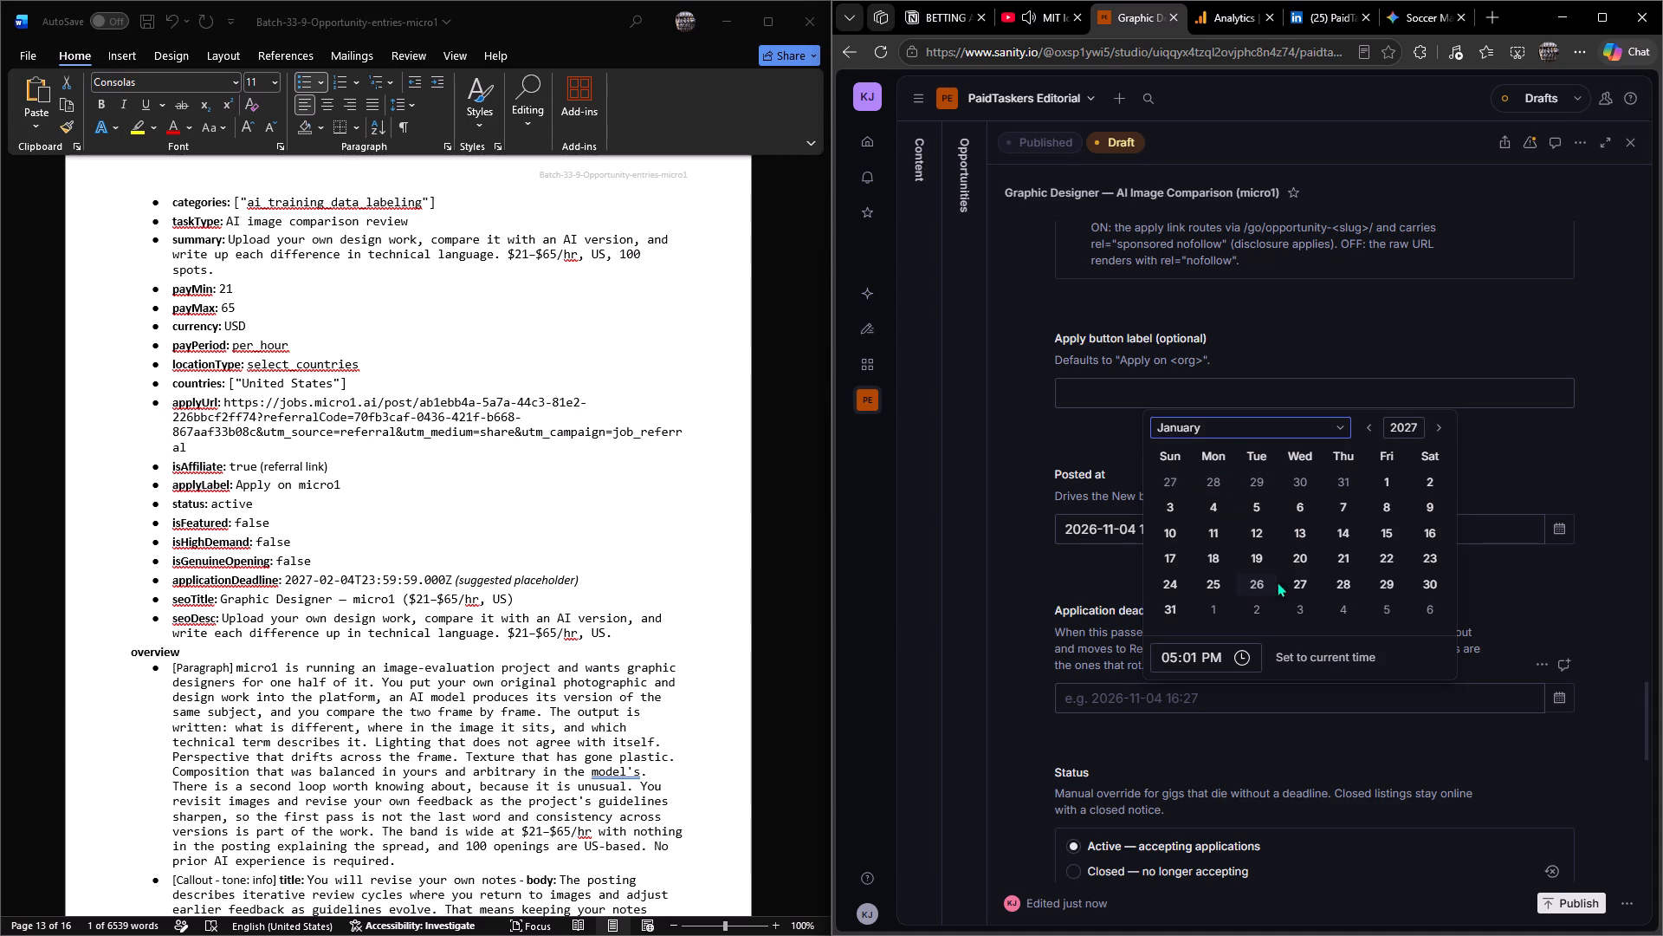
{"action": "left_click", "coordinate": [1171, 605]}
{"action": "left_click", "coordinate": [1013, 508]}
Check Job 8's entry in Word and turn on the listing's Featured badge.
{"action": "scroll", "coordinate": [1178, 656], "scroll_direction": "down", "scroll_amount": 1}
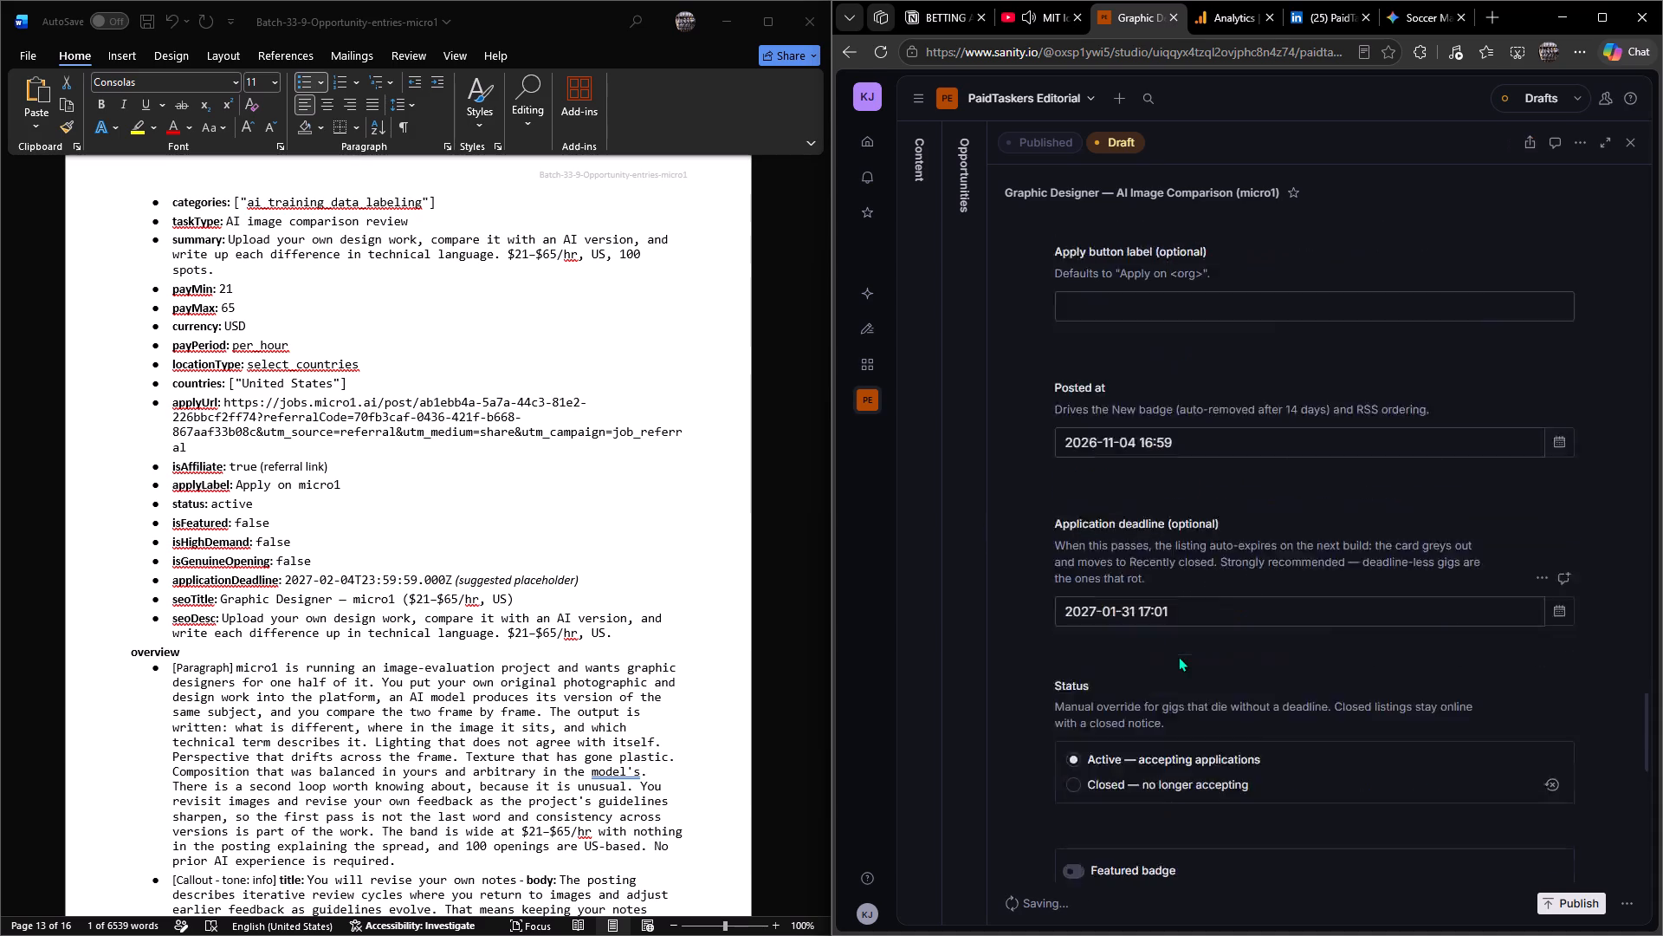
{"action": "scroll", "coordinate": [1178, 656], "scroll_direction": "down", "scroll_amount": 4}
{"action": "scroll", "coordinate": [1140, 549], "scroll_direction": "down", "scroll_amount": 3}
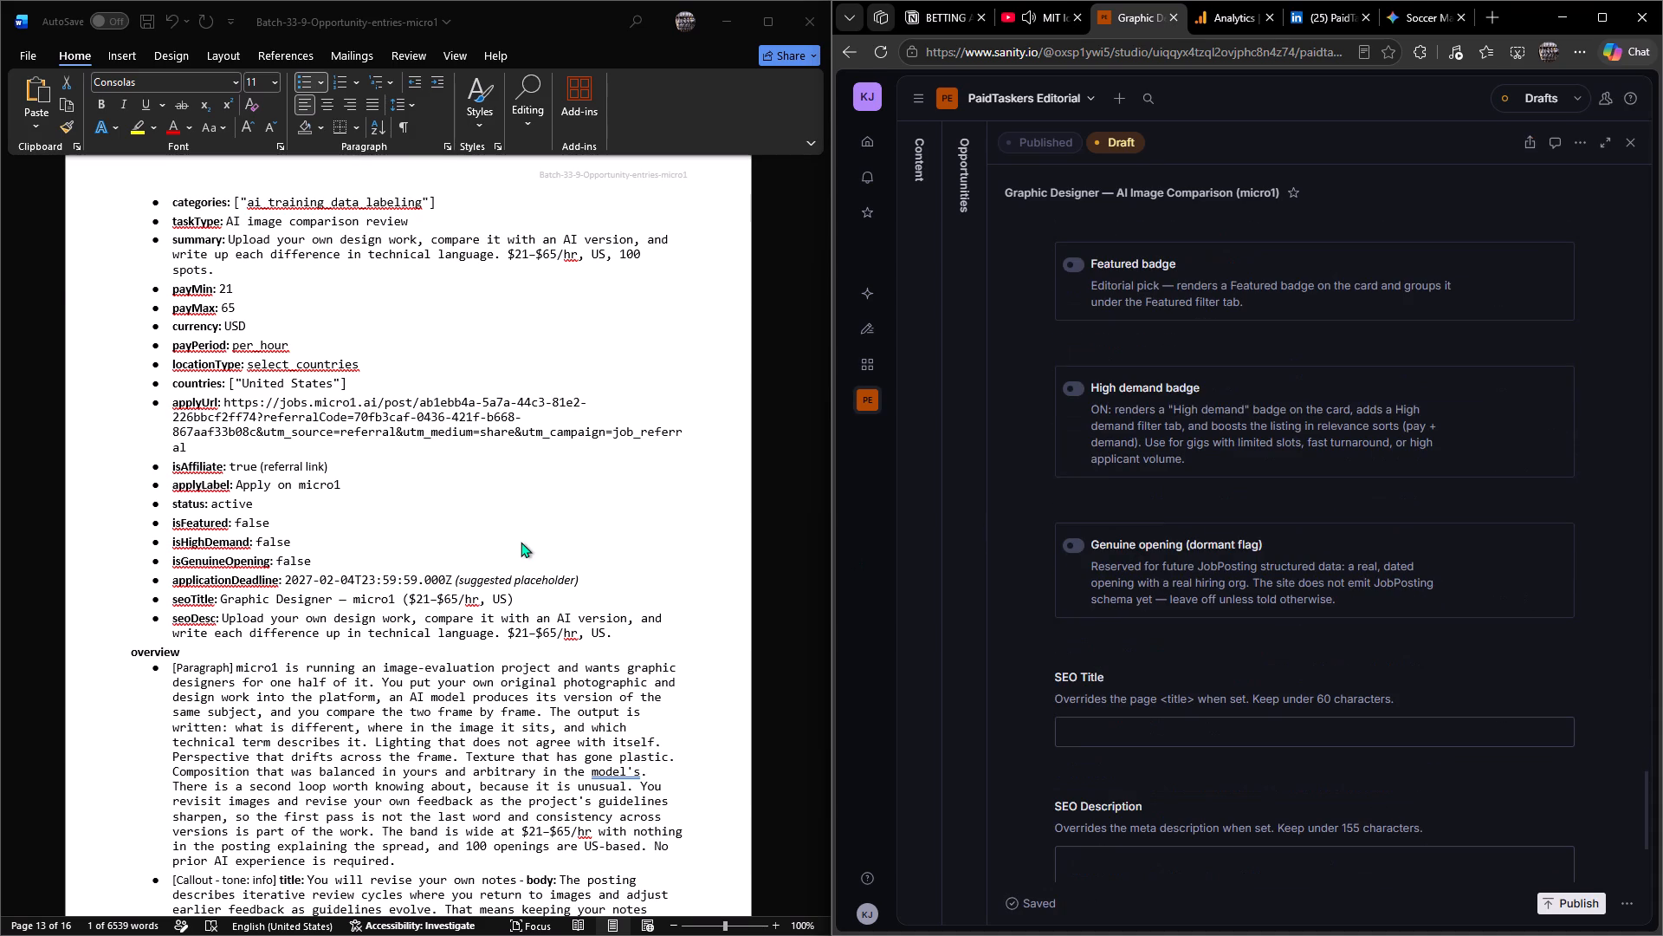
{"action": "scroll", "coordinate": [521, 542], "scroll_direction": "up", "scroll_amount": 8}
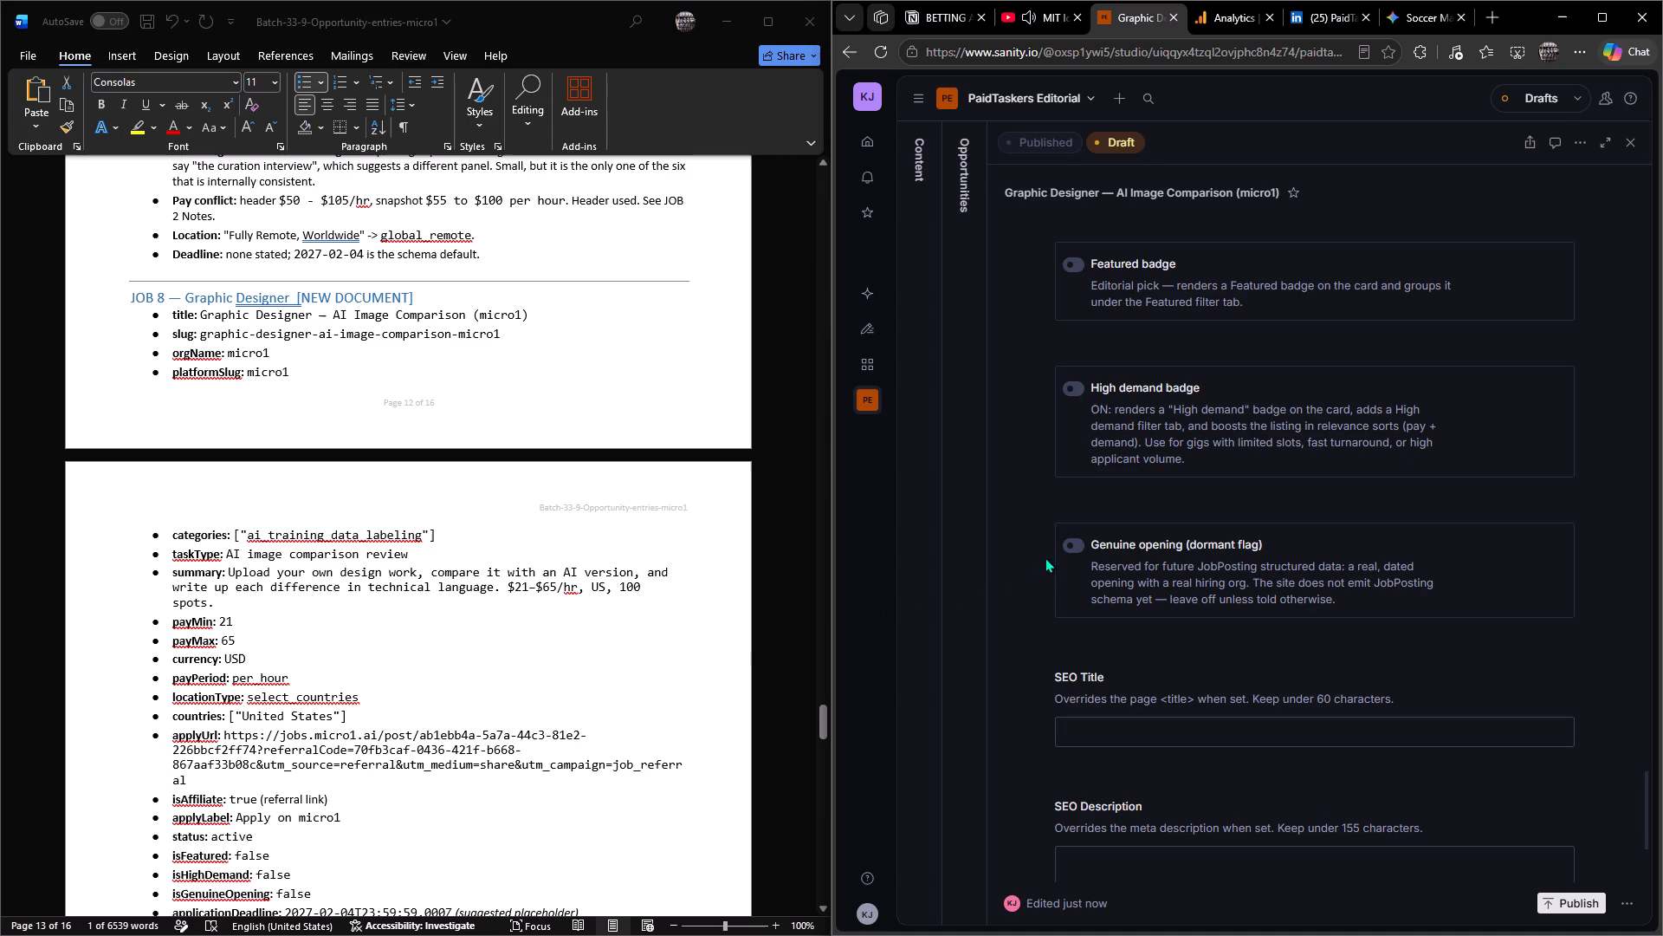
{"action": "left_click", "coordinate": [1070, 261]}
Fill the SEO Title with "Graphic Designer — micro1", copied from Job 8's seoTitle in Word without the pay range.
{"action": "scroll", "coordinate": [1166, 448], "scroll_direction": "down", "scroll_amount": 3}
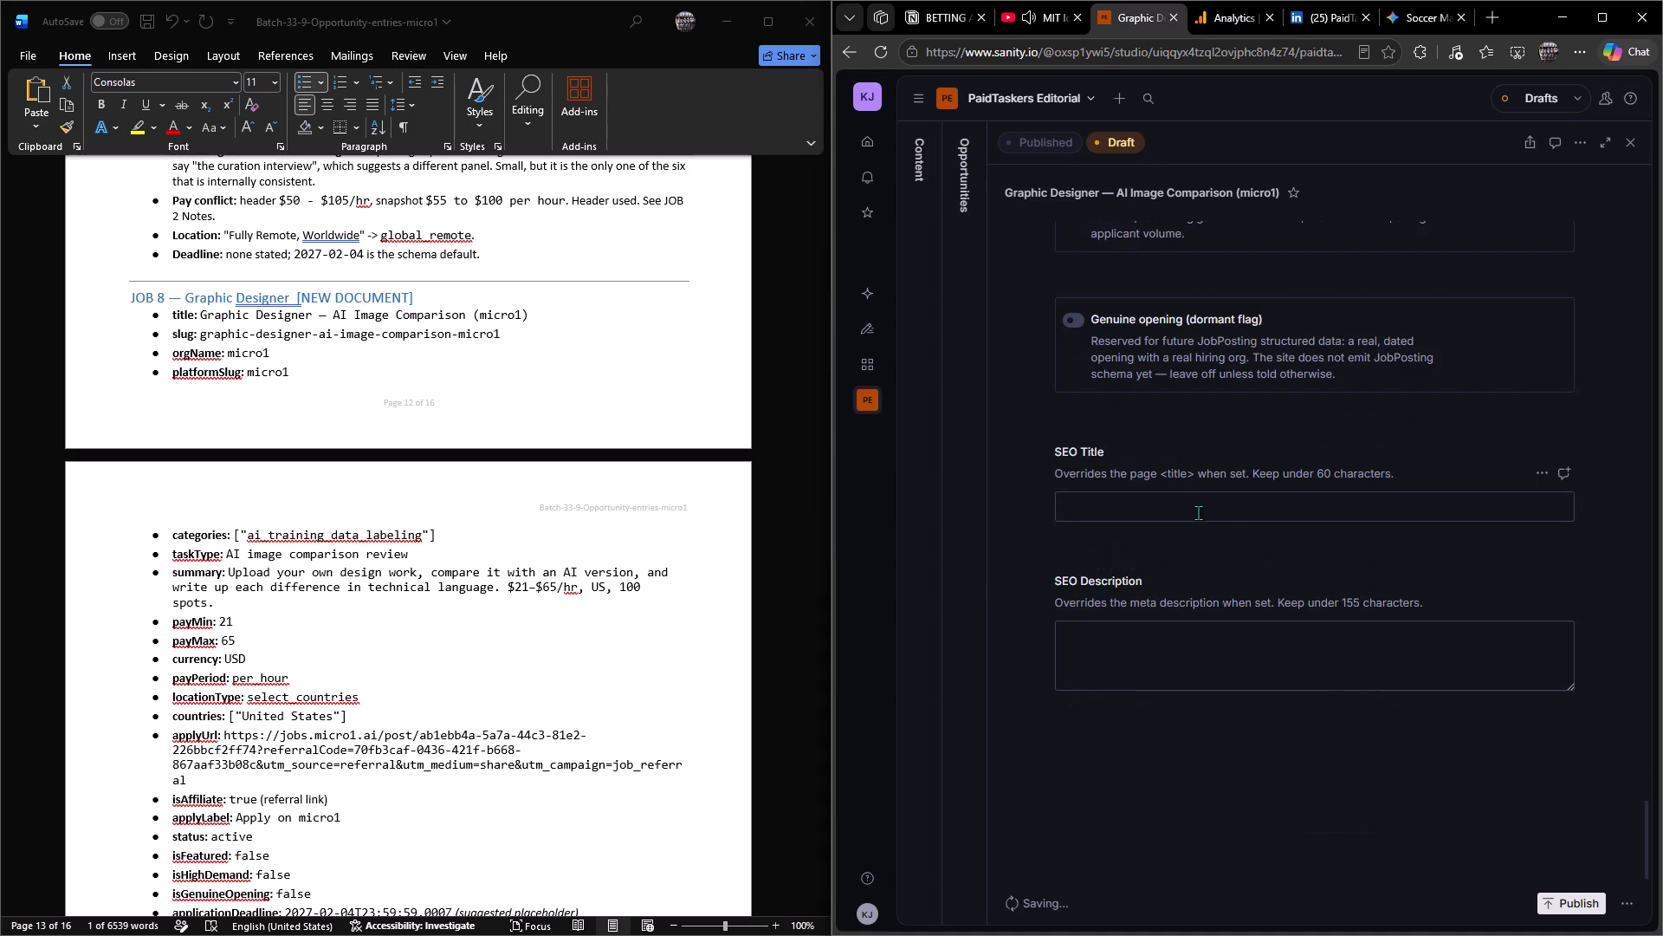
{"action": "left_click", "coordinate": [1198, 512]}
{"action": "left_click", "coordinate": [466, 689]}
{"action": "scroll", "coordinate": [466, 689], "scroll_direction": "down", "scroll_amount": 5}
{"action": "left_click", "coordinate": [392, 504]}
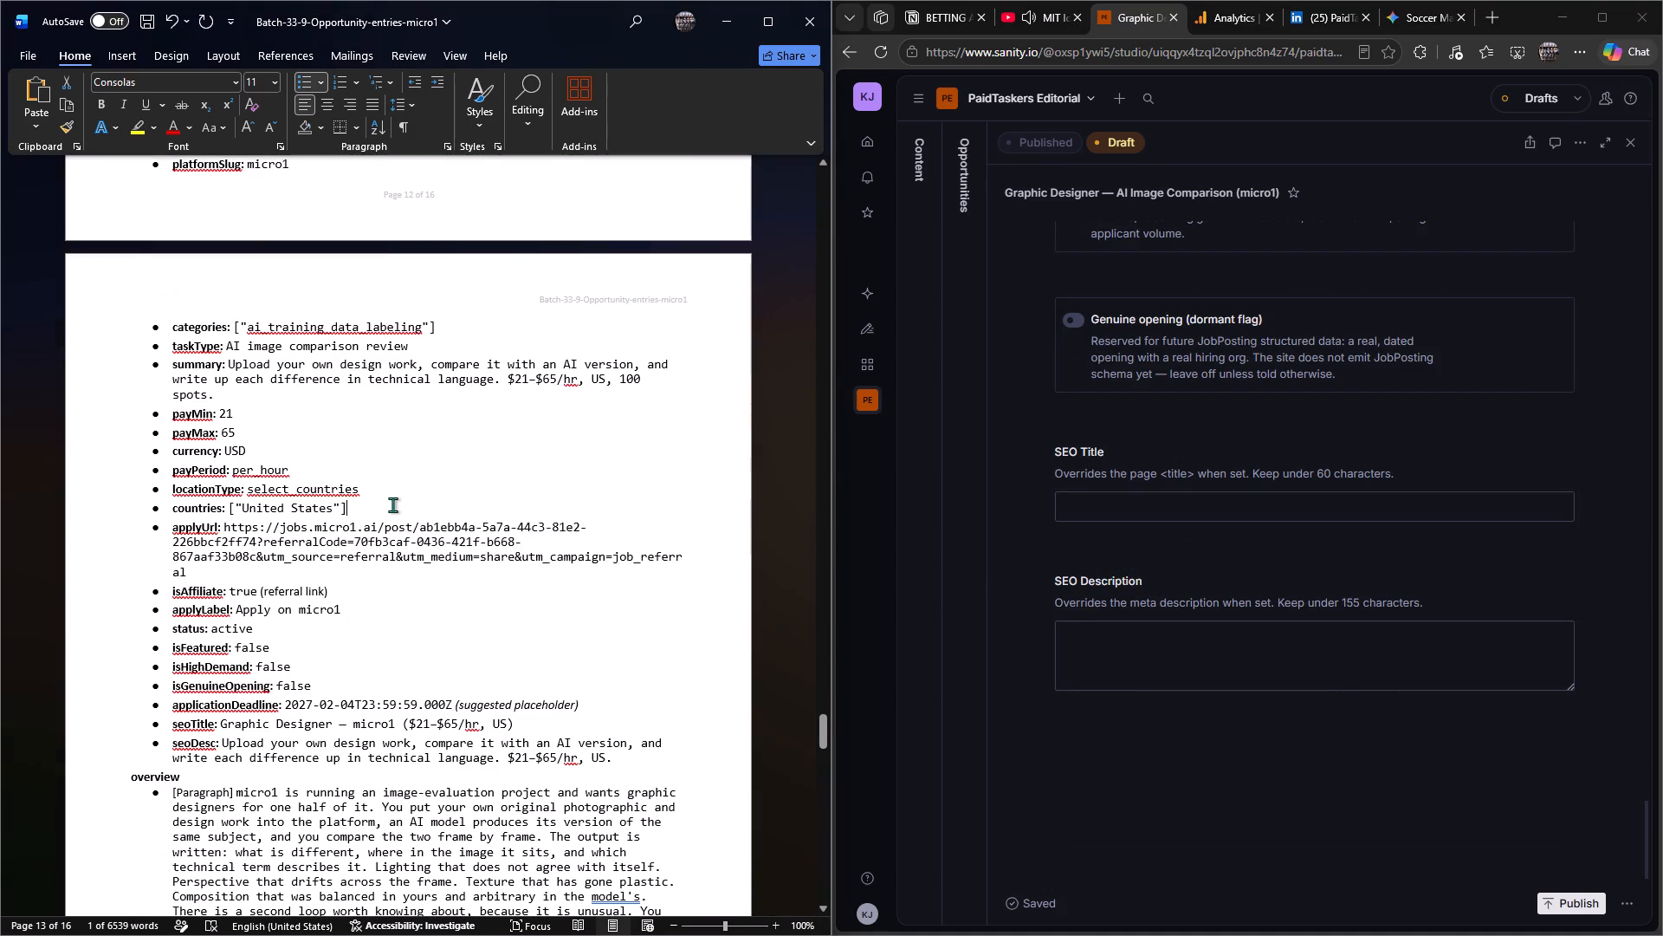
{"action": "scroll", "coordinate": [394, 509], "scroll_direction": "down", "scroll_amount": 2}
{"action": "left_click_drag", "start_coordinate": [401, 641], "coordinate": [349, 641]}
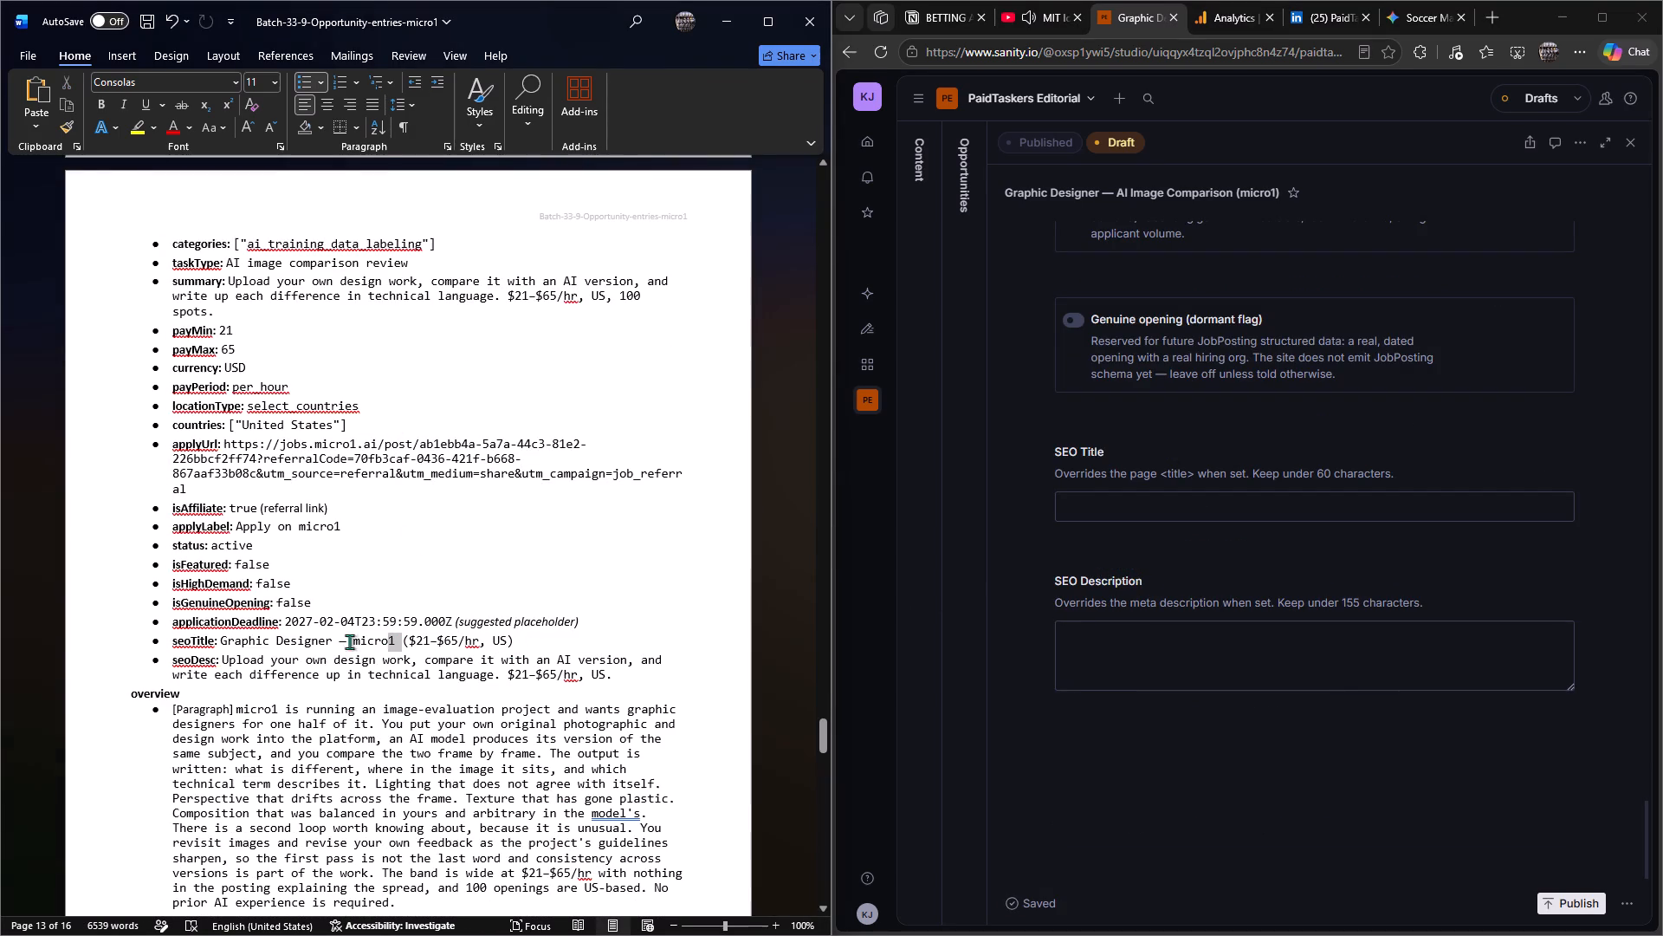
{"action": "left_click_drag", "start_coordinate": [349, 641], "coordinate": [250, 641]}
{"action": "key", "text": "ctrl+c"}
{"action": "left_click", "coordinate": [1173, 498]}
{"action": "key", "text": "ctrl+v"}
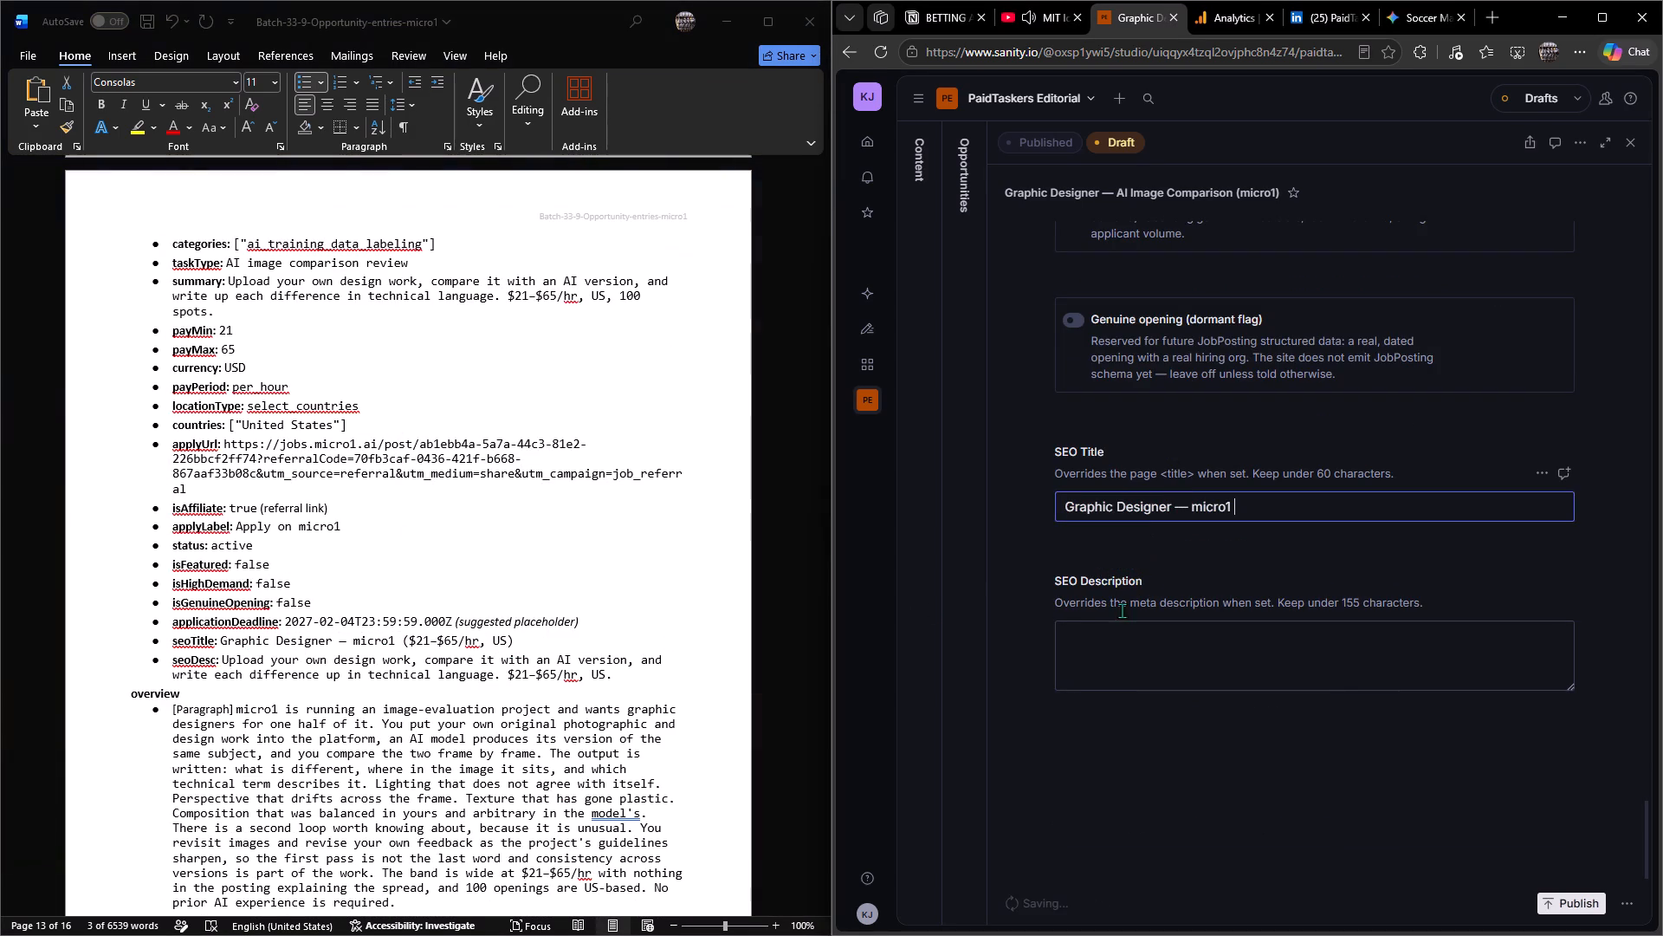
Fill the SEO Description with Job 8's seoDesc text copied from Word.
{"action": "left_click", "coordinate": [1111, 664]}
{"action": "left_click", "coordinate": [436, 668]}
{"action": "left_click", "coordinate": [571, 684]}
{"action": "left_click_drag", "start_coordinate": [644, 673], "coordinate": [235, 664]}
{"action": "key", "text": "ctrl+c"}
{"action": "left_click", "coordinate": [1221, 671]}
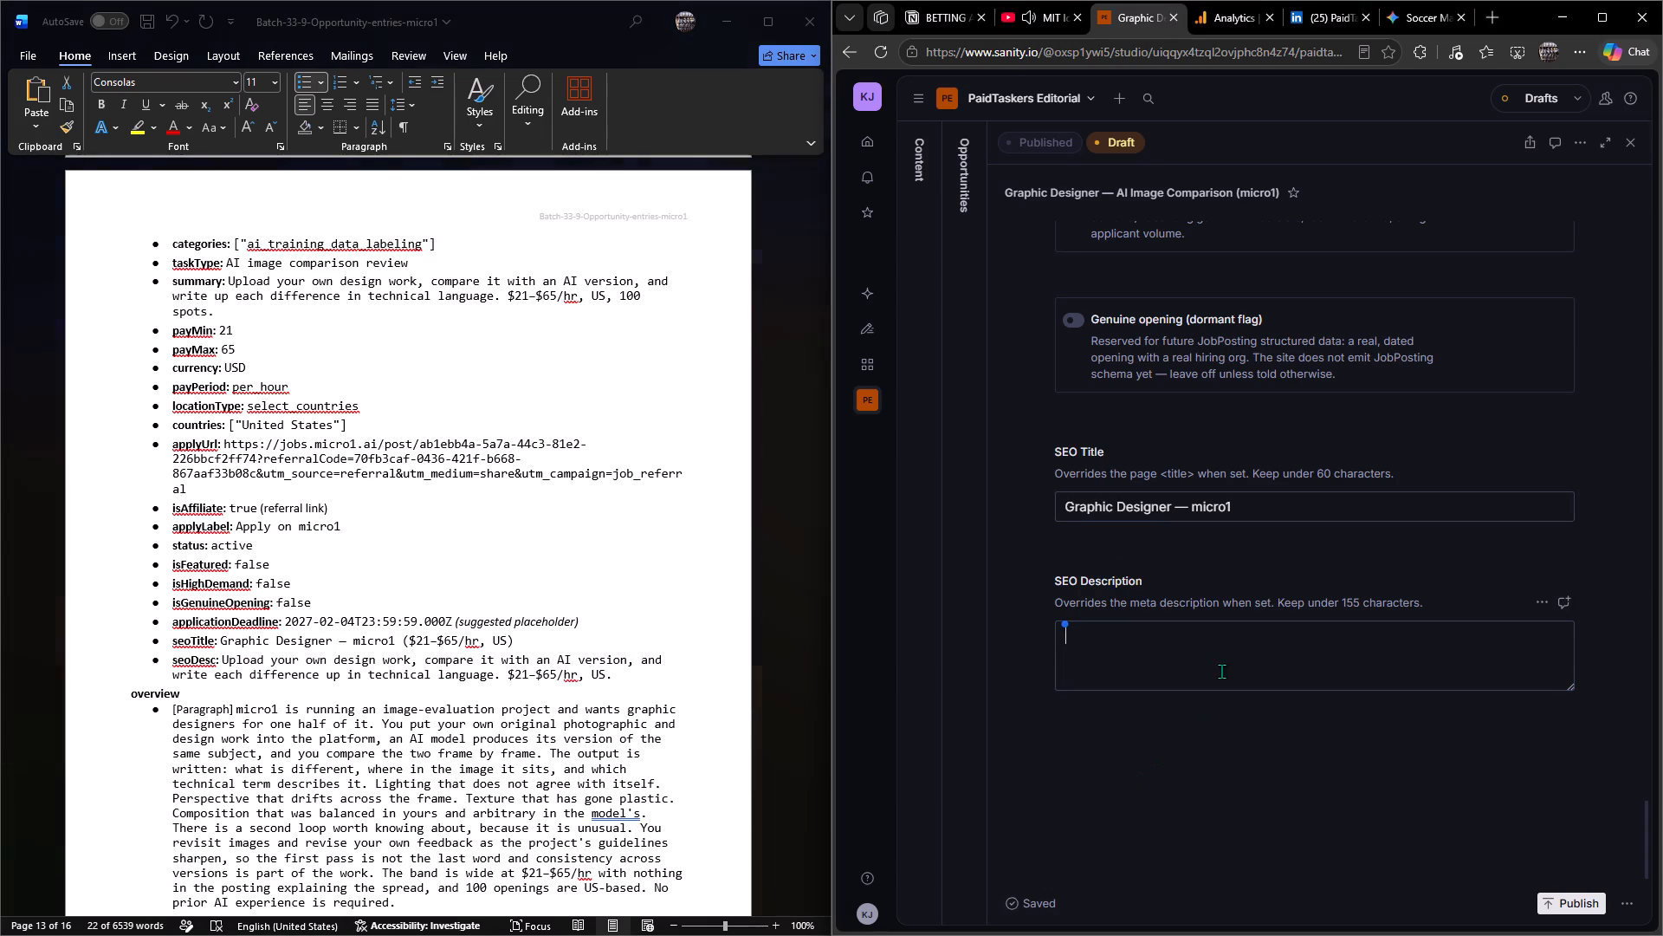
{"action": "key", "text": "ctrl+v"}
Remove the $21–$65/hr pay range from the SEO Description so the text ends with "technical language. US.".
{"action": "left_click", "coordinate": [1363, 656]}
{"action": "key", "text": "BackSpace"}
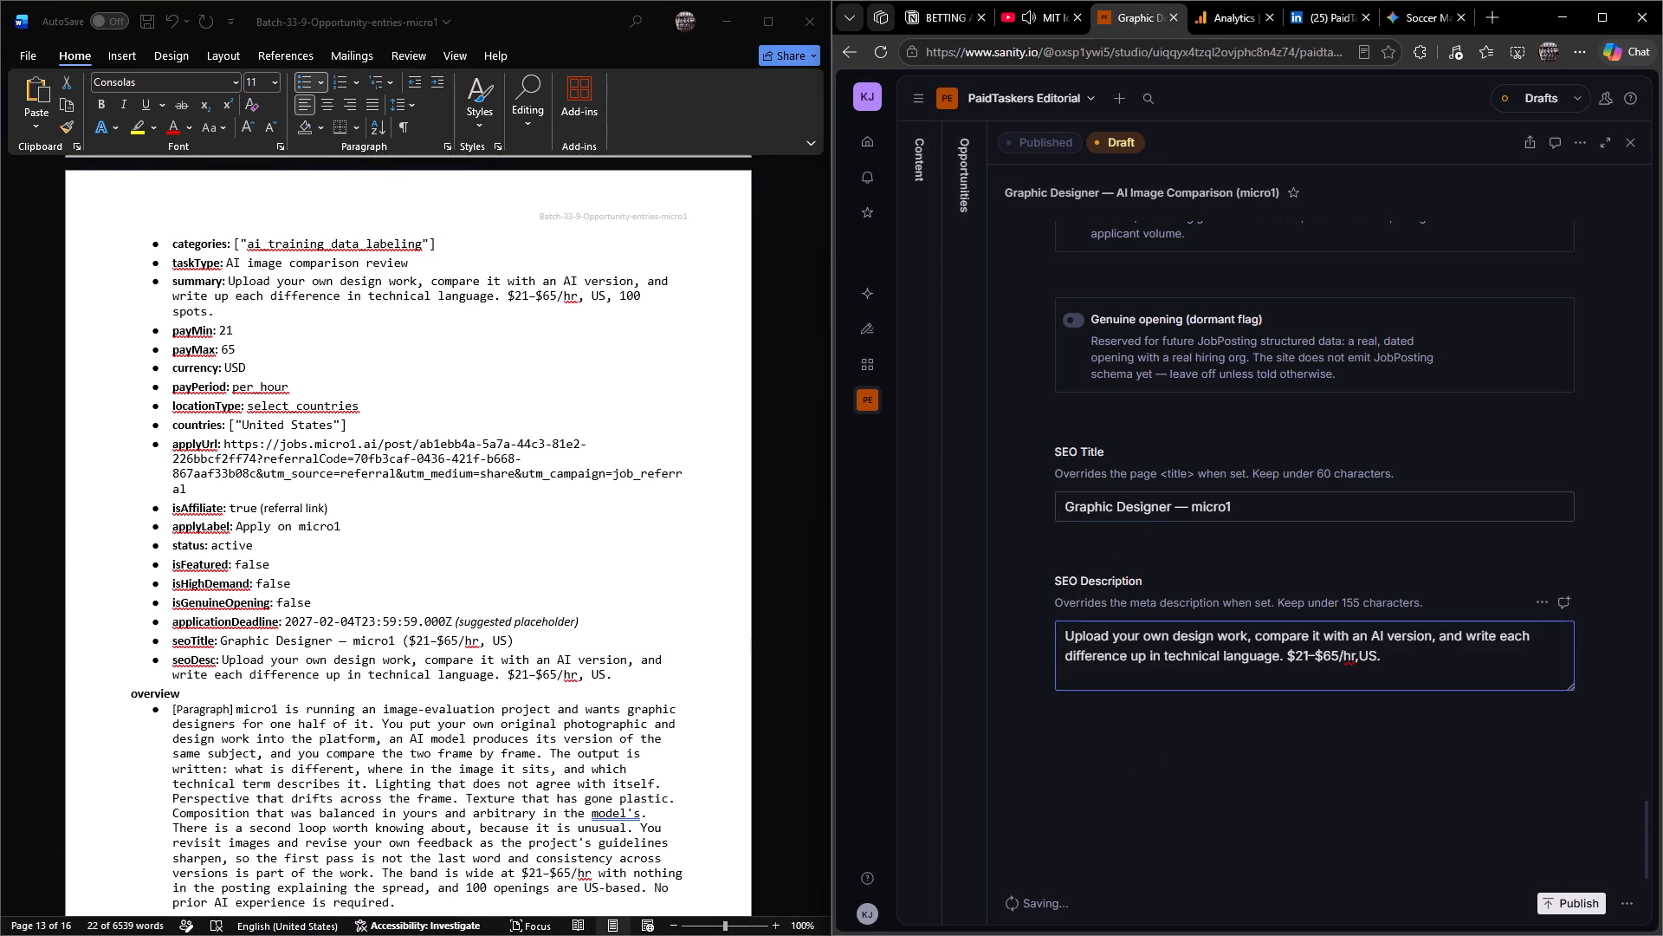
{"action": "key", "text": "BackSpace"}
{"action": "key", "text": "BackSpace"}
{"action": "key", "text": "BackSpace"}
{"action": "key", "text": "BackSpace"}
{"action": "key", "text": "BackSpace"}
{"action": "key", "text": "BackSpace"}
{"action": "key", "text": "BackSpace"}
{"action": "key", "text": "BackSpace"}
{"action": "key", "text": "BackSpace"}
{"action": "key", "text": "BackSpace"}
{"action": "key", "text": "BackSpace"}
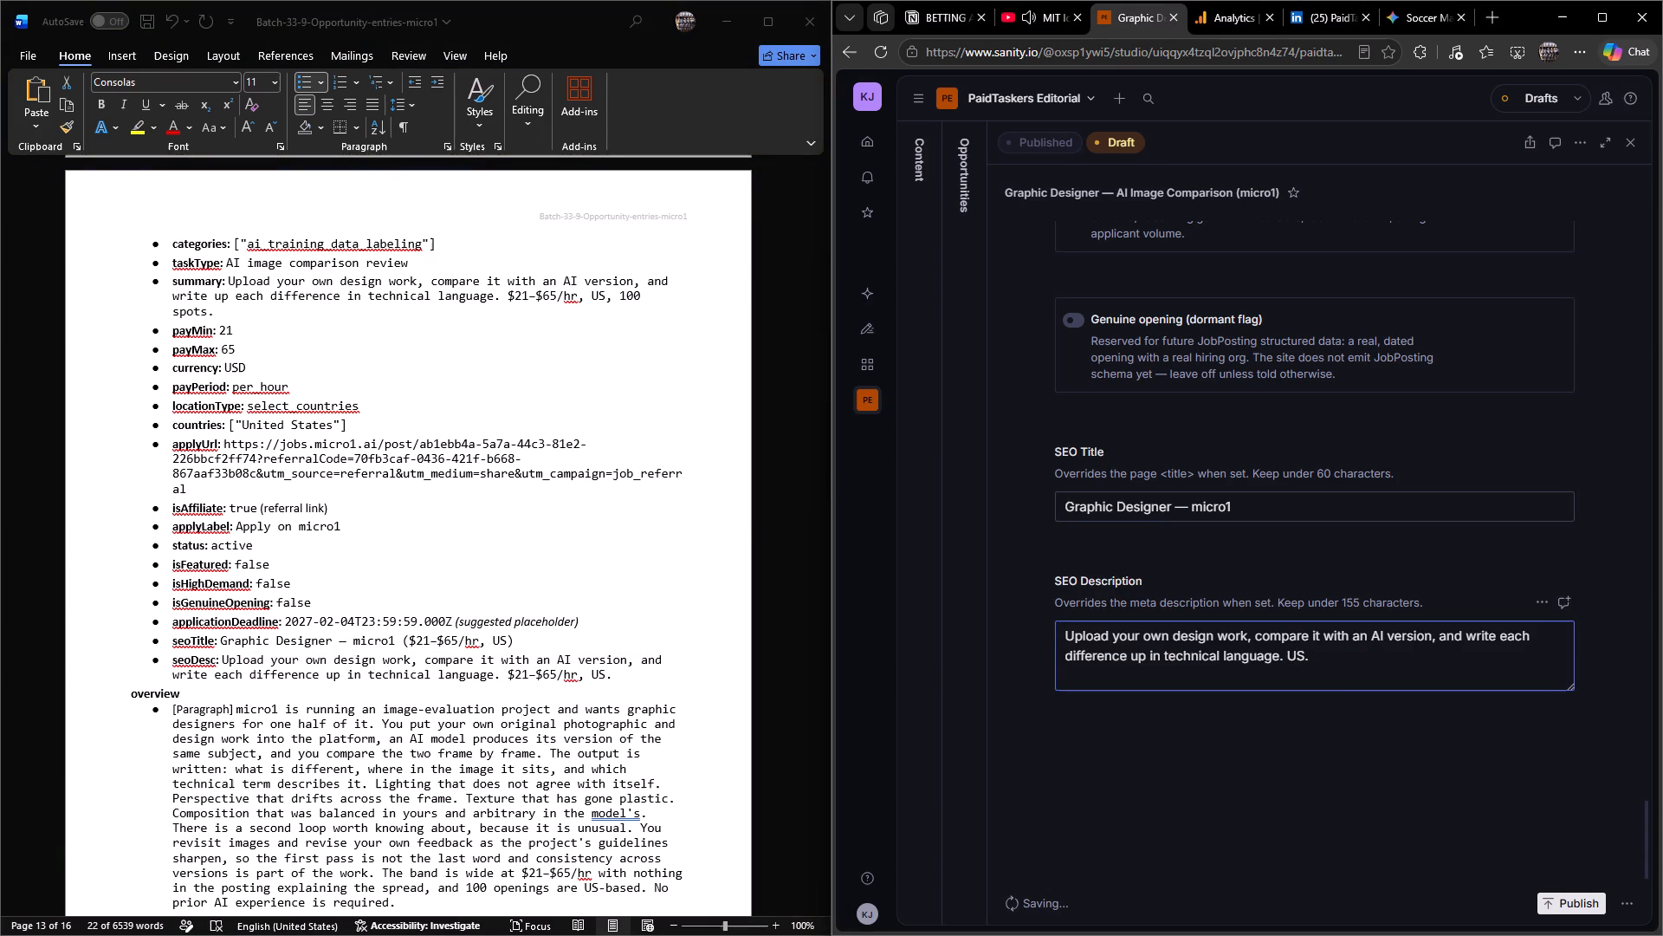
Expand "US." at the end of the SEO Description to read "United States only.".
{"action": "key", "text": "Right"}
{"action": "type", "text": "nited"}
{"action": "key", "text": "space"}
{"action": "key", "text": "Right"}
{"action": "type", "text": "tates"}
{"action": "key", "text": "space"}
{"action": "type", "text": "only"}
{"action": "left_click", "coordinate": [1401, 790]}
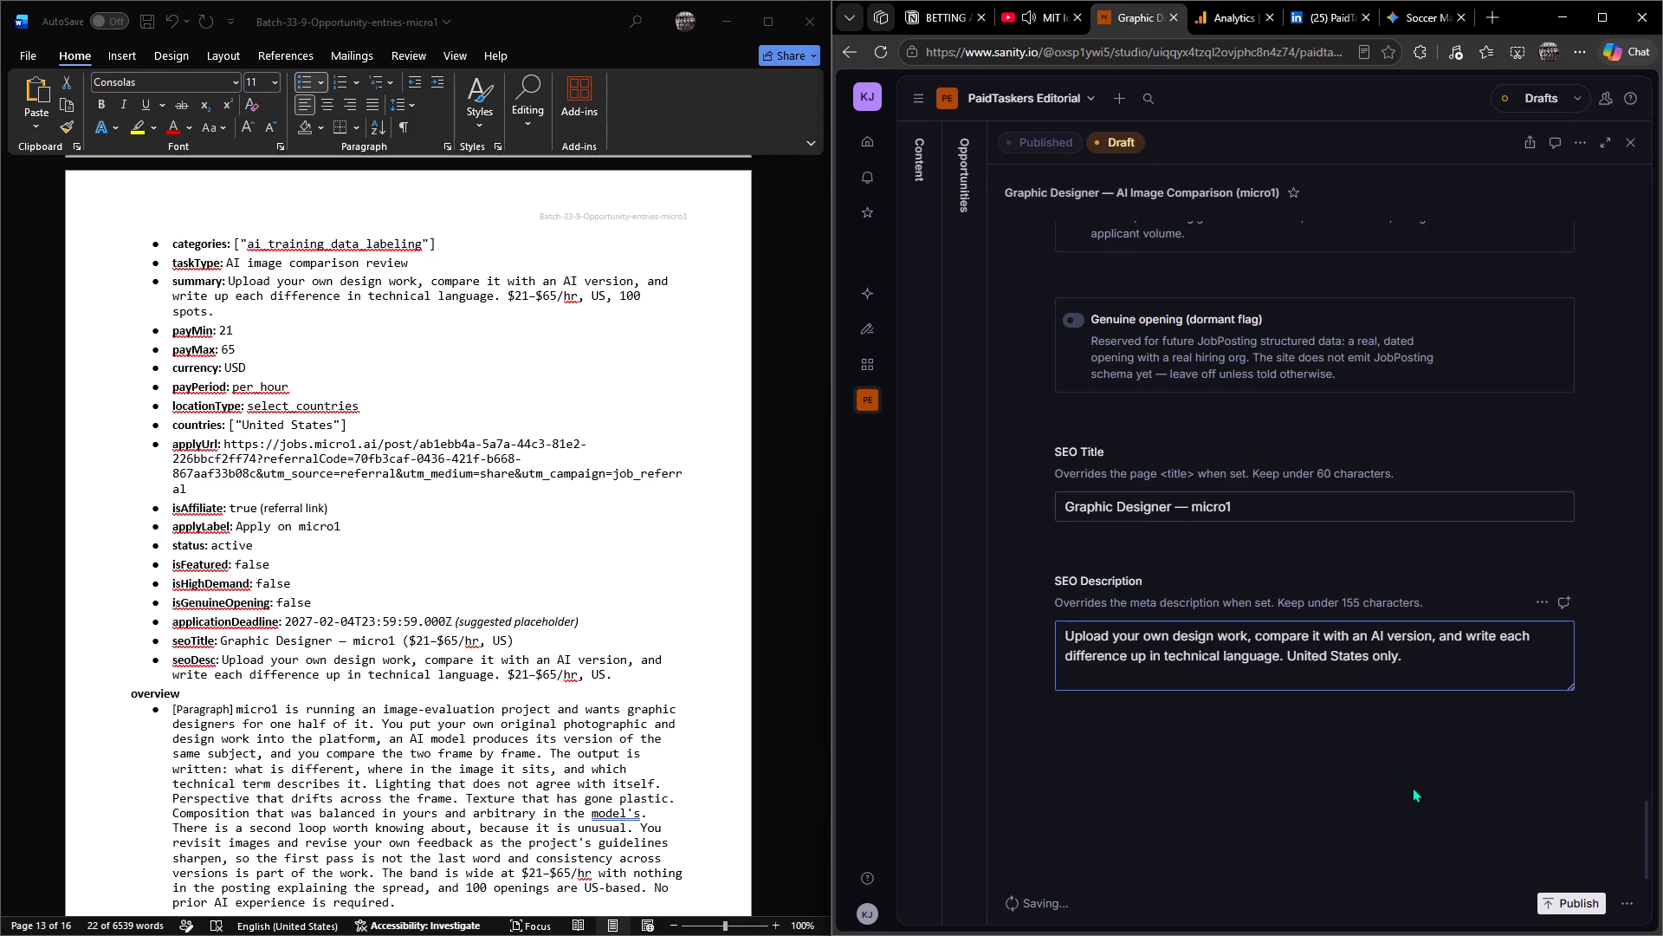
Publish the Graphic Designer listing and switch the studio to the published version.
{"action": "left_click", "coordinate": [1565, 907]}
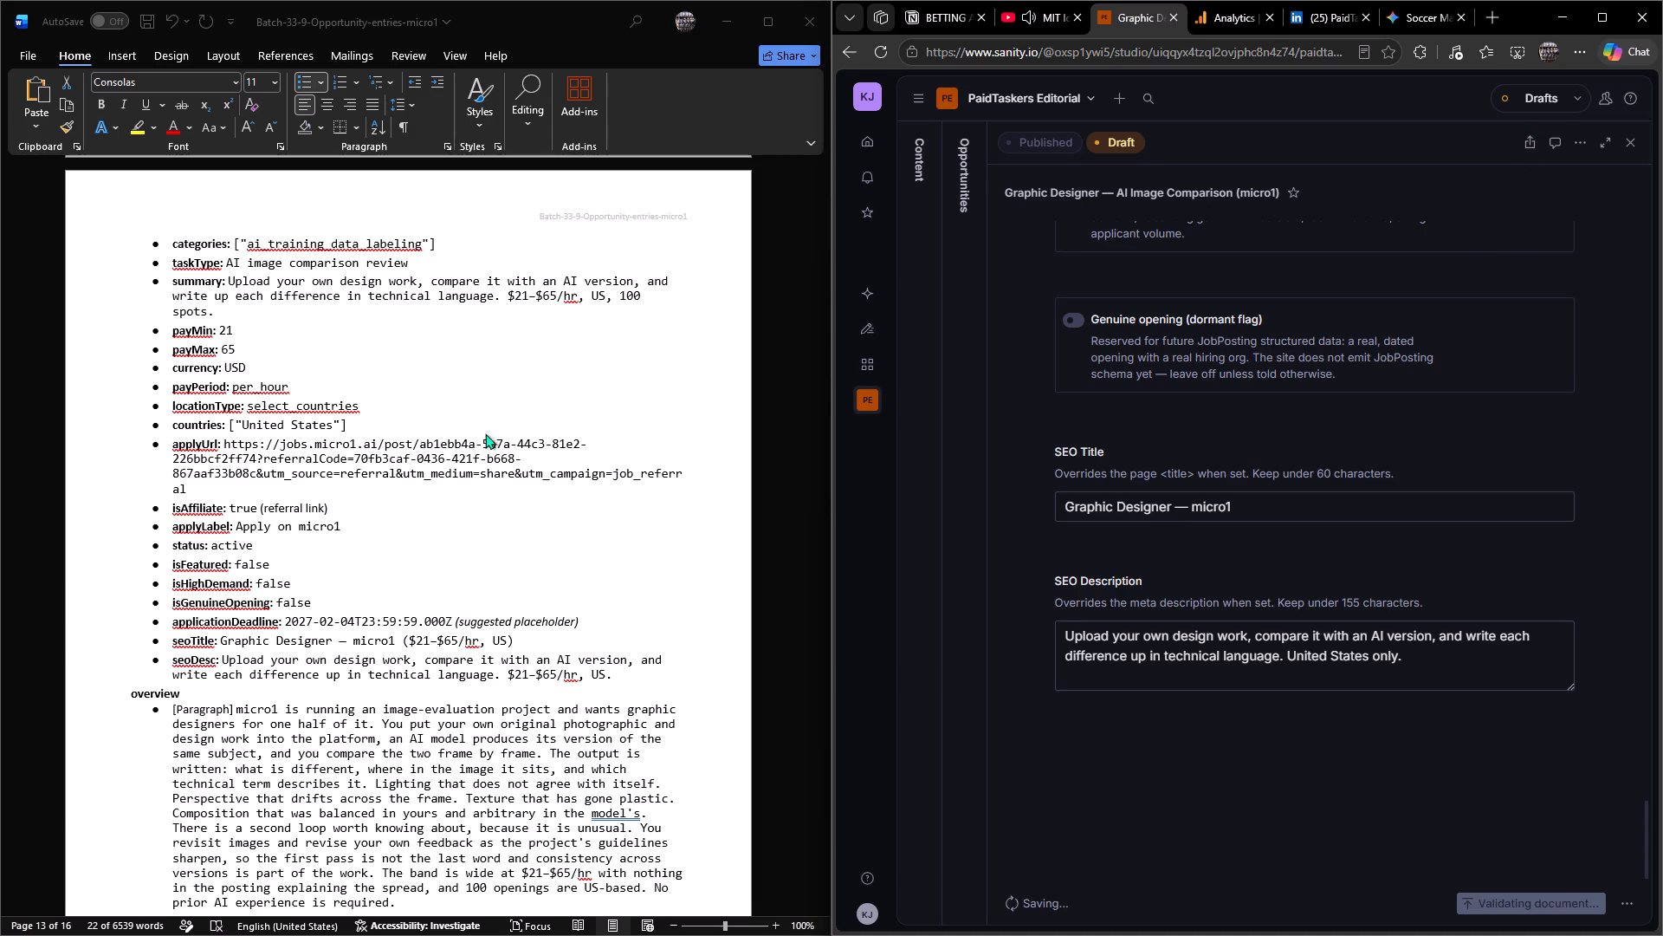
{"action": "scroll", "coordinate": [482, 454], "scroll_direction": "down", "scroll_amount": 20}
{"action": "scroll", "coordinate": [482, 454], "scroll_direction": "down", "scroll_amount": 17}
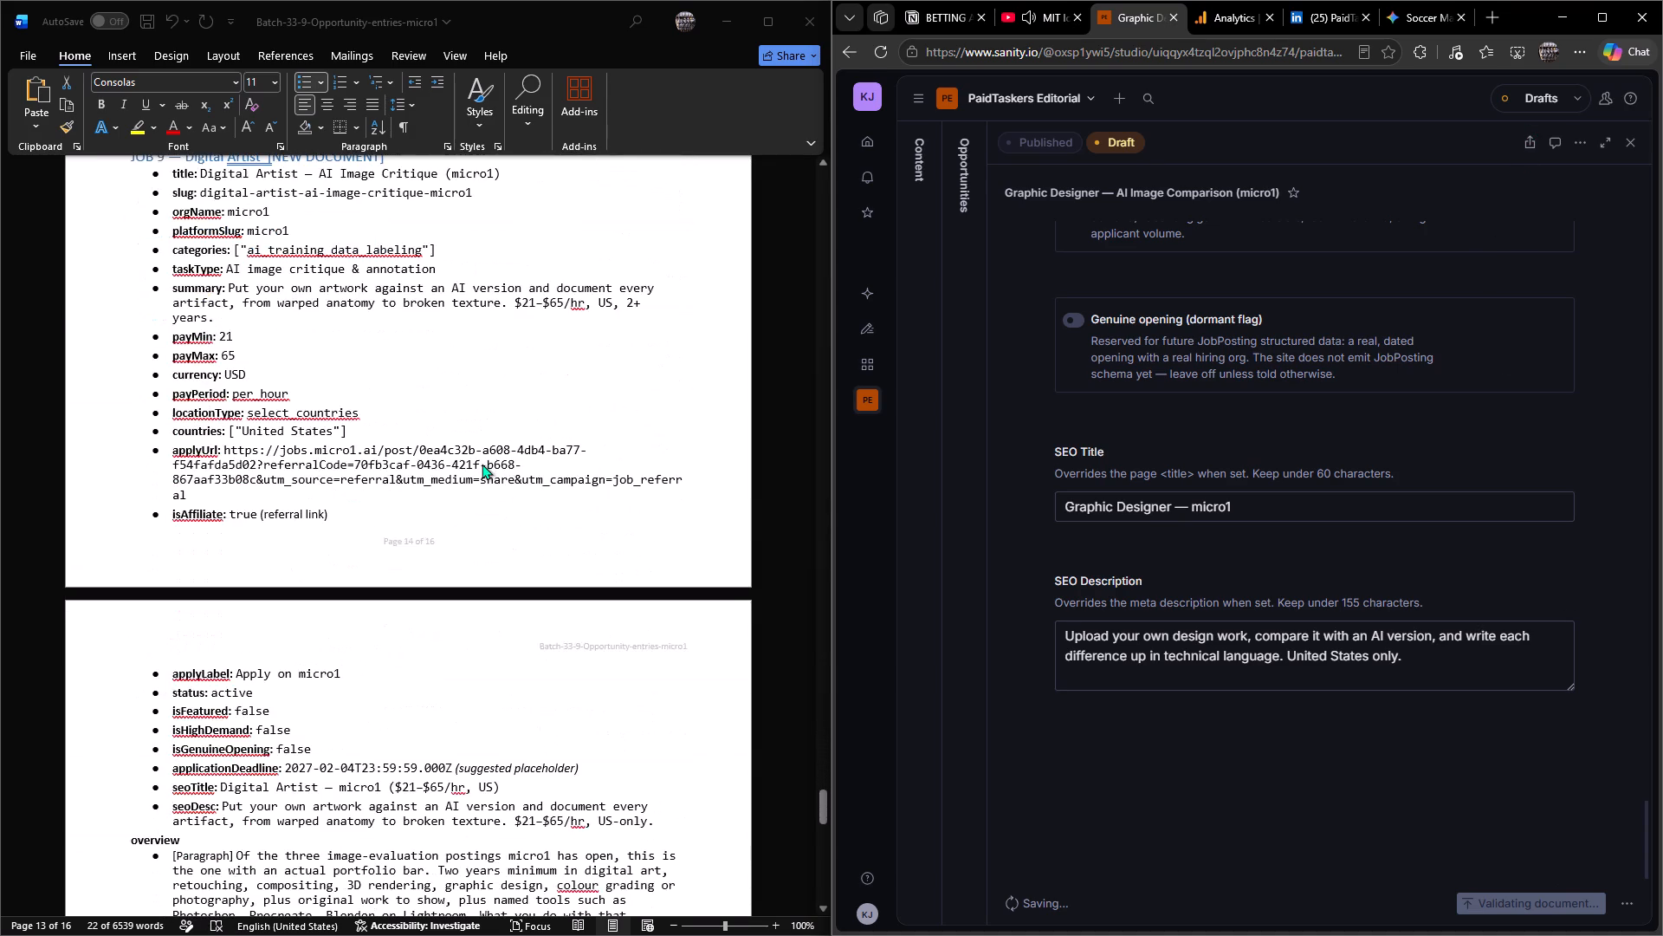
{"action": "left_click", "coordinate": [1571, 91]}
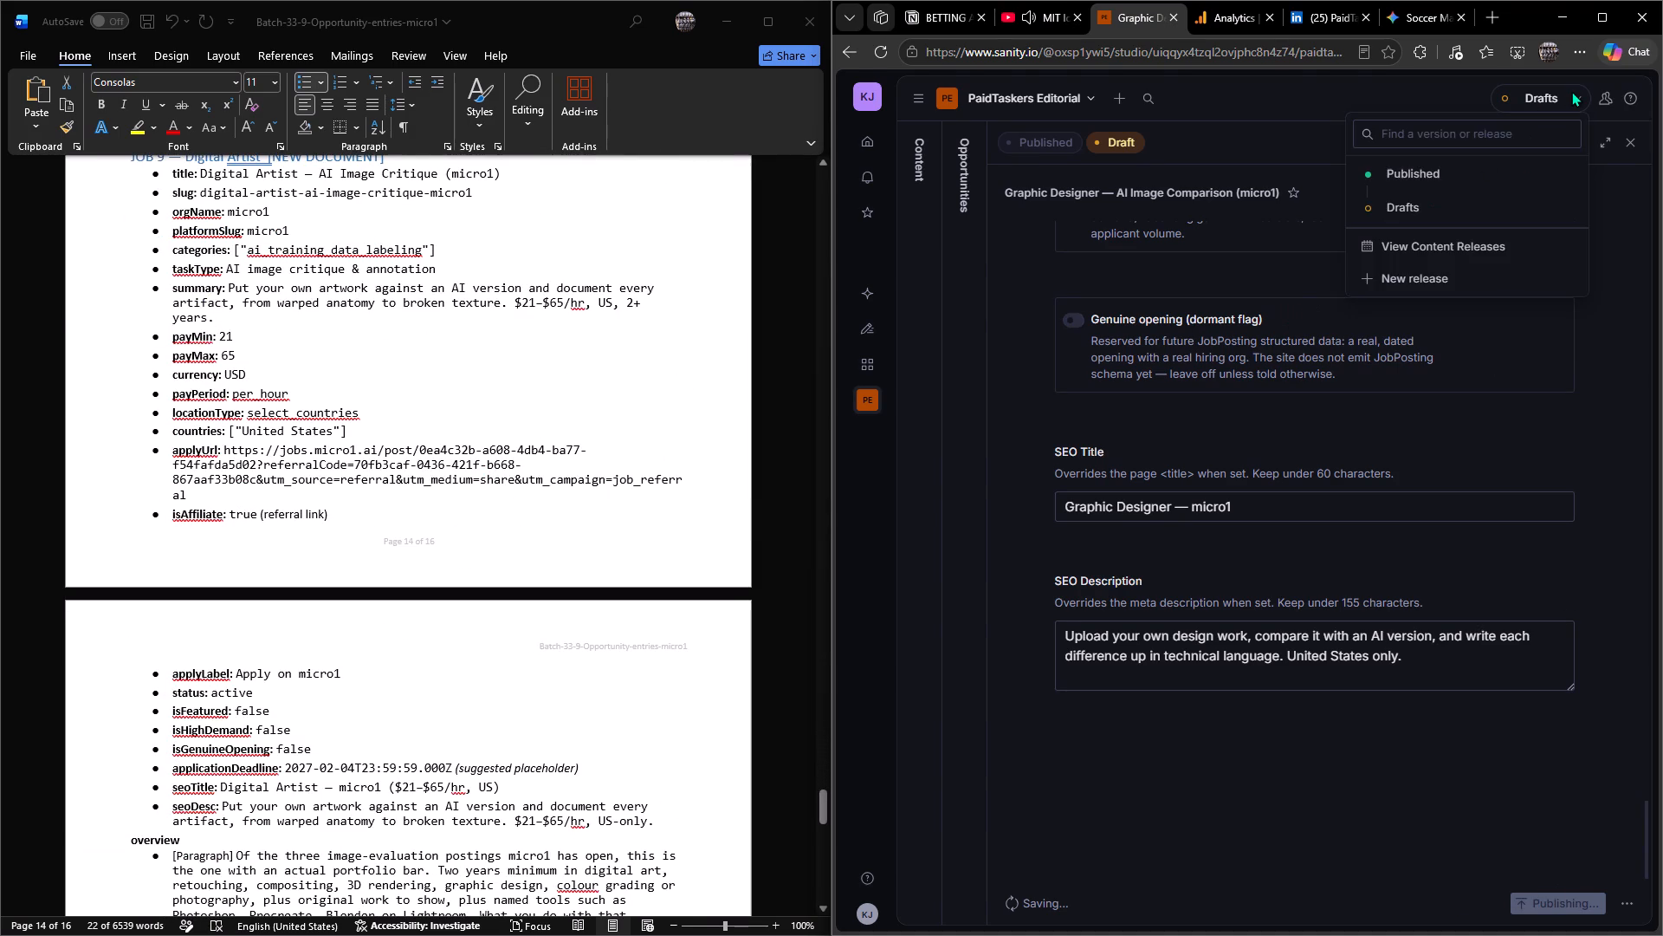
{"action": "left_click", "coordinate": [1514, 176]}
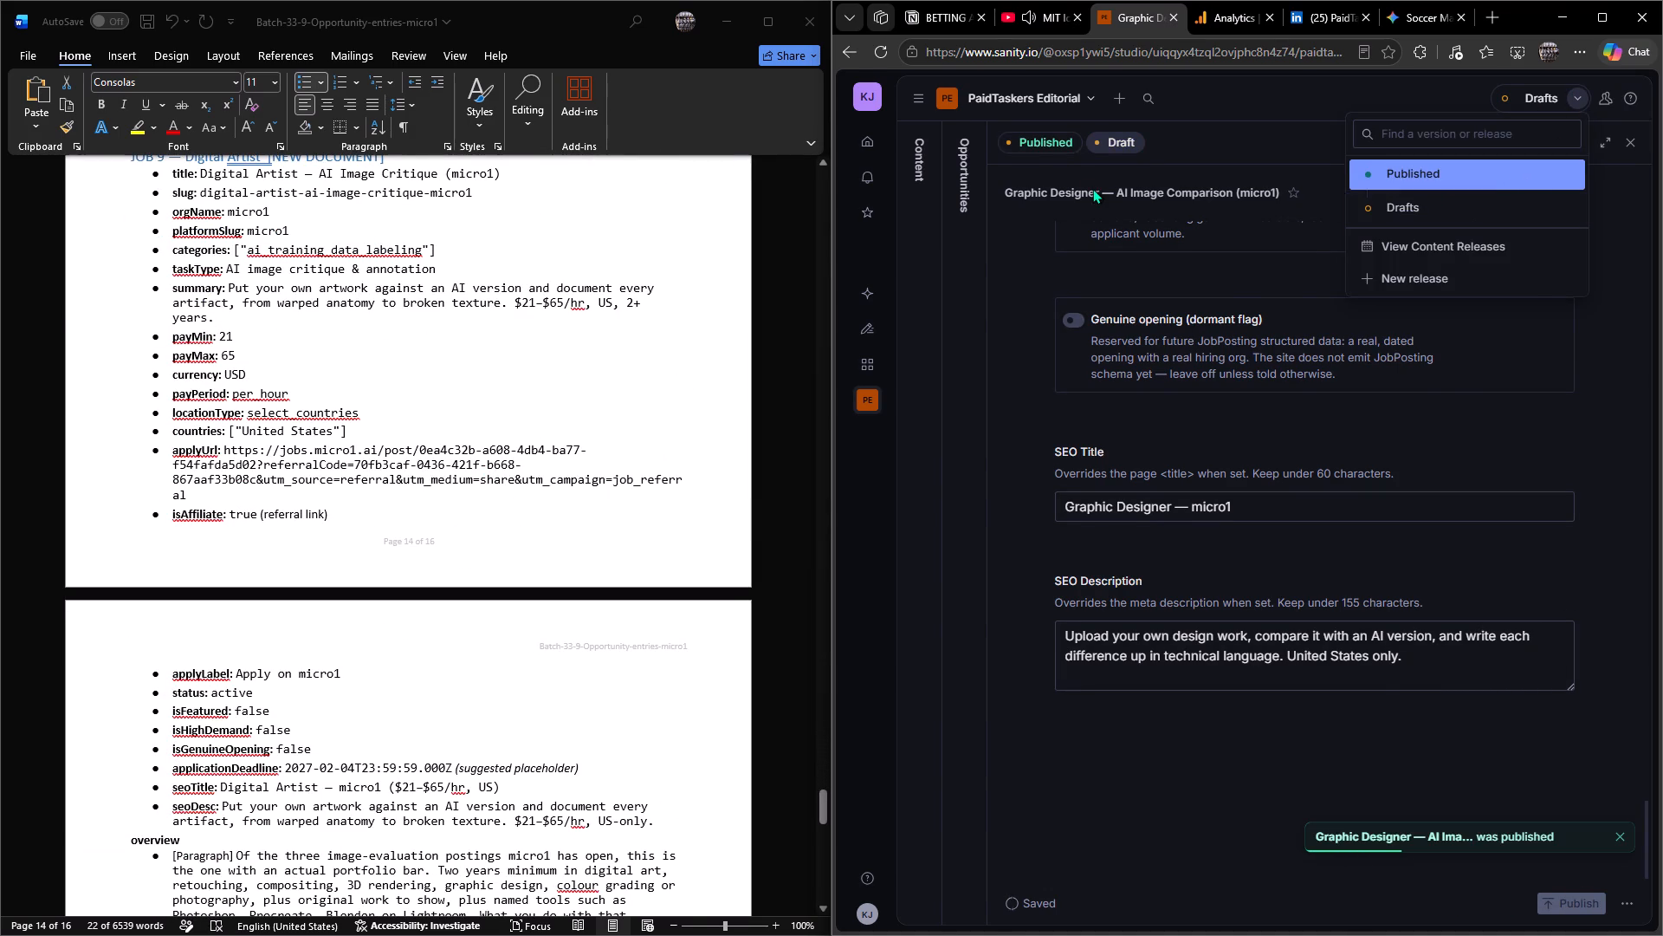
Create a new Opportunity document in Drafts for Job 9, Digital Artist, with its entry in view in Word.
{"action": "left_click", "coordinate": [1127, 96]}
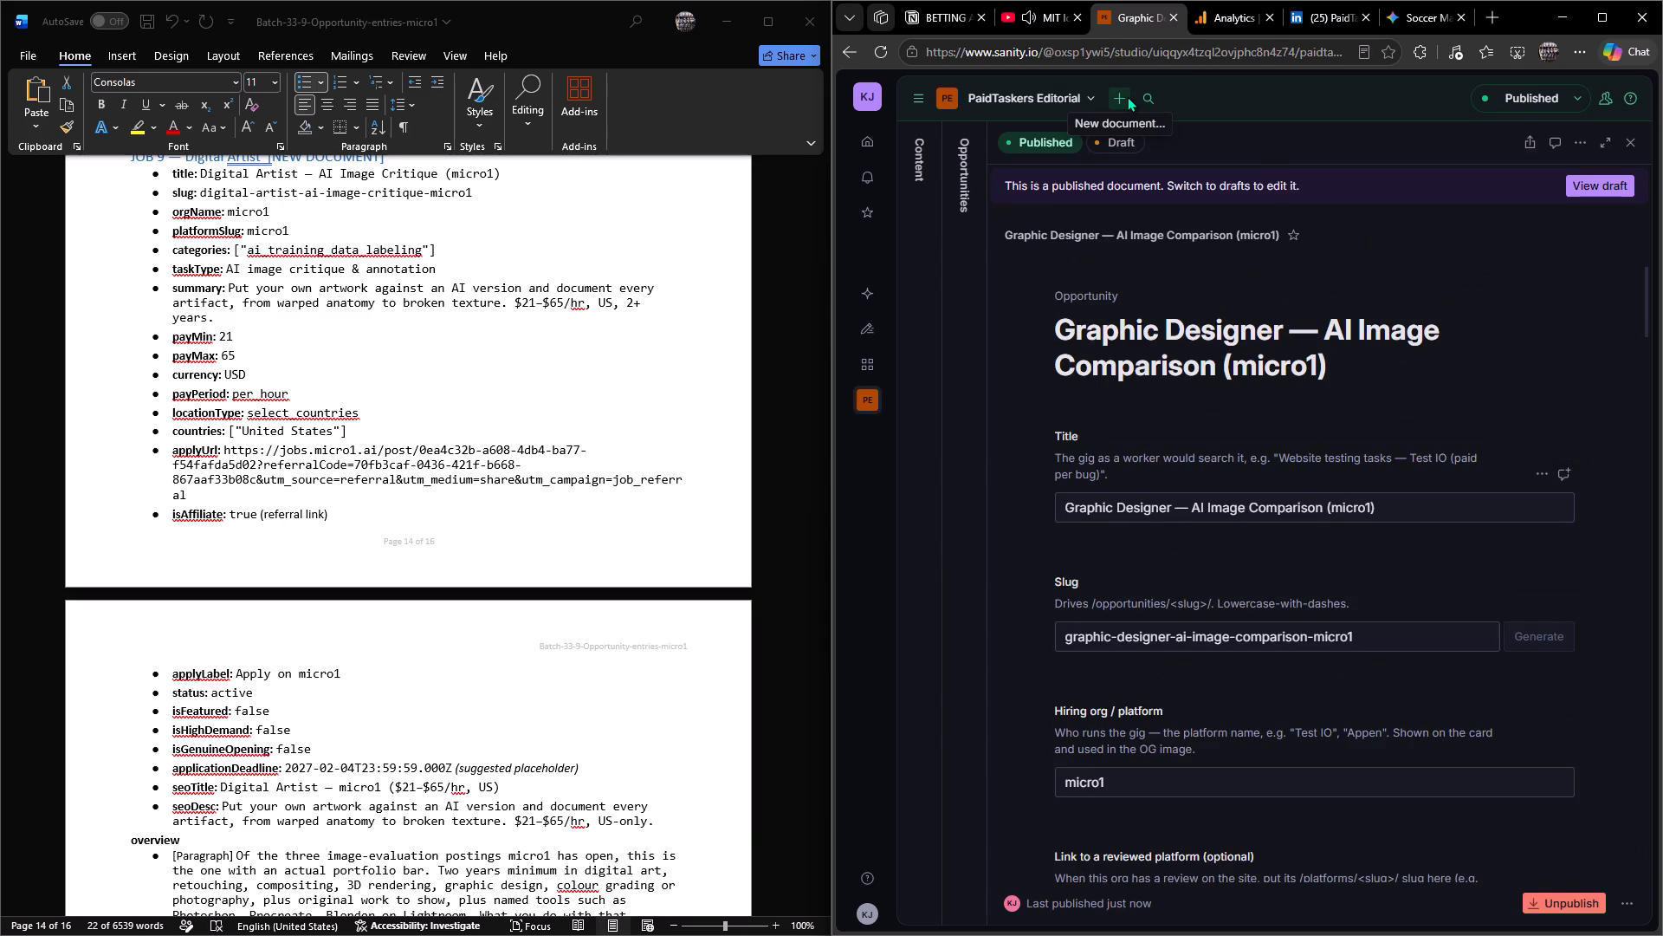
{"action": "left_click", "coordinate": [1071, 393]}
{"action": "scroll", "coordinate": [469, 416], "scroll_direction": "down", "scroll_amount": 6}
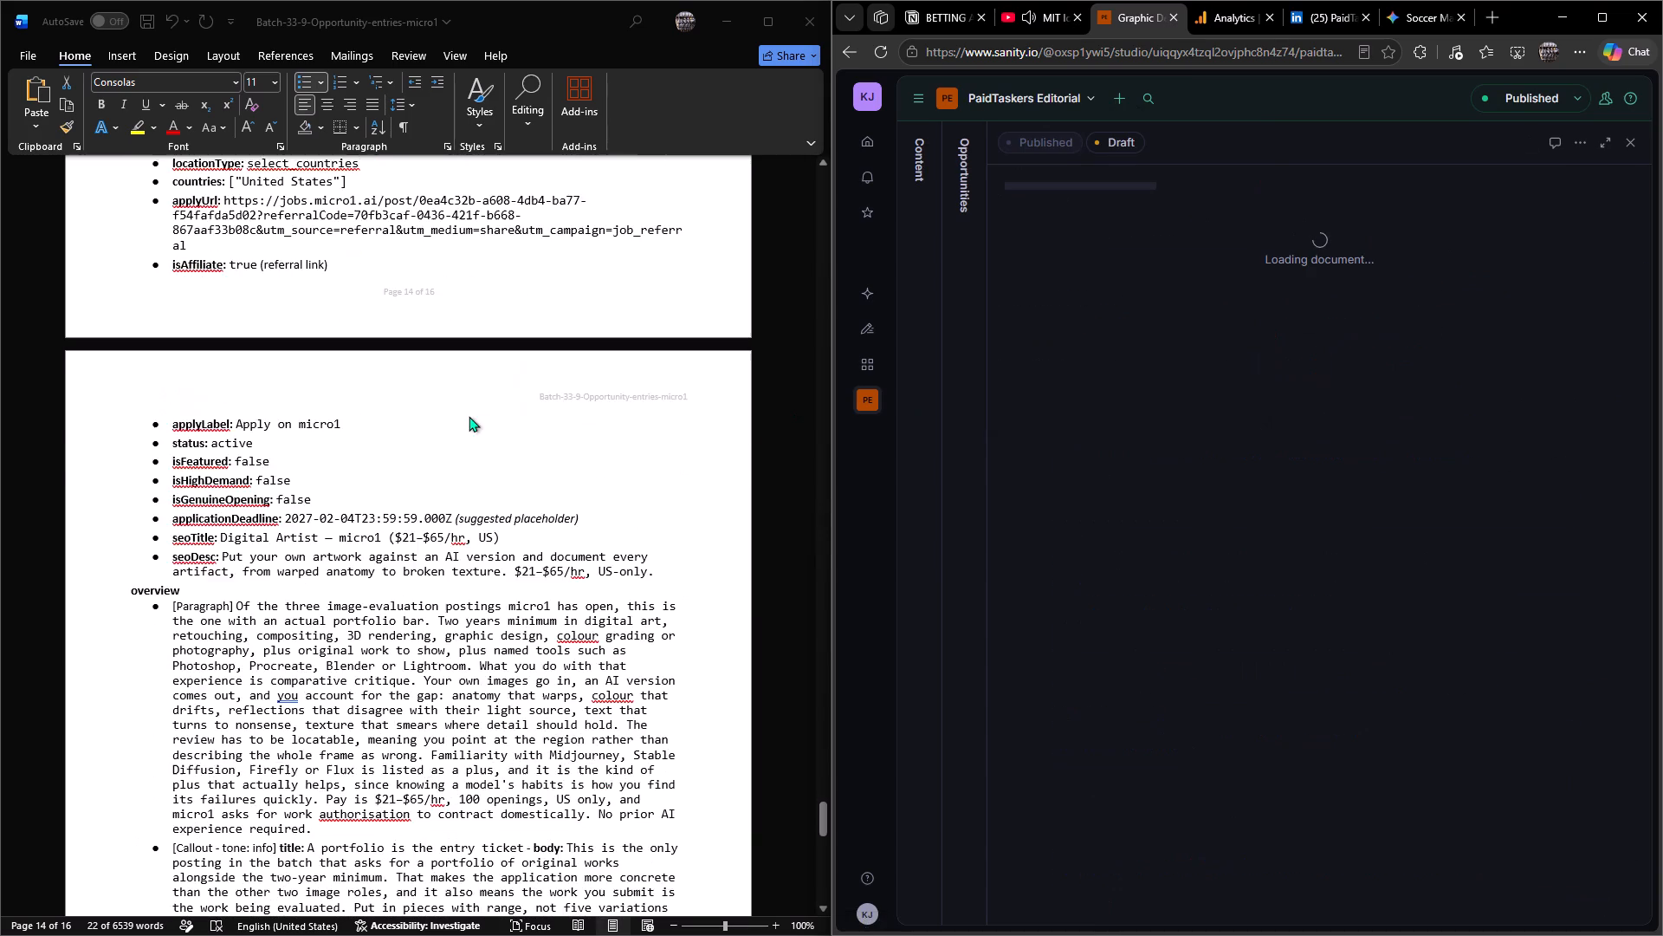
{"action": "scroll", "coordinate": [469, 416], "scroll_direction": "down", "scroll_amount": 5}
{"action": "scroll", "coordinate": [469, 416], "scroll_direction": "up", "scroll_amount": 15}
{"action": "left_click", "coordinate": [469, 416]}
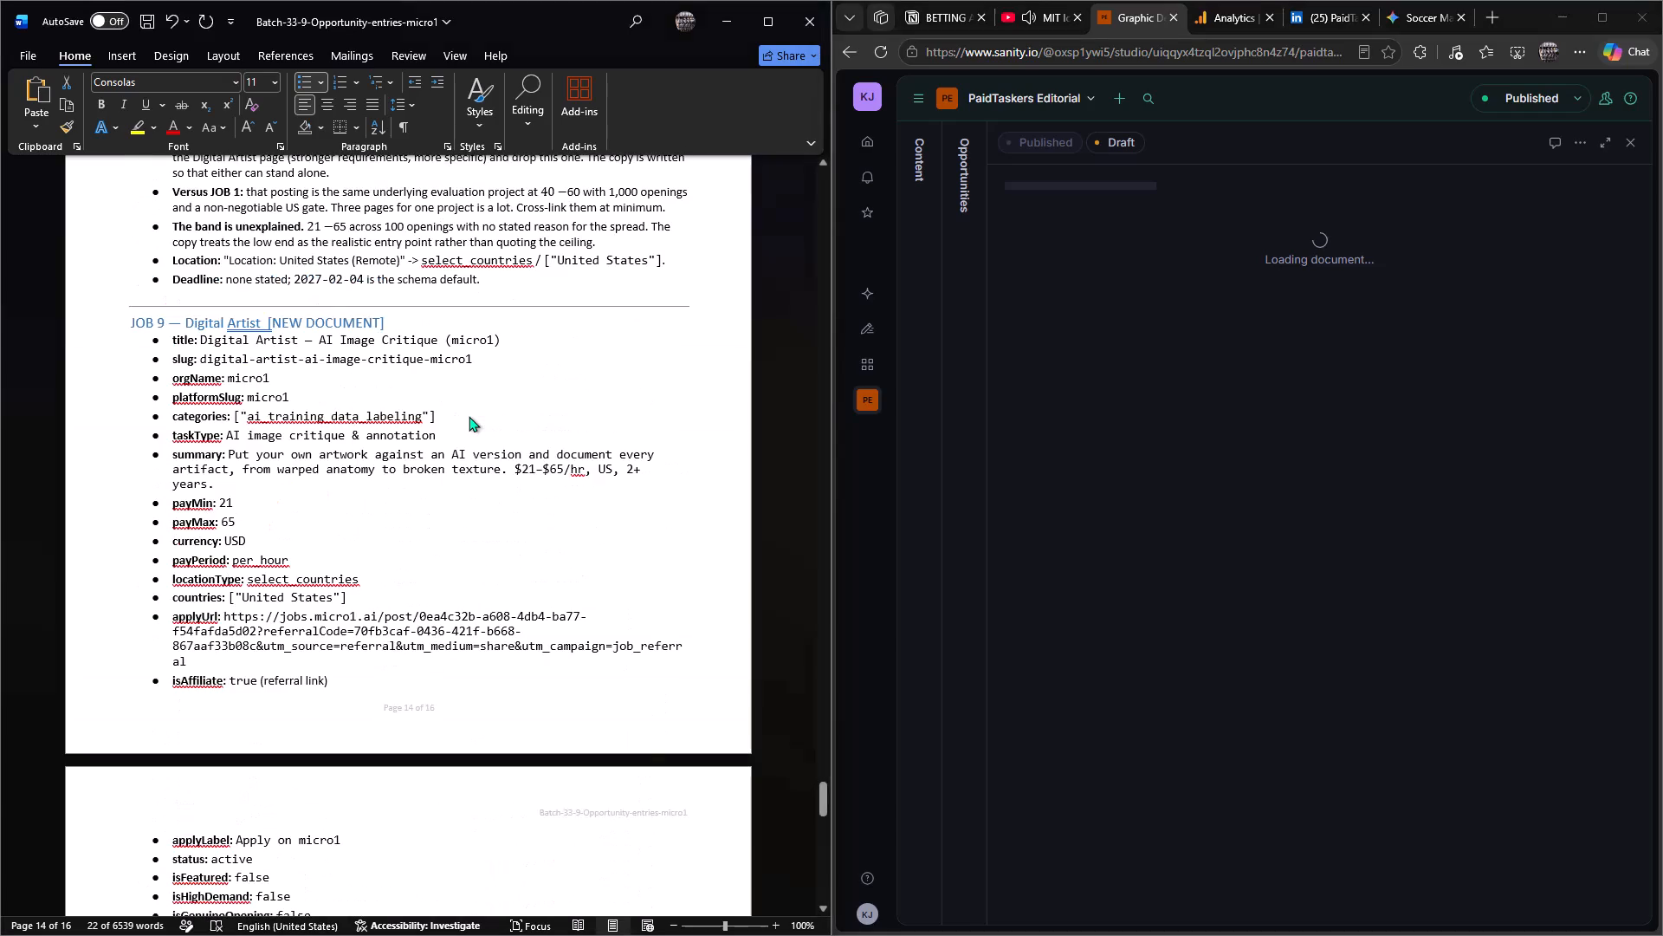
{"action": "left_click", "coordinate": [389, 375]}
{"action": "left_click", "coordinate": [1133, 137]}
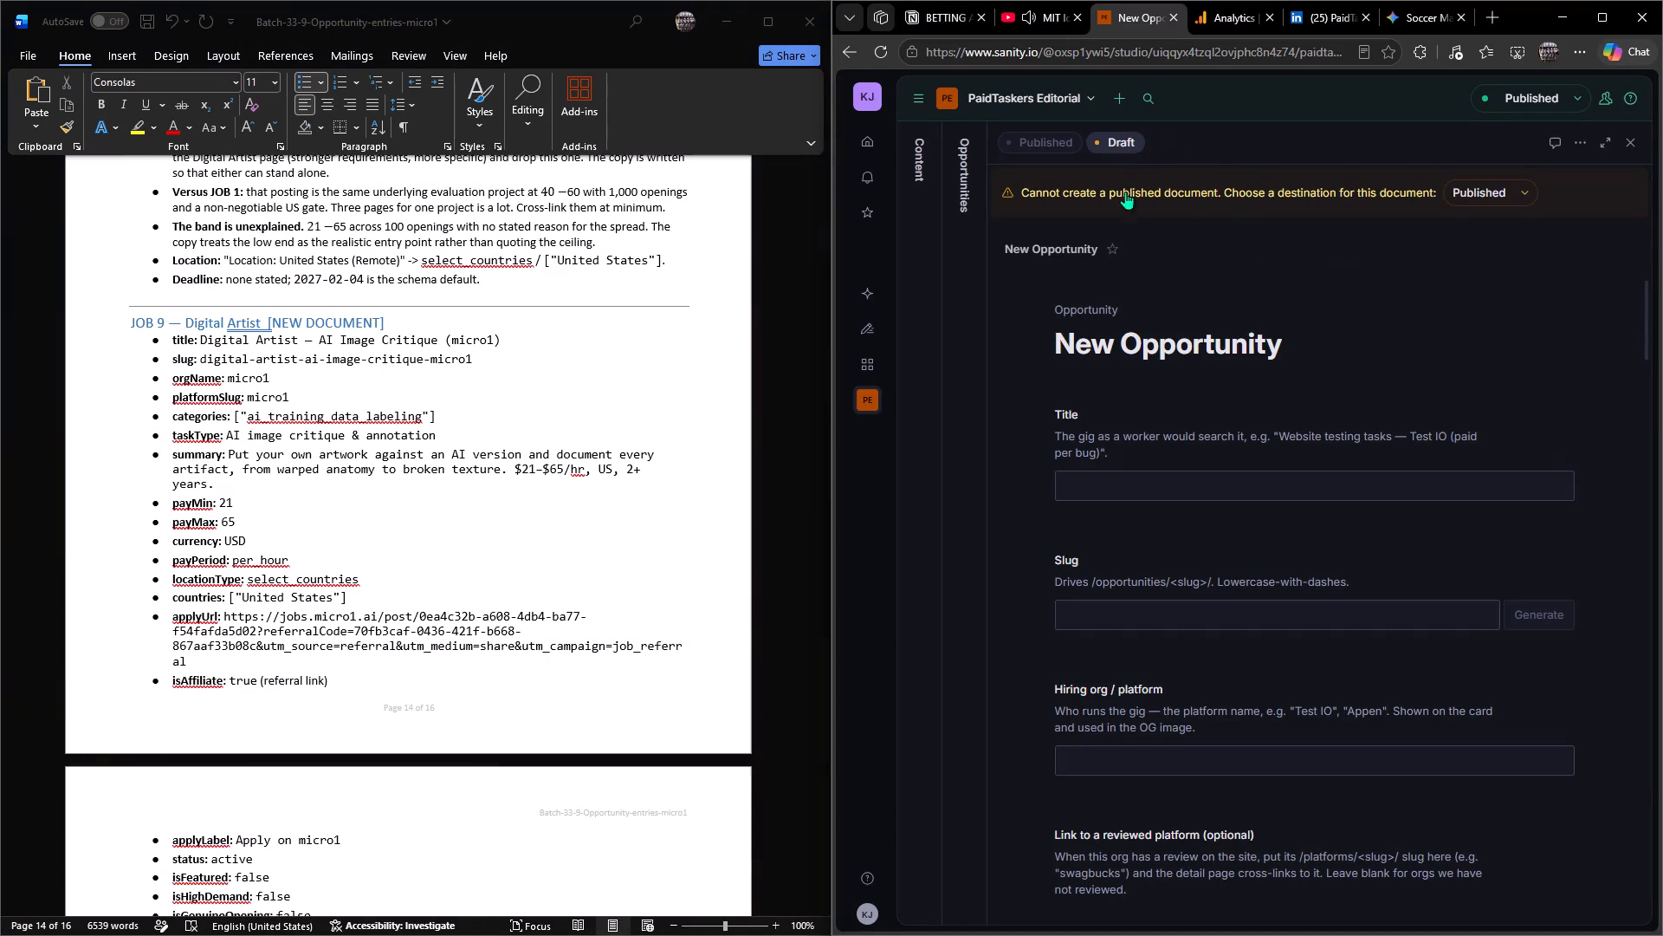
{"action": "left_click", "coordinate": [1230, 257]}
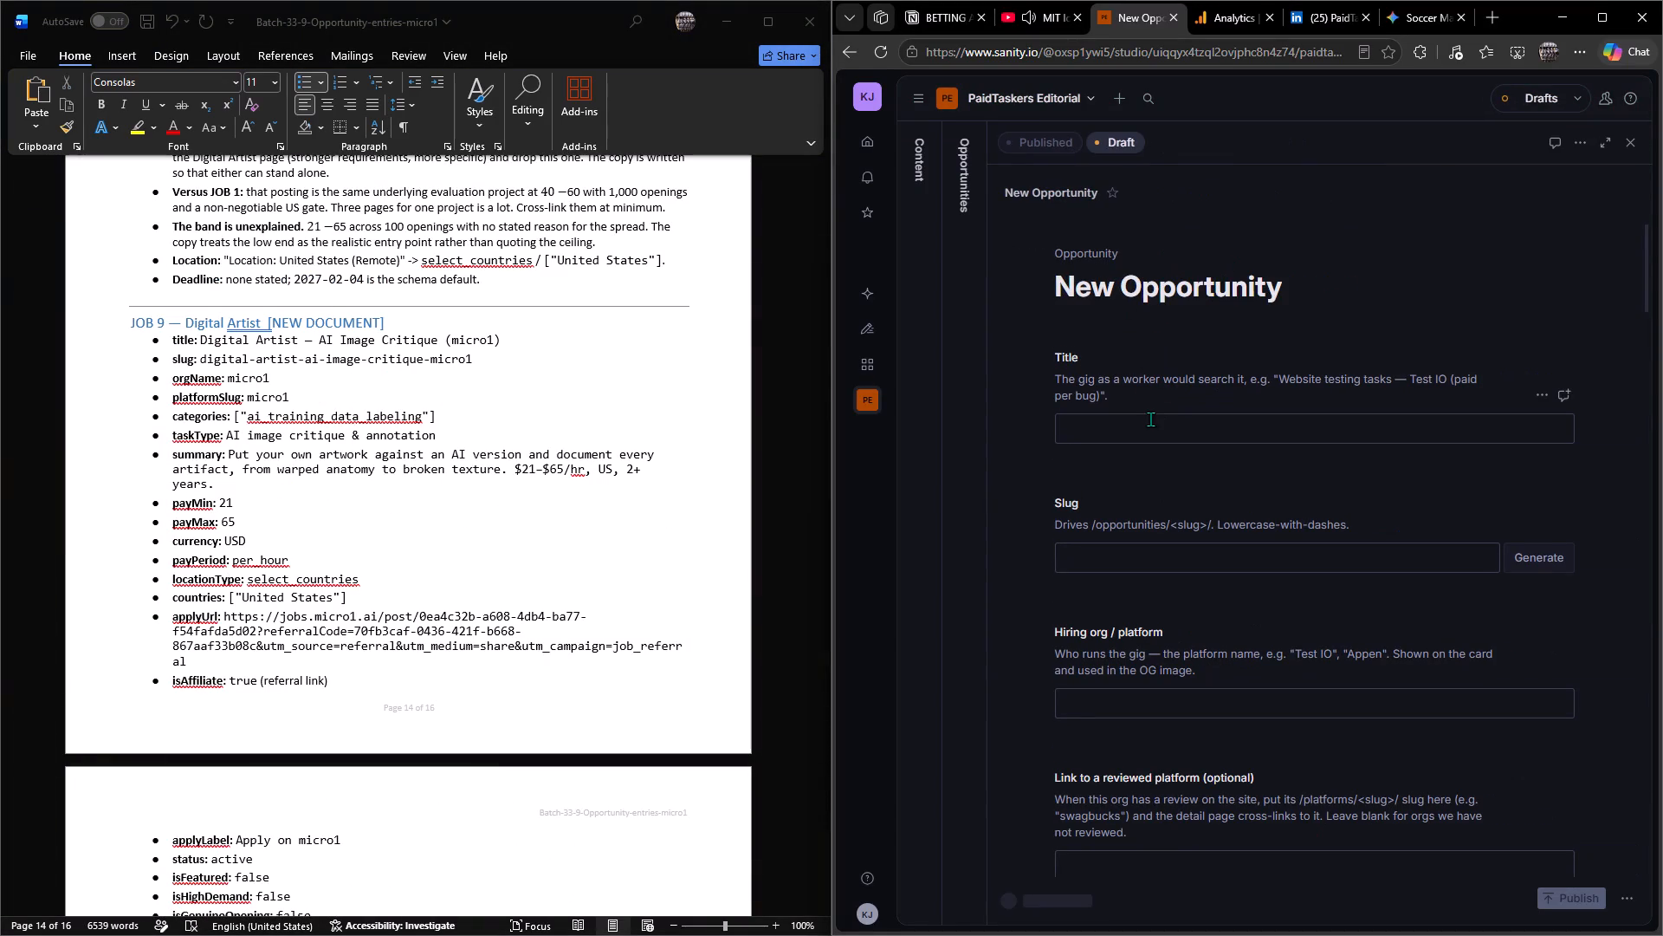
Fill the Title with "Digital Artist — AI Image Critique (micro1)" copied from Job 9 in Word.
{"action": "left_click", "coordinate": [1150, 420]}
{"action": "left_click", "coordinate": [540, 399]}
{"action": "left_click", "coordinate": [340, 364]}
{"action": "left_click_drag", "start_coordinate": [509, 339], "coordinate": [236, 350]}
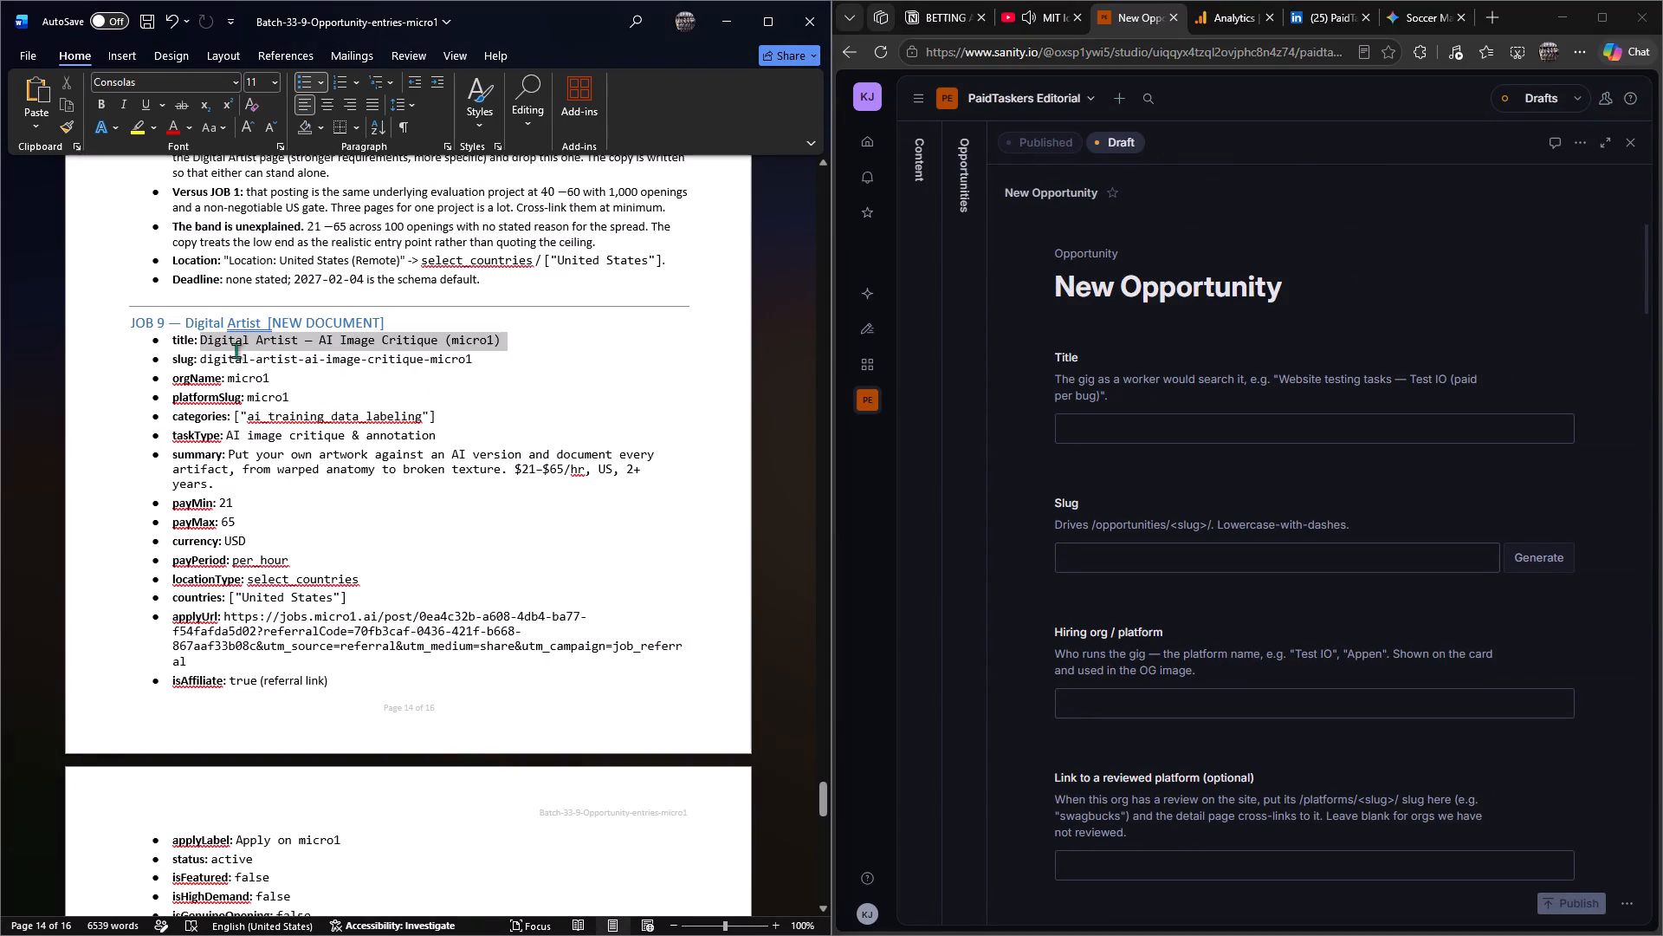
{"action": "left_click_drag", "start_coordinate": [236, 350], "coordinate": [230, 350]}
{"action": "key", "text": "ctrl+c"}
{"action": "left_click", "coordinate": [1189, 431]}
{"action": "key", "text": "ctrl+v"}
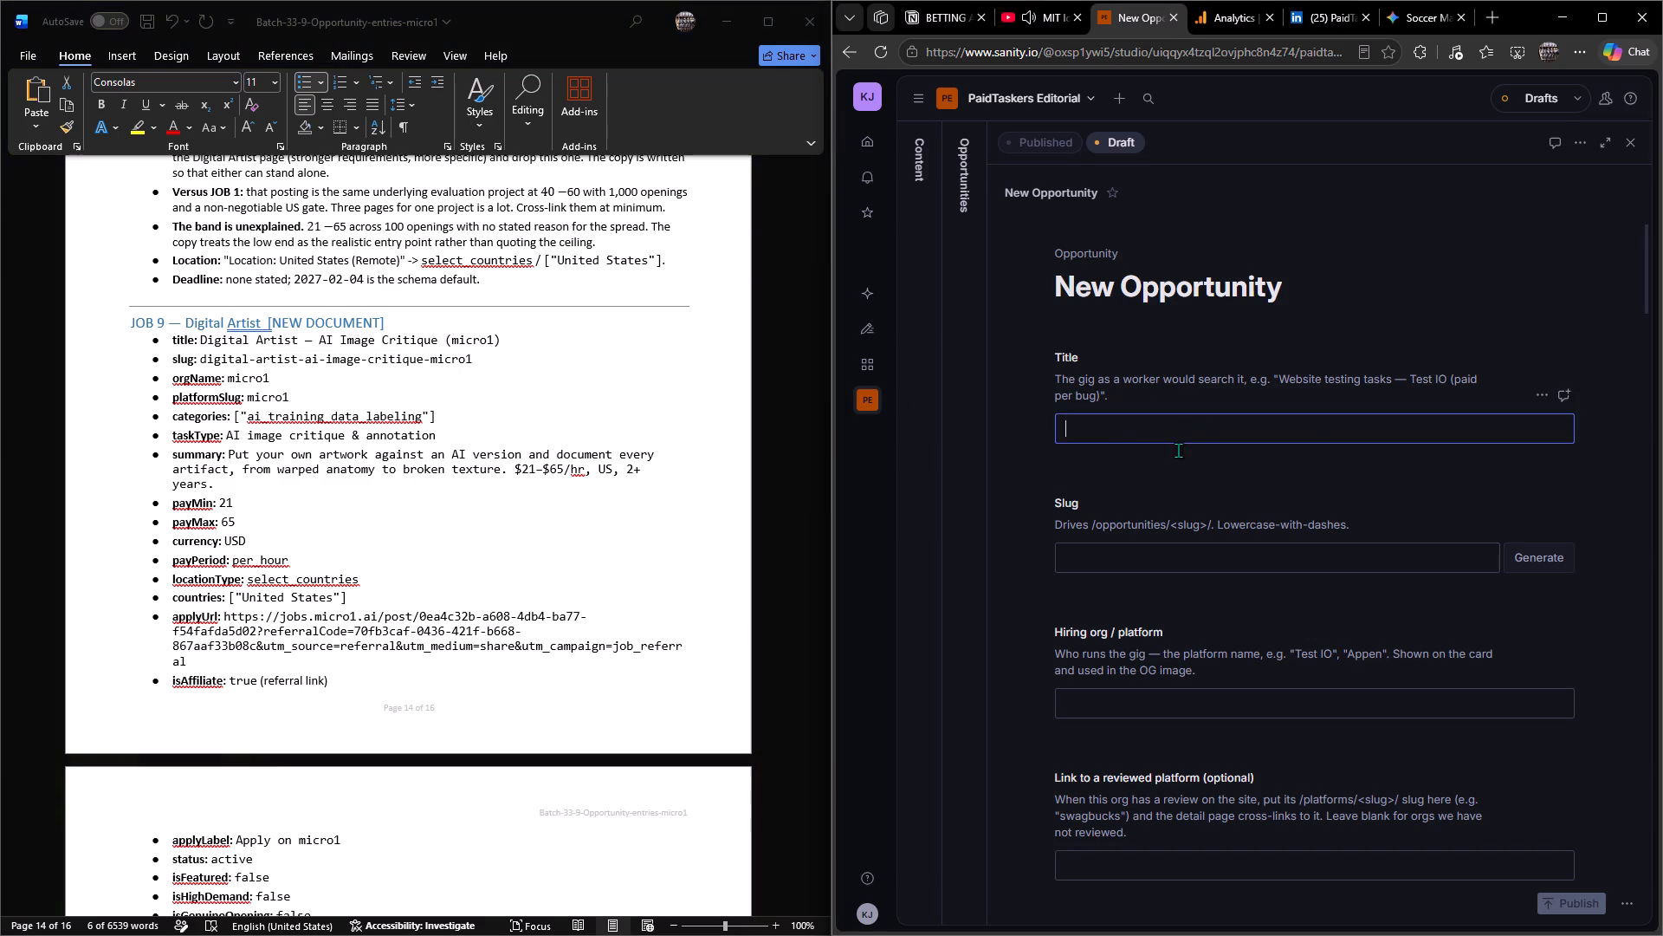
Fill the Slug with "digital-artist-ai-image-critique-micro1" copied from Job 9 in Word.
{"action": "left_click", "coordinate": [493, 384]}
{"action": "left_click", "coordinate": [480, 351]}
{"action": "left_click_drag", "start_coordinate": [485, 360], "coordinate": [236, 360]}
{"action": "key", "text": "ctrl+c"}
{"action": "left_click", "coordinate": [1123, 591]}
{"action": "key", "text": "ctrl+v"}
Enter micro1 as both the hiring org and the reviewed-platform link.
{"action": "scroll", "coordinate": [1123, 591], "scroll_direction": "down", "scroll_amount": 2}
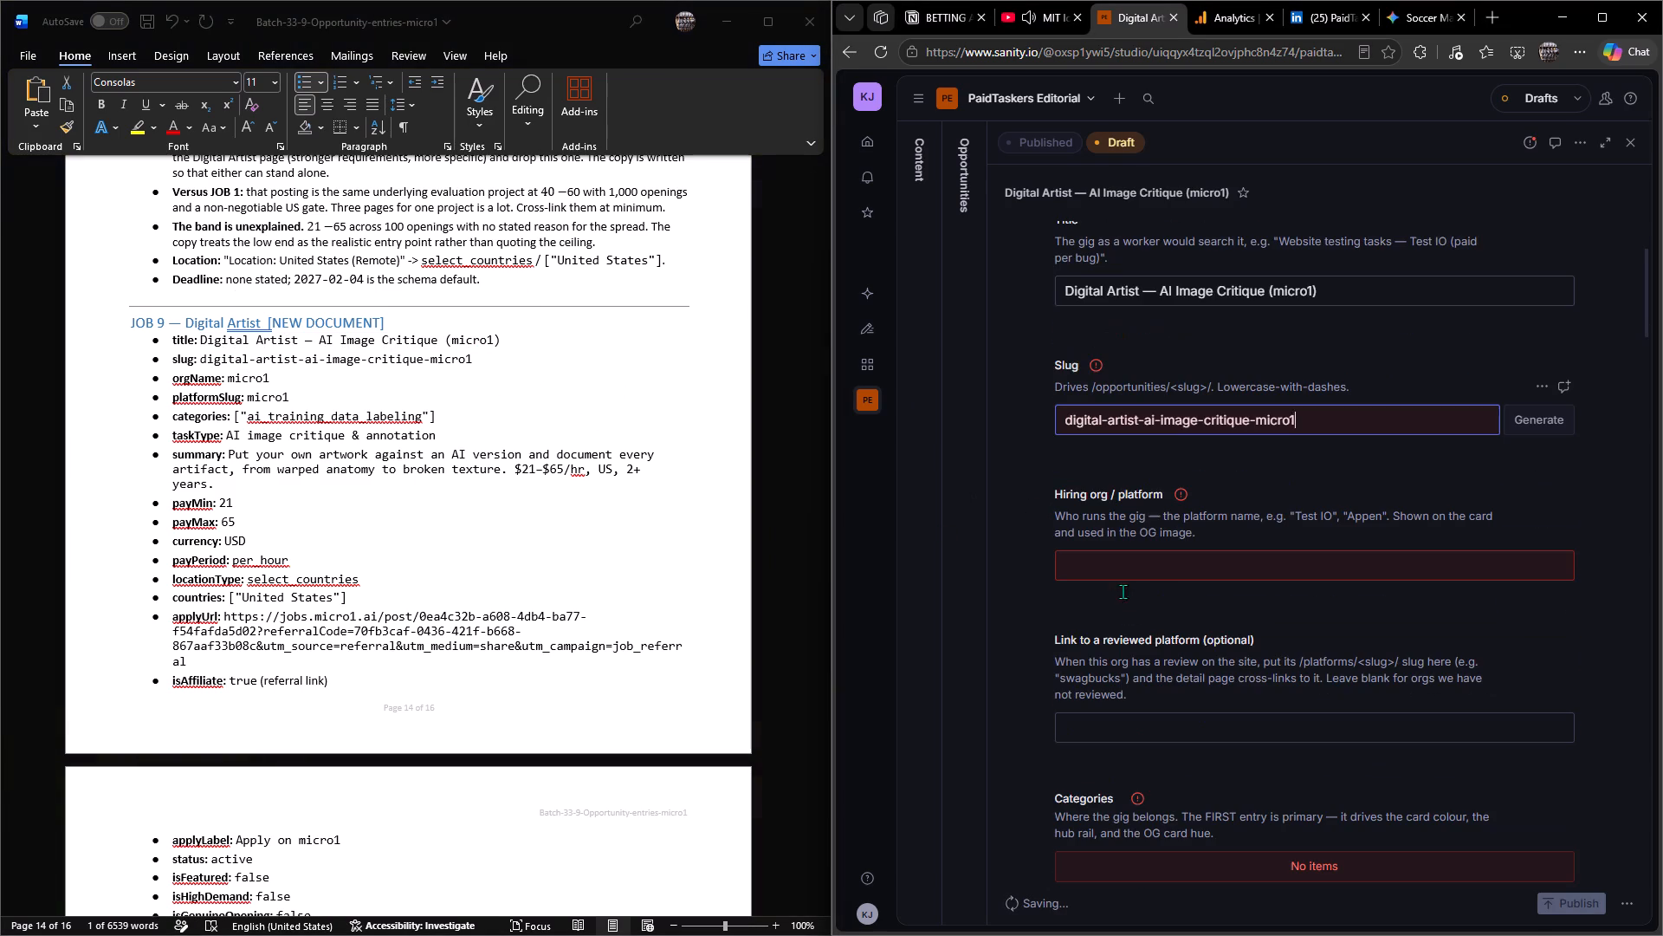
{"action": "left_click", "coordinate": [1139, 564]}
{"action": "type", "text": "micro1"}
{"action": "key", "text": "ctrl+a"}
{"action": "key", "text": "ctrl+c"}
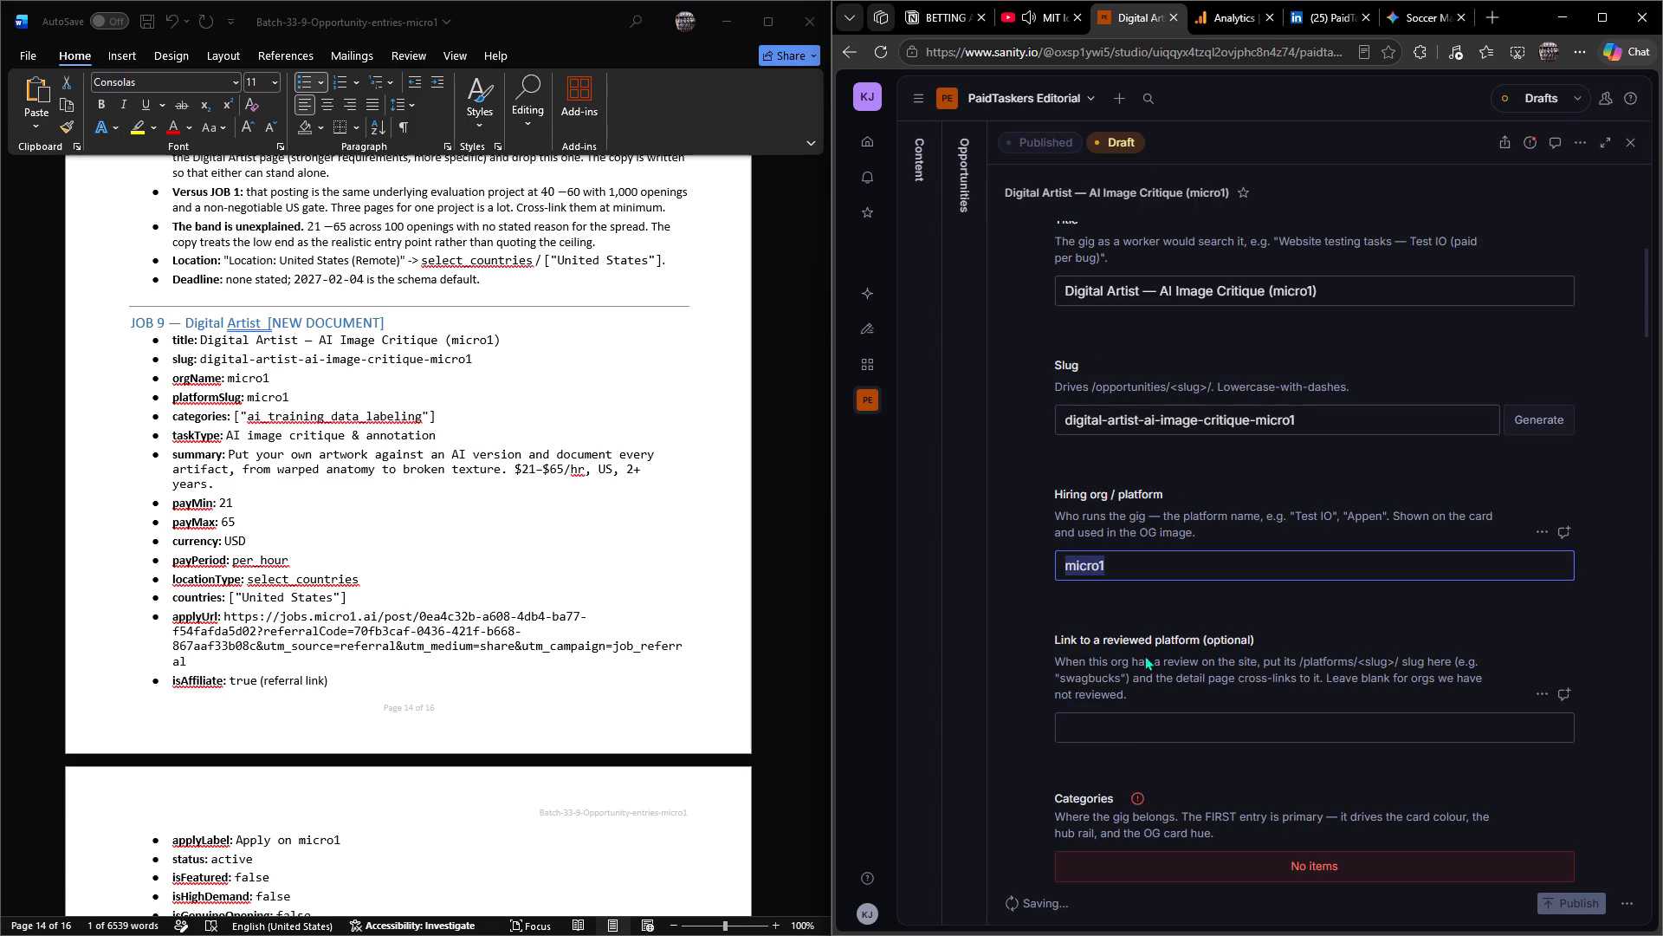
{"action": "left_click", "coordinate": [1142, 738]}
{"action": "key", "text": "ctrl+v"}
Add a category item and set it to AI Training & Data Labeling.
{"action": "scroll", "coordinate": [1162, 680], "scroll_direction": "down", "scroll_amount": 2}
{"action": "left_click", "coordinate": [1030, 478]}
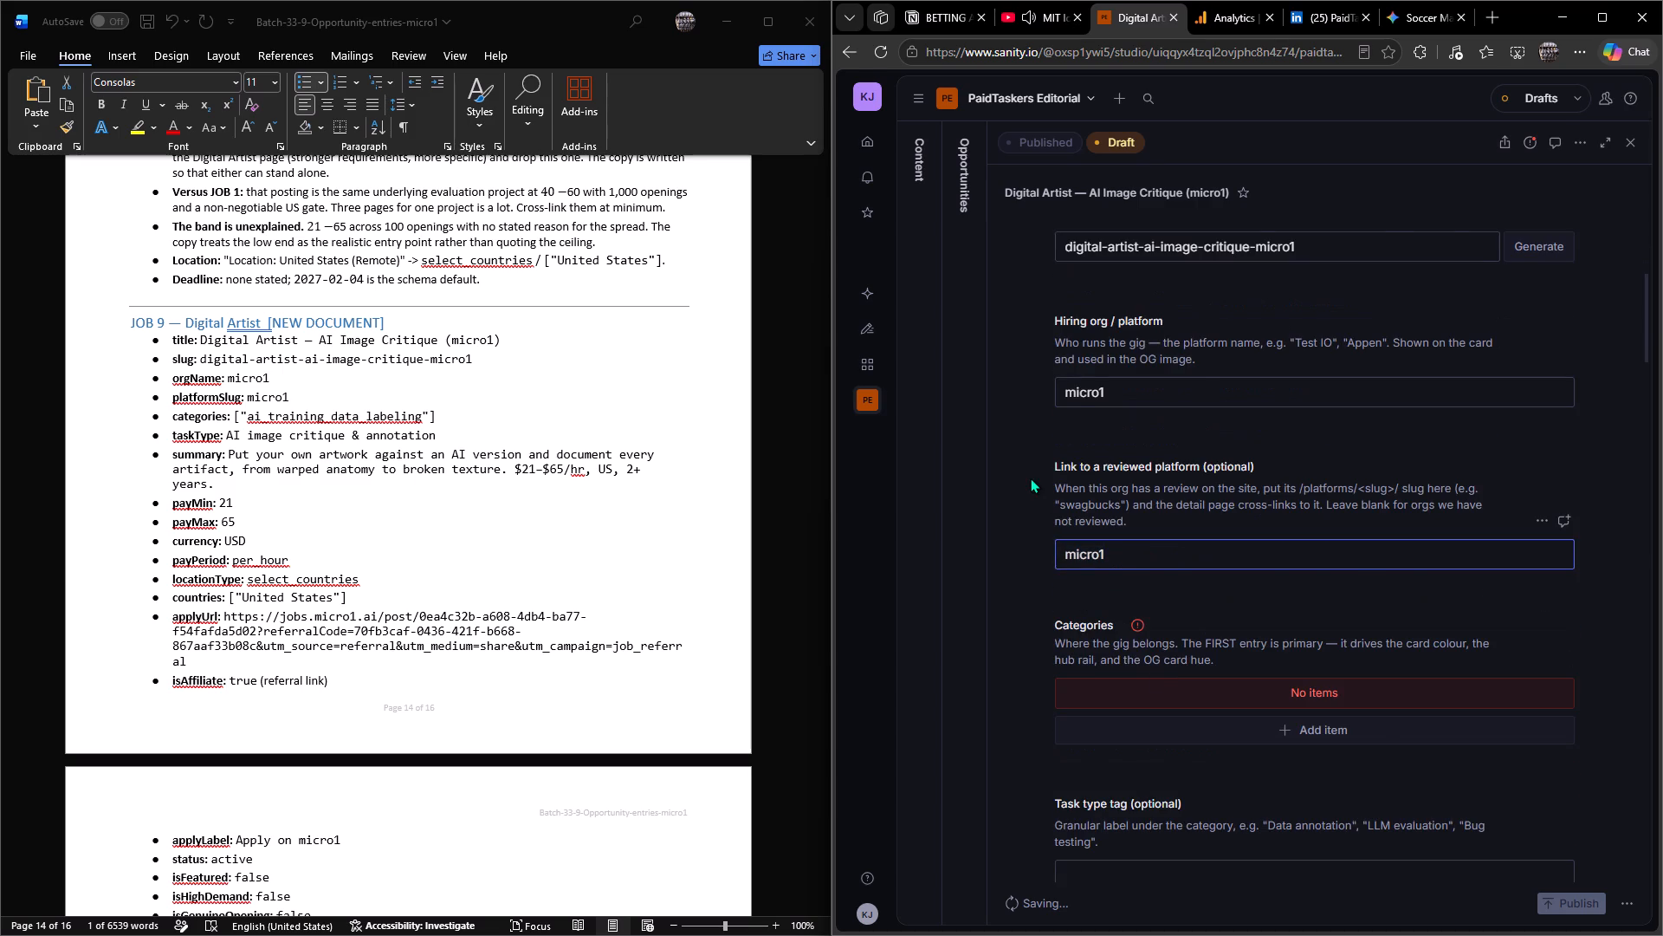
{"action": "scroll", "coordinate": [1033, 491], "scroll_direction": "down", "scroll_amount": 3}
{"action": "left_click", "coordinate": [1293, 478]}
{"action": "left_click", "coordinate": [1330, 436]}
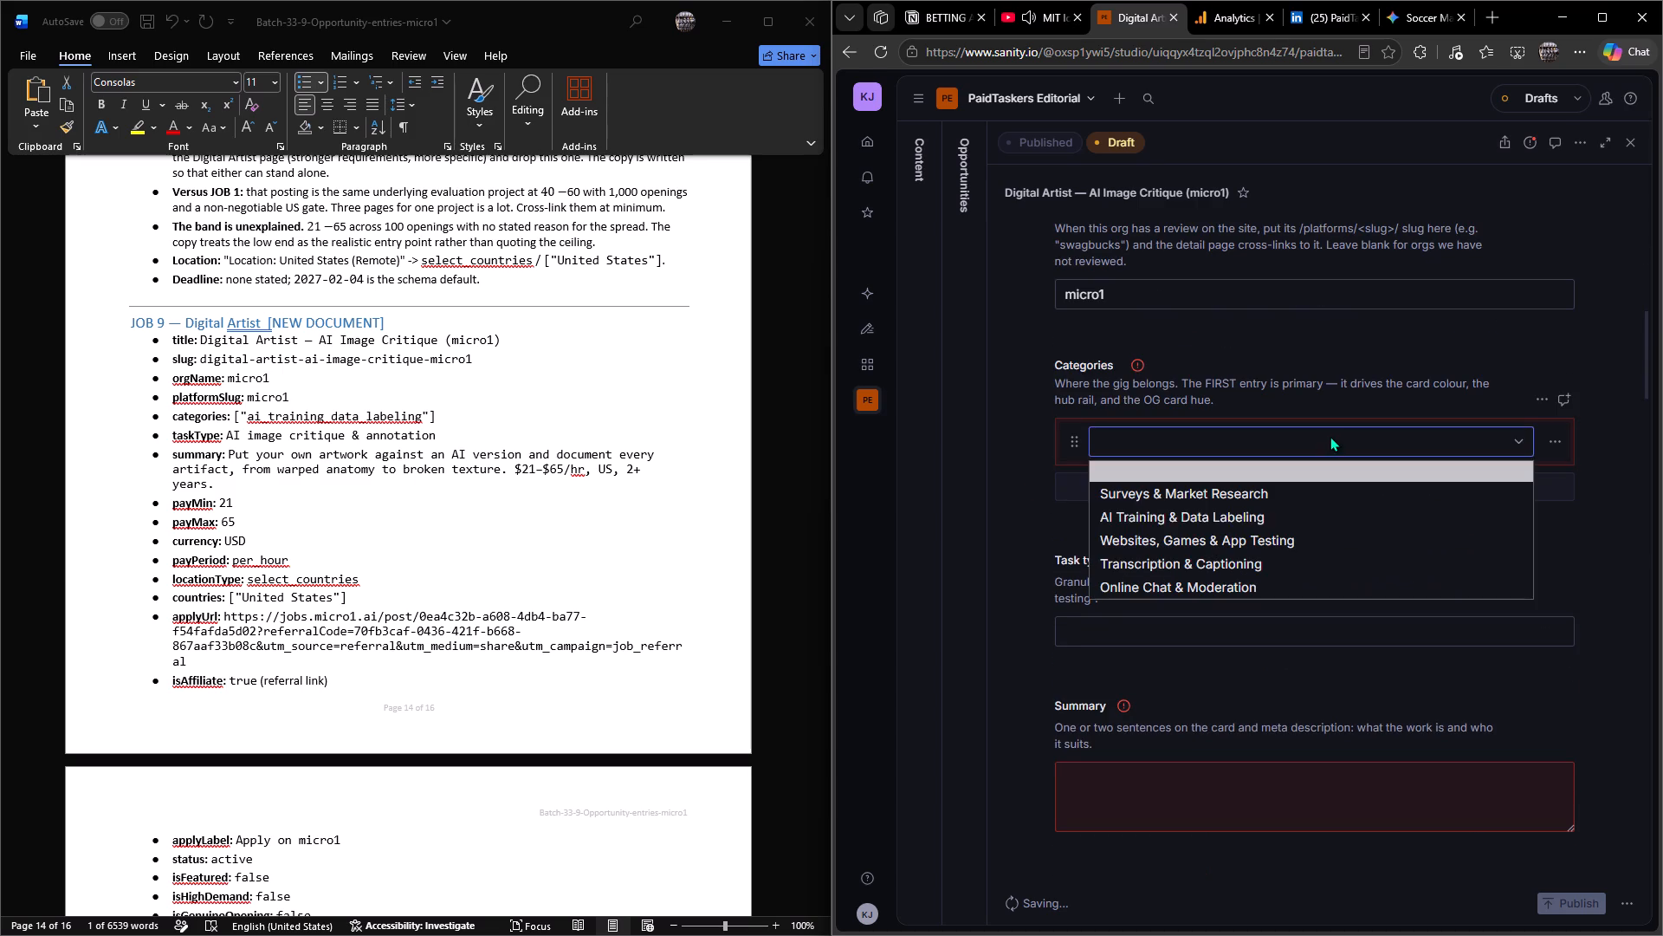
{"action": "left_click", "coordinate": [1291, 526]}
{"action": "left_click", "coordinate": [1022, 394]}
Fill the task type tag with "AI image critique & annotation" copied from Job 9's taskType in Word.
{"action": "scroll", "coordinate": [1023, 397], "scroll_direction": "down", "scroll_amount": 3}
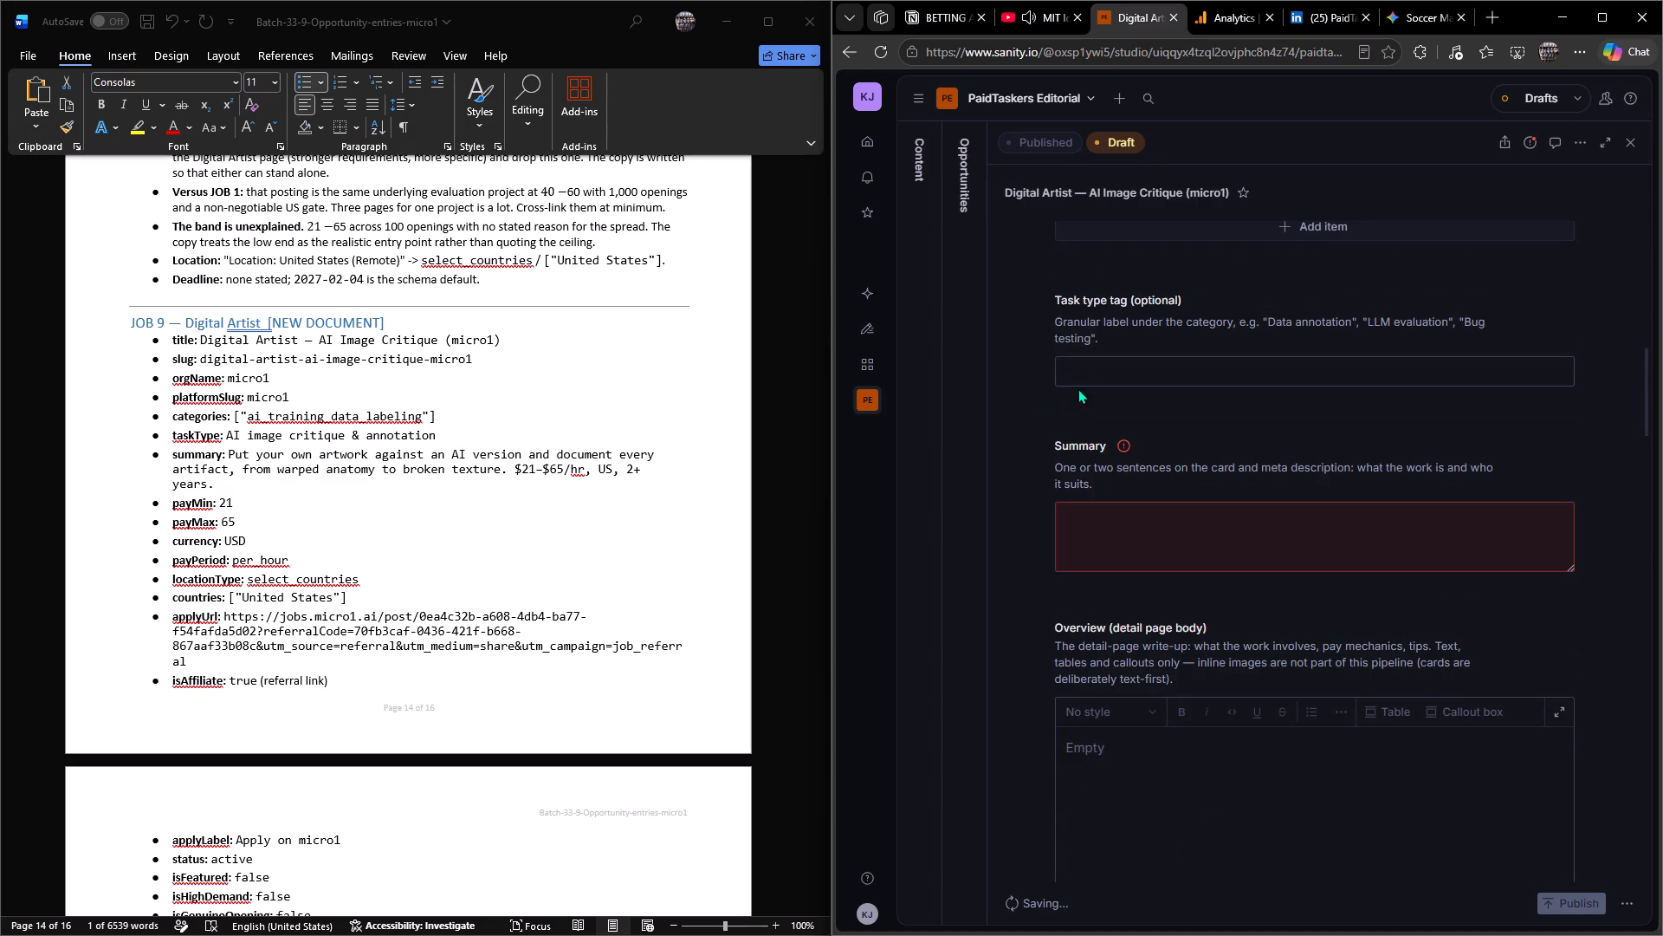
{"action": "left_click", "coordinate": [1125, 381]}
{"action": "left_click", "coordinate": [515, 413]}
{"action": "left_click", "coordinate": [417, 481]}
{"action": "left_click_drag", "start_coordinate": [464, 442], "coordinate": [236, 442]}
{"action": "key", "text": "ctrl+c"}
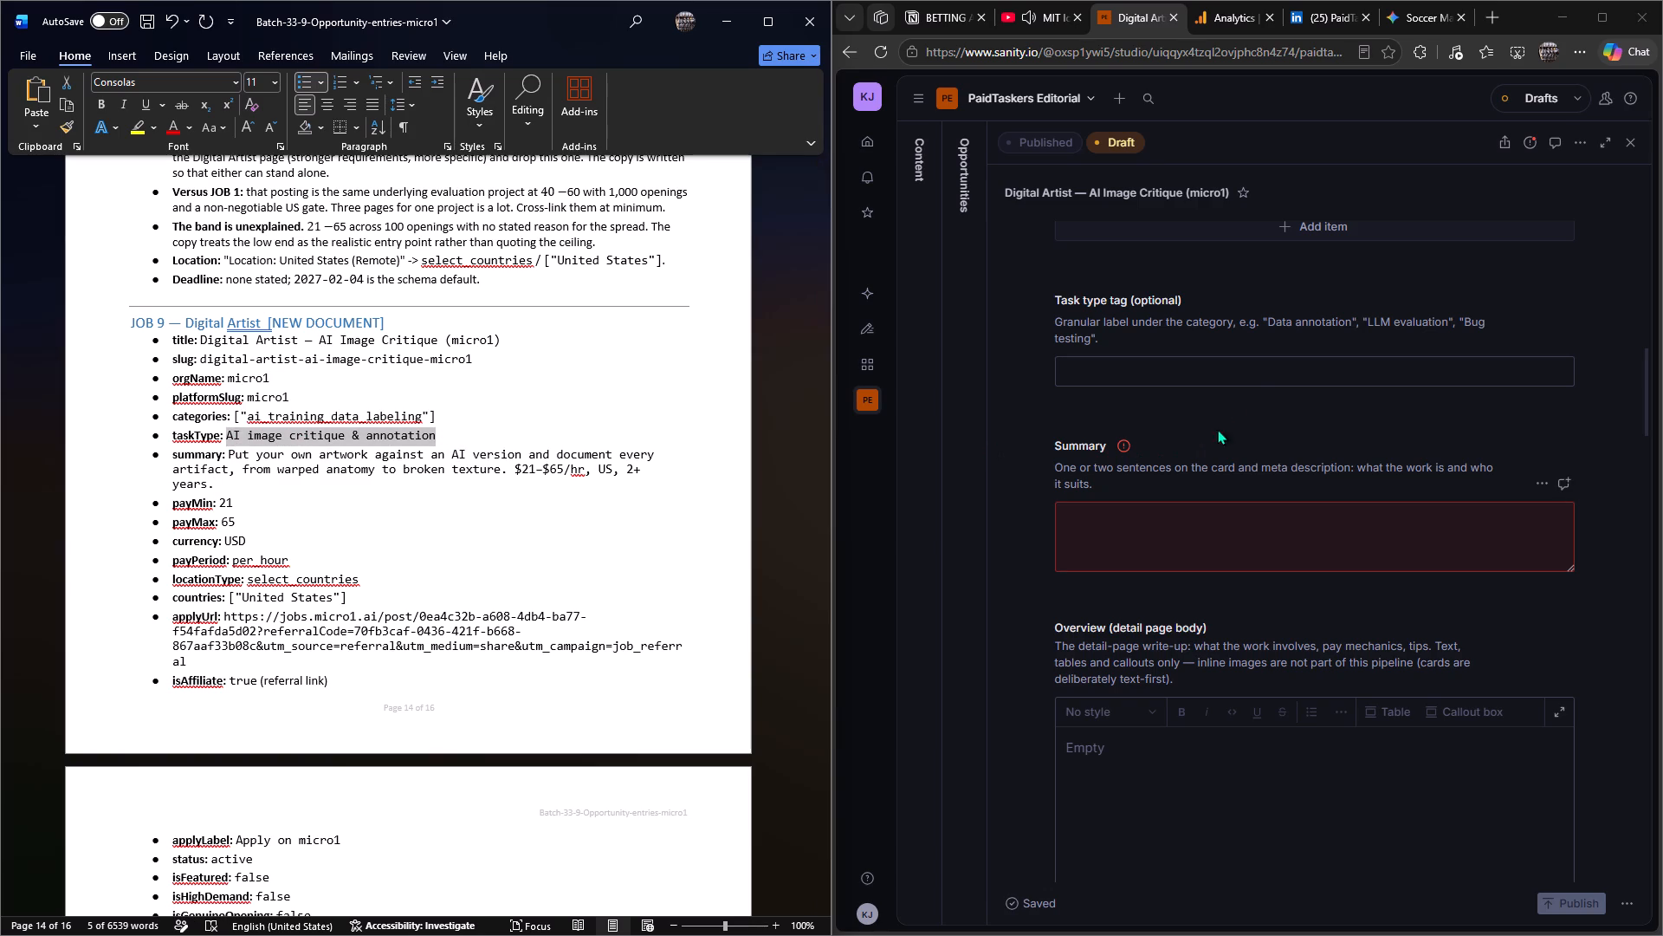
{"action": "left_click", "coordinate": [1260, 380]}
{"action": "key", "text": "ctrl+v"}
Fill the Summary with Job 9's full summary text copied from Word.
{"action": "left_click", "coordinate": [1188, 520]}
{"action": "left_click", "coordinate": [689, 515]}
{"action": "left_click", "coordinate": [508, 497]}
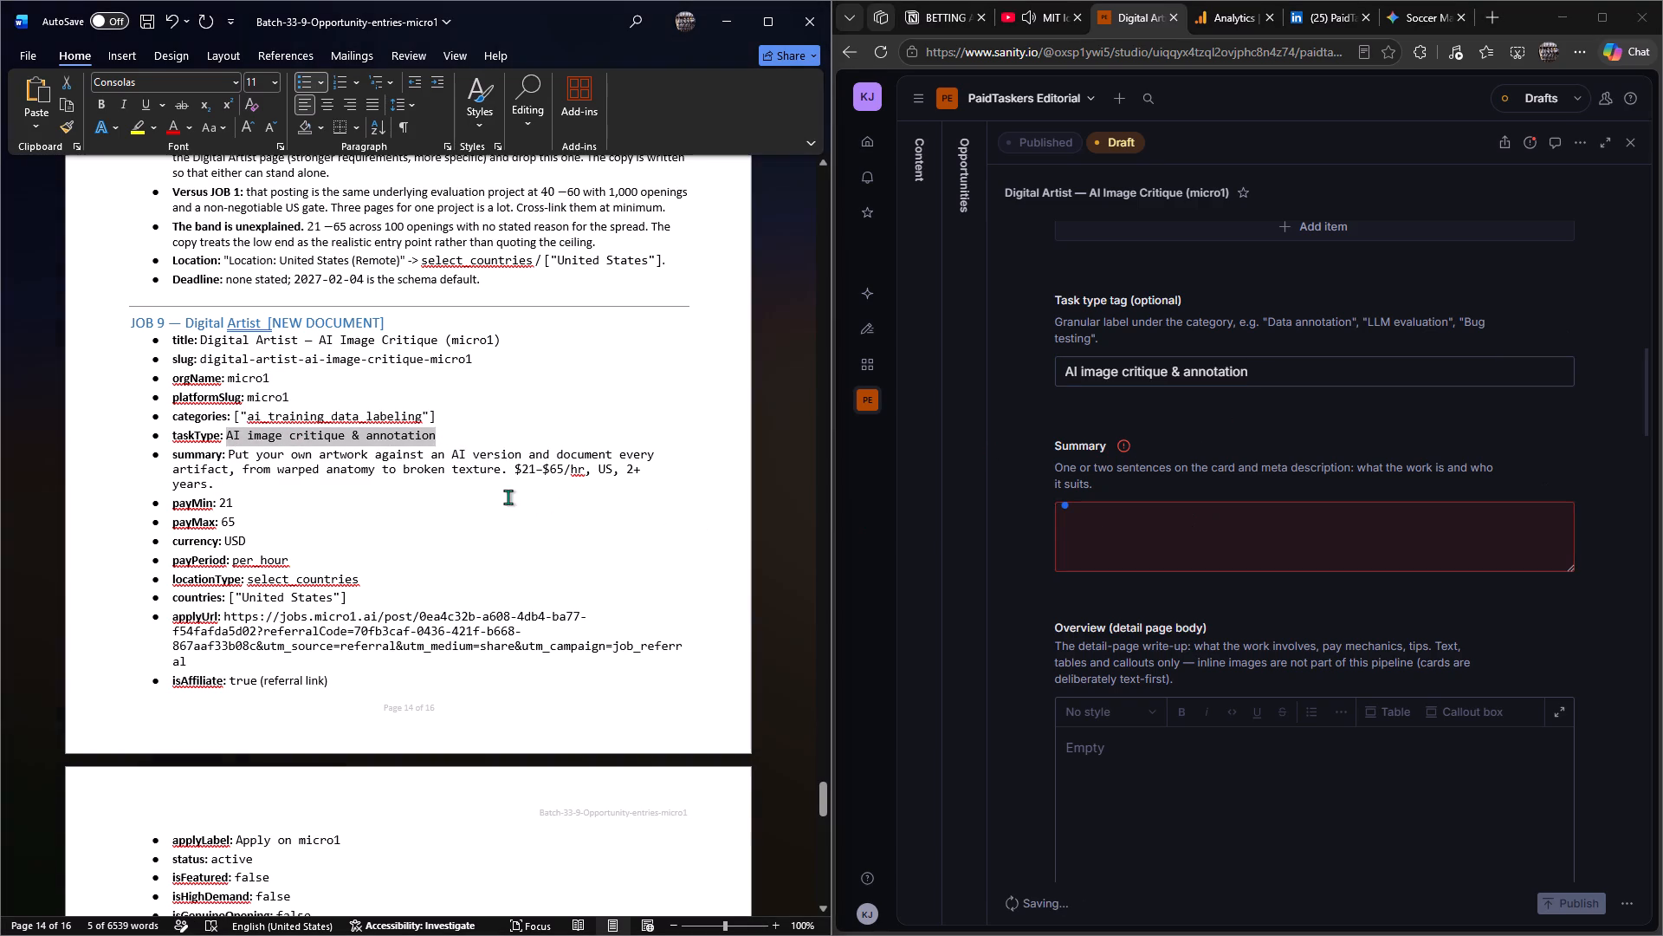
{"action": "left_click_drag", "start_coordinate": [345, 476], "coordinate": [231, 459]}
{"action": "left_click", "coordinate": [233, 479]}
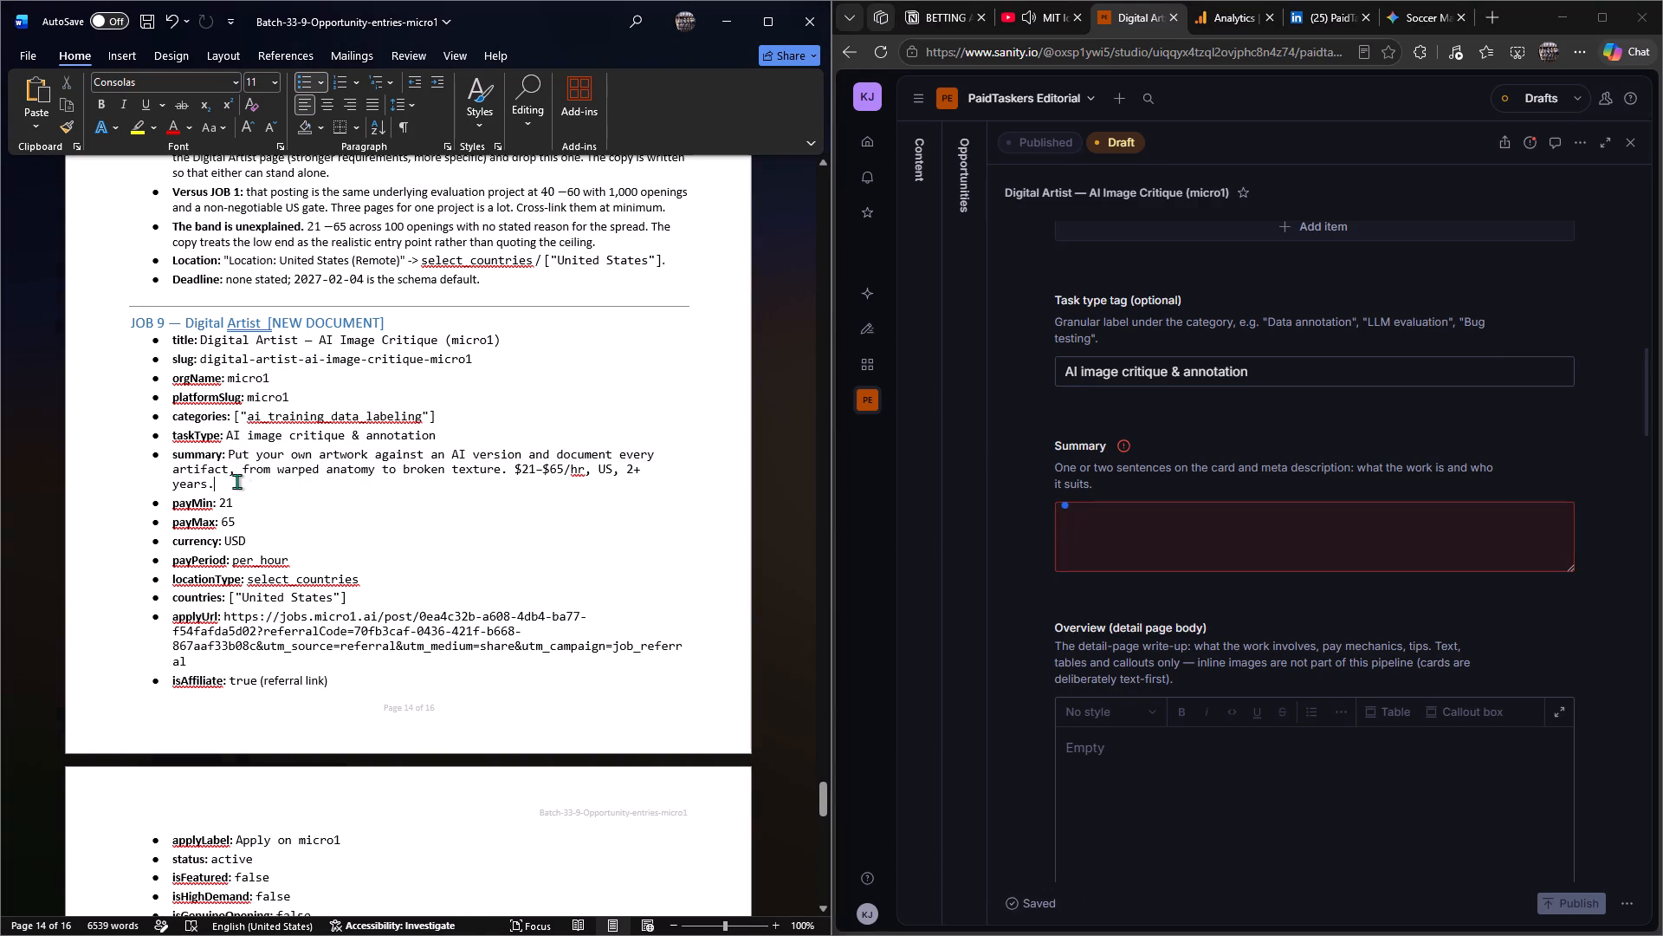
{"action": "left_click_drag", "start_coordinate": [243, 485], "coordinate": [229, 458]}
{"action": "key", "text": "ctrl+c"}
{"action": "left_click", "coordinate": [1230, 554]}
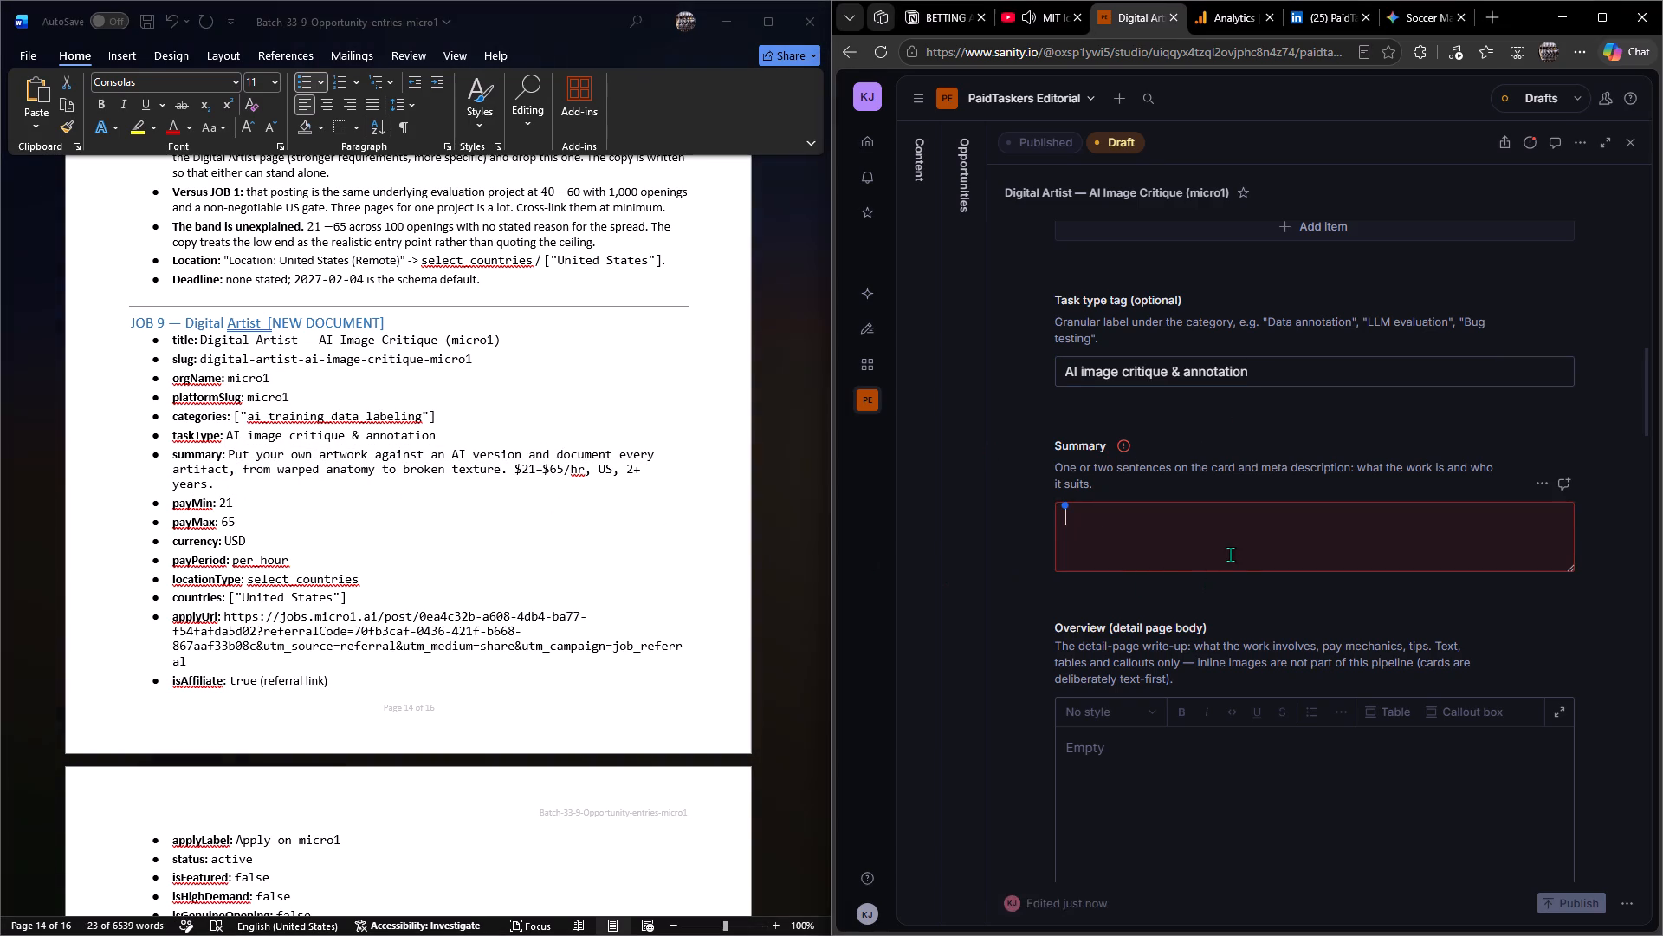
{"action": "key", "text": "ctrl+v"}
In Job 9's overview paragraph in Word, change both "colour" spellings to "color" and "authorisation" to "authorization".
{"action": "left_click", "coordinate": [1034, 484]}
{"action": "scroll", "coordinate": [1034, 484], "scroll_direction": "down", "scroll_amount": 4}
{"action": "left_click", "coordinate": [1162, 478]}
{"action": "scroll", "coordinate": [334, 515], "scroll_direction": "down", "scroll_amount": 5}
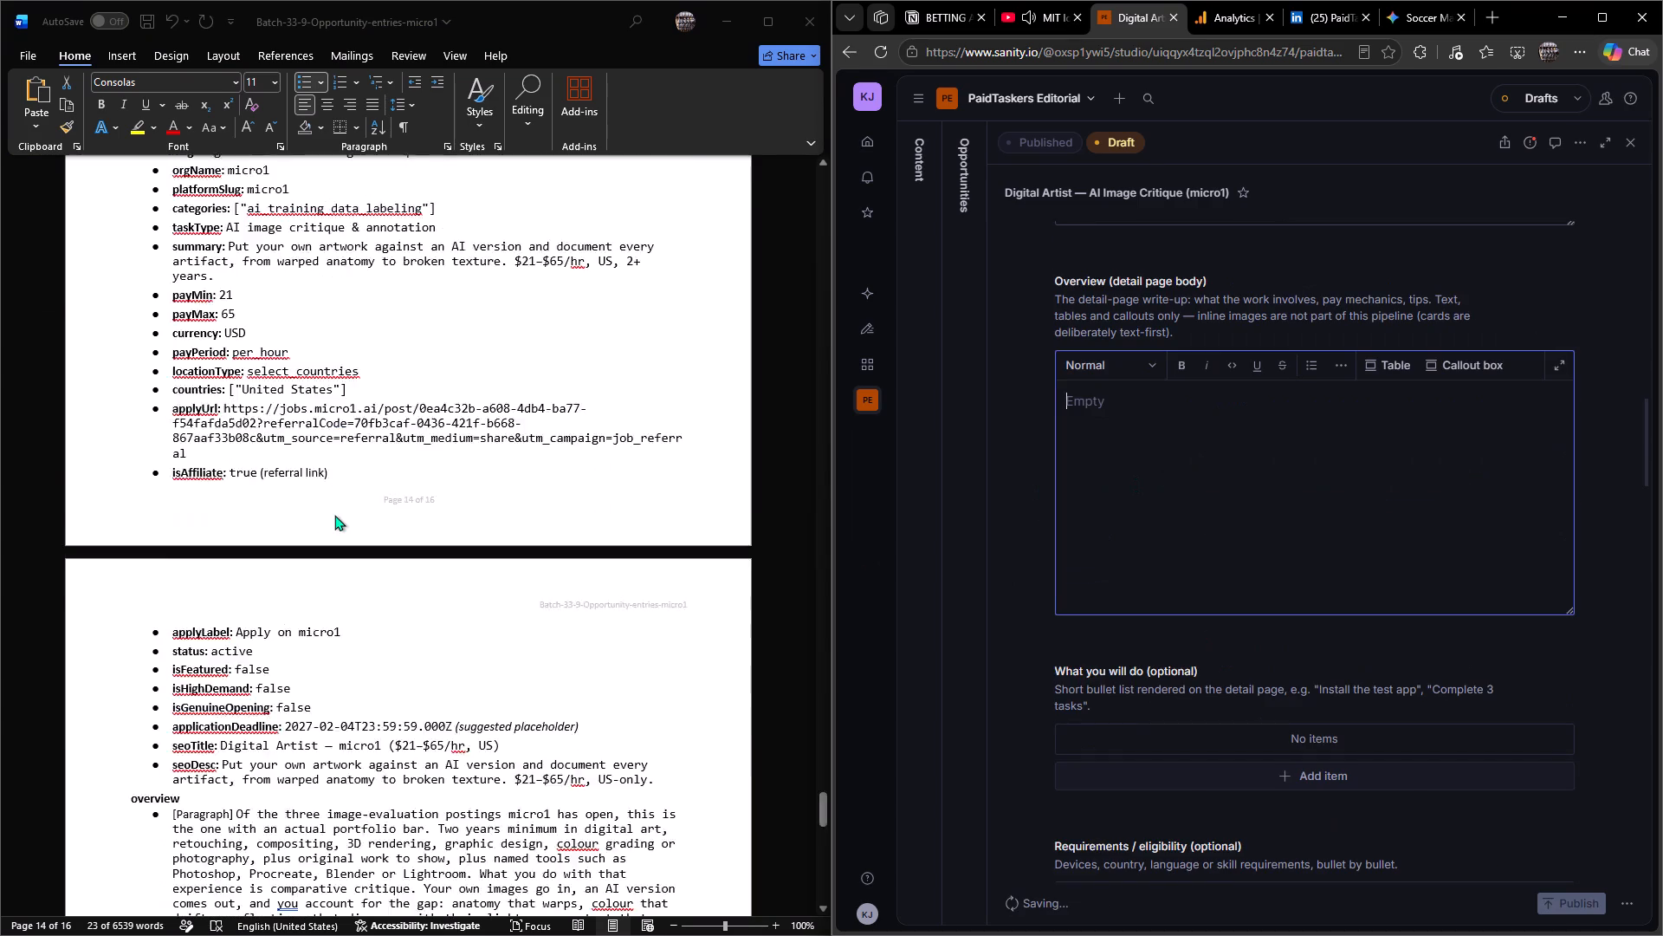
{"action": "scroll", "coordinate": [334, 515], "scroll_direction": "down", "scroll_amount": 10}
{"action": "left_click", "coordinate": [549, 477]}
{"action": "left_click", "coordinate": [578, 434]}
{"action": "right_click", "coordinate": [578, 434]}
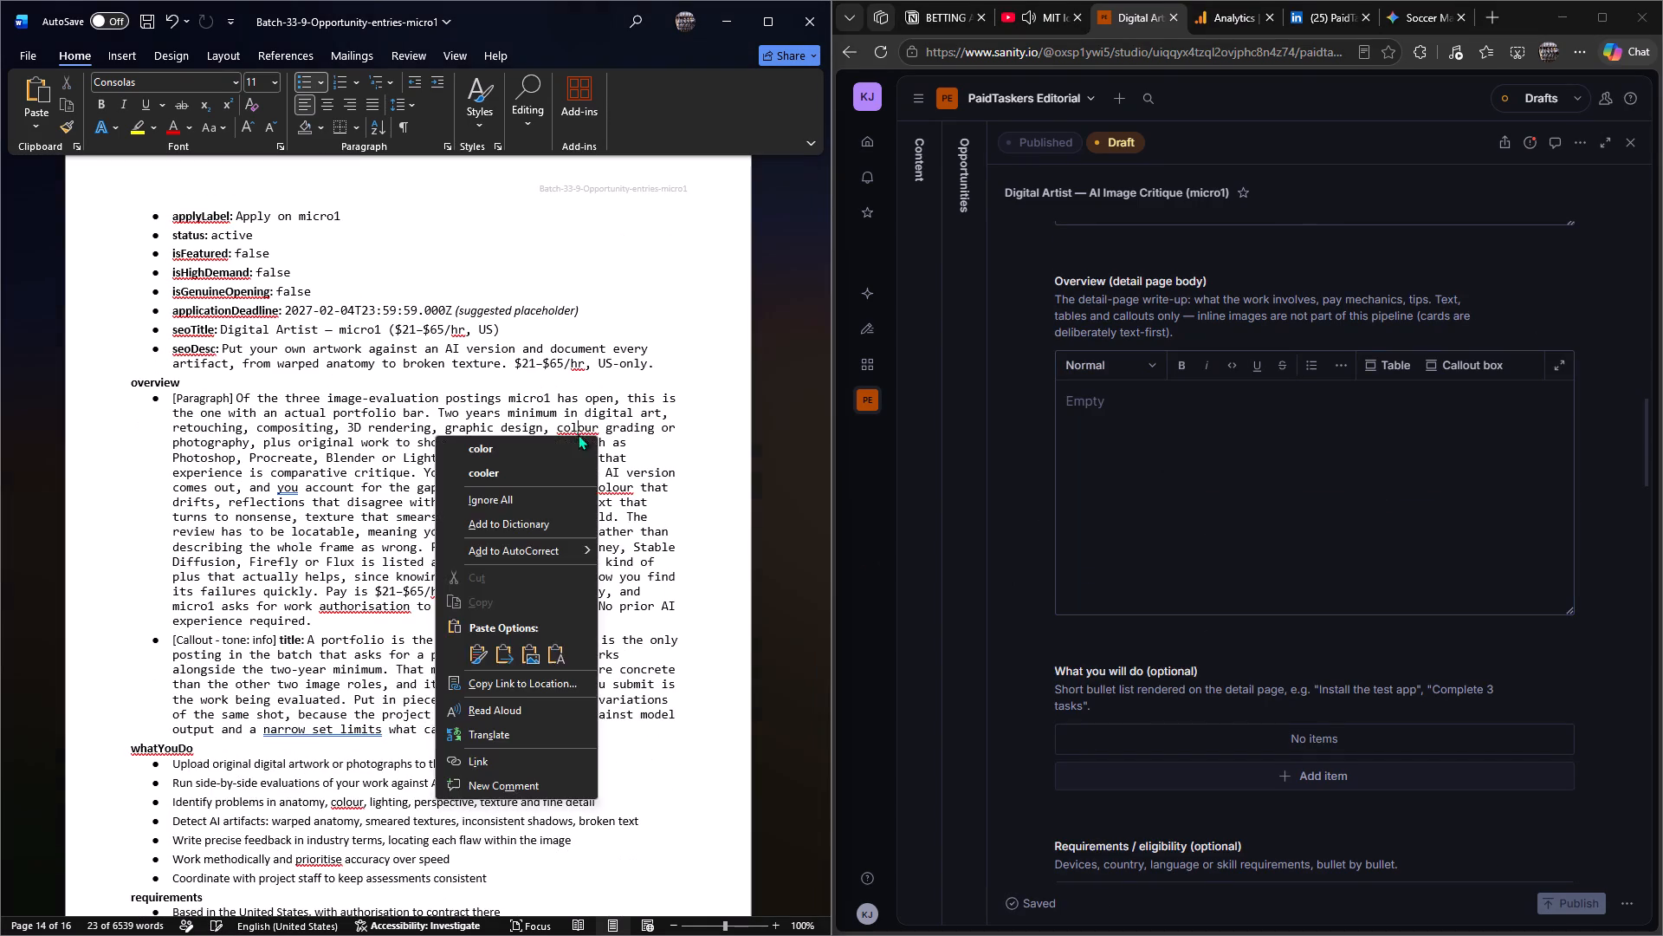
{"action": "left_click", "coordinate": [570, 457]}
{"action": "left_click", "coordinate": [618, 490]}
{"action": "right_click", "coordinate": [618, 490]}
{"action": "left_click", "coordinate": [603, 515]}
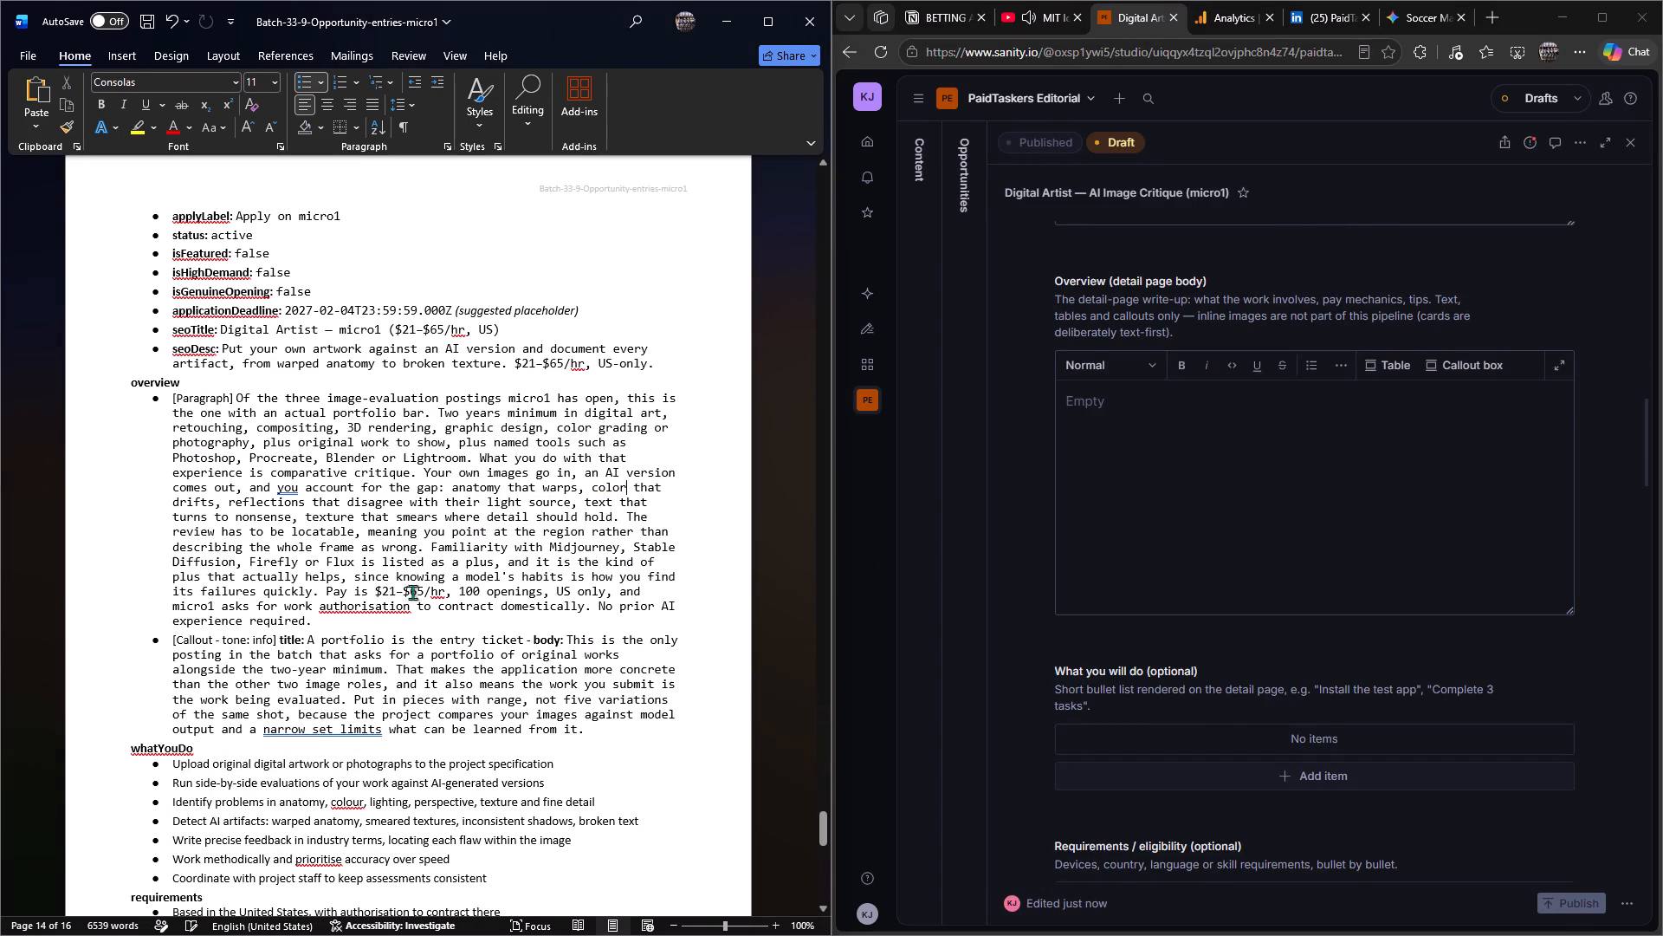
{"action": "left_click", "coordinate": [389, 605]}
{"action": "right_click", "coordinate": [389, 605]}
{"action": "left_click", "coordinate": [326, 271]}
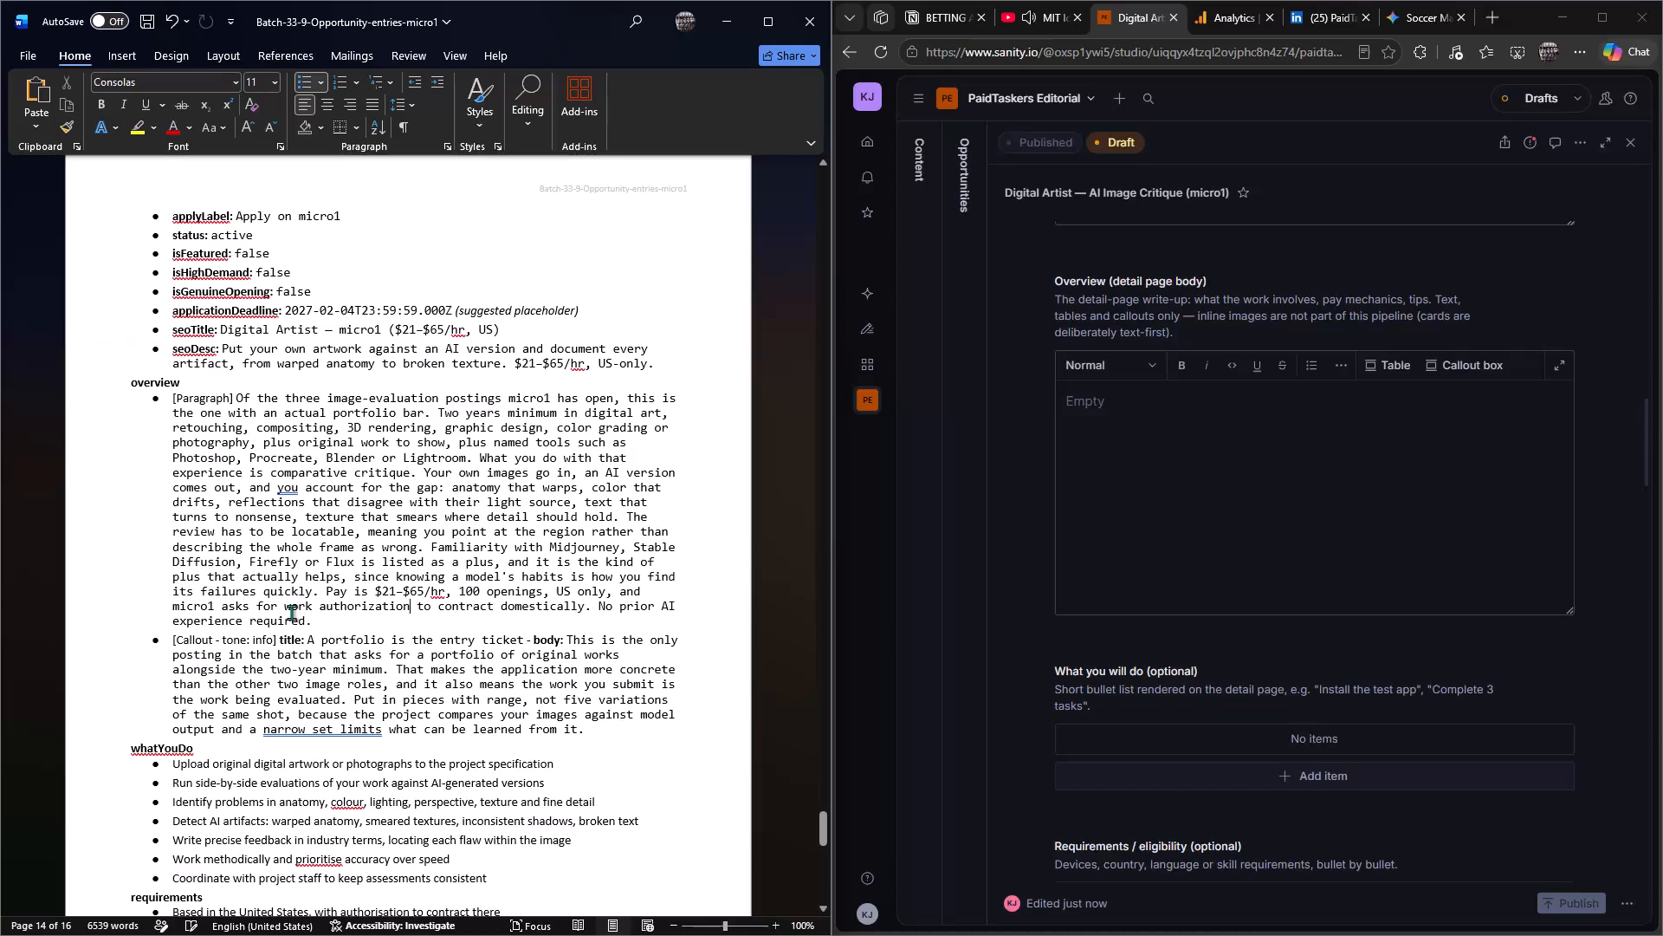
Copy Job 9's corrected overview paragraph from Word into the listing's Overview body.
{"action": "left_click", "coordinate": [291, 612]}
{"action": "left_click_drag", "start_coordinate": [330, 616], "coordinate": [243, 401]}
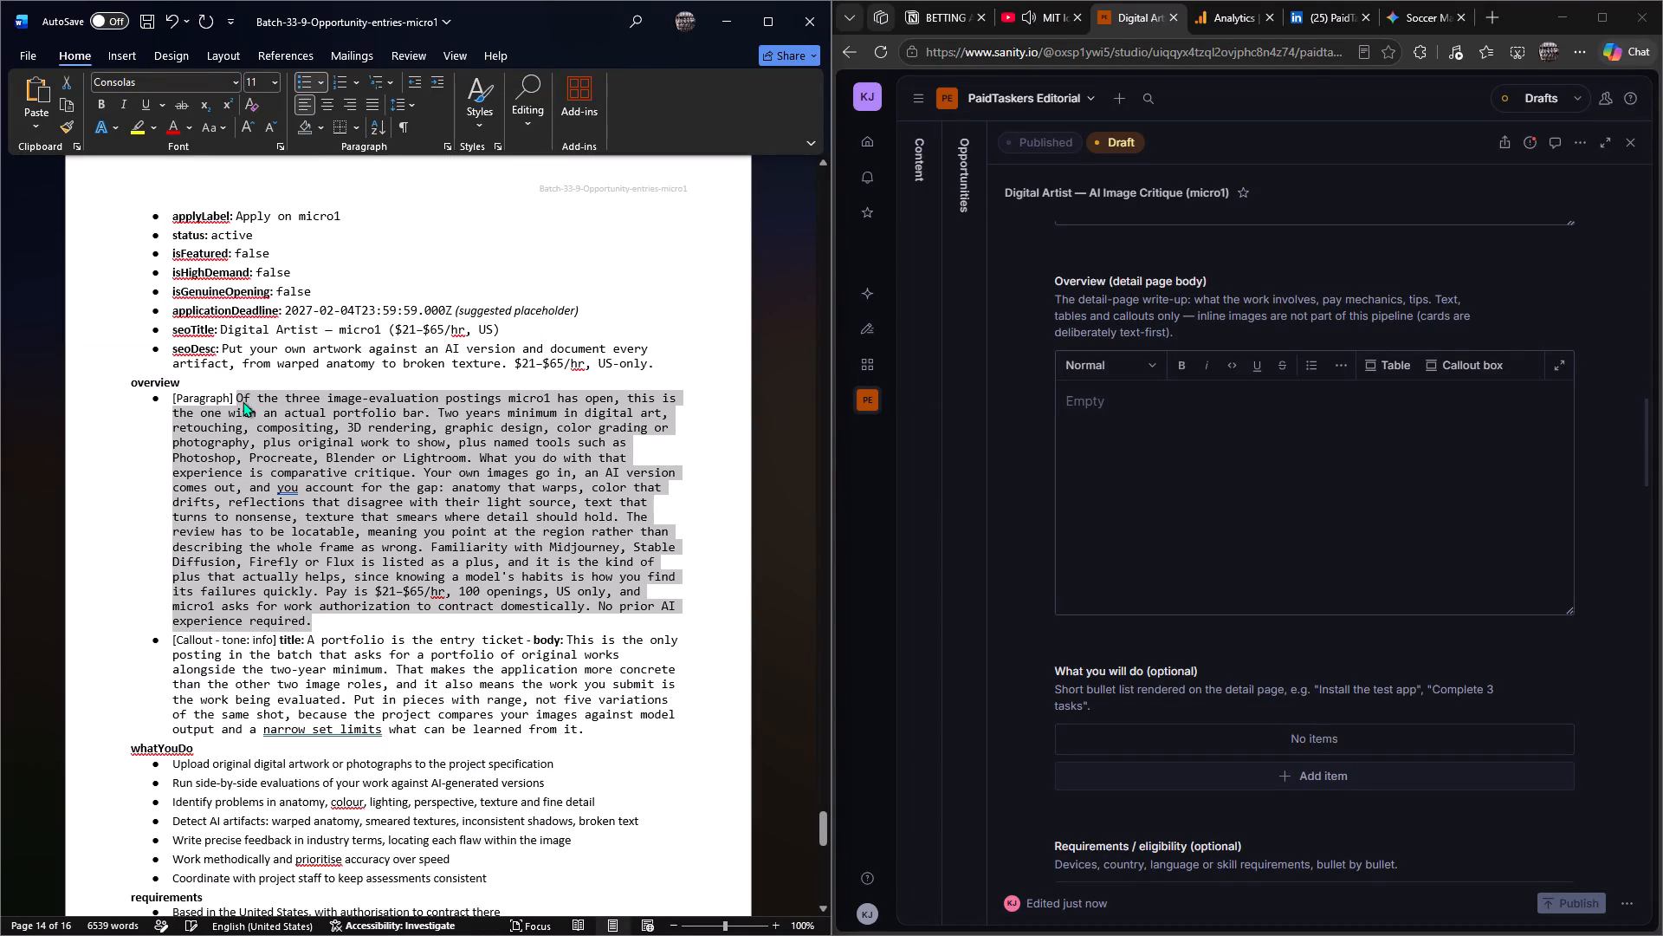
{"action": "key", "text": "ctrl+c"}
{"action": "left_click", "coordinate": [1122, 495]}
{"action": "key", "text": "ctrl+v"}
Split the Overview text before "Familiarity with Midjourney" and add an empty paragraph at its end.
{"action": "scroll", "coordinate": [1283, 484], "scroll_direction": "down", "scroll_amount": 4}
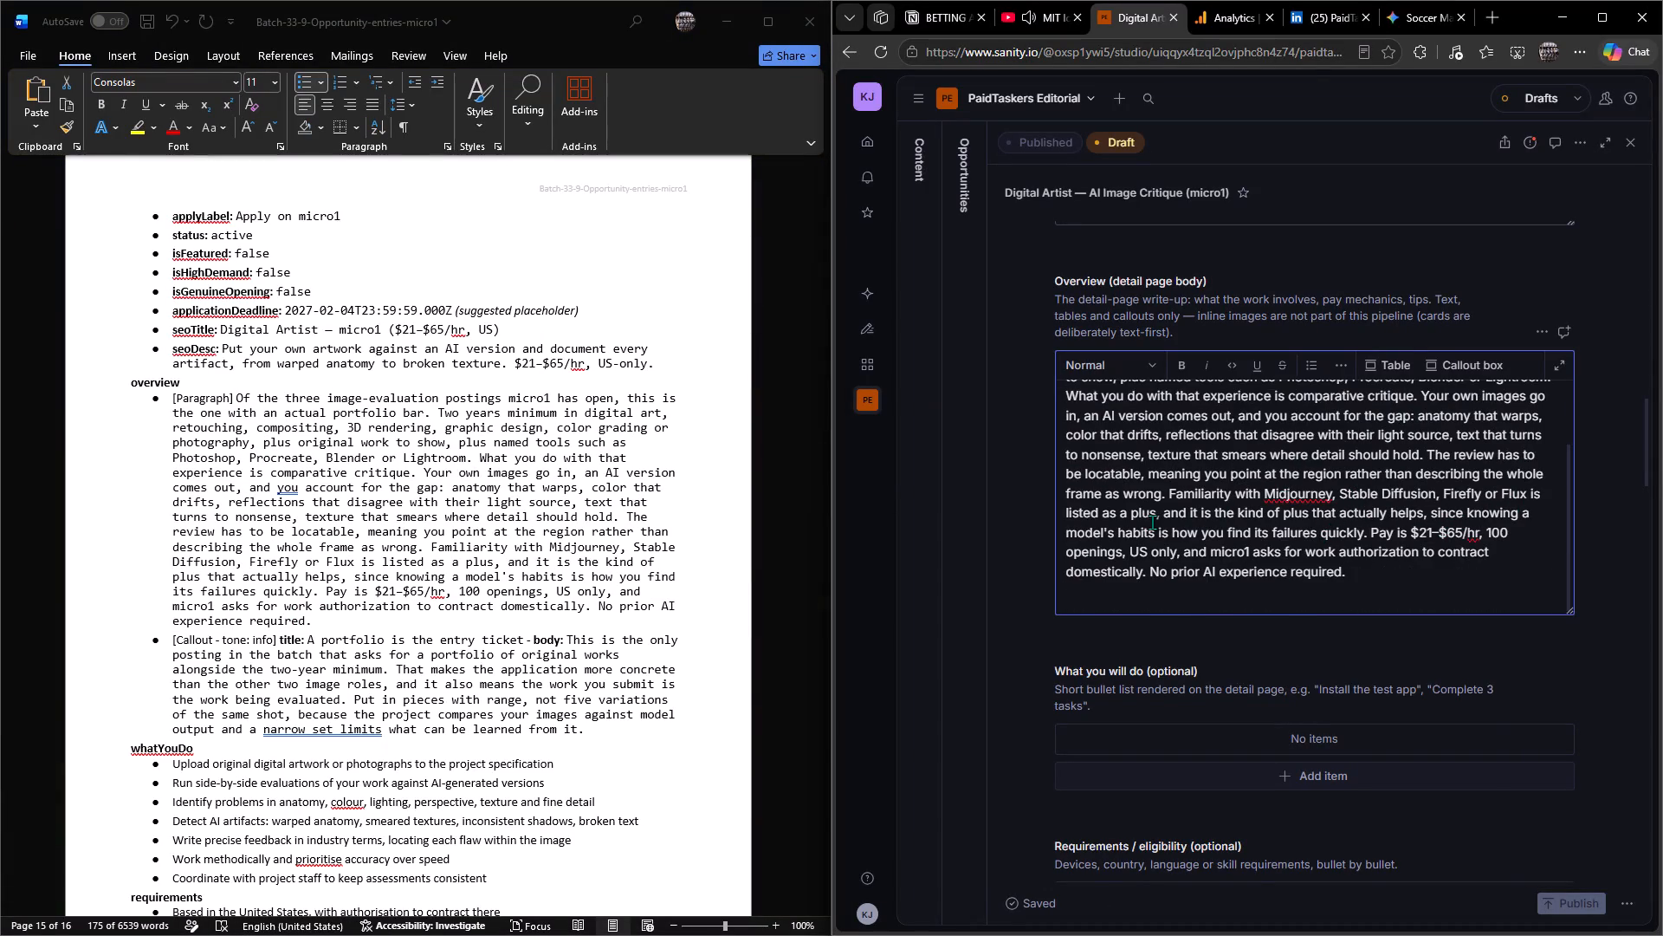
{"action": "left_click", "coordinate": [1169, 487]}
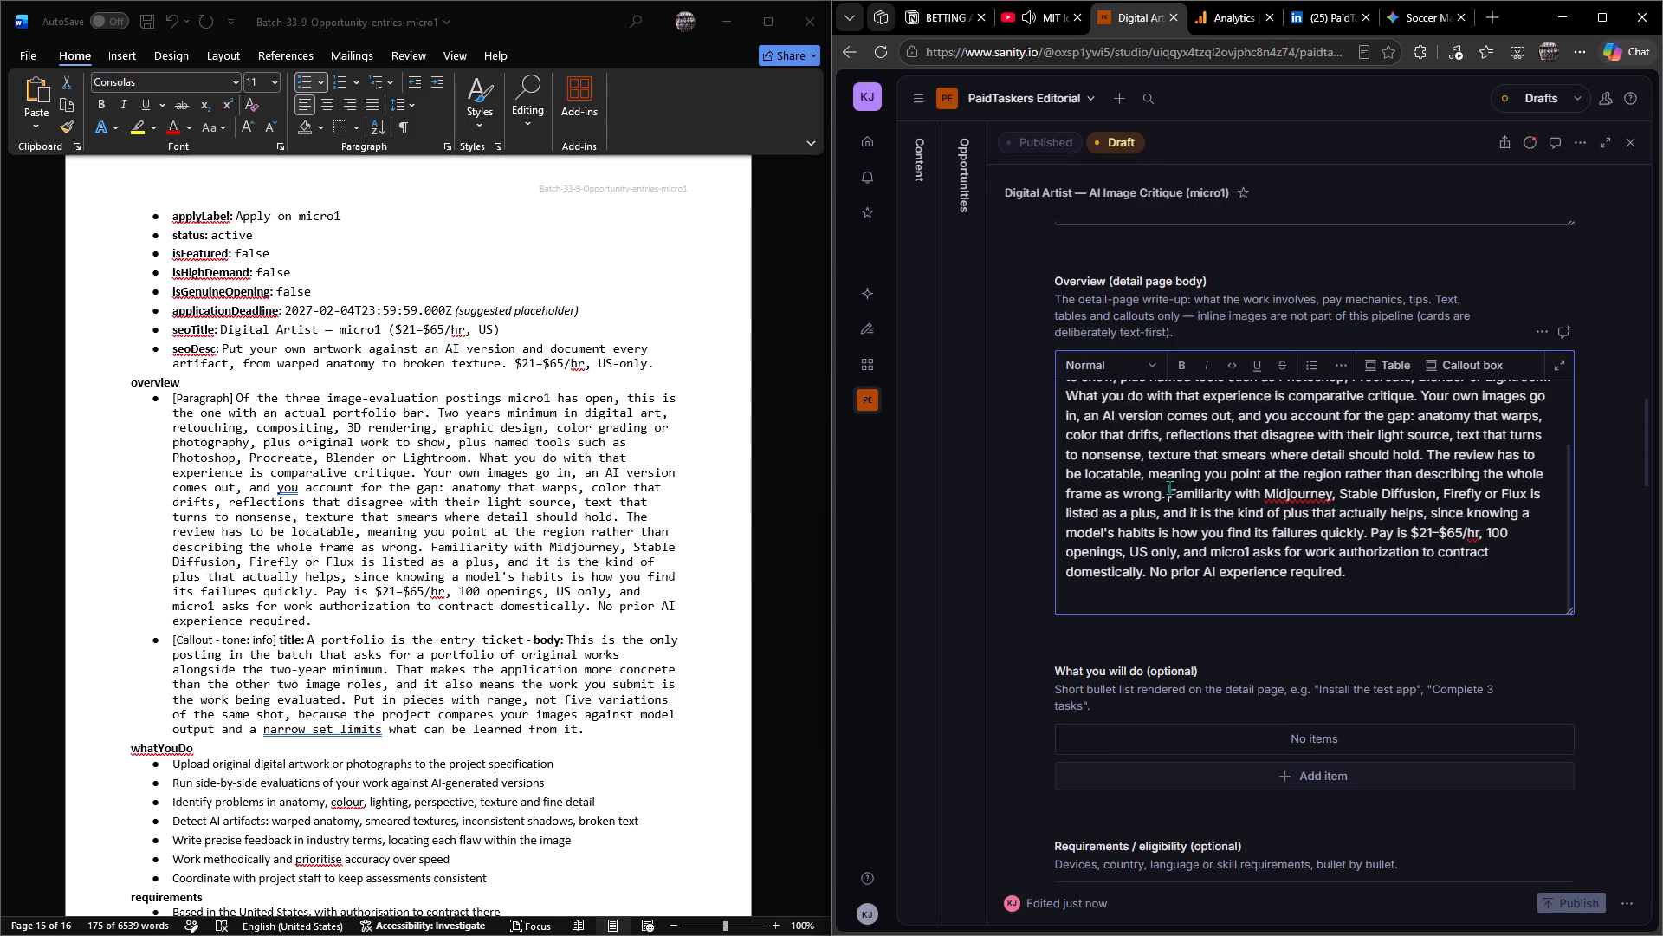
{"action": "key", "text": "Return"}
{"action": "left_click", "coordinate": [1318, 601]}
{"action": "key", "text": "Return"}
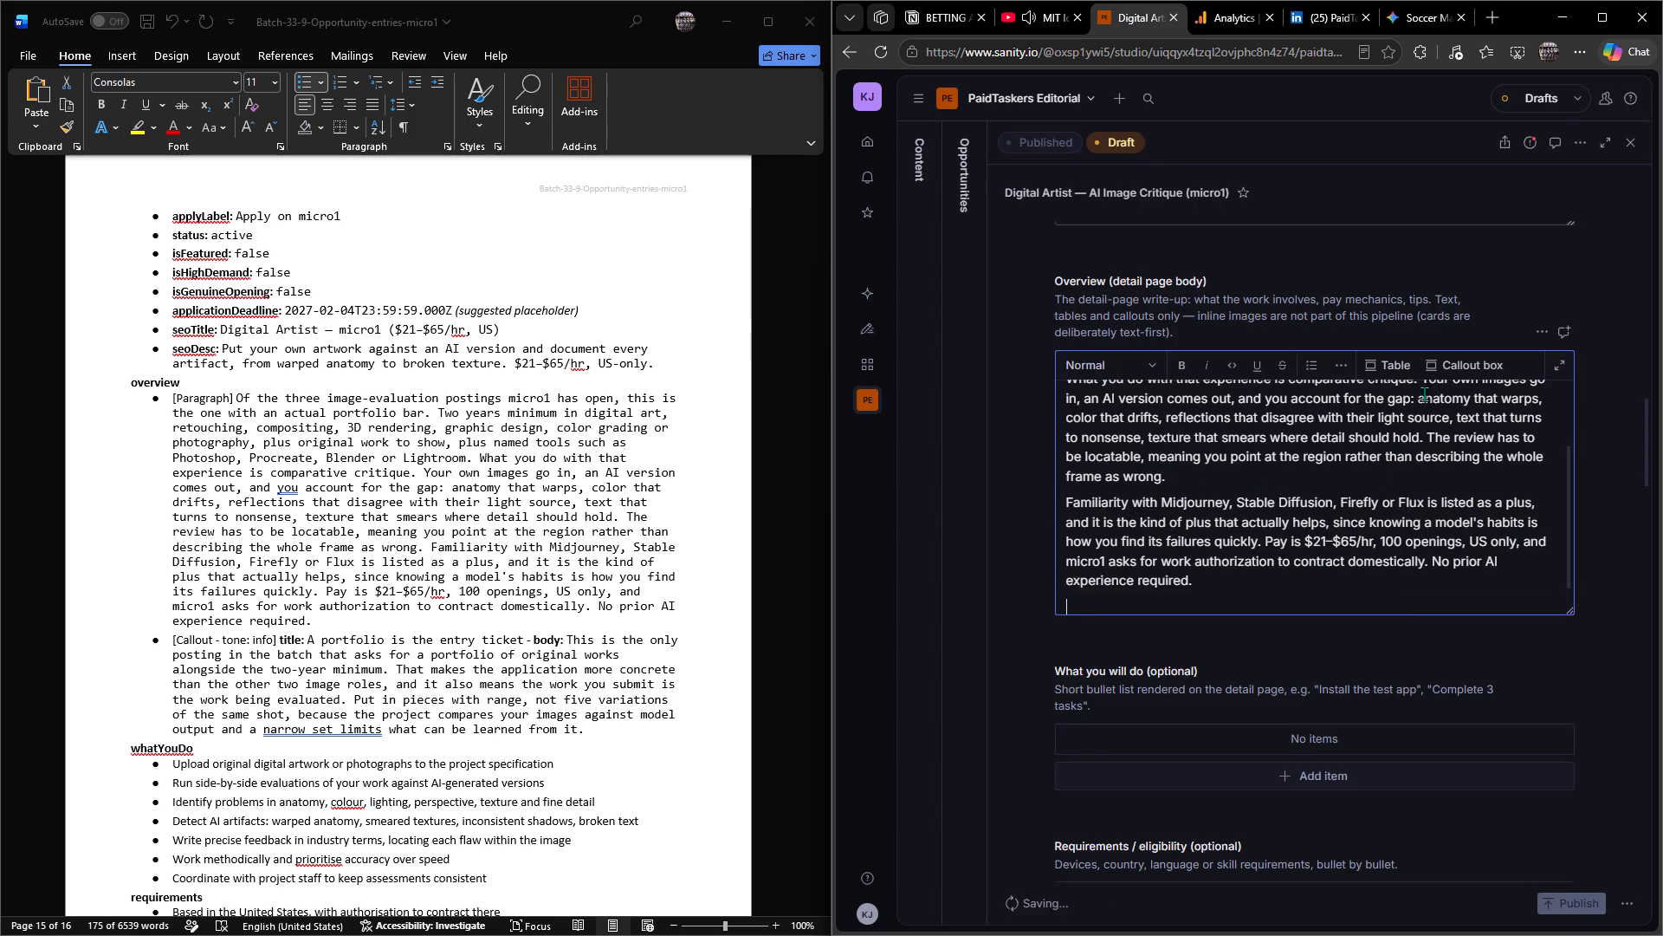
Insert a callout box in the Overview and title it "A portfolio is the entry ticket", copied from Word without the leading colon.
{"action": "left_click", "coordinate": [1456, 356]}
{"action": "left_click", "coordinate": [455, 480]}
{"action": "scroll", "coordinate": [455, 480], "scroll_direction": "down", "scroll_amount": 5}
{"action": "left_click", "coordinate": [379, 562]}
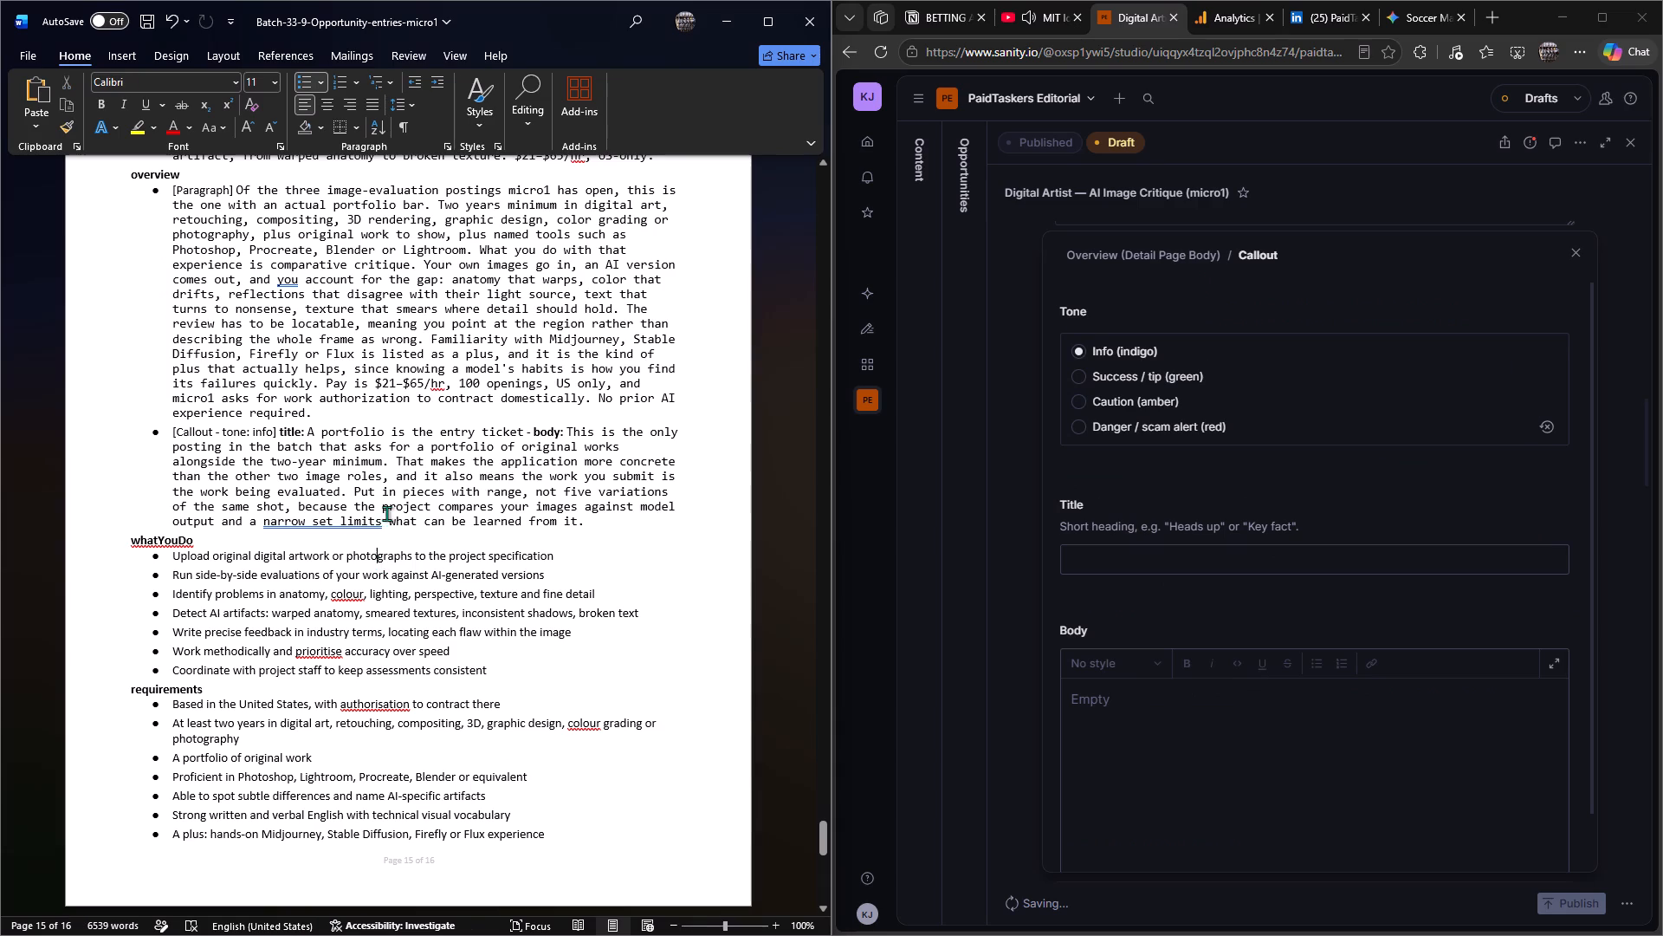
{"action": "left_click", "coordinate": [377, 453]}
{"action": "left_click_drag", "start_coordinate": [305, 426], "coordinate": [373, 432]}
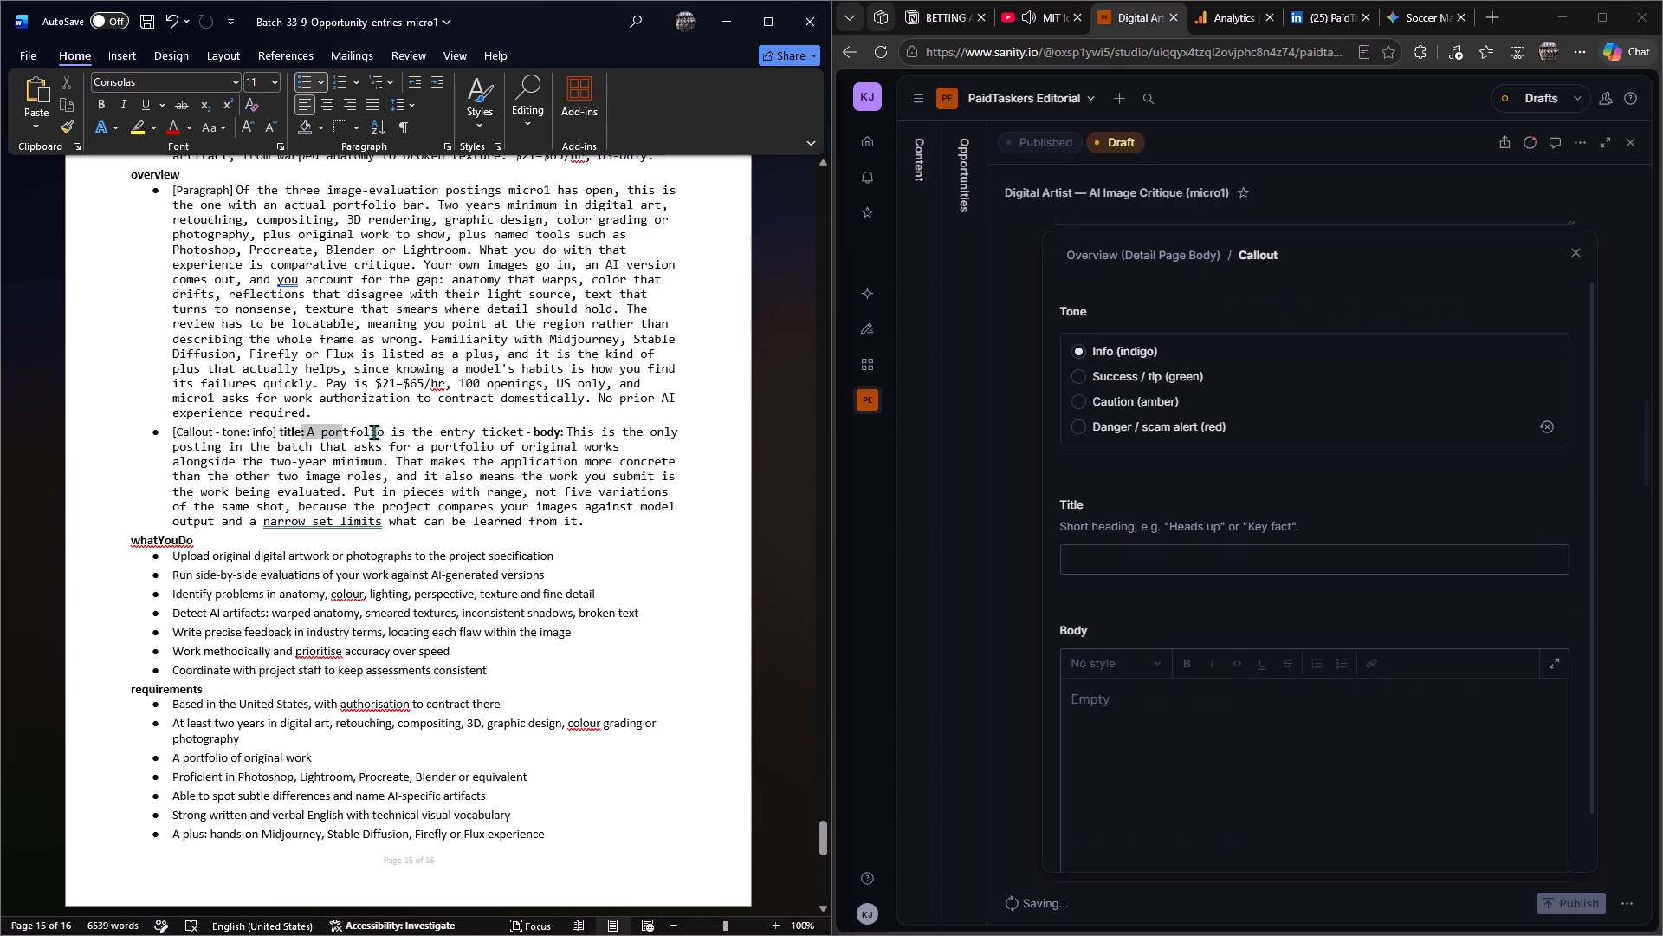
{"action": "left_click_drag", "start_coordinate": [373, 432], "coordinate": [495, 432]}
{"action": "key", "text": "ctrl+c"}
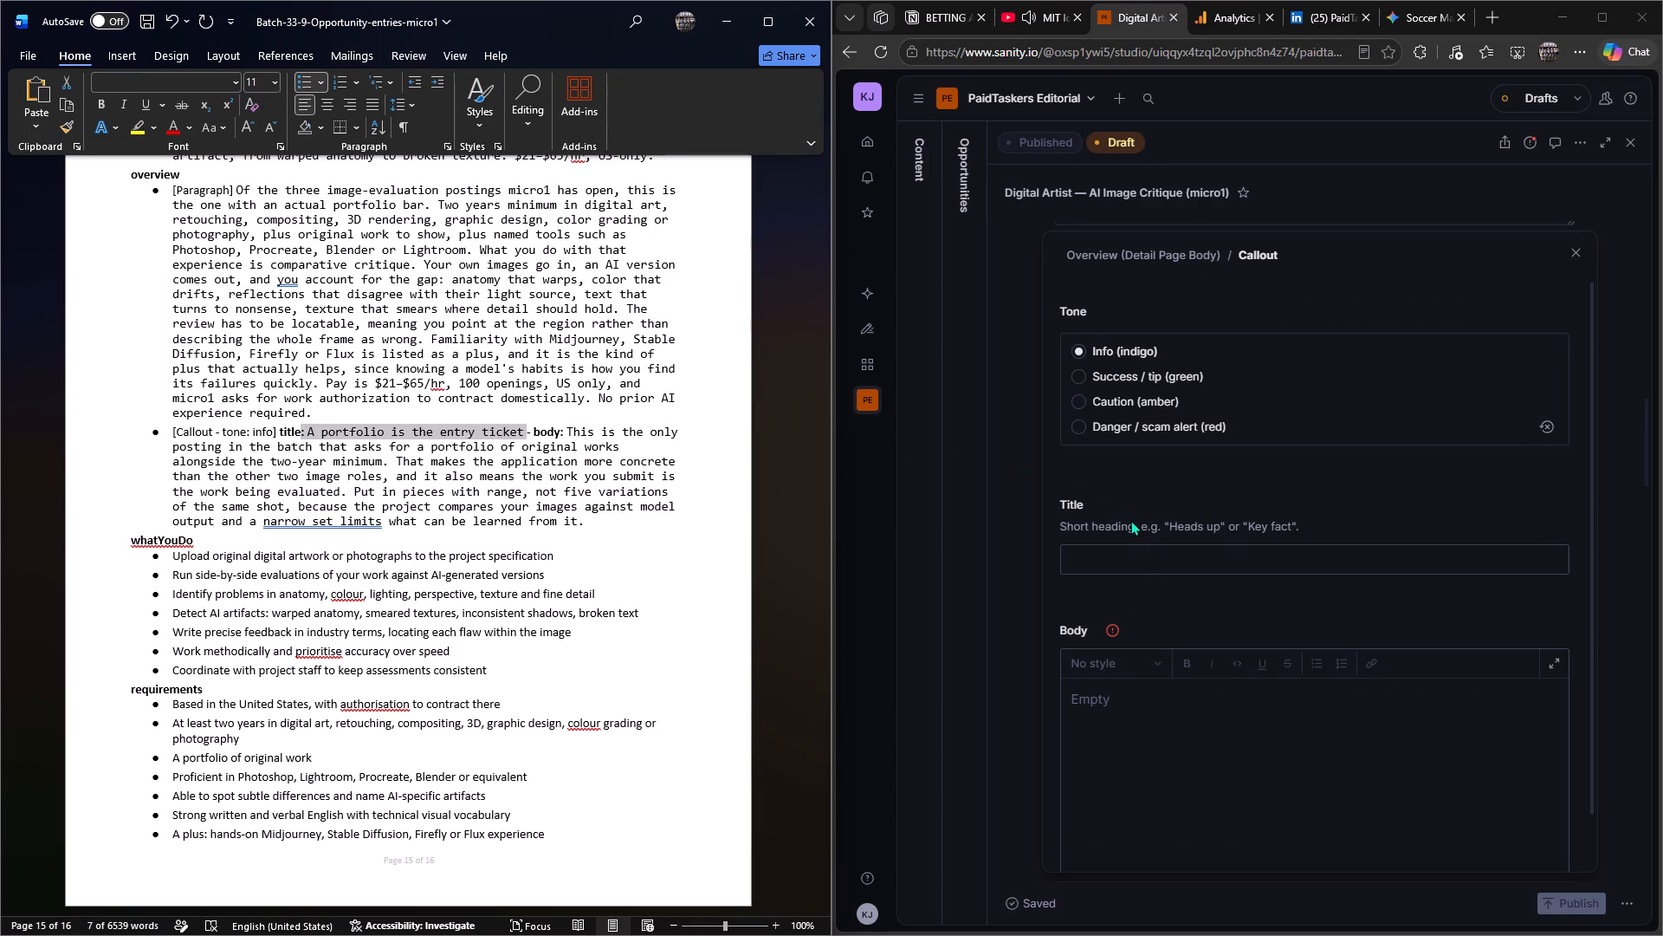
{"action": "left_click", "coordinate": [1146, 562]}
{"action": "key", "text": "ctrl+v"}
{"action": "left_click", "coordinate": [1131, 718]}
{"action": "left_click", "coordinate": [1084, 565]}
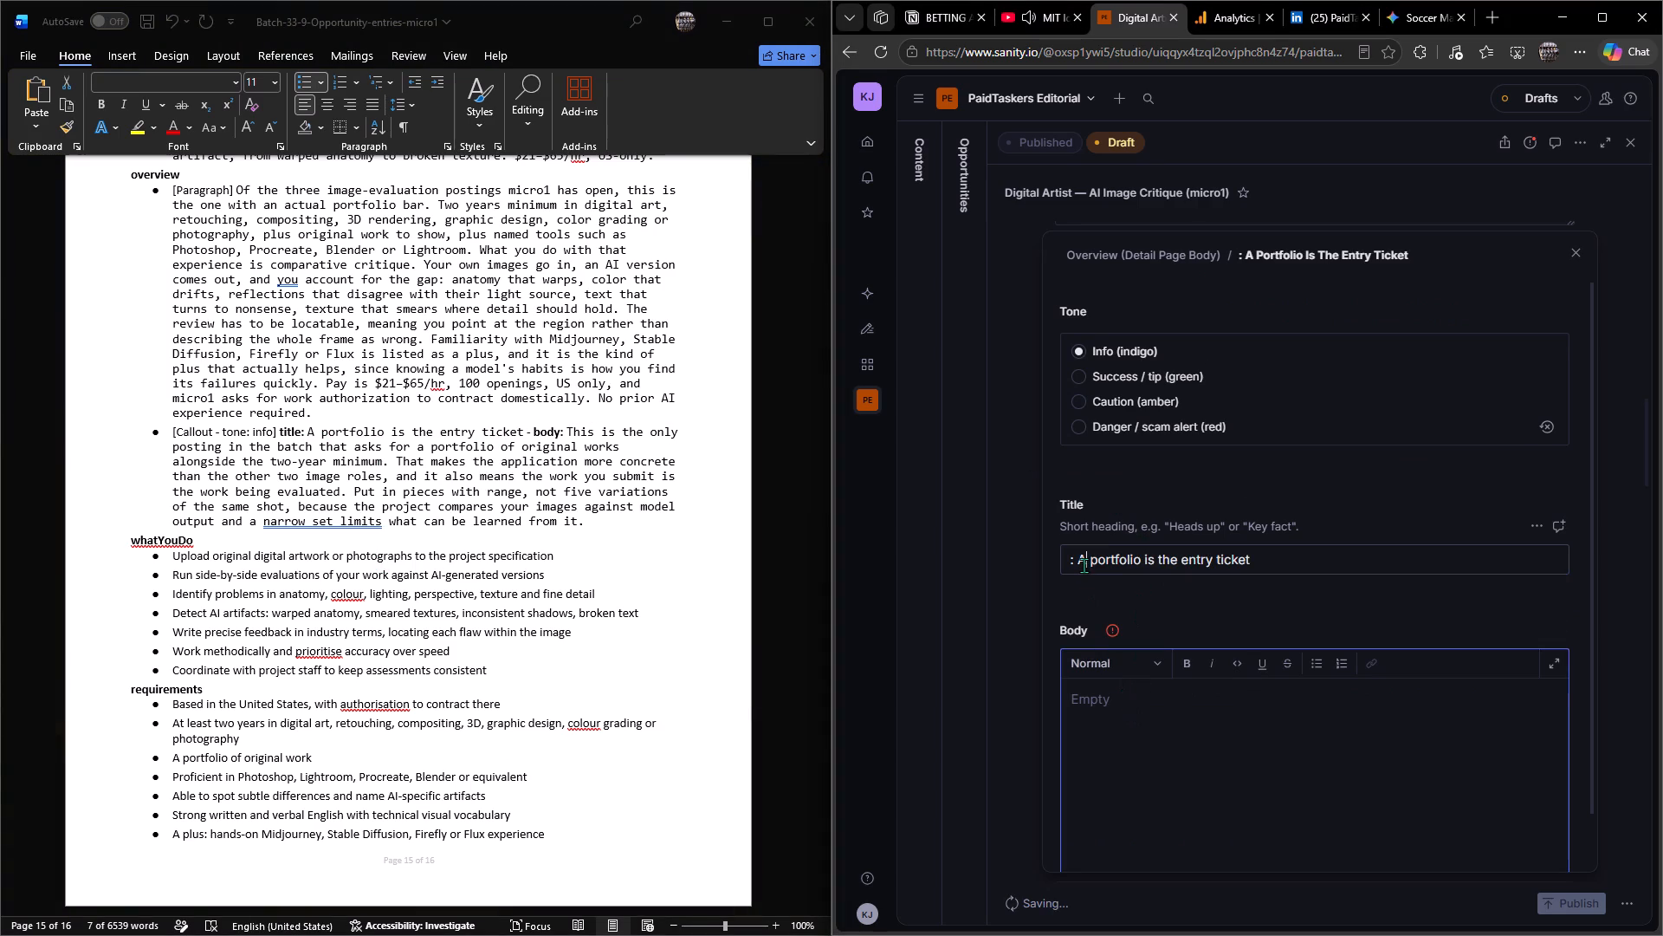
{"action": "key", "text": "Left"}
{"action": "key", "text": "BackSpace"}
{"action": "key", "text": "BackSpace"}
{"action": "key", "text": "BackSpace"}
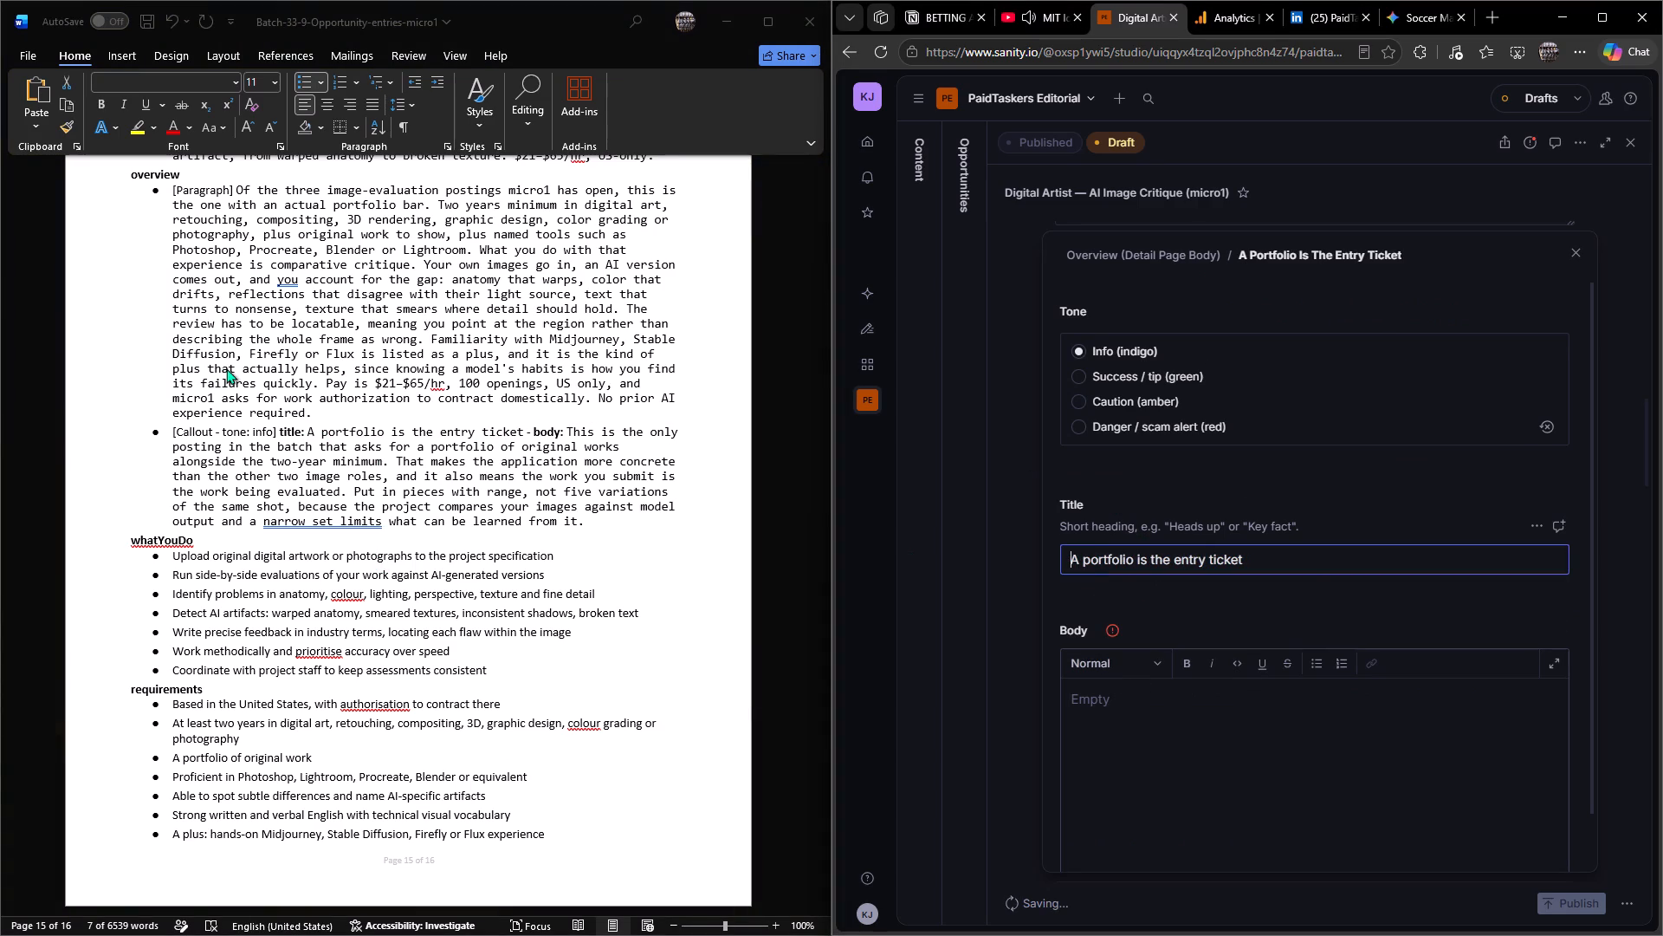
Fill the callout's Body with Job 9's callout body text copied from Word.
{"action": "double_click", "coordinate": [605, 518]}
{"action": "left_click_drag", "start_coordinate": [605, 518], "coordinate": [573, 434]}
{"action": "key", "text": "ctrl+c"}
{"action": "left_click", "coordinate": [1367, 732]}
{"action": "key", "text": "ctrl+v"}
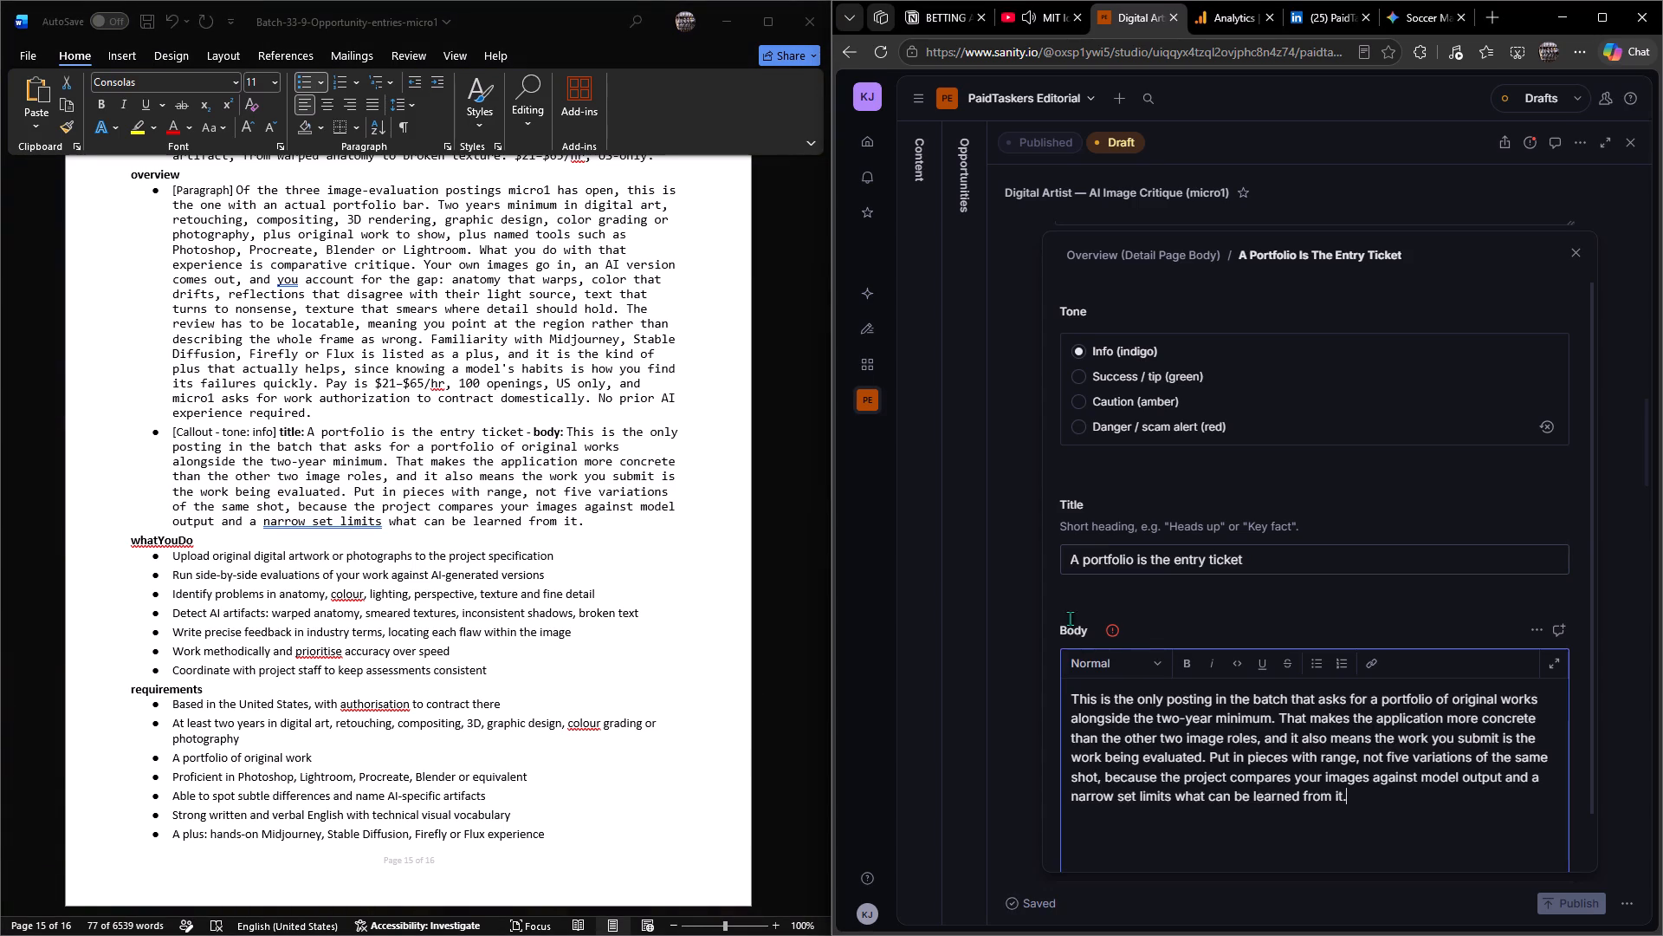
Leave the finished callout and add an empty item to the listing's What you will do list.
{"action": "left_click", "coordinate": [1033, 554]}
{"action": "scroll", "coordinate": [1033, 554], "scroll_direction": "down", "scroll_amount": 3}
{"action": "left_click", "coordinate": [1265, 543]}
{"action": "left_click", "coordinate": [1276, 521]}
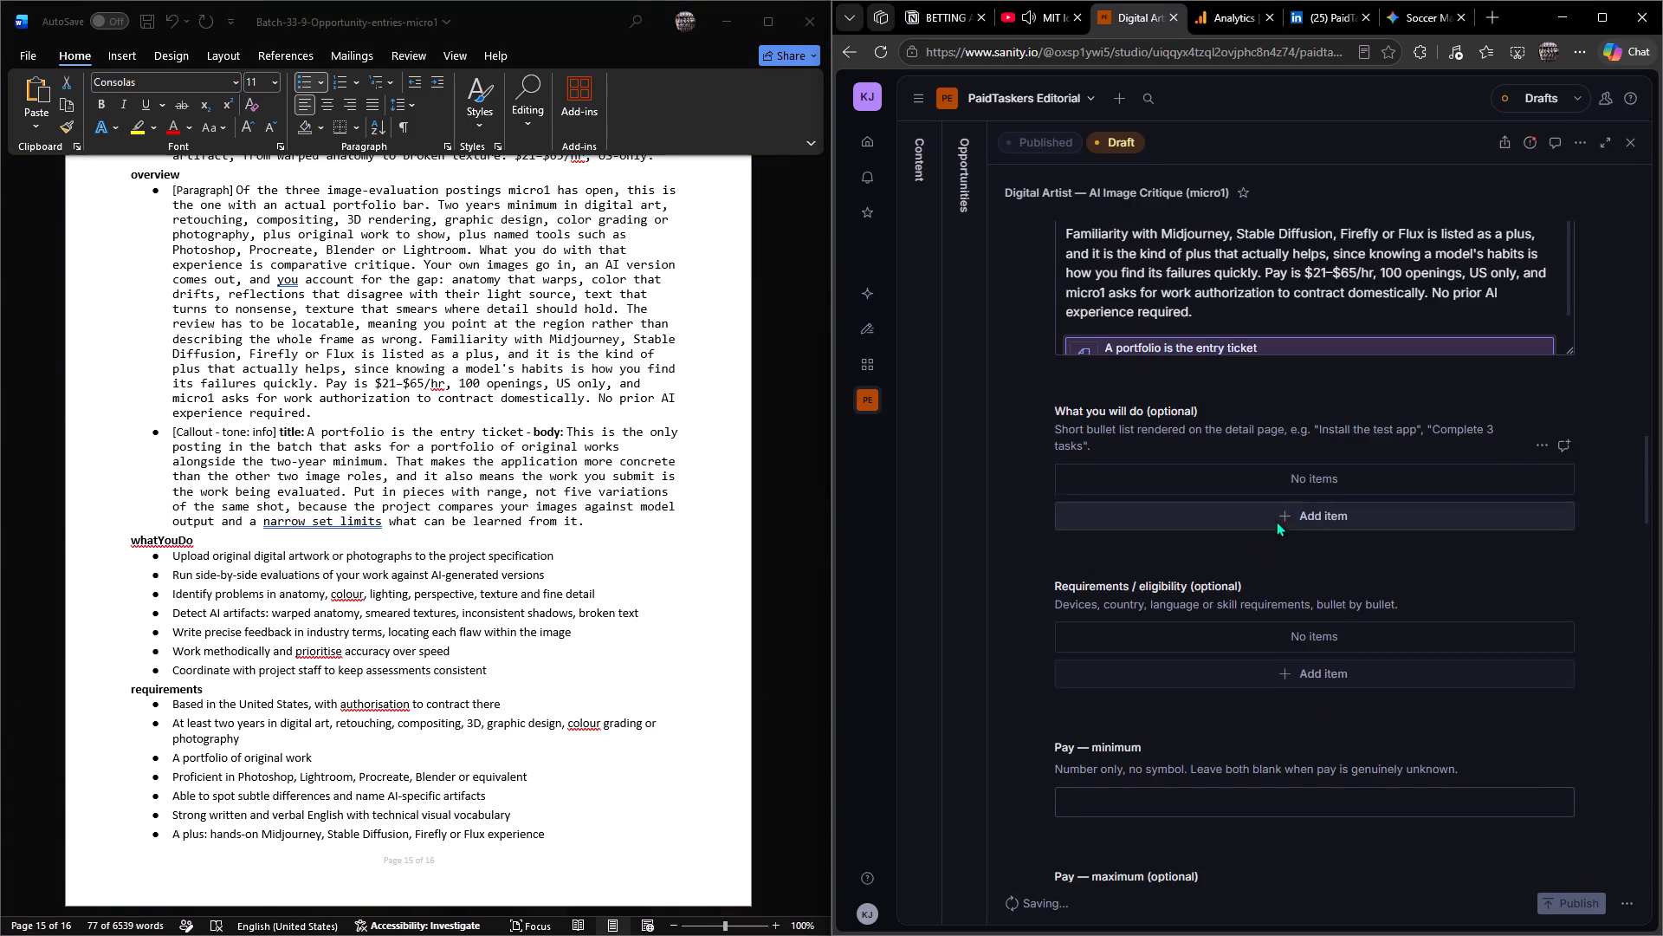
Correct "colour" to "color" in the third whatYouDo bullet of Job 9 in the Word document.
{"action": "left_click", "coordinate": [515, 547]}
{"action": "scroll", "coordinate": [524, 566], "scroll_direction": "down", "scroll_amount": 3}
{"action": "left_click", "coordinate": [353, 508]}
{"action": "left_click", "coordinate": [354, 468]}
{"action": "right_click", "coordinate": [354, 468]}
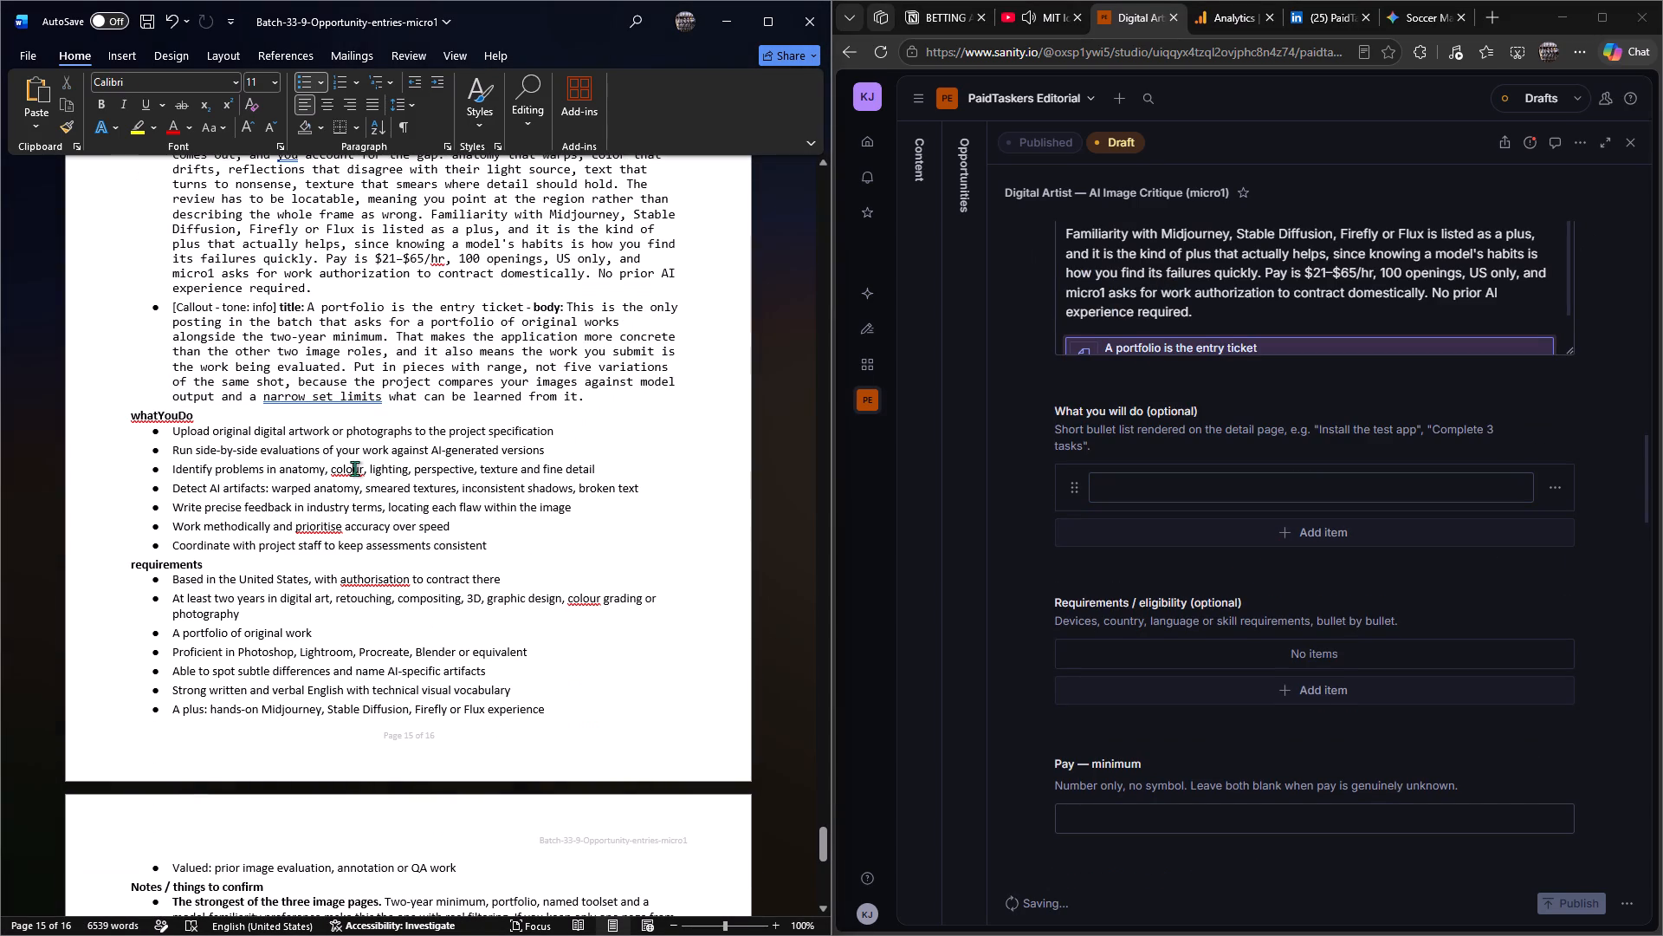
{"action": "left_click", "coordinate": [342, 492]}
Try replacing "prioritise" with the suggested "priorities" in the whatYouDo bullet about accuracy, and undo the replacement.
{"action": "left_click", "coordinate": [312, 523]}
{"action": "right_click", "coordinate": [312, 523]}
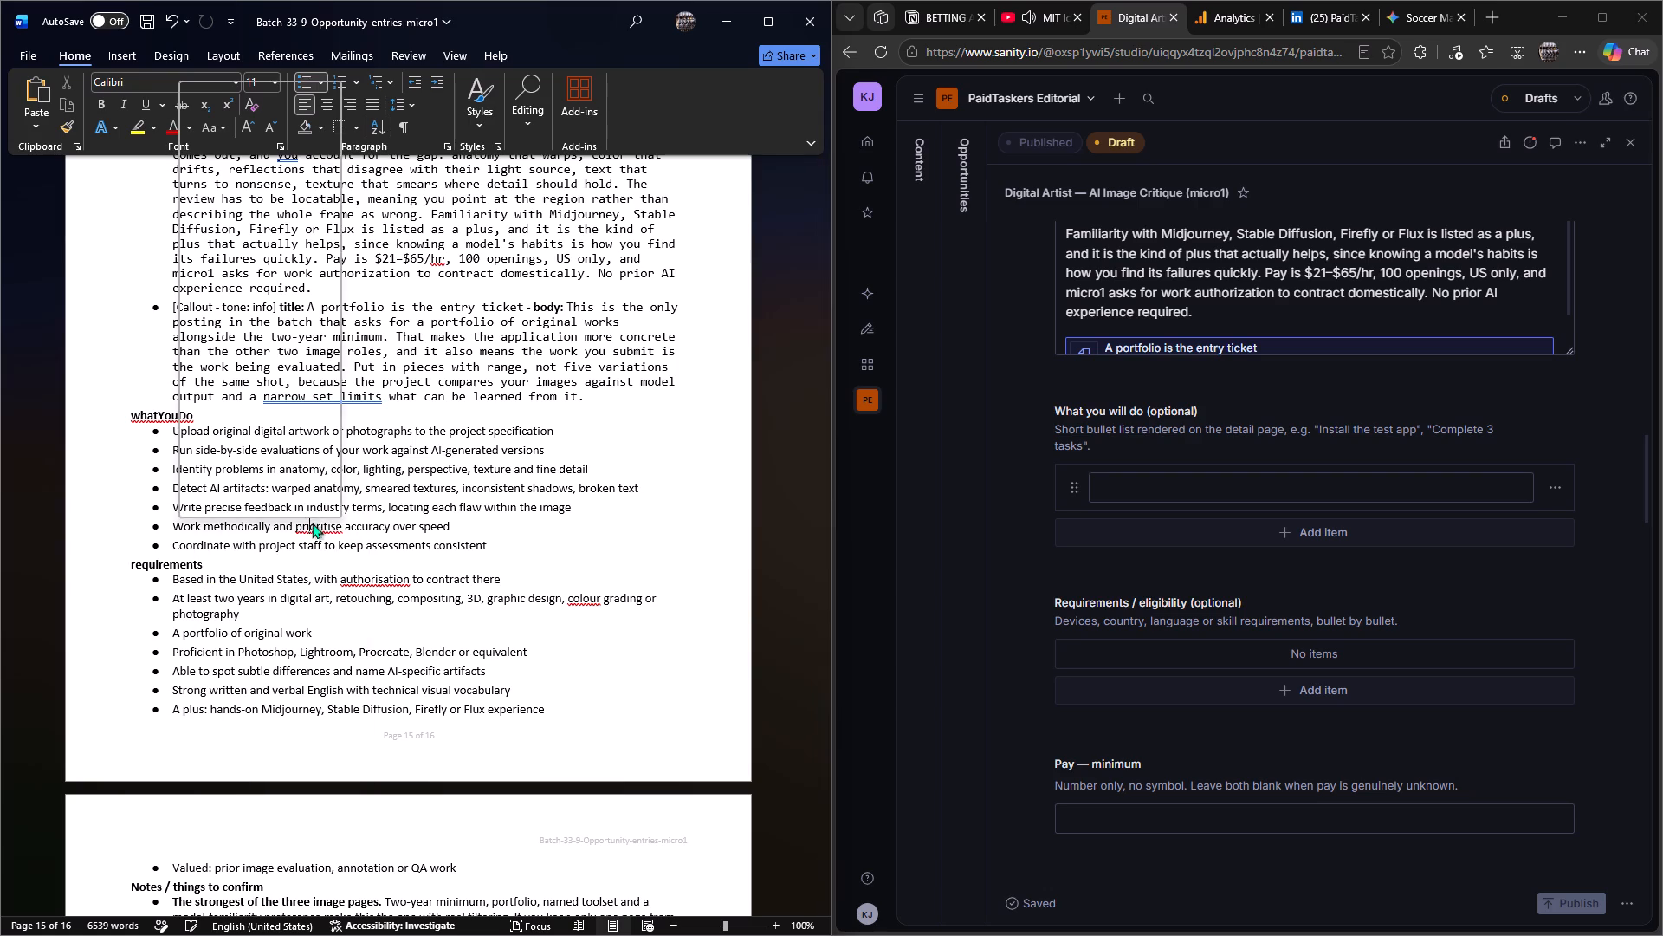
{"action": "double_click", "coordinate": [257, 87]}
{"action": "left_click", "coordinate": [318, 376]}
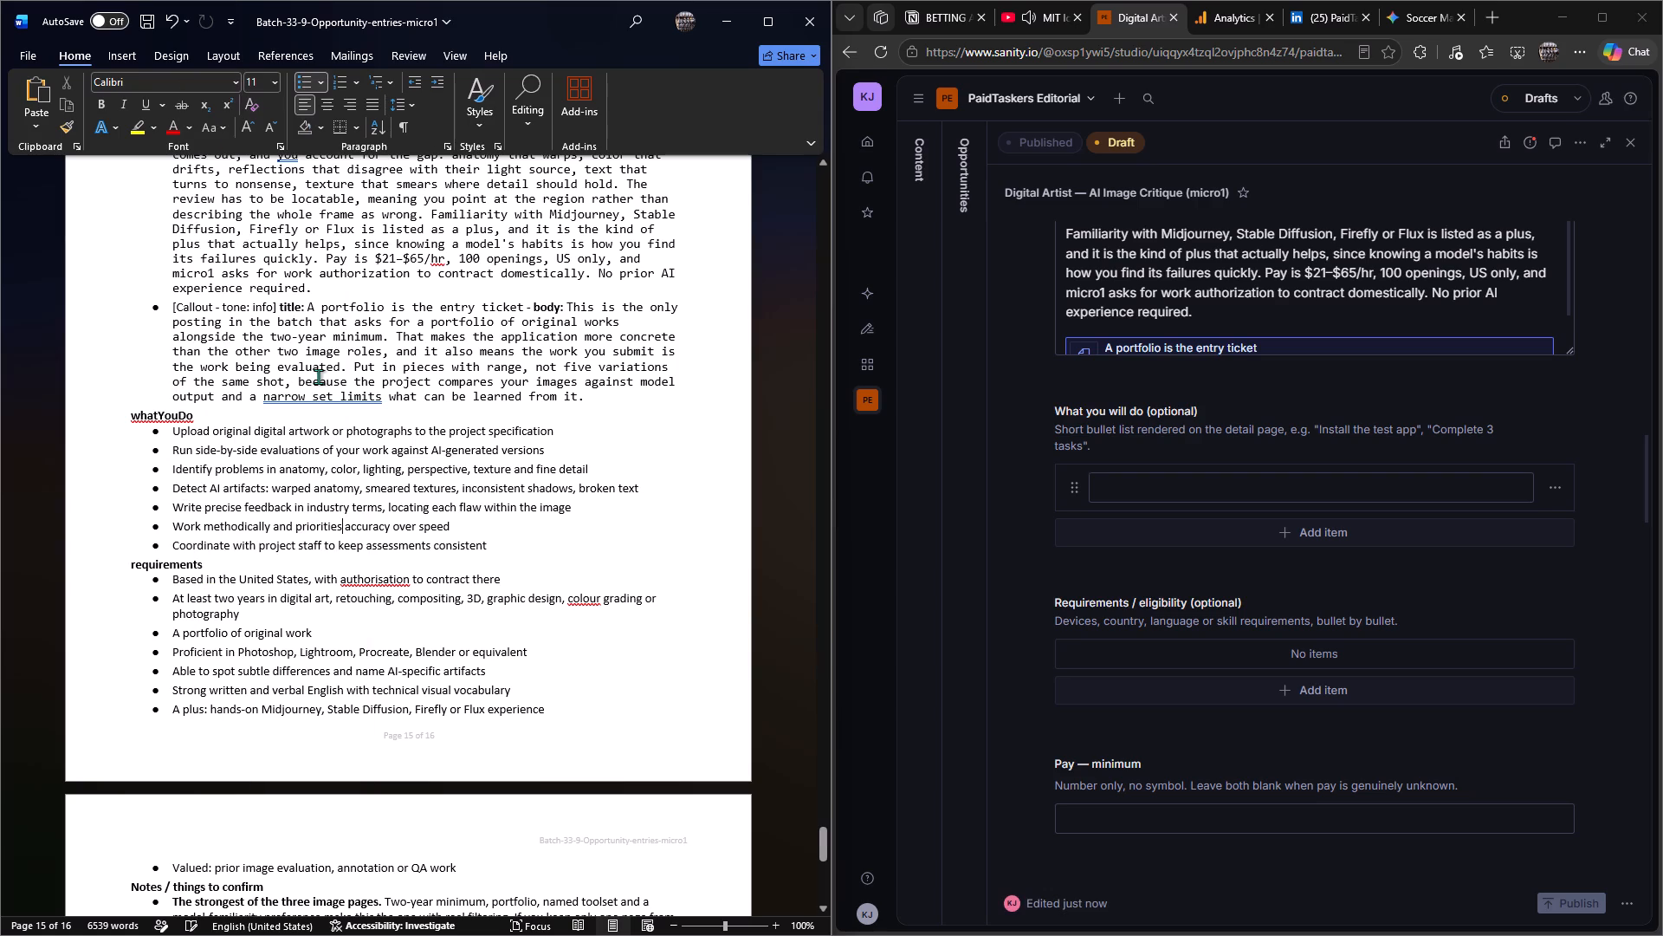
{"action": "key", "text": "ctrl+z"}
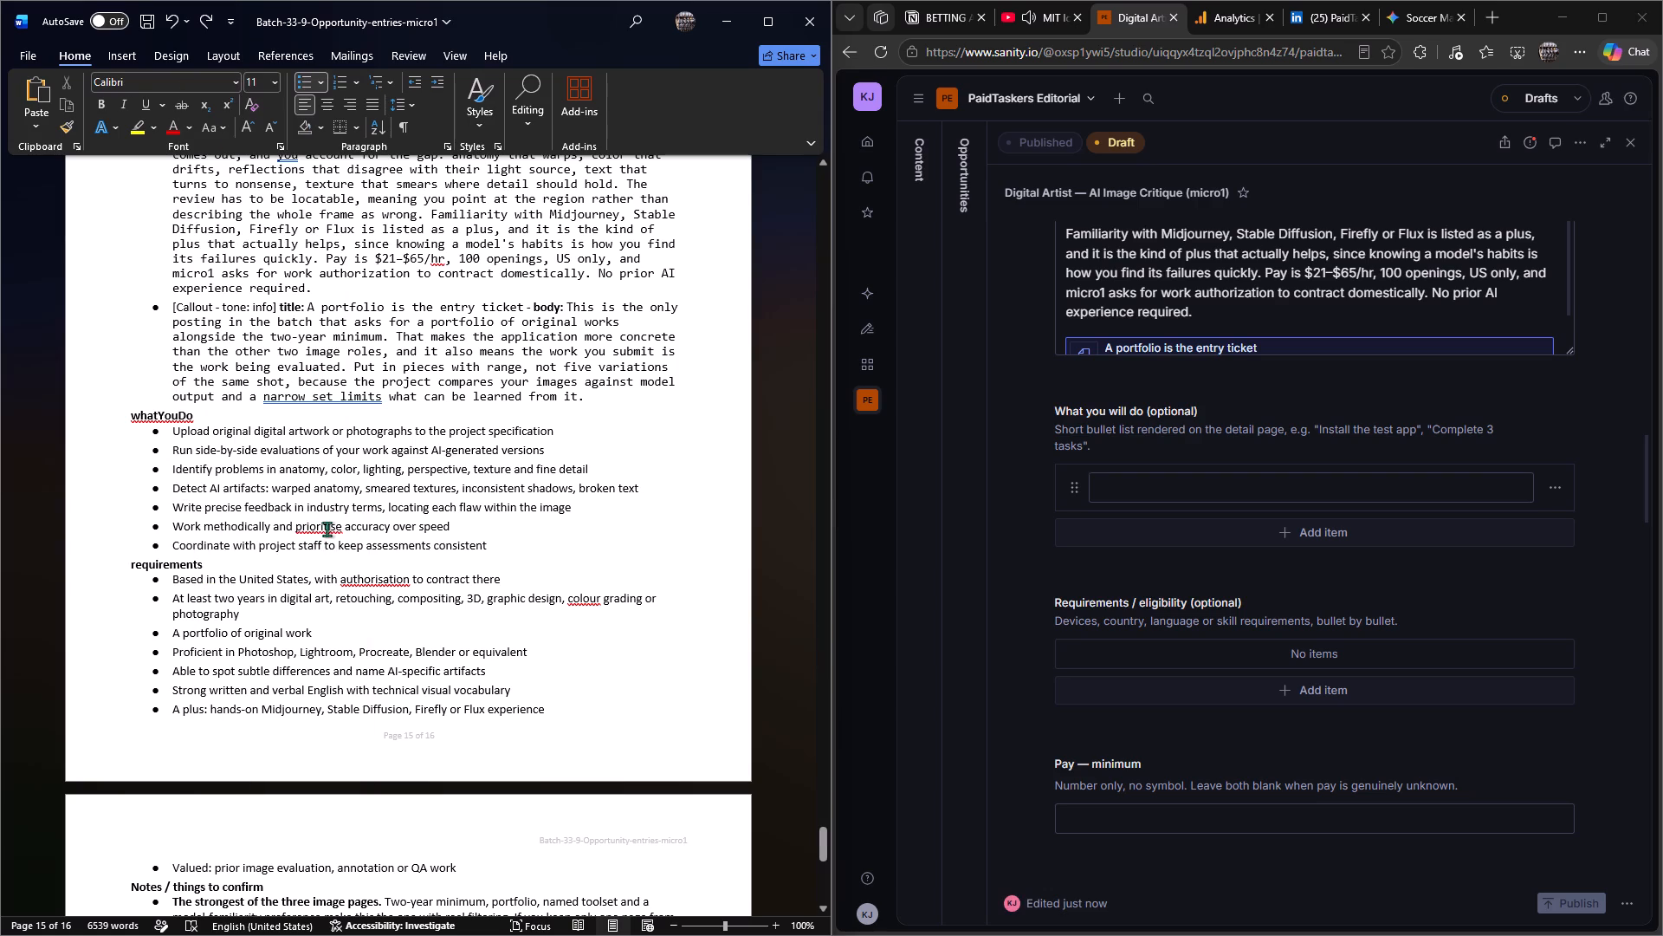
Change "prioritise" to "prioritize" in the whatYouDo bullet about accuracy over speed.
{"action": "left_click", "coordinate": [332, 529]}
{"action": "left_click", "coordinate": [334, 529]}
{"action": "key", "text": "BackSpace"}
{"action": "key", "text": "z"}
Correct "authorisation" to "authorization" and "colour" to "color" in the first two requirements bullets of Job 9.
{"action": "left_click", "coordinate": [381, 585]}
{"action": "right_click", "coordinate": [381, 585]}
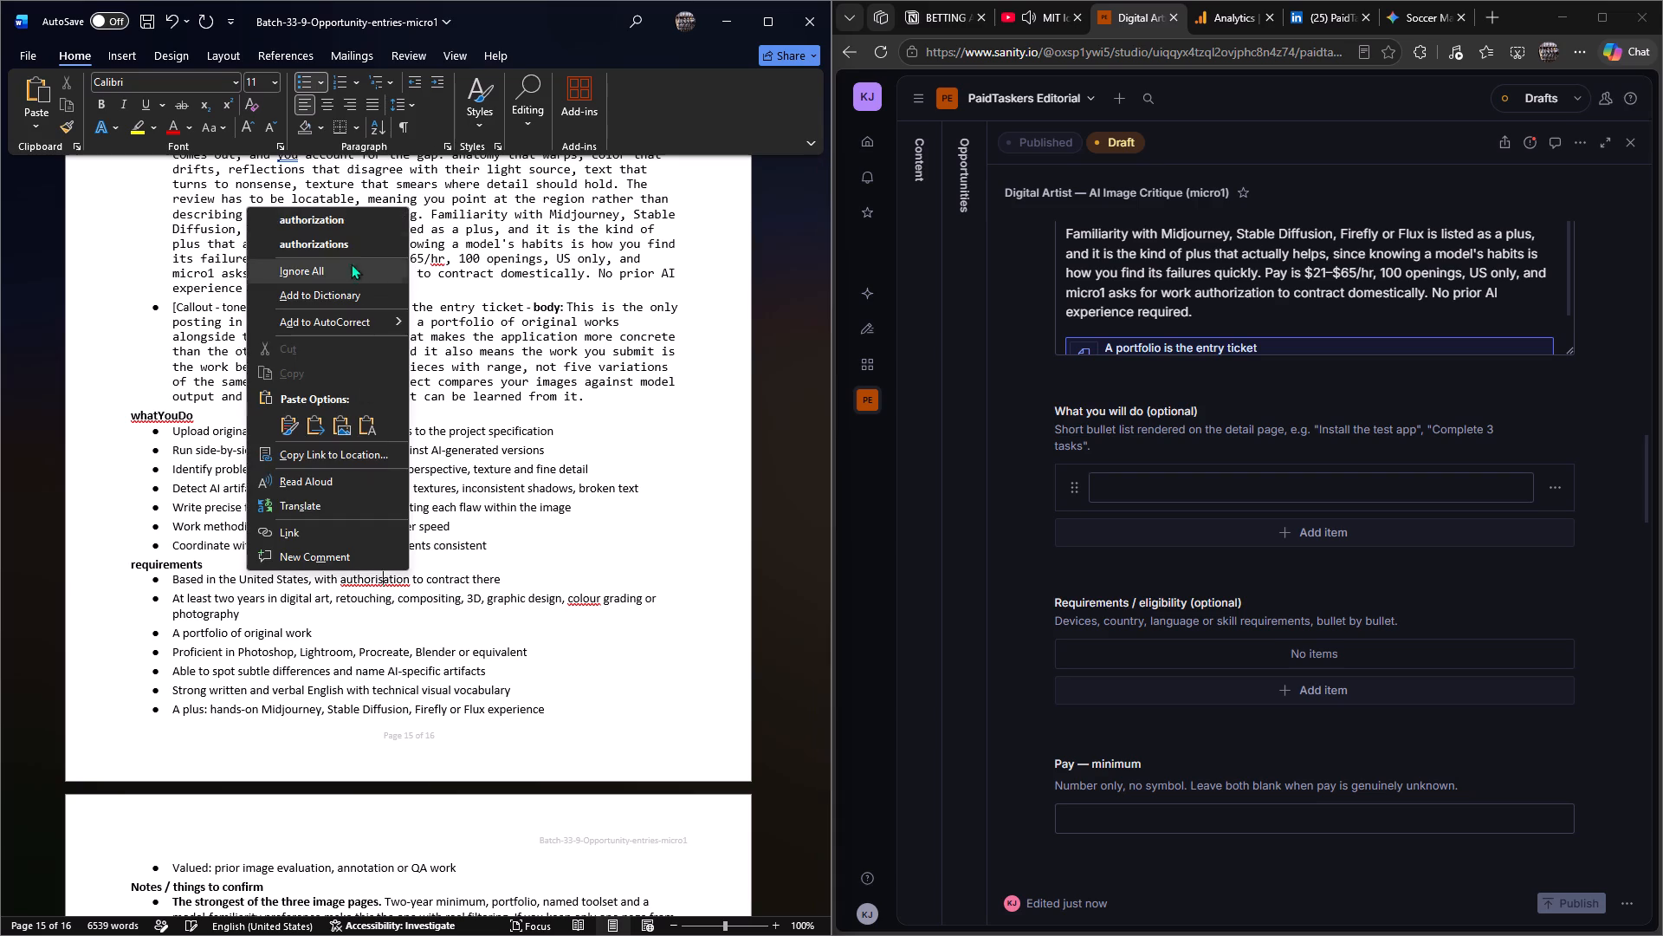
{"action": "left_click", "coordinate": [361, 222]}
{"action": "left_click", "coordinate": [590, 590]}
{"action": "left_click", "coordinate": [588, 596]}
{"action": "right_click", "coordinate": [588, 596]}
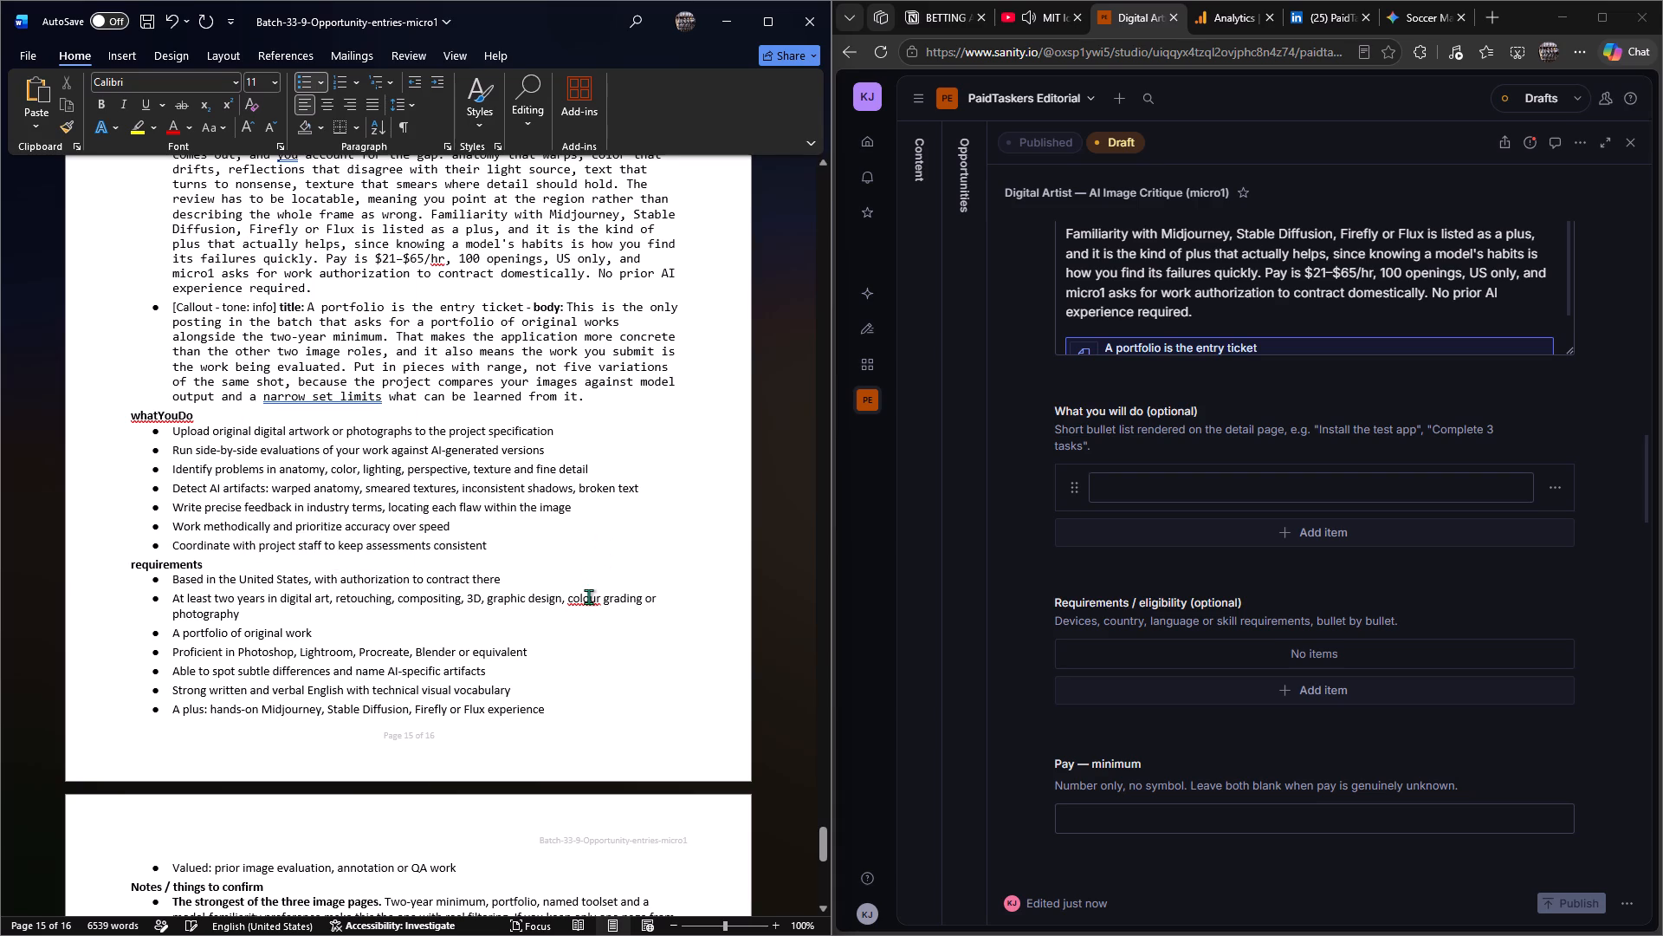
{"action": "left_click", "coordinate": [518, 240]}
{"action": "left_click", "coordinate": [411, 482]}
Remove the bullet formatting from all seven whatYouDo lines of Job 9 in Word.
{"action": "left_click_drag", "start_coordinate": [527, 550], "coordinate": [365, 508]}
{"action": "left_click_drag", "start_coordinate": [365, 508], "coordinate": [167, 439]}
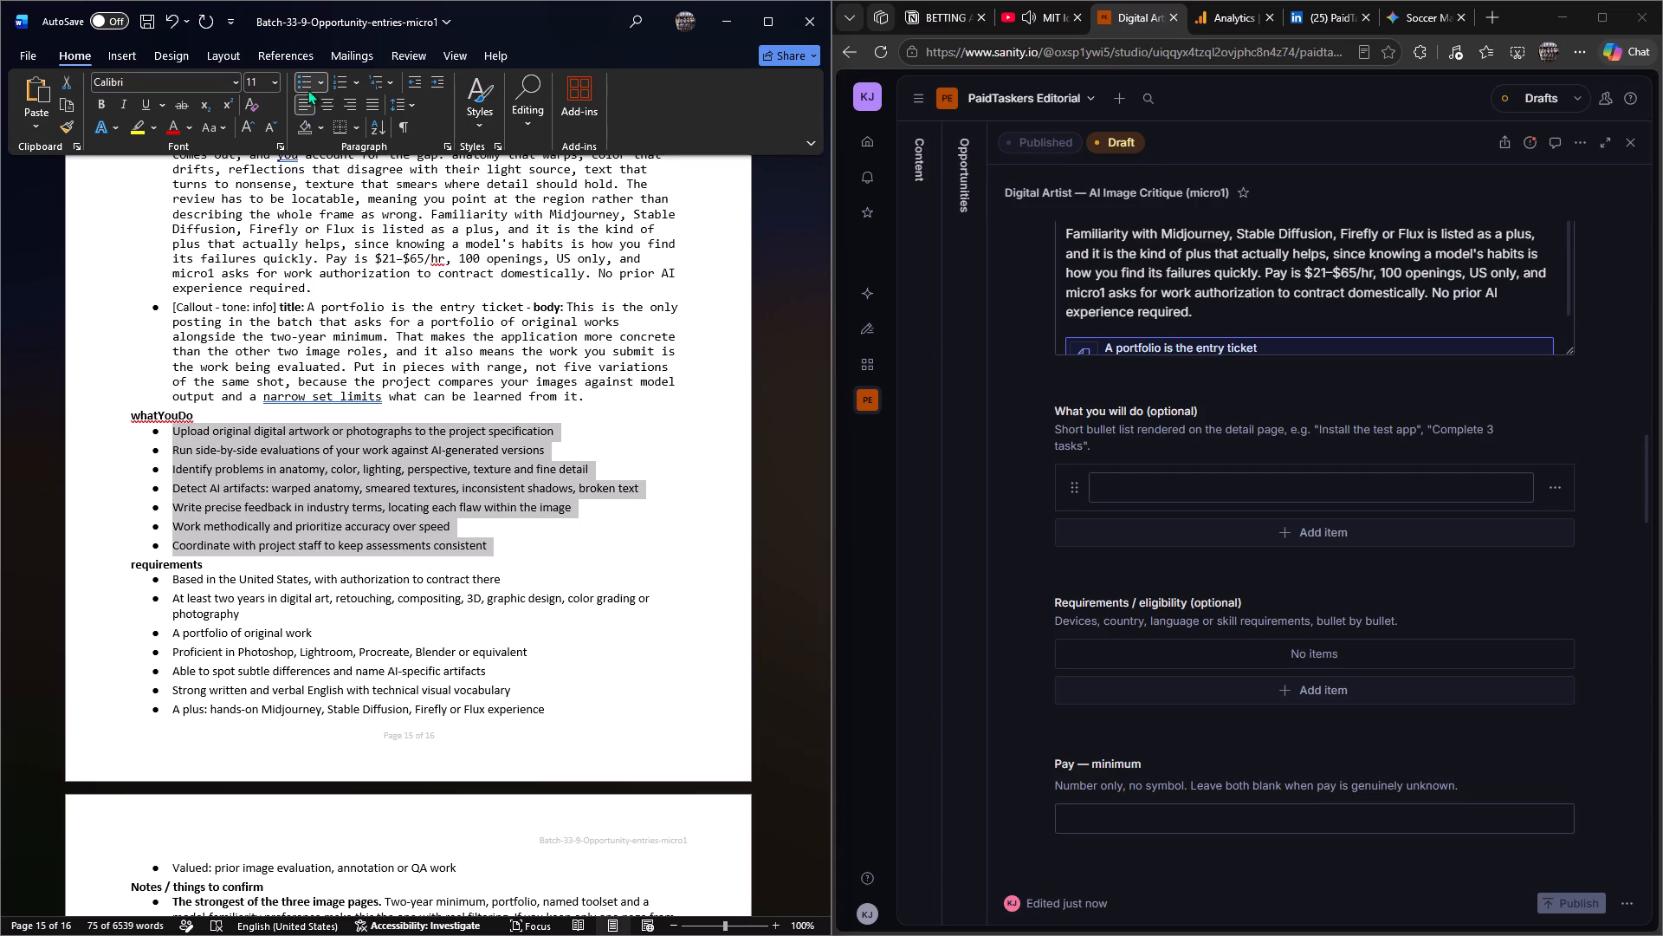
{"action": "left_click", "coordinate": [305, 81]}
{"action": "left_click", "coordinate": [359, 436]}
Copy "Upload original digital artwork or photographs to the project specification" from Word into the first What you will do item.
{"action": "left_click", "coordinate": [536, 432]}
{"action": "left_click_drag", "start_coordinate": [536, 432], "coordinate": [178, 444]}
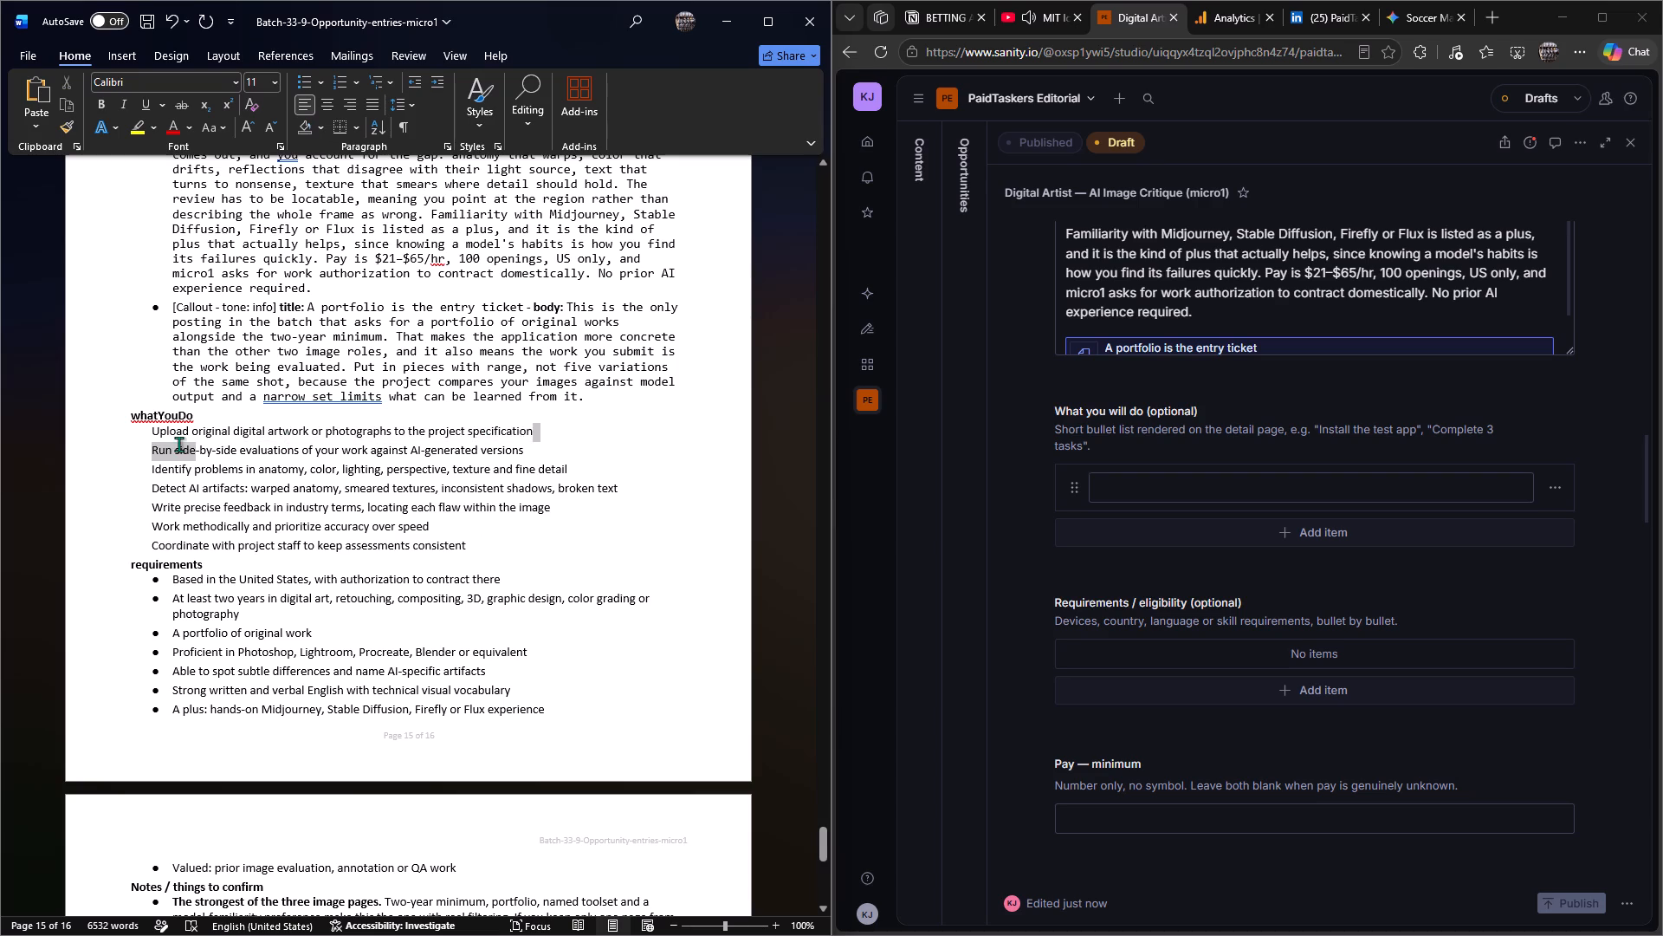
{"action": "left_click_drag", "start_coordinate": [178, 444], "coordinate": [163, 438]}
{"action": "key", "text": "ctrl+c"}
{"action": "left_click", "coordinate": [1325, 492]}
{"action": "key", "text": "ctrl+v"}
Add a second What you will do item with "Run side-by-side evaluations of your work against AI-generated versions" copied from Word.
{"action": "left_click", "coordinate": [1310, 530]}
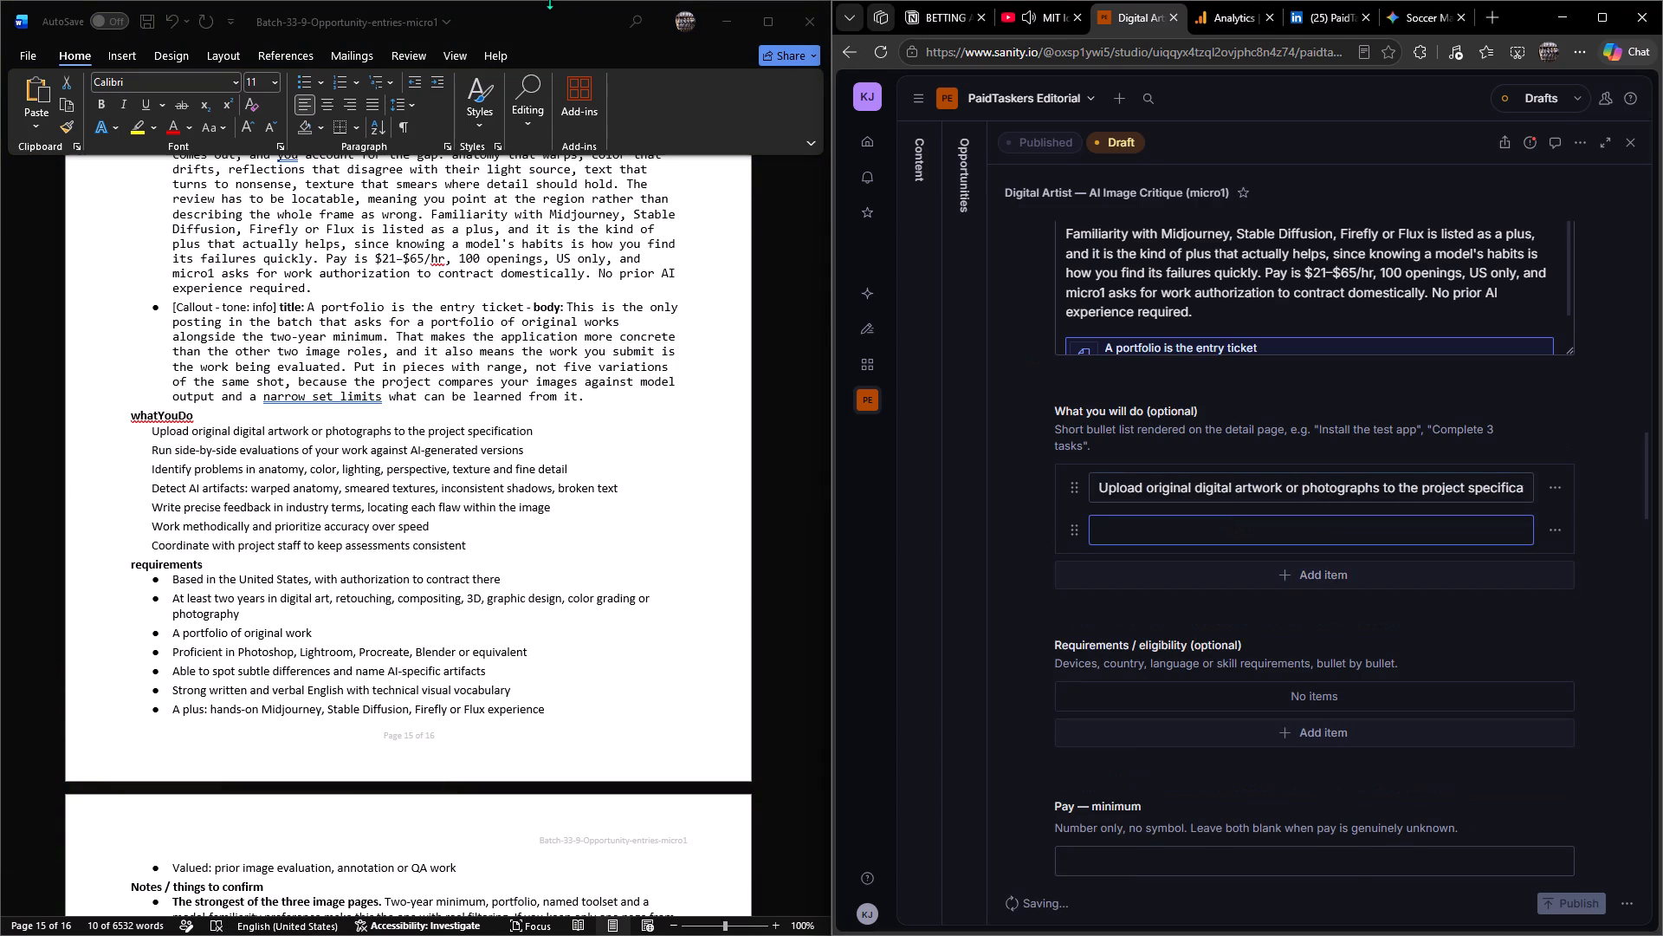
{"action": "left_click", "coordinate": [467, 496]}
{"action": "left_click_drag", "start_coordinate": [611, 435], "coordinate": [590, 436]}
{"action": "left_click", "coordinate": [536, 449]}
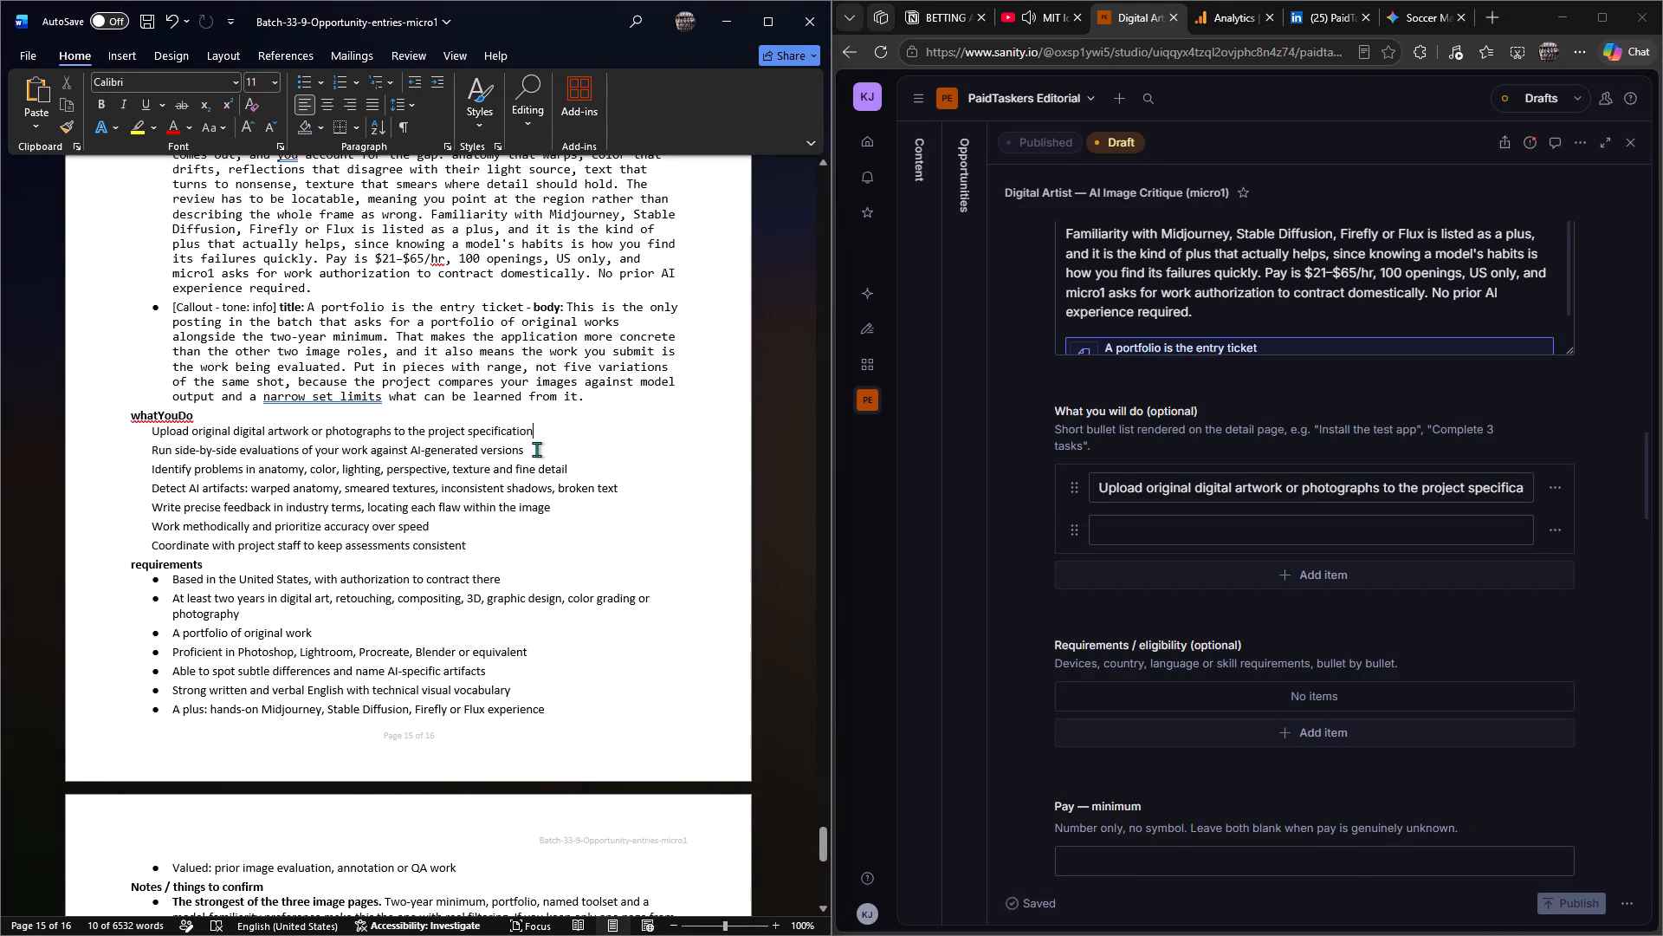
{"action": "left_click_drag", "start_coordinate": [547, 450], "coordinate": [160, 450]}
{"action": "key", "text": "ctrl+c"}
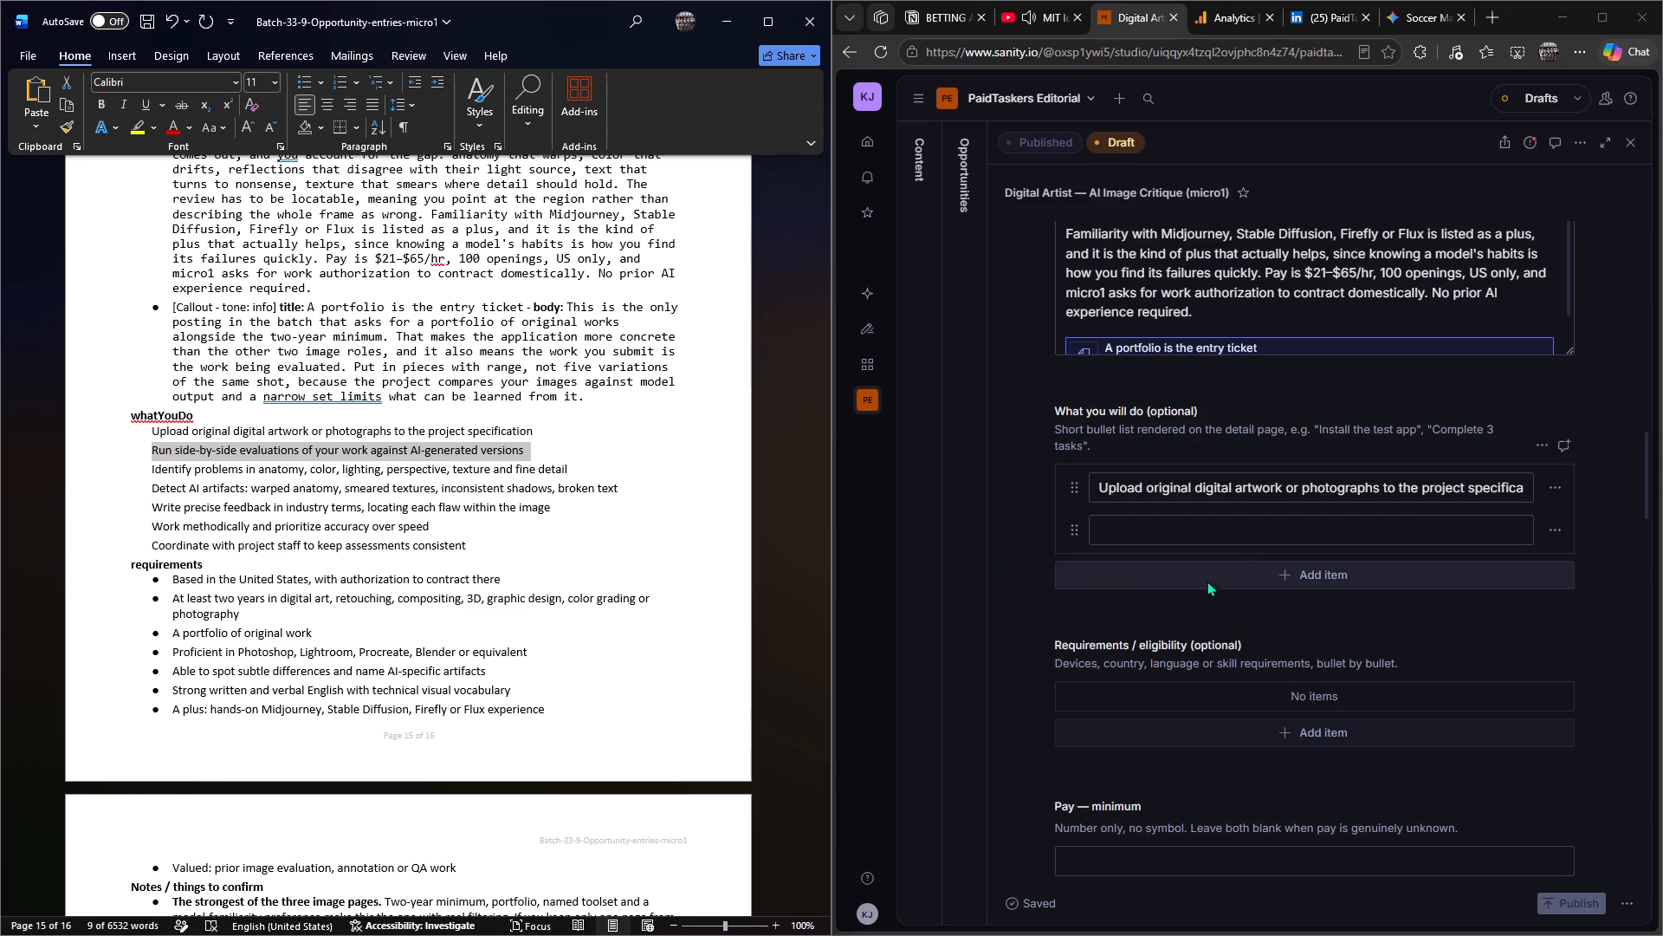
{"action": "left_click", "coordinate": [1264, 538]}
{"action": "key", "text": "ctrl+v"}
Add a third What you will do item with "Identify problems in anatomy, color, lighting, perspective, texture and fine detail" copied from Word.
{"action": "left_click", "coordinate": [1253, 568]}
{"action": "left_click", "coordinate": [483, 464]}
{"action": "left_click", "coordinate": [600, 480]}
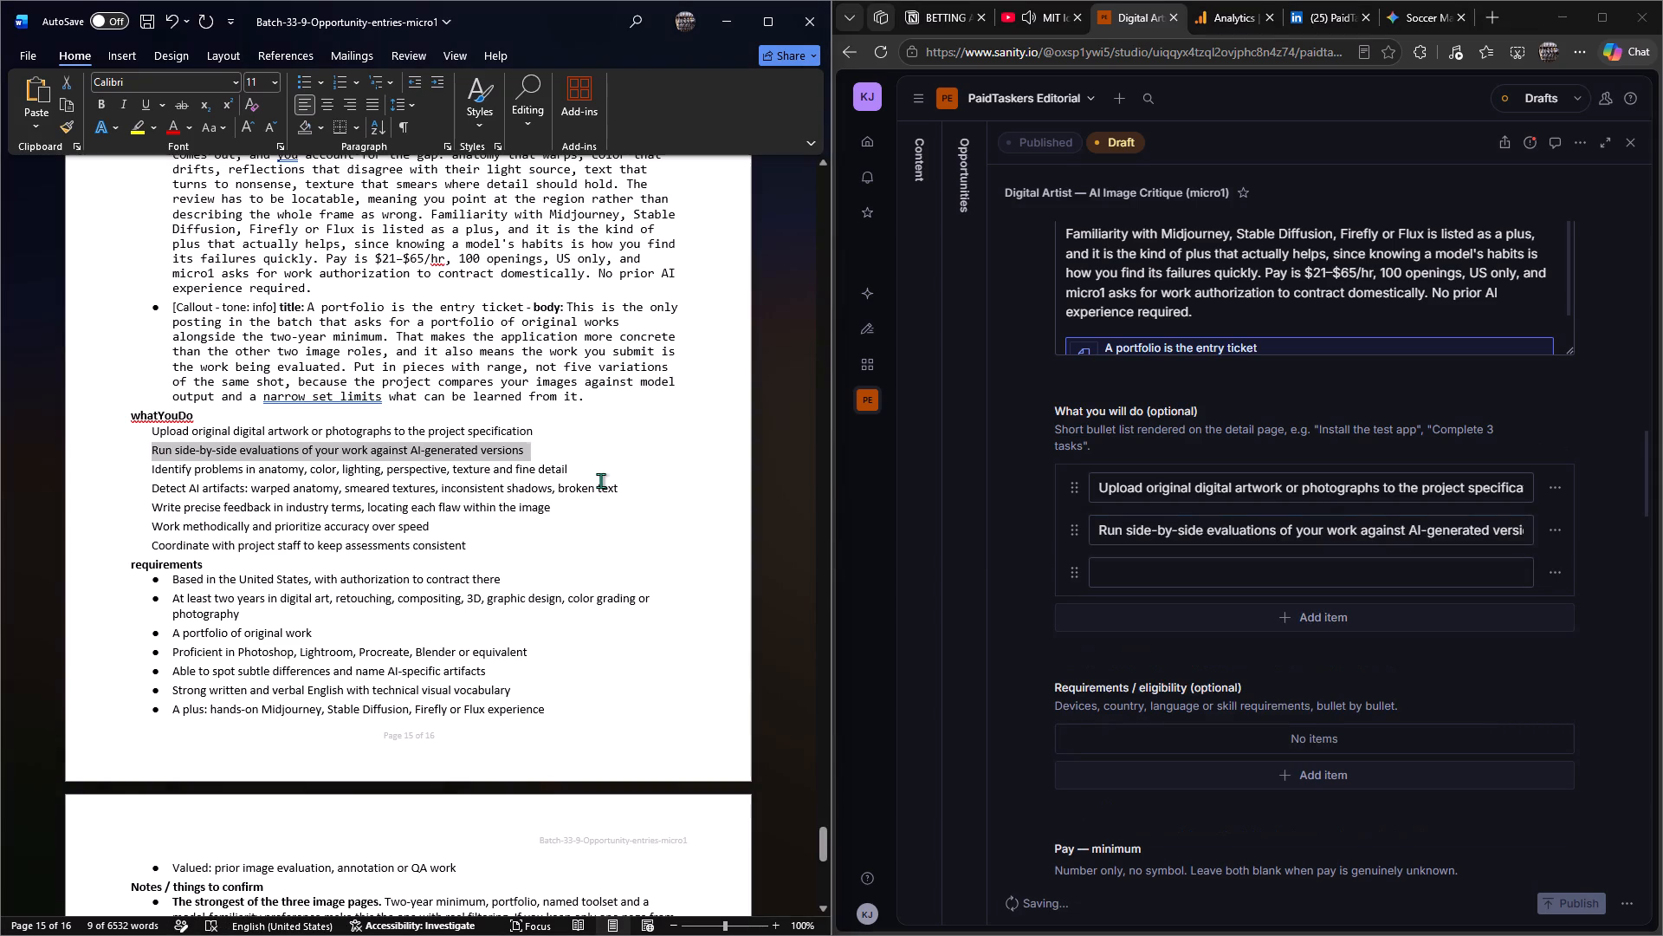
{"action": "left_click_drag", "start_coordinate": [603, 471], "coordinate": [186, 470]}
{"action": "key", "text": "ctrl+c"}
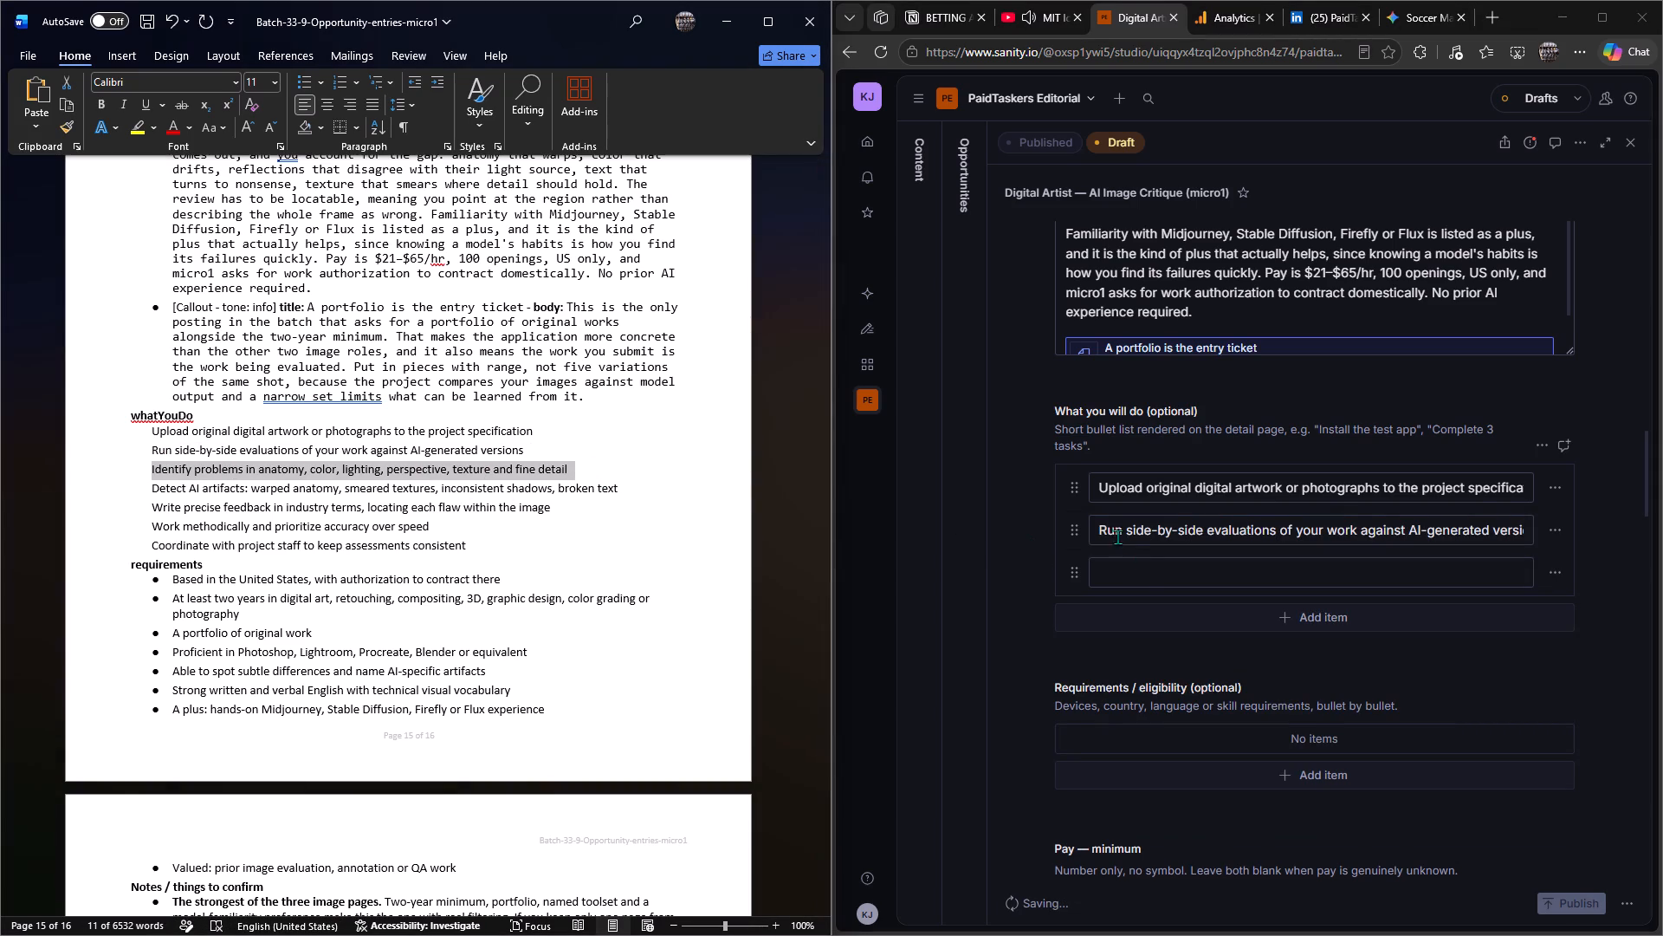
{"action": "left_click", "coordinate": [1147, 583]}
{"action": "key", "text": "ctrl+v"}
Add a fourth What you will do item with the "Detect AI artifacts: warped anatomy, smeared textures, inconsistent shadows, broken text" line from Word.
{"action": "left_click", "coordinate": [1142, 627]}
{"action": "left_click", "coordinate": [565, 530]}
{"action": "left_click", "coordinate": [576, 515]}
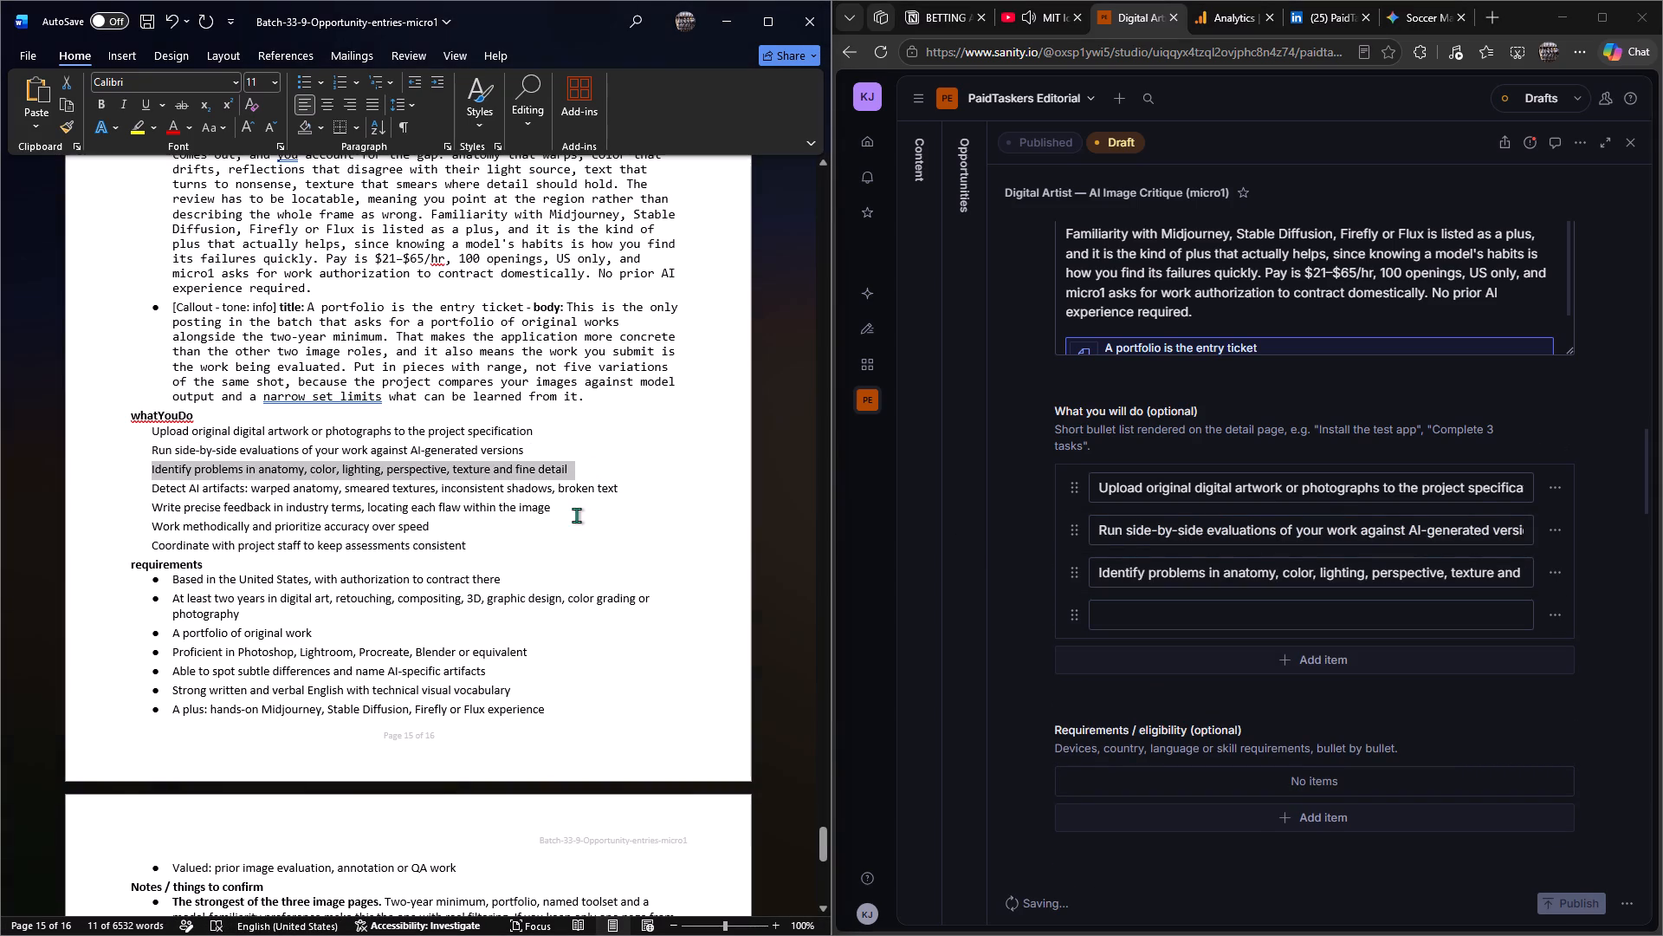
{"action": "left_click_drag", "start_coordinate": [630, 497], "coordinate": [186, 497]}
{"action": "key", "text": "ctrl+c"}
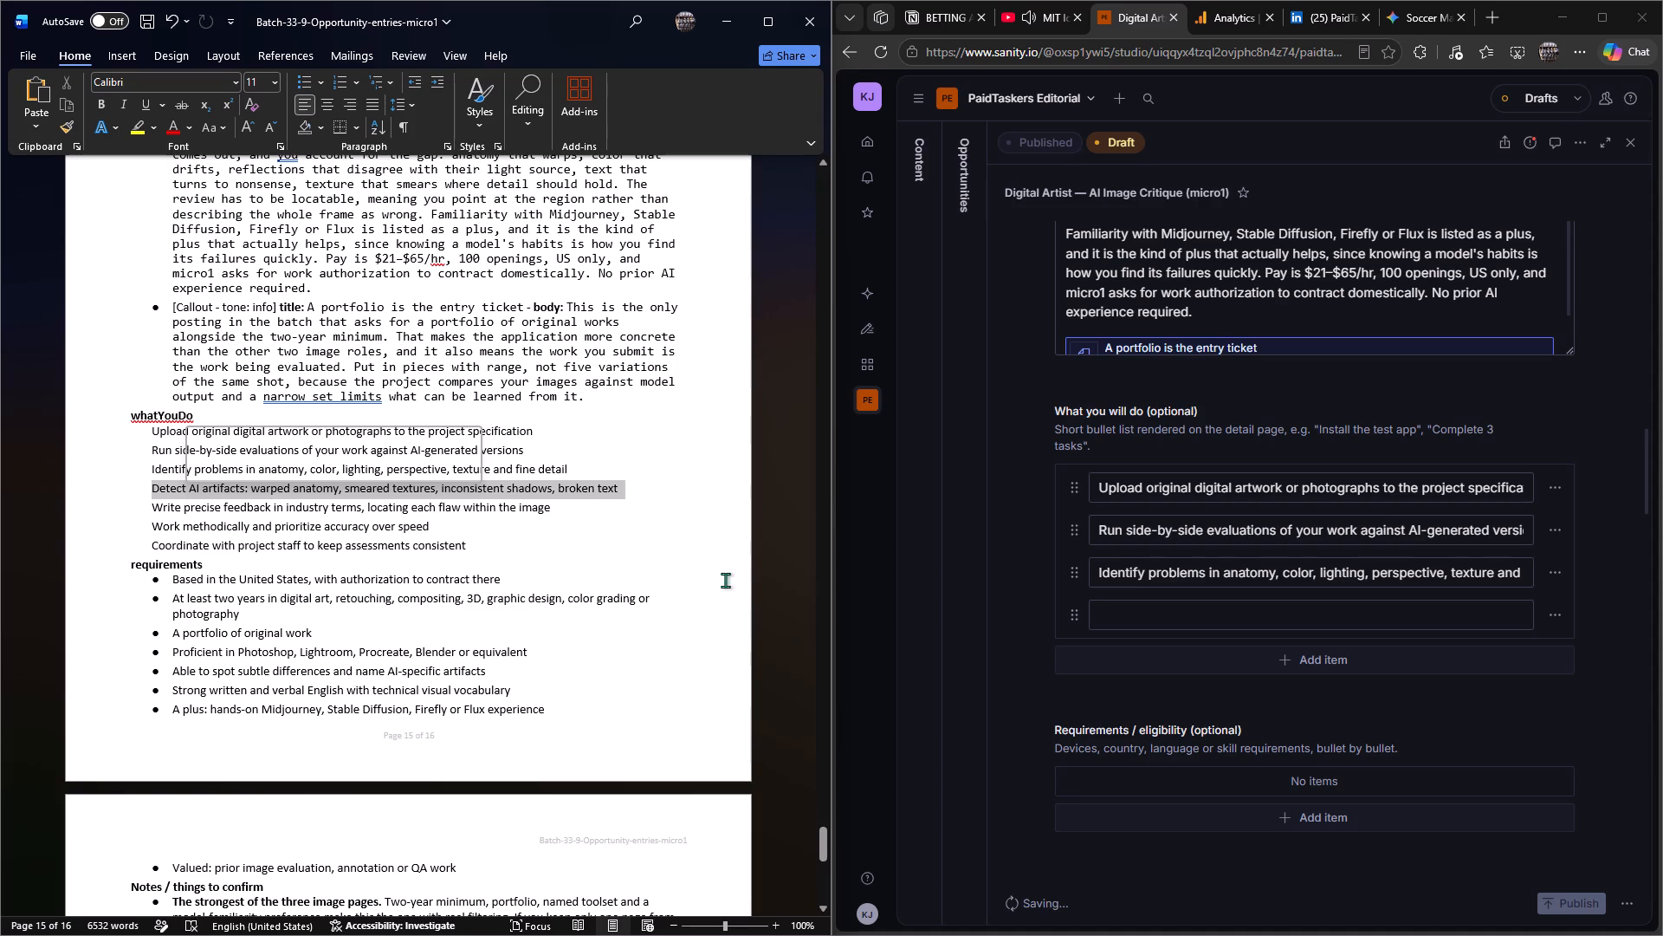
{"action": "left_click", "coordinate": [1146, 612]}
{"action": "key", "text": "ctrl+v"}
Add a fifth What you will do item with "Write precise feedback in industry terms, locating each flaw within the image" from Word.
{"action": "left_click", "coordinate": [1138, 662]}
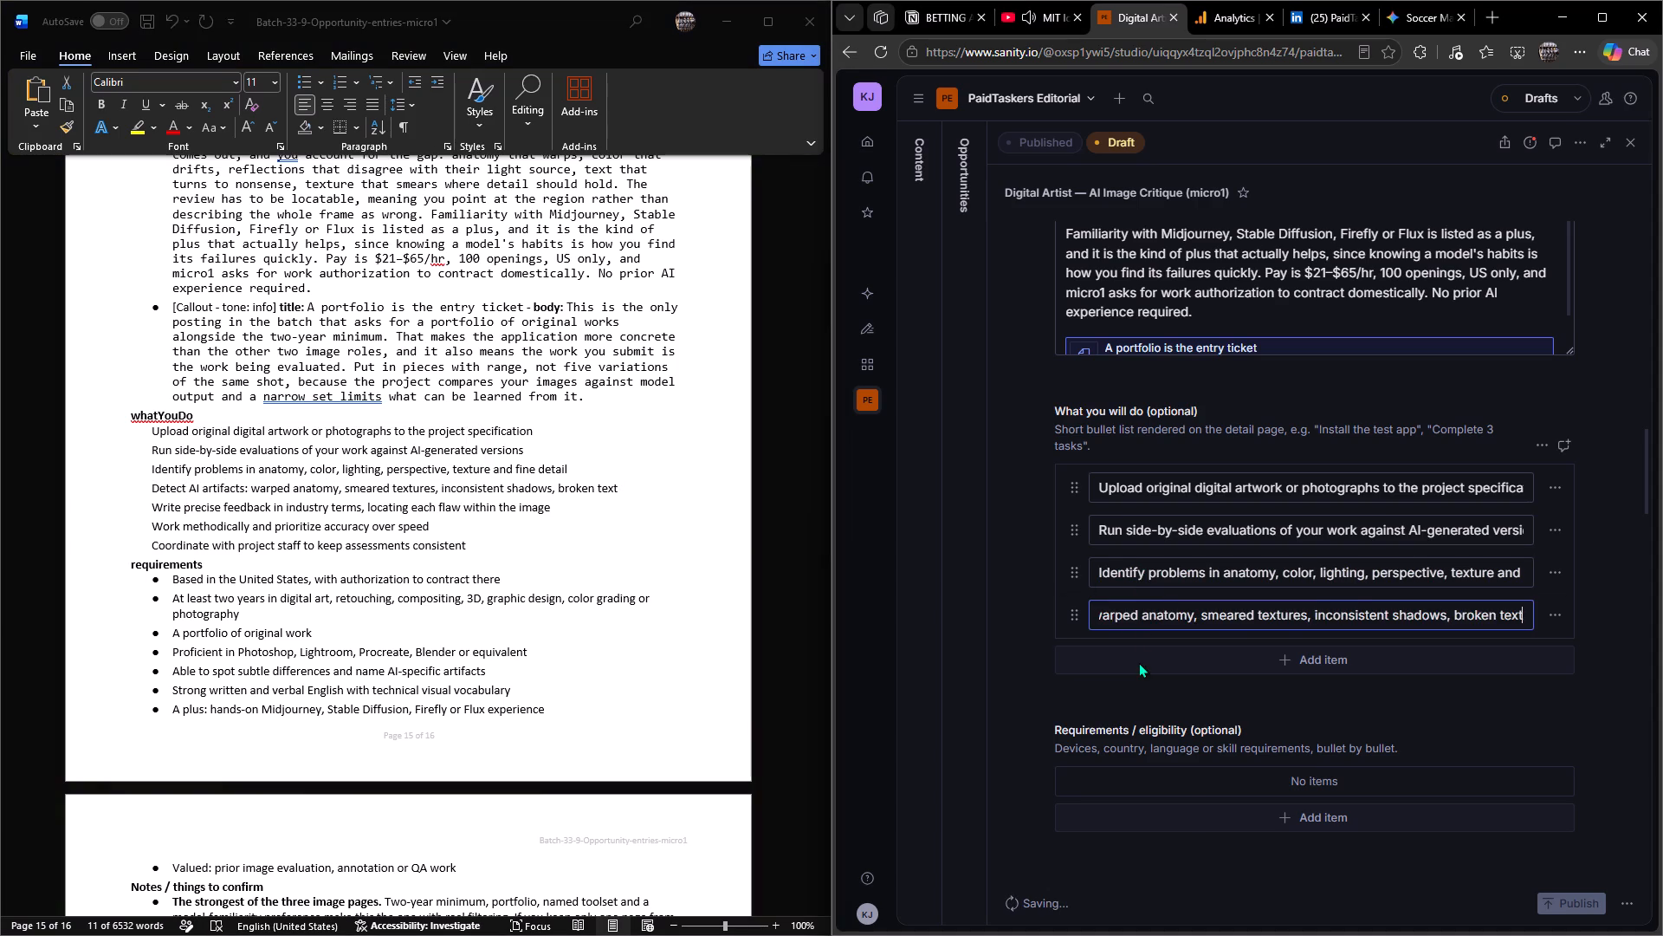
{"action": "left_click", "coordinate": [501, 513]}
{"action": "left_click_drag", "start_coordinate": [571, 507], "coordinate": [184, 506]}
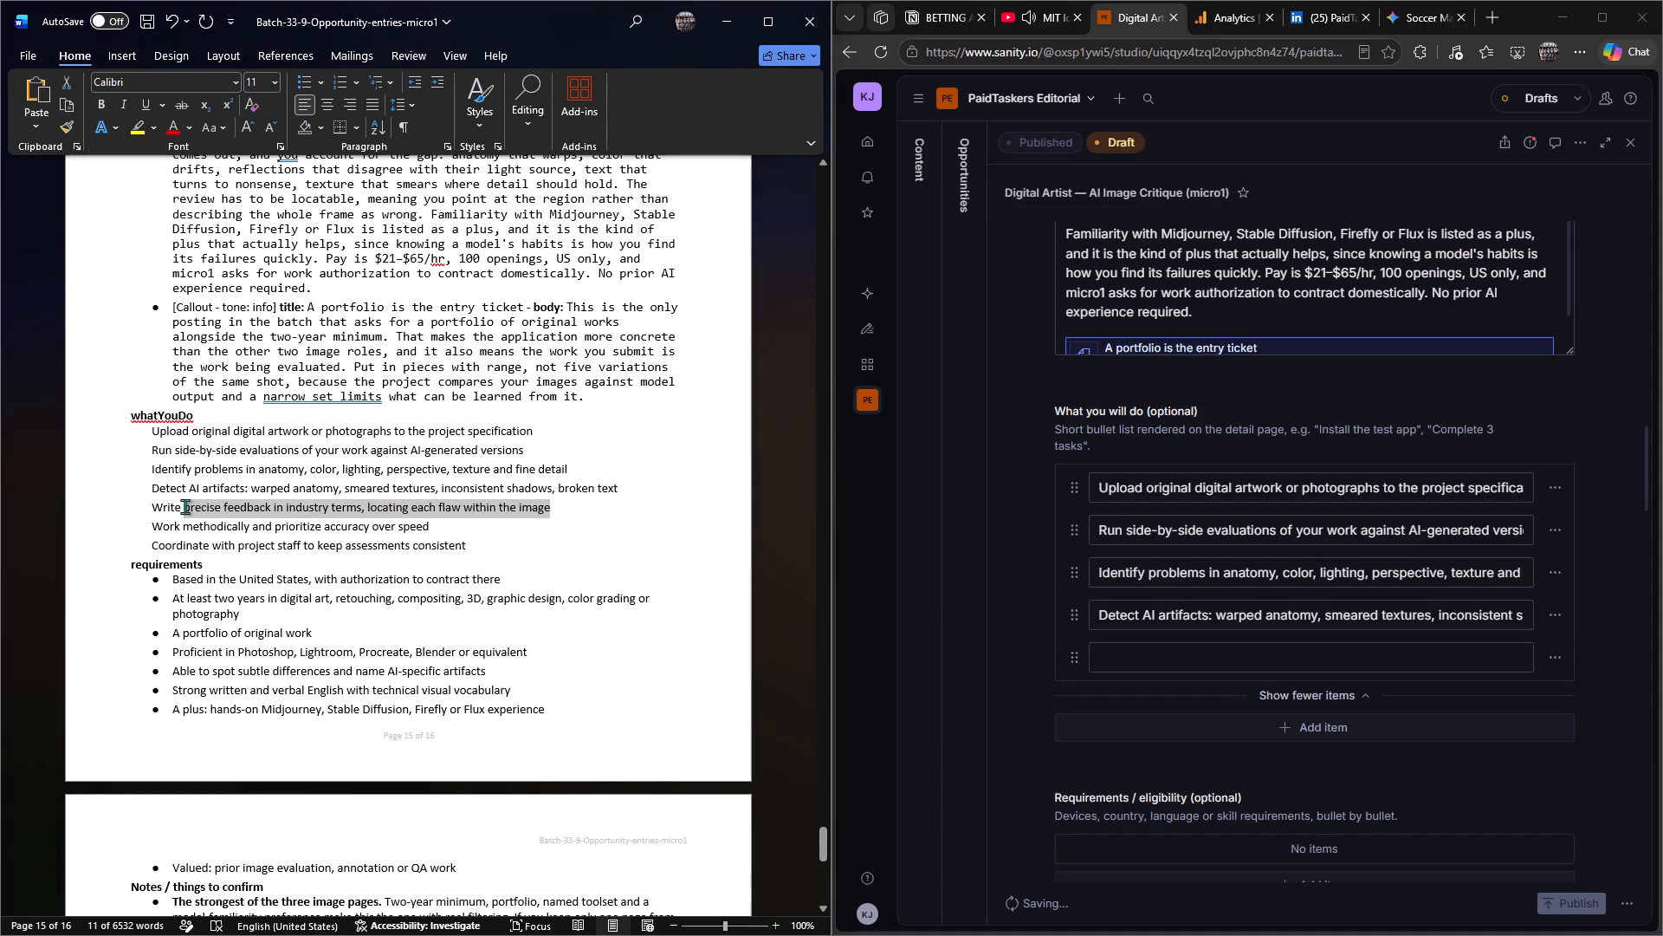
{"action": "left_click_drag", "start_coordinate": [184, 506], "coordinate": [163, 511]}
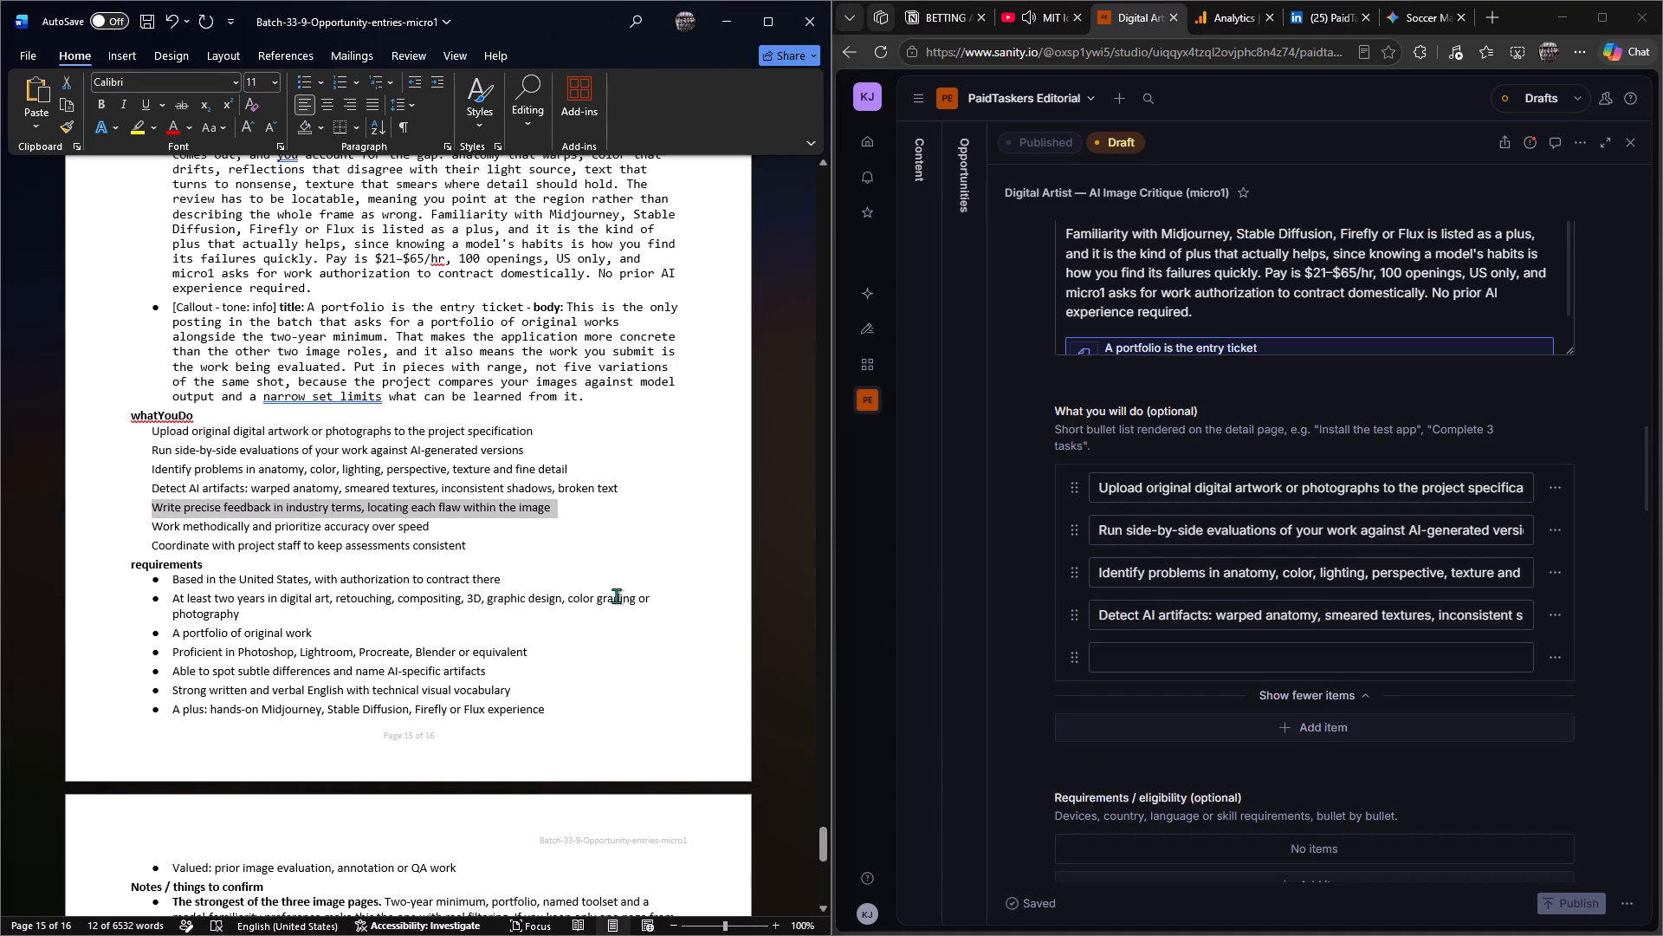
{"action": "key", "text": "ctrl+c"}
{"action": "left_click", "coordinate": [1185, 662]}
{"action": "key", "text": "ctrl+v"}
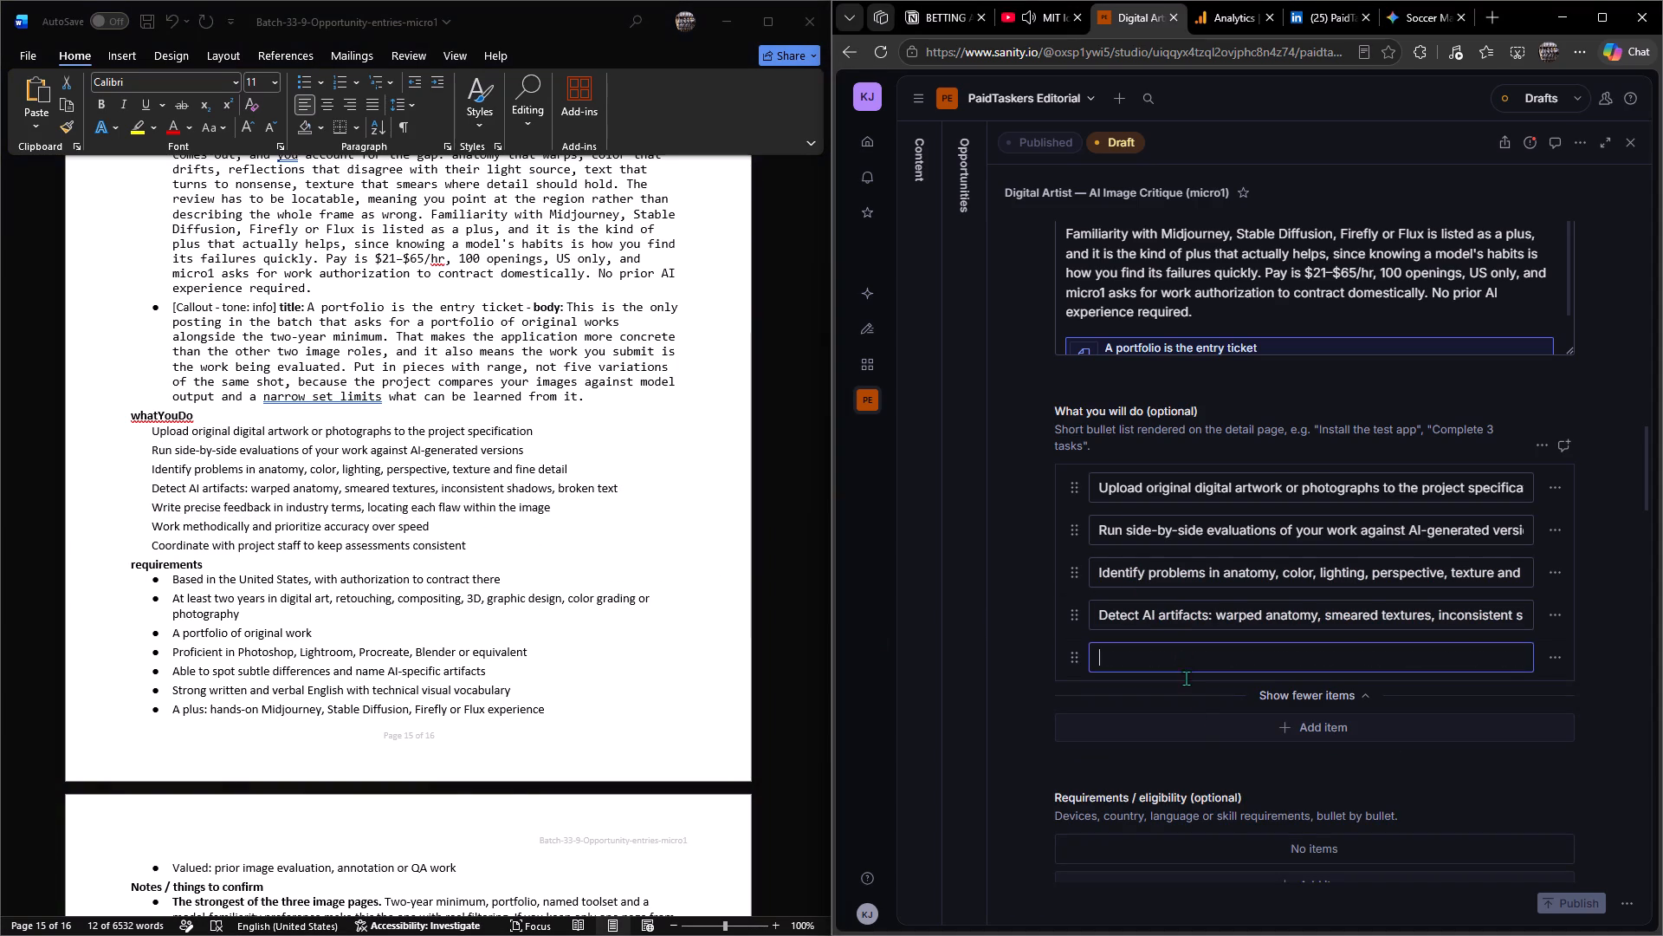
Add a sixth What you will do item with "Work methodically and prioritize accuracy over speed" copied from Word.
{"action": "left_click", "coordinate": [1192, 728]}
{"action": "left_click", "coordinate": [563, 490]}
{"action": "left_click_drag", "start_coordinate": [475, 530], "coordinate": [174, 526]}
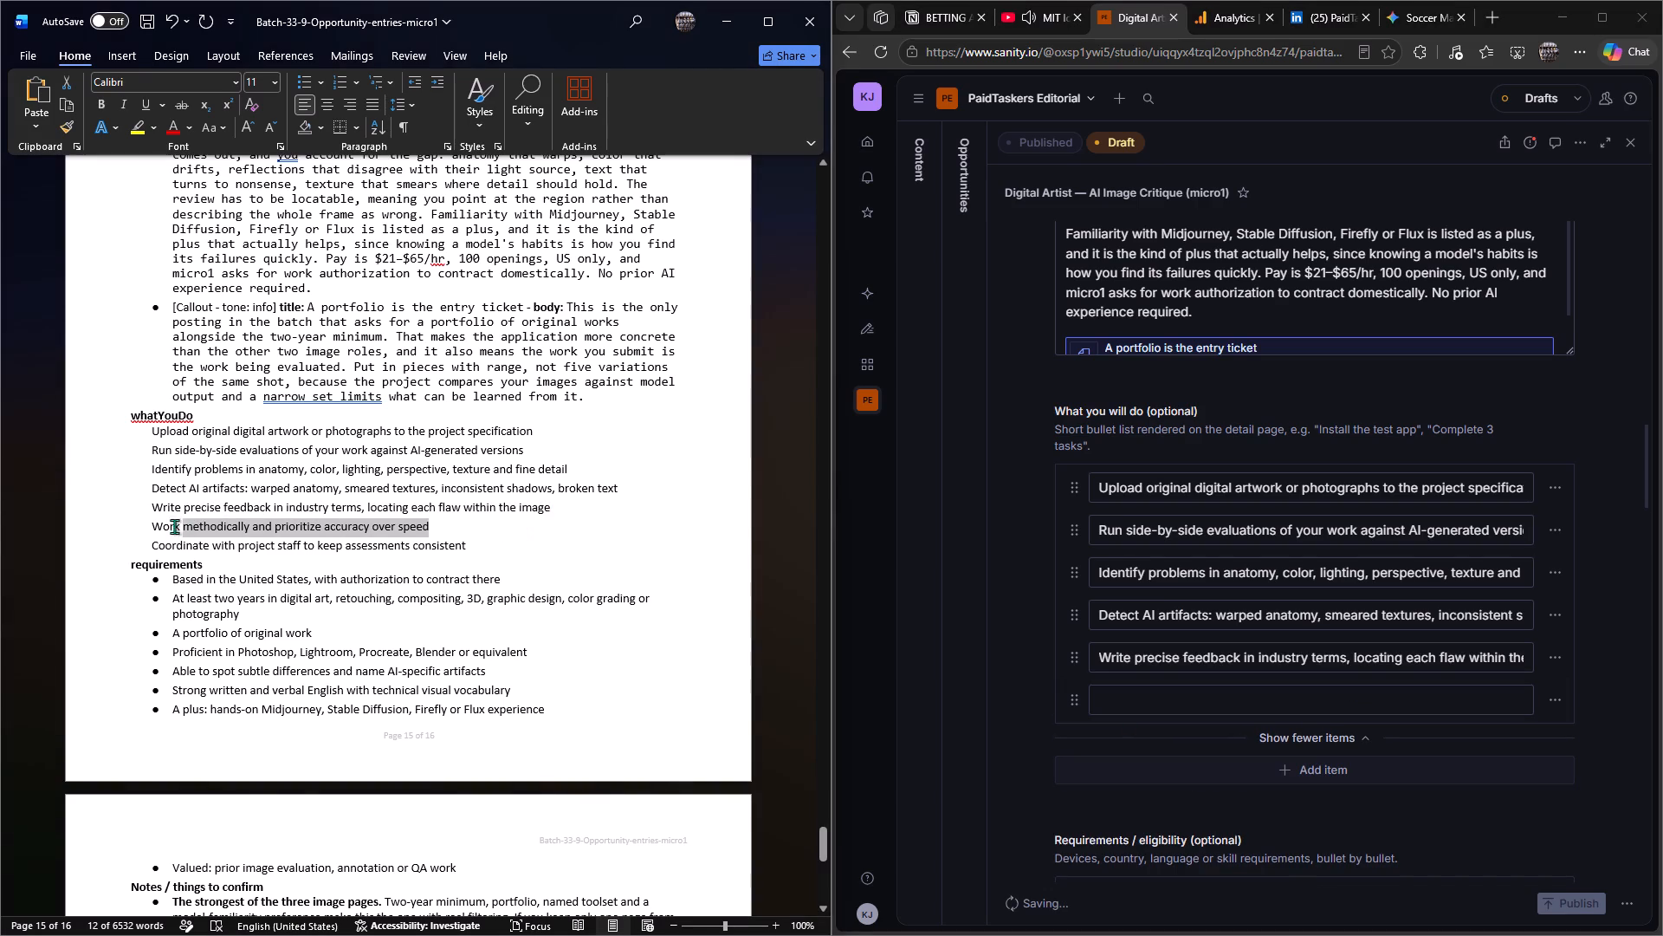
{"action": "left_click_drag", "start_coordinate": [174, 526], "coordinate": [153, 526]}
{"action": "key", "text": "ctrl+c"}
{"action": "left_click", "coordinate": [1213, 700]}
{"action": "key", "text": "ctrl+v"}
Add a seventh What you will do item with "Coordinate with project staff to keep assessments consistent" copied from Word.
{"action": "left_click", "coordinate": [1204, 764]}
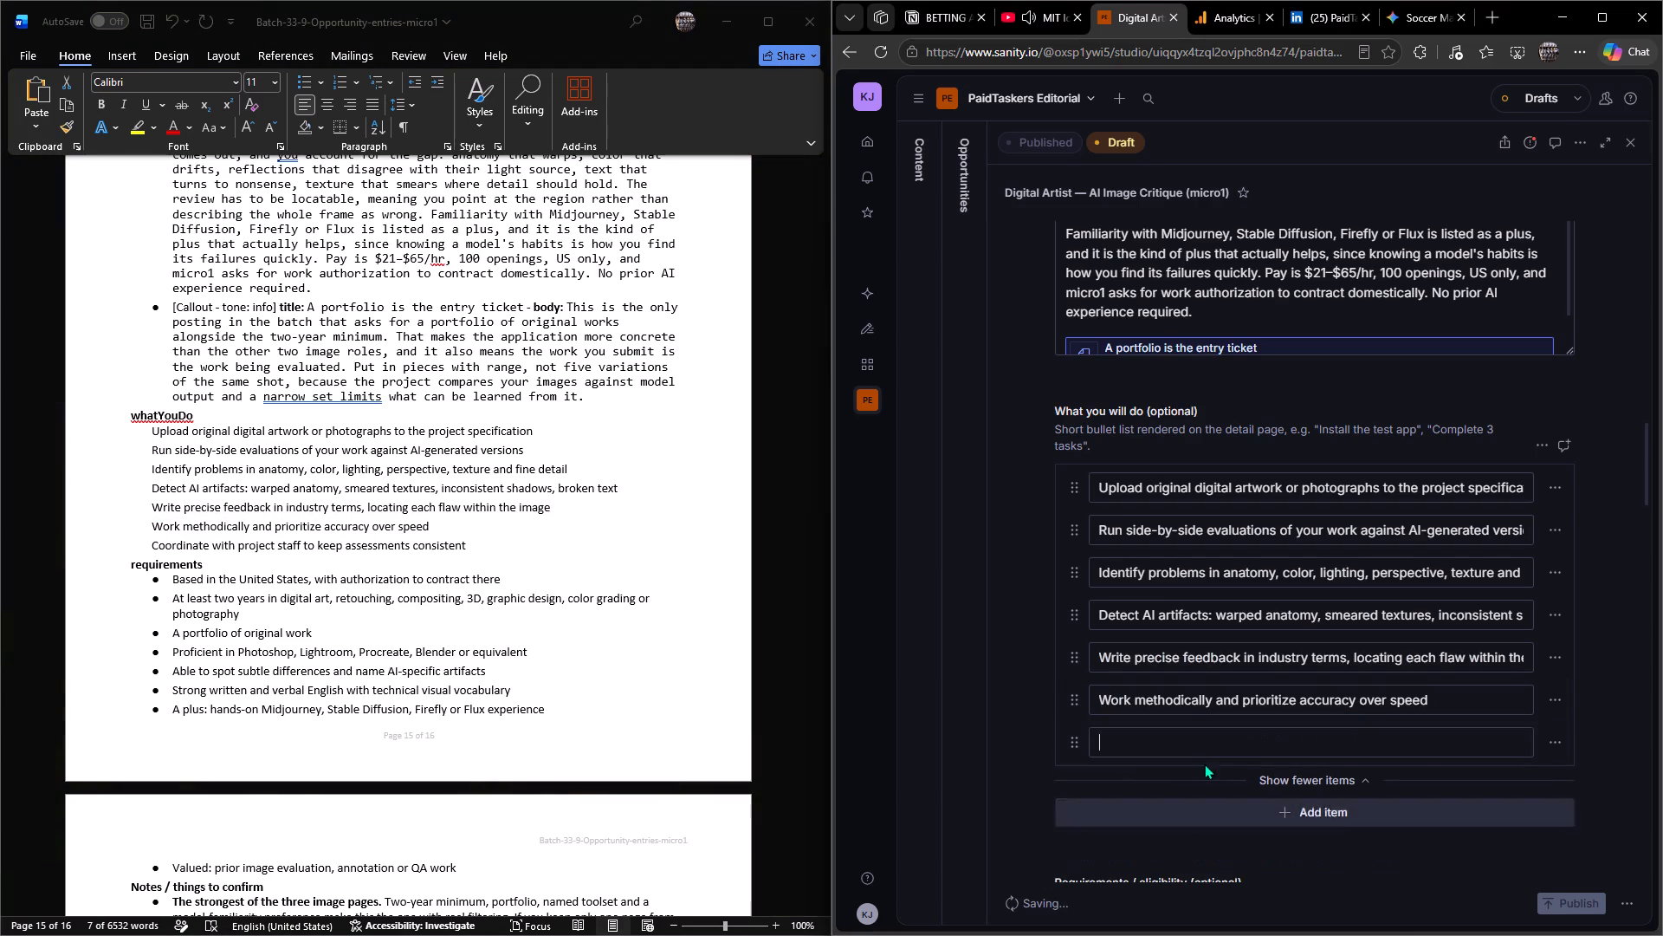
{"action": "left_click", "coordinate": [543, 566]}
{"action": "left_click_drag", "start_coordinate": [508, 553], "coordinate": [139, 547]}
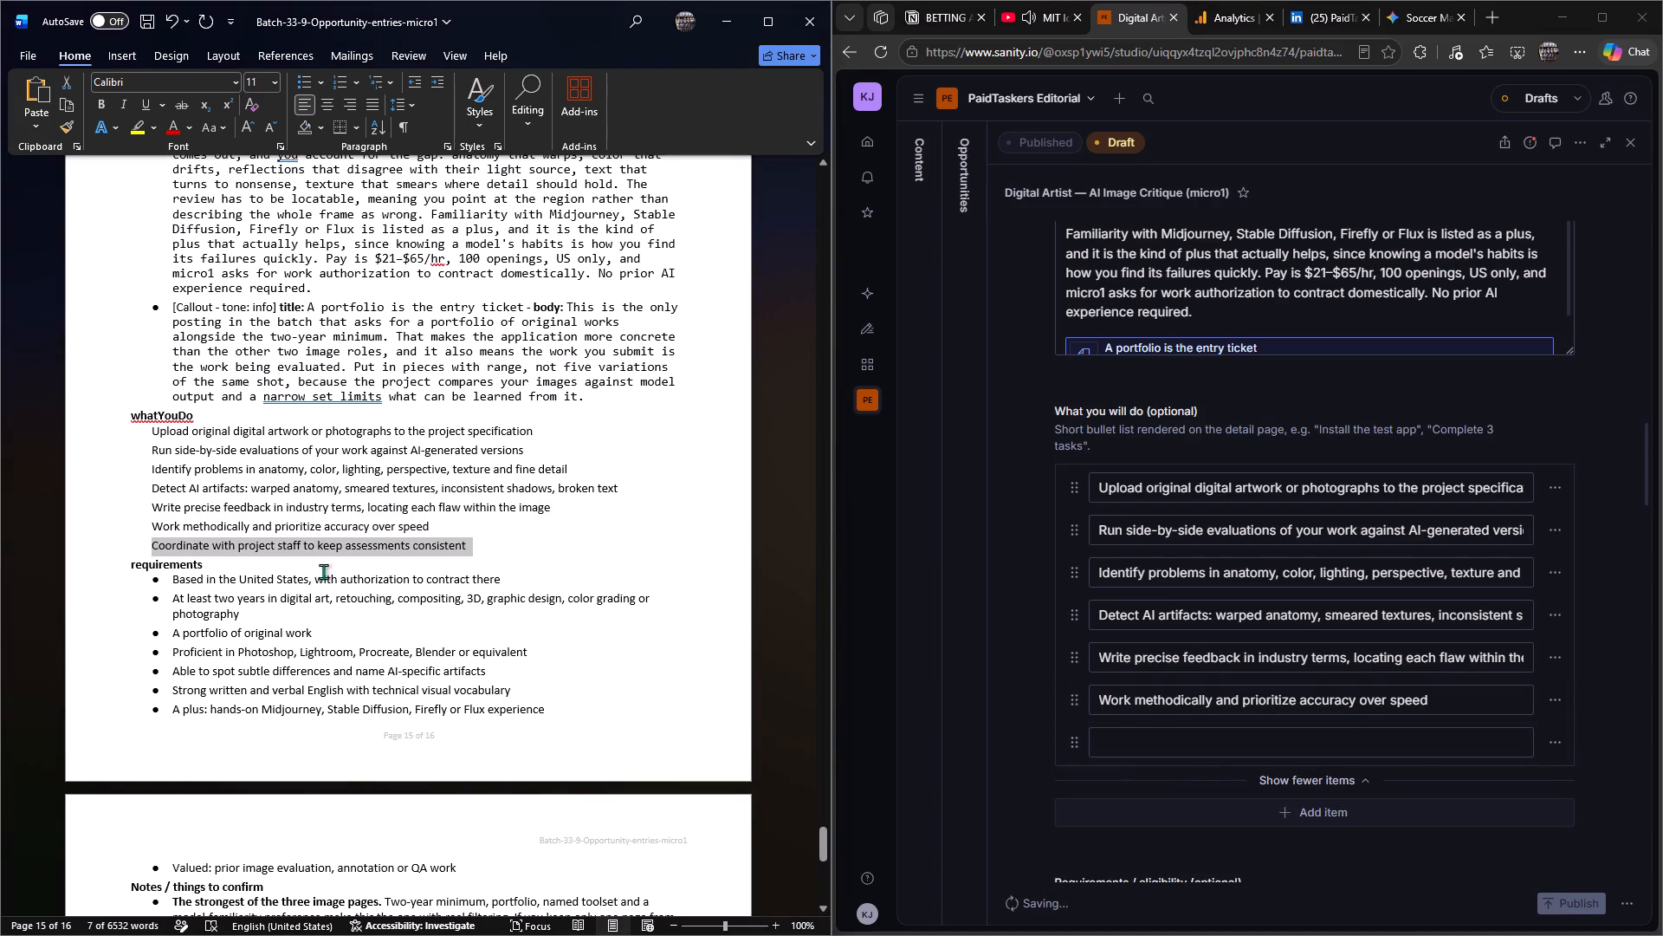
{"action": "key", "text": "ctrl+c"}
{"action": "left_click", "coordinate": [1239, 741]}
{"action": "key", "text": "ctrl+v"}
Add an empty item to the listing's Requirements / eligibility list.
{"action": "left_click", "coordinate": [1039, 567]}
{"action": "scroll", "coordinate": [1039, 567], "scroll_direction": "down", "scroll_amount": 5}
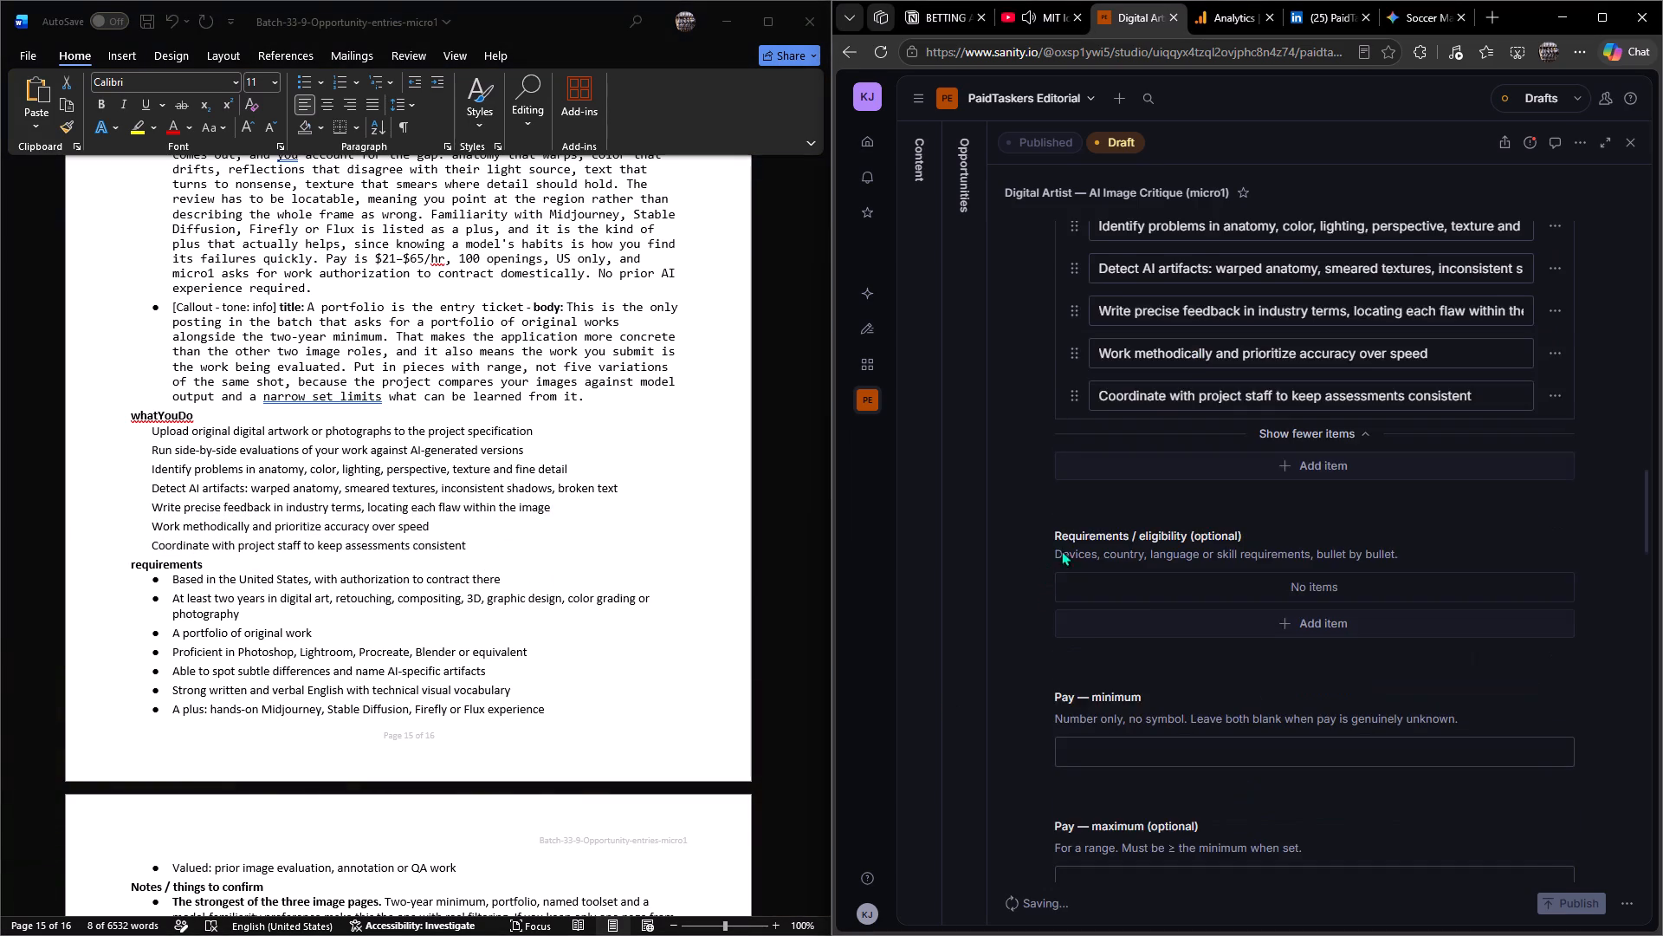
{"action": "left_click", "coordinate": [1125, 550]}
Remove the bullet formatting from all eight requirements lines of Job 9 in Word, through "Valued: prior image evaluation".
{"action": "left_click", "coordinate": [468, 517]}
{"action": "scroll", "coordinate": [468, 517], "scroll_direction": "down", "scroll_amount": 5}
{"action": "left_click", "coordinate": [461, 484]}
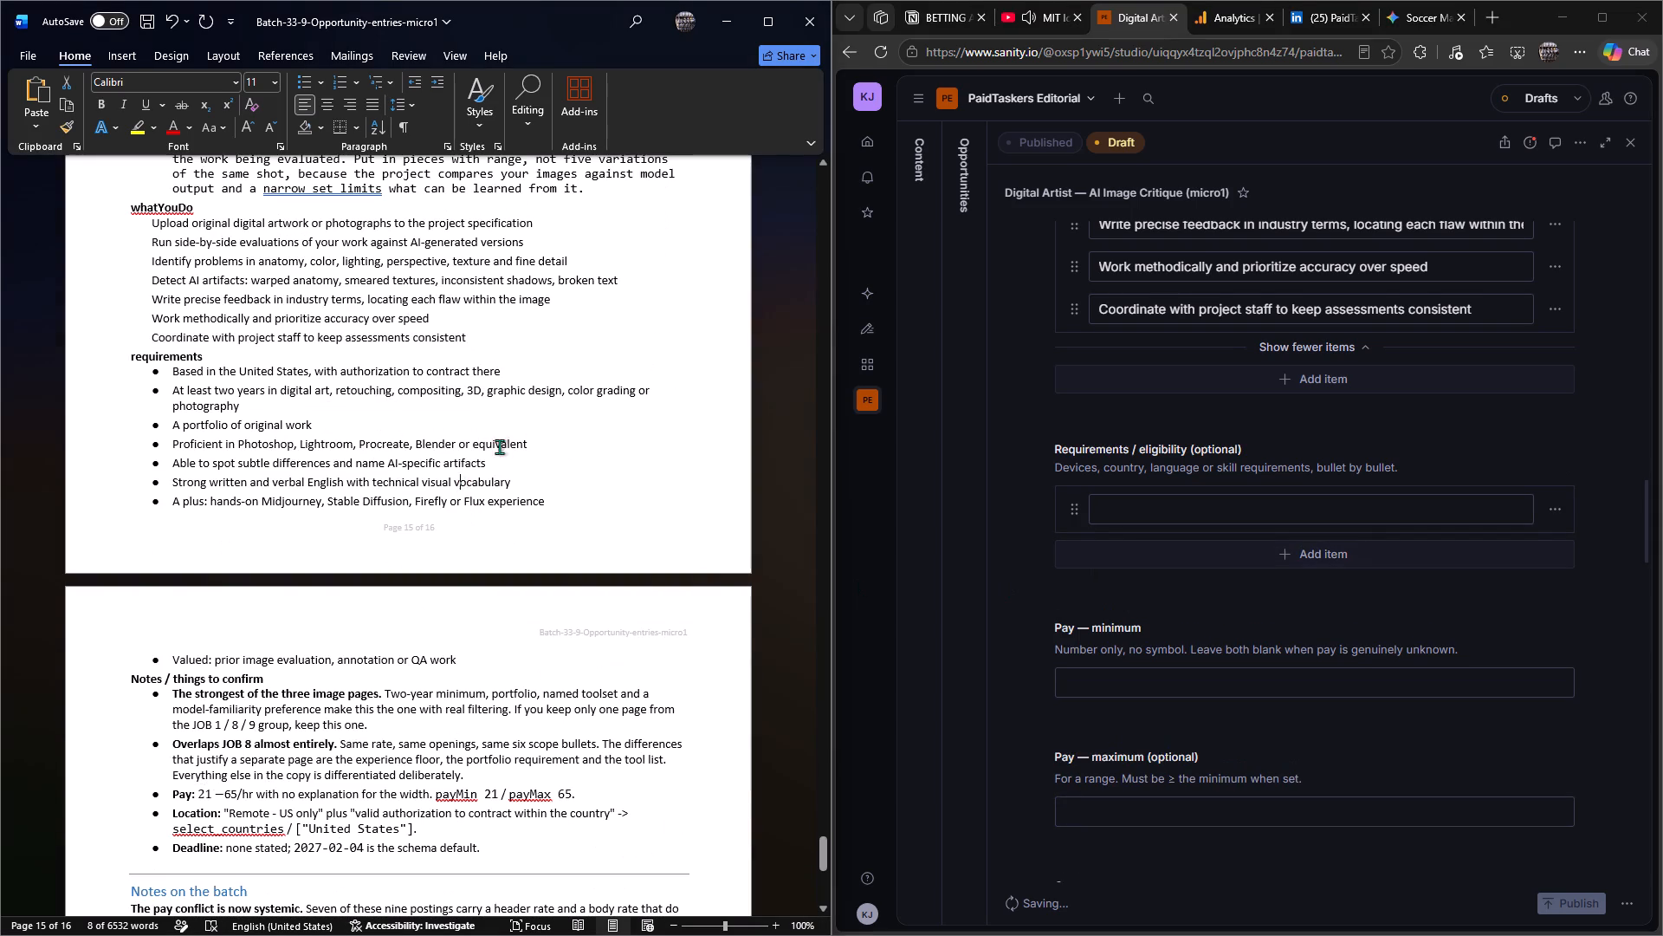
{"action": "left_click_drag", "start_coordinate": [564, 510], "coordinate": [247, 431]}
{"action": "left_click", "coordinate": [417, 660]}
{"action": "left_click_drag", "start_coordinate": [474, 666], "coordinate": [457, 650]}
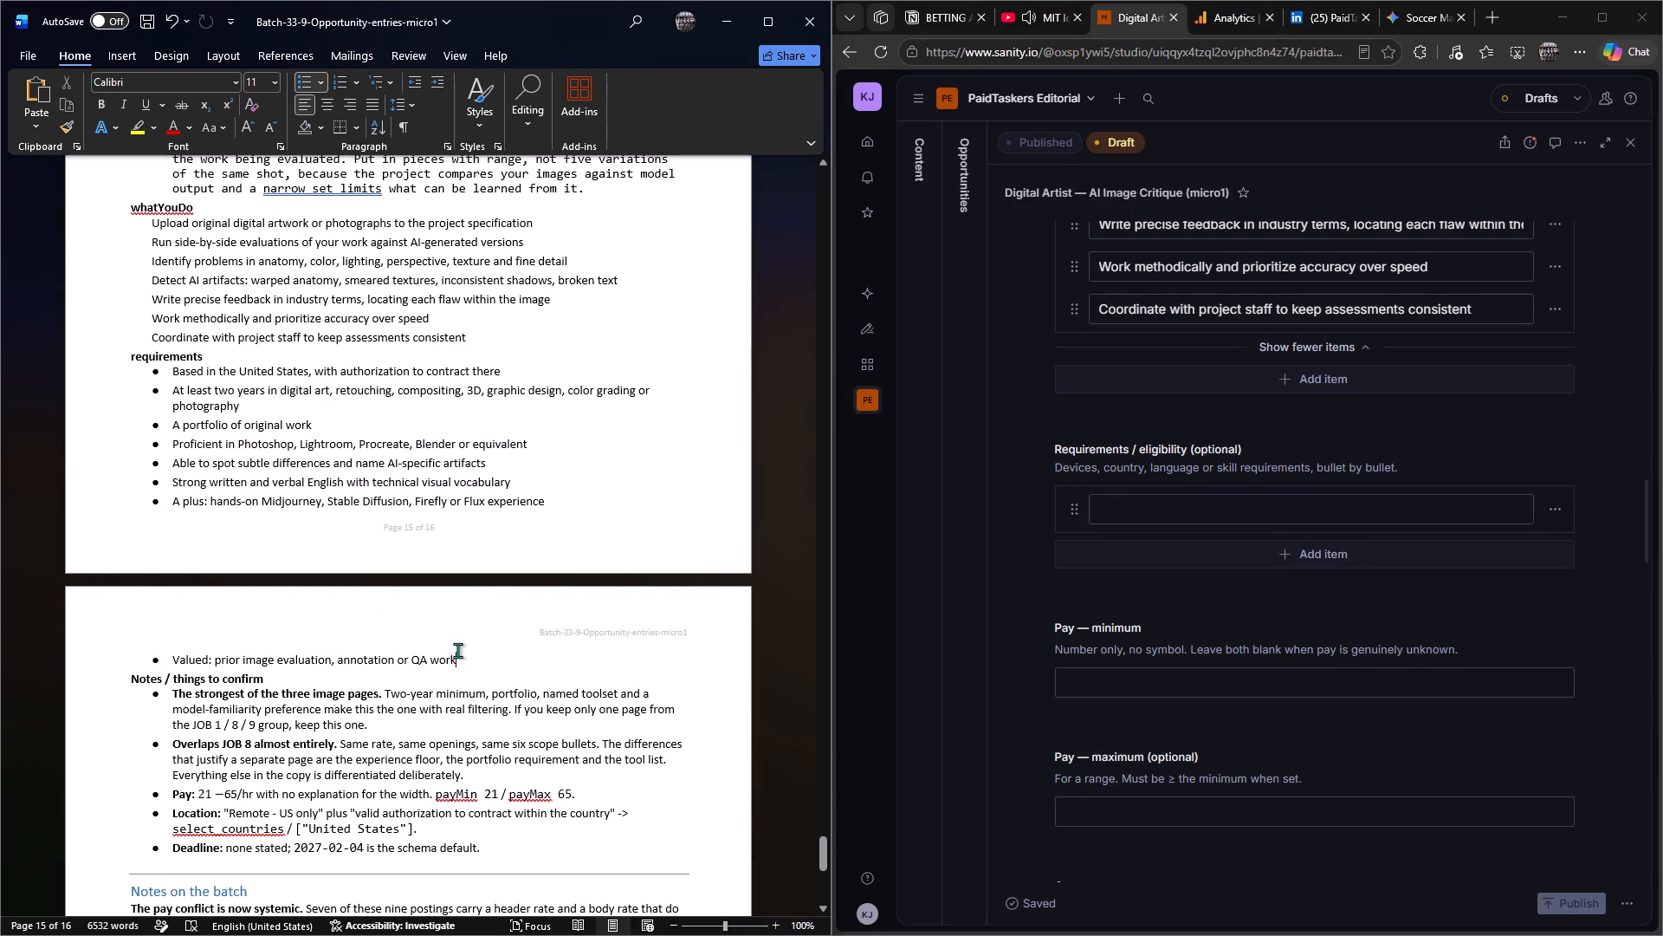
{"action": "left_click_drag", "start_coordinate": [457, 650], "coordinate": [168, 369]}
{"action": "left_click", "coordinate": [306, 75]}
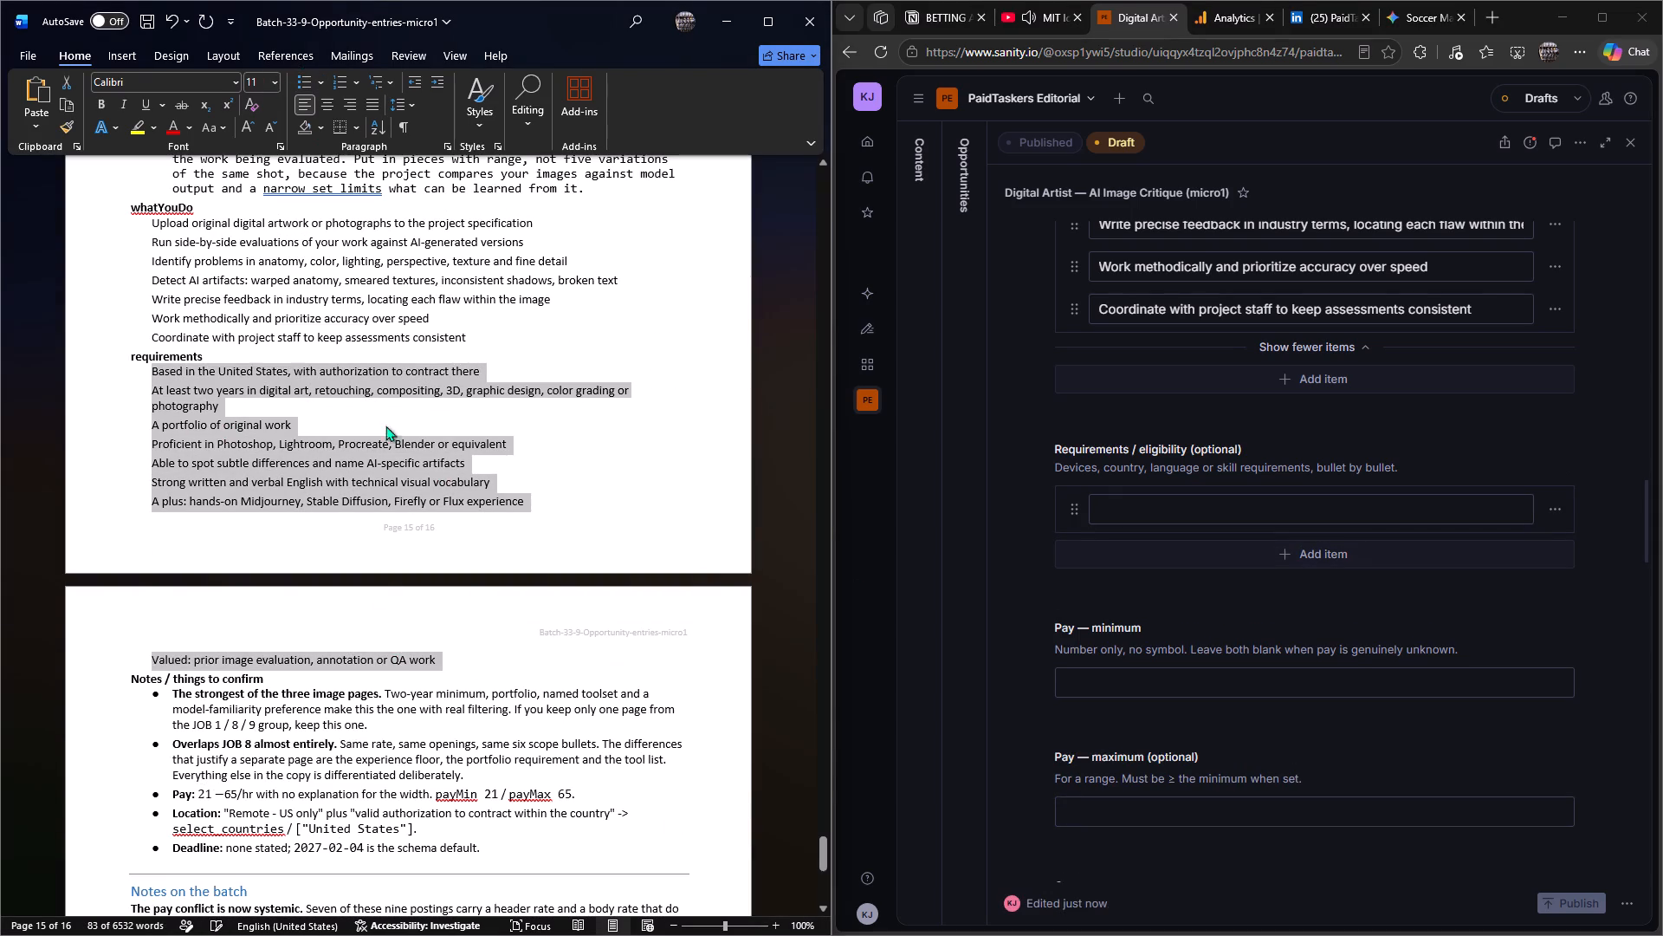
{"action": "left_click", "coordinate": [395, 457]}
Copy "Based in the United States, with authorization to contract there" from Word into the first Requirements item.
{"action": "left_click_drag", "start_coordinate": [519, 375], "coordinate": [170, 373]}
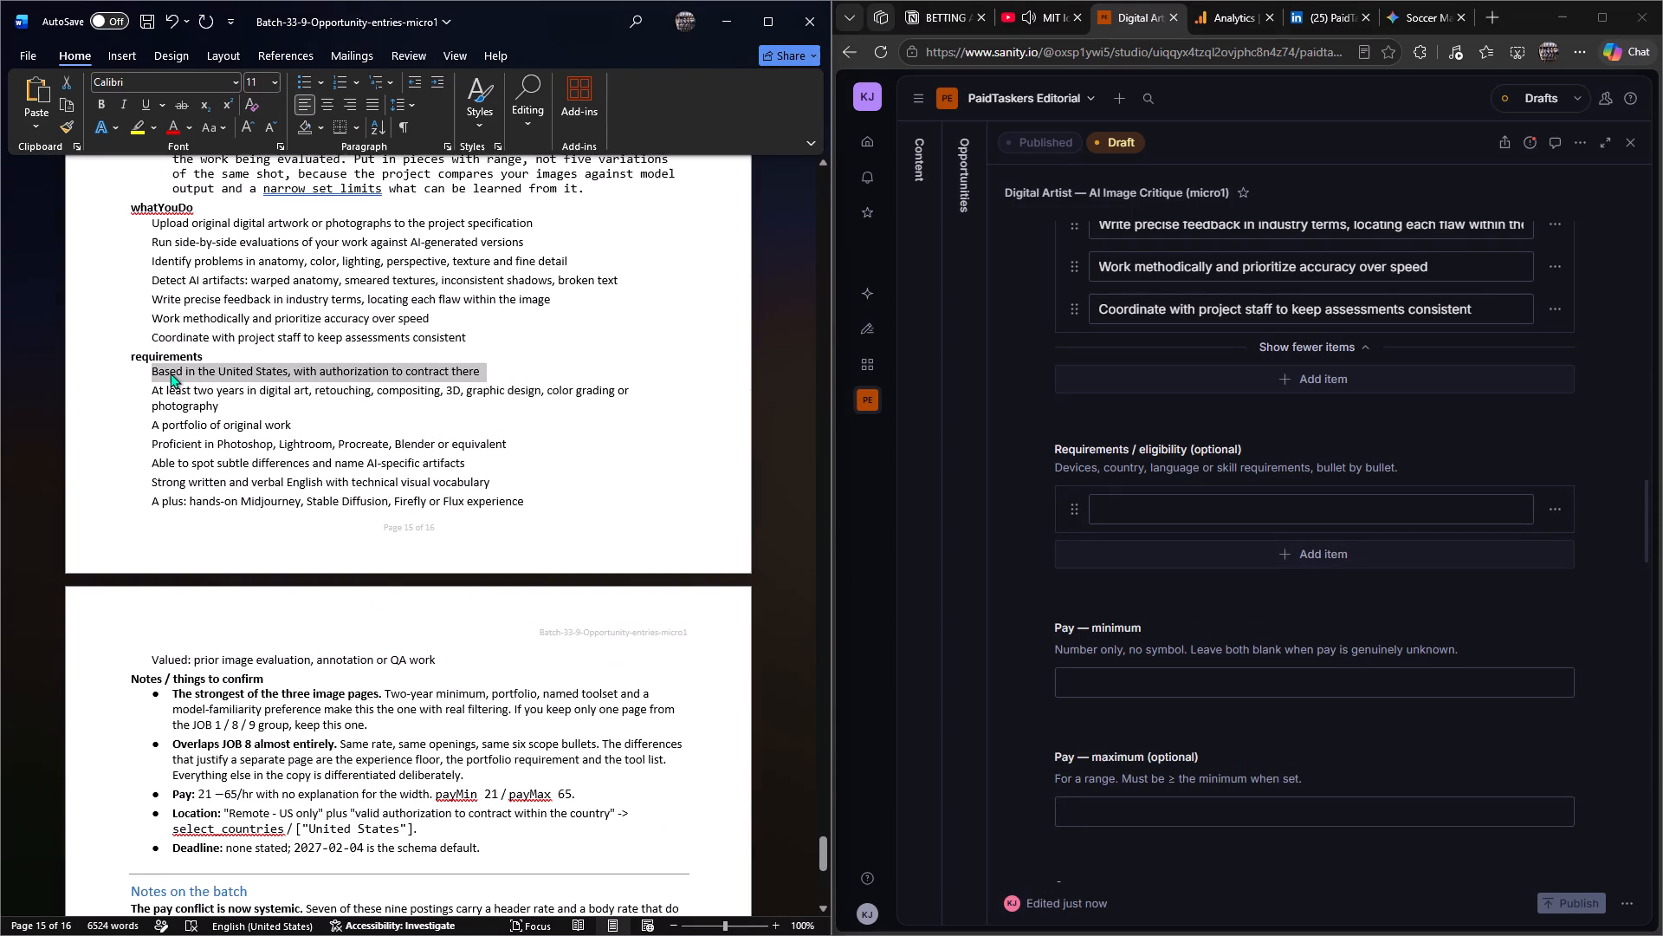
{"action": "key", "text": "ctrl+c"}
{"action": "left_click", "coordinate": [1175, 510]}
{"action": "key", "text": "ctrl+v"}
Add a second Requirements item with the "At least two years in digital art, retouching, compositing, 3D" line copied from Word.
{"action": "left_click", "coordinate": [1169, 560]}
{"action": "left_click", "coordinate": [635, 466]}
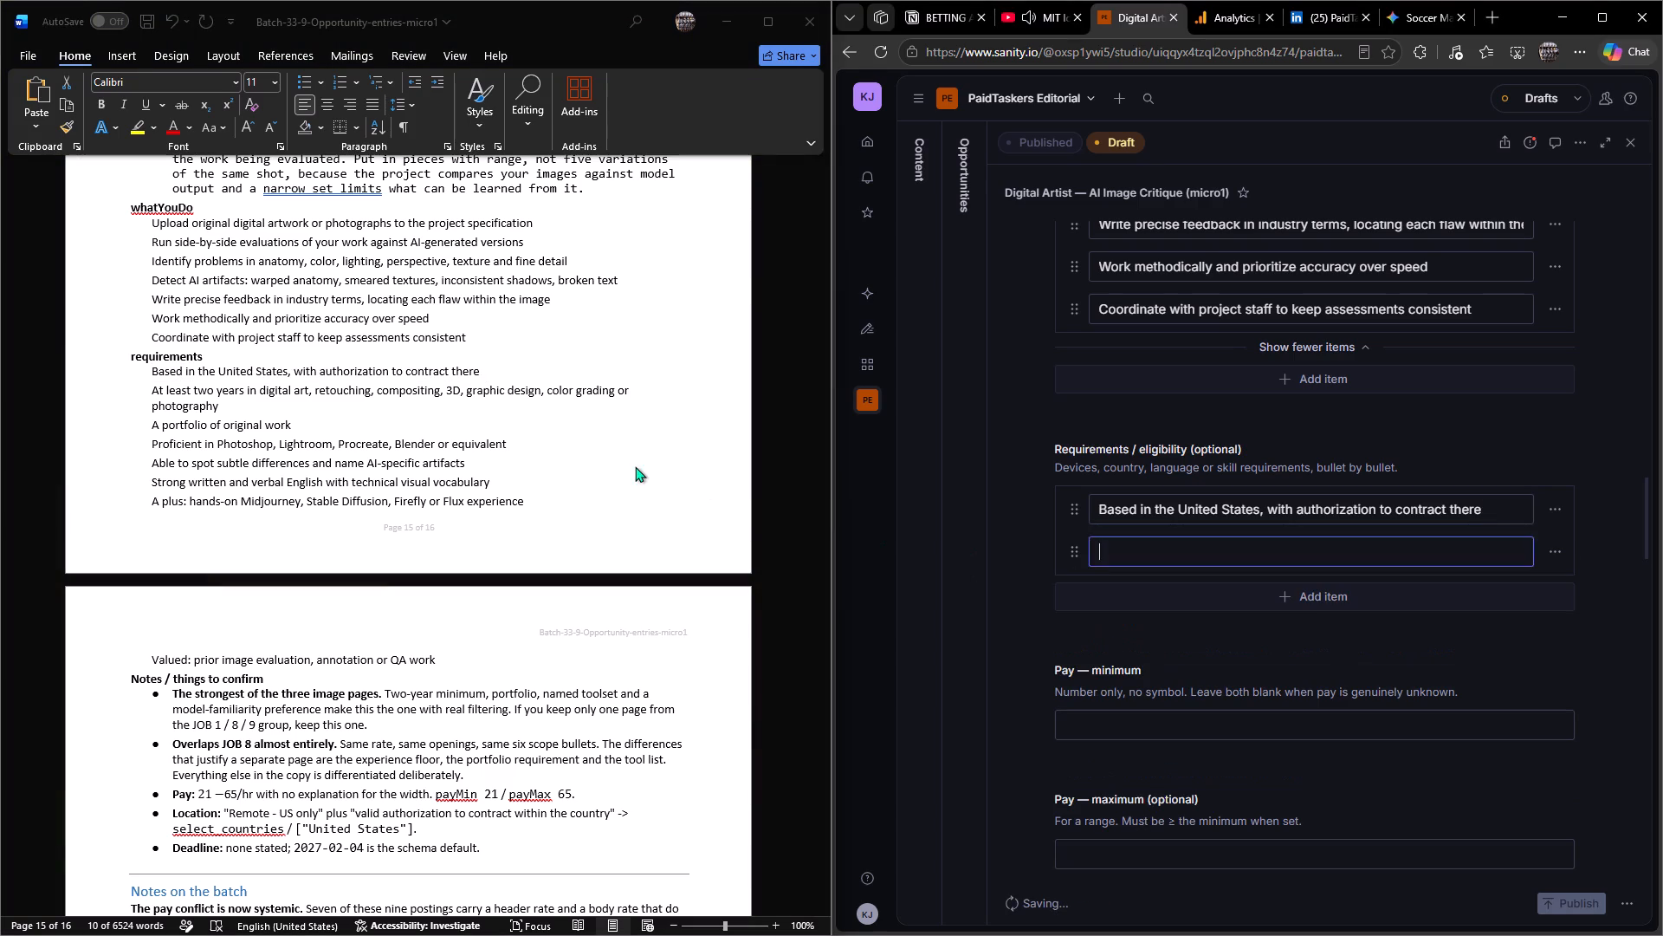
{"action": "left_click_drag", "start_coordinate": [379, 413], "coordinate": [150, 393]}
{"action": "key", "text": "ctrl+c"}
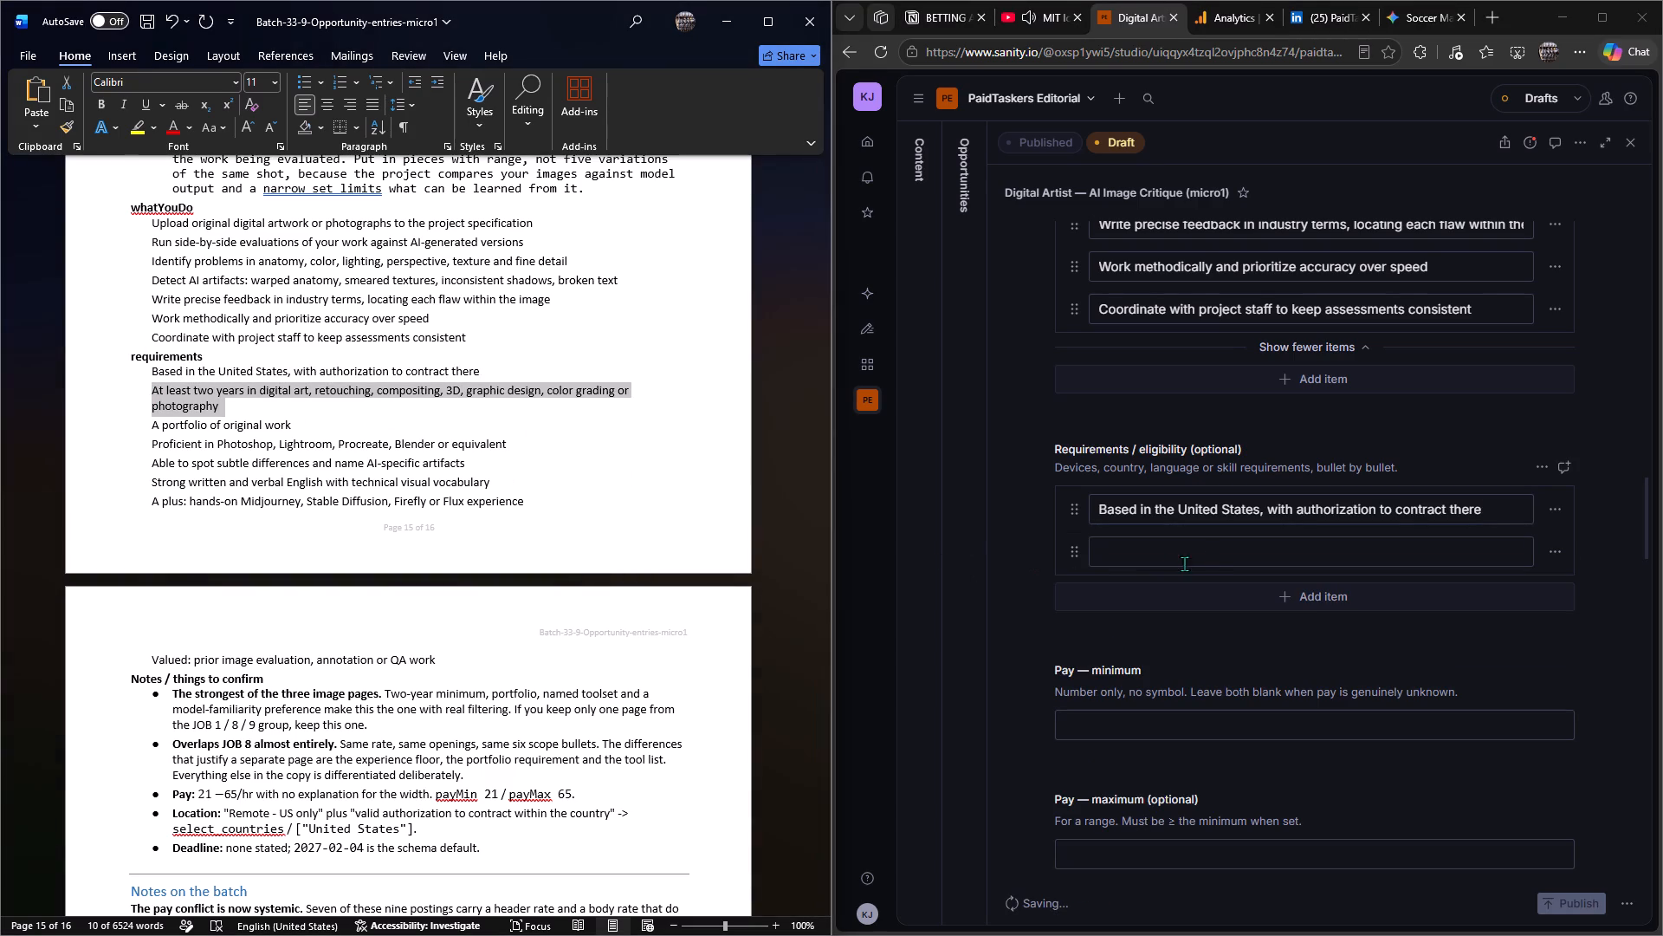
{"action": "left_click", "coordinate": [1213, 561]}
{"action": "key", "text": "ctrl+v"}
Add a third Requirements item with "A portfolio of original work" copied from Word.
{"action": "left_click", "coordinate": [1195, 588]}
{"action": "left_click", "coordinate": [424, 437]}
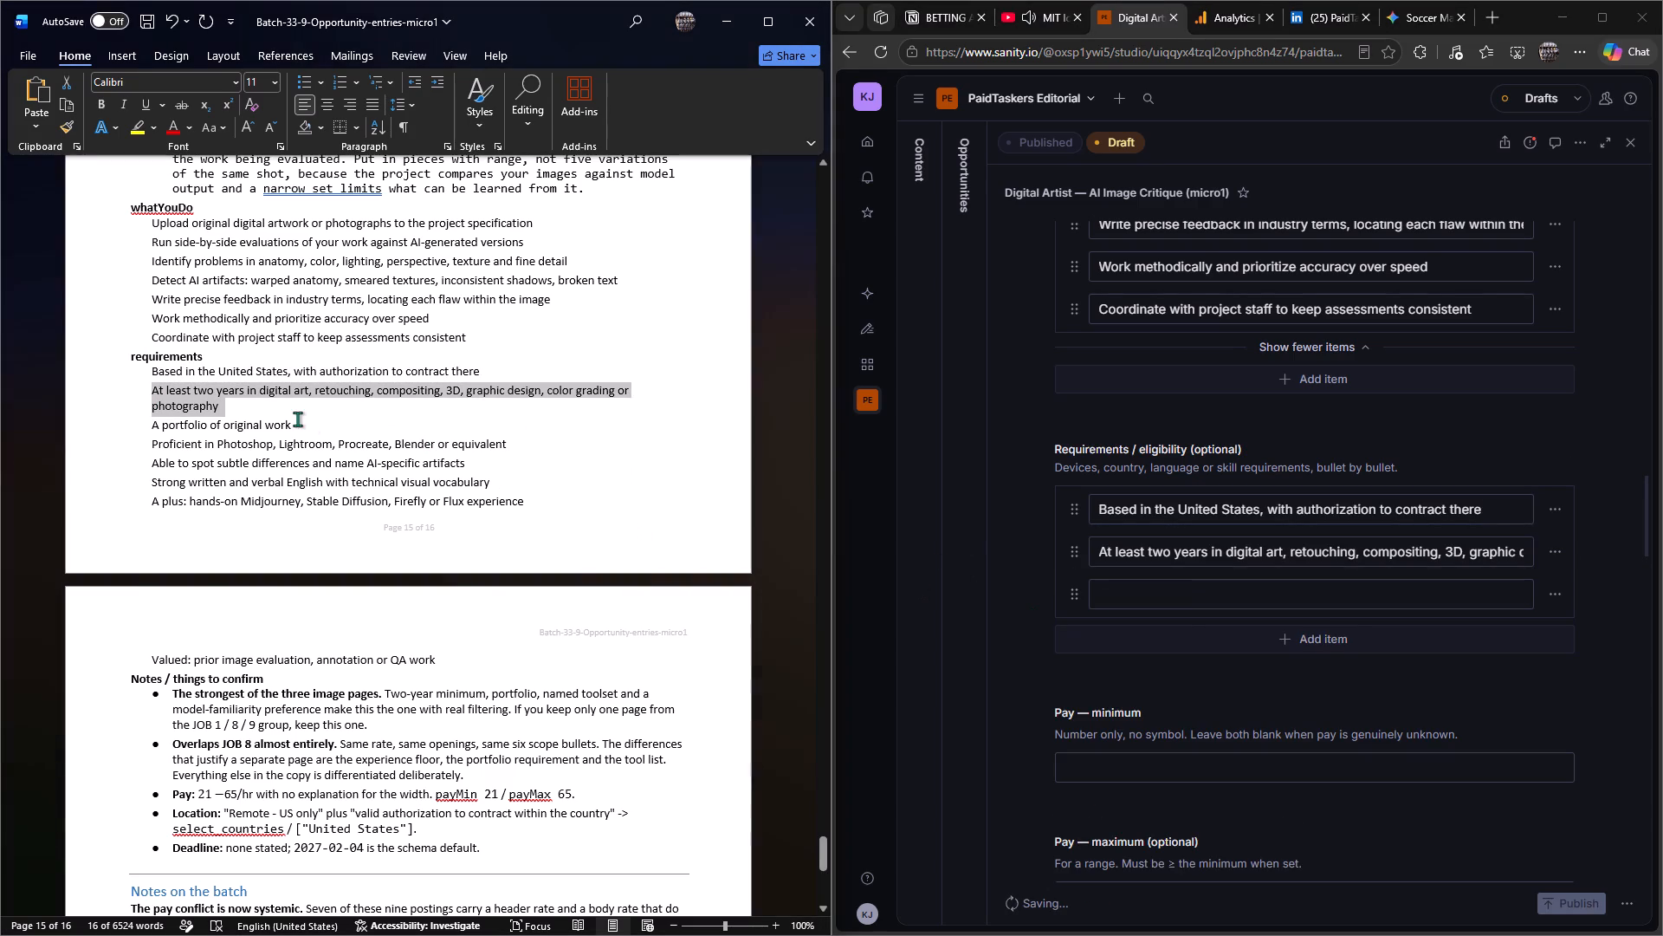
{"action": "left_click_drag", "start_coordinate": [311, 425], "coordinate": [112, 435]}
{"action": "key", "text": "ctrl+c"}
{"action": "left_click", "coordinate": [1318, 595]}
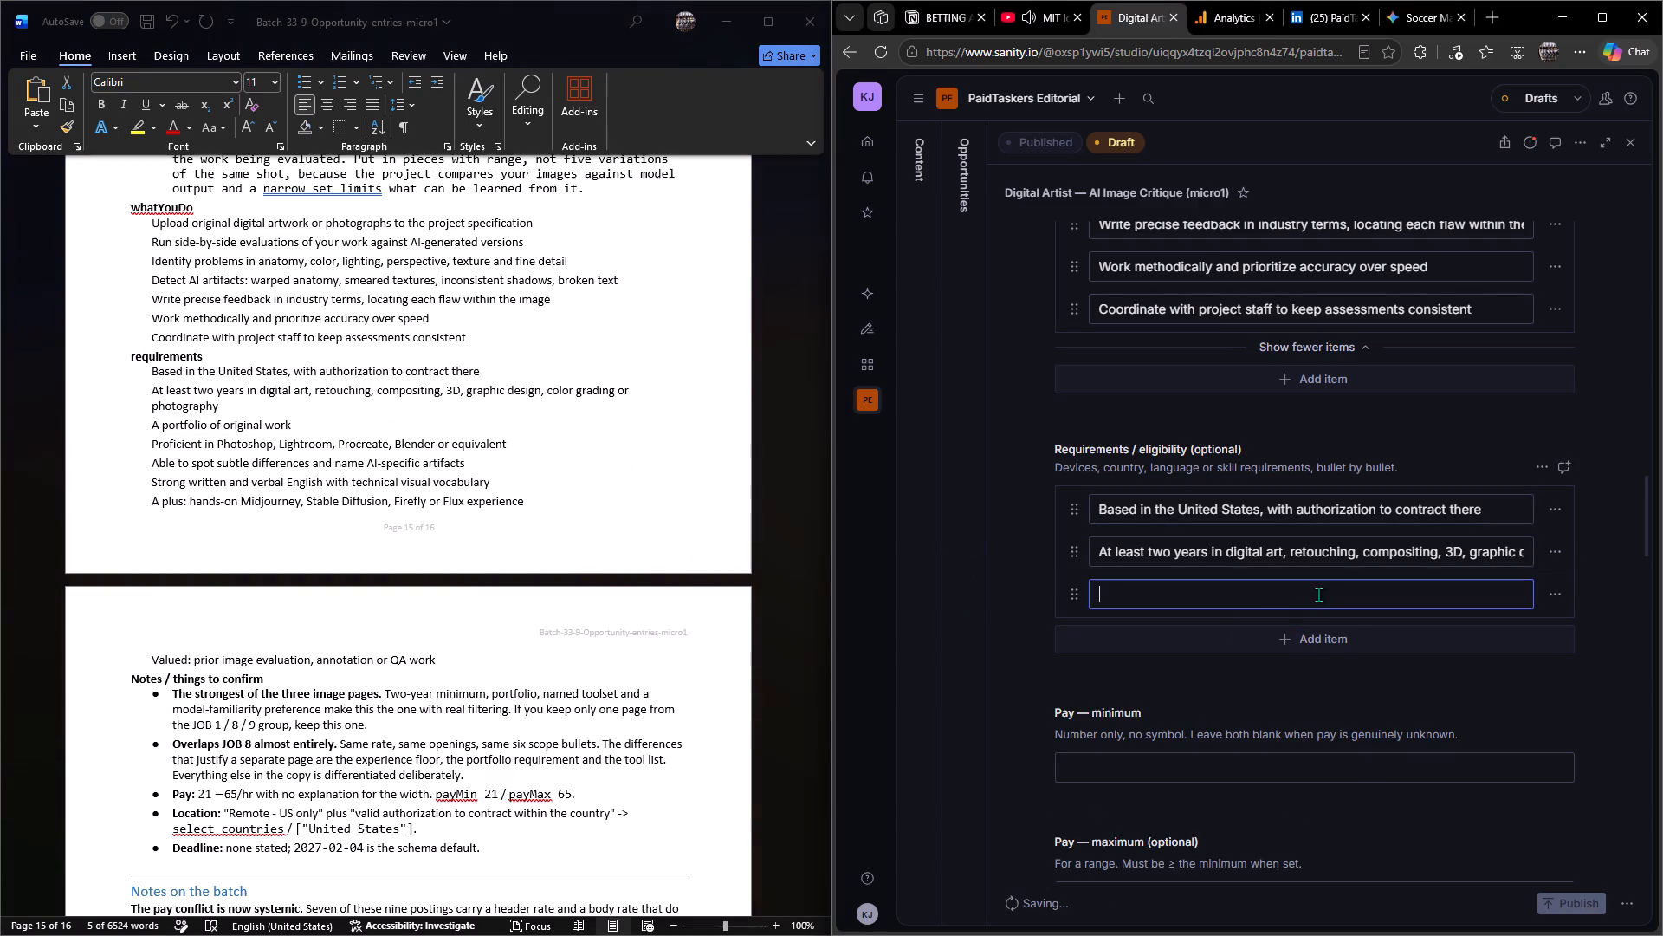
{"action": "key", "text": "ctrl+v"}
Add a fourth Requirements item with "Proficient in Photoshop, Lightroom, Procreate, Blender or equivalent" copied from Word.
{"action": "left_click", "coordinate": [1253, 638]}
{"action": "left_click", "coordinate": [300, 472]}
{"action": "left_click_drag", "start_coordinate": [564, 448], "coordinate": [105, 450]}
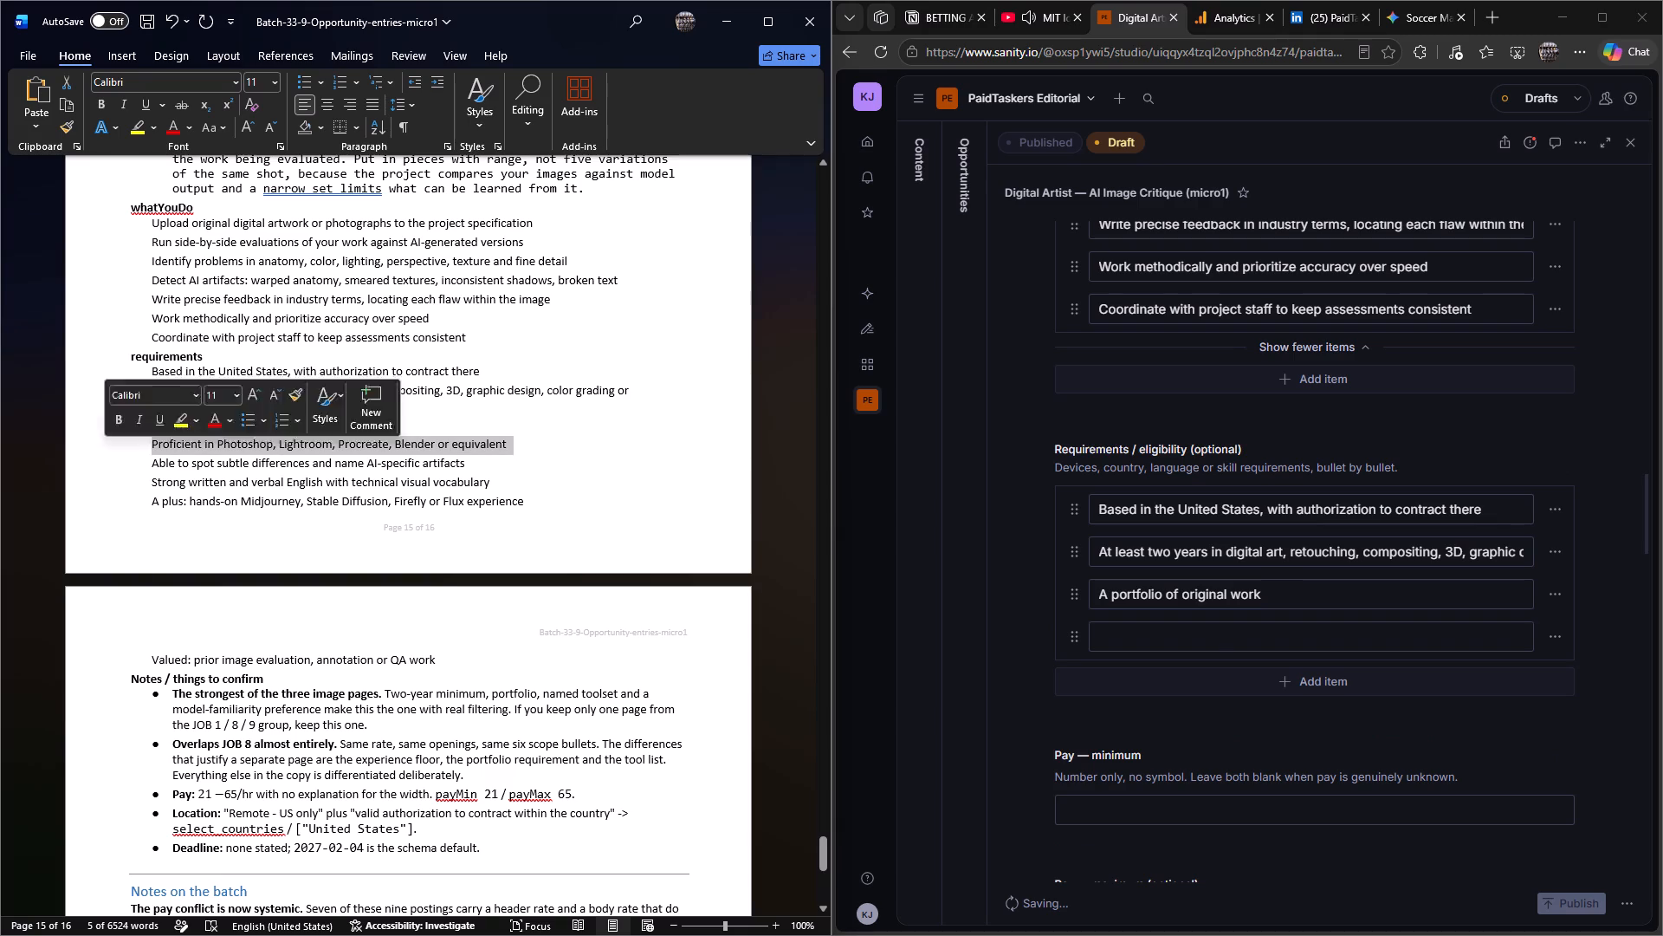
{"action": "key", "text": "ctrl+c"}
{"action": "left_click", "coordinate": [1213, 637]}
{"action": "key", "text": "ctrl+v"}
Add a fifth Requirements item with "Able to spot subtle differences and name AI-specific artifacts" copied from Word.
{"action": "left_click", "coordinate": [1180, 697]}
{"action": "left_click", "coordinate": [1168, 679]}
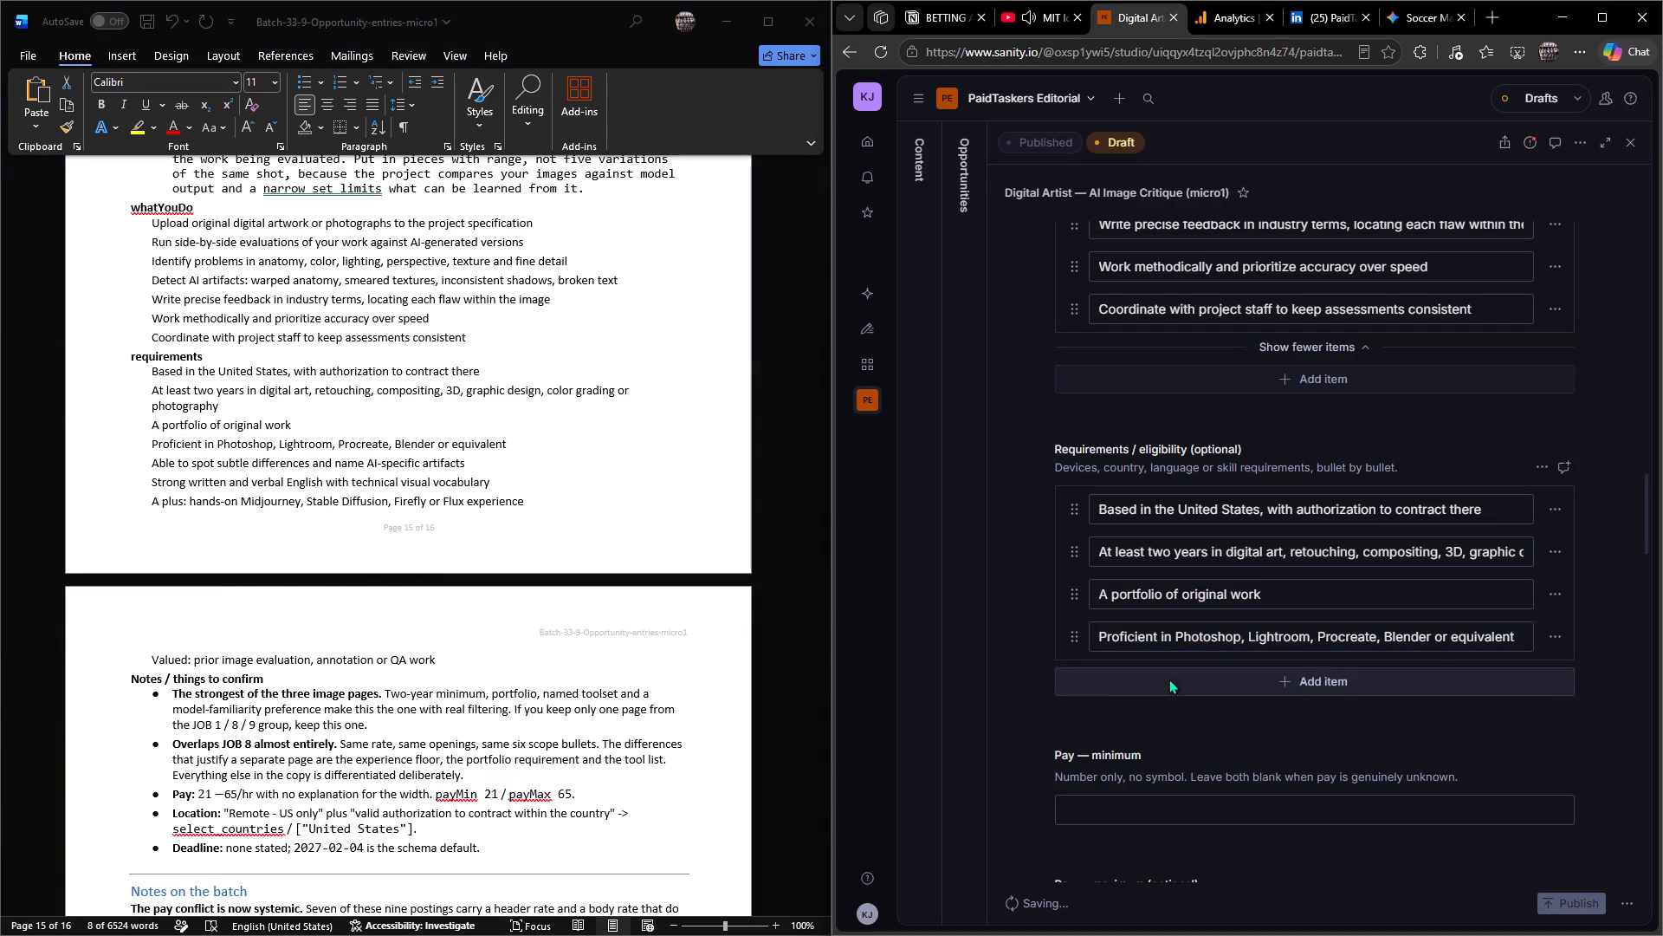
{"action": "left_click", "coordinate": [302, 459]}
{"action": "left_click_drag", "start_coordinate": [502, 467], "coordinate": [161, 465]}
{"action": "key", "text": "ctrl+c"}
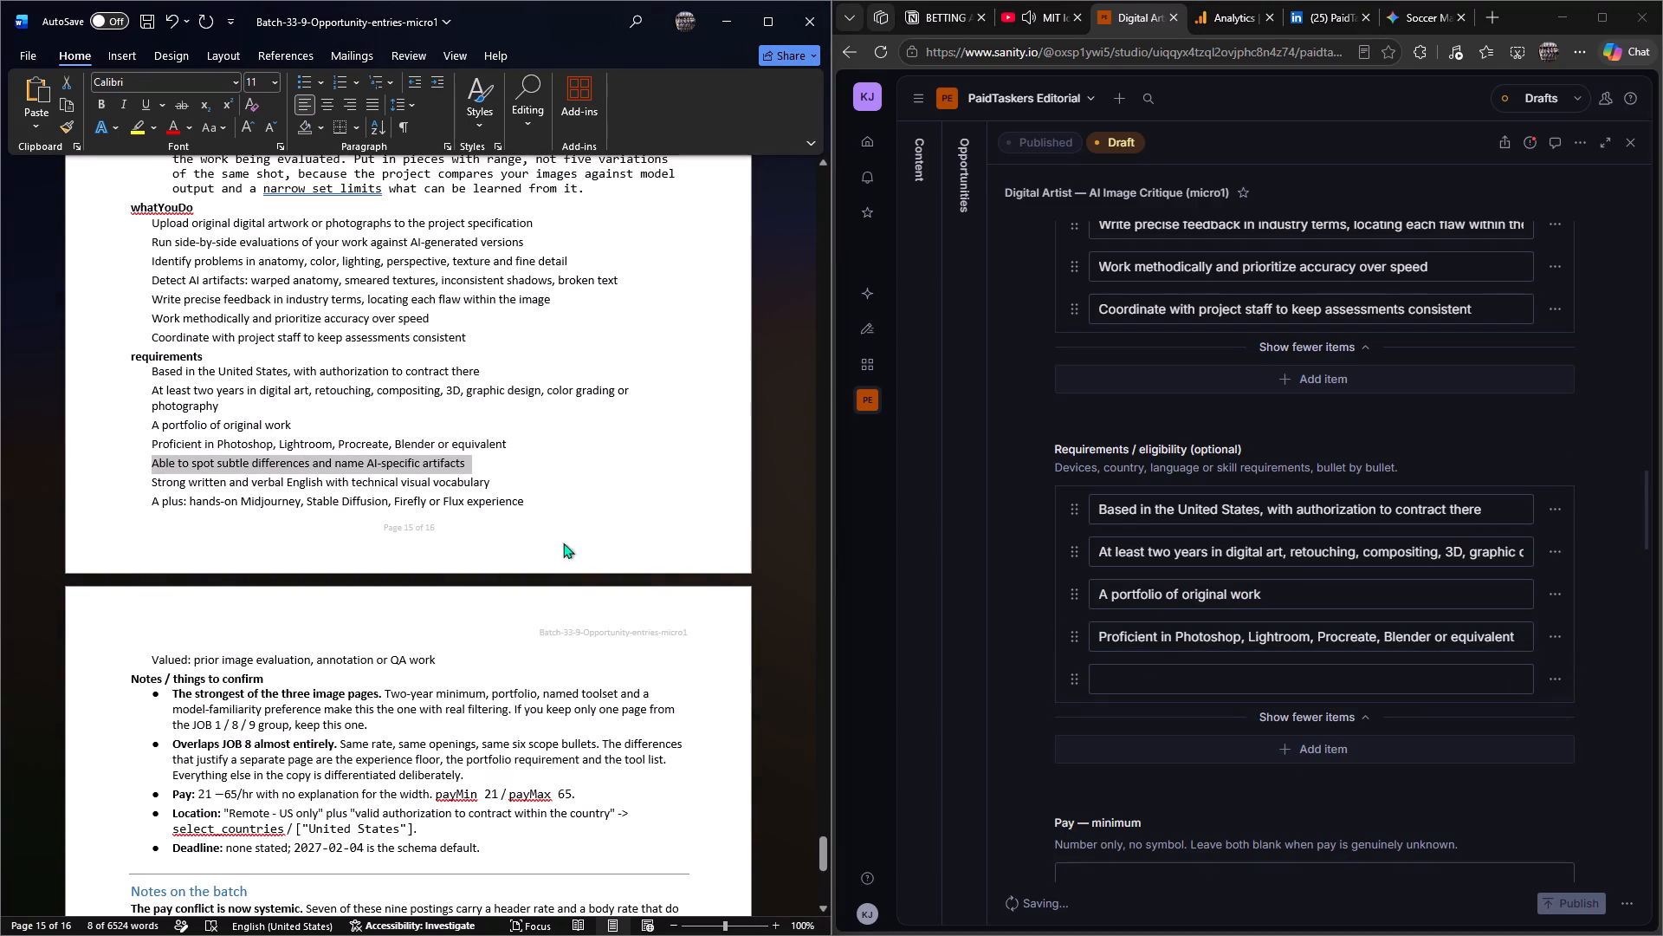
{"action": "left_click", "coordinate": [1184, 687]}
{"action": "key", "text": "ctrl+v"}
Add a sixth Requirements item with "Strong written and verbal English with technical visual vocabulary" copied from Word.
{"action": "left_click", "coordinate": [1162, 749]}
{"action": "left_click", "coordinate": [540, 464]}
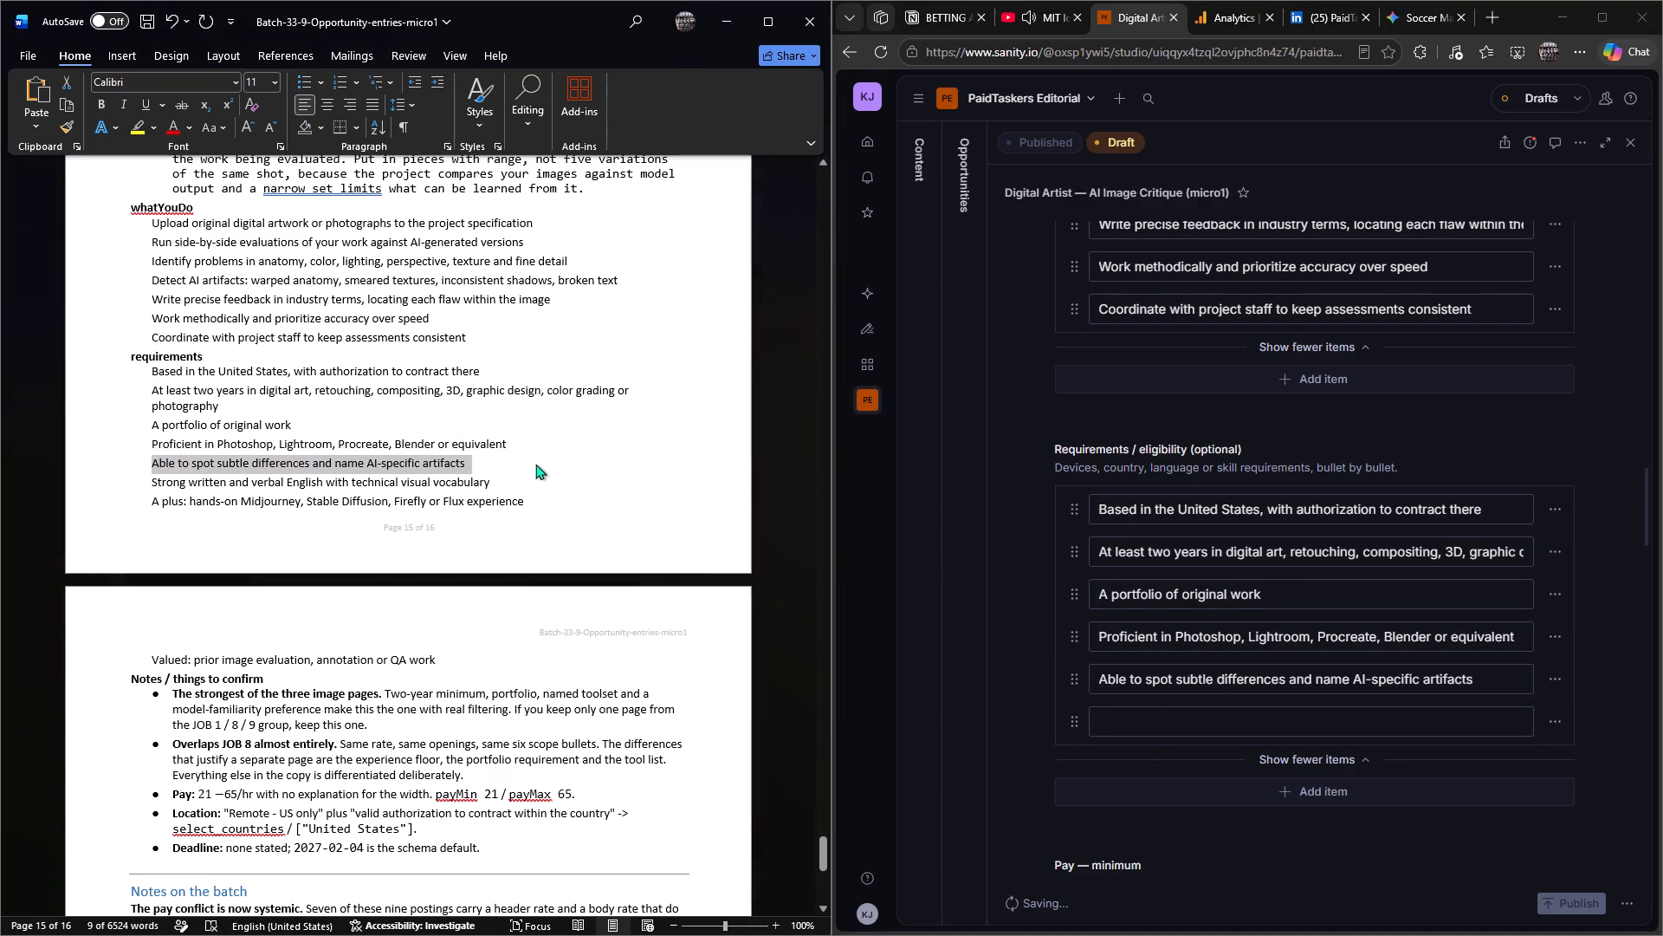
{"action": "left_click_drag", "start_coordinate": [530, 491], "coordinate": [158, 491]}
{"action": "key", "text": "ctrl+c"}
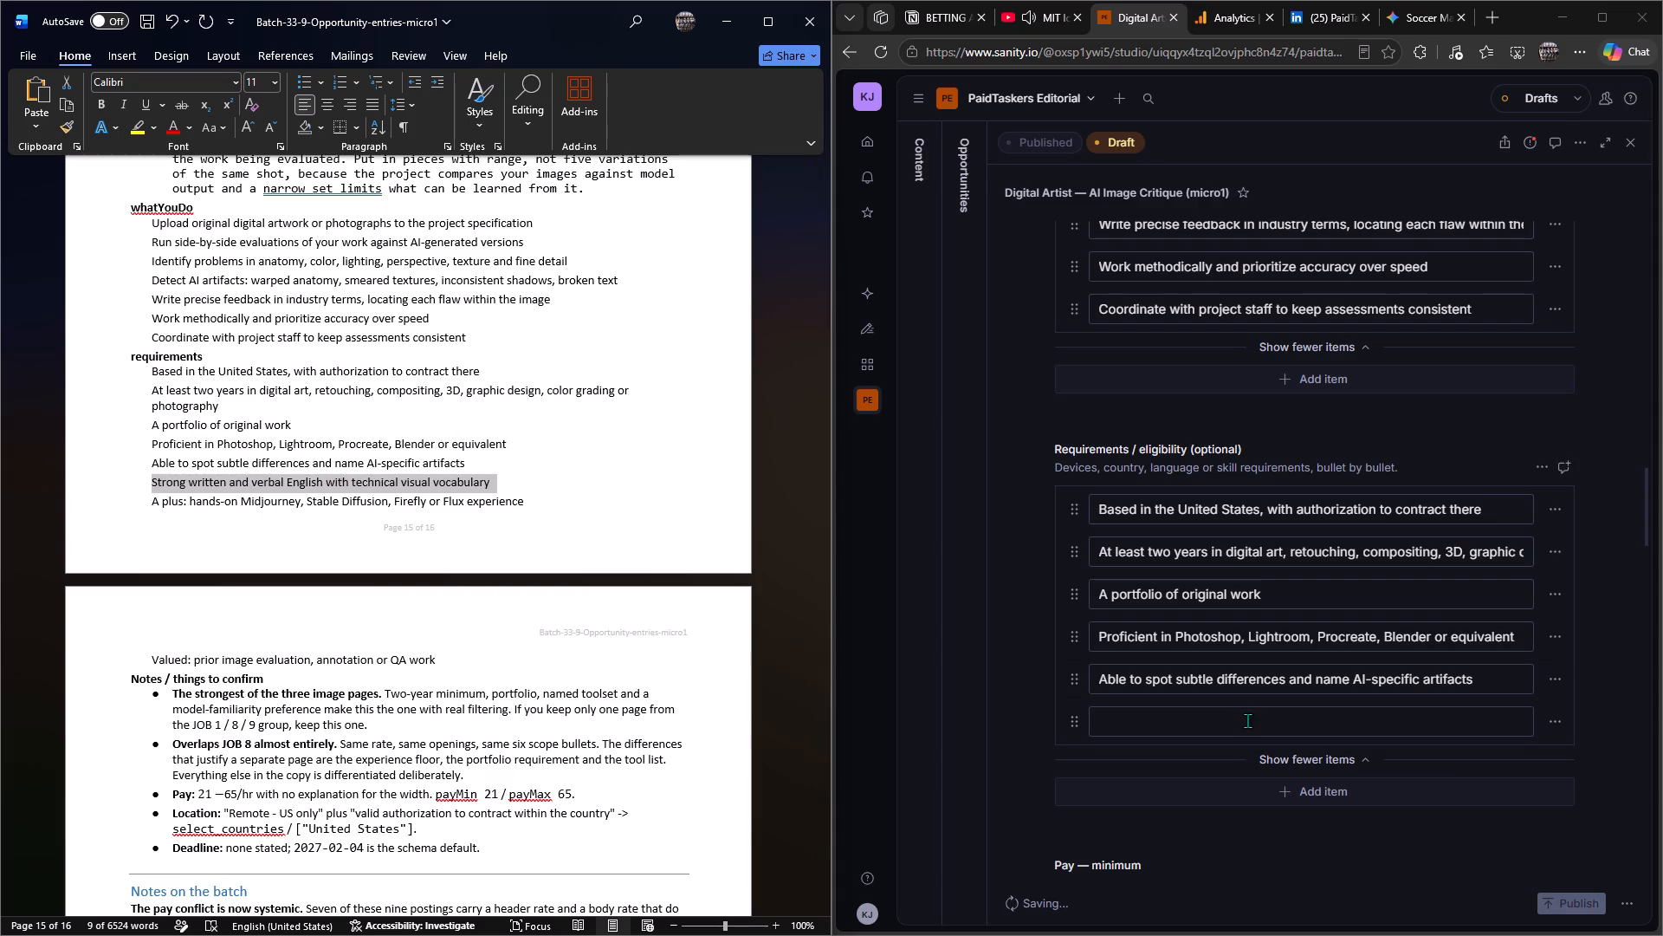
{"action": "left_click", "coordinate": [1247, 720]}
{"action": "key", "text": "ctrl+v"}
Add a seventh Requirements item with "A plus: hands-on Midjourney, Stable Diffusion, Firefly or Flux experience" copied from Word.
{"action": "left_click", "coordinate": [1192, 785]}
{"action": "left_click", "coordinate": [476, 473]}
{"action": "left_click_drag", "start_coordinate": [555, 500], "coordinate": [373, 504]}
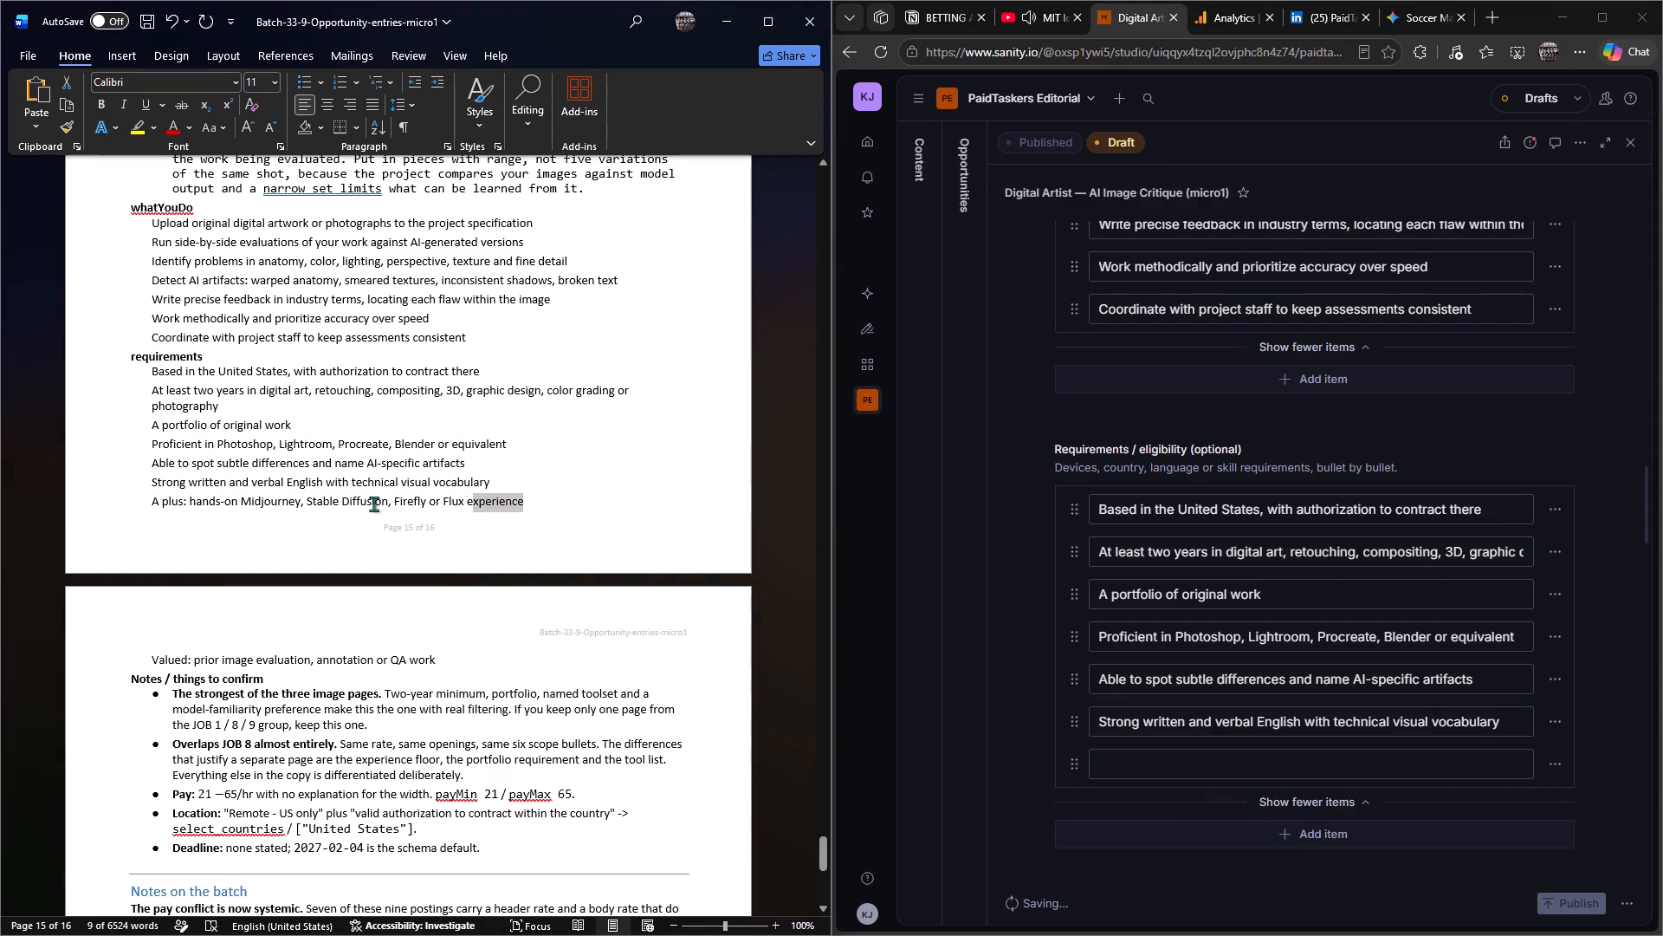
{"action": "left_click_drag", "start_coordinate": [373, 504], "coordinate": [150, 502]}
{"action": "key", "text": "ctrl+c"}
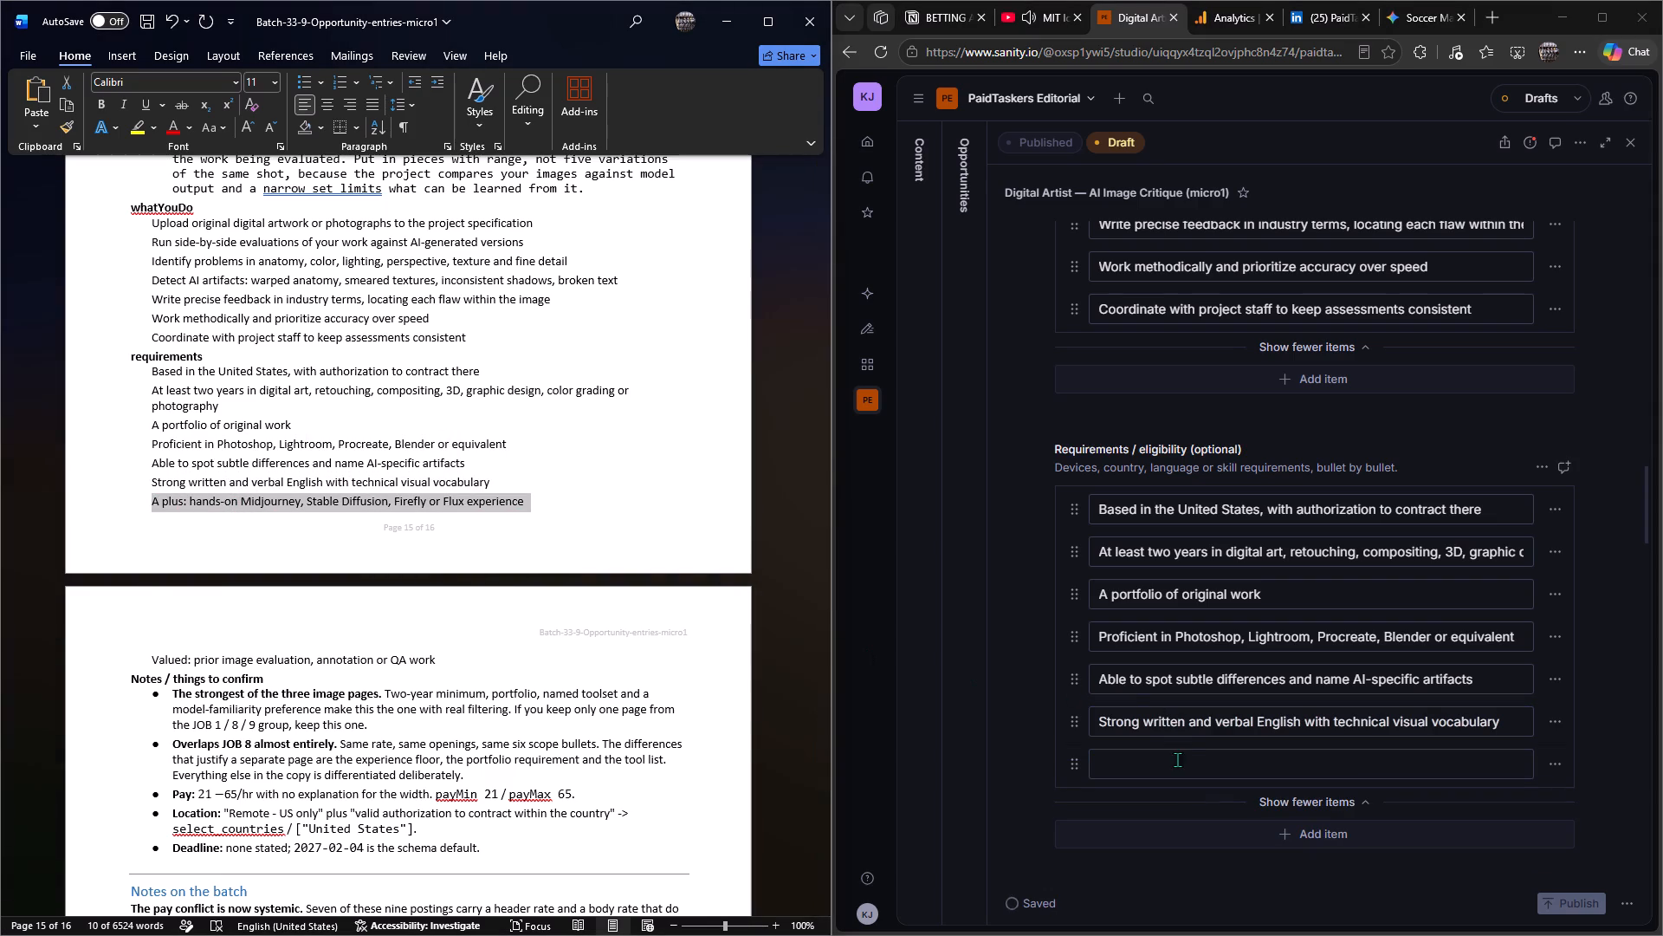
{"action": "left_click", "coordinate": [1177, 764]}
{"action": "key", "text": "ctrl+v"}
Add an eighth Requirements item with "Valued: prior image evaluation, annotation or QA work" copied from Word.
{"action": "scroll", "coordinate": [1217, 635], "scroll_direction": "down", "scroll_amount": 4}
{"action": "left_click", "coordinate": [1242, 485]}
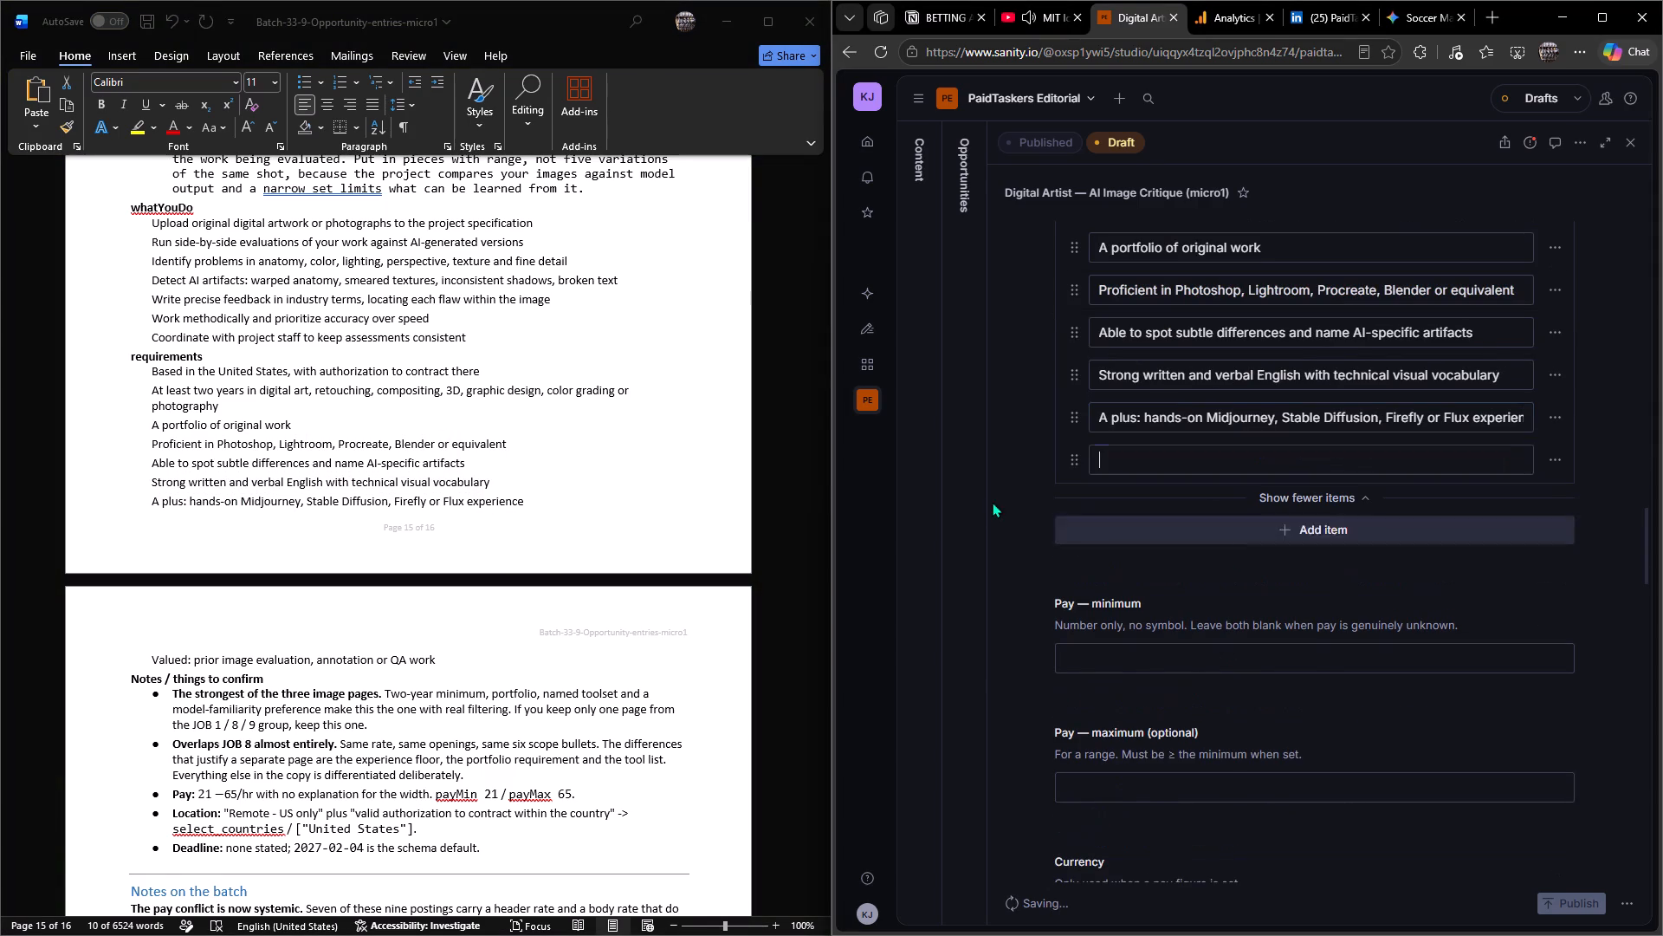
{"action": "left_click", "coordinate": [492, 496]}
{"action": "left_click", "coordinate": [457, 664]}
{"action": "left_click_drag", "start_coordinate": [469, 662], "coordinate": [123, 659]}
{"action": "key", "text": "ctrl+c"}
{"action": "left_click", "coordinate": [1196, 660]}
{"action": "key", "text": "ctrl+v"}
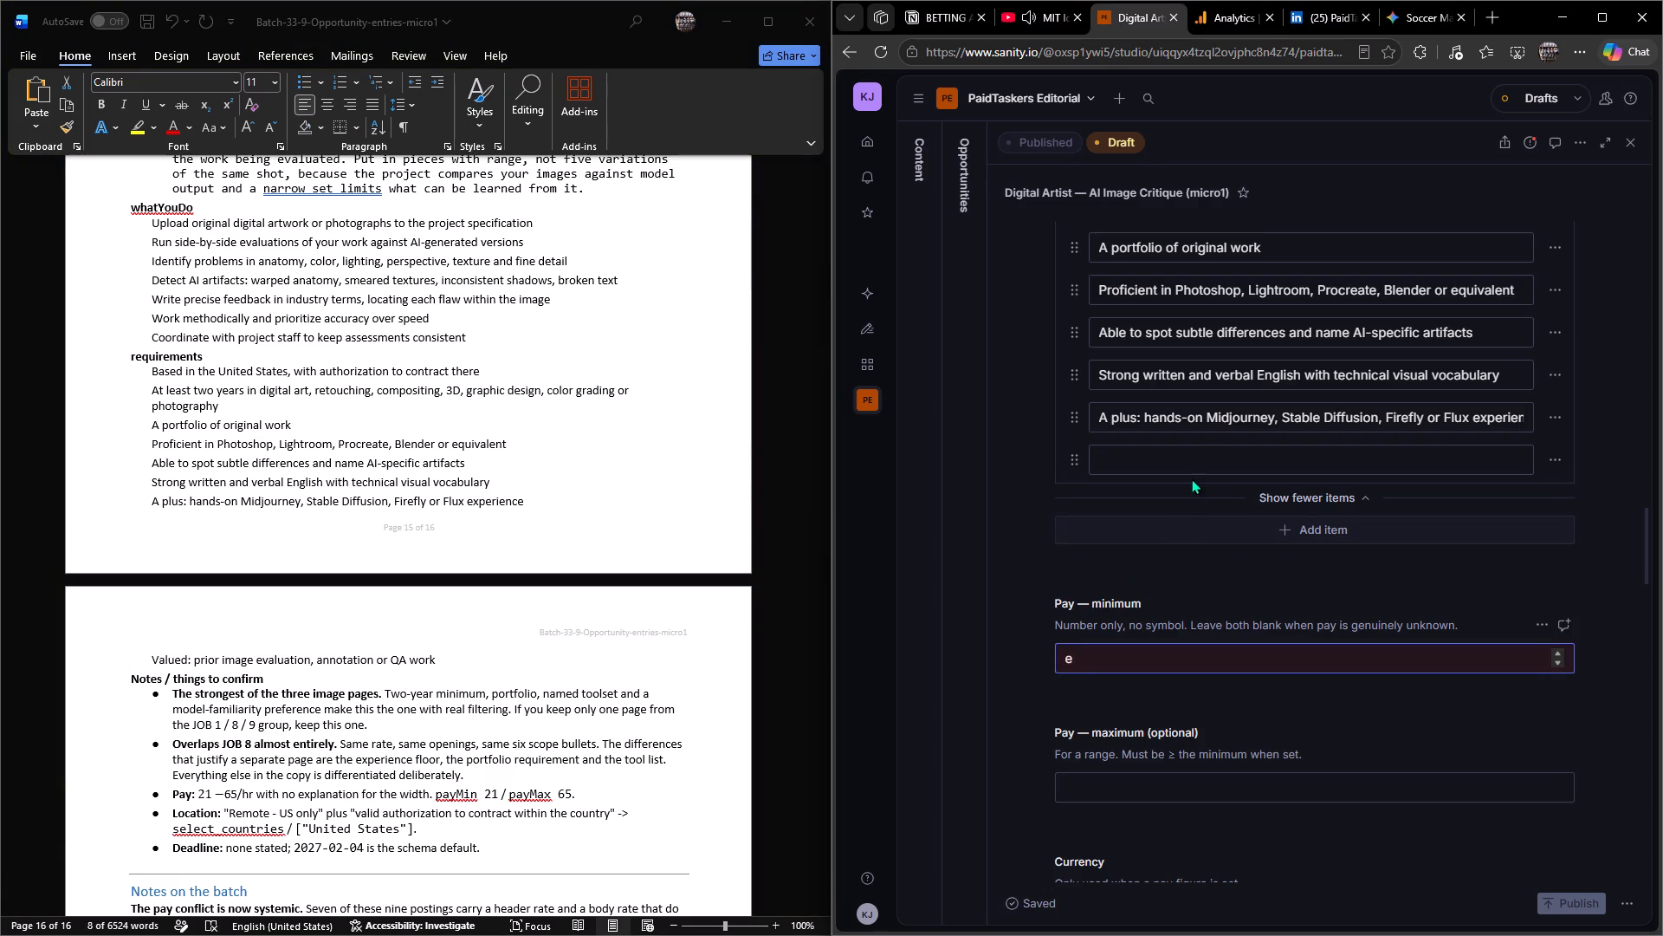
{"action": "left_click", "coordinate": [1205, 451]}
{"action": "key", "text": "ctrl+v"}
Clear the stray entry in the minimum pay, then set the minimum pay to 21 and the maximum pay to 65.
{"action": "left_click", "coordinate": [1110, 663]}
{"action": "key", "text": "ctrl+s"}
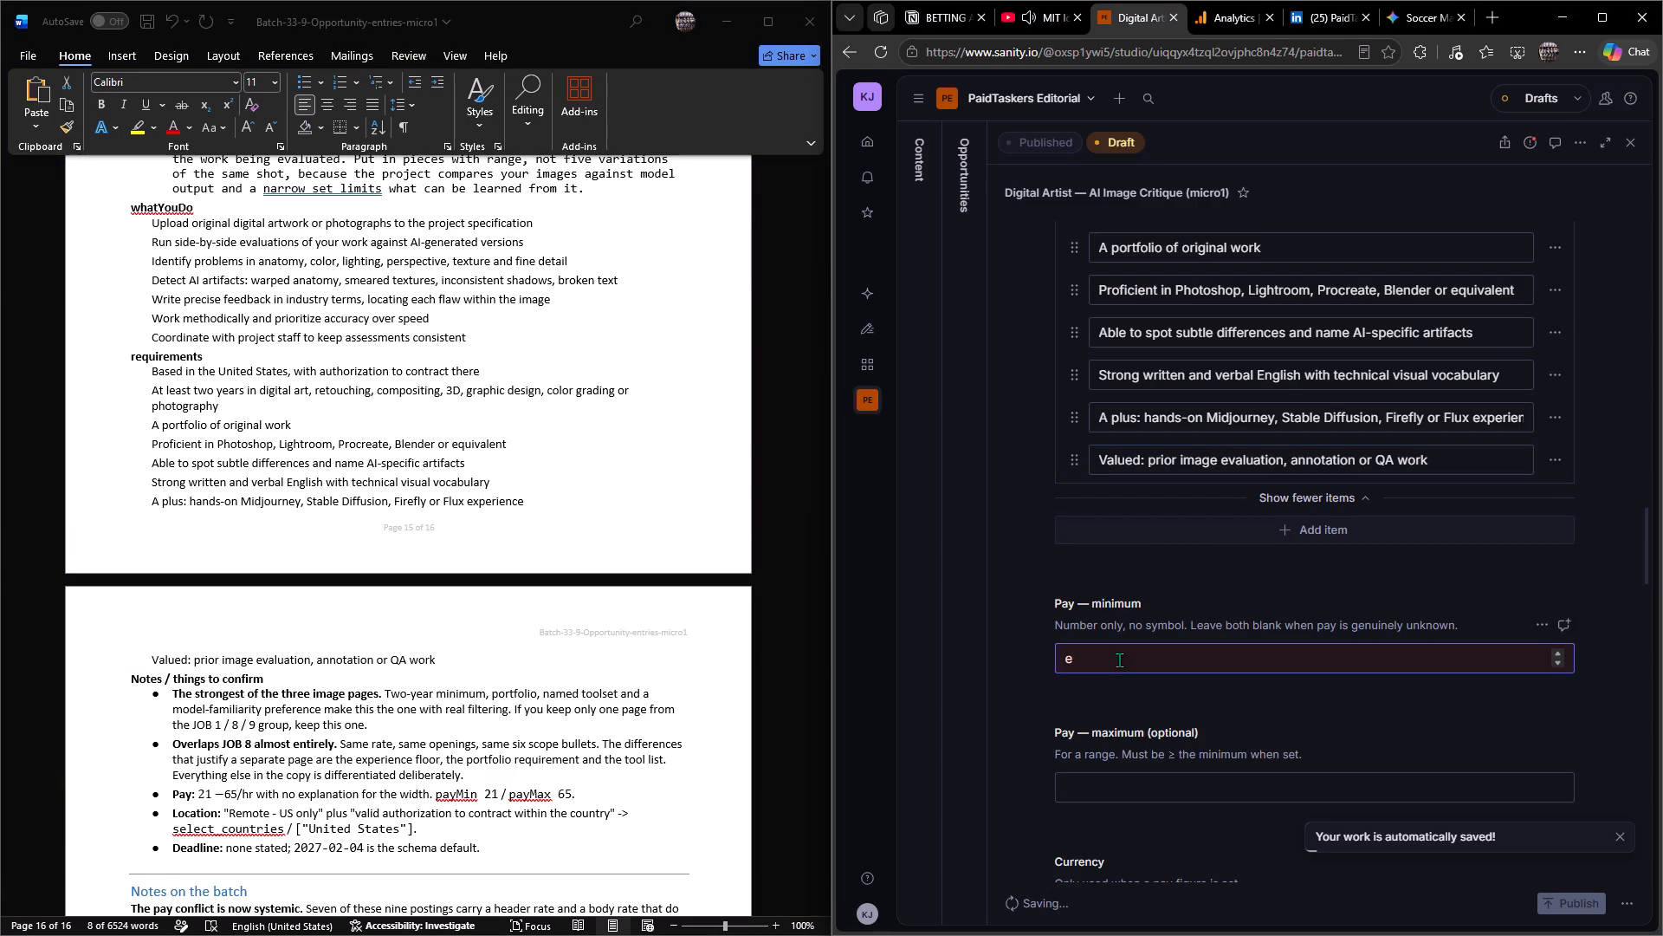
{"action": "key", "text": "ctrl+a"}
{"action": "key", "text": "BackSpace"}
{"action": "scroll", "coordinate": [501, 440], "scroll_direction": "up", "scroll_amount": 20}
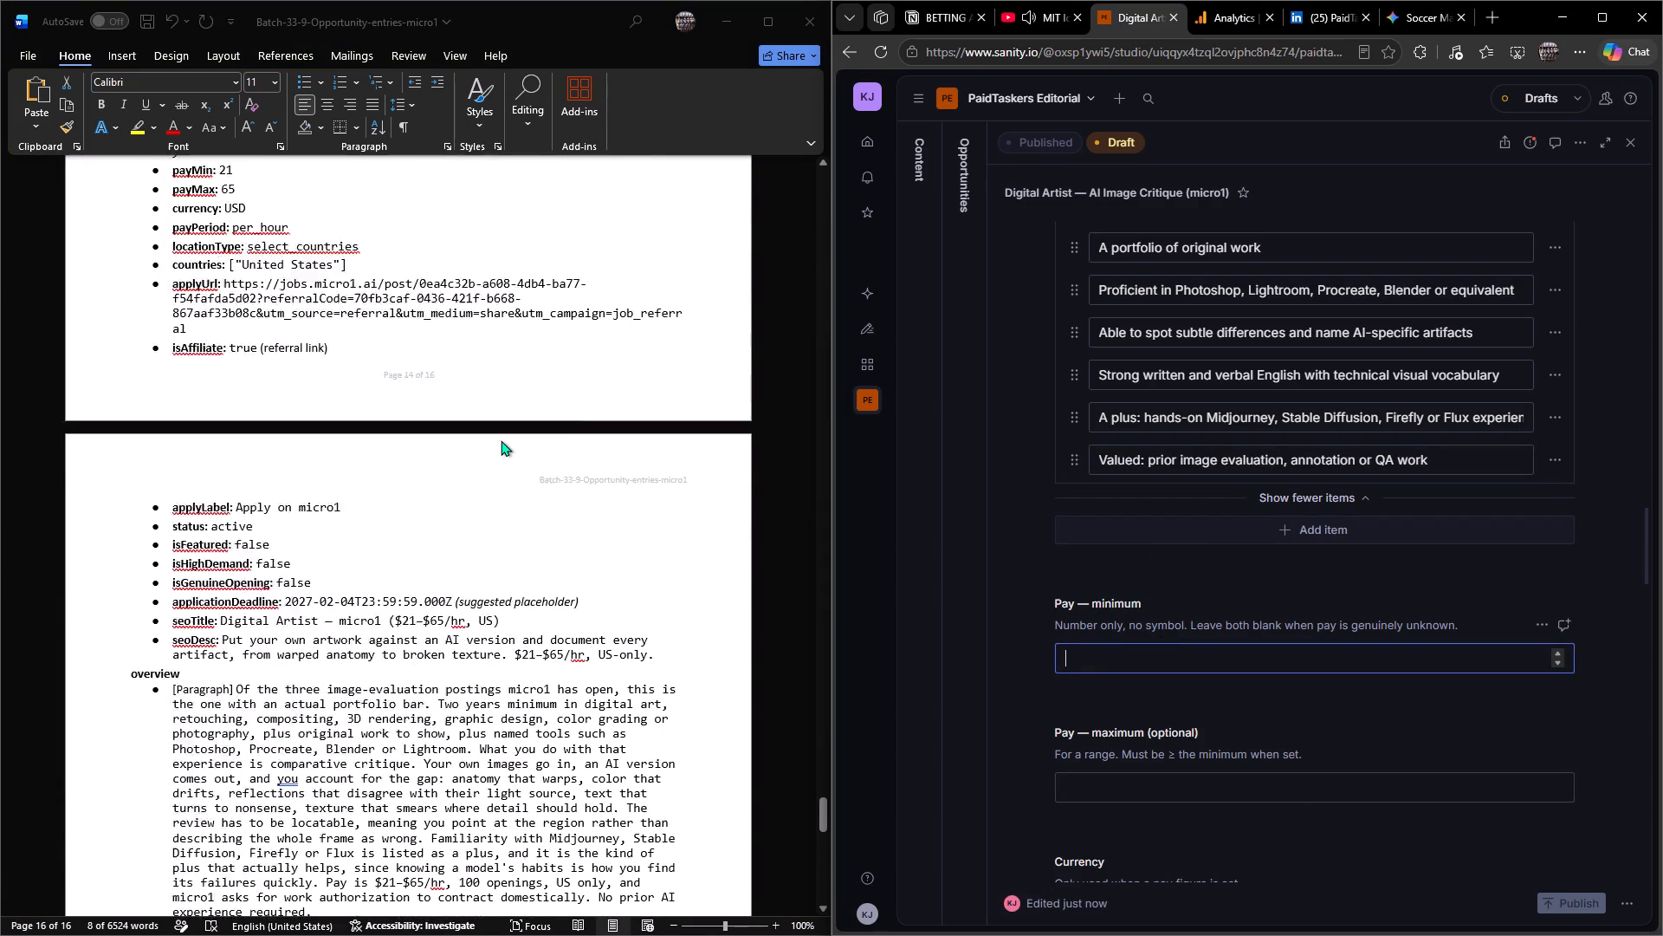
{"action": "scroll", "coordinate": [501, 440], "scroll_direction": "up", "scroll_amount": 1}
{"action": "key", "text": "2"}
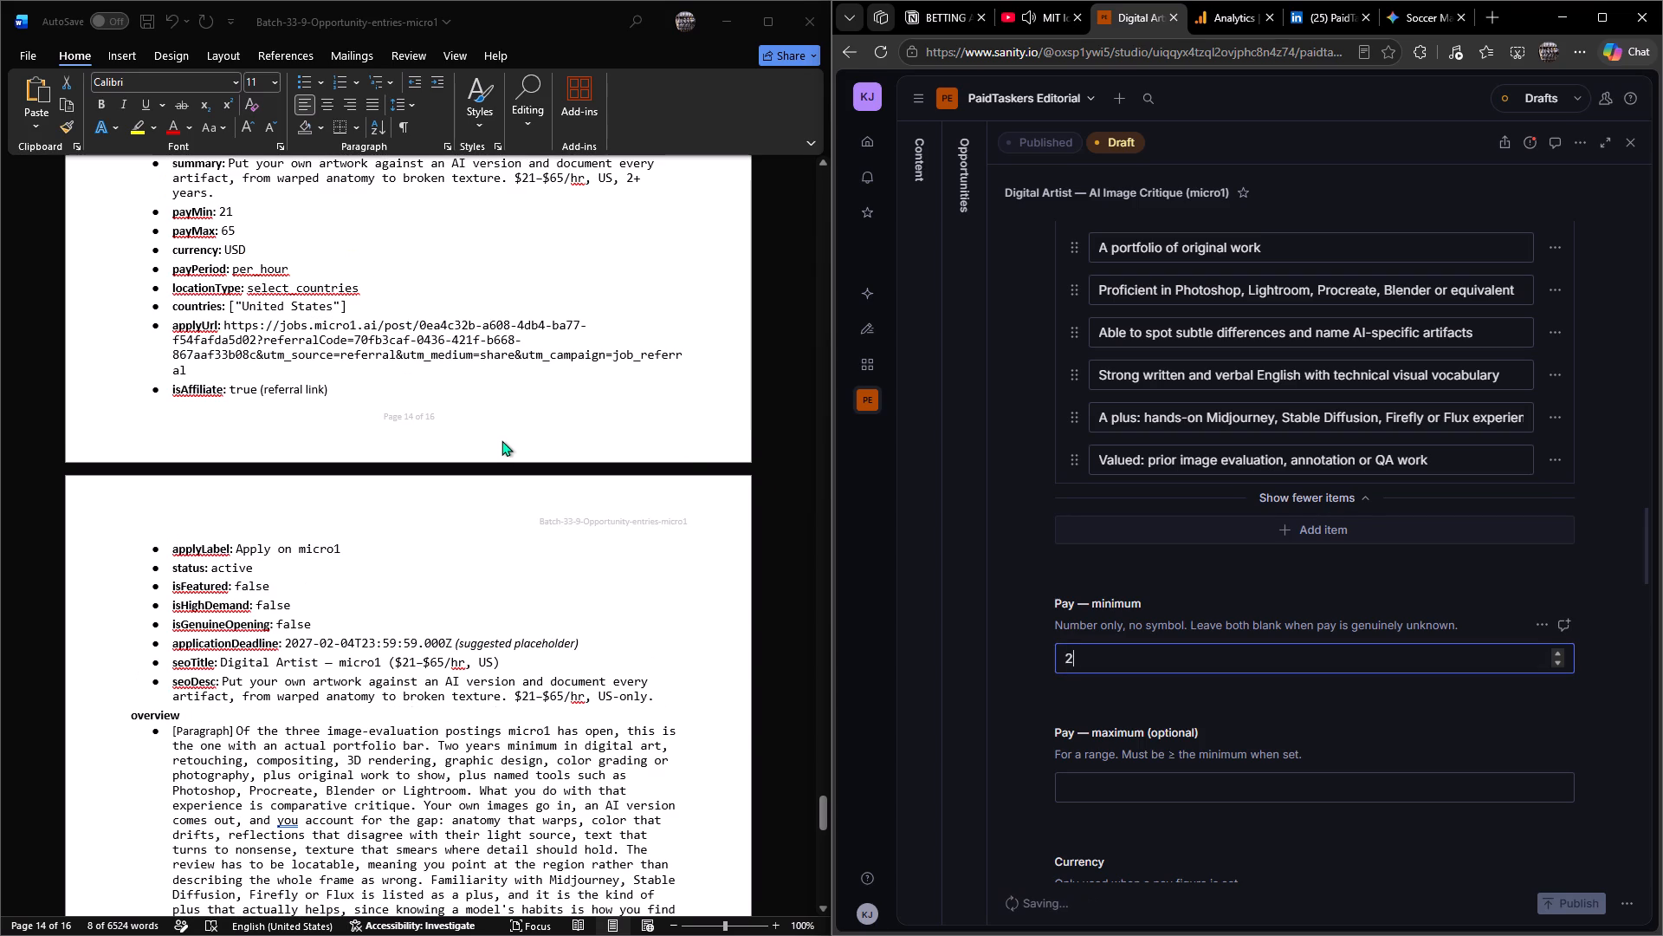
{"action": "key", "text": "1"}
{"action": "left_click", "coordinate": [1115, 796]}
{"action": "type", "text": "65"}
Set the pay period to Per hour.
{"action": "scroll", "coordinate": [1226, 707], "scroll_direction": "down", "scroll_amount": 5}
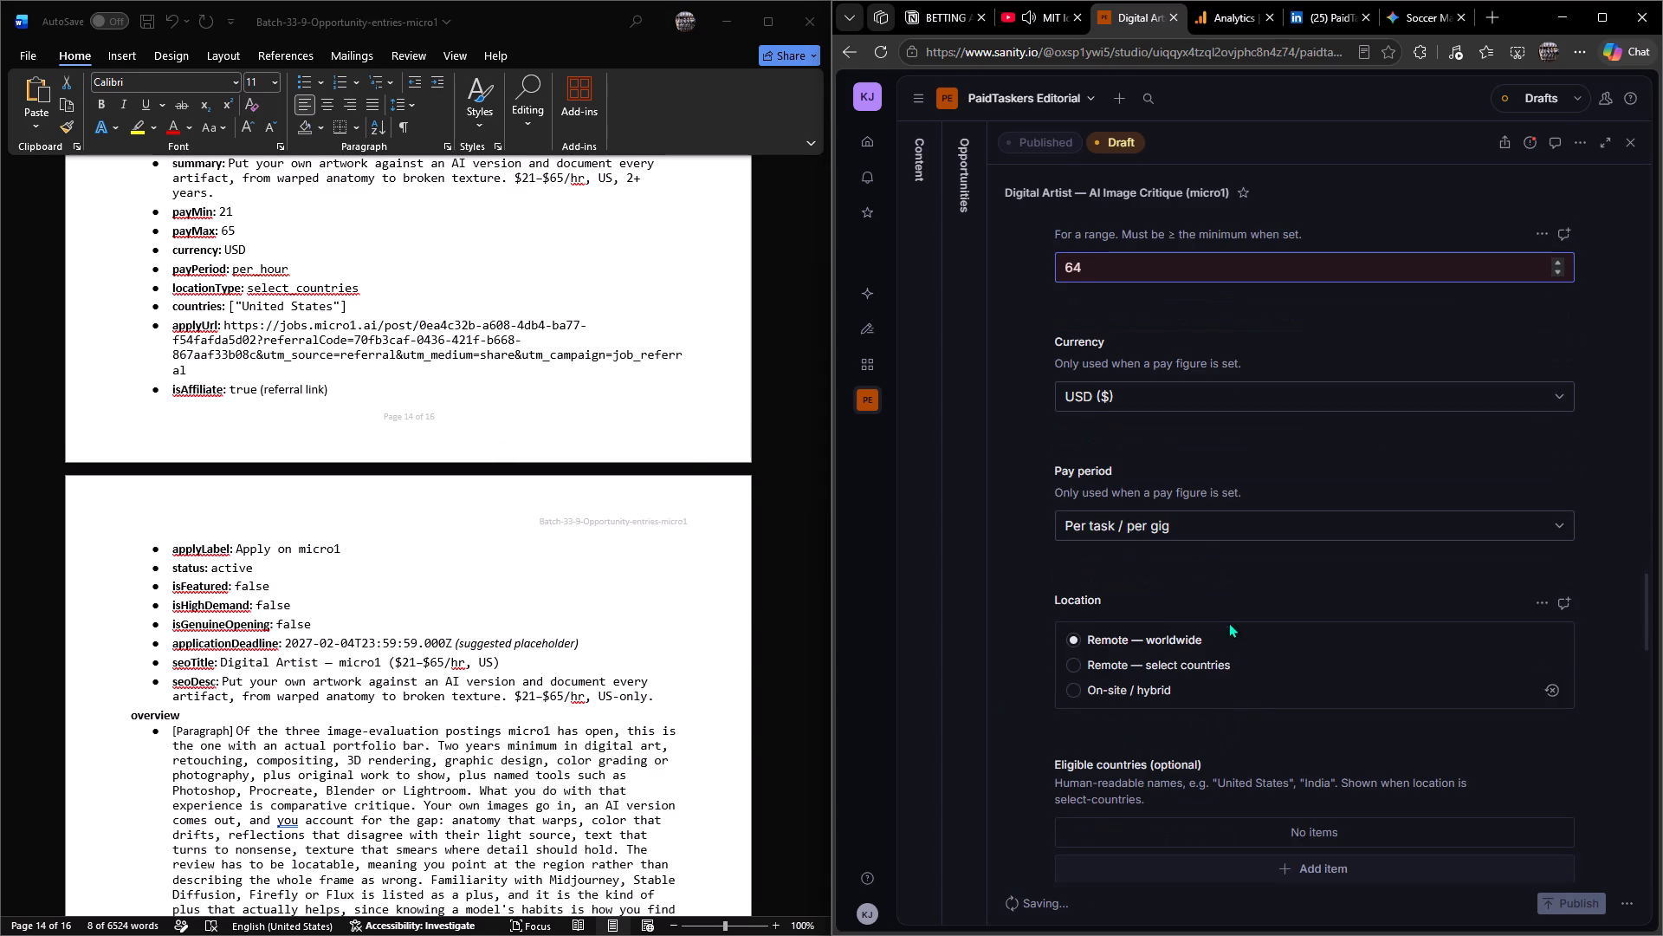
{"action": "left_click", "coordinate": [1302, 522]}
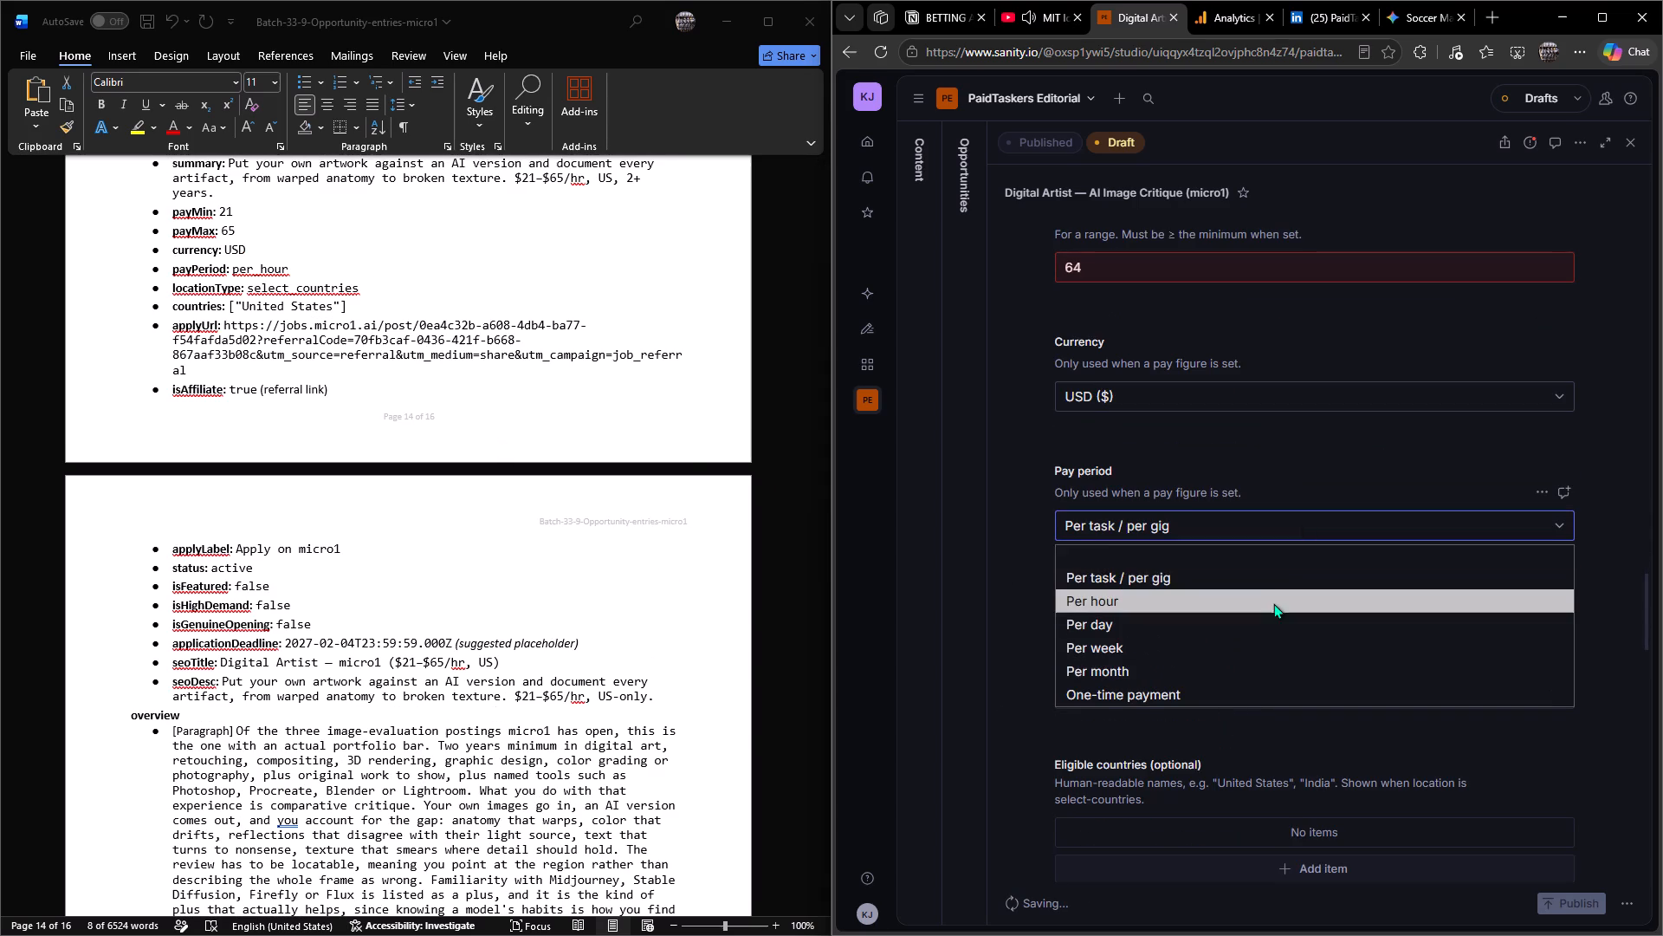
{"action": "left_click", "coordinate": [1272, 605]}
Set the location to Remote — select countries and add United States as the eligible country.
{"action": "scroll", "coordinate": [1272, 589], "scroll_direction": "down", "scroll_amount": 3}
{"action": "double_click", "coordinate": [1158, 393]}
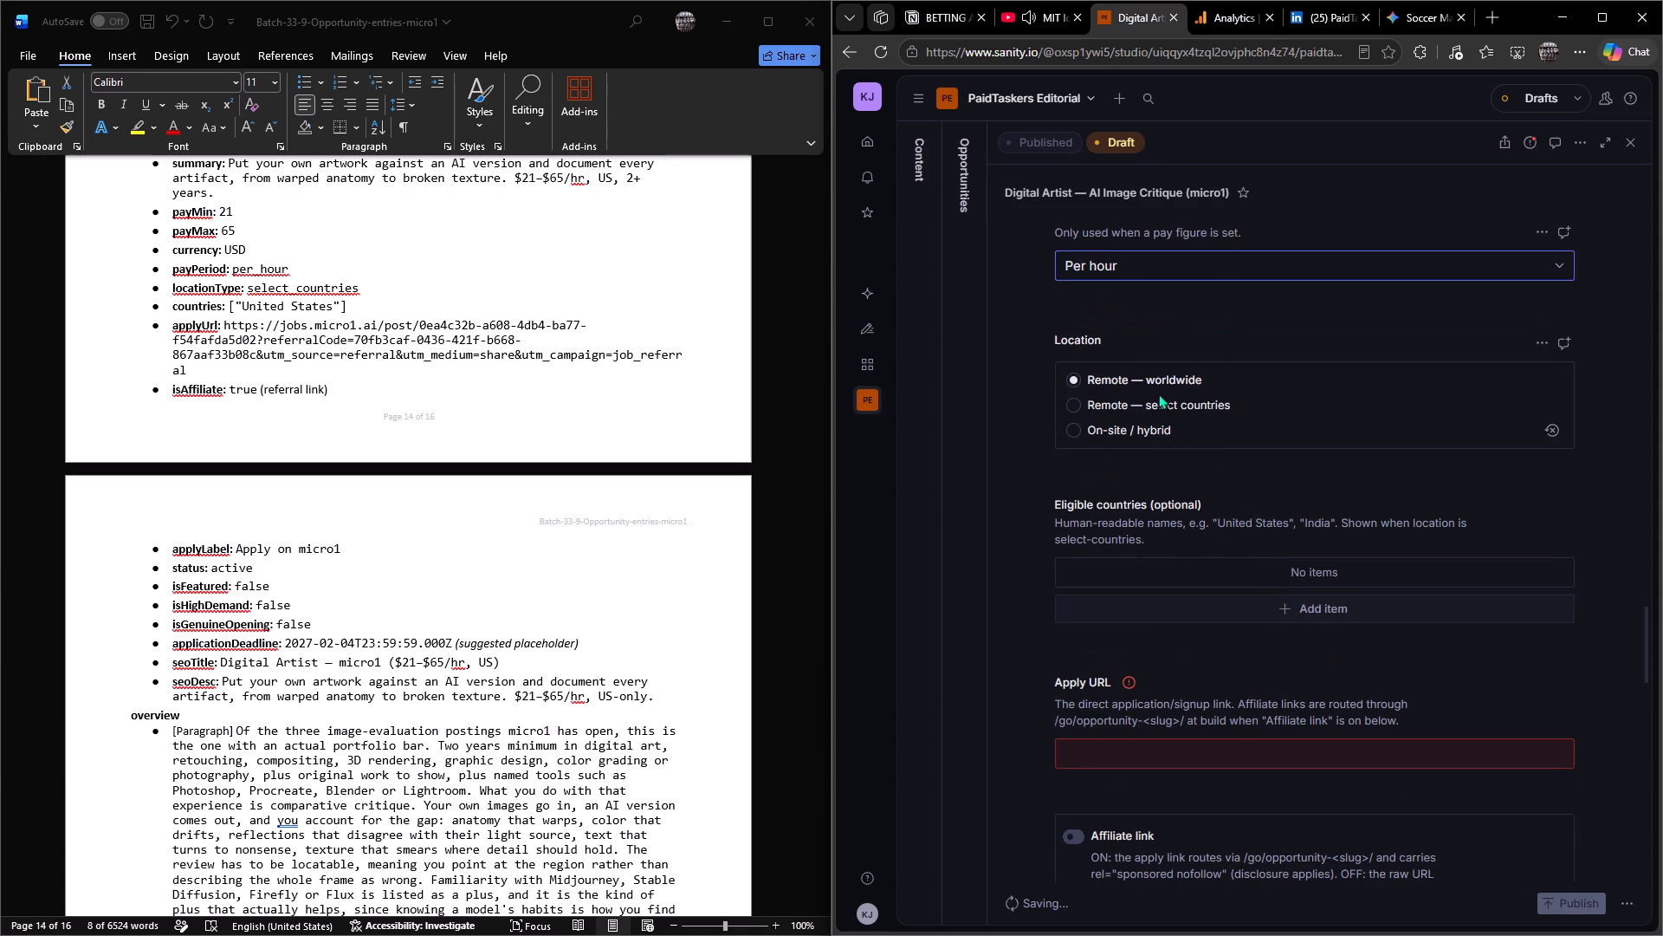
{"action": "left_click", "coordinate": [1216, 608]}
{"action": "type", "text": "United States"}
Copy Job 9's applyUrl link from Word into Apply URL and turn on Affiliate link.
{"action": "scroll", "coordinate": [1216, 608], "scroll_direction": "down", "scroll_amount": 2}
{"action": "left_click", "coordinate": [1220, 602]}
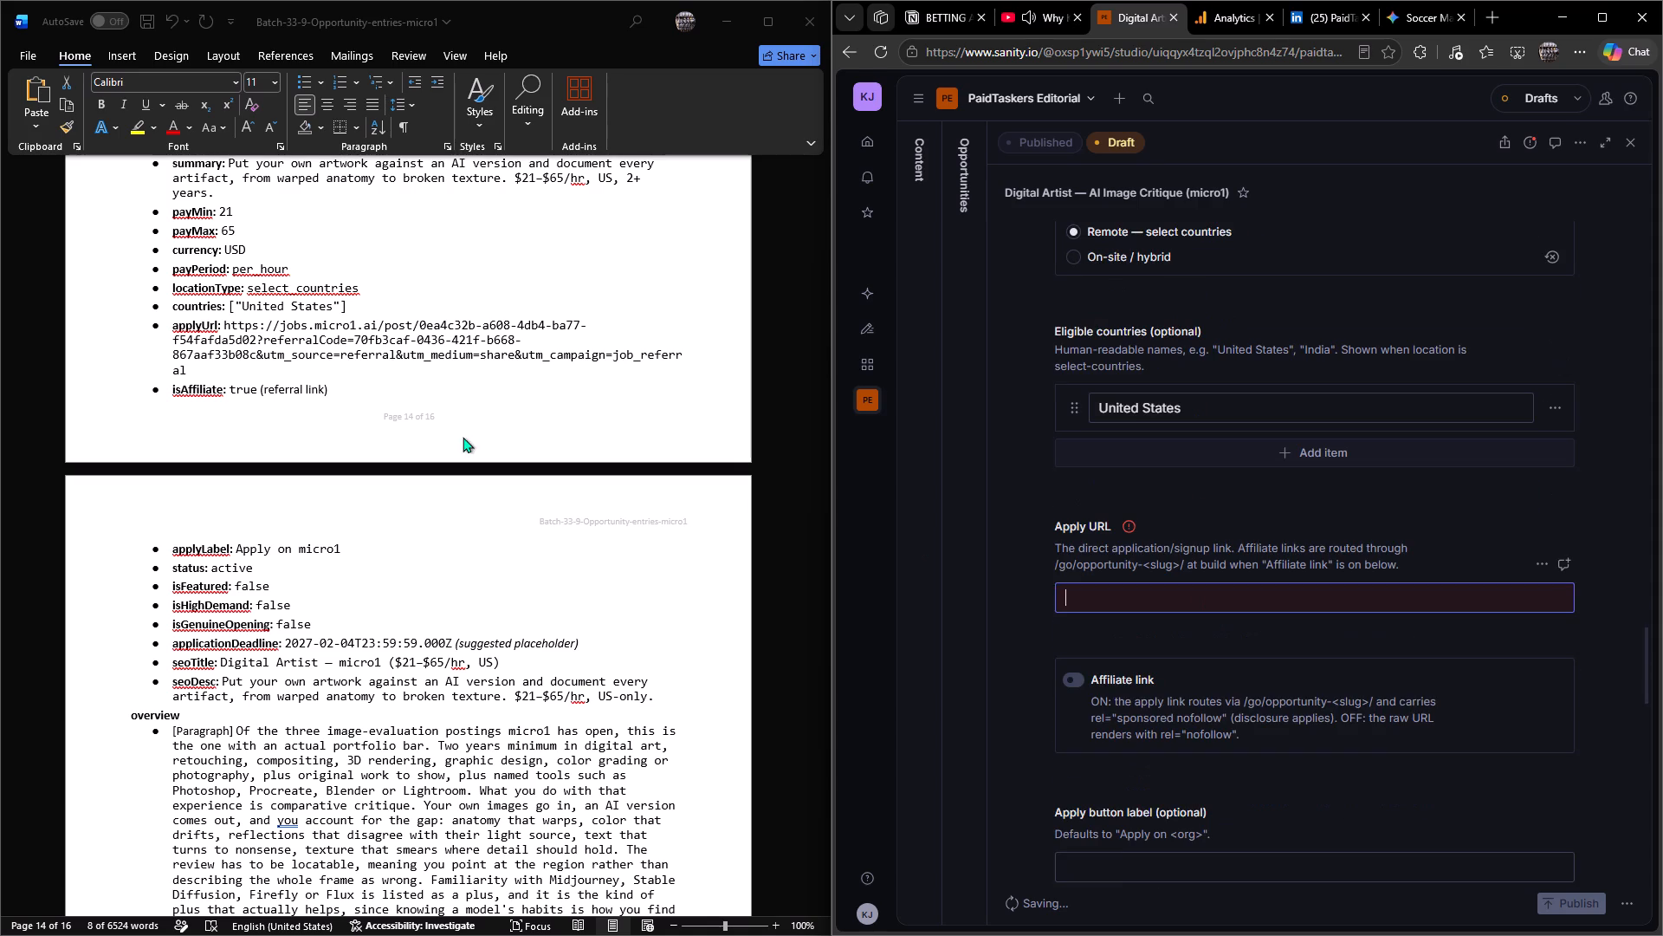
{"action": "left_click", "coordinate": [234, 348]}
{"action": "left_click", "coordinate": [235, 369]}
{"action": "left_click_drag", "start_coordinate": [235, 369], "coordinate": [225, 323]}
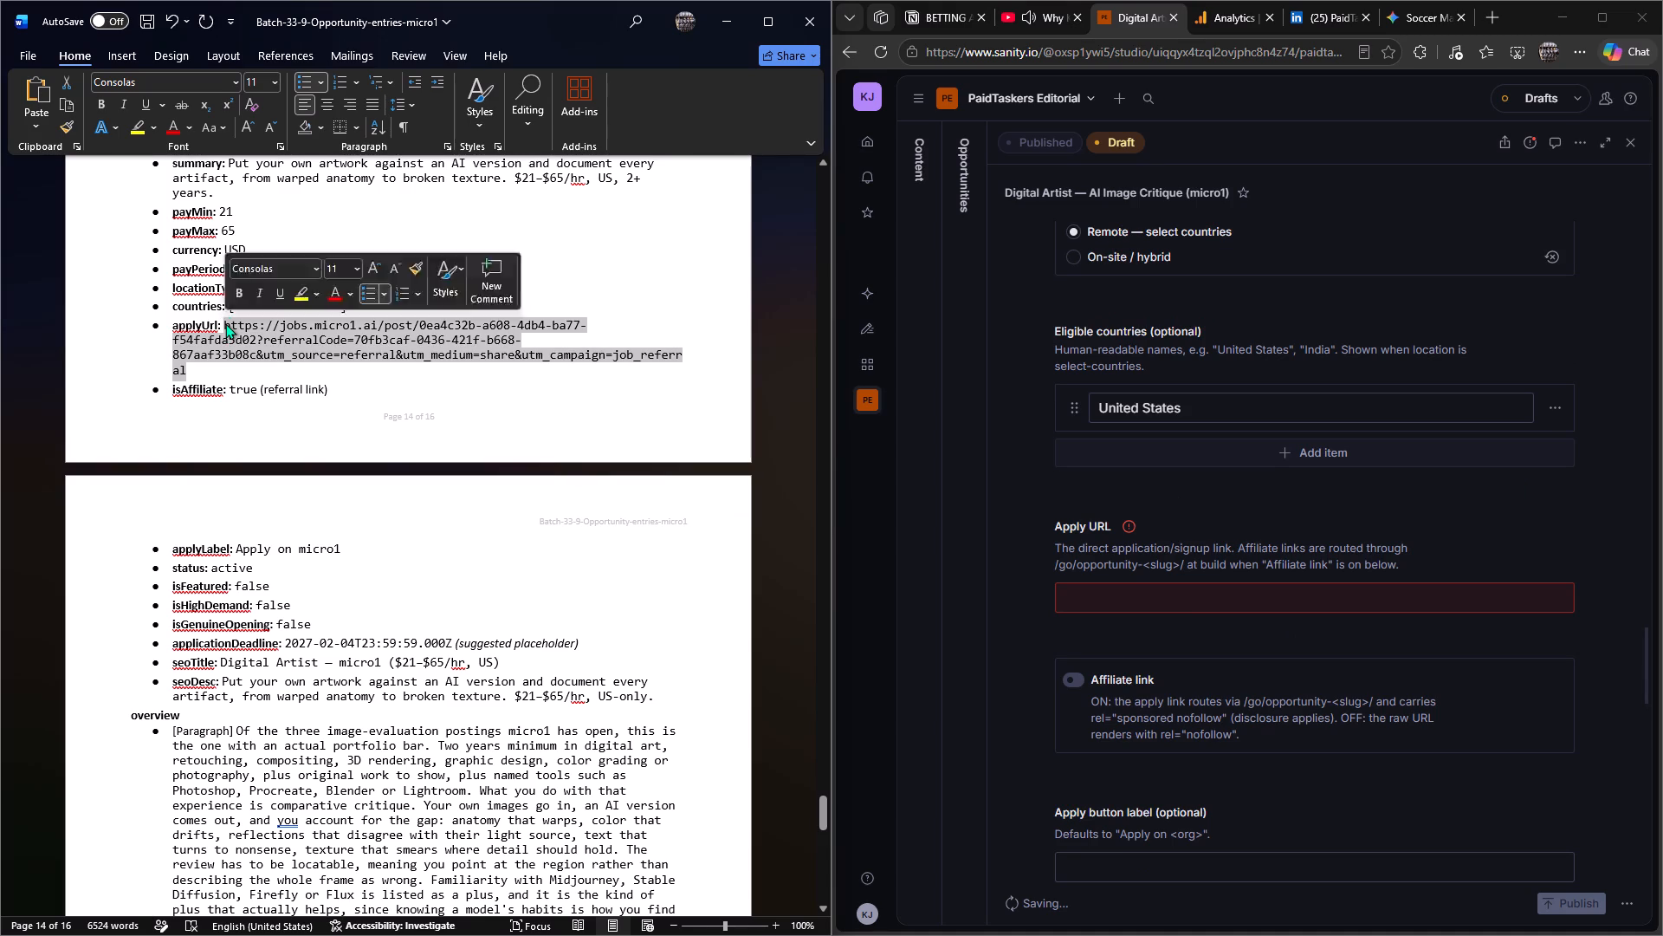
{"action": "key", "text": "ctrl+c"}
{"action": "left_click", "coordinate": [1075, 594]}
{"action": "key", "text": "ctrl+v"}
{"action": "left_click", "coordinate": [1076, 686]}
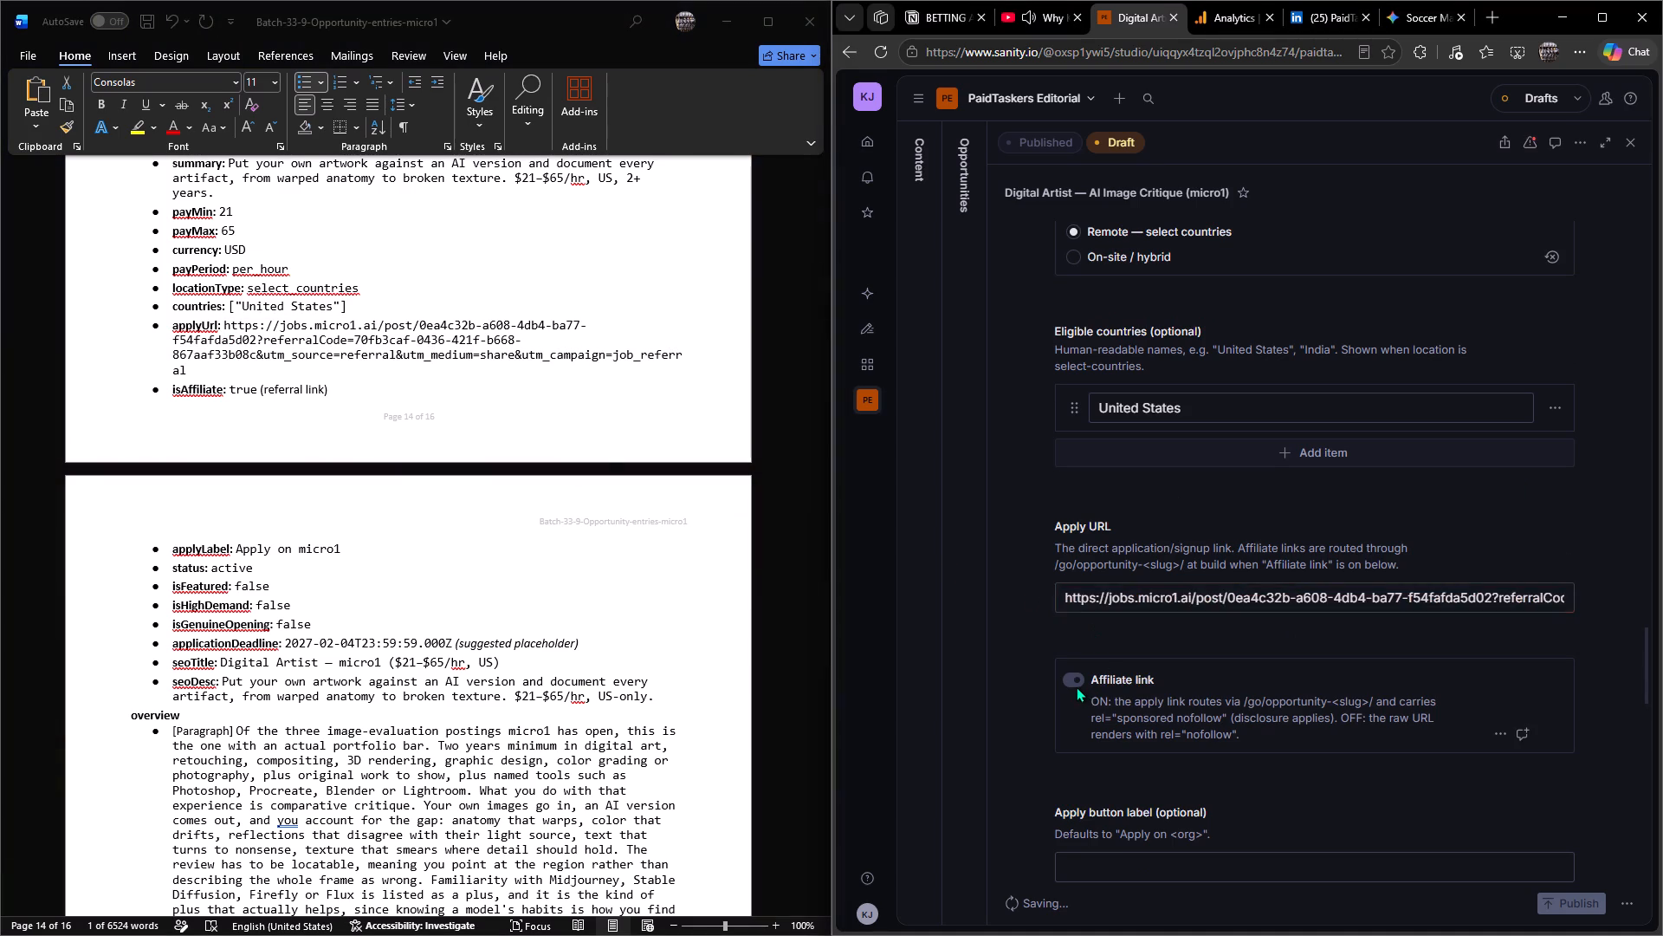
Set the application deadline to January 31, 2027, and return to the Digital Artist listing's form.
{"action": "scroll", "coordinate": [1072, 663], "scroll_direction": "down", "scroll_amount": 4}
{"action": "scroll", "coordinate": [1481, 697], "scroll_direction": "down", "scroll_amount": 2}
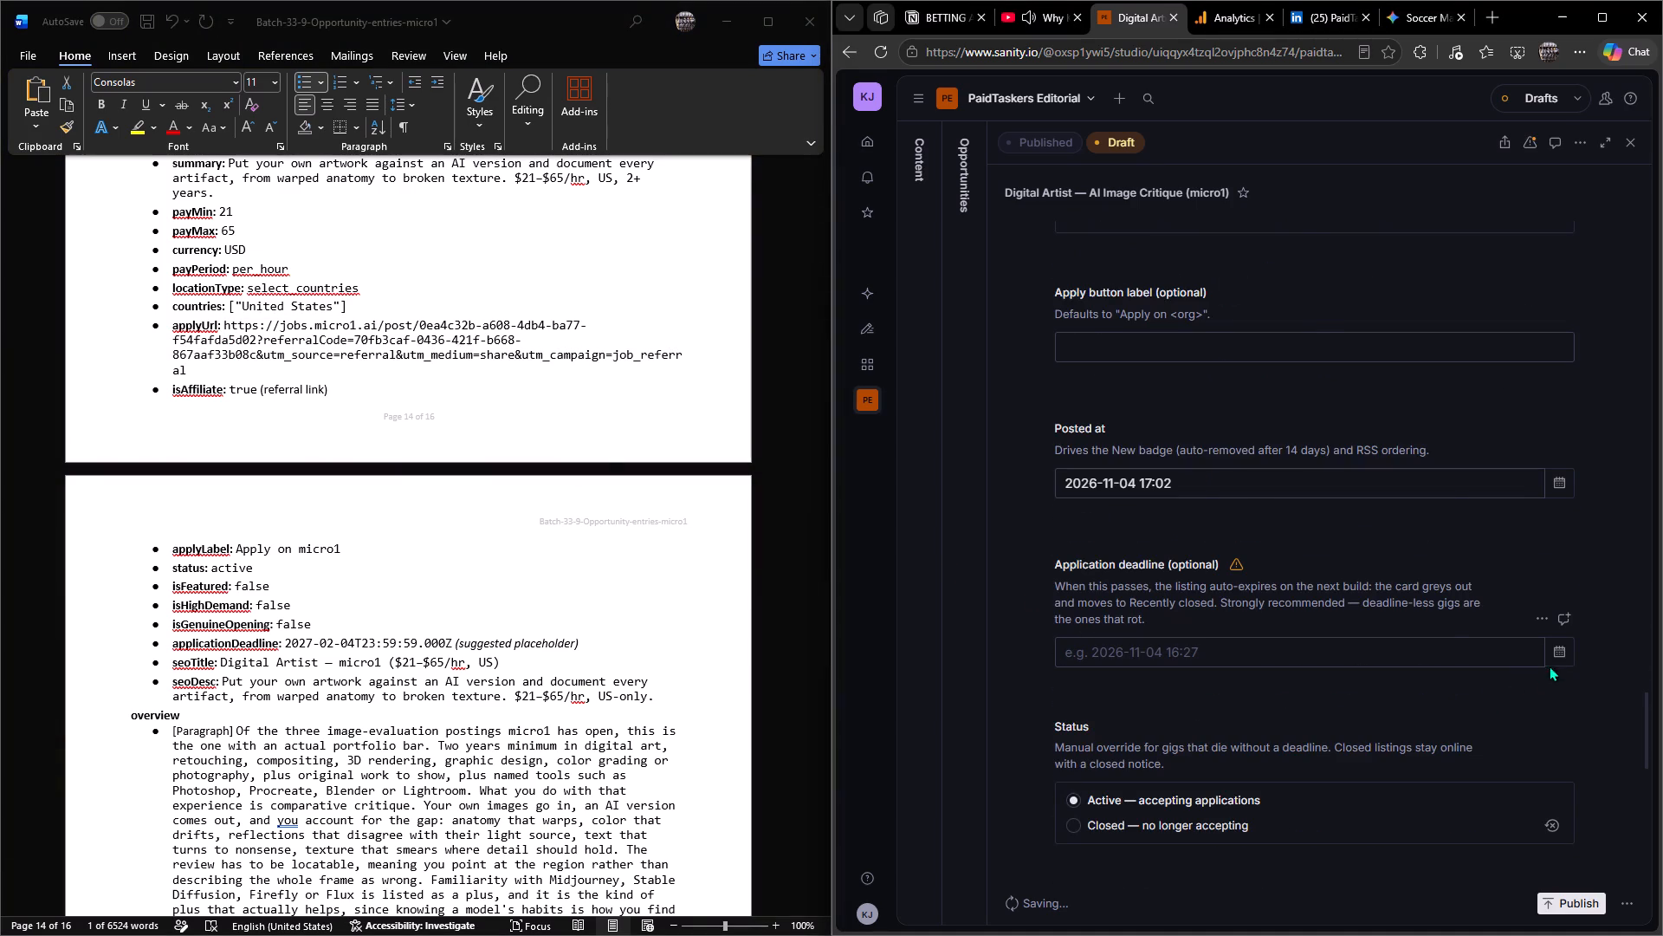
{"action": "left_click", "coordinate": [1556, 654]}
{"action": "left_click", "coordinate": [1440, 404]}
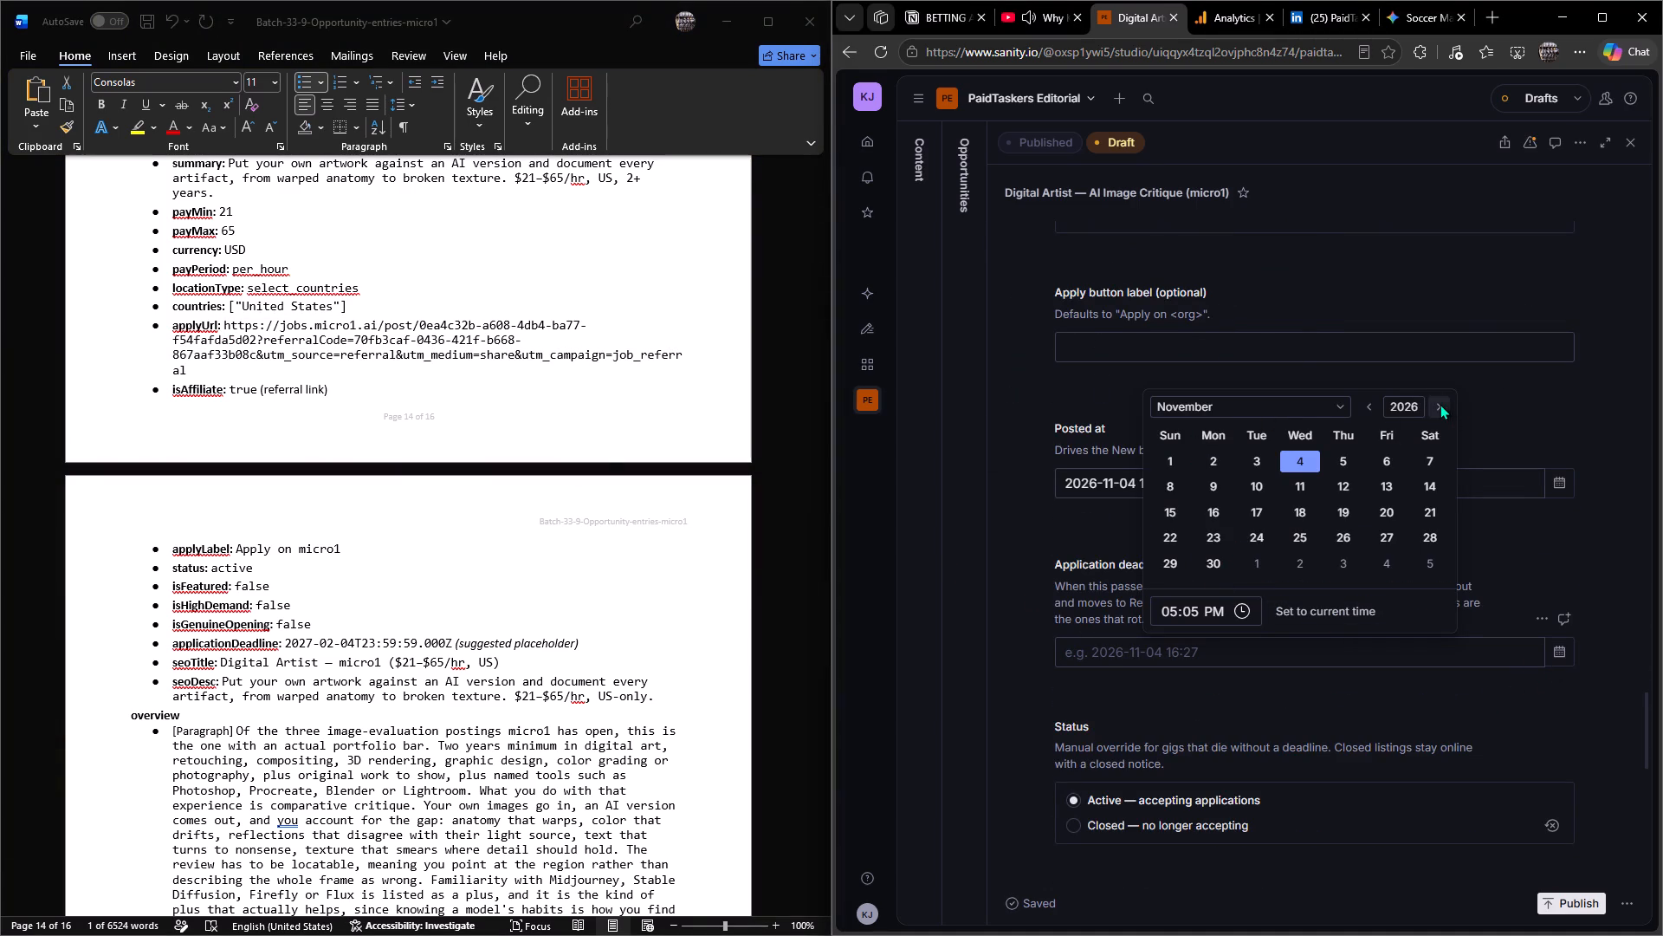
{"action": "left_click", "coordinate": [1295, 414]}
{"action": "left_click", "coordinate": [1273, 426]}
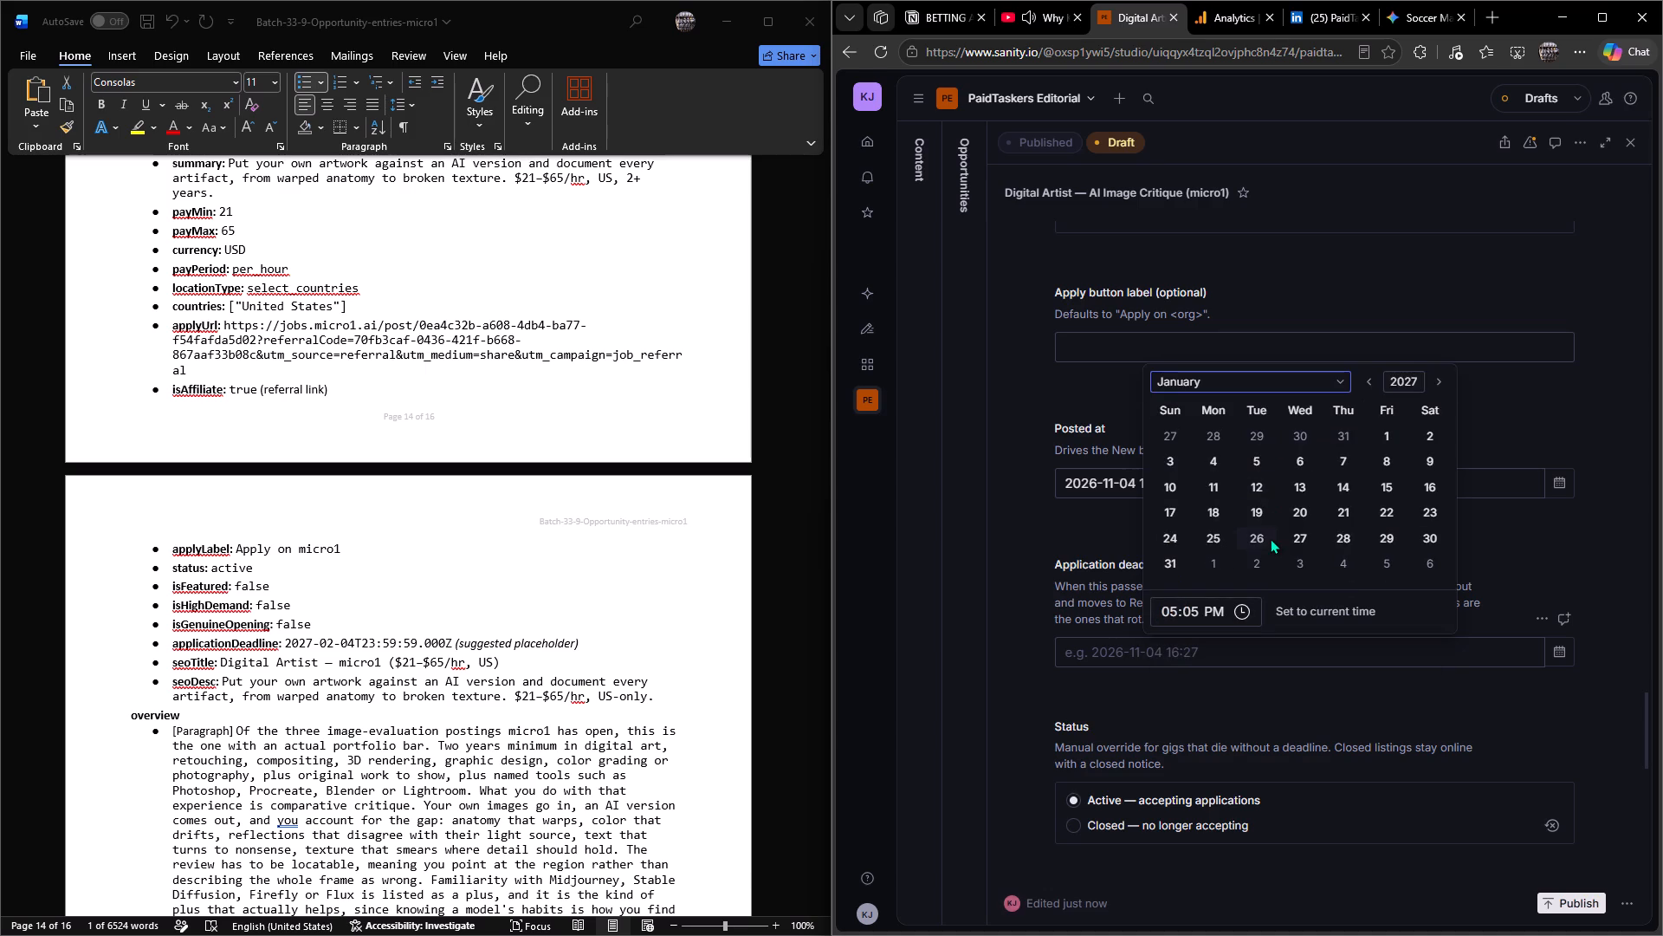
{"action": "left_click", "coordinate": [1181, 565]}
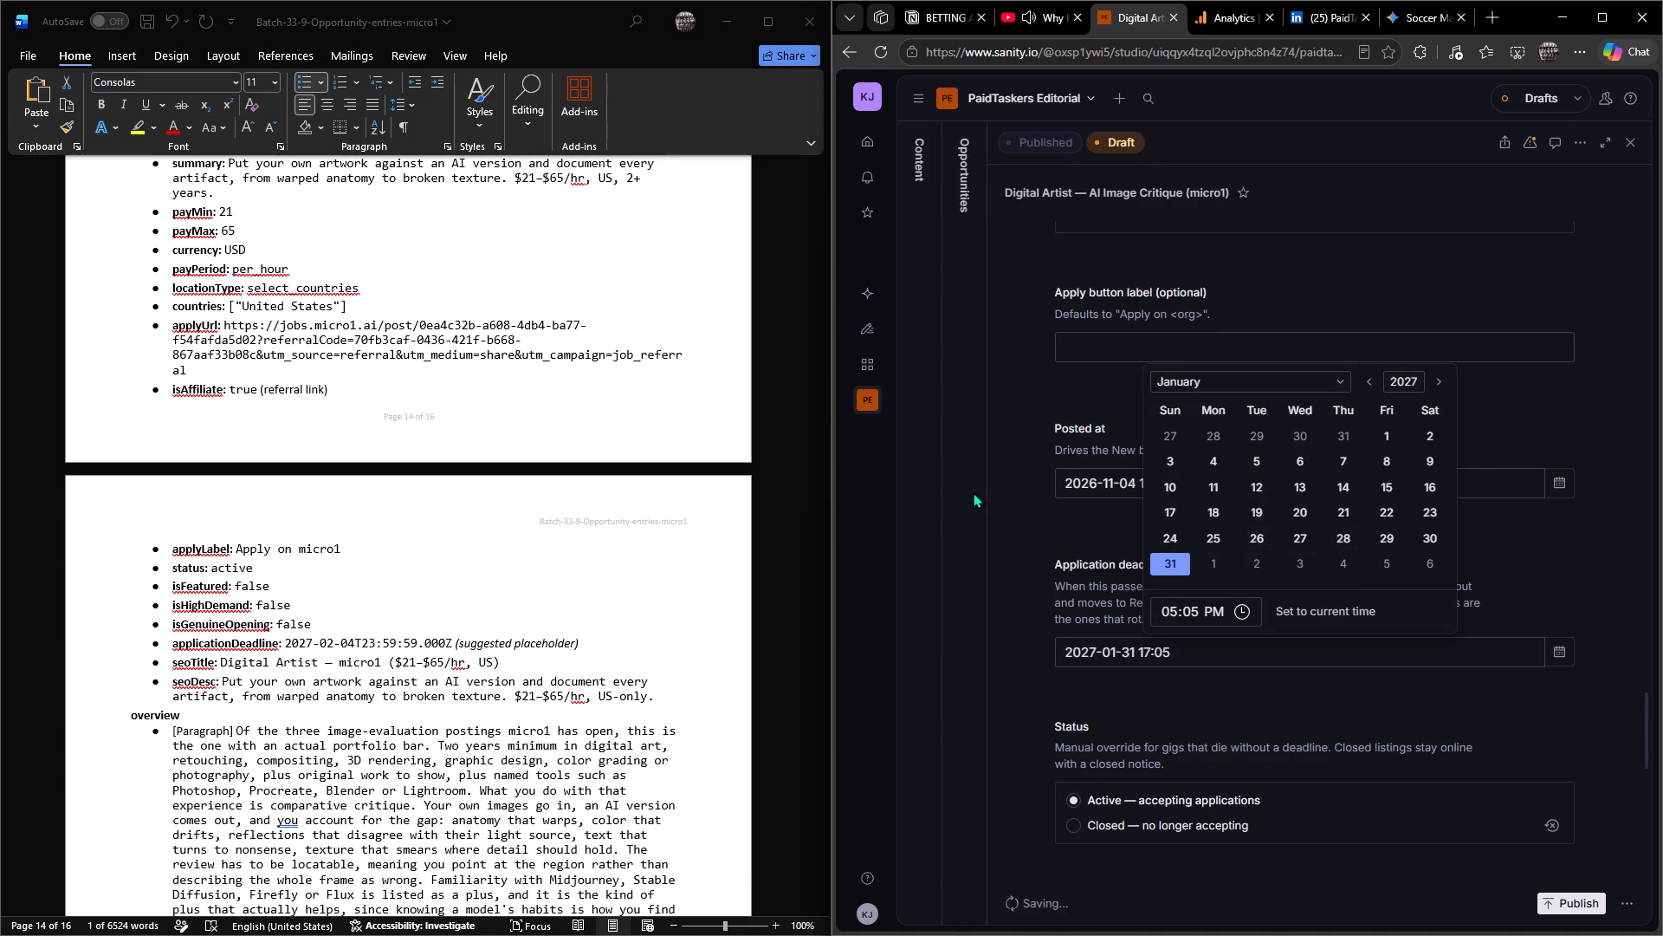
{"action": "left_click", "coordinate": [973, 492]}
{"action": "left_click", "coordinate": [1364, 222]}
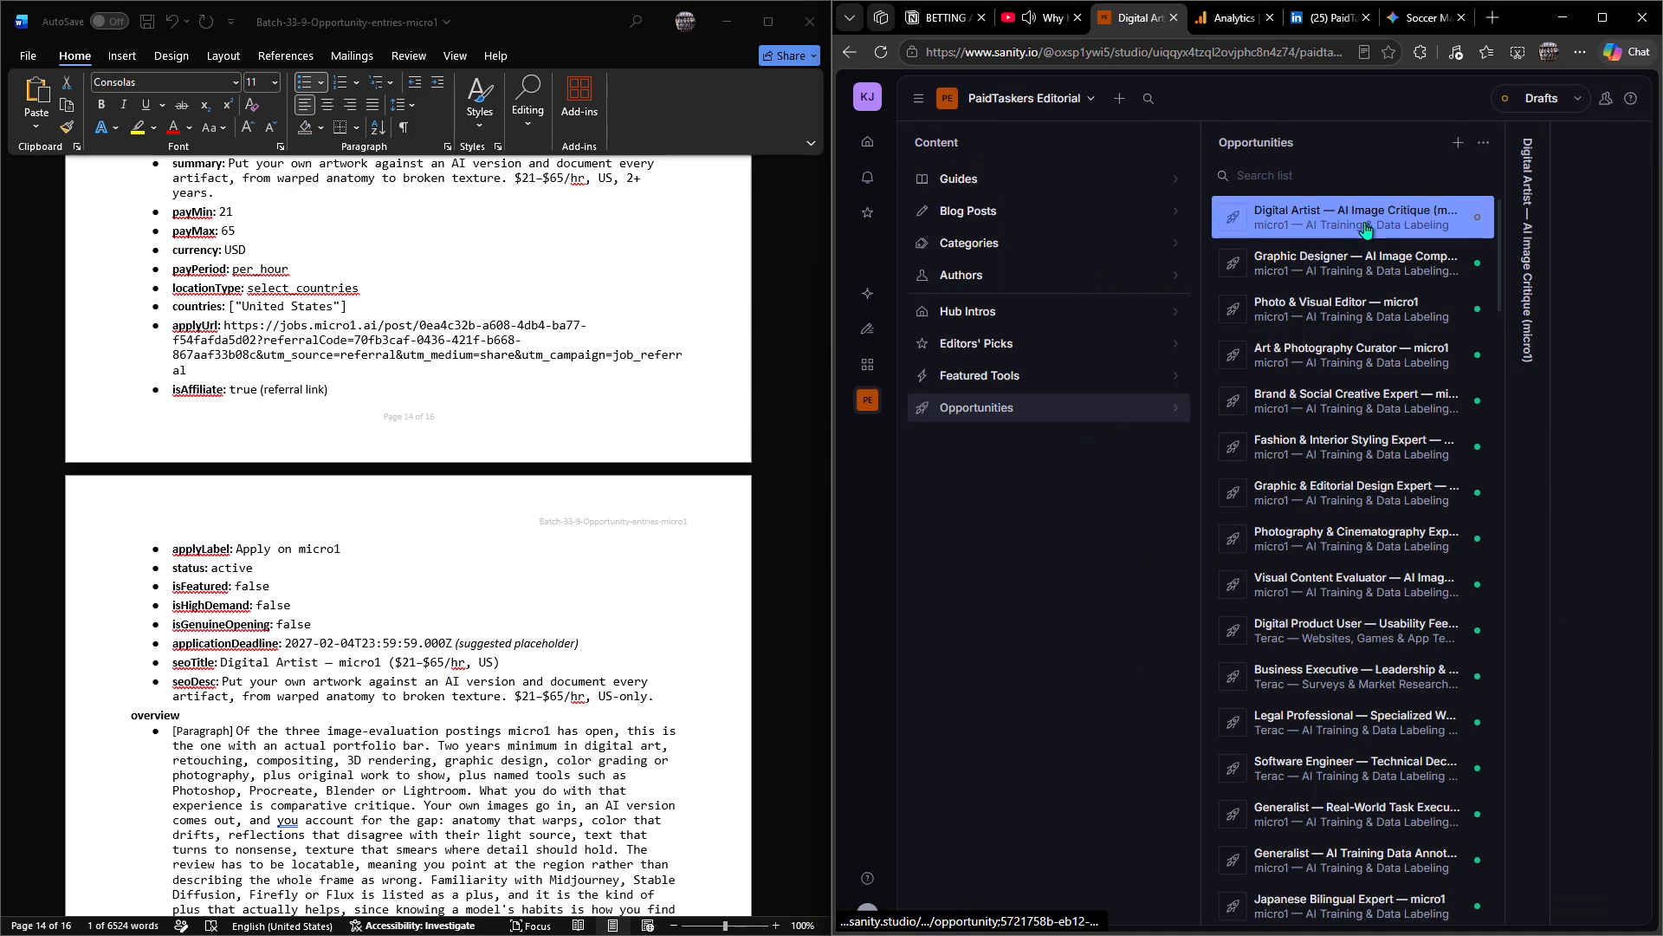
{"action": "left_click", "coordinate": [1516, 249]}
Copy "Digital Artist — micro1" from the seoTitle line in Word into SEO Title, leaving out the pay range.
{"action": "scroll", "coordinate": [1233, 491], "scroll_direction": "down", "scroll_amount": 3}
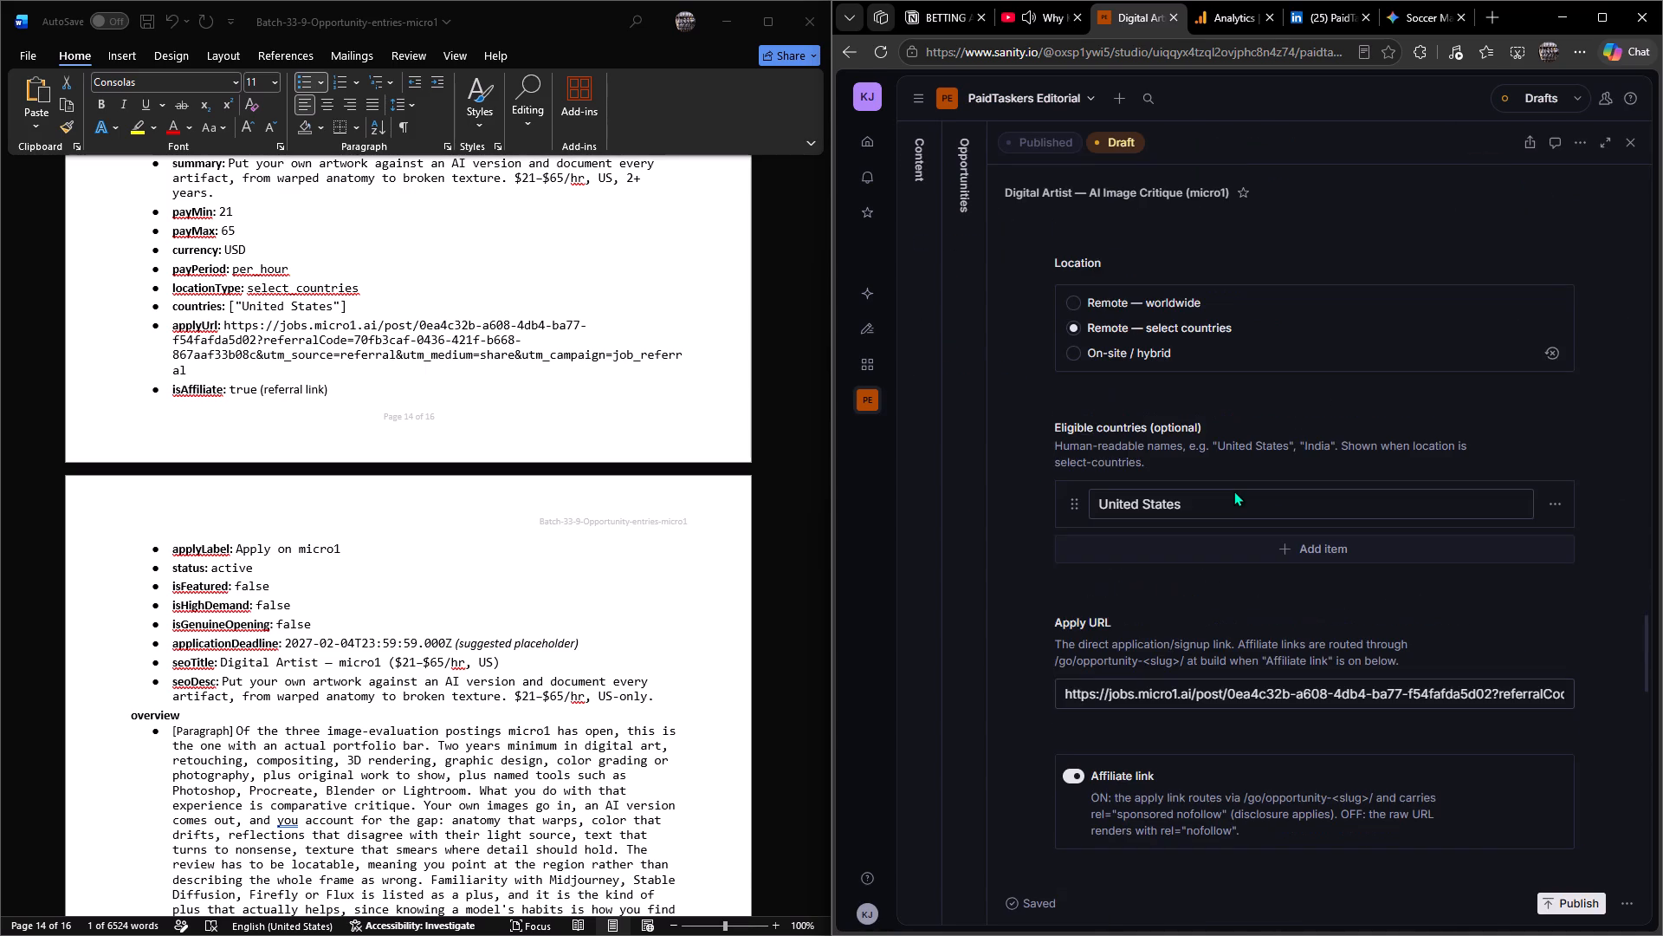
{"action": "scroll", "coordinate": [1228, 507], "scroll_direction": "down", "scroll_amount": 9}
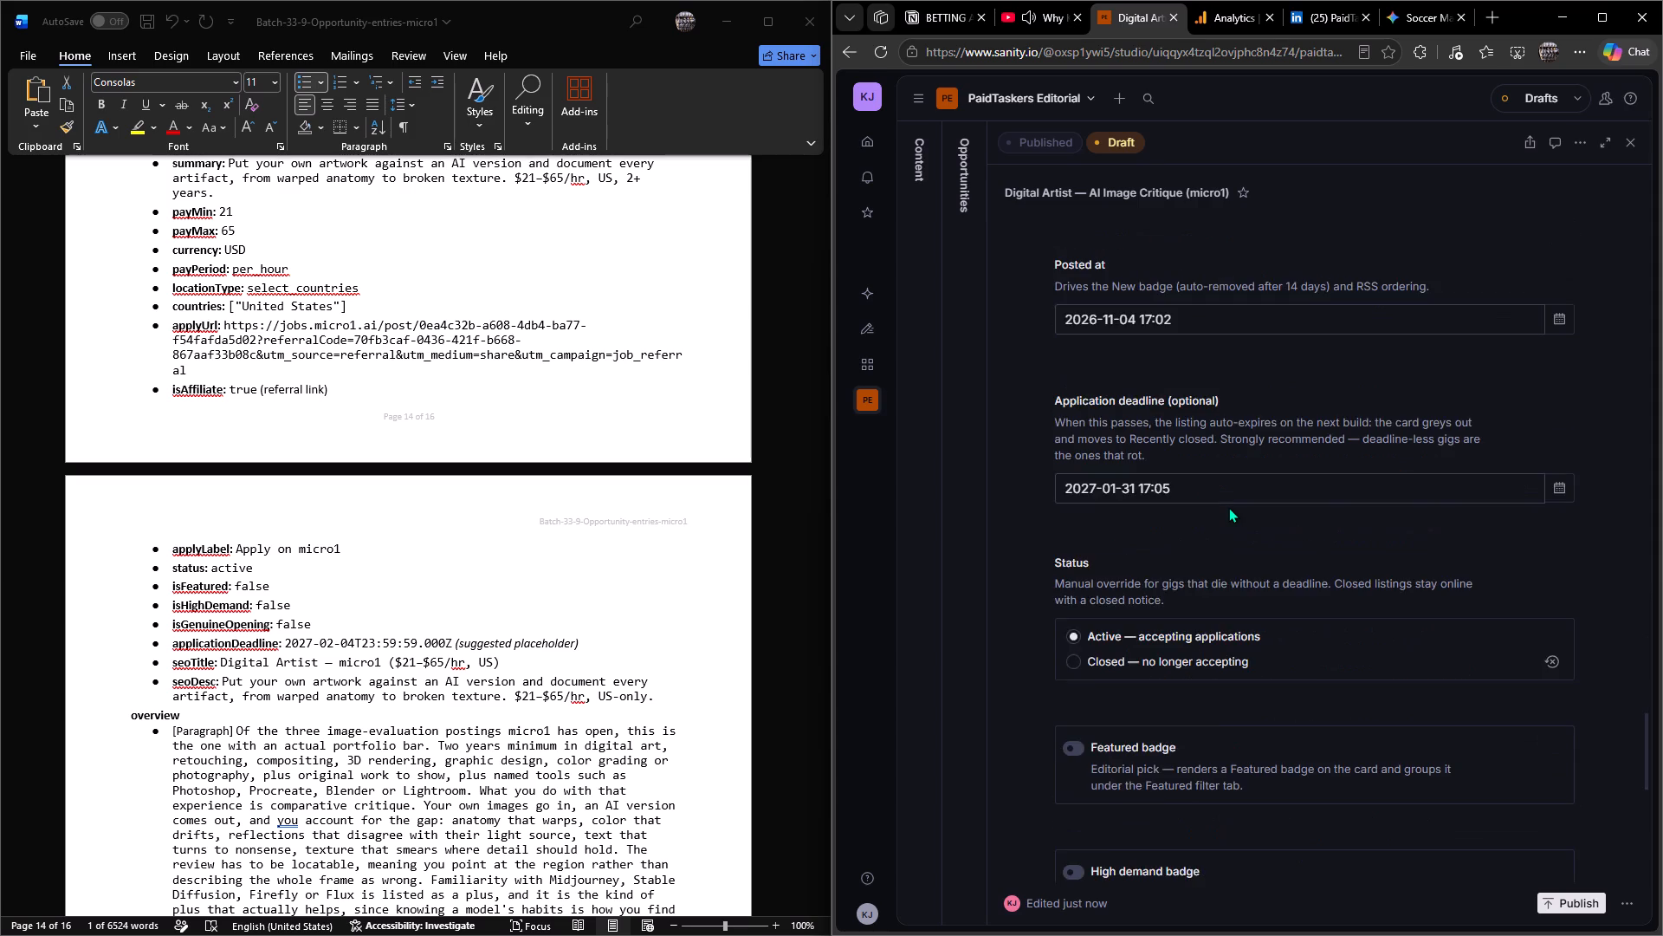
{"action": "scroll", "coordinate": [1228, 507], "scroll_direction": "down", "scroll_amount": 5}
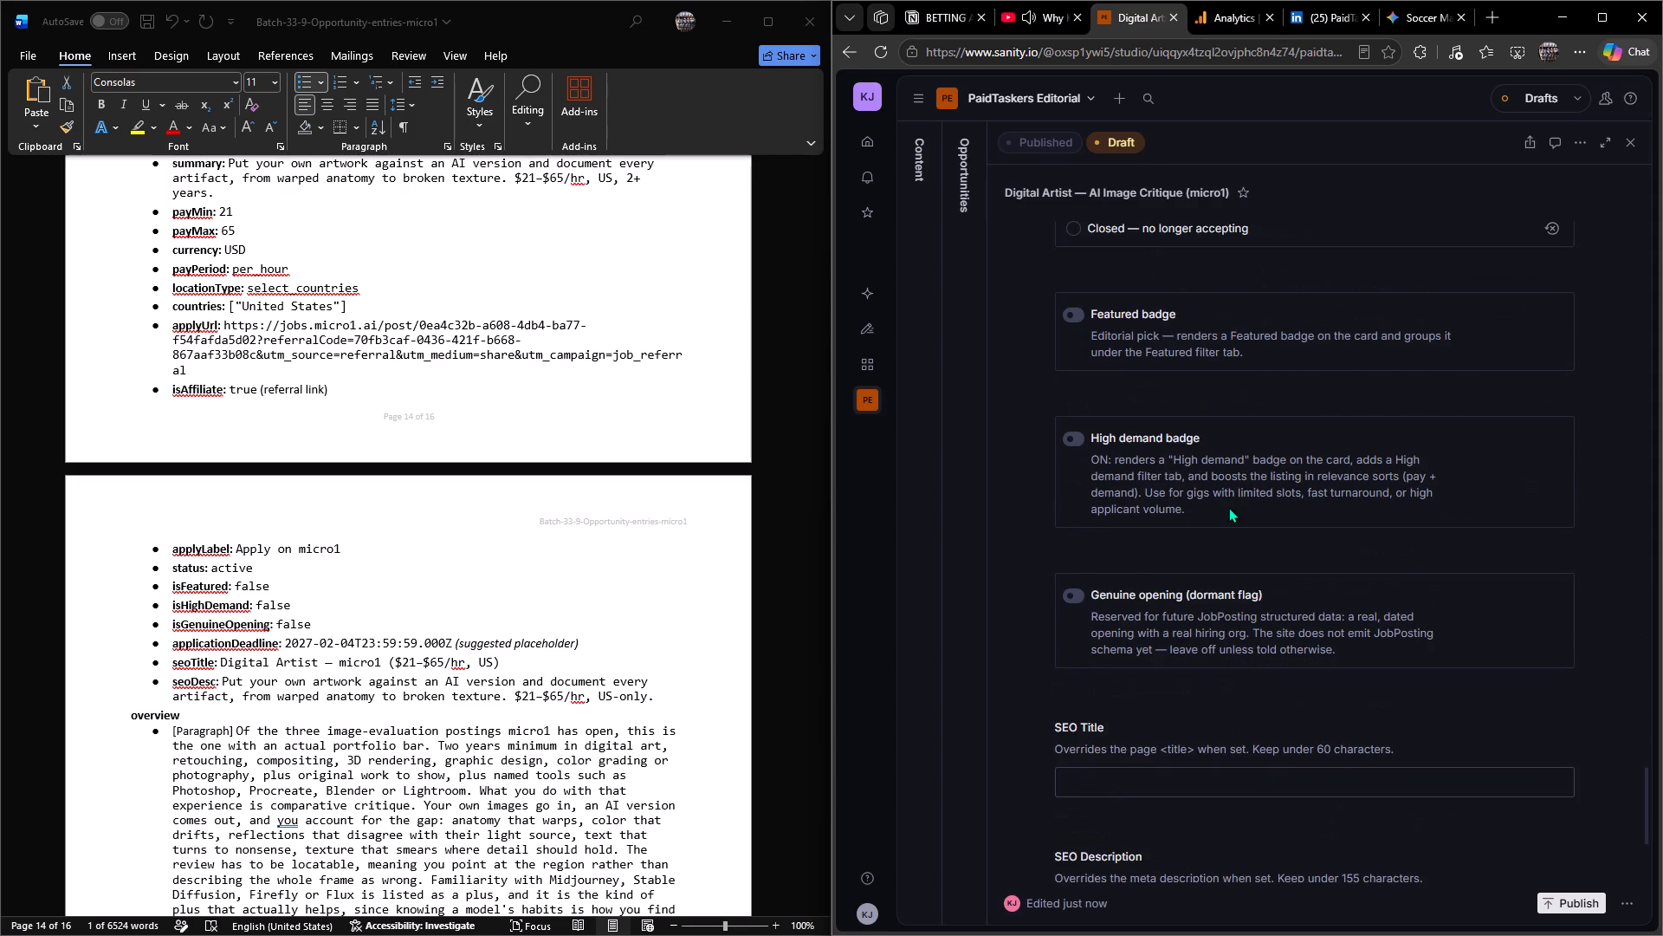
{"action": "scroll", "coordinate": [1228, 507], "scroll_direction": "down", "scroll_amount": 4}
{"action": "left_click", "coordinate": [1228, 507]}
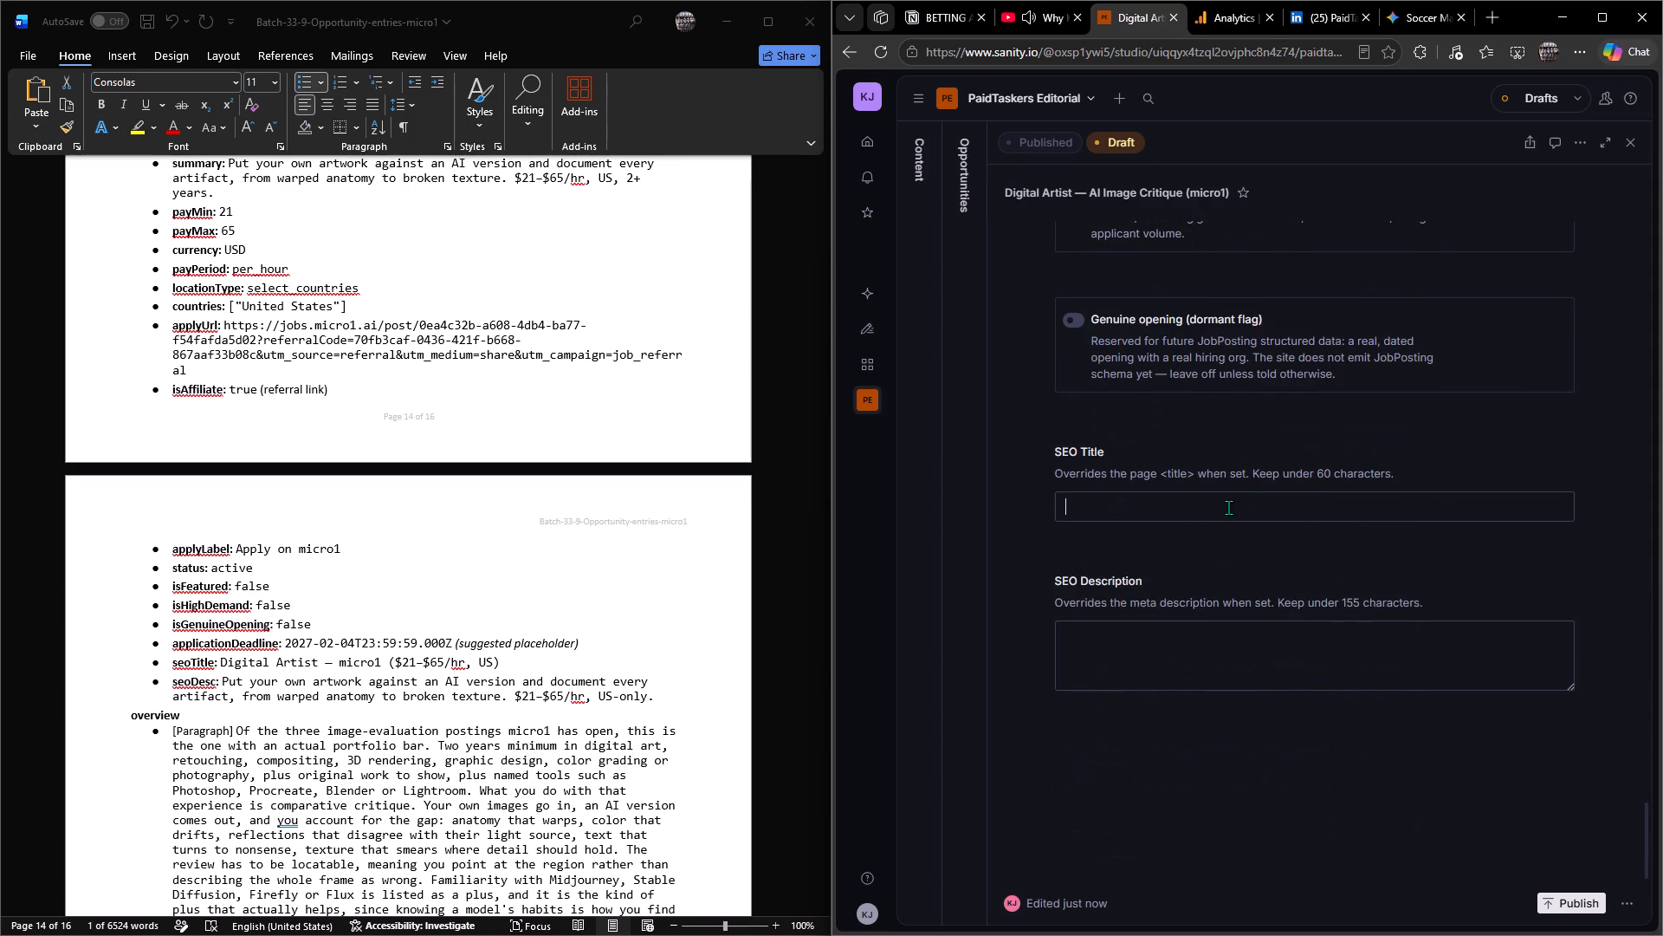
{"action": "scroll", "coordinate": [366, 629], "scroll_direction": "down", "scroll_amount": 4}
{"action": "left_click", "coordinate": [365, 628]}
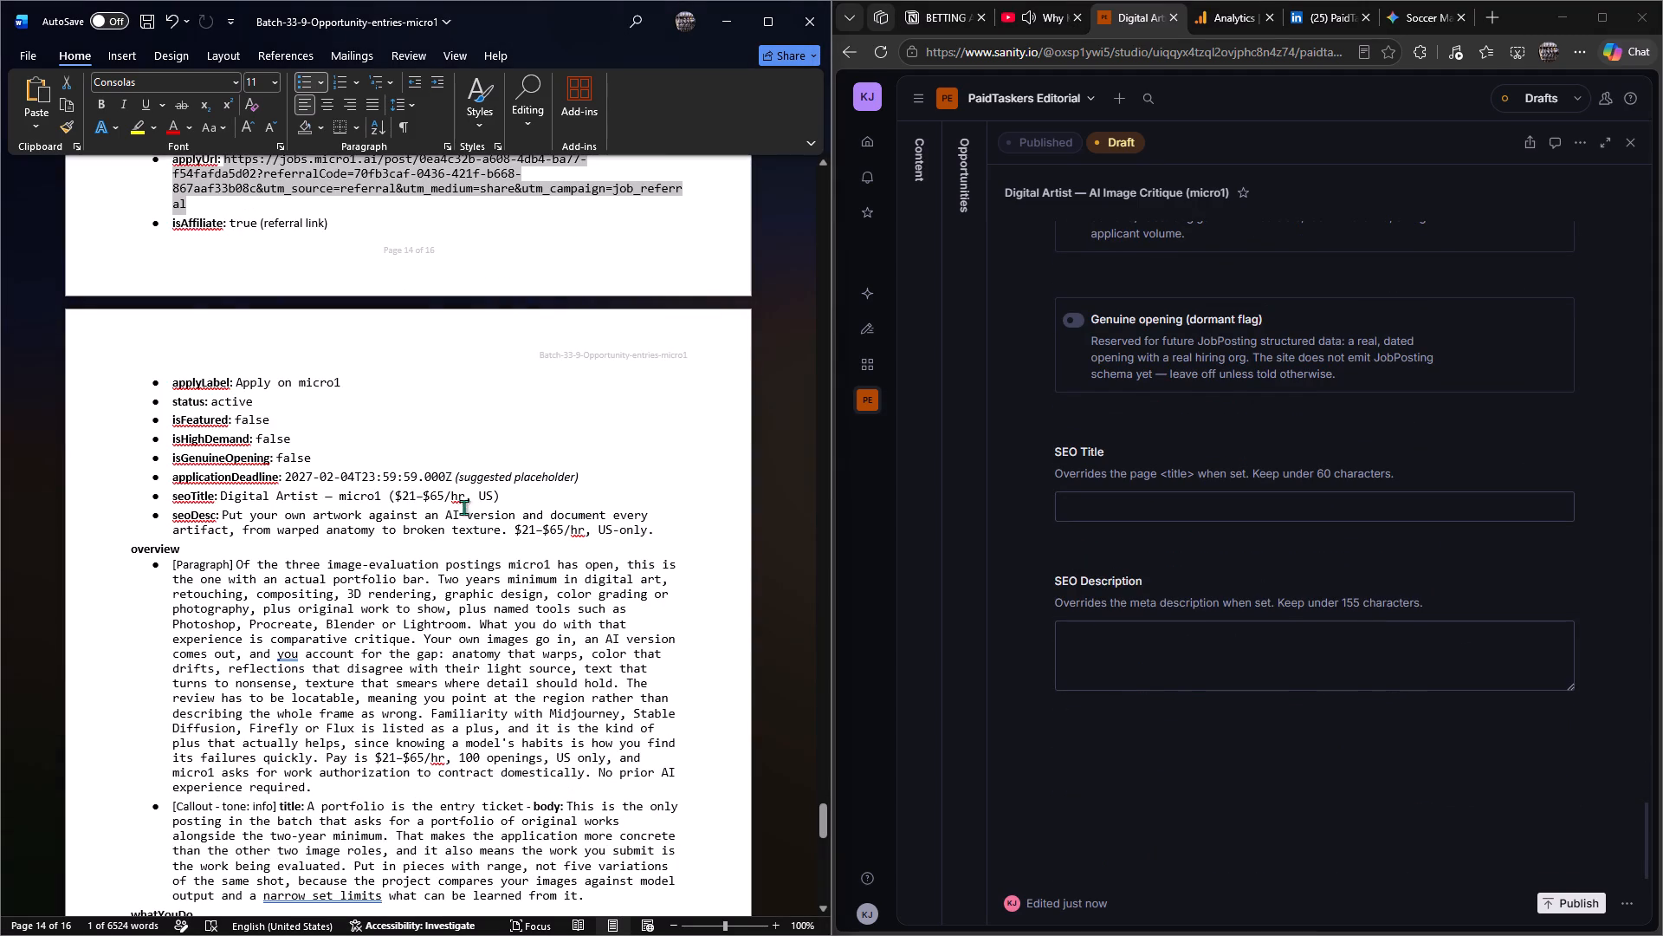
{"action": "left_click_drag", "start_coordinate": [385, 497], "coordinate": [244, 497]}
{"action": "key", "text": "ctrl+c"}
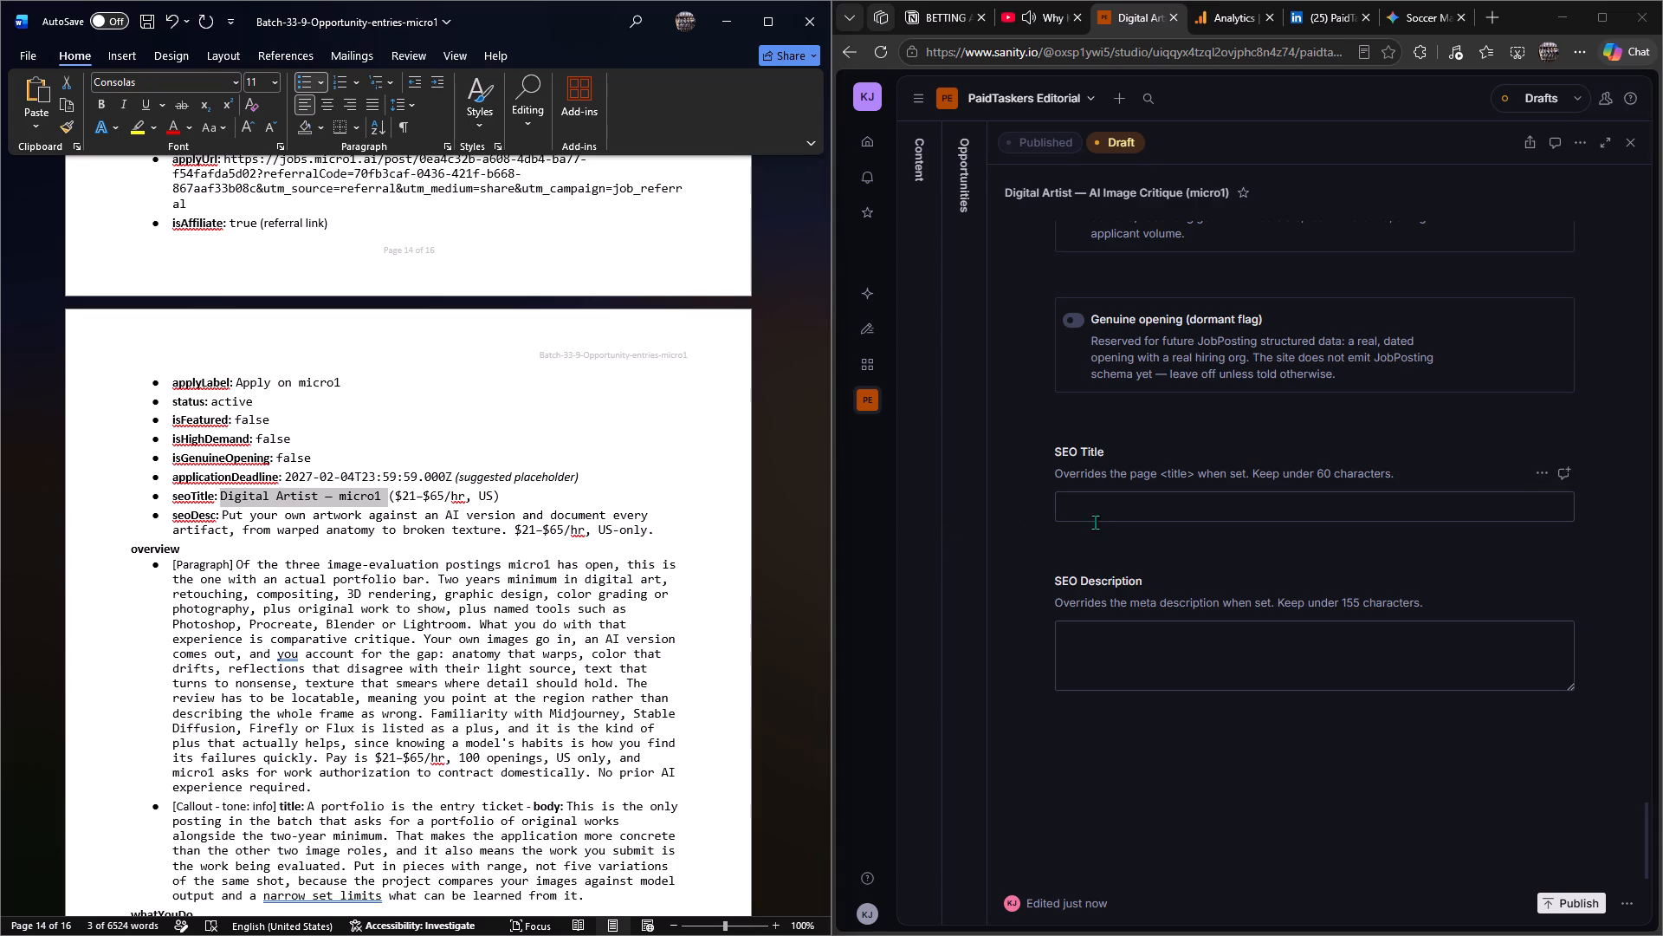
{"action": "left_click", "coordinate": [1150, 523]}
{"action": "left_click", "coordinate": [1162, 505]}
{"action": "key", "text": "ctrl+v"}
Copy the seoDesc text starting "Put your own artwork against an AI version" from Word into SEO Description.
{"action": "left_click", "coordinate": [1123, 672]}
{"action": "left_click", "coordinate": [542, 568]}
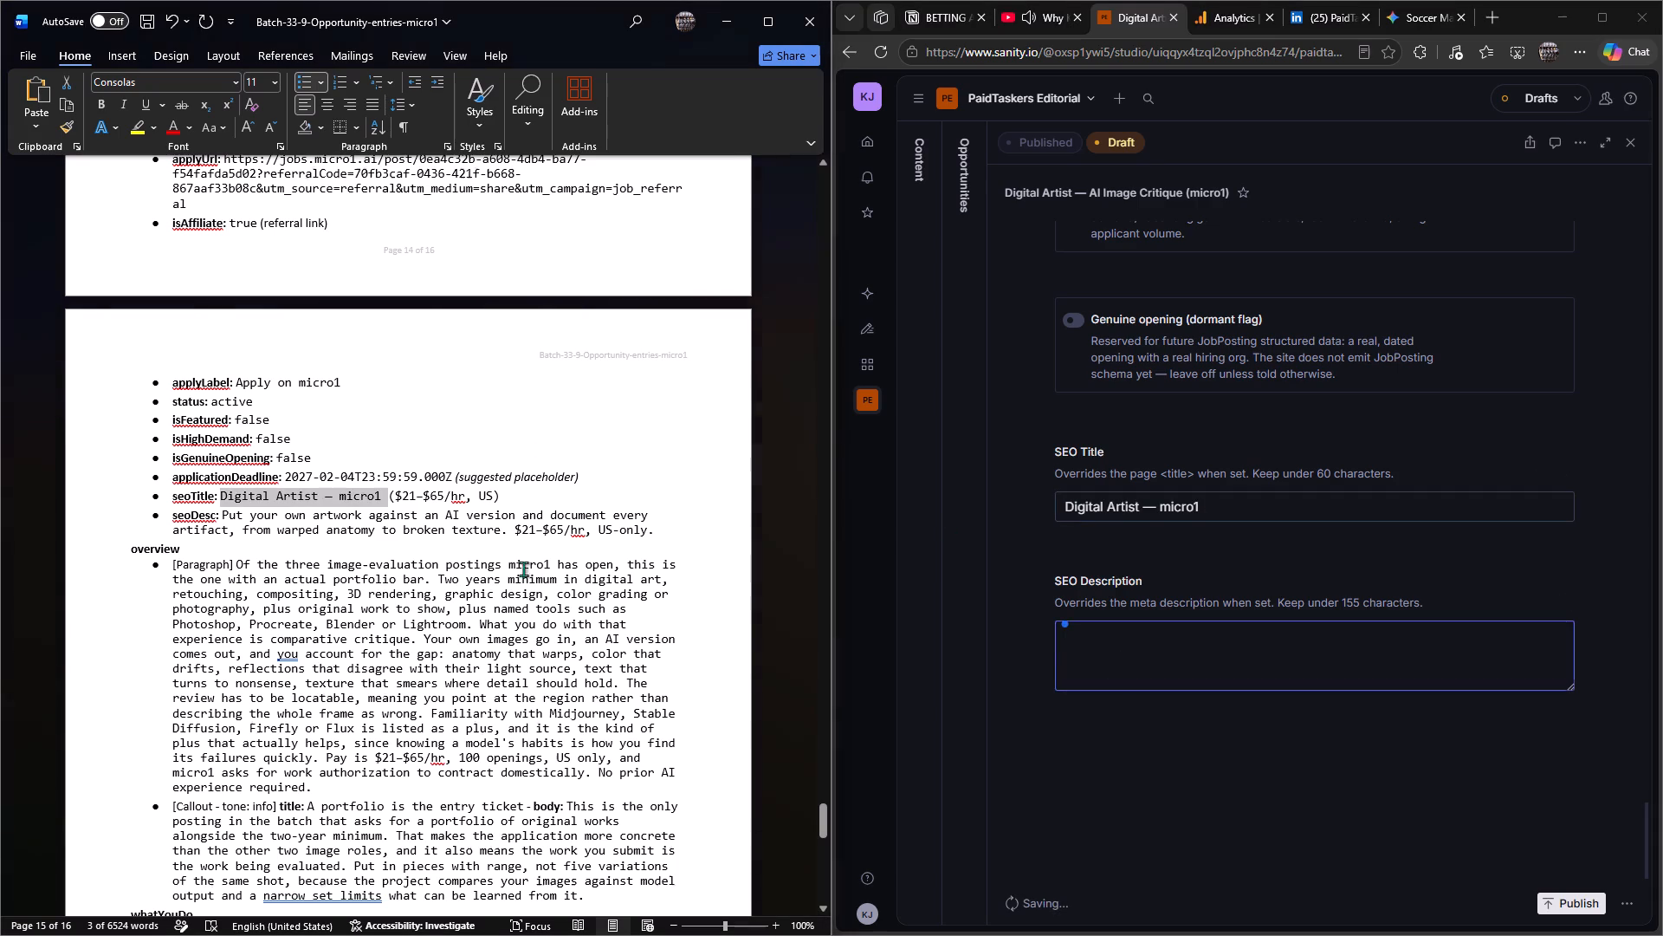
{"action": "left_click", "coordinate": [484, 558]}
{"action": "left_click_drag", "start_coordinate": [664, 532], "coordinate": [243, 515]}
{"action": "key", "text": "ctrl+c"}
{"action": "left_click", "coordinate": [1182, 664]}
{"action": "key", "text": "ctrl+v"}
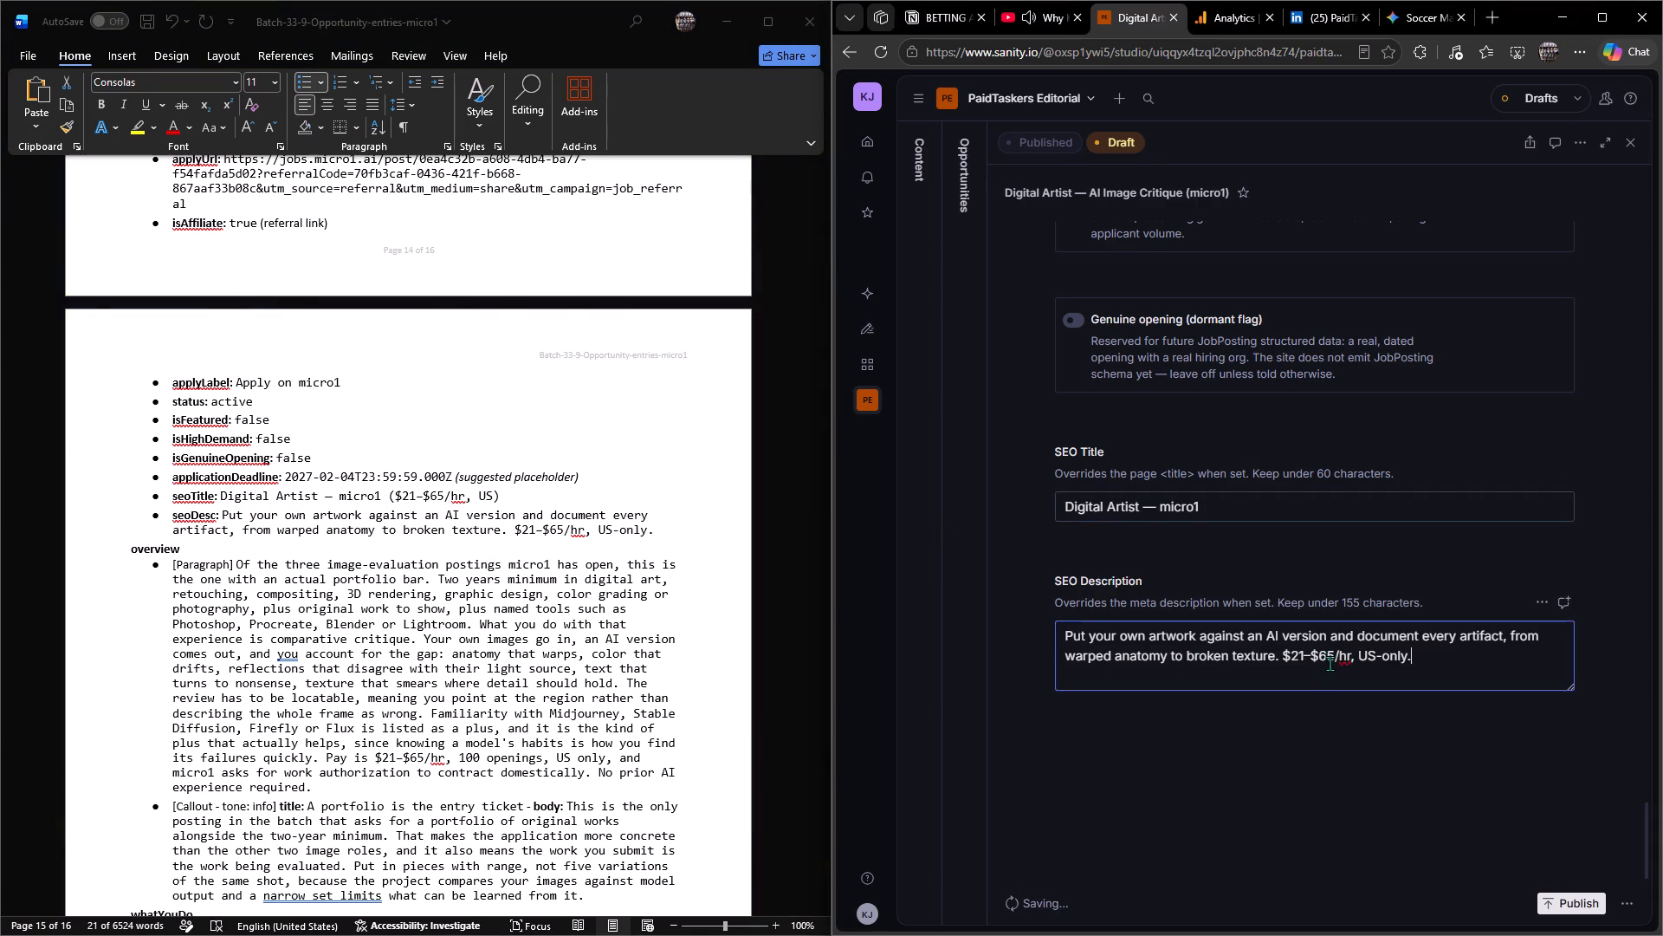
Delete the "$21–$65/hr," pay range from the SEO Description so that "US-only." follows "broken texture.".
{"action": "left_click", "coordinate": [1357, 656]}
{"action": "key", "text": "BackSpace"}
{"action": "key", "text": "BackSpace"}
{"action": "key", "text": "BackSpace"}
{"action": "key", "text": "BackSpace"}
{"action": "key", "text": "BackSpace"}
{"action": "key", "text": "BackSpace"}
{"action": "key", "text": "BackSpace"}
{"action": "key", "text": "BackSpace"}
{"action": "key", "text": "BackSpace"}
{"action": "key", "text": "BackSpace"}
{"action": "key", "text": "BackSpace"}
{"action": "key", "text": "BackSpace"}
{"action": "scroll", "coordinate": [495, 618], "scroll_direction": "down", "scroll_amount": 6}
{"action": "left_click", "coordinate": [1333, 773]}
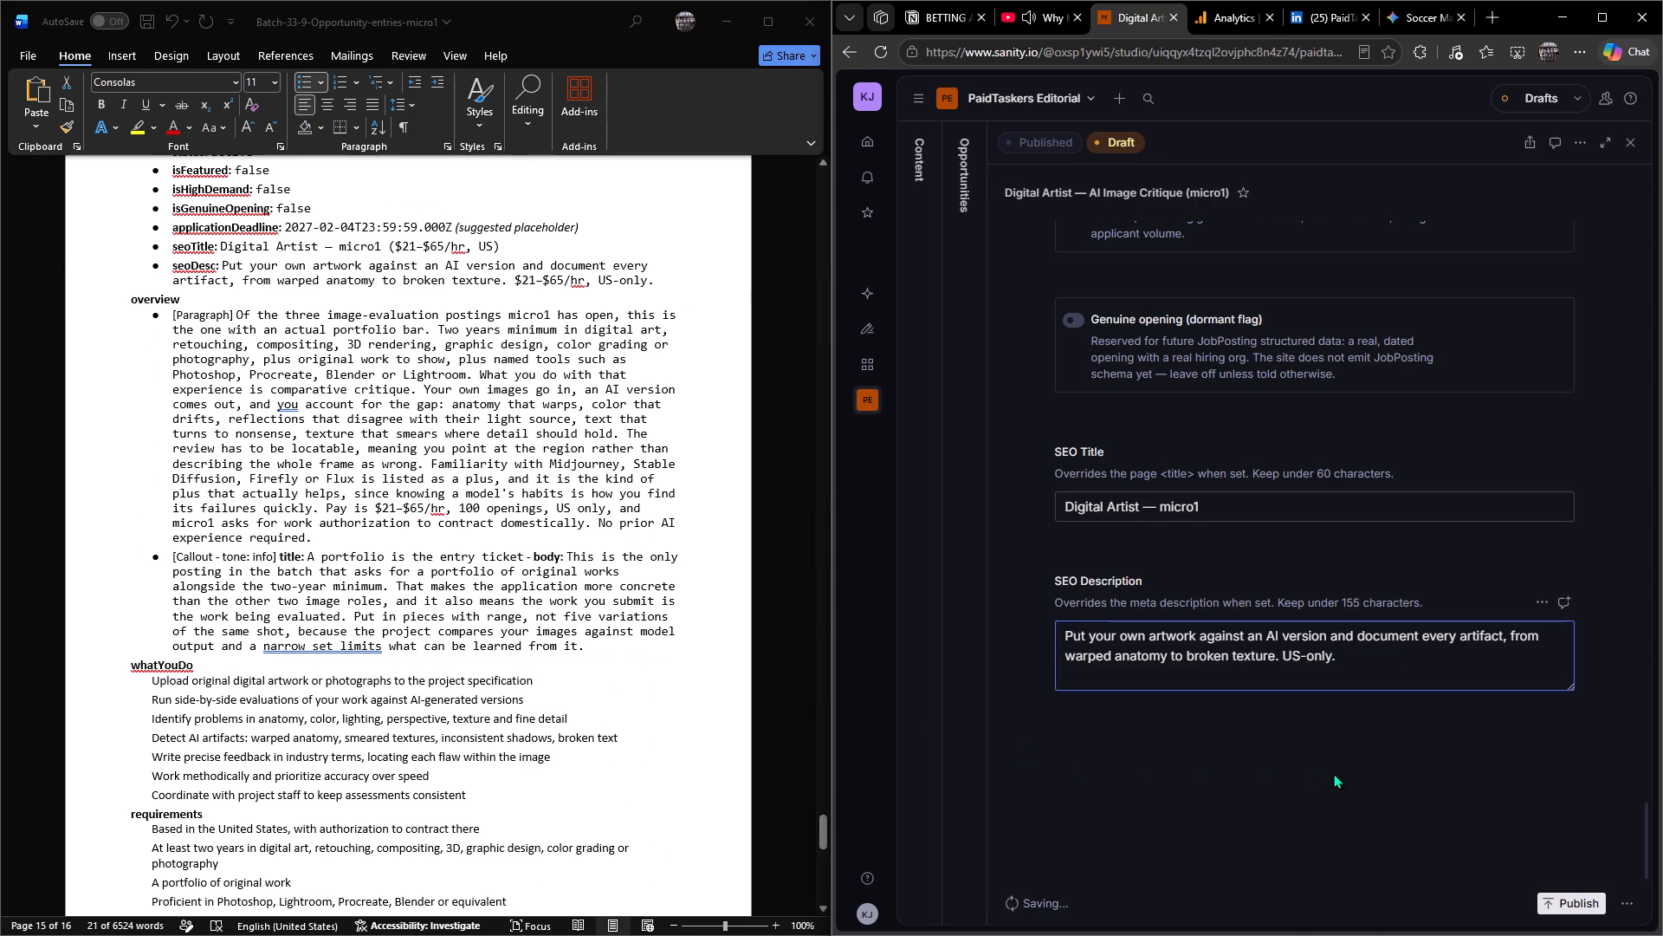
Publish the Digital Artist — AI Image Critique (micro1) listing.
{"action": "left_click", "coordinate": [1573, 910]}
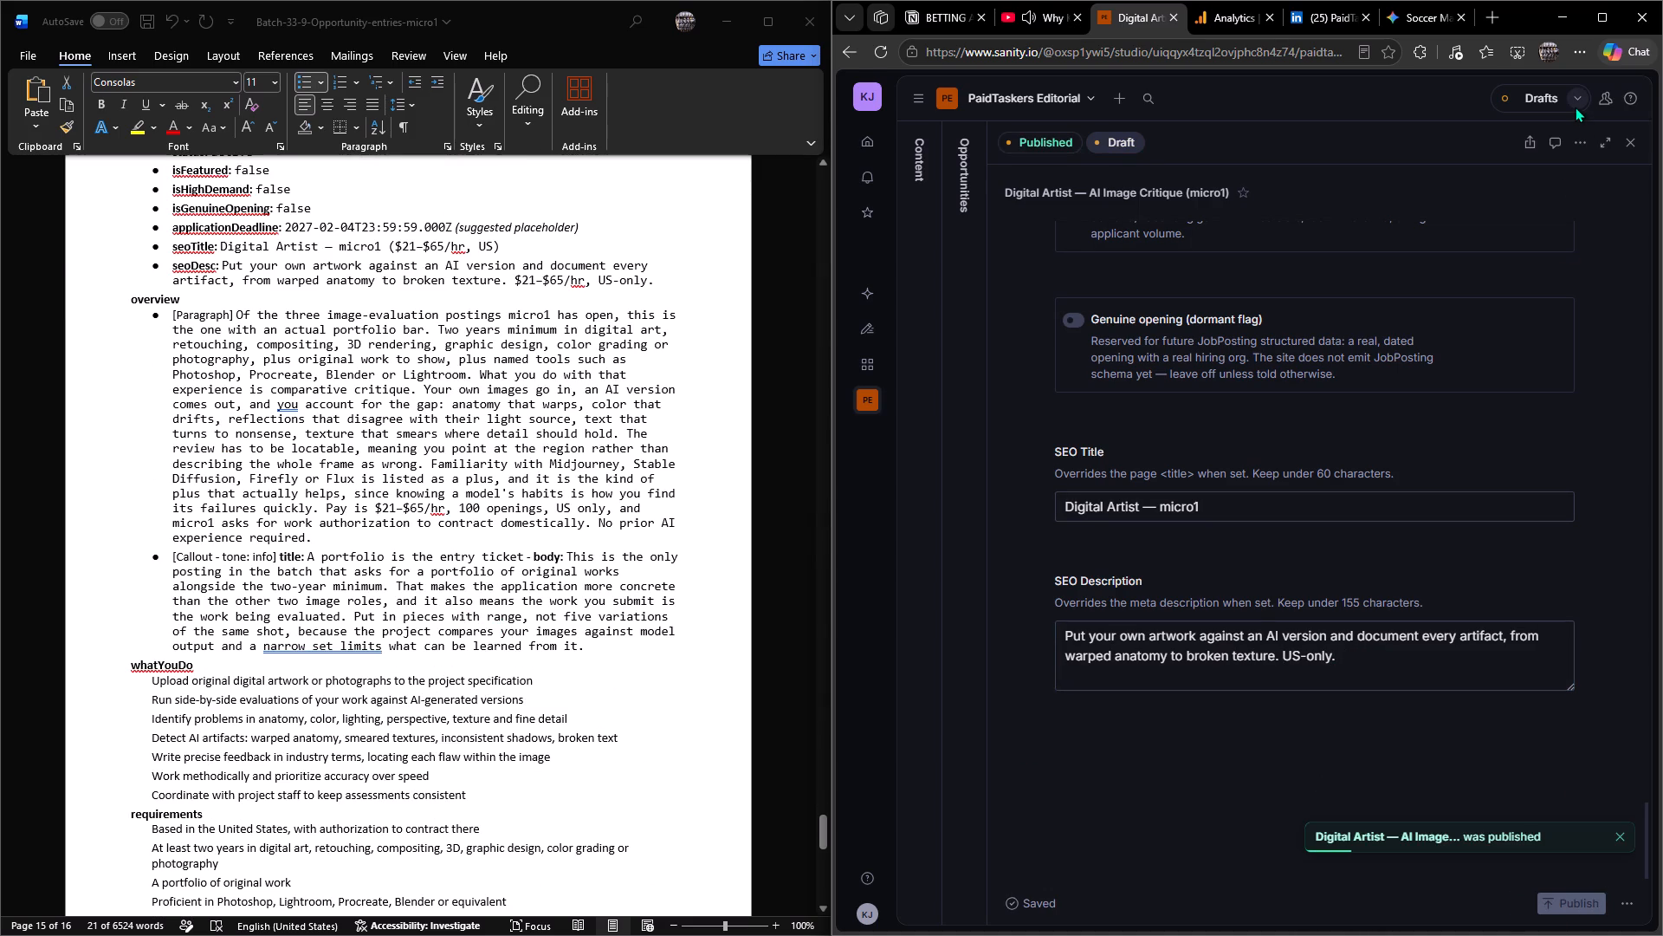
Close the Batch-33-9-Opportunity-entries-micro1 document in Word, saving its changes in Downloads.
{"action": "left_click", "coordinate": [819, 29]}
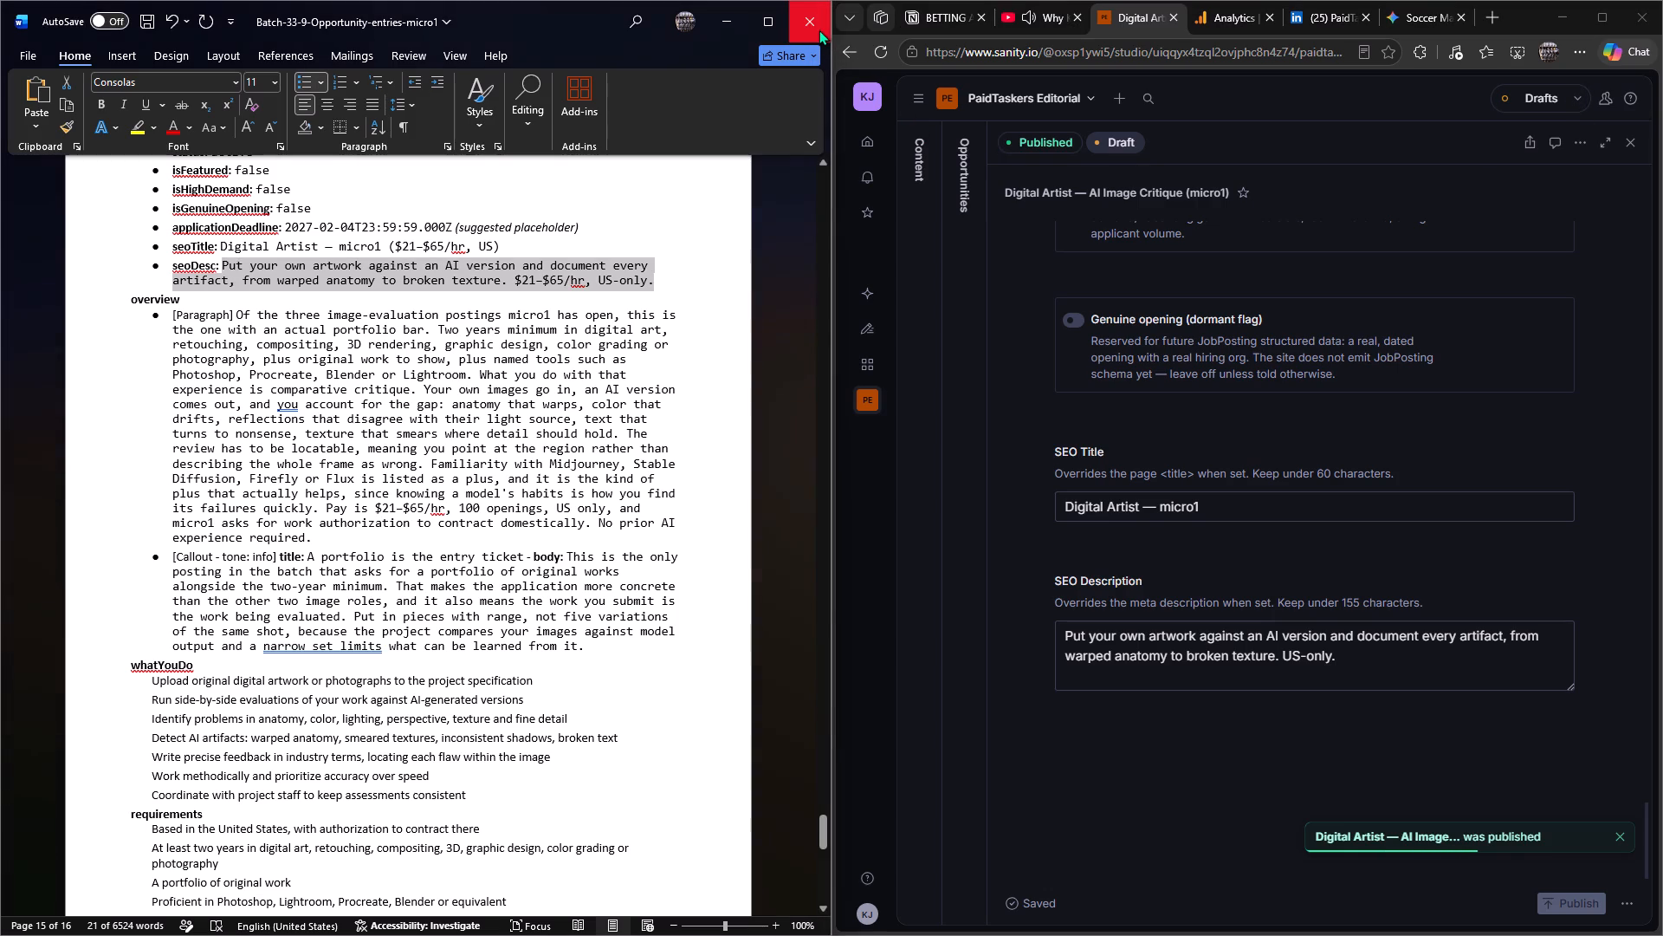
{"action": "left_click", "coordinate": [397, 601]}
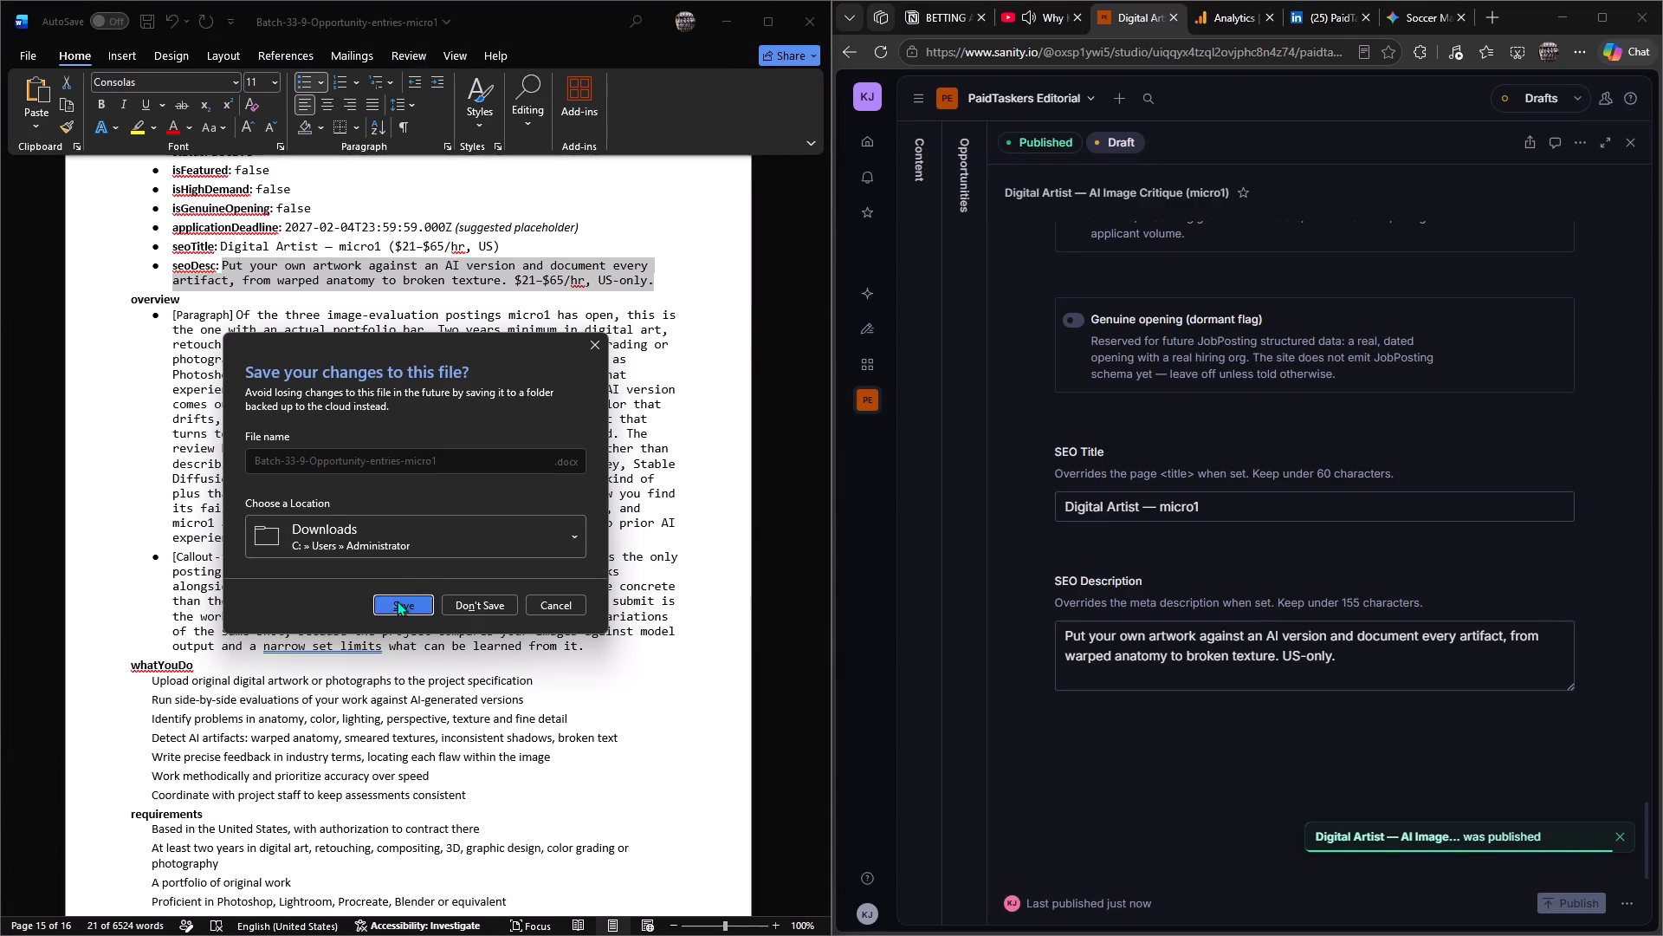
Enlarge the browser to the full screen and switch the studio from Drafts to the Published version.
{"action": "left_click", "coordinate": [1608, 19]}
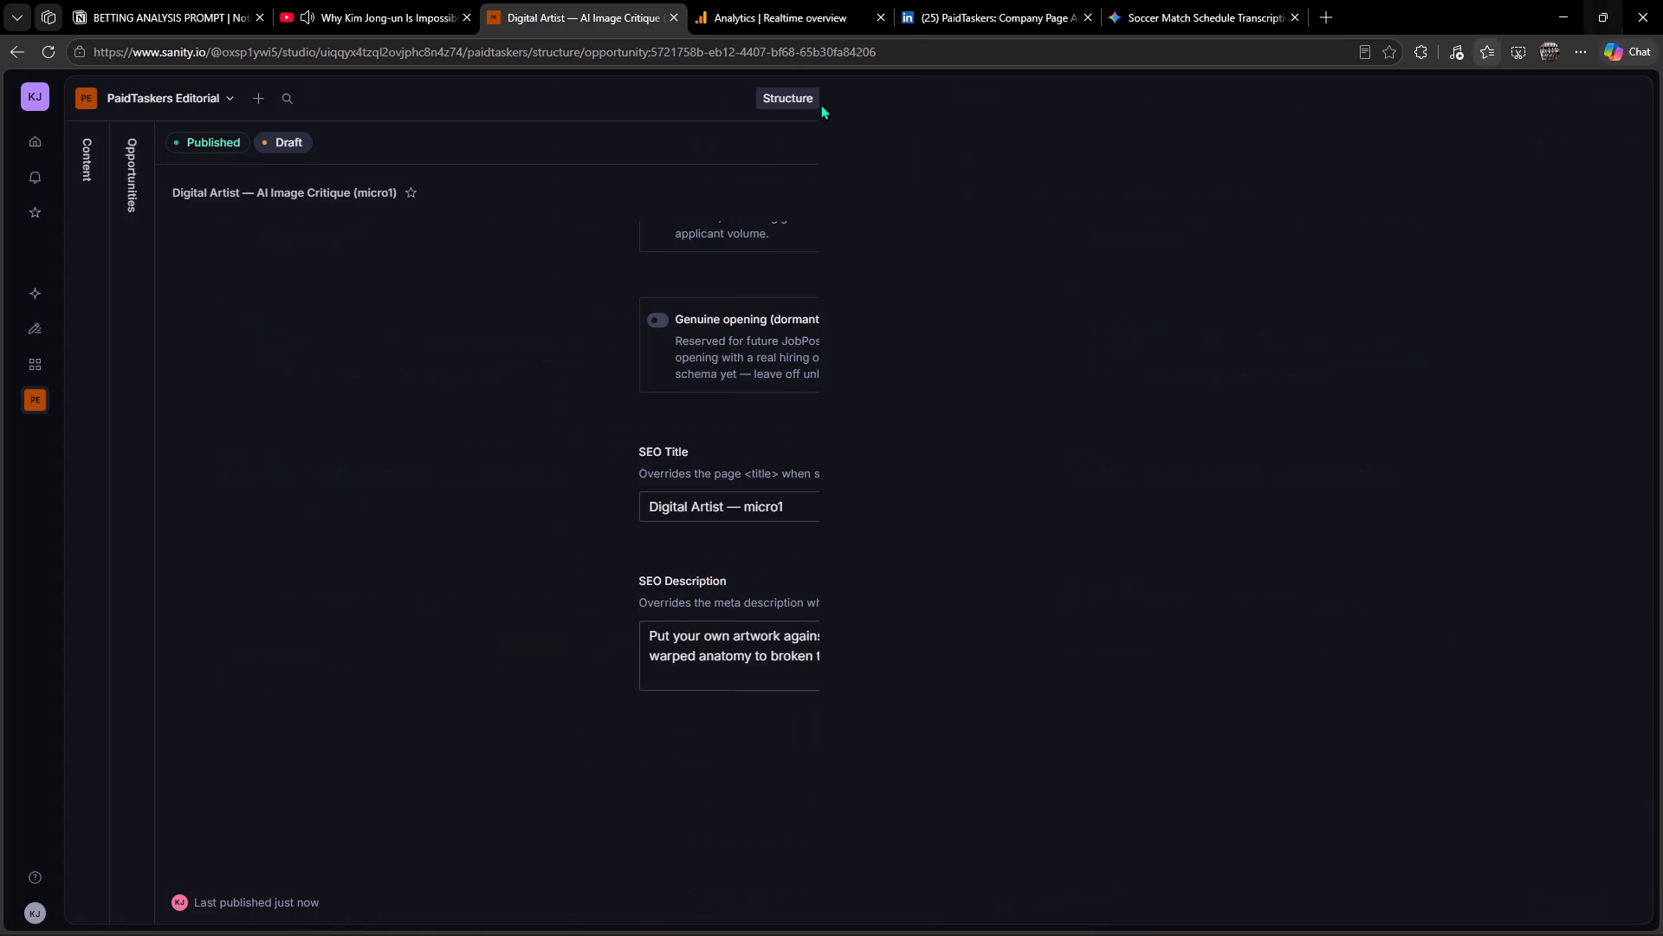
{"action": "left_click", "coordinate": [1528, 91]}
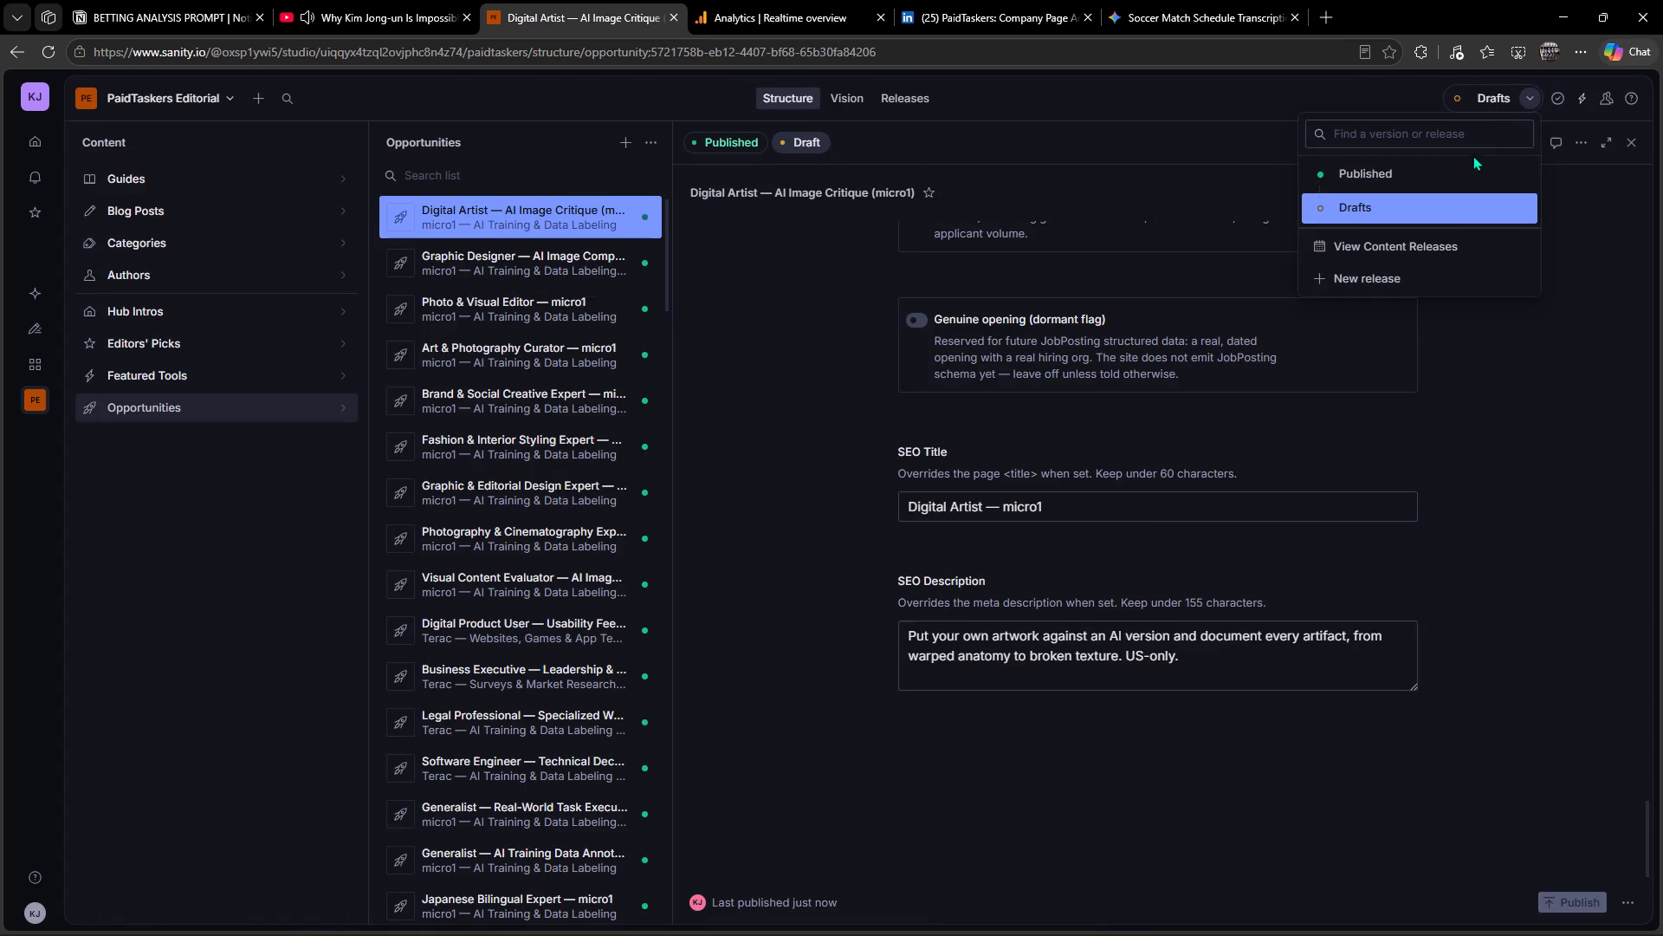
{"action": "left_click", "coordinate": [1445, 174]}
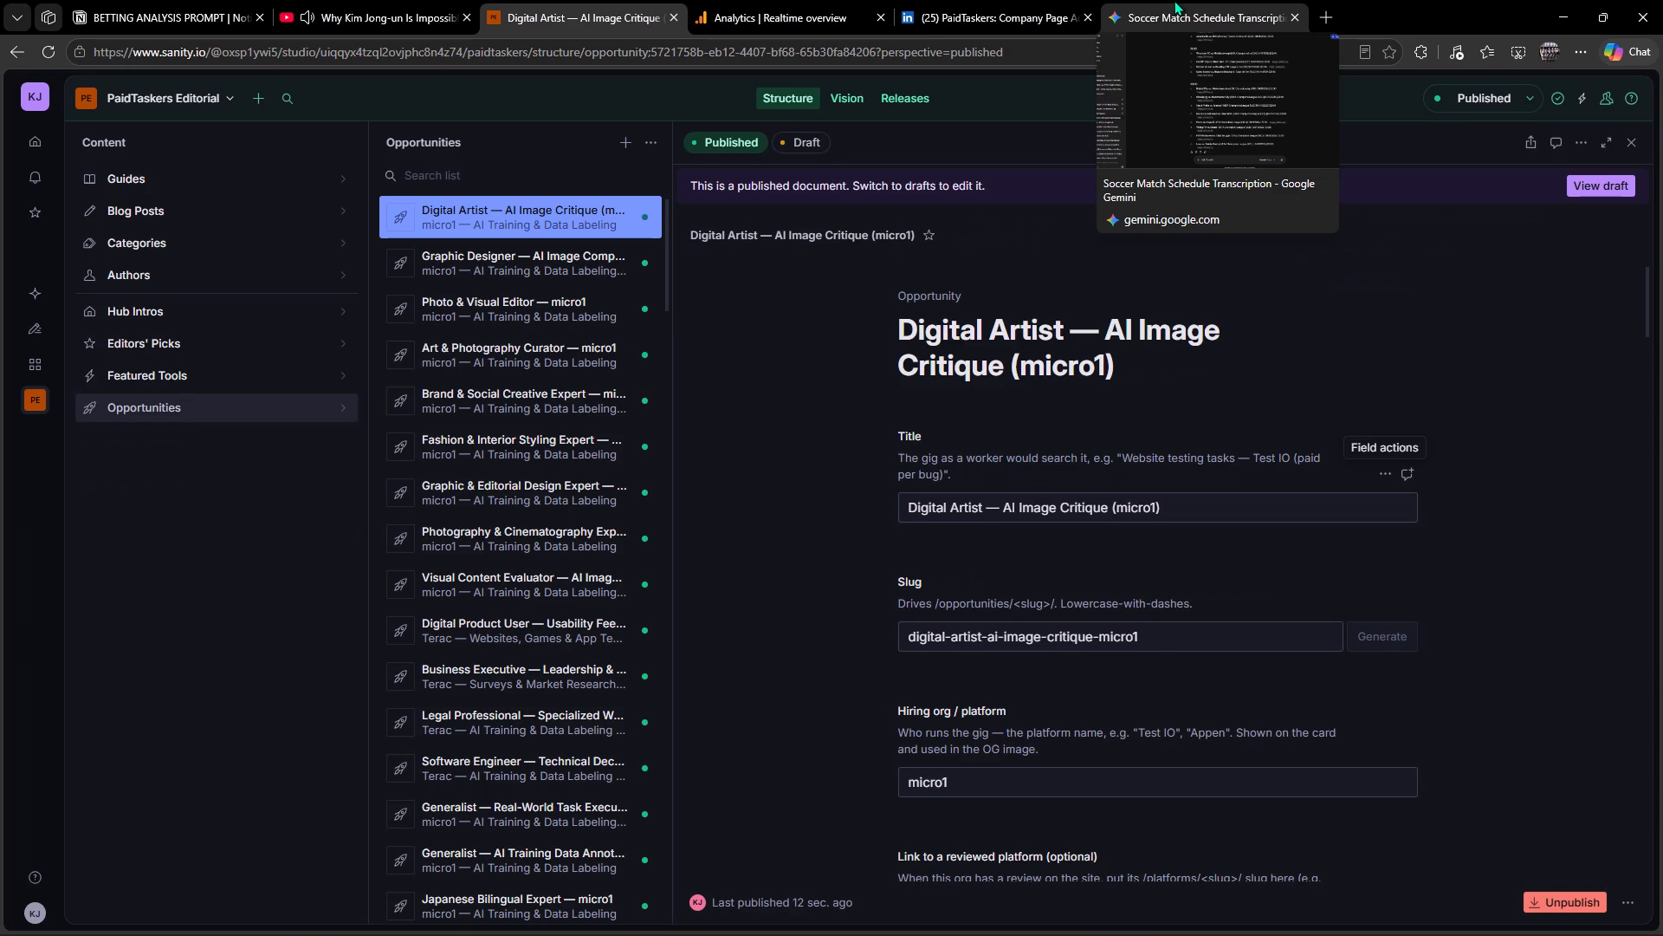
Pause the "Why Kim Jong-un Is Impossible to Kill" video on YouTube.
{"action": "left_click", "coordinate": [398, 0]}
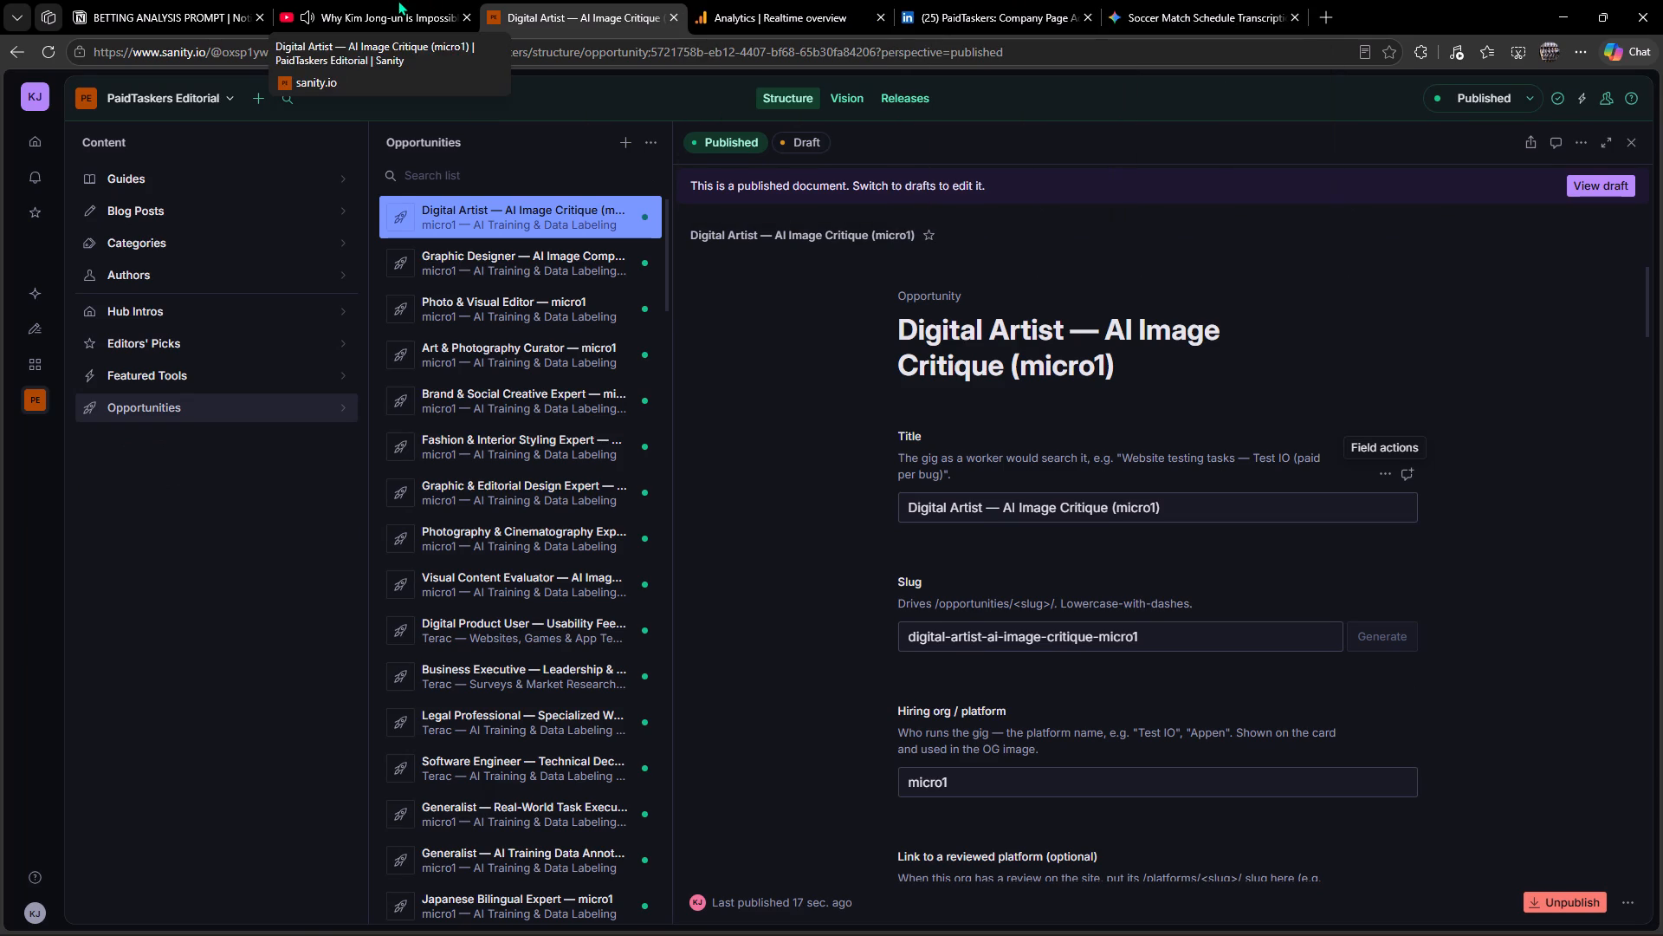
{"action": "left_click", "coordinate": [718, 283]}
{"action": "left_click", "coordinate": [1164, 0]}
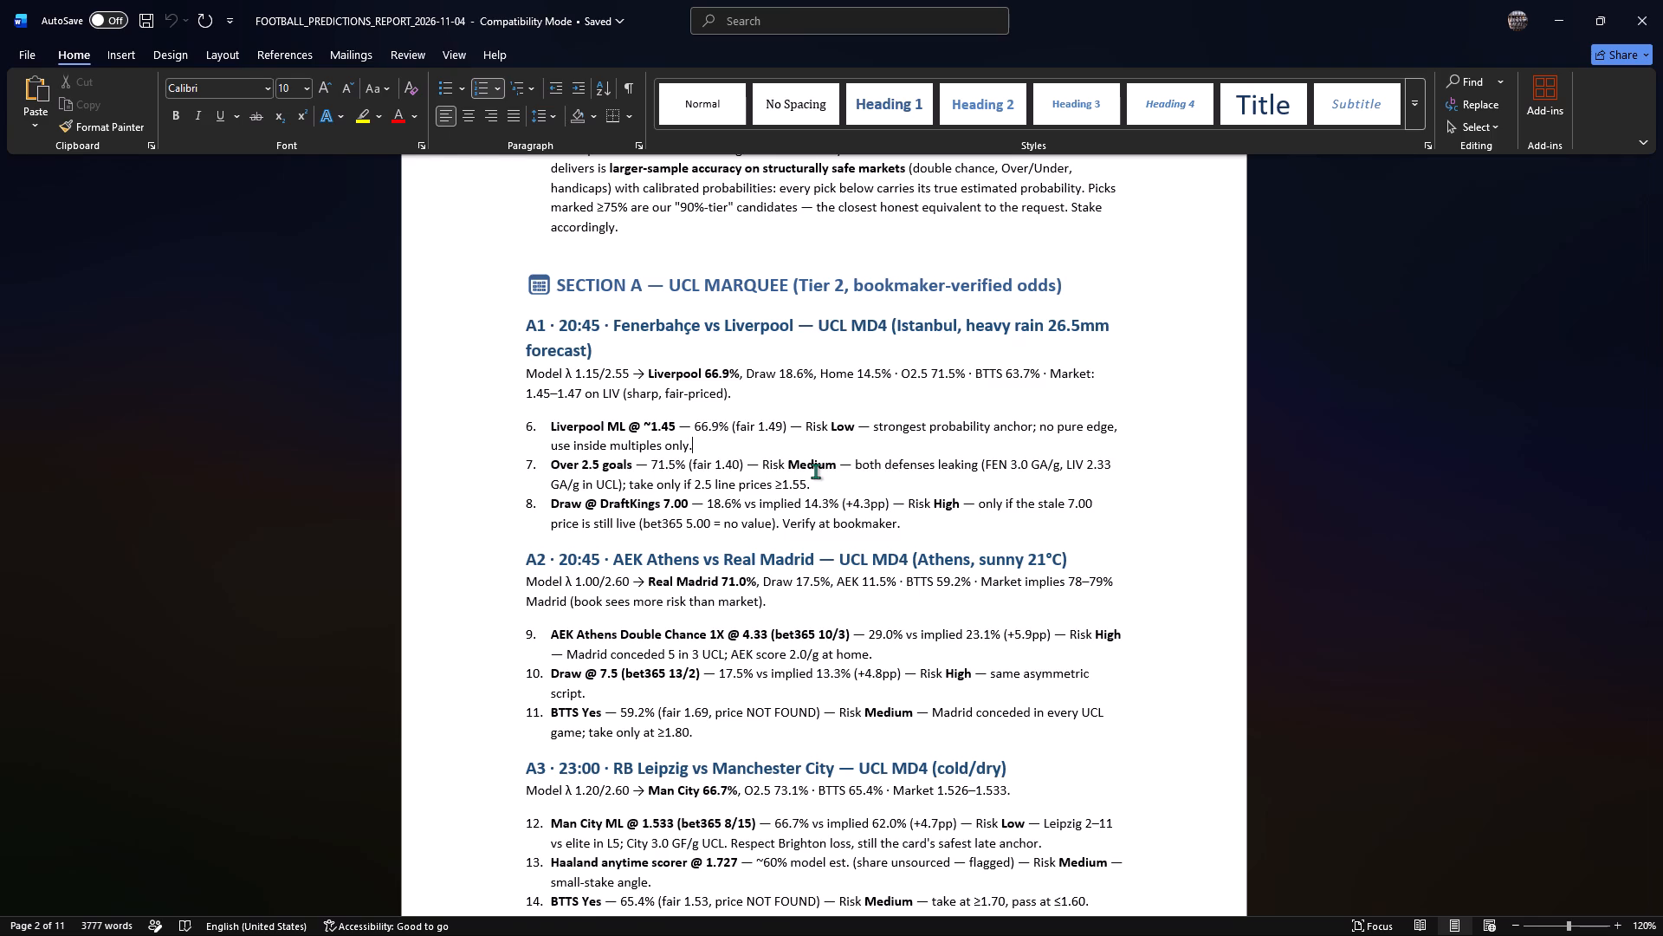
Arrange the Word predictions report side by side with the browser window showing the Gemini match schedule.
{"action": "key", "text": "super+Left"}
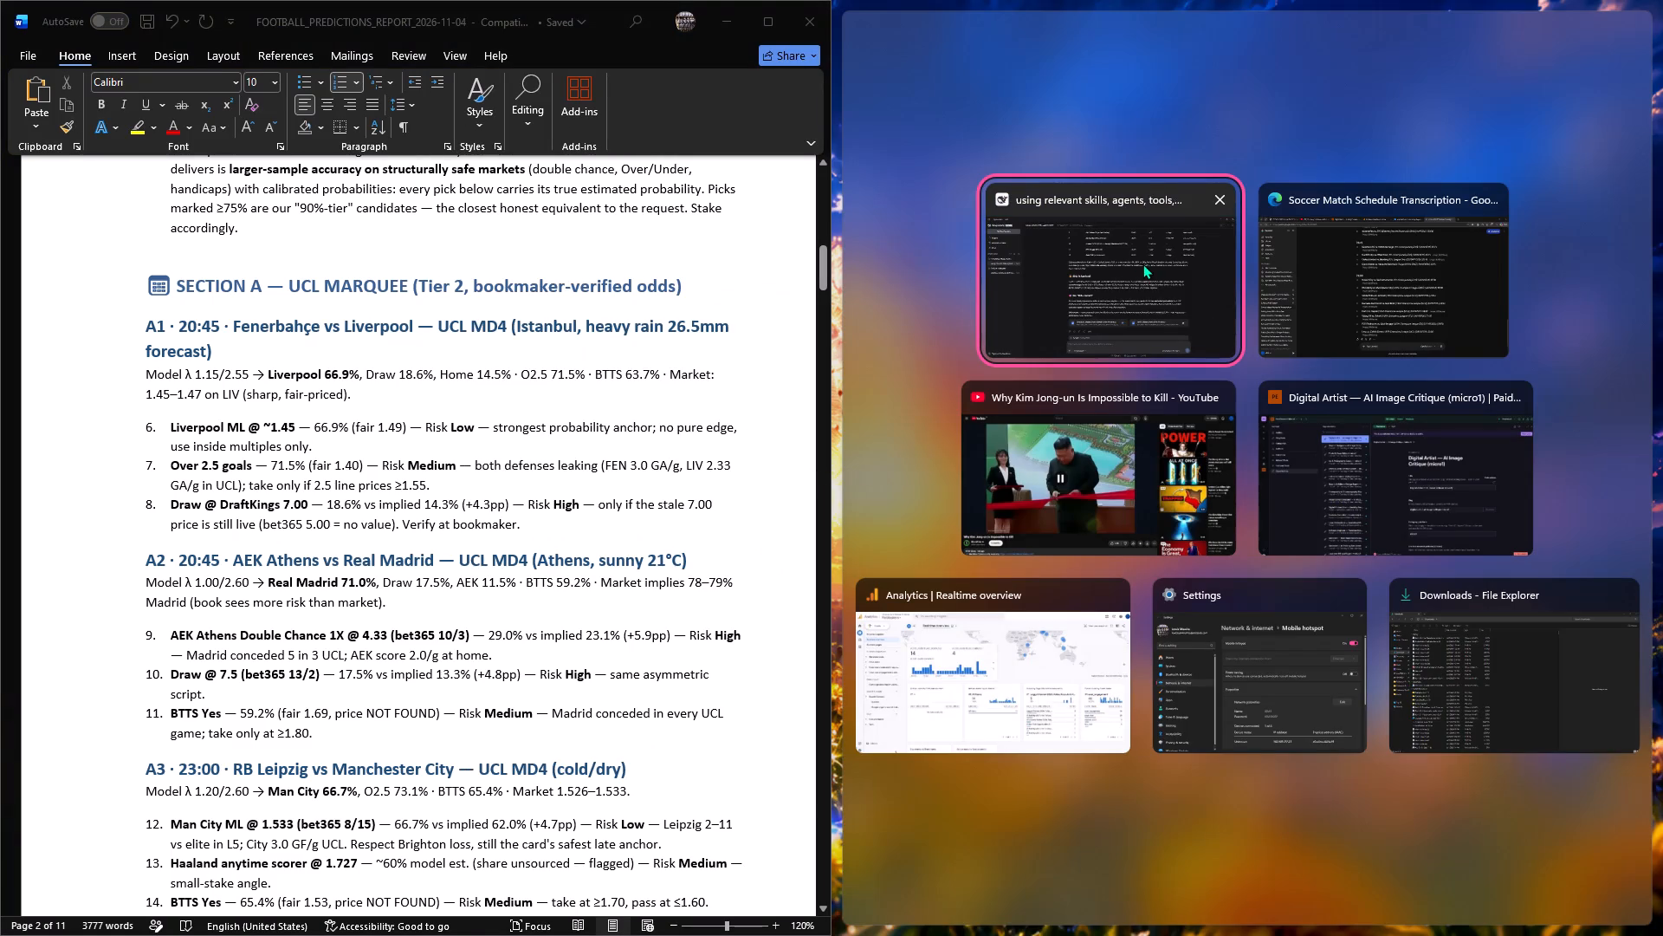
{"action": "left_click", "coordinate": [1383, 322]}
Open the sportybet.com betting site in place of the Gemini chat.
{"action": "left_click", "coordinate": [1250, 49]}
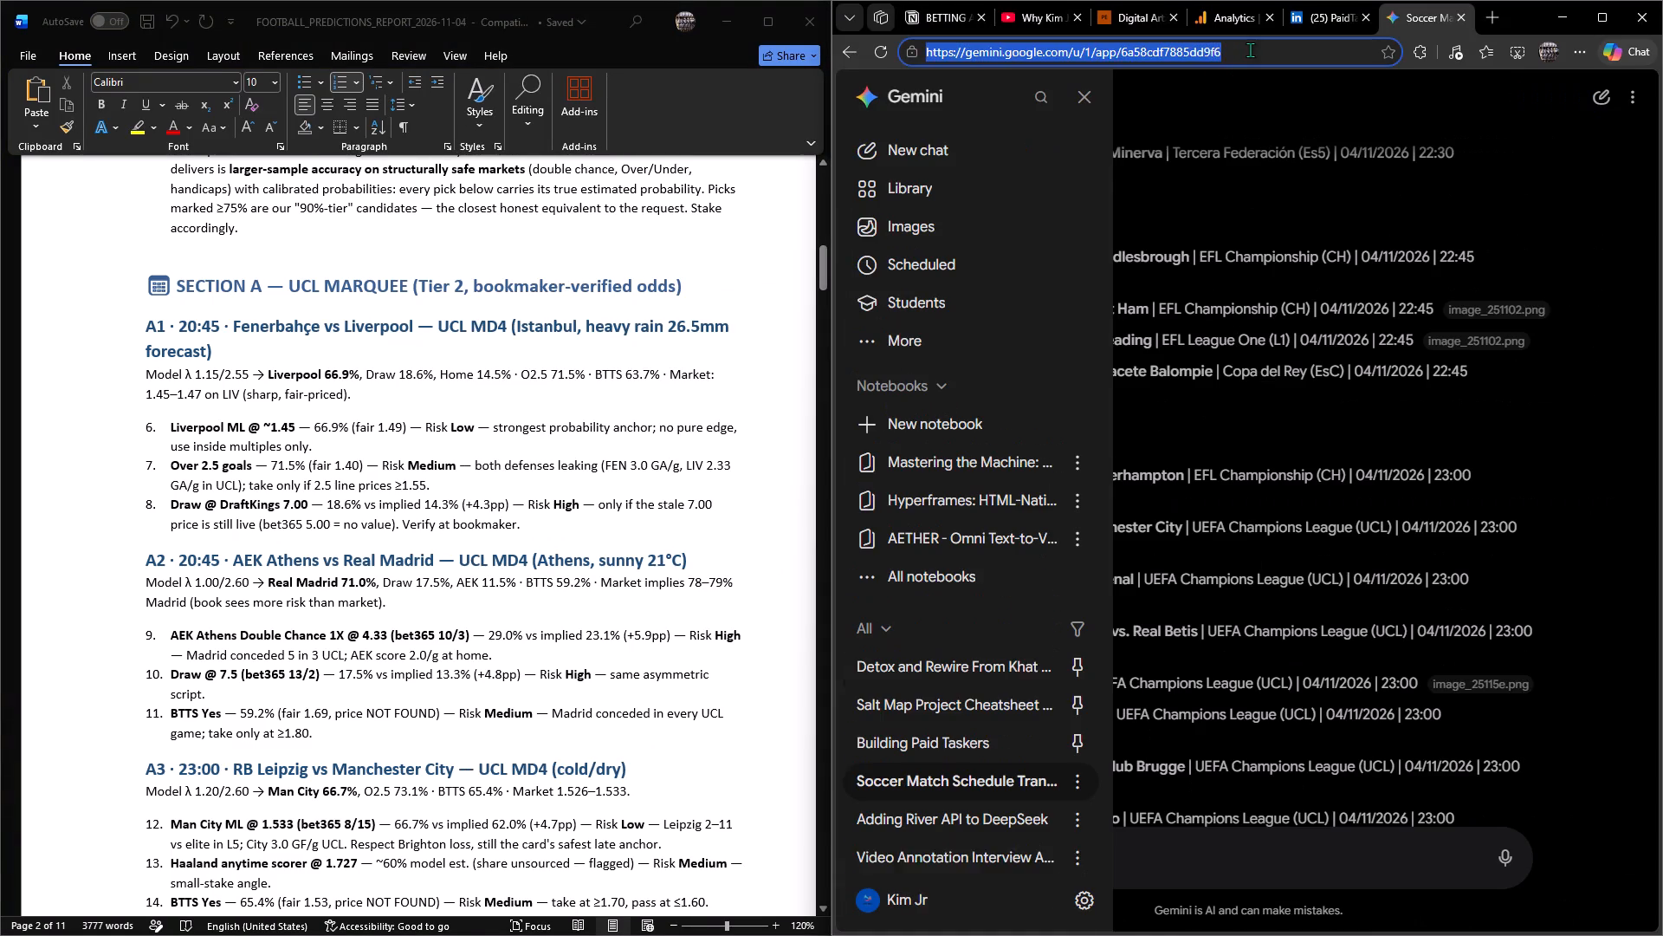
{"action": "key", "text": "s"}
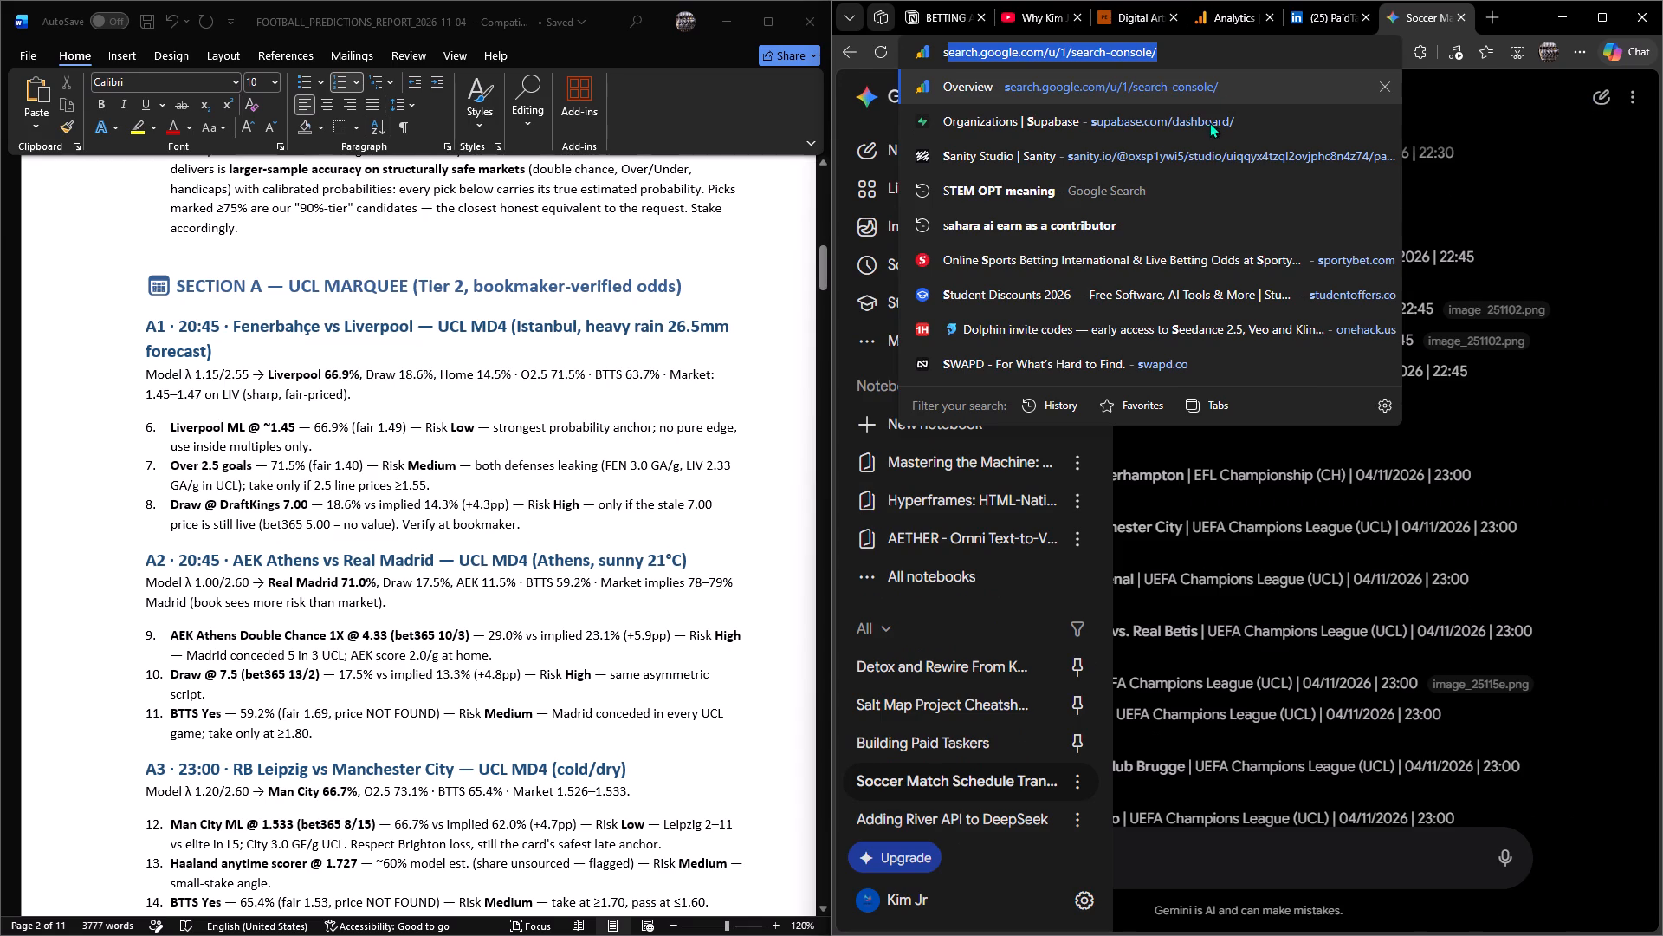
{"action": "left_click", "coordinate": [1200, 257]}
Open forebet.com in a new browser tab to bring up its football predictions.
{"action": "left_click", "coordinate": [1488, 29]}
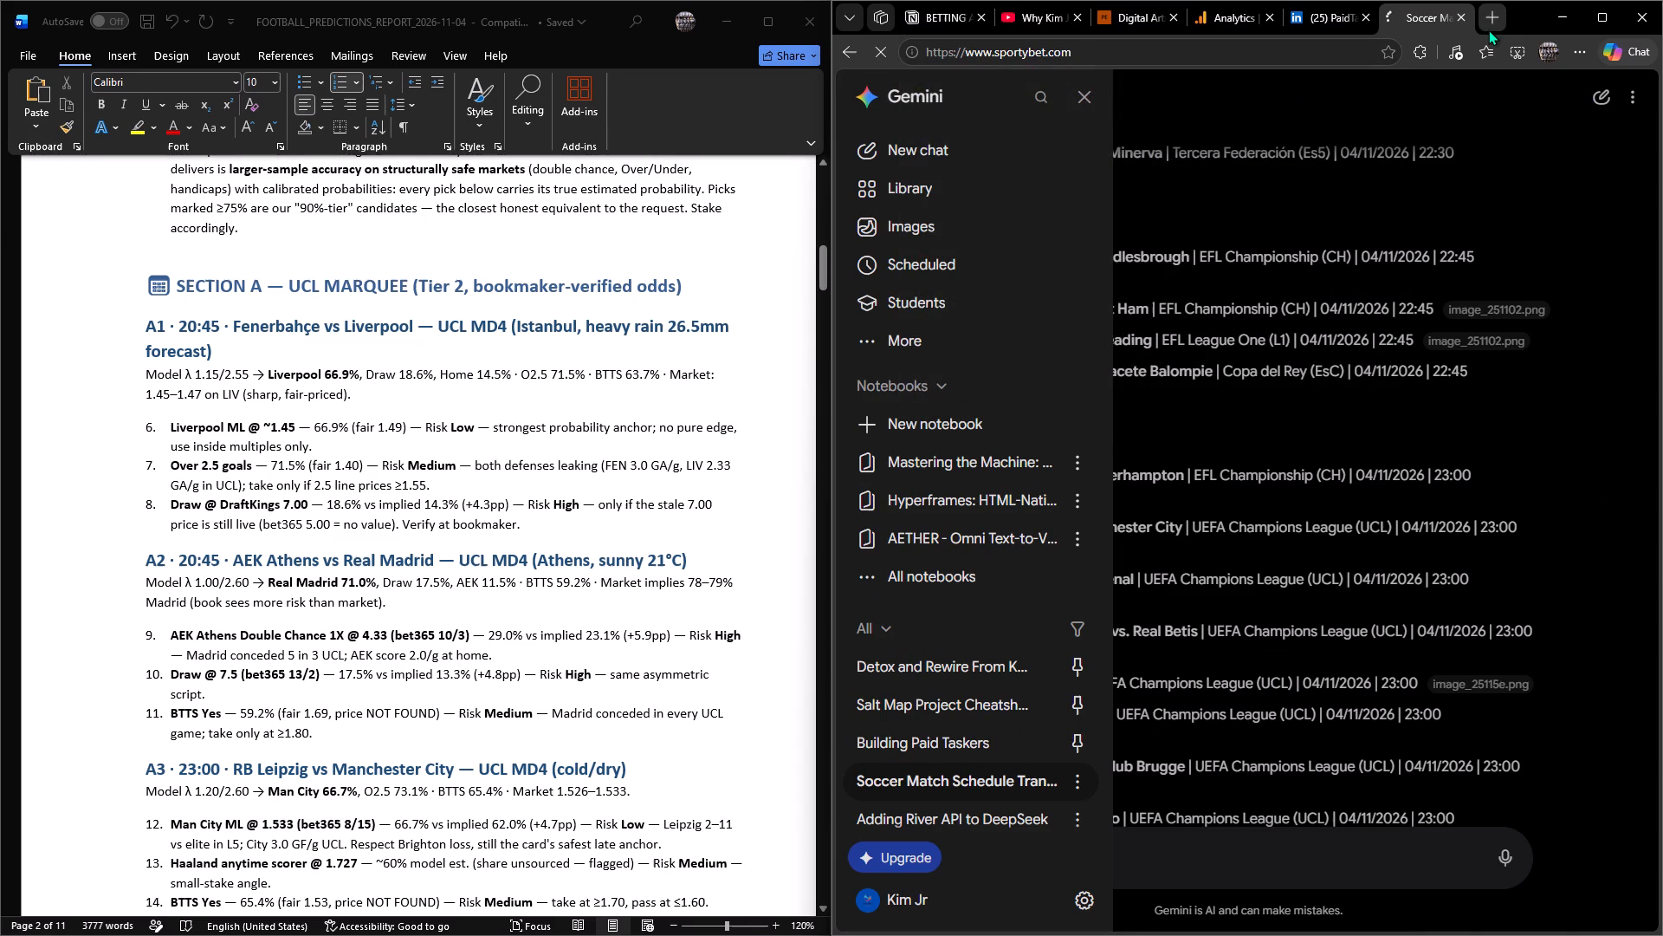
{"action": "type", "text": "fore"}
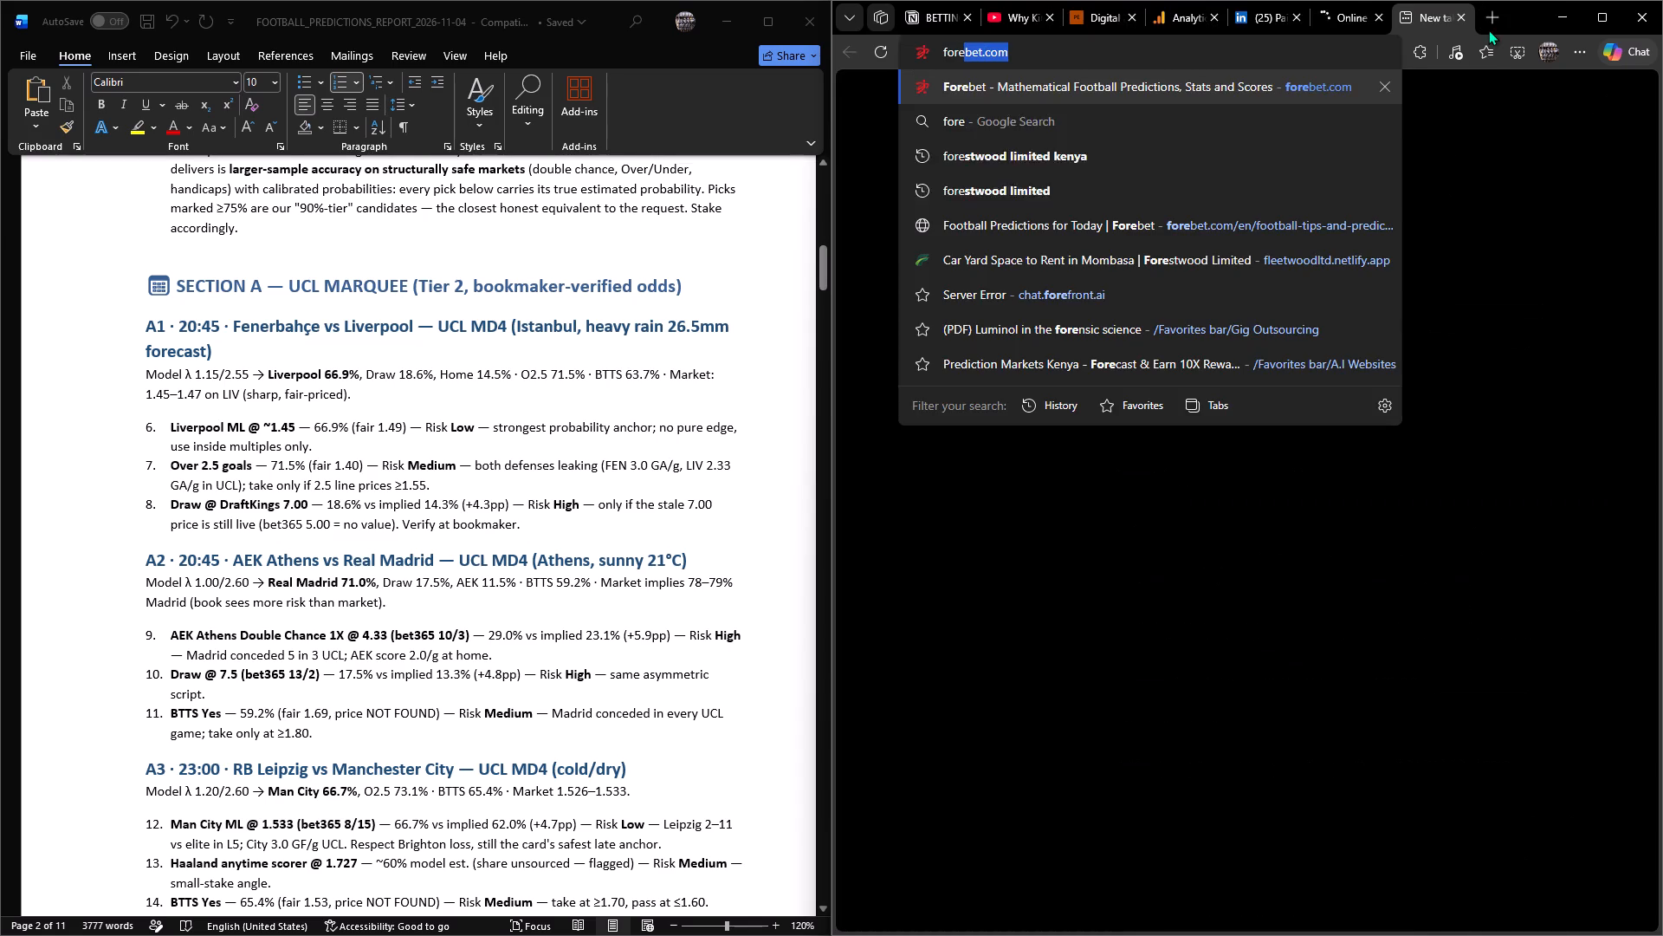
{"action": "left_click", "coordinate": [1272, 49]}
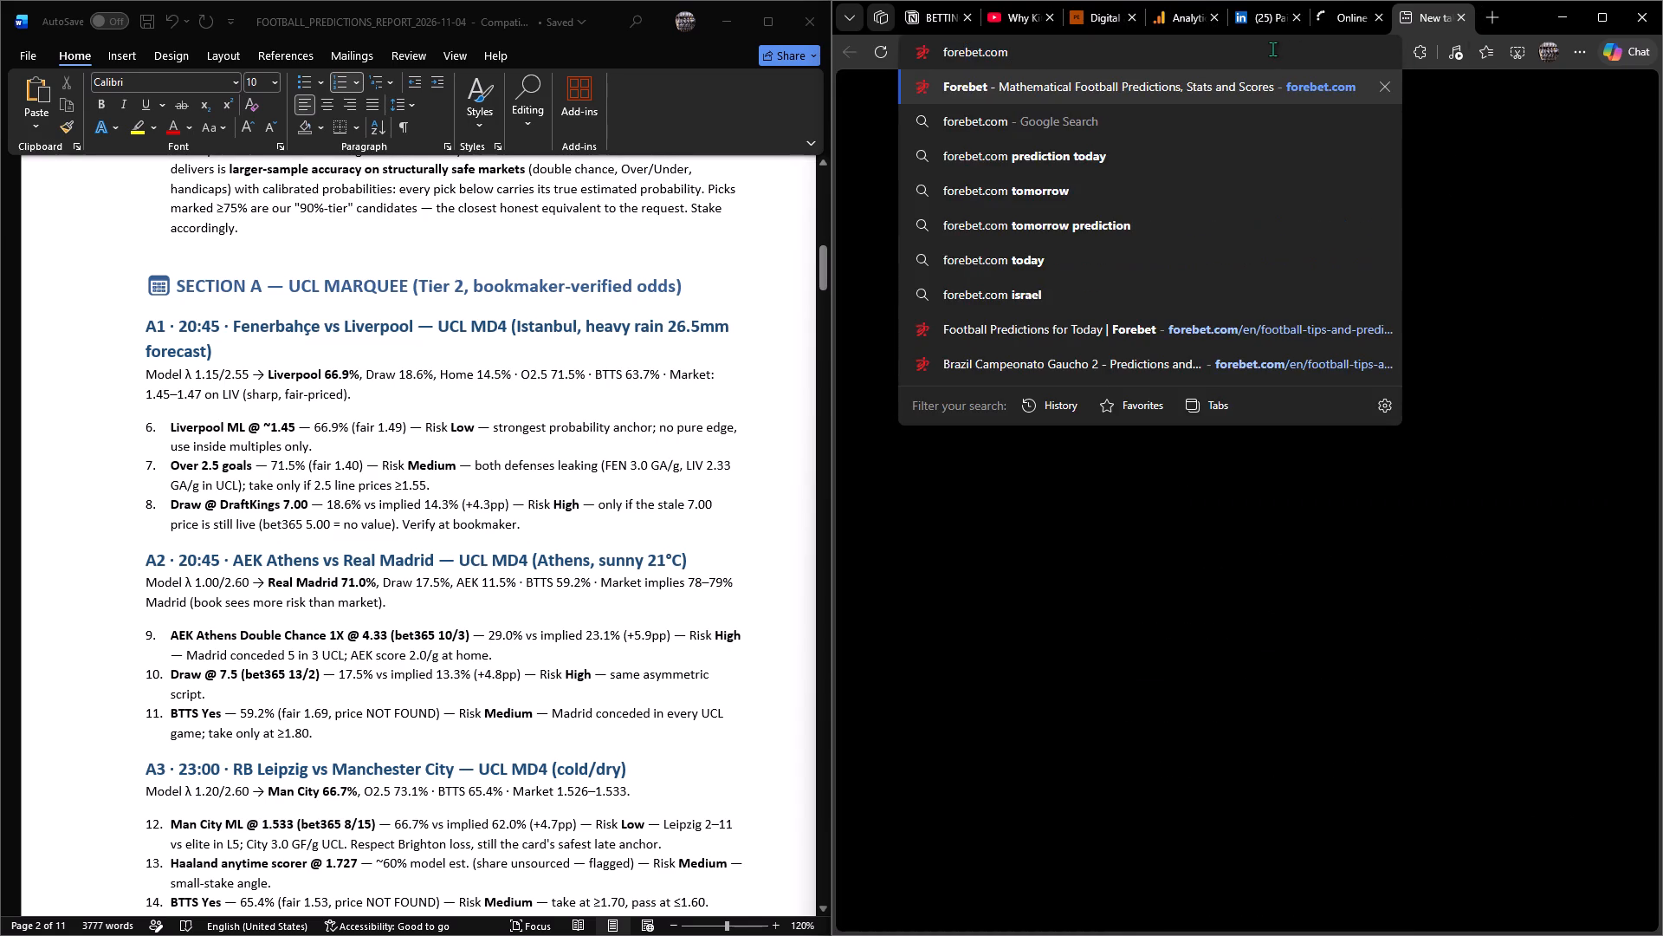
{"action": "key", "text": "Return"}
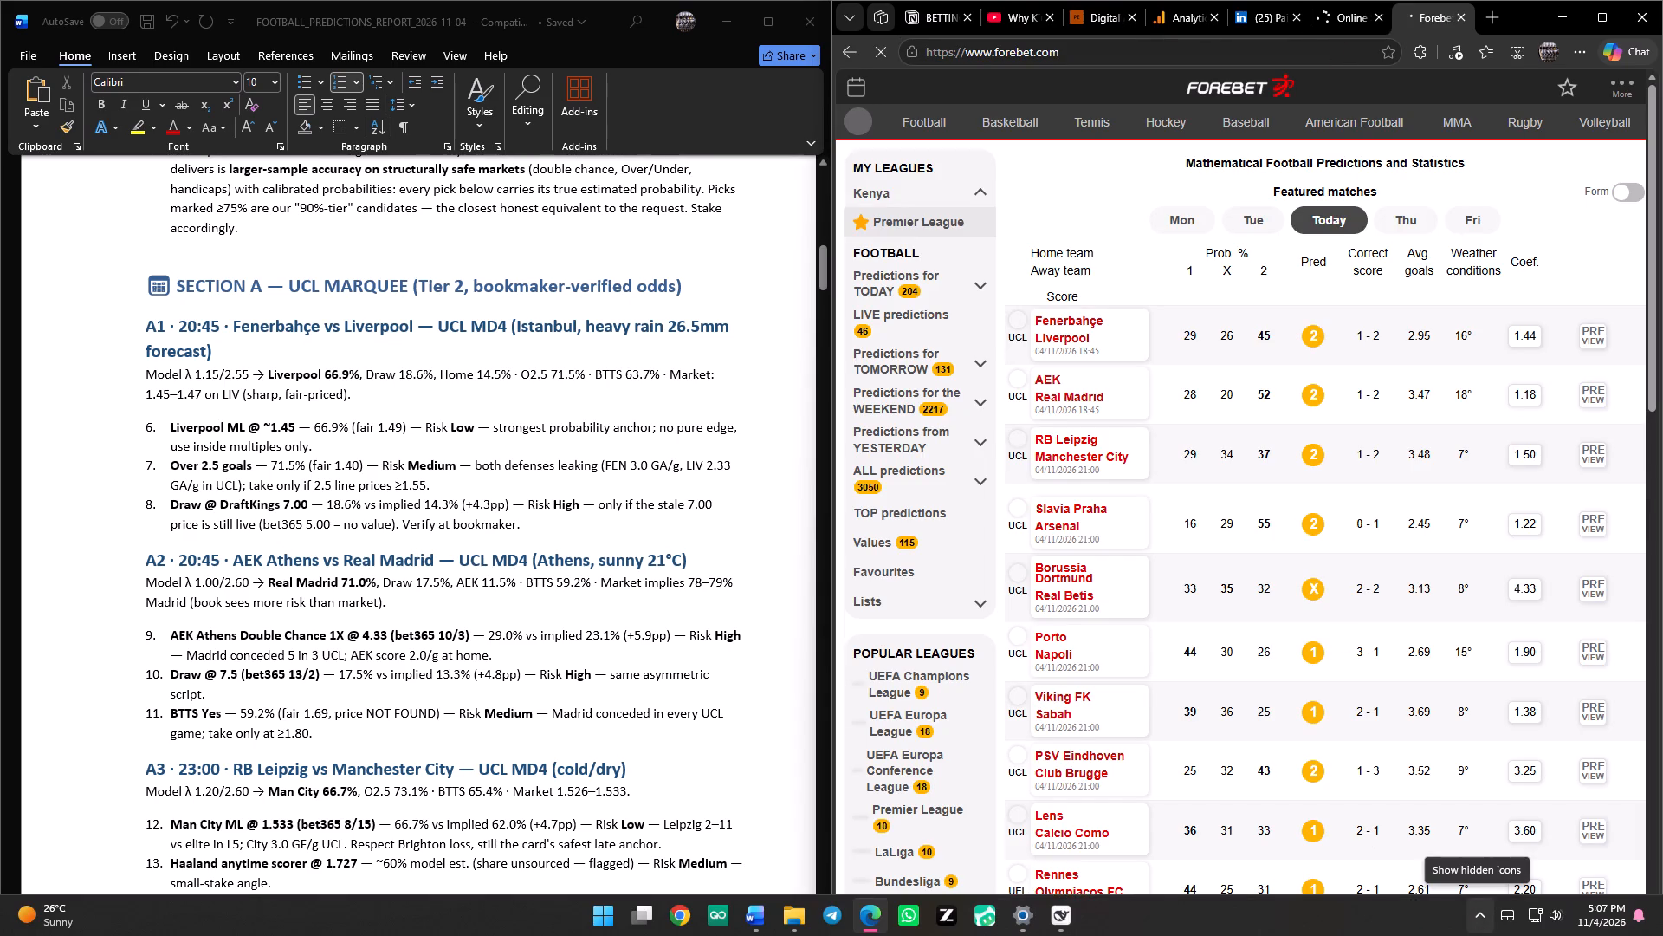
Reveal the taskbar's hidden background app icons.
{"action": "left_click", "coordinate": [1483, 932]}
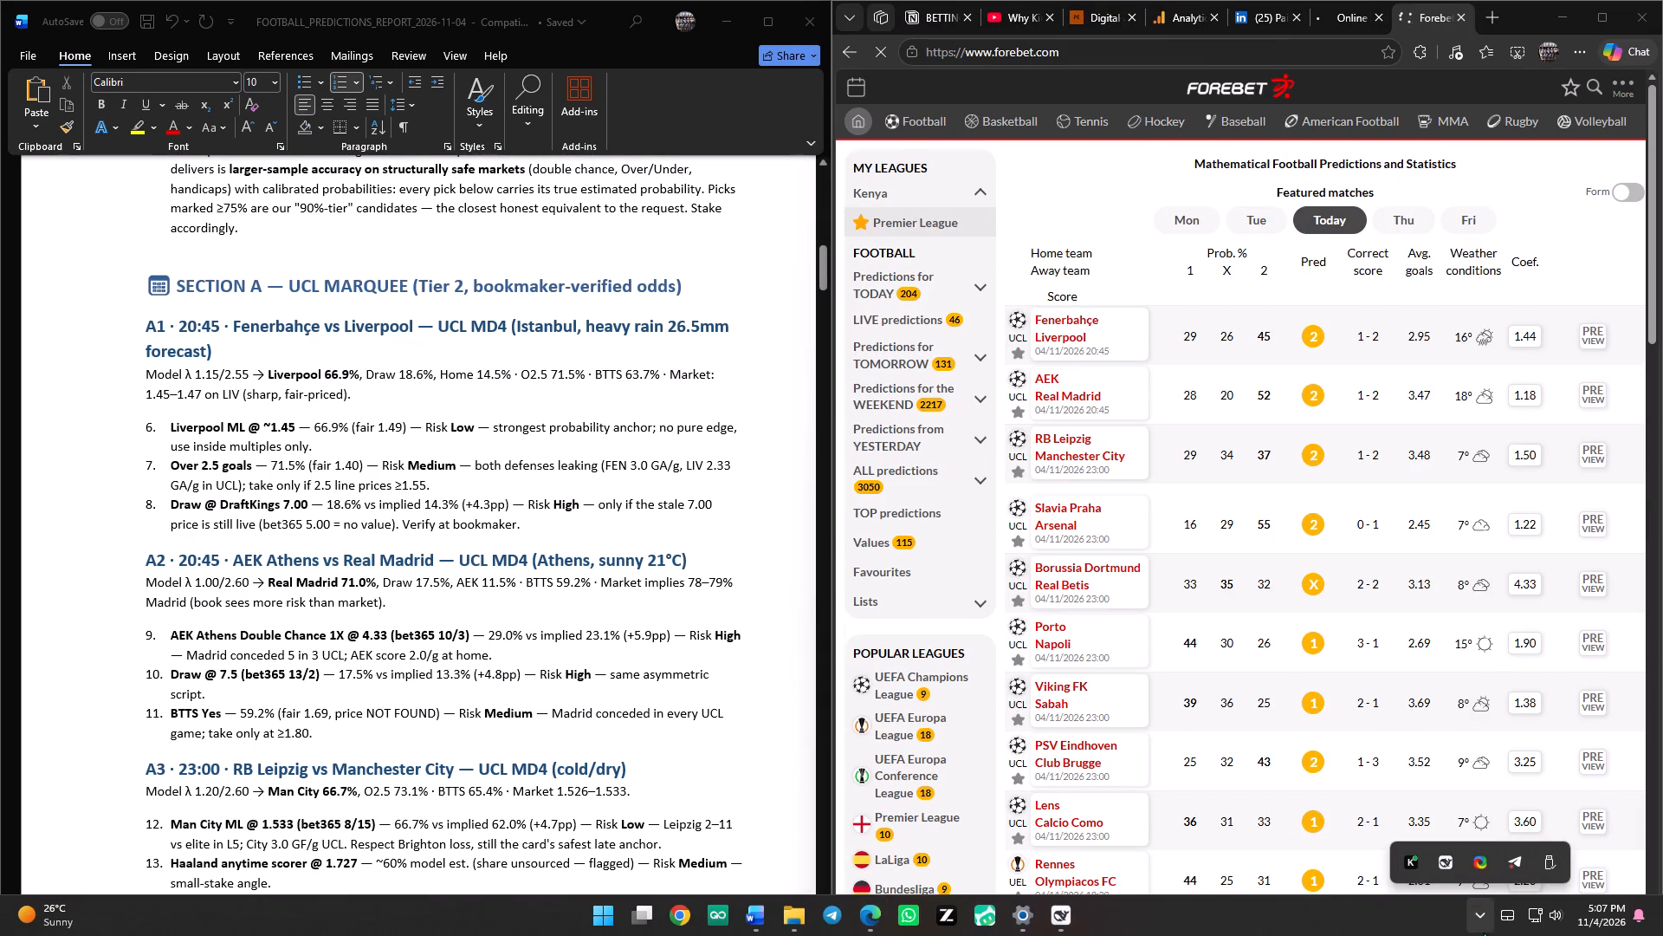